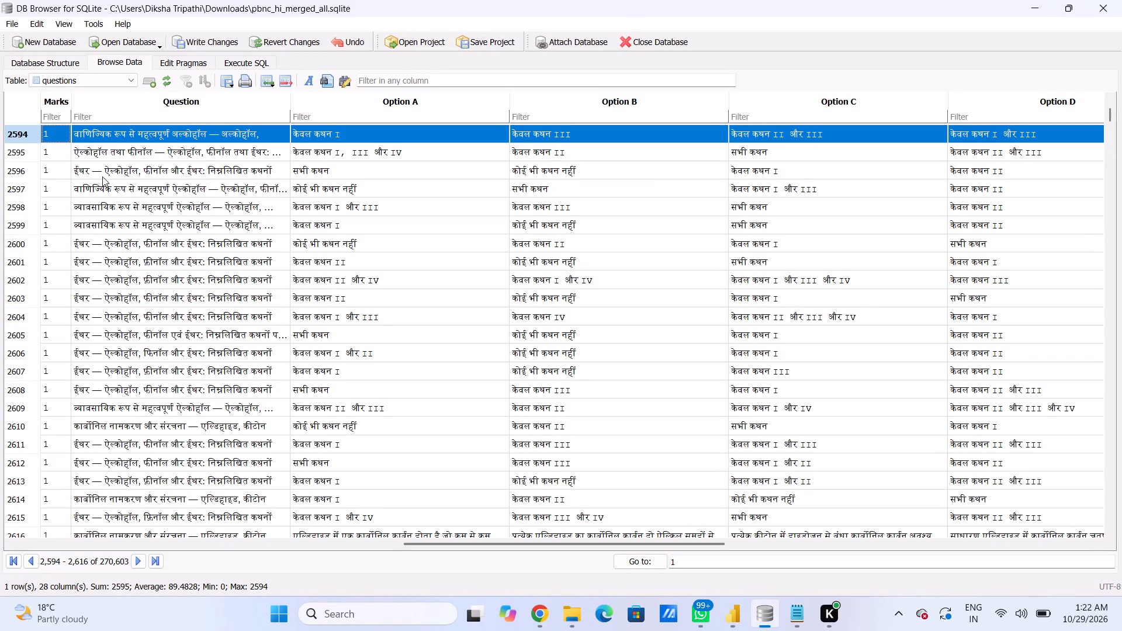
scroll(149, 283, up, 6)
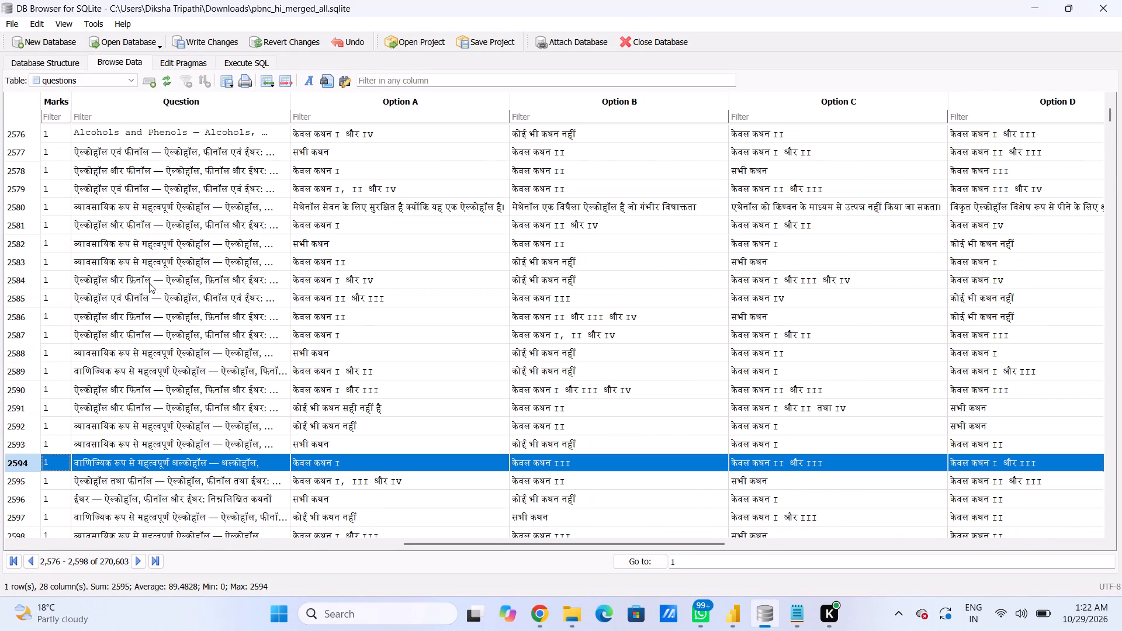
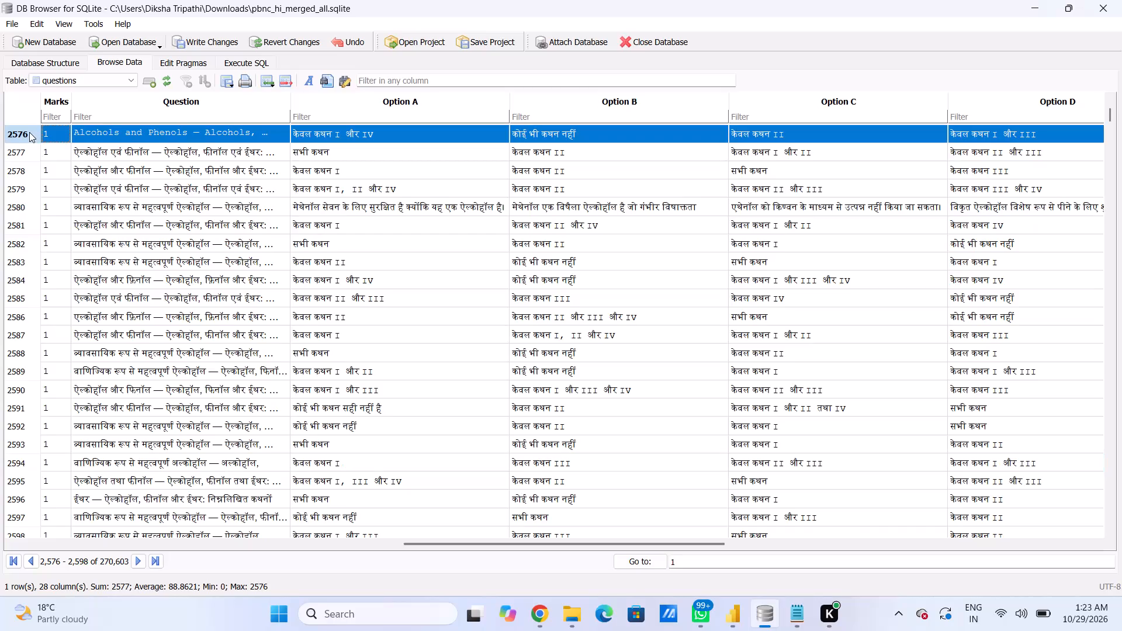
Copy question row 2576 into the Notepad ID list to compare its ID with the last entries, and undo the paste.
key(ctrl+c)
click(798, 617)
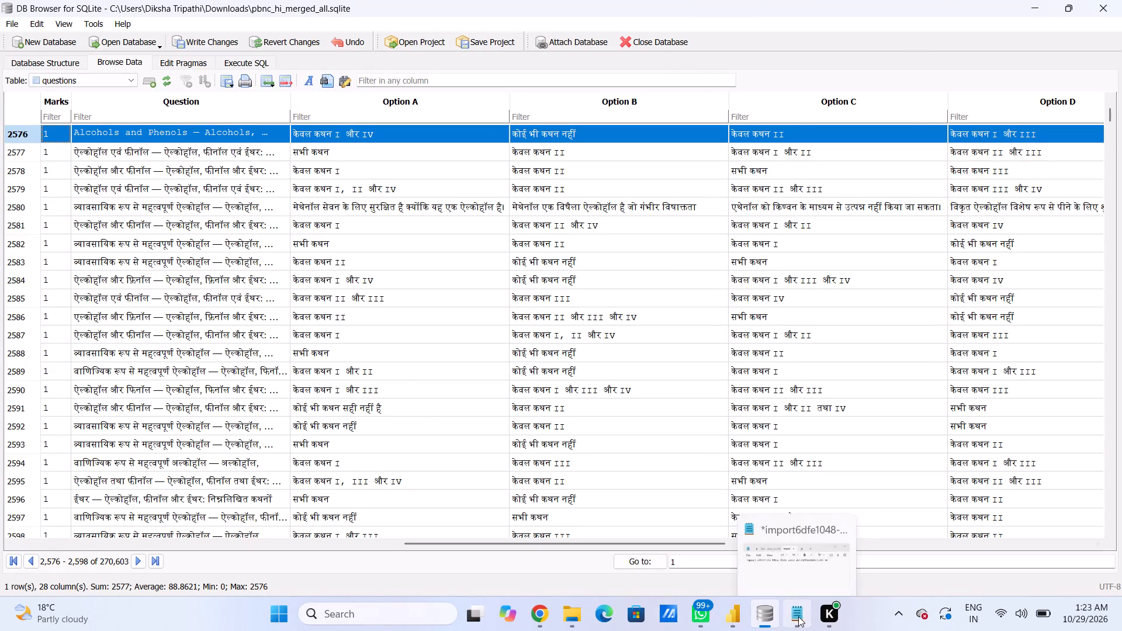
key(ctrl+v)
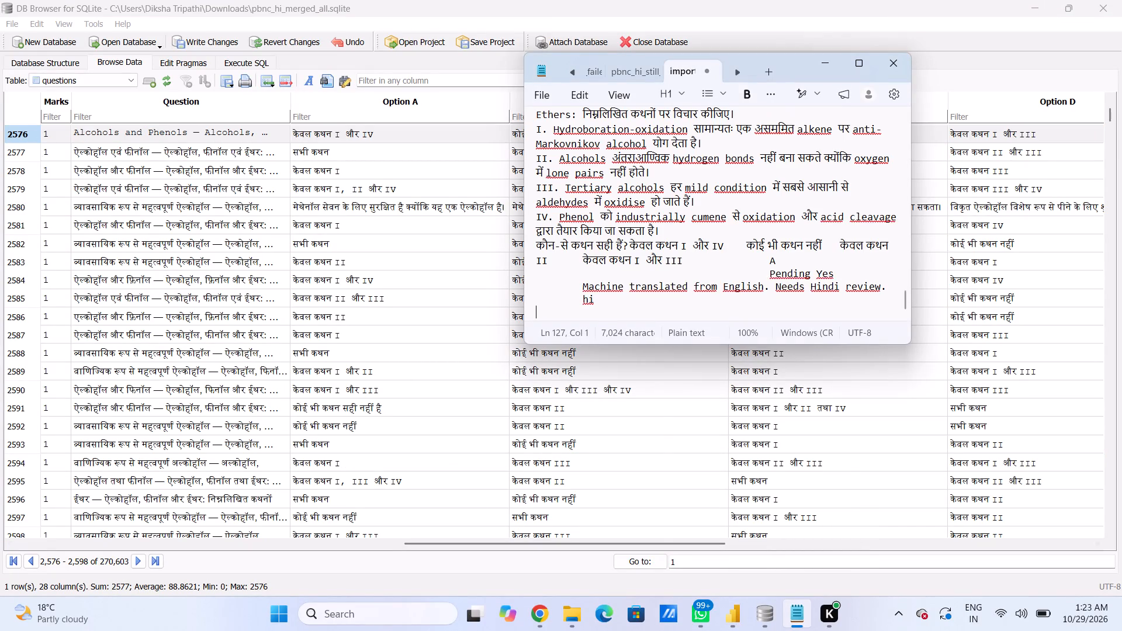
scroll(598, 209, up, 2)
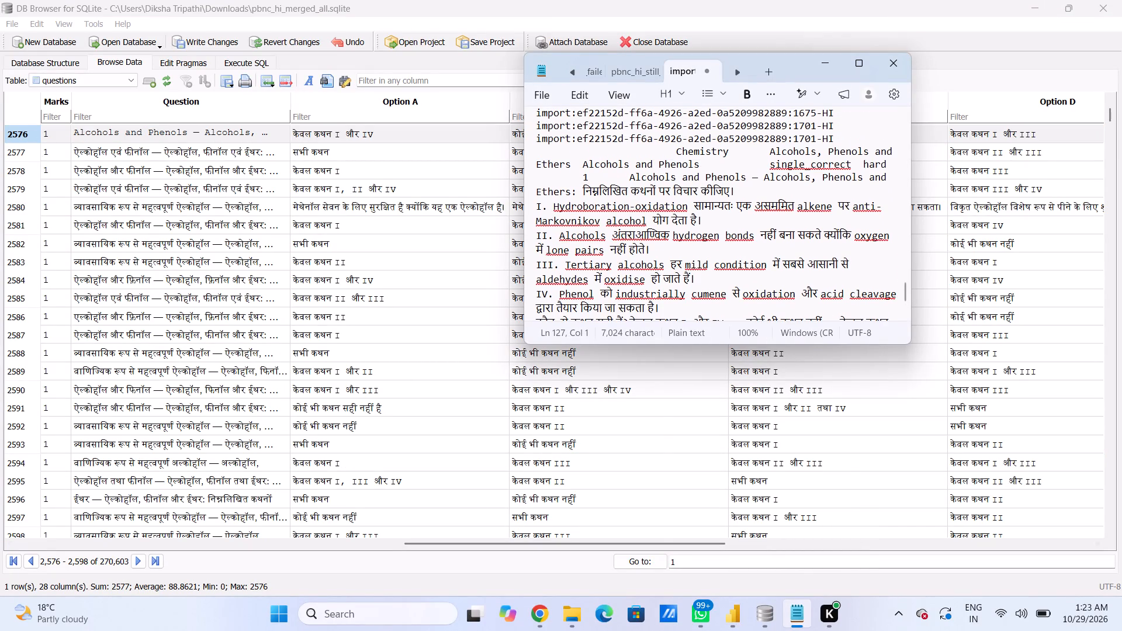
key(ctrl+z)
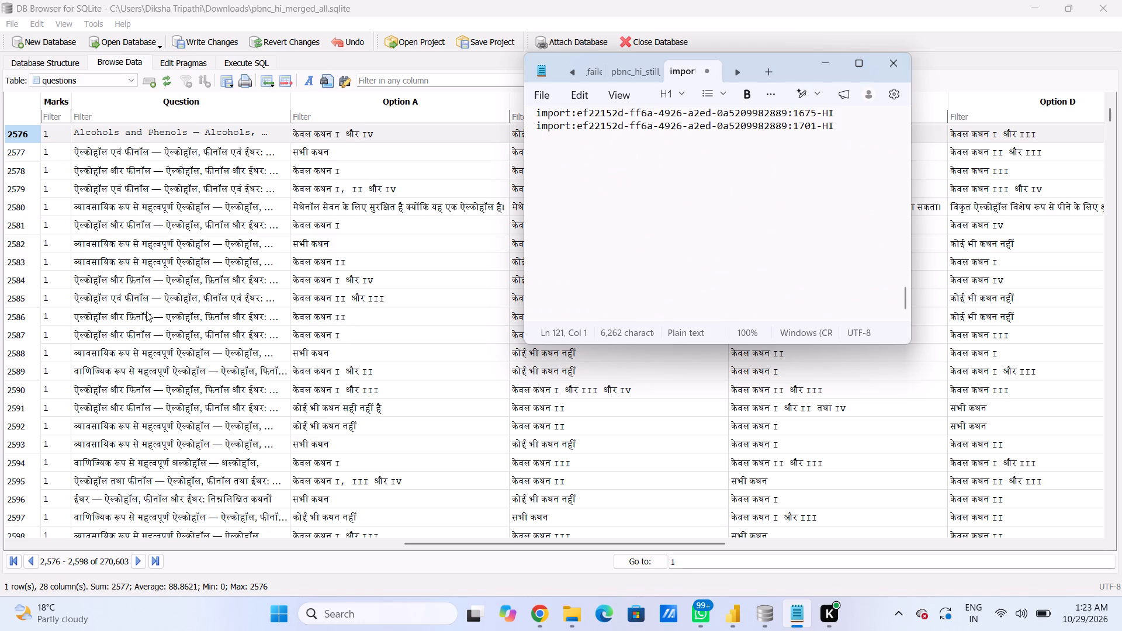
Examine the Question column of the questions table from row 2577 to row 2727 for untranslated English headings.
click(21, 533)
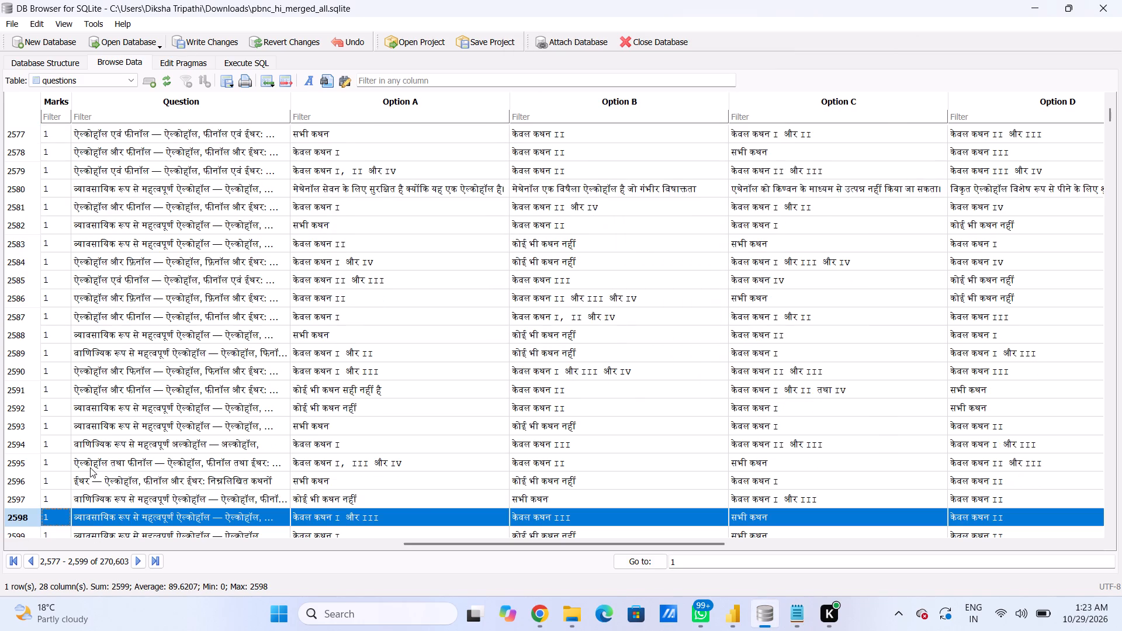
scroll(164, 382, down, 7)
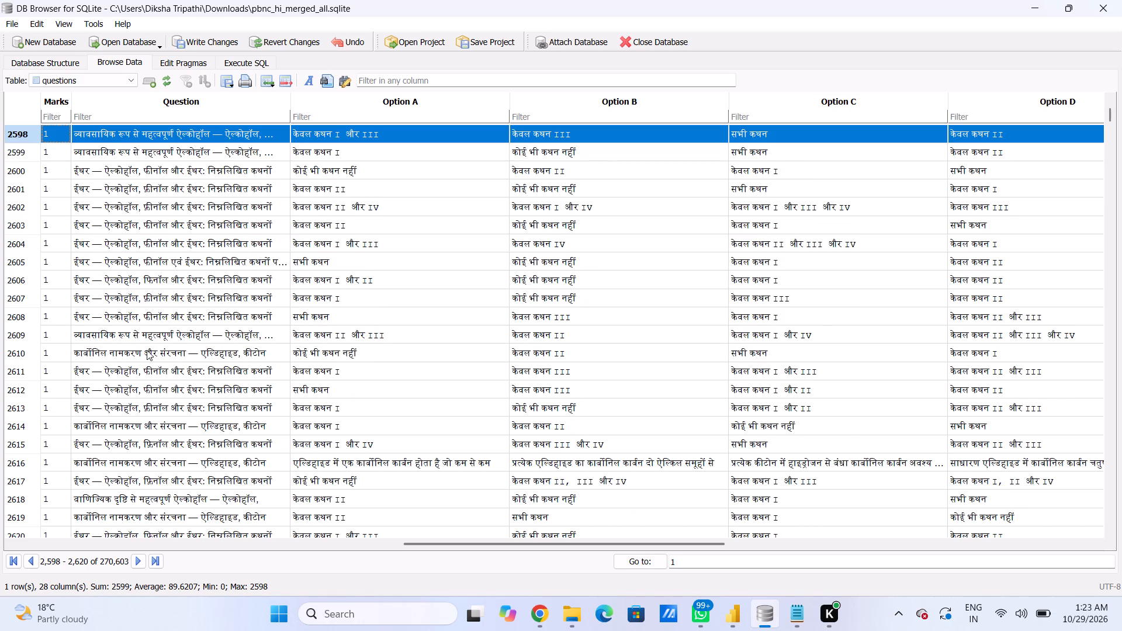
click(32, 534)
scroll(189, 441, down, 2)
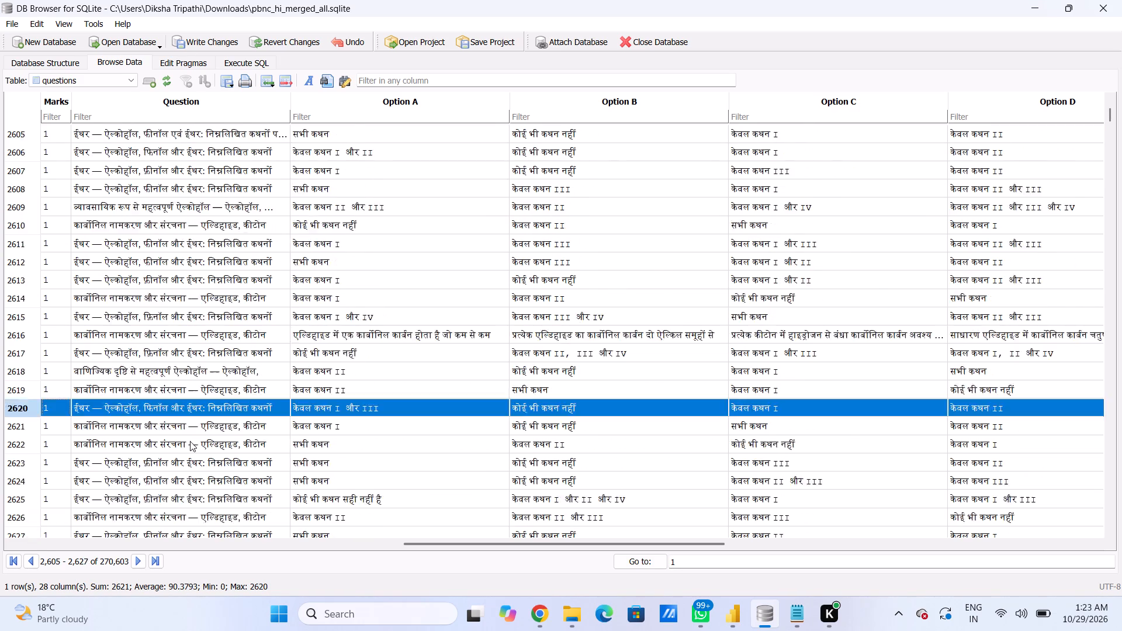
scroll(190, 441, down, 5)
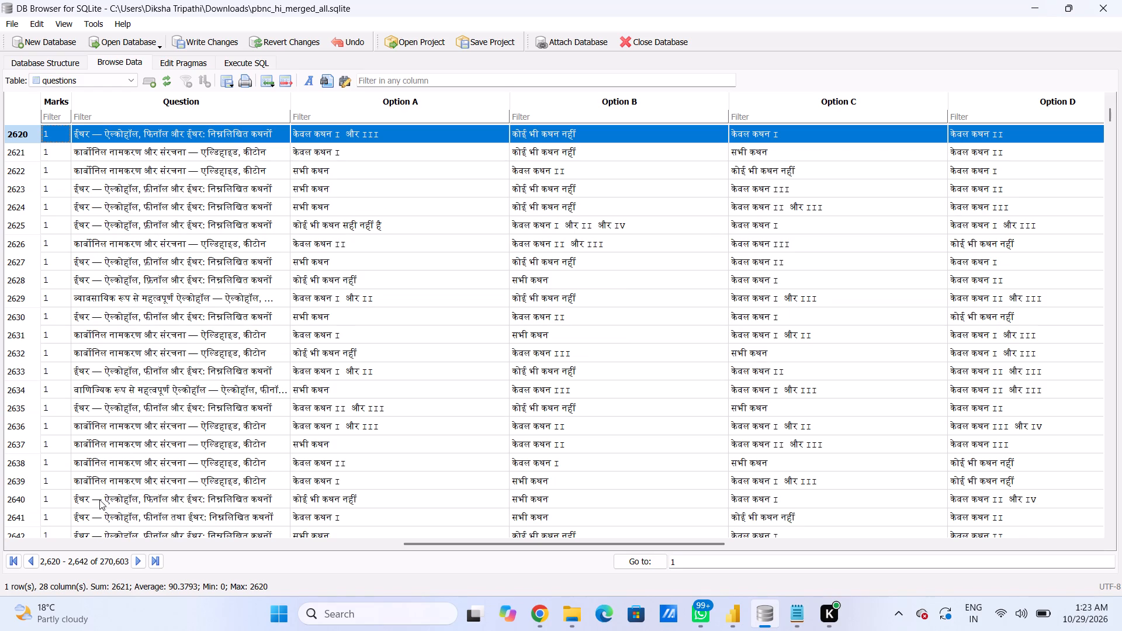
click(33, 532)
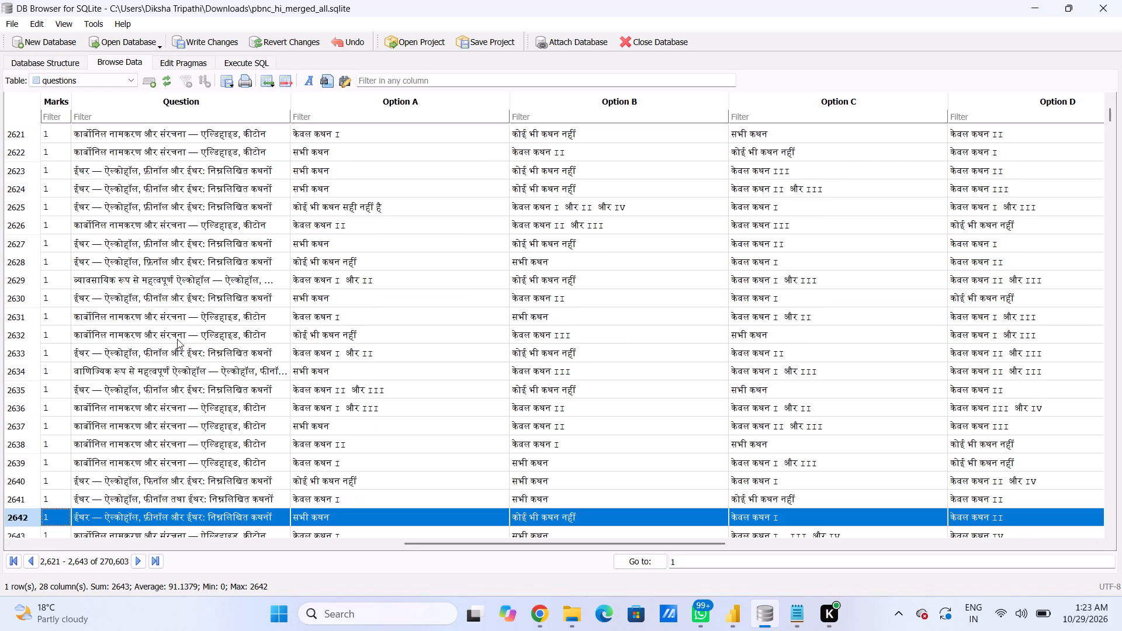
scroll(200, 310, down, 7)
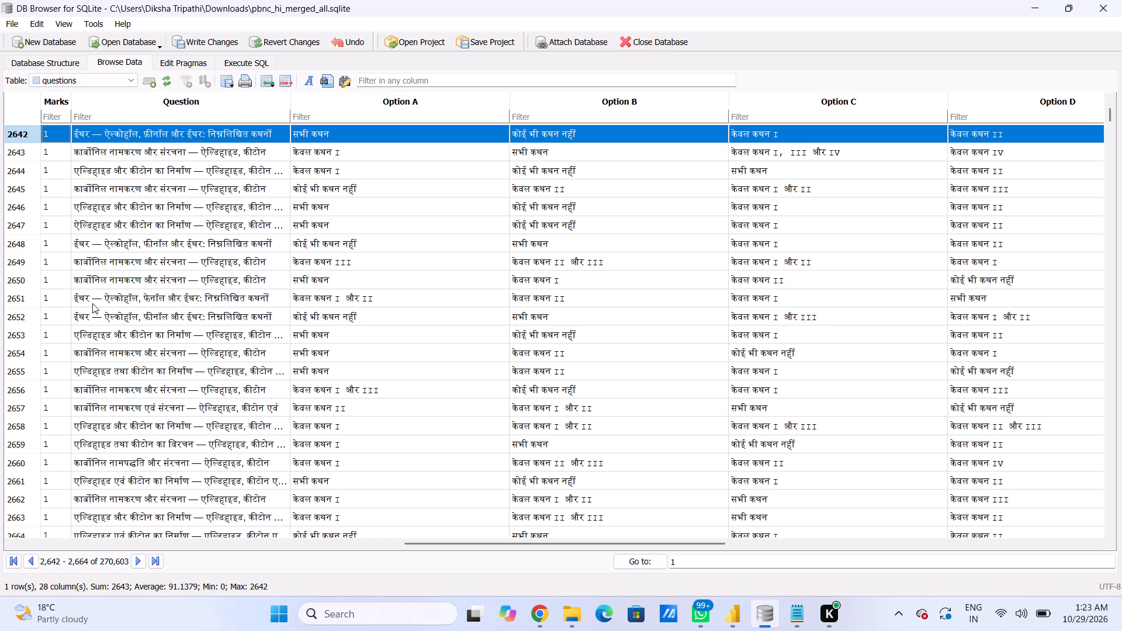
click(29, 533)
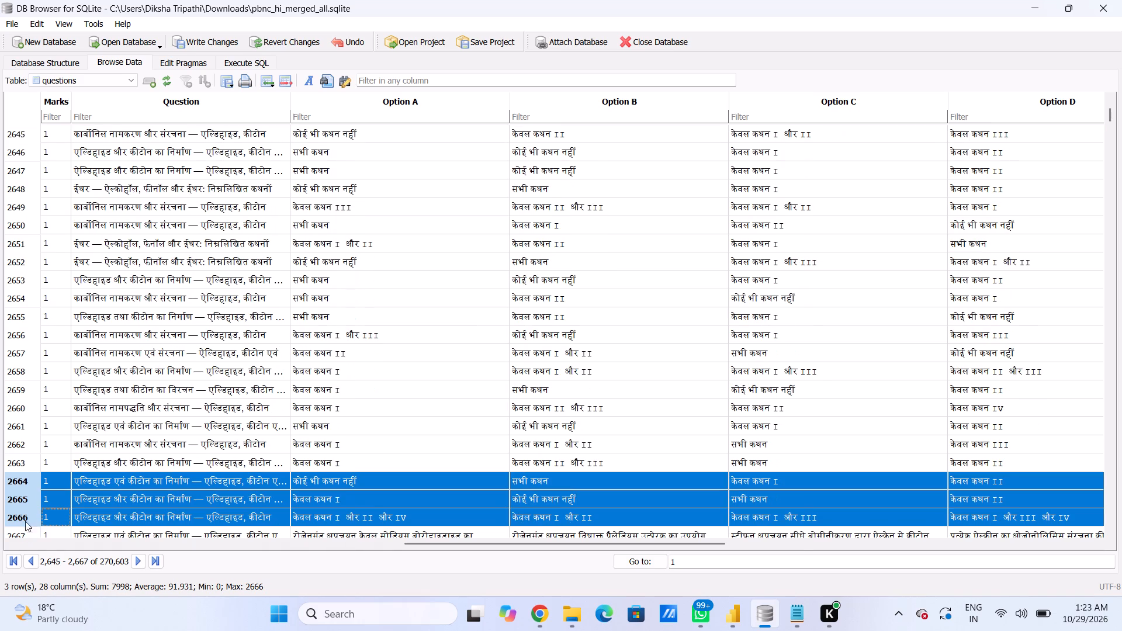
click(129, 518)
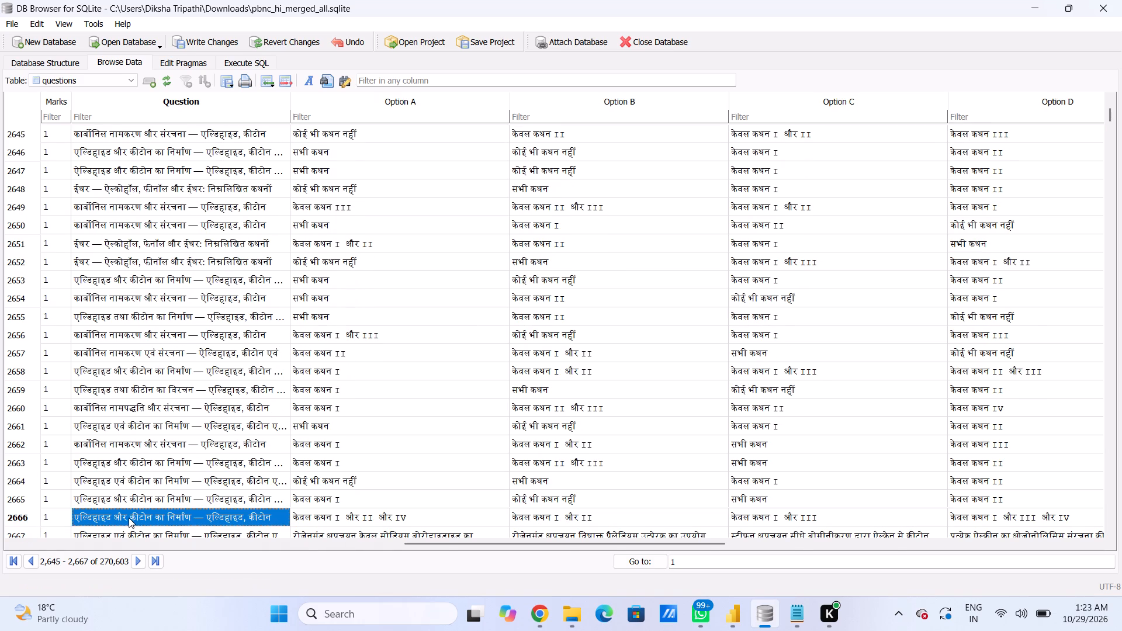
scroll(130, 513, down, 6)
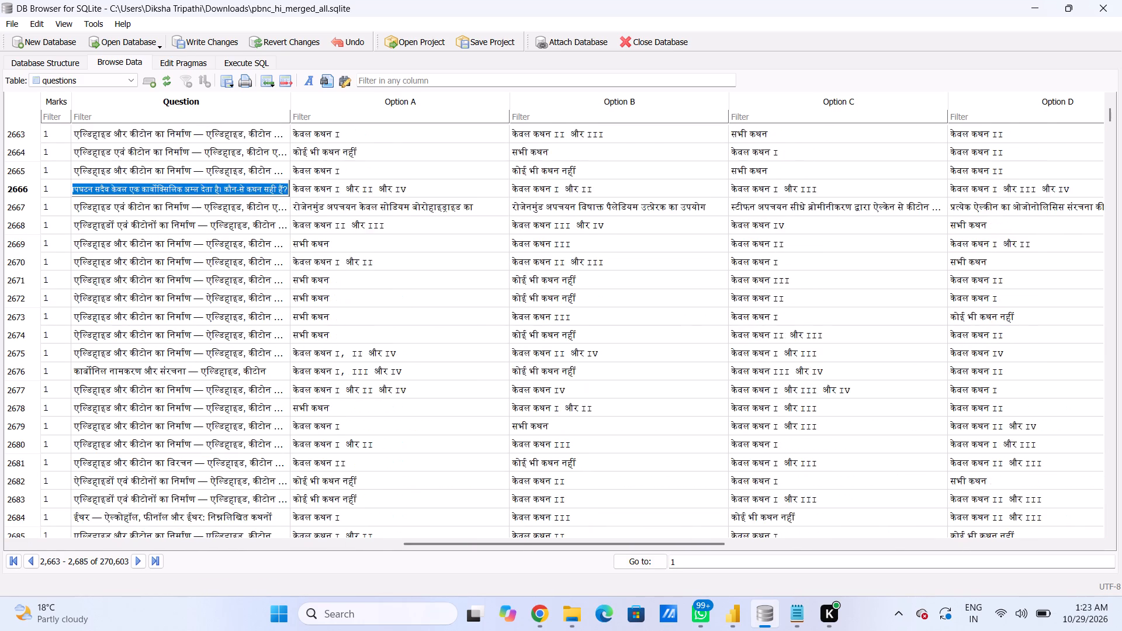
scroll(130, 513, down, 1)
scroll(147, 398, down, 2)
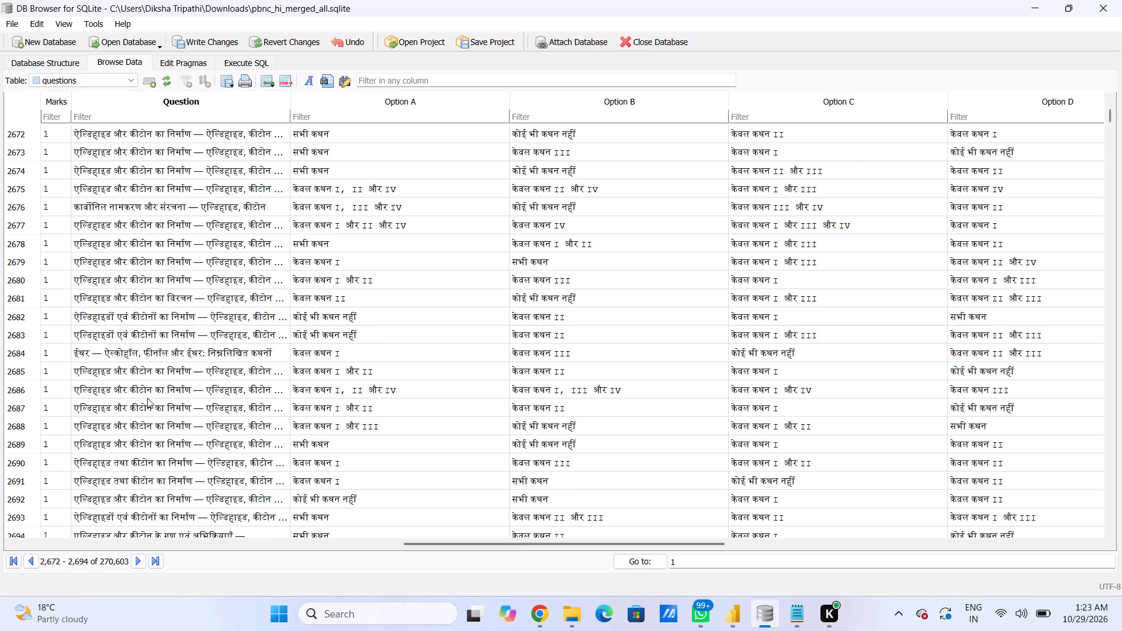
scroll(147, 398, down, 2)
scroll(154, 261, down, 1)
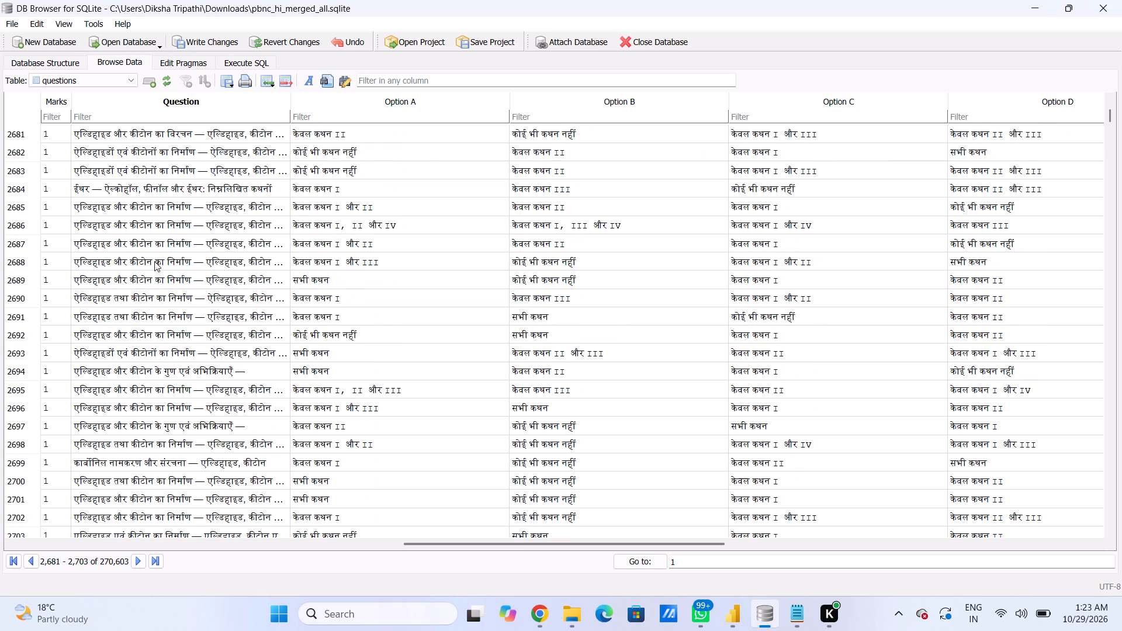
scroll(154, 264, down, 5)
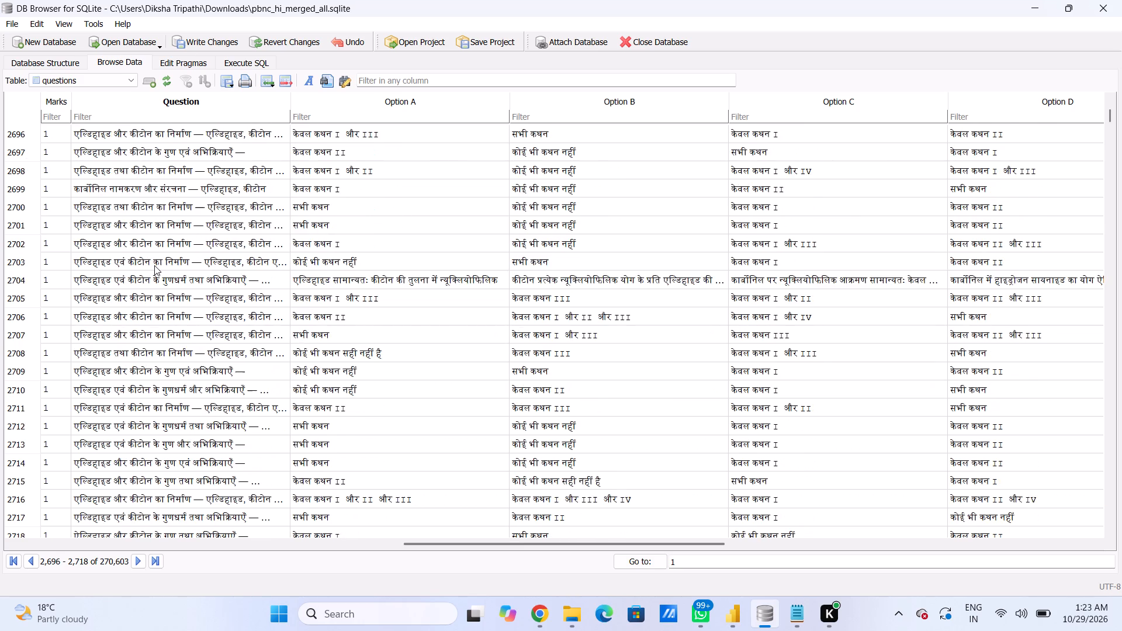
scroll(154, 265, down, 3)
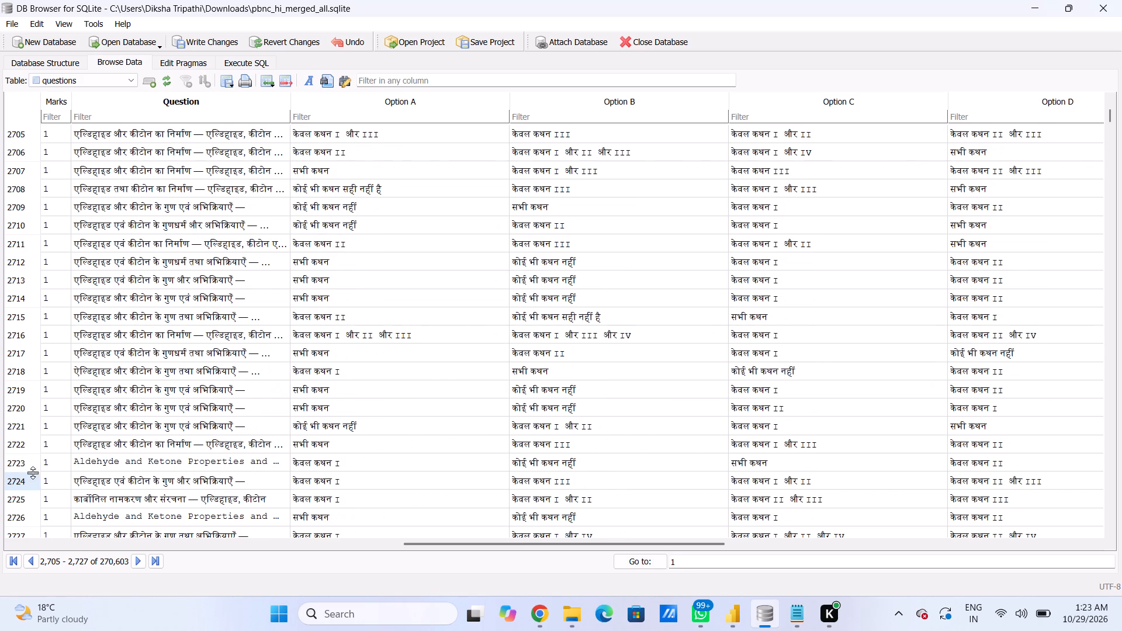
Copy row 2723 into the Notepad ID list and delete all its pasted text except the ID ending in 1852-HI.
click(21, 462)
key(ctrl+c)
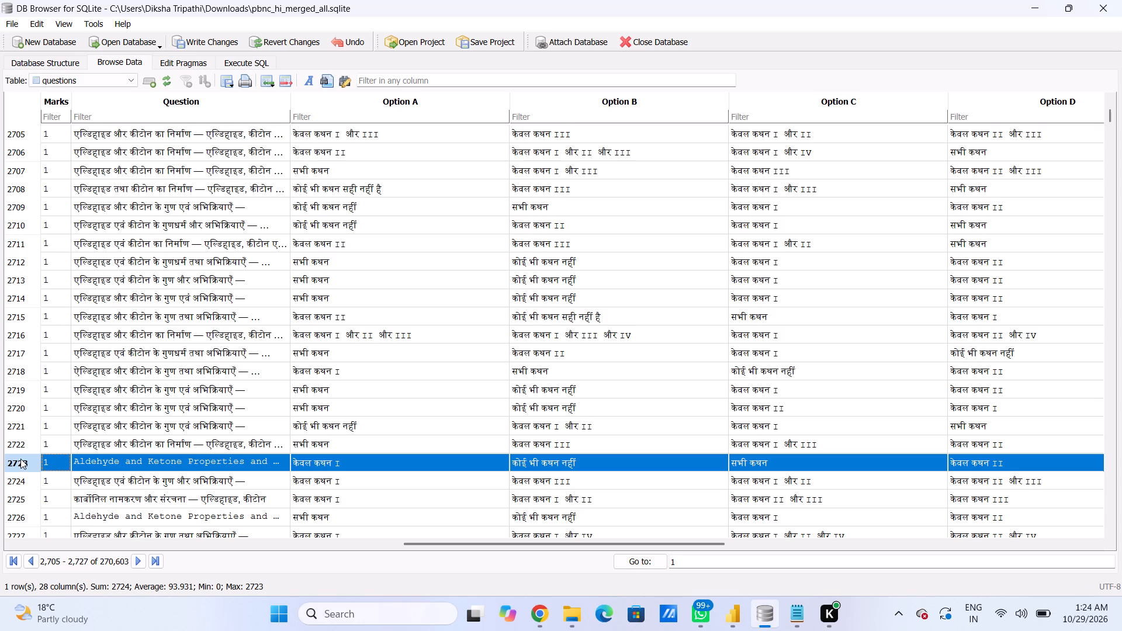
click(21, 458)
key(ctrl+c)
click(793, 605)
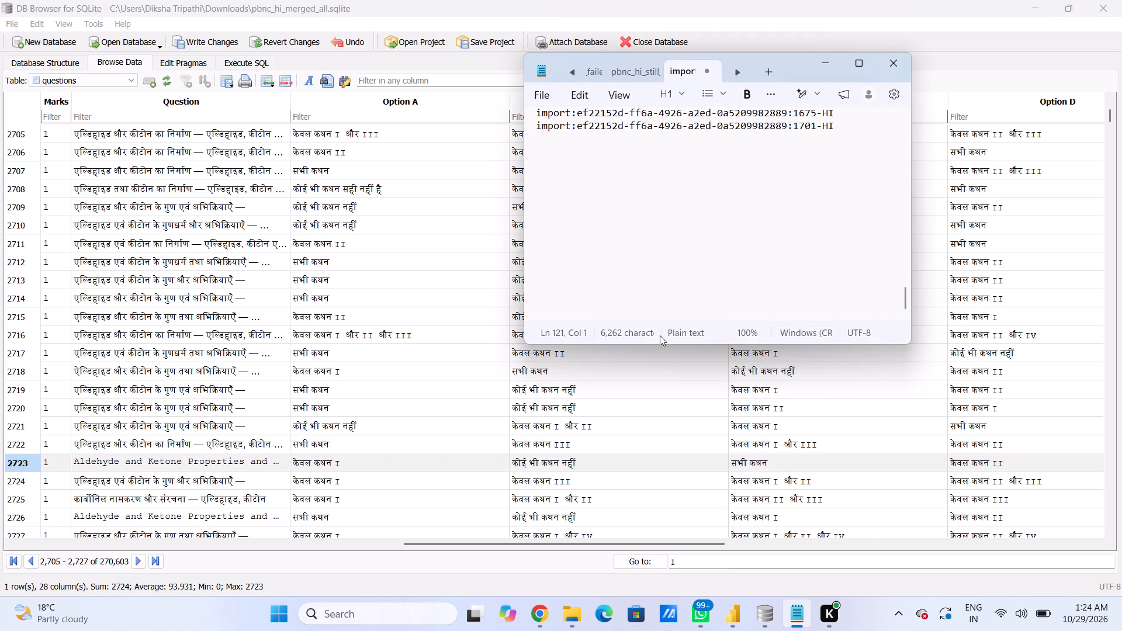
key(ctrl+v)
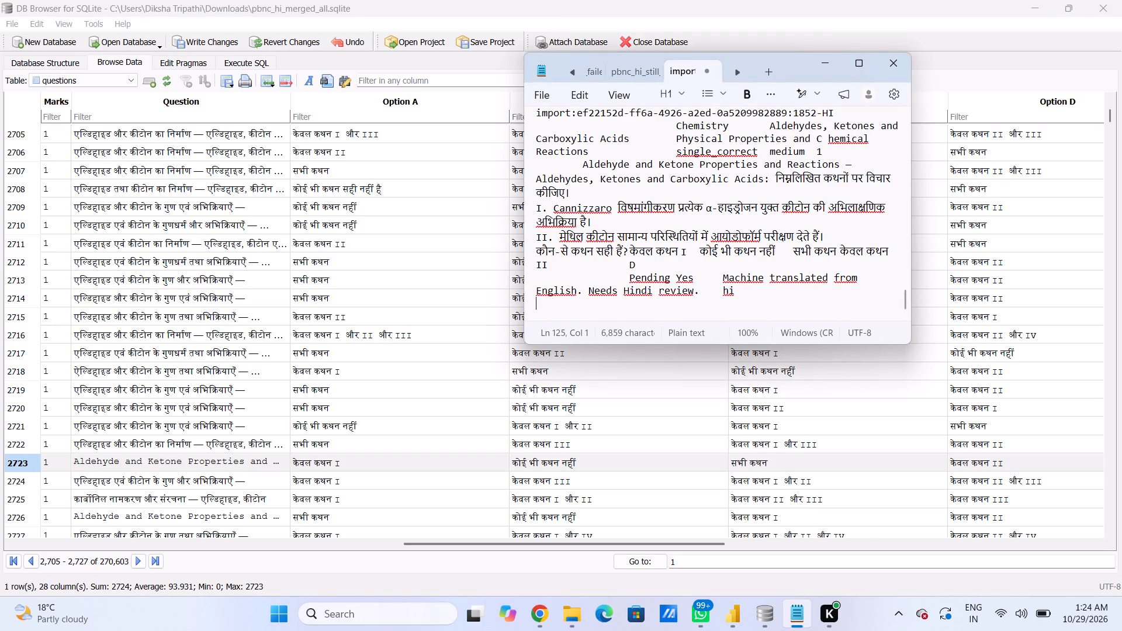
drag(537, 125, 778, 340)
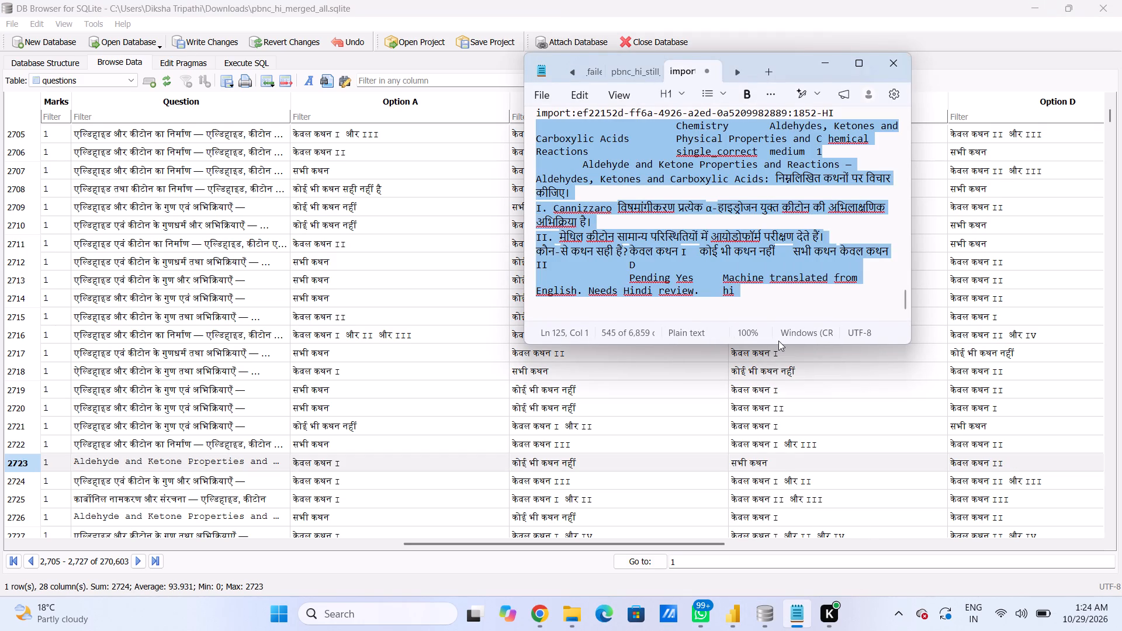
key(BackSpace)
key(Return)
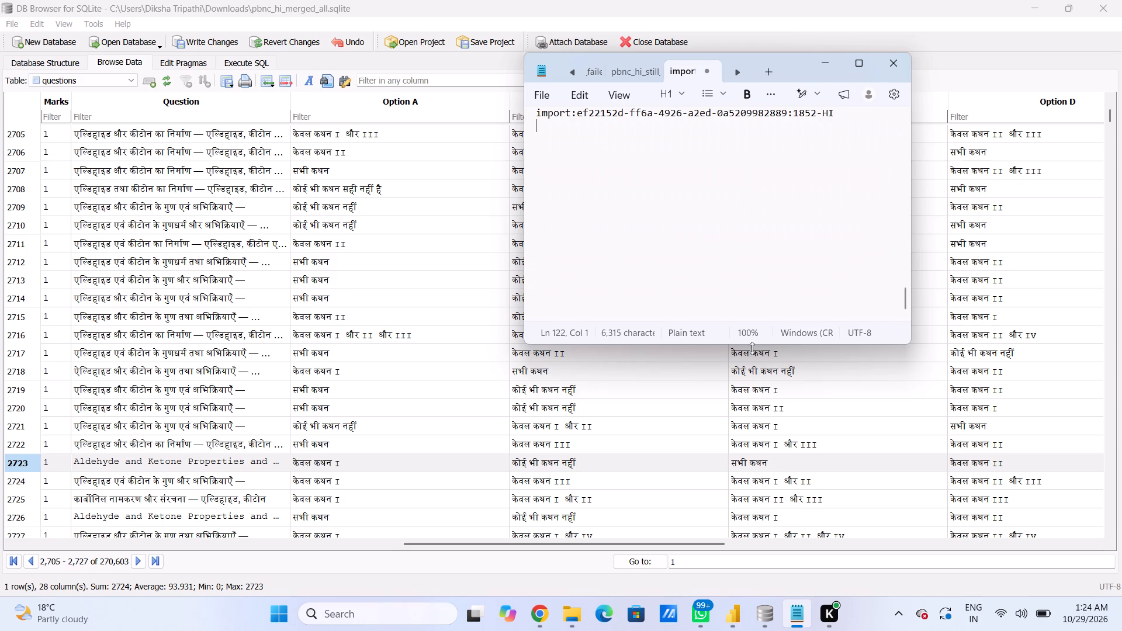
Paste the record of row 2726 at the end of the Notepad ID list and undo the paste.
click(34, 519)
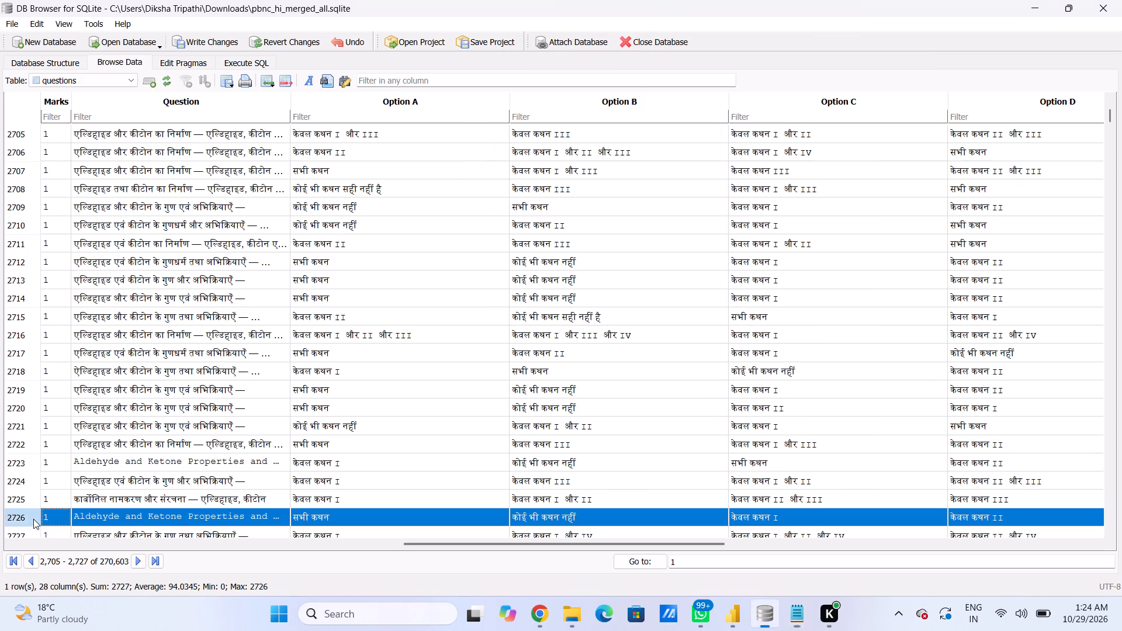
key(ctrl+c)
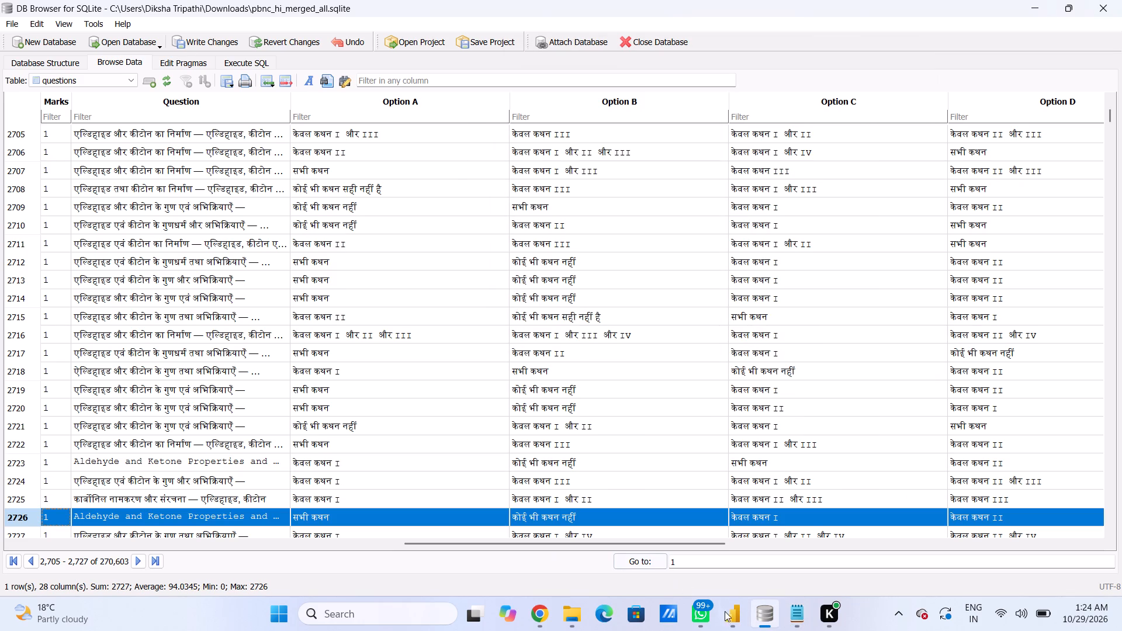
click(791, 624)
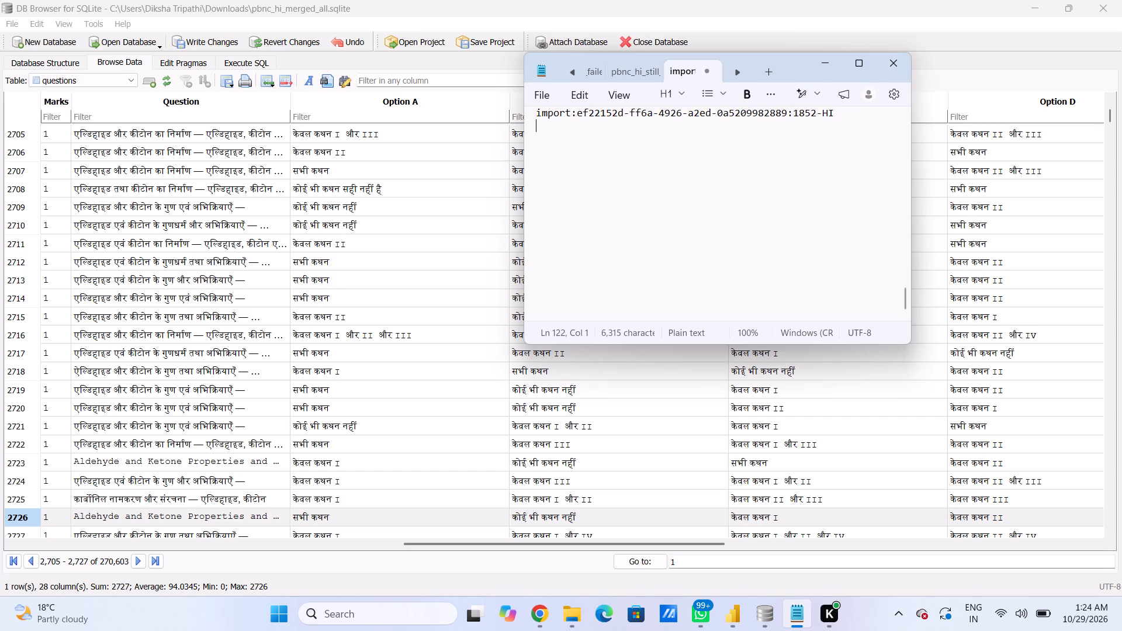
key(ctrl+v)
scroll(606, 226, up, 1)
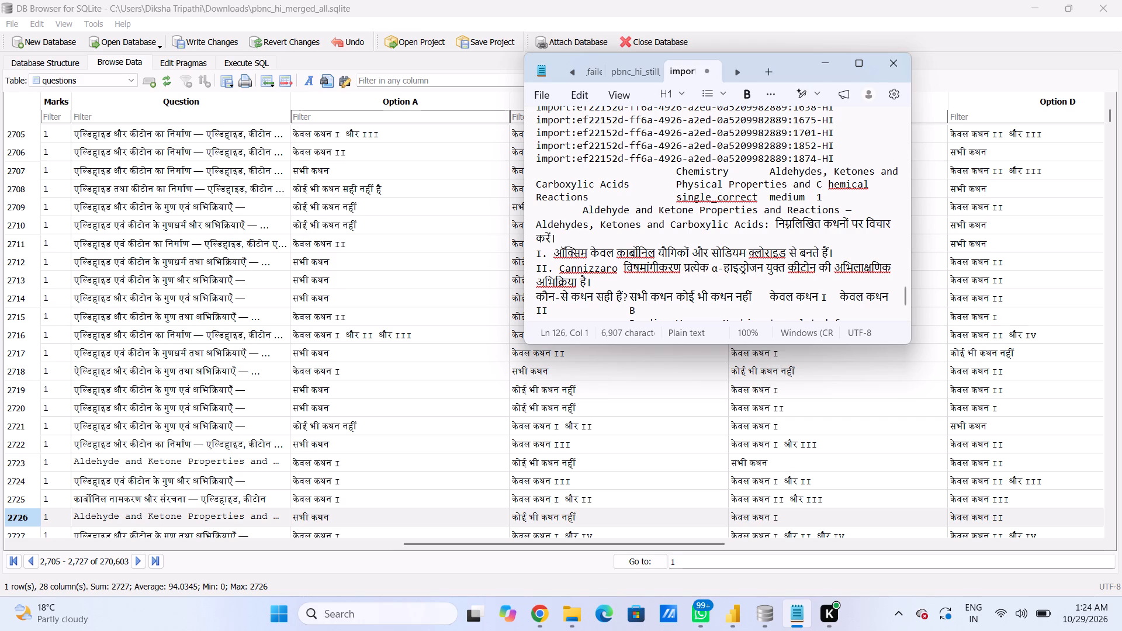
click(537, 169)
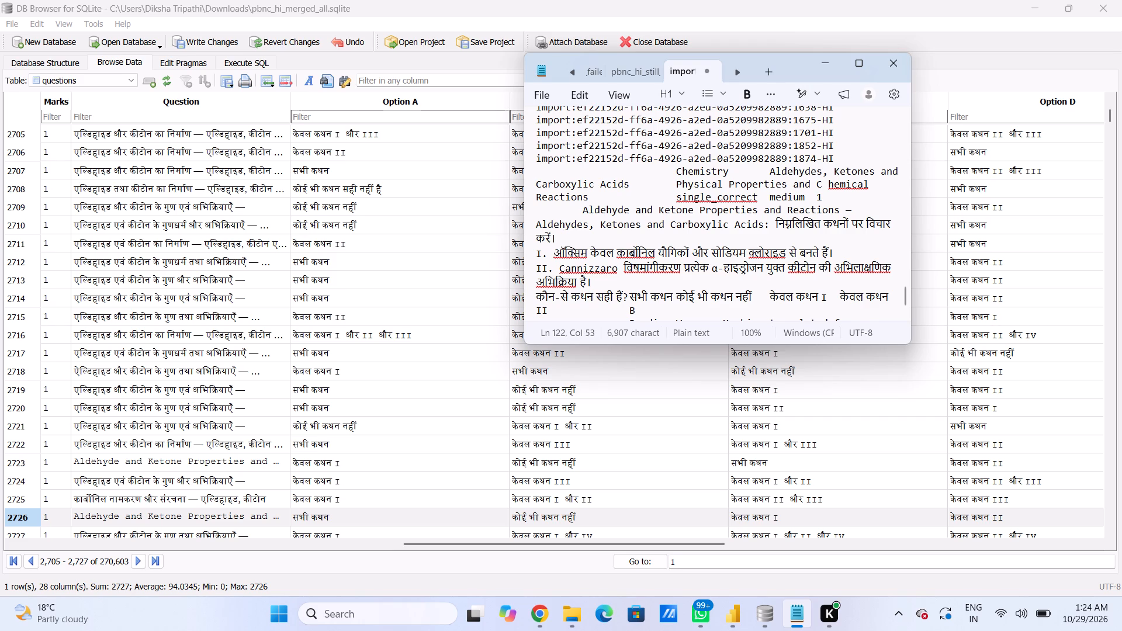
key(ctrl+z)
Copy row 2726 into the Notepad ID list and delete all its pasted text except the ID ending in 1874-HI.
click(21, 517)
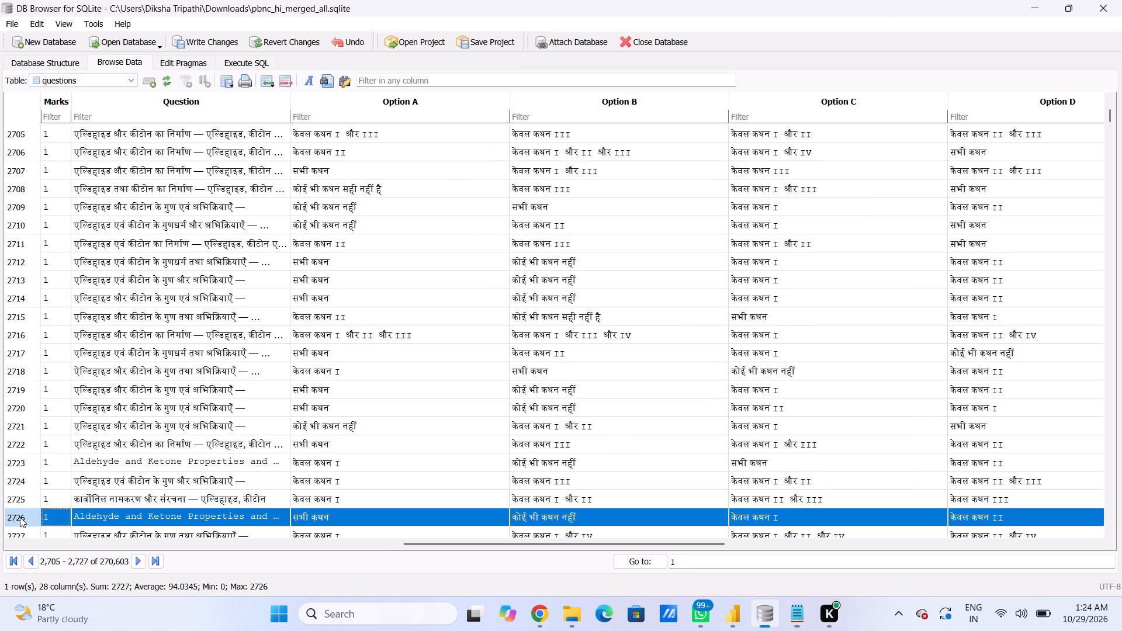
key(ctrl+c)
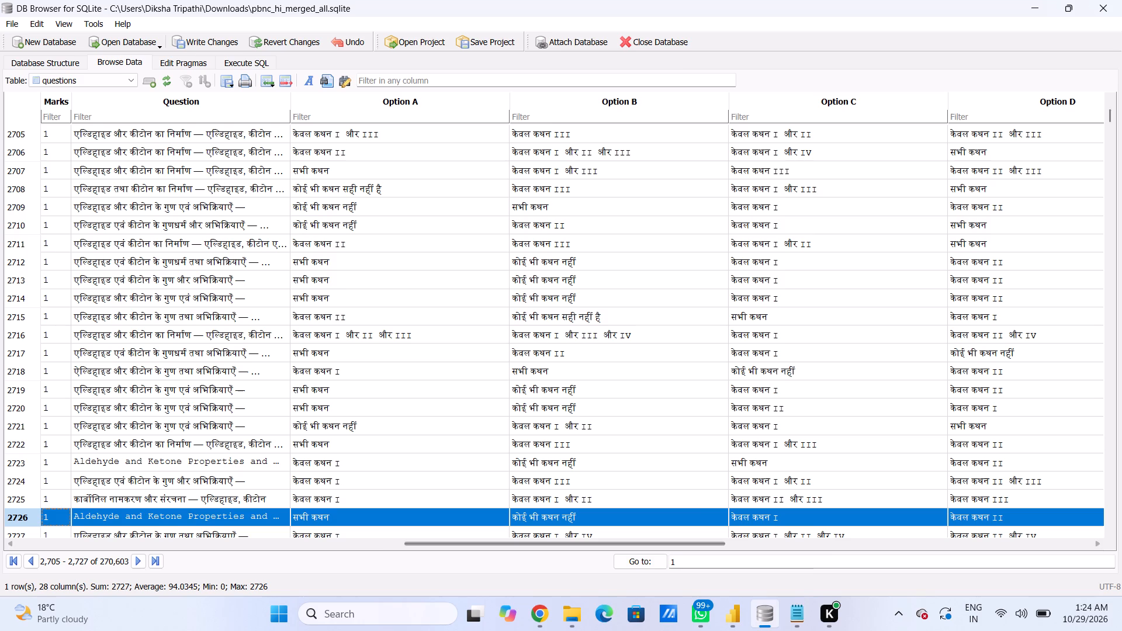
click(798, 604)
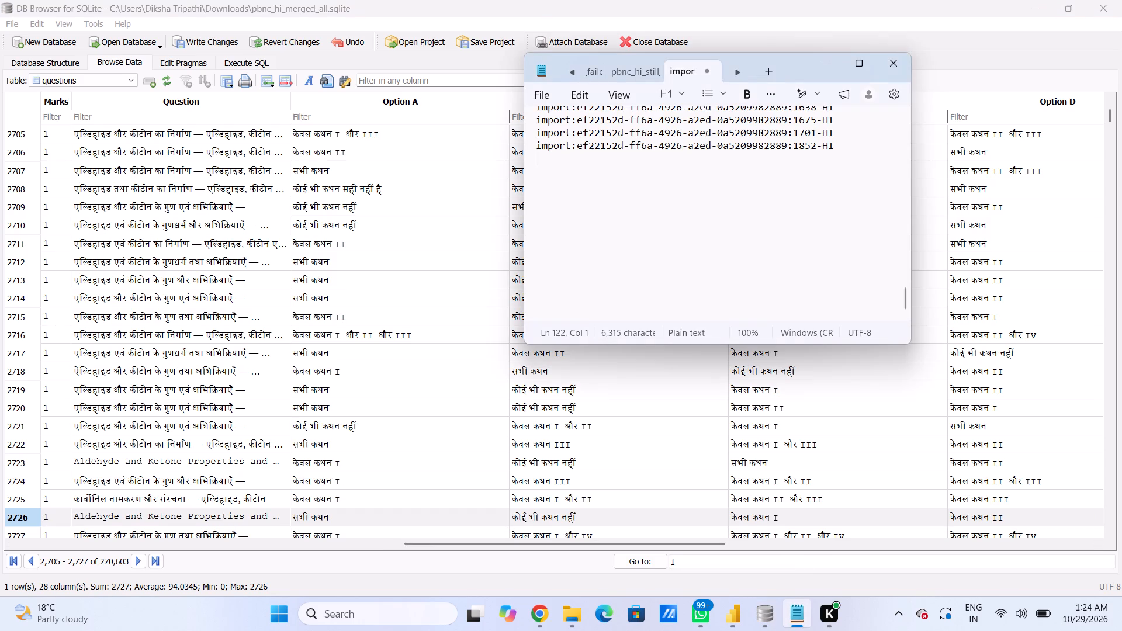
key(ctrl+v)
scroll(697, 214, up, 2)
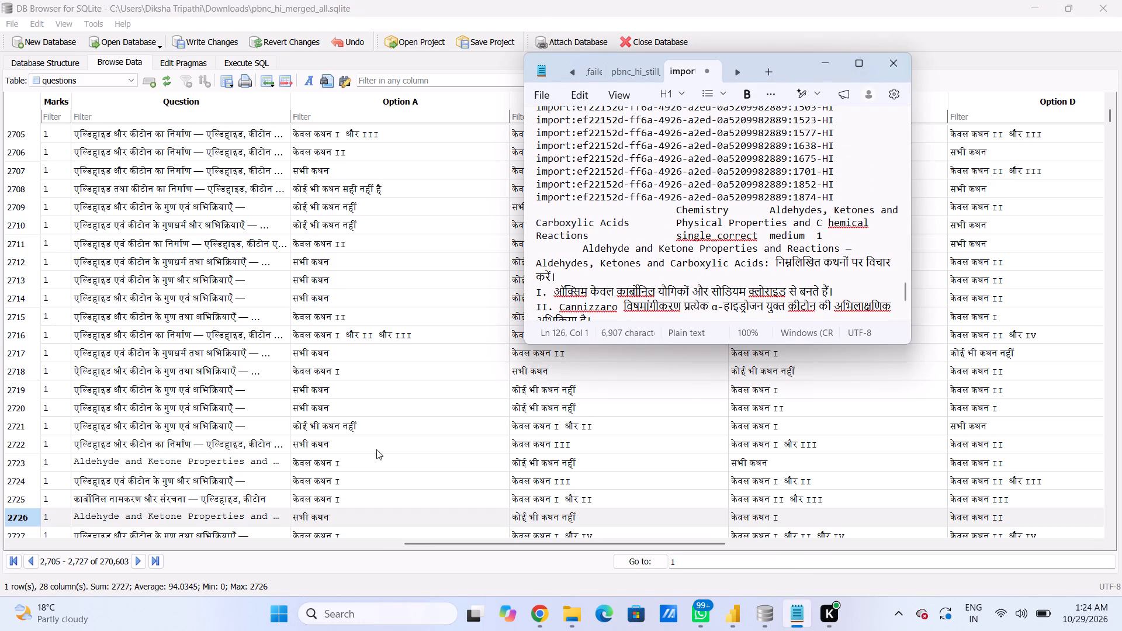
drag(536, 210, 826, 297)
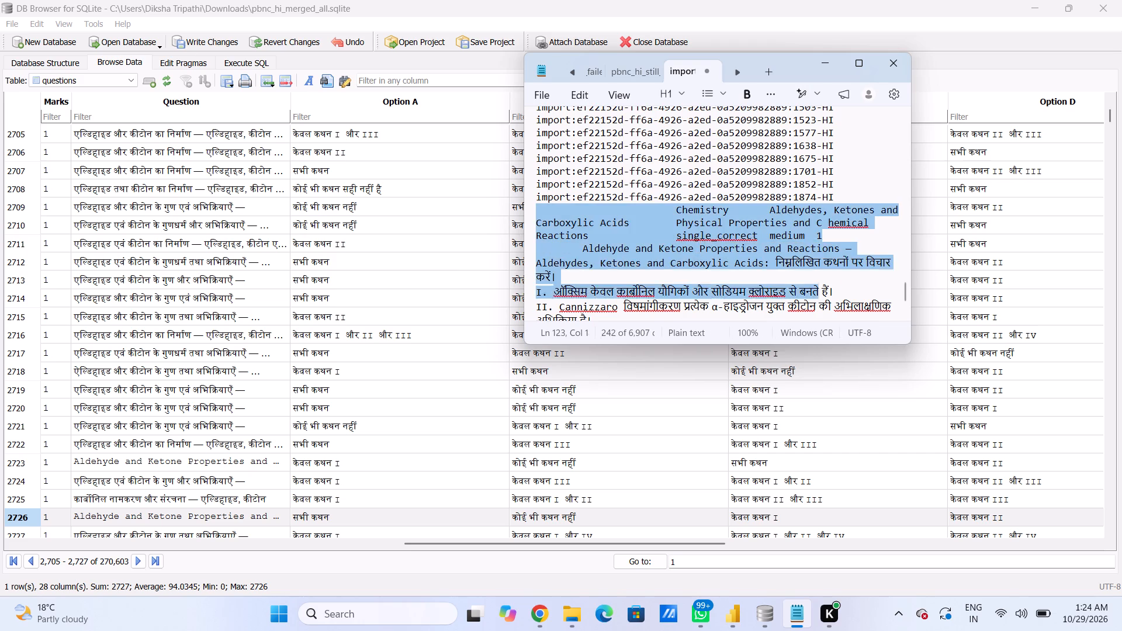
drag(826, 297, 988, 353)
key(BackSpace)
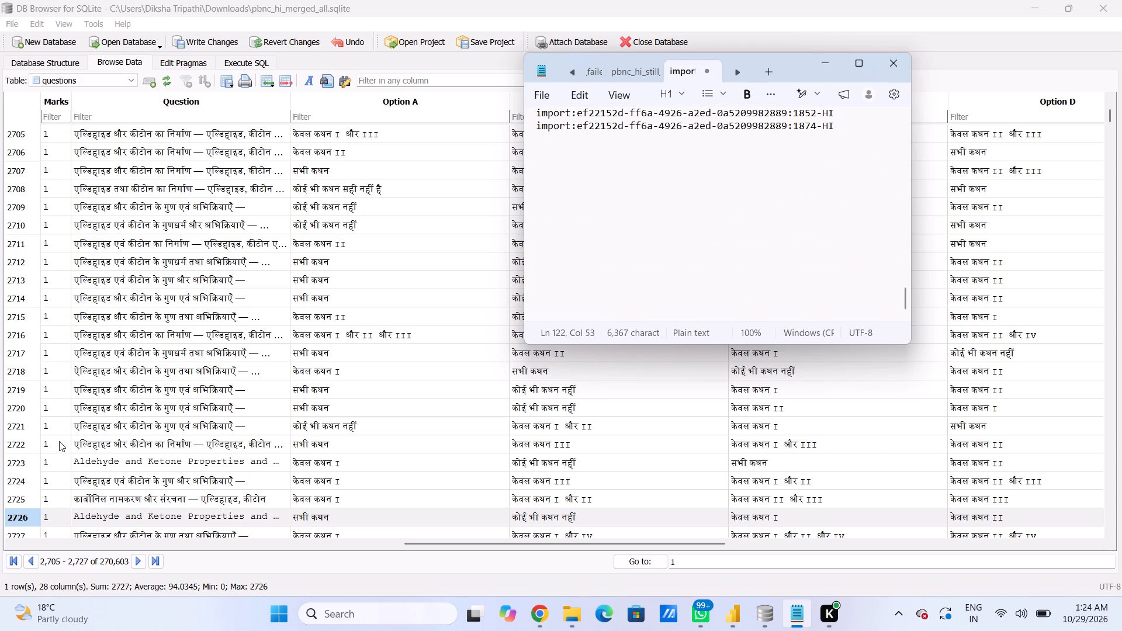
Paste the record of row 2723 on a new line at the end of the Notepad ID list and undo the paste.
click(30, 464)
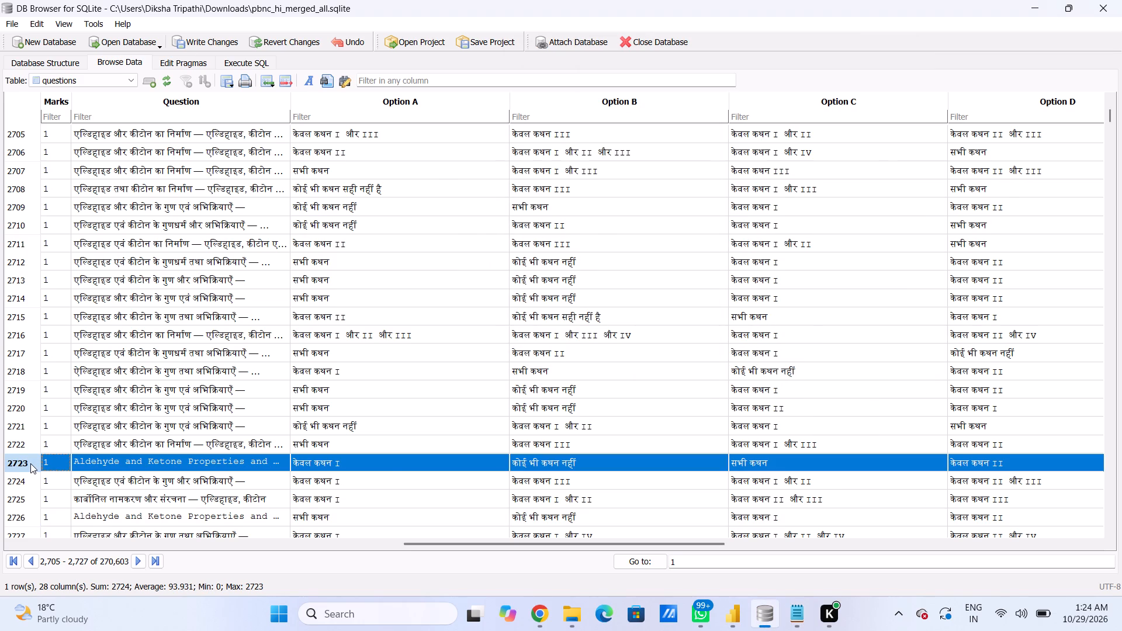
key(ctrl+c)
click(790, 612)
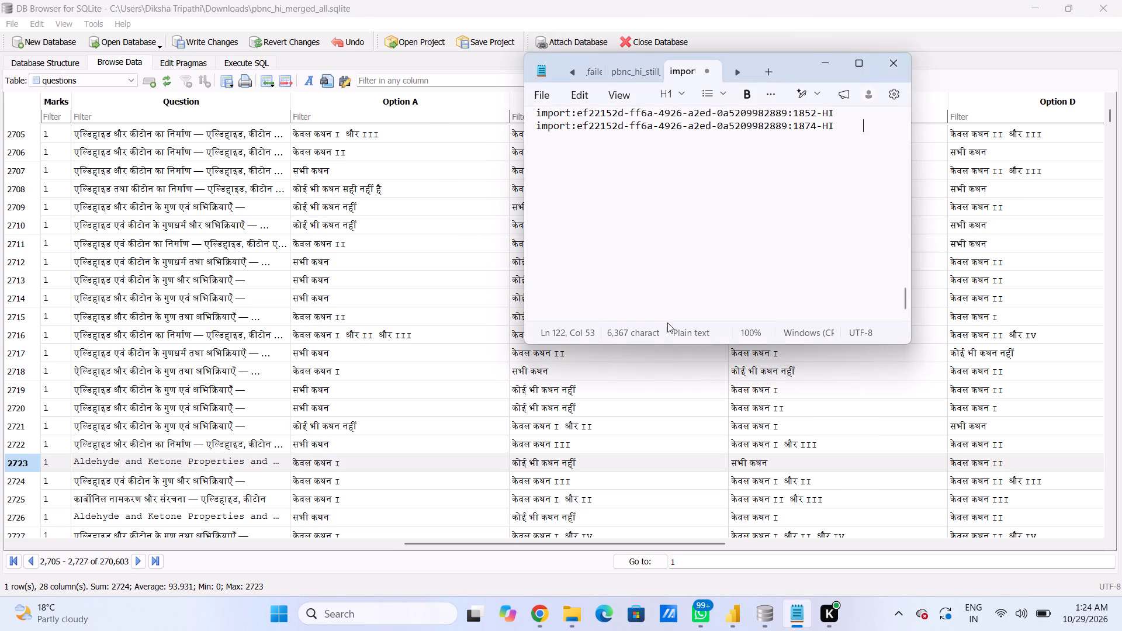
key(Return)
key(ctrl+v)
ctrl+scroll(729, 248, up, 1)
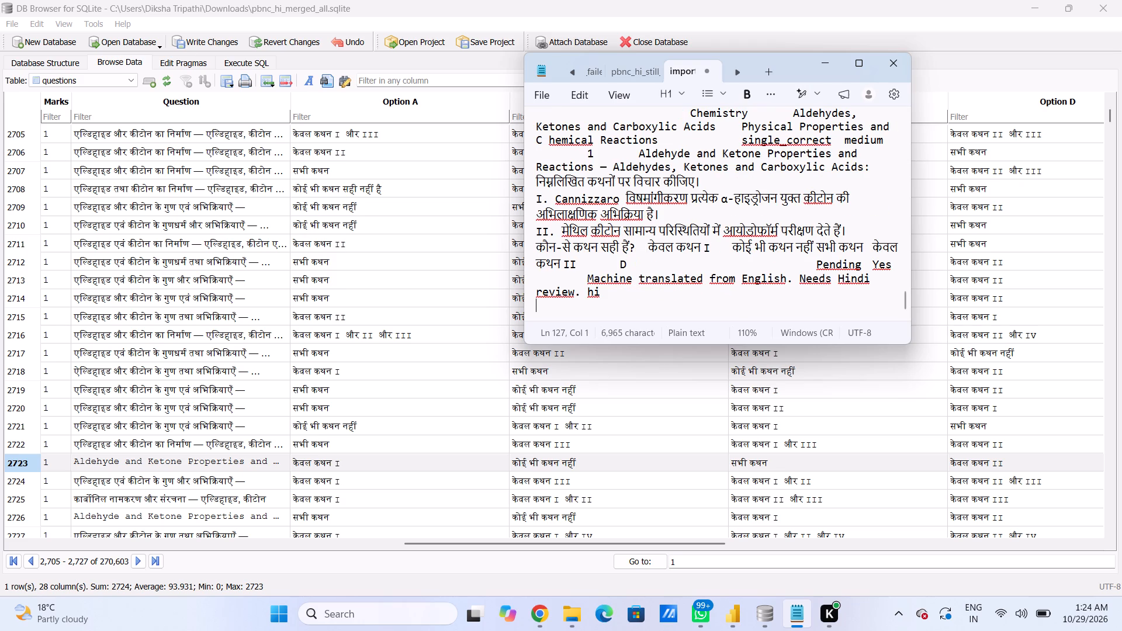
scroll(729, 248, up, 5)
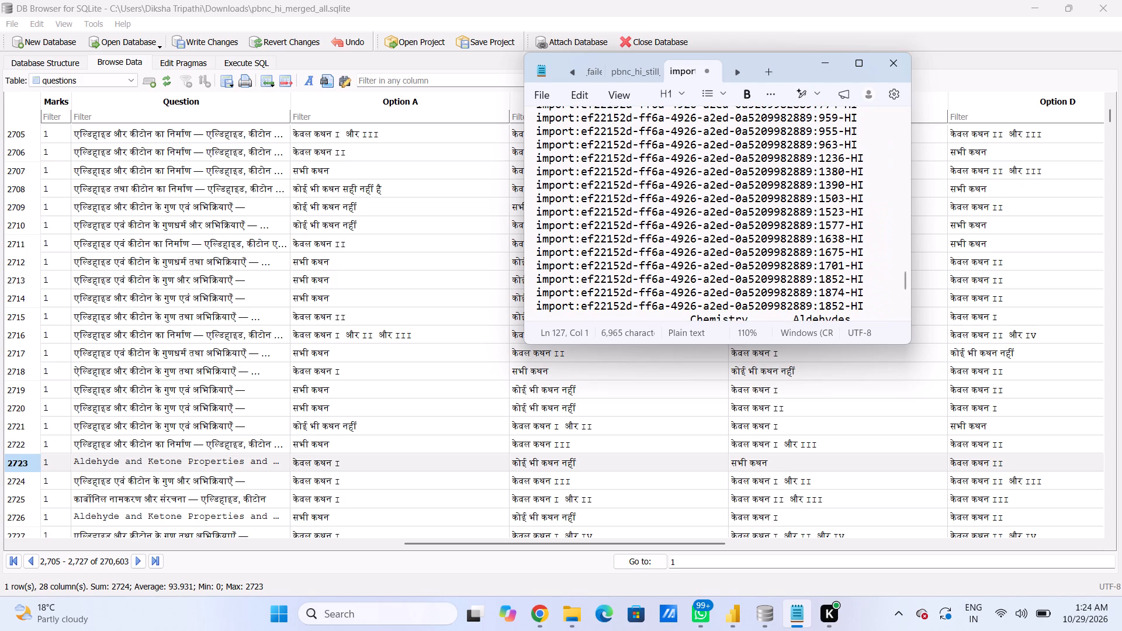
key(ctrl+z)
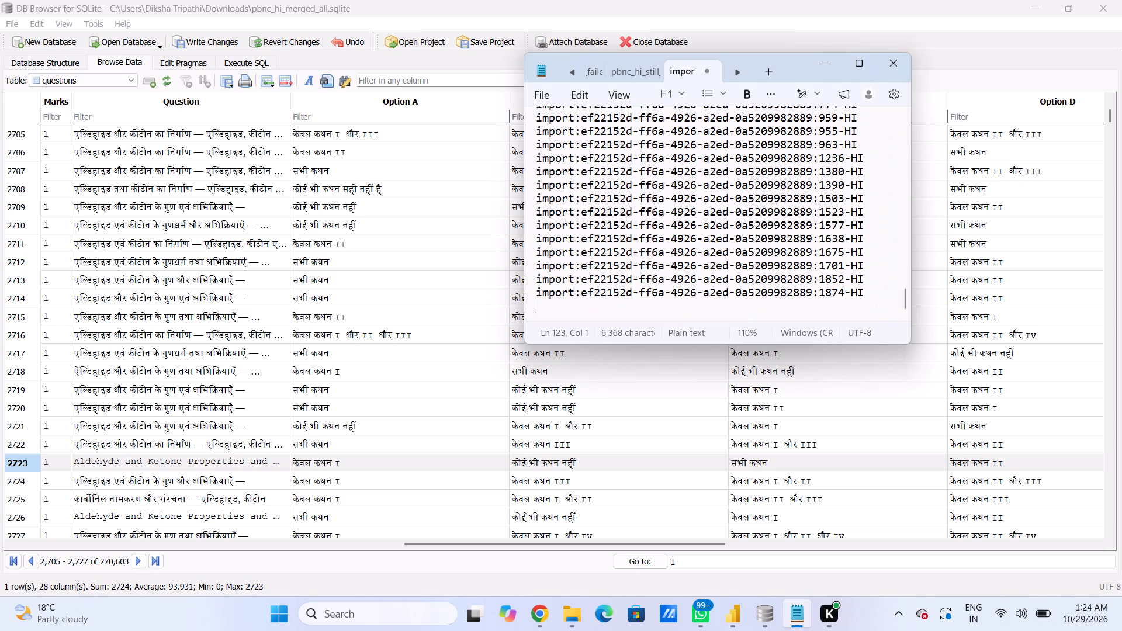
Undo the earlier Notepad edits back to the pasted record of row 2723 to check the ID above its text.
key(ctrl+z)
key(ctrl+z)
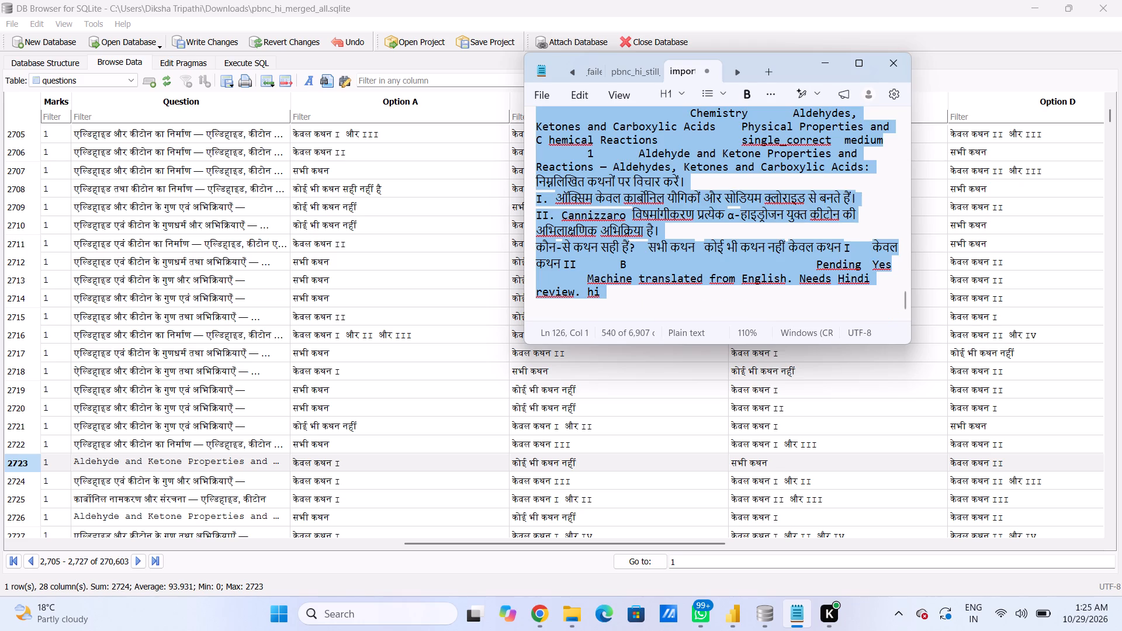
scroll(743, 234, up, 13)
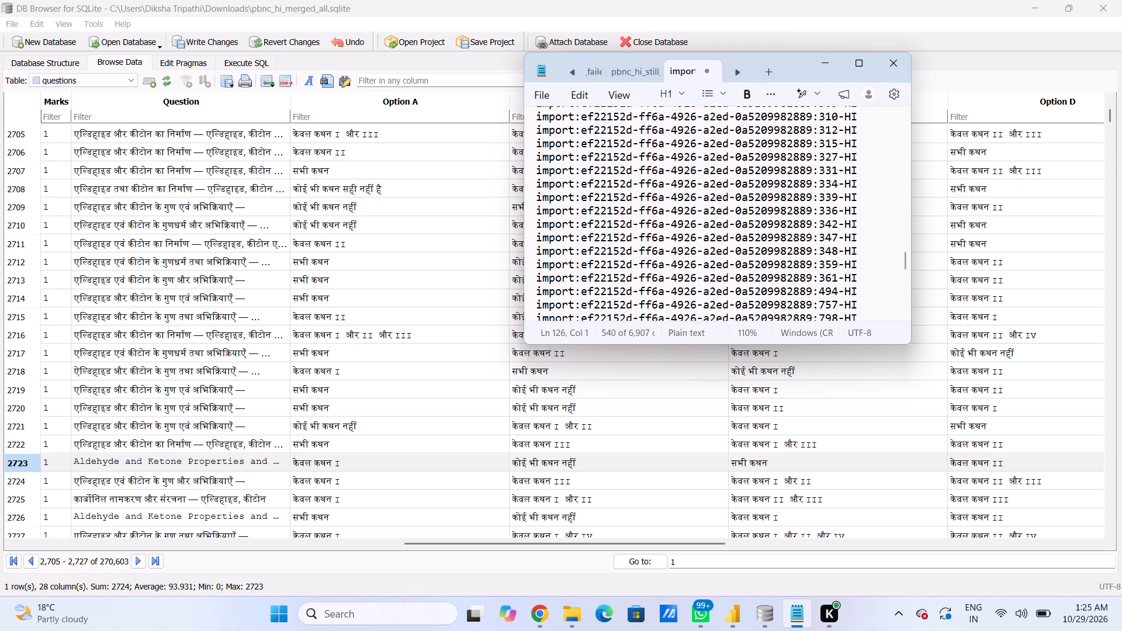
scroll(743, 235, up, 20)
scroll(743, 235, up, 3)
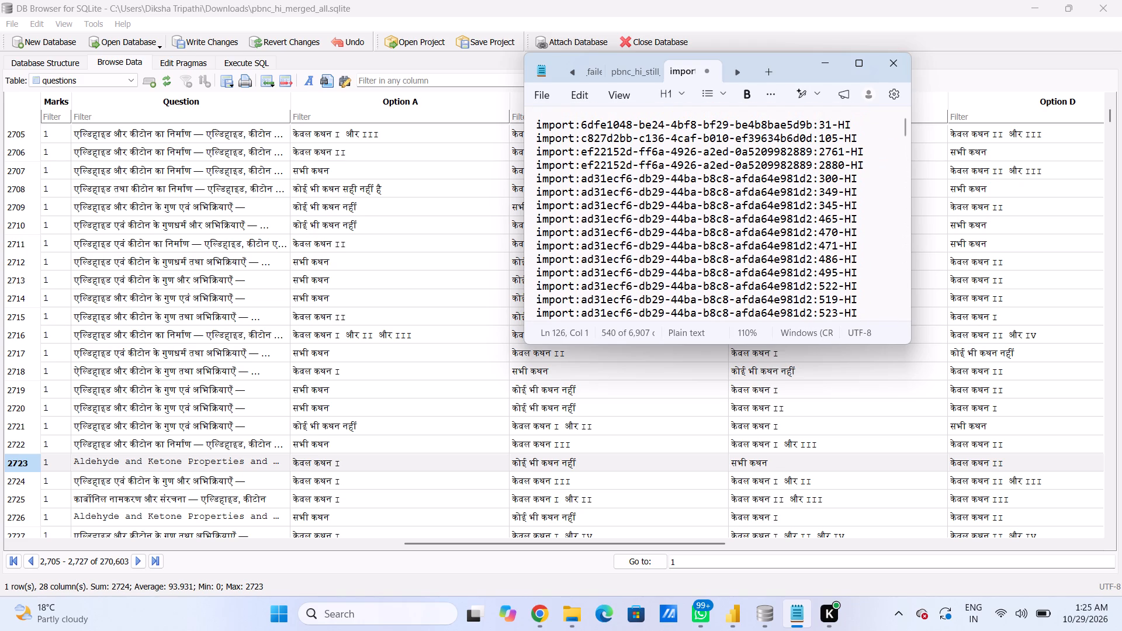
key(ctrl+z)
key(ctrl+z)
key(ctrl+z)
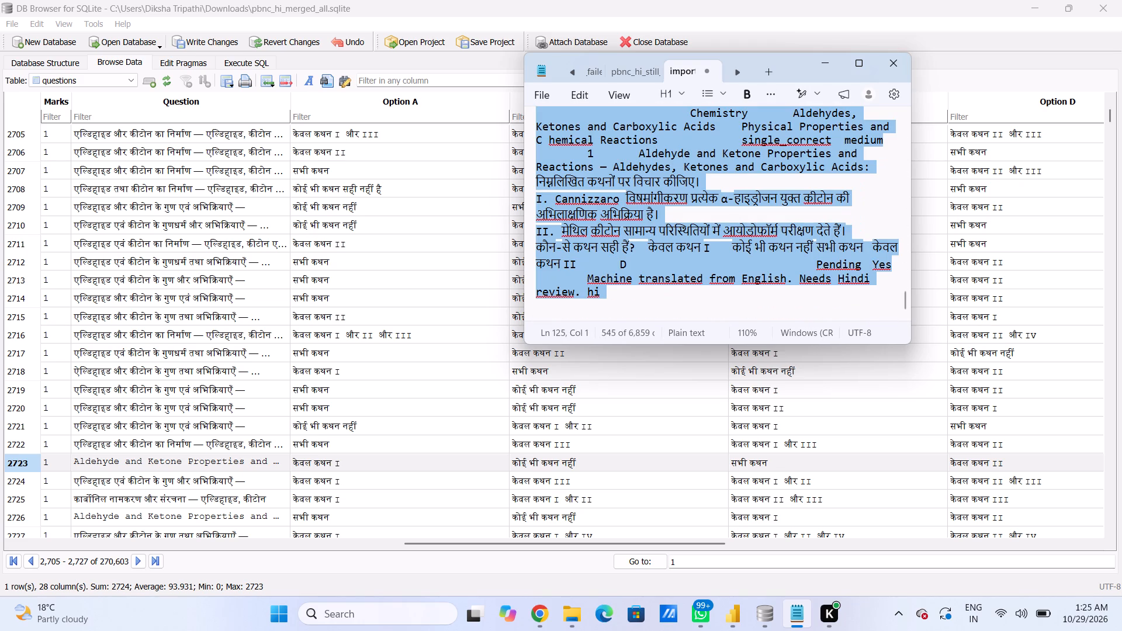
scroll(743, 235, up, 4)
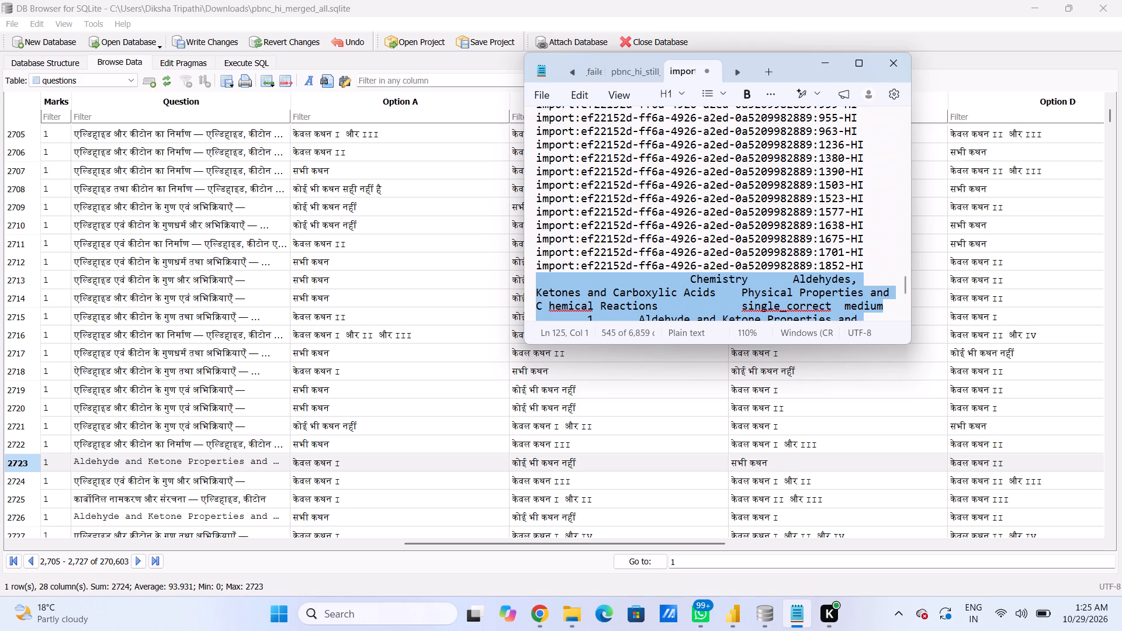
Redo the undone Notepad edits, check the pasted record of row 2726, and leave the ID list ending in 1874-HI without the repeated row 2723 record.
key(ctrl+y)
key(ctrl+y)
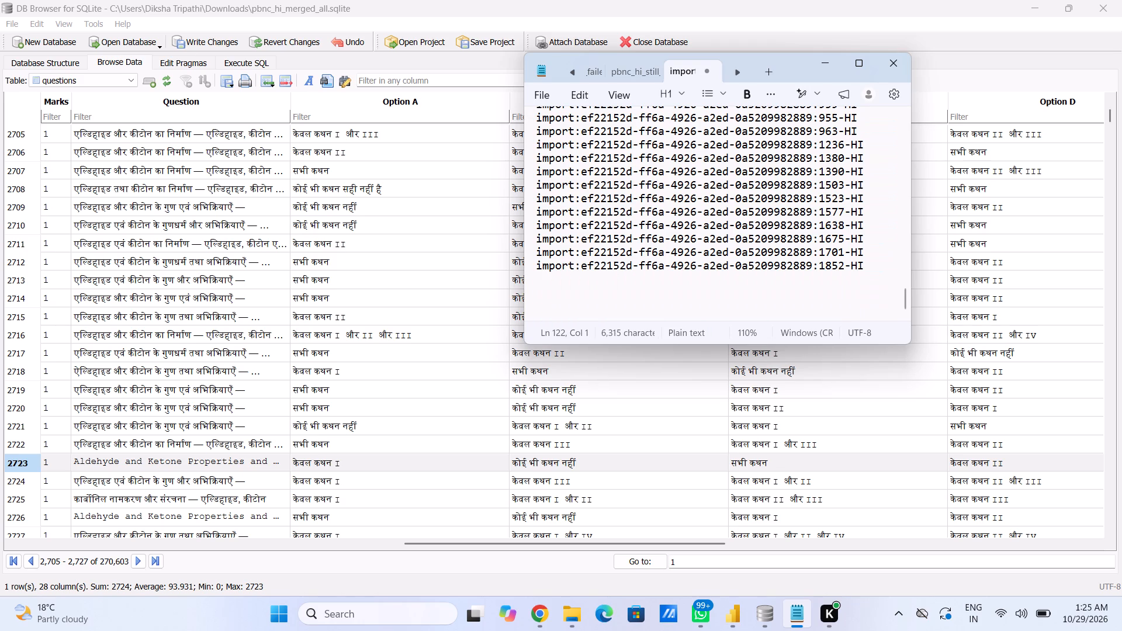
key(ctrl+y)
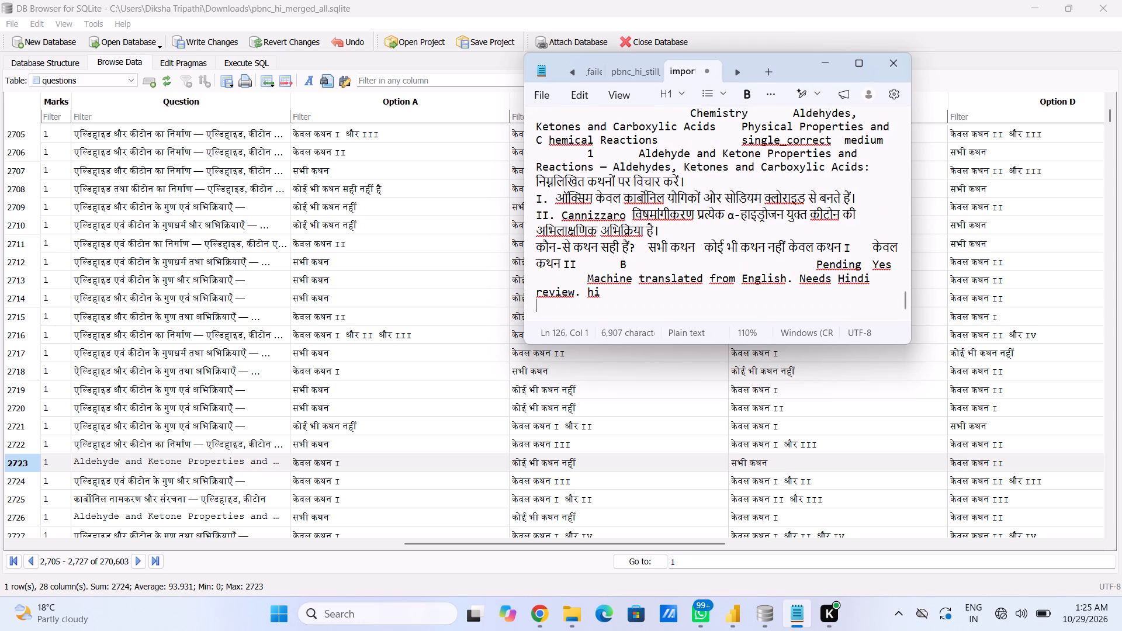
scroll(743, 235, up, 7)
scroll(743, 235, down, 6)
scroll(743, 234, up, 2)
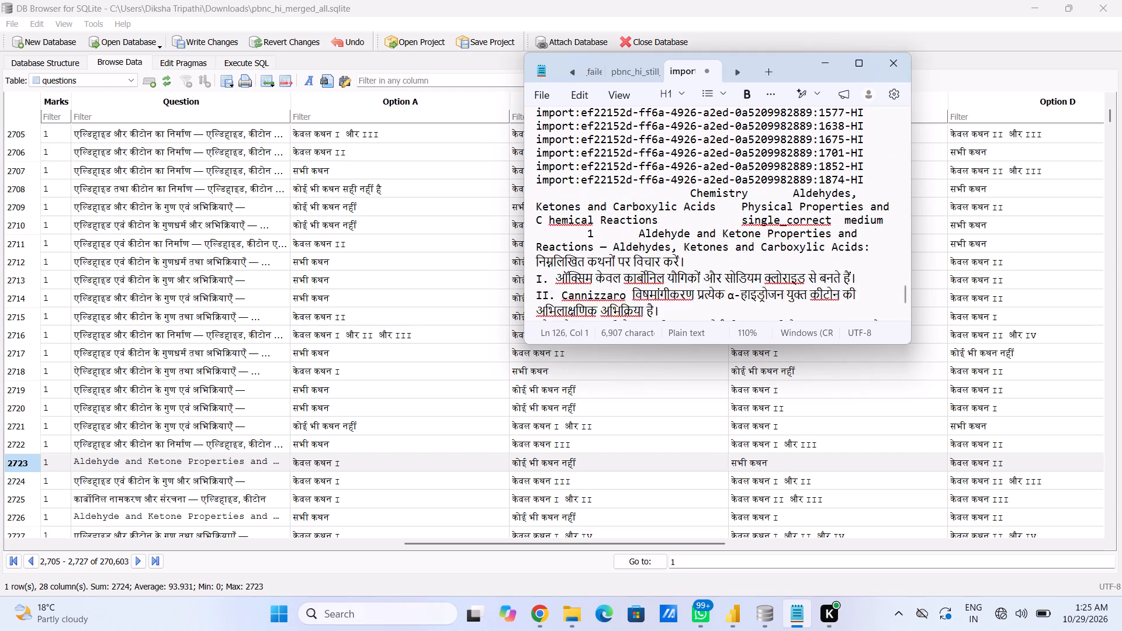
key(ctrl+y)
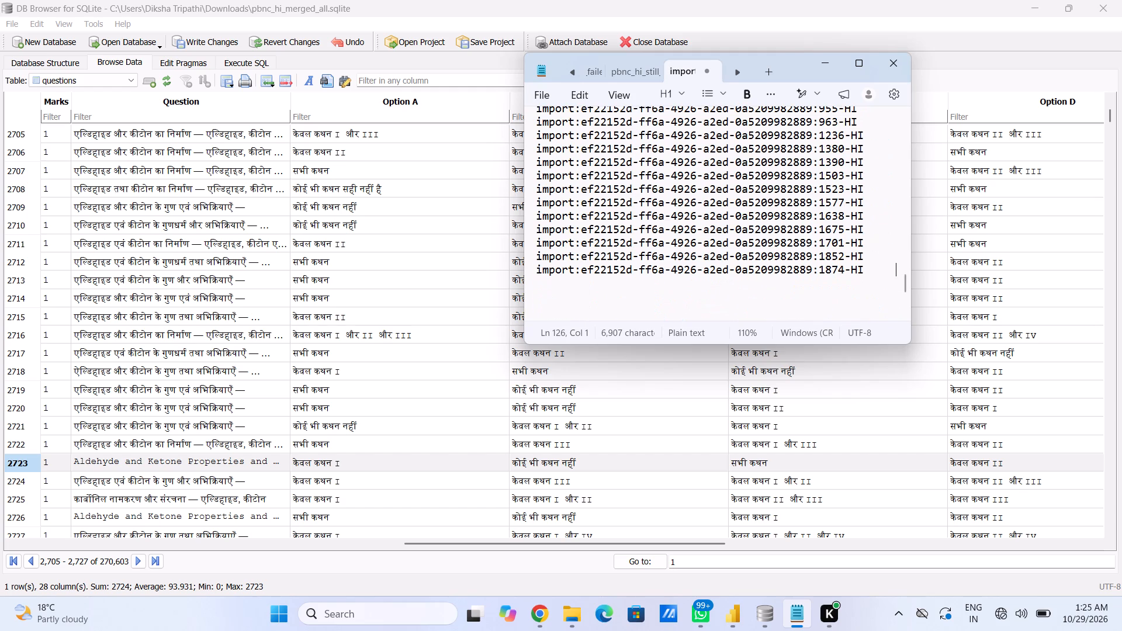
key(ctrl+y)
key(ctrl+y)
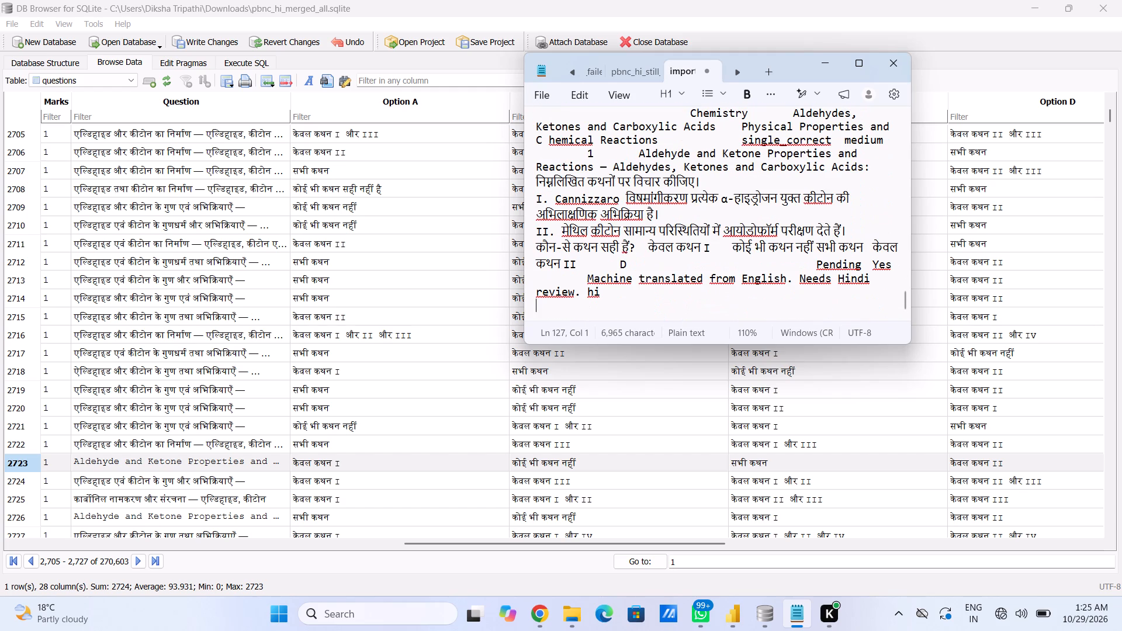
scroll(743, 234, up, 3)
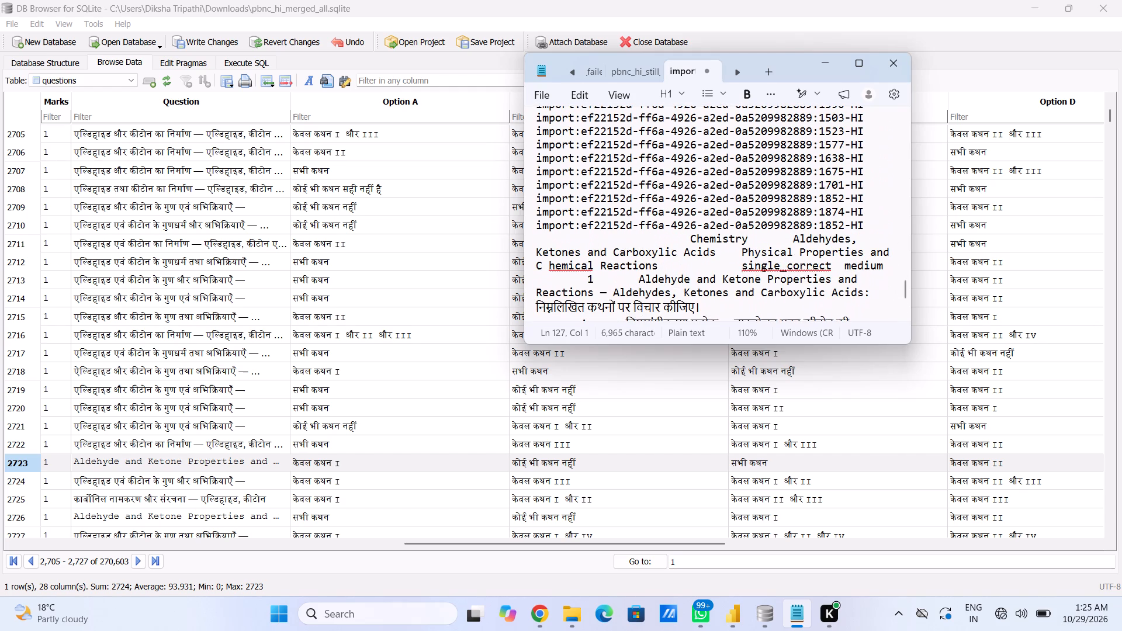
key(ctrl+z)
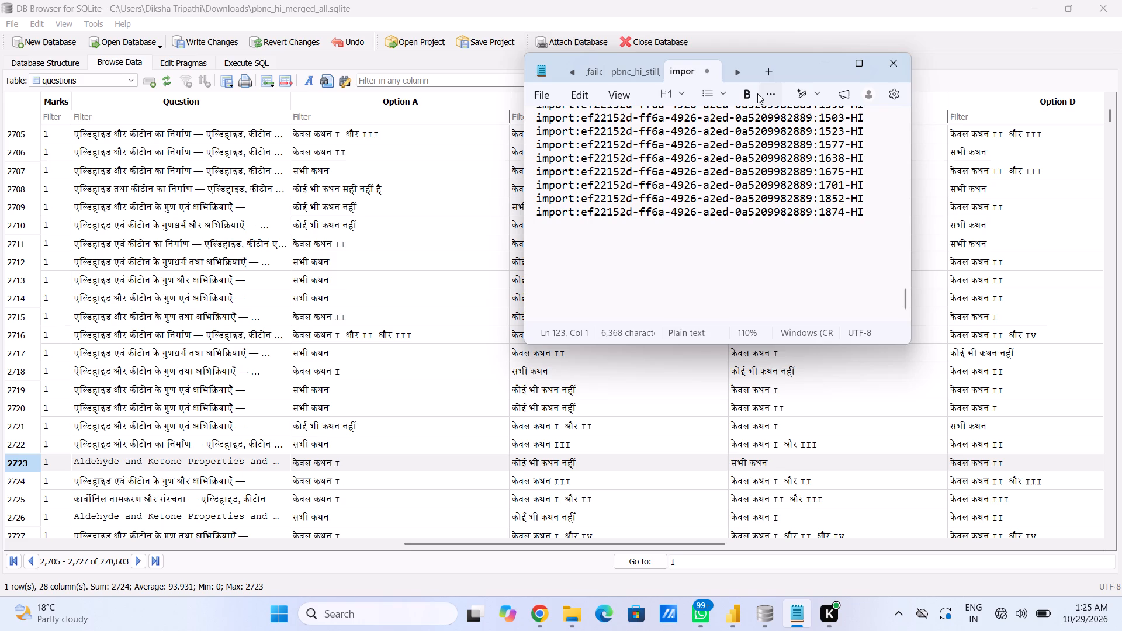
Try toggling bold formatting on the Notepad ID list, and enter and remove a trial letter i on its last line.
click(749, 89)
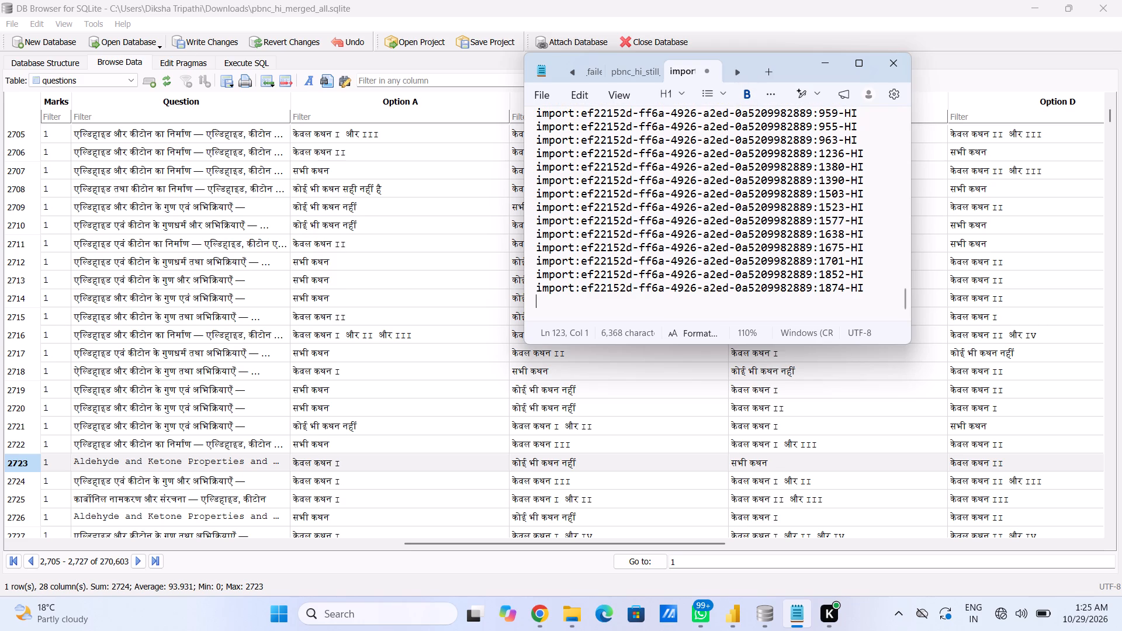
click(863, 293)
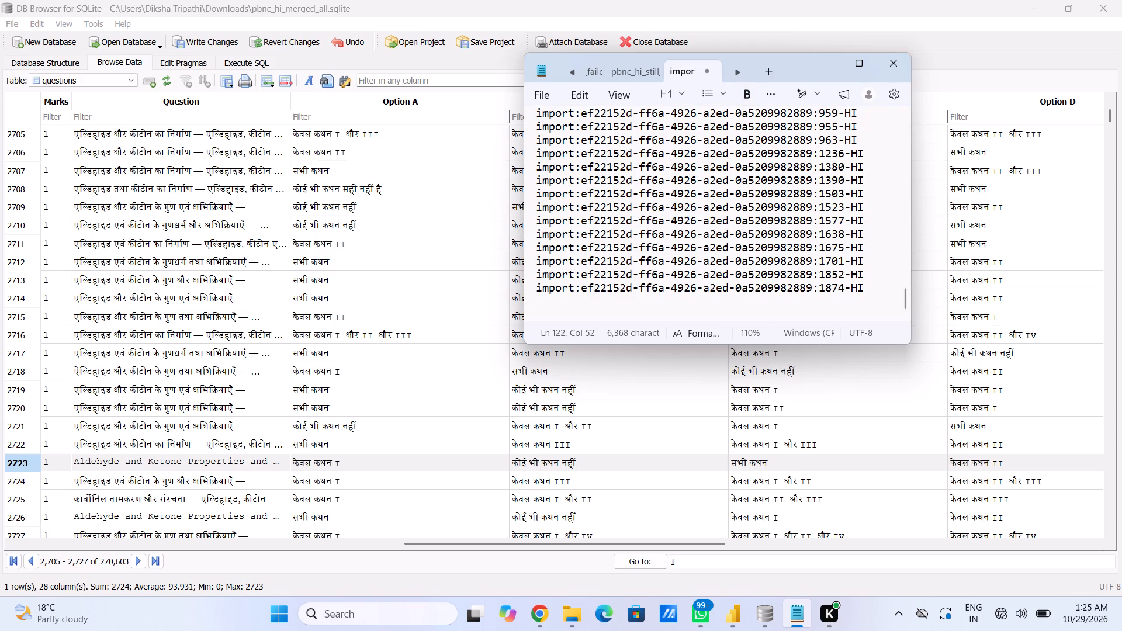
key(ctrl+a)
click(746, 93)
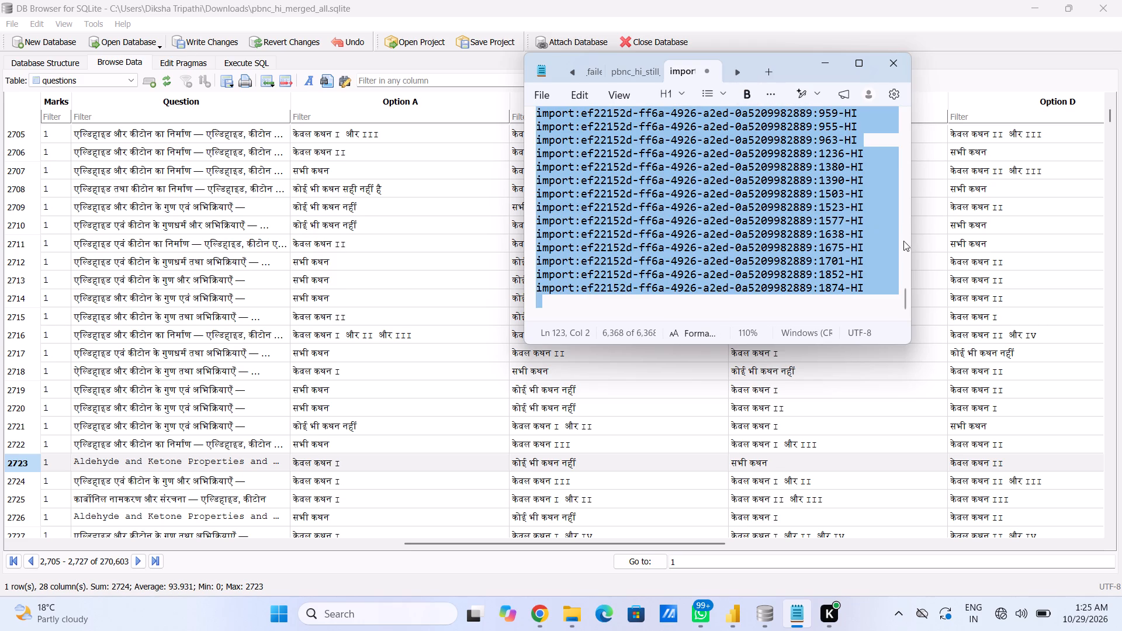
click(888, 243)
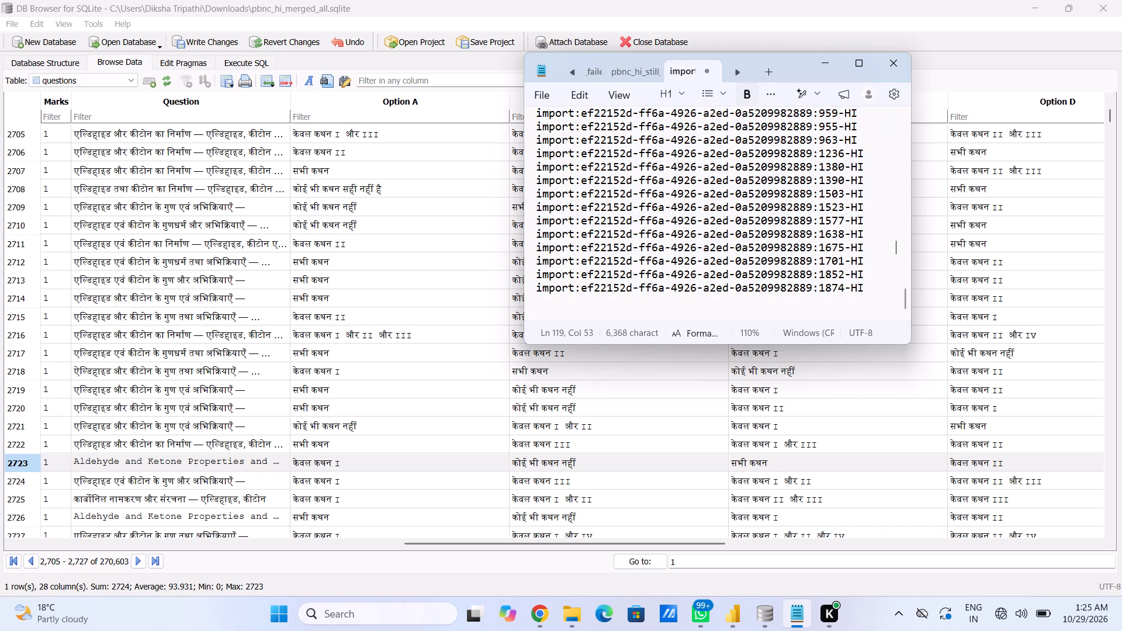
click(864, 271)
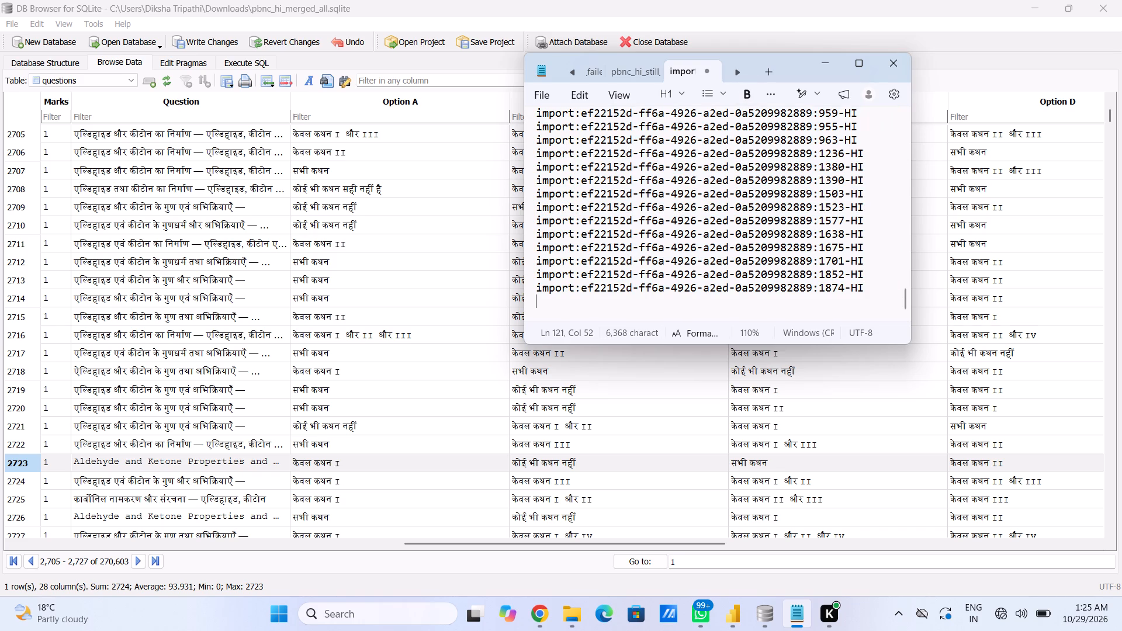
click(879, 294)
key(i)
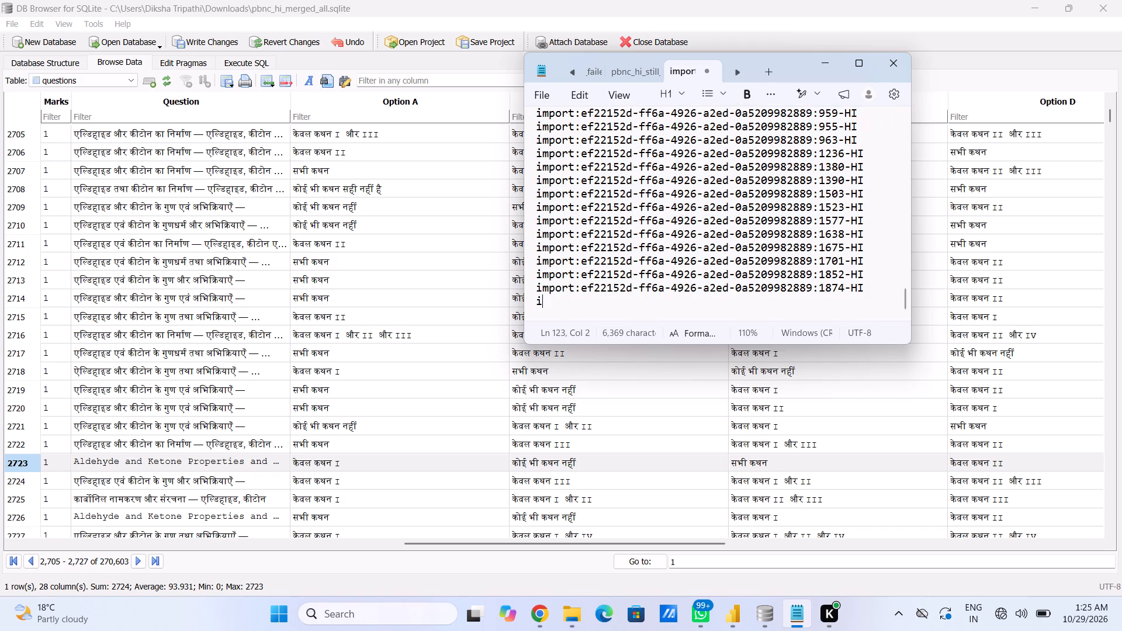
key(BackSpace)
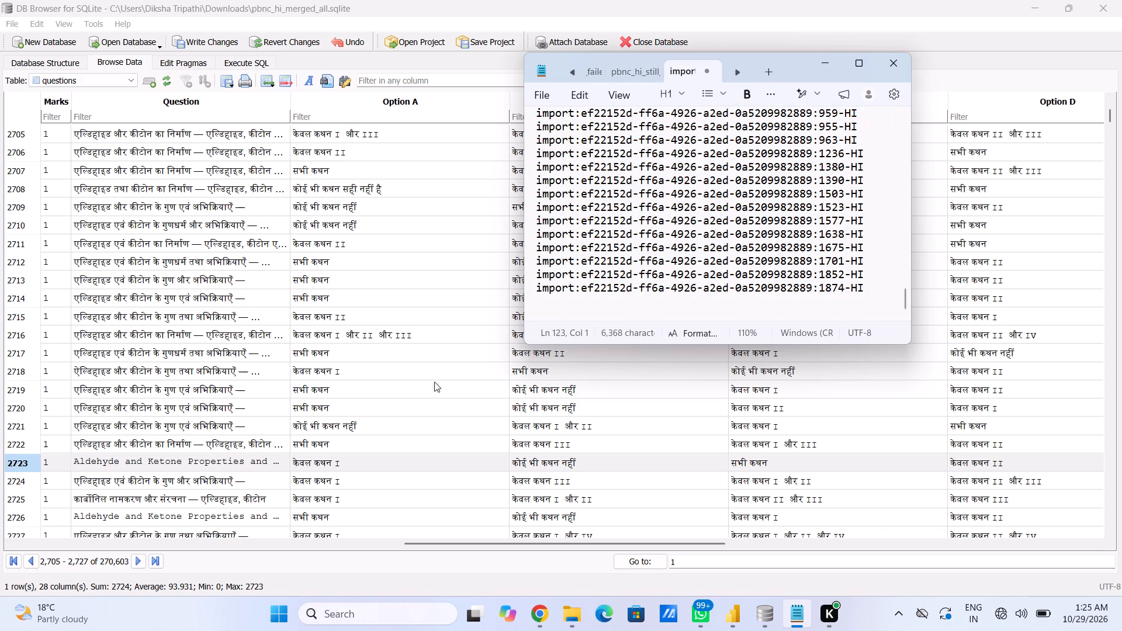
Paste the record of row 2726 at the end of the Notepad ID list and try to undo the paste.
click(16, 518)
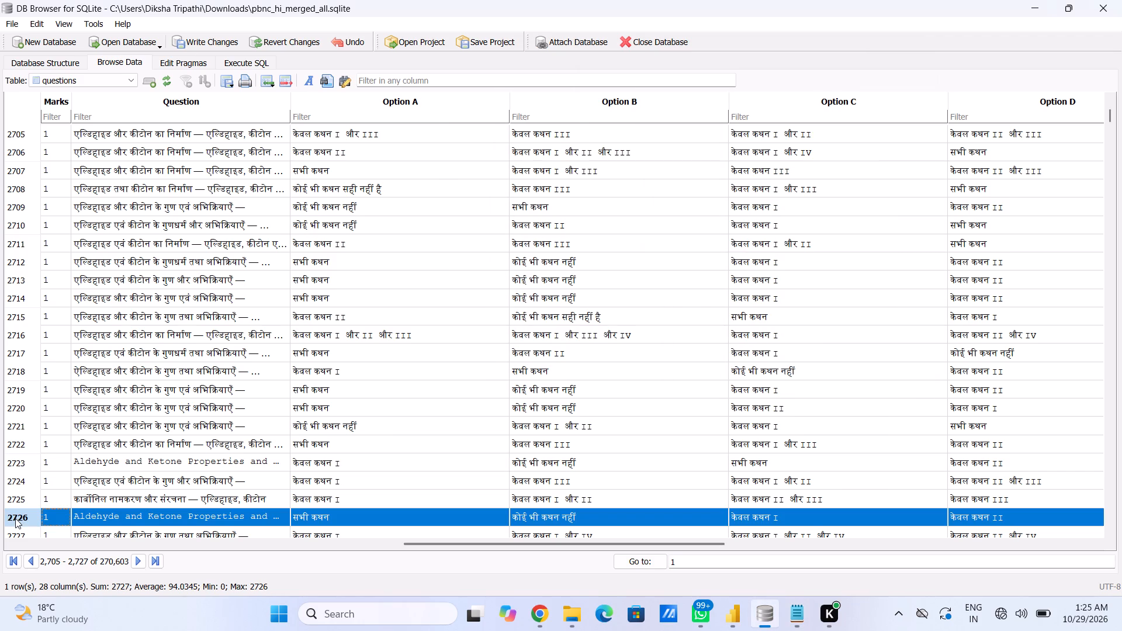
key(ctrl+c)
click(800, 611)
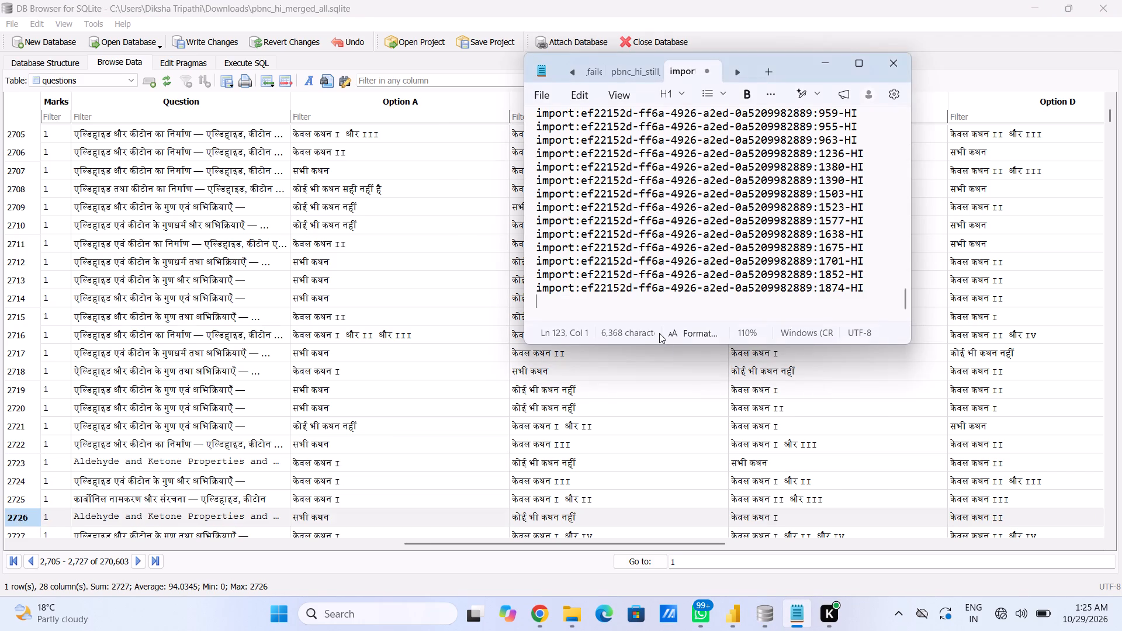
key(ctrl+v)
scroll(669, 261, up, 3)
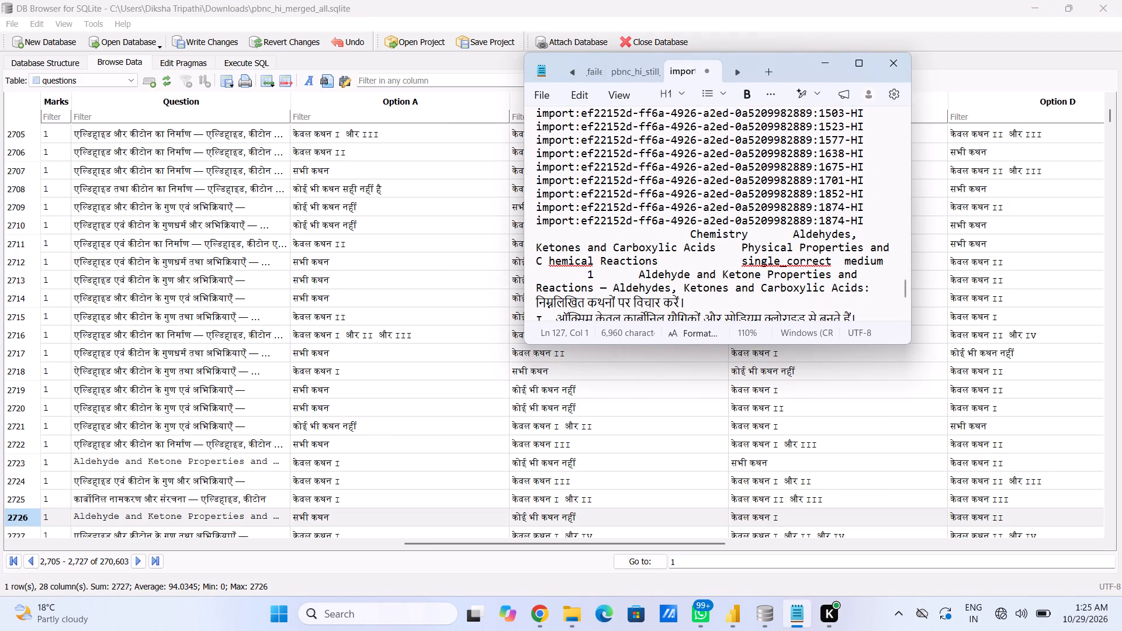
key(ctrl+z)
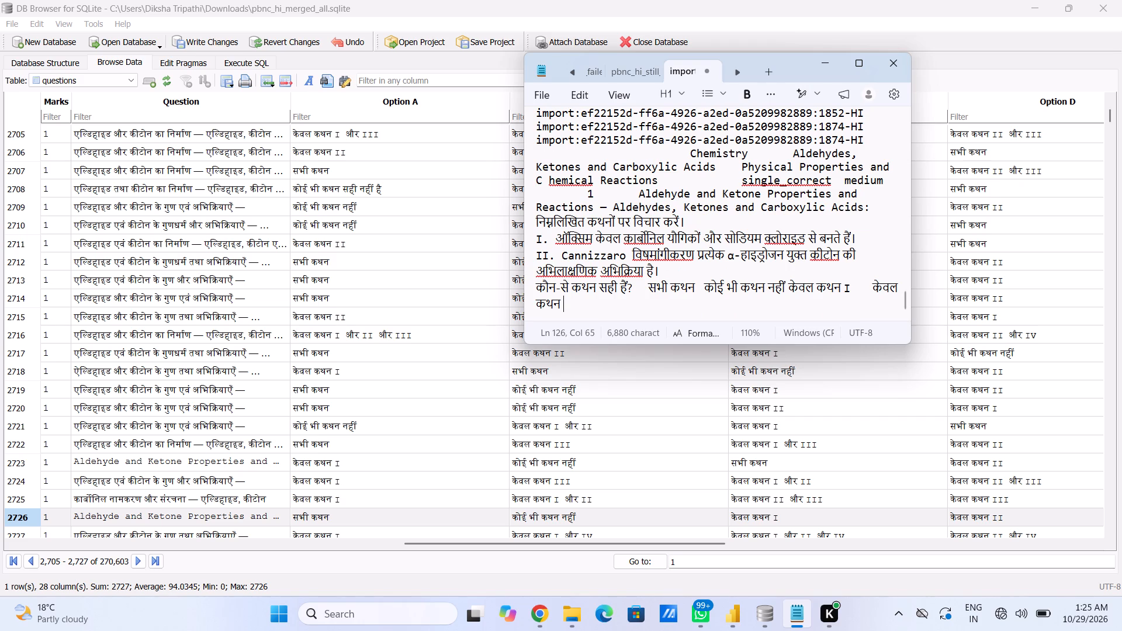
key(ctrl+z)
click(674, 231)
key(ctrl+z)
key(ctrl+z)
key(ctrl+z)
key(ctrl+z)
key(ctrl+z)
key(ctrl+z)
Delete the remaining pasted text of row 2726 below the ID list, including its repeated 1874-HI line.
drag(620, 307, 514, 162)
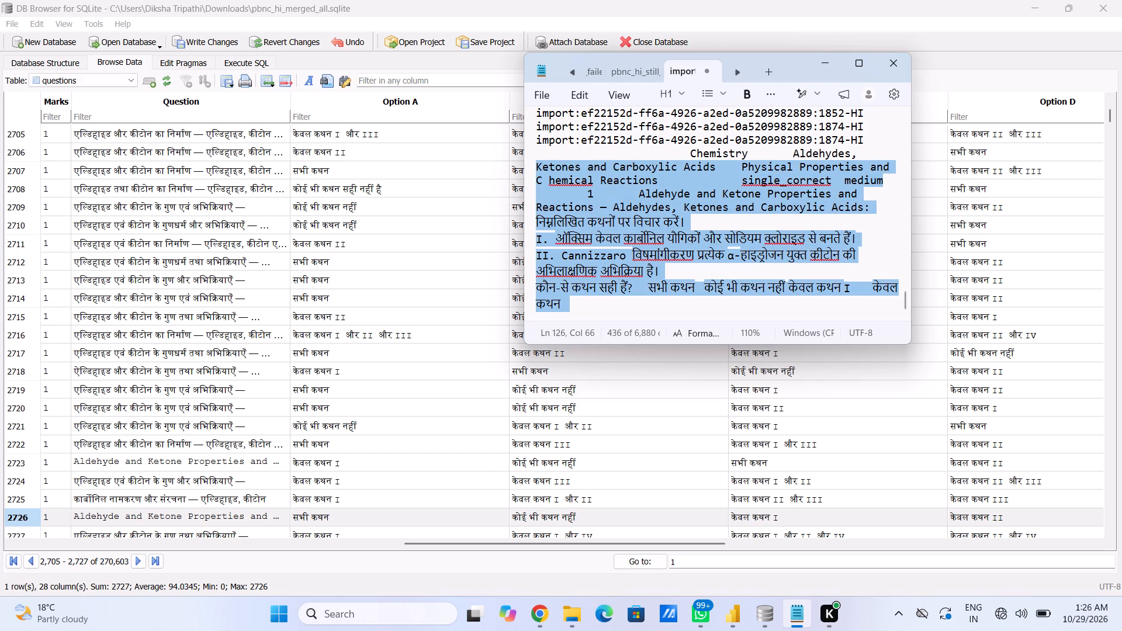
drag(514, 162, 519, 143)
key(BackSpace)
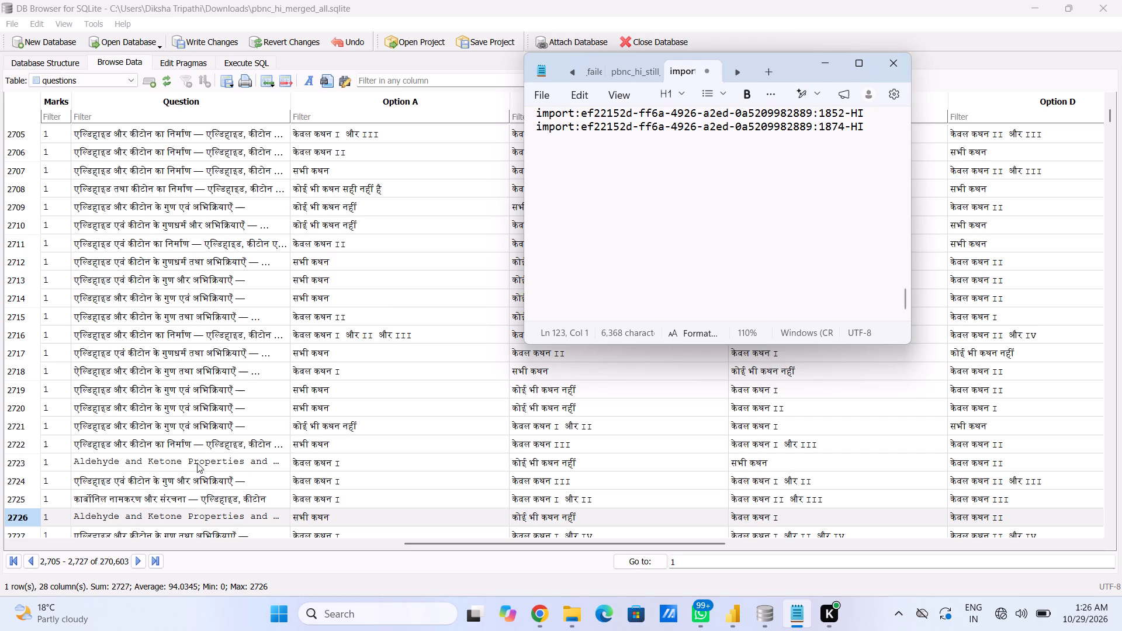
Look back through the question IDs collected in the Notepad list, down to its final entry.
scroll(662, 292, up, 5)
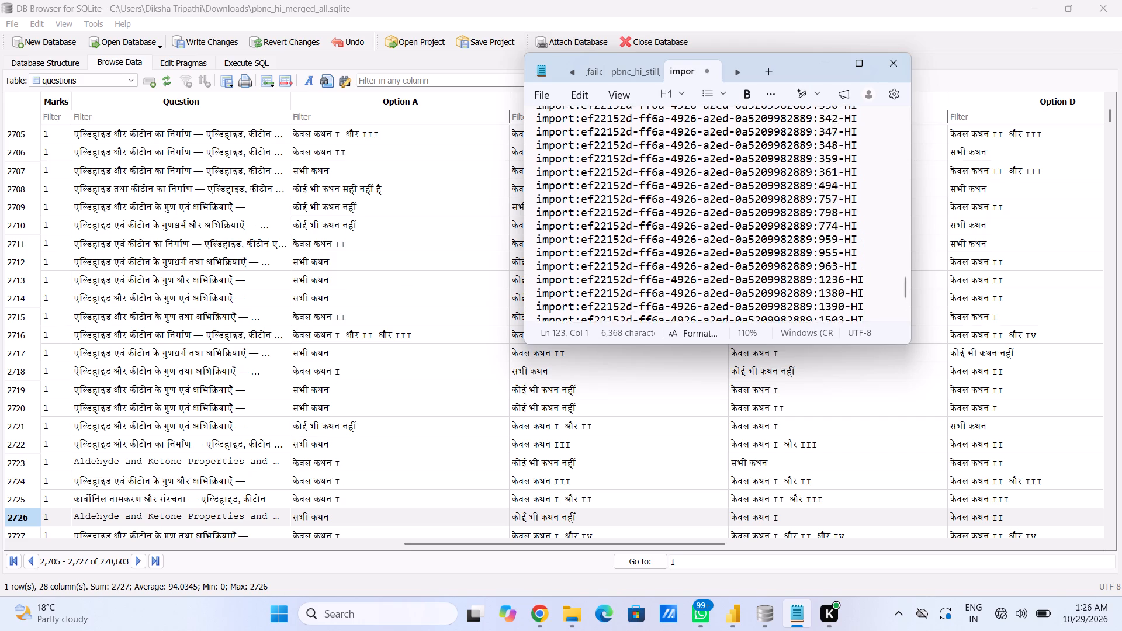
scroll(663, 290, up, 20)
scroll(663, 290, up, 8)
scroll(663, 290, down, 9)
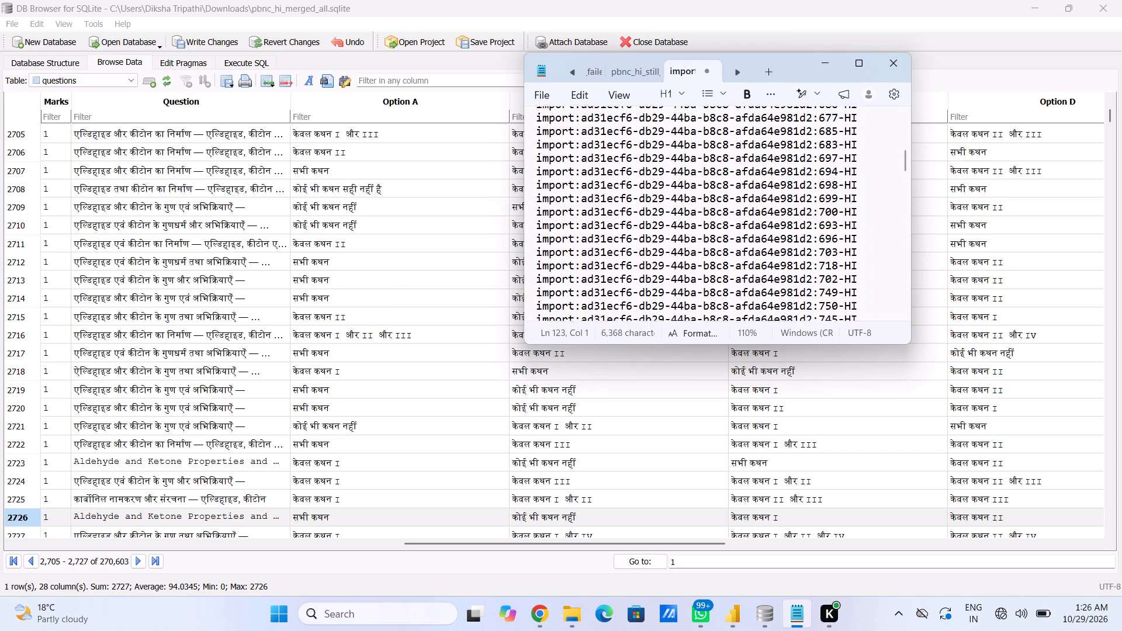
scroll(666, 281, down, 15)
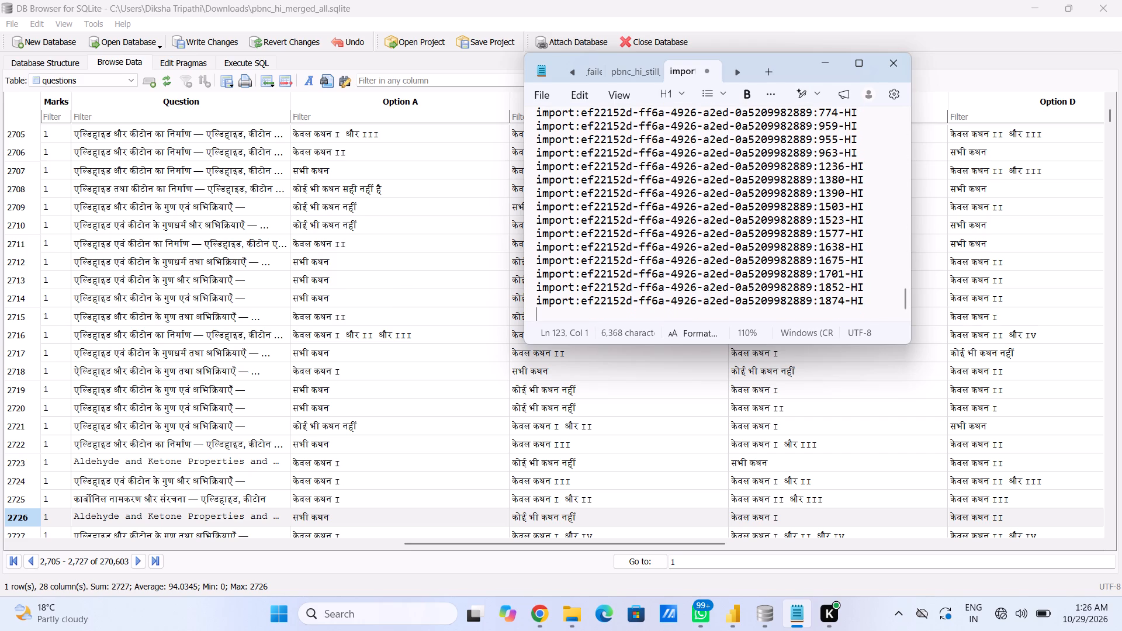
scroll(702, 267, down, 7)
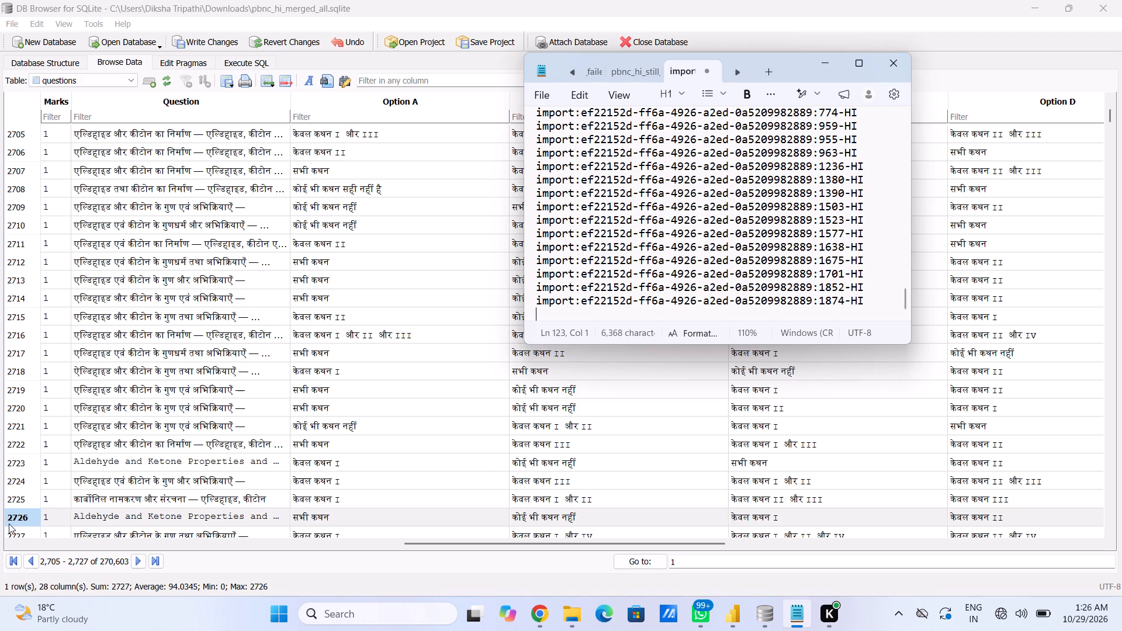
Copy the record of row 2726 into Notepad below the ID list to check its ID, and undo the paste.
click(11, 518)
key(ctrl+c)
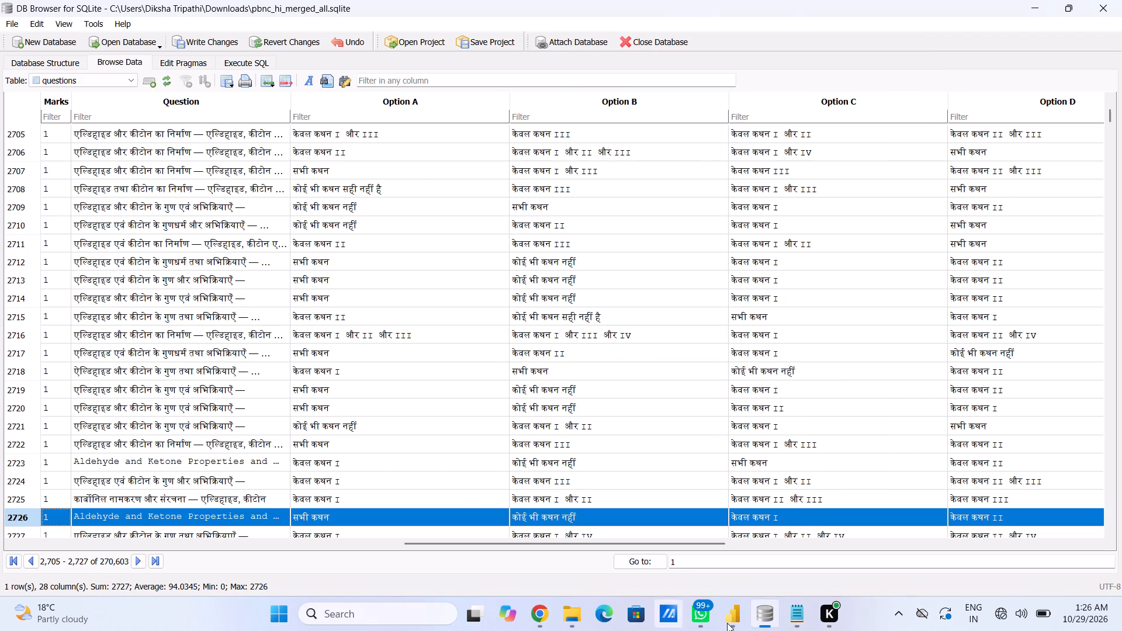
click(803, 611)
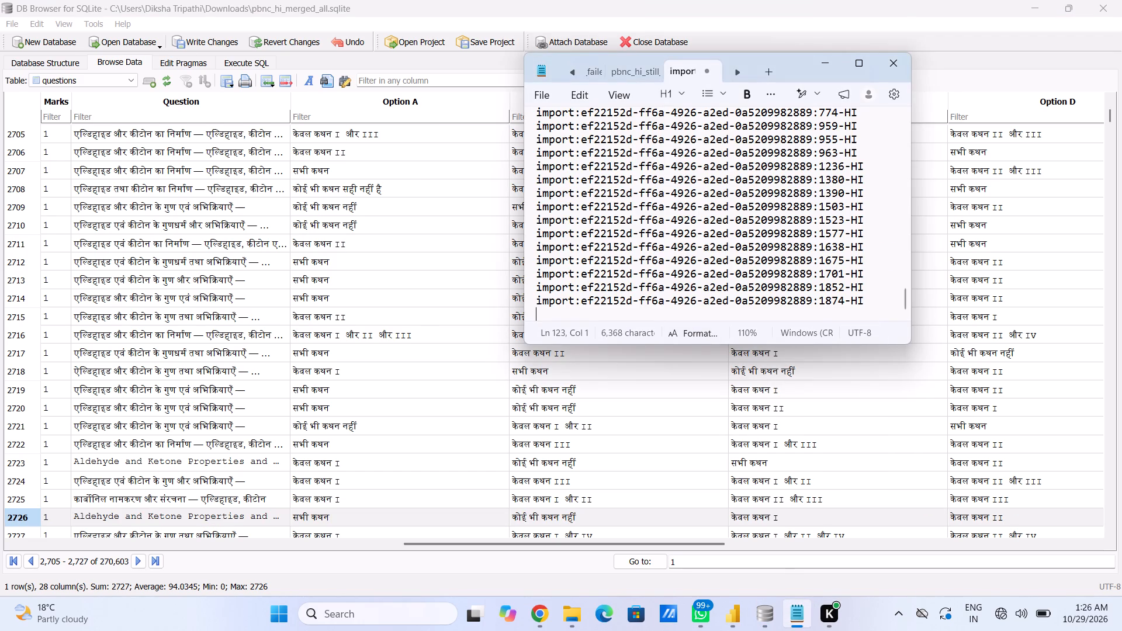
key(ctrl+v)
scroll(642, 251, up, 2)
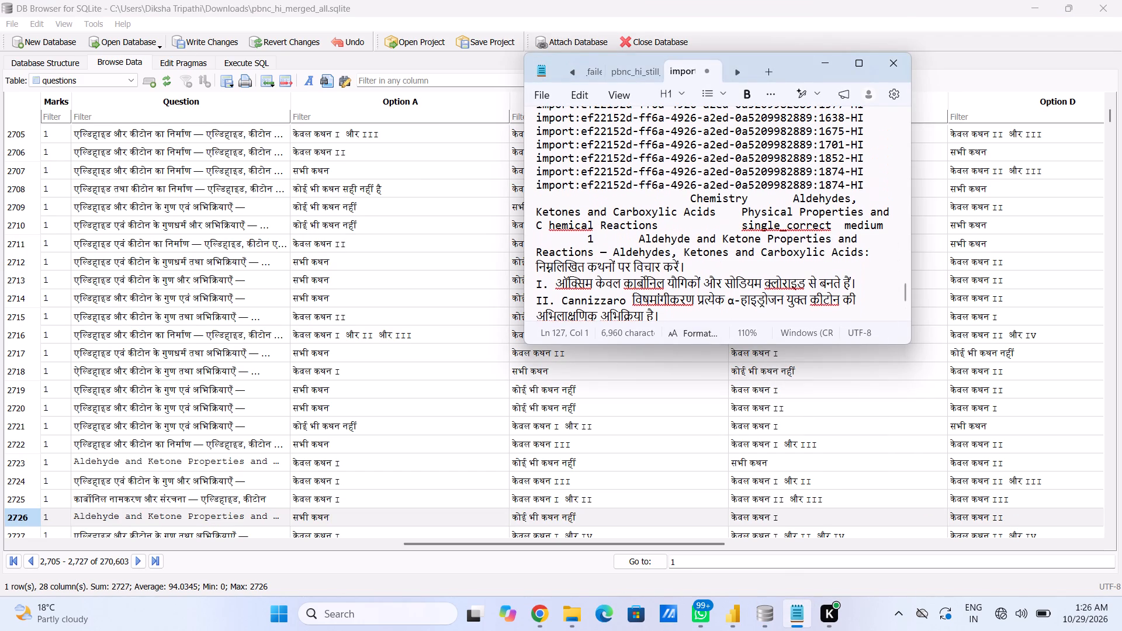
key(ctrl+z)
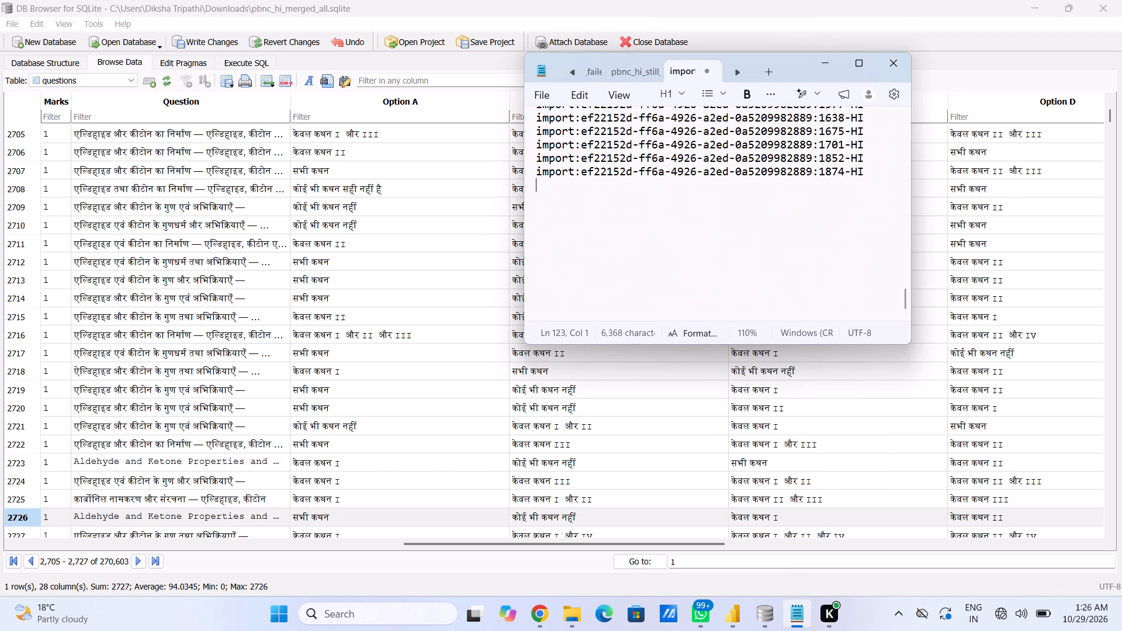
Add the ID of row 2734, ending in 1881-HI, to the Notepad list, keeping only the ID from the pasted record and starting a new line.
scroll(198, 411, down, 1)
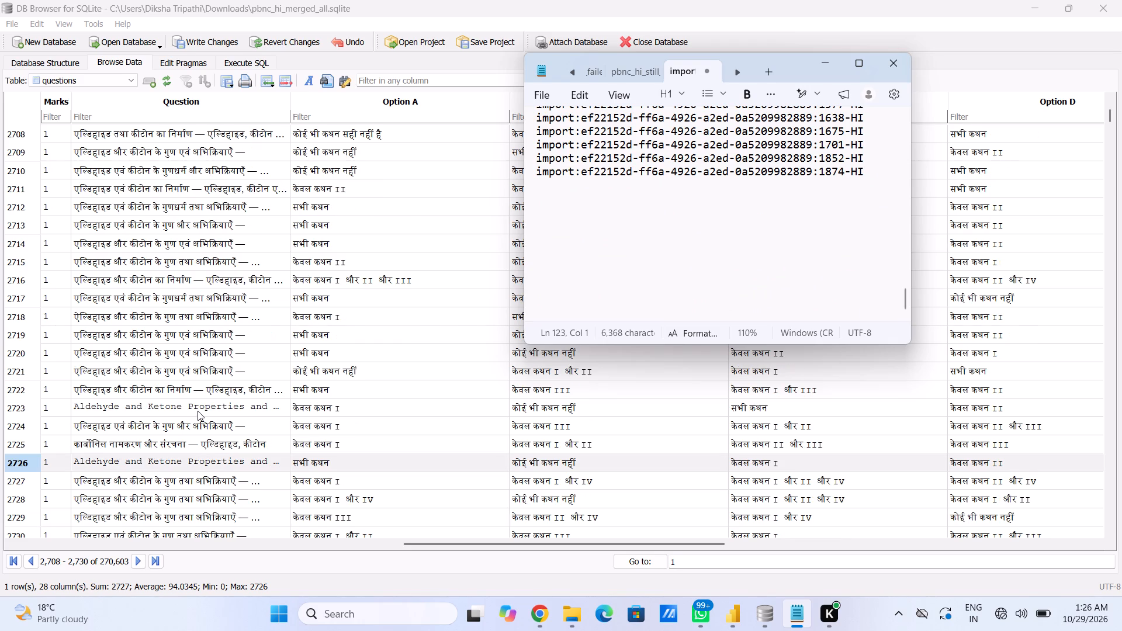
scroll(198, 411, down, 4)
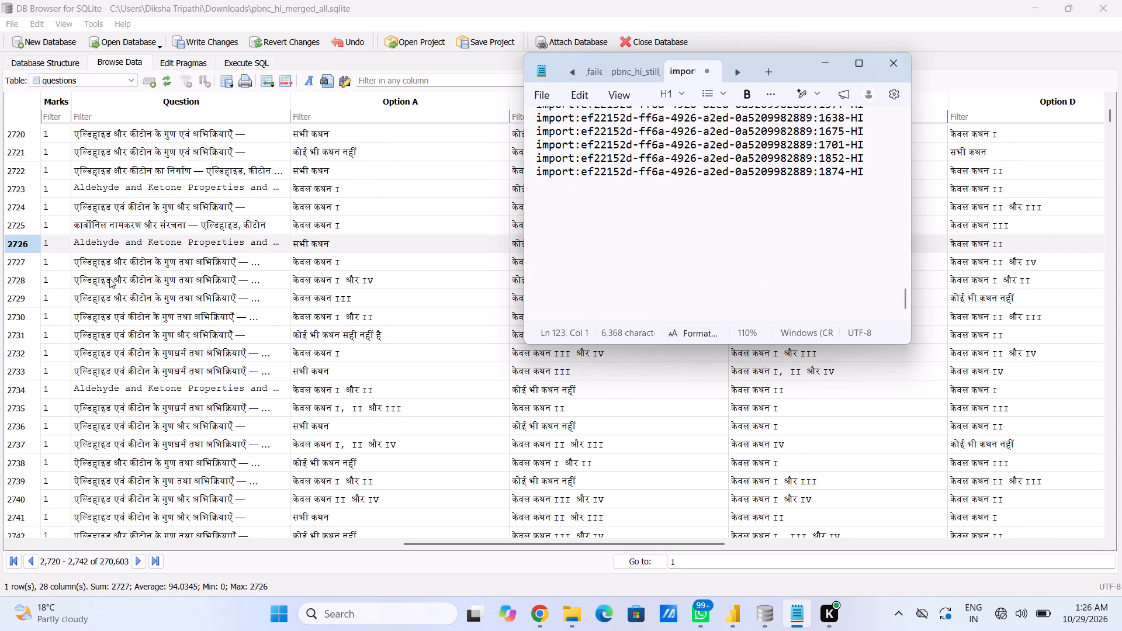
click(24, 390)
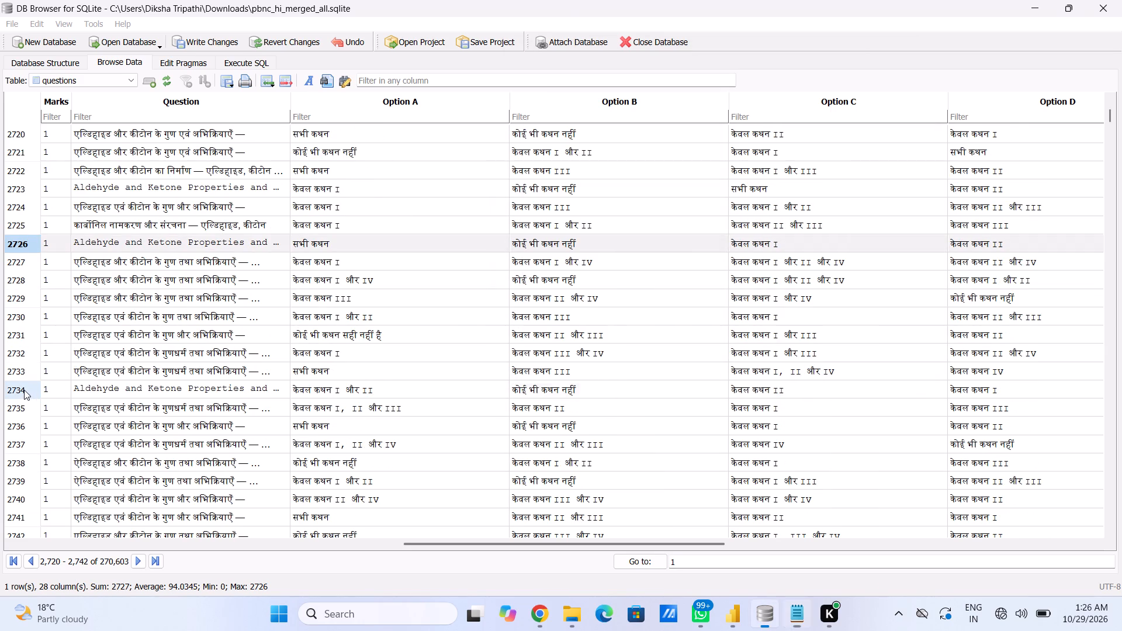
key(ctrl+c)
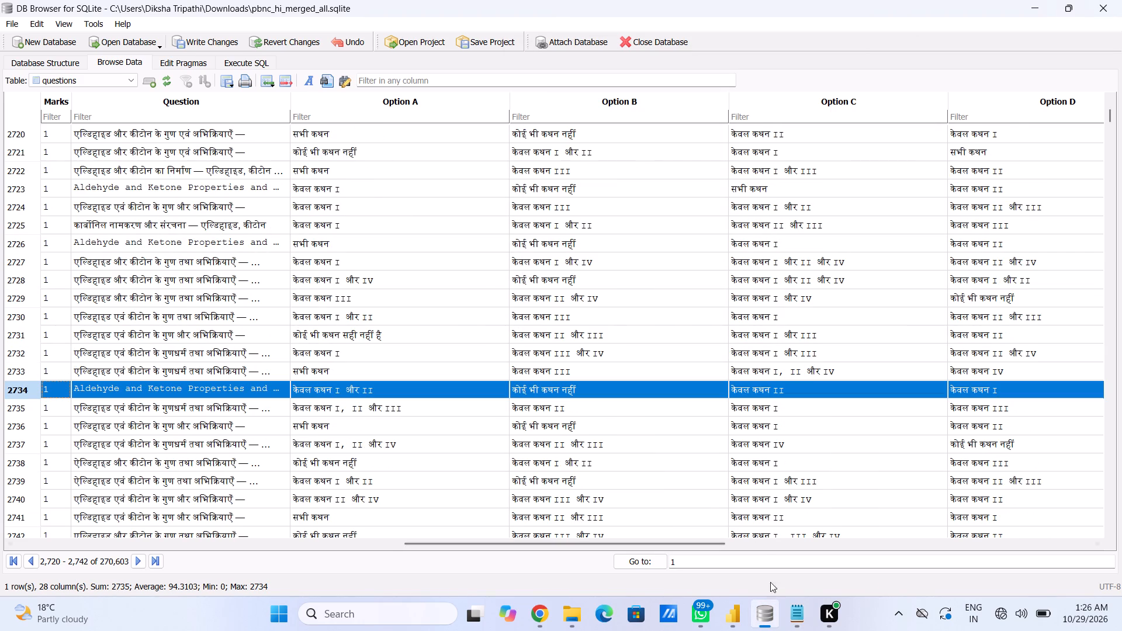
click(801, 613)
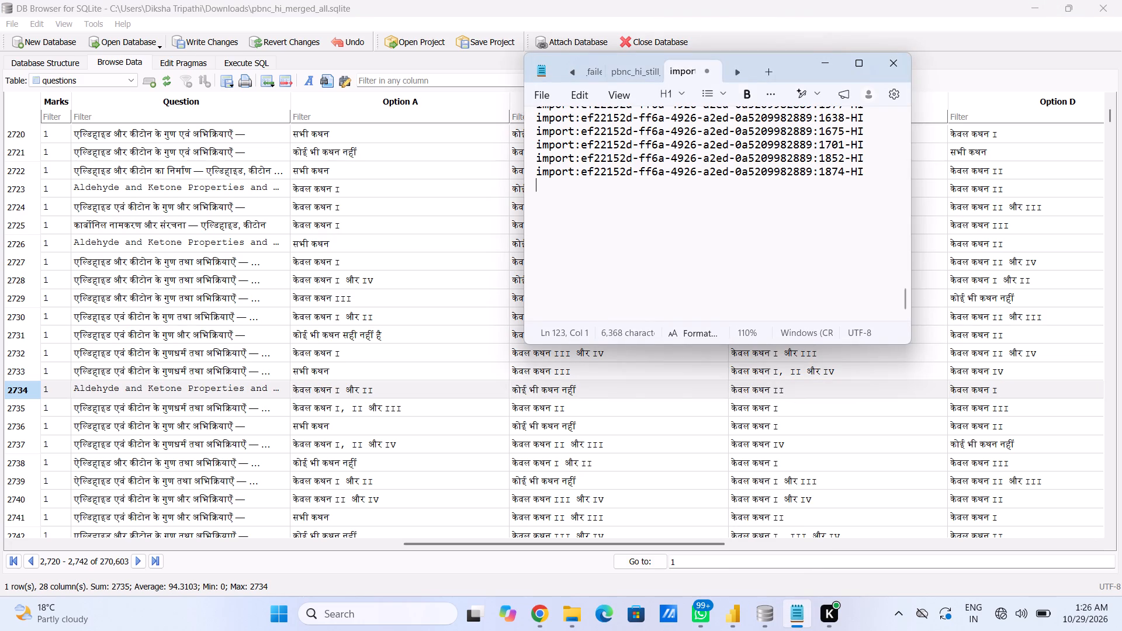
key(ctrl+v)
scroll(603, 271, up, 2)
drag(538, 162, 541, 164)
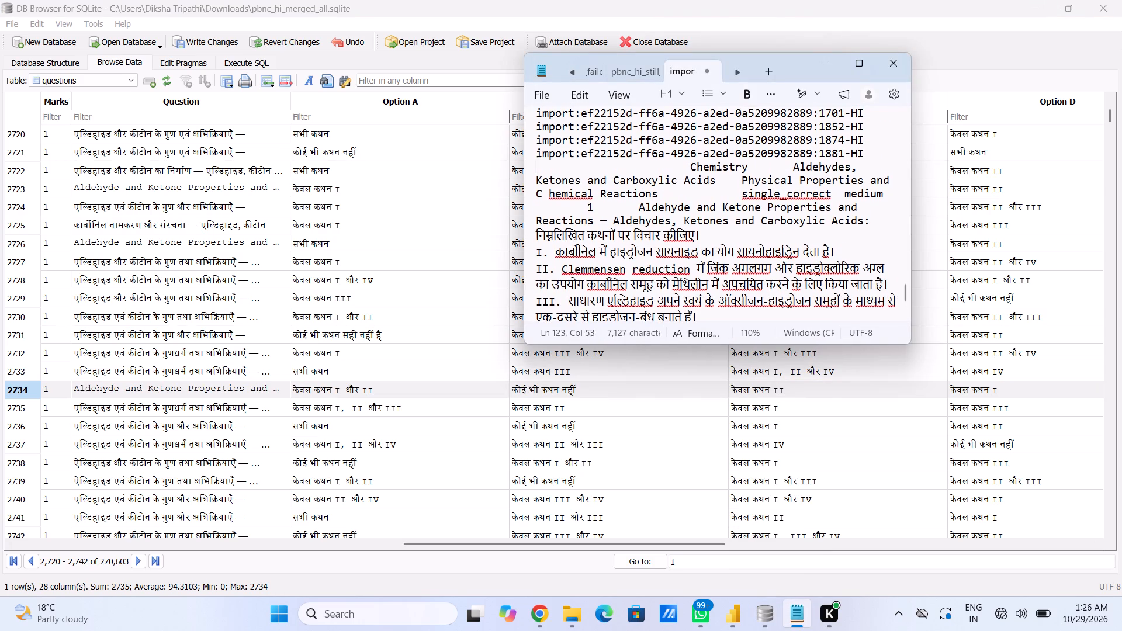
drag(541, 164, 925, 311)
scroll(882, 268, down, 4)
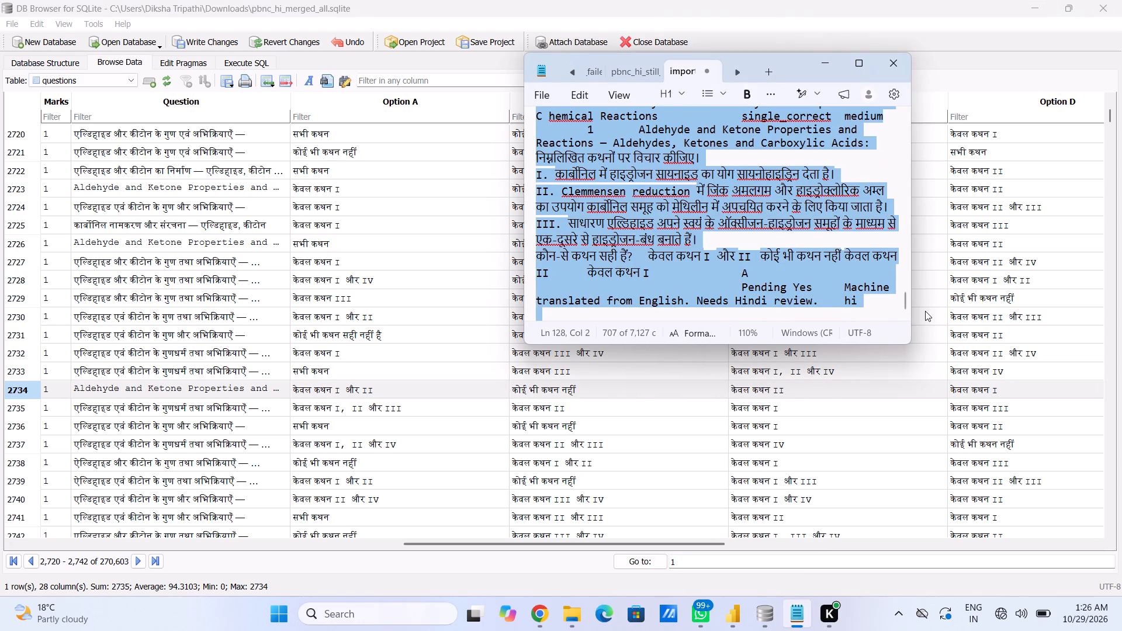
key(BackSpace)
key(Return)
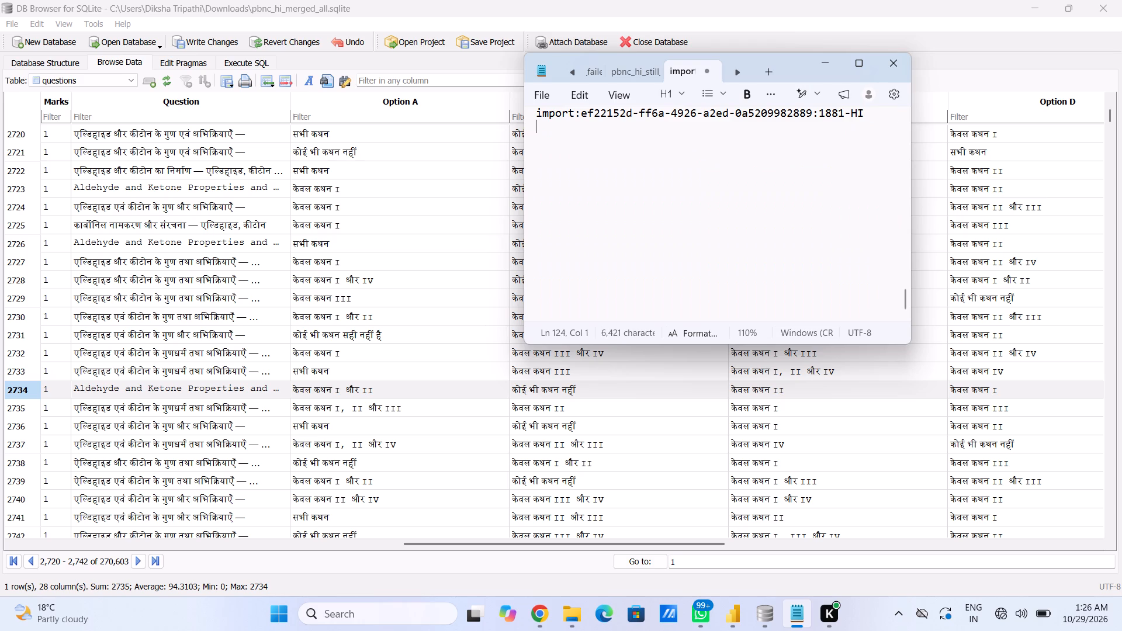
Scan the Question column from row 2735 to about row 2910 for headings left in English.
scroll(104, 377, down, 2)
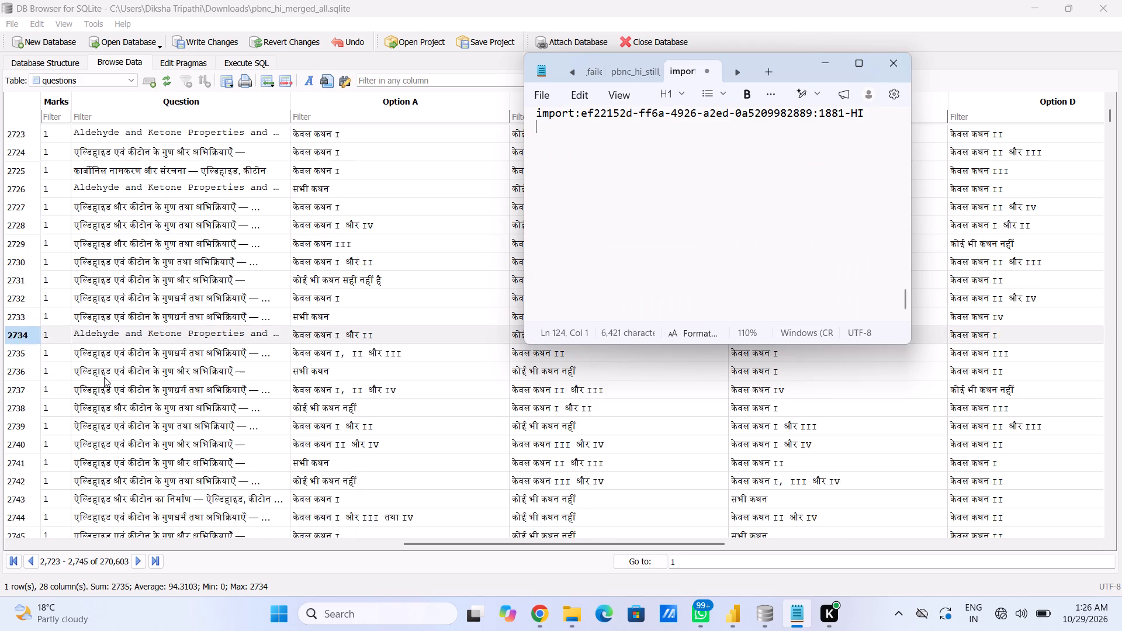
scroll(104, 377, down, 1)
scroll(151, 267, down, 2)
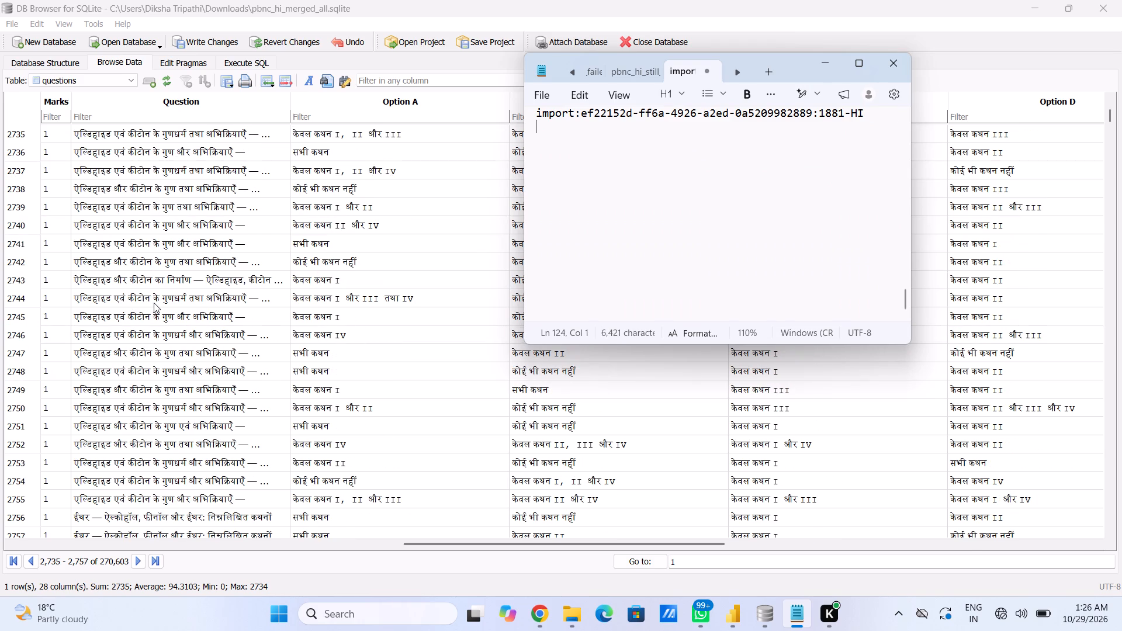
scroll(174, 314, down, 4)
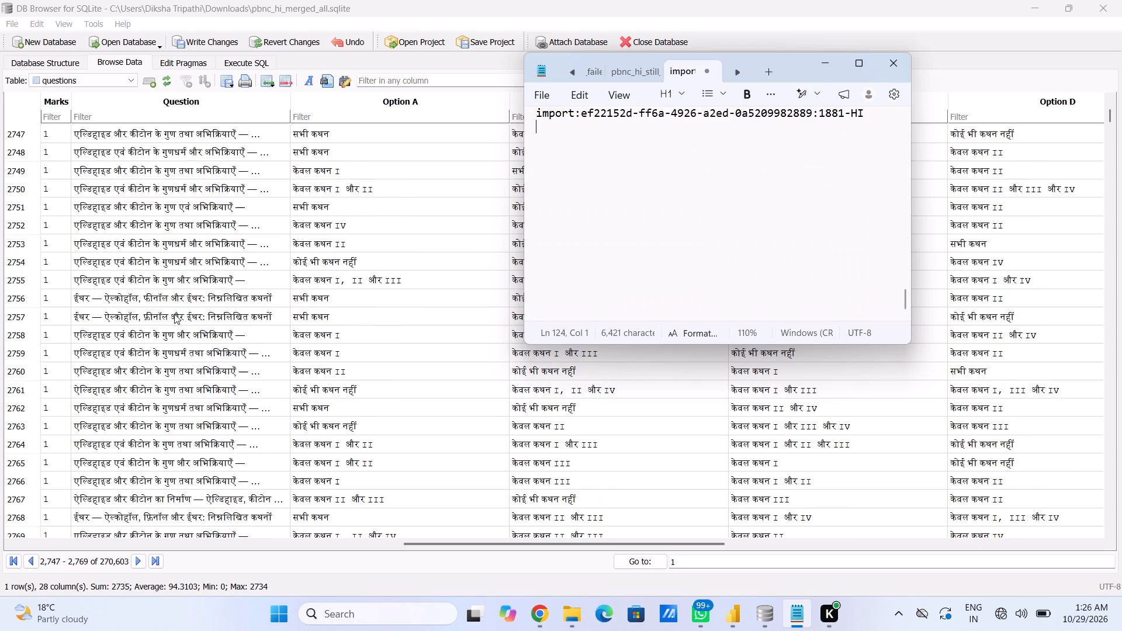
scroll(174, 314, down, 8)
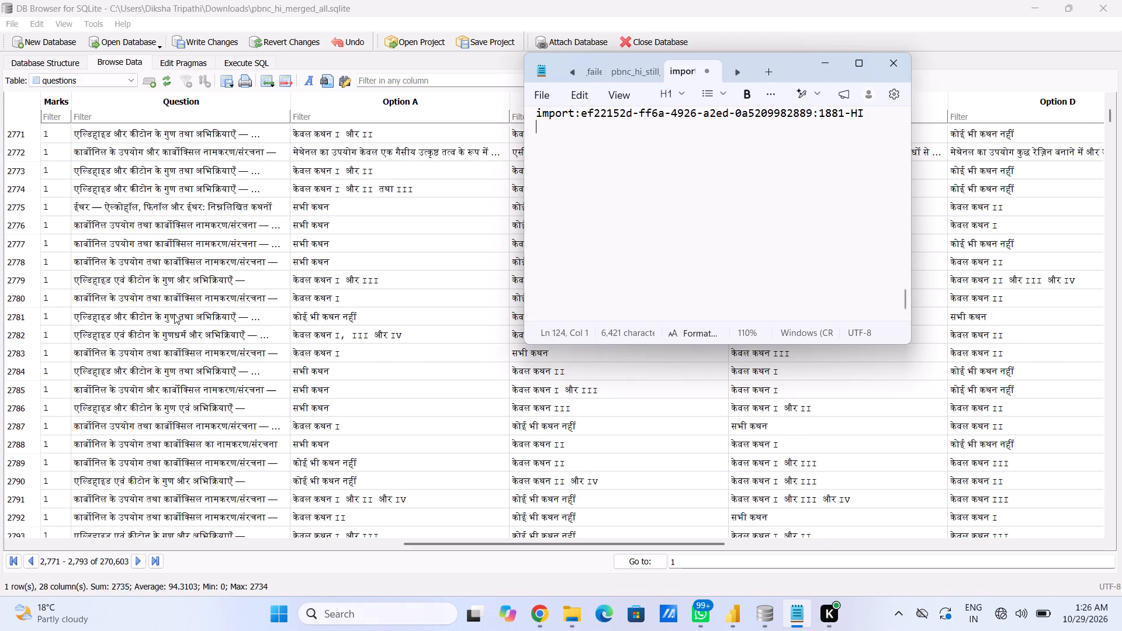
scroll(174, 314, down, 3)
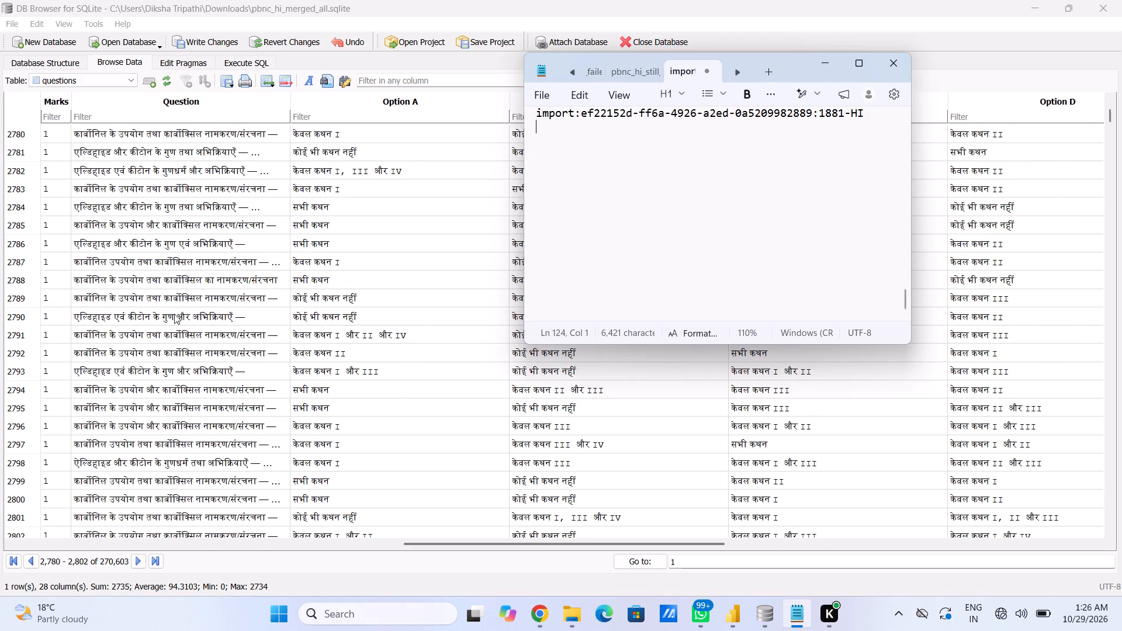
scroll(174, 314, down, 6)
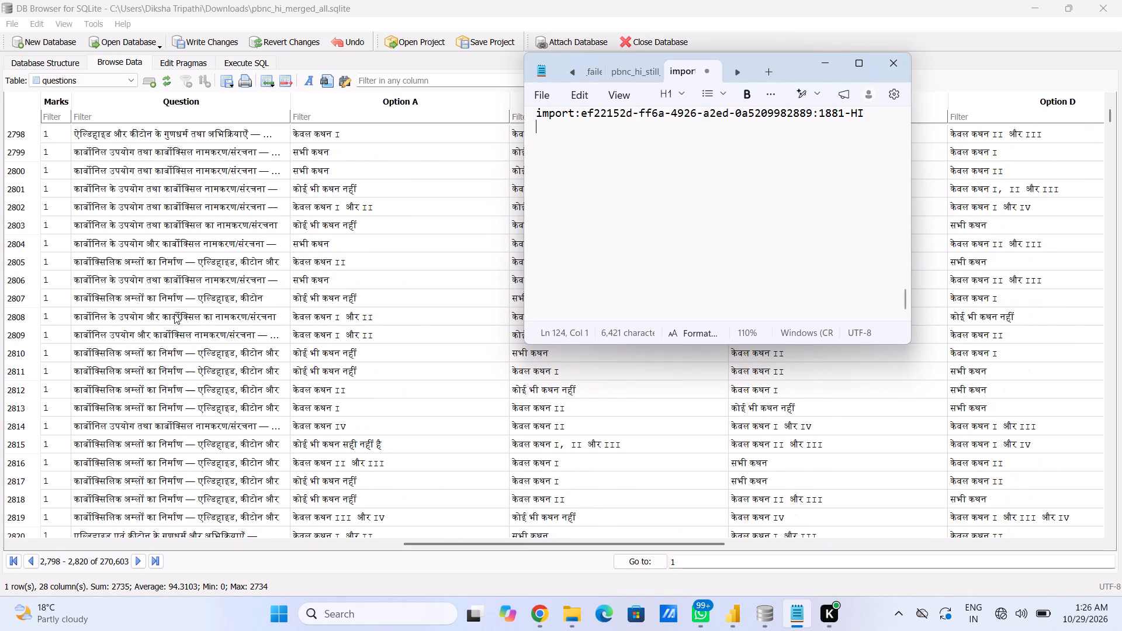
scroll(174, 314, down, 3)
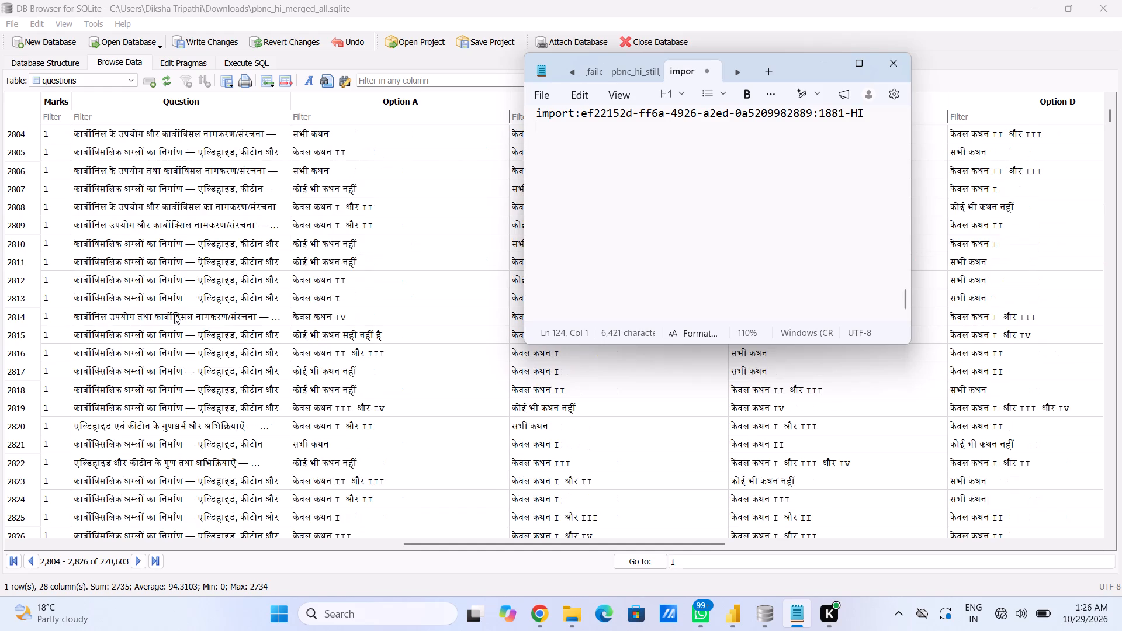
scroll(174, 314, down, 8)
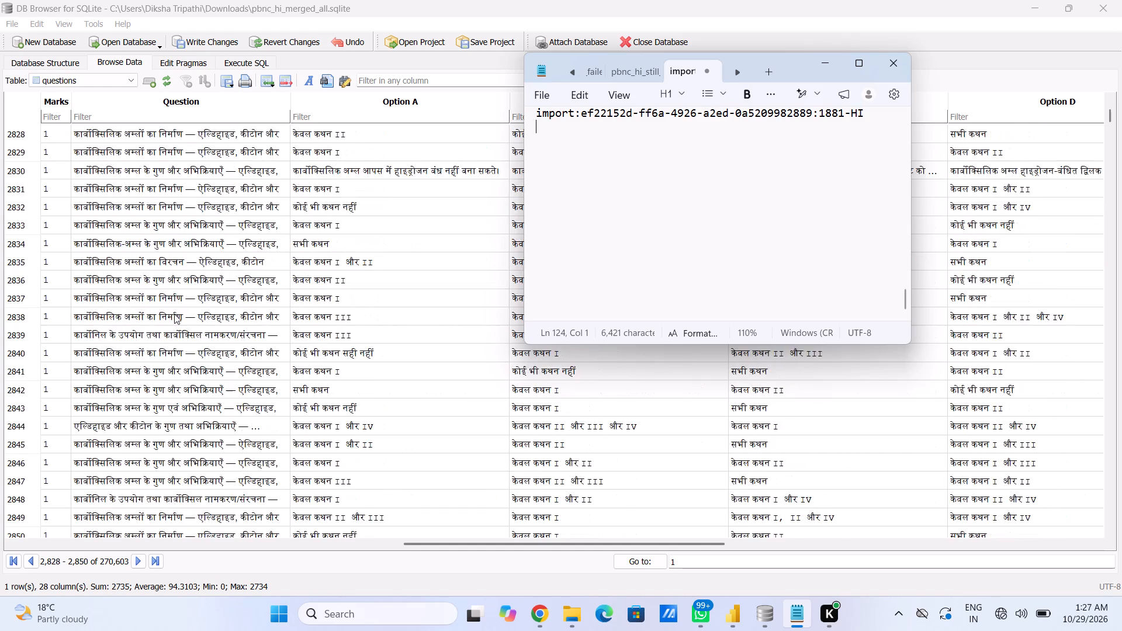
scroll(174, 314, down, 3)
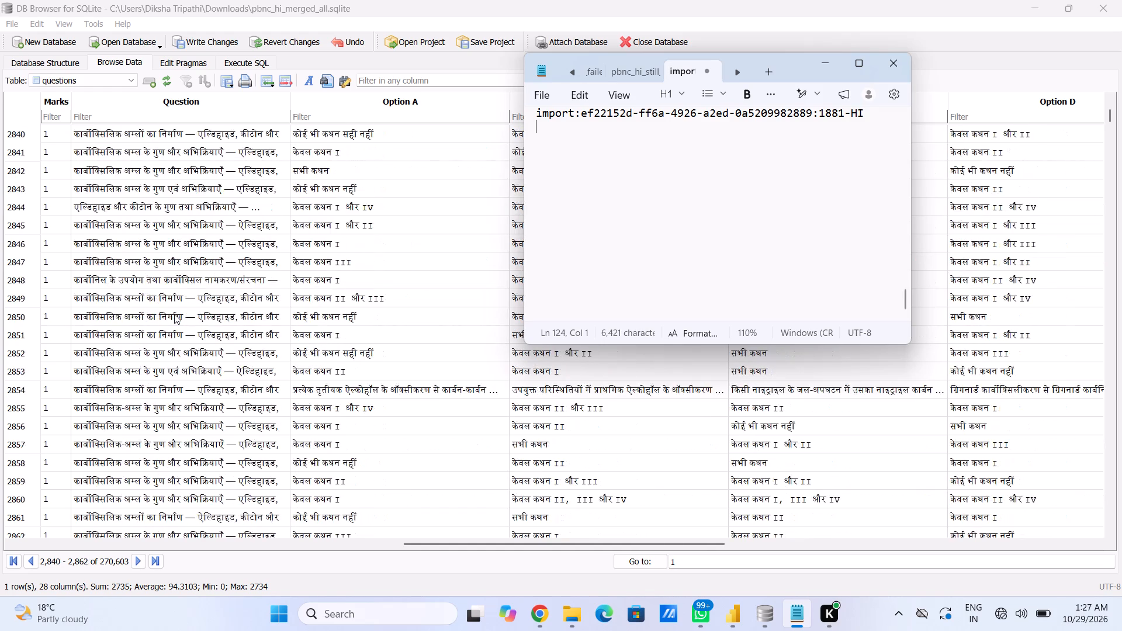
scroll(174, 314, down, 8)
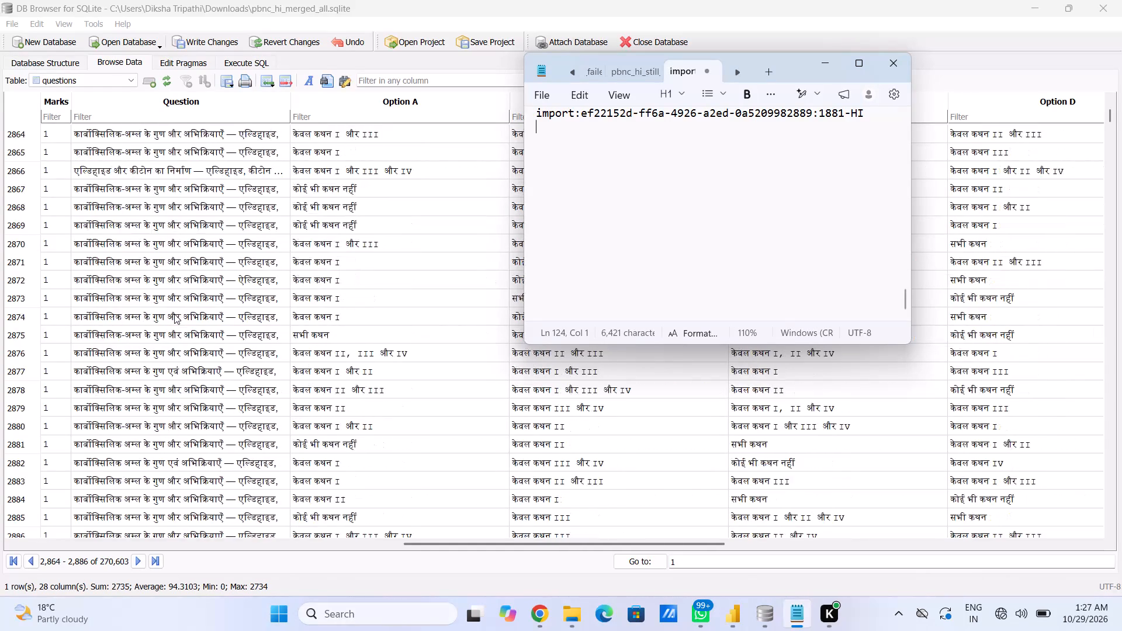
scroll(179, 317, down, 6)
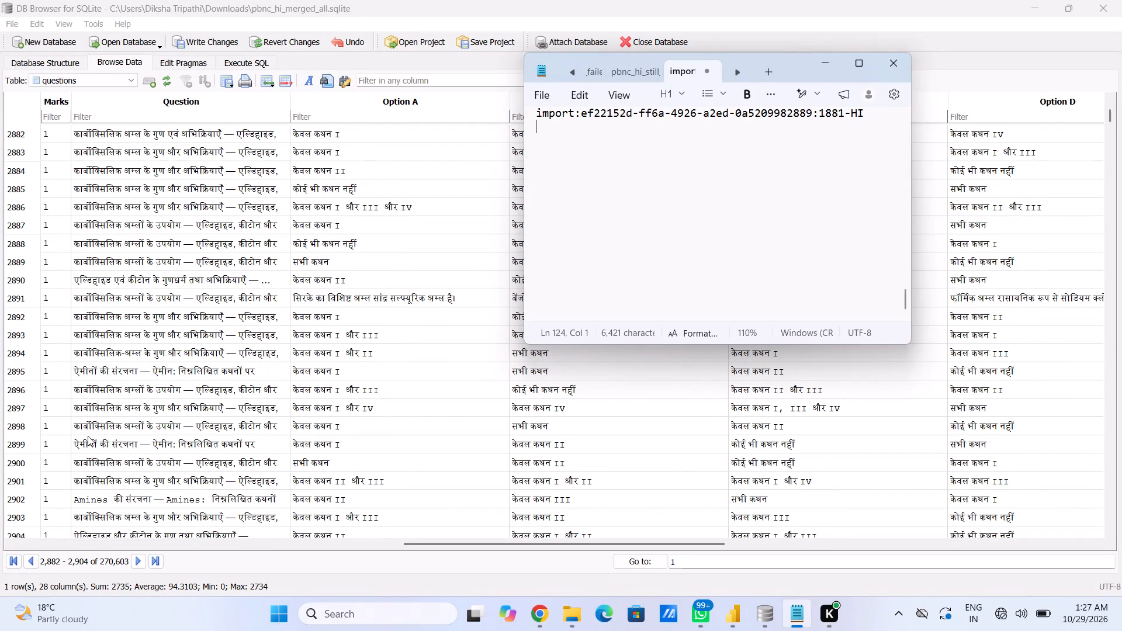
scroll(75, 251, up, 5)
scroll(77, 251, down, 3)
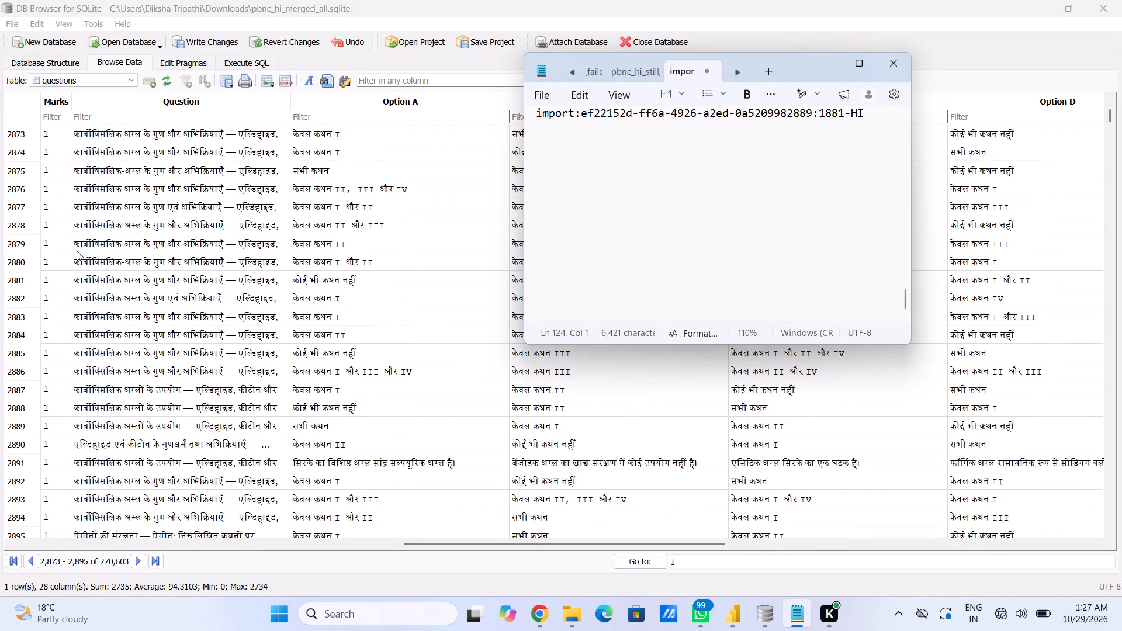
scroll(77, 251, down, 4)
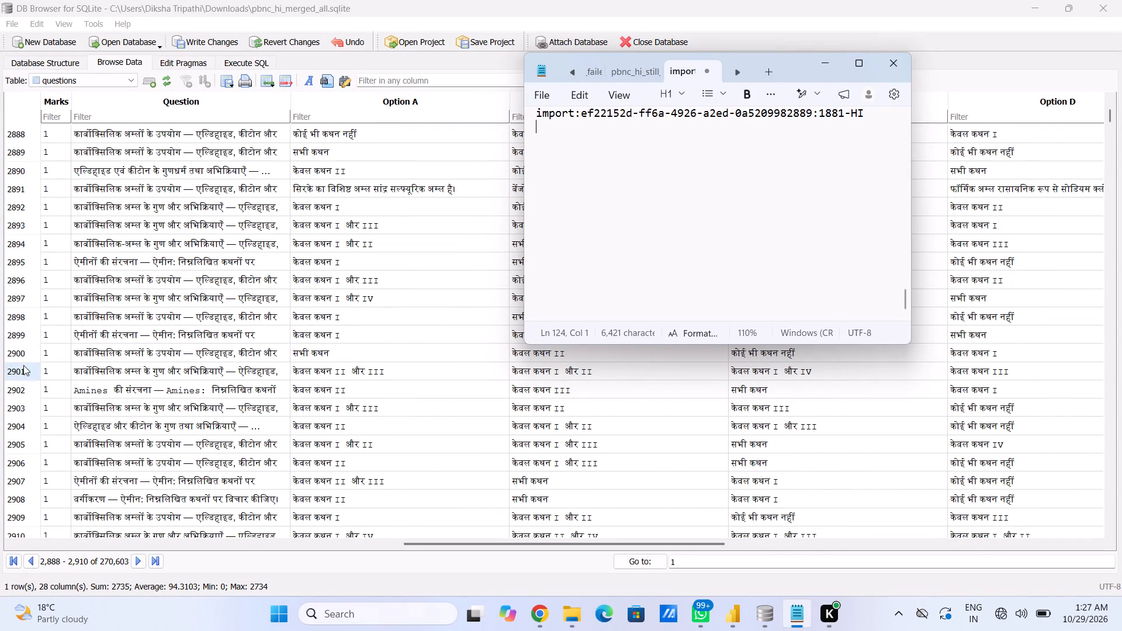
Add the ID of row 2902, ending in 2048-HI, to the Notepad list, keeping only the ID from the pasted record and starting a new line.
click(20, 386)
key(ctrl+c)
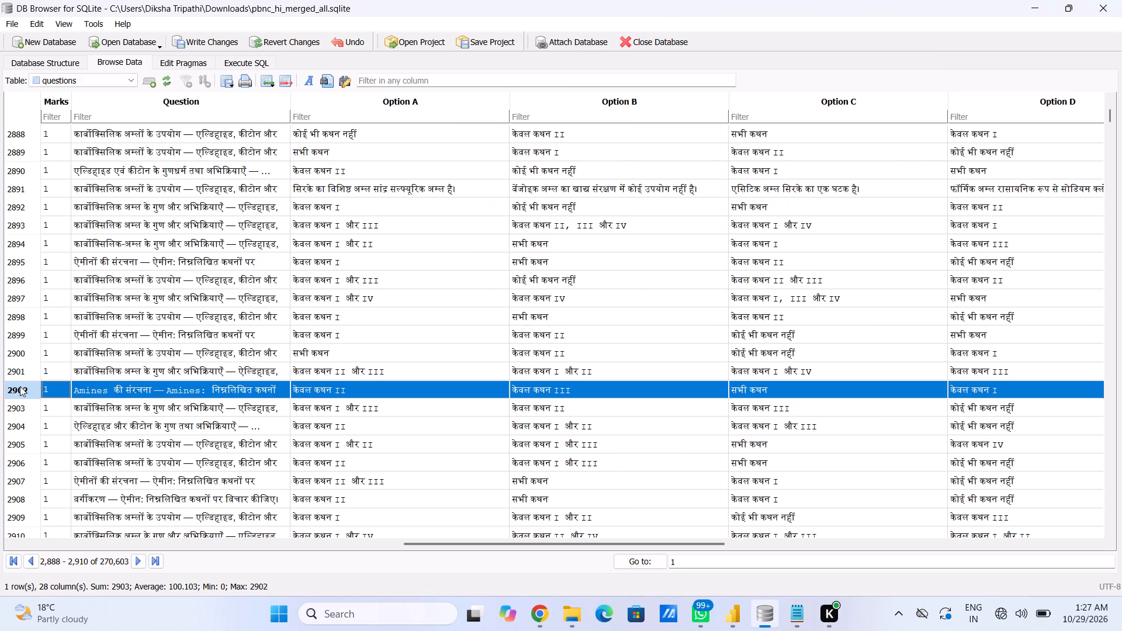
click(803, 614)
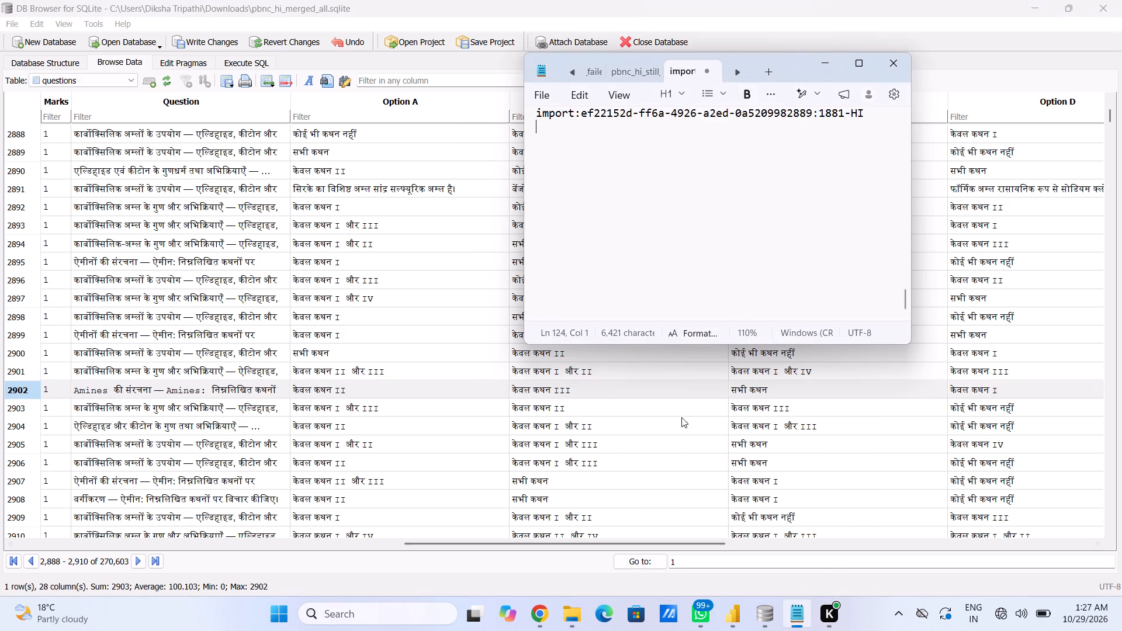
key(ctrl+v)
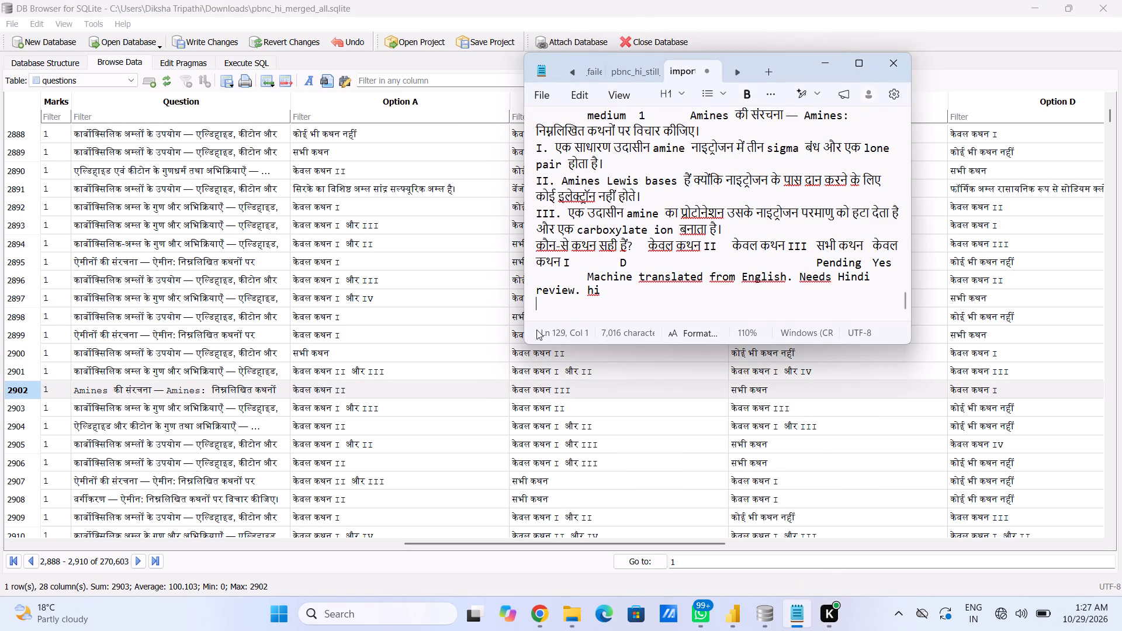
drag(541, 311, 556, 252)
scroll(548, 248, up, 2)
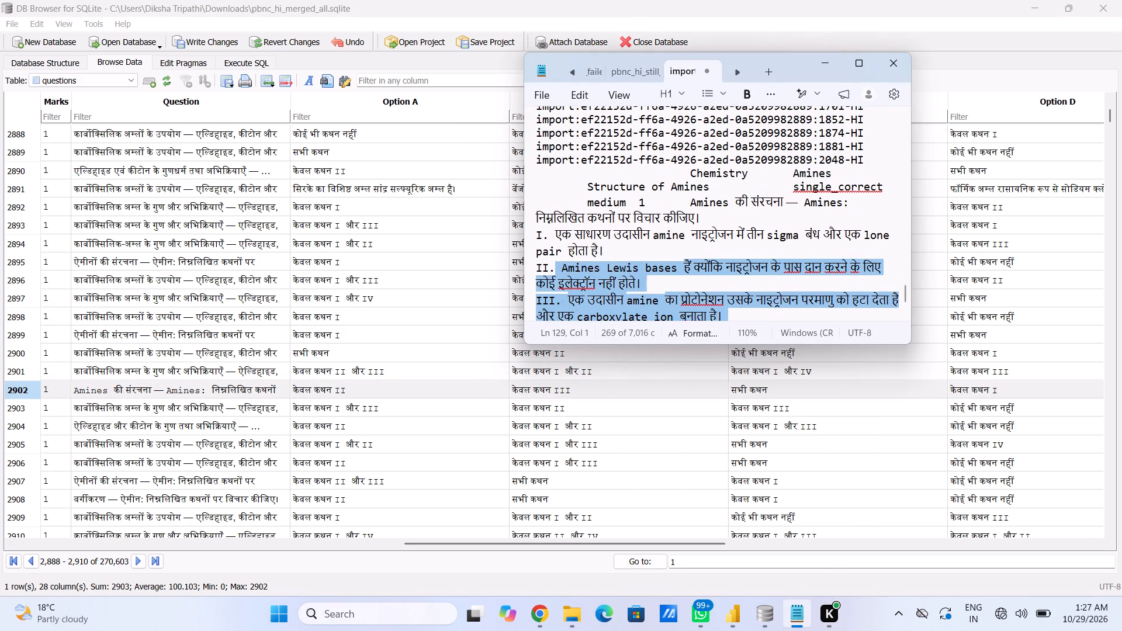
drag(556, 252, 534, 178)
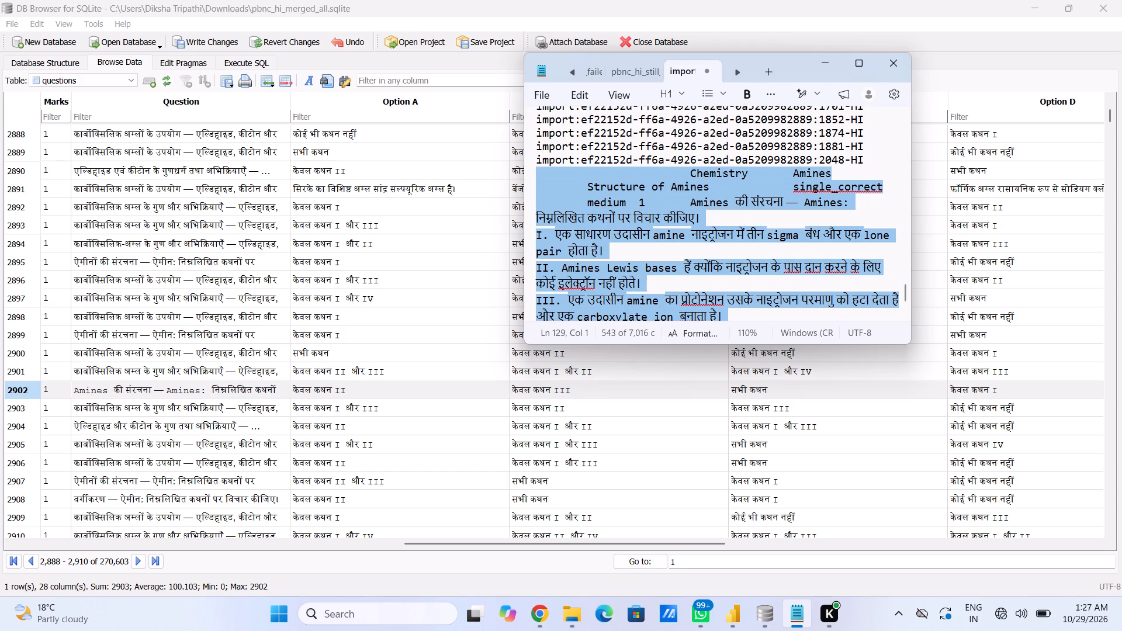
key(BackSpace)
key(Return)
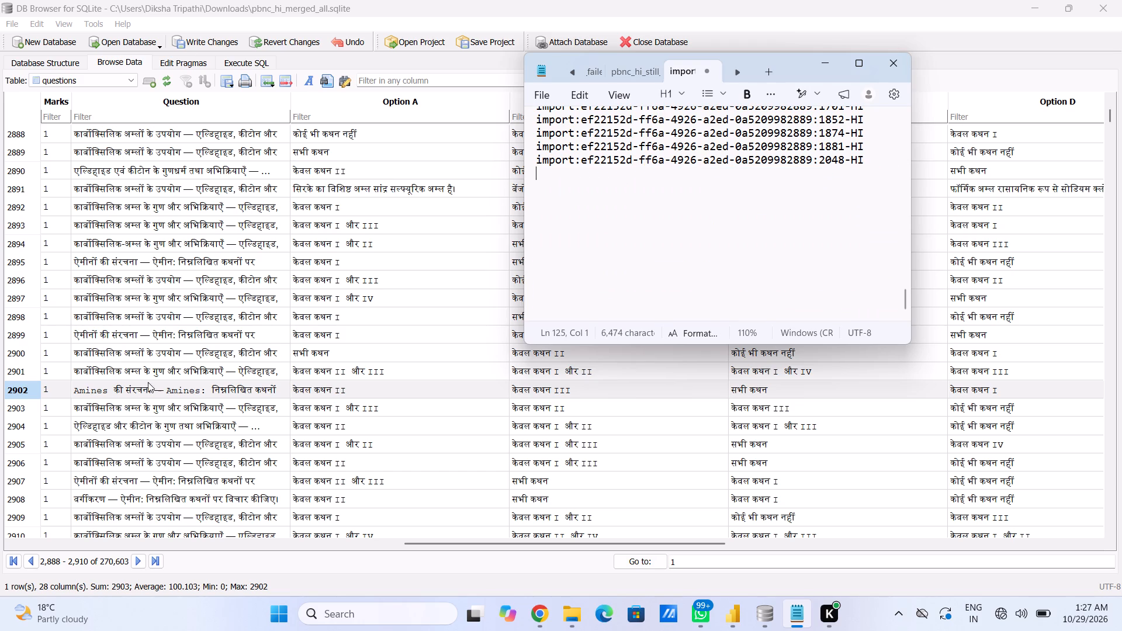
Scan the Question column from row 2903 to about row 3090 for headings left in English.
scroll(30, 412, down, 3)
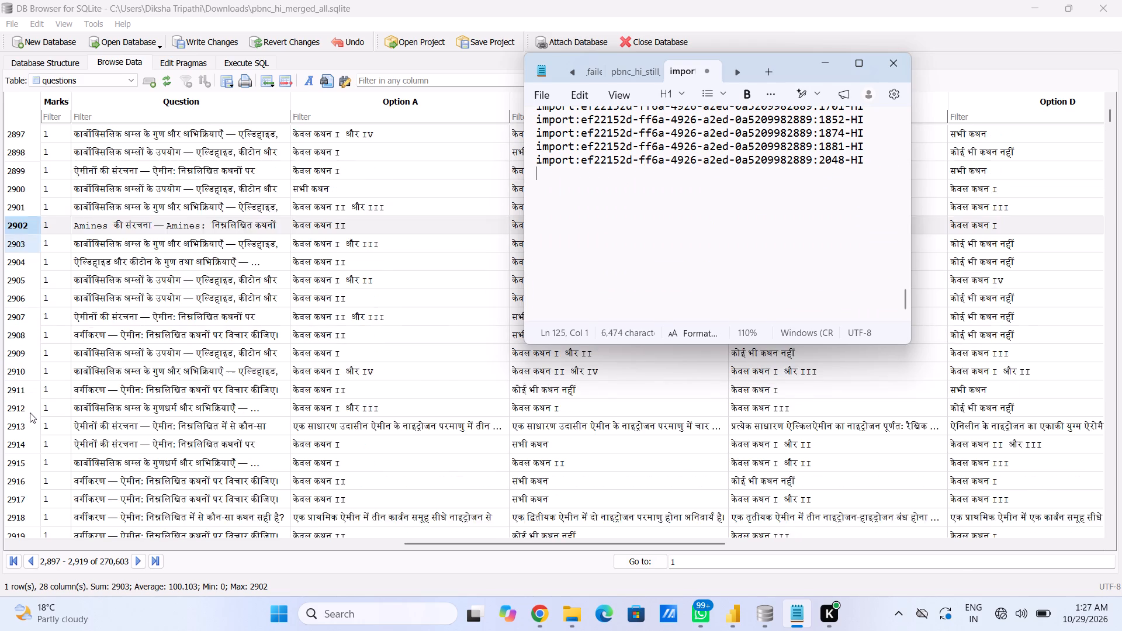
scroll(30, 412, down, 1)
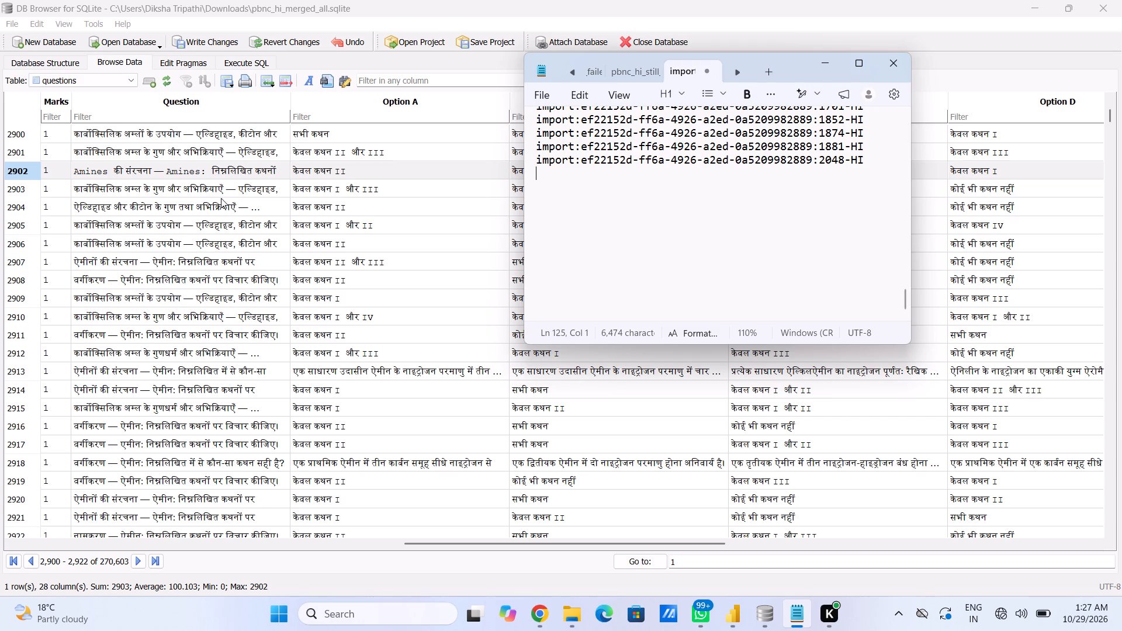
click(26, 532)
scroll(194, 269, down, 7)
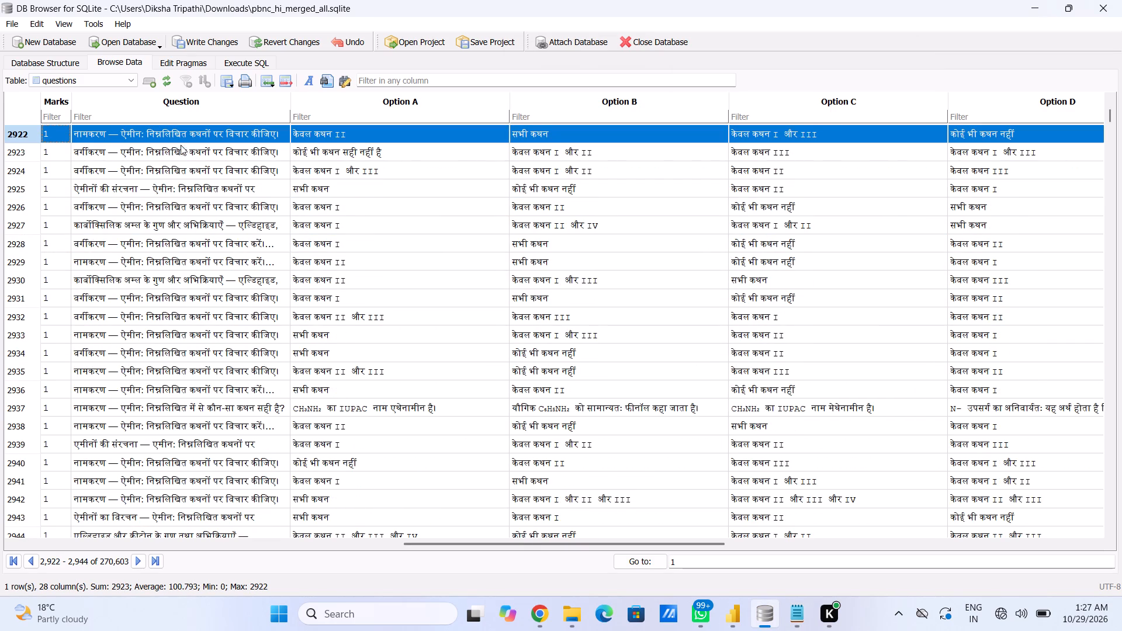
scroll(117, 368, down, 1)
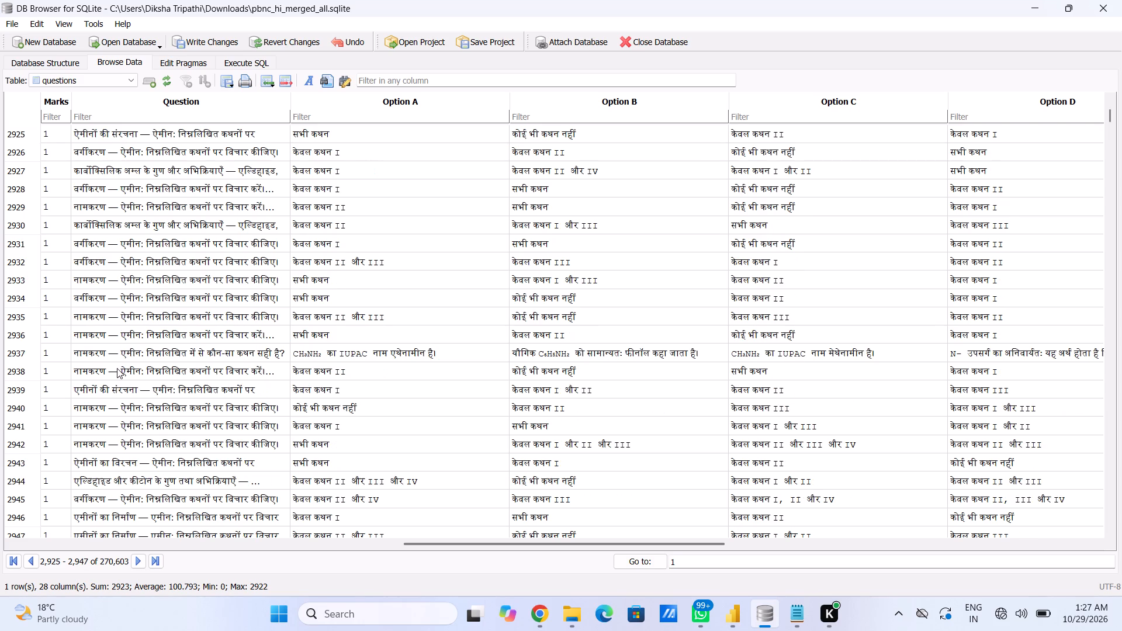
scroll(117, 367, down, 1)
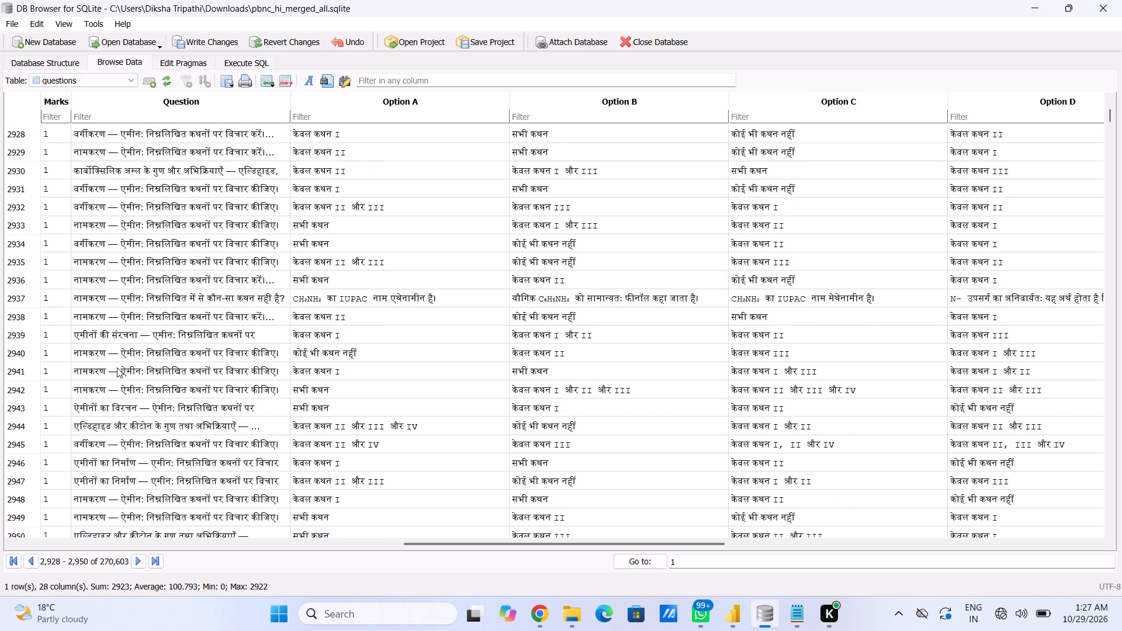
scroll(117, 367, down, 2)
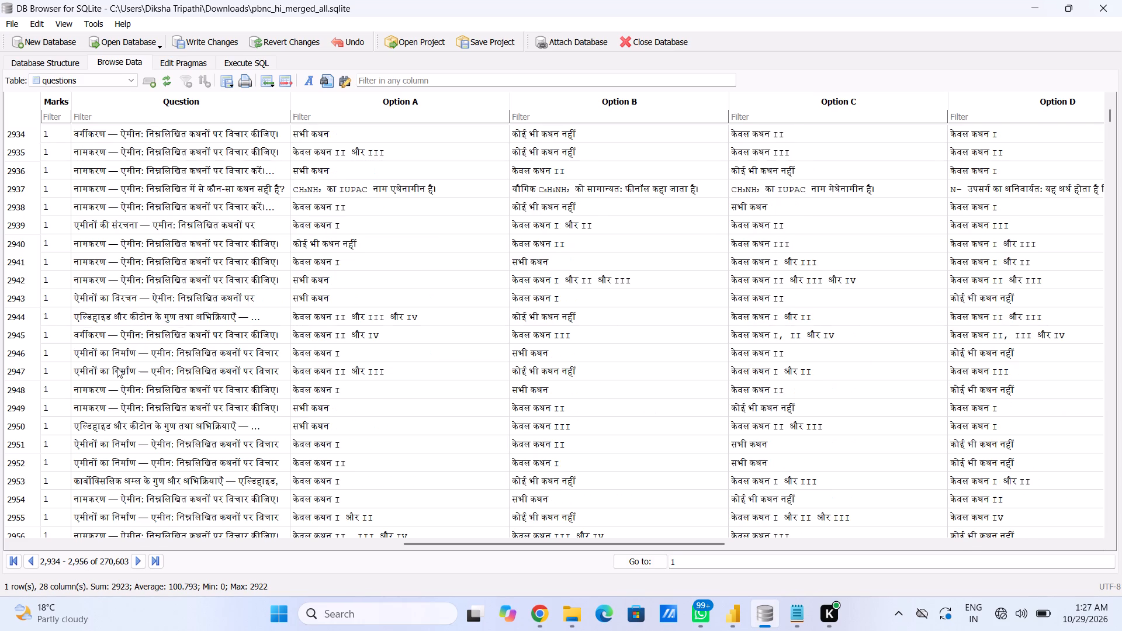
scroll(117, 367, down, 1)
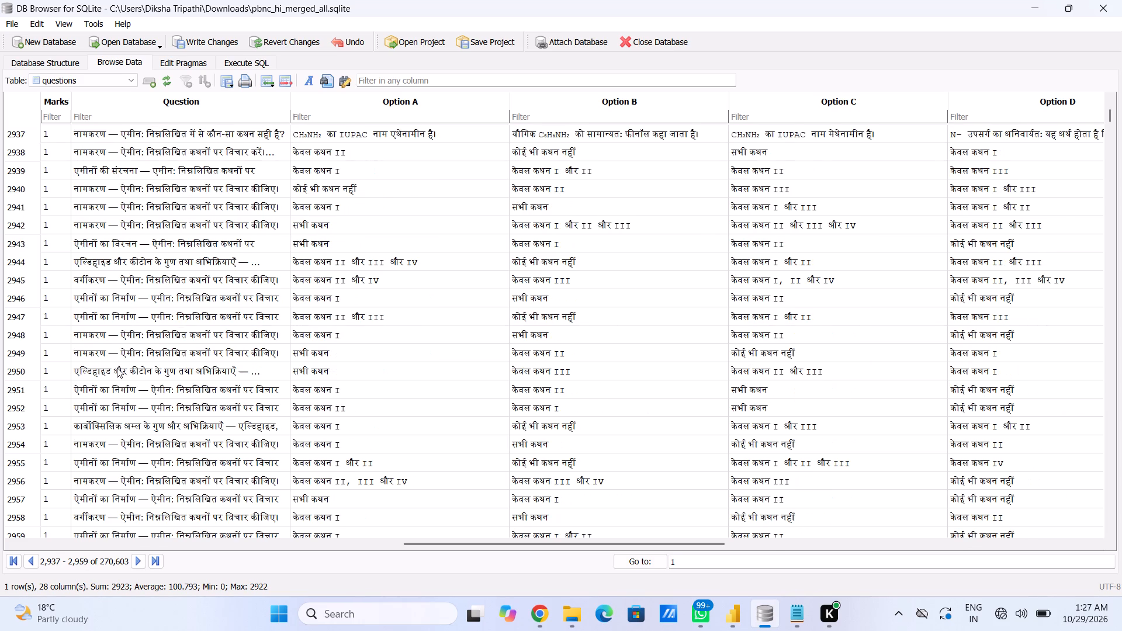
scroll(117, 367, down, 3)
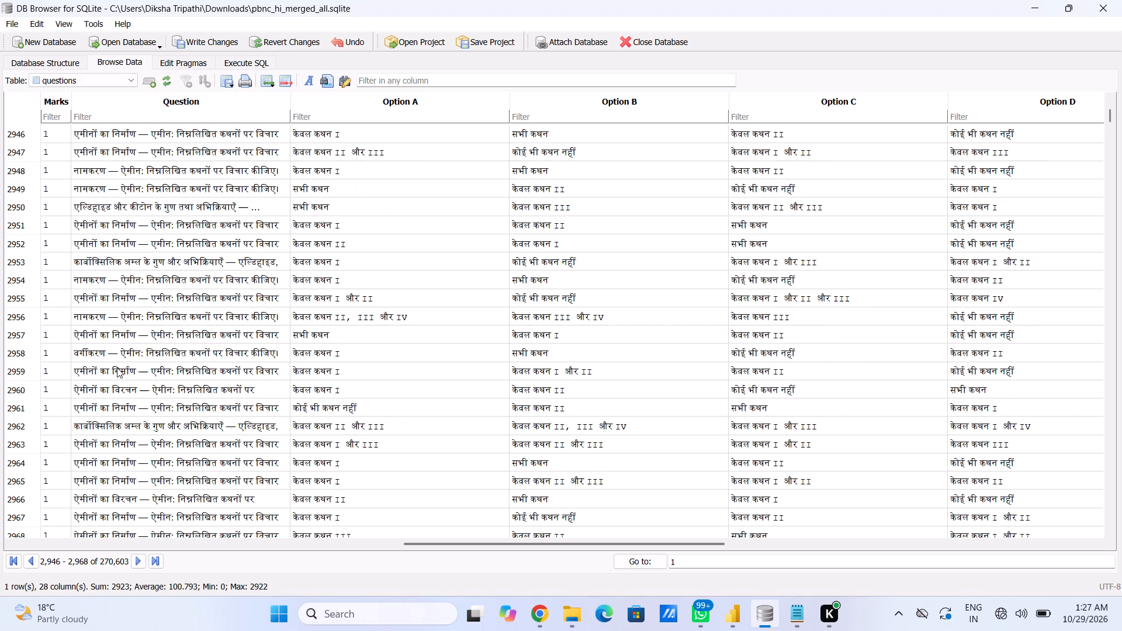
scroll(117, 367, down, 4)
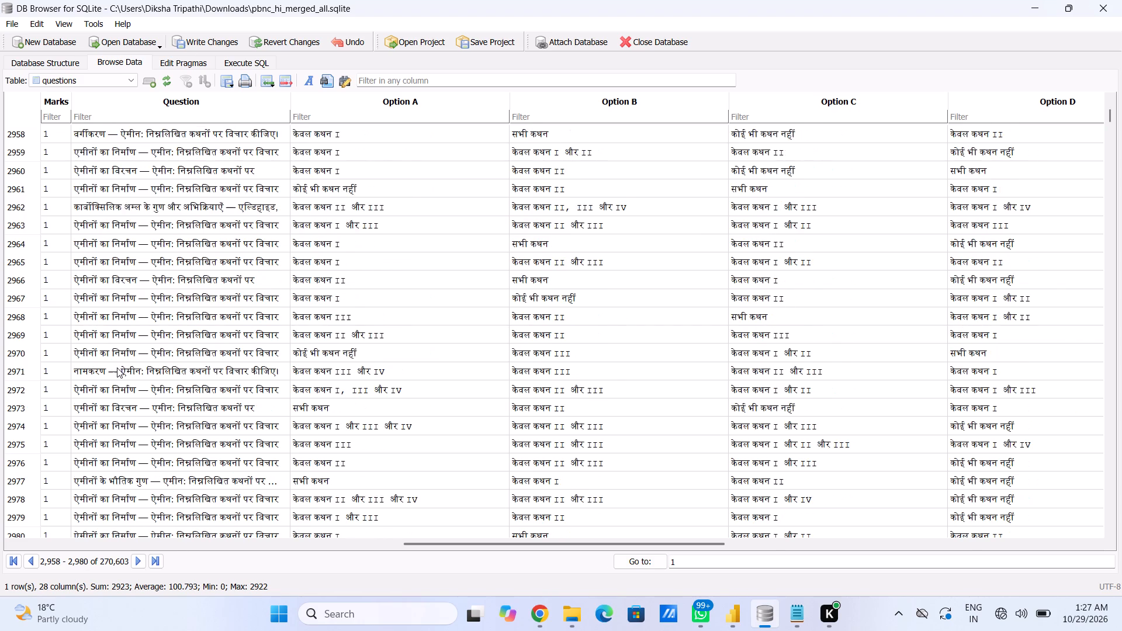
scroll(117, 367, down, 7)
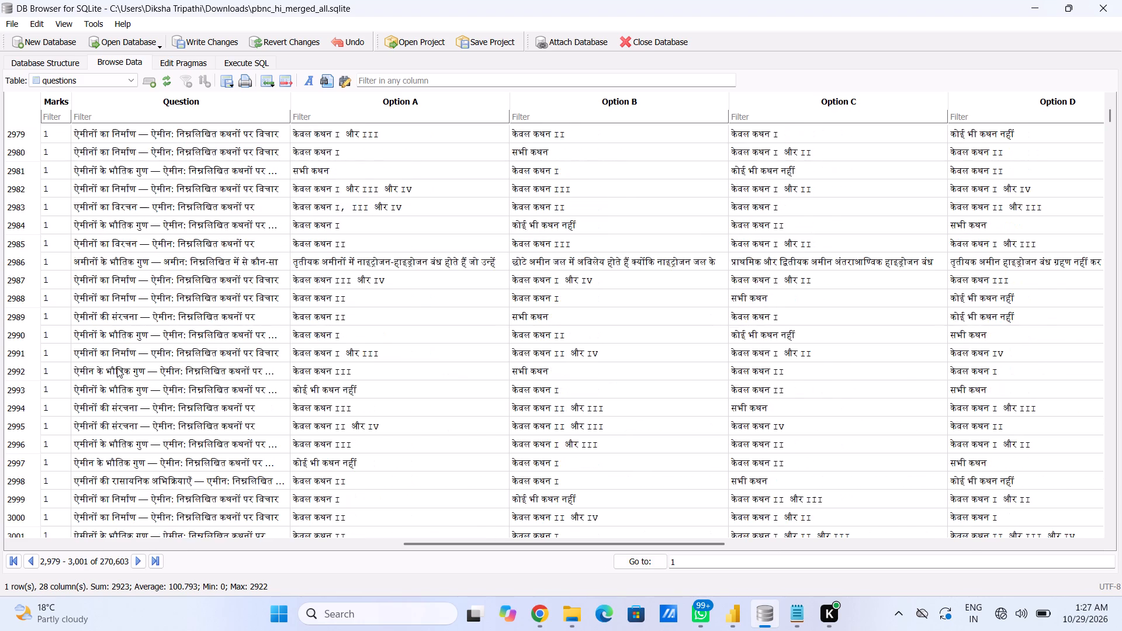
scroll(117, 367, down, 4)
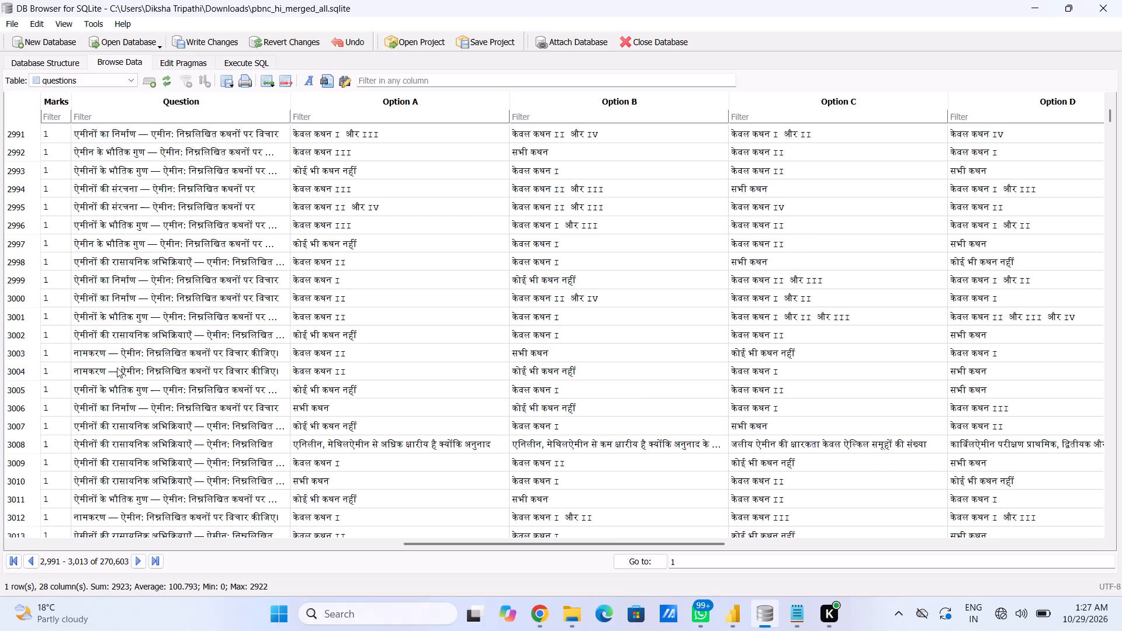
scroll(117, 367, down, 8)
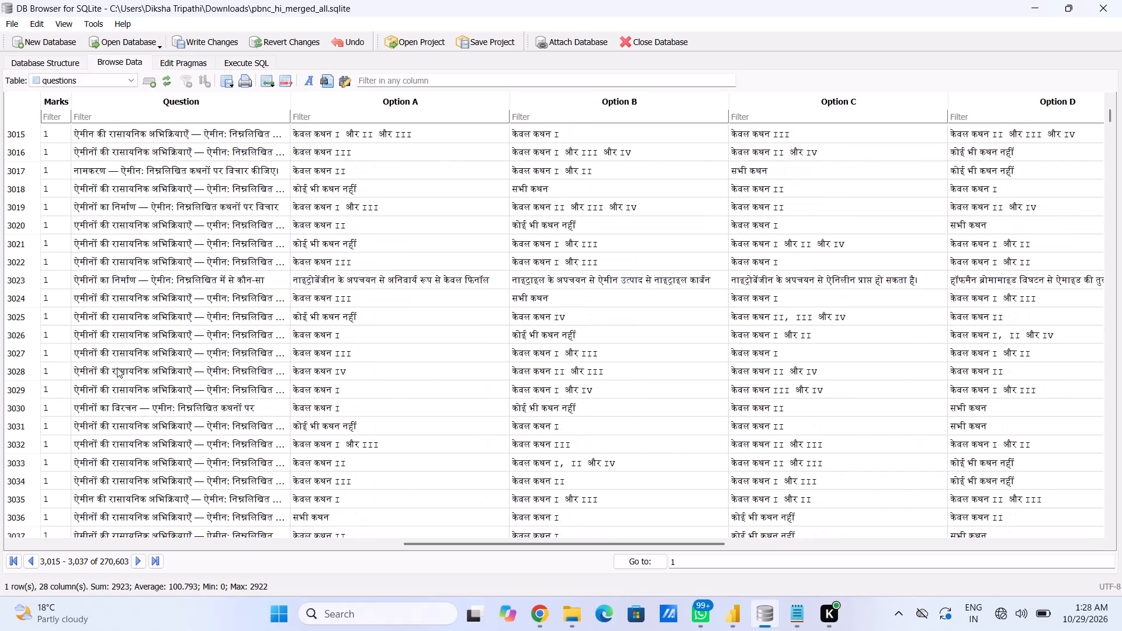
scroll(117, 367, down, 10)
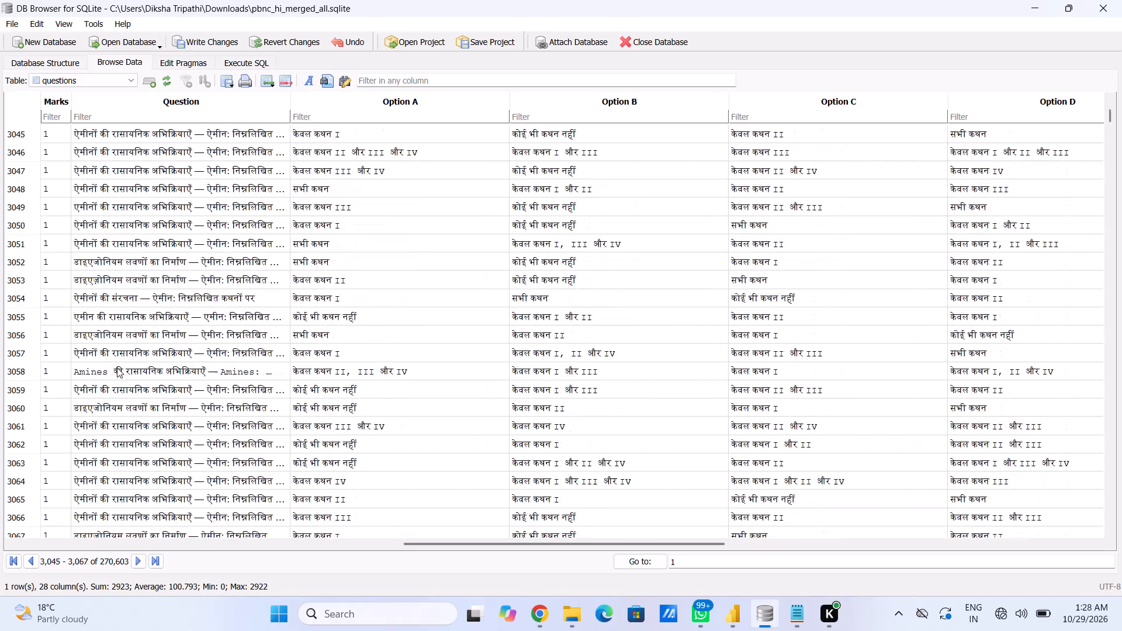
scroll(117, 367, down, 5)
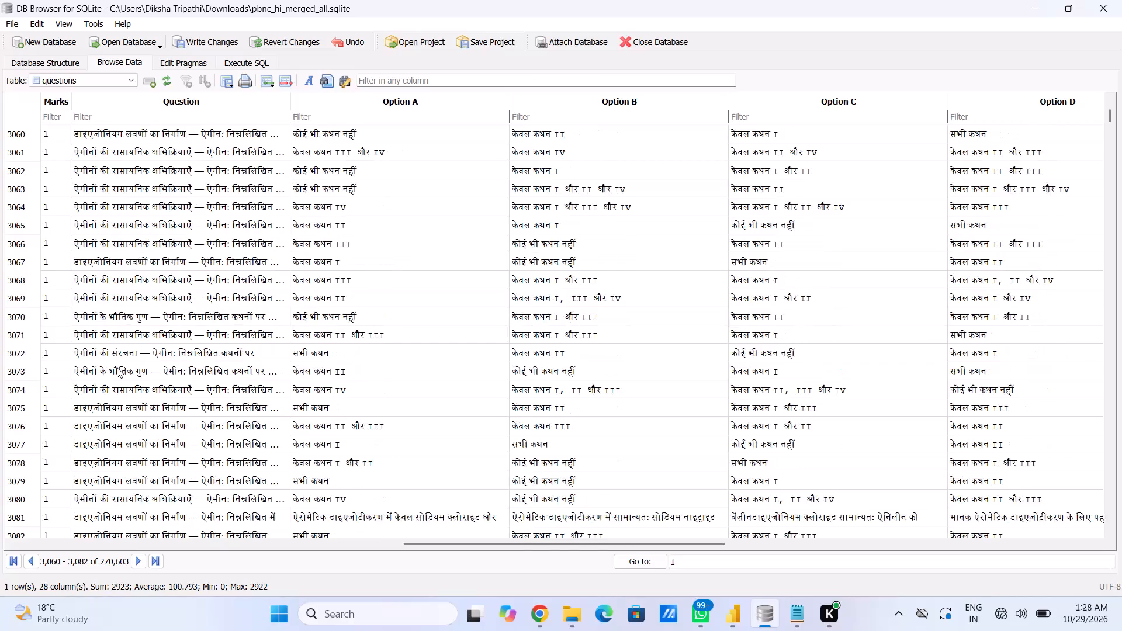
scroll(117, 367, down, 3)
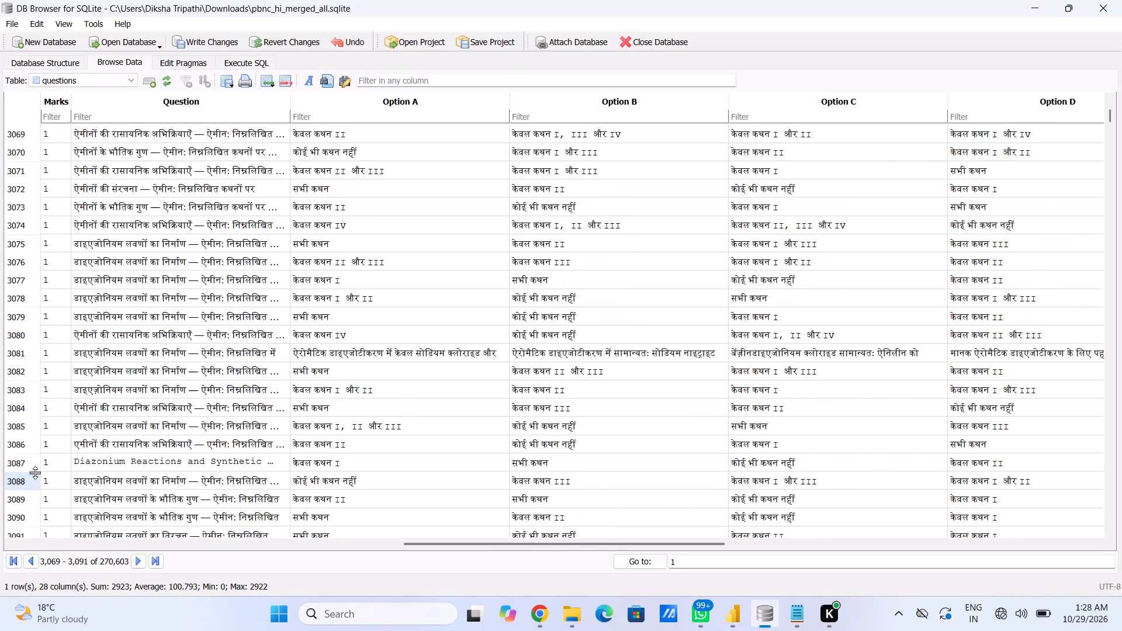
Add the ID of row 3087, ending in 2240-HI, to the Notepad list, keeping only the ID from the pasted record and starting a new line.
click(29, 462)
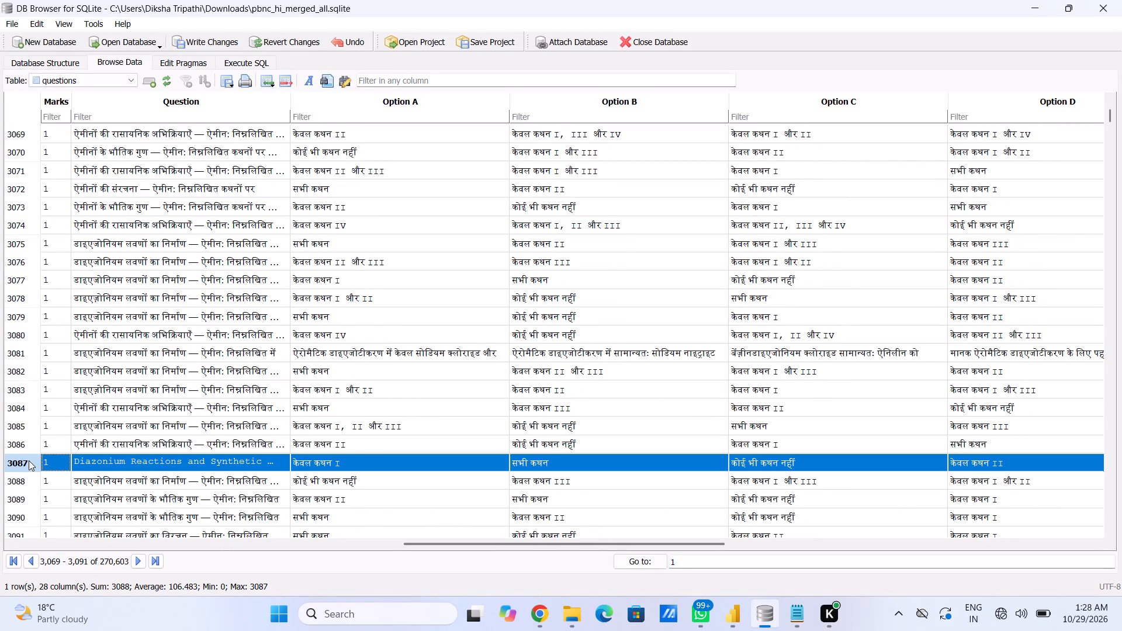
key(ctrl+c)
click(797, 611)
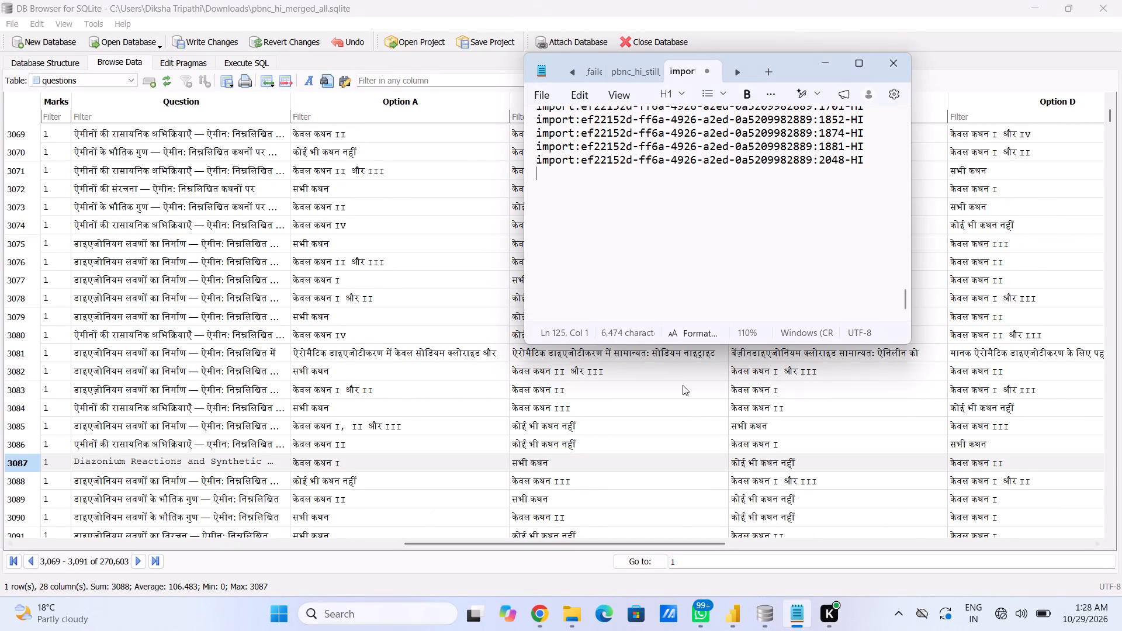
key(ctrl+v)
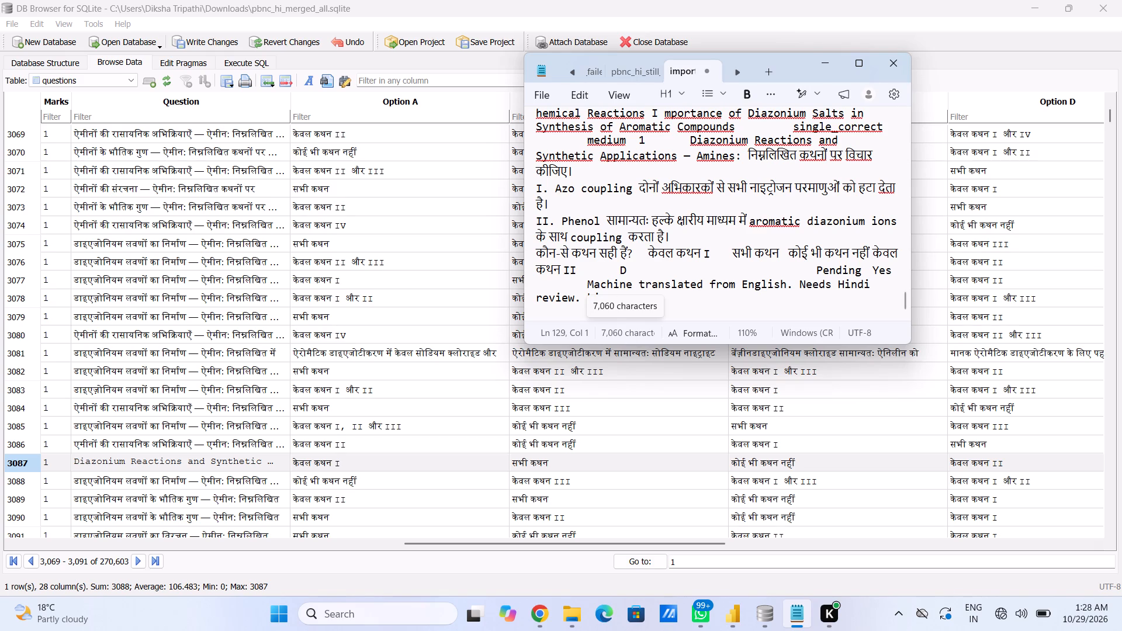
drag(539, 308, 541, 273)
scroll(538, 273, up, 4)
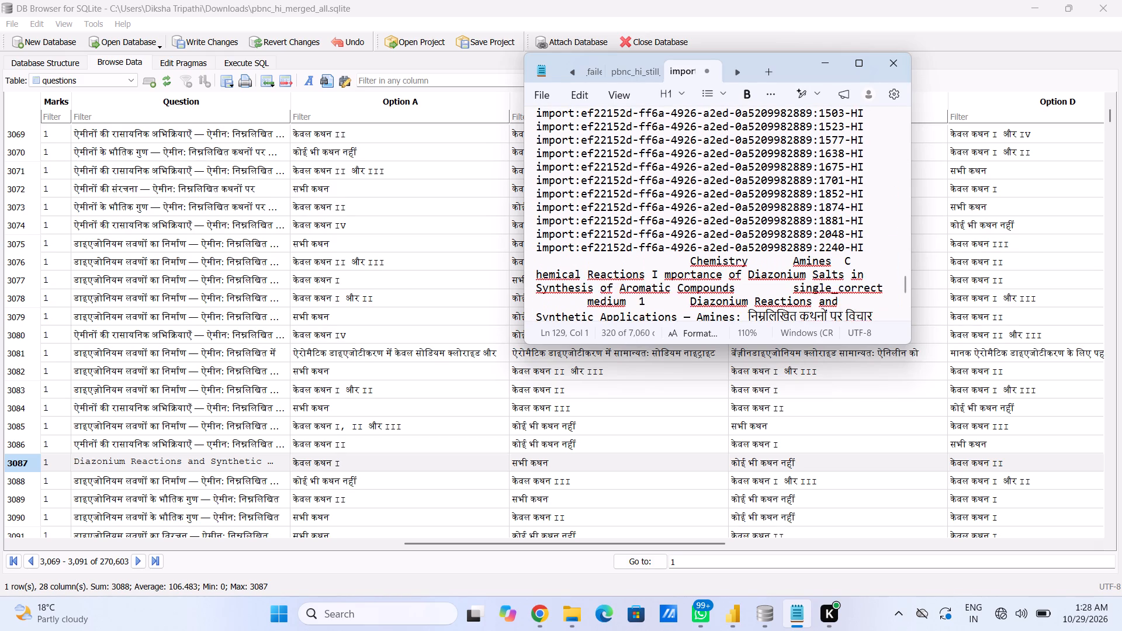
drag(541, 273, 539, 263)
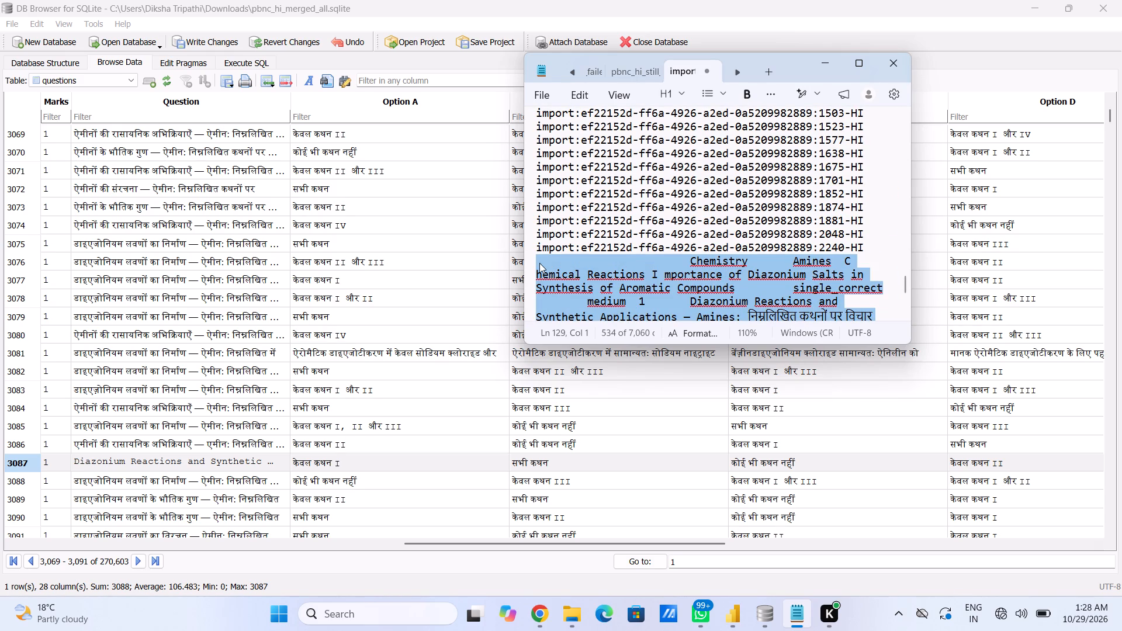
key(BackSpace)
key(Return)
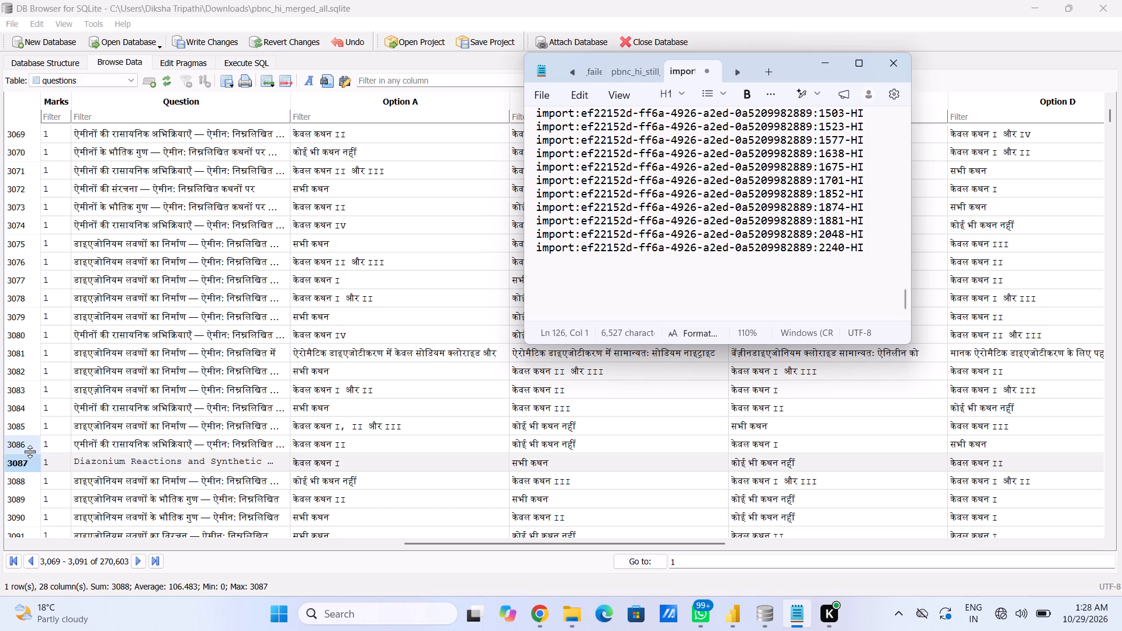
Add the ID of row 3109, ending in 2264-HI, to the Notepad list, keeping only the ID from the pasted record and starting a new line.
scroll(30, 452, down, 5)
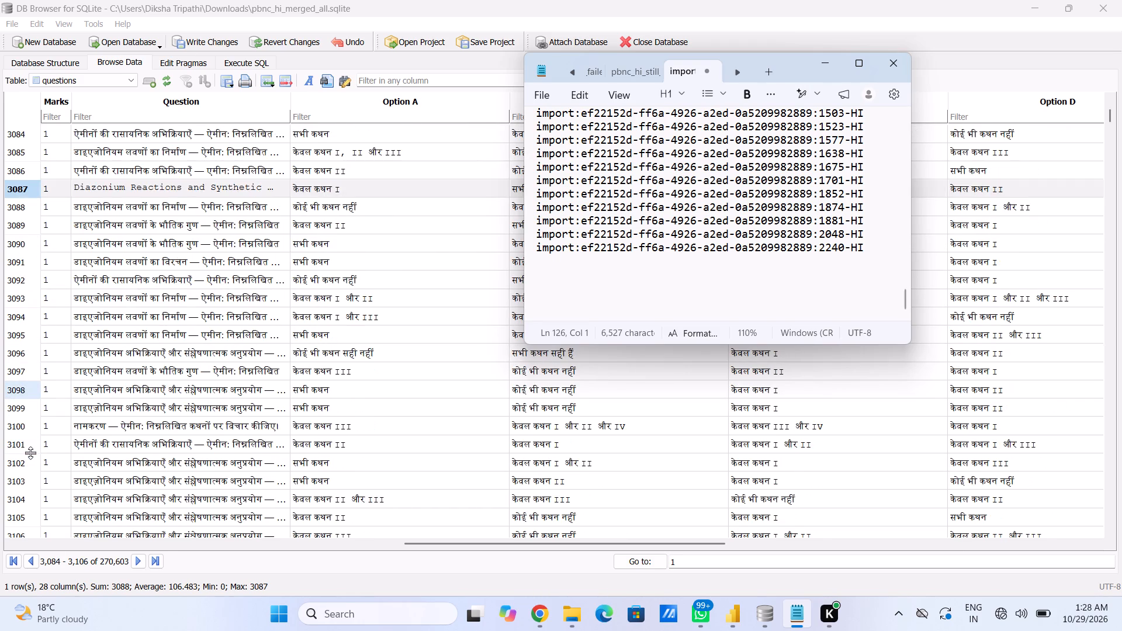
scroll(30, 453, down, 1)
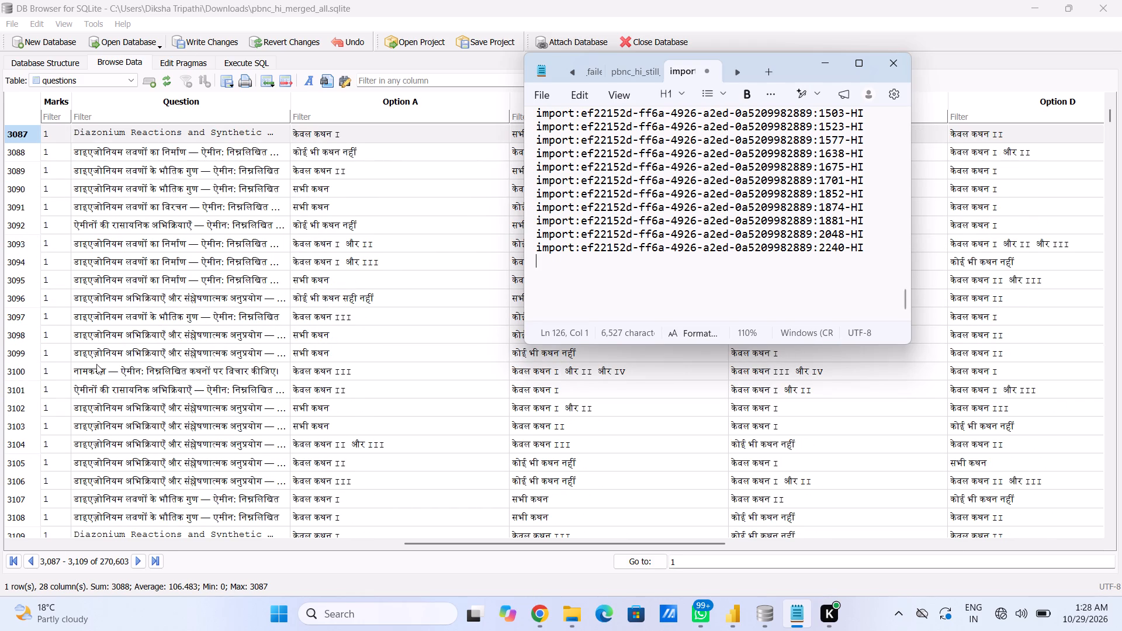
scroll(105, 466, down, 1)
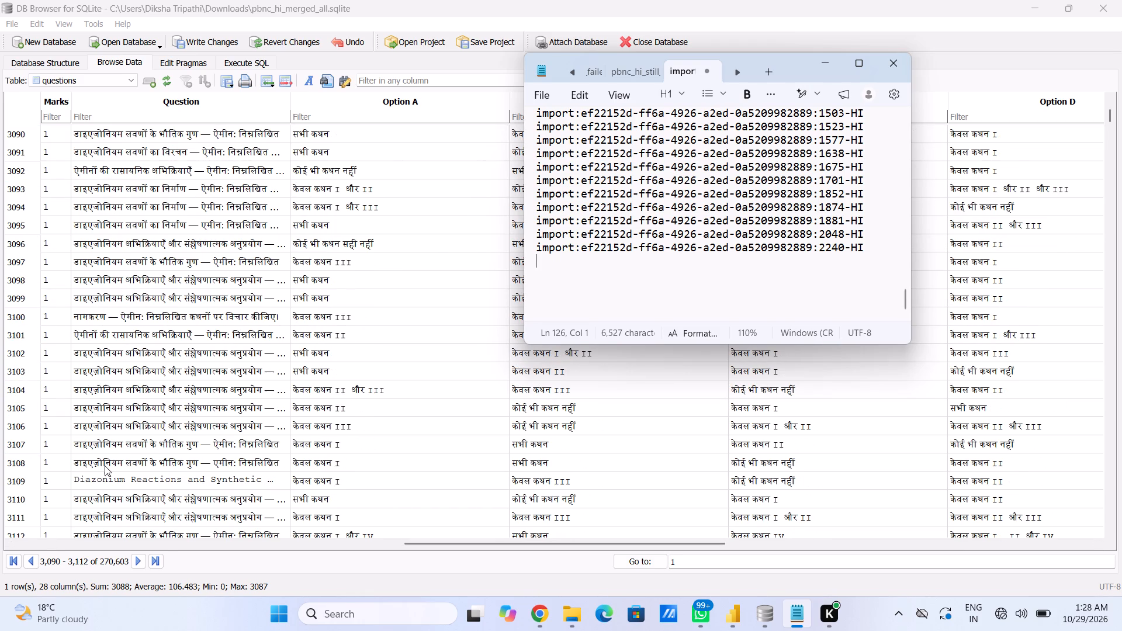
click(13, 482)
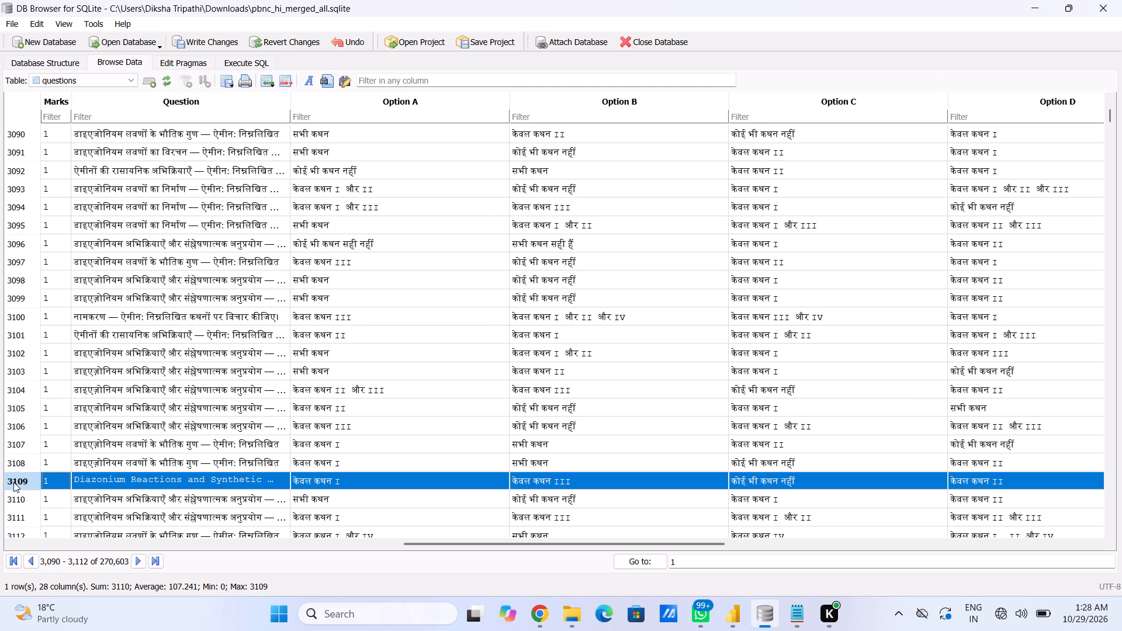
key(ctrl+c)
click(793, 608)
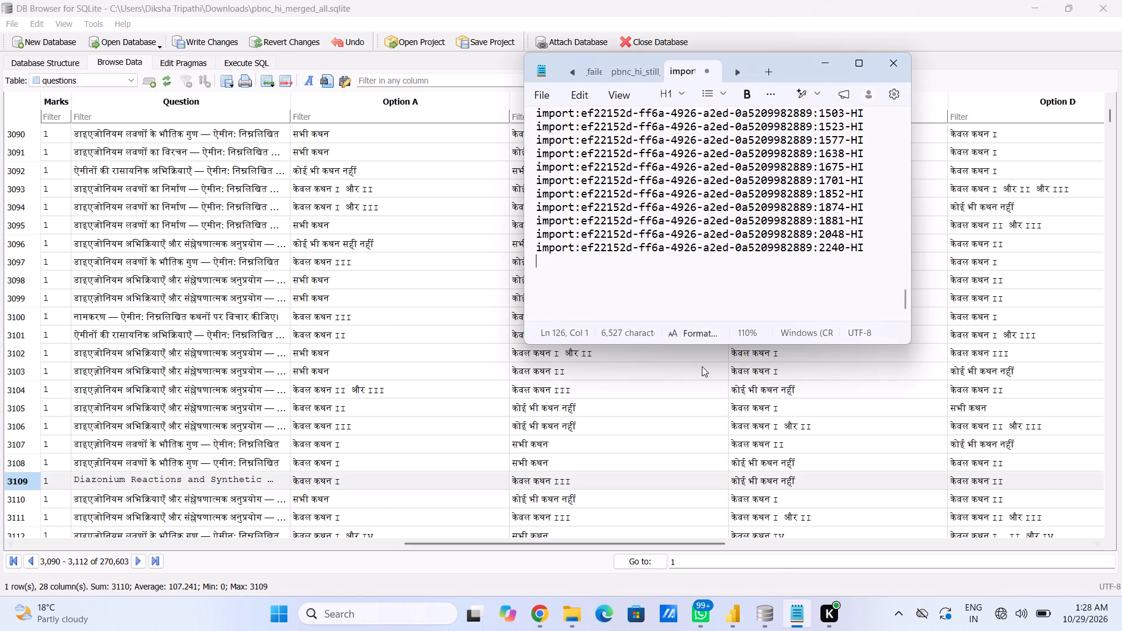
key(ctrl+v)
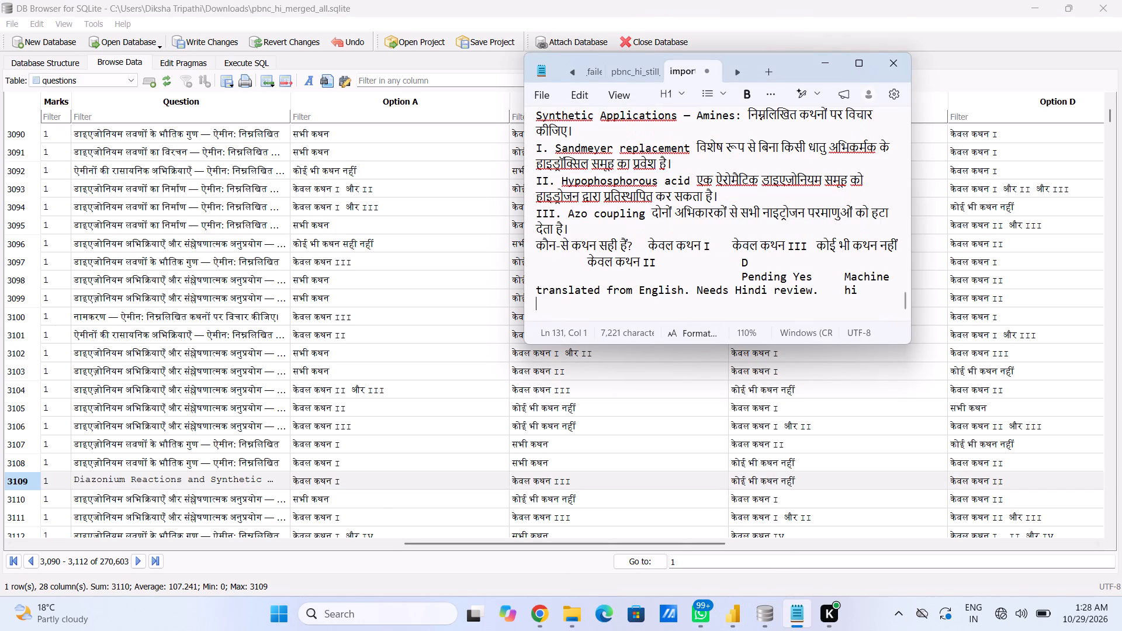
drag(545, 308, 540, 261)
scroll(537, 260, up, 3)
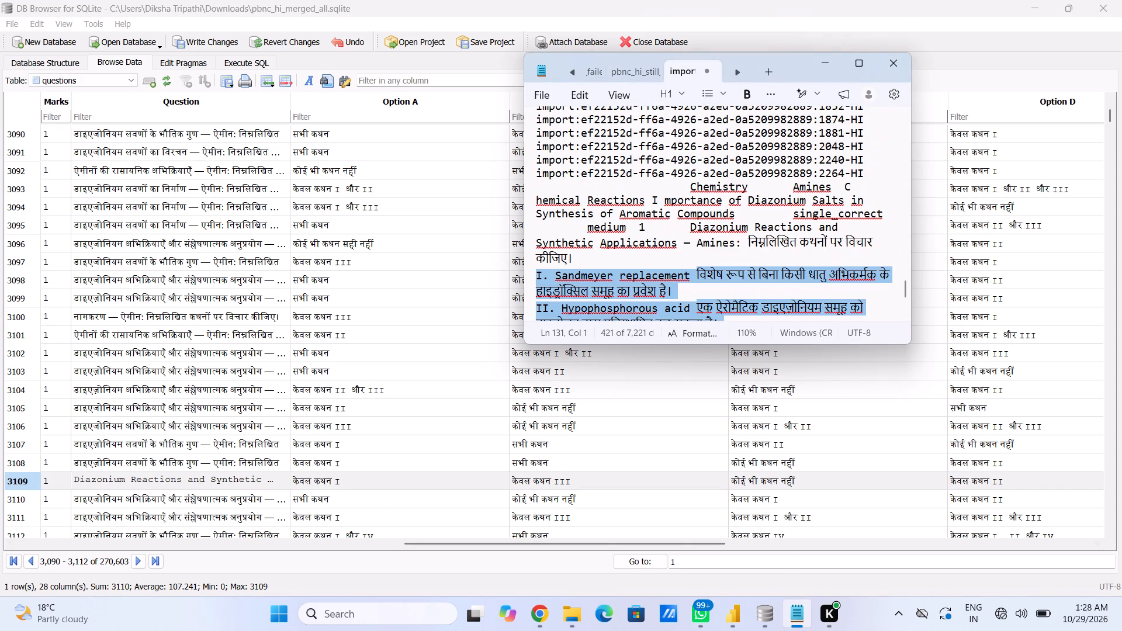
drag(540, 261, 539, 188)
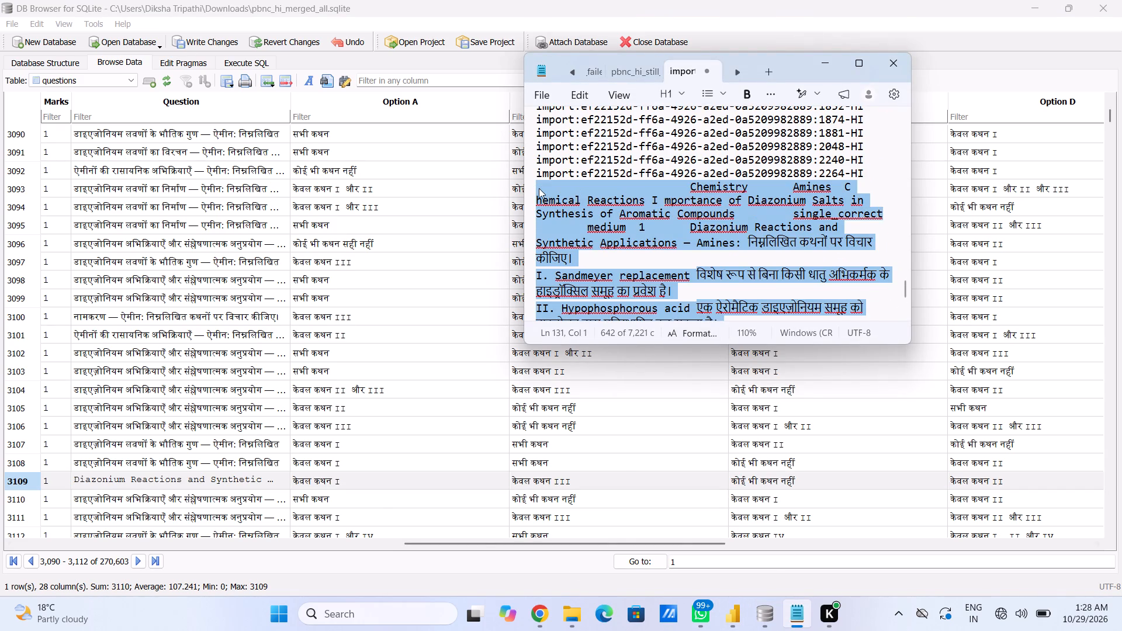
key(BackSpace)
key(Return)
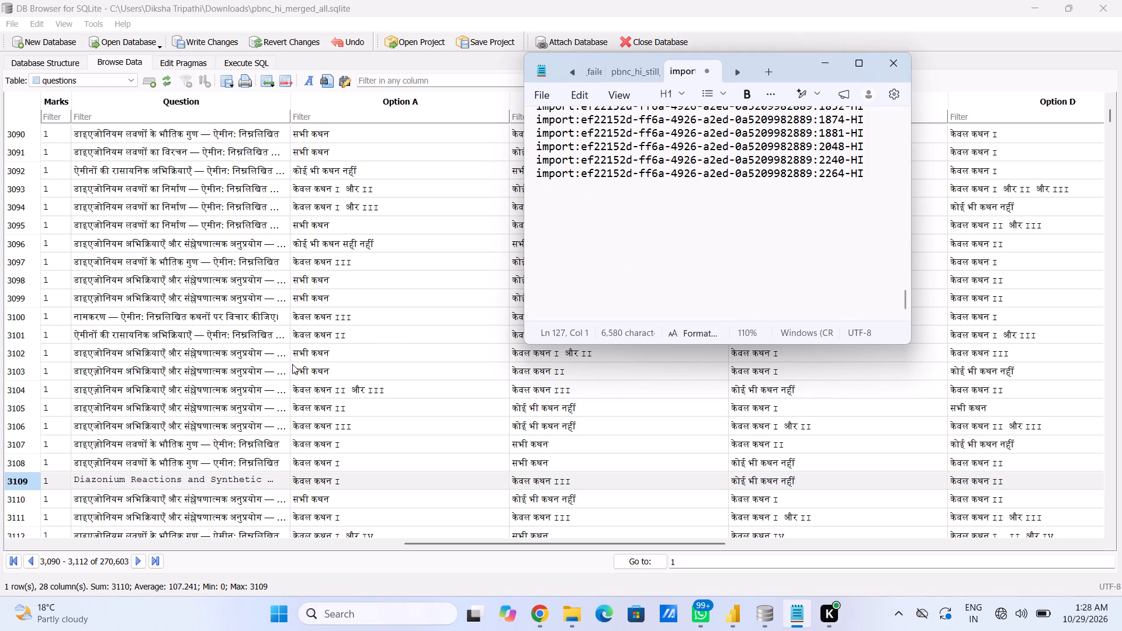
Add the ID of row 3113, ending in 2253-HI, to the Notepad list, keeping only the ID from the pasted record and starting a new line.
scroll(270, 368, down, 6)
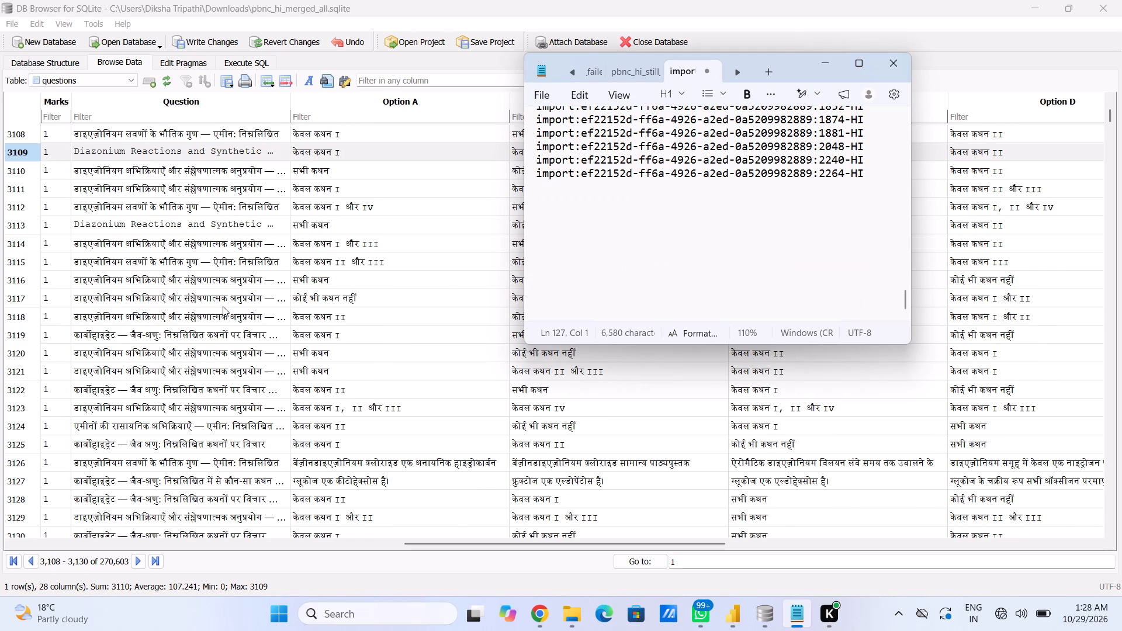
click(18, 221)
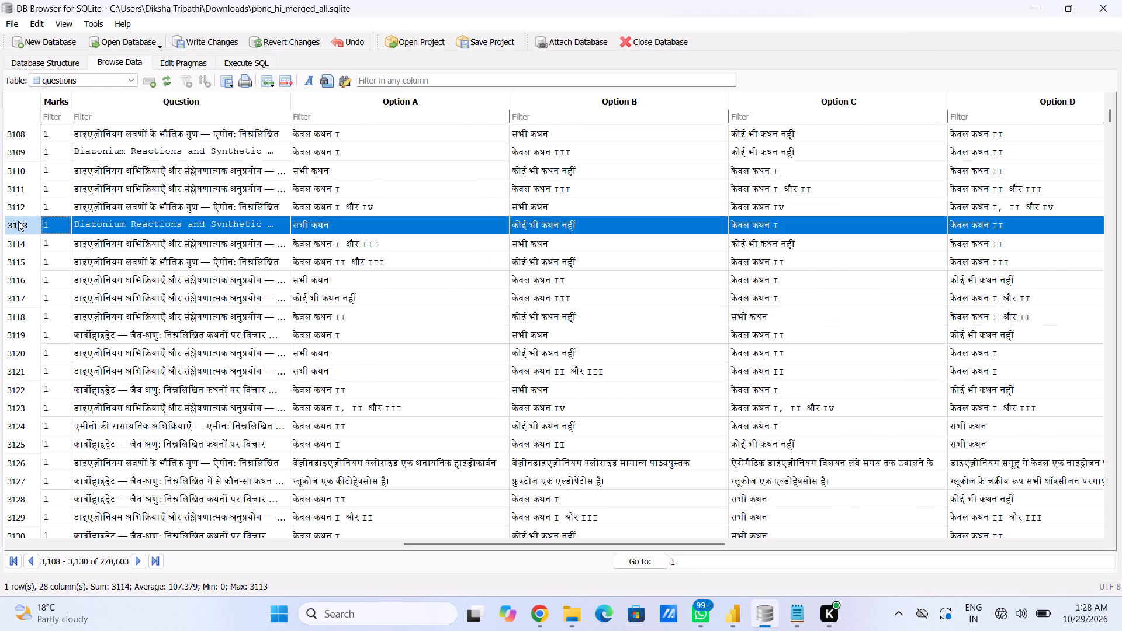
key(ctrl+c)
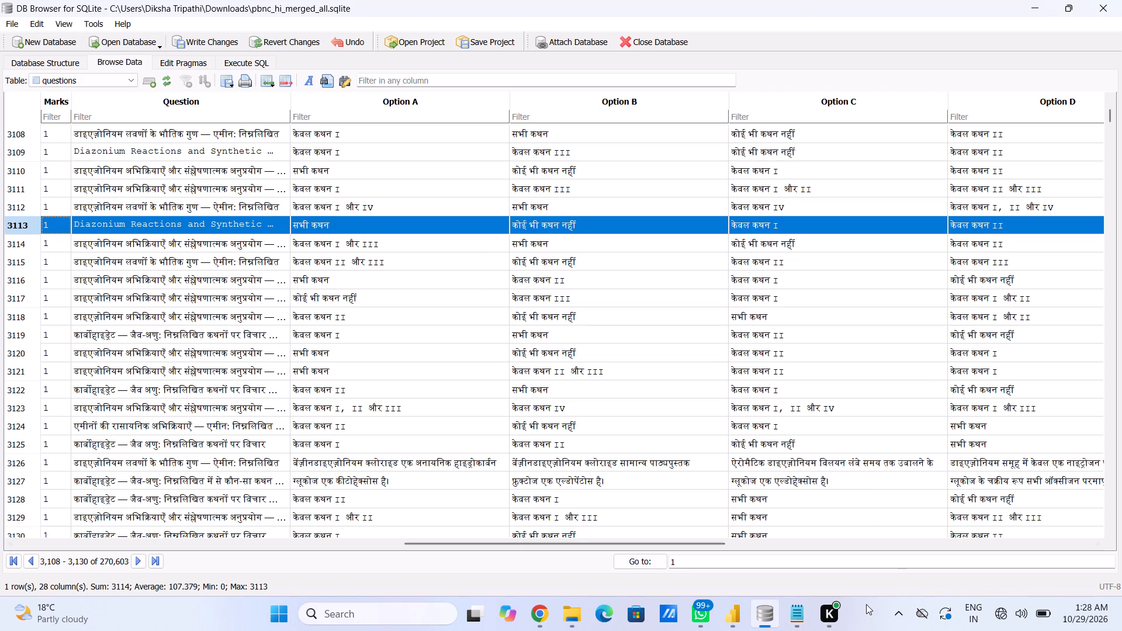
click(797, 620)
key(ctrl+v)
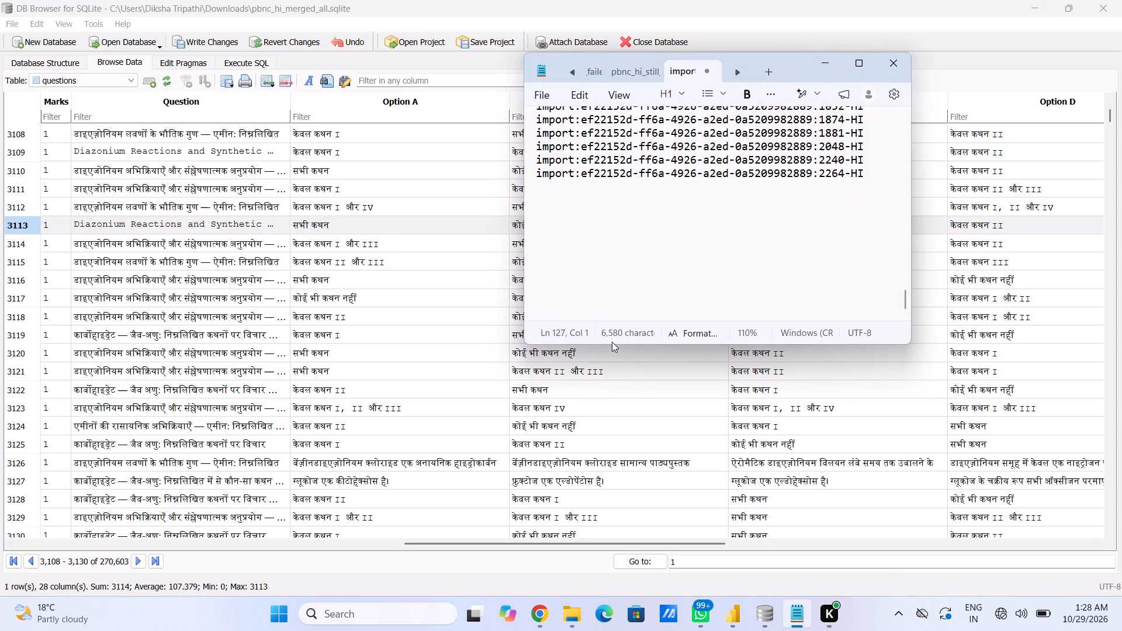
drag(546, 313, 549, 296)
scroll(549, 297, up, 3)
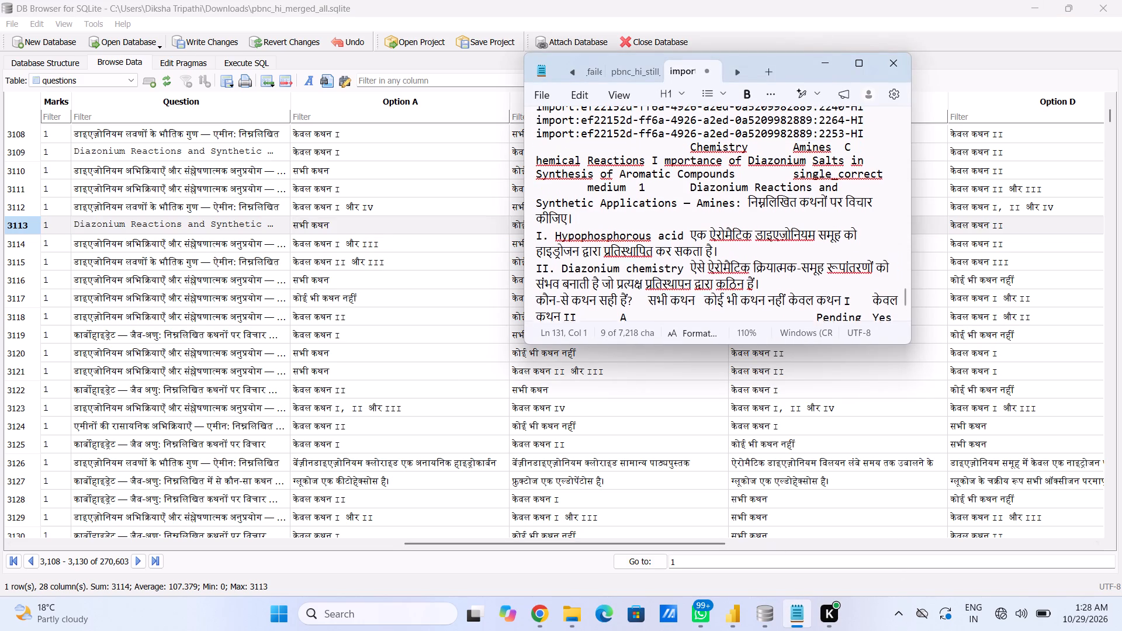
drag(549, 296, 536, 227)
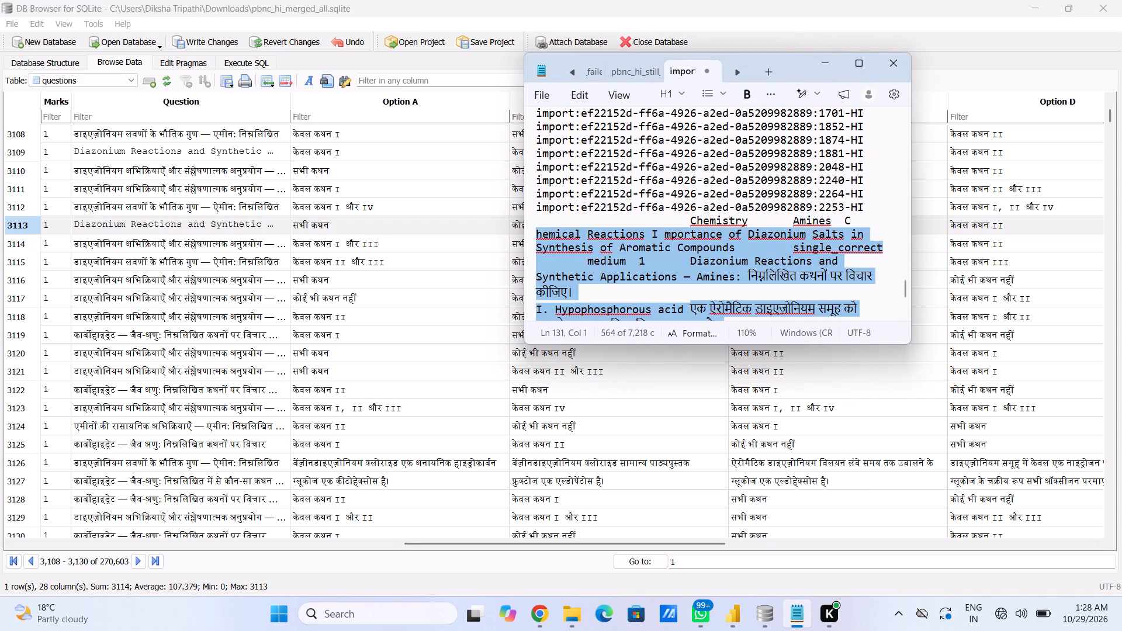
drag(536, 227, 538, 221)
key(BackSpace)
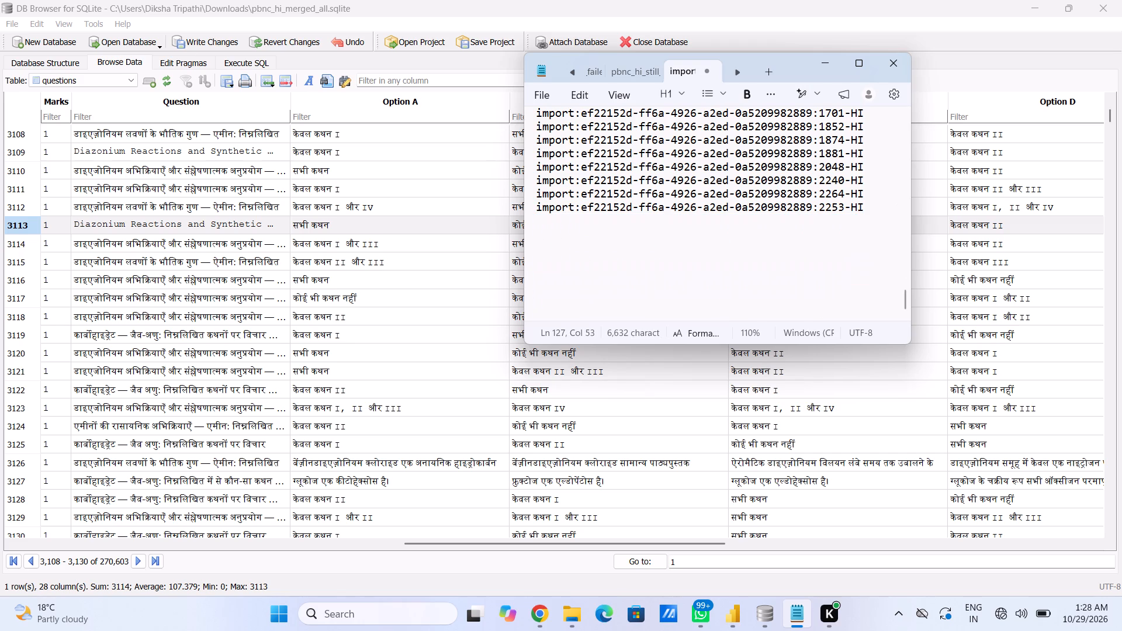
key(Return)
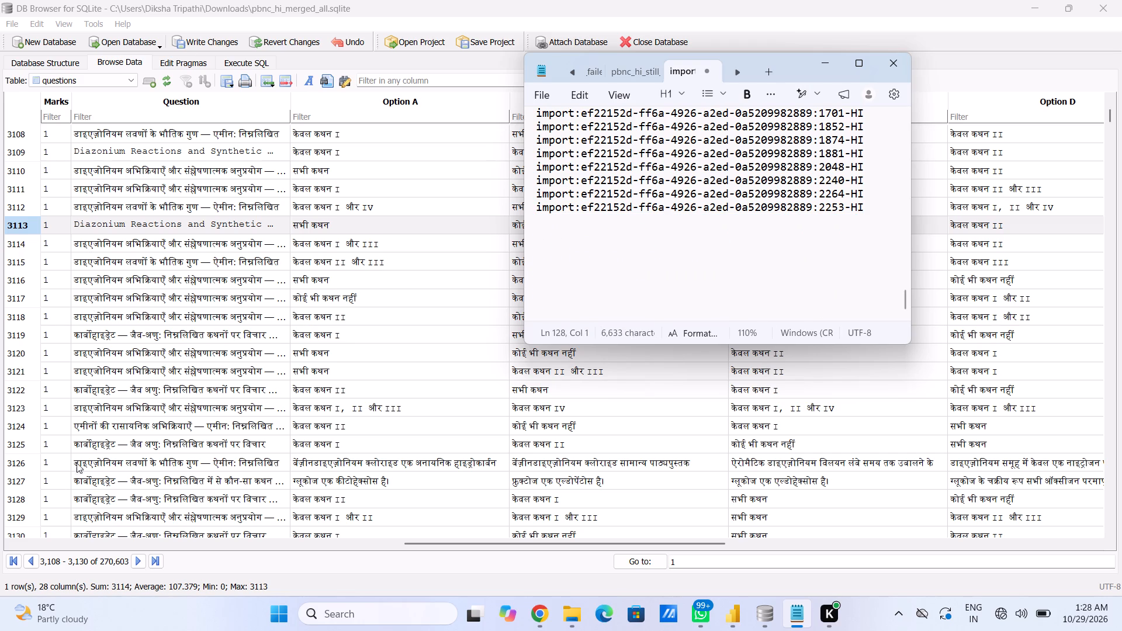
Add the ID of row 3131, ending in 2261-HI, to the Notepad list, keeping only the ID from the pasted record and starting a new line.
click(32, 535)
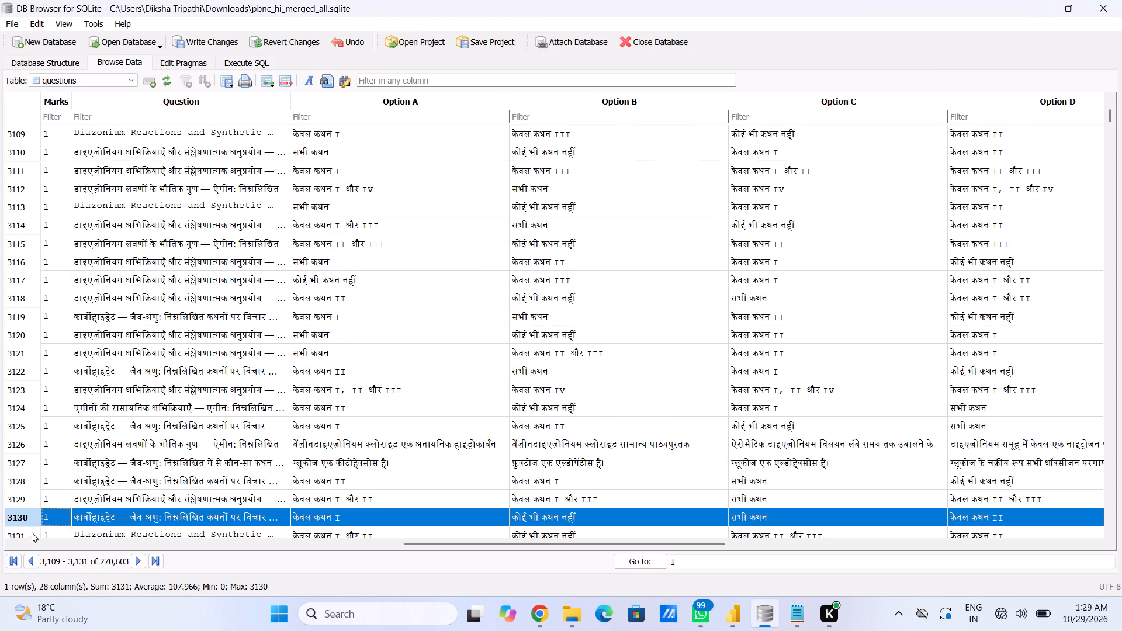
scroll(72, 442, down, 6)
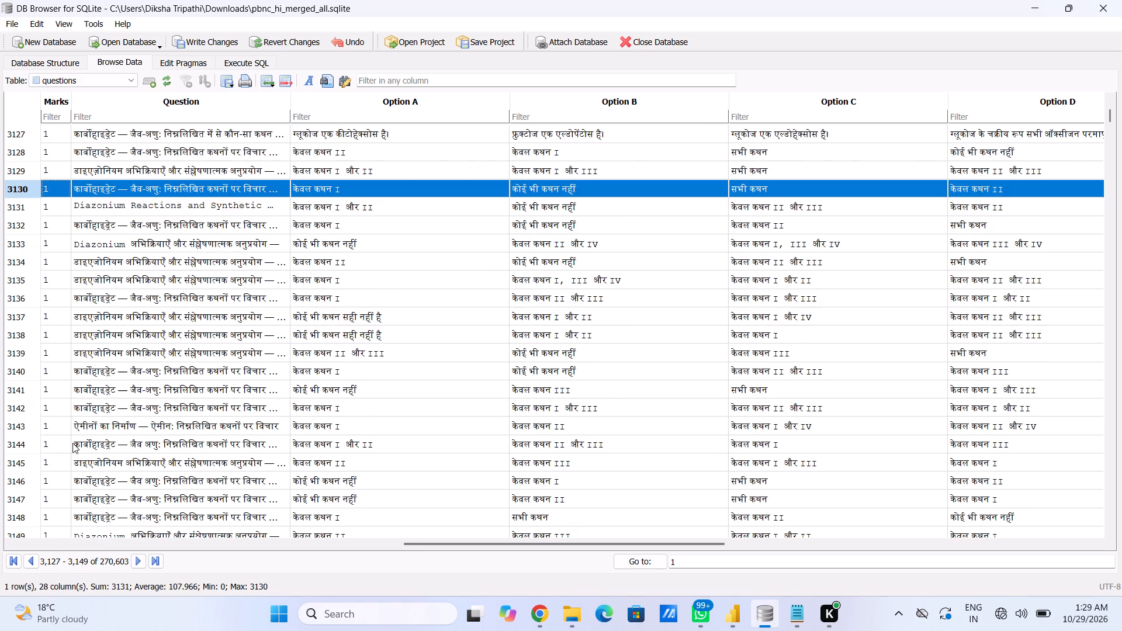
scroll(72, 443, down, 1)
click(25, 157)
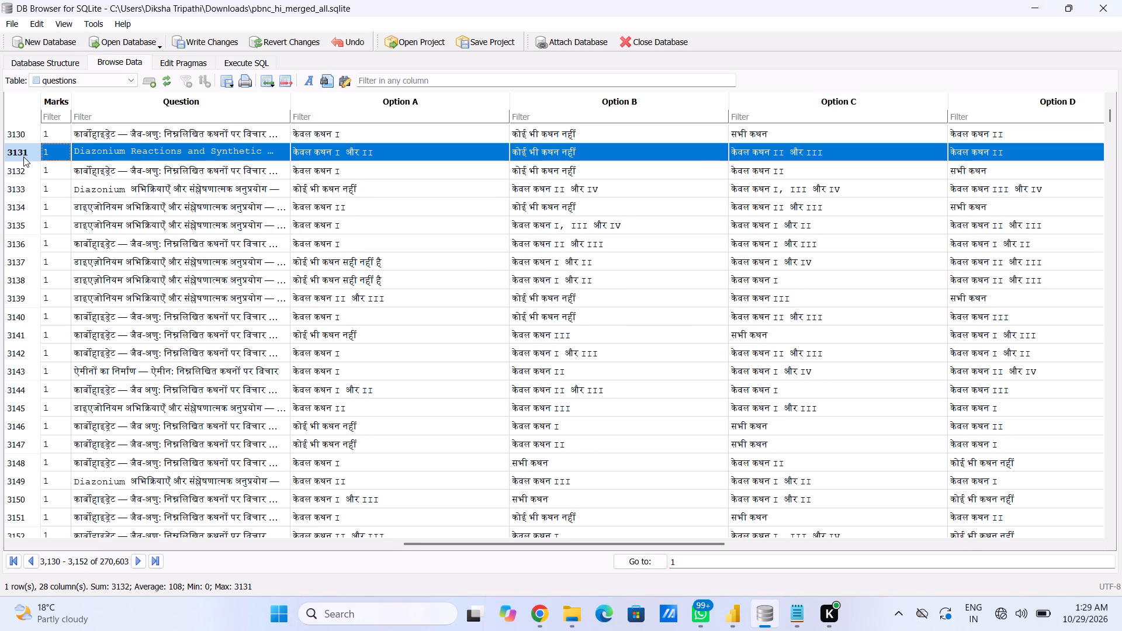
key(ctrl+c)
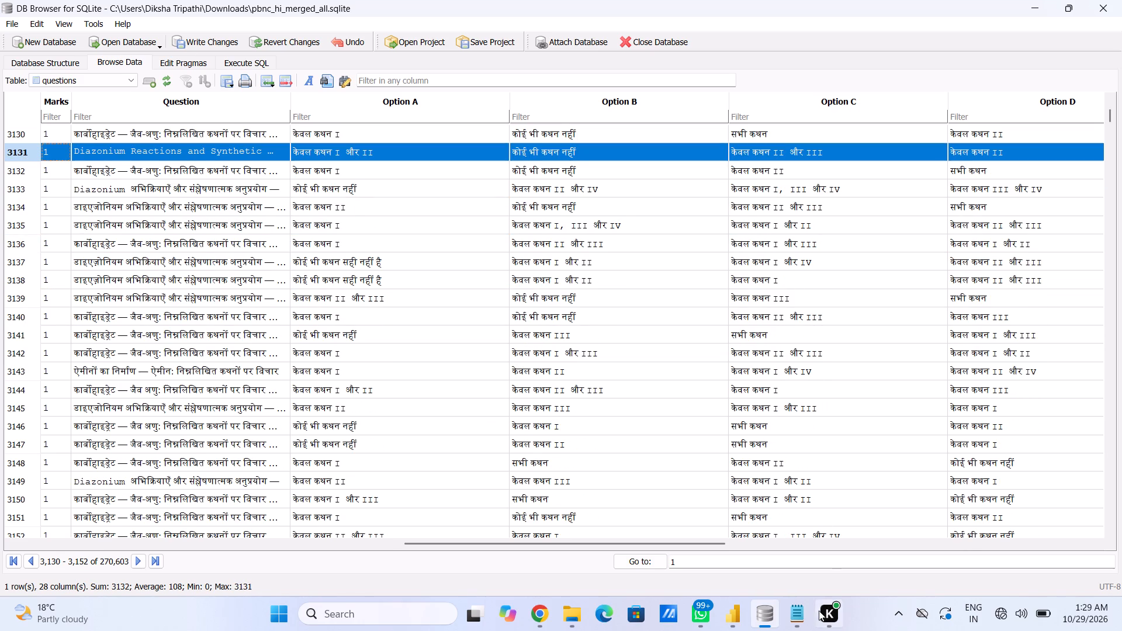
click(801, 622)
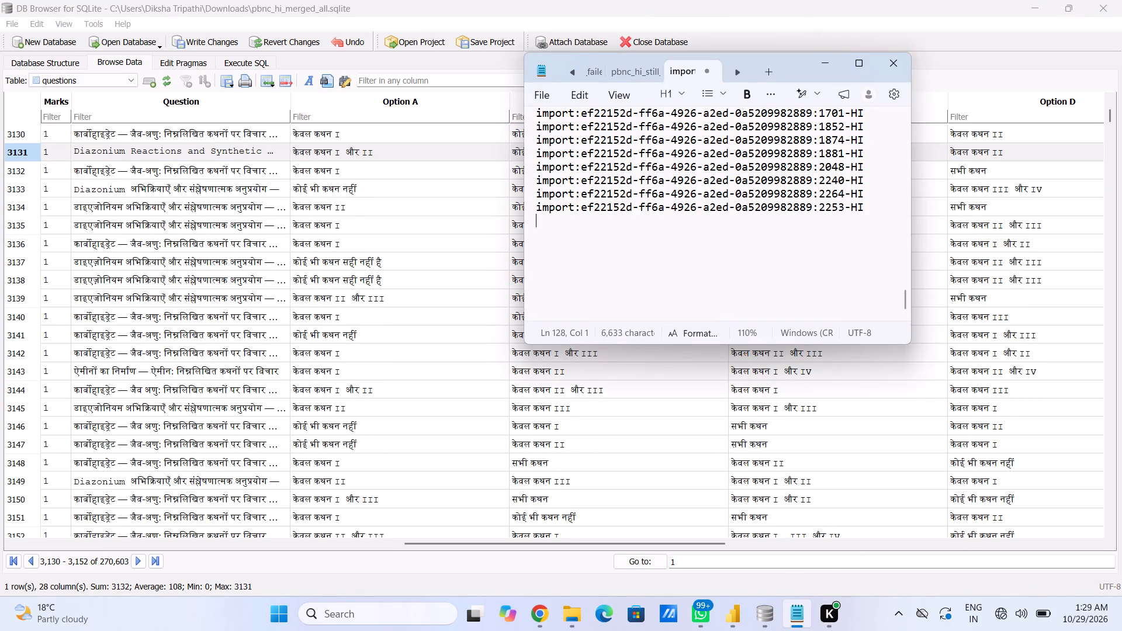
key(ctrl+v)
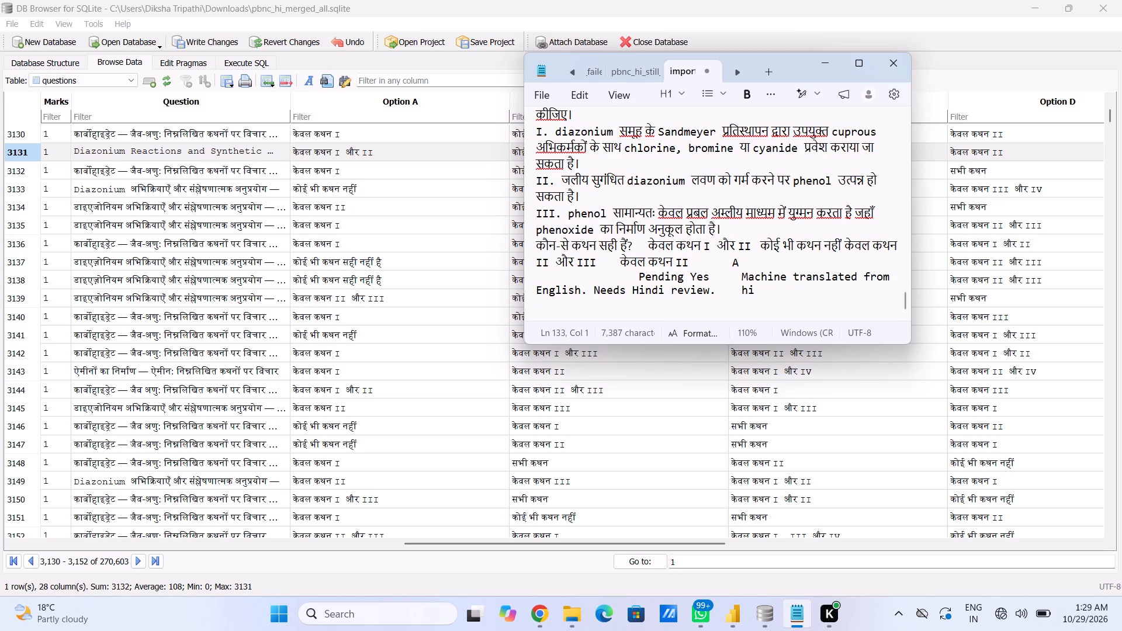
drag(539, 304, 545, 279)
scroll(541, 279, up, 4)
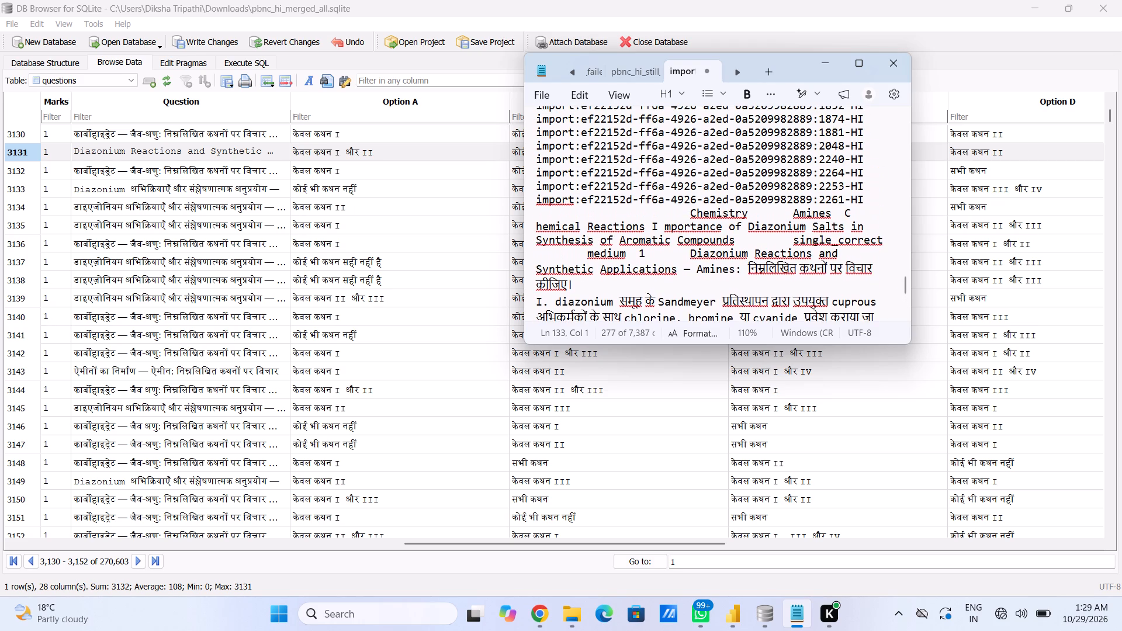
drag(545, 279, 535, 218)
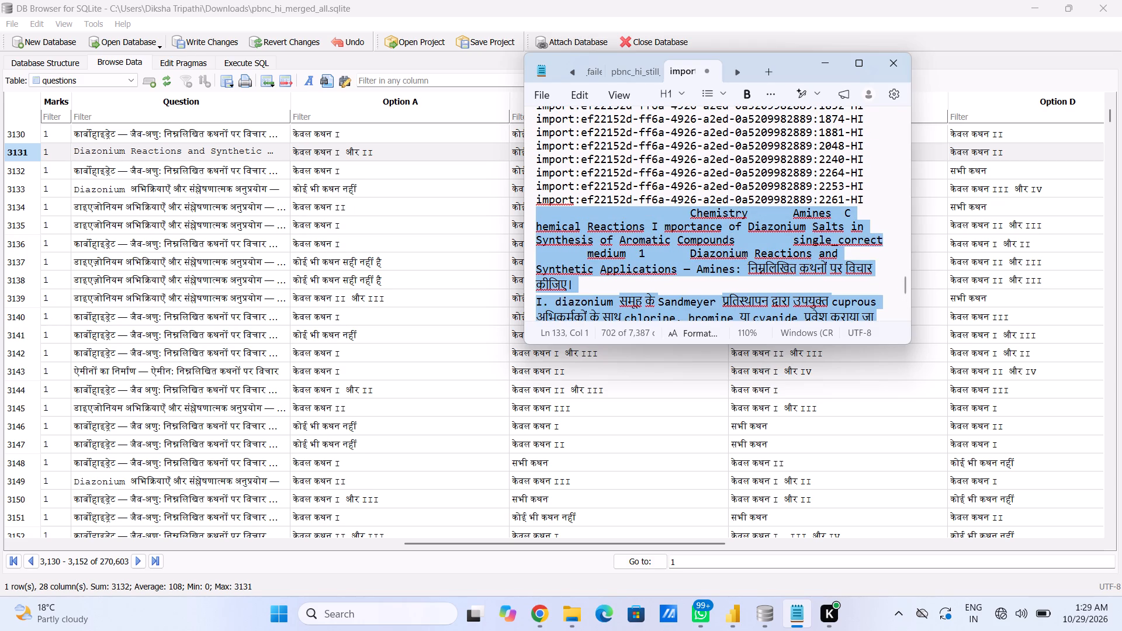
drag(535, 218, 535, 217)
key(BackSpace)
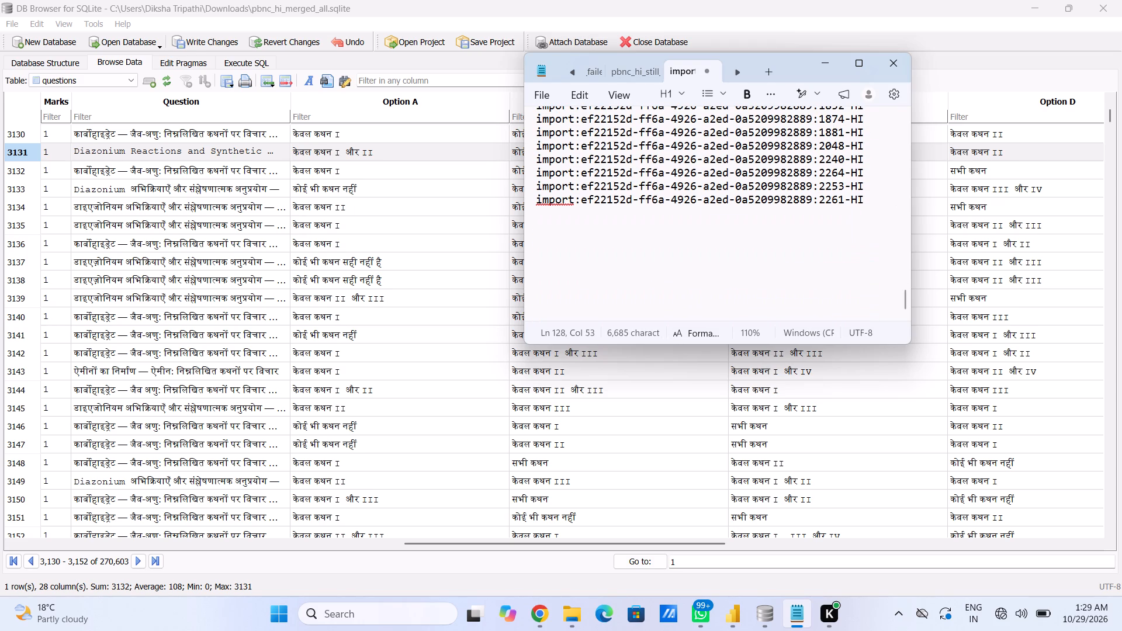
key(Return)
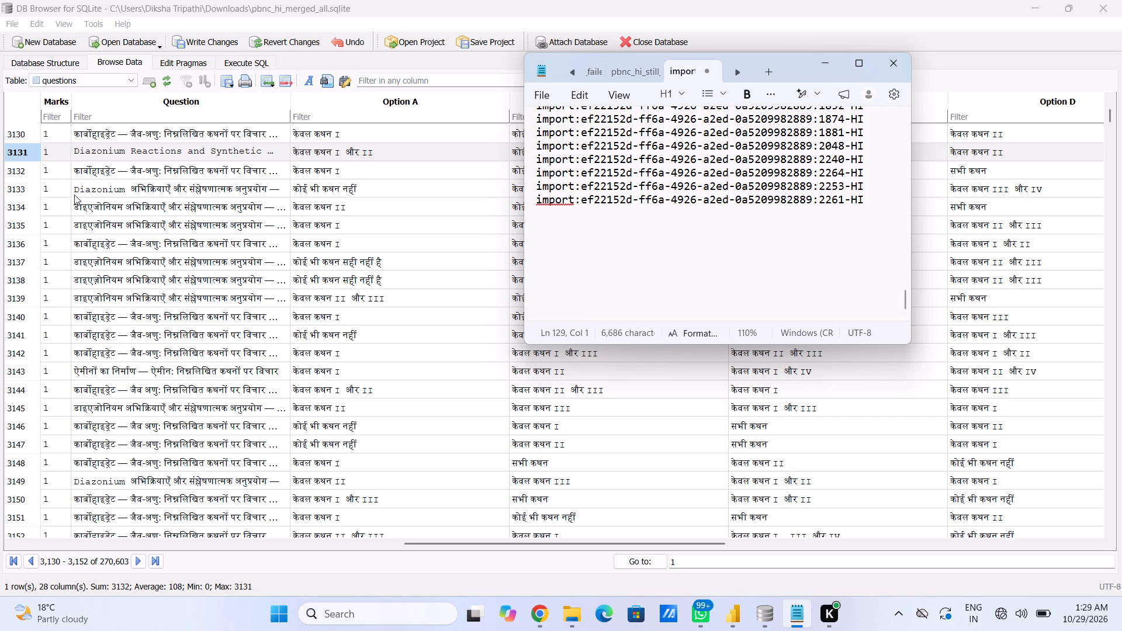
Add the ID of row 3133, ending in 2263-HI, to the Notepad list, keeping only the ID from the pasted record and starting a new line.
click(33, 186)
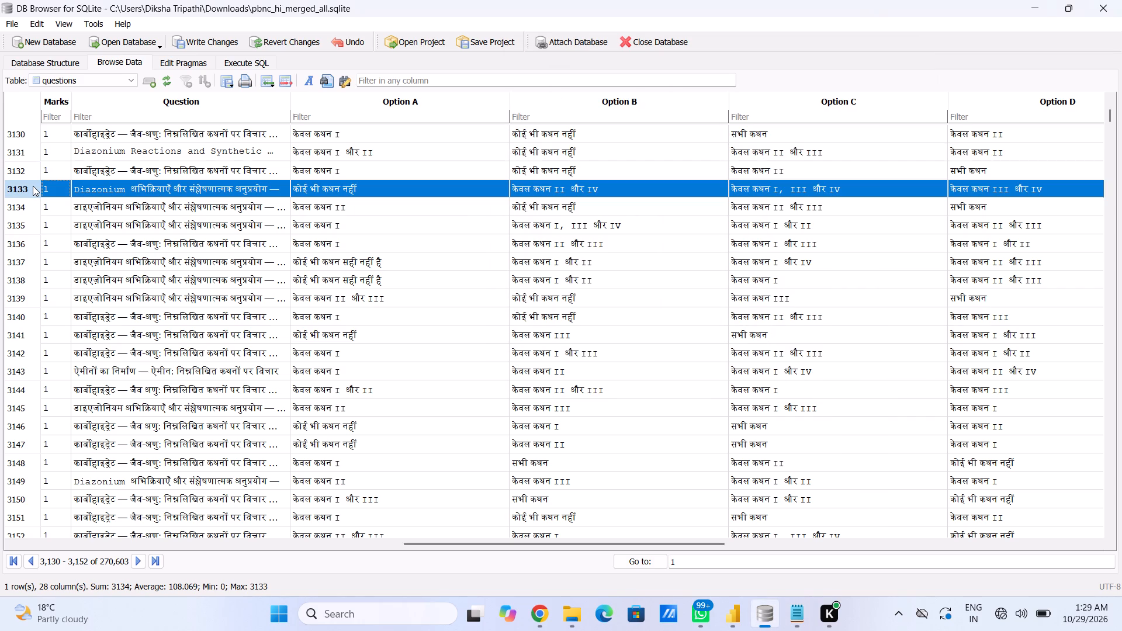
key(ctrl+c)
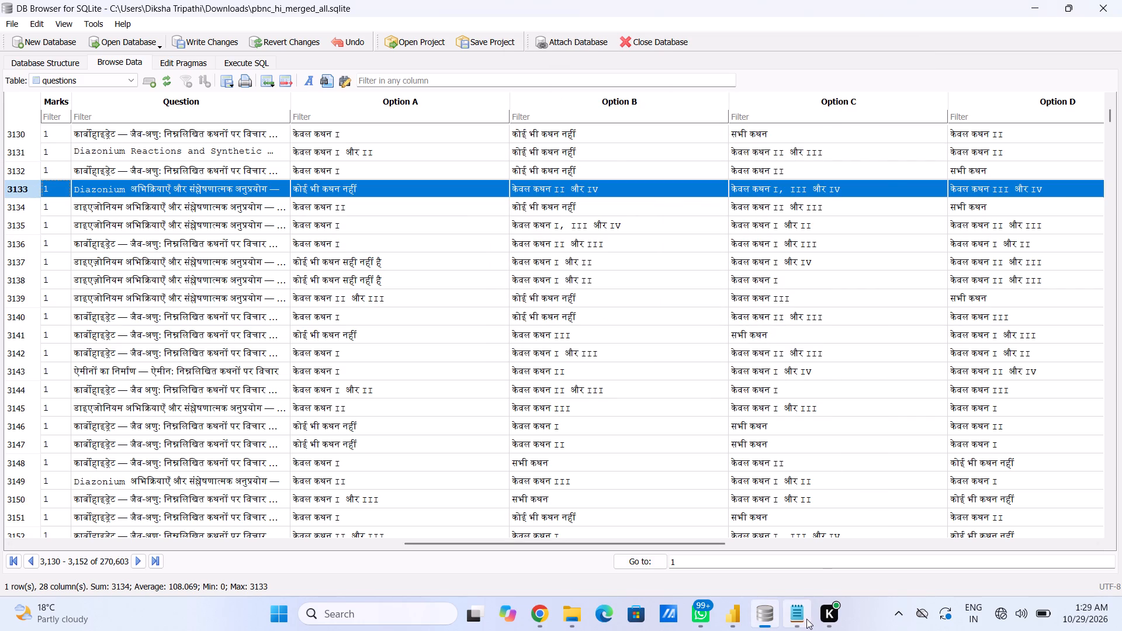
click(806, 619)
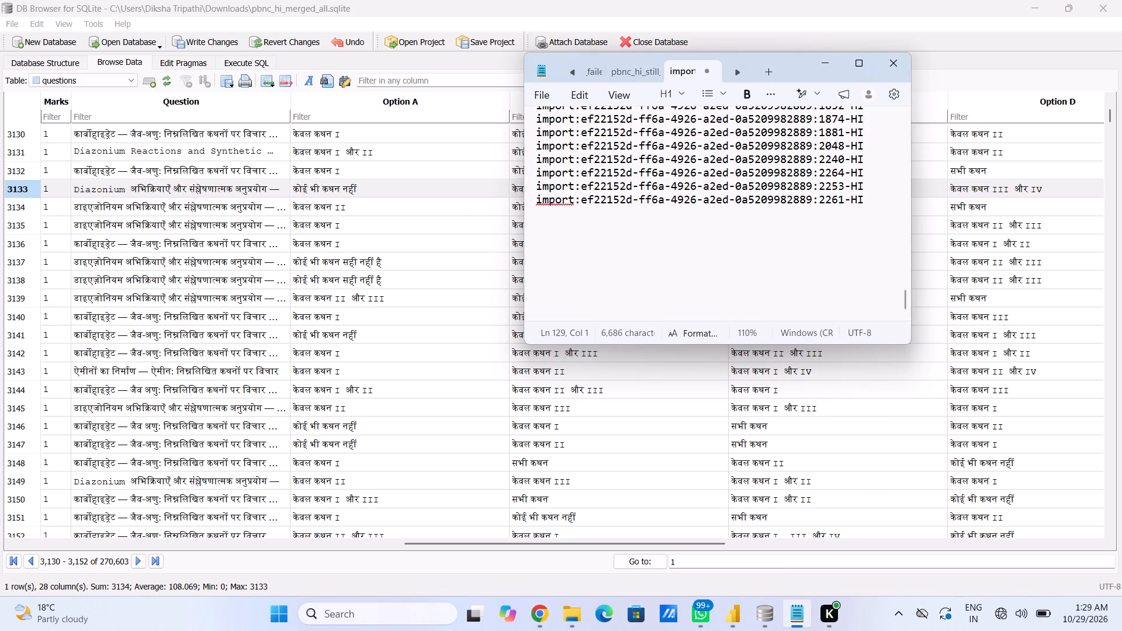
key(ctrl+v)
drag(540, 313, 524, 255)
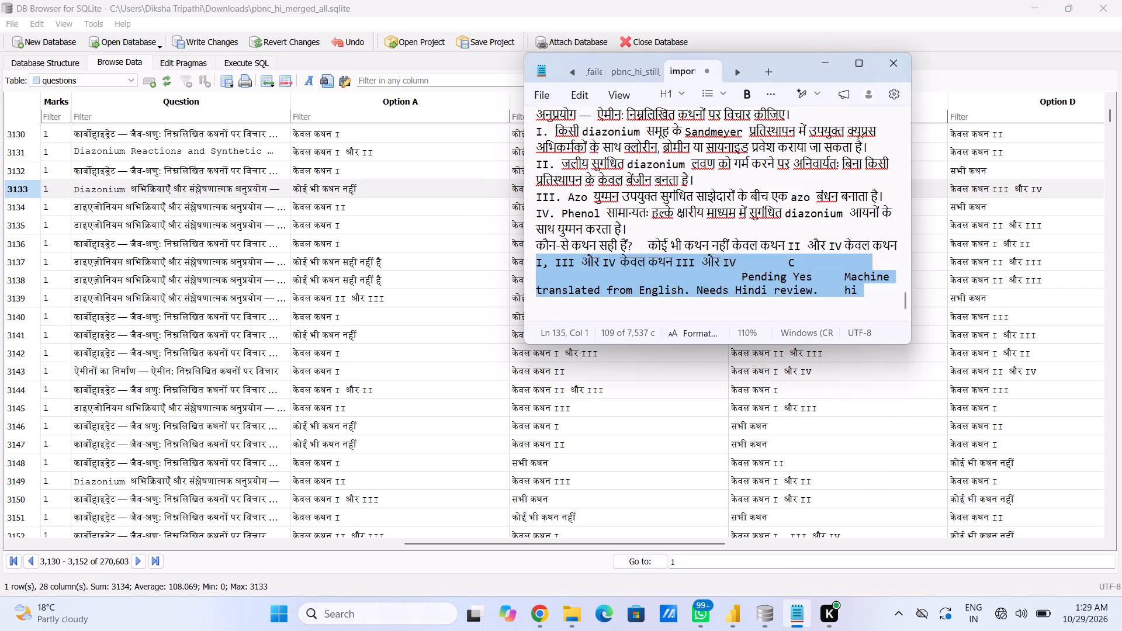
drag(524, 255, 545, 197)
scroll(525, 255, up, 3)
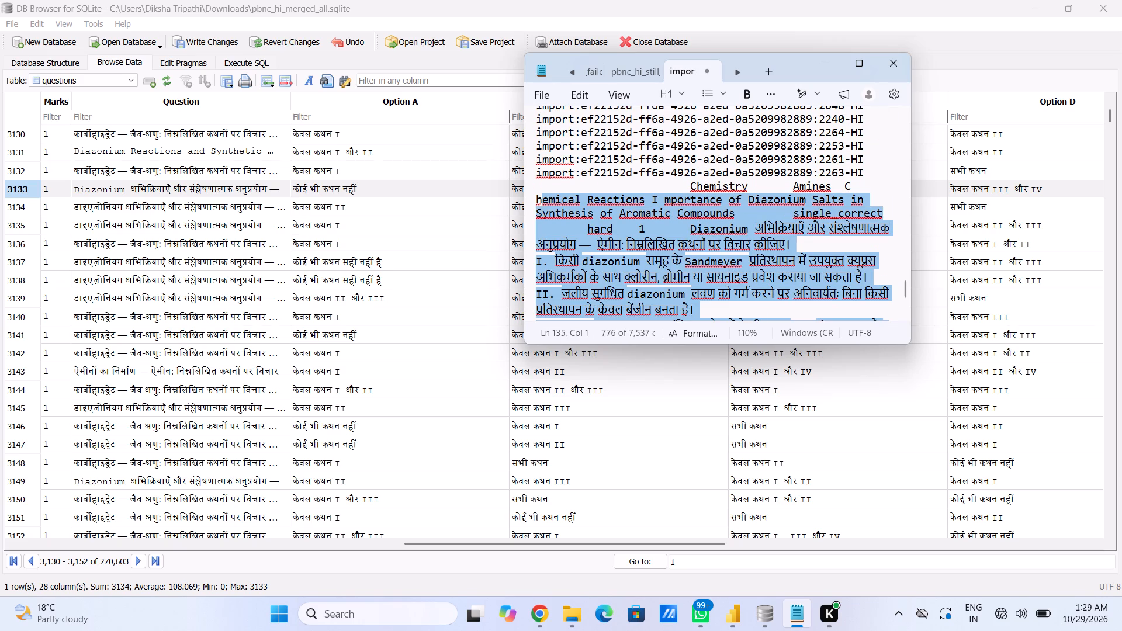
drag(545, 197, 539, 188)
key(BackSpace)
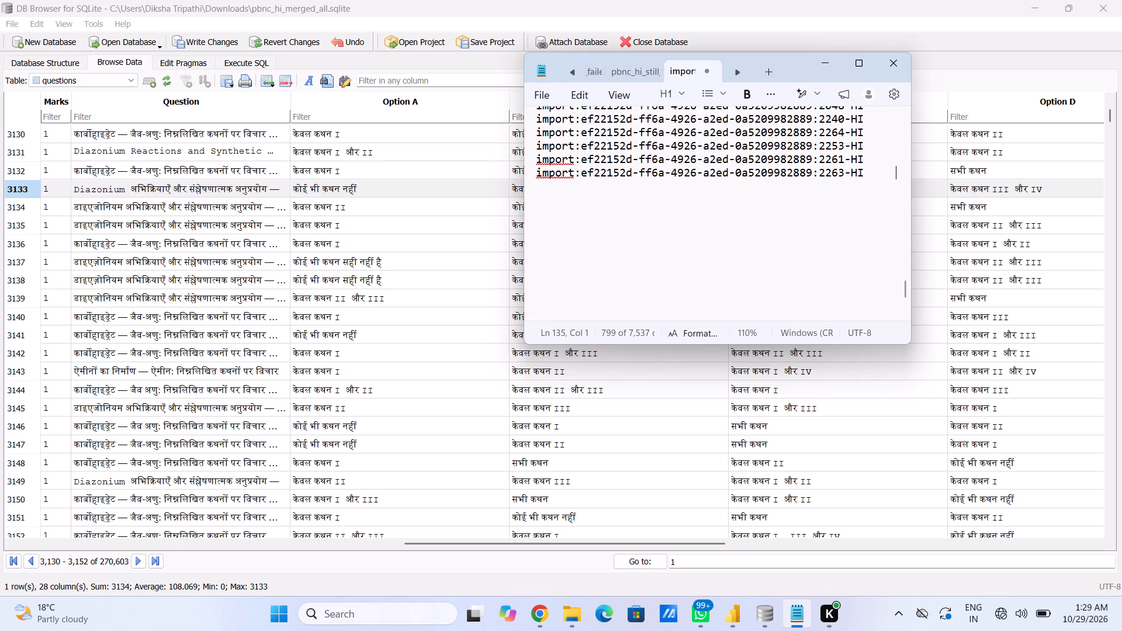
key(Return)
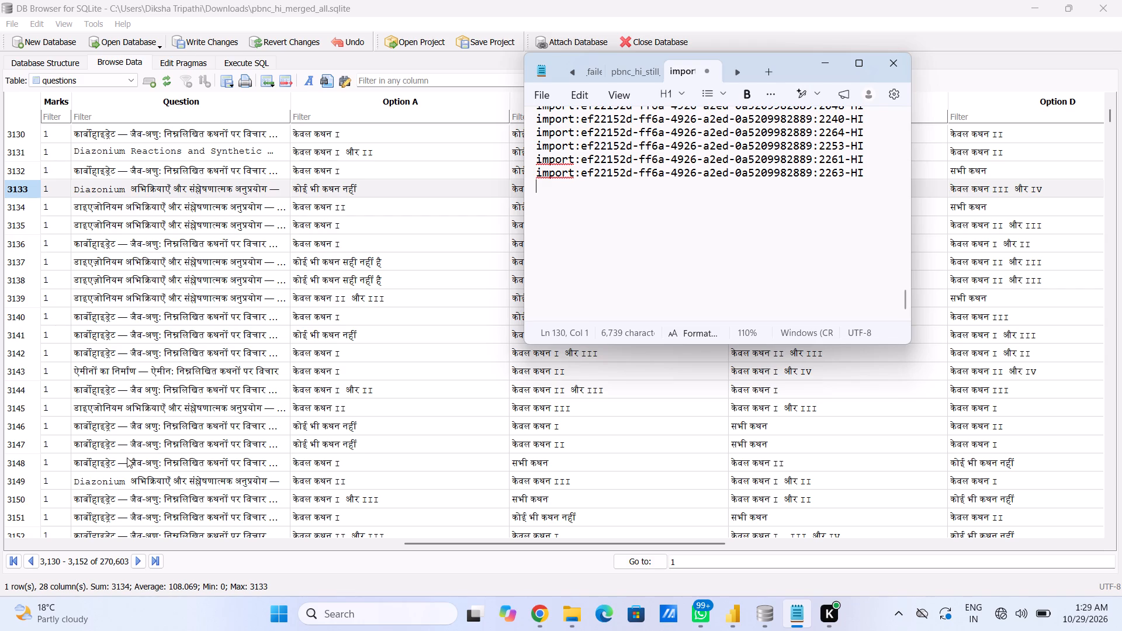
Add the ID of row 3149, ending in 2258-HI, to the Notepad list, keeping only the ID from the pasted record and starting a new line.
click(32, 480)
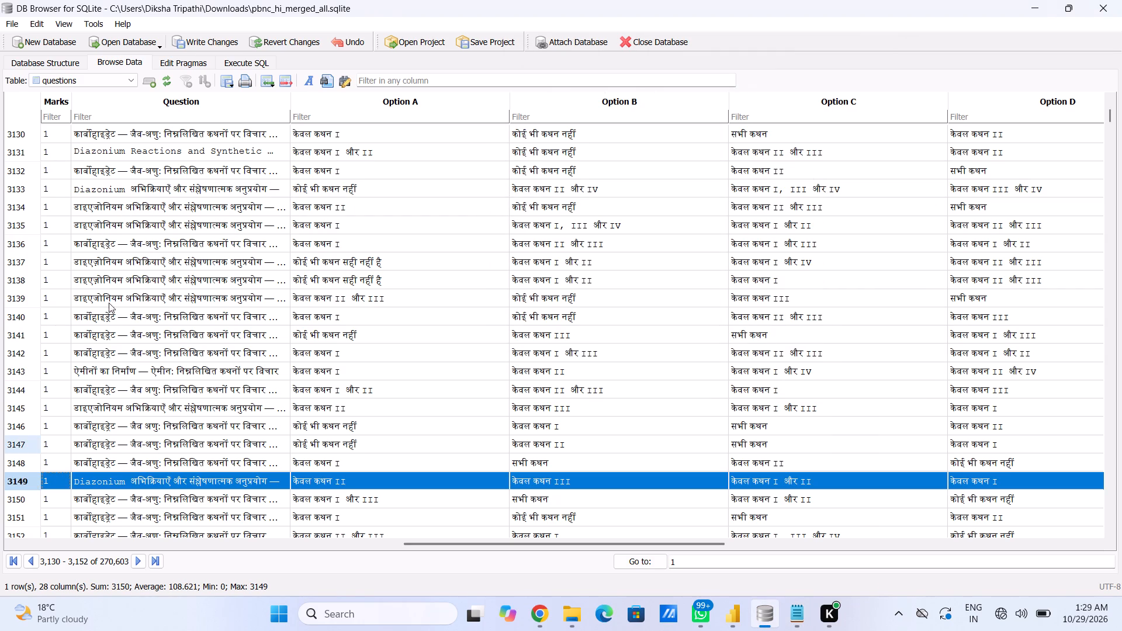
scroll(117, 326, down, 1)
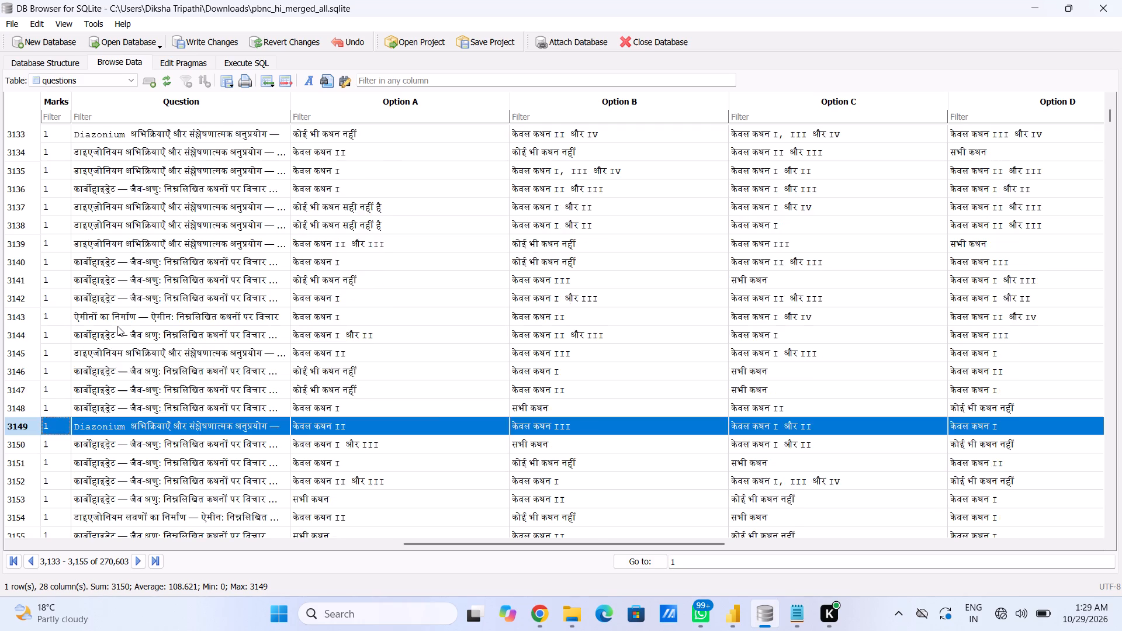
scroll(117, 326, down, 5)
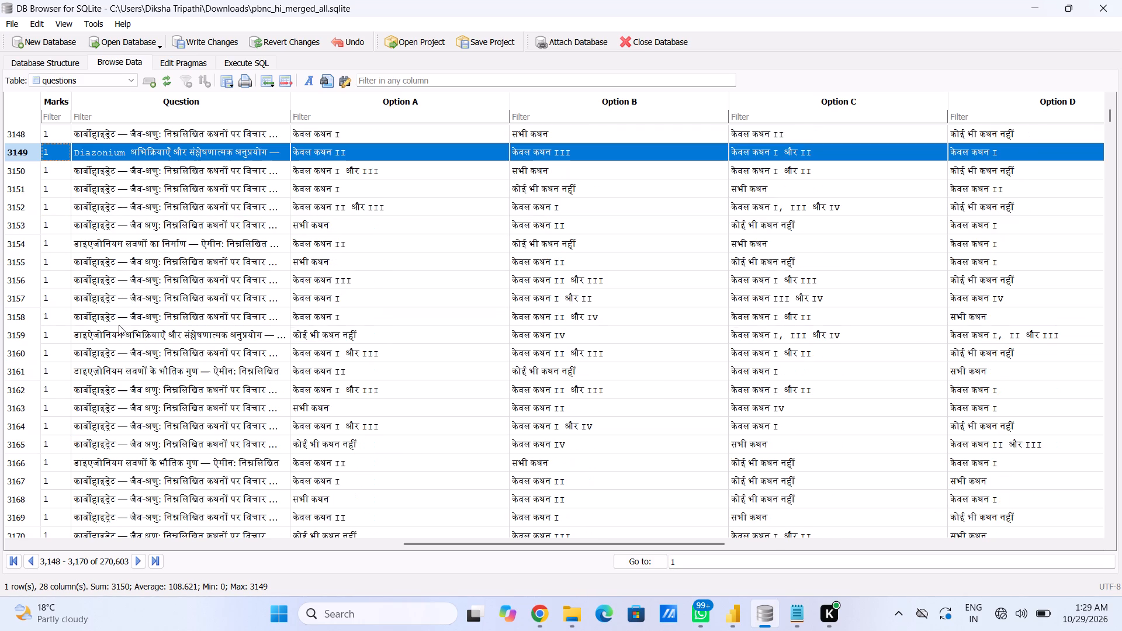
key(ctrl+c)
click(804, 615)
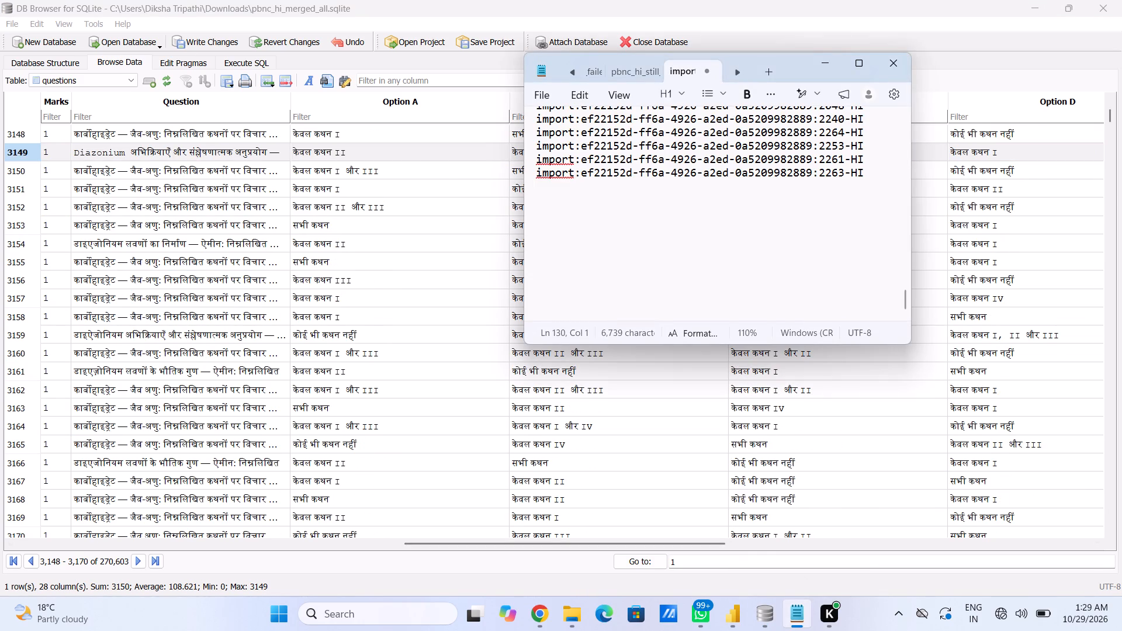
key(ctrl+v)
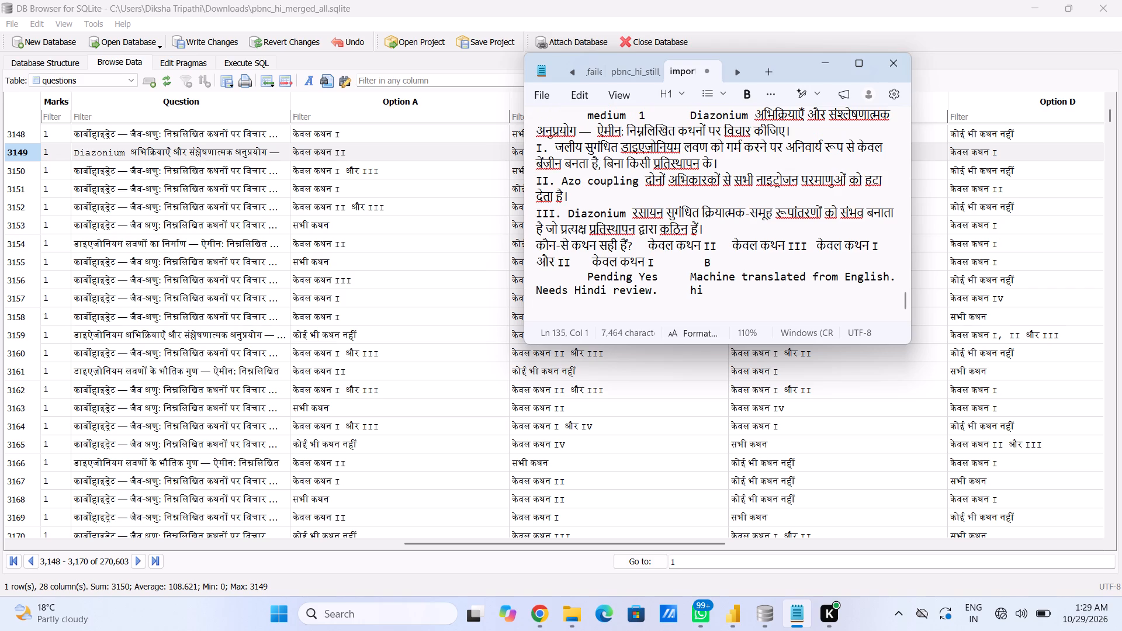
drag(545, 308, 574, 228)
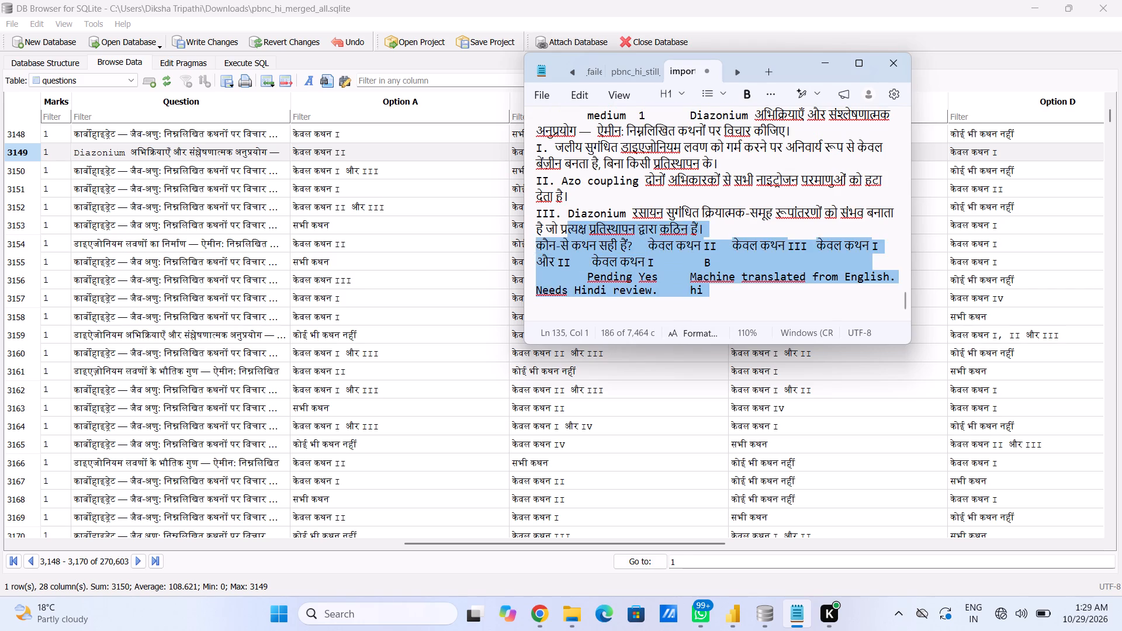
drag(574, 228, 532, 167)
scroll(574, 228, up, 2)
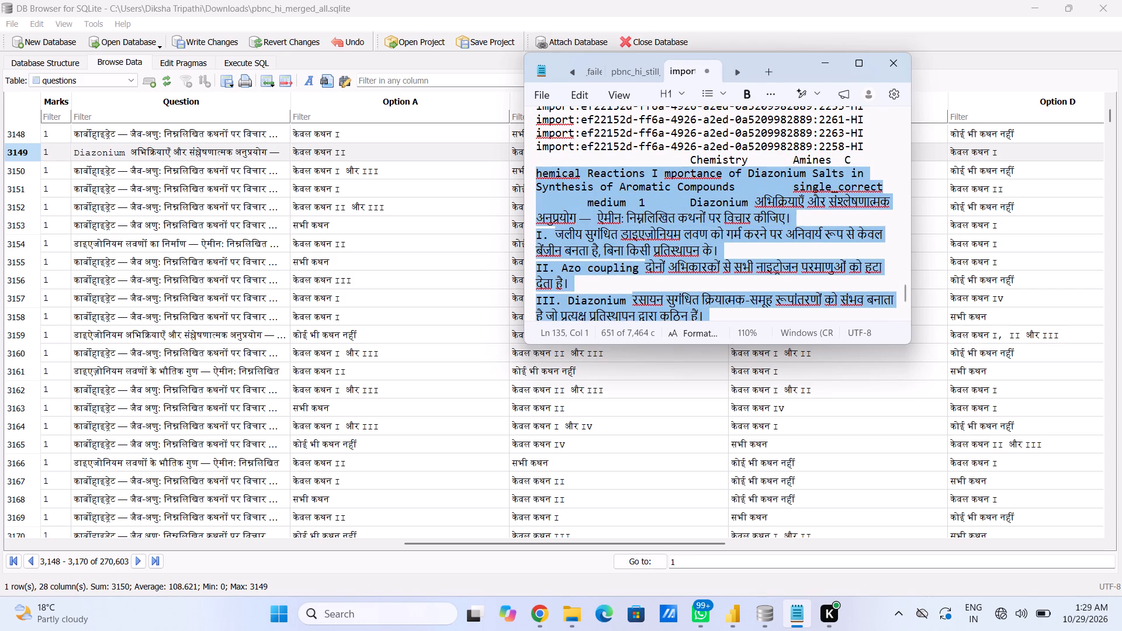
drag(532, 167, 532, 161)
key(BackSpace)
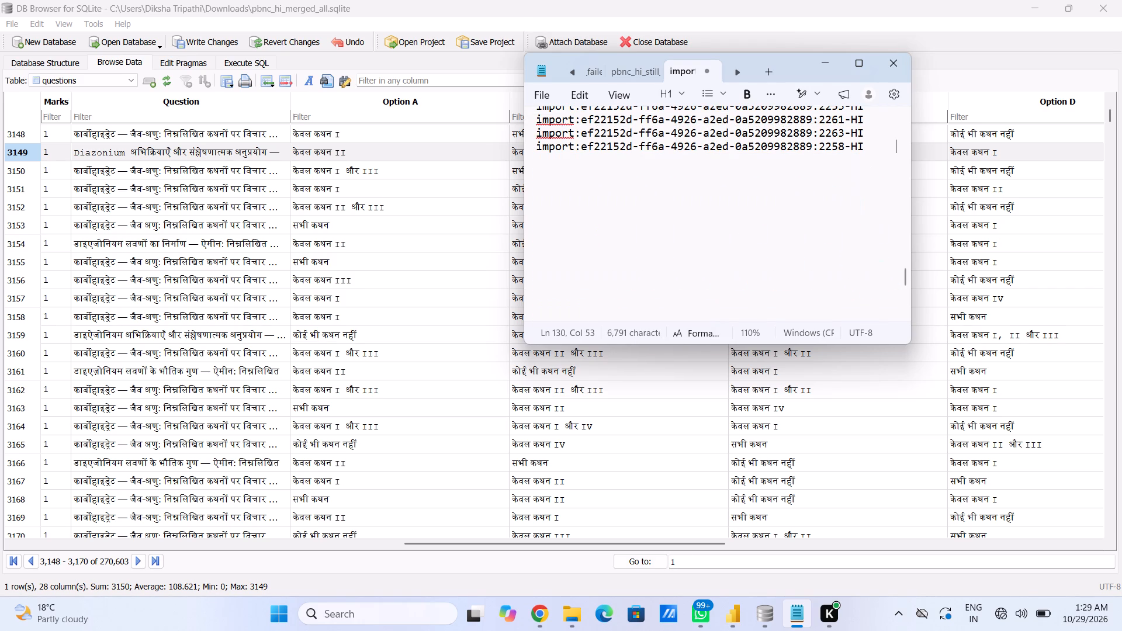
key(Return)
scroll(692, 206, up, 1)
scroll(692, 206, down, 1)
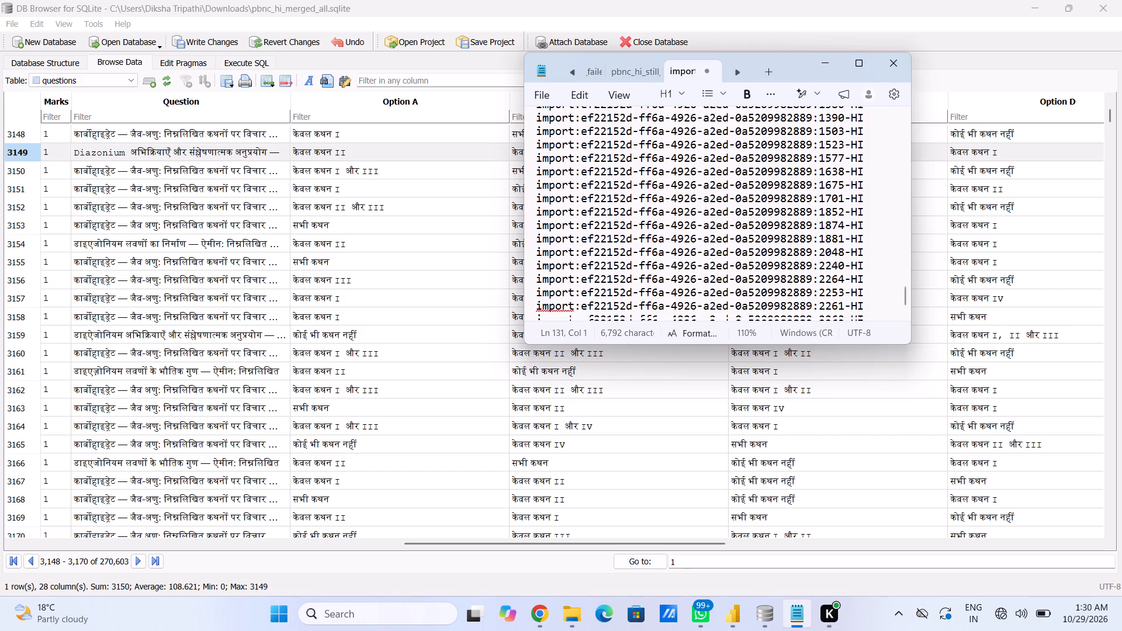
Add the ID of row 3249, ending in 2404-HI, to the Notepad list, keeping only the ID from the pasted record and starting a new line.
scroll(692, 206, down, 1)
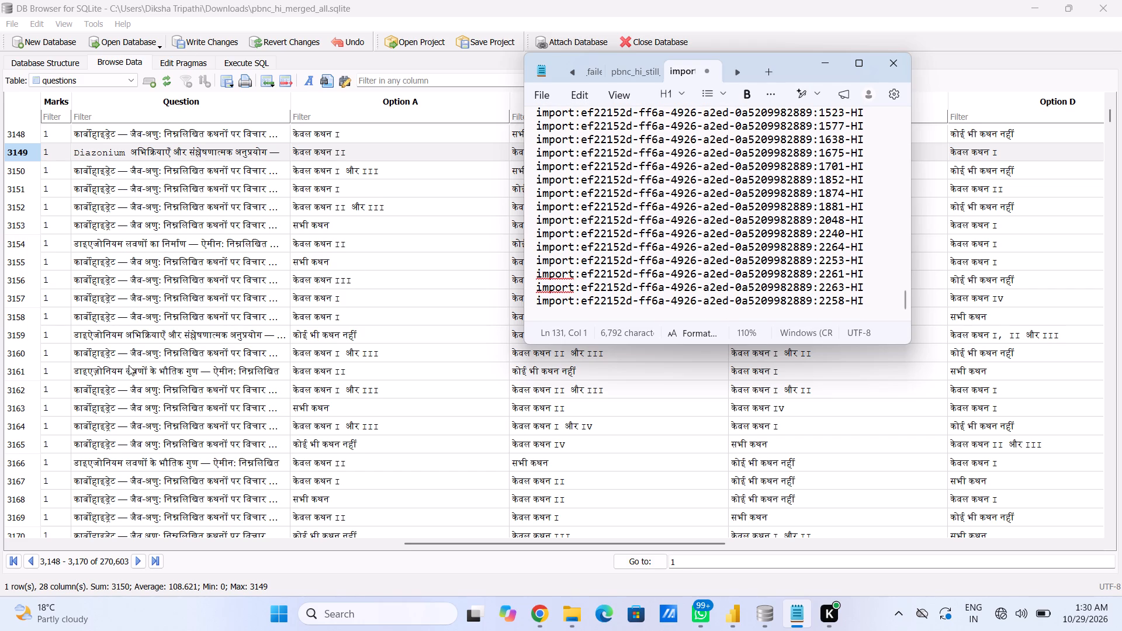
scroll(122, 454, down, 2)
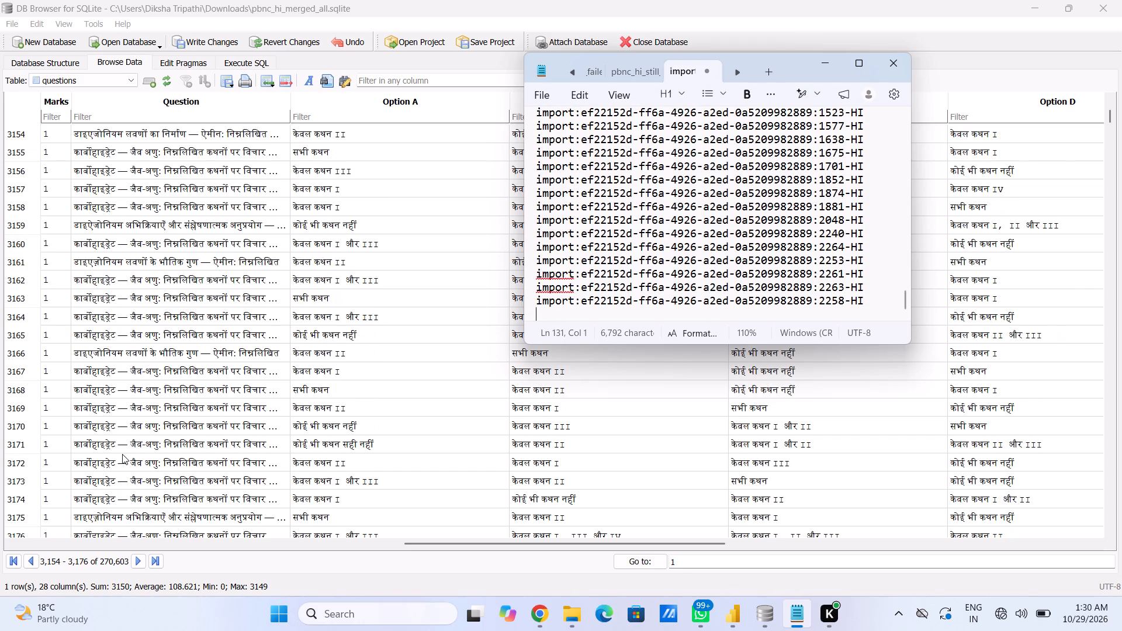
scroll(126, 324, down, 2)
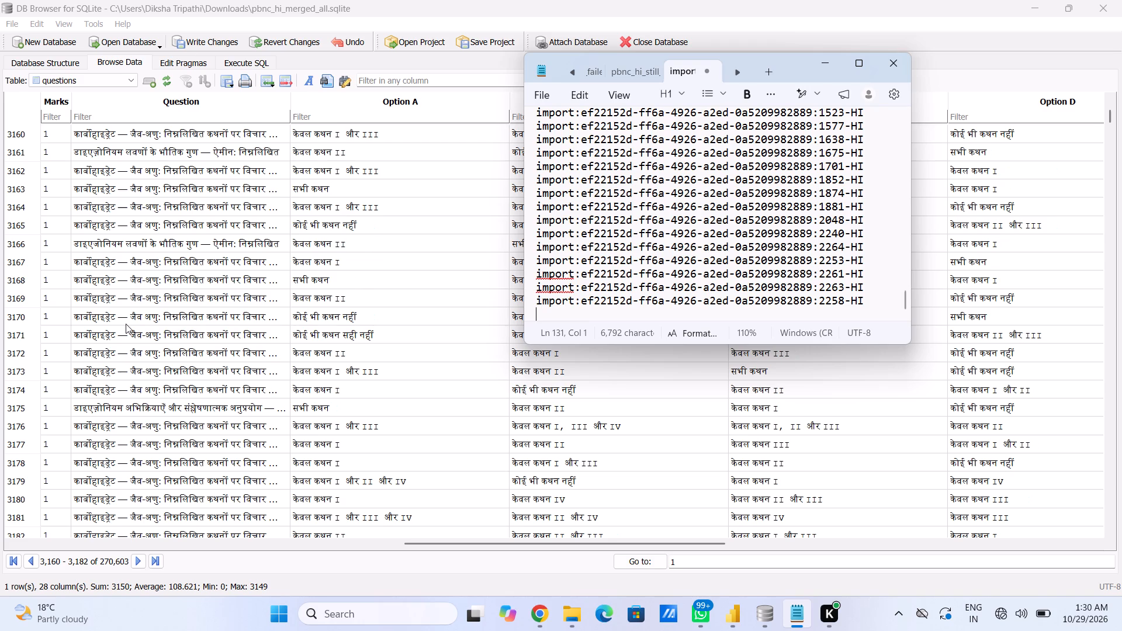
scroll(126, 324, down, 2)
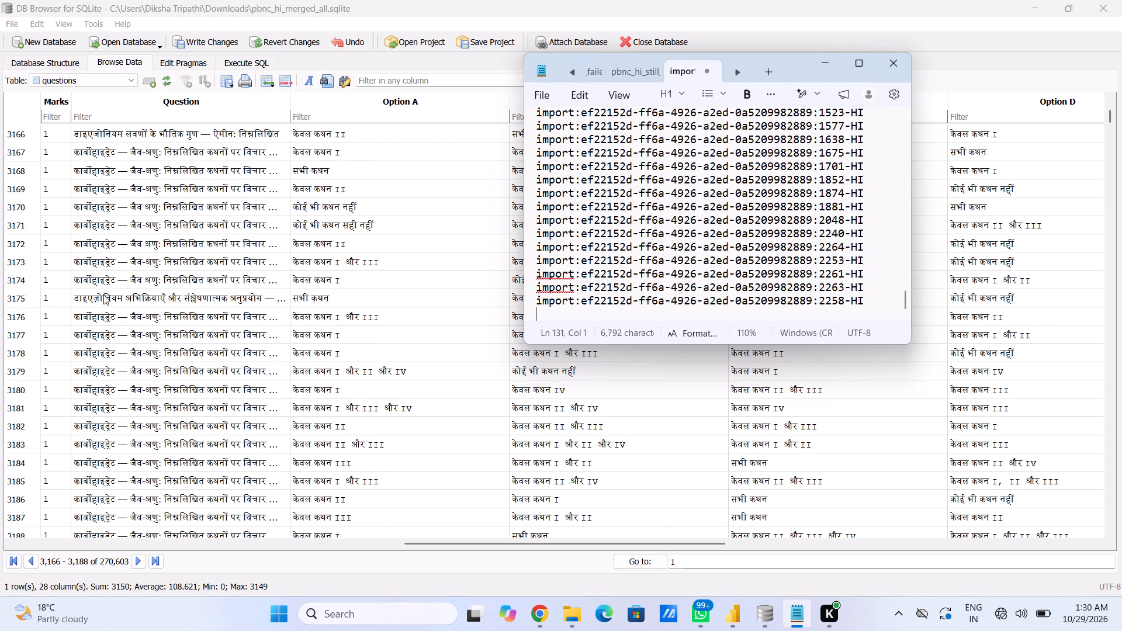
scroll(103, 294, down, 1)
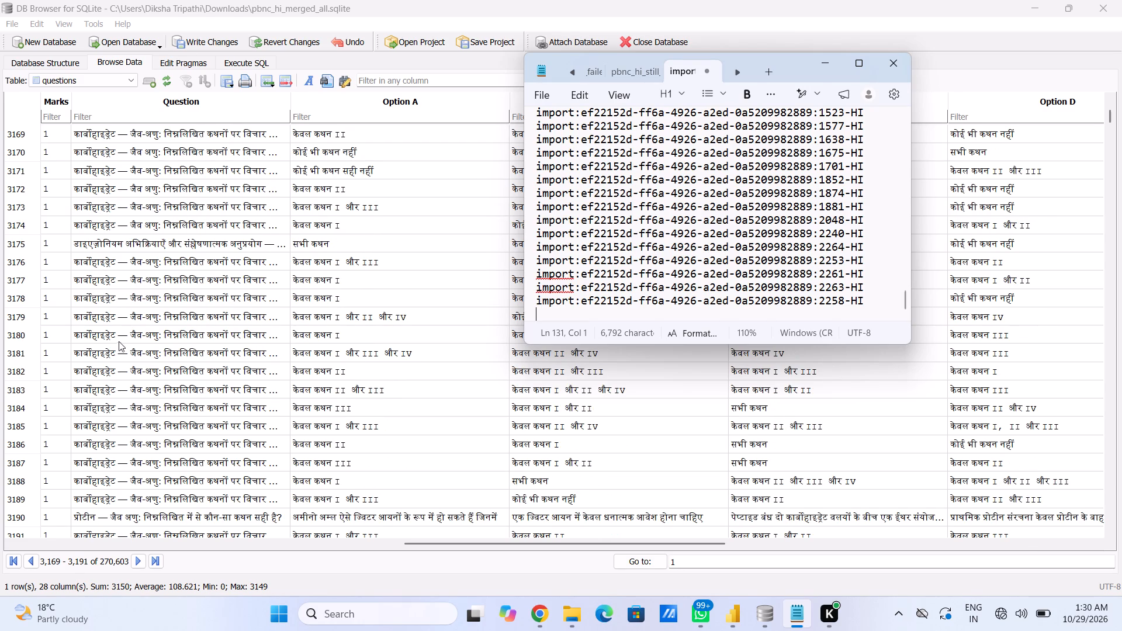
scroll(119, 342, down, 5)
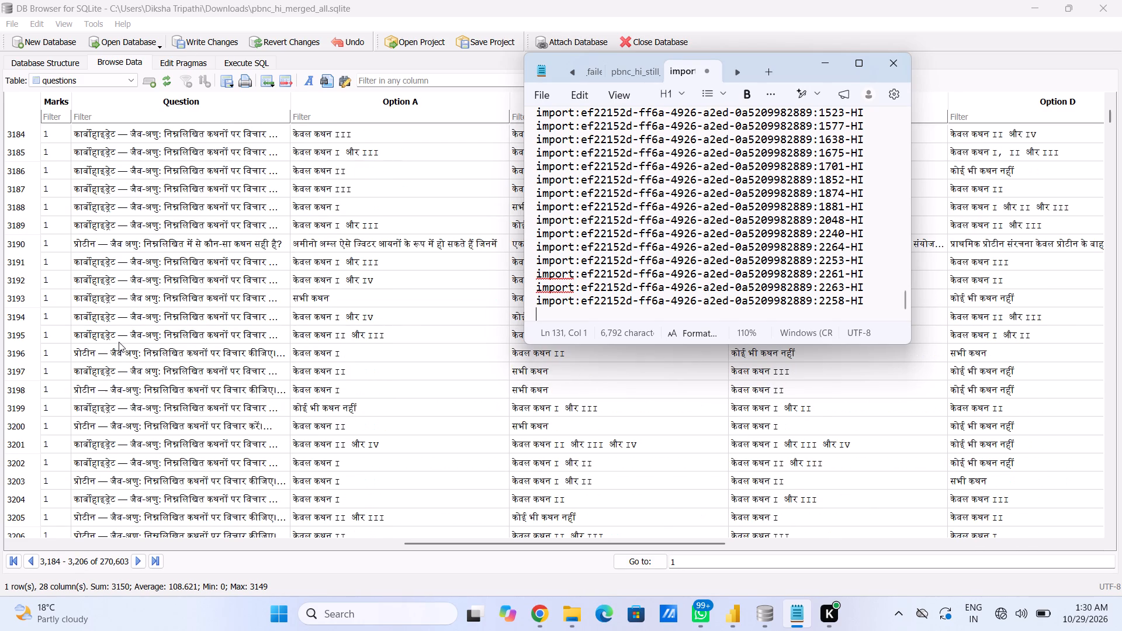
scroll(122, 393, down, 2)
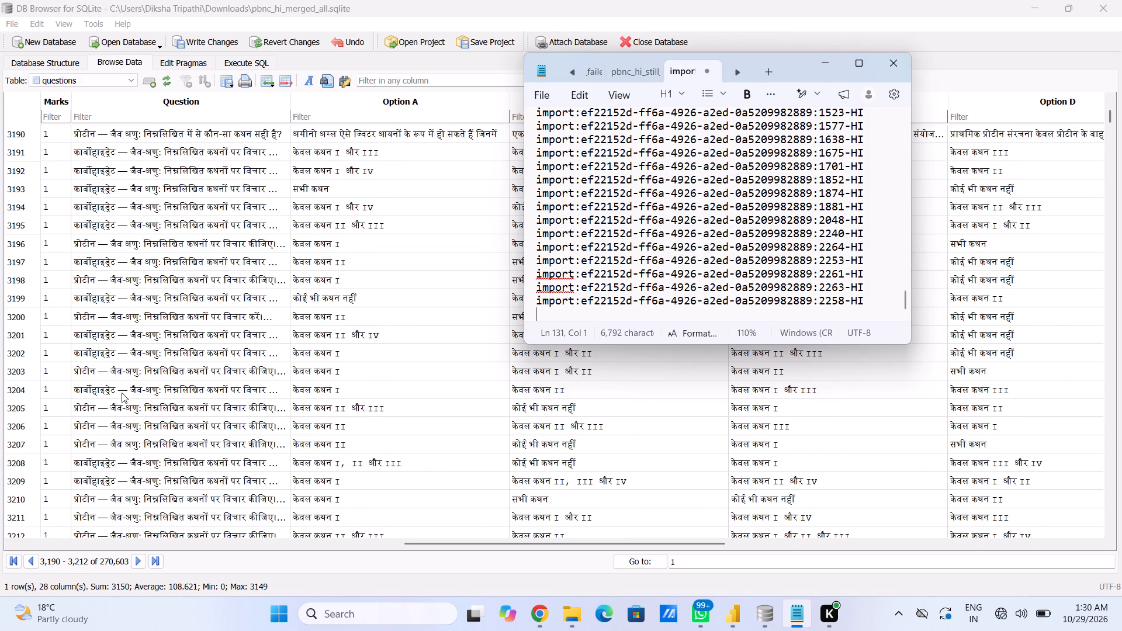
scroll(122, 393, down, 5)
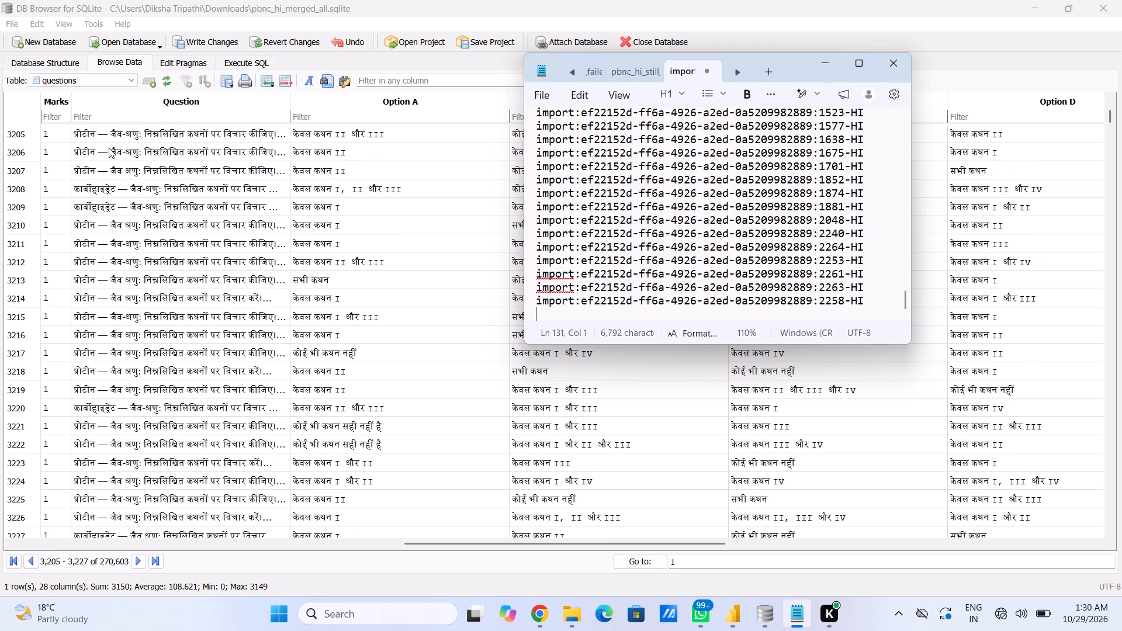
scroll(105, 299, down, 7)
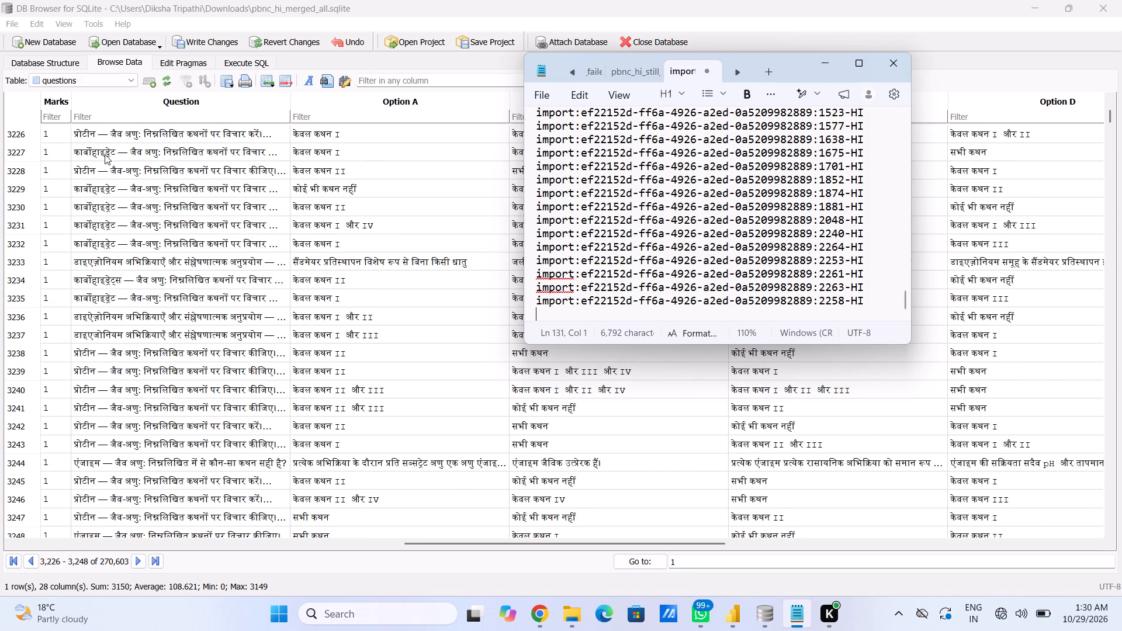
scroll(118, 310, up, 5)
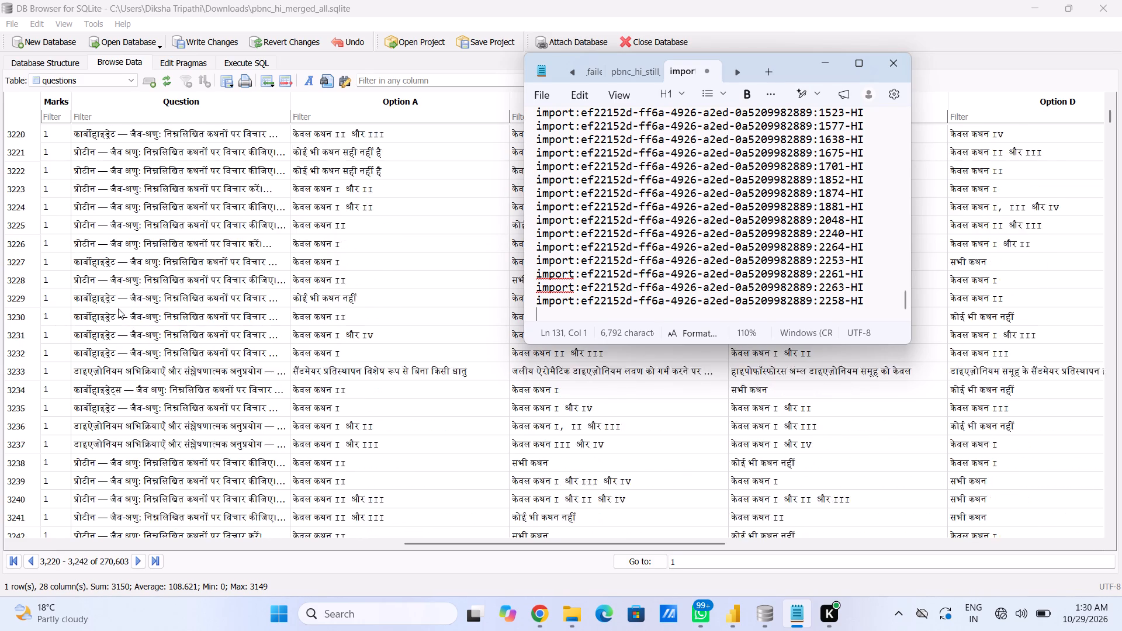
scroll(118, 308, down, 5)
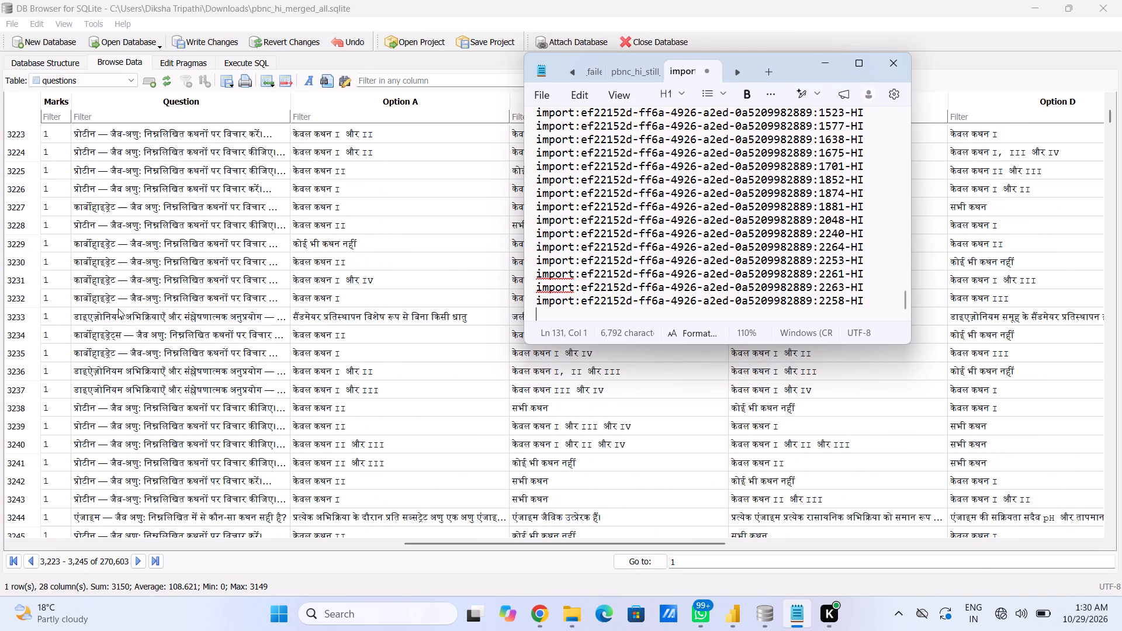
scroll(118, 308, down, 3)
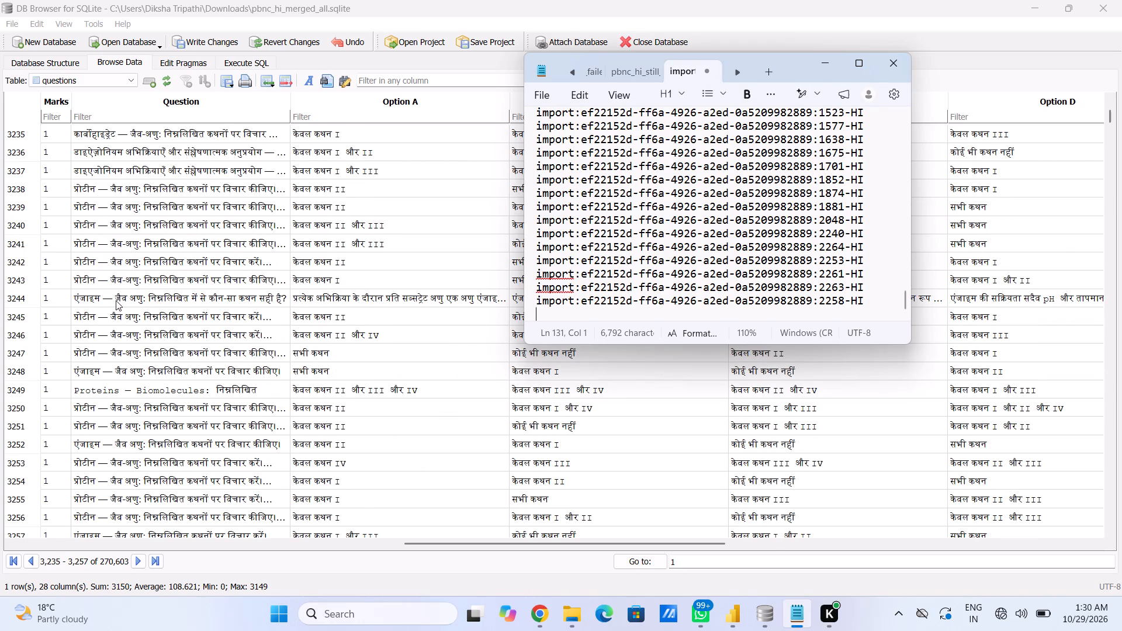
scroll(116, 300, down, 3)
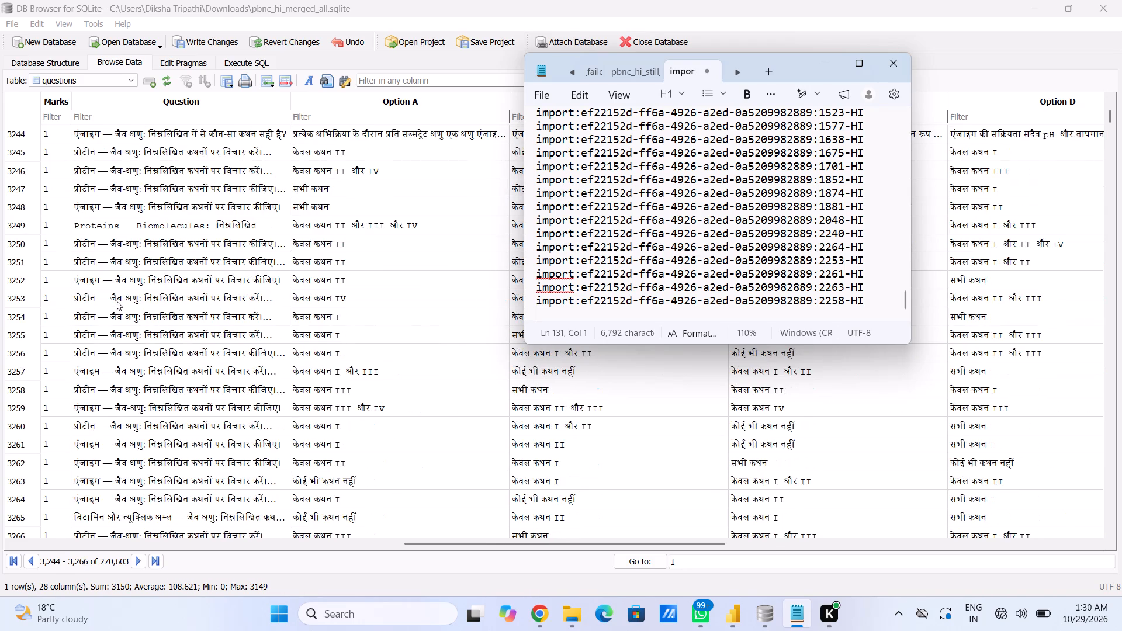
scroll(116, 302, down, 1)
click(19, 166)
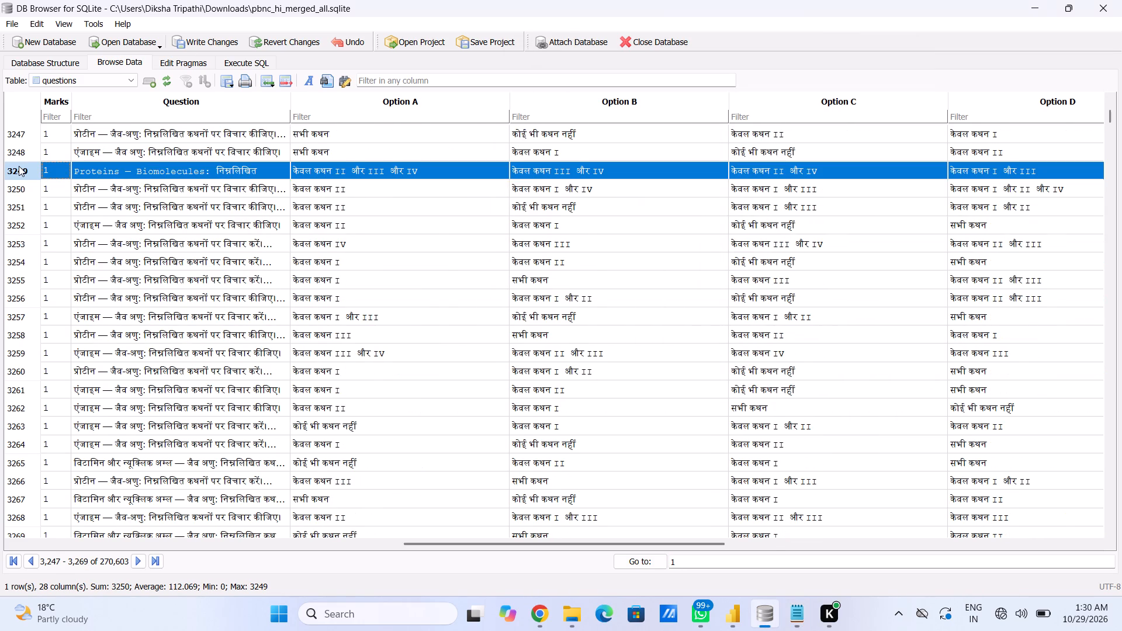
key(ctrl+c)
click(796, 614)
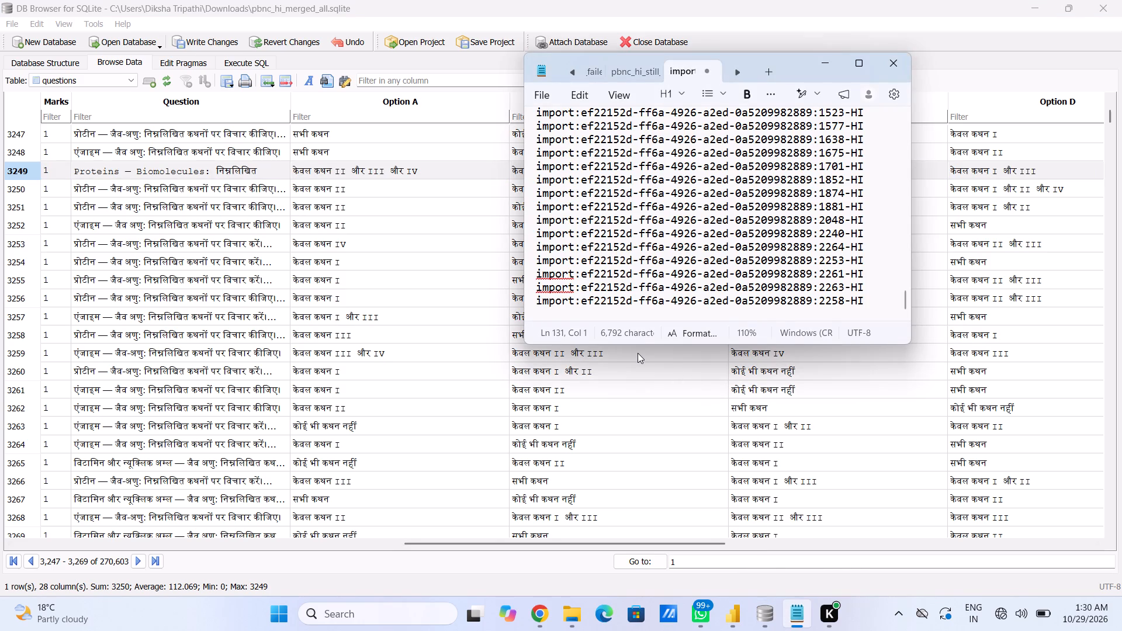
key(ctrl+v)
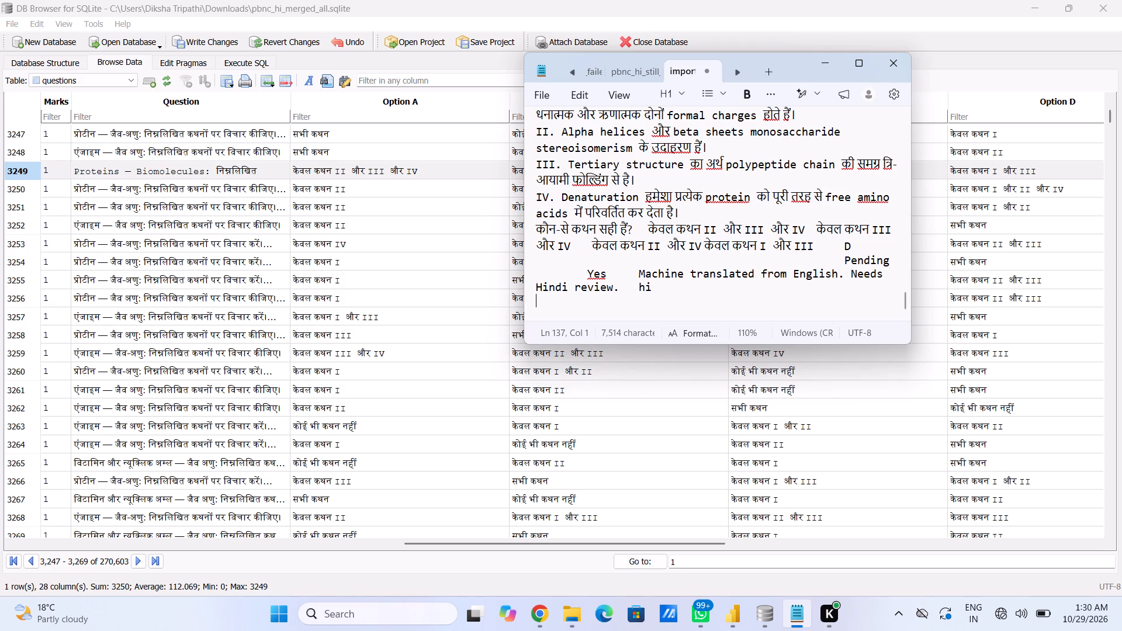
drag(541, 303, 550, 244)
scroll(550, 244, up, 1)
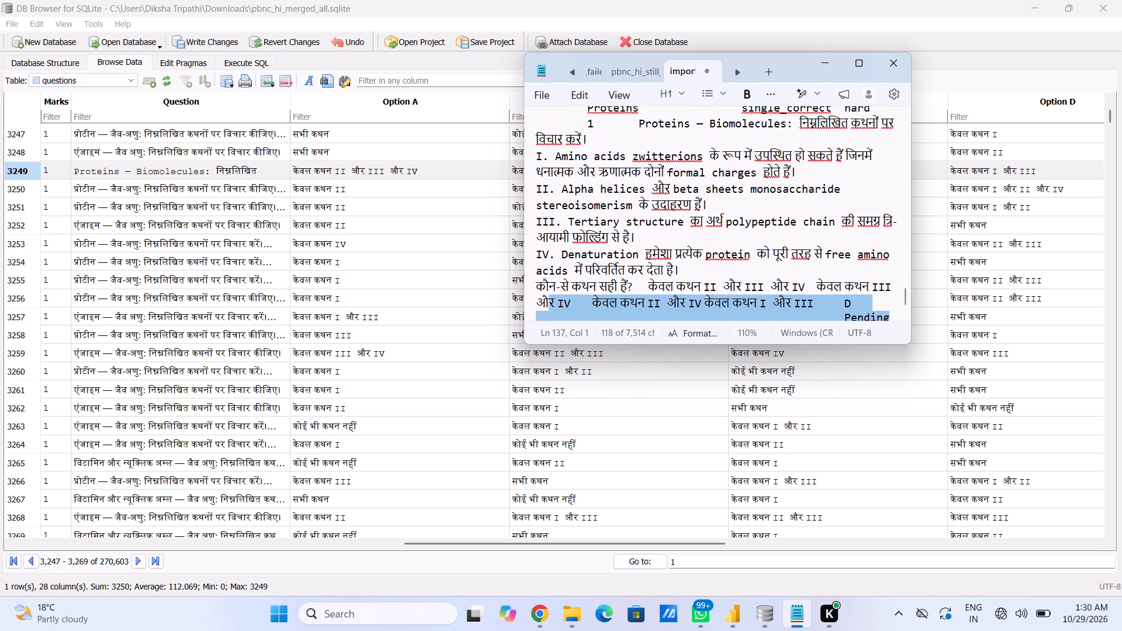
drag(550, 244, 533, 220)
scroll(550, 244, up, 3)
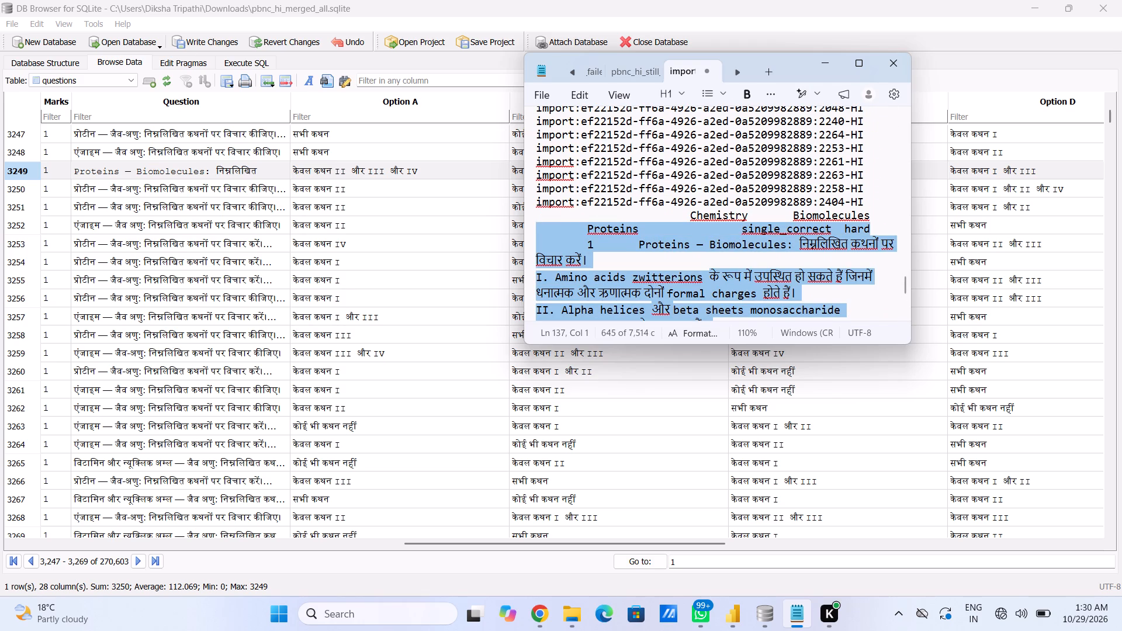
drag(533, 220, 532, 217)
key(BackSpace)
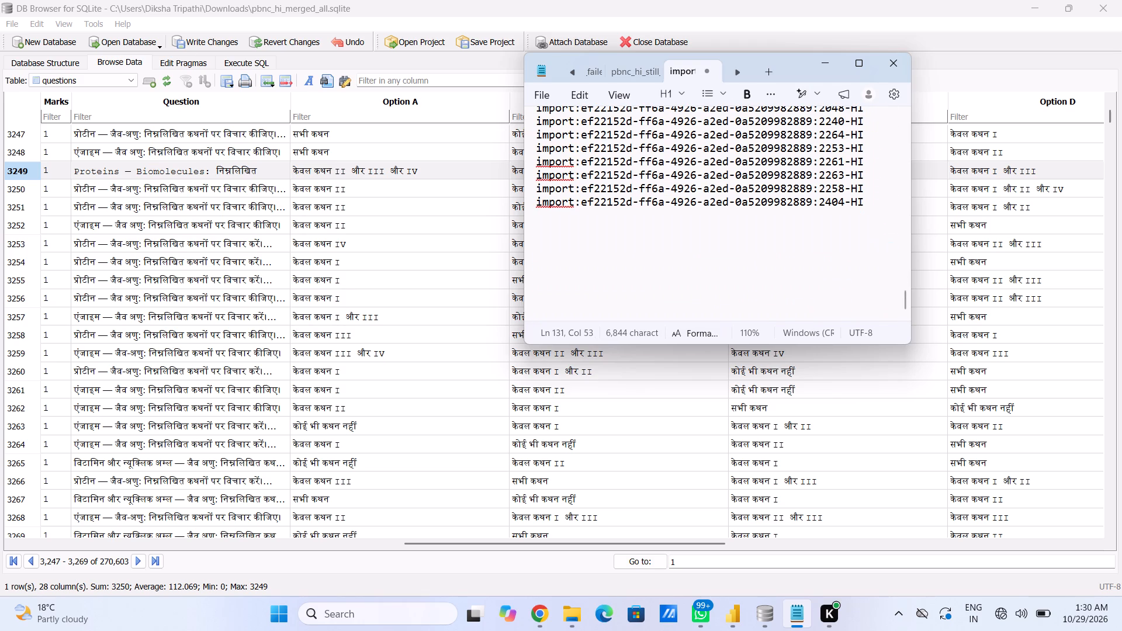
key(Return)
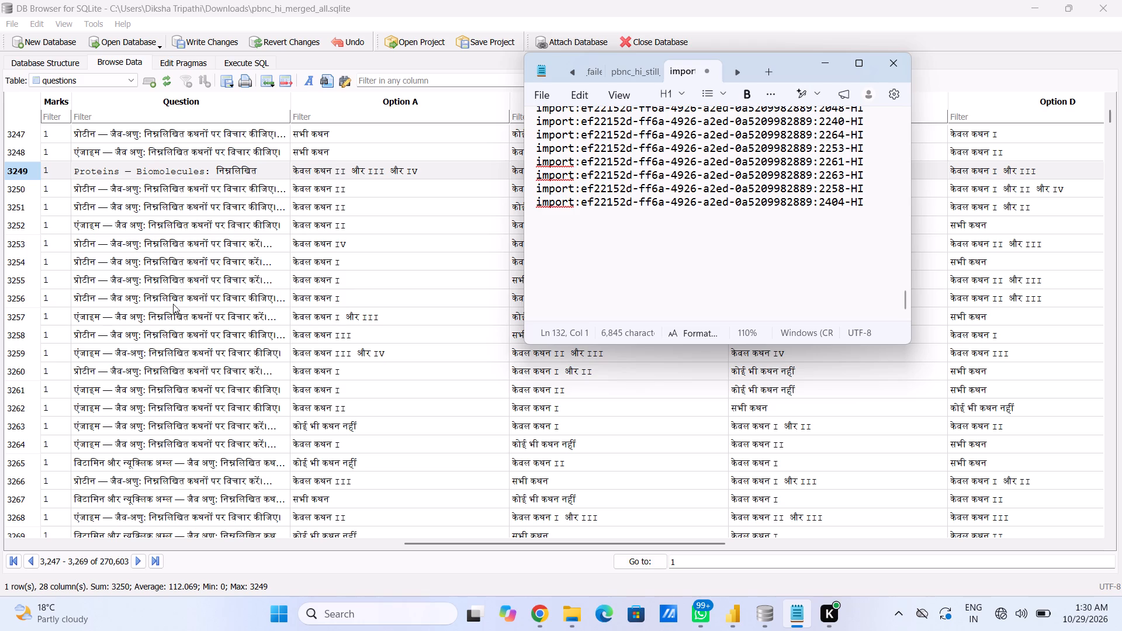
Add the ID of row 3315, ending in 2466-HI, to the Notepad list, keeping only the ID from the pasted record and starting a new line.
scroll(154, 404, down, 1)
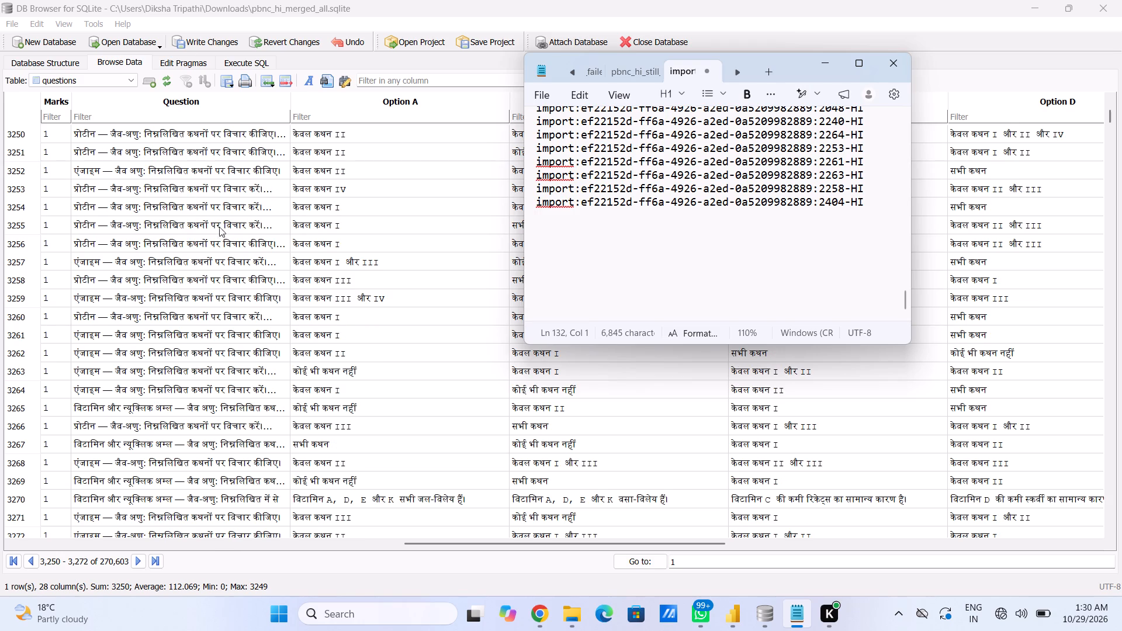
scroll(204, 210, down, 1)
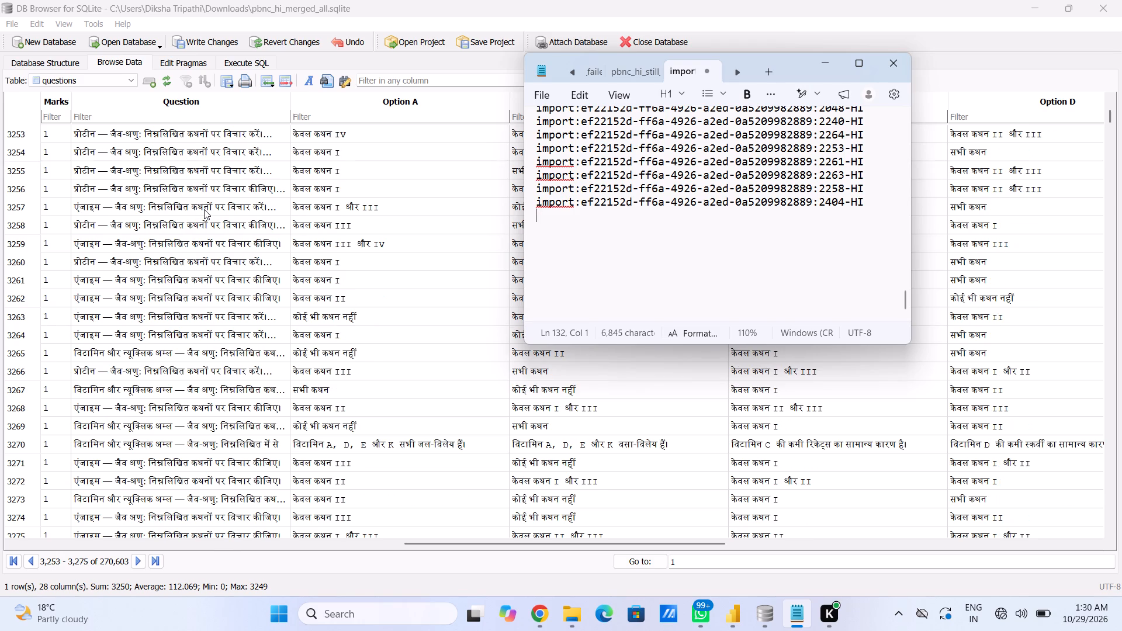
scroll(204, 209, down, 2)
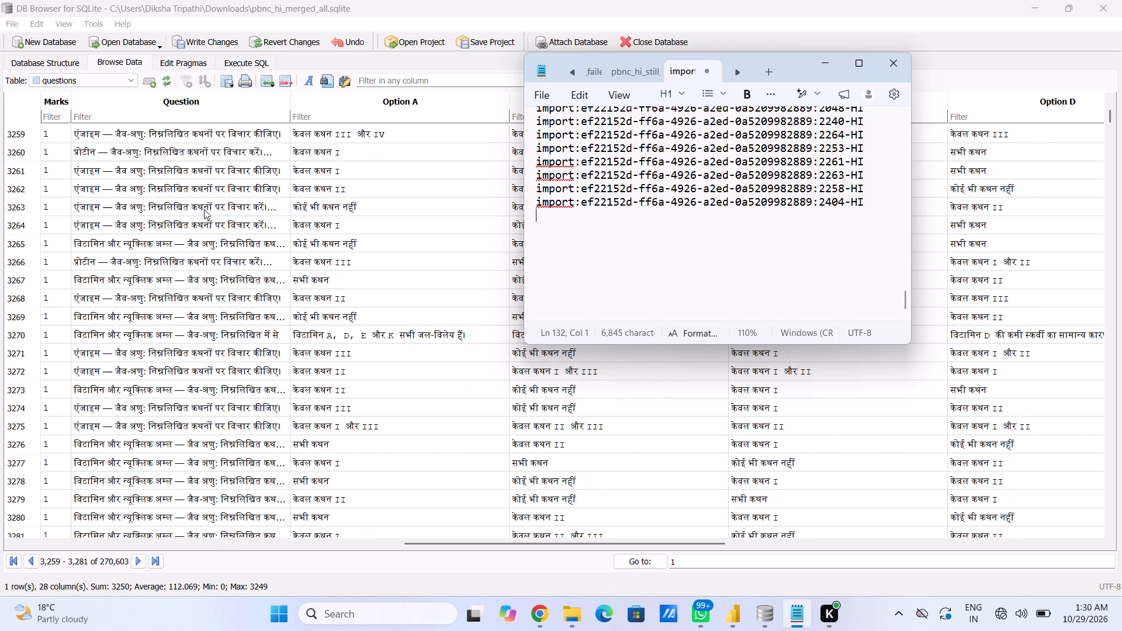
scroll(204, 209, down, 2)
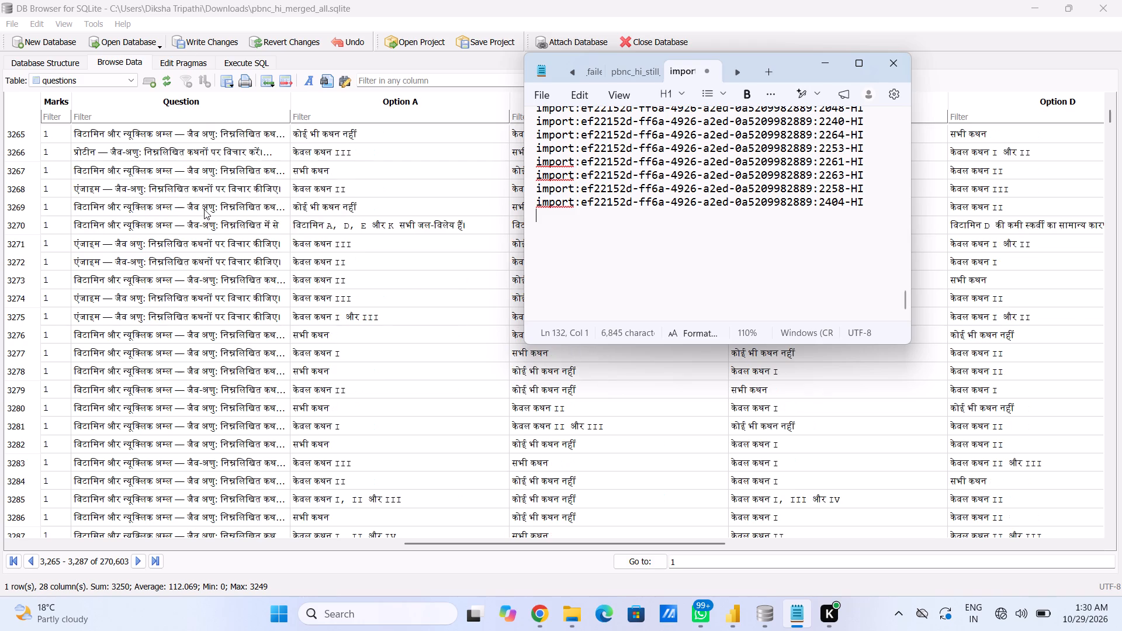
scroll(204, 209, down, 1)
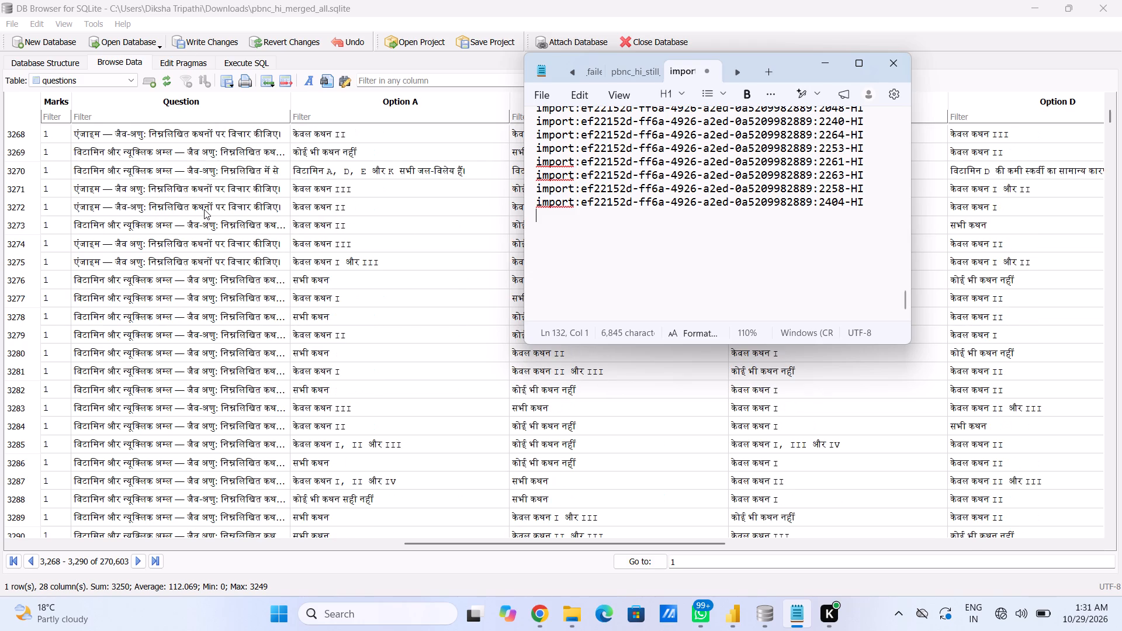
scroll(204, 209, down, 2)
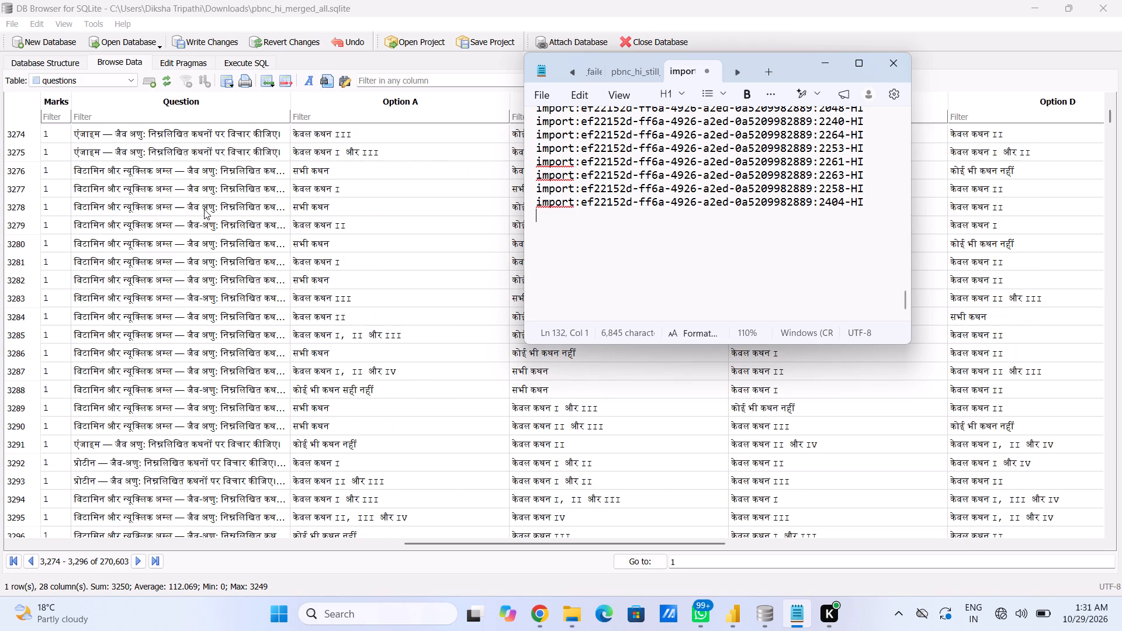
scroll(204, 209, down, 4)
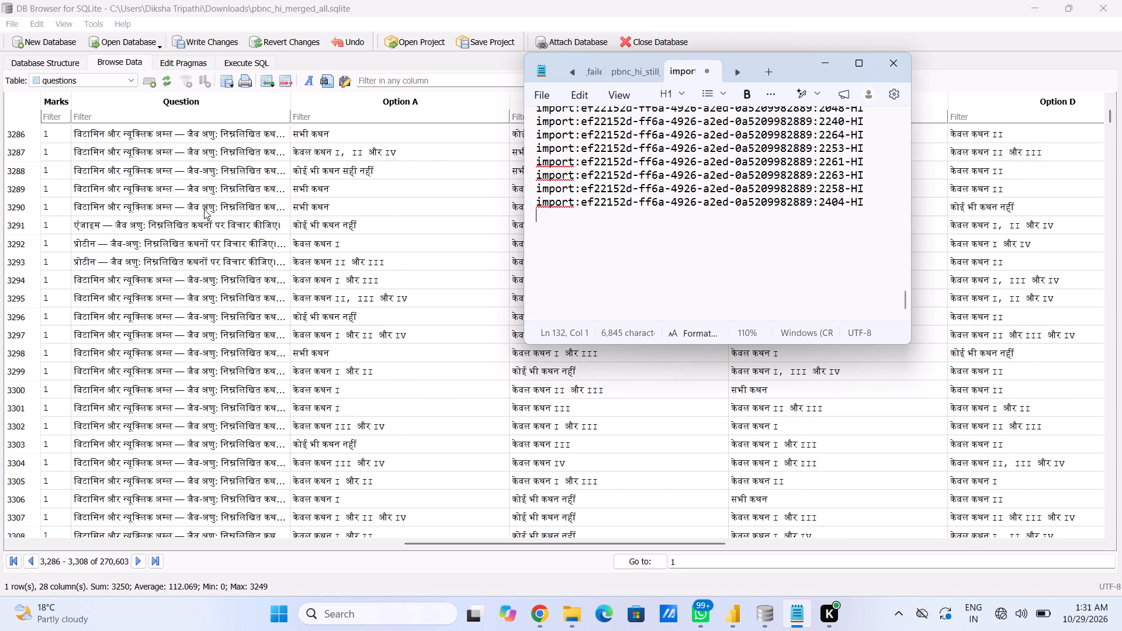
scroll(204, 209, down, 7)
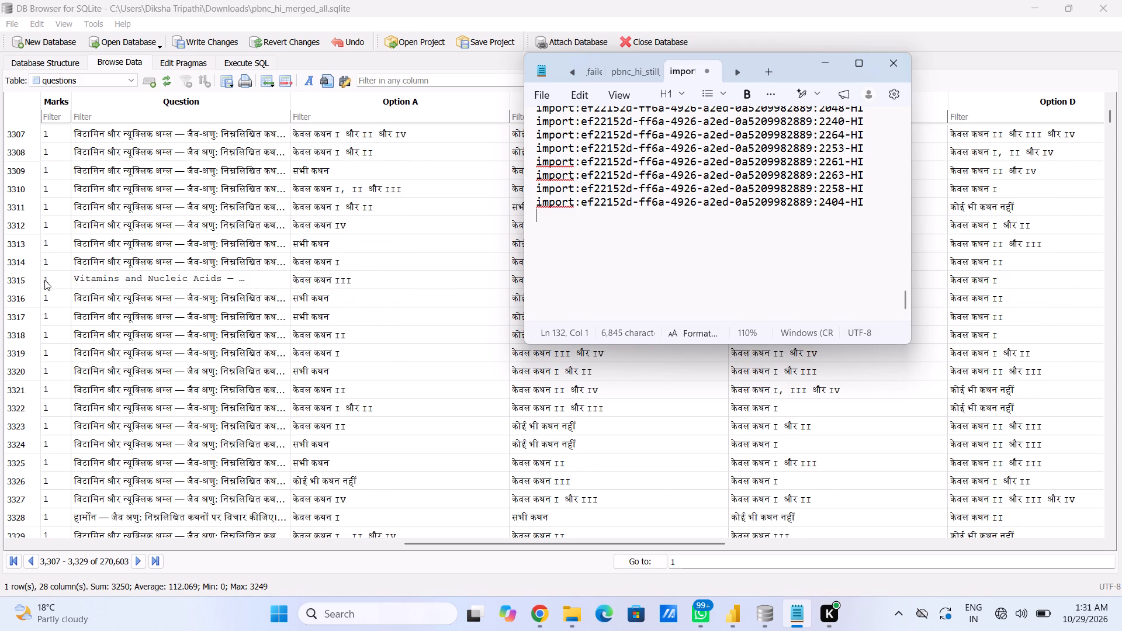
click(29, 274)
key(ctrl+c)
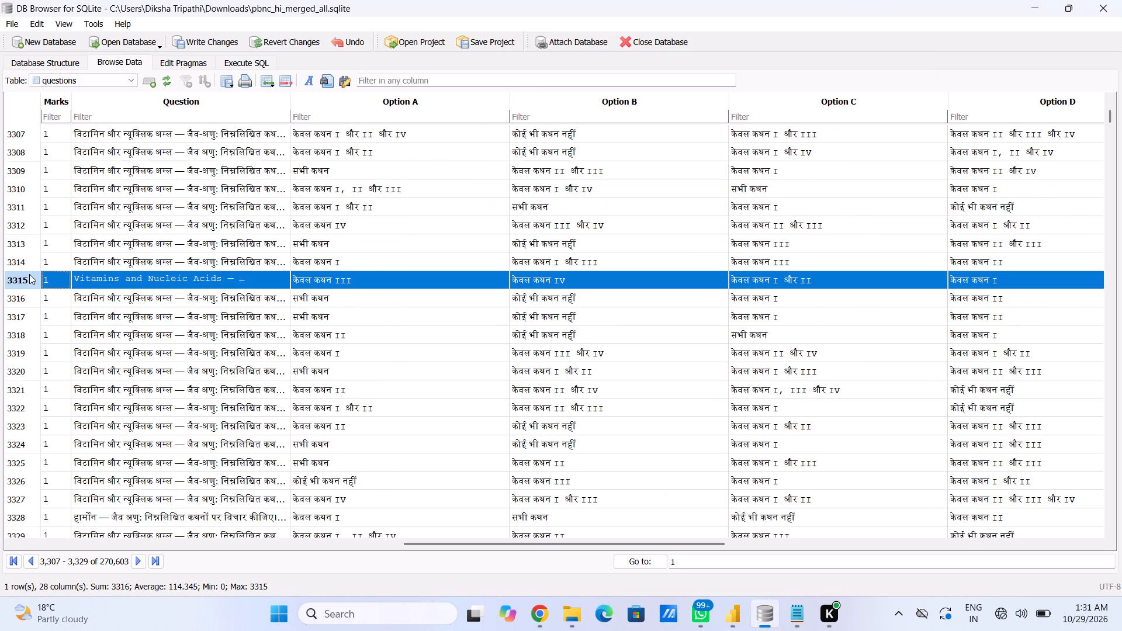
click(804, 615)
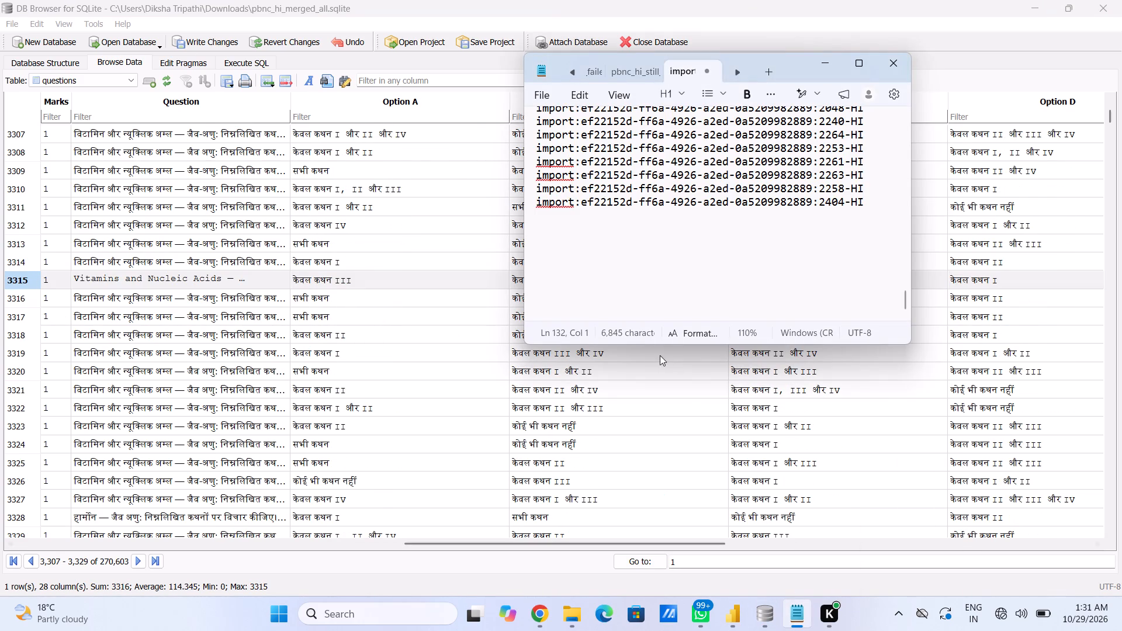
key(ctrl+v)
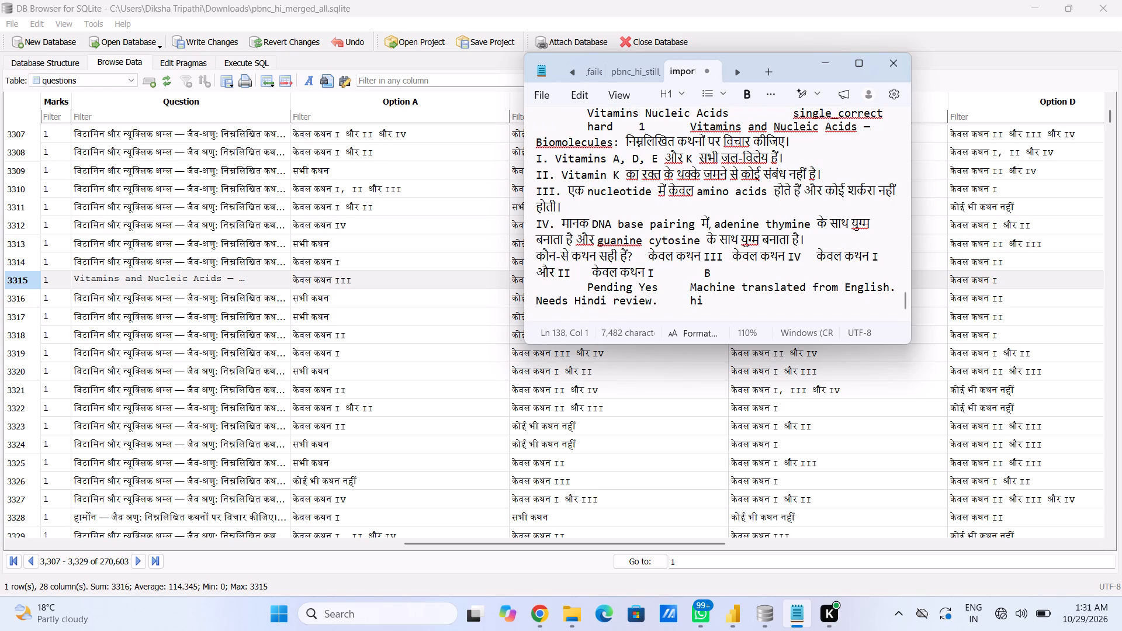
drag(545, 312, 534, 268)
scroll(550, 286, up, 4)
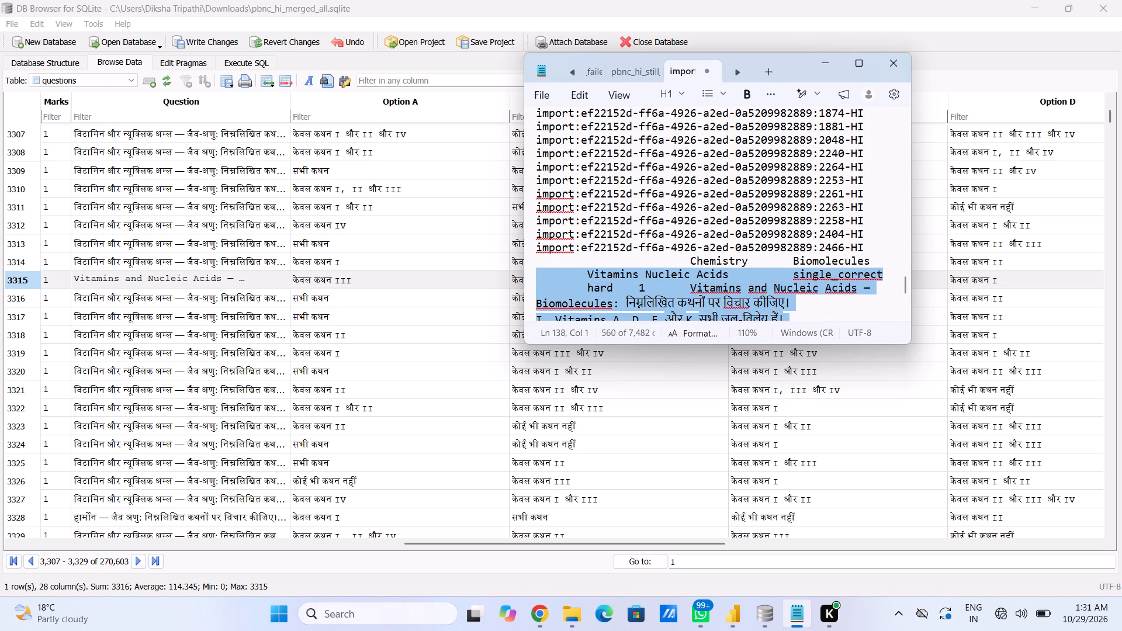
drag(534, 268, 534, 263)
key(BackSpace)
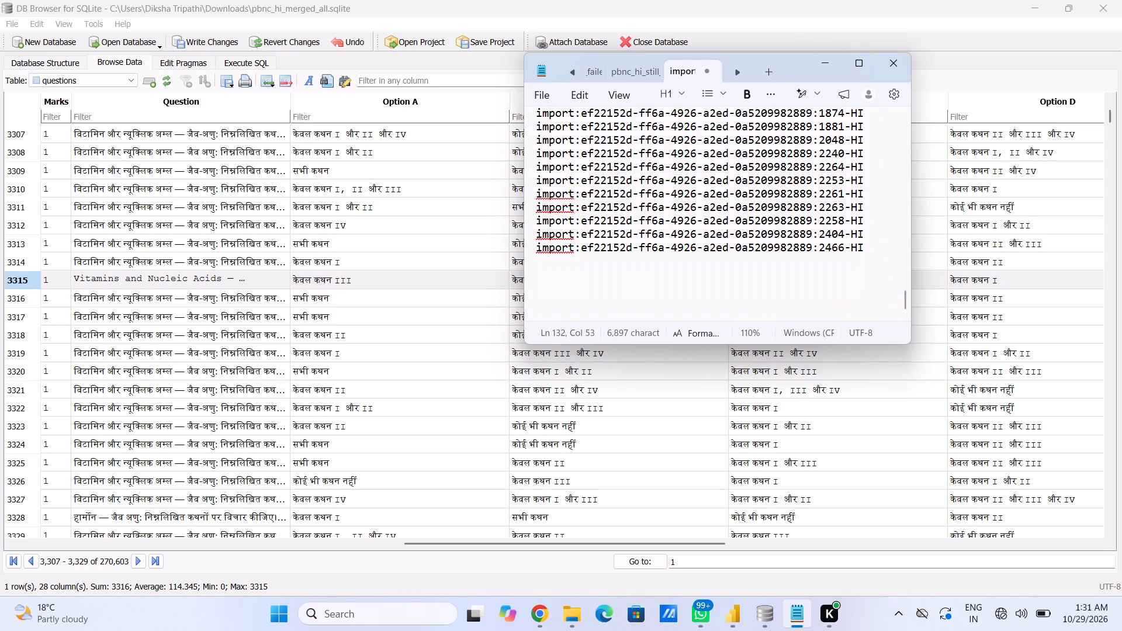
key(Return)
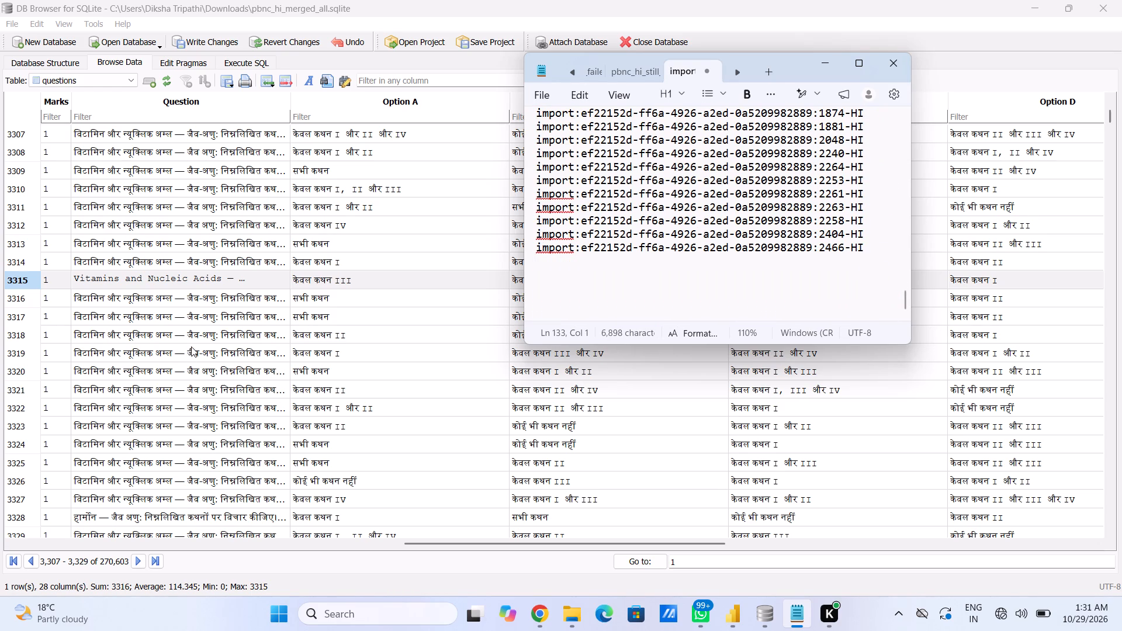
scroll(196, 335, down, 6)
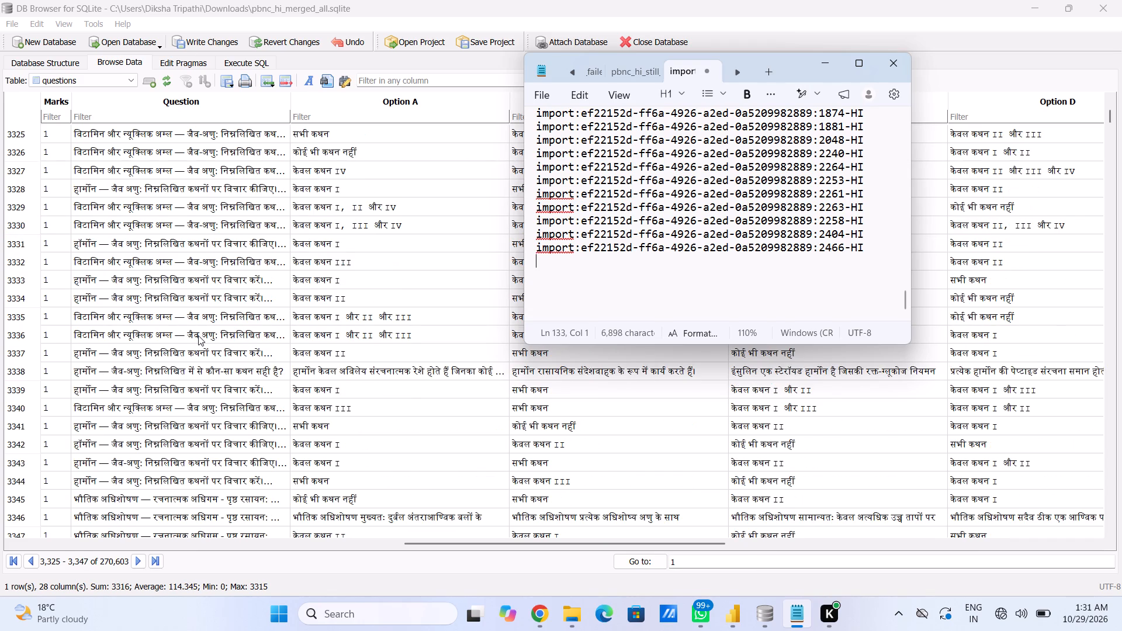
scroll(198, 335, down, 2)
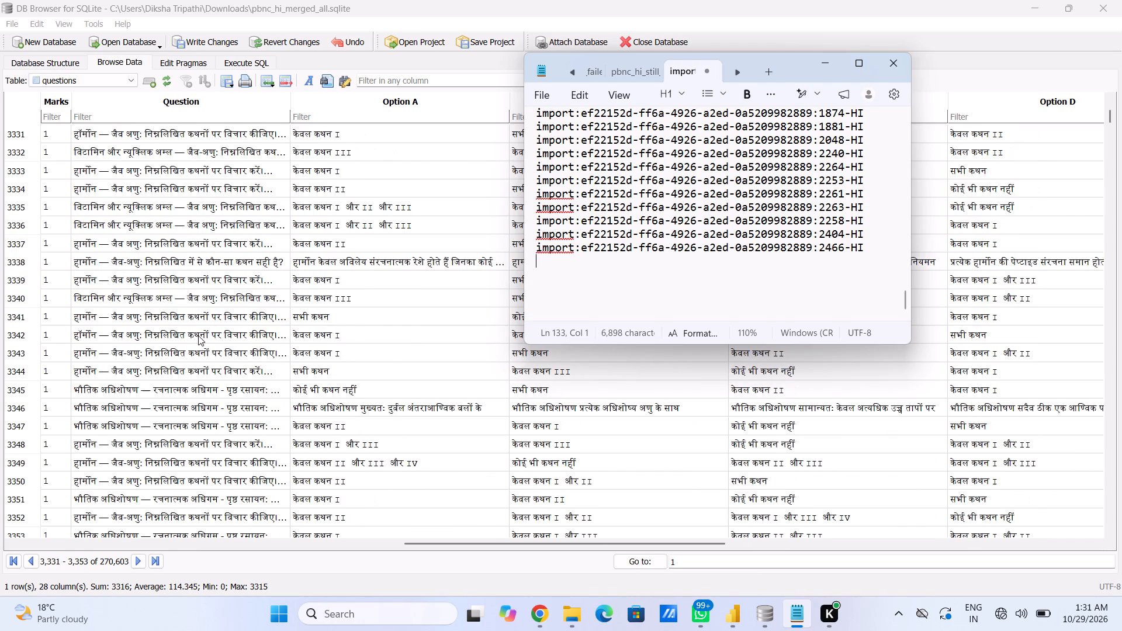
scroll(198, 335, down, 3)
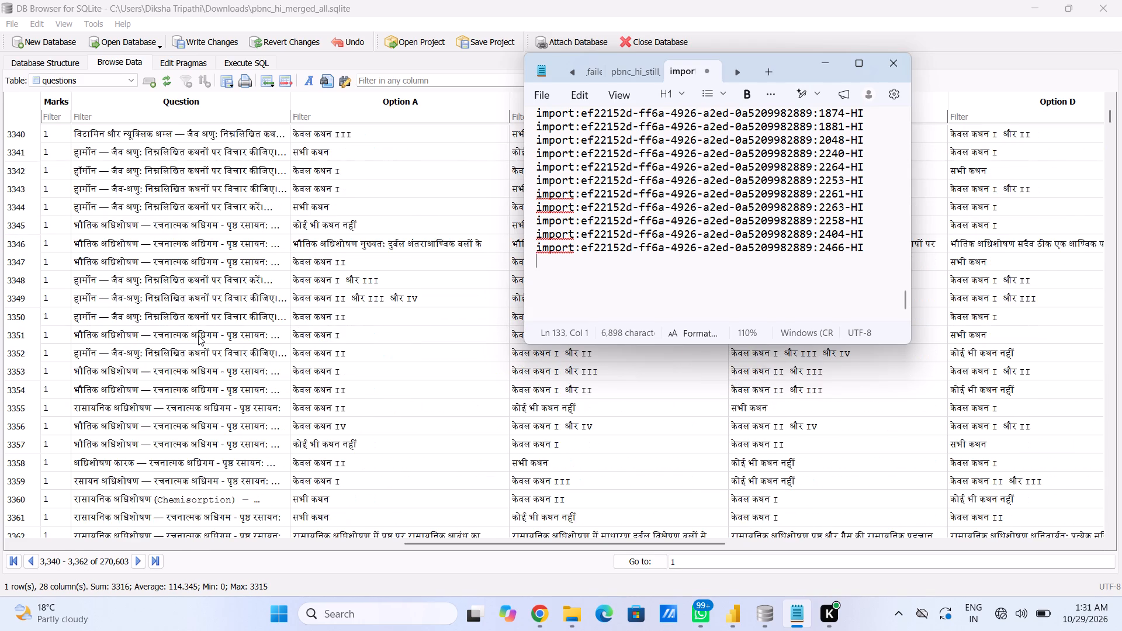
scroll(198, 335, down, 2)
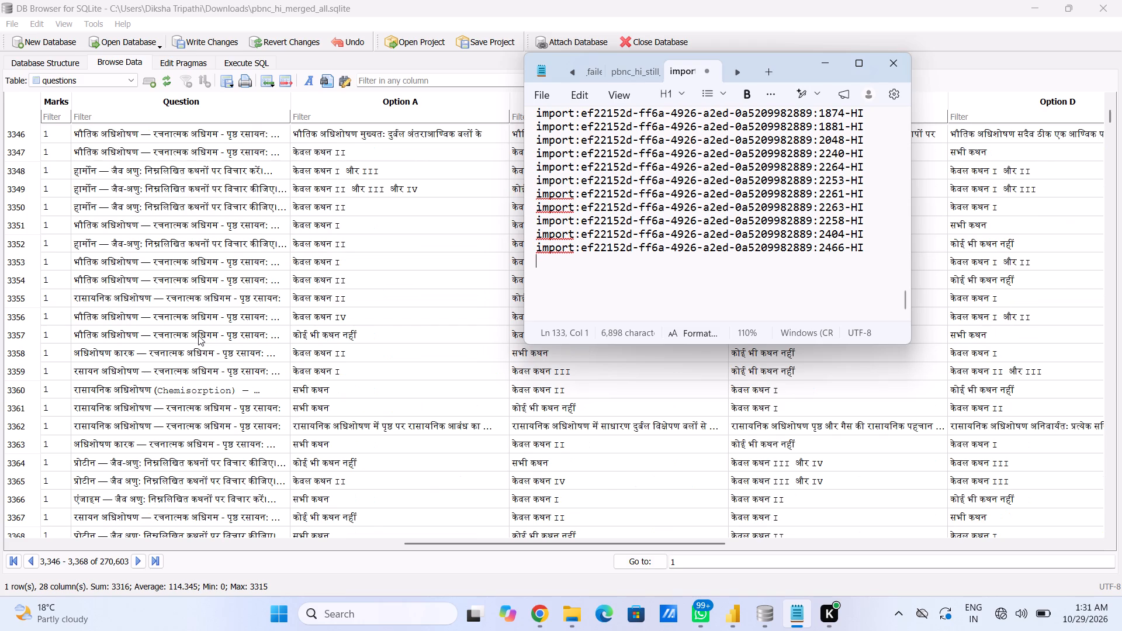
click(22, 388)
key(ctrl+c)
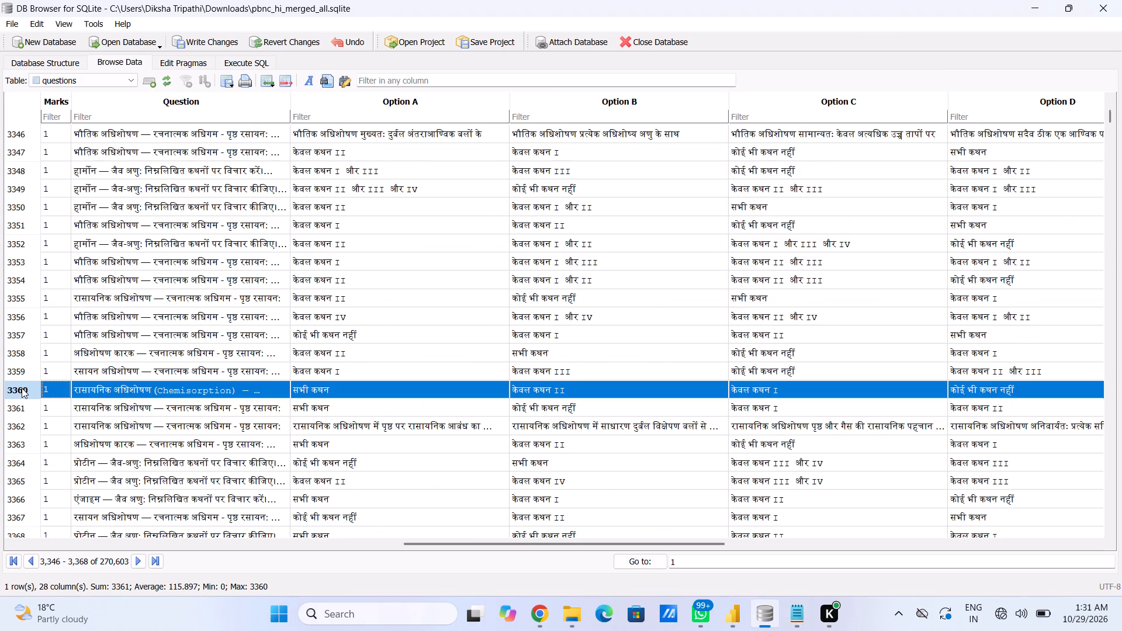
click(806, 620)
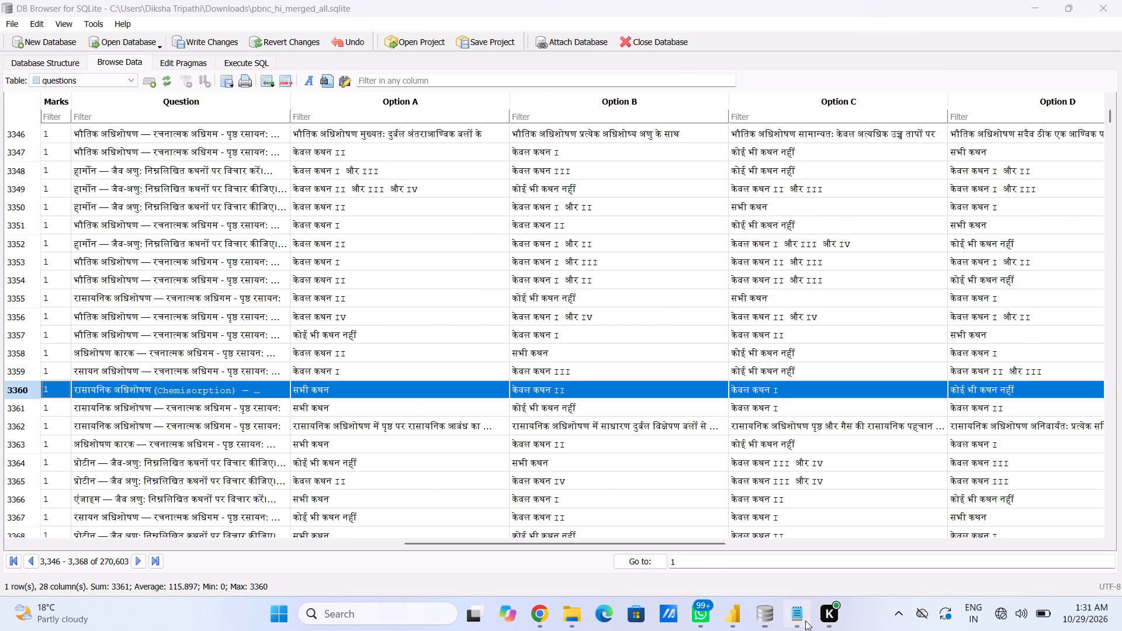
key(ctrl+v)
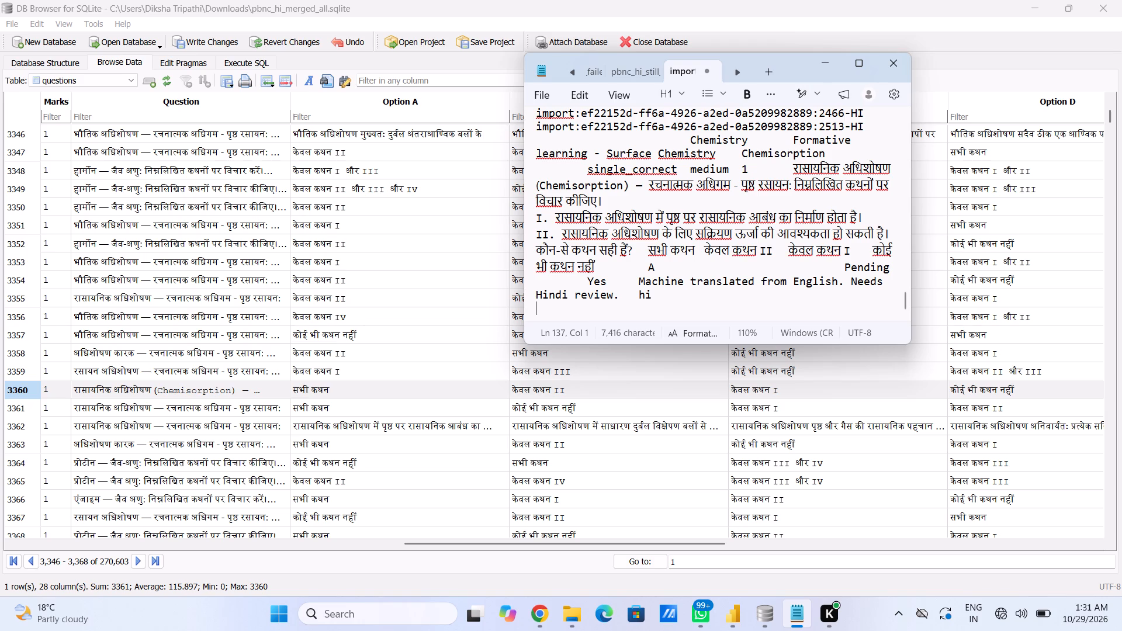
drag(536, 312, 550, 267)
scroll(554, 285, up, 3)
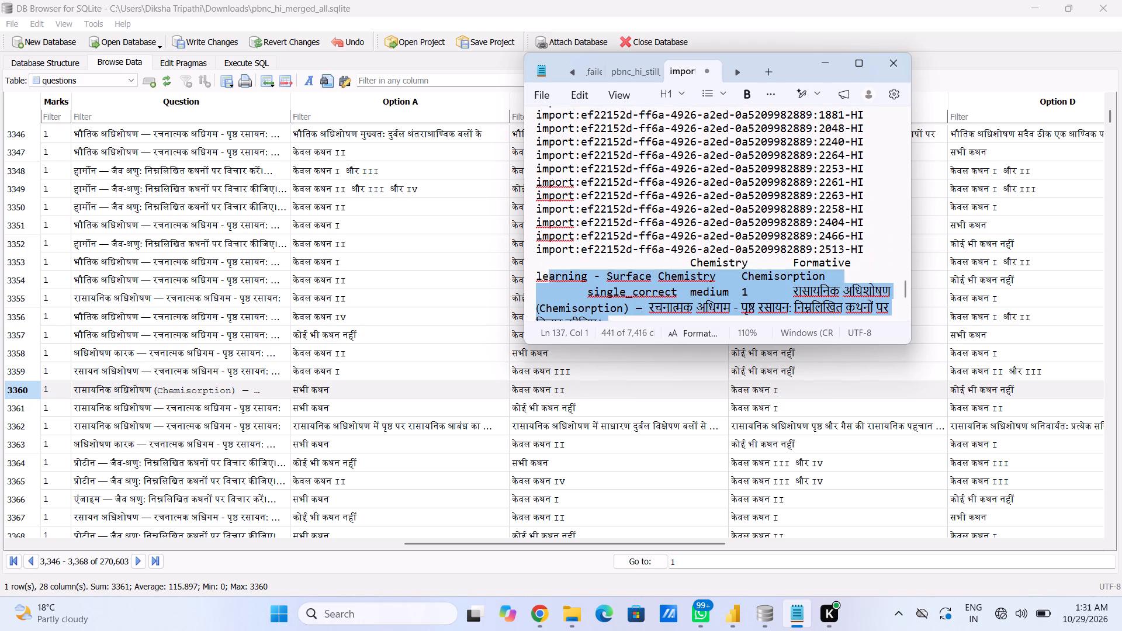
drag(550, 267, 549, 264)
key(BackSpace)
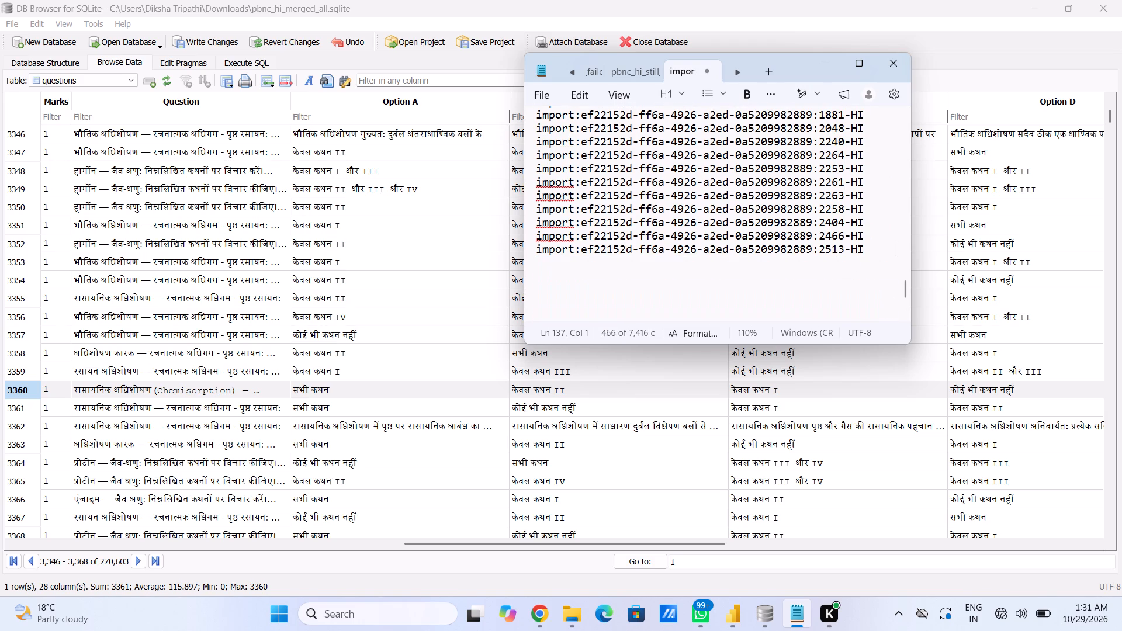
key(Return)
Add the ID of row 3372, ending in 2515-HI, to the Notepad list, keeping only the ID from the pasted record and starting a new line.
scroll(283, 397, down, 2)
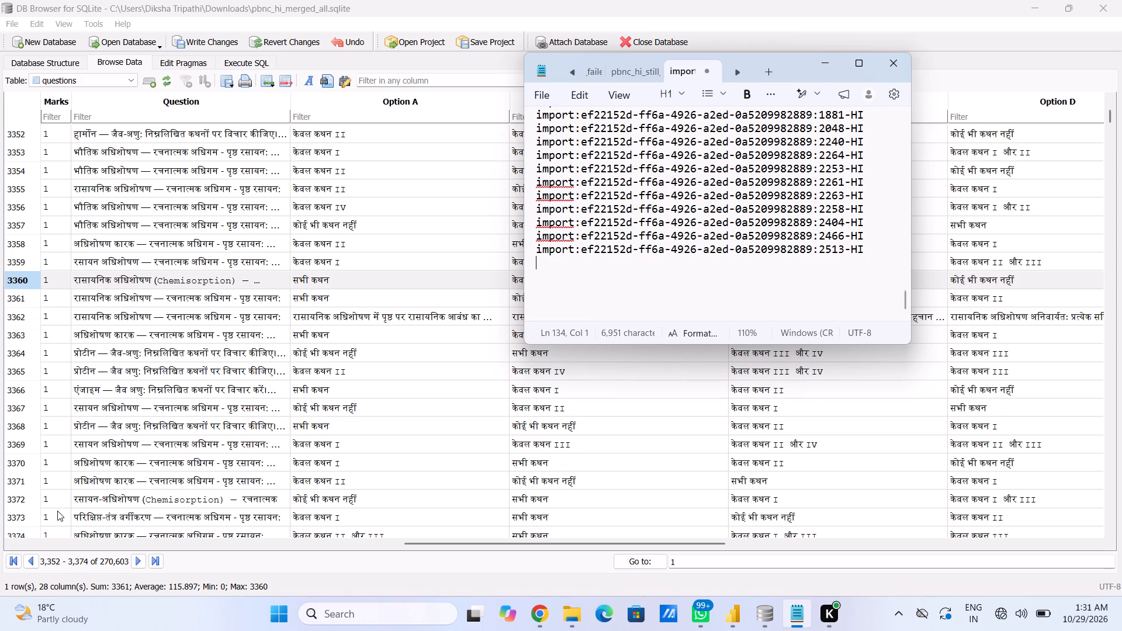
click(27, 500)
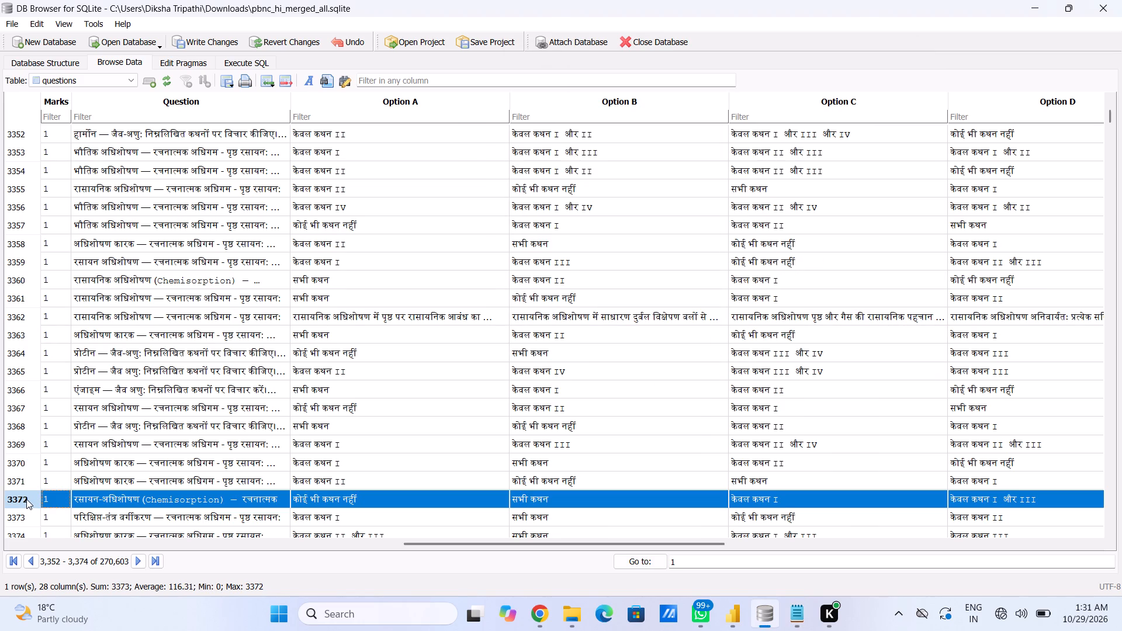
key(ctrl+c)
click(799, 611)
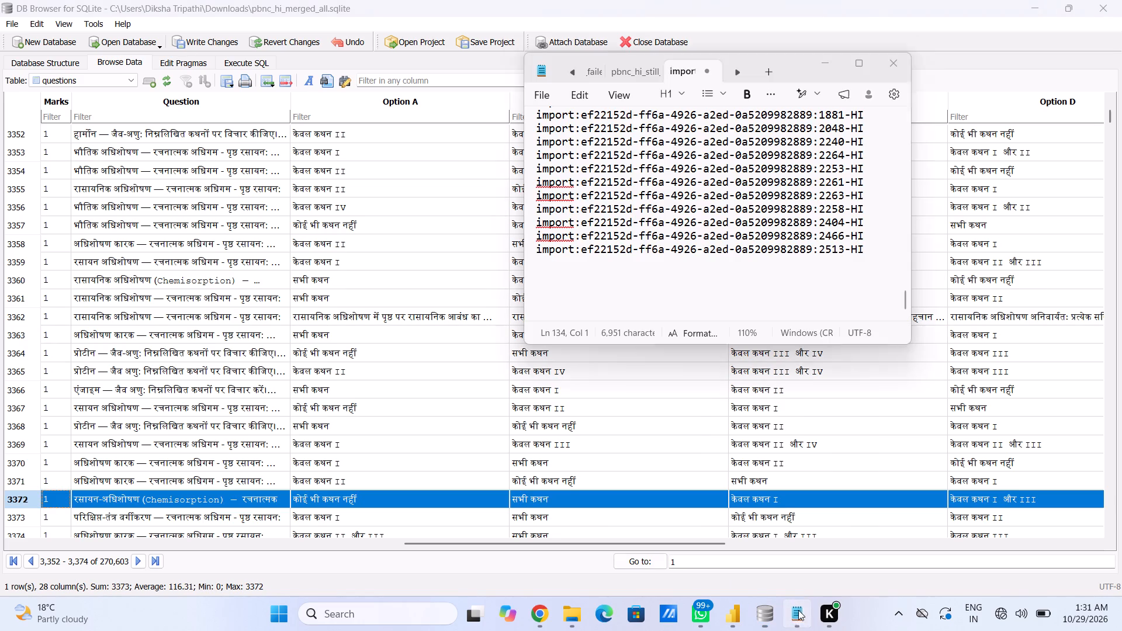
key(ctrl+v)
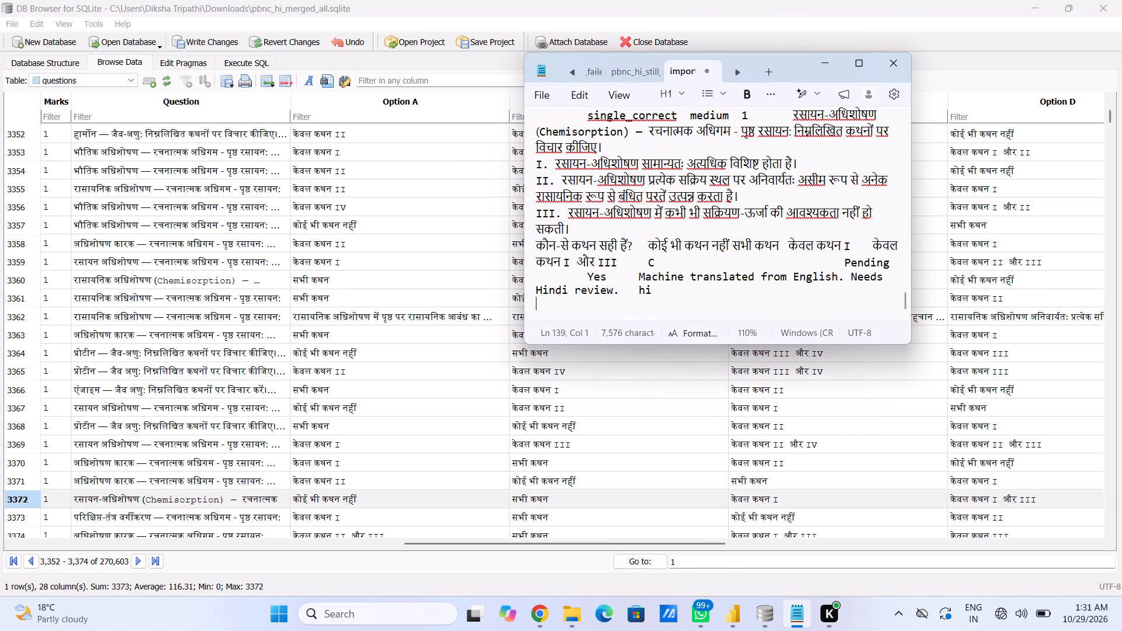
drag(549, 301, 548, 214)
scroll(548, 292, up, 2)
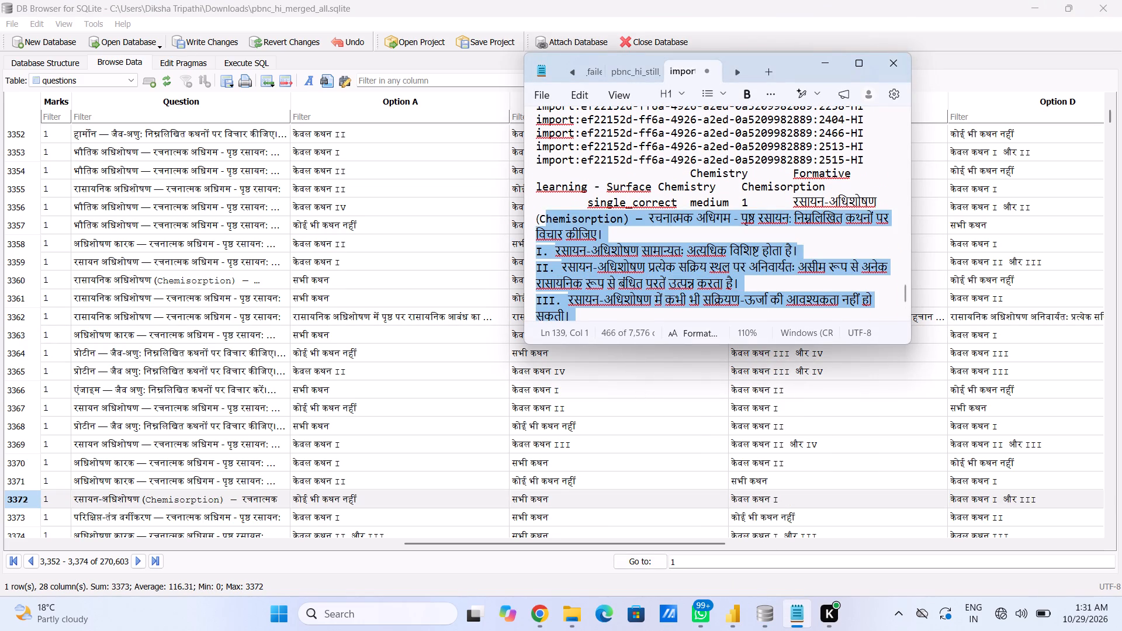
drag(548, 214, 538, 176)
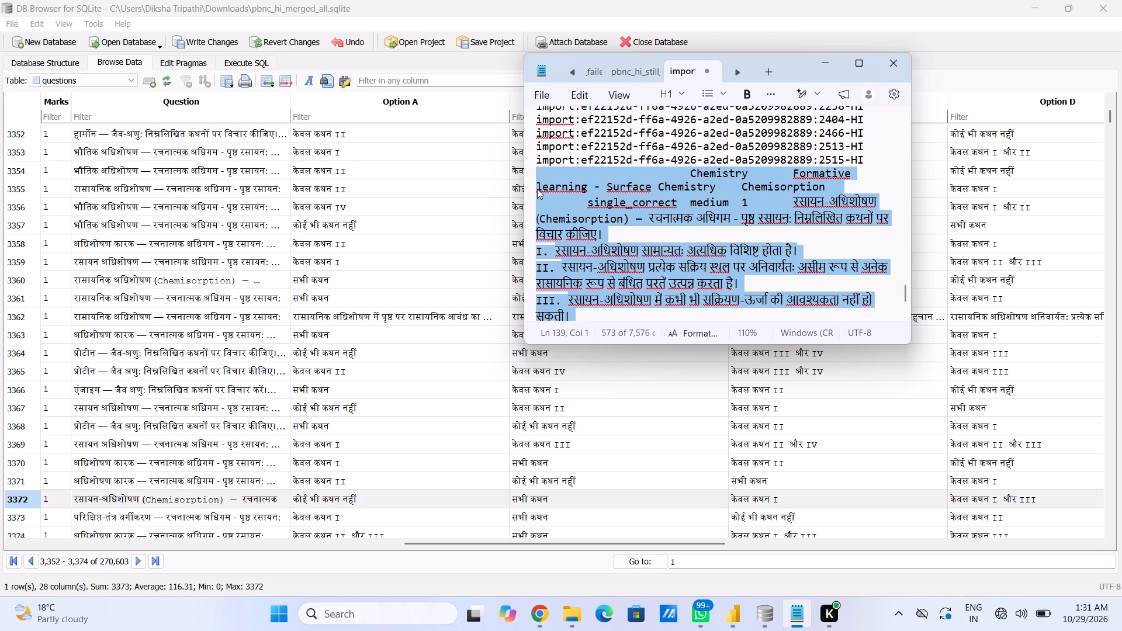
key(BackSpace)
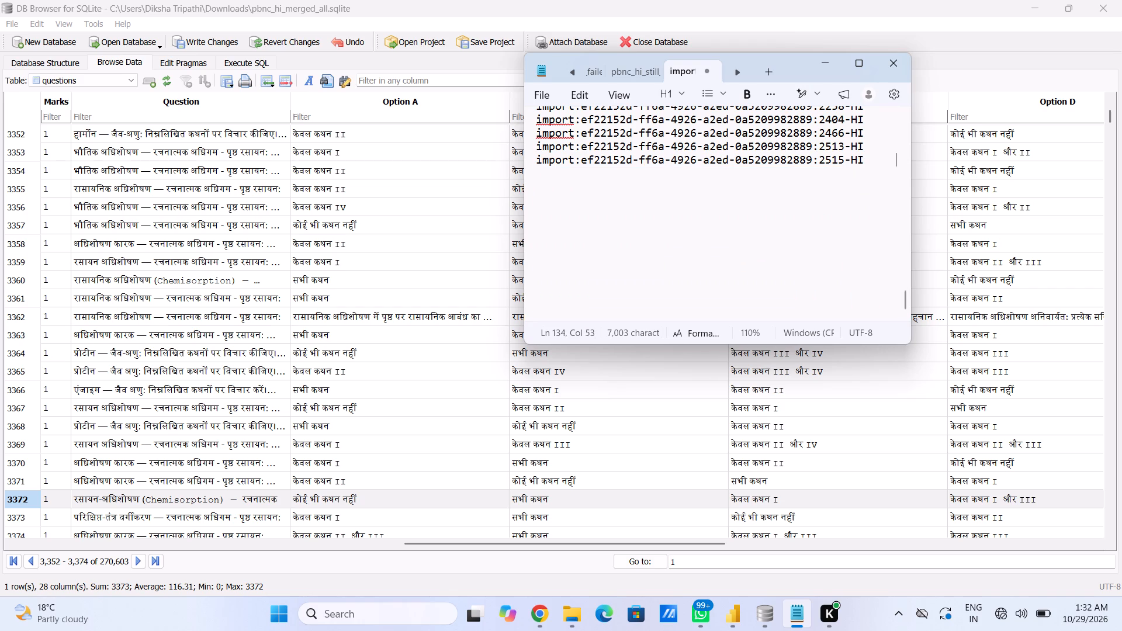
key(Return)
Add the ID of row 3403, ending in 2553-HI, to the Notepad list, keeping only the ID from the pasted record and starting a new line.
scroll(221, 373, down, 1)
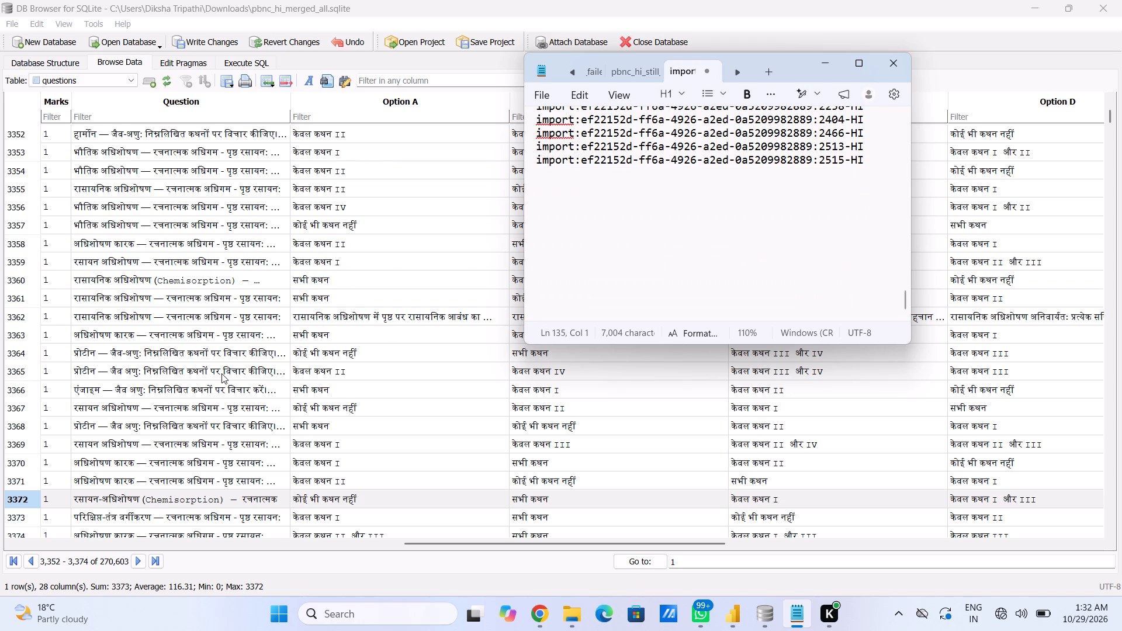
scroll(221, 373, down, 5)
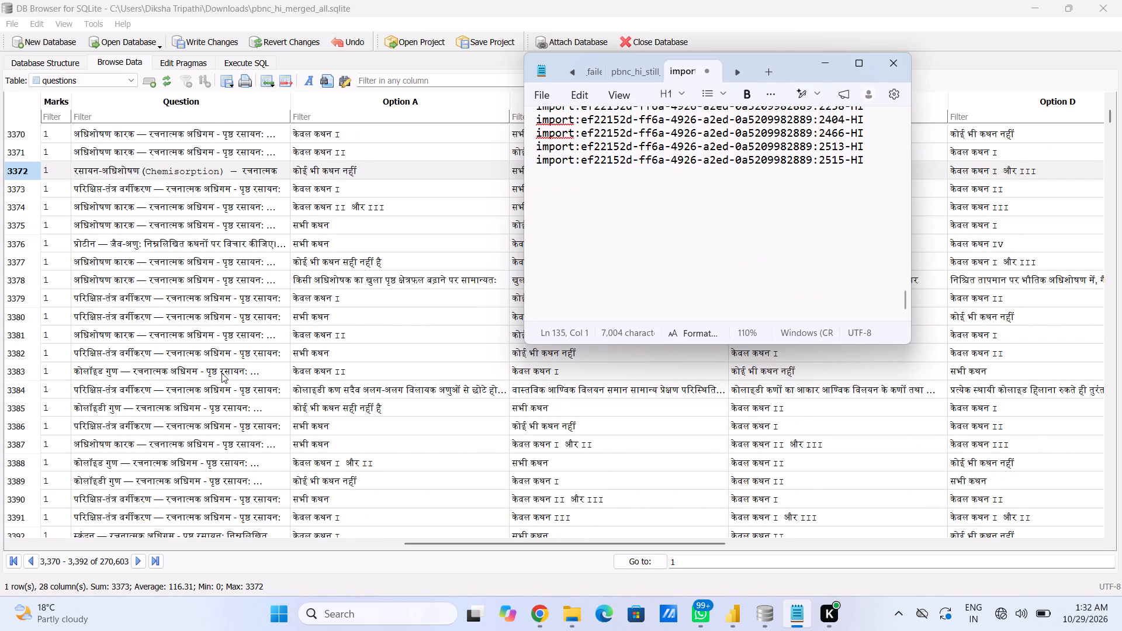
scroll(221, 373, down, 1)
scroll(174, 171, up, 1)
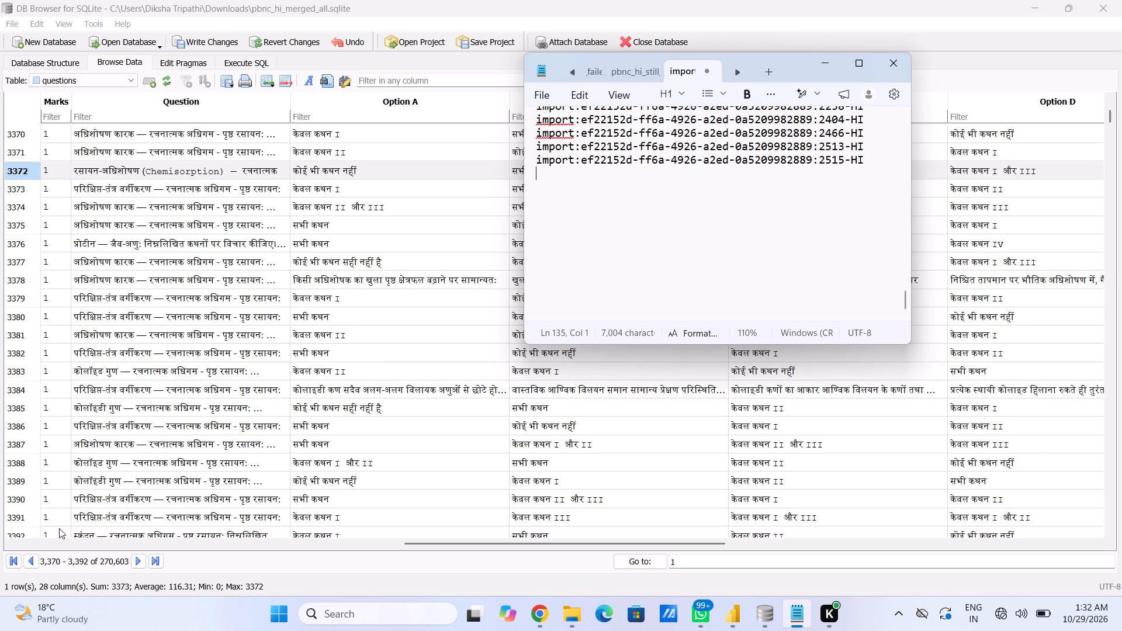
click(24, 532)
scroll(238, 342, down, 7)
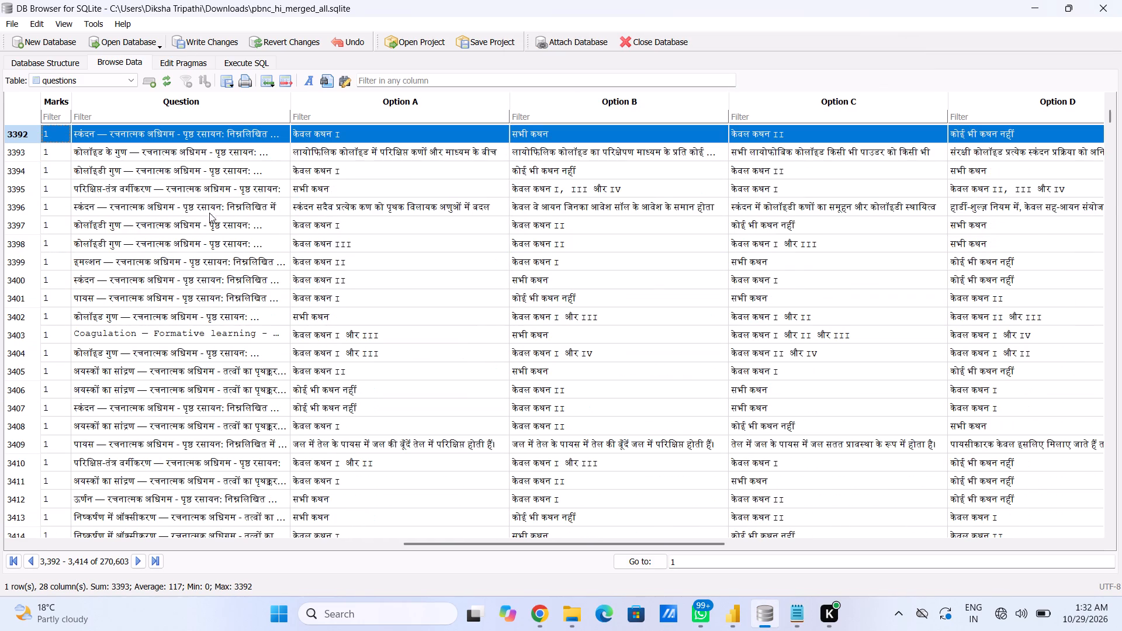
click(27, 333)
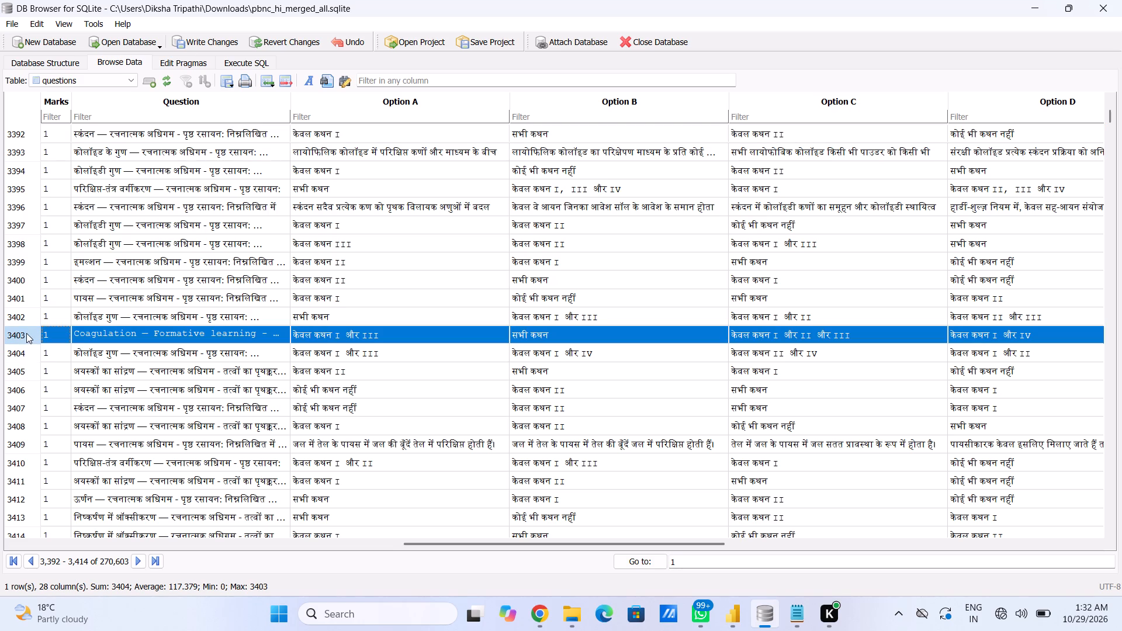
key(ctrl+c)
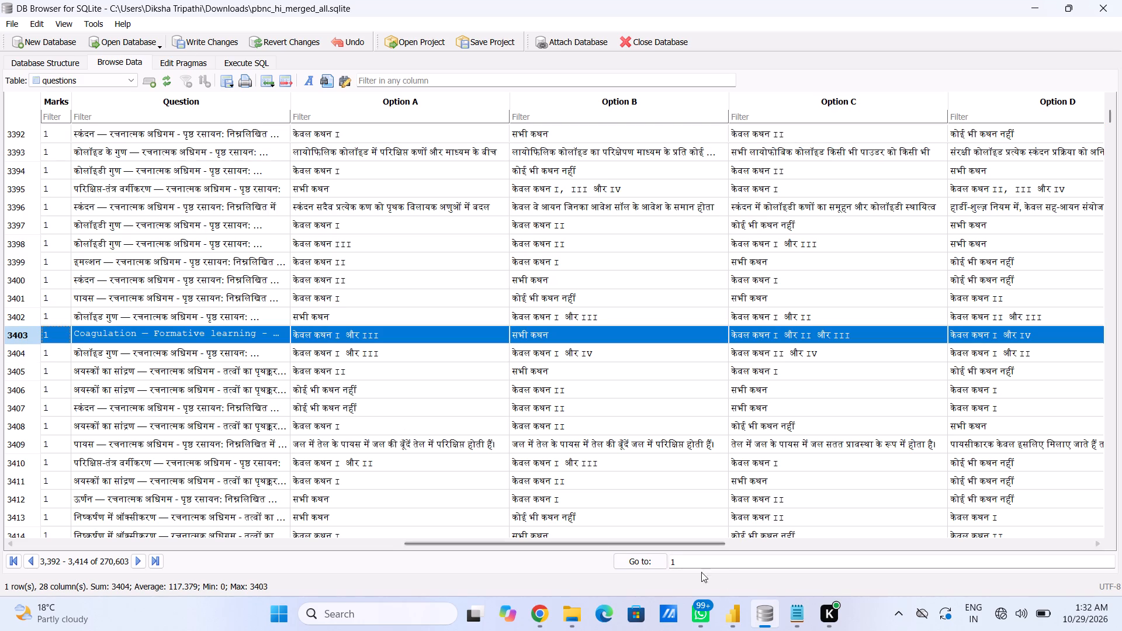
click(797, 613)
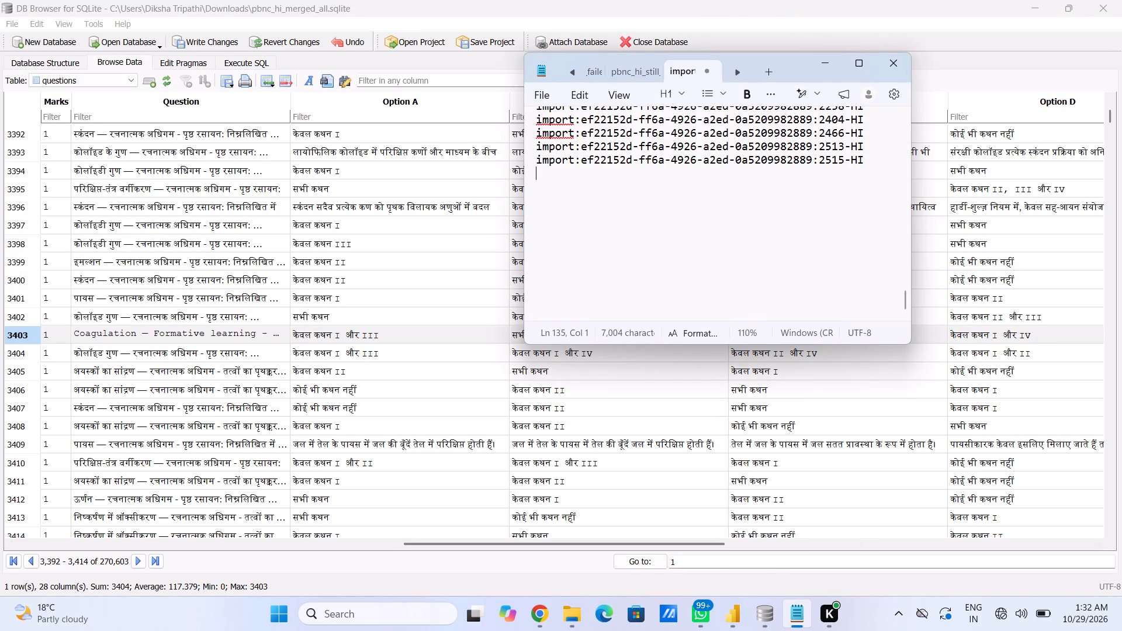
key(ctrl+v)
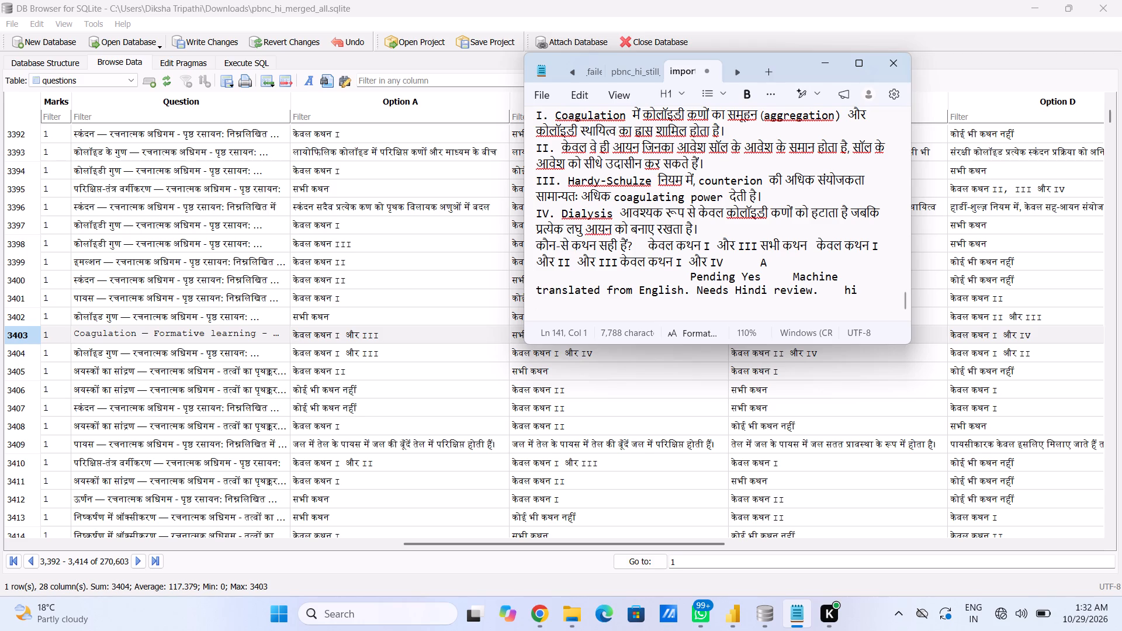
drag(543, 310, 549, 257)
scroll(550, 264, up, 2)
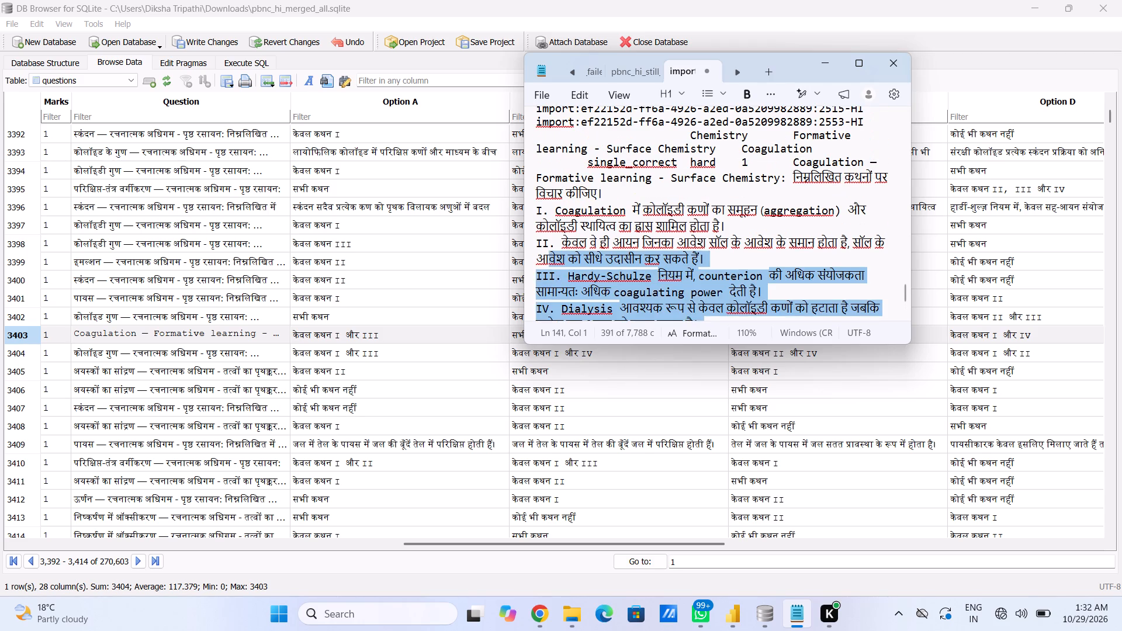
drag(549, 257, 527, 185)
scroll(549, 256, up, 1)
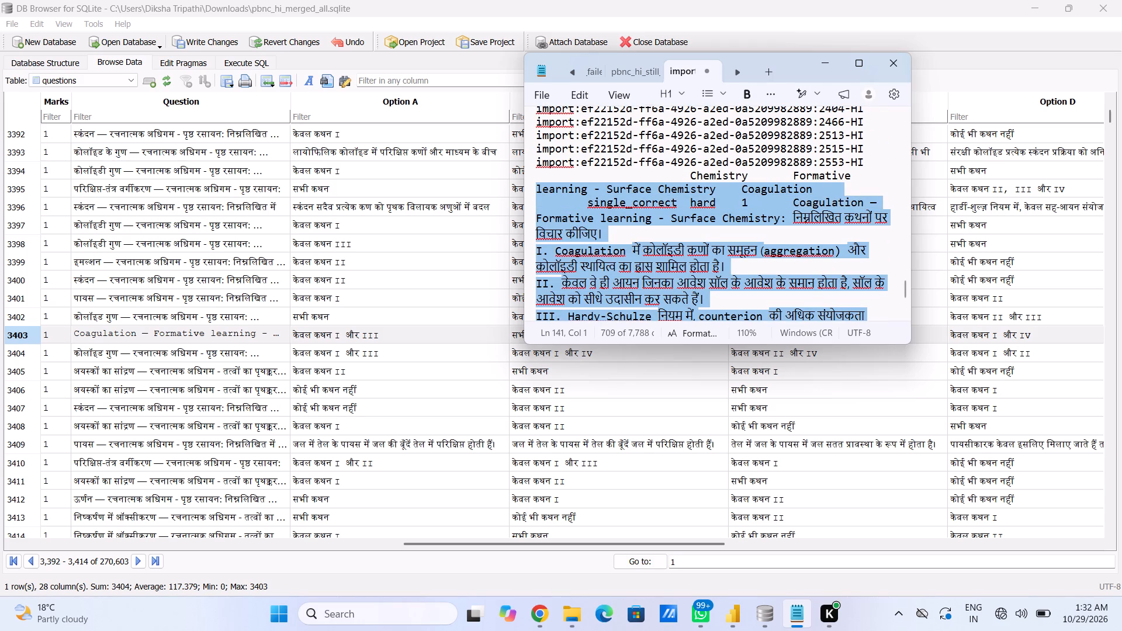
drag(527, 185, 527, 181)
key(BackSpace)
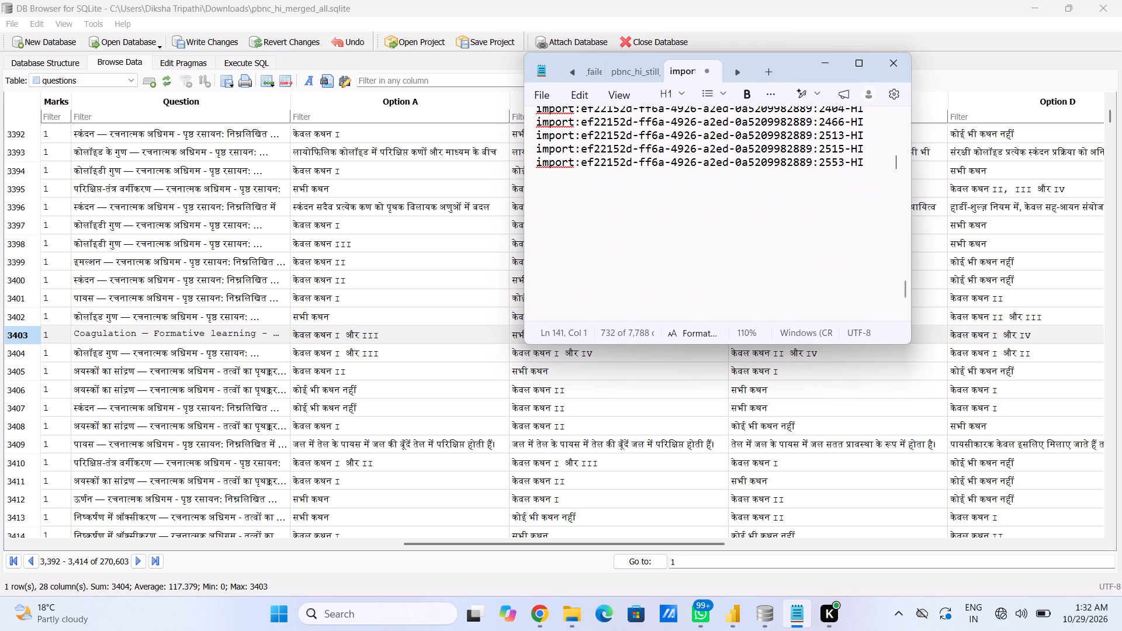
key(Return)
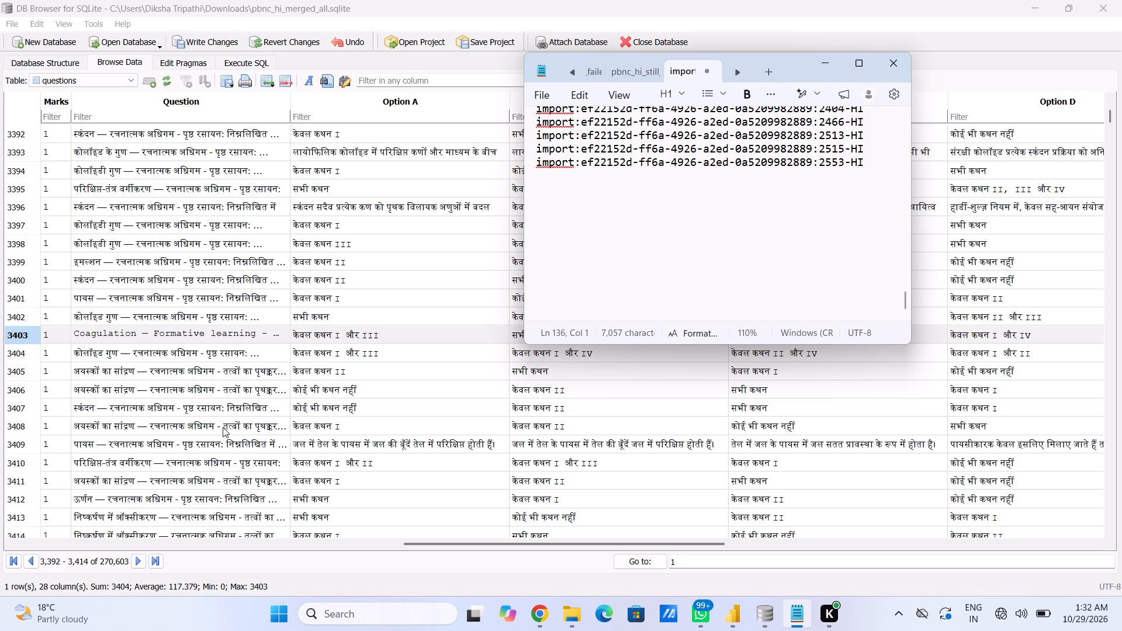
Examine the Question column from row 3404 through the 3510s for headings left in English.
scroll(223, 426, down, 3)
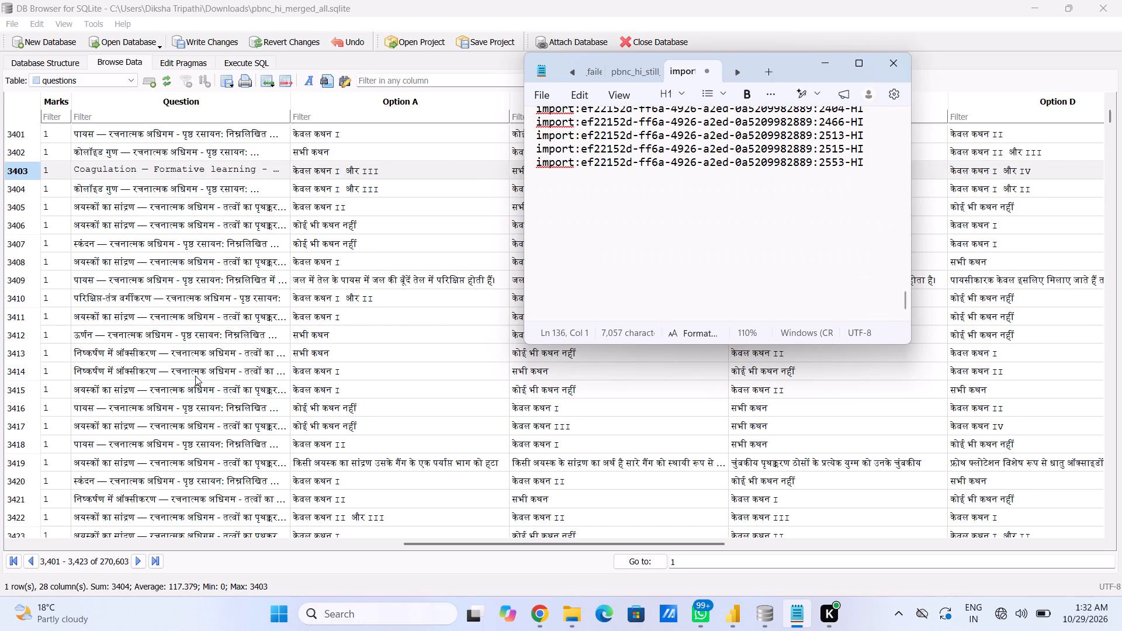
scroll(189, 442, down, 1)
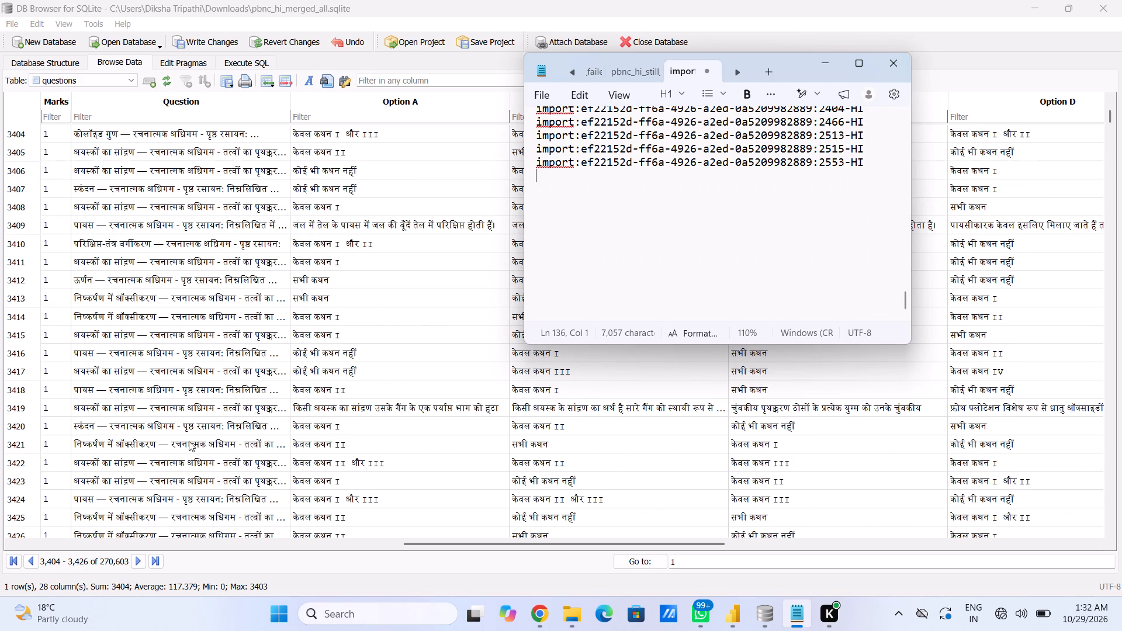
scroll(189, 441, down, 1)
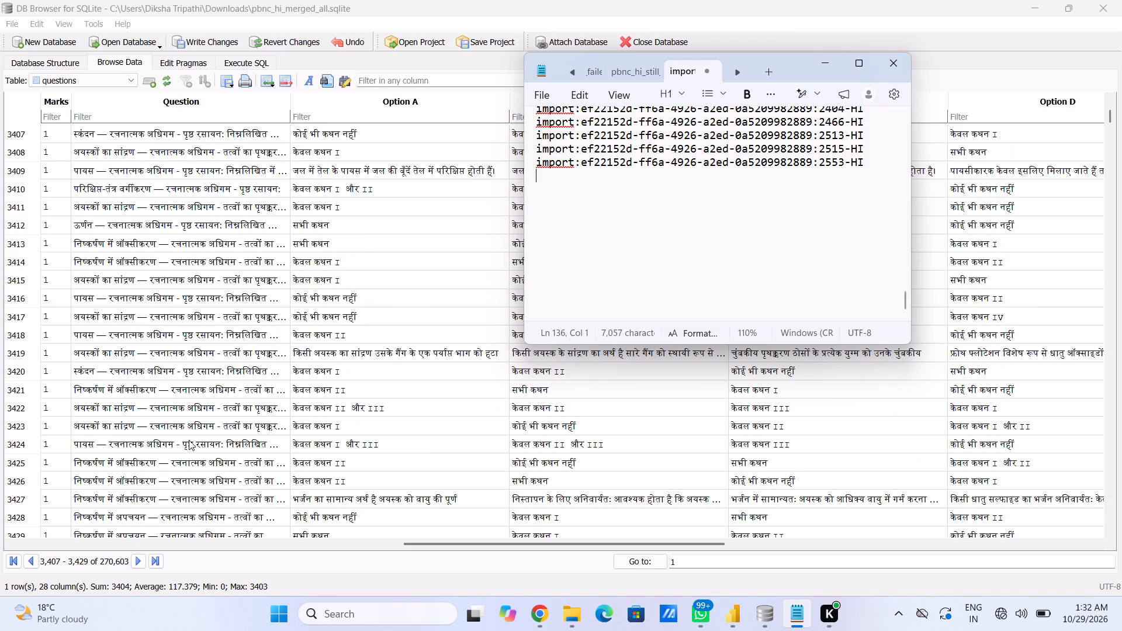
scroll(189, 440, down, 3)
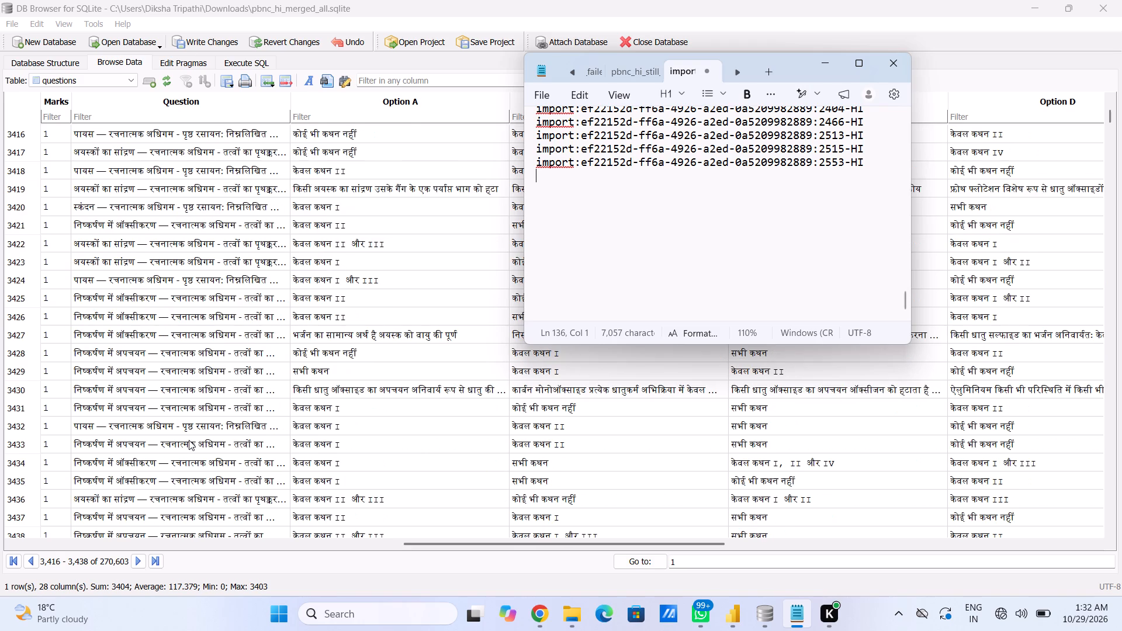
scroll(189, 440, down, 4)
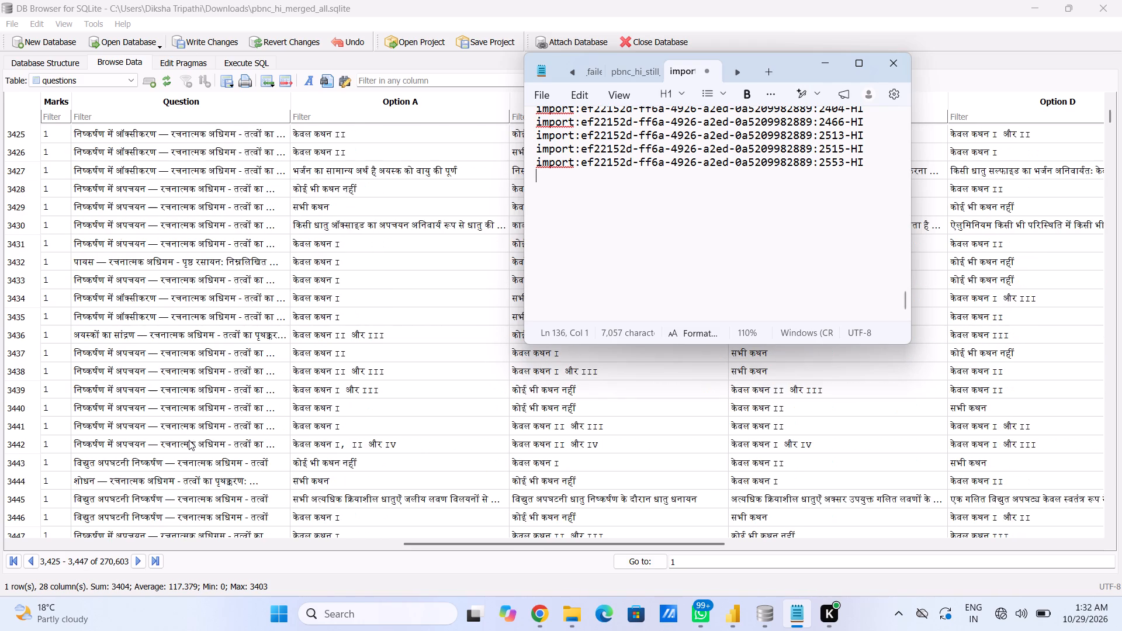
scroll(189, 440, down, 3)
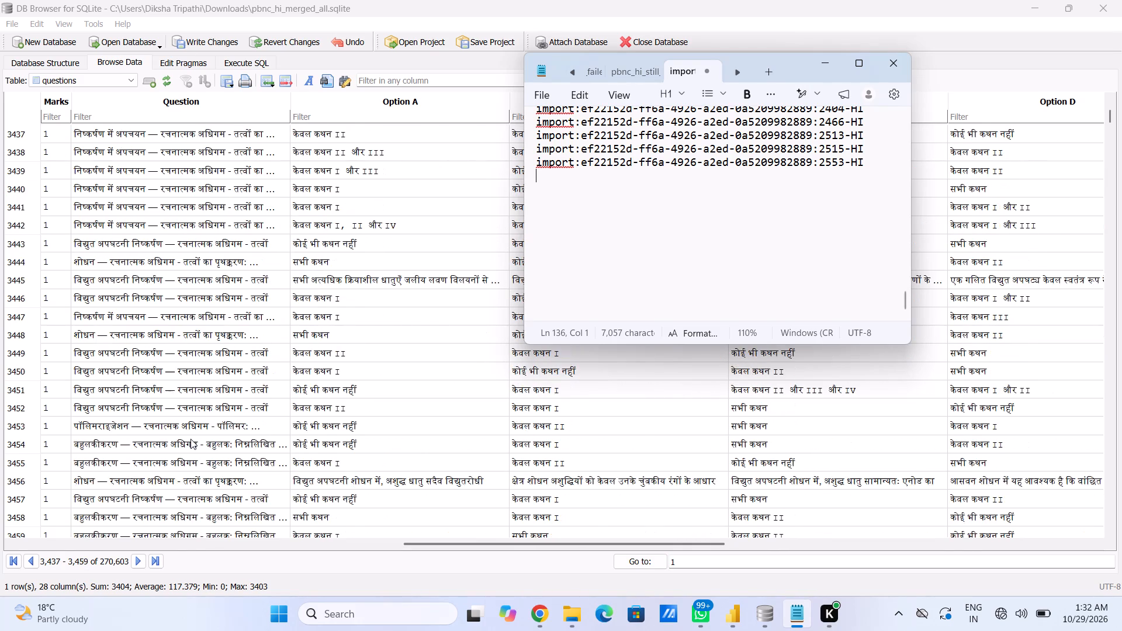
scroll(191, 439, down, 2)
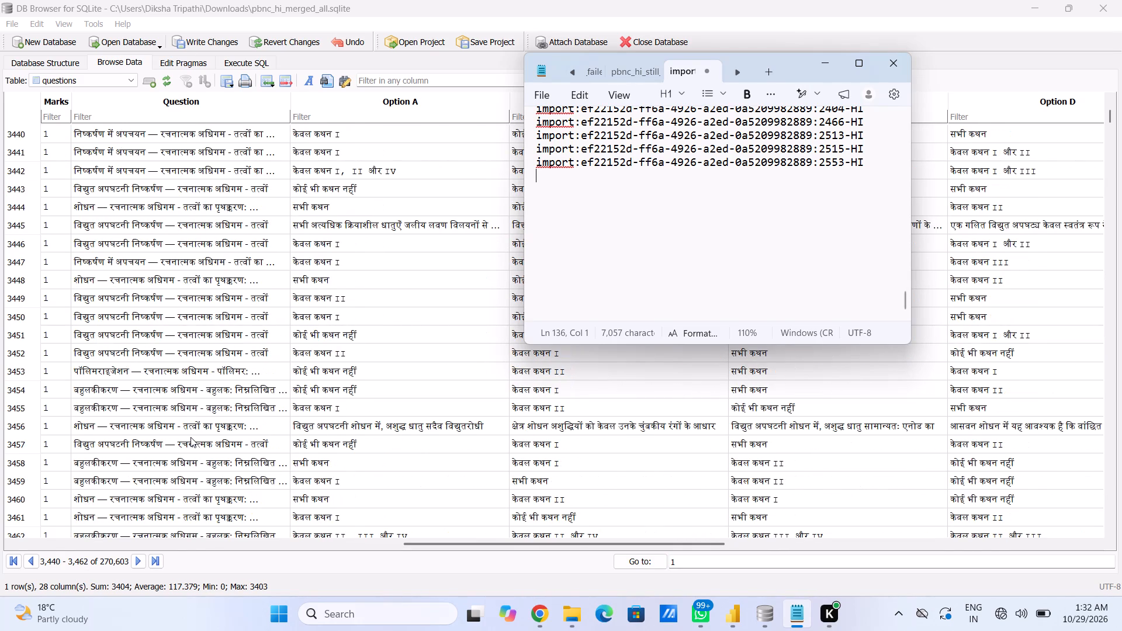
scroll(191, 437, down, 3)
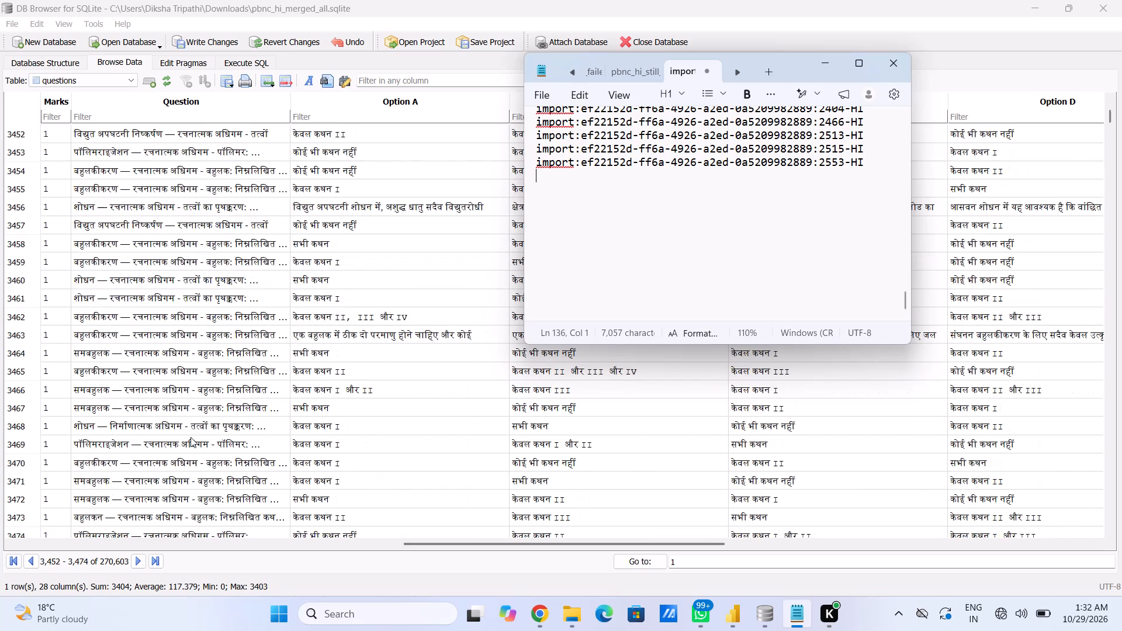
scroll(191, 437, down, 4)
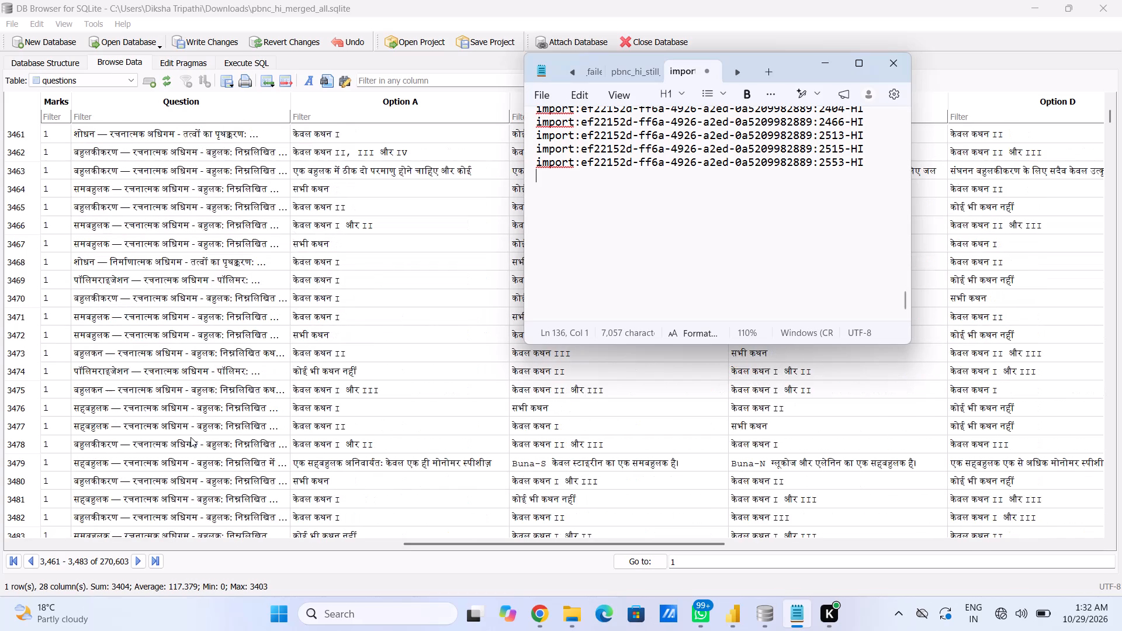
scroll(191, 437, down, 2)
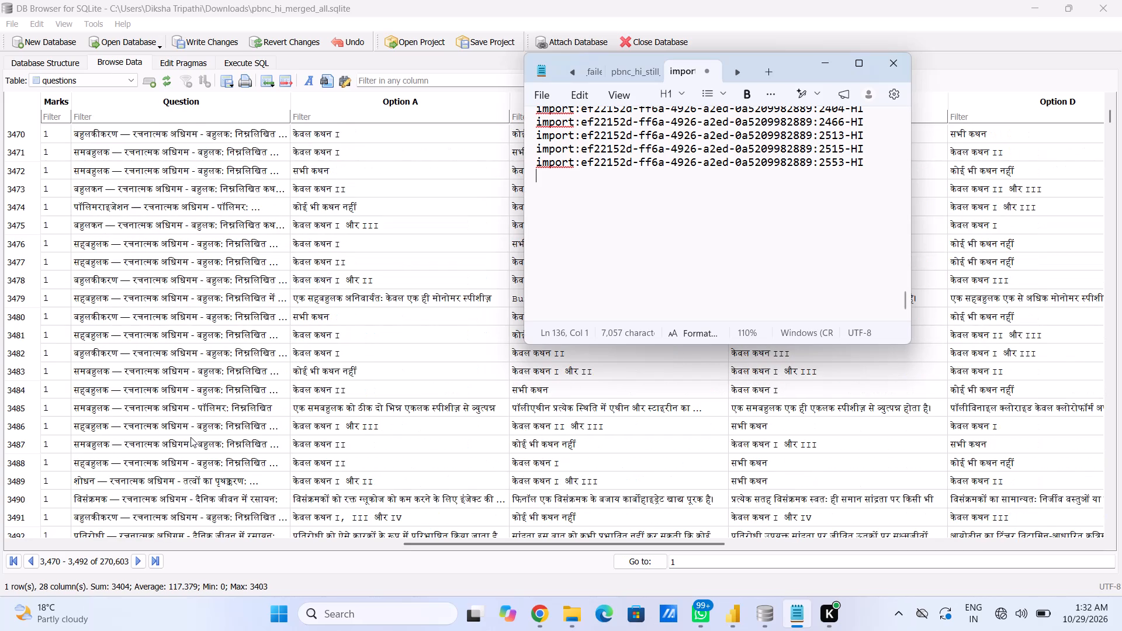
scroll(191, 437, down, 2)
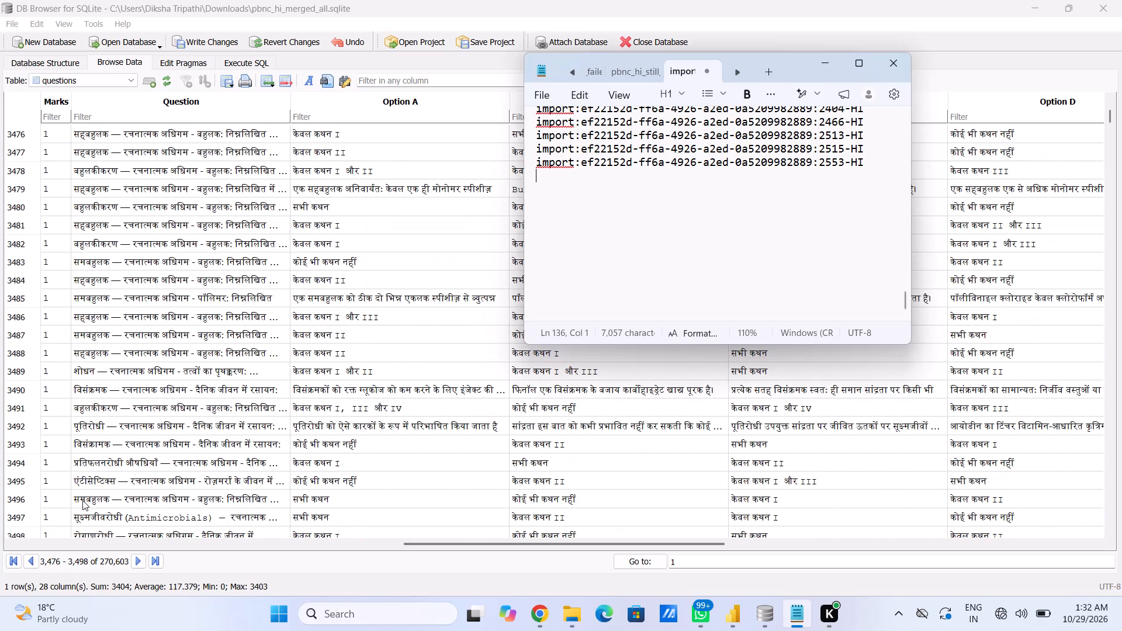
scroll(206, 418, down, 4)
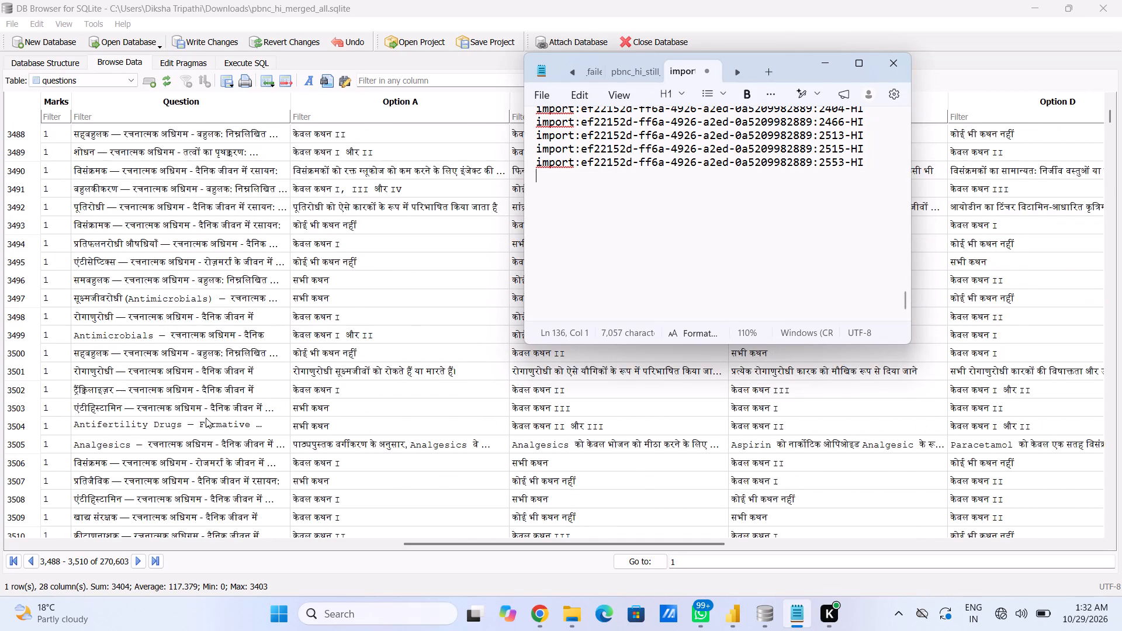
scroll(206, 418, down, 2)
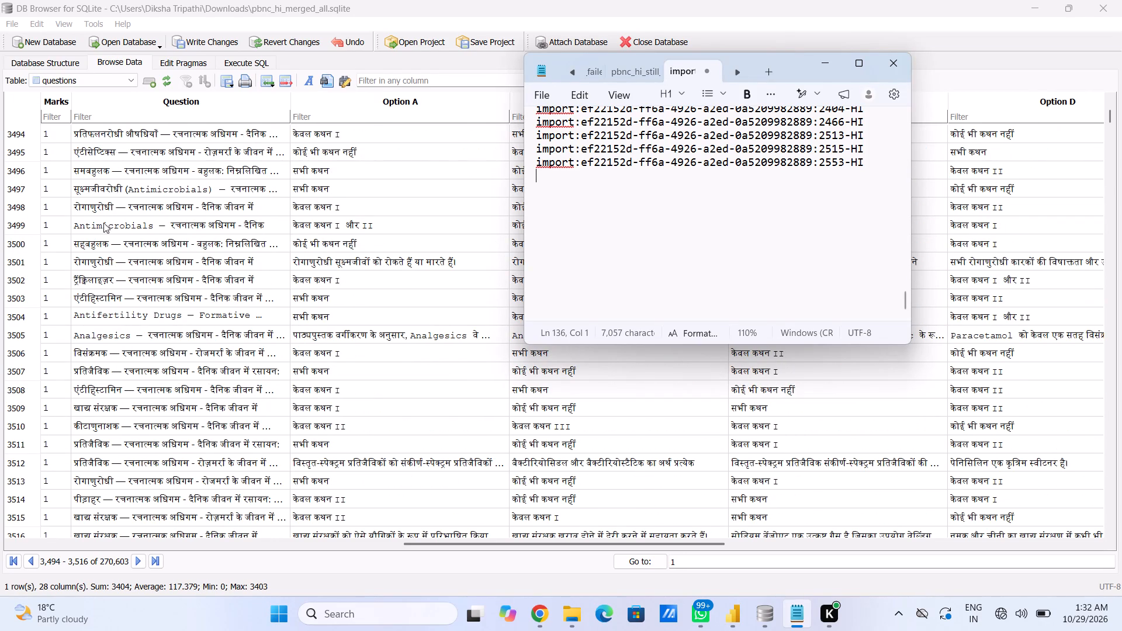
Add the ID of row 3497, ending in 2663-HI, to the Notepad list, keeping only the ID from the pasted record and starting a new line.
click(28, 188)
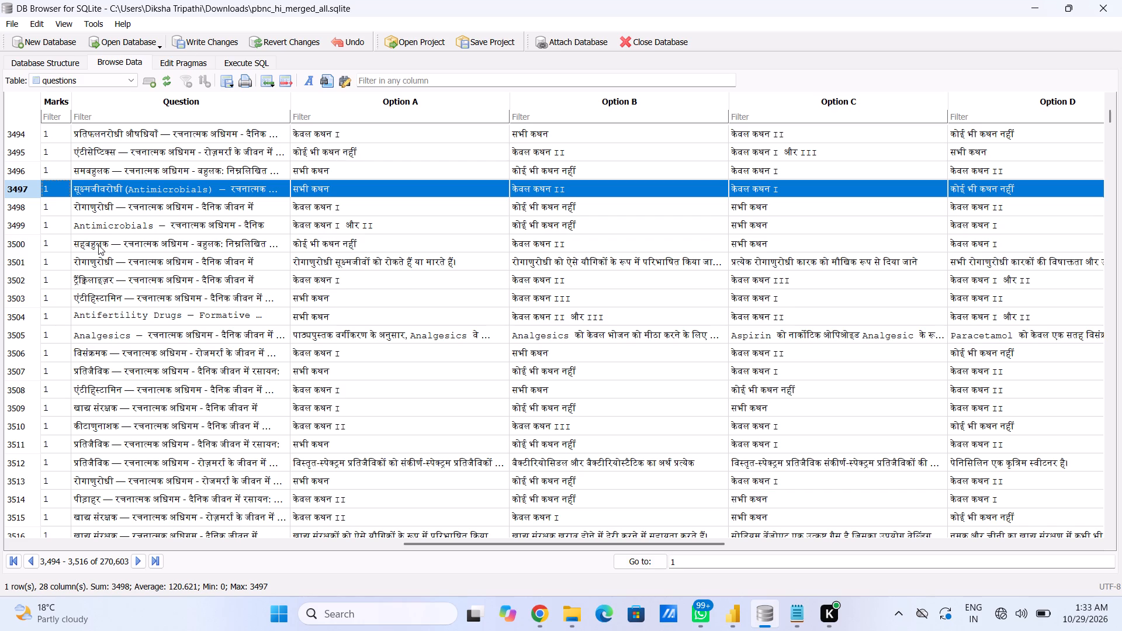
key(ctrl+c)
click(799, 604)
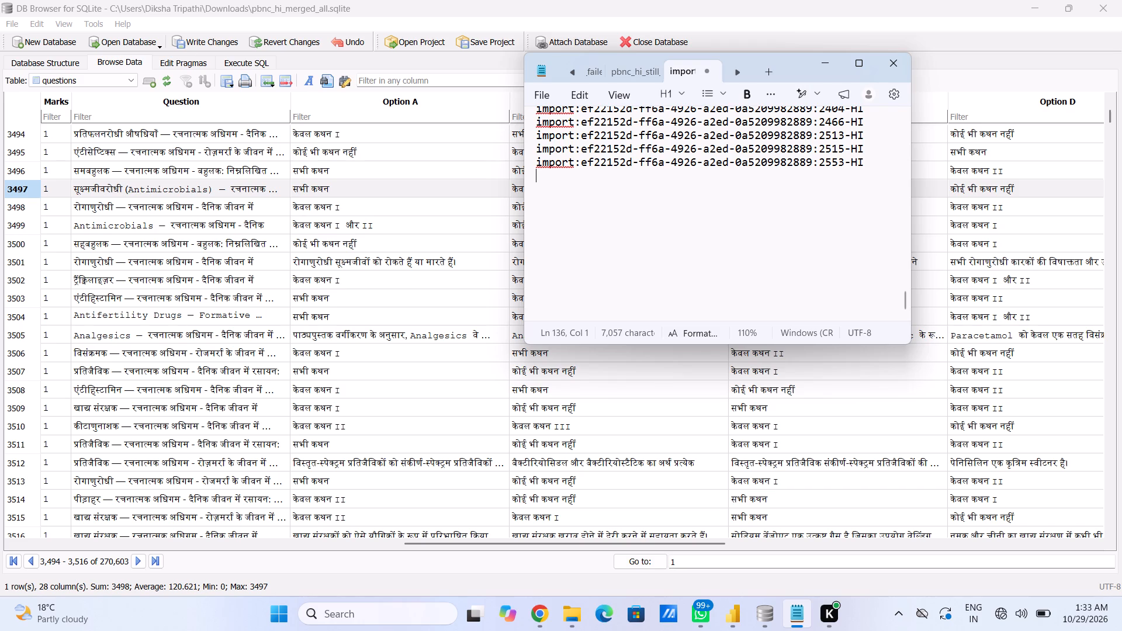
key(ctrl+v)
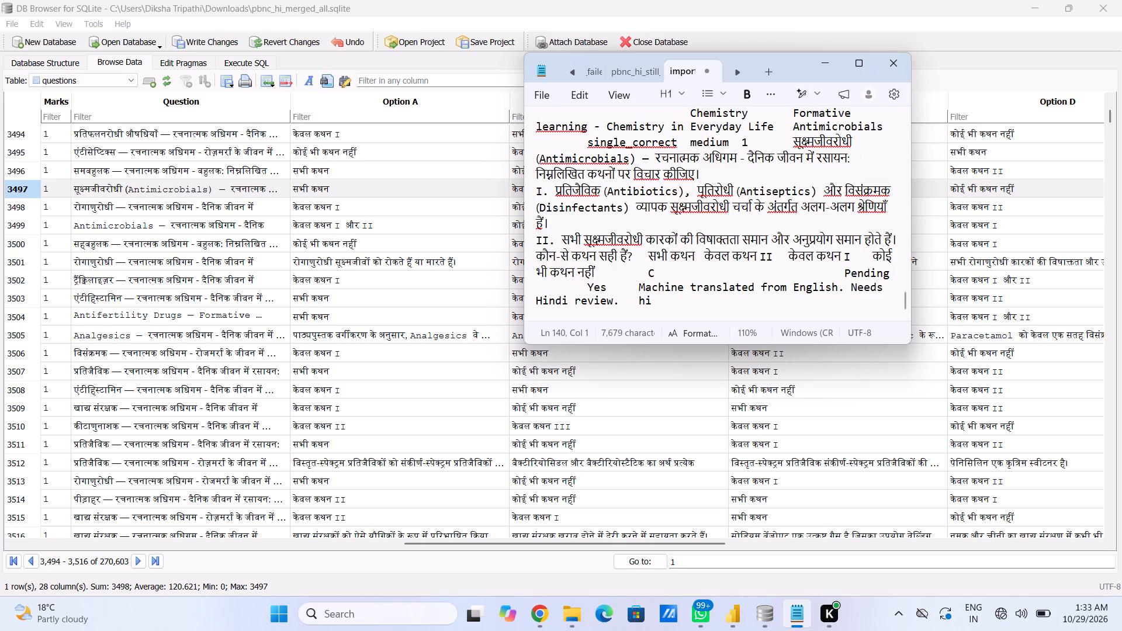
drag(541, 314, 541, 305)
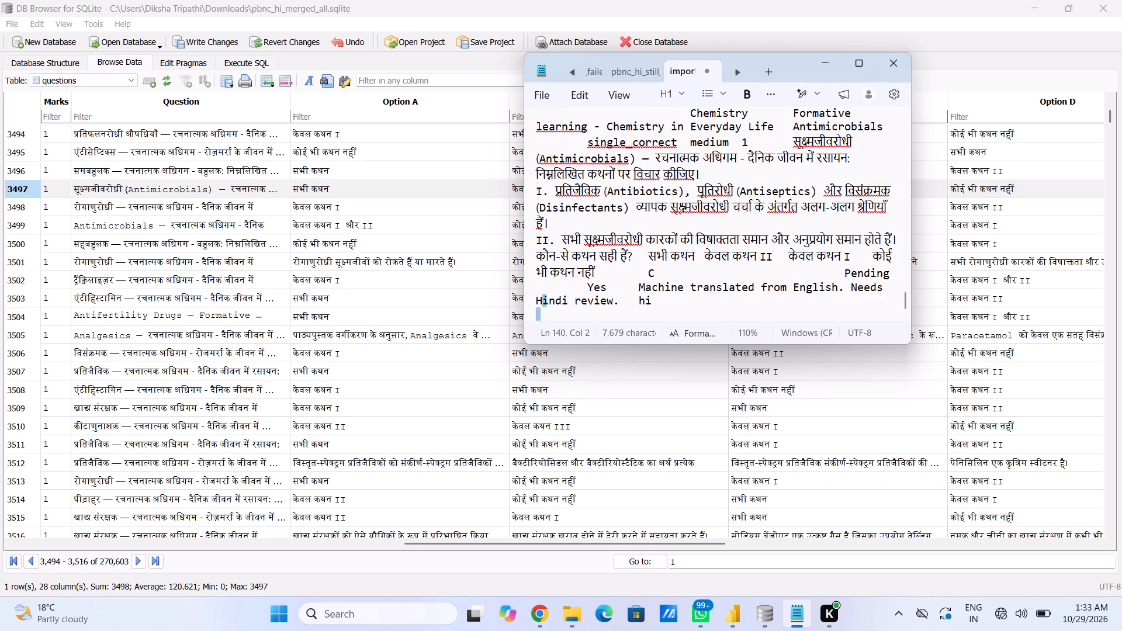
drag(541, 305, 522, 237)
scroll(522, 237, up, 1)
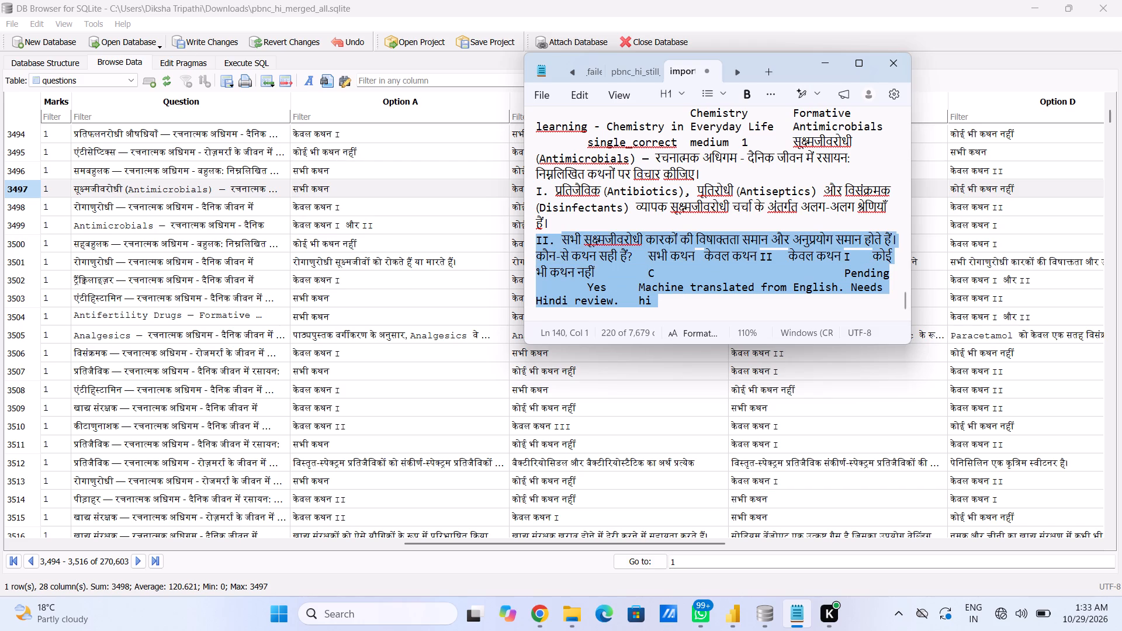
drag(522, 237, 542, 130)
scroll(522, 237, up, 1)
scroll(542, 130, up, 1)
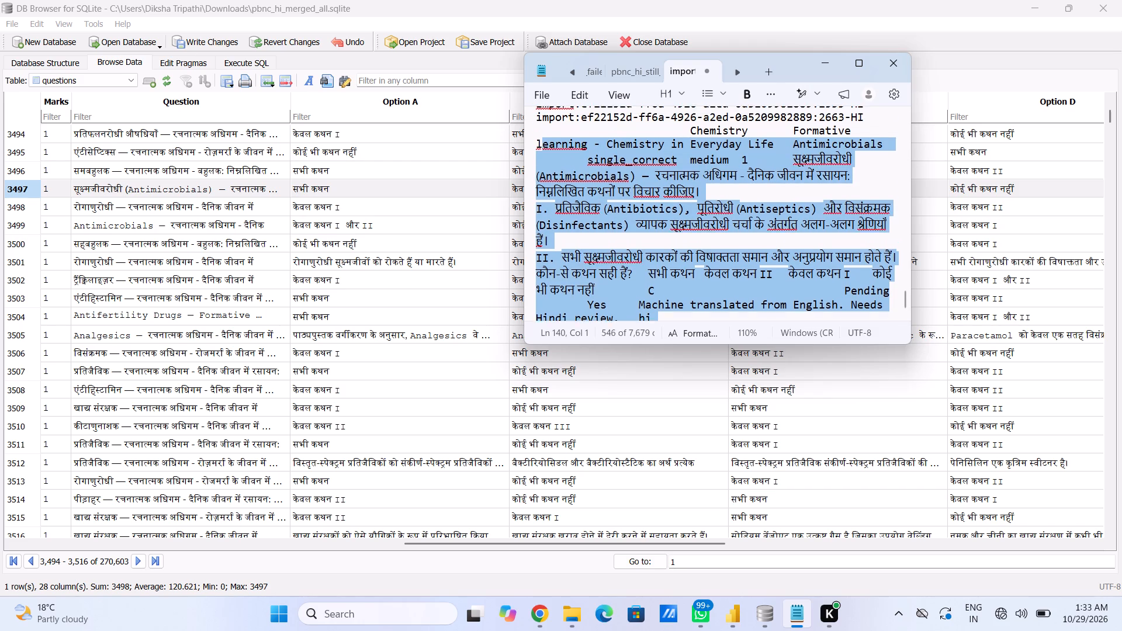
drag(542, 130, 535, 140)
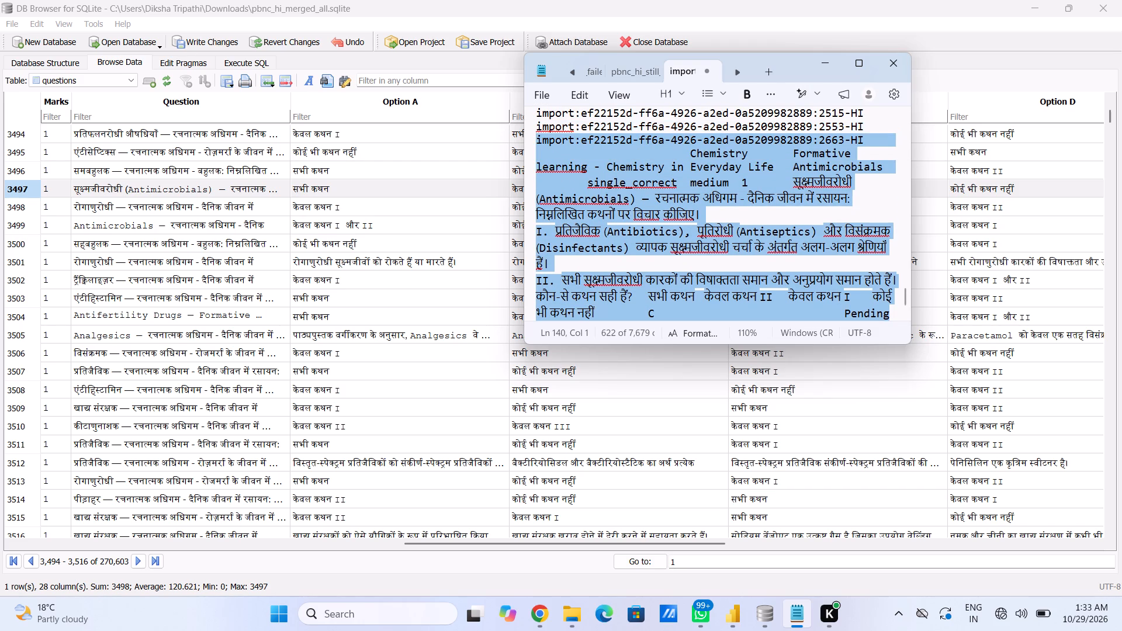
drag(535, 140, 531, 150)
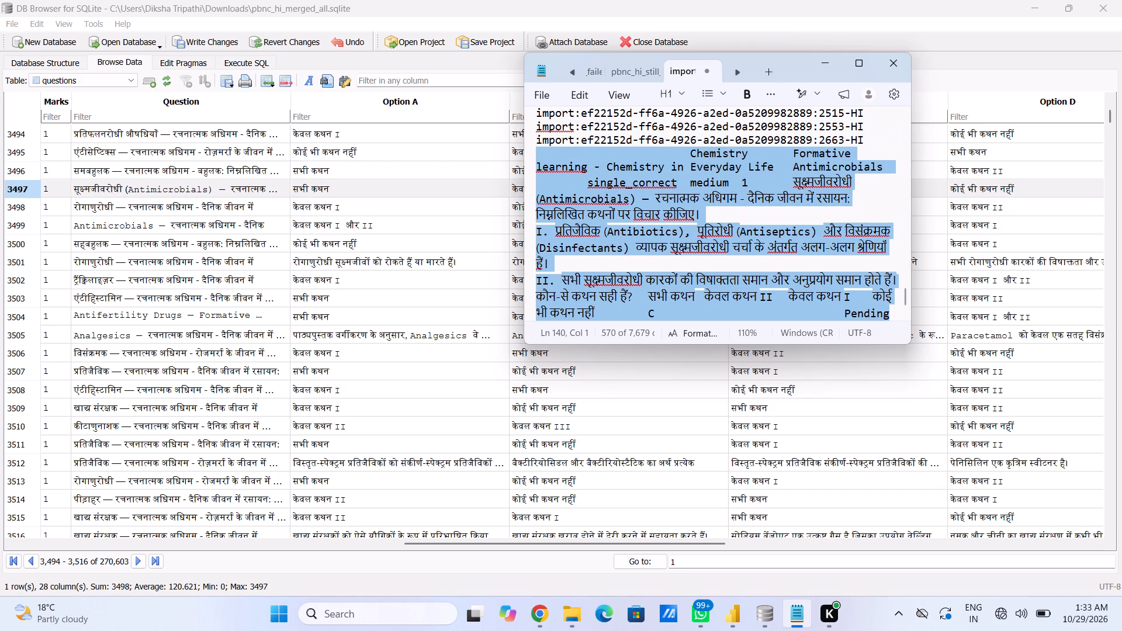
key(BackSpace)
key(Return)
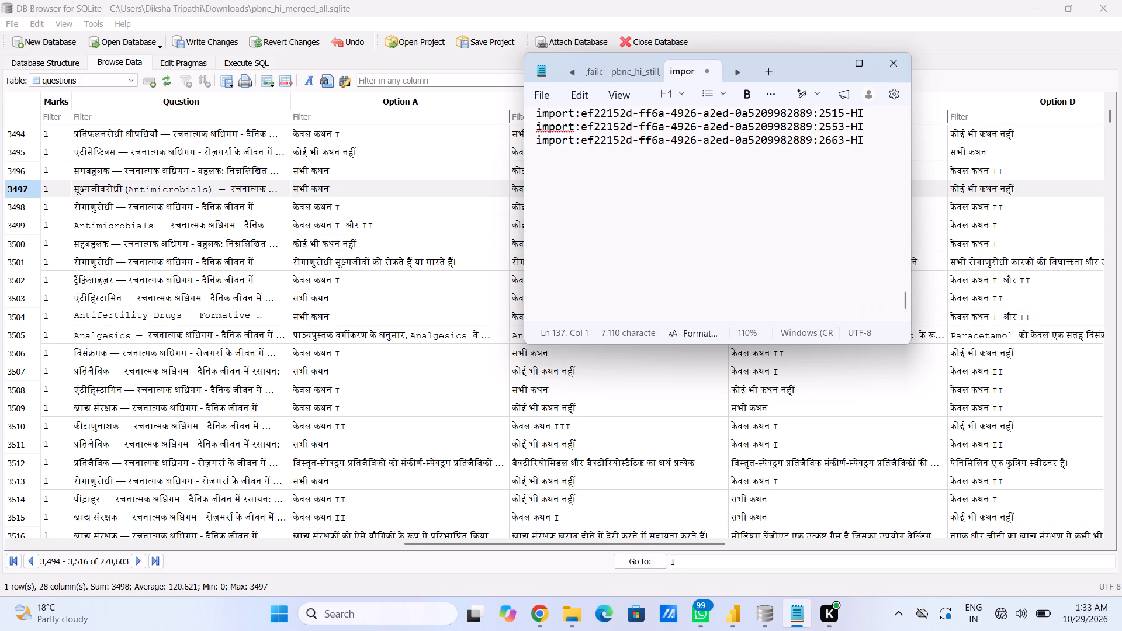
Add the ID of row 3499, ending in 2665-HI, to the Notepad list, keeping only the ID from the pasted record and starting a new line.
click(26, 227)
key(ctrl+c)
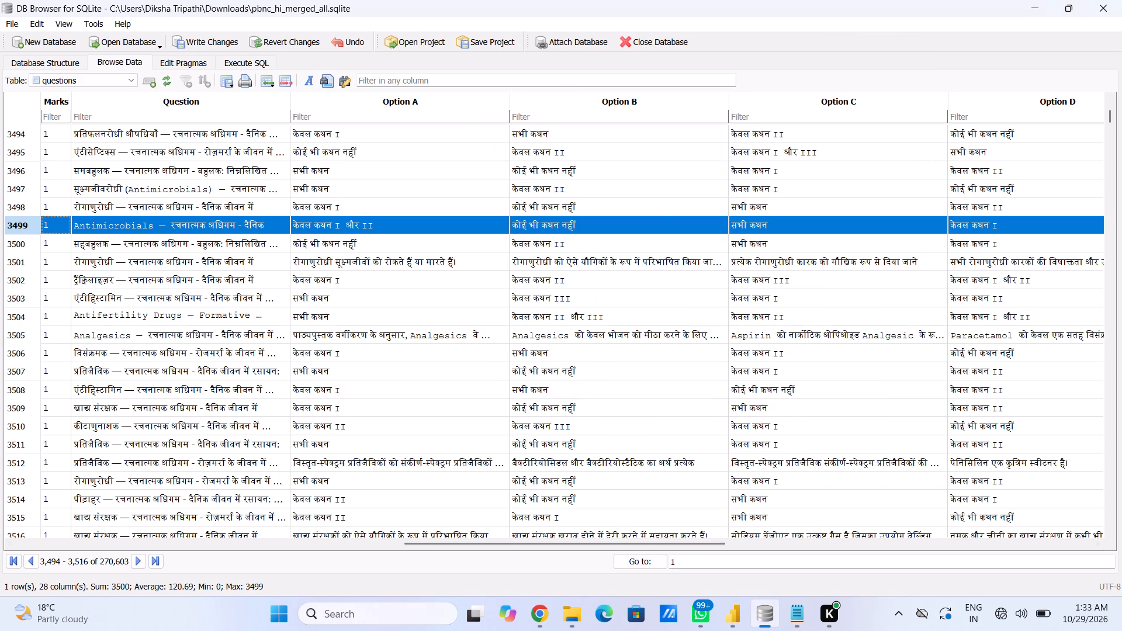
click(797, 617)
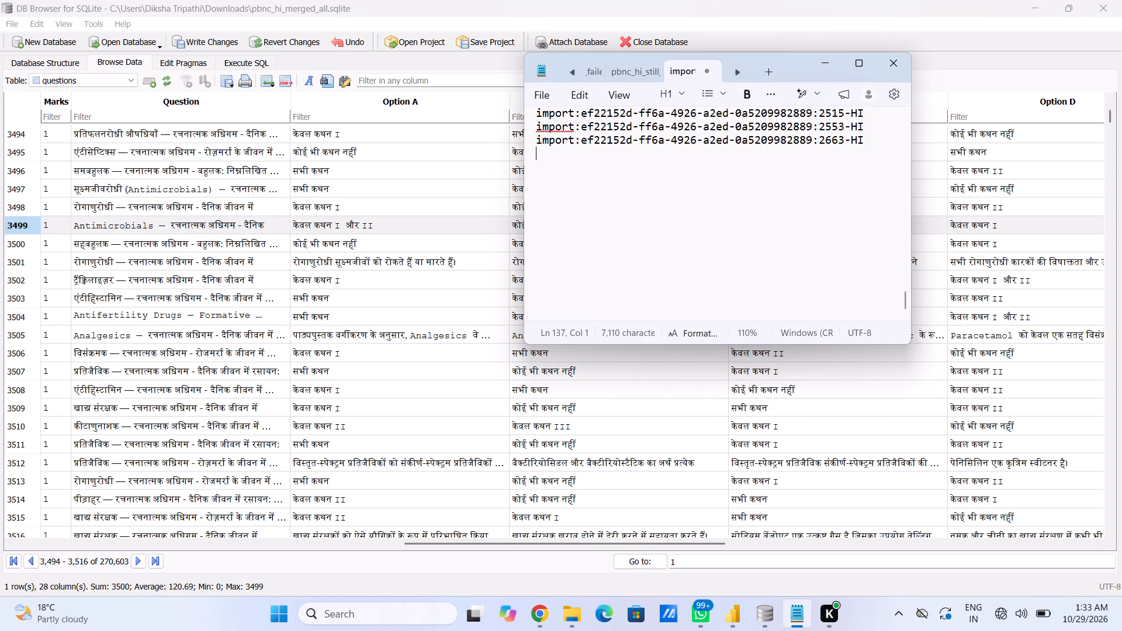
key(ctrl+v)
drag(541, 314, 541, 307)
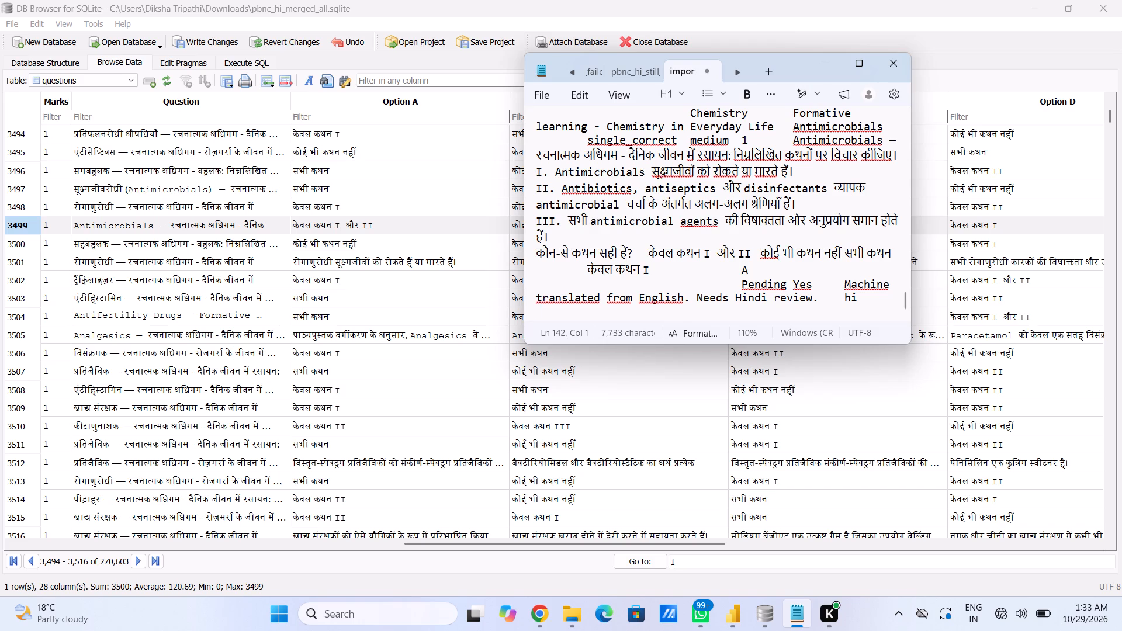
drag(541, 307, 543, 237)
scroll(535, 275, up, 3)
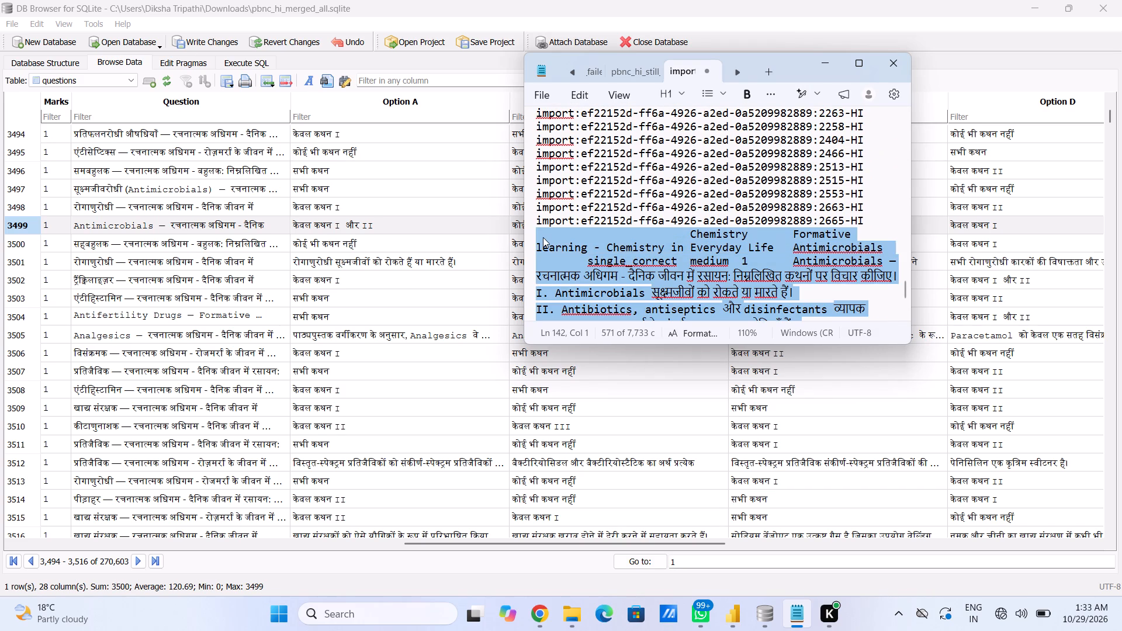
key(BackSpace)
key(Return)
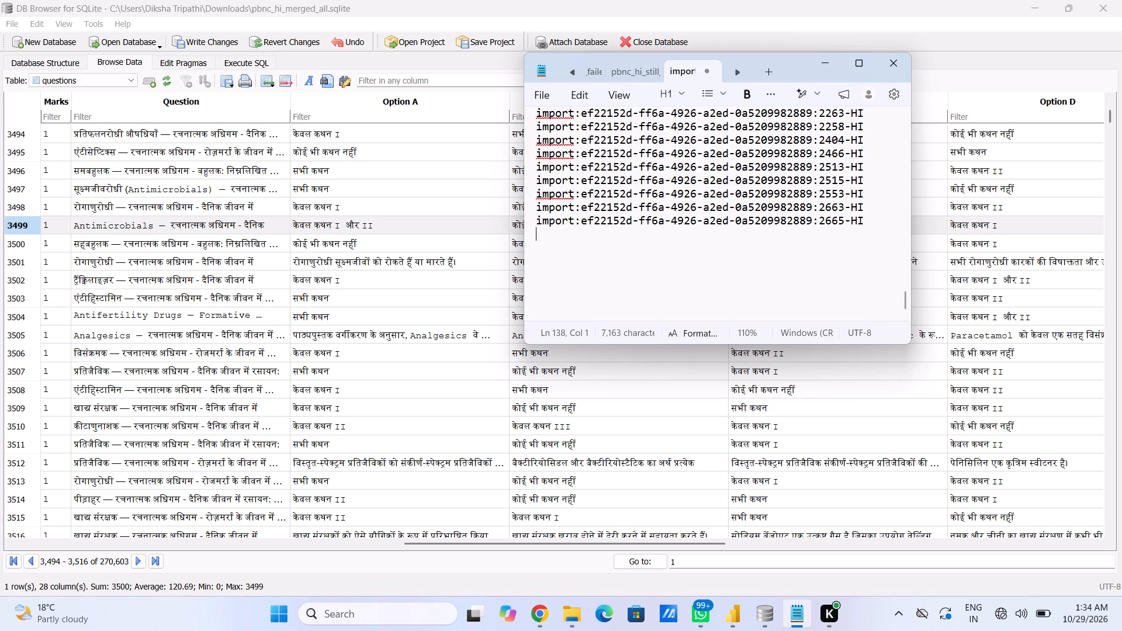
Add the ID of row 3504, ending in 2670-HI, to the Notepad list, keeping only the ID from the pasted record.
click(20, 314)
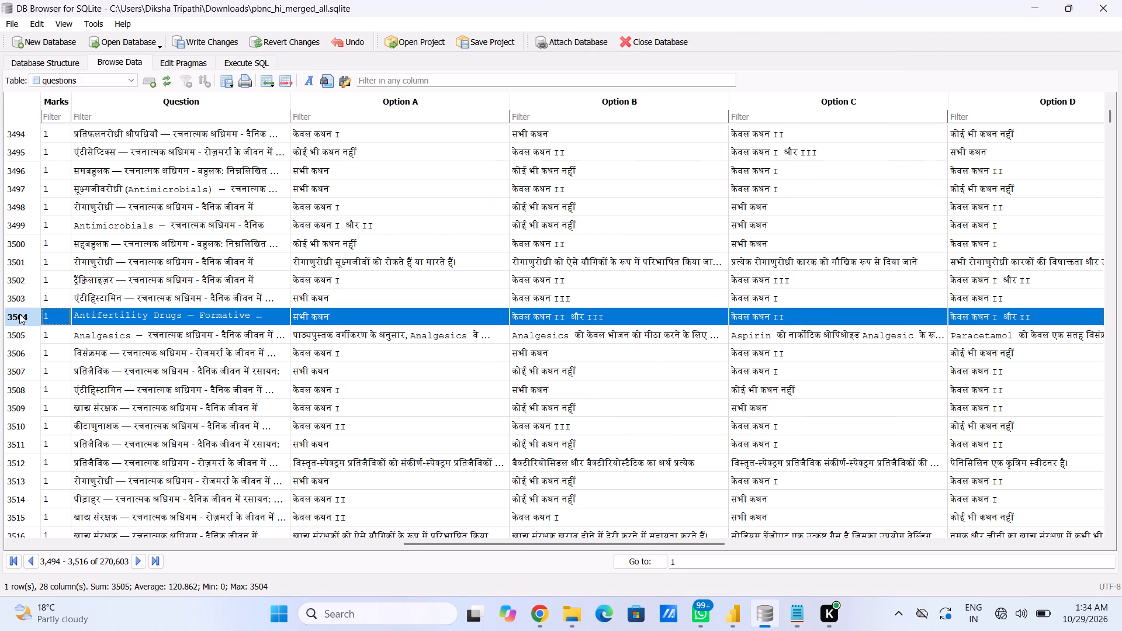
key(ctrl+c)
click(787, 626)
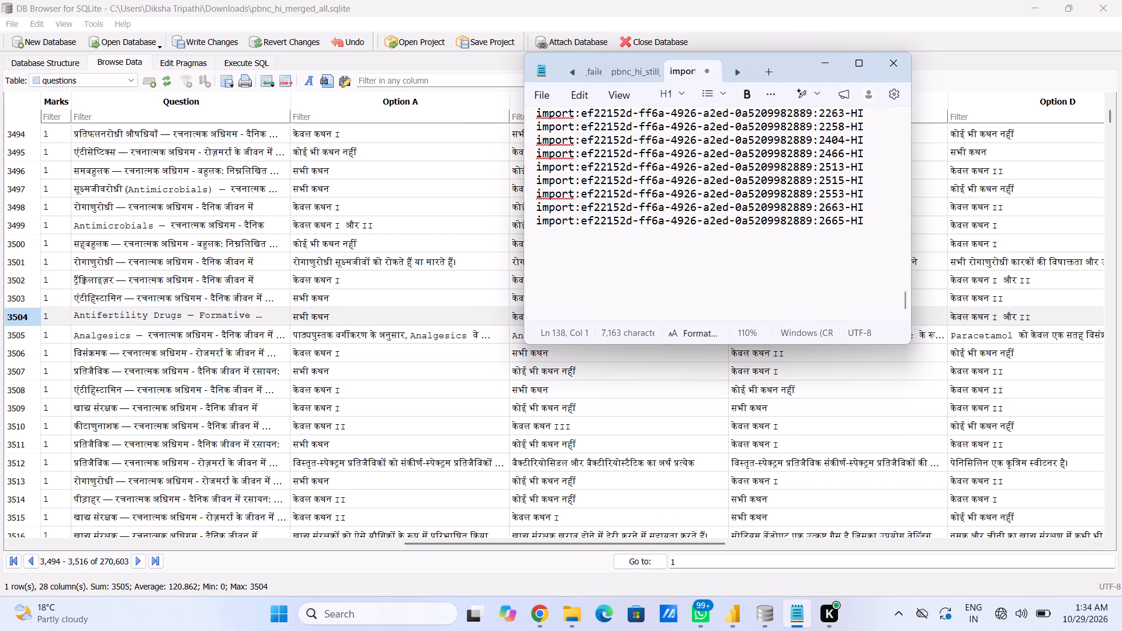
key(ctrl+v)
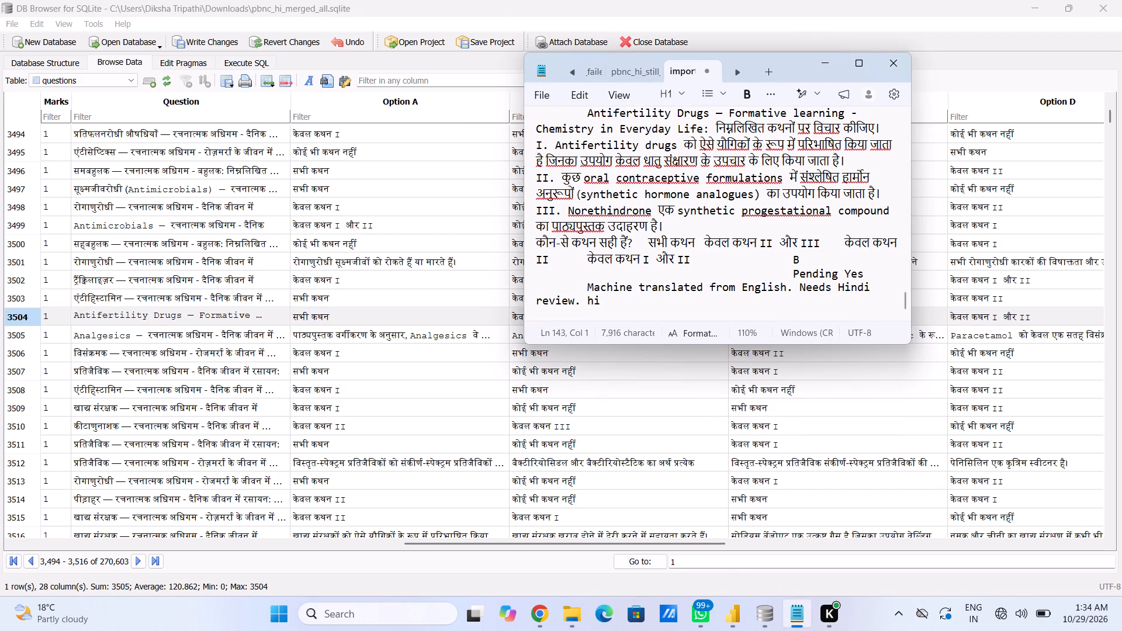
drag(546, 313, 548, 259)
scroll(548, 259, up, 1)
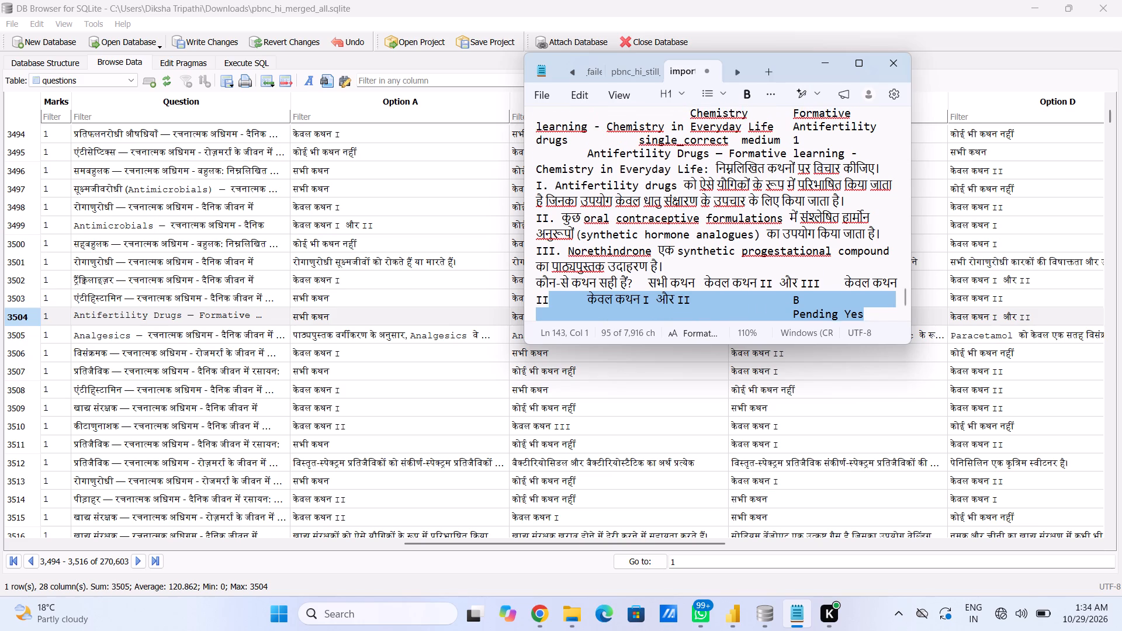
drag(548, 259, 527, 160)
scroll(548, 259, up, 1)
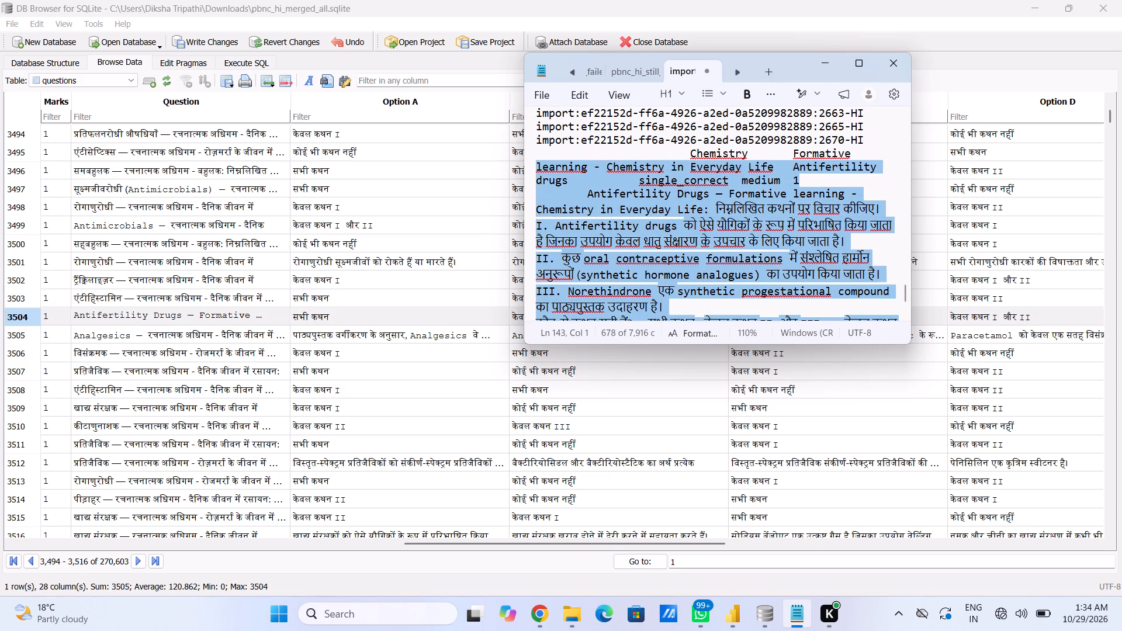
drag(527, 160, 527, 155)
key(BackSpace)
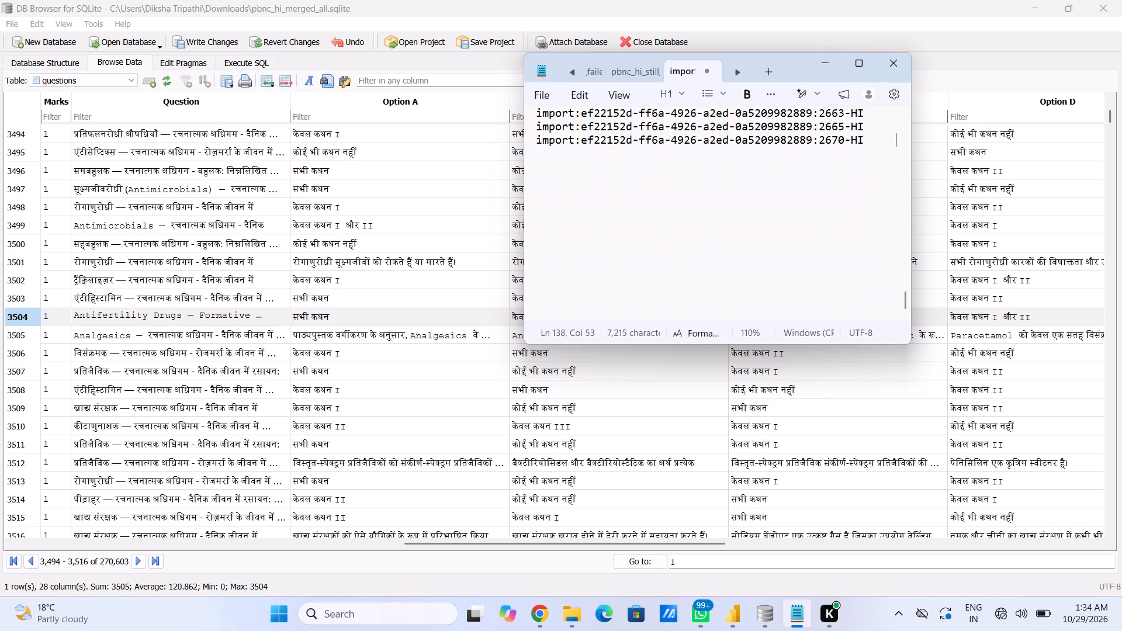
Add the ID of row 3505, ending in 2641-HI, on a new line of the Notepad list, keeping only the ID from the pasted record.
key(Return)
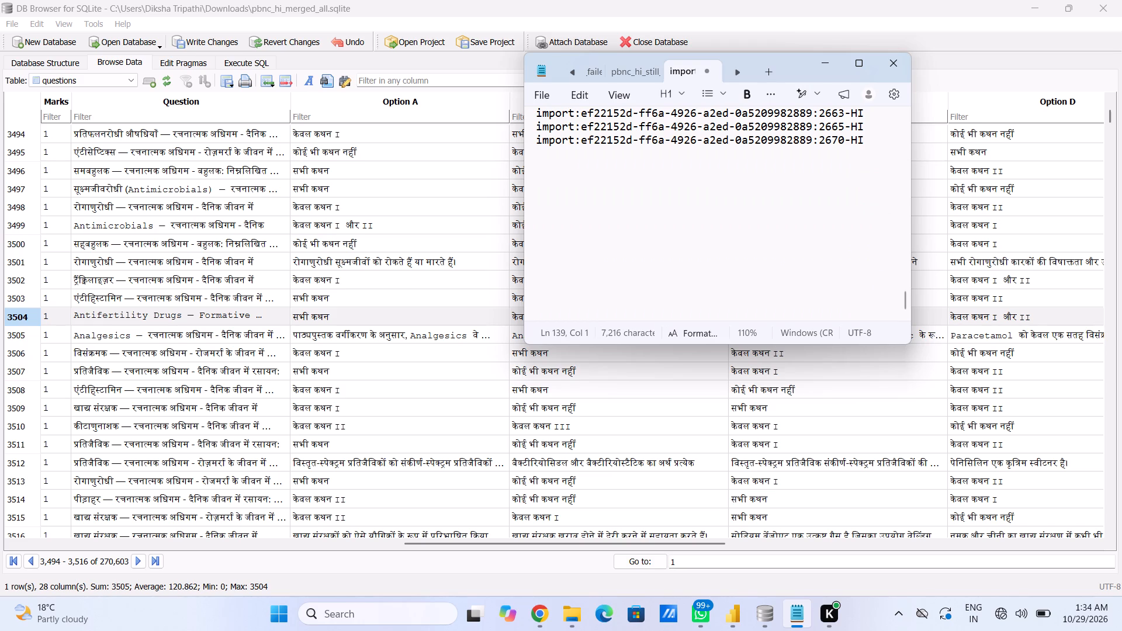
click(6, 332)
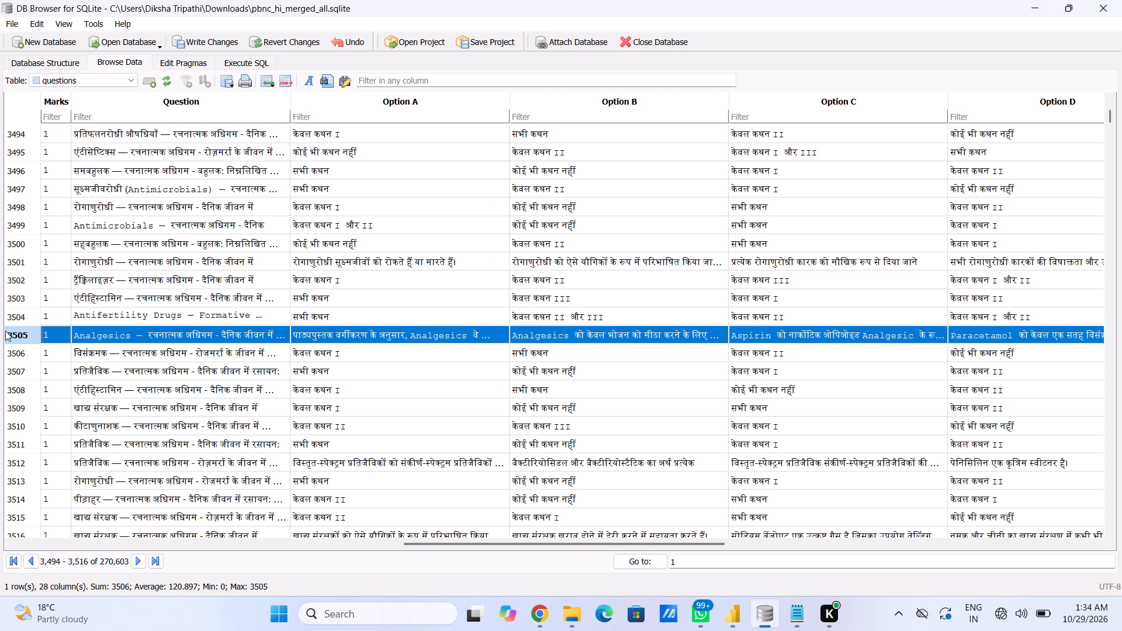
key(ctrl+c)
click(791, 613)
key(ctrl+v)
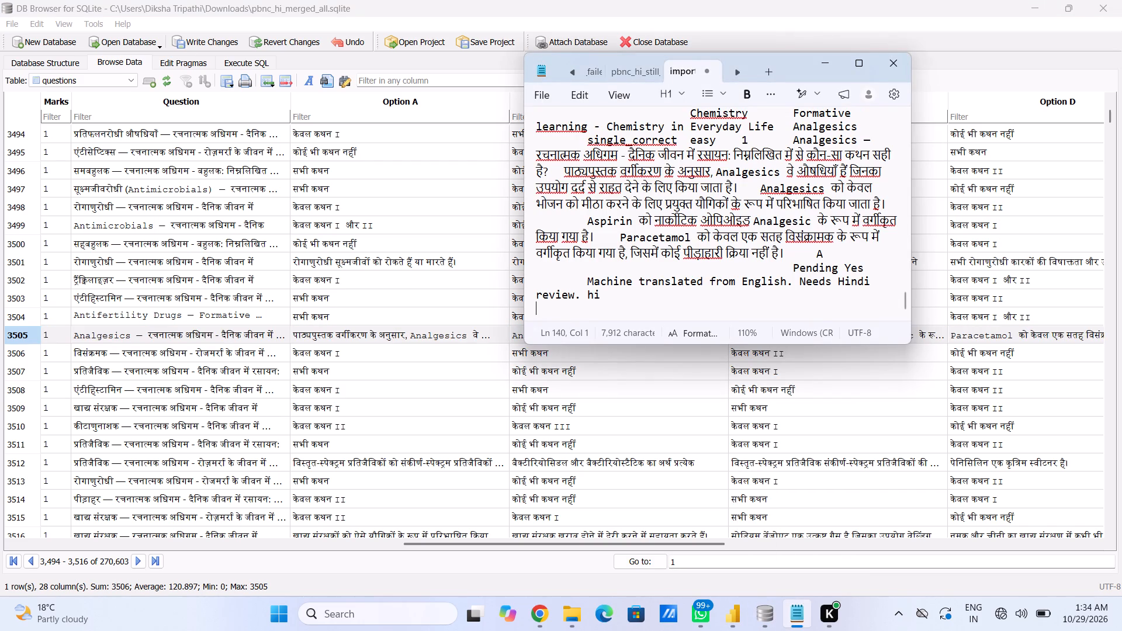
drag(538, 308, 536, 199)
scroll(530, 235, up, 2)
key(BackSpace)
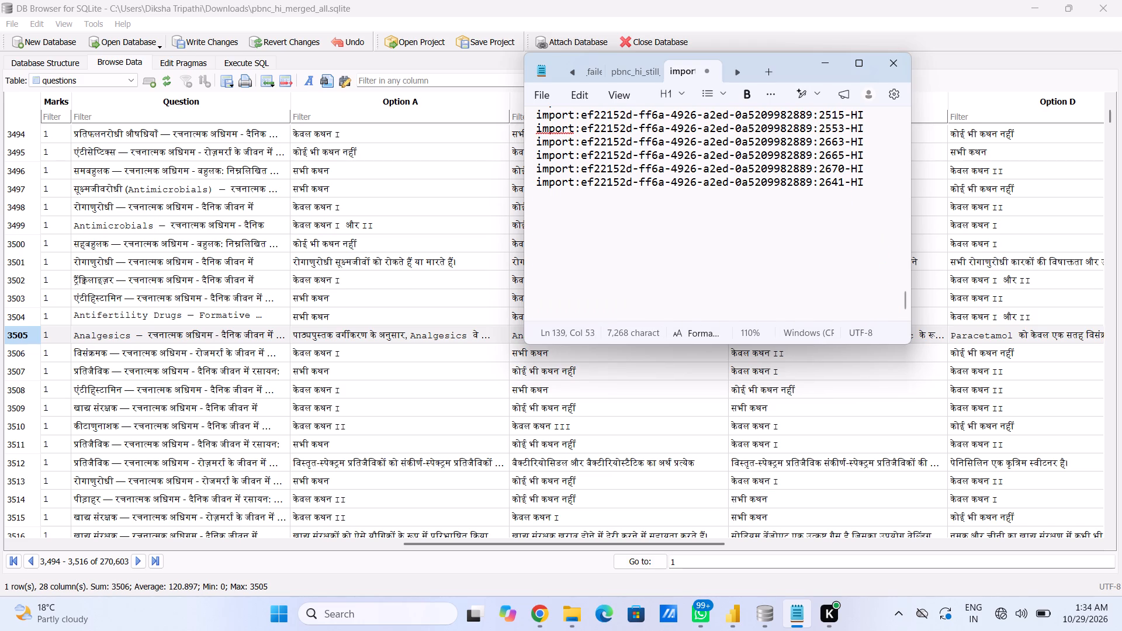
key(Return)
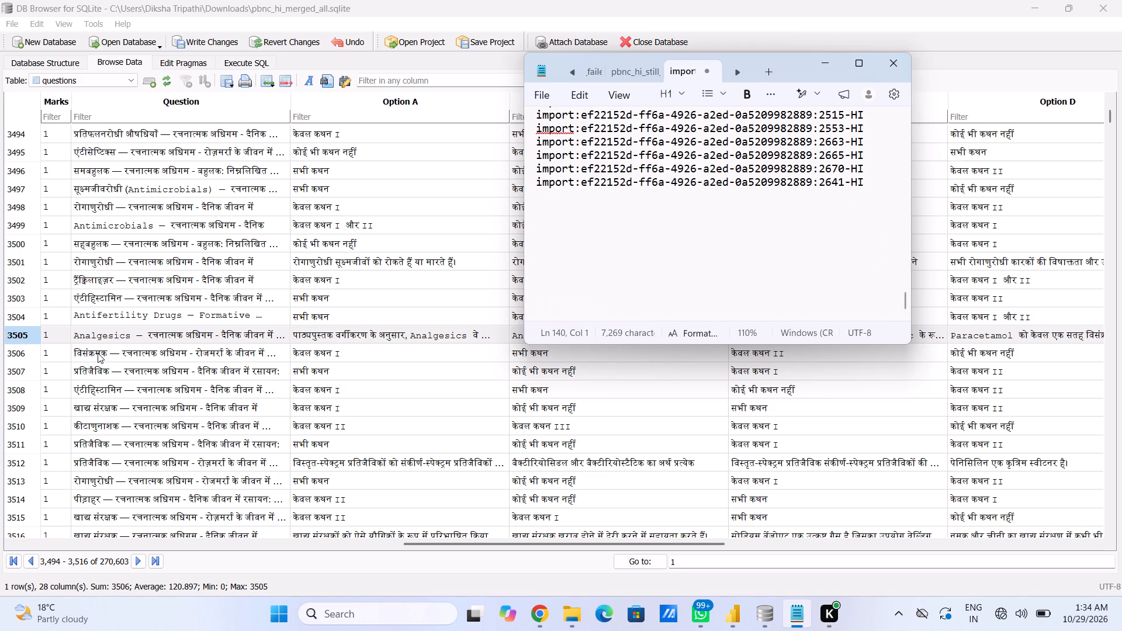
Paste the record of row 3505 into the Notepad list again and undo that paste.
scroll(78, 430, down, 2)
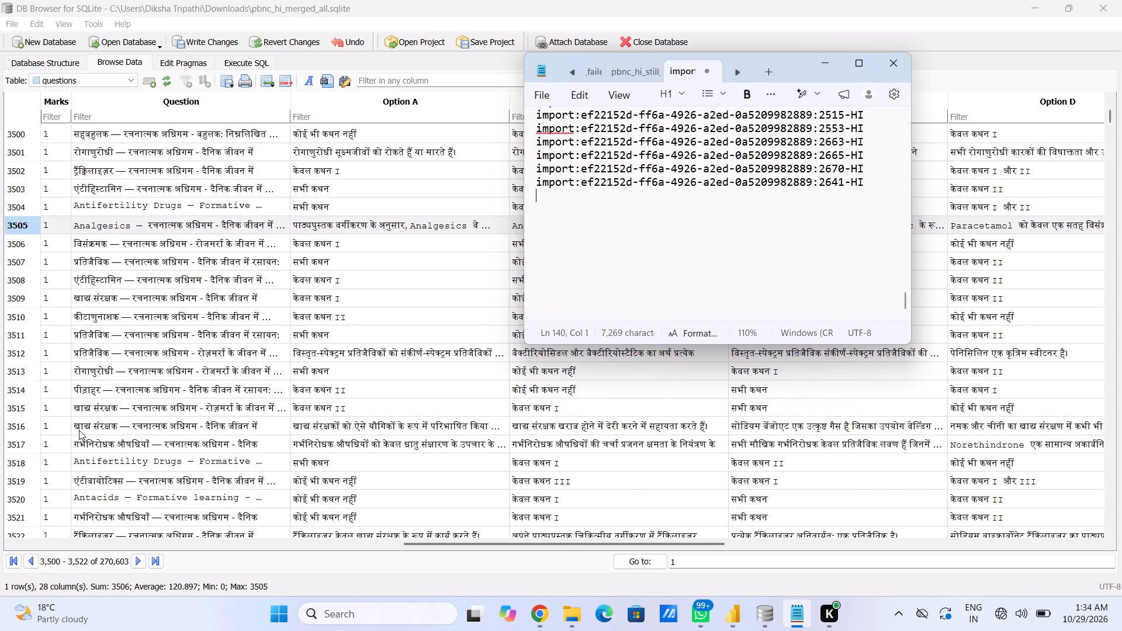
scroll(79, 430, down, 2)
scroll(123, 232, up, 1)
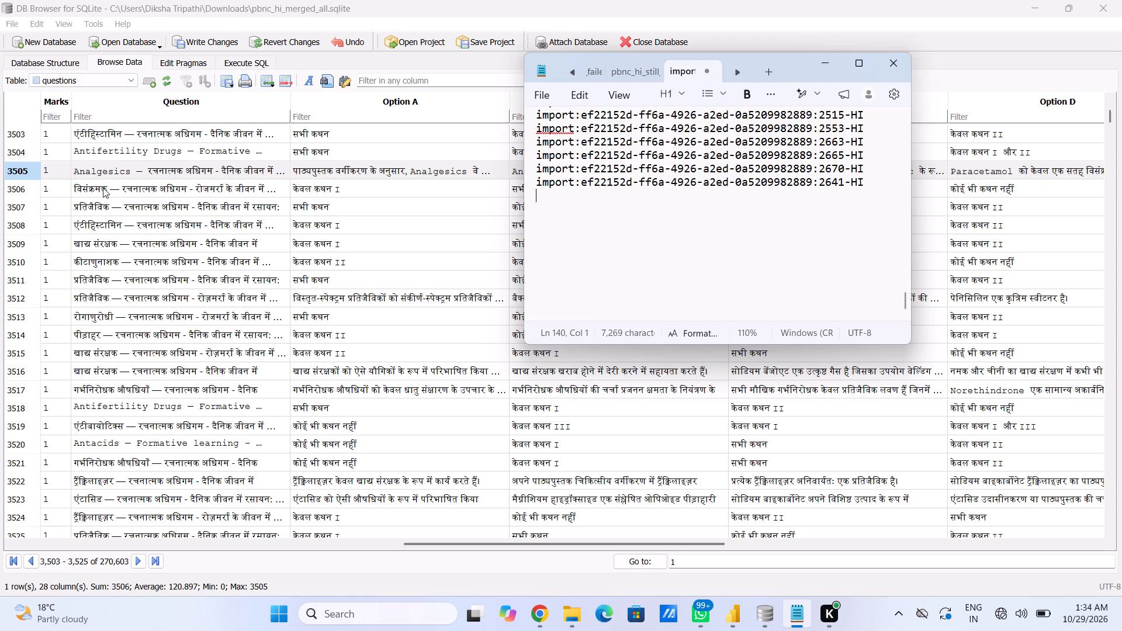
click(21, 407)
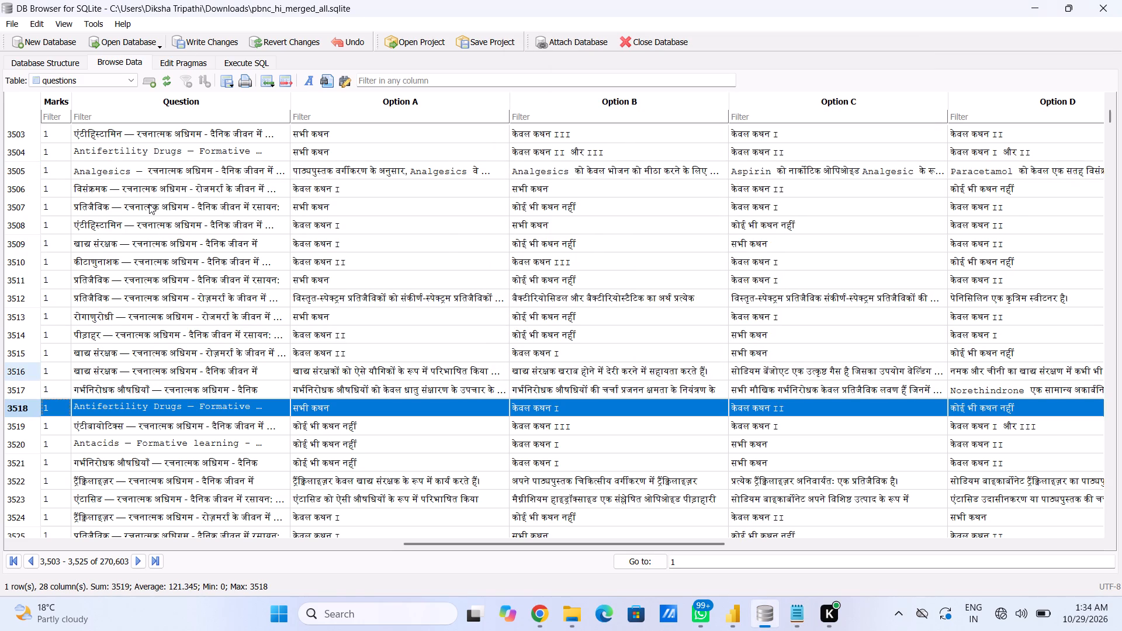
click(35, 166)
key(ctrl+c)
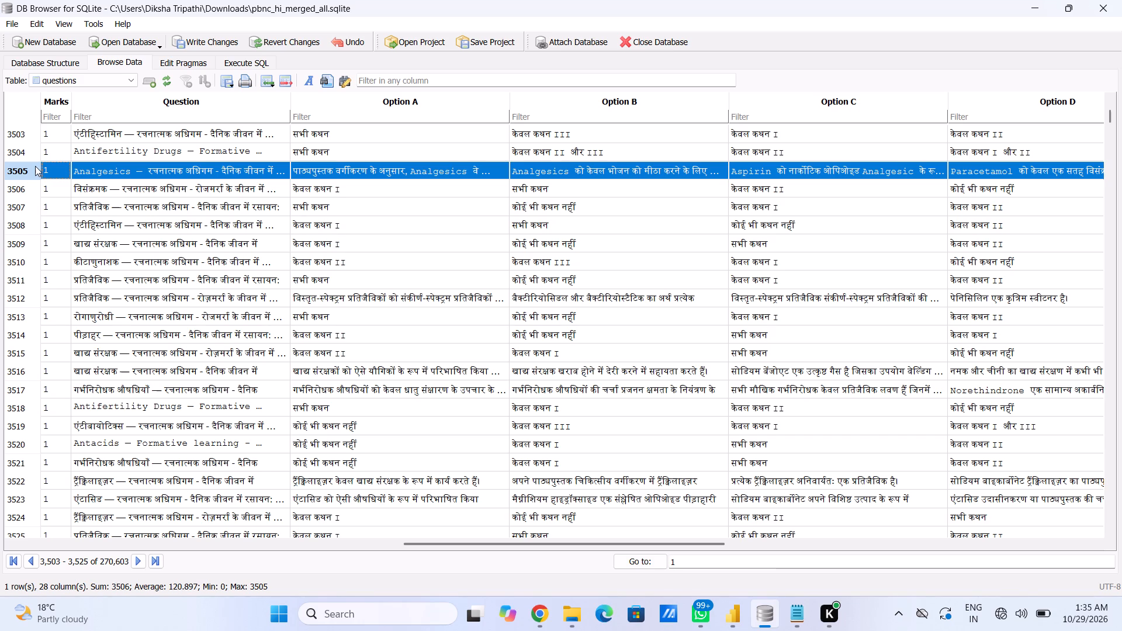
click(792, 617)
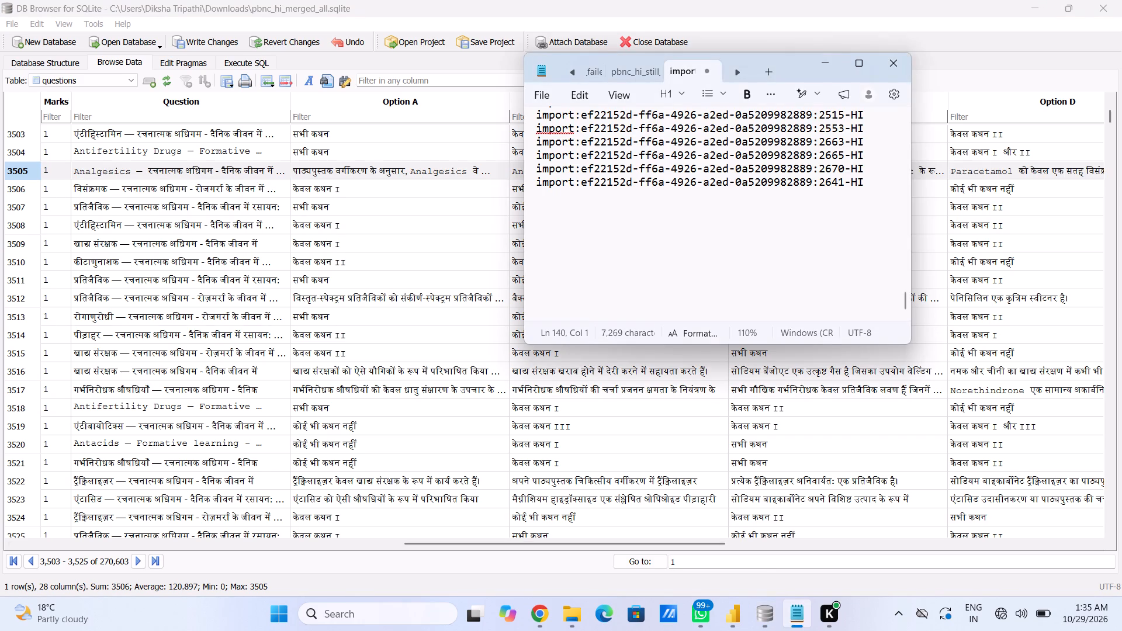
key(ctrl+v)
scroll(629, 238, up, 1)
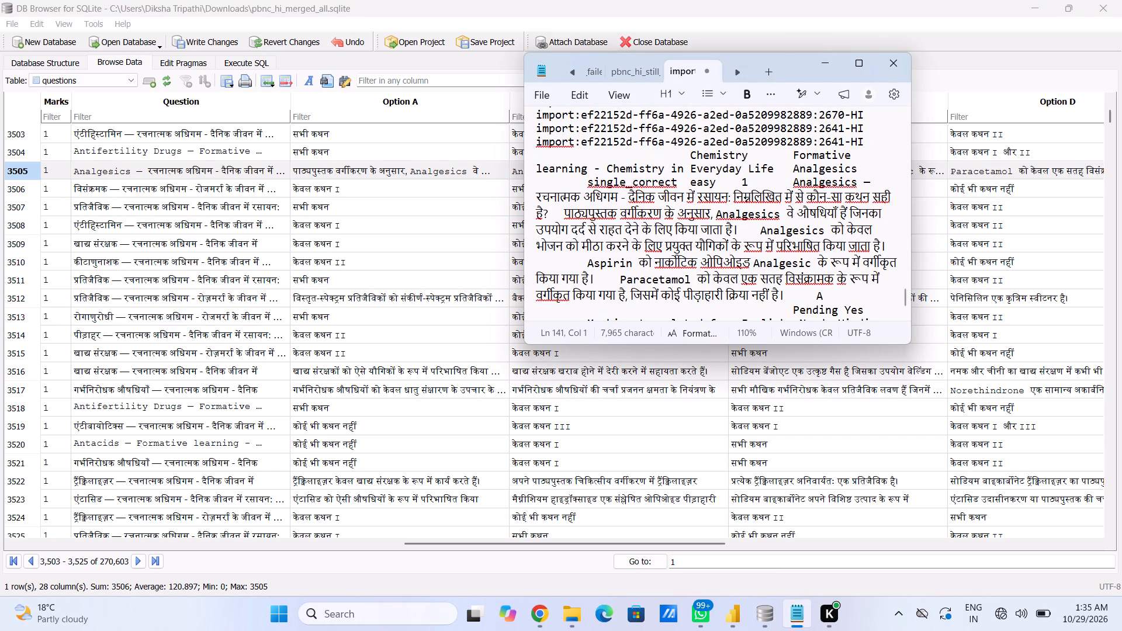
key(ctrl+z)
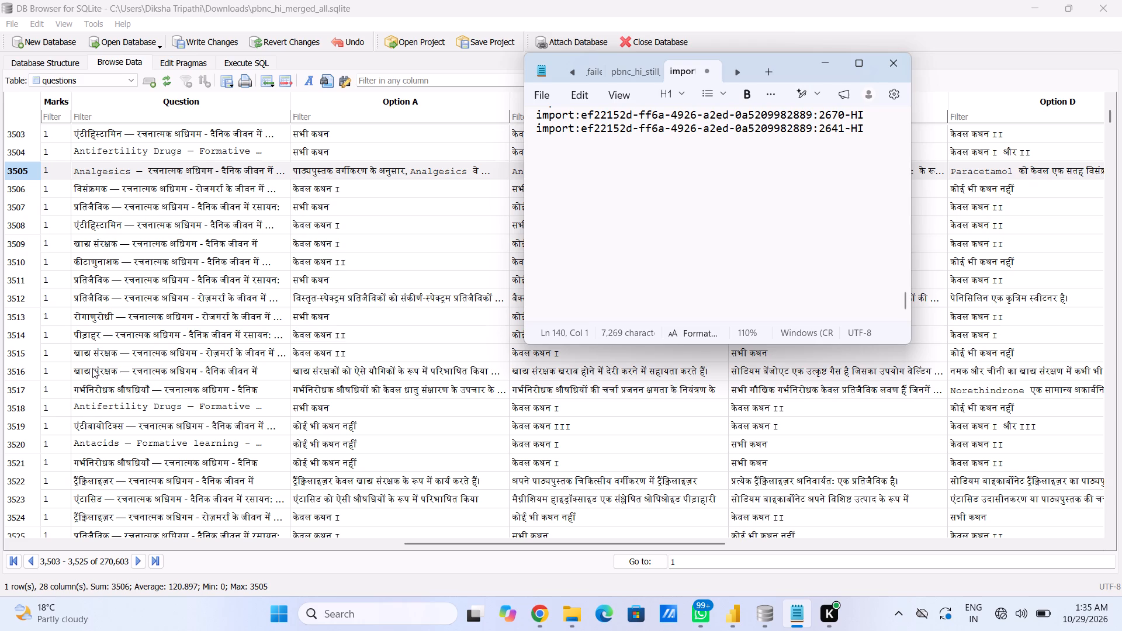
click(15, 410)
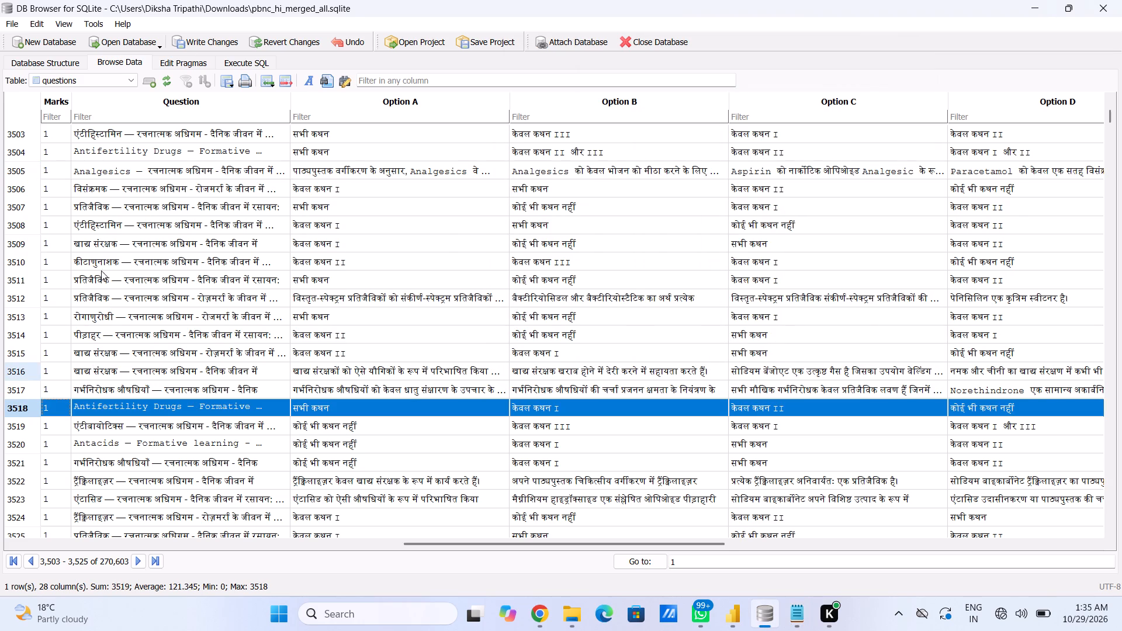
scroll(102, 268, down, 2)
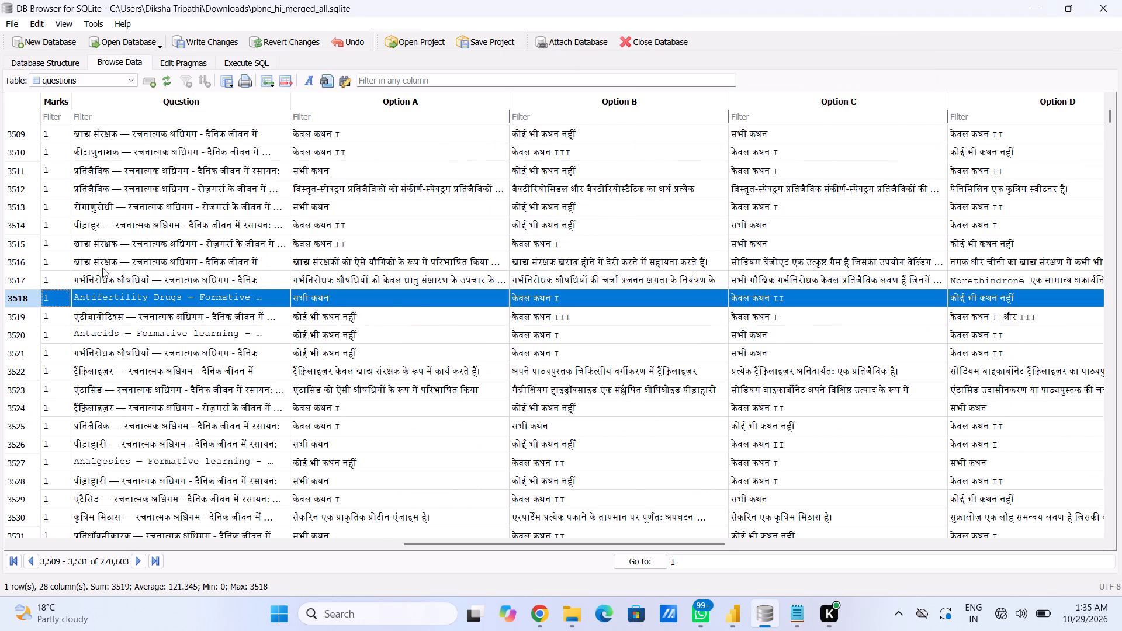
scroll(102, 268, down, 2)
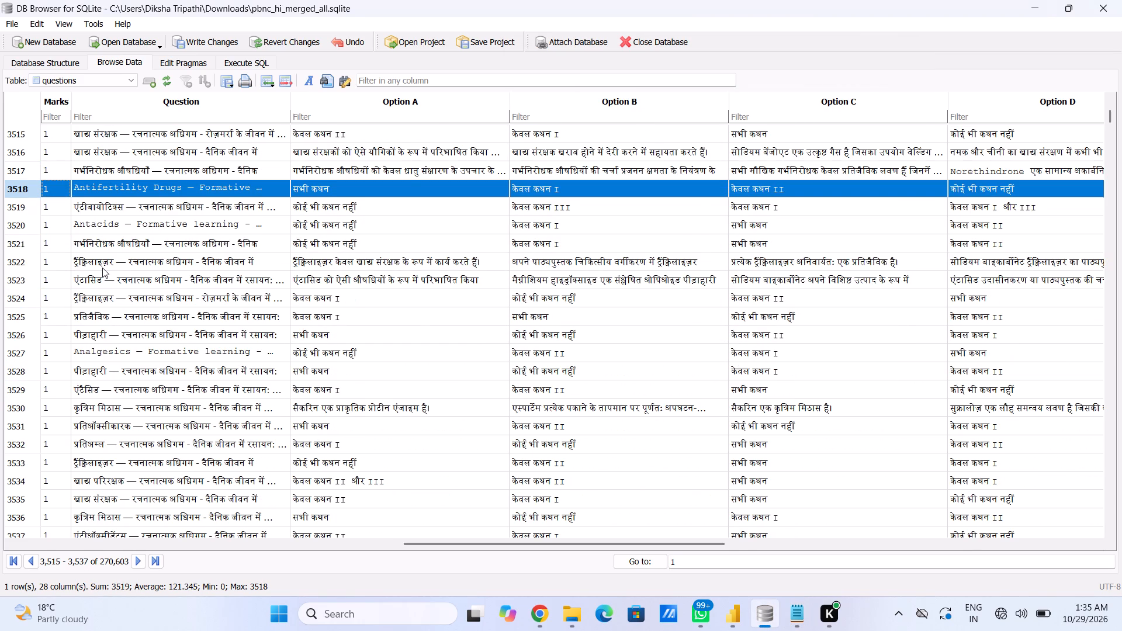
scroll(102, 268, down, 1)
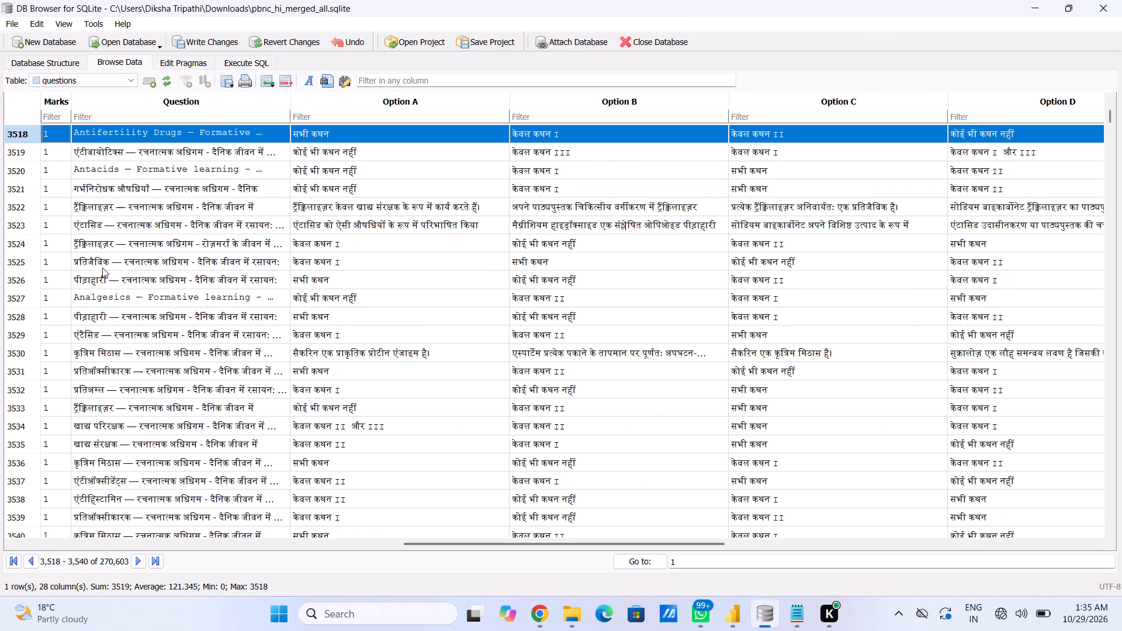
key(ctrl+c)
click(799, 615)
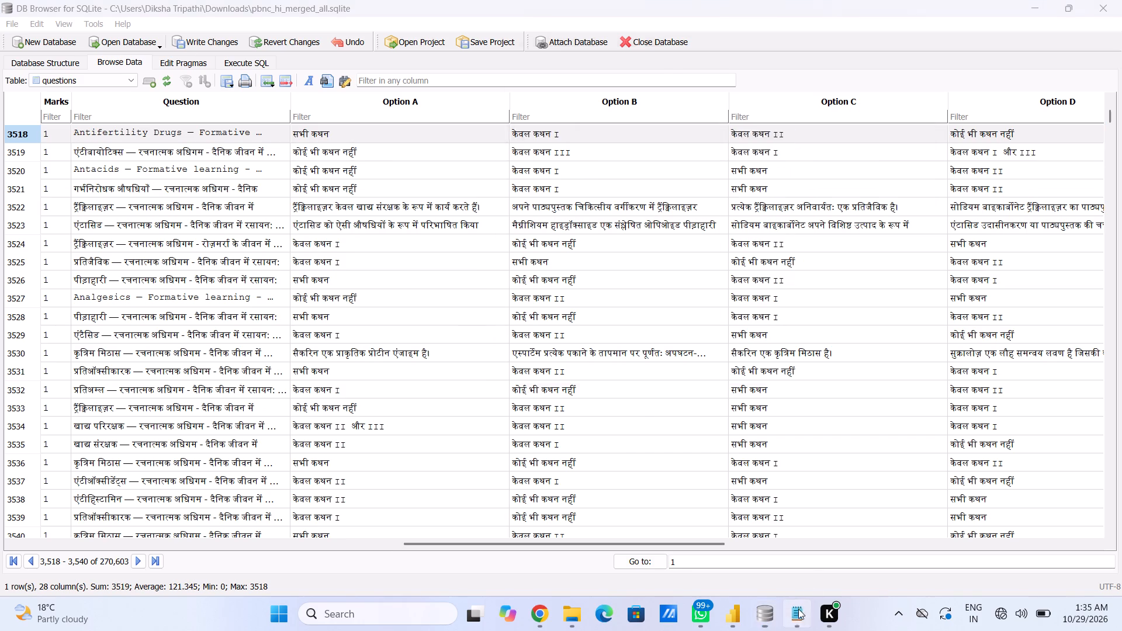
key(ctrl+v)
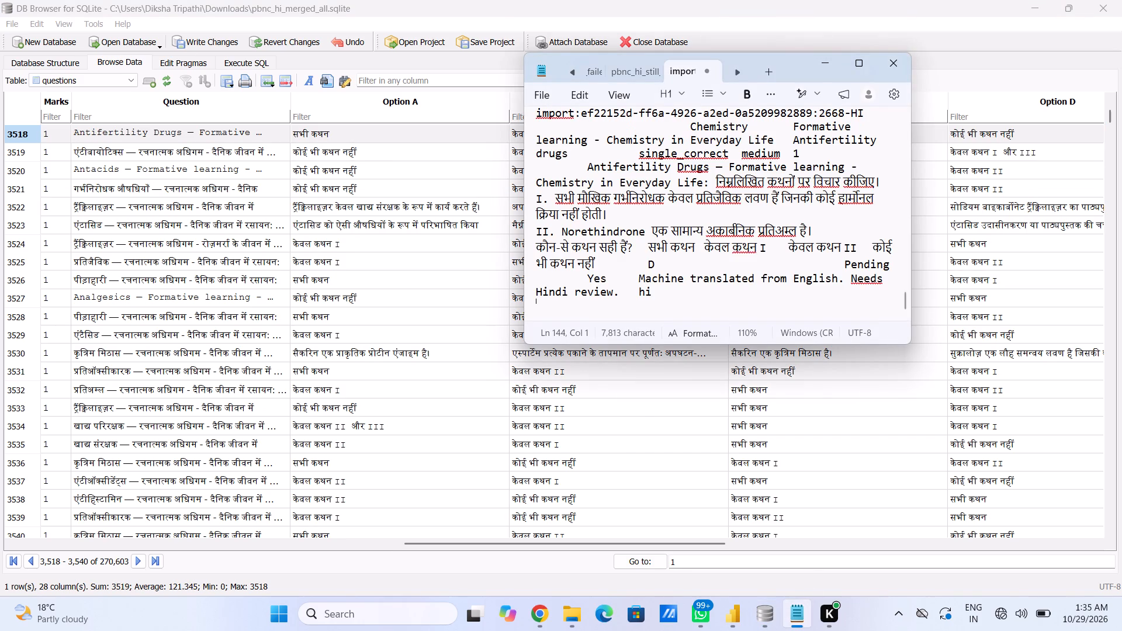
drag(538, 311, 550, 258)
scroll(548, 260, up, 2)
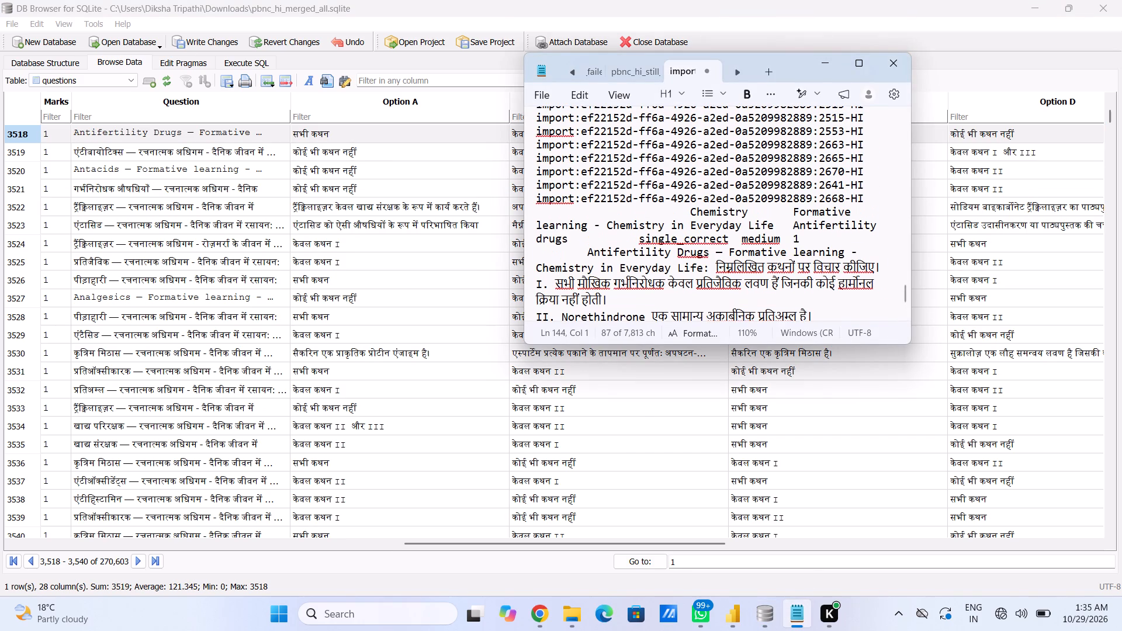
drag(550, 258, 538, 215)
key(BackSpace)
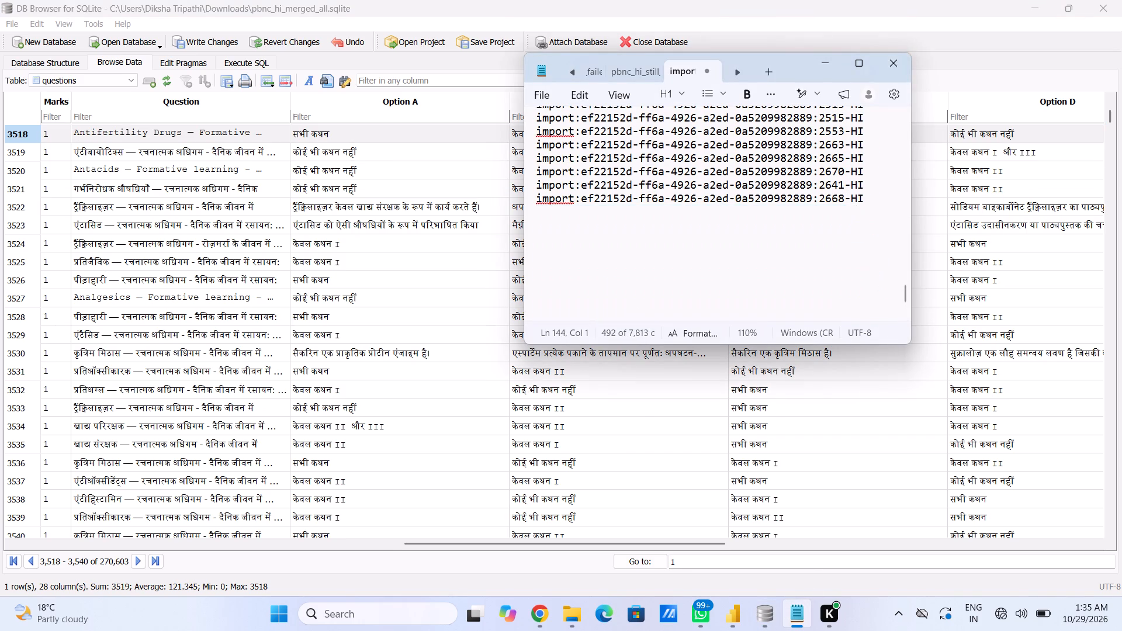
key(Return)
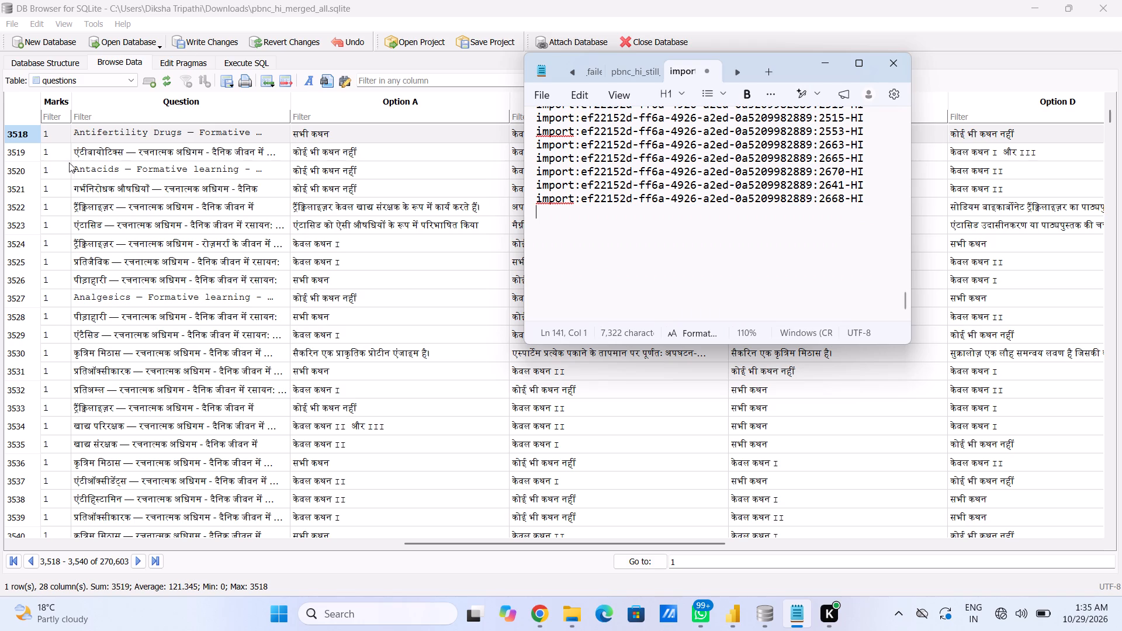
Add the ID of row 3520, ending in 2679-HI, to the Notepad list, keeping only the ID from the pasted record and starting a new line.
click(19, 169)
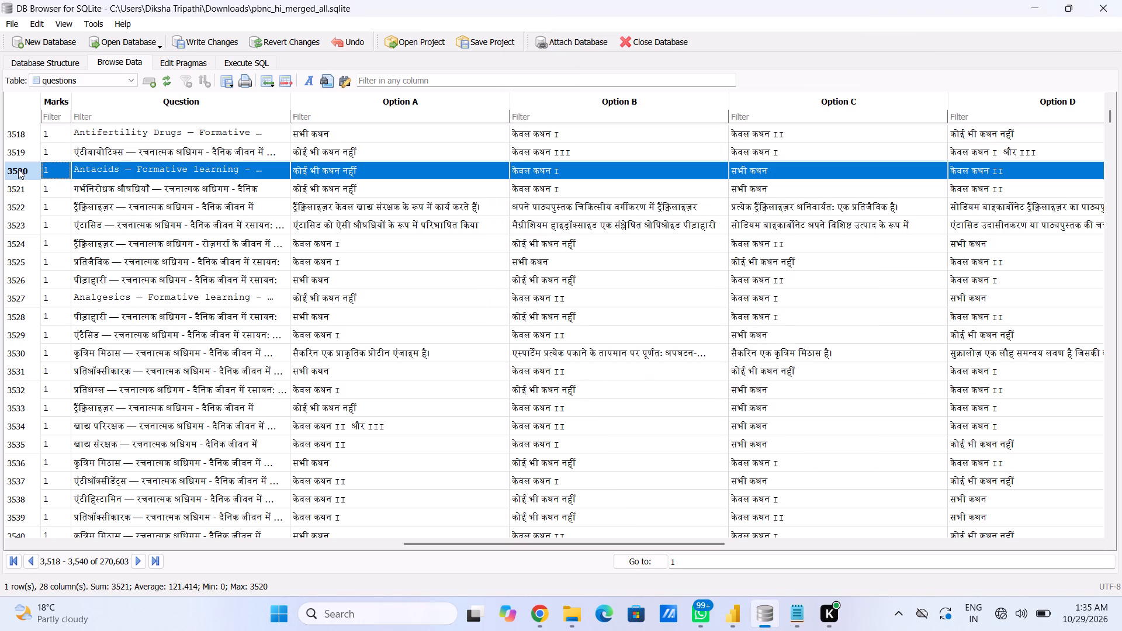
key(ctrl+c)
click(801, 629)
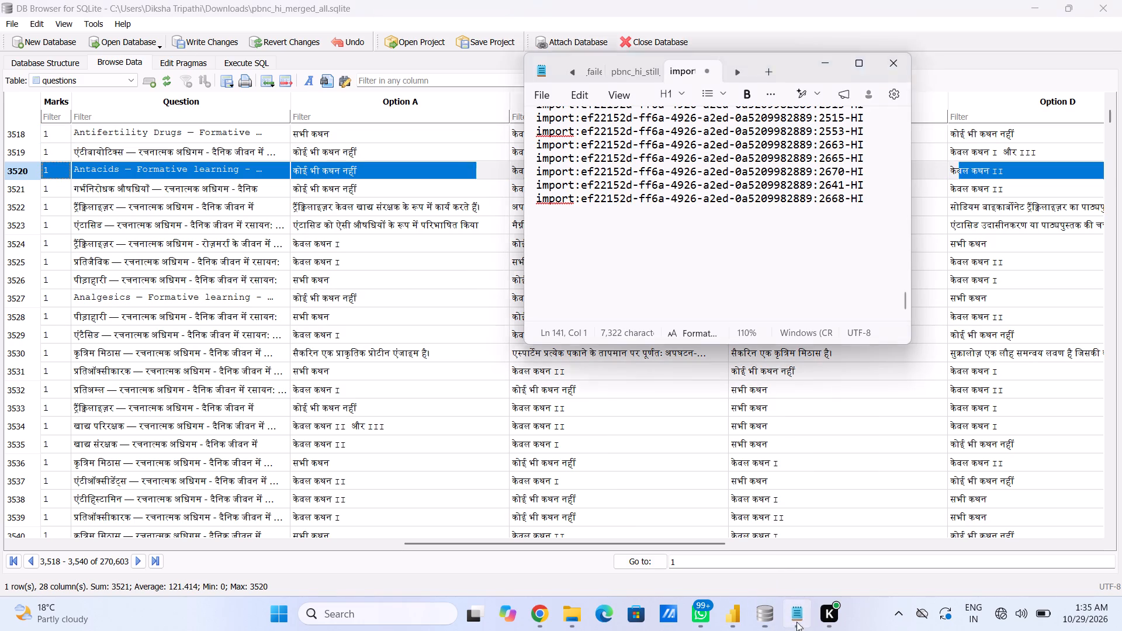
key(ctrl+v)
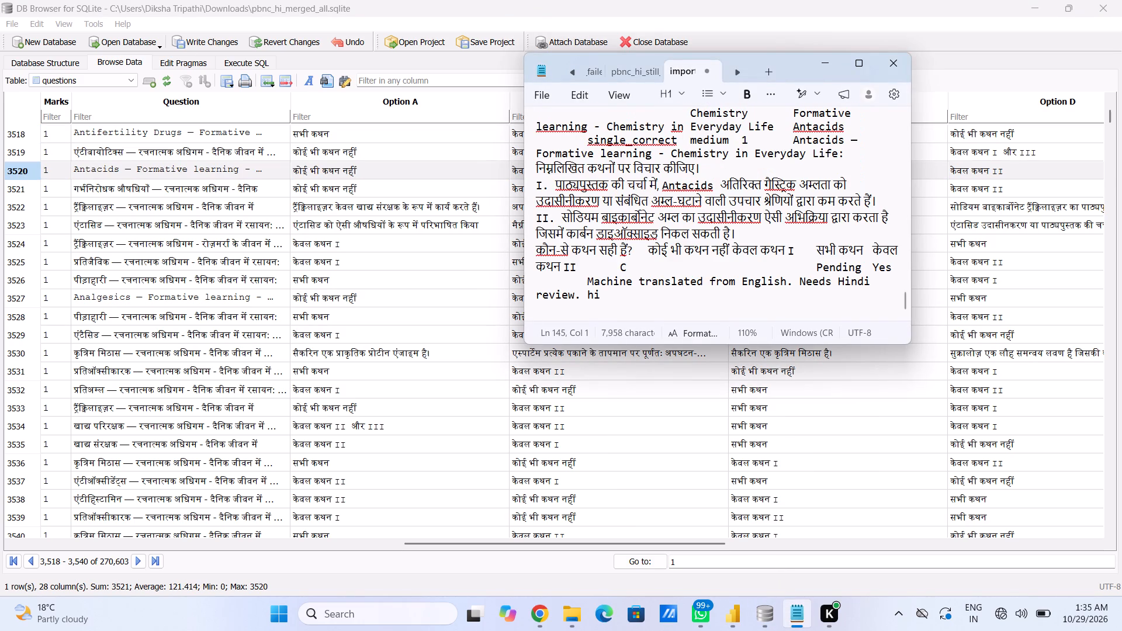
drag(539, 311, 536, 251)
scroll(535, 283, up, 2)
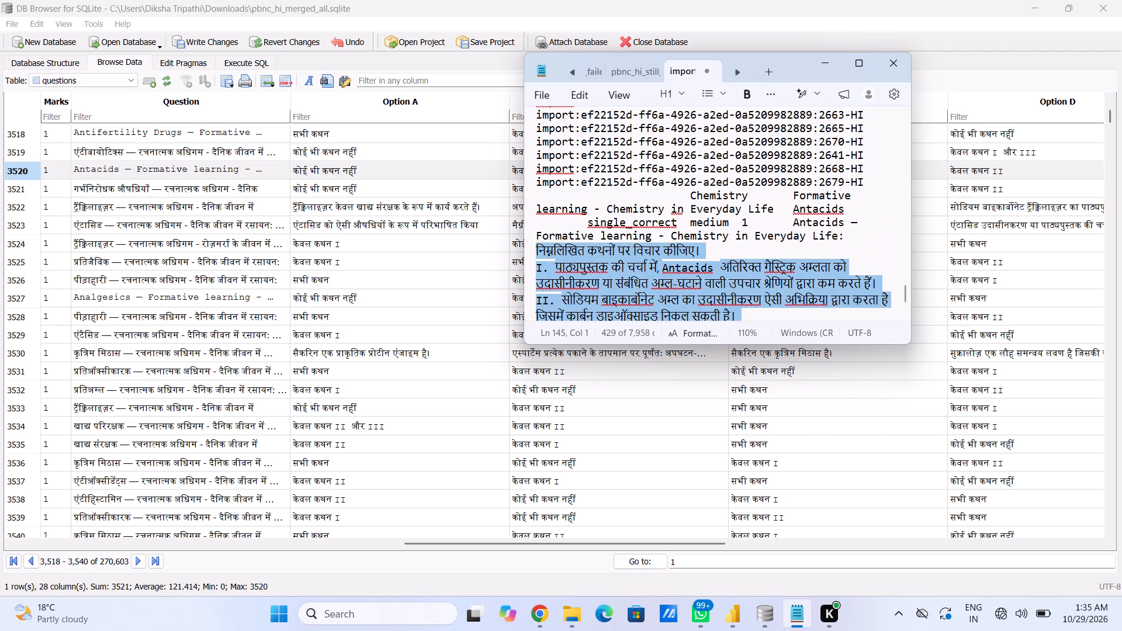
drag(536, 251, 537, 200)
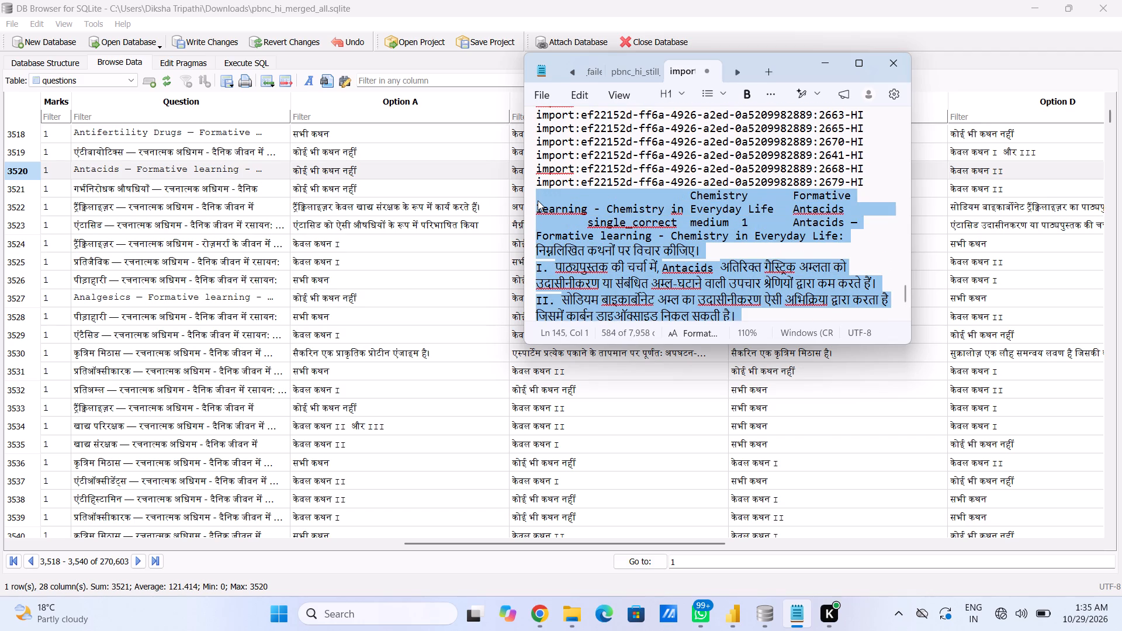
key(BackSpace)
key(Return)
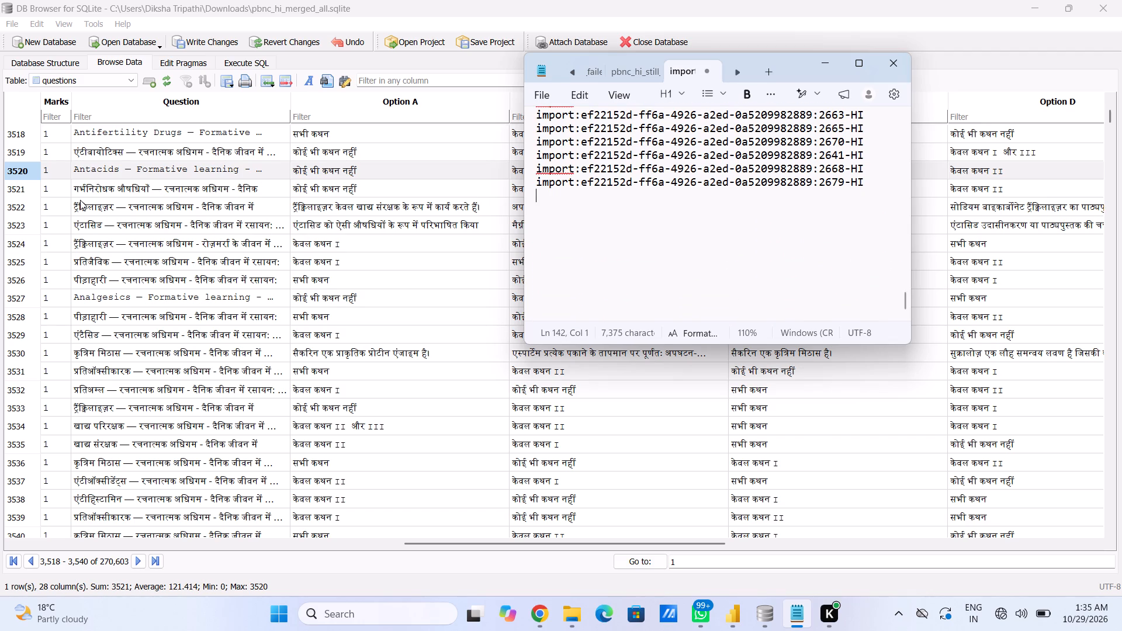
Add the ID of row 3527, ending in 2643-HI, to the Notepad list, keeping only the ID from the pasted record and starting a new line.
click(23, 297)
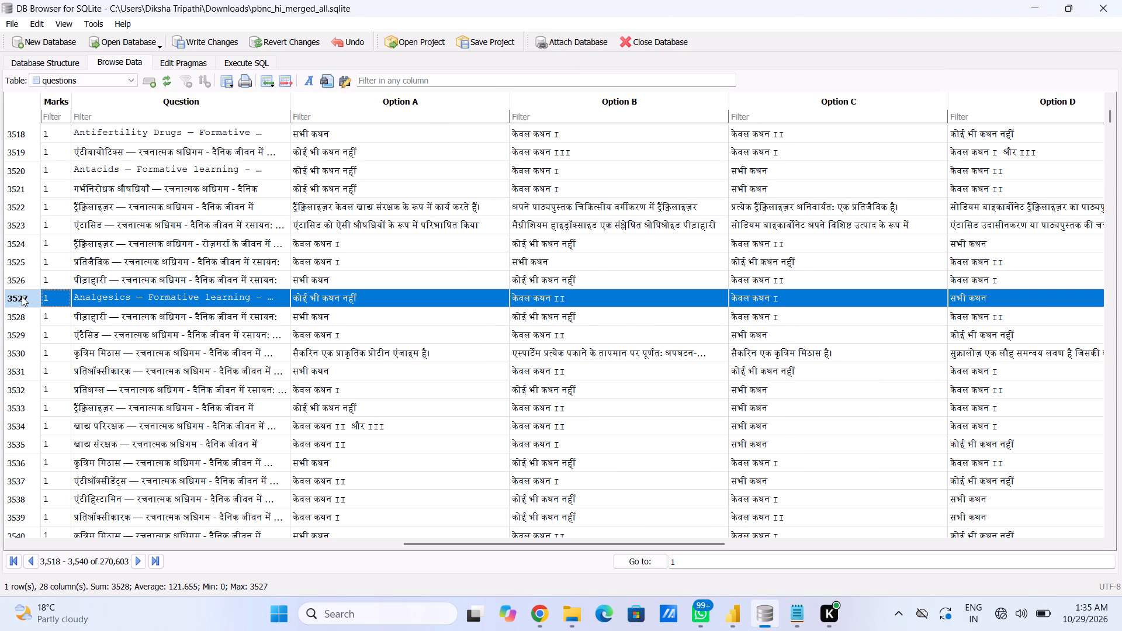
key(ctrl+c)
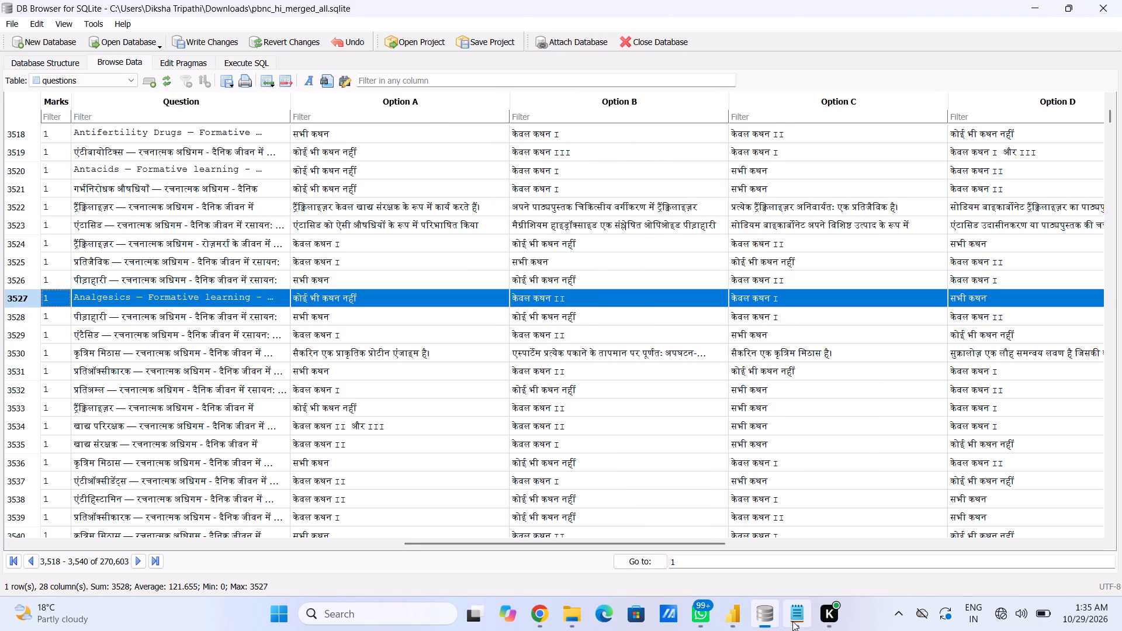
click(792, 621)
key(ctrl+v)
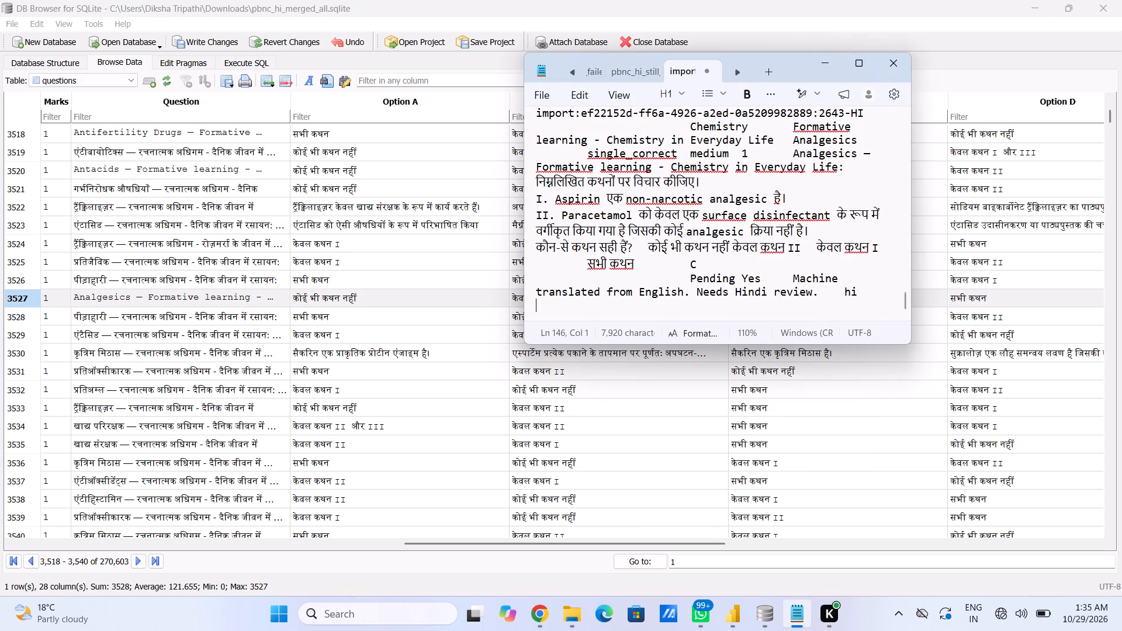
drag(541, 313, 543, 229)
scroll(548, 259, up, 2)
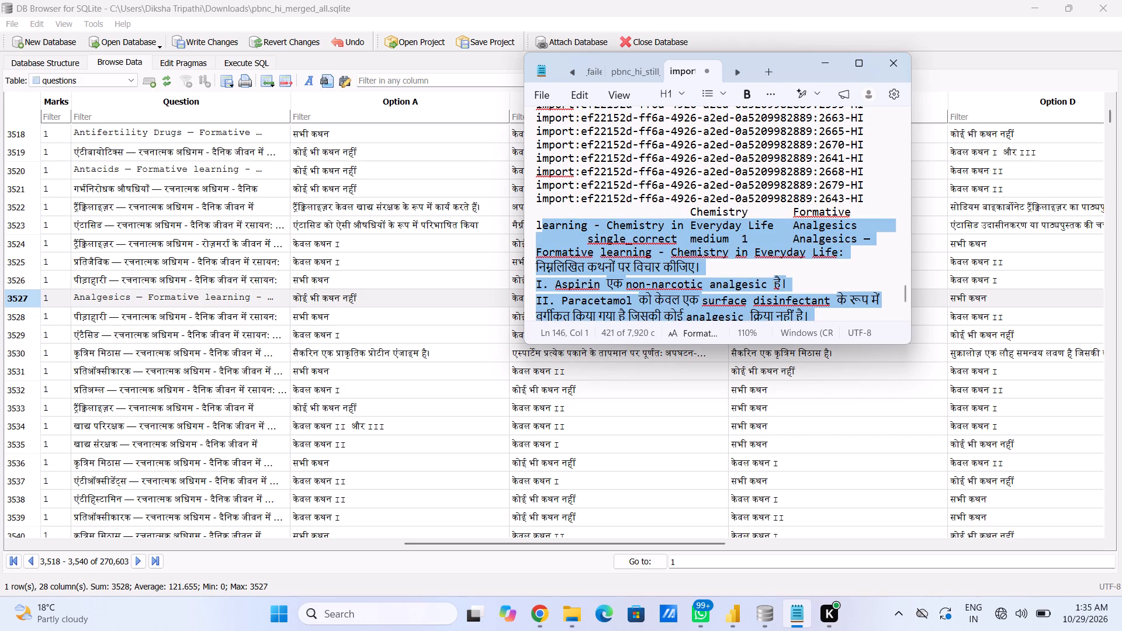
drag(543, 229, 541, 214)
key(BackSpace)
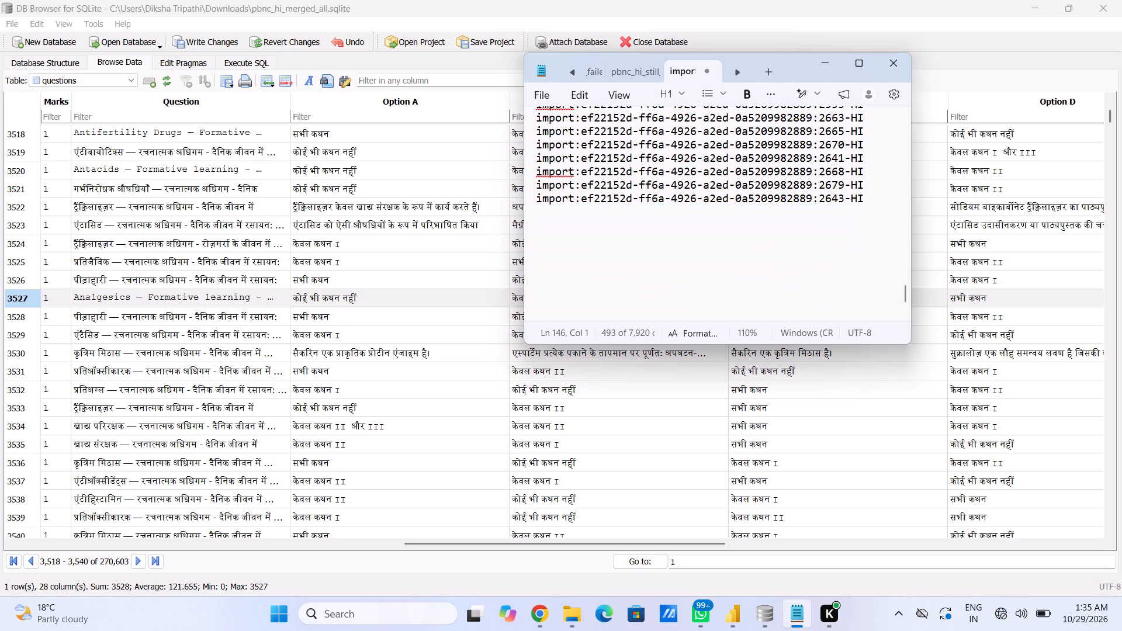
key(Return)
Check the Question column from row 3528 to about row 3585 for headings still in English.
scroll(112, 456, down, 1)
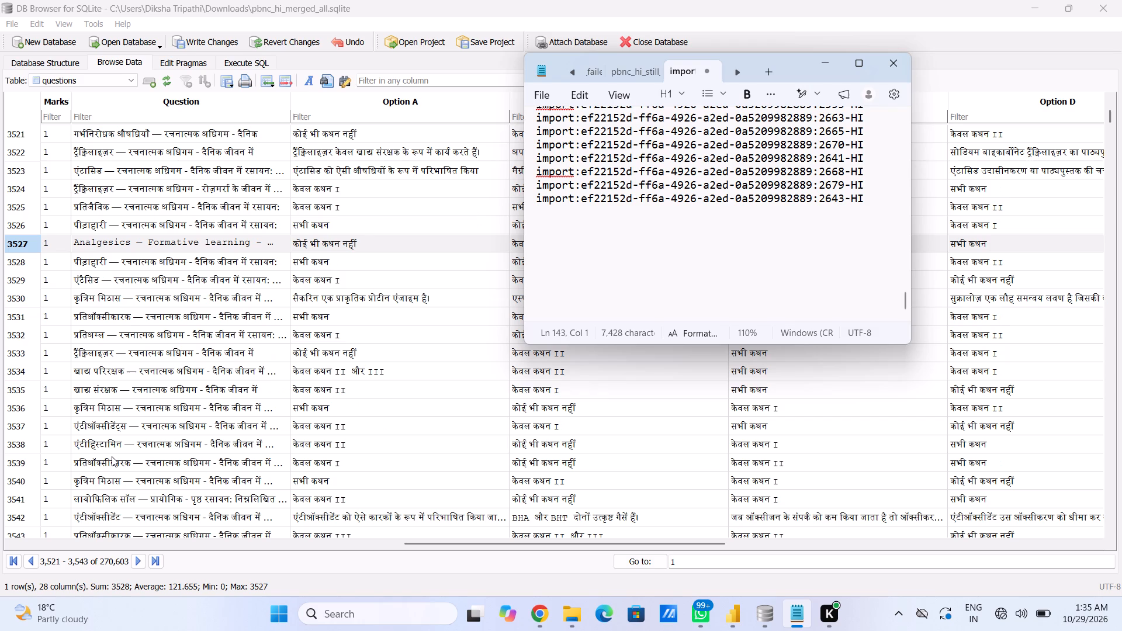
scroll(112, 456, down, 3)
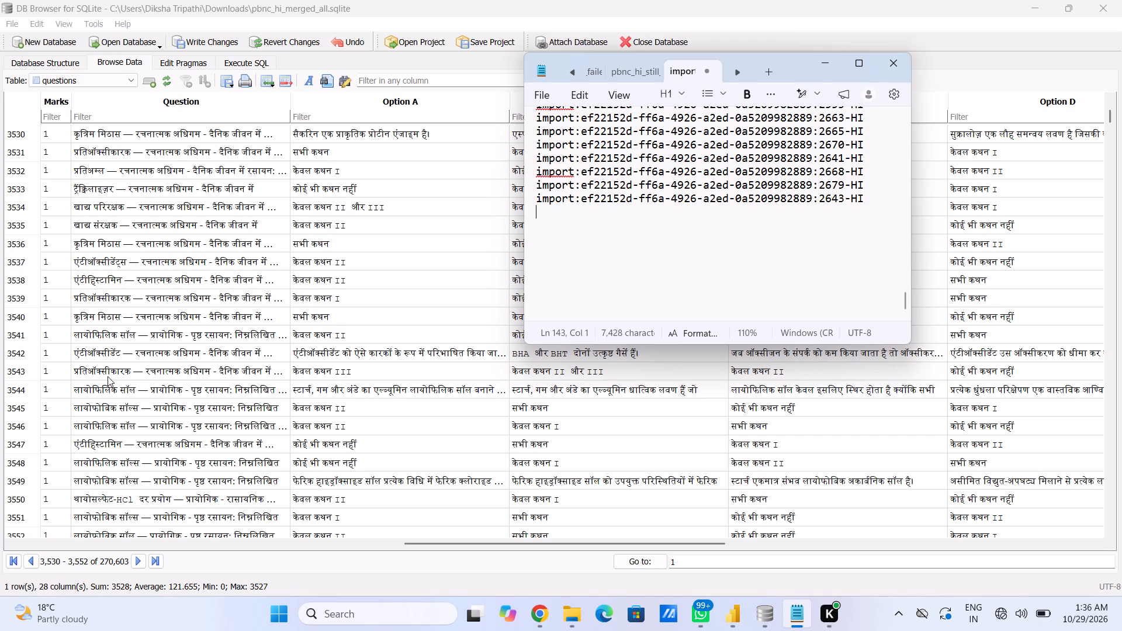
scroll(111, 428, down, 4)
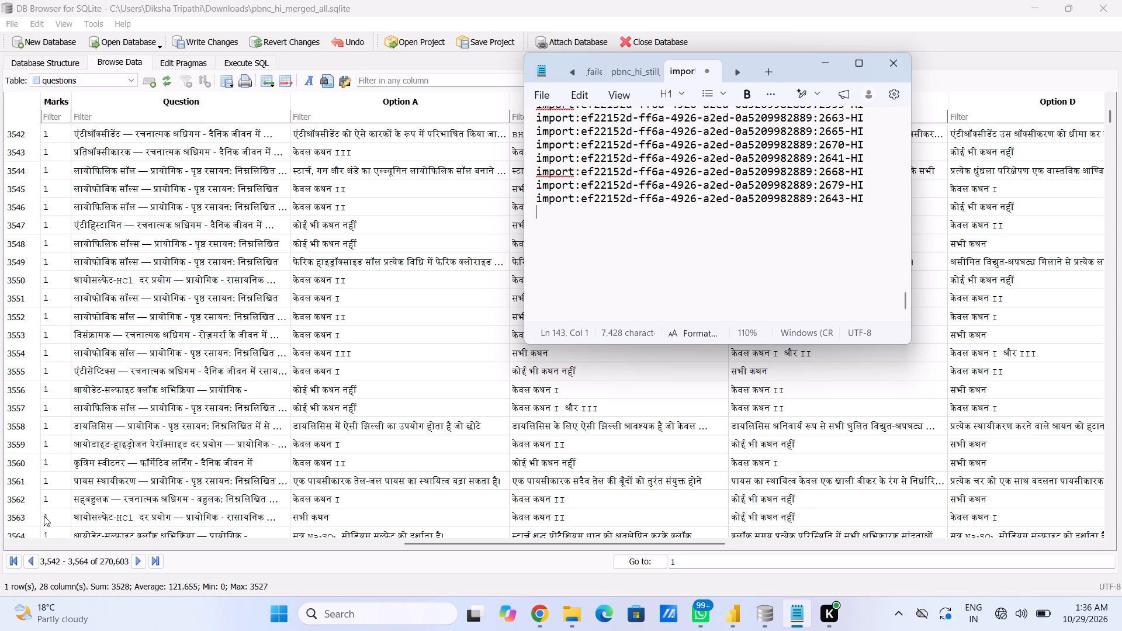
click(22, 517)
scroll(150, 403, down, 4)
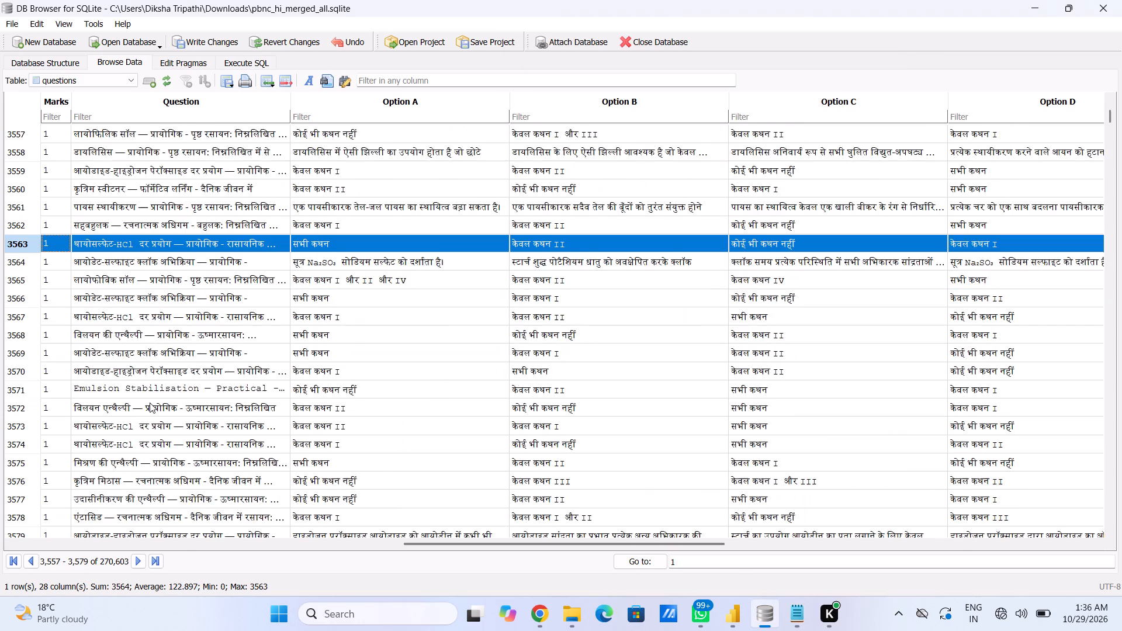
scroll(150, 403, down, 3)
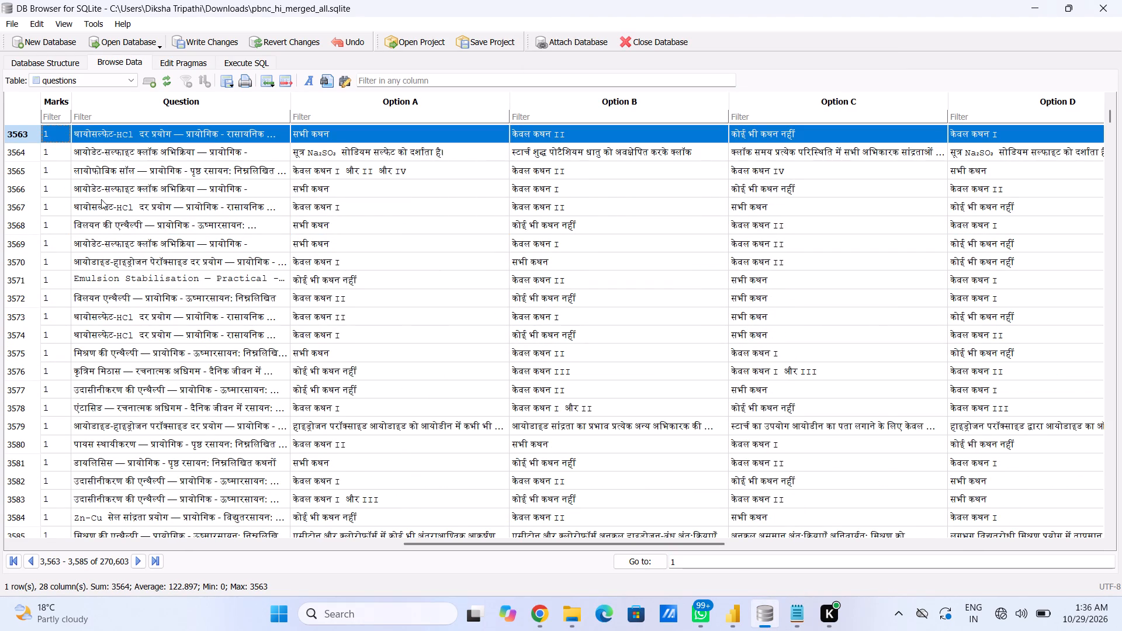
Add the ID of row 3571, ending in 2719-HI, to the Notepad list, keeping only the ID from the pasted record and starting a new line.
click(25, 279)
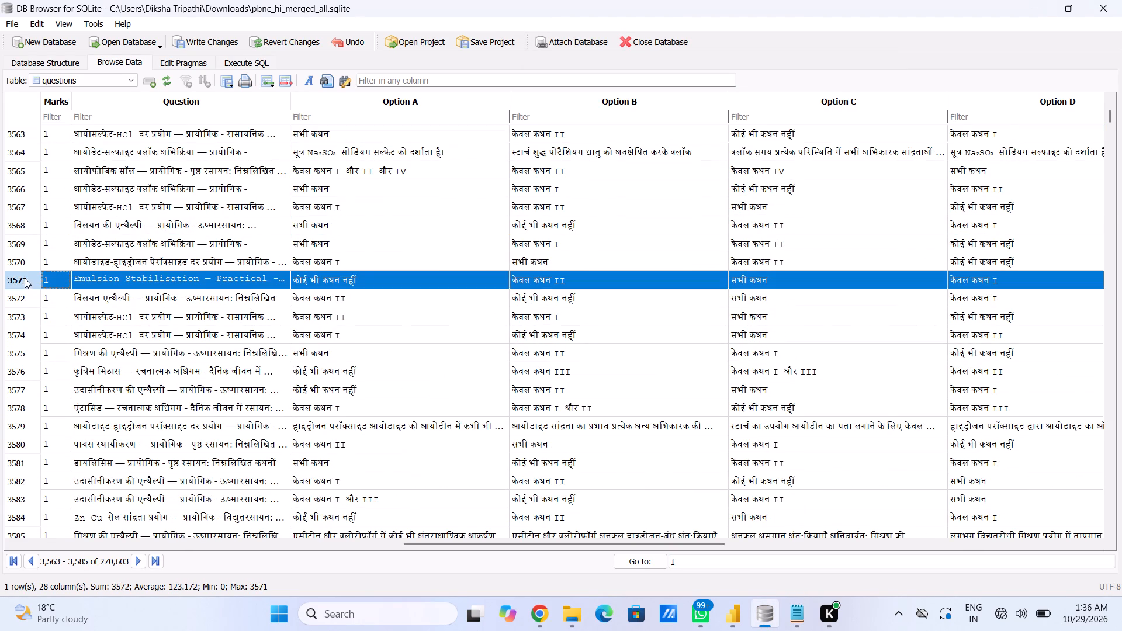
scroll(25, 278, down, 3)
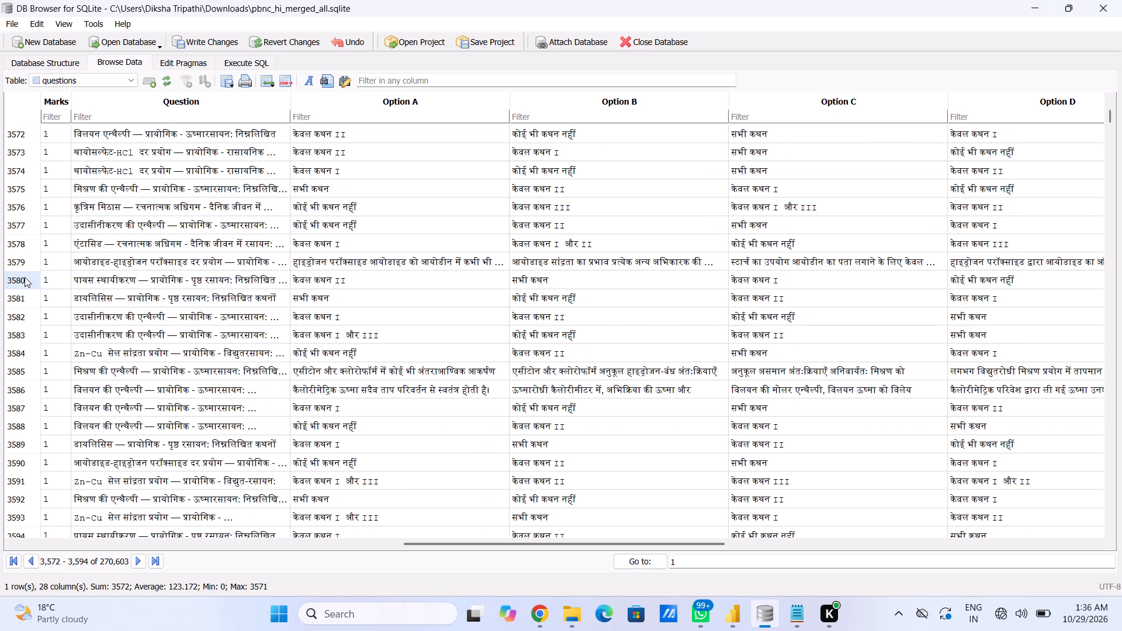
scroll(25, 277, up, 1)
key(ctrl+c)
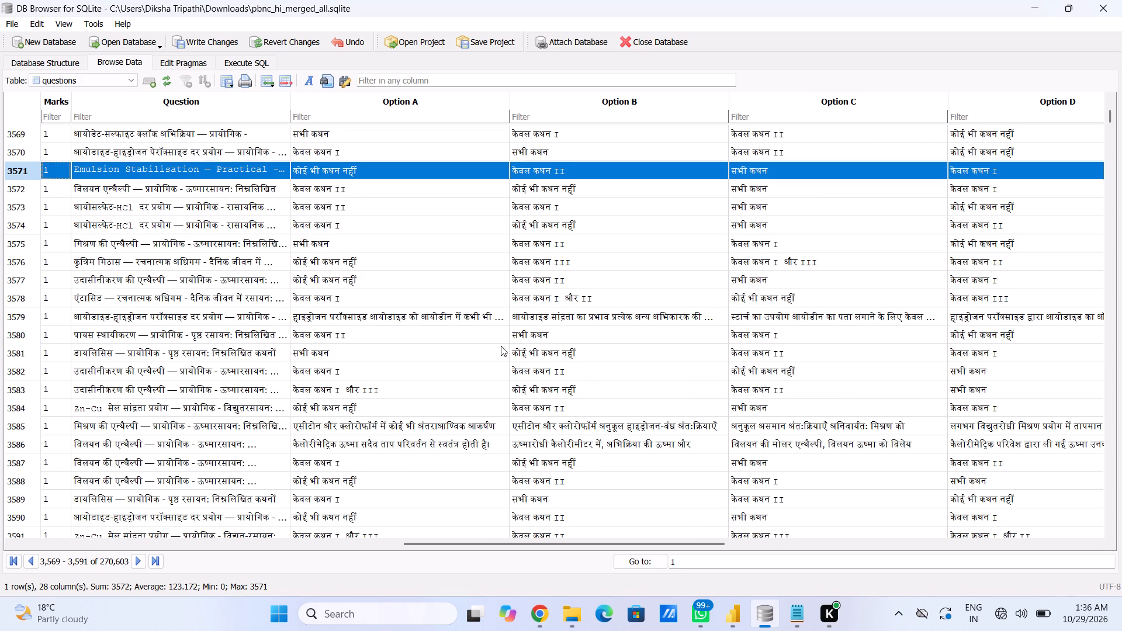
click(790, 611)
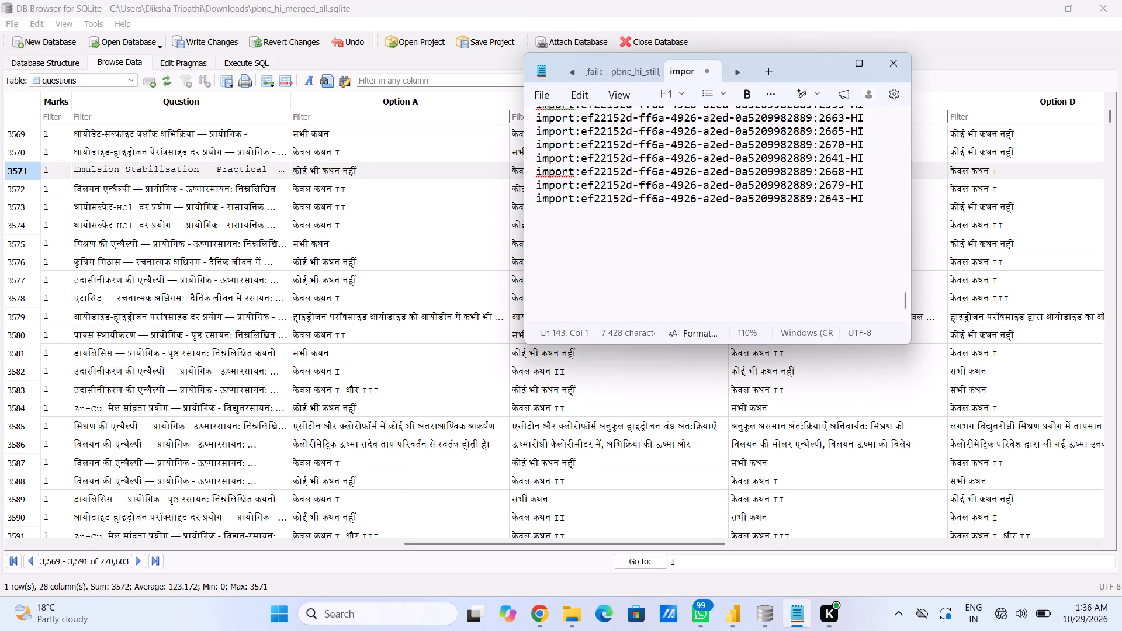
key(ctrl+v)
drag(542, 315, 542, 314)
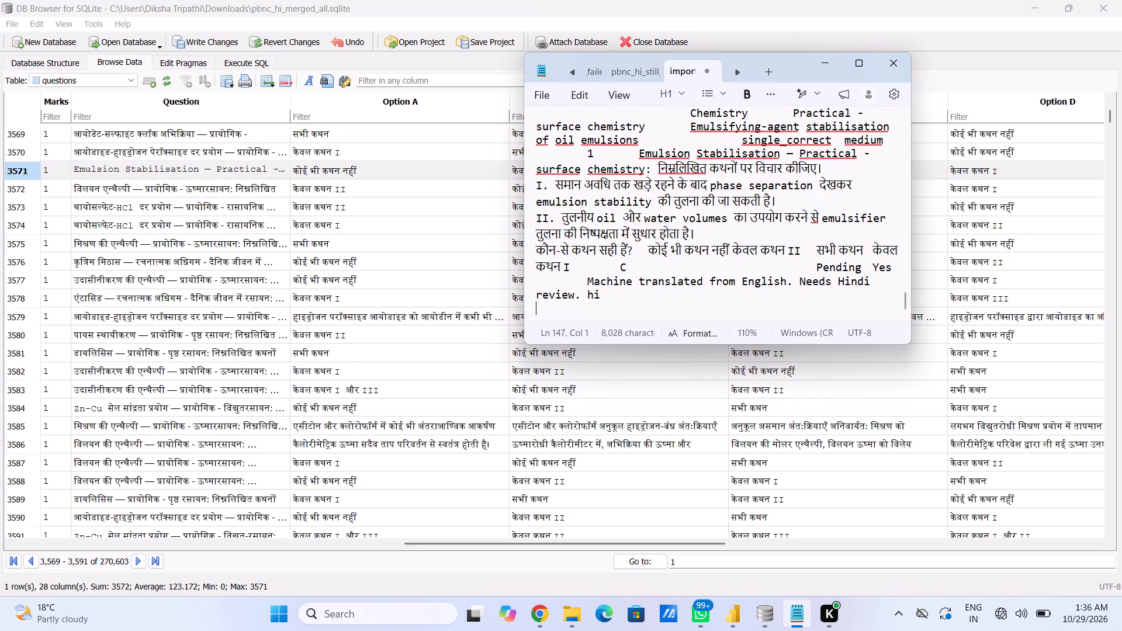
drag(542, 314, 535, 201)
scroll(577, 242, up, 2)
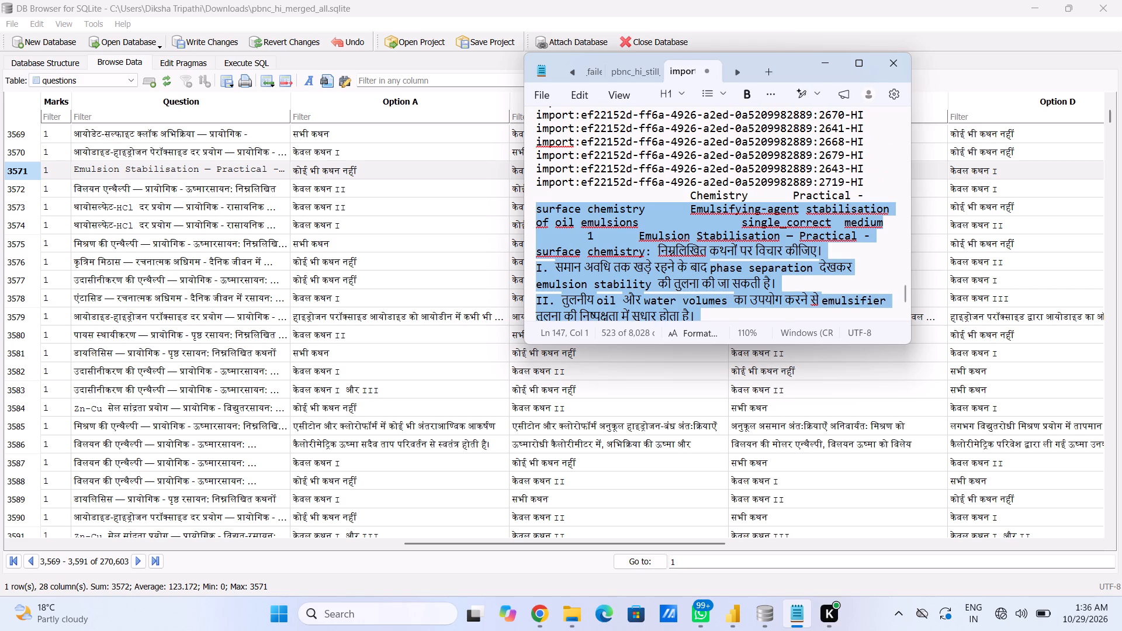
drag(535, 201, 535, 196)
key(BackSpace)
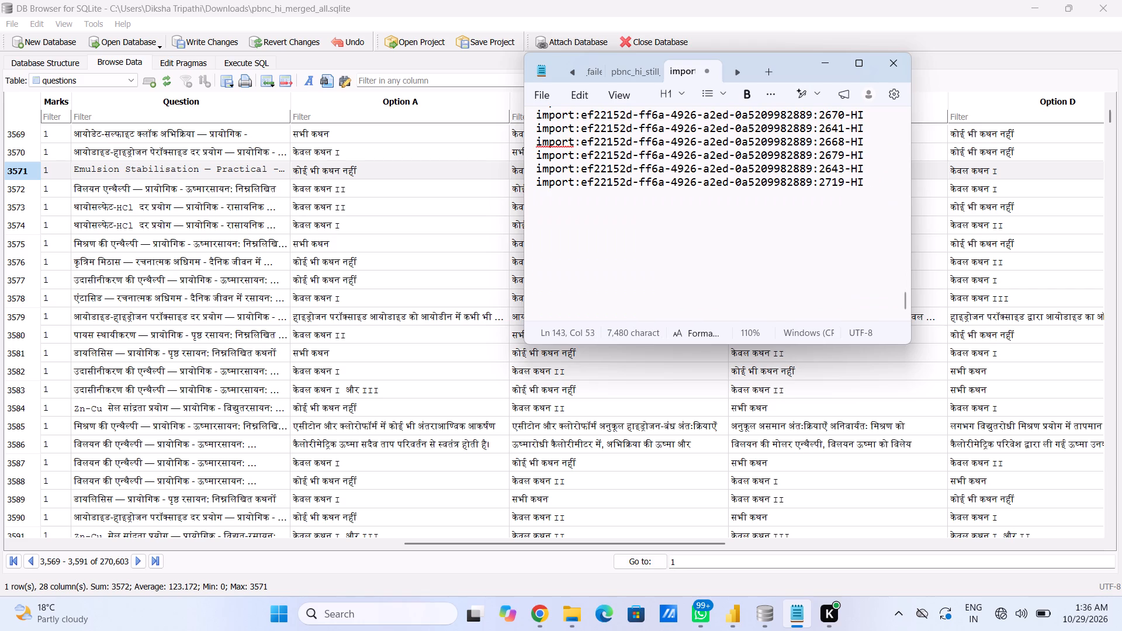
key(Return)
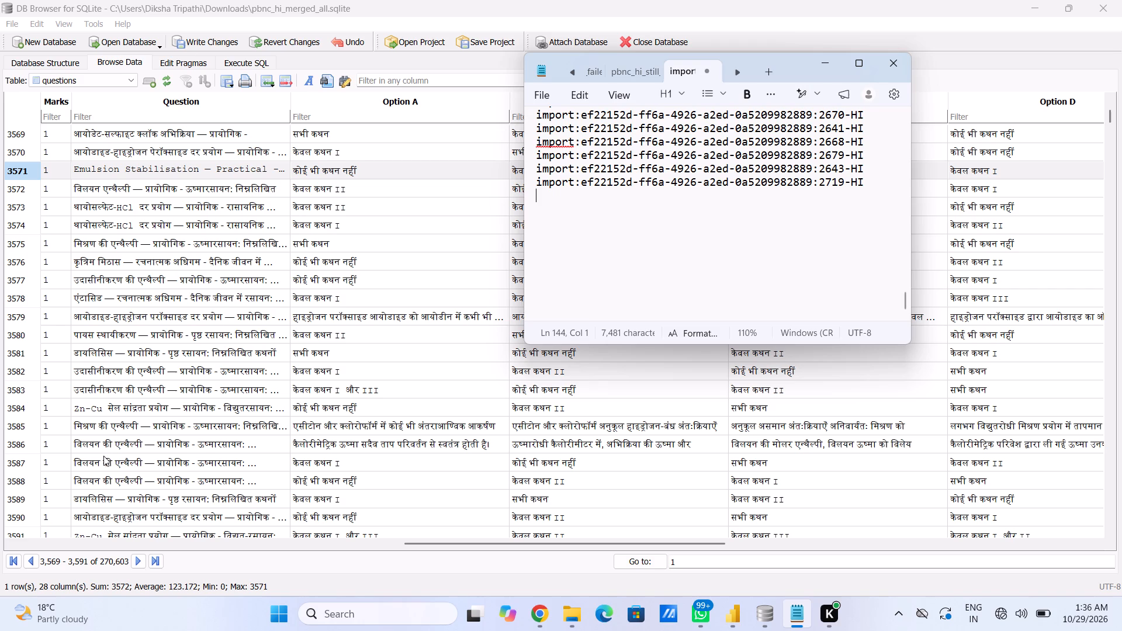
Check the Question column from row 3591 to about row 3635 for headings still in English.
click(26, 530)
scroll(133, 401, down, 5)
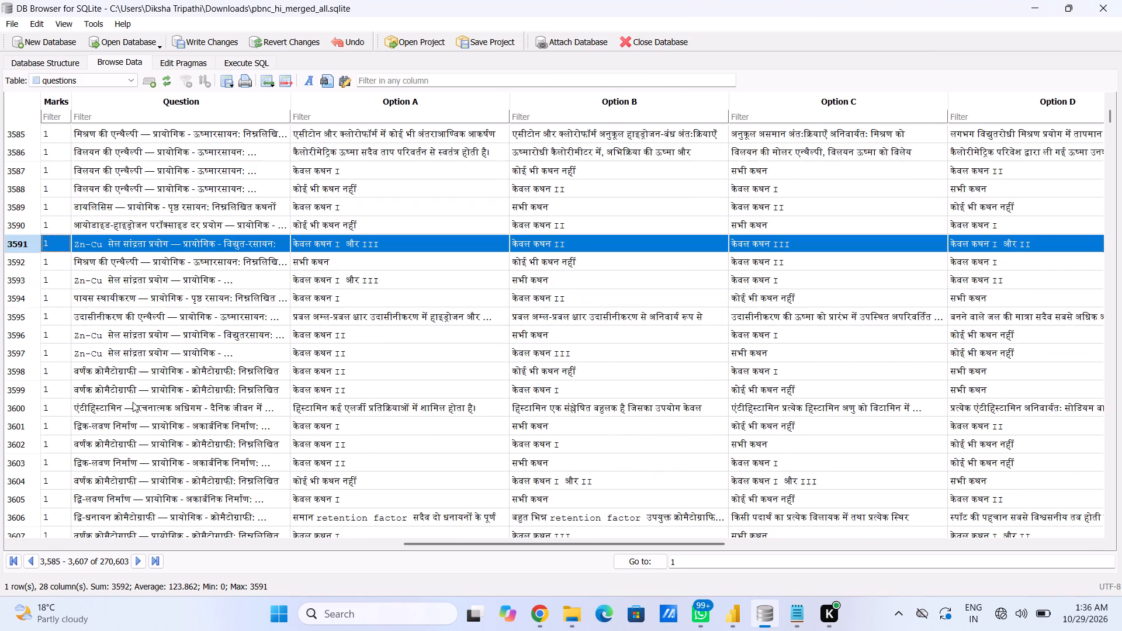
scroll(133, 402, down, 2)
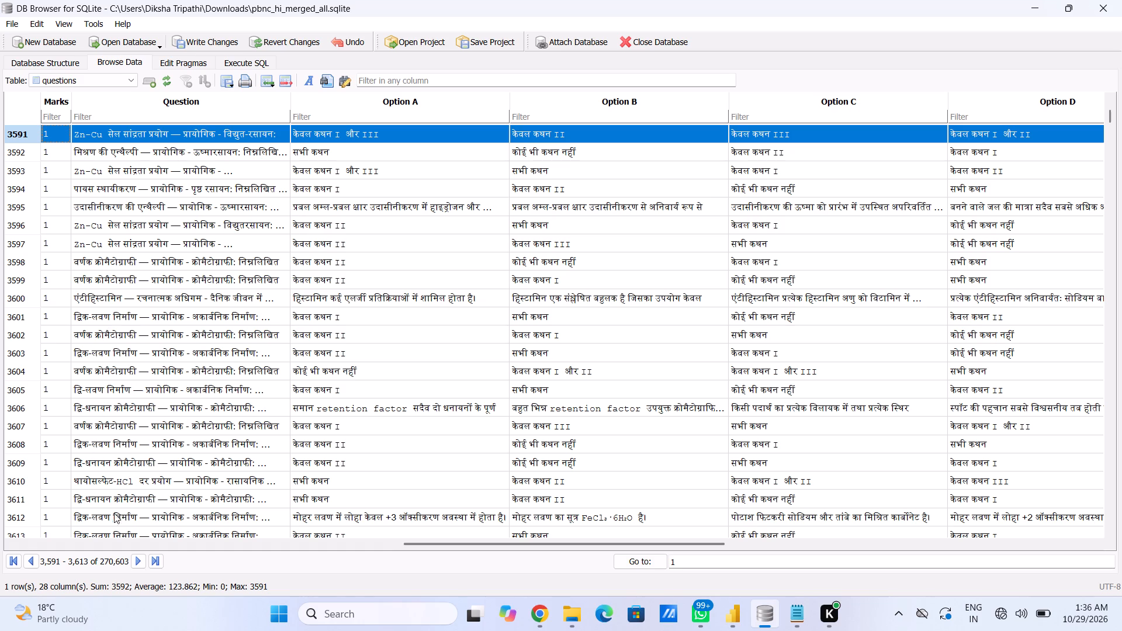
click(33, 533)
scroll(179, 305, down, 2)
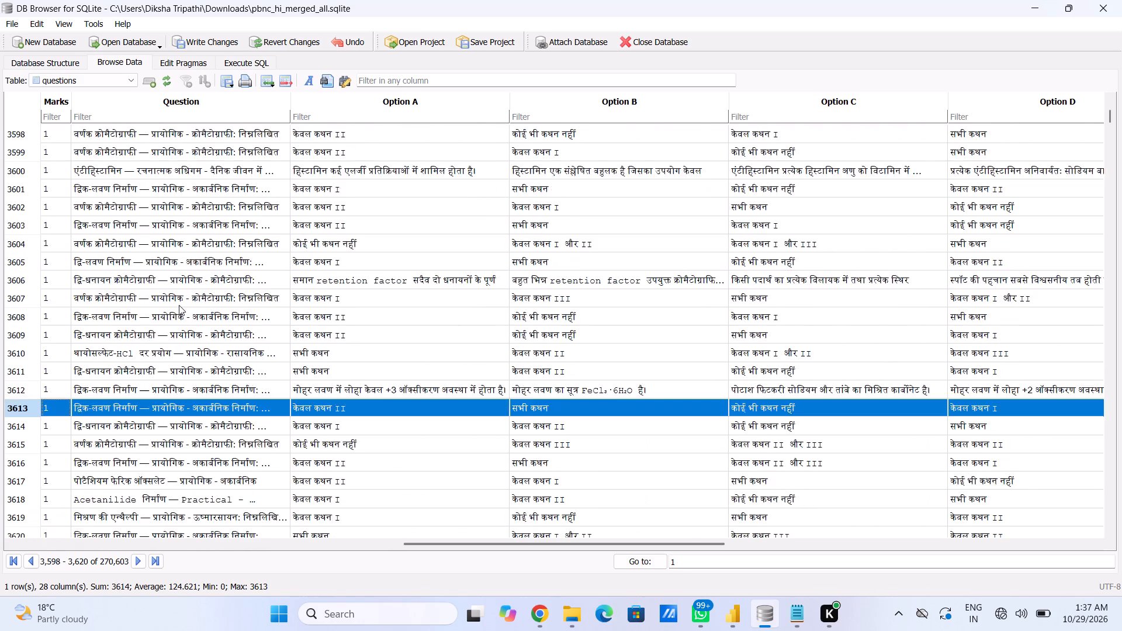
scroll(179, 305, down, 5)
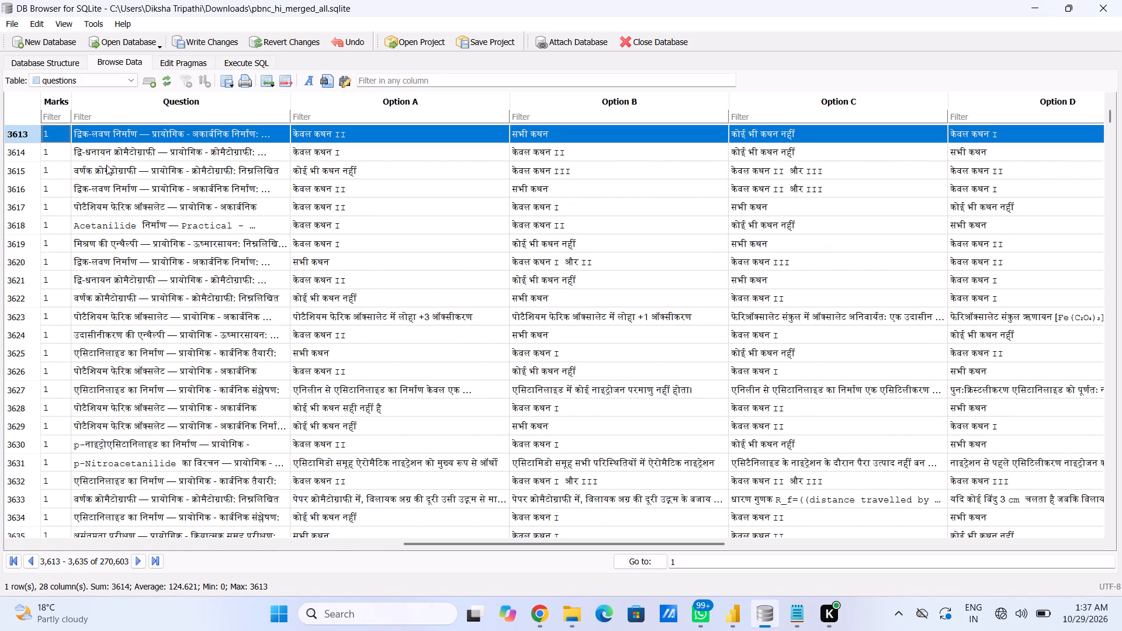
Add the ID of row 3618, ending in 2792-HI, to the Notepad list, keeping only the ID from the pasted record and starting a new line.
click(30, 228)
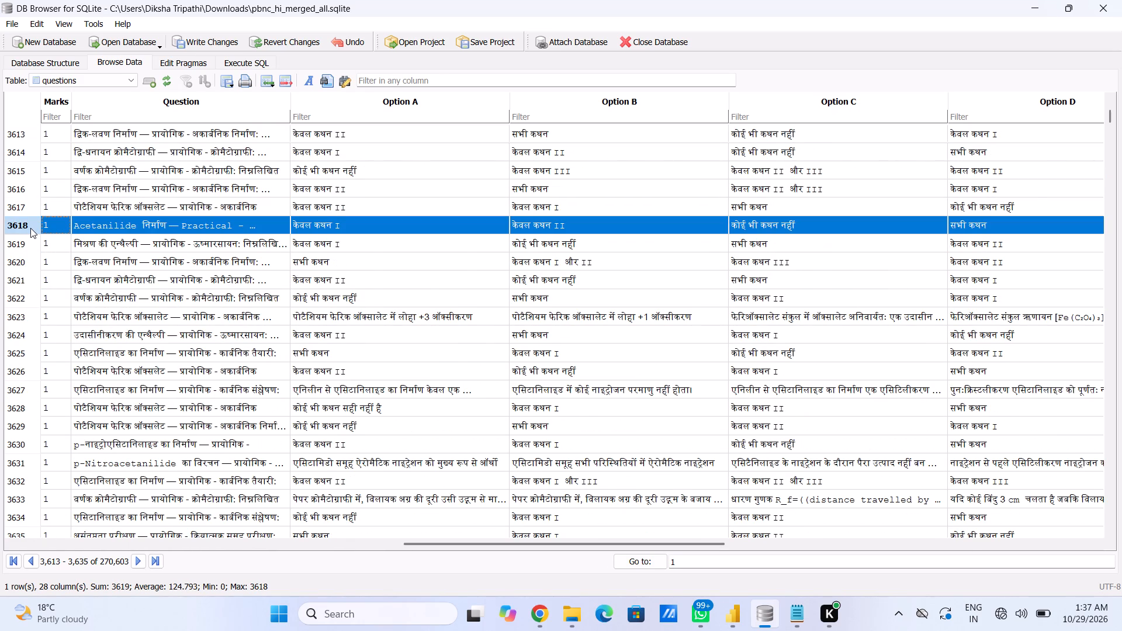
key(ctrl+c)
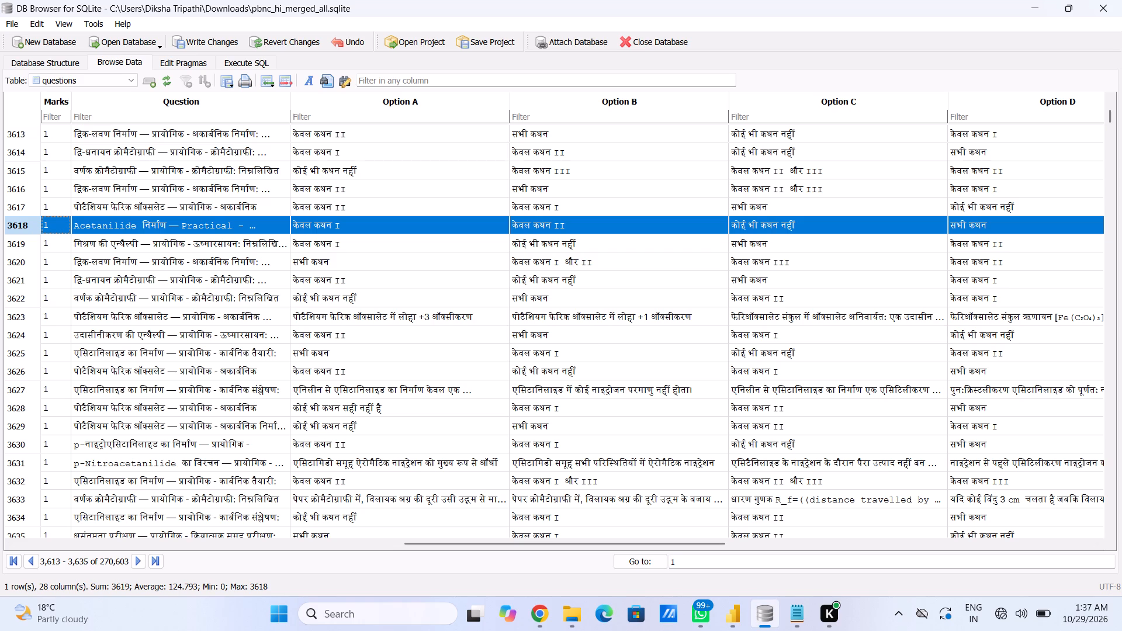
click(792, 619)
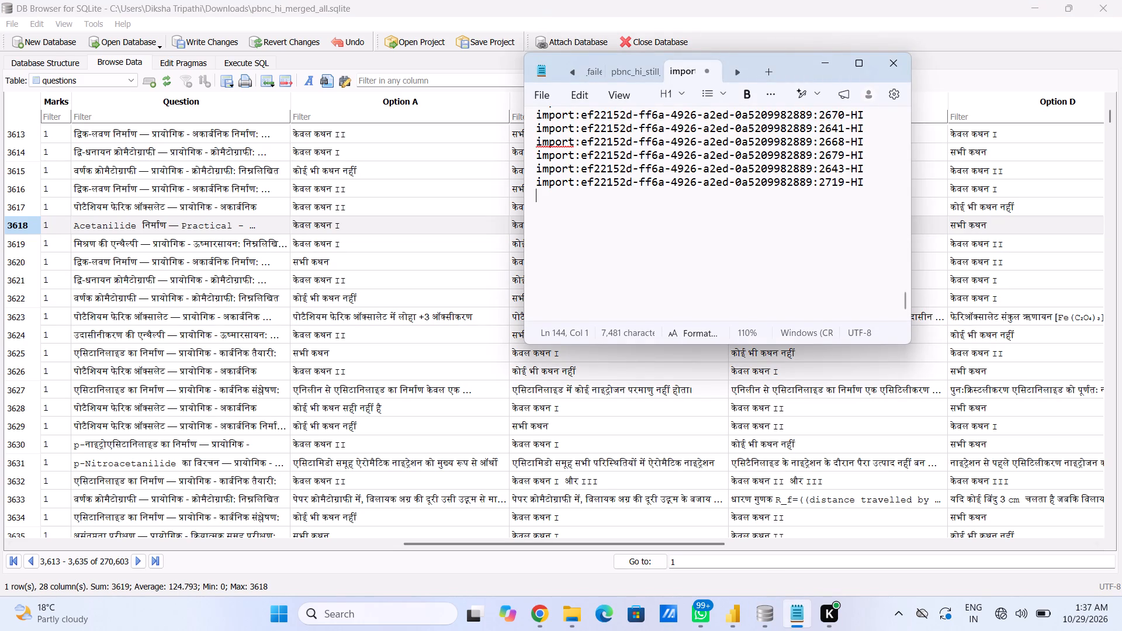
key(ctrl+v)
drag(539, 310, 556, 224)
scroll(556, 225, up, 1)
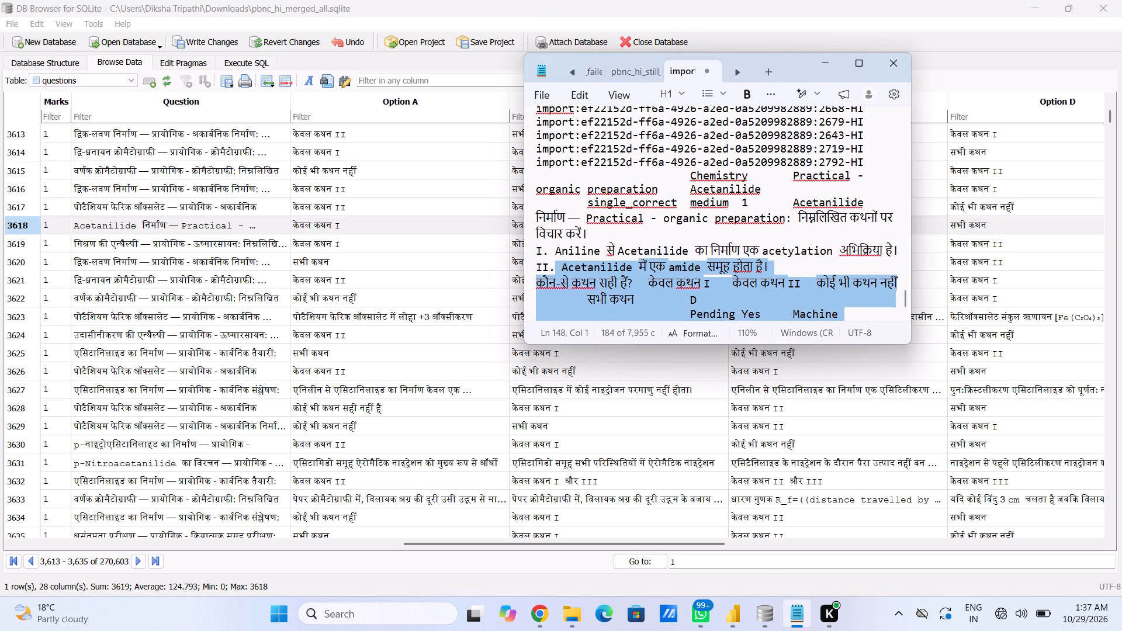
drag(556, 224, 535, 185)
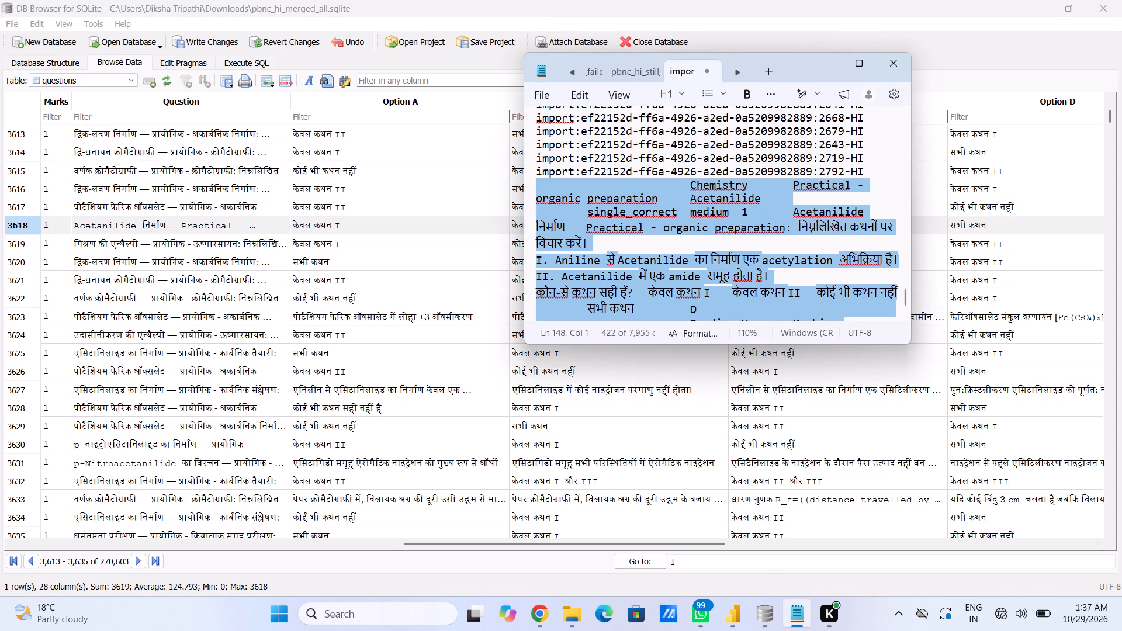
key(BackSpace)
key(Return)
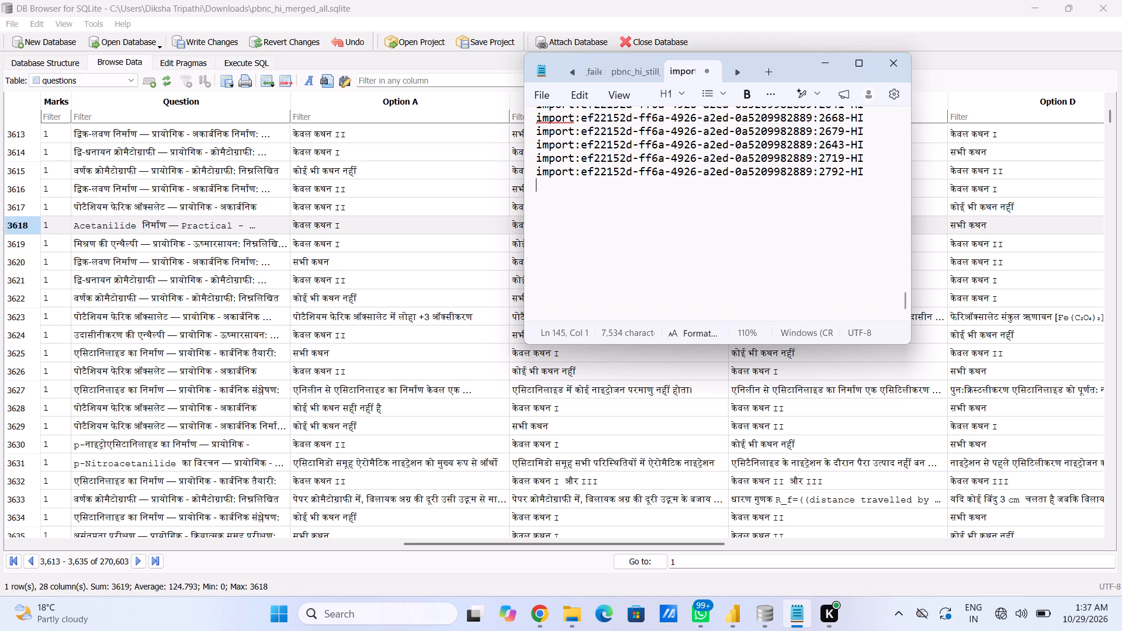
Copy the record of row 3631, the p-Nitroacetanilide question, for the Notepad ID list.
click(18, 460)
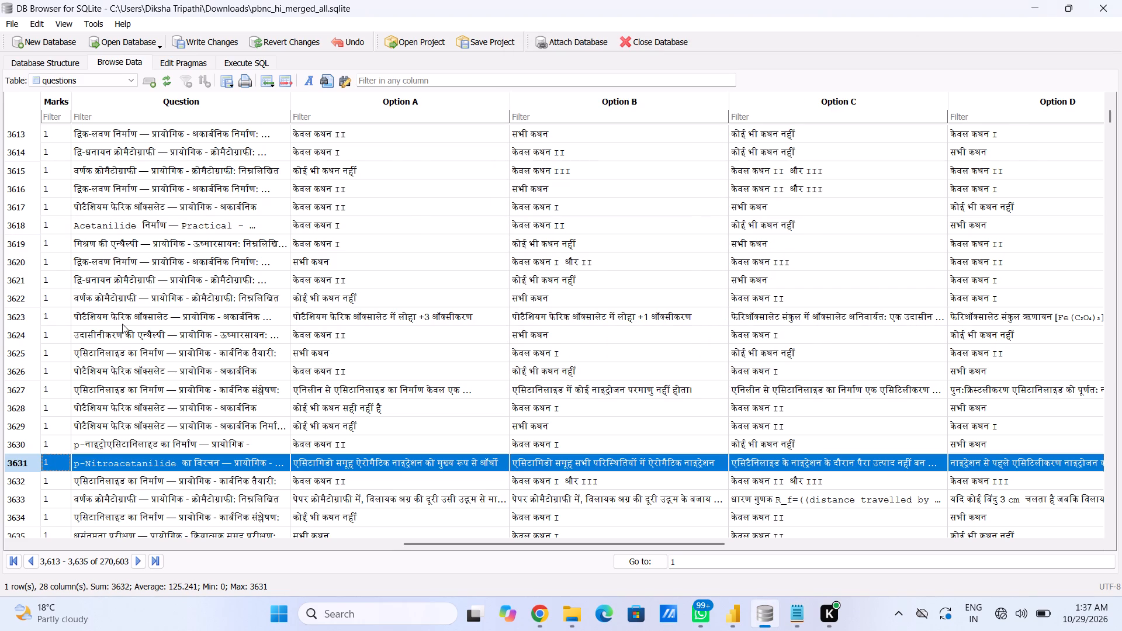
scroll(122, 324, down, 6)
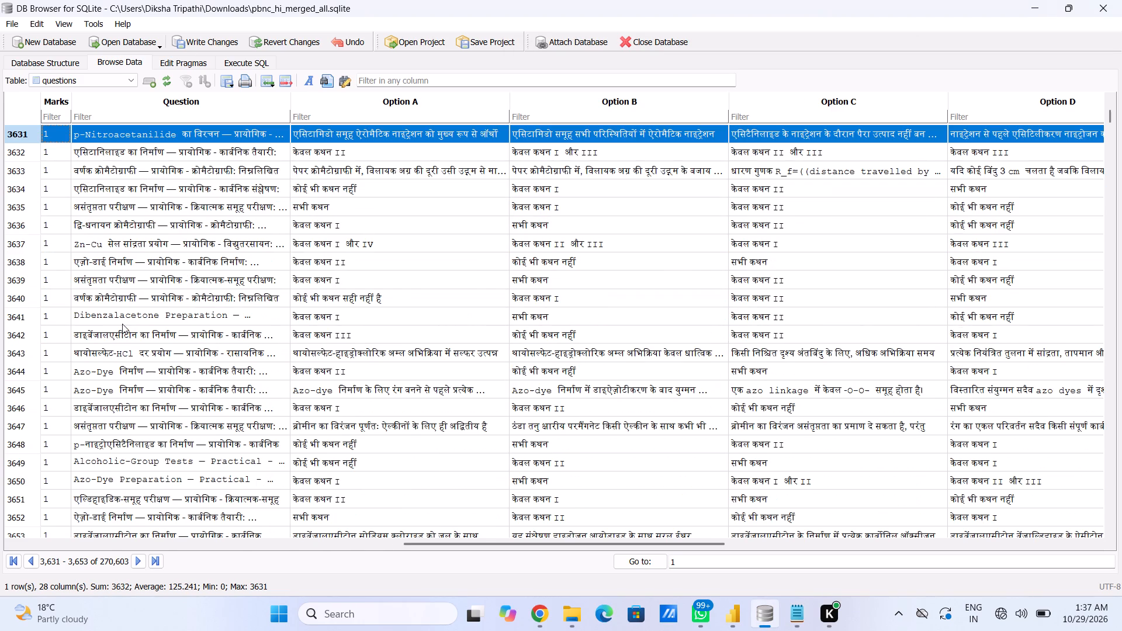
key(ctrl+c)
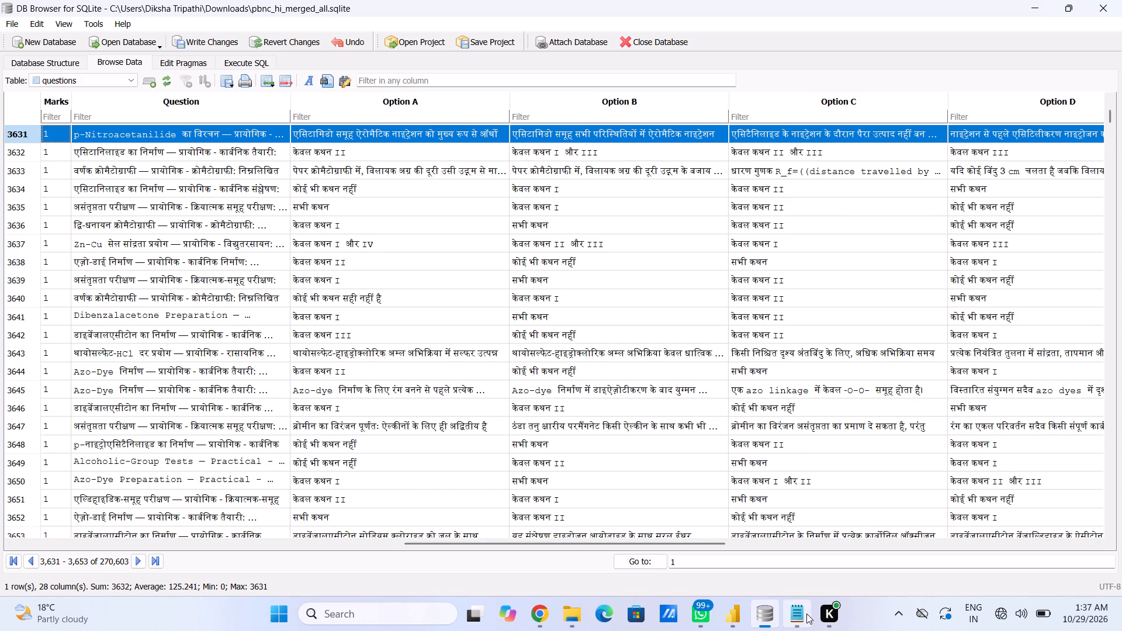
Add the ID of row 3631, ending in 2801-HI, to the Notepad list, keeping only the ID from the pasted record and starting a new line.
click(806, 613)
key(ctrl+v)
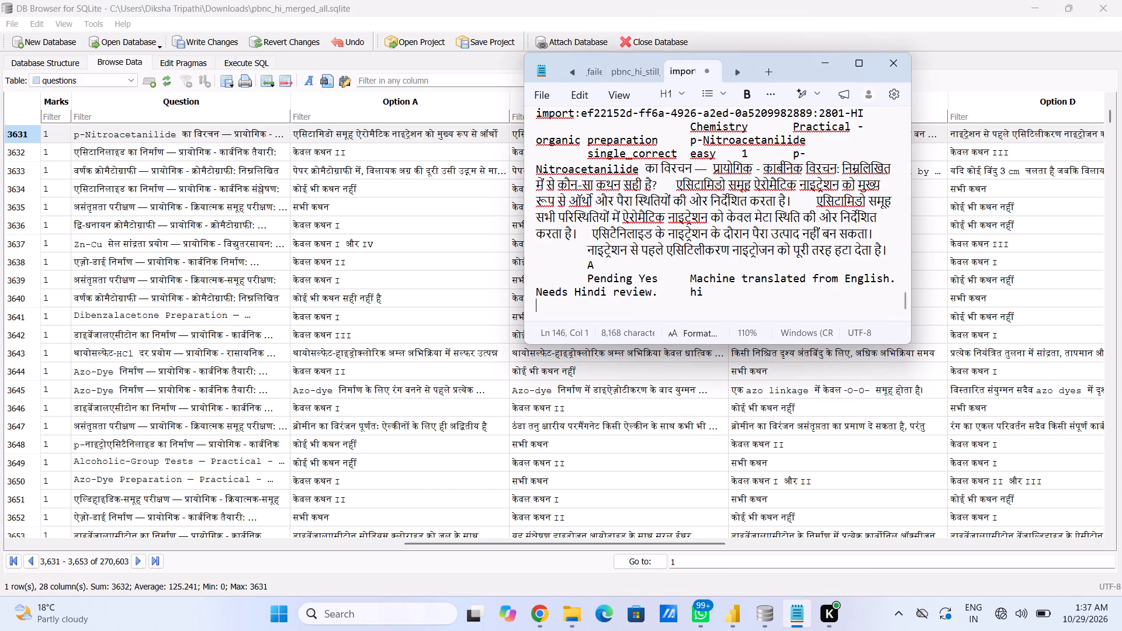
drag(545, 308, 536, 214)
scroll(533, 238, up, 2)
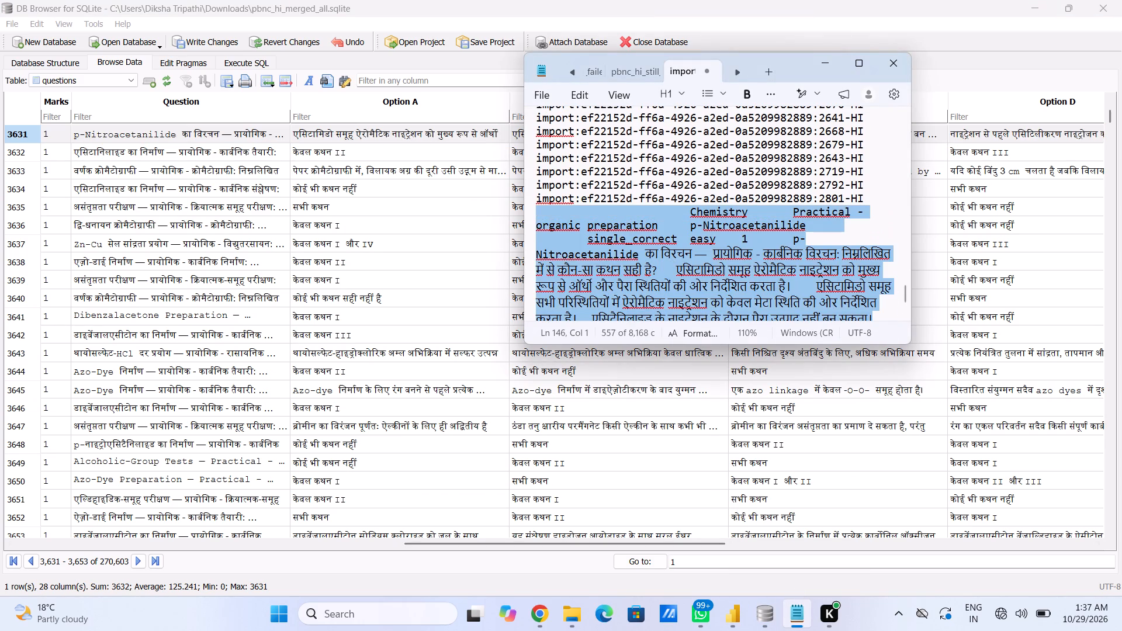
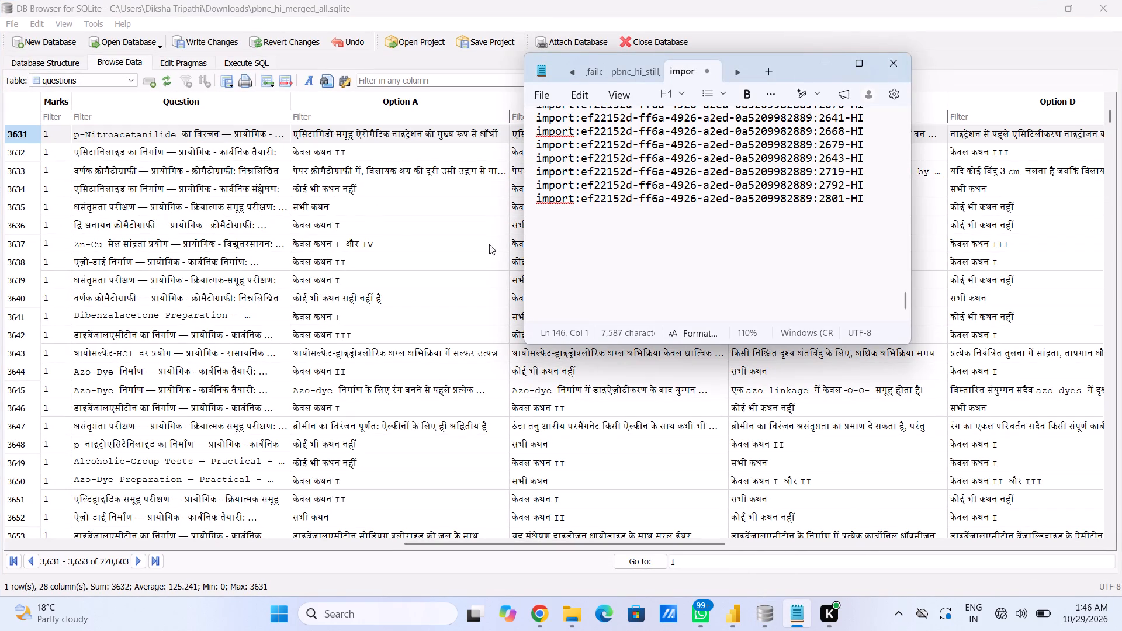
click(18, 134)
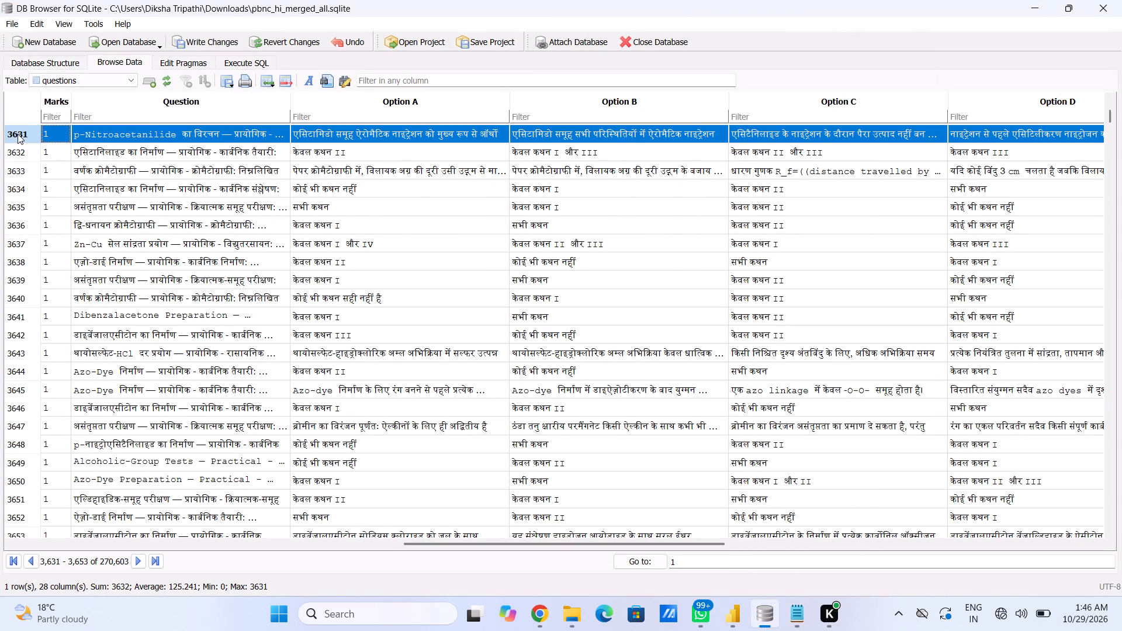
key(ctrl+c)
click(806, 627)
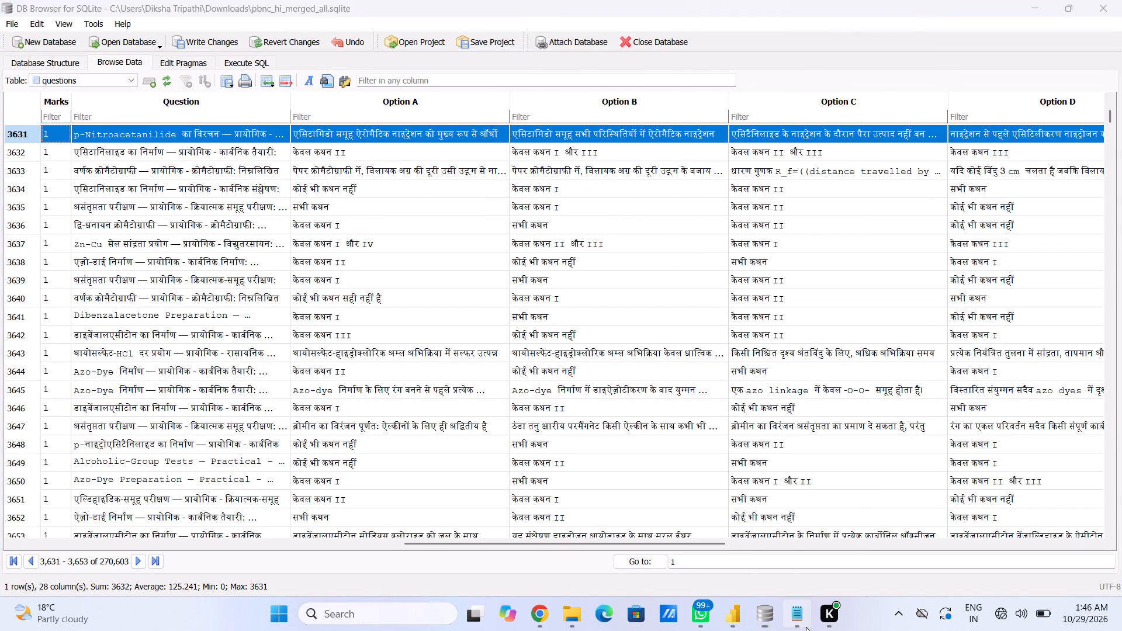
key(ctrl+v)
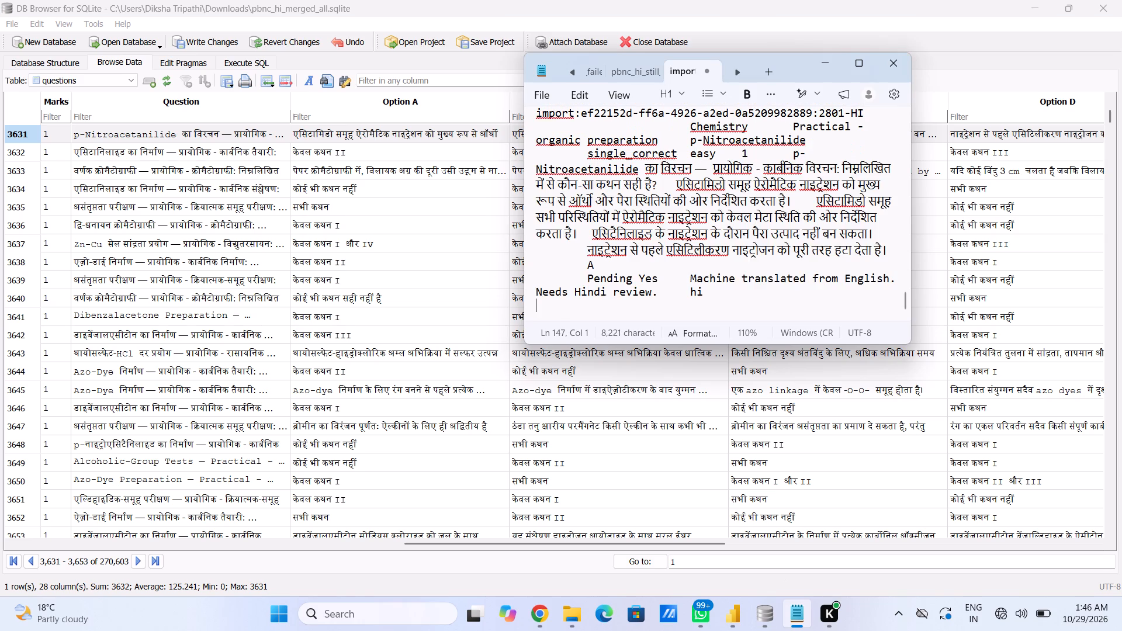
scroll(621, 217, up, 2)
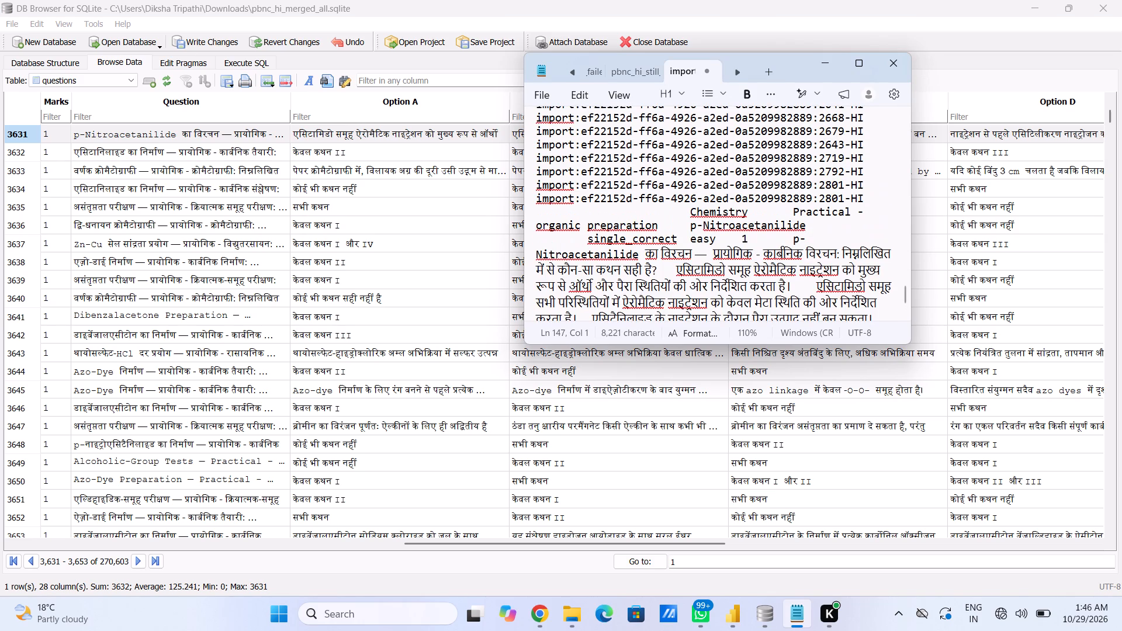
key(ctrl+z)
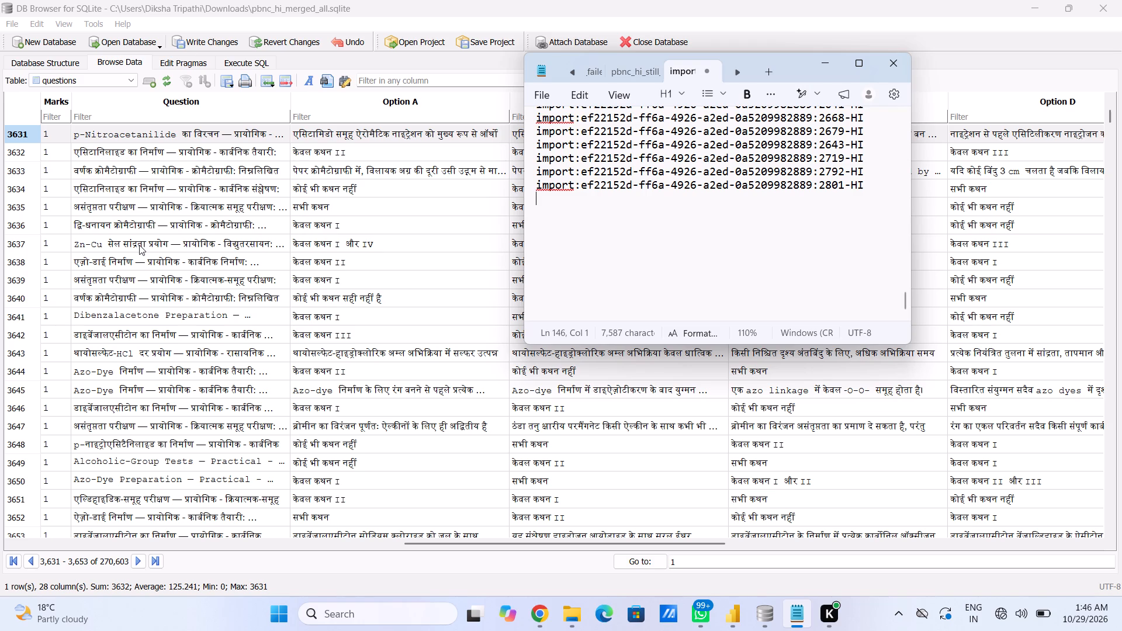
Add the ID of row 3641, ending in 2798-HI, to the Notepad list, keeping only the ID from the pasted record and starting a new line.
click(30, 320)
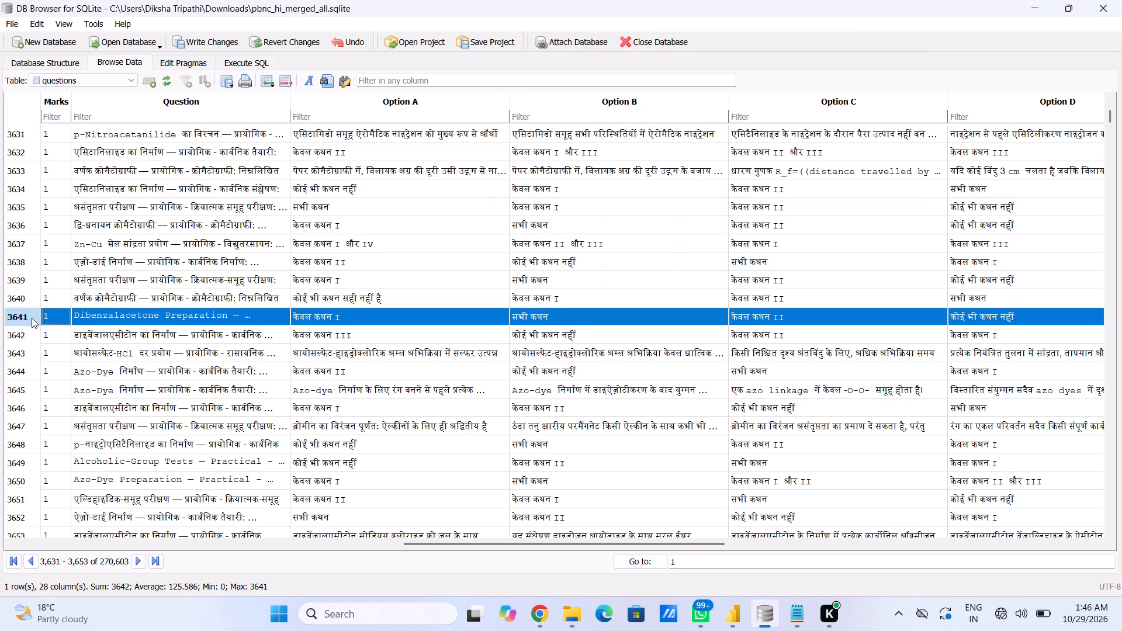
scroll(34, 314, down, 2)
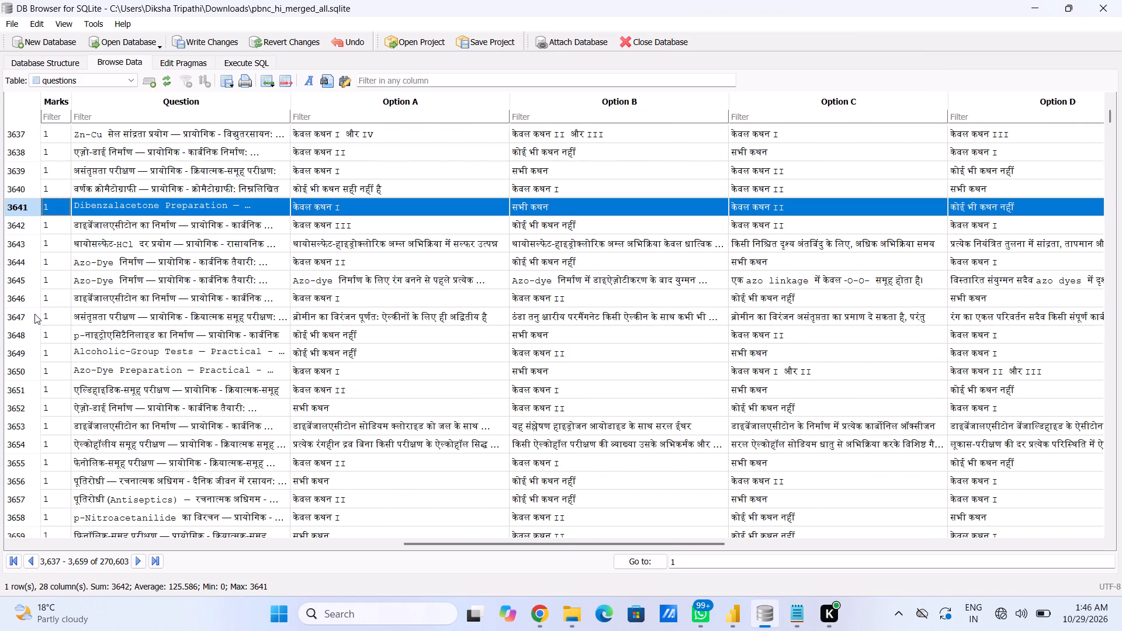
scroll(34, 314, down, 1)
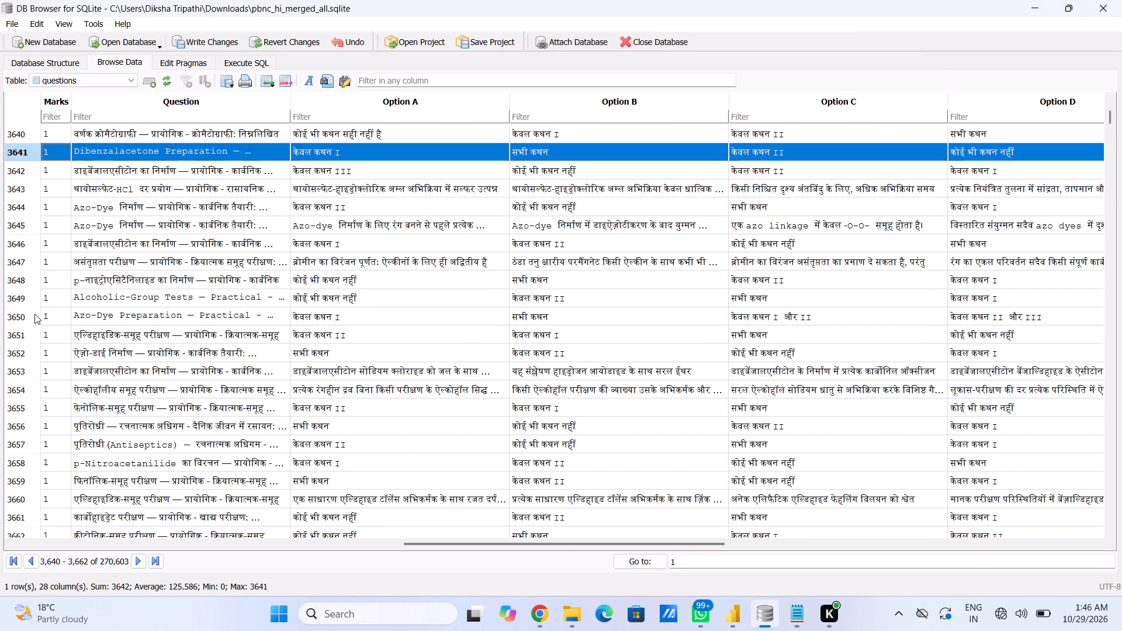
key(ctrl+c)
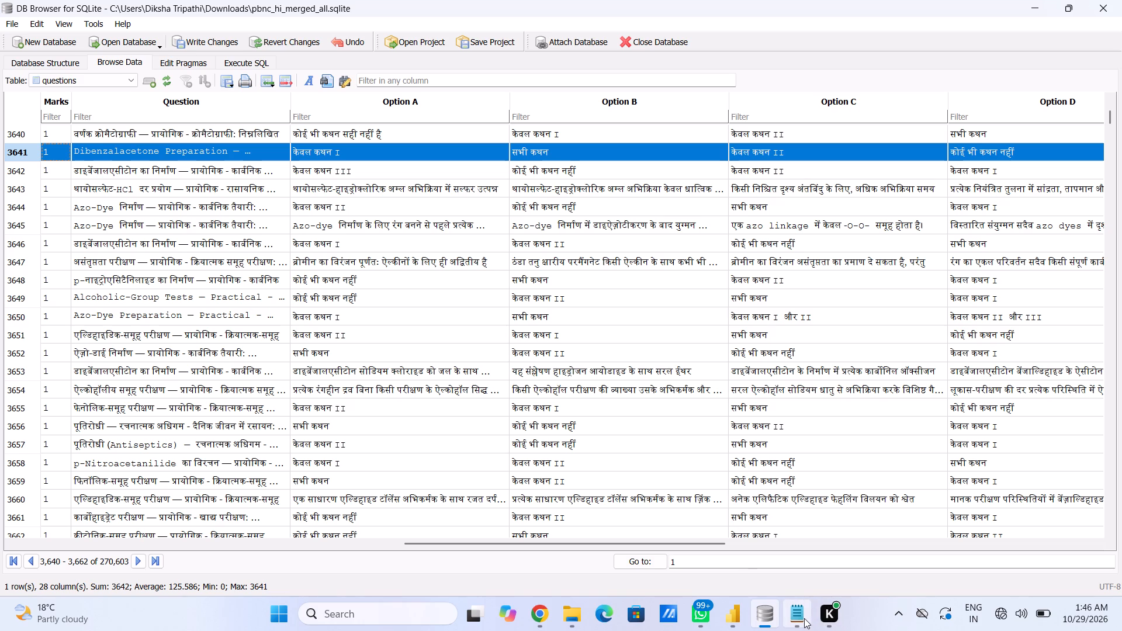
click(804, 617)
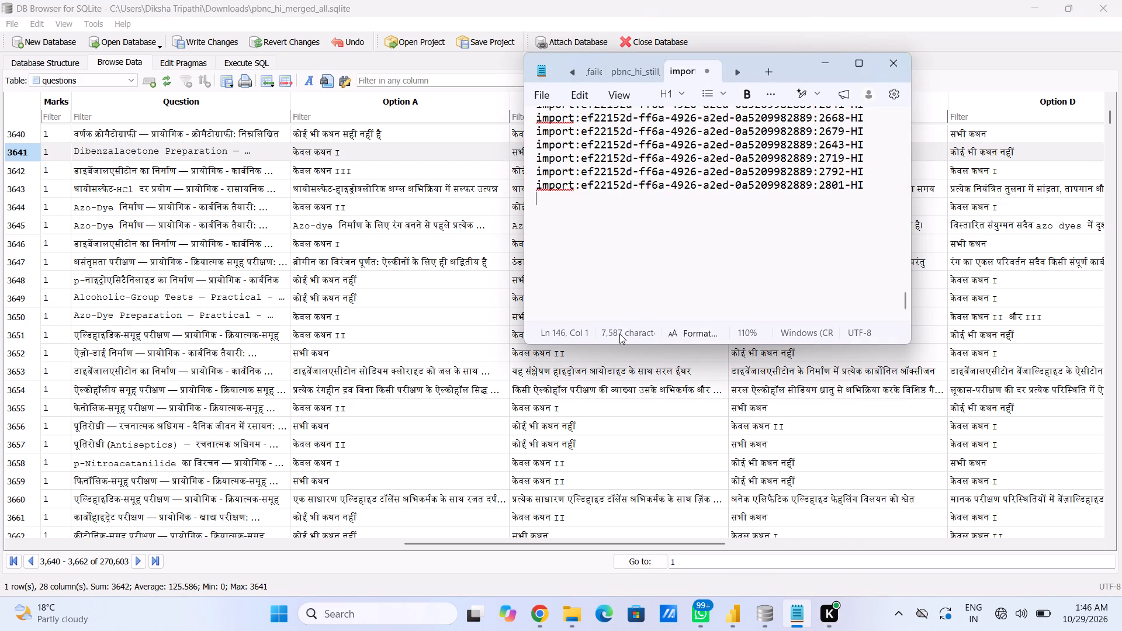
key(ctrl+v)
drag(547, 312, 545, 285)
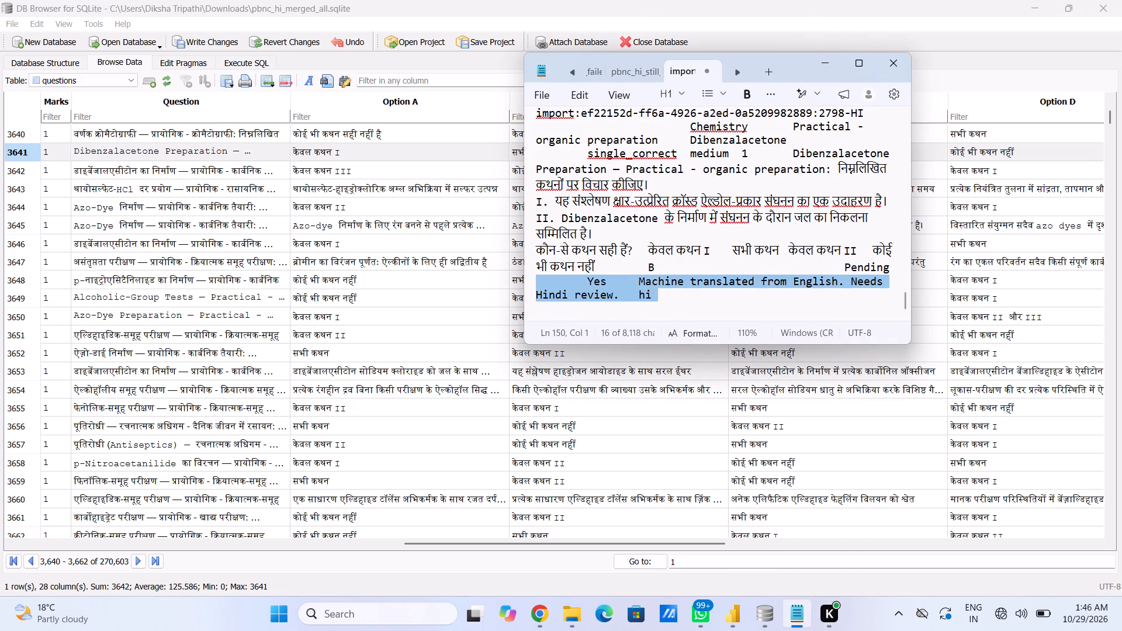
drag(545, 285, 540, 193)
scroll(543, 265, up, 1)
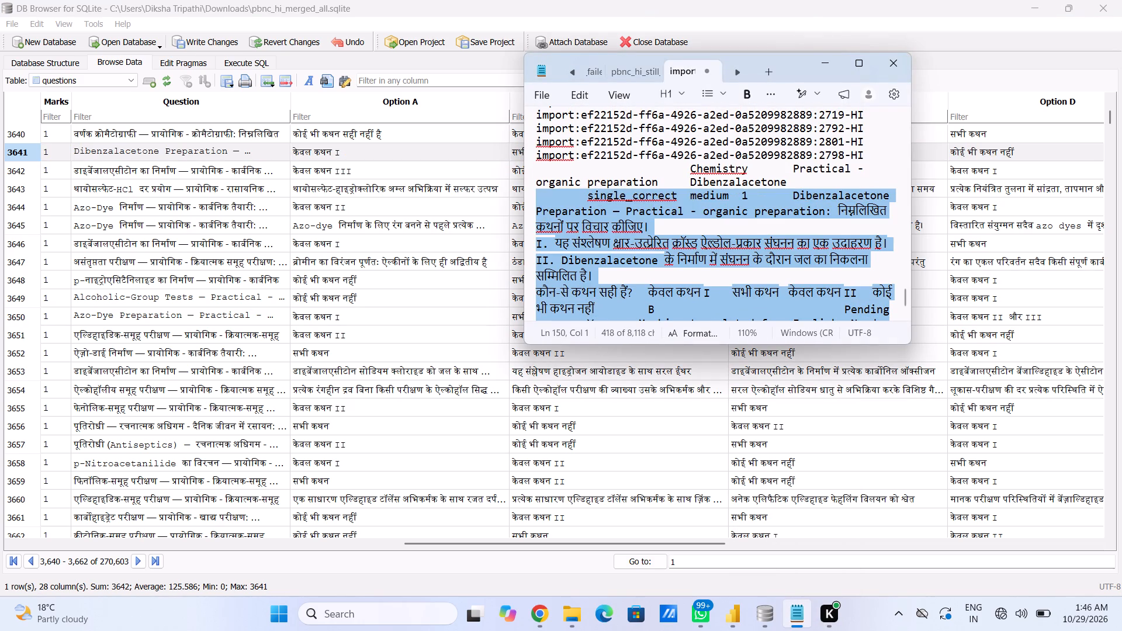
drag(540, 193, 538, 172)
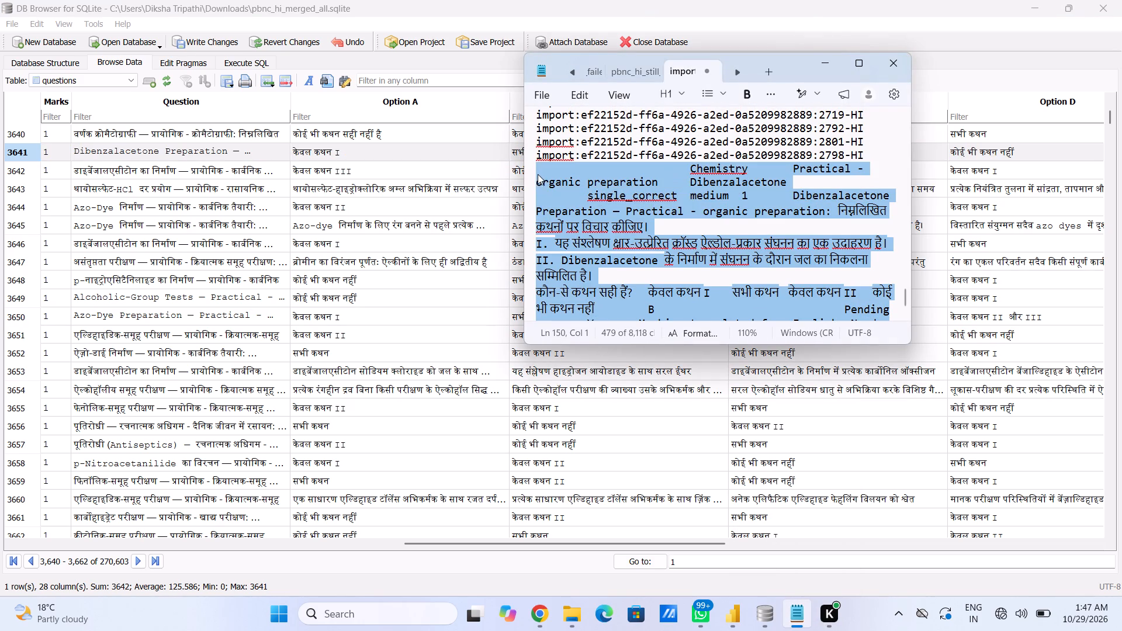
key(BackSpace)
key(Return)
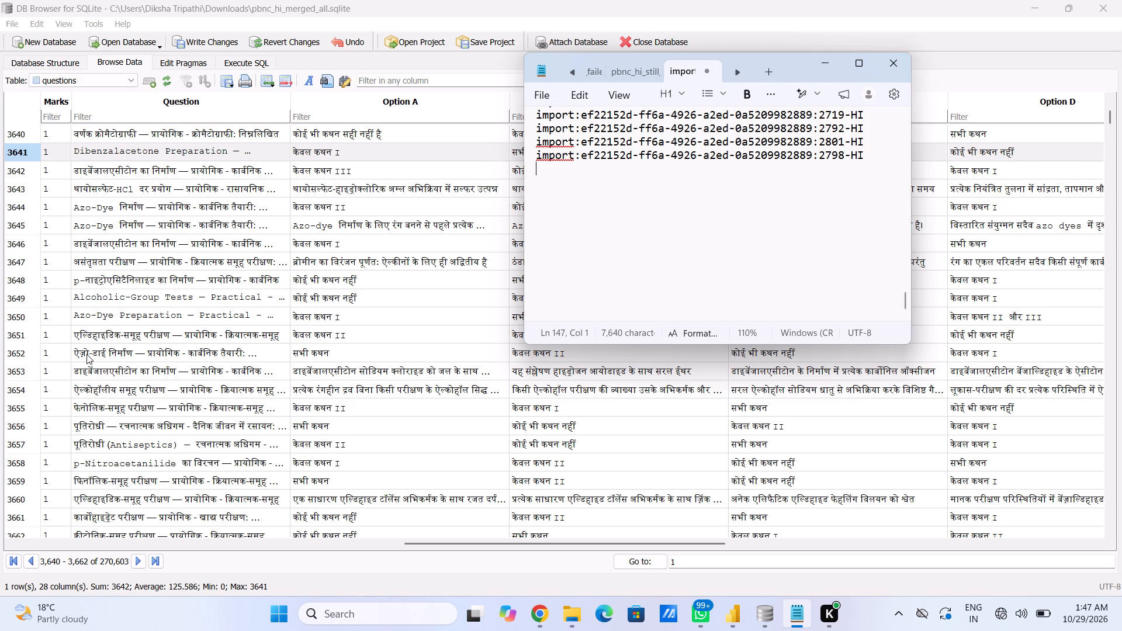
Add the ID of row 3644, ending in 2809-HI, to the Notepad list, keeping only the ID from the pasted record and starting a new line.
click(31, 210)
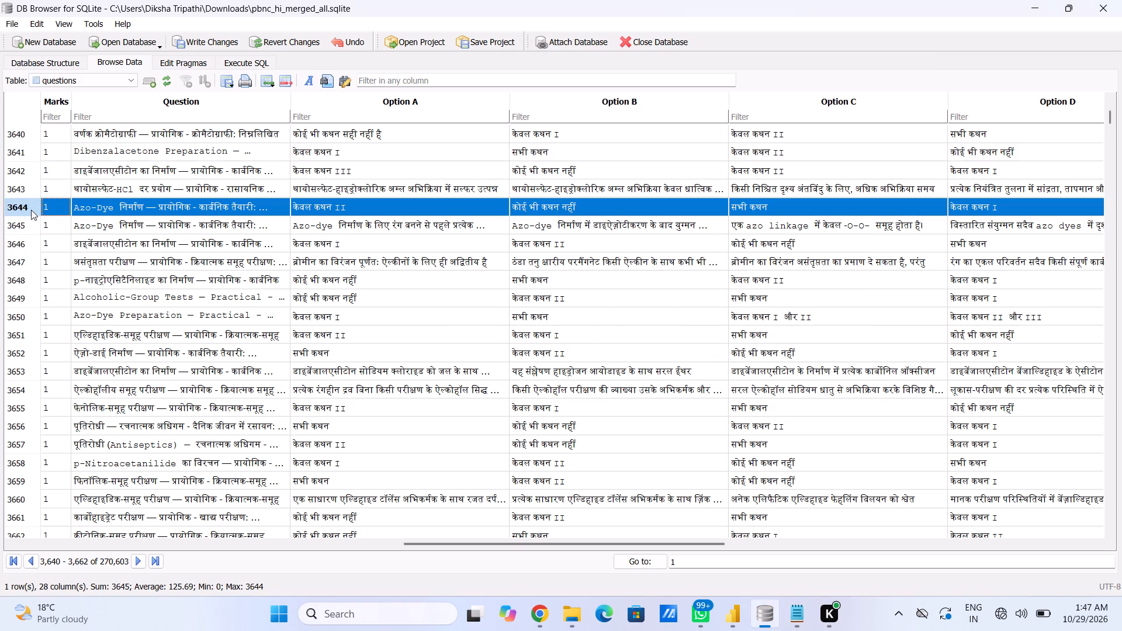
key(ctrl+c)
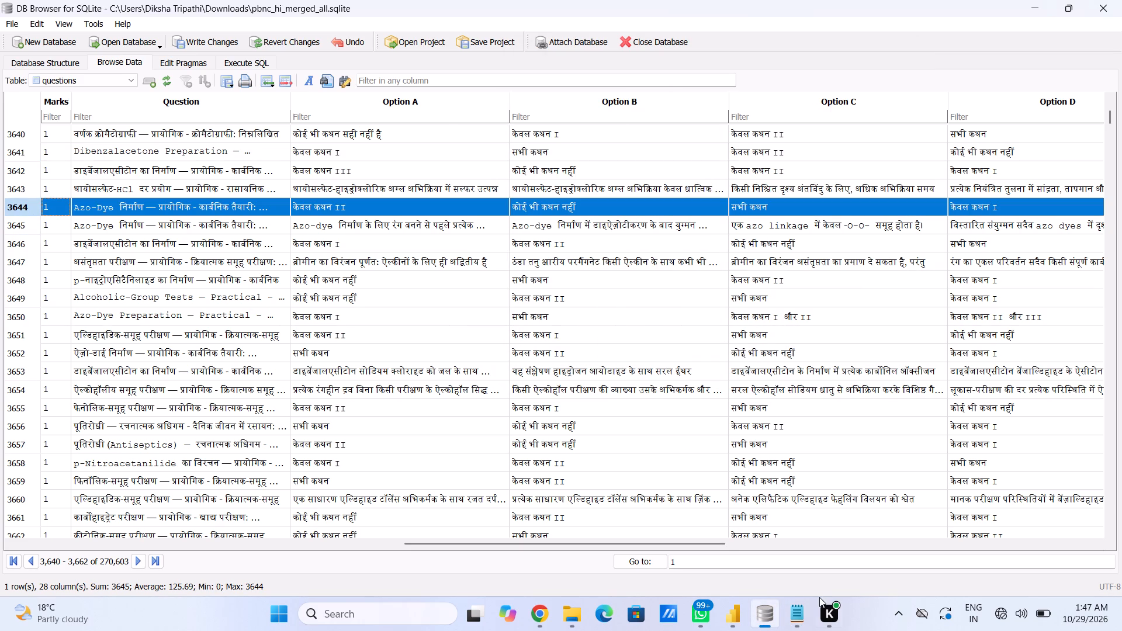
click(795, 615)
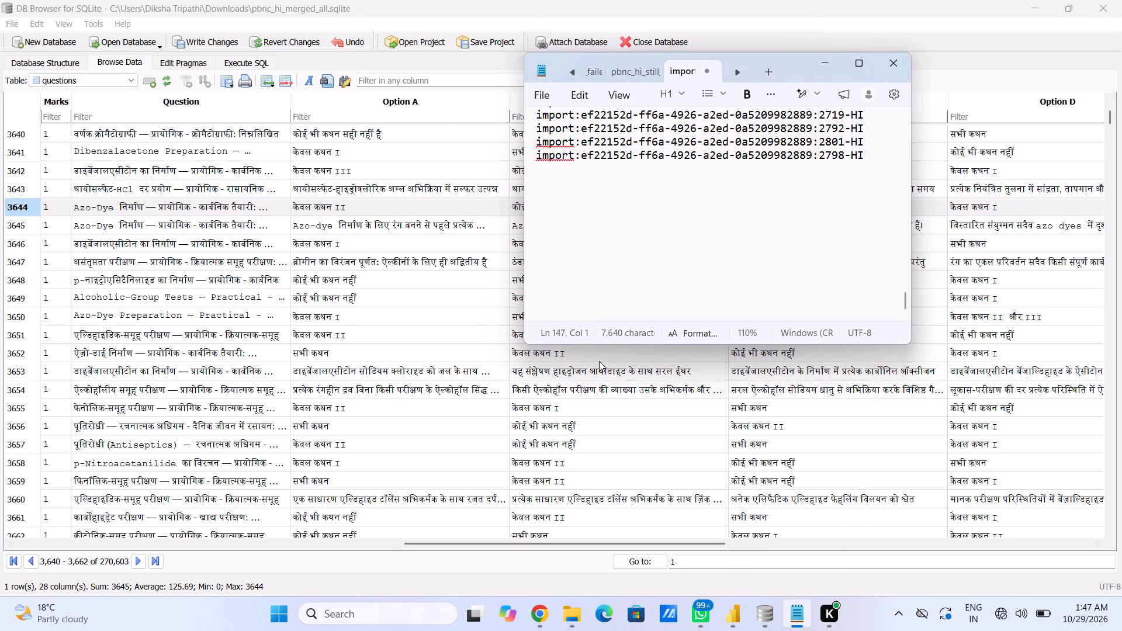
key(ctrl+v)
drag(542, 311, 540, 256)
scroll(539, 290, up, 3)
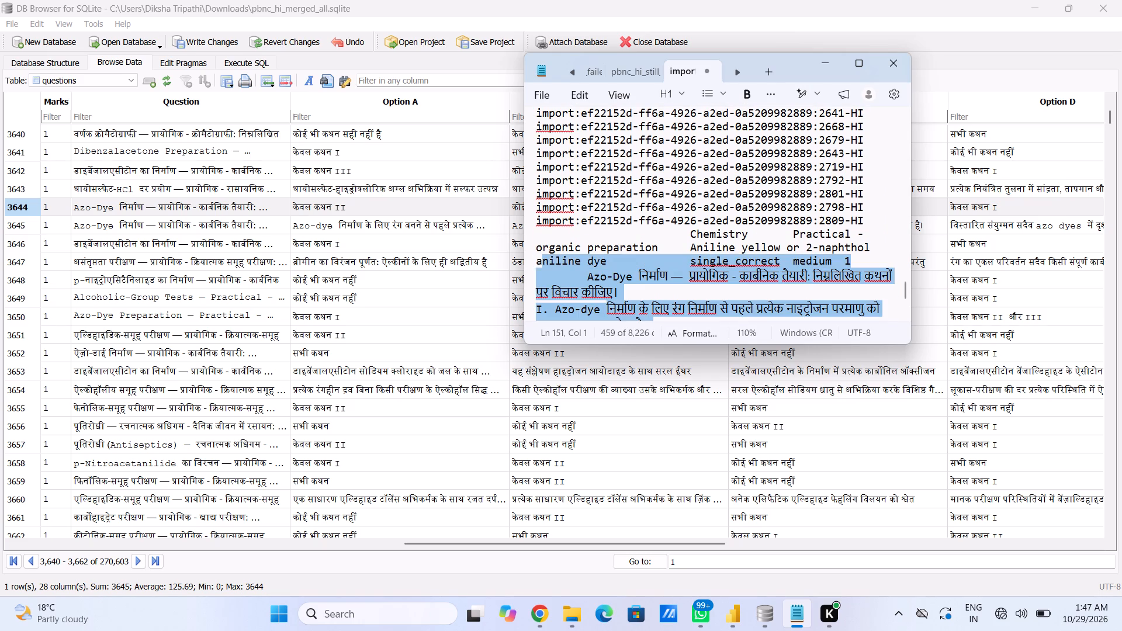
drag(540, 256, 532, 236)
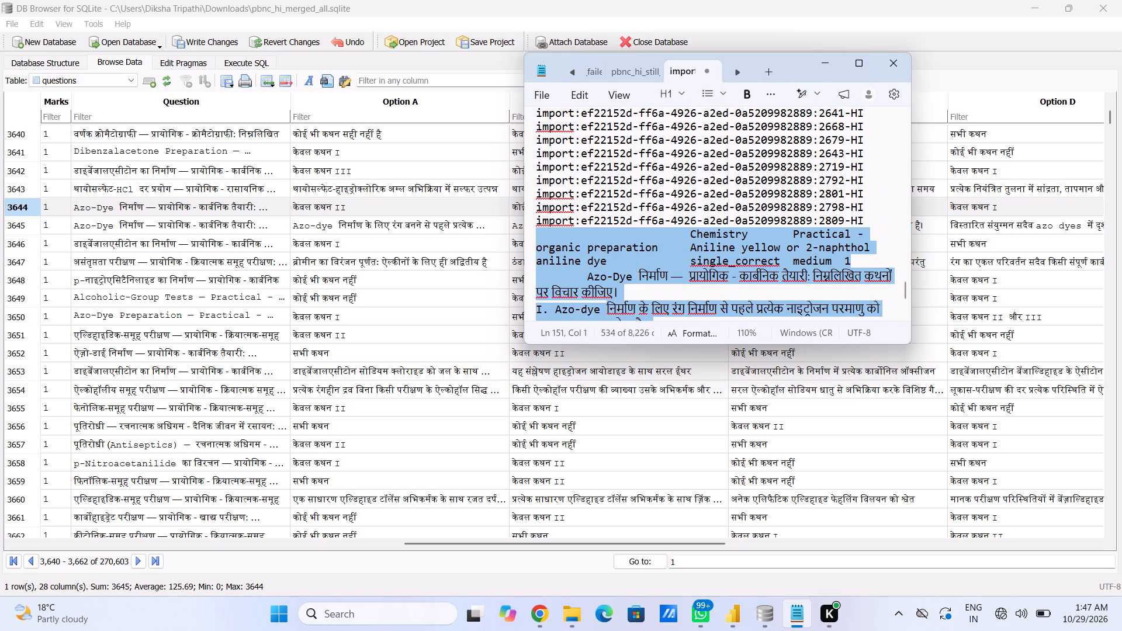
key(BackSpace)
key(Return)
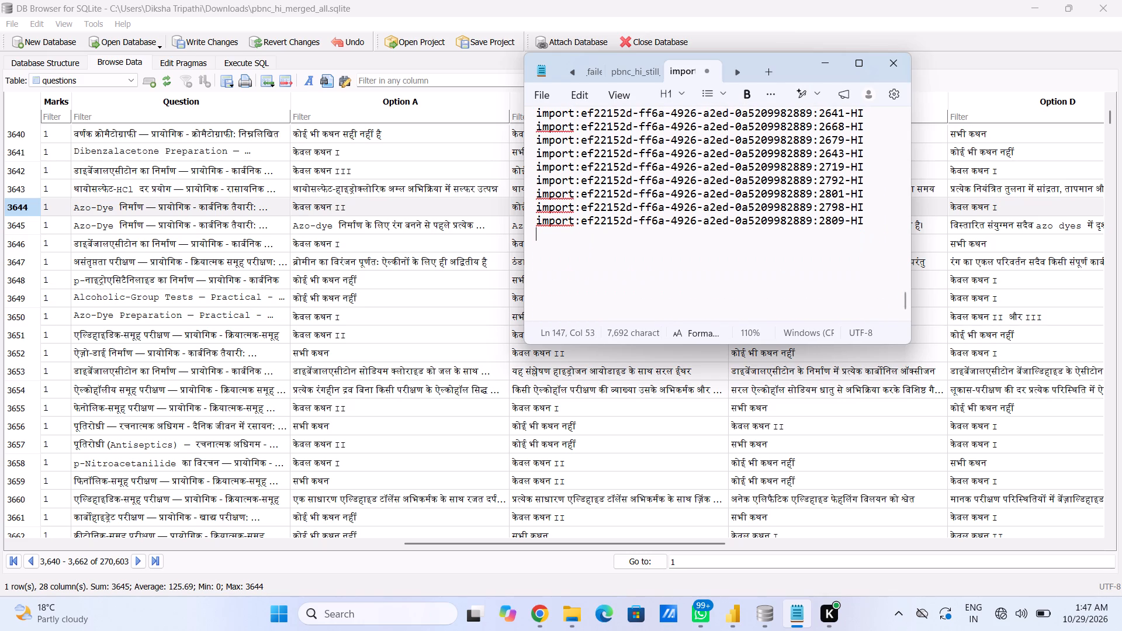
Add the ID of row 3645, ending in 2806-HI, to the Notepad list, keeping only the ID from the pasted record and starting a new line.
click(29, 231)
key(ctrl+v)
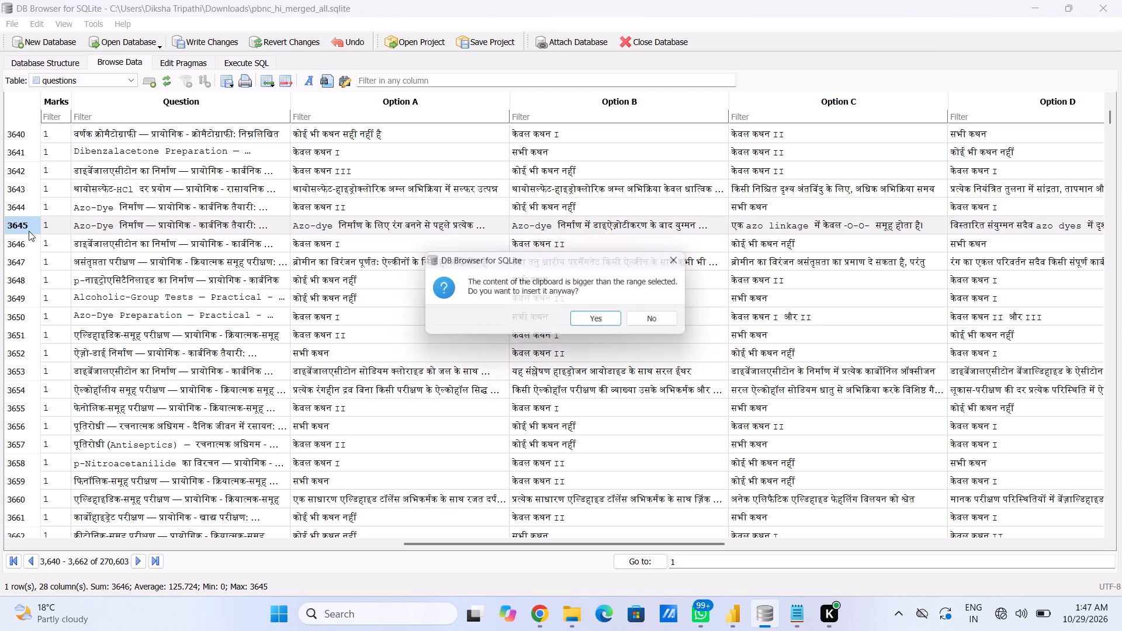
click(673, 317)
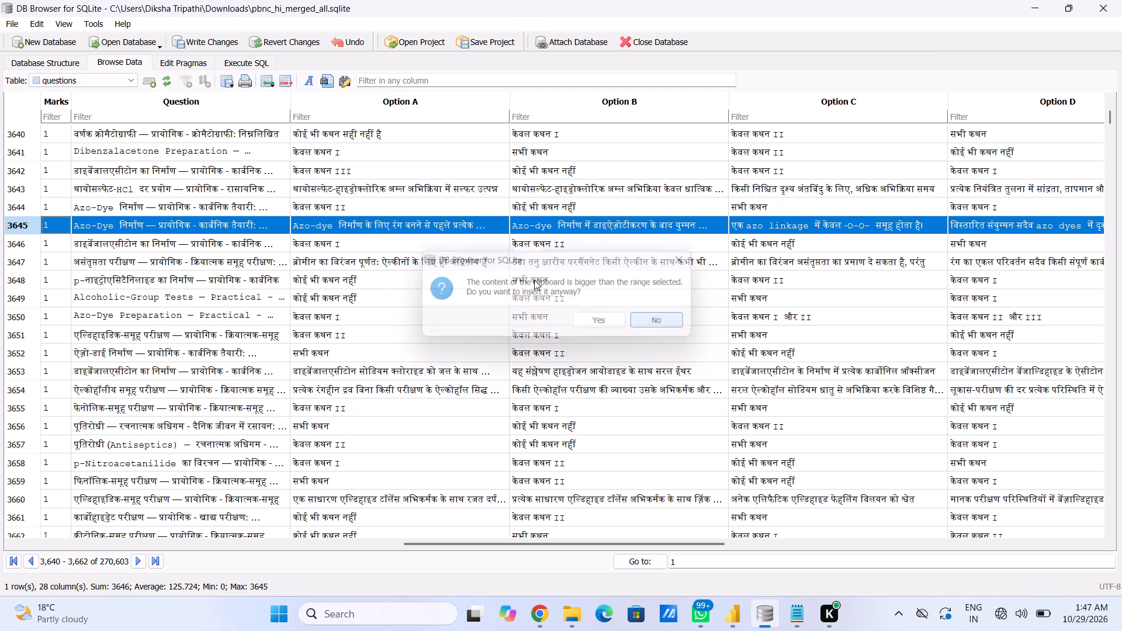
key(ctrl+c)
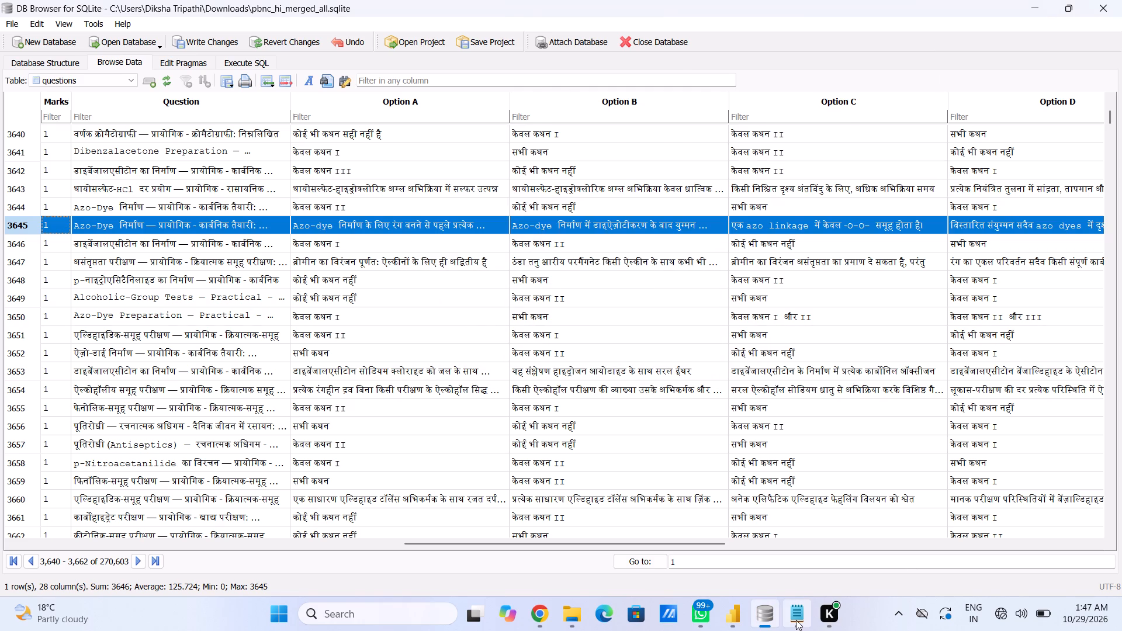
click(796, 619)
key(ctrl+v)
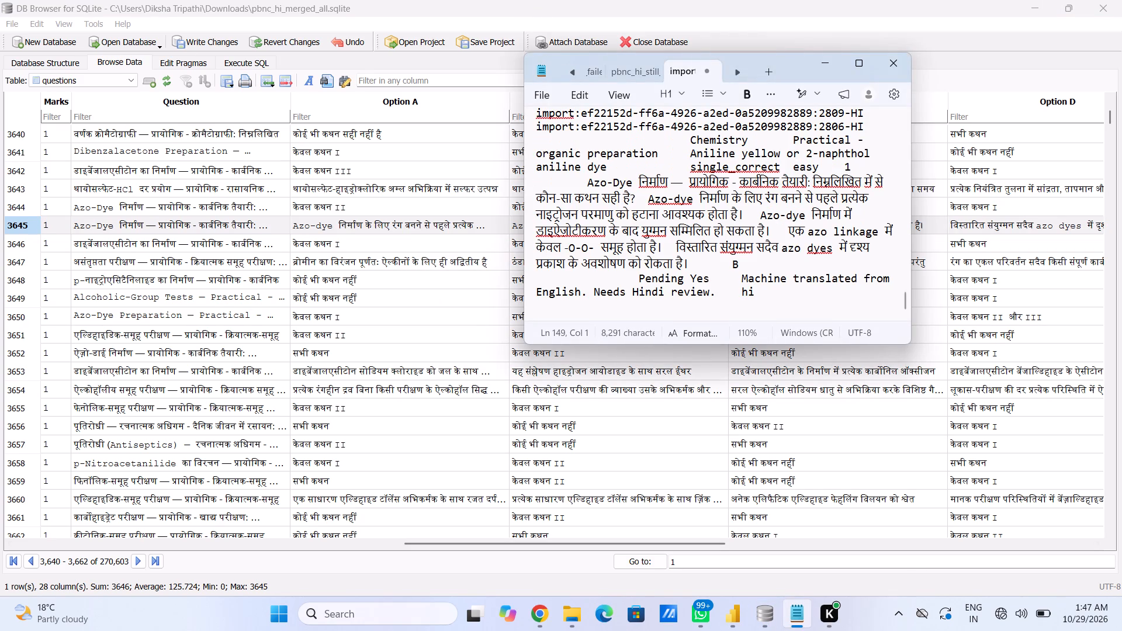
drag(542, 311, 553, 188)
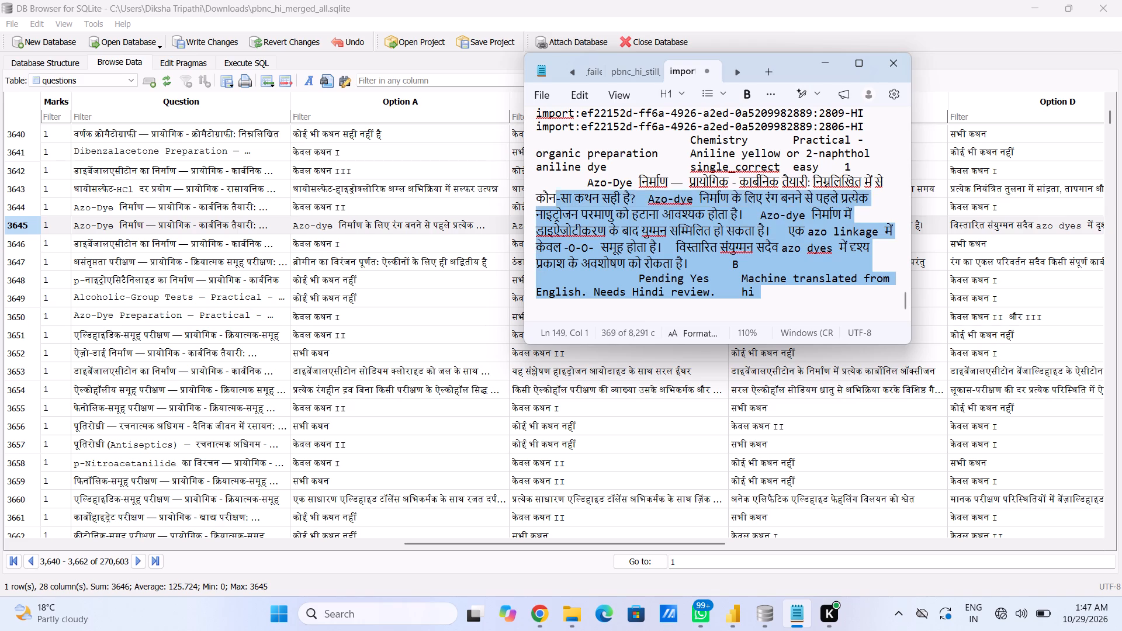
drag(553, 188, 536, 143)
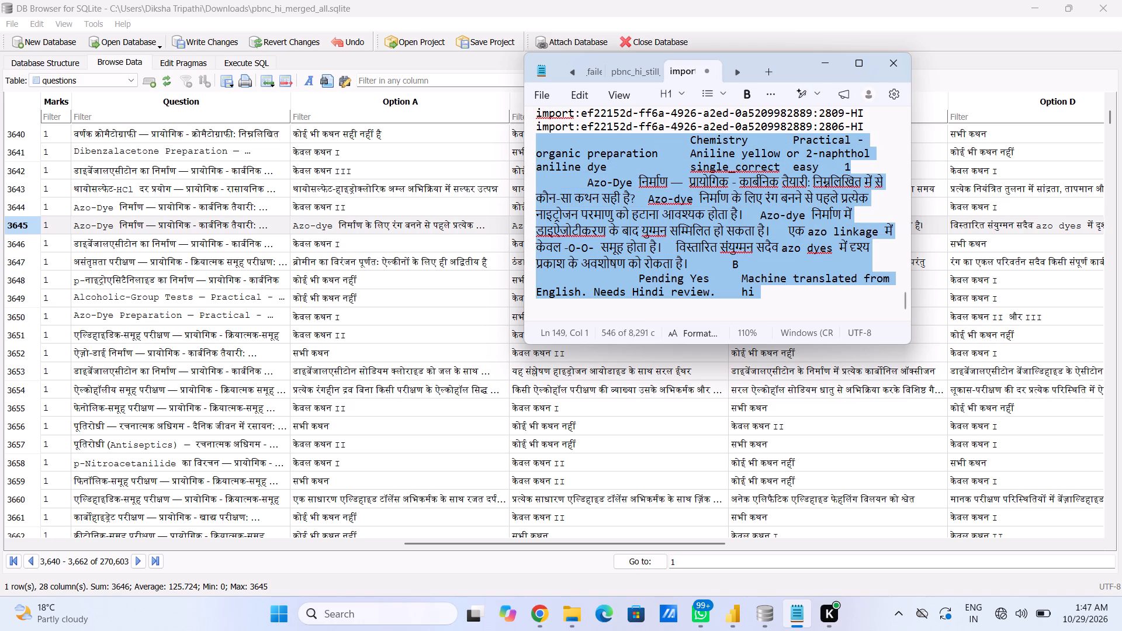
key(BackSpace)
key(Return)
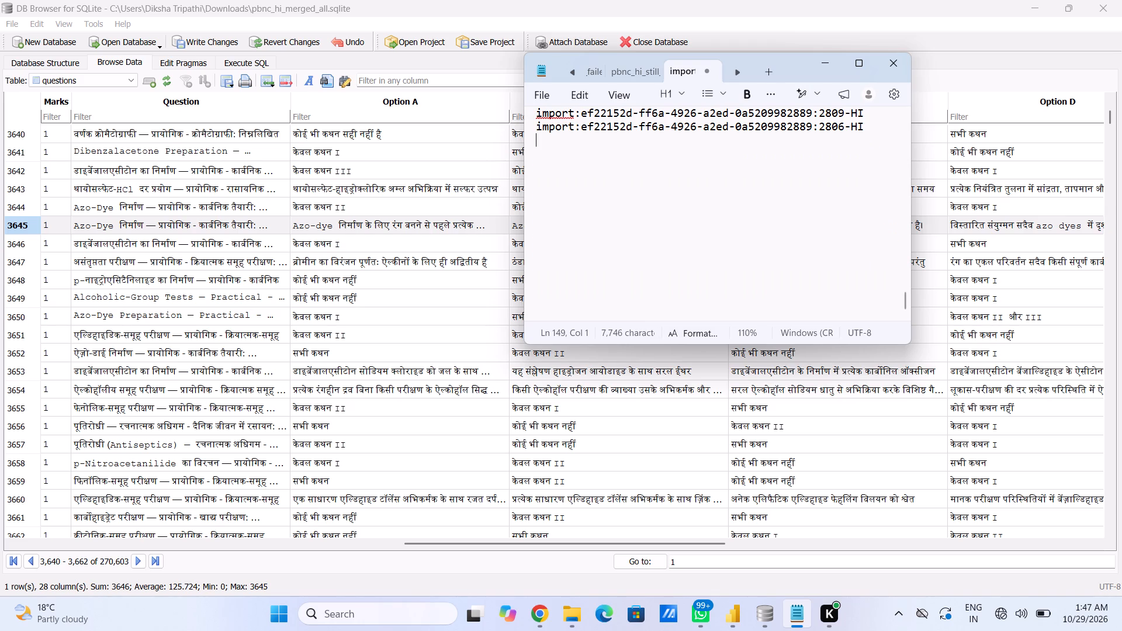
Add the ID of row 3649, ending in 2815-HI, to the Notepad list, keeping only the ID from the pasted record and starting a new line.
click(30, 302)
key(ctrl+c)
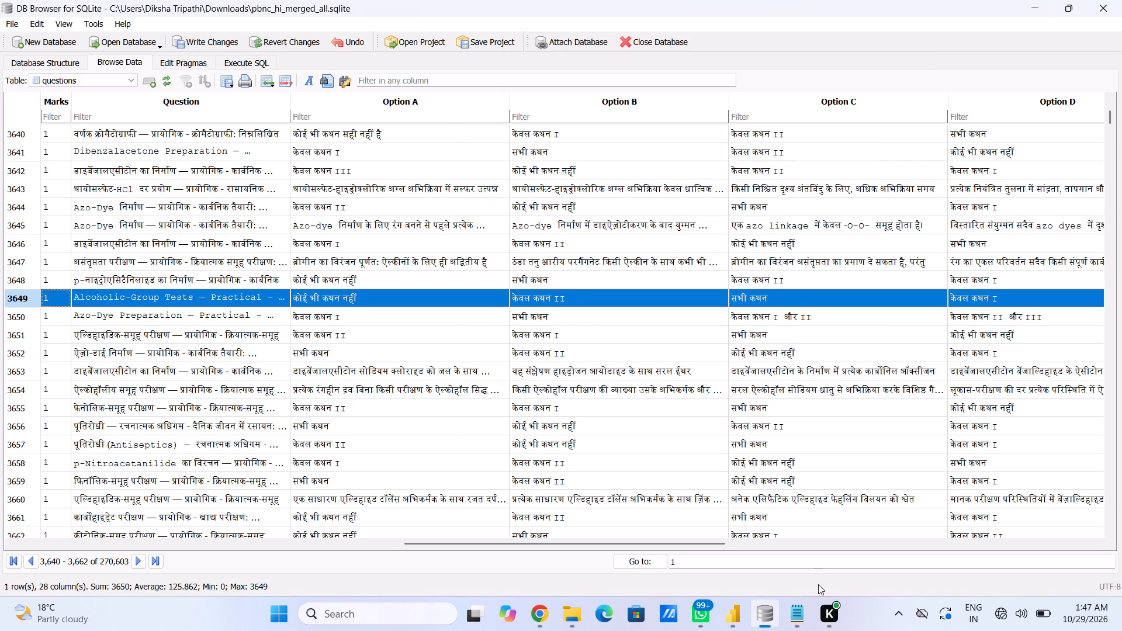
click(801, 623)
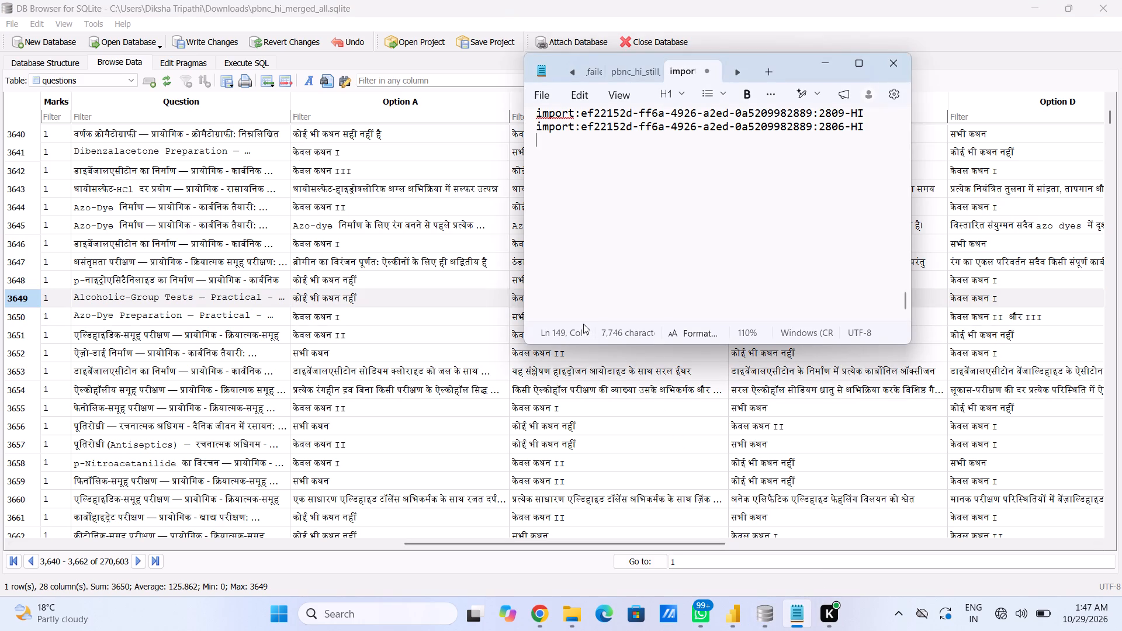
key(ctrl+v)
drag(539, 314, 539, 313)
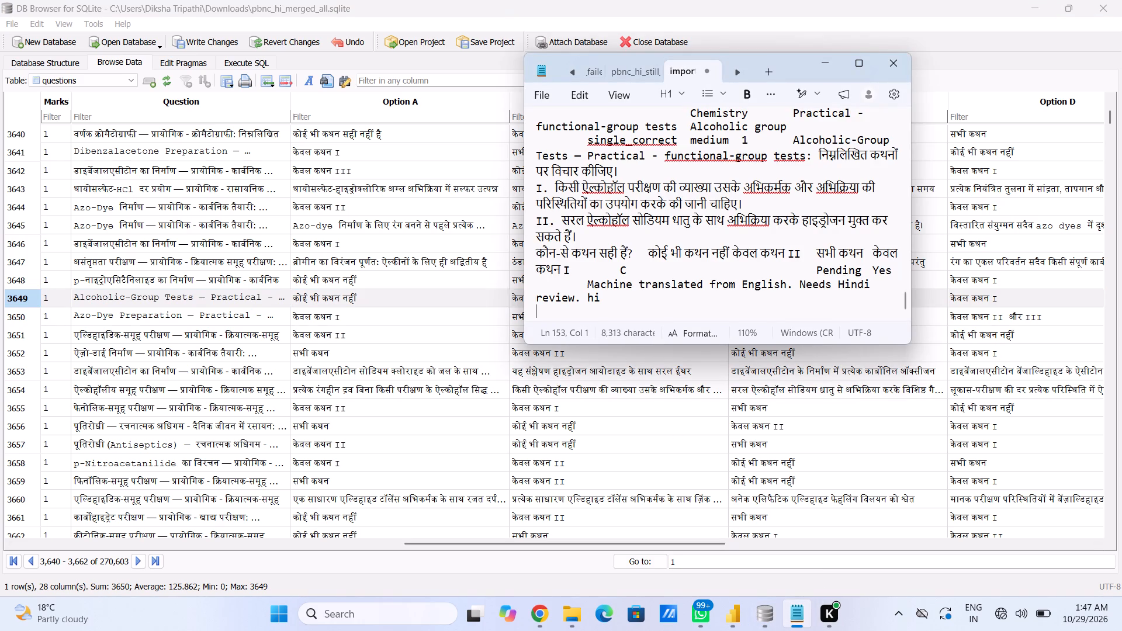
drag(539, 313, 540, 206)
scroll(542, 239, up, 1)
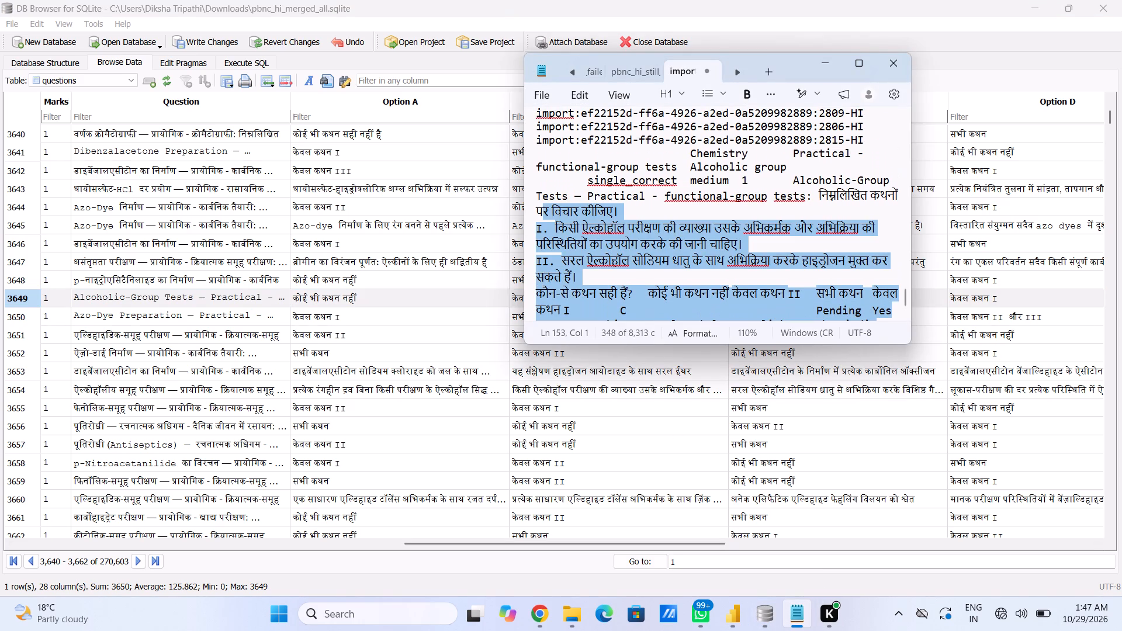
drag(540, 206, 576, 317)
scroll(576, 317, down, 1)
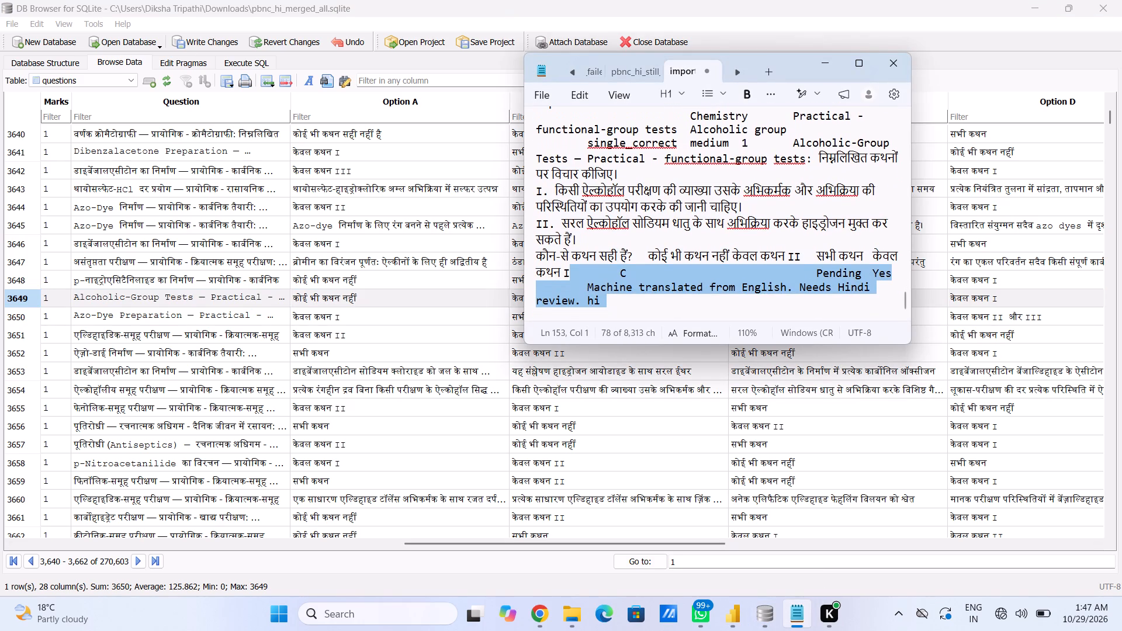
drag(576, 317, 576, 317)
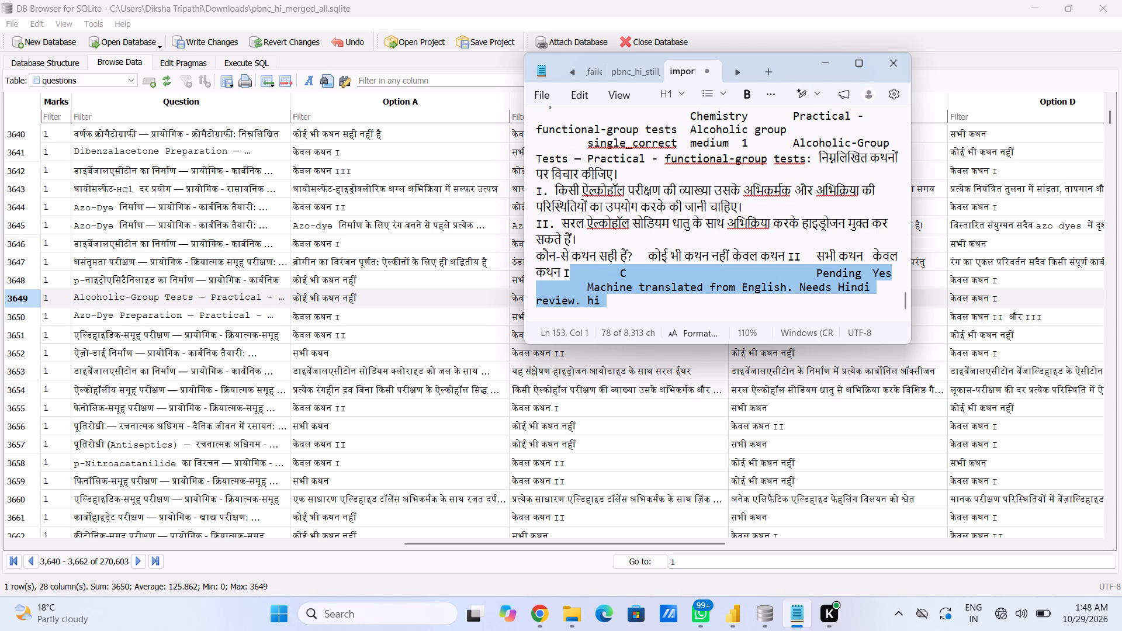
drag(576, 317, 577, 317)
drag(577, 317, 577, 317)
drag(577, 317, 572, 301)
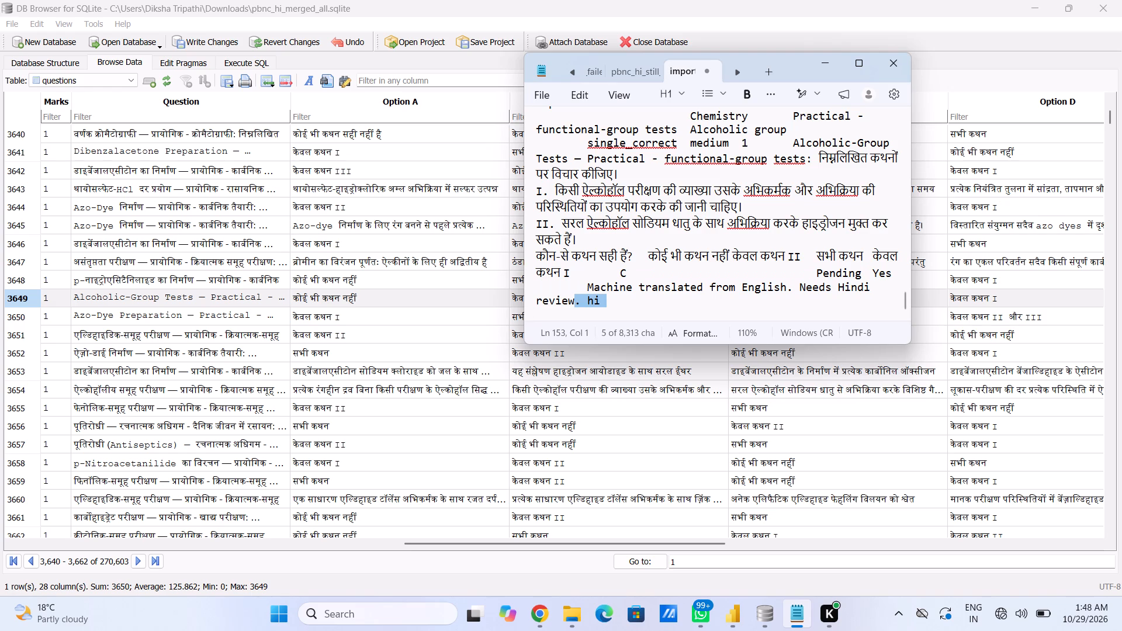
drag(572, 301, 568, 297)
drag(568, 297, 580, 173)
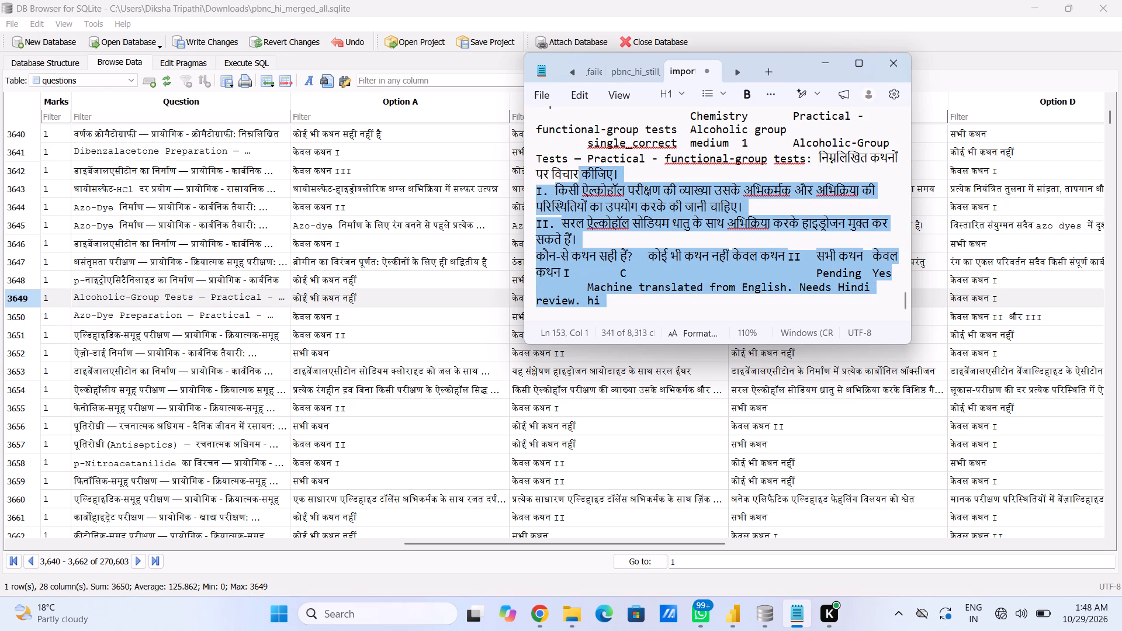
drag(580, 173, 546, 171)
drag(546, 171, 539, 161)
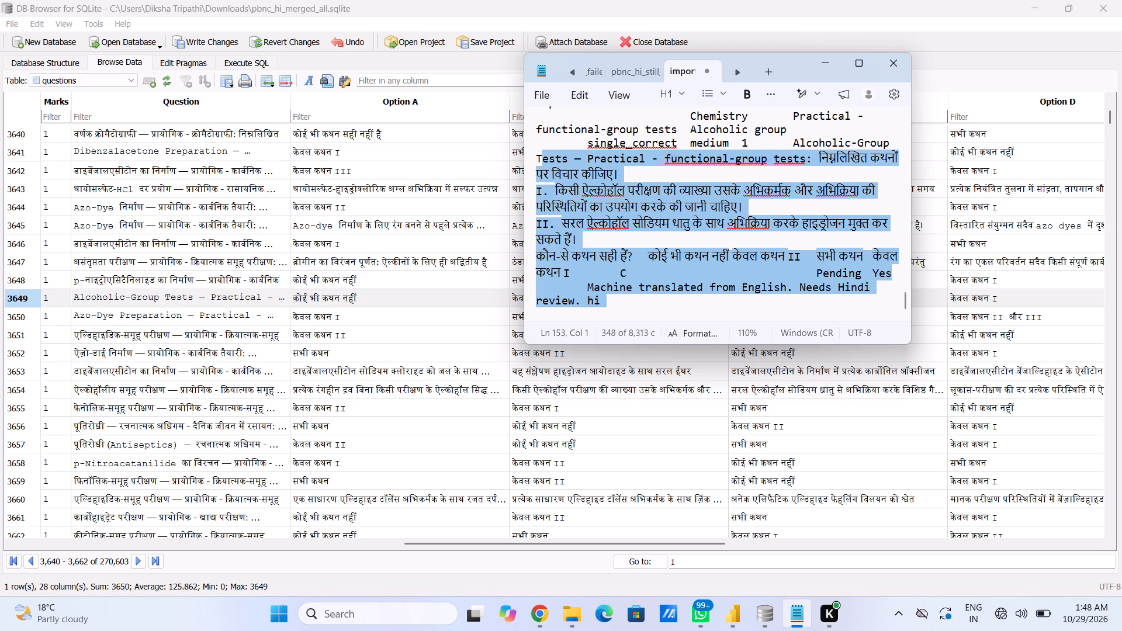
drag(539, 161, 535, 157)
scroll(539, 158, up, 1)
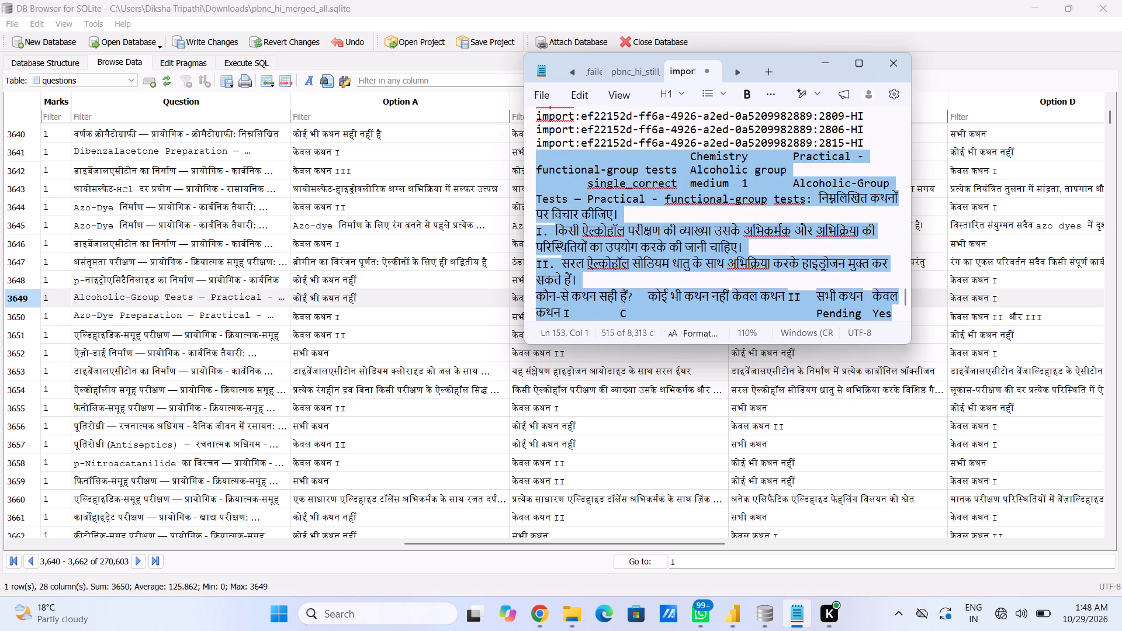
drag(535, 157, 535, 157)
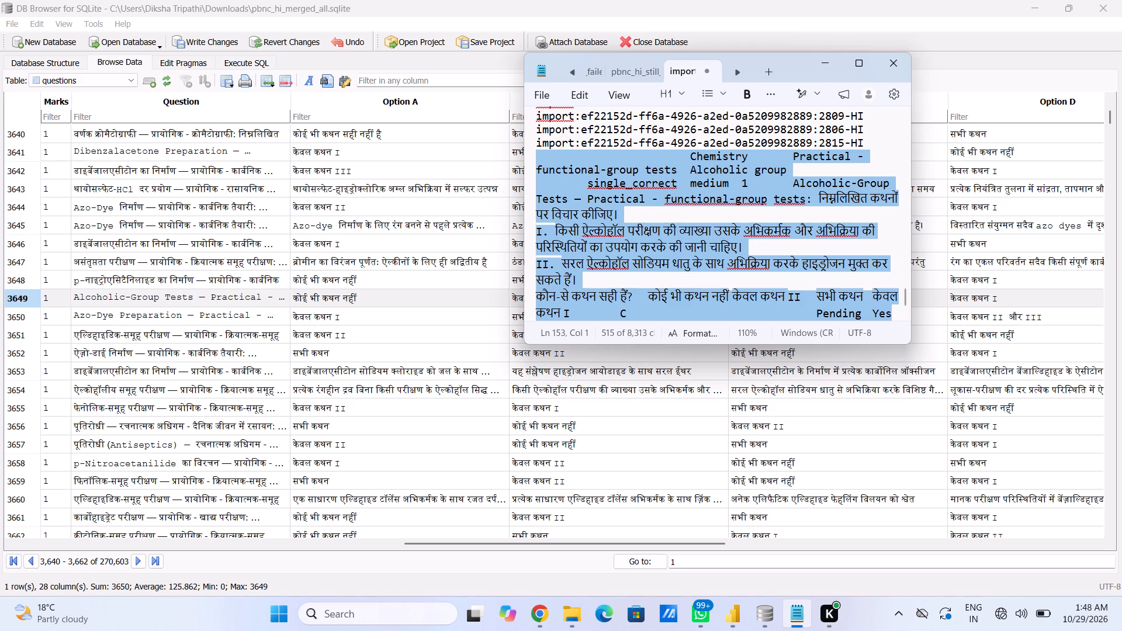
key(BackSpace)
key(Return)
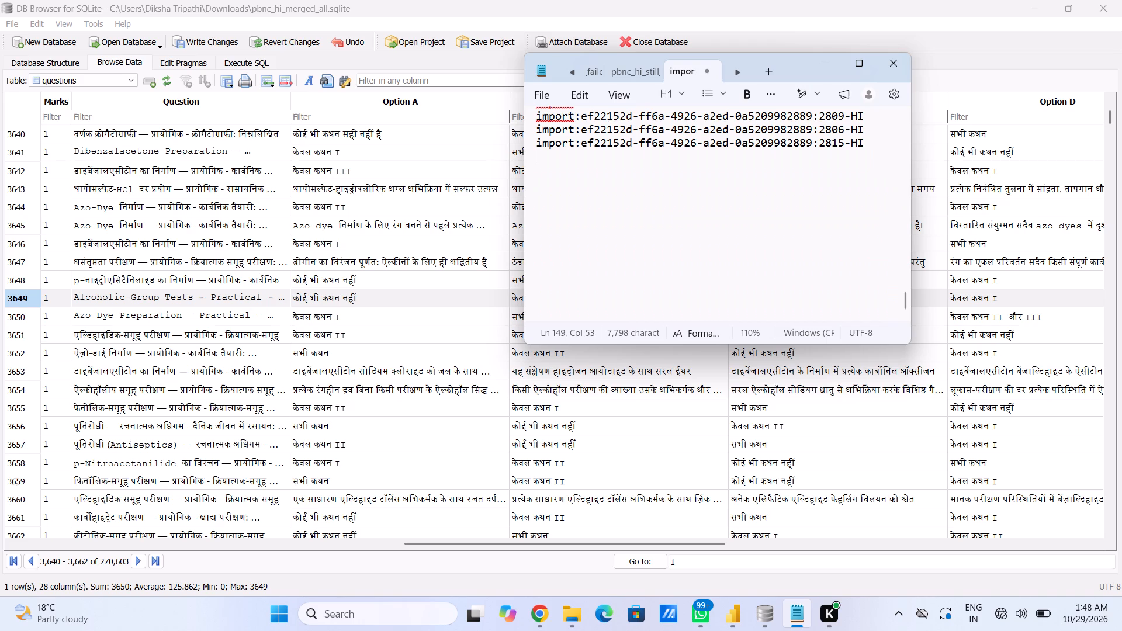
Add the ID of row 3650, ending in 2810-HI, to the Notepad list, keeping only the ID from the pasted record and starting a new line.
click(28, 315)
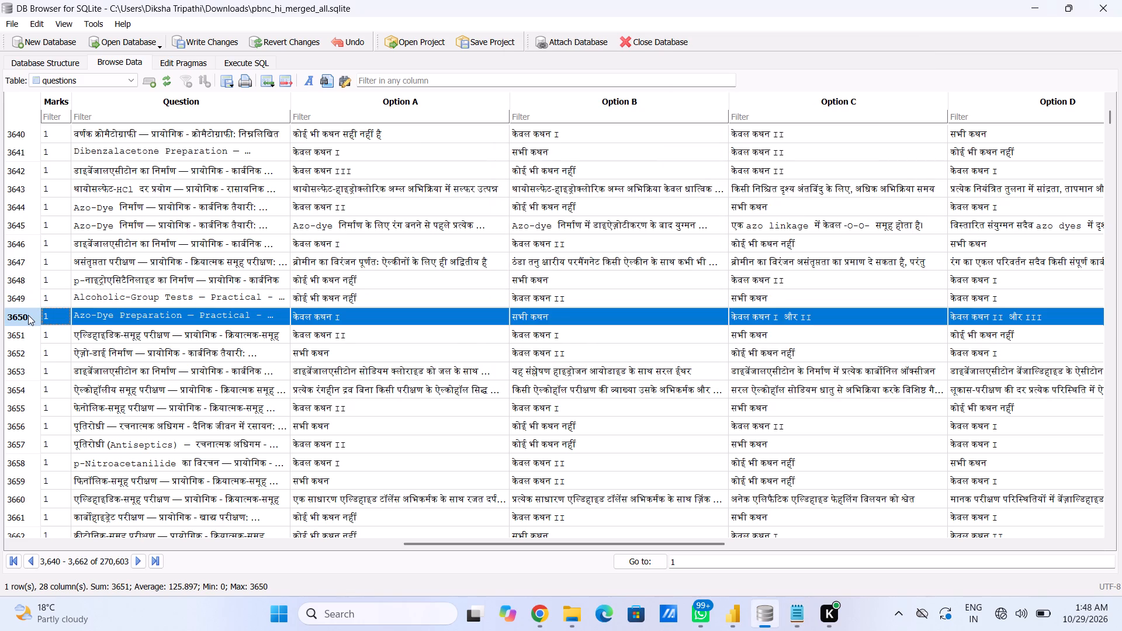
key(ctrl+c)
click(804, 629)
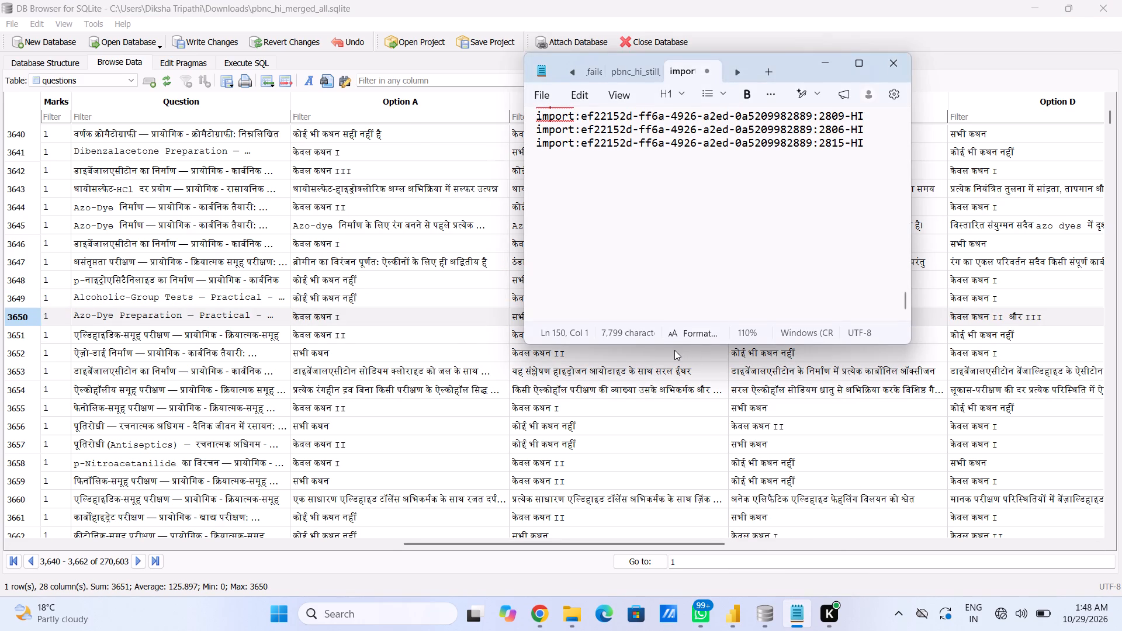
key(ctrl+v)
drag(545, 314, 545, 314)
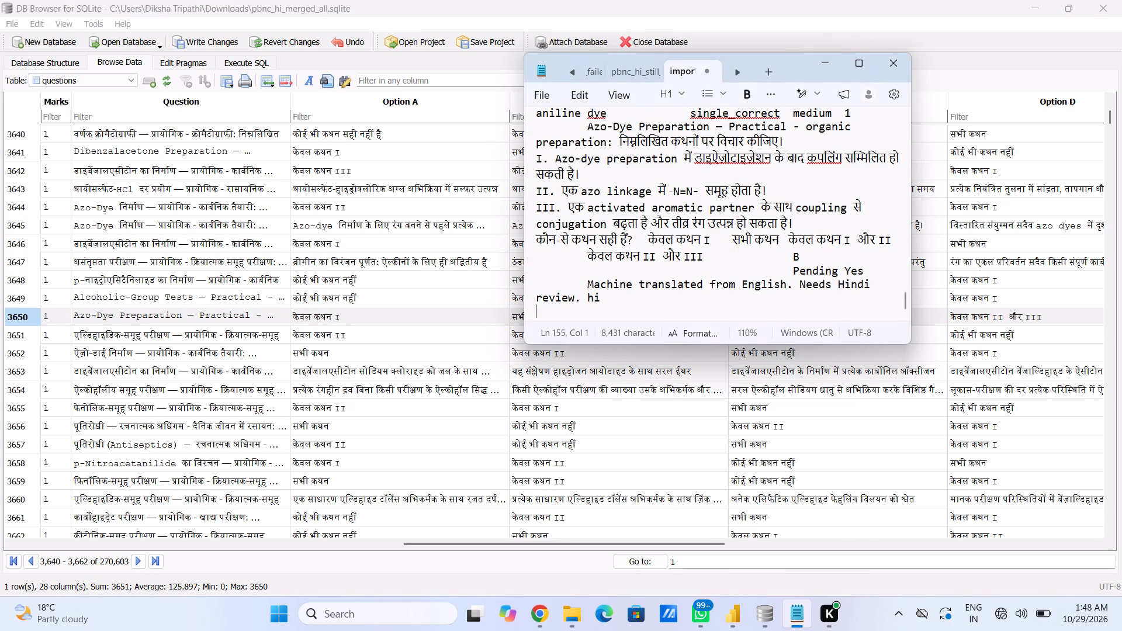
drag(545, 314, 538, 182)
scroll(537, 266, up, 2)
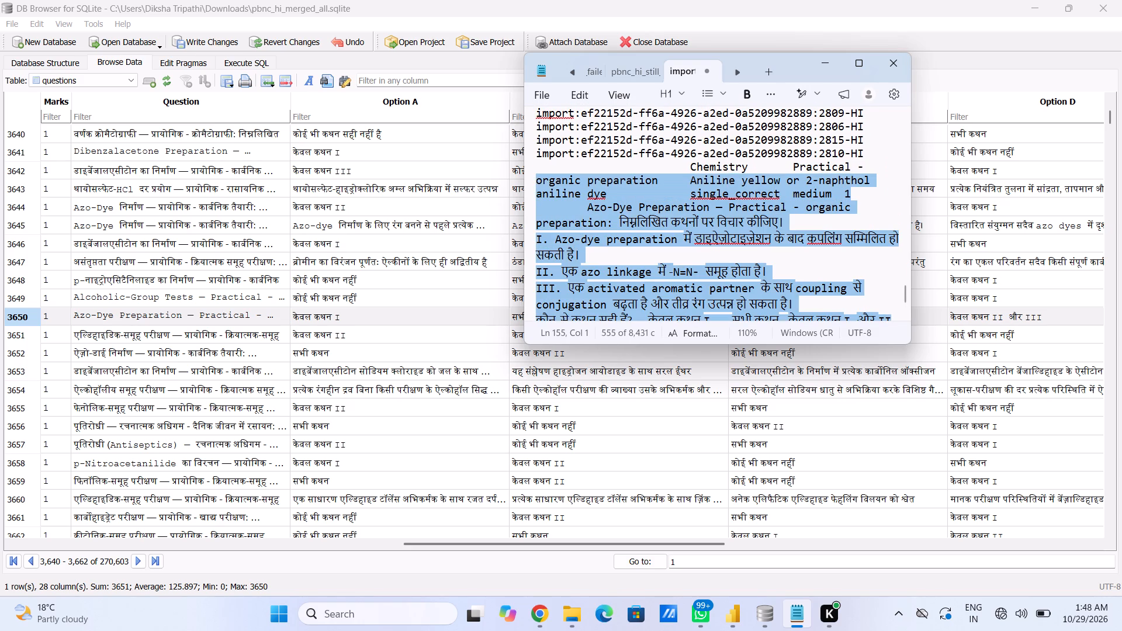
drag(538, 182, 538, 178)
key(BackSpace)
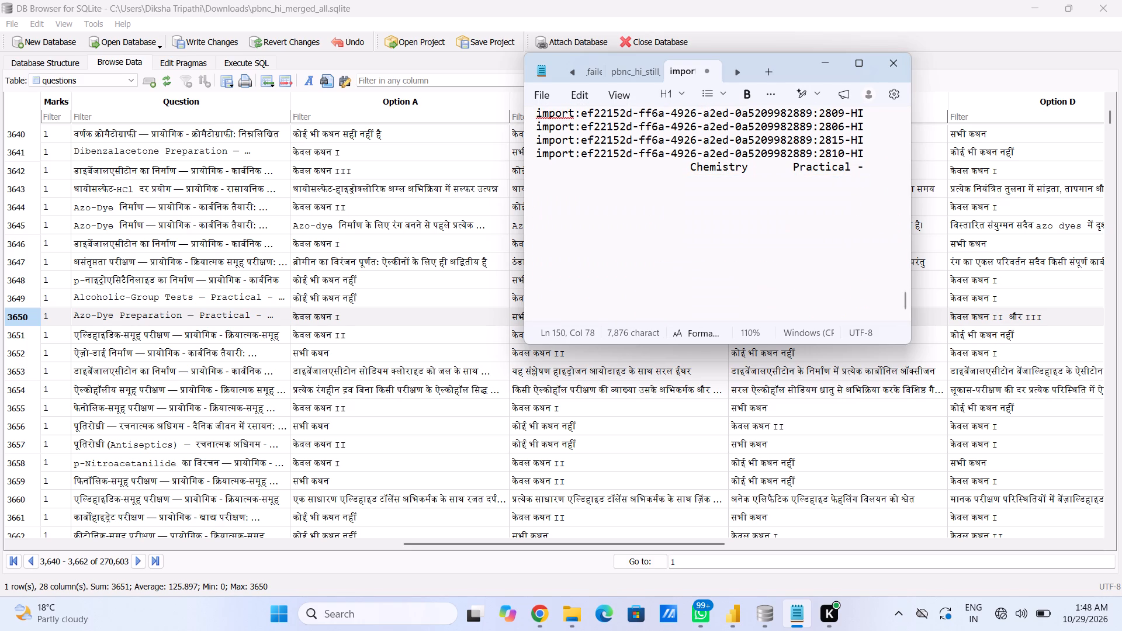
drag(545, 198, 899, 165)
key(BackSpace)
key(Return)
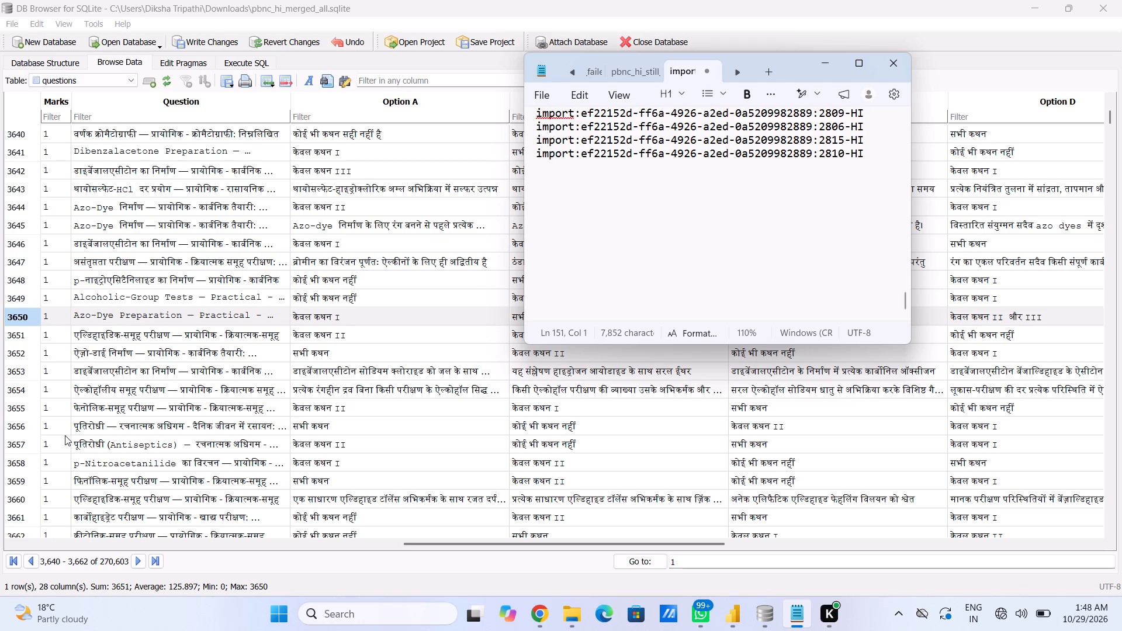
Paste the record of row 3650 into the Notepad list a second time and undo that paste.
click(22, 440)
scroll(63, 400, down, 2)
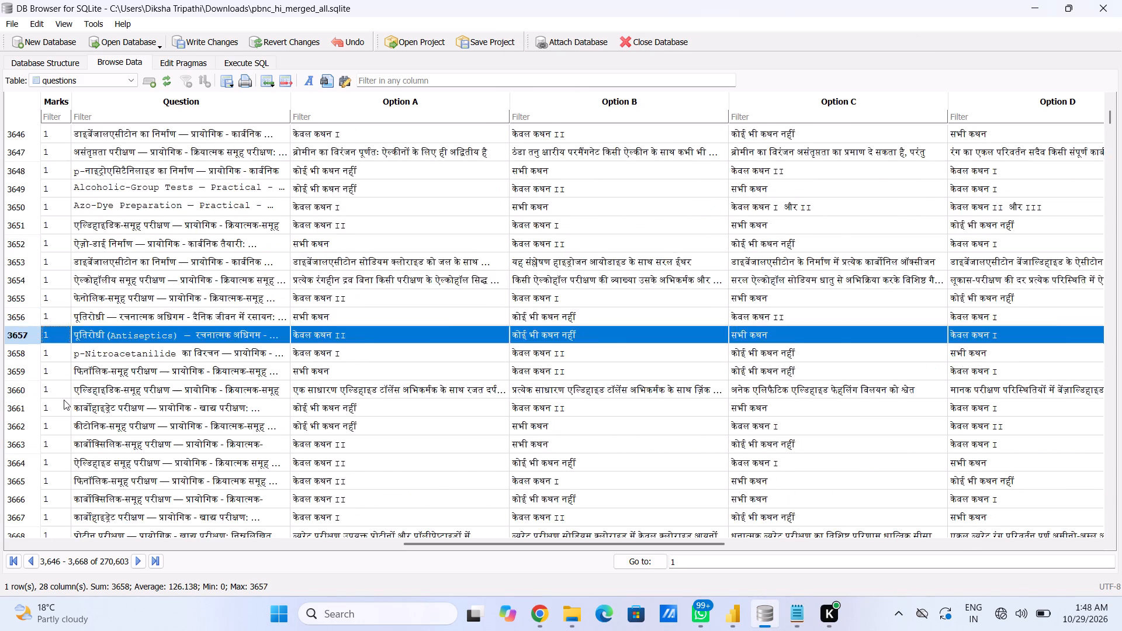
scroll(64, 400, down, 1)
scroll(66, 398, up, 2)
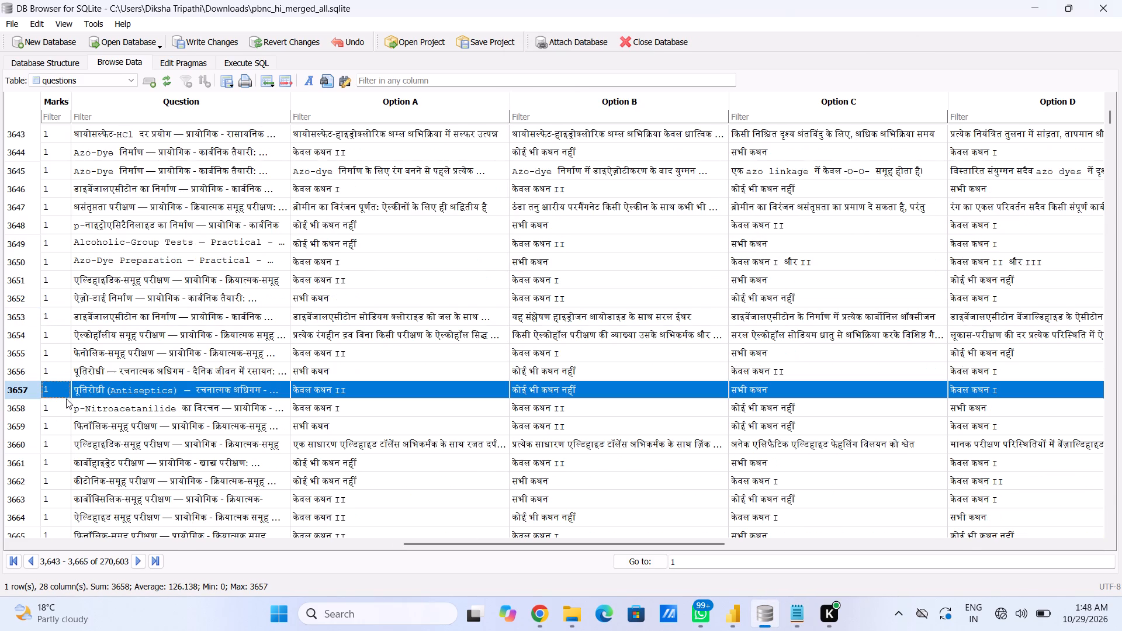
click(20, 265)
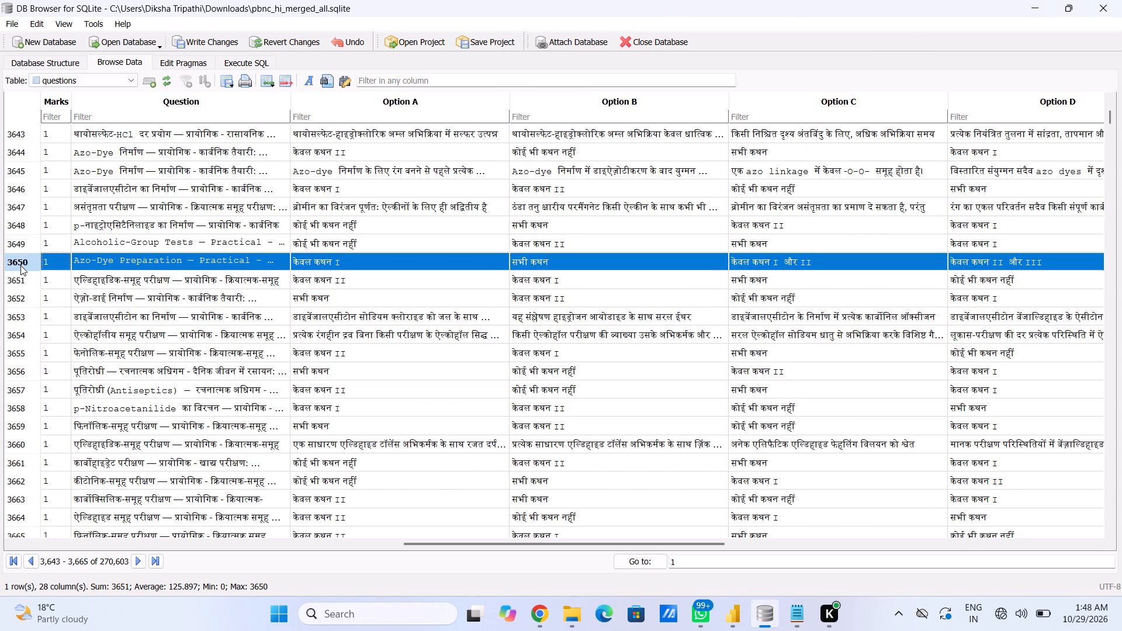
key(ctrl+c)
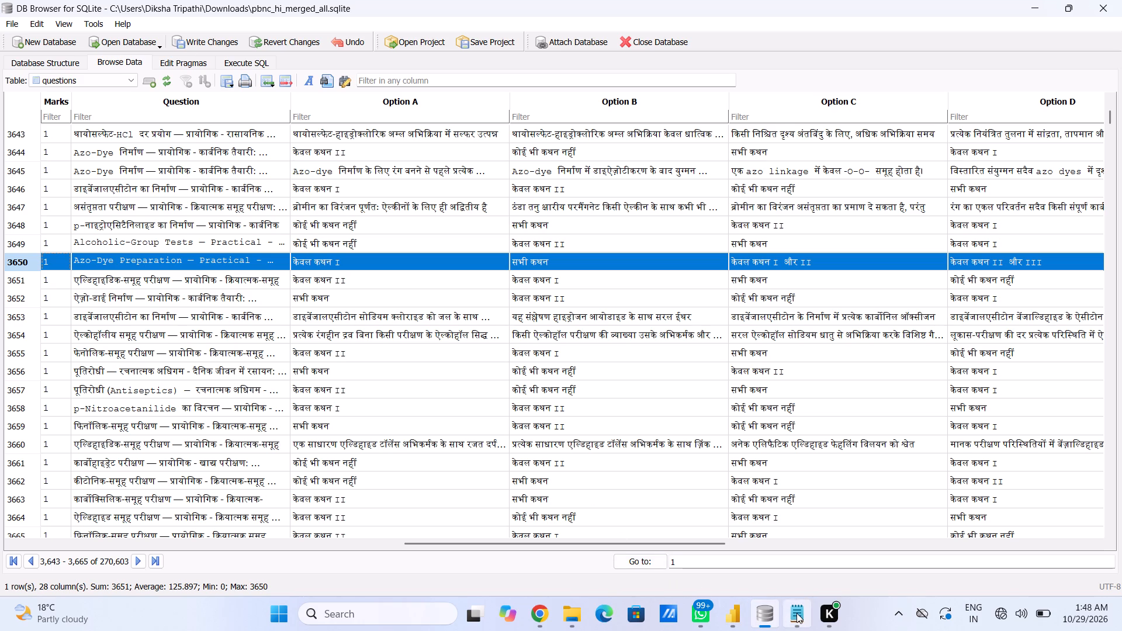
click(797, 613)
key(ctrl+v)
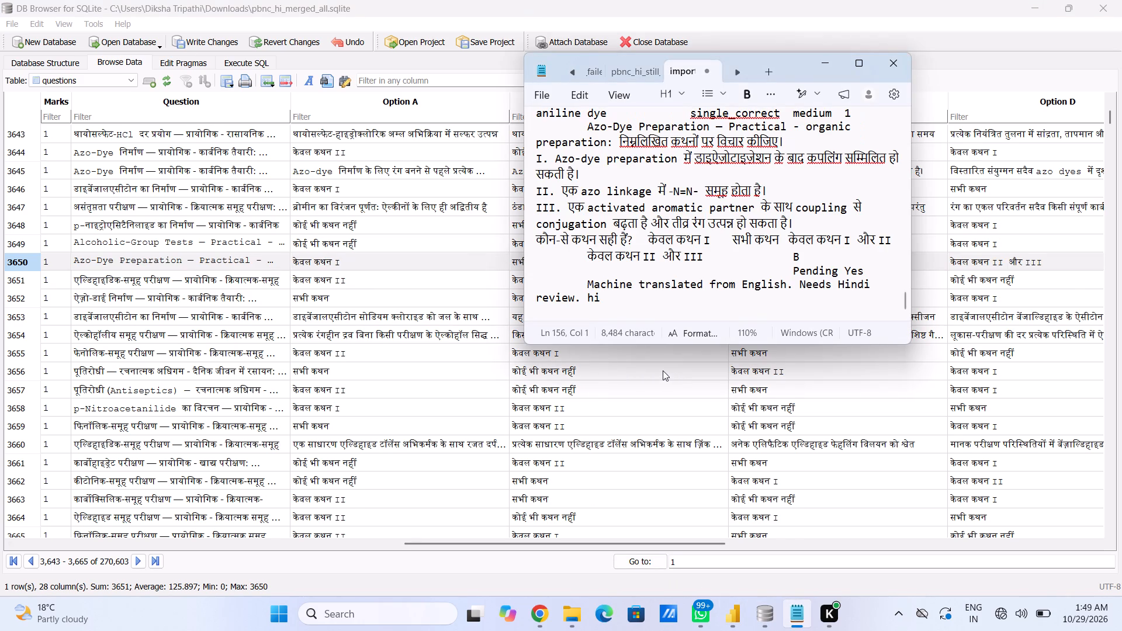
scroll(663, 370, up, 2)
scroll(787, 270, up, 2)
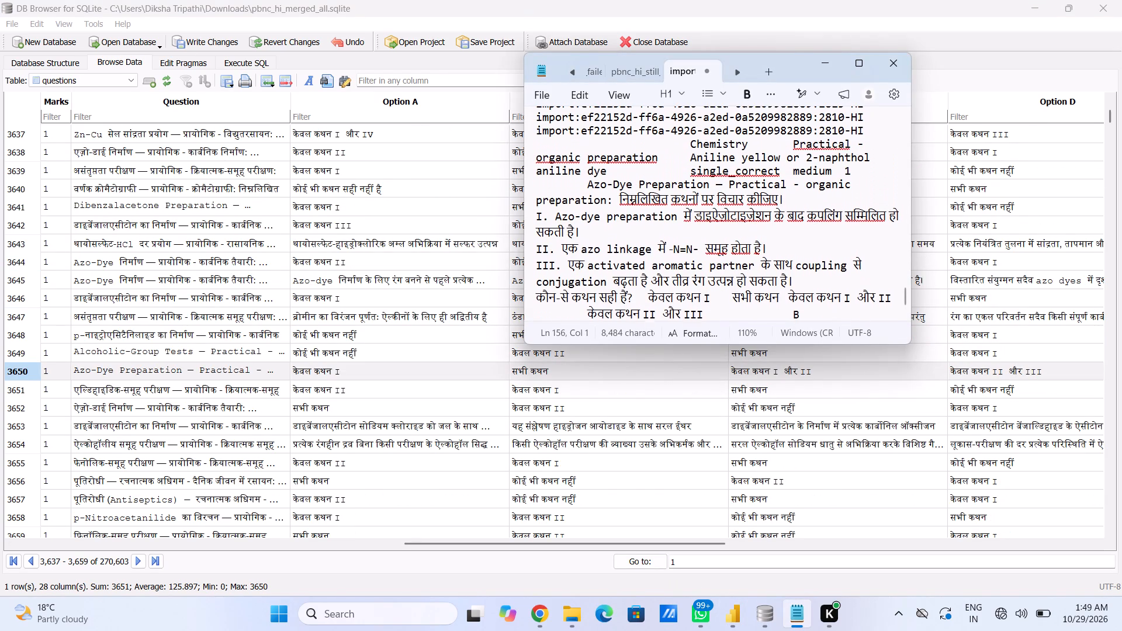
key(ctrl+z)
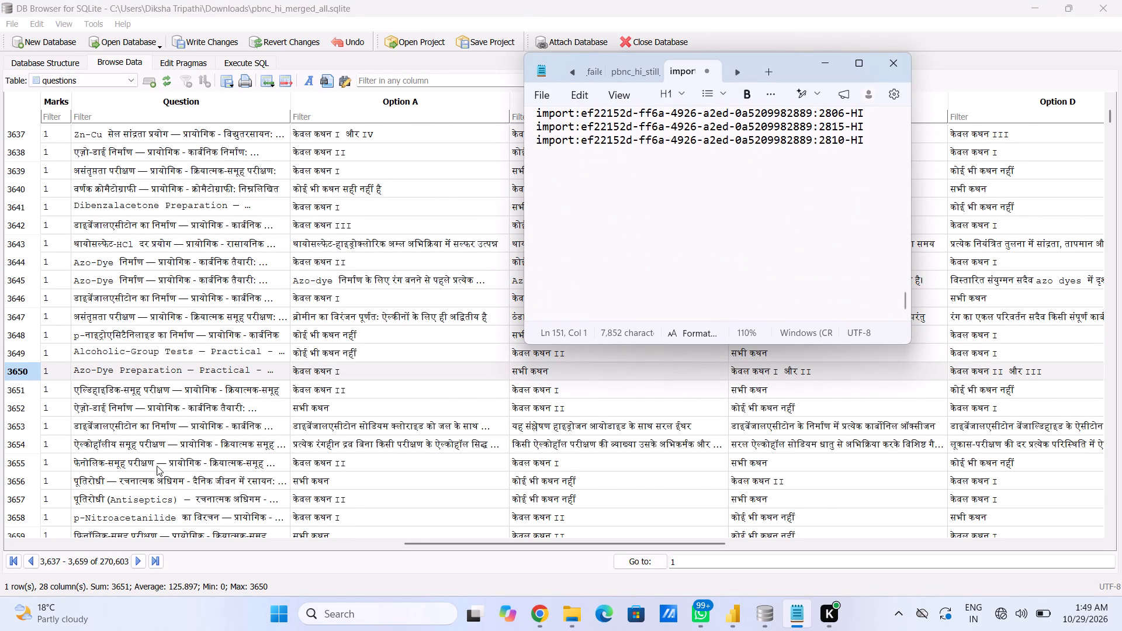
scroll(157, 465, down, 2)
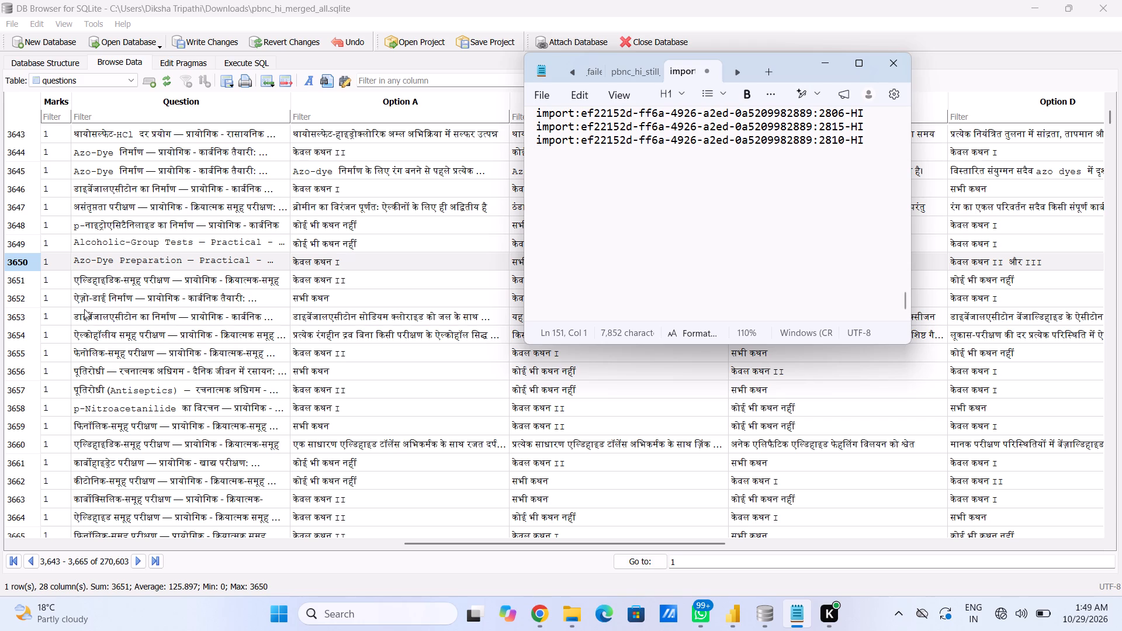
click(22, 395)
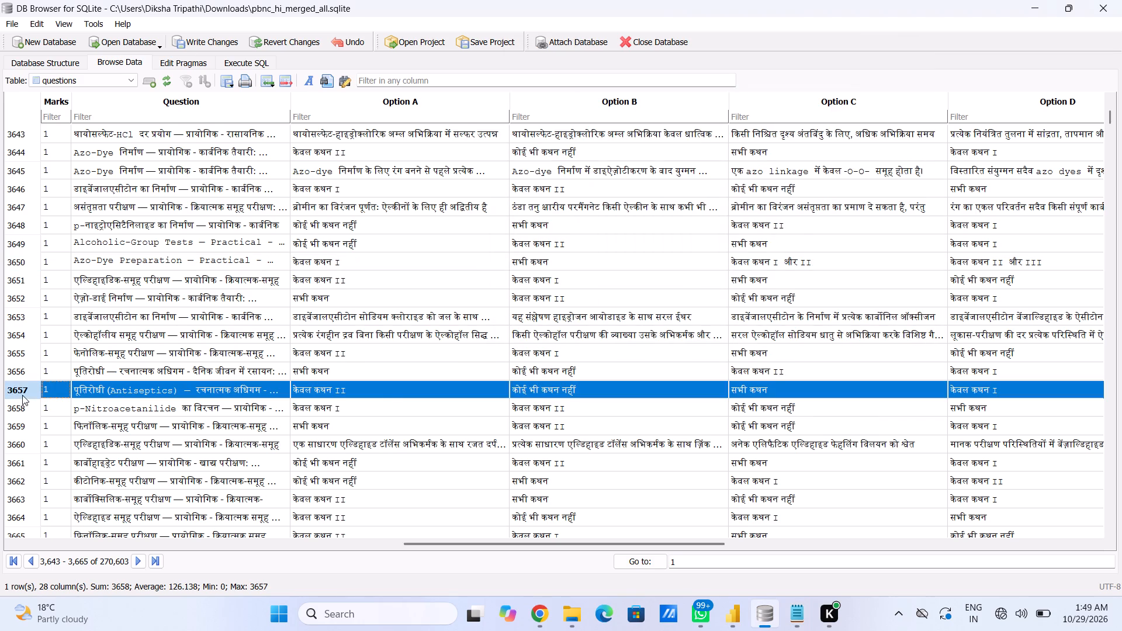
scroll(25, 391, down, 4)
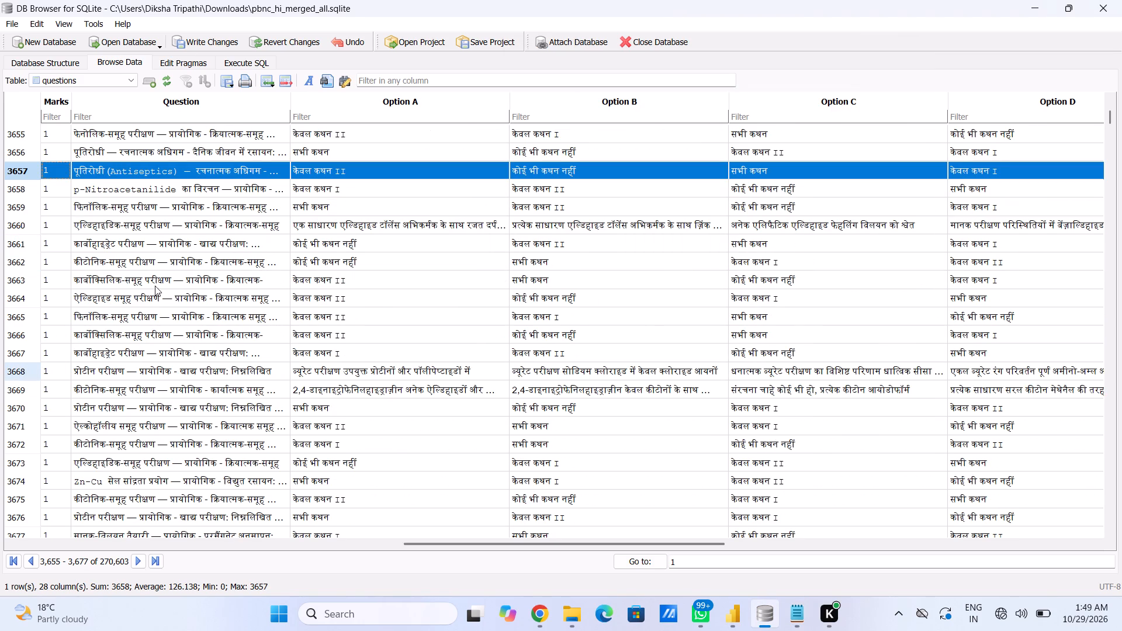
key(ctrl+c)
click(791, 611)
key(ctrl+v)
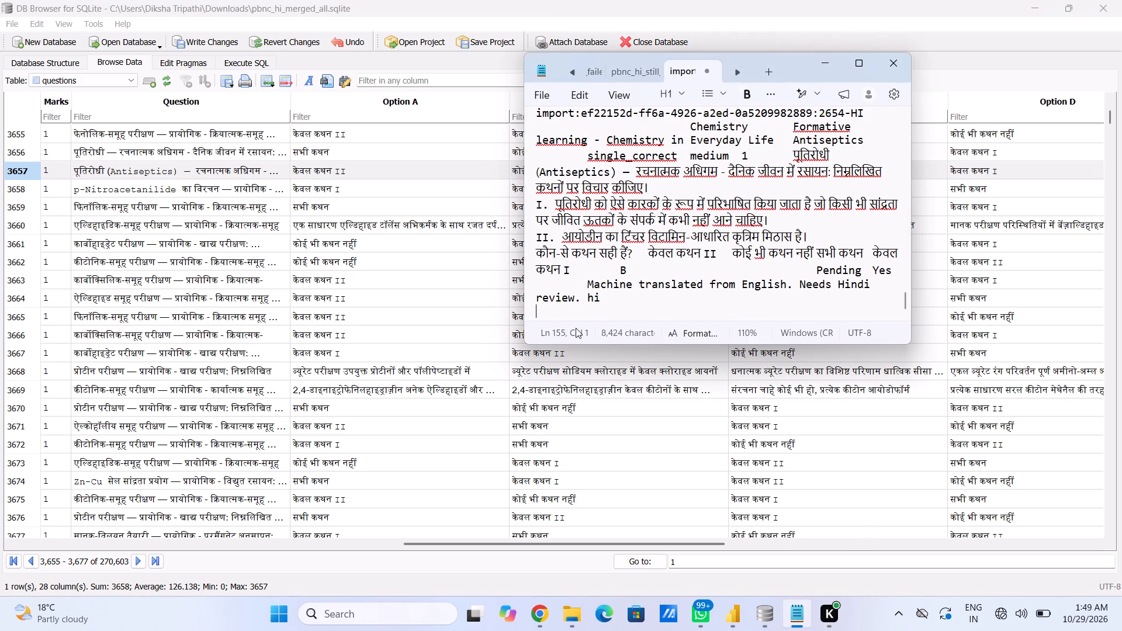
drag(549, 311, 549, 310)
drag(549, 310, 546, 251)
scroll(546, 251, up, 3)
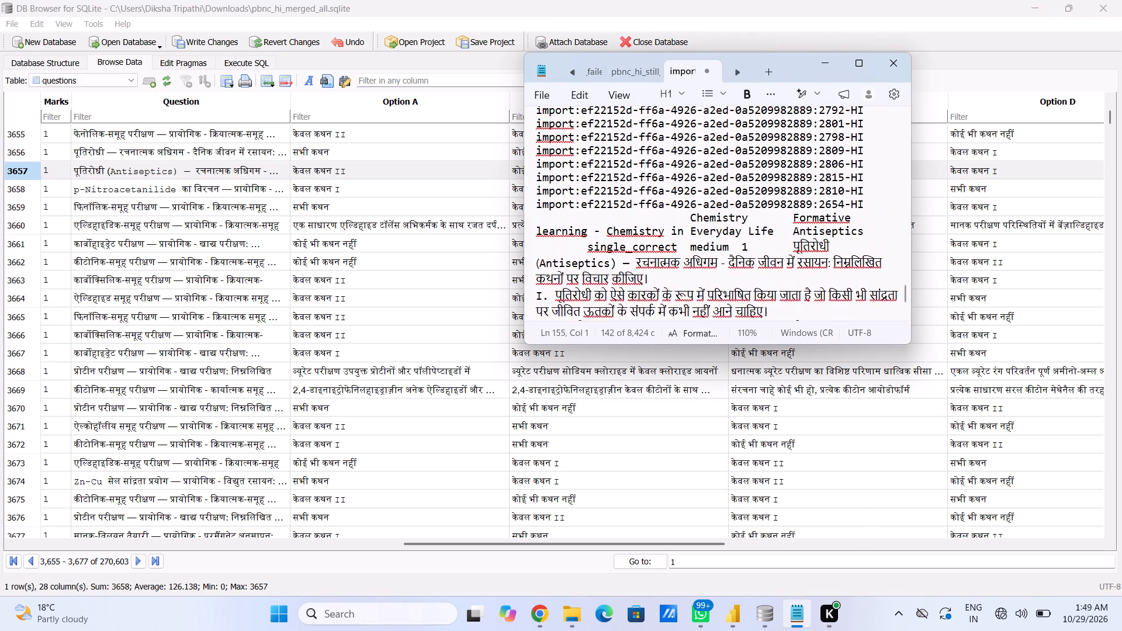
drag(546, 251, 540, 249)
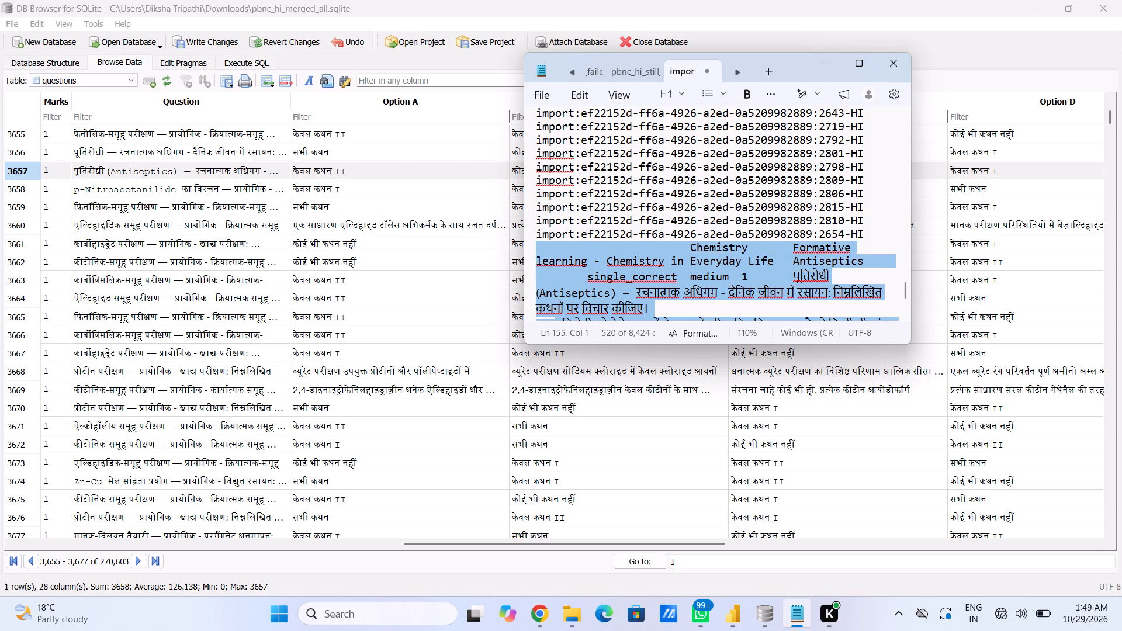
drag(540, 249, 535, 249)
key(BackSpace)
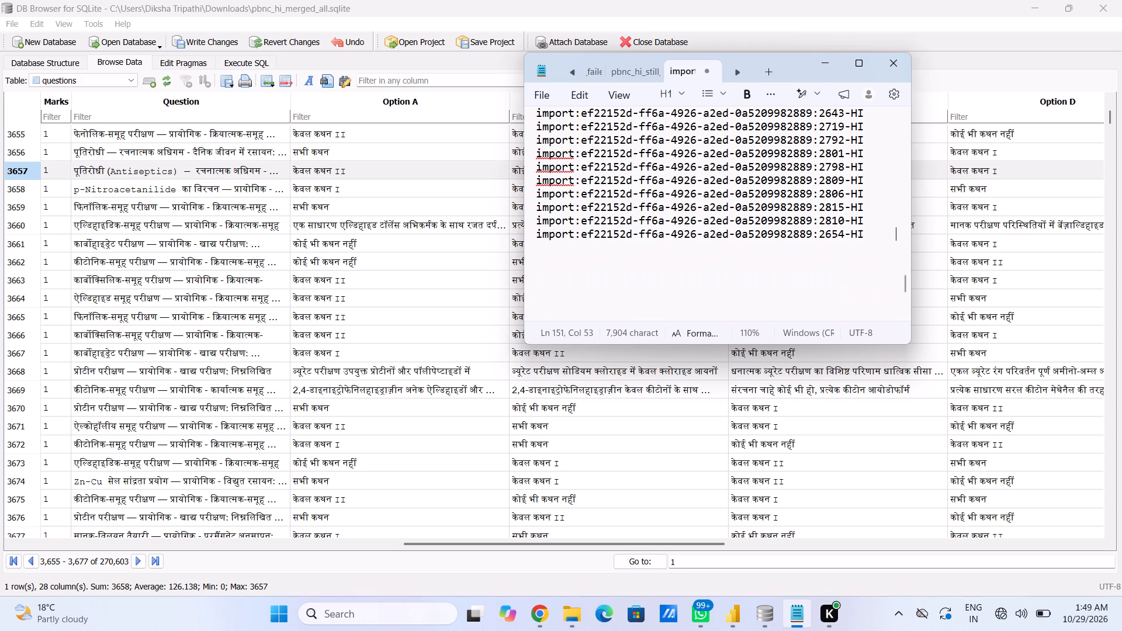
key(Return)
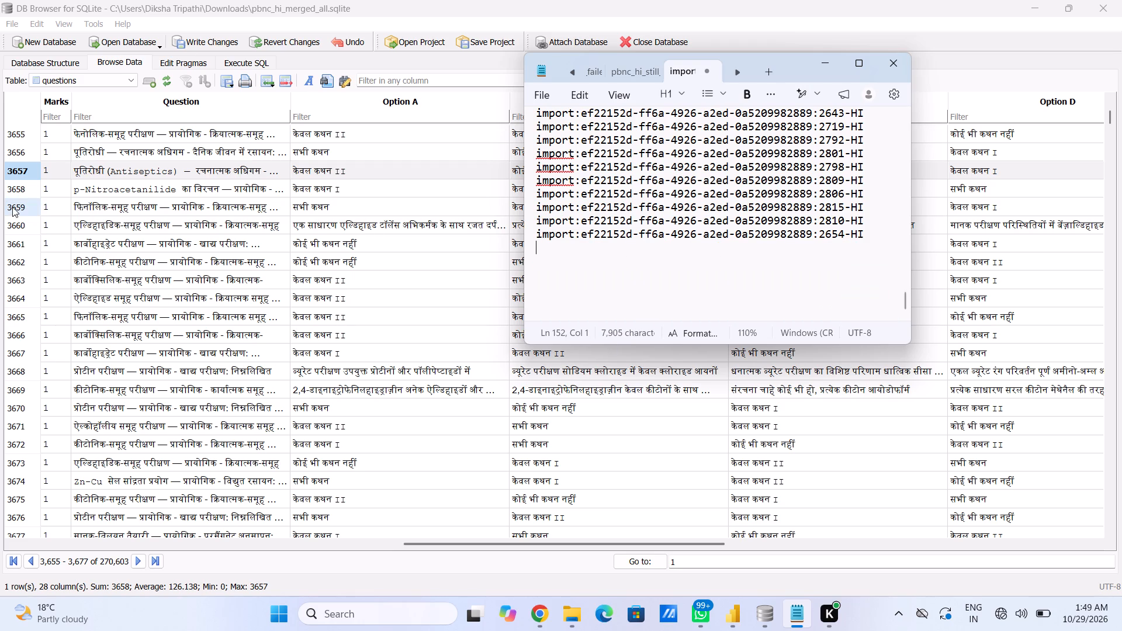
Add the ID of row 3658, ending in 2804-HI, to the Notepad list, keeping only the ID from the pasted record and starting a new line.
click(11, 189)
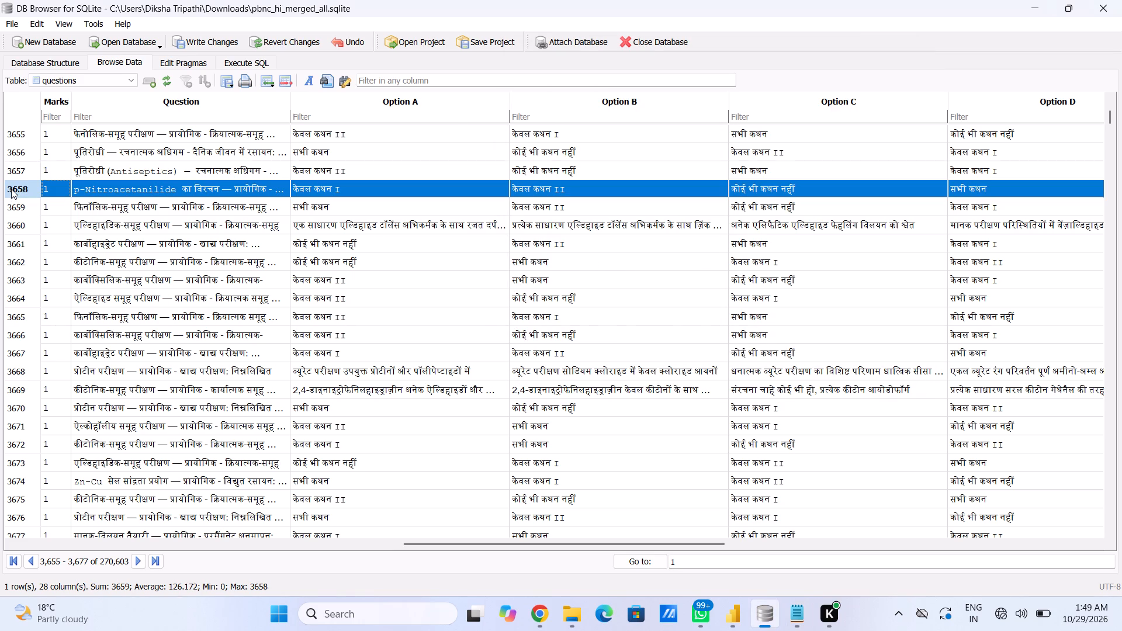
key(ctrl+c)
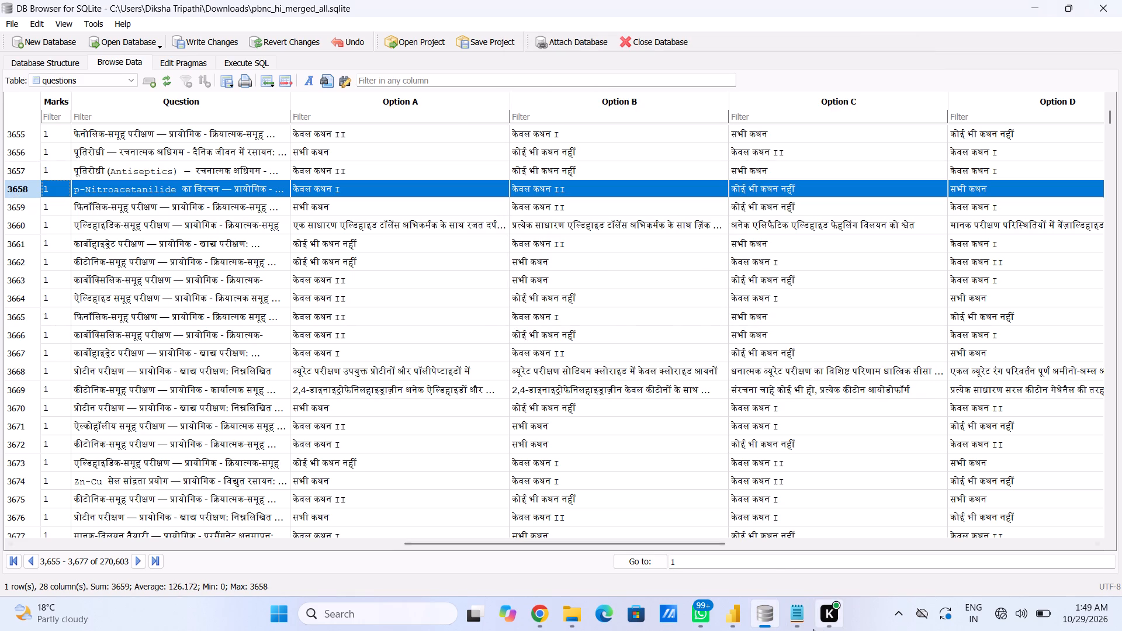
click(802, 622)
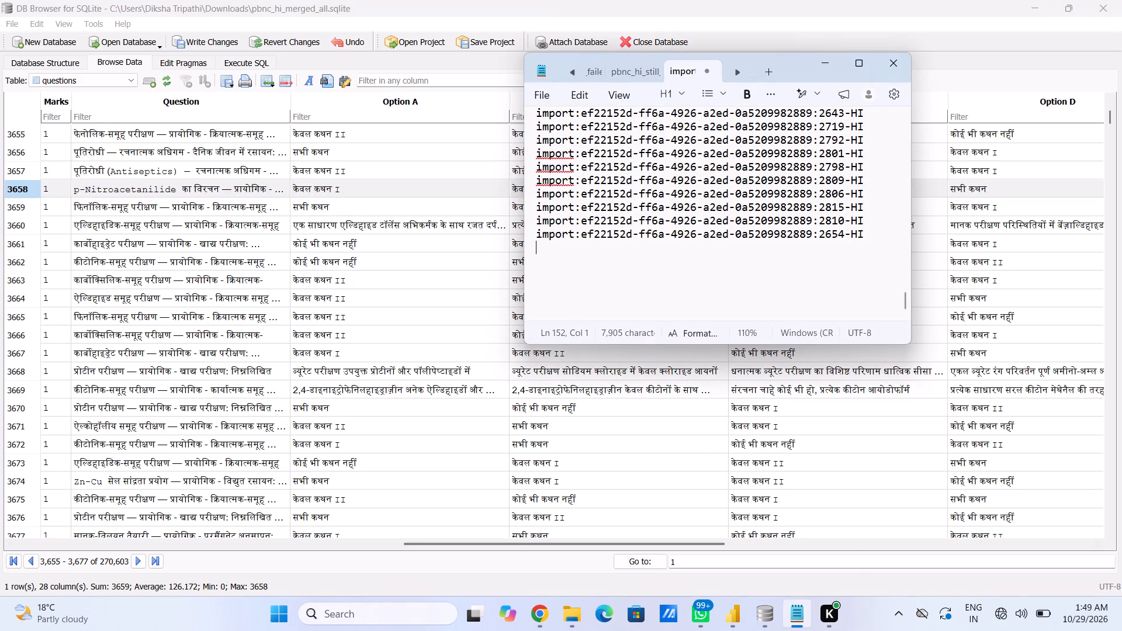
key(ctrl+v)
drag(543, 314, 543, 310)
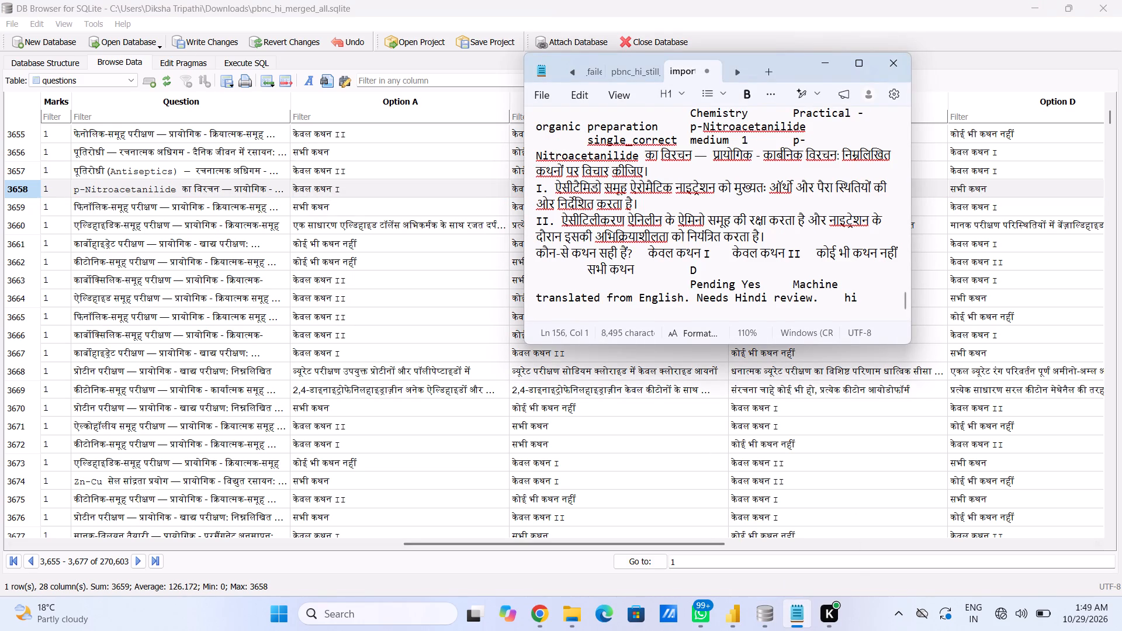
drag(543, 310, 529, 238)
scroll(543, 307, up, 3)
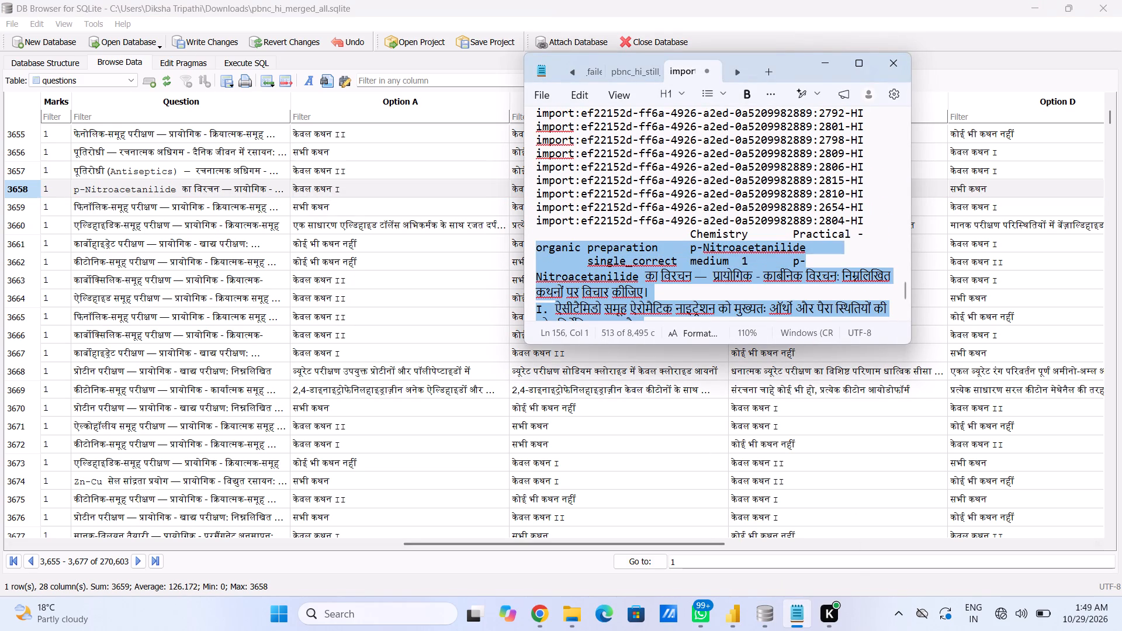
drag(529, 238, 531, 236)
key(BackSpace)
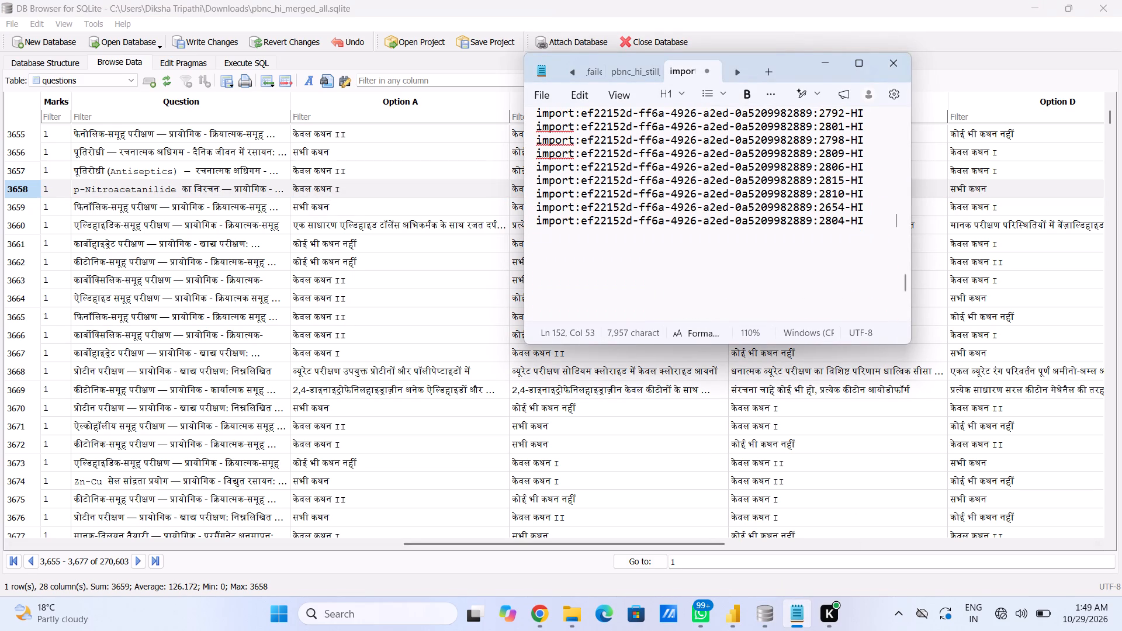
key(Return)
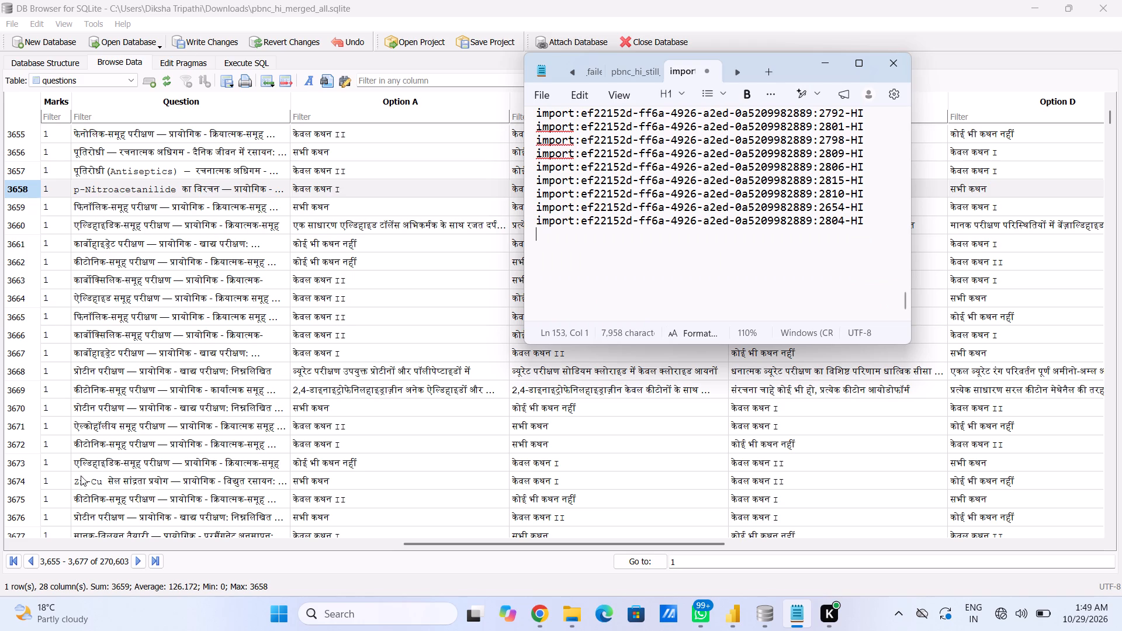
Add the ID of row 3683, ending in 2805-HI, to the Notepad list, keeping only the ID from the pasted record and starting a new line.
click(19, 481)
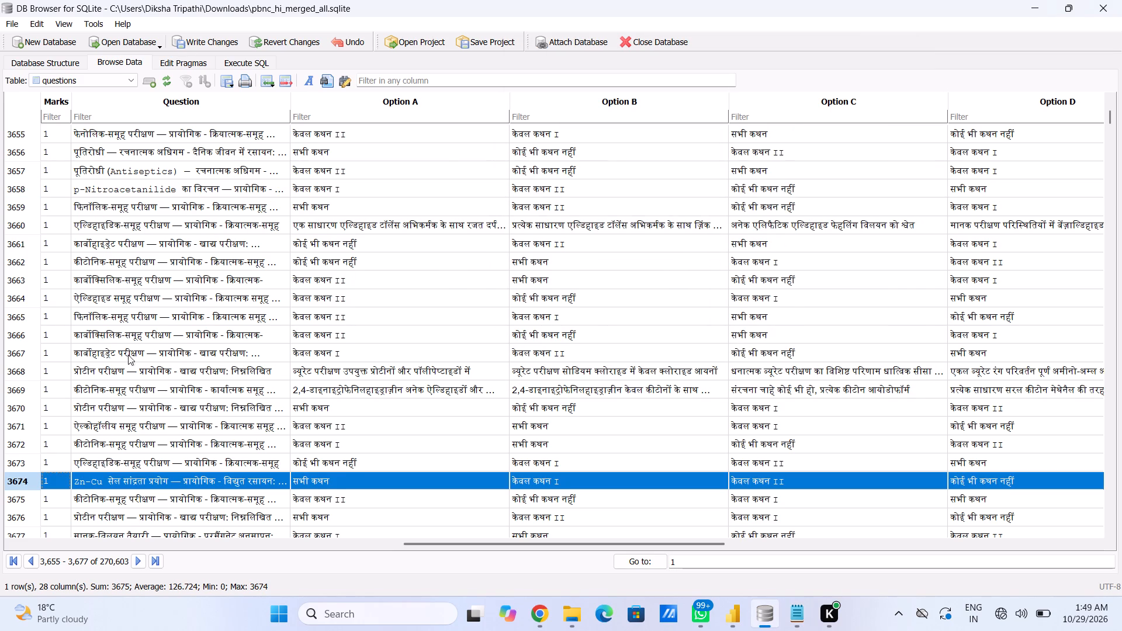
scroll(221, 351, down, 6)
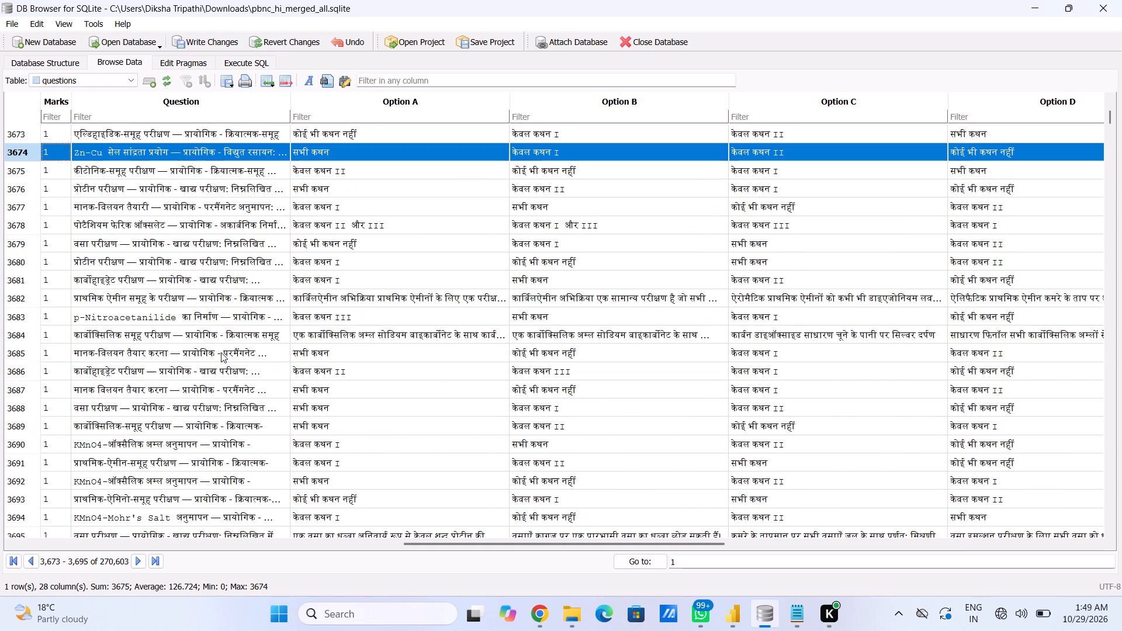
click(24, 314)
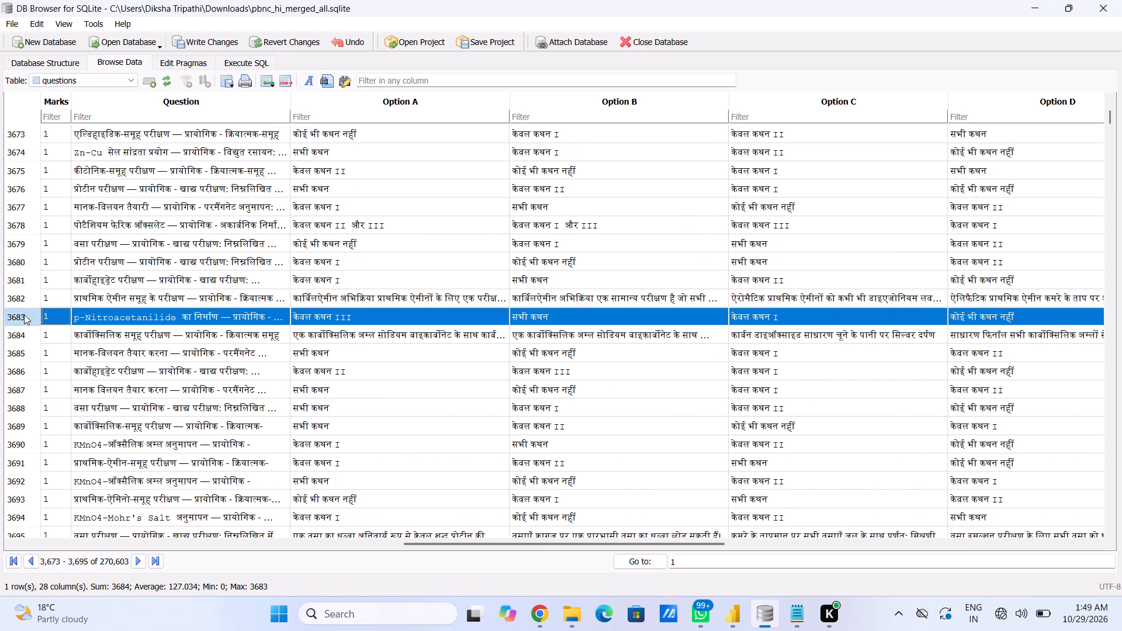
key(ctrl+c)
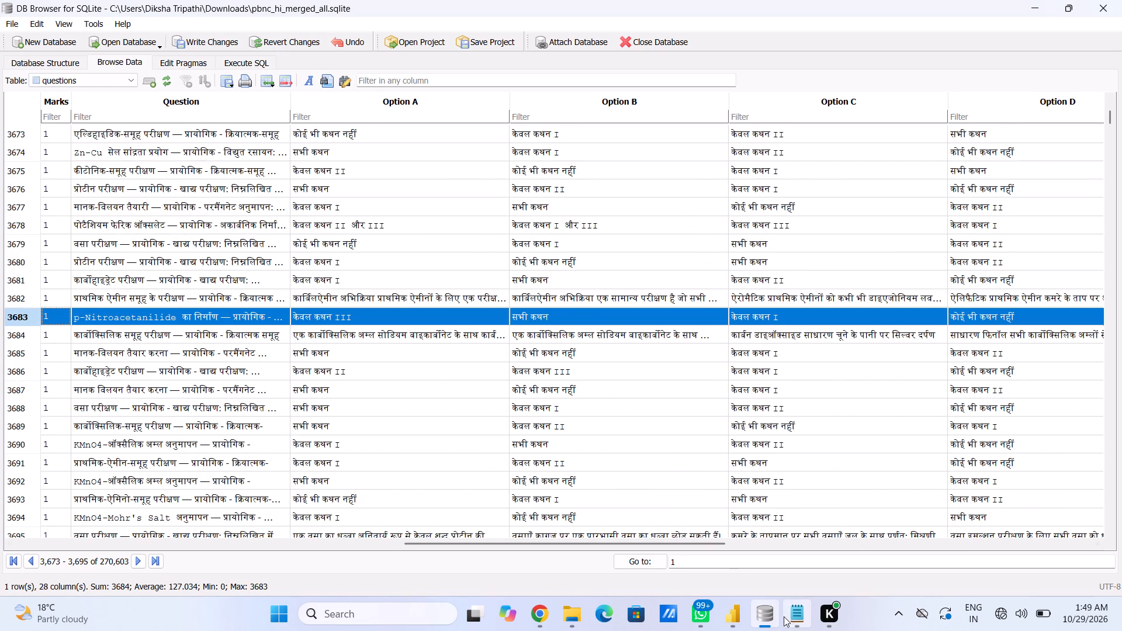
click(786, 616)
key(ctrl+v)
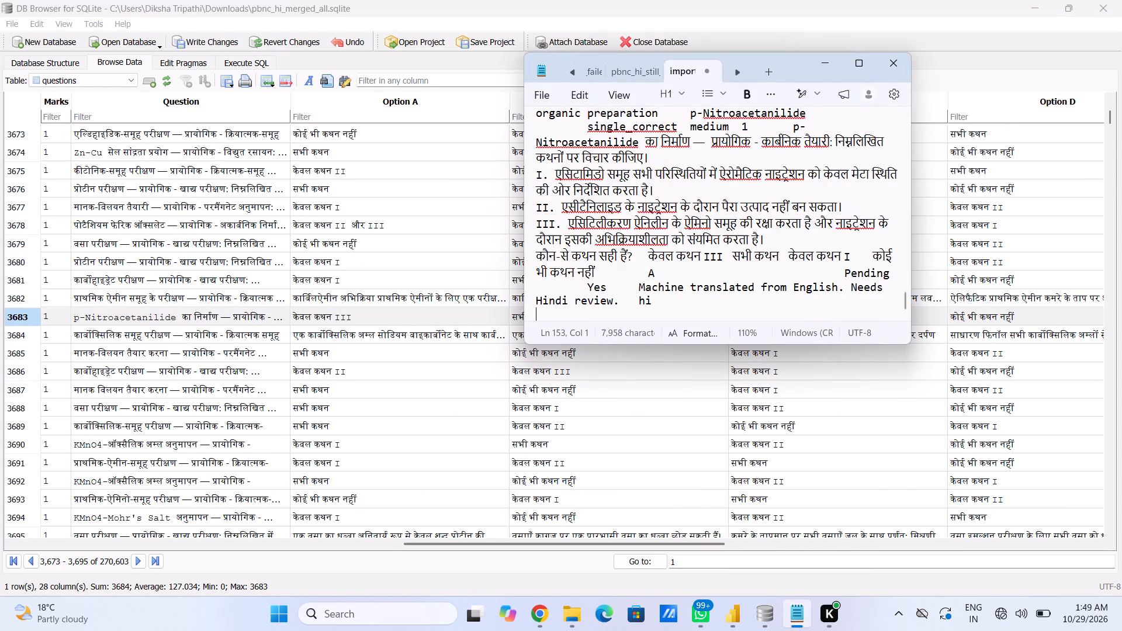
drag(539, 314, 535, 278)
scroll(536, 280, up, 3)
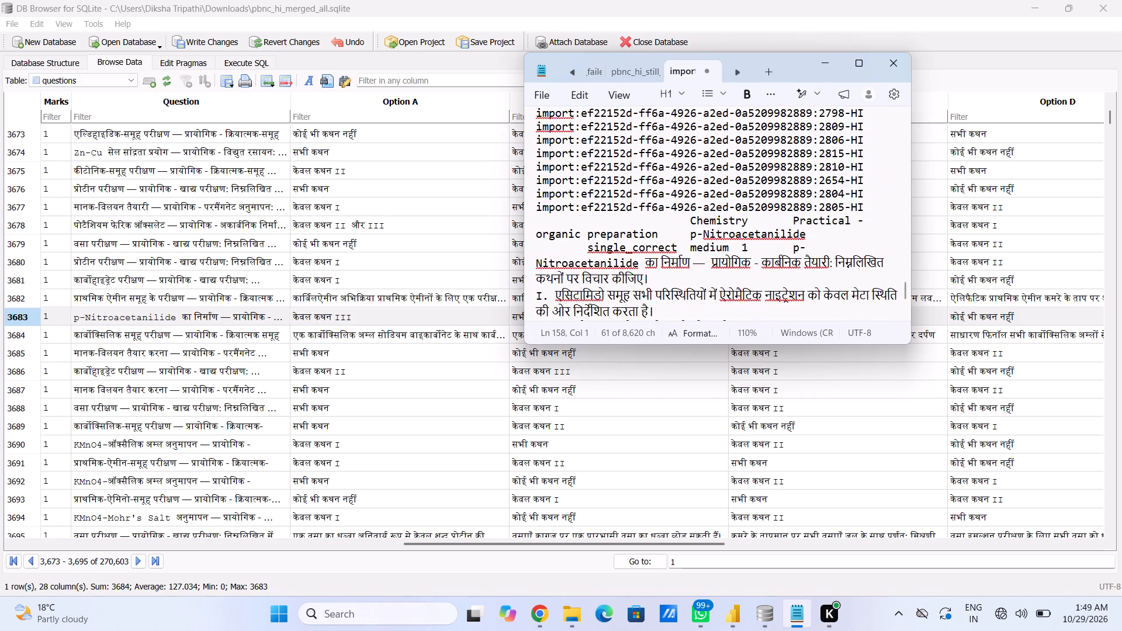
drag(535, 278, 527, 223)
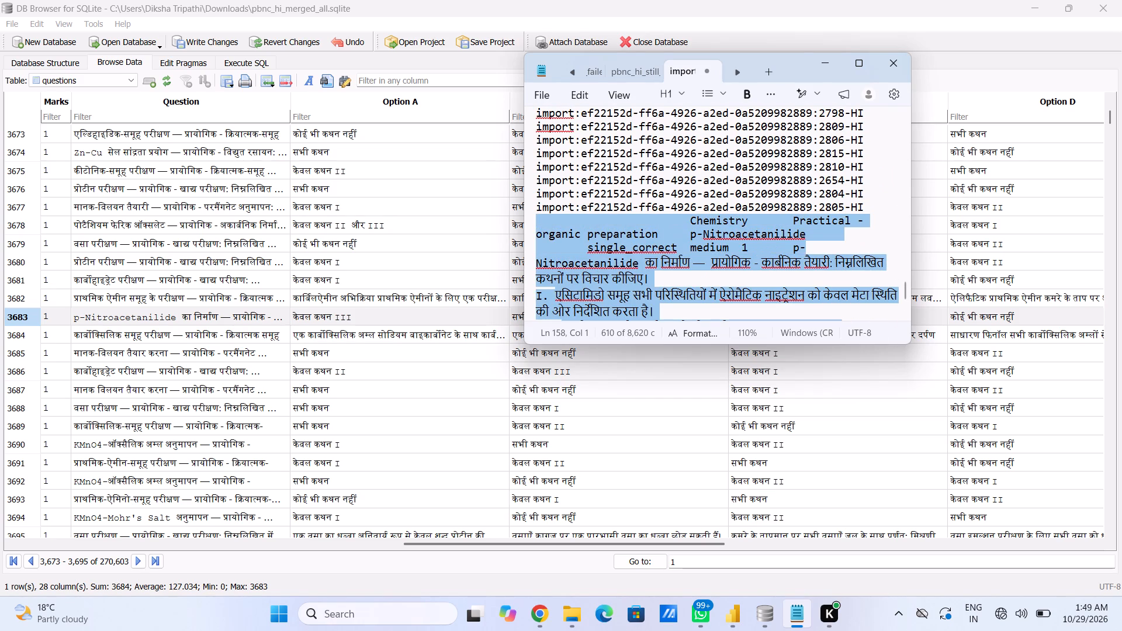
key(BackSpace)
key(Return)
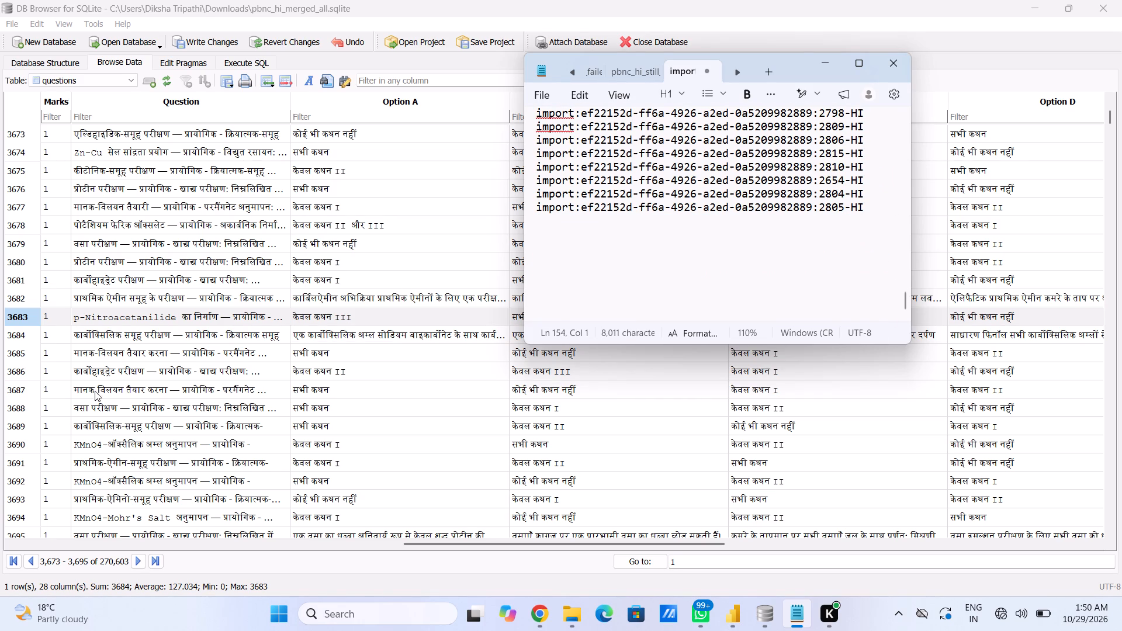
Add the ID of row 3694, ending in 2865-HI, to the Notepad list, keeping only the ID from the pasted record and starting a new line.
click(17, 517)
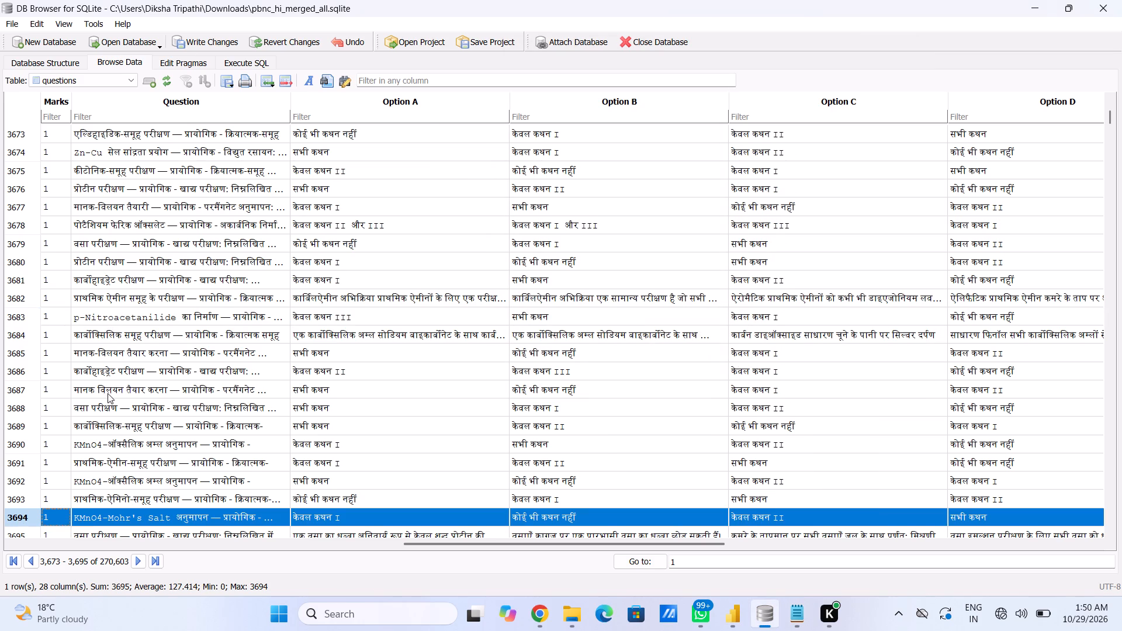
scroll(145, 408, down, 1)
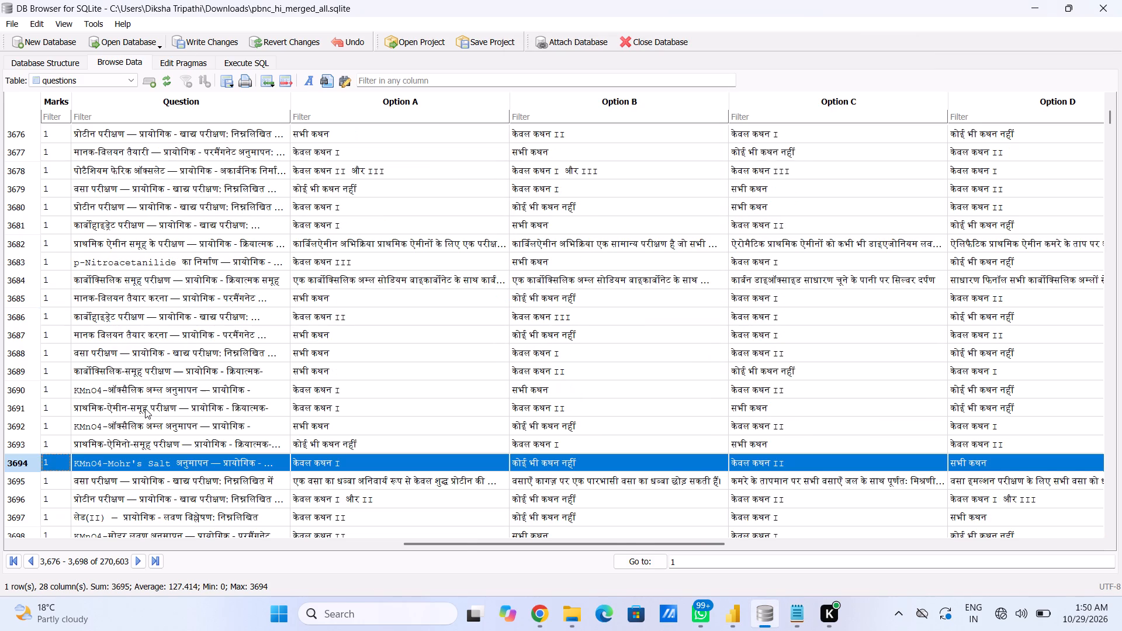
scroll(119, 400, down, 2)
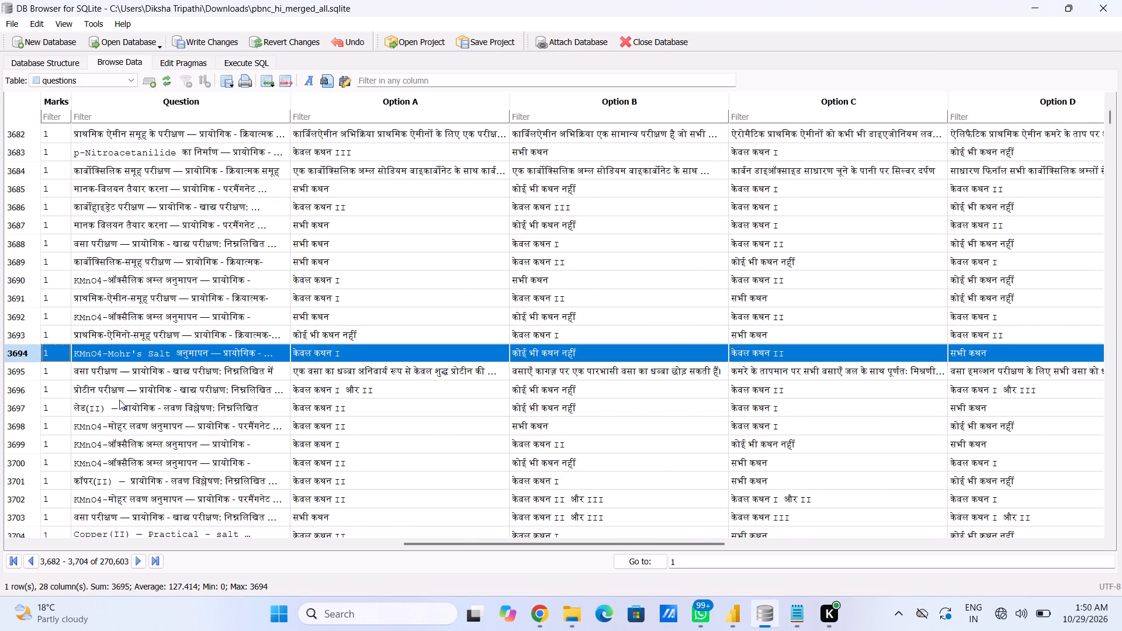
scroll(119, 400, down, 2)
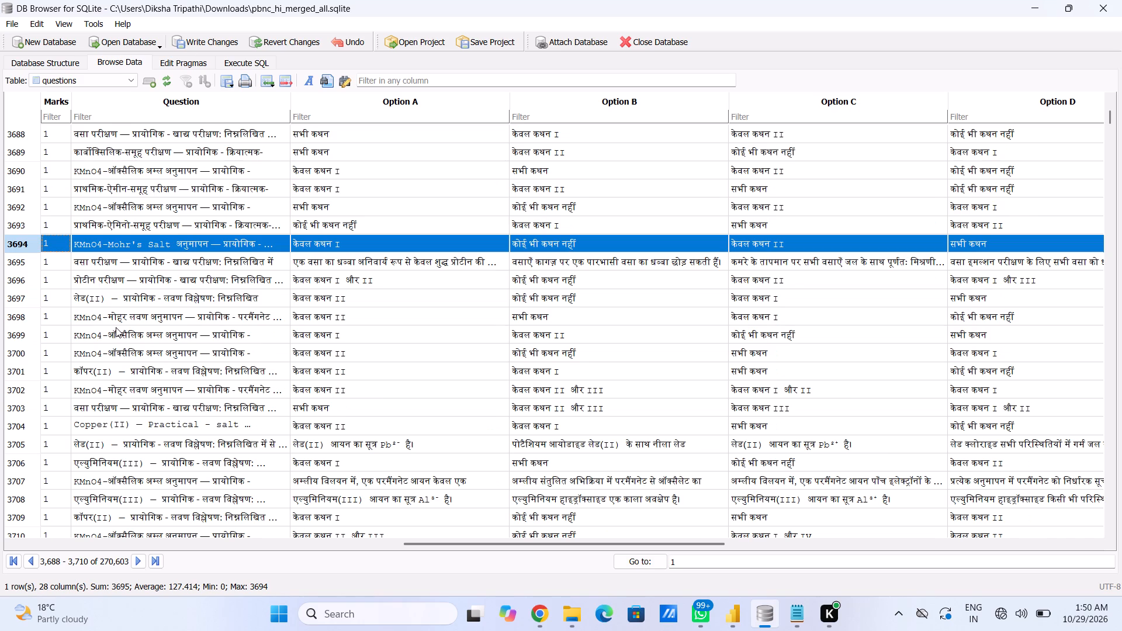
scroll(116, 327, down, 1)
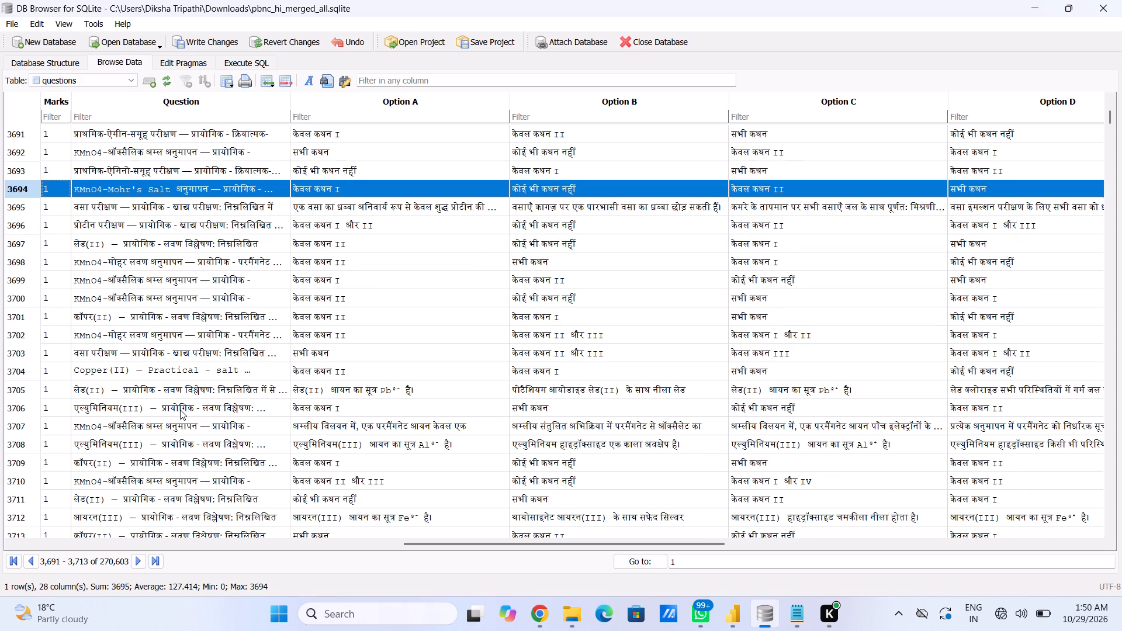
key(ctrl+c)
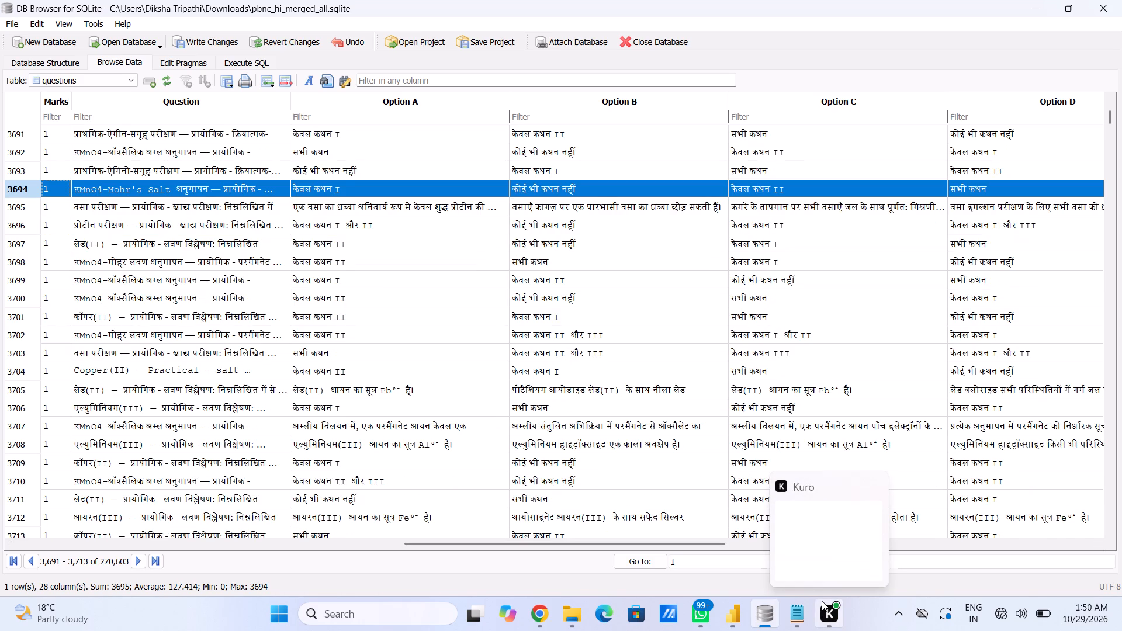
click(792, 619)
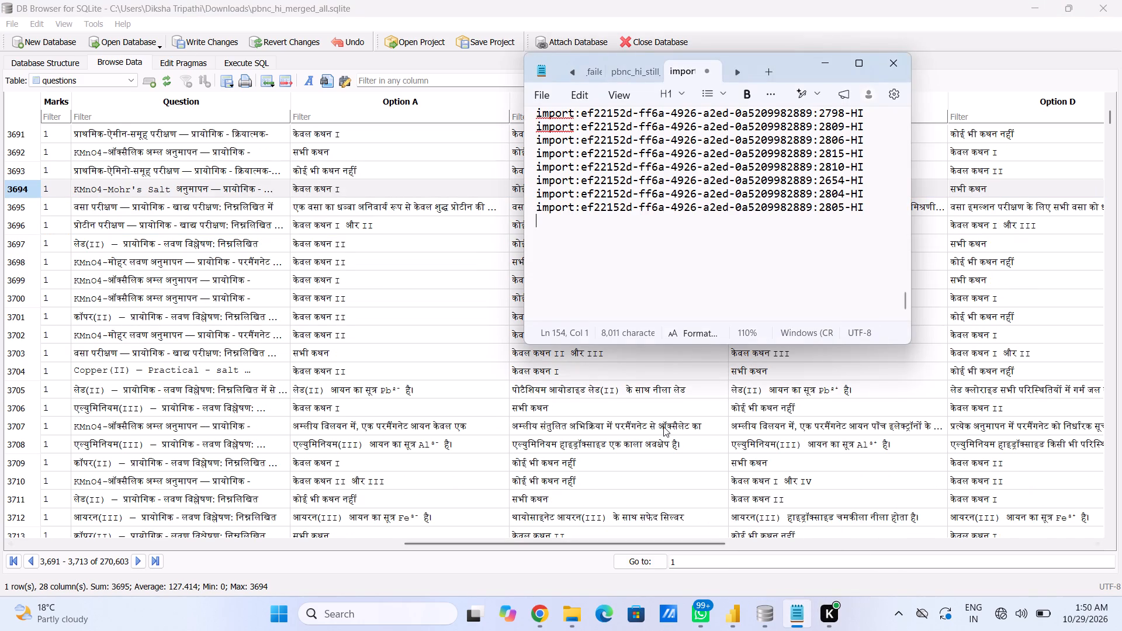
key(ctrl+v)
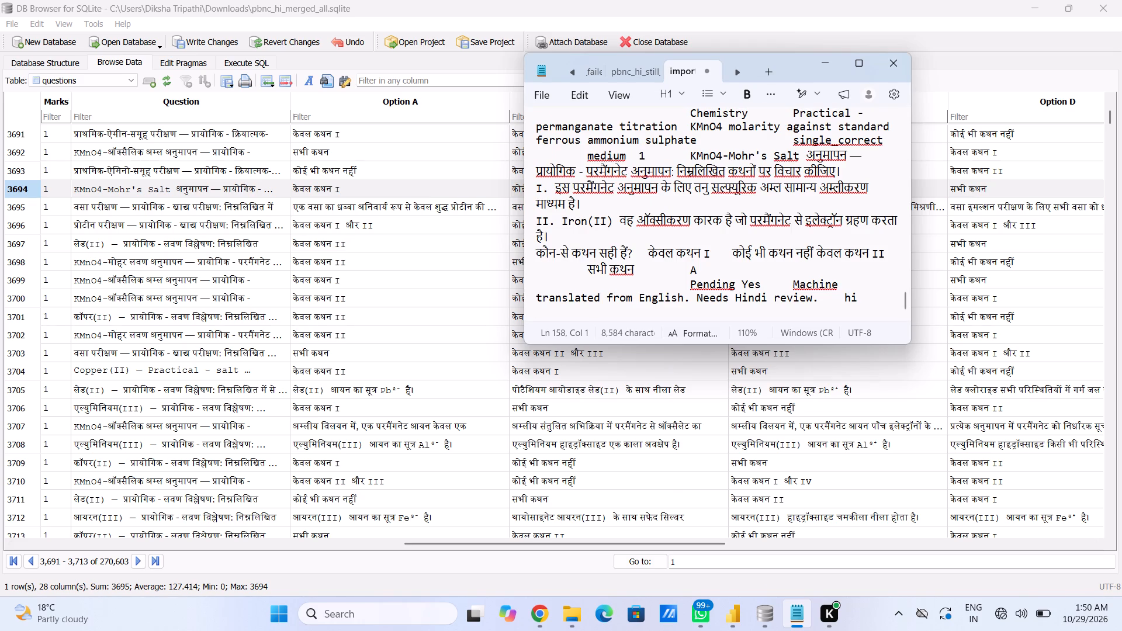
drag(543, 314, 543, 306)
scroll(543, 306, up, 2)
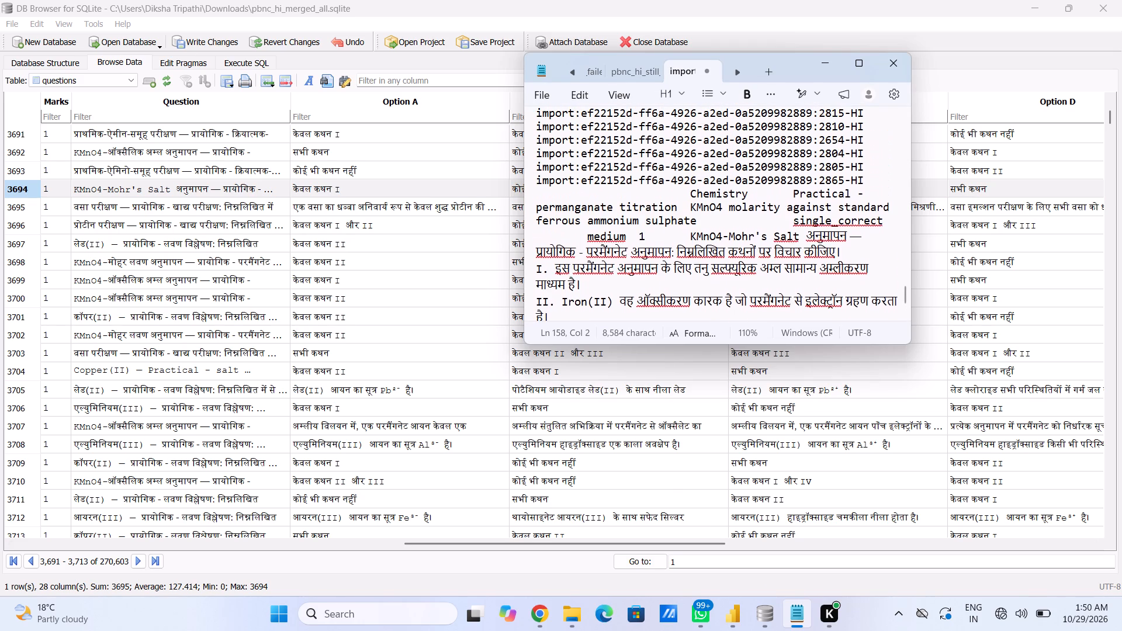
drag(543, 306, 538, 200)
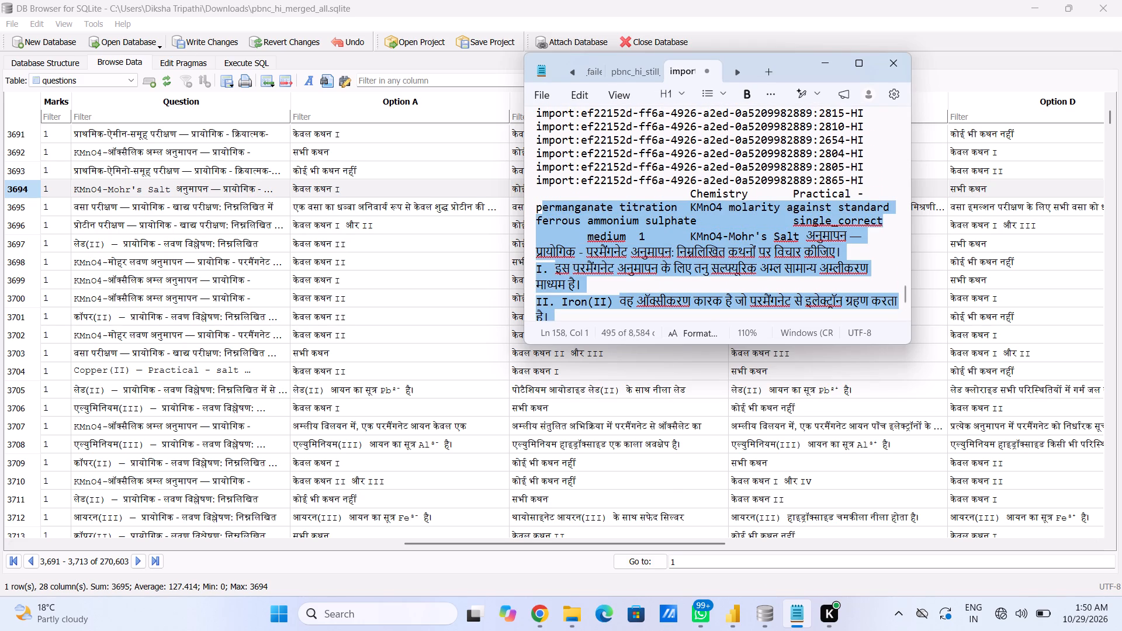
drag(538, 200, 532, 197)
key(BackSpace)
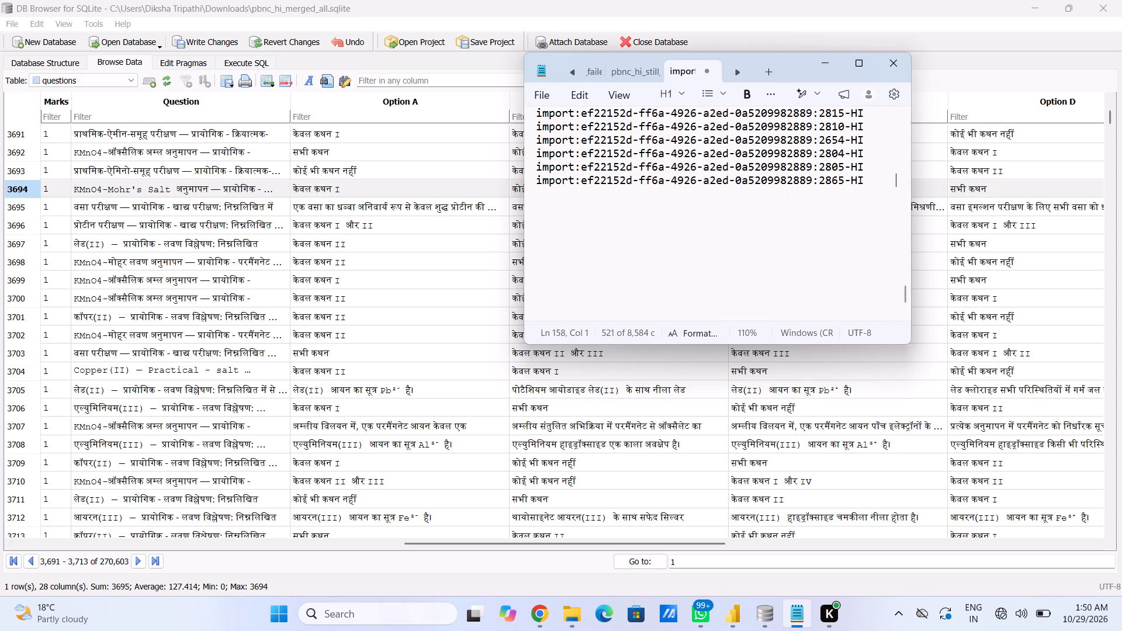
key(Return)
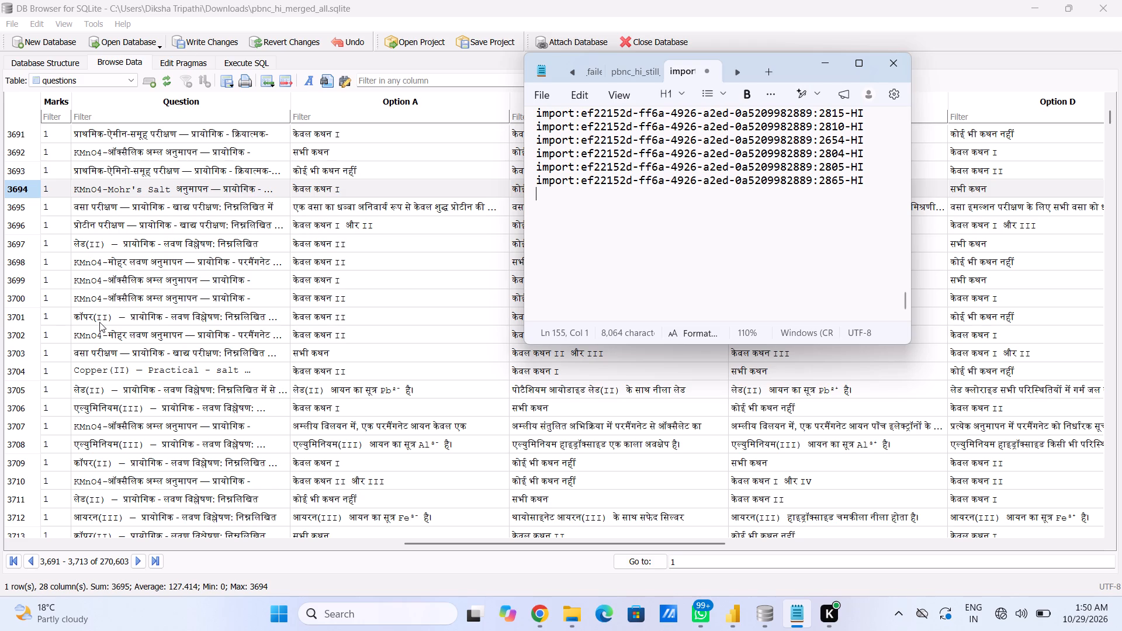
Add the ID of row 3704, ending in 2880-HI, to the Notepad list, keeping only the ID from the pasted record and starting a new line.
click(22, 373)
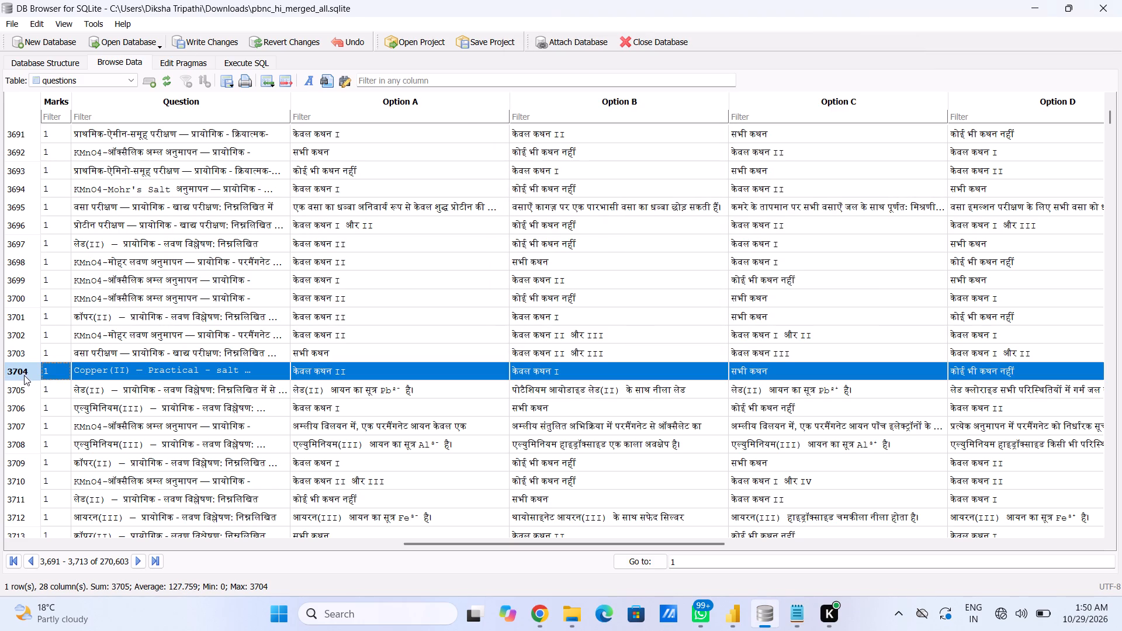
key(ctrl+c)
click(795, 626)
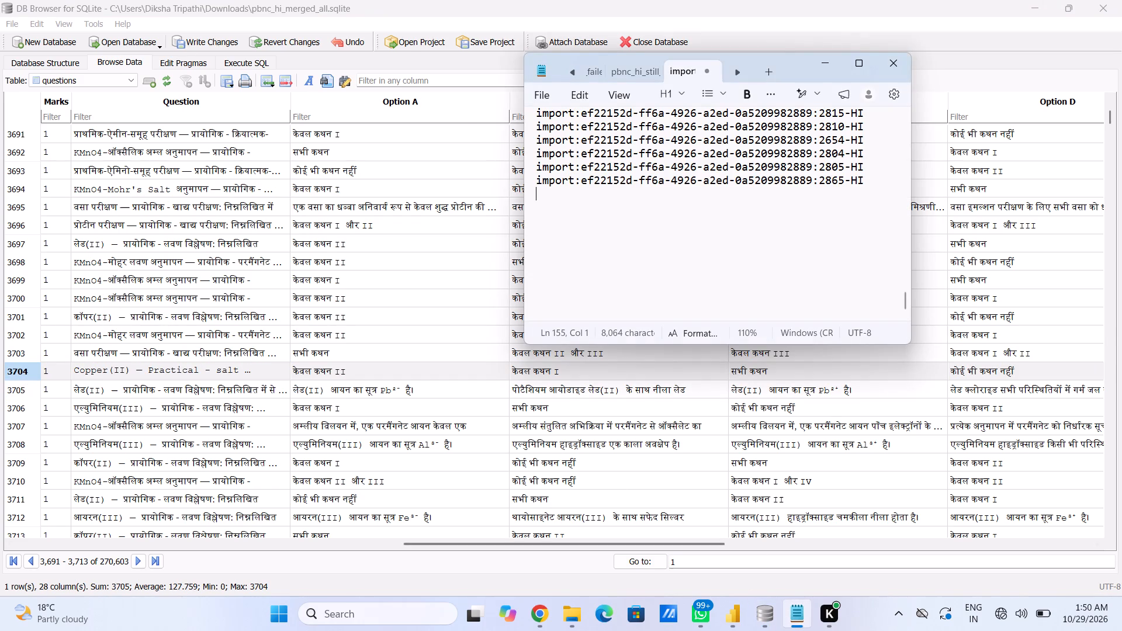
key(ctrl+v)
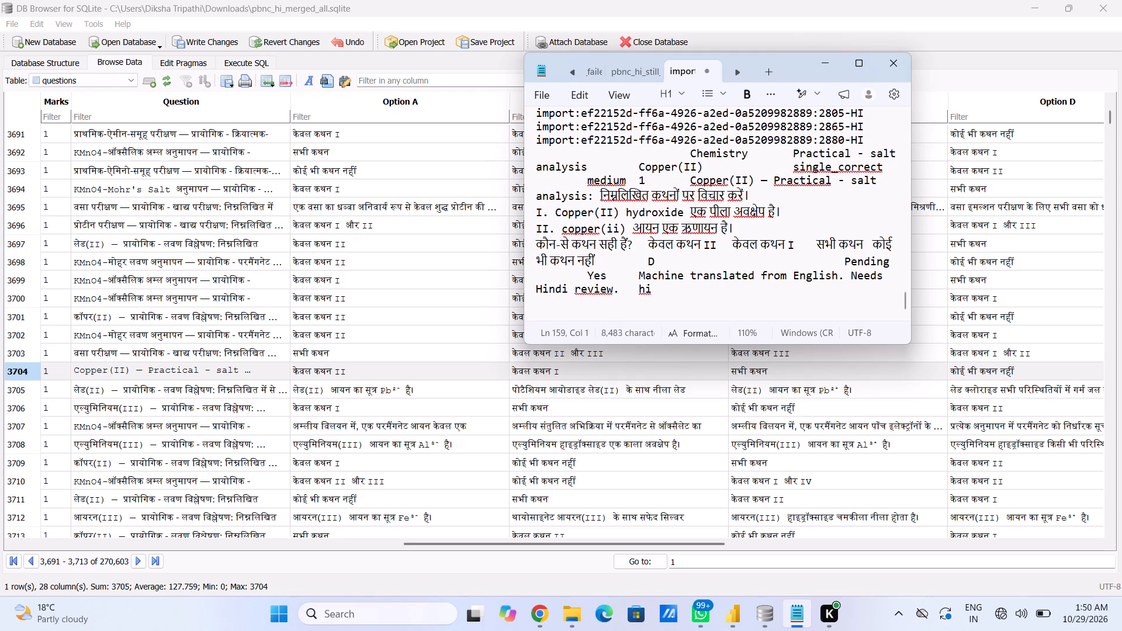
drag(536, 308, 539, 254)
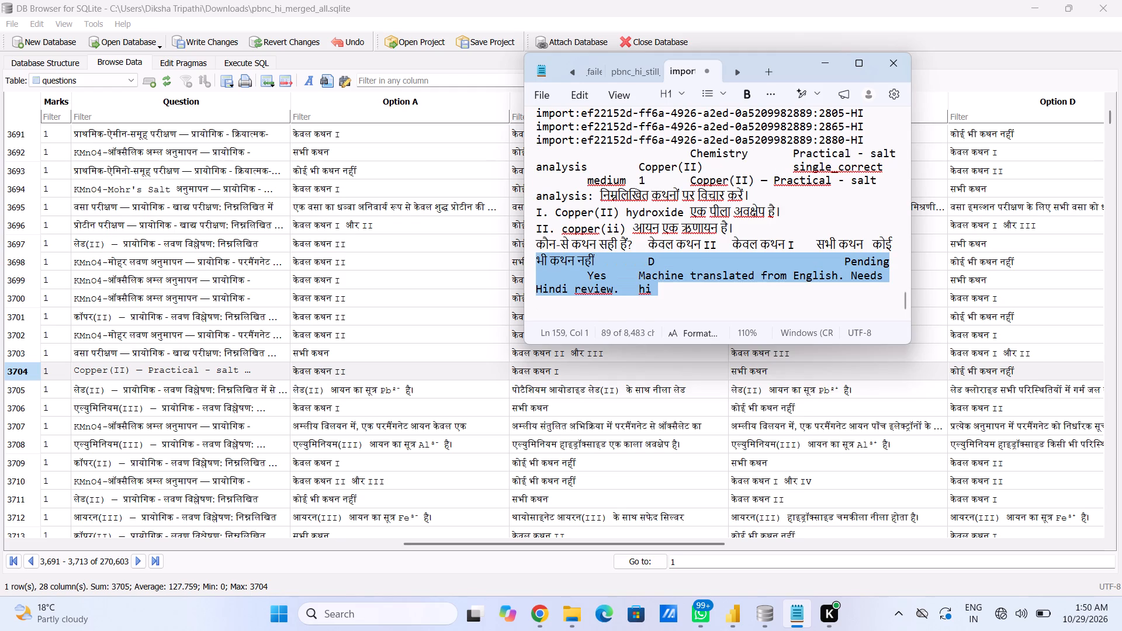
drag(539, 254, 542, 153)
key(BackSpace)
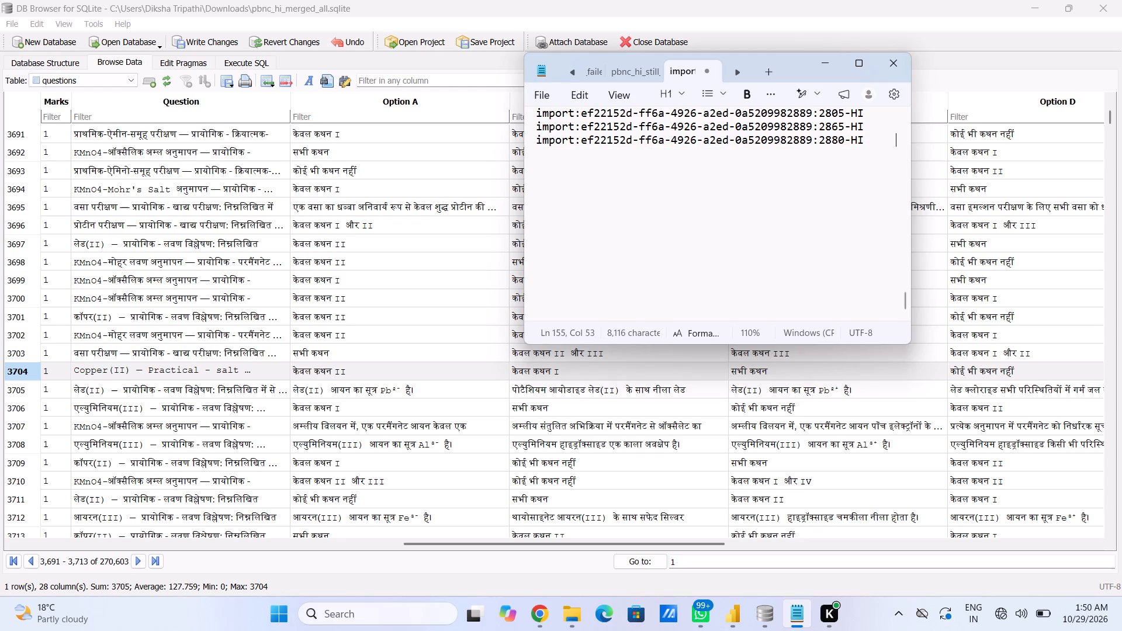
key(Return)
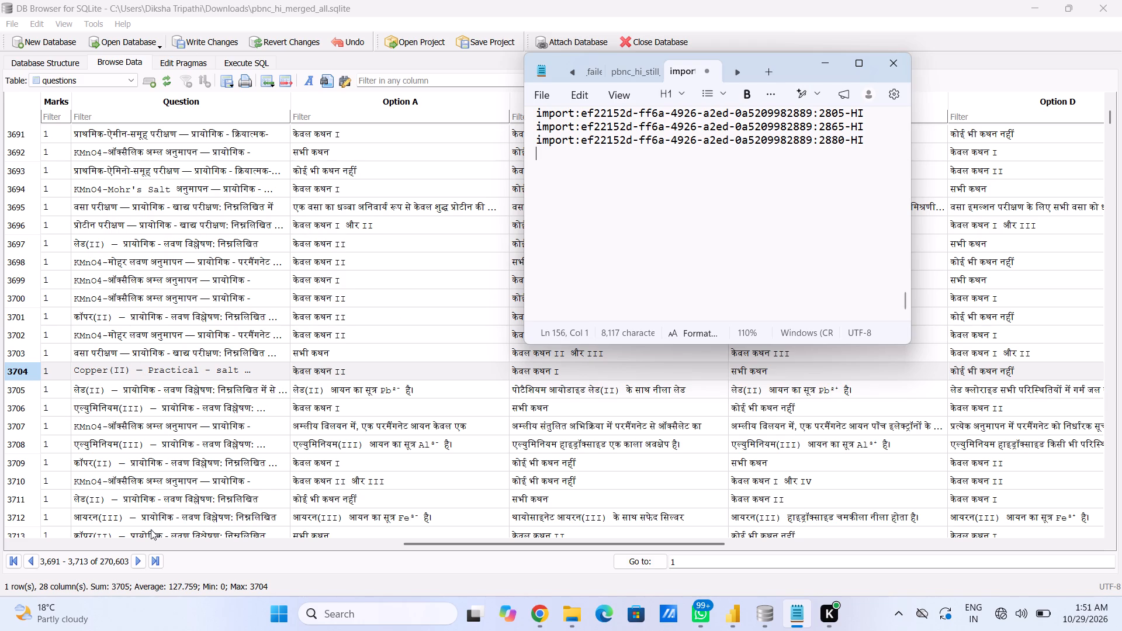
Add the ID of row 3730, ending in 2907-HI, to the Notepad list, keeping only the ID from the pasted record and starting a new line.
click(21, 531)
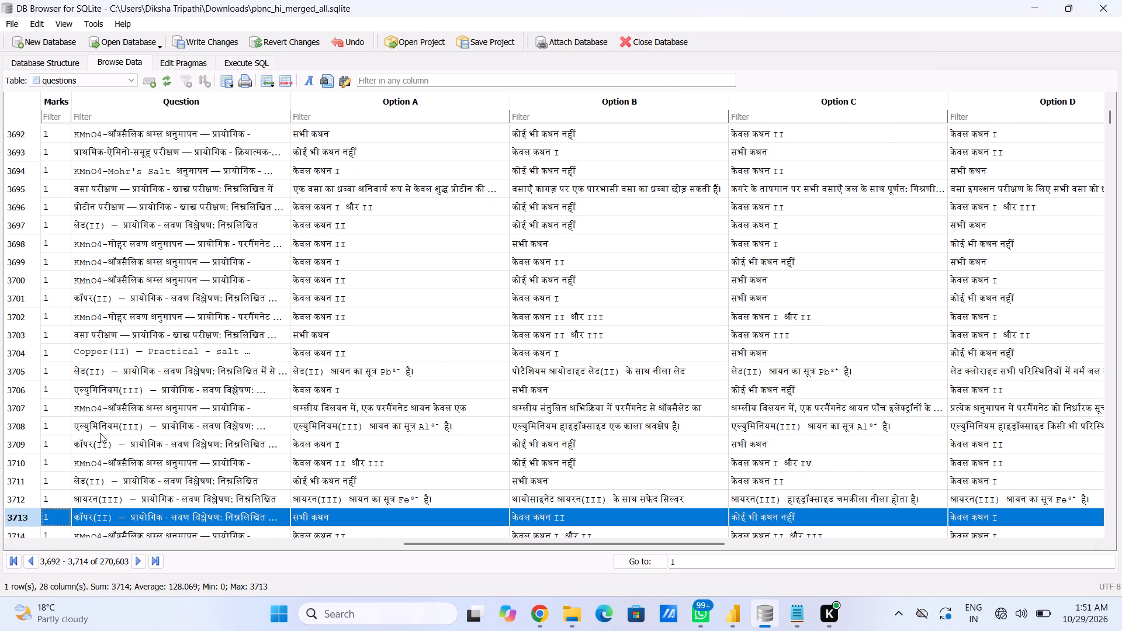
scroll(100, 433, down, 5)
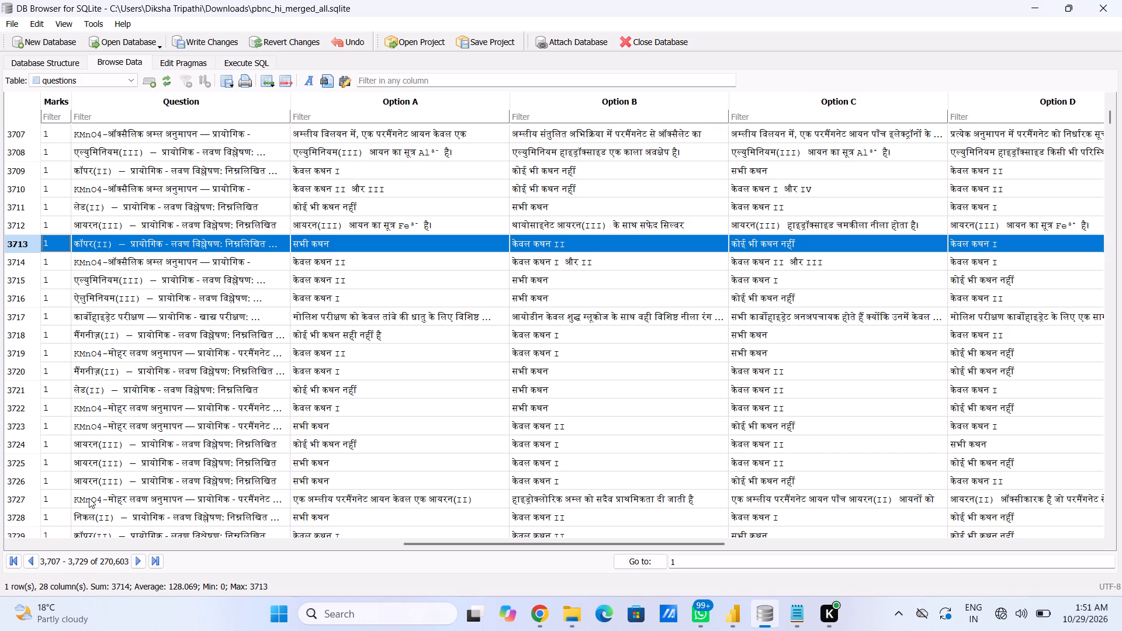
click(27, 533)
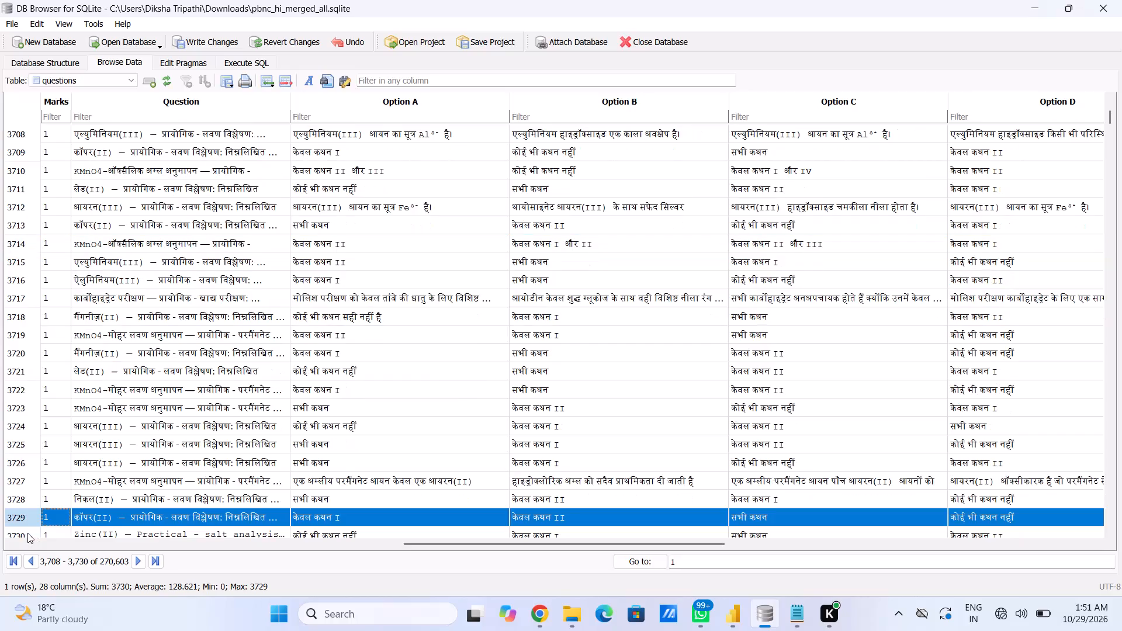
scroll(100, 417, down, 6)
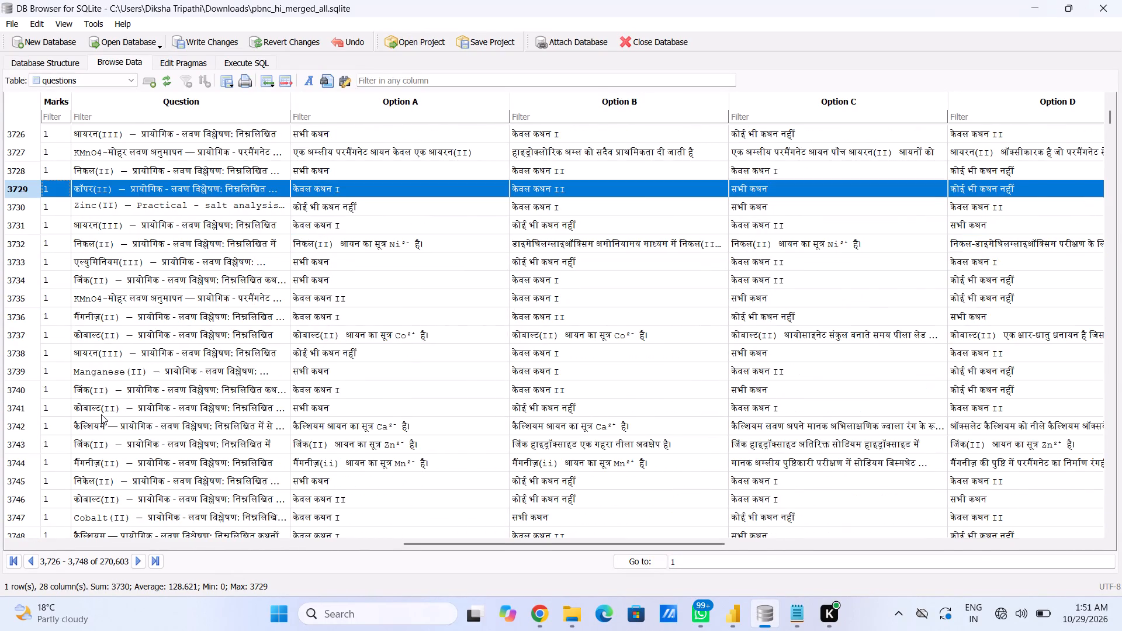
scroll(107, 390, down, 1)
click(33, 152)
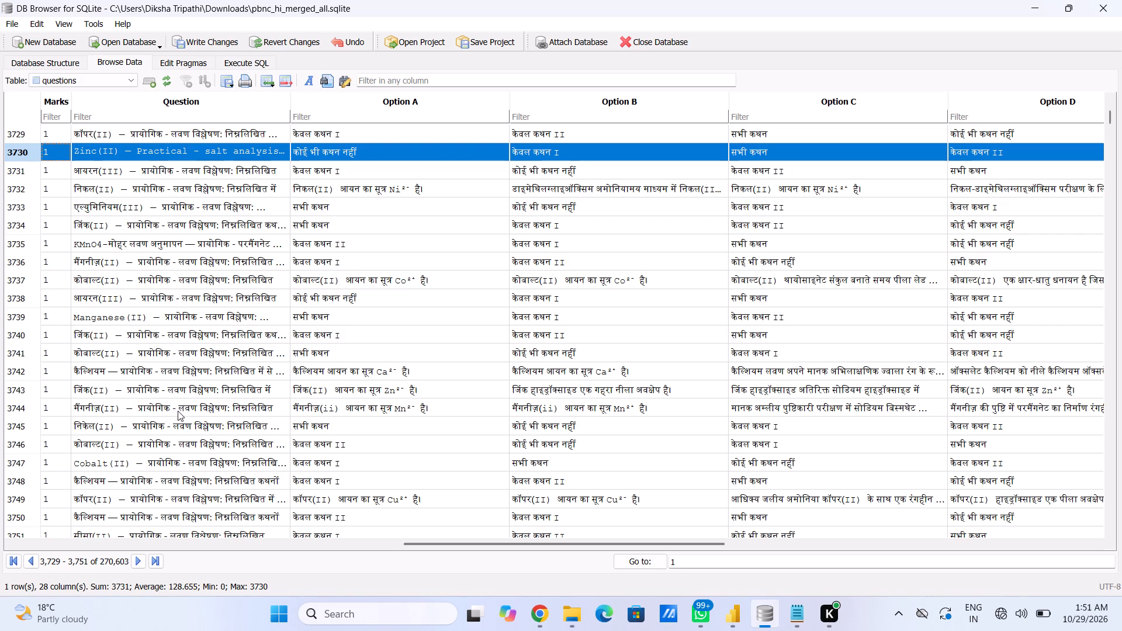
key(ctrl+c)
scroll(116, 334, up, 2)
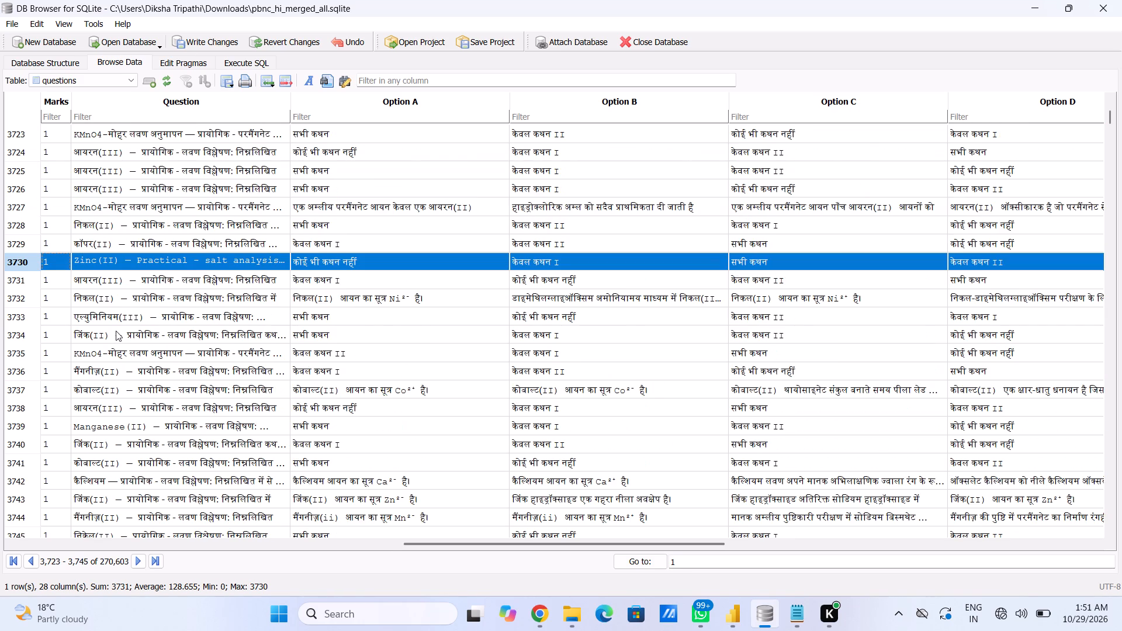
scroll(116, 330, up, 3)
scroll(116, 330, down, 3)
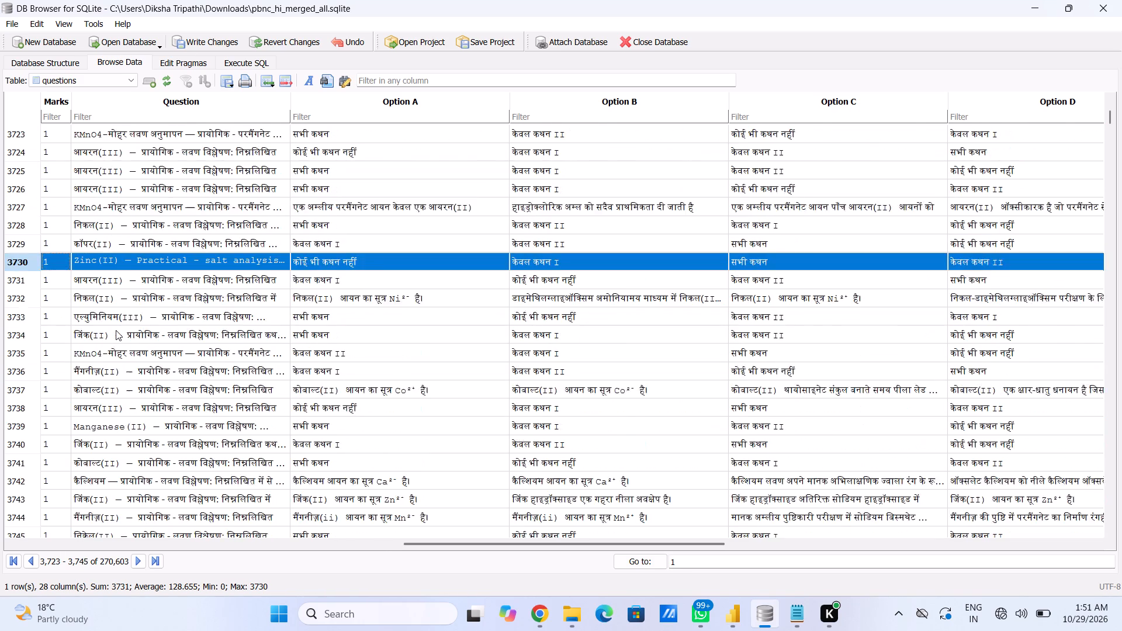
scroll(116, 330, down, 2)
key(ctrl+c)
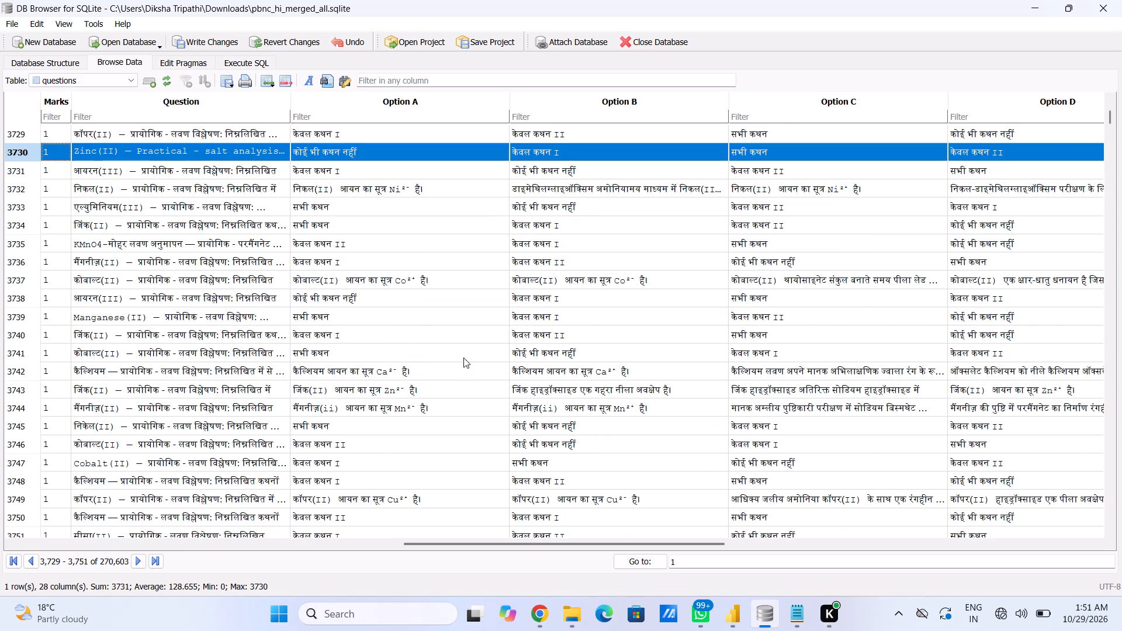
click(786, 620)
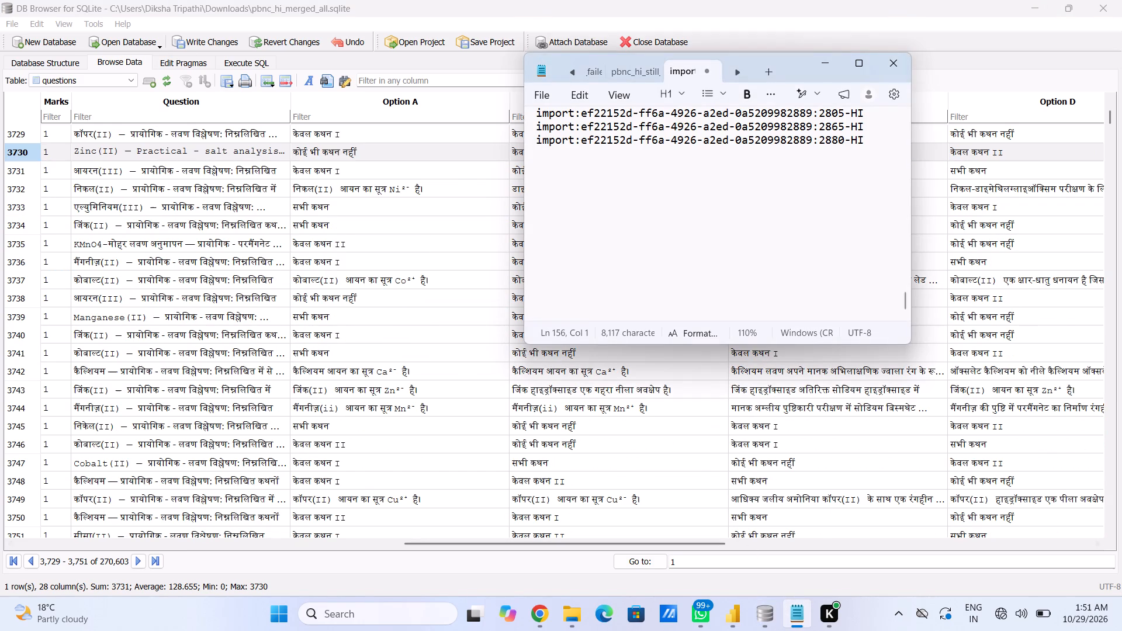
key(ctrl+v)
drag(539, 308, 540, 308)
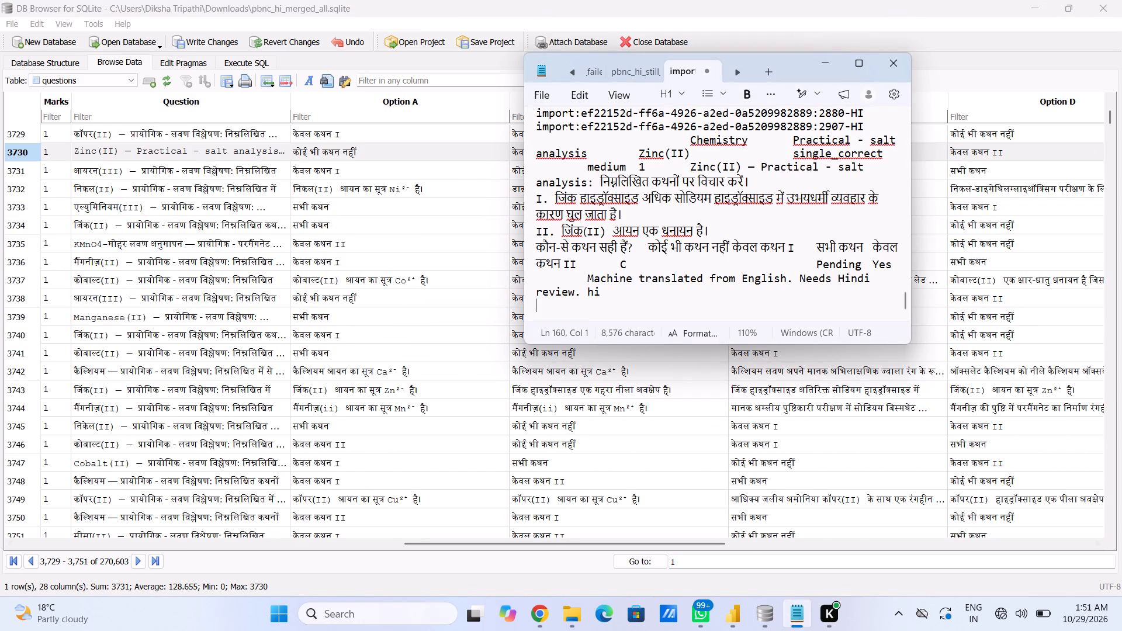
drag(540, 308, 530, 195)
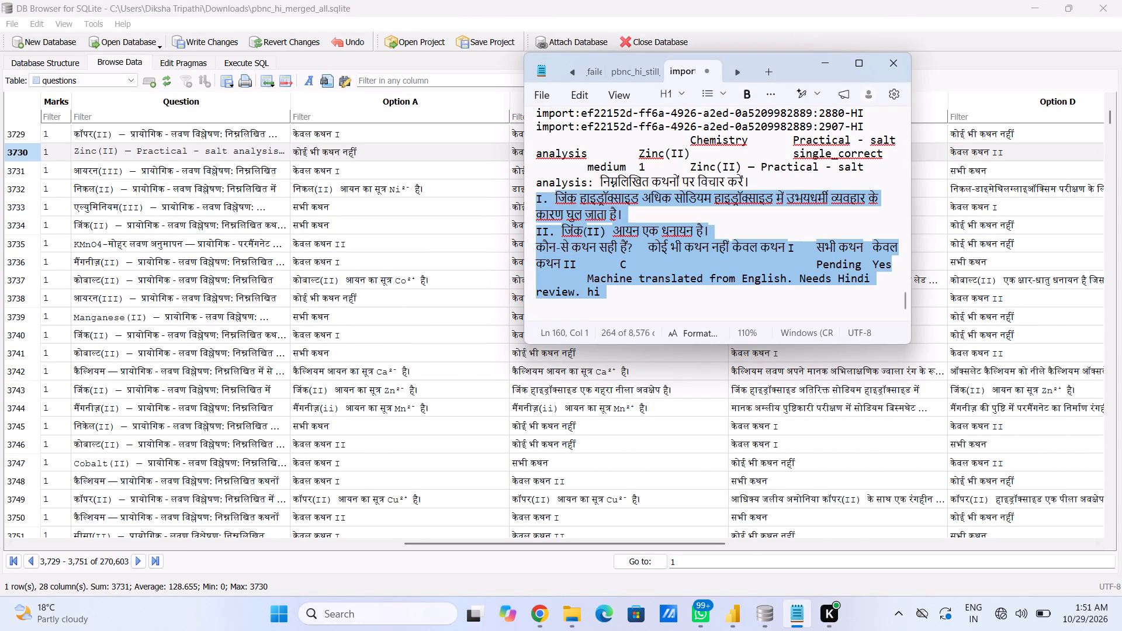
drag(530, 195, 527, 182)
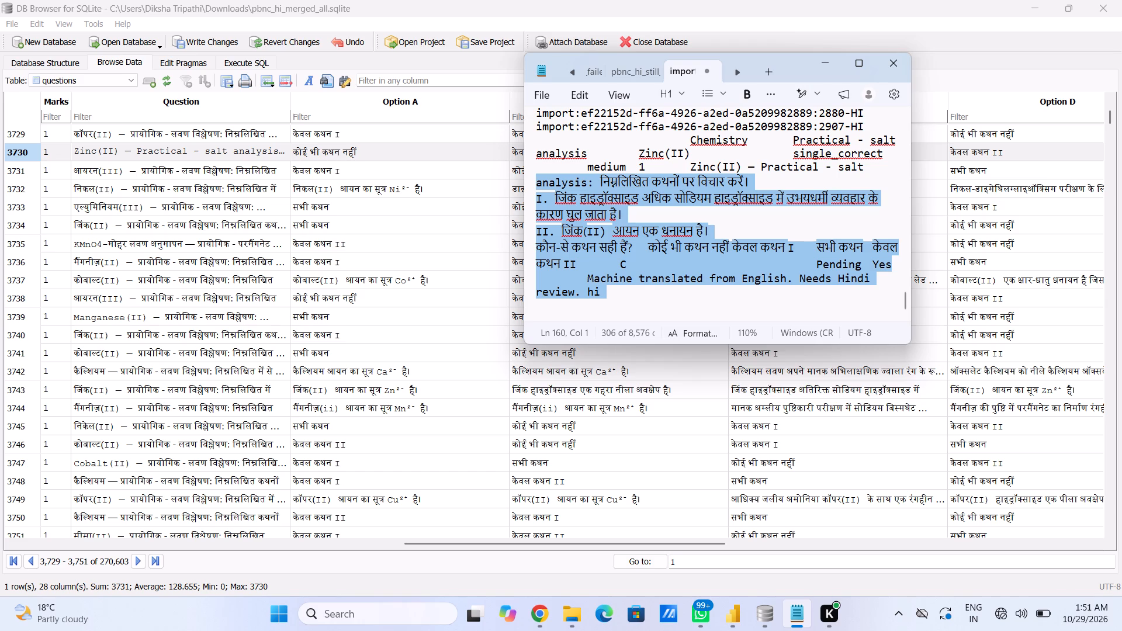
drag(527, 182, 521, 150)
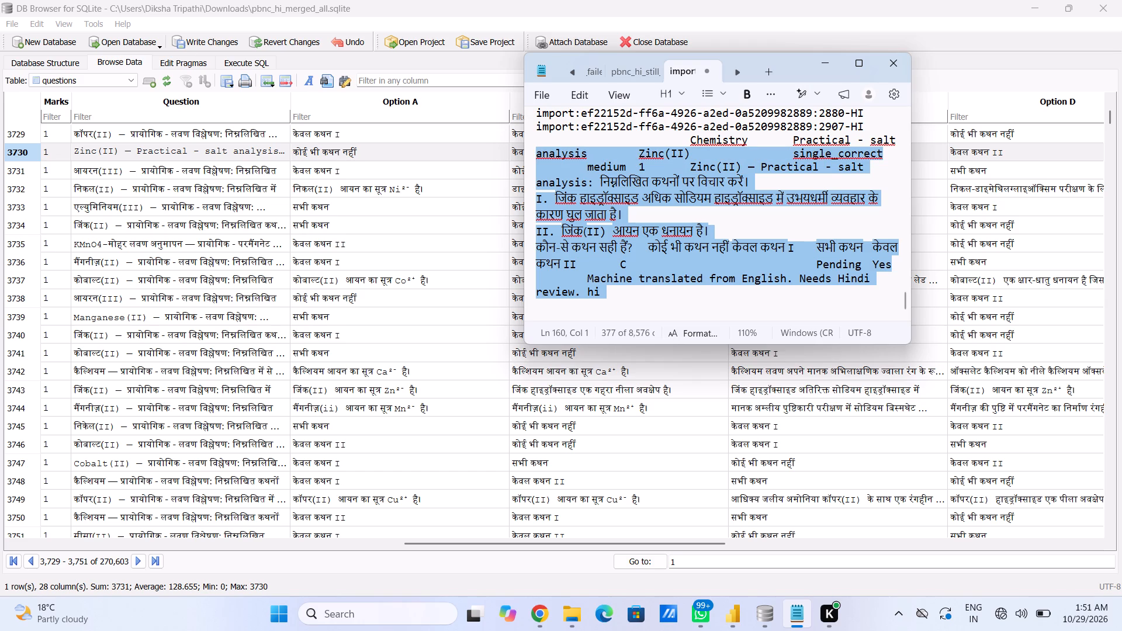
drag(521, 150, 520, 145)
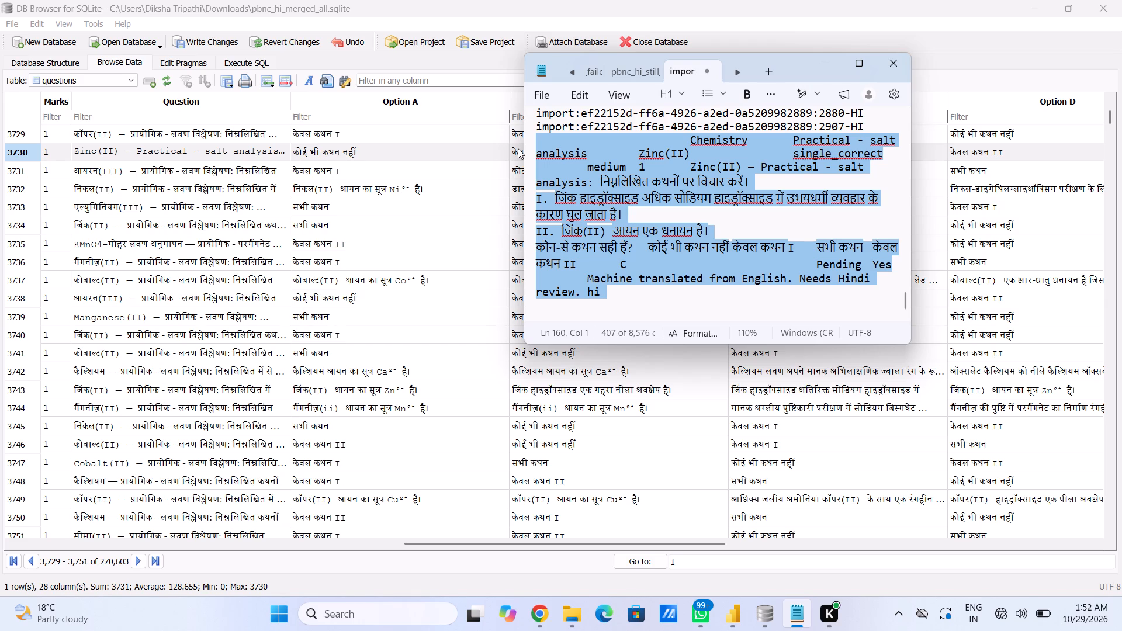
key(BackSpace)
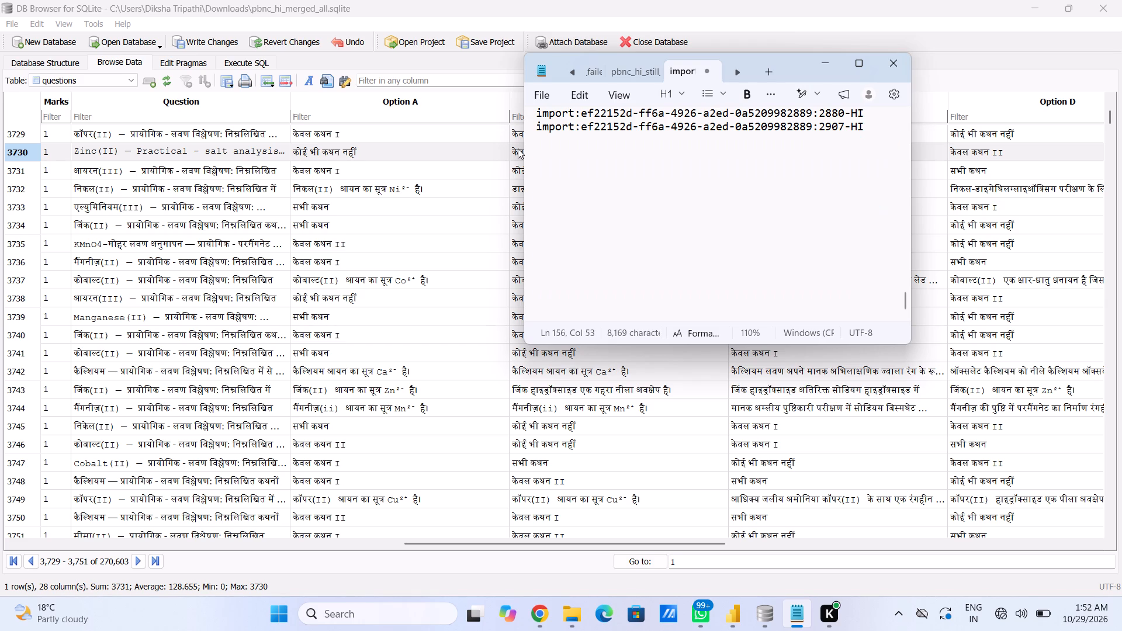
key(Return)
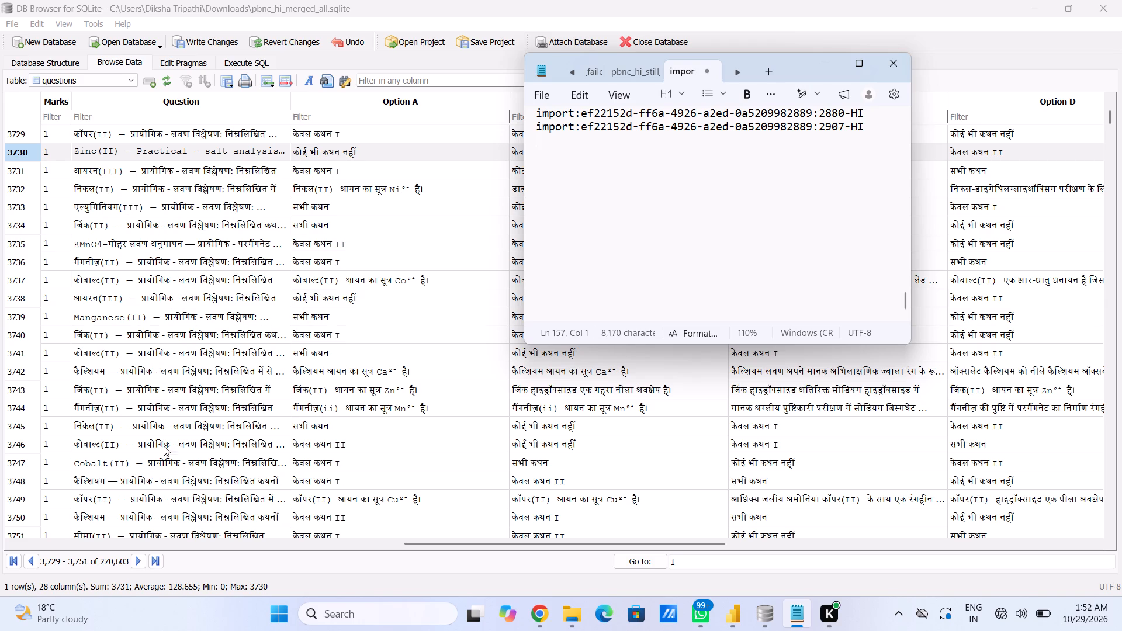
Examine the Question column from row 3730 to row 3773 for entries whose headings are still in English.
click(31, 528)
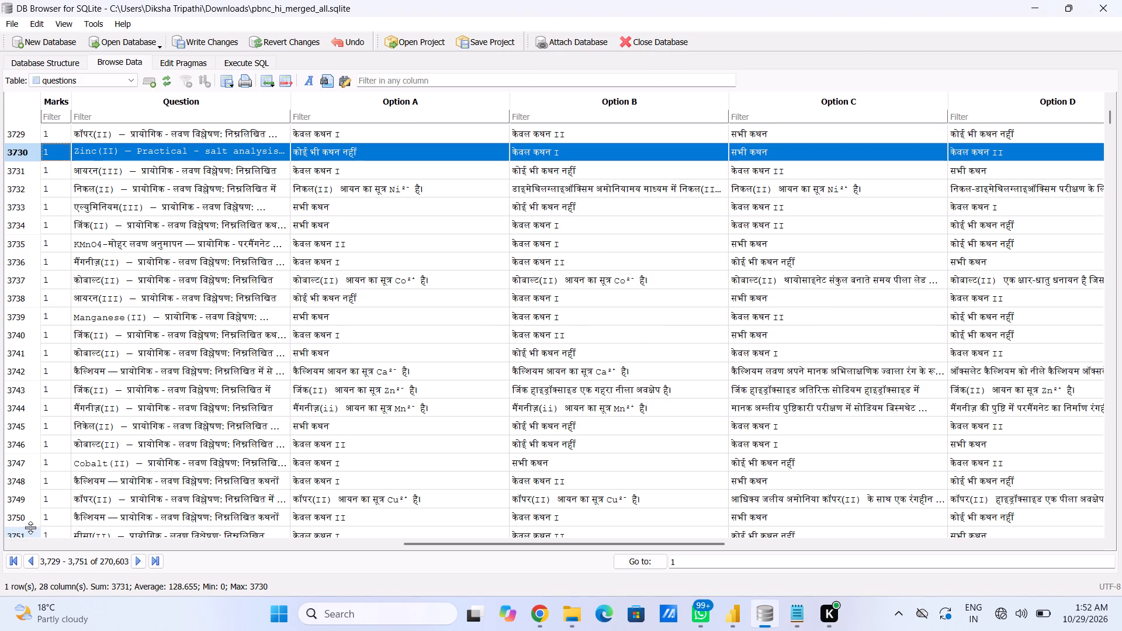
click(30, 532)
scroll(60, 481, down, 2)
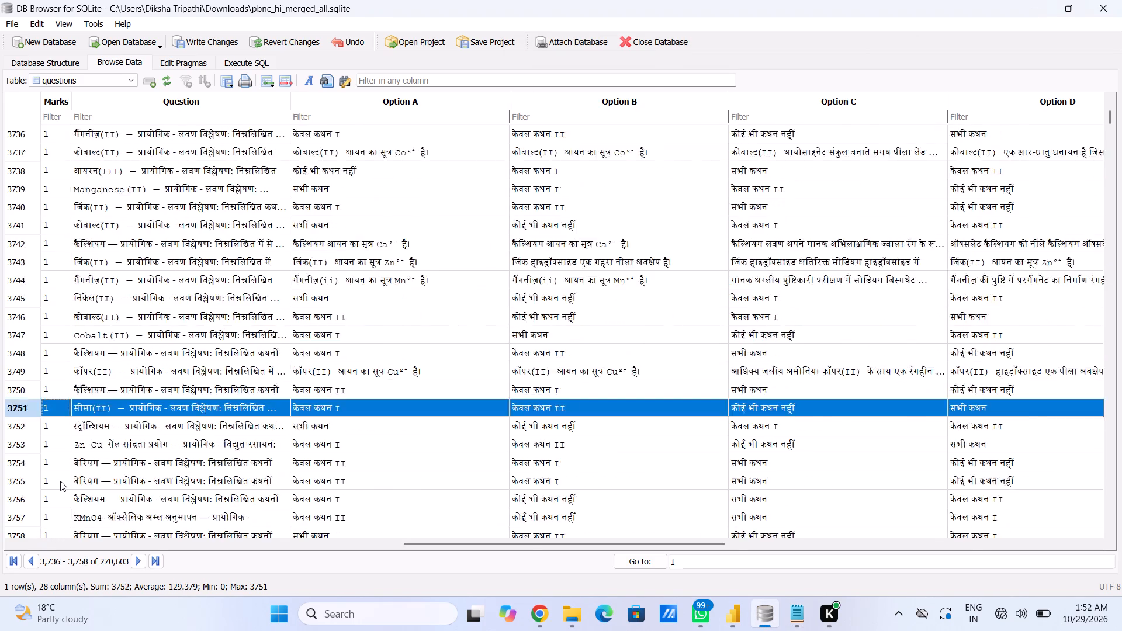
scroll(60, 481, down, 5)
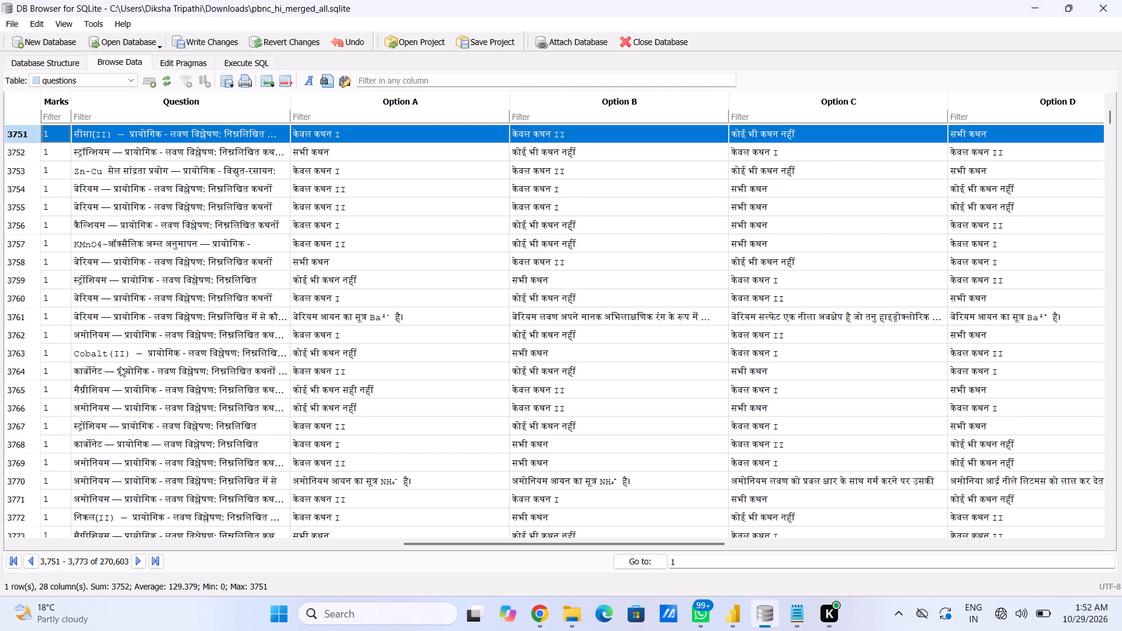
scroll(149, 295, up, 5)
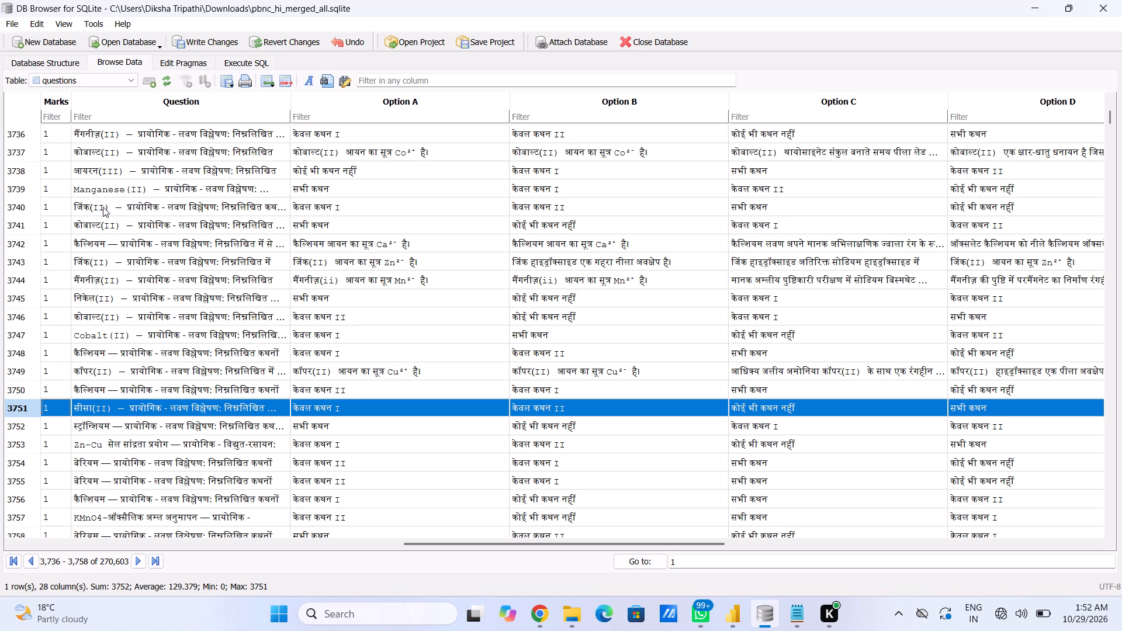
scroll(161, 389, up, 2)
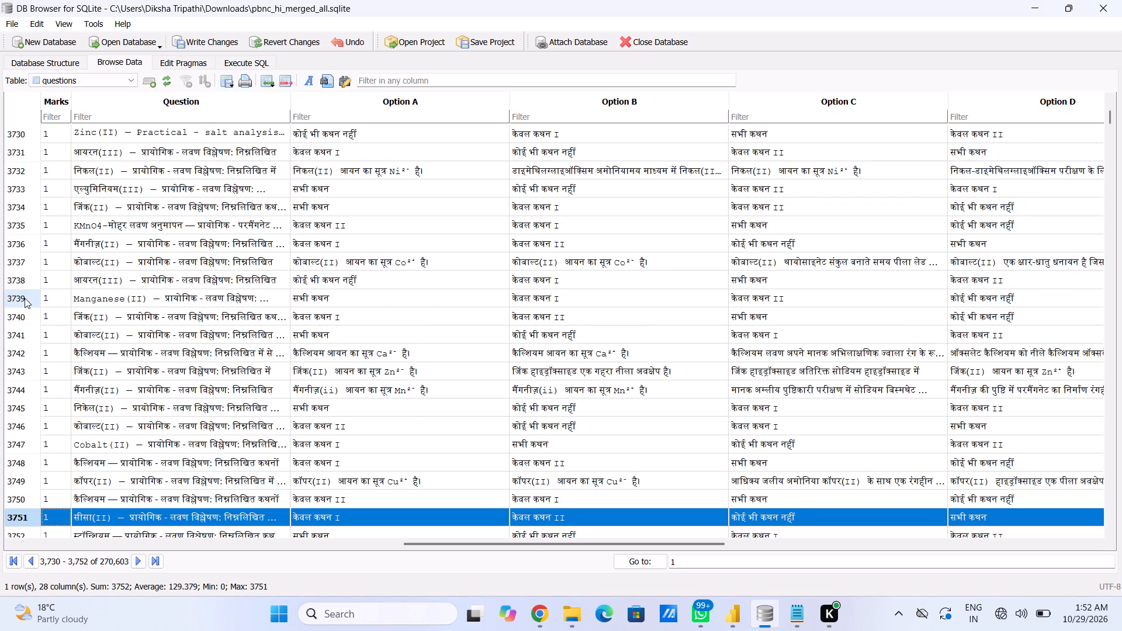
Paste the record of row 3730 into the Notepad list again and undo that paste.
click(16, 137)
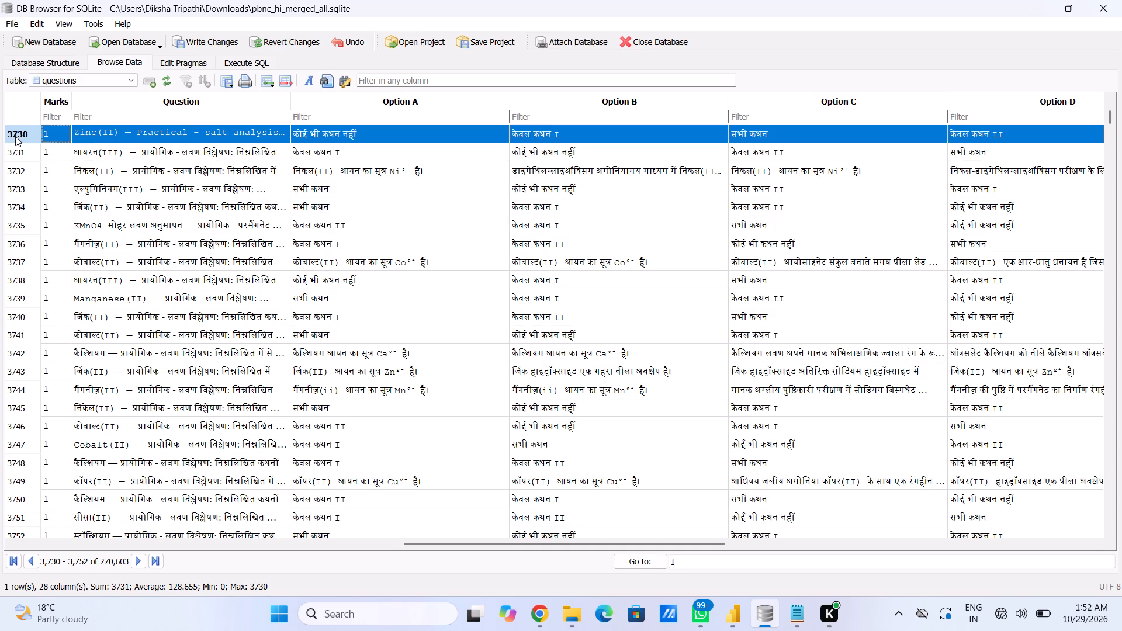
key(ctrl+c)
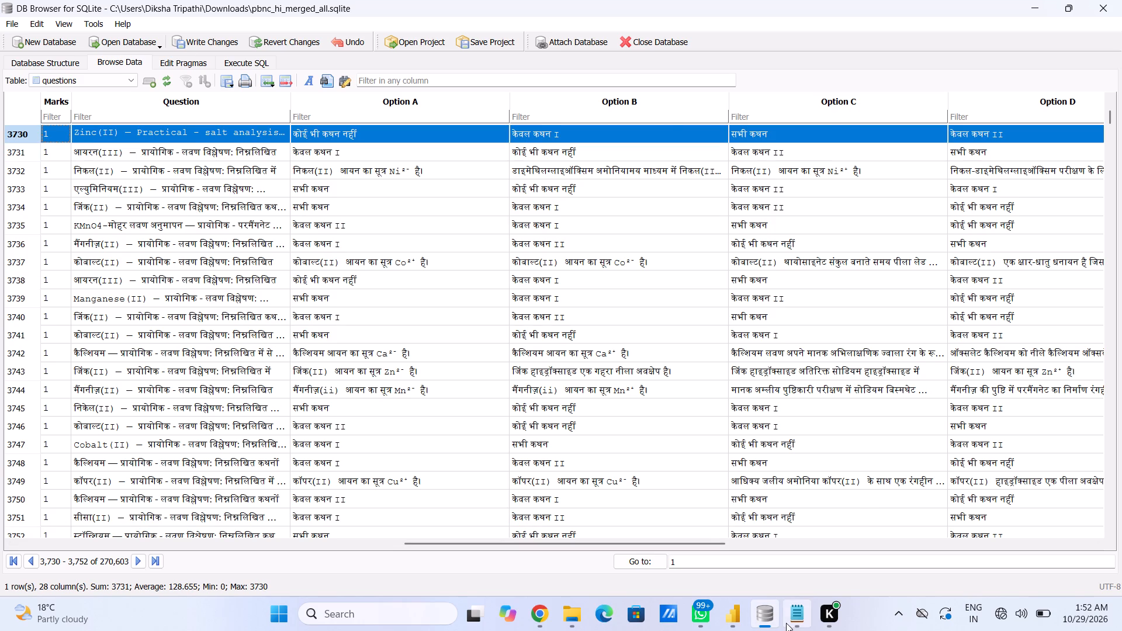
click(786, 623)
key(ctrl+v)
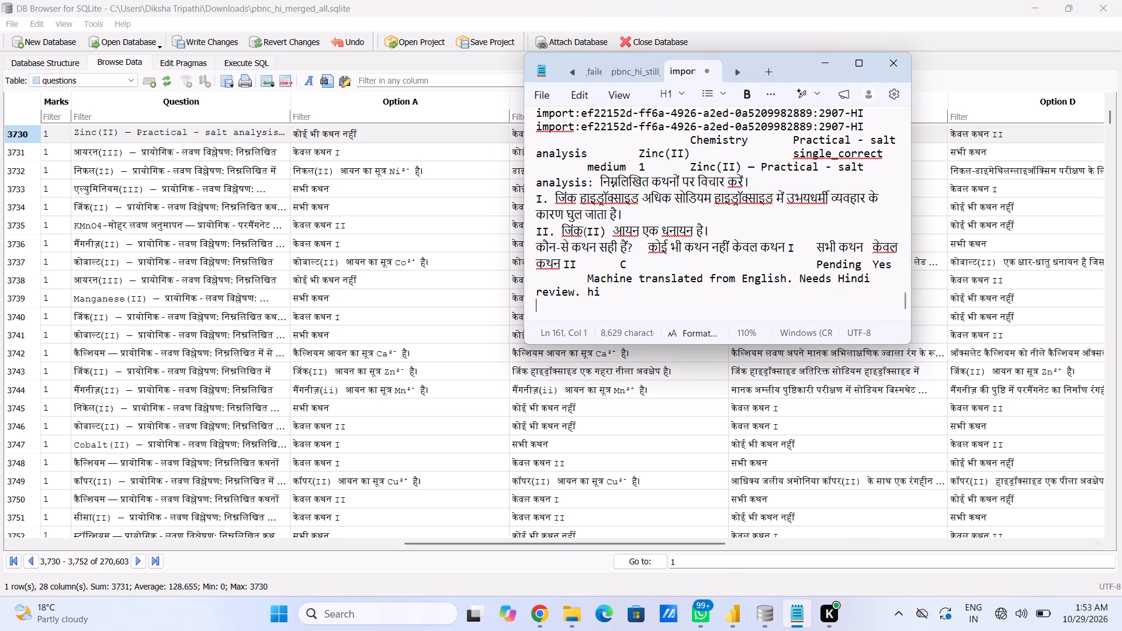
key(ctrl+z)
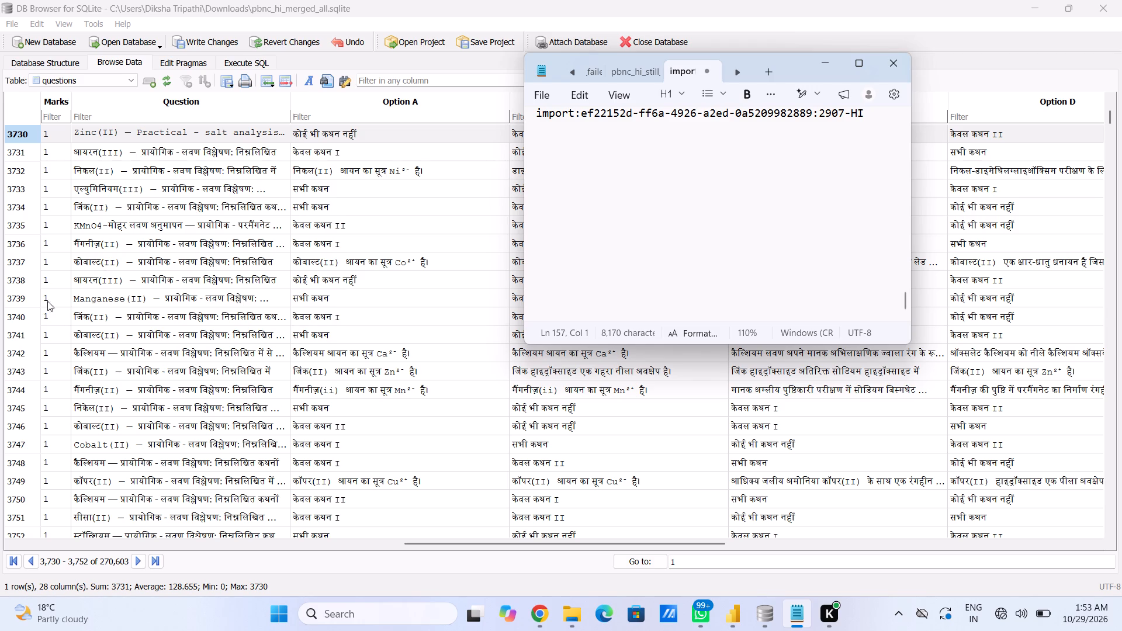
Add the ID of row 3739, ending in 2896-HI, to the Notepad list, keeping only the ID from the pasted record and starting a new line.
click(26, 298)
key(ctrl+c)
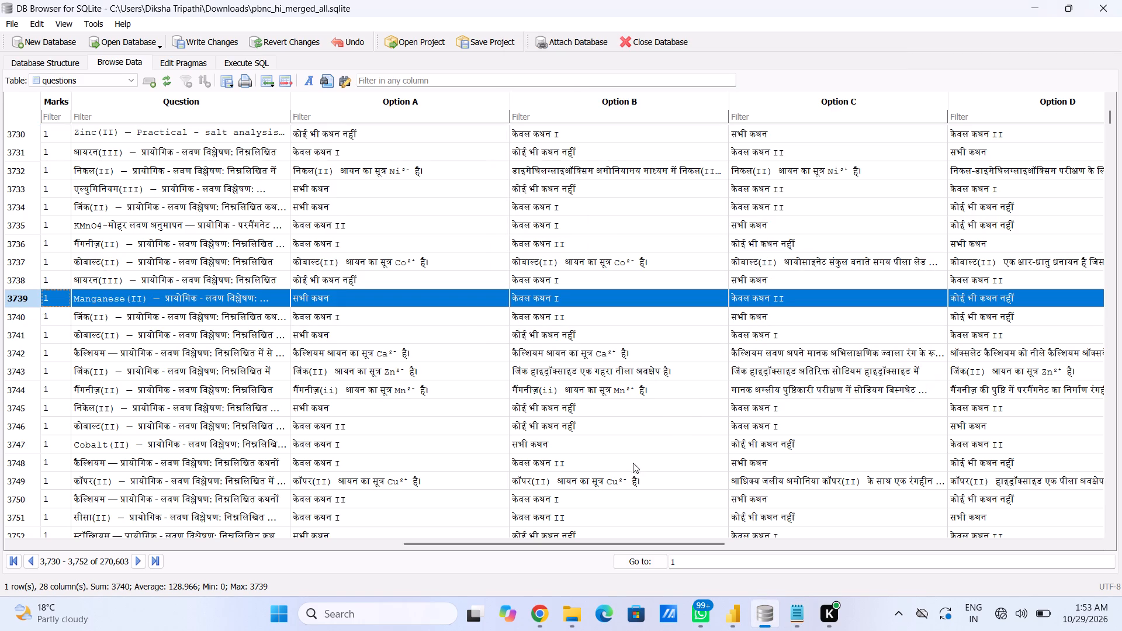
click(799, 619)
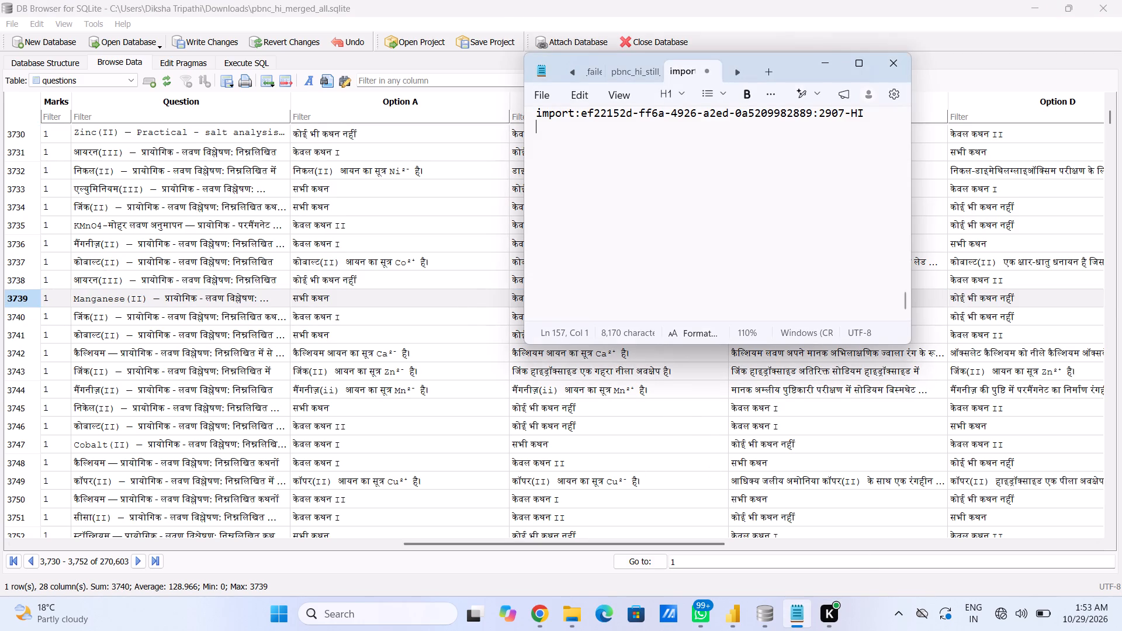
key(ctrl+v)
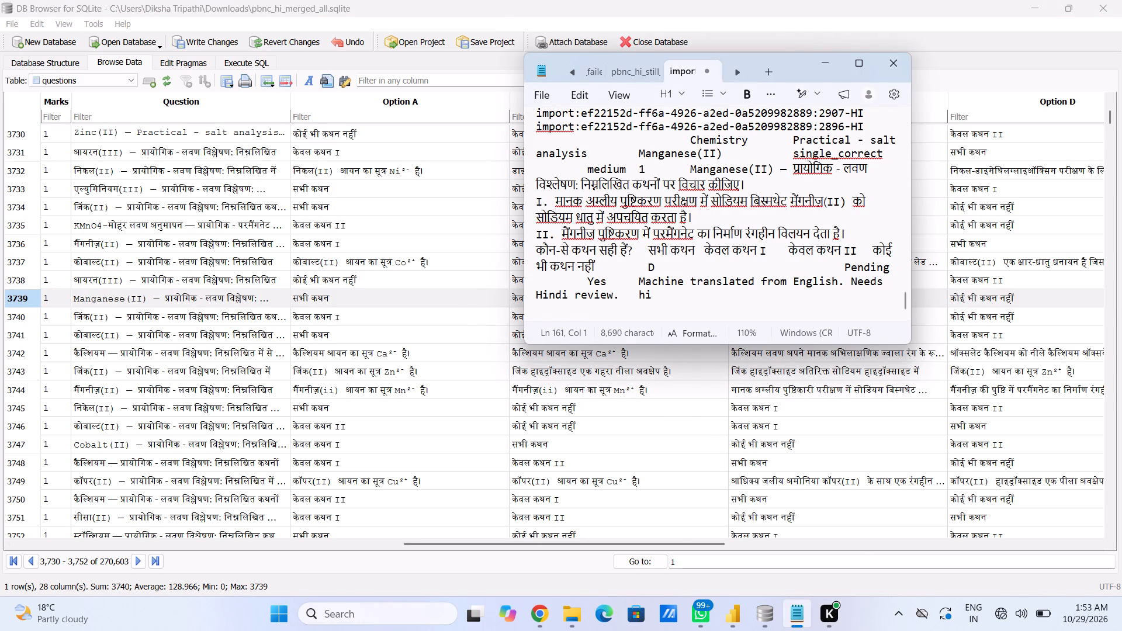
drag(541, 313, 527, 144)
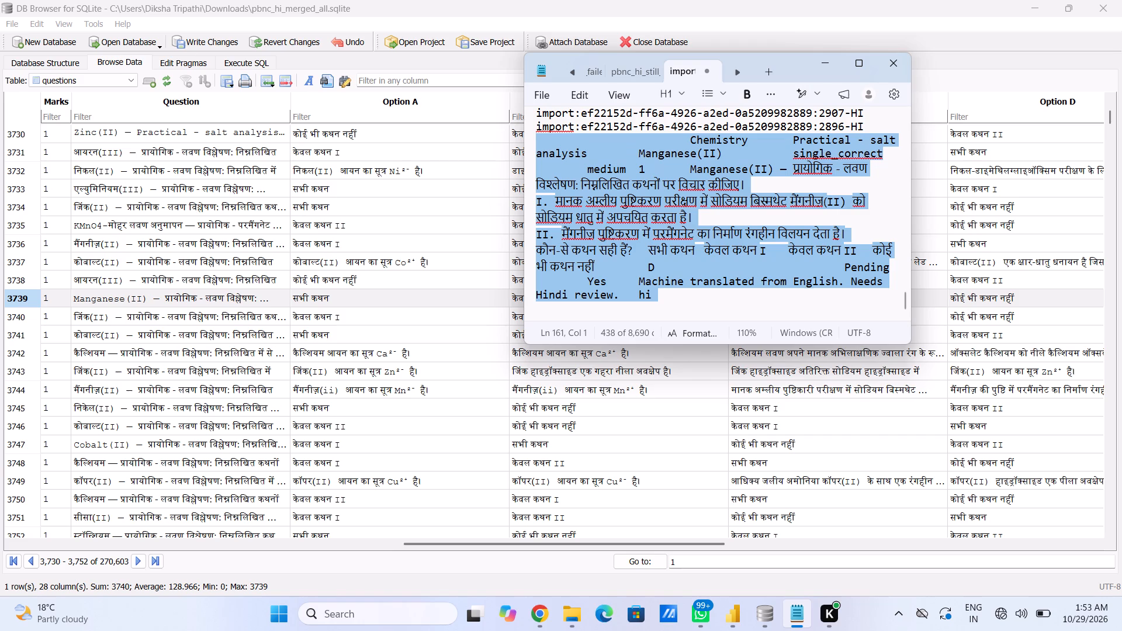
key(BackSpace)
key(Return)
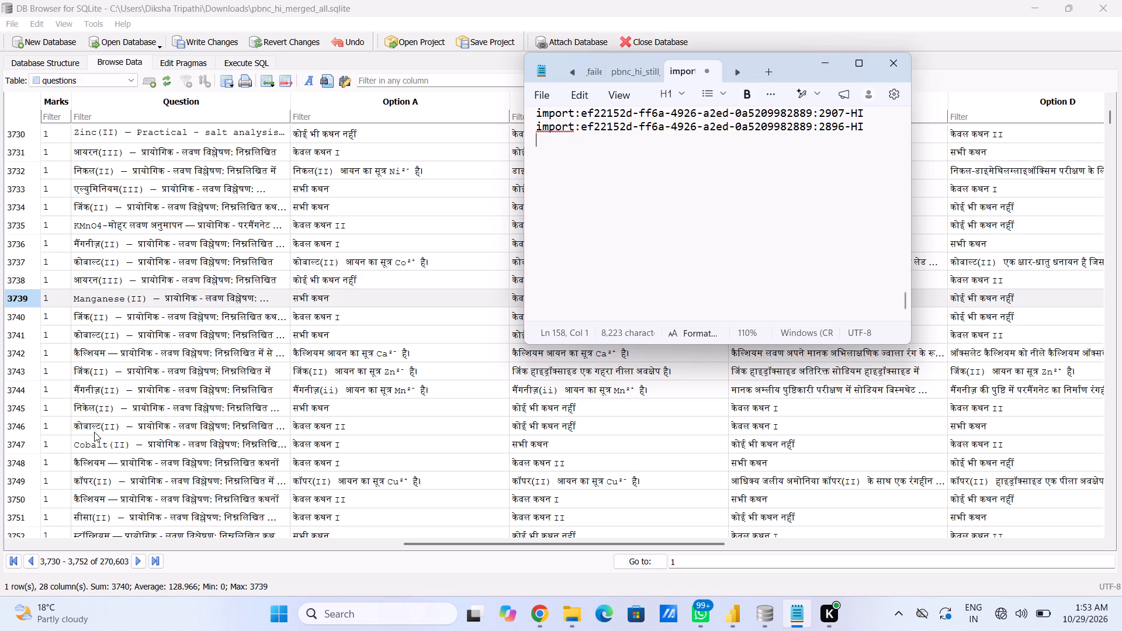
Add the ID of row 3747, ending in 2912-HI, to the Notepad list, keeping only the ID from the pasted record and starting a new line.
click(28, 443)
key(ctrl+c)
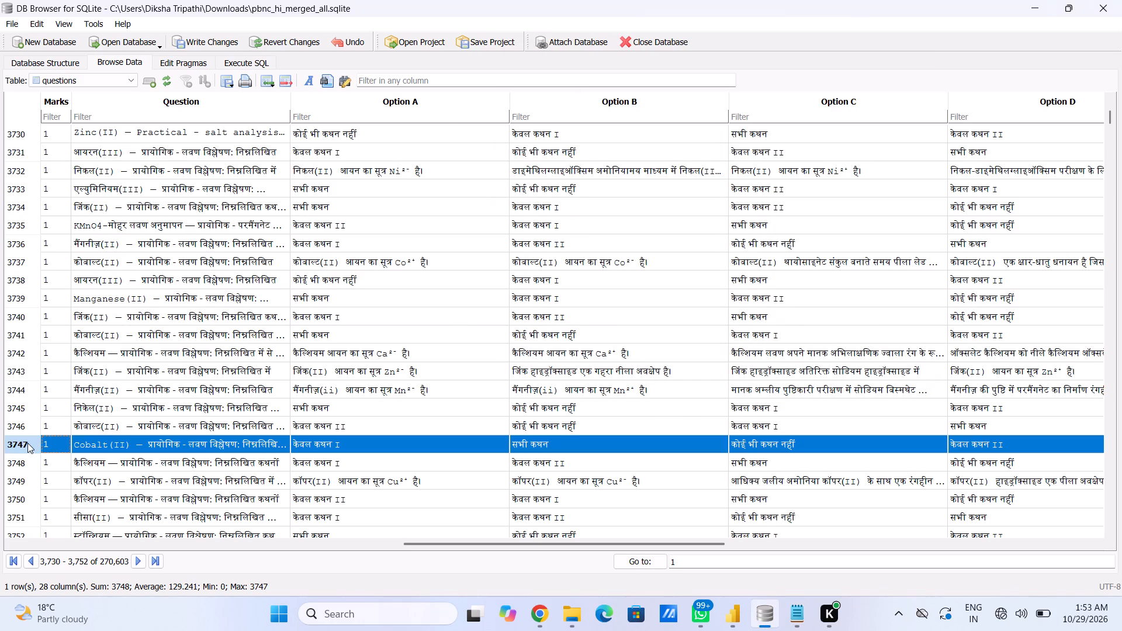
click(795, 625)
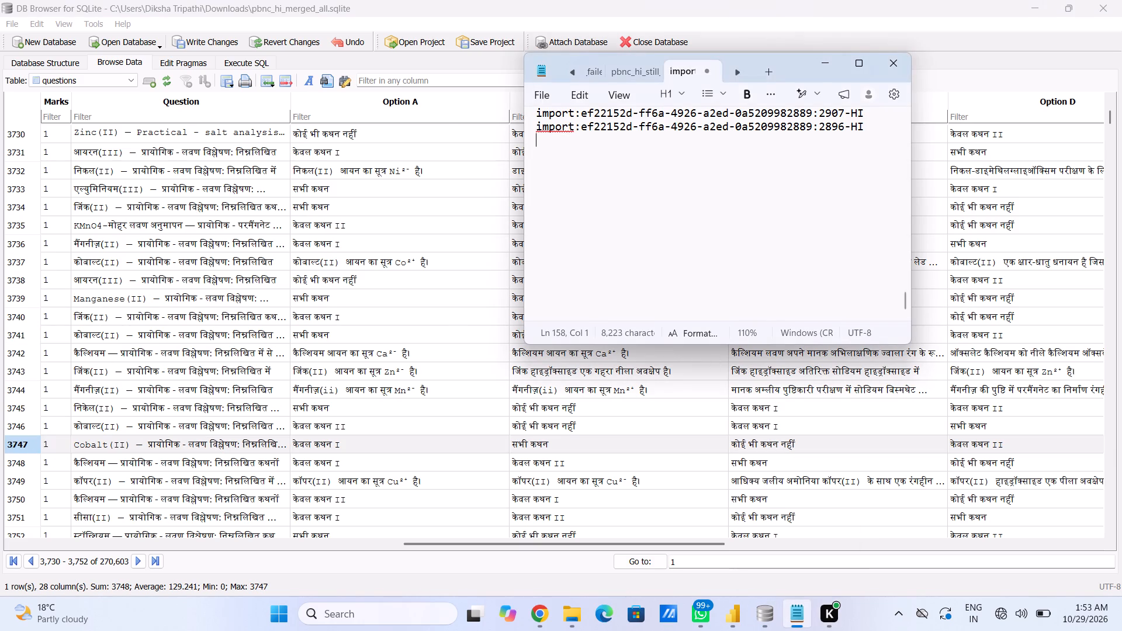
key(ctrl+v)
drag(542, 309, 533, 235)
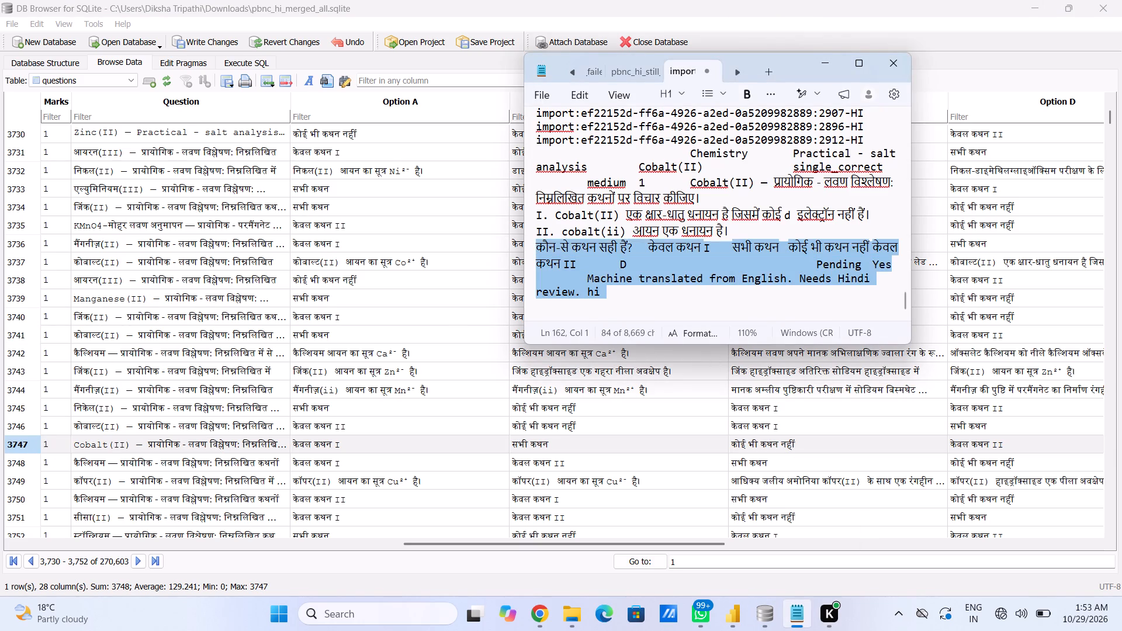
drag(533, 235, 532, 152)
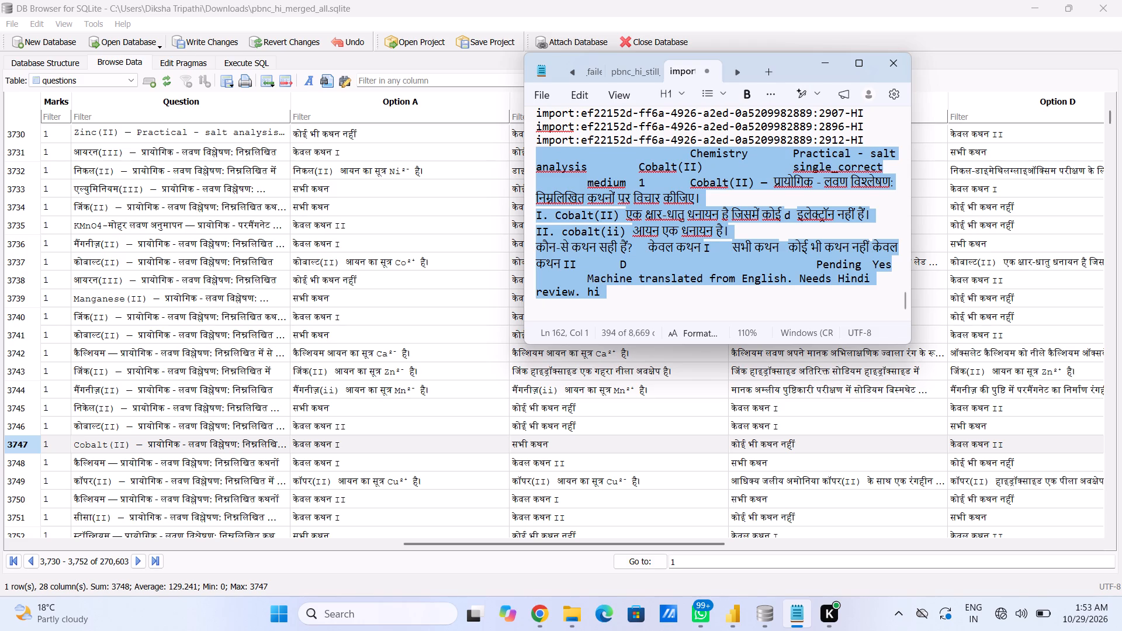
key(BackSpace)
key(Return)
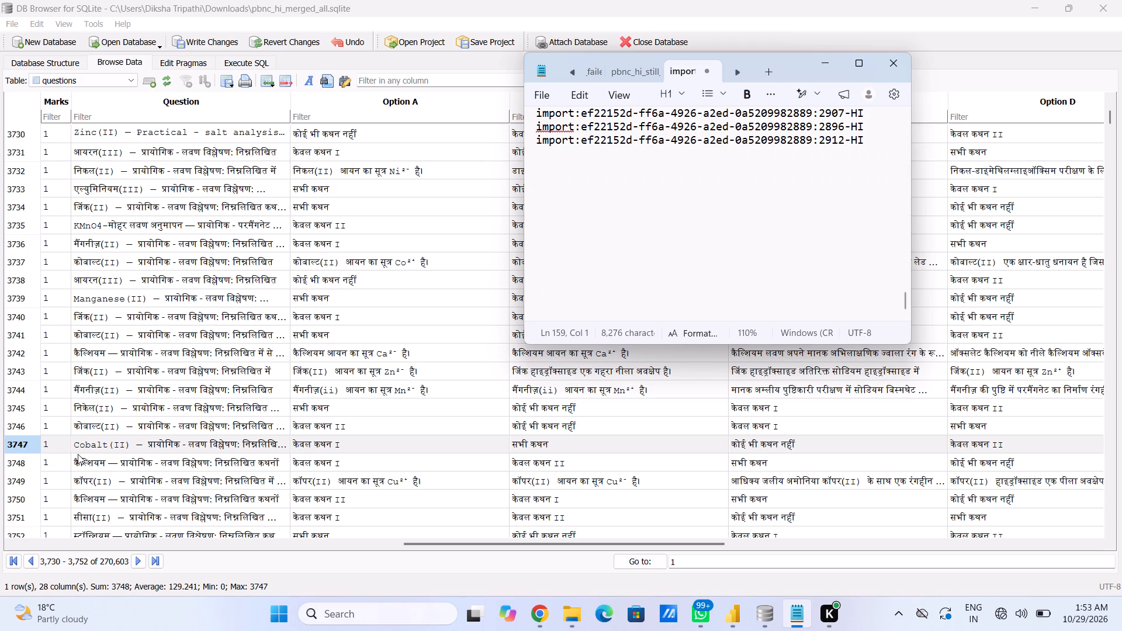
scroll(82, 449, down, 5)
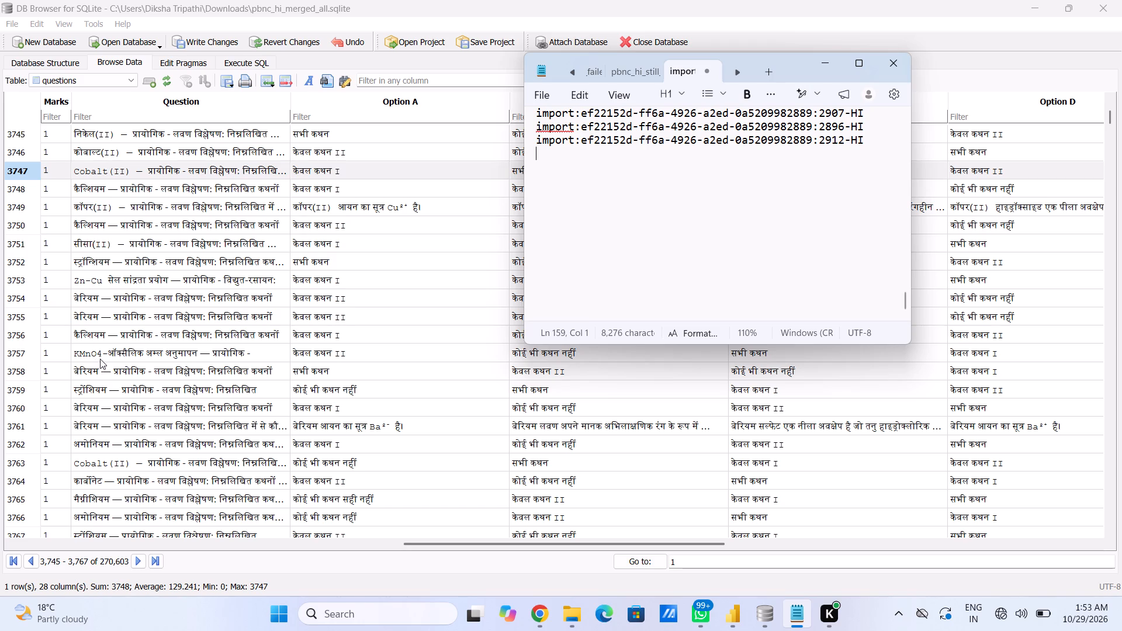
click(21, 462)
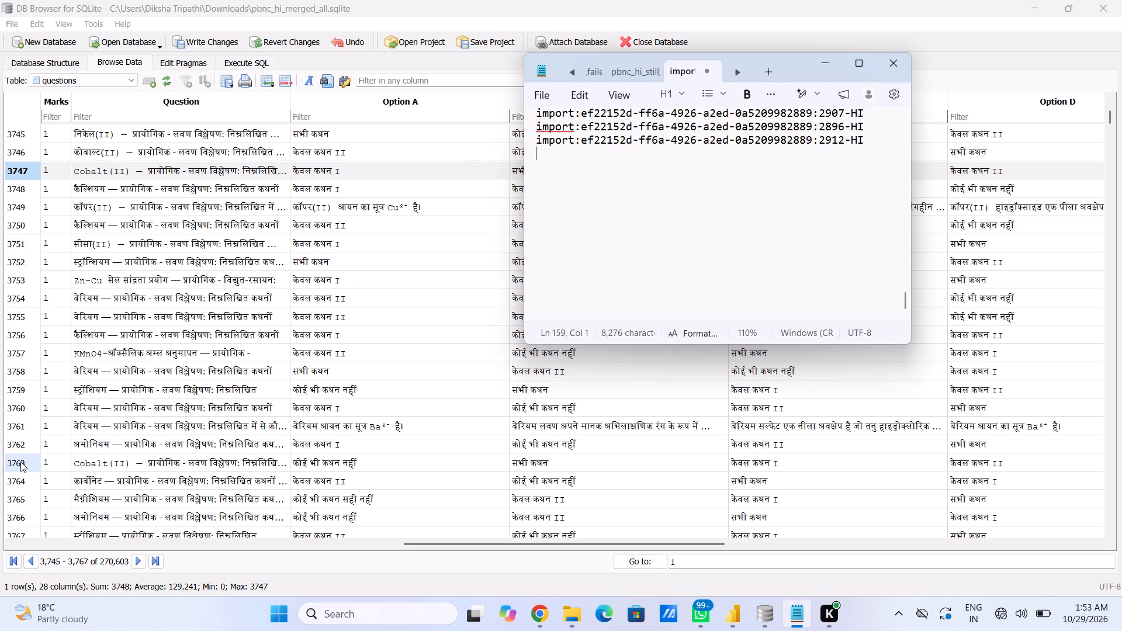
key(ctrl+c)
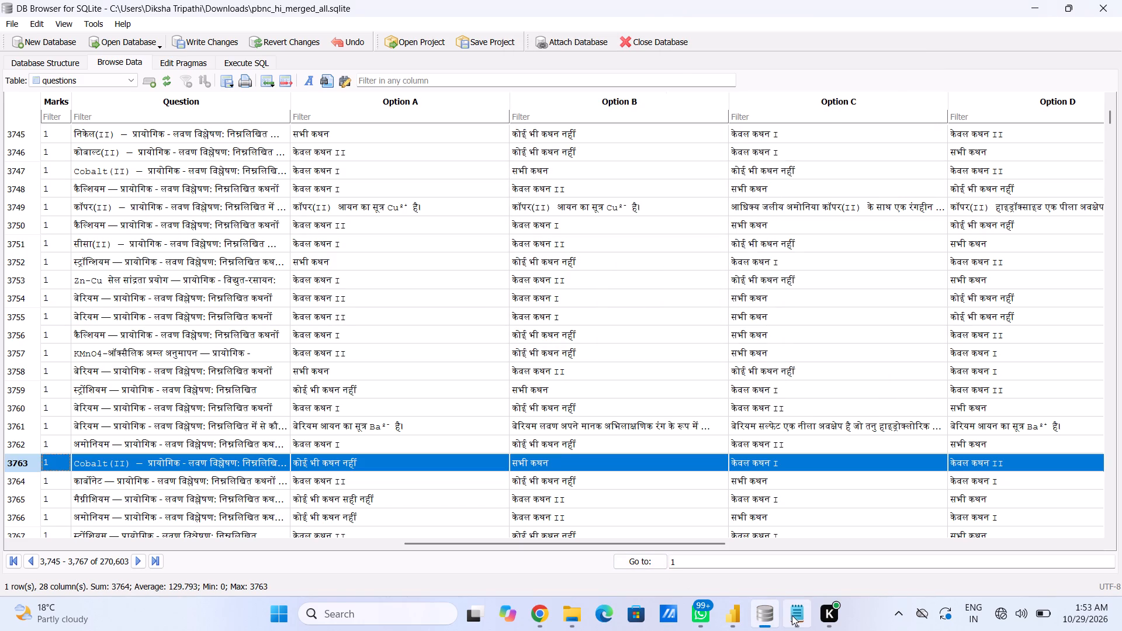
click(792, 615)
key(ctrl+v)
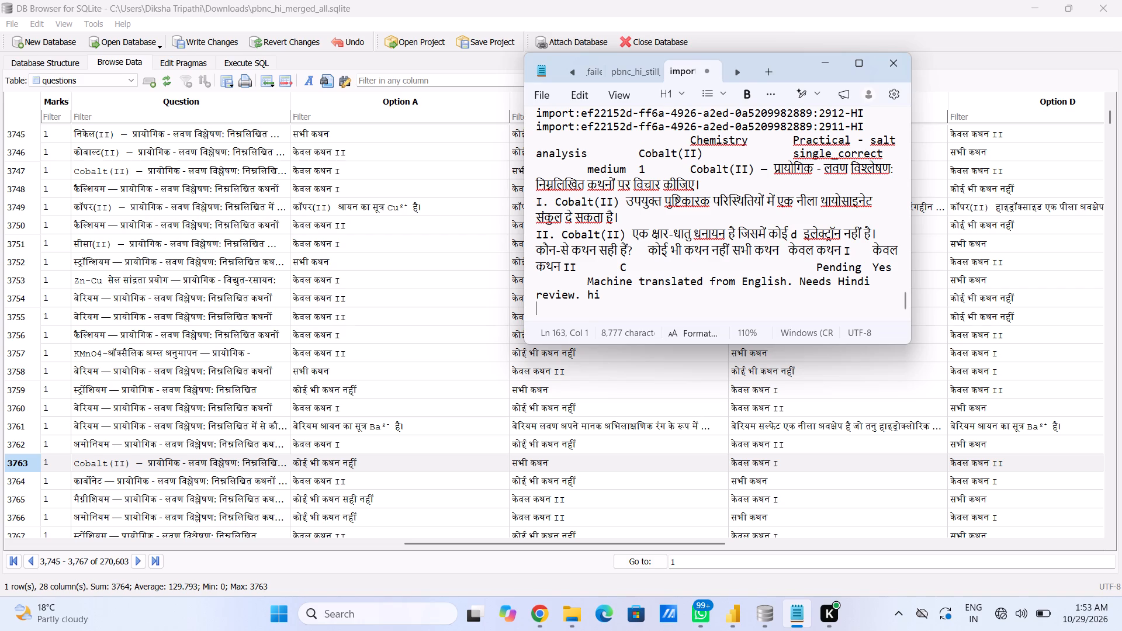
drag(536, 313, 528, 152)
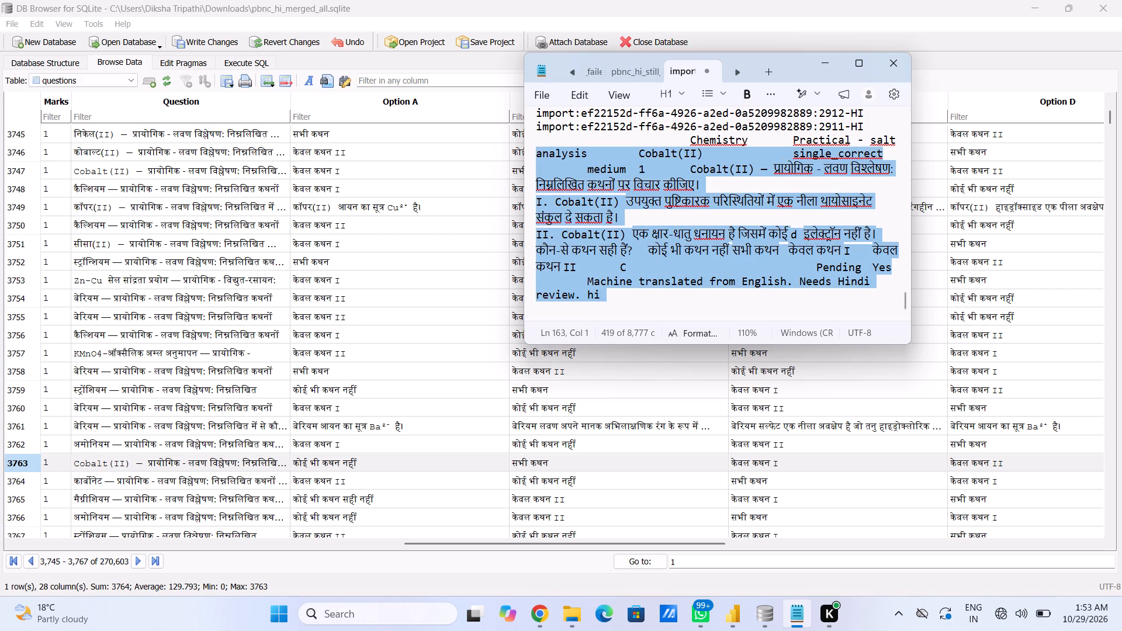
drag(528, 152, 528, 143)
key(BackSpace)
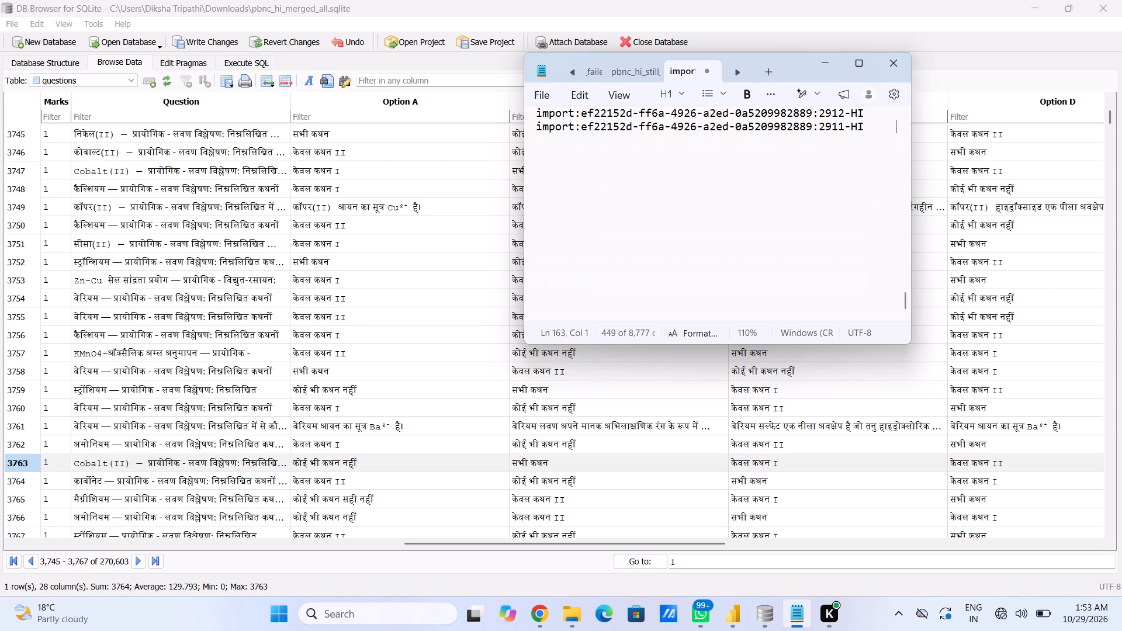
key(Return)
Examine the Question column from row 3764 to row 3785 for entries whose headings are still in English.
scroll(64, 456, down, 1)
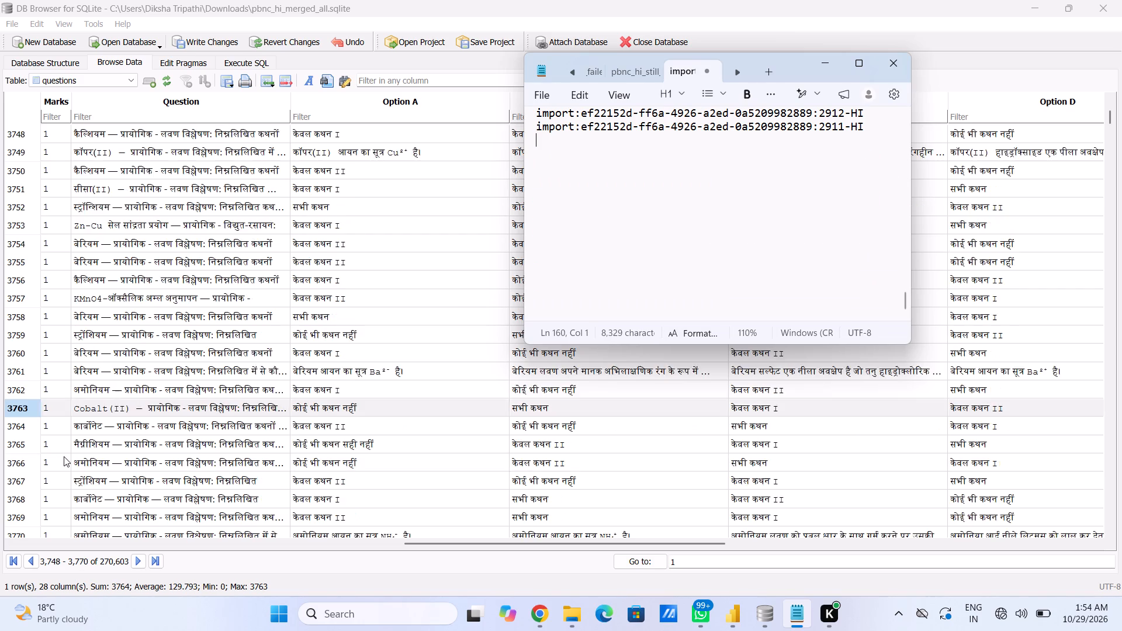
scroll(64, 456, down, 5)
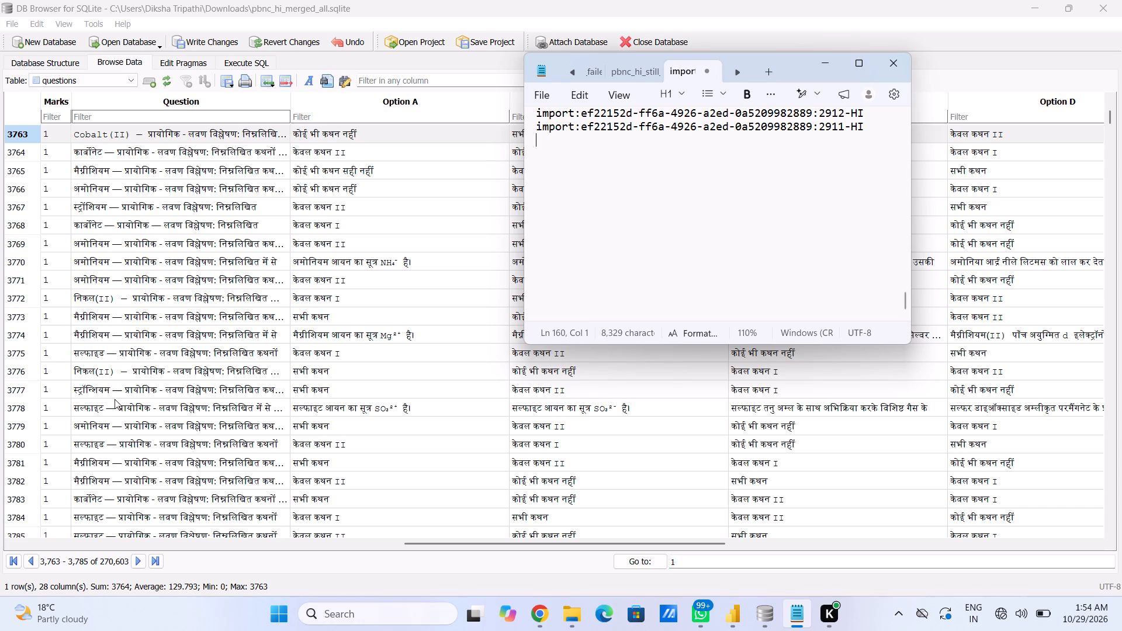
Examine the Question column of the questions table from row 3785 to row 3804 for headings still in English.
click(30, 533)
scroll(142, 360, down, 2)
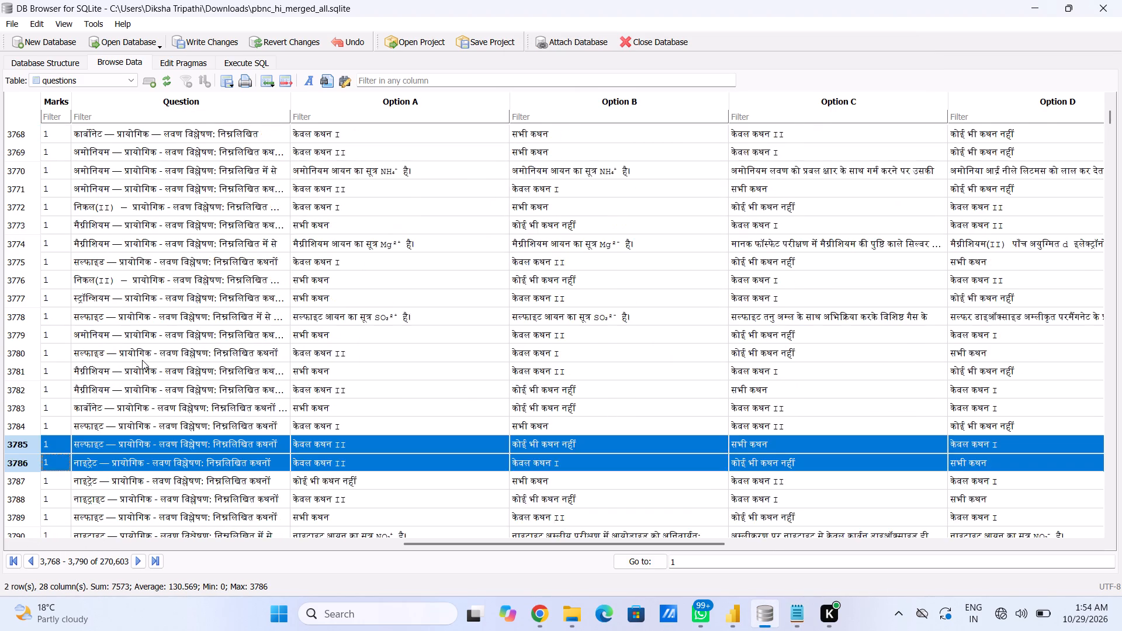
scroll(142, 360, down, 4)
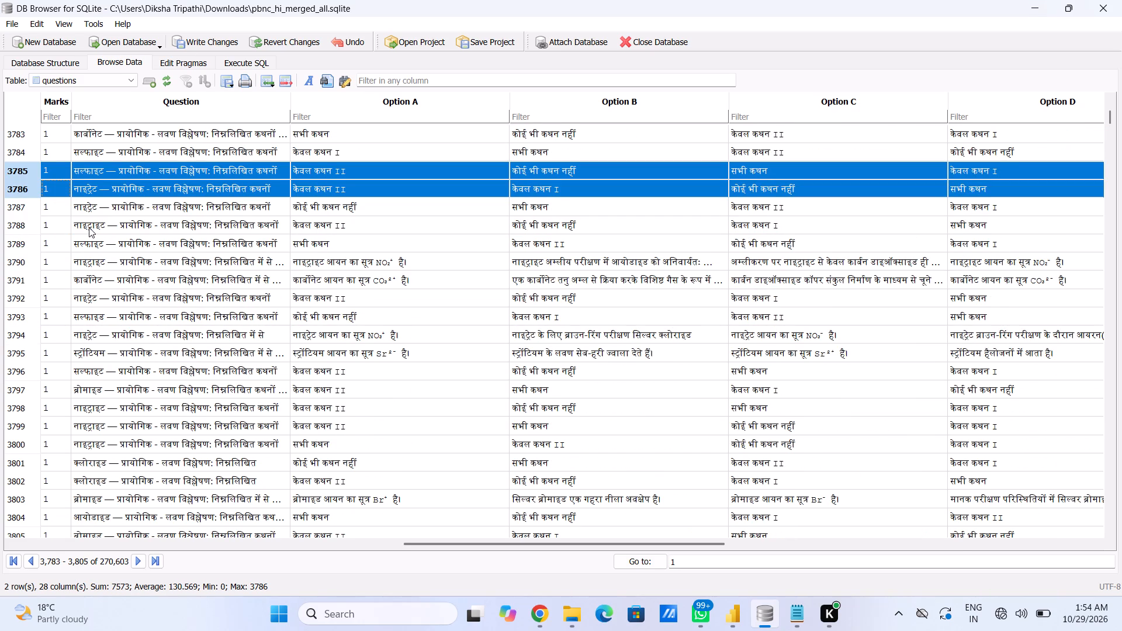
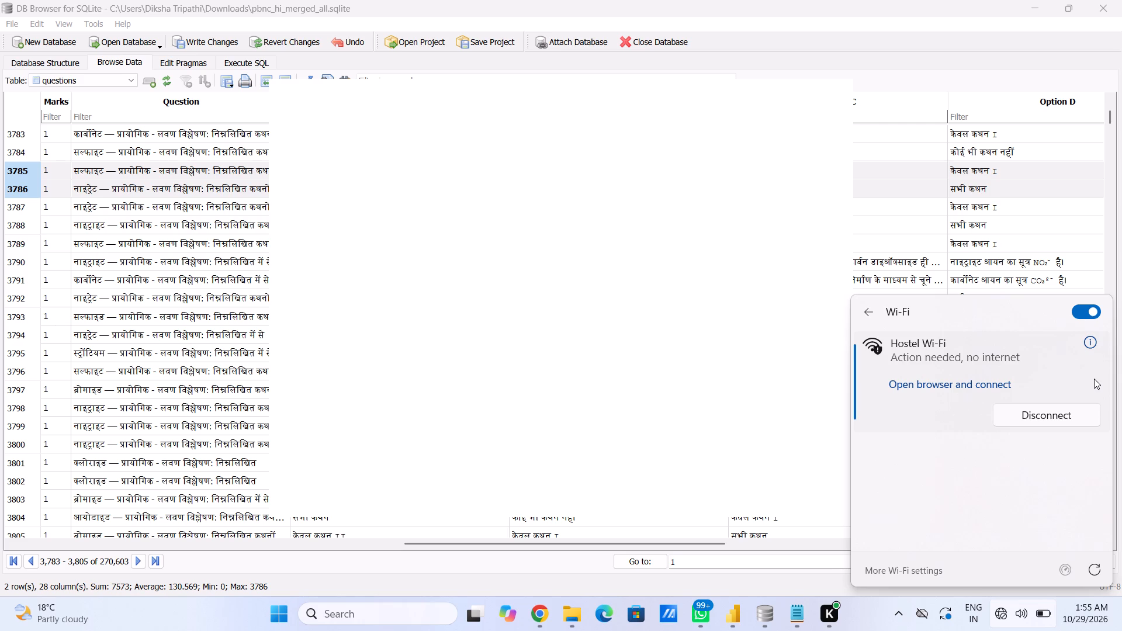
Dismiss the Wi-Fi panel and minimise all open windows, including the Notepad ID list, to show the desktop.
click(1121, 629)
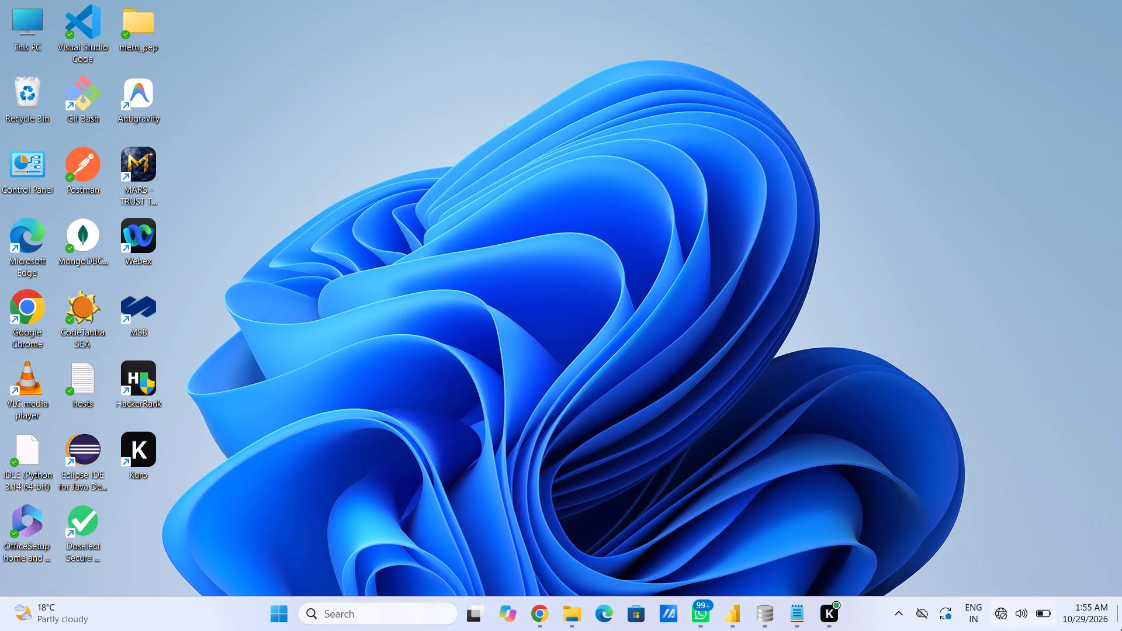
click(796, 624)
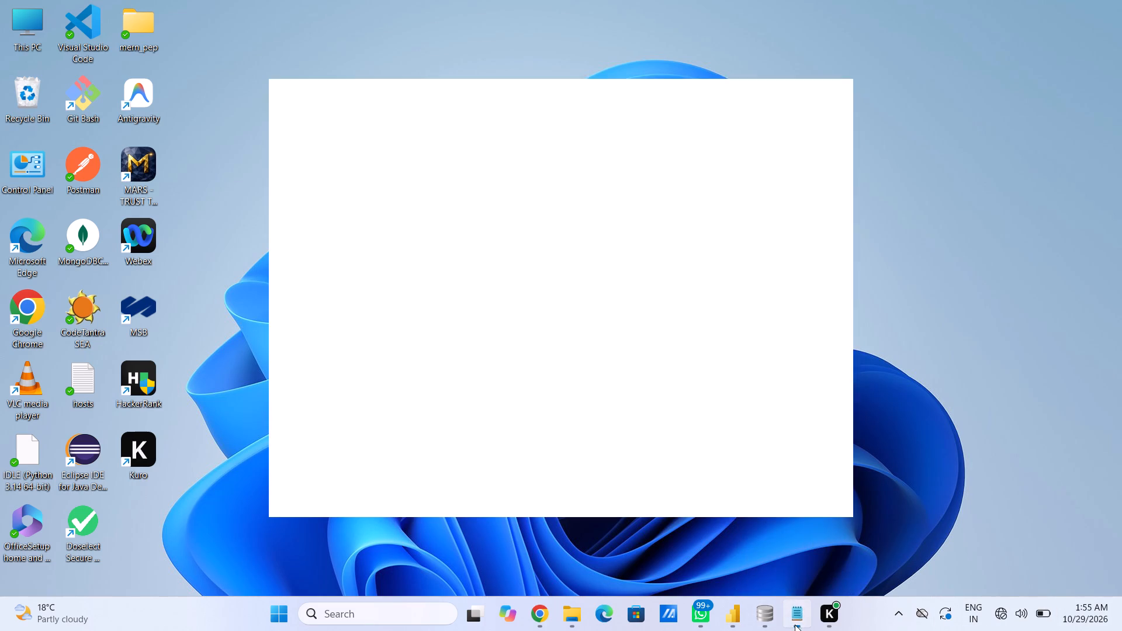
click(967, 392)
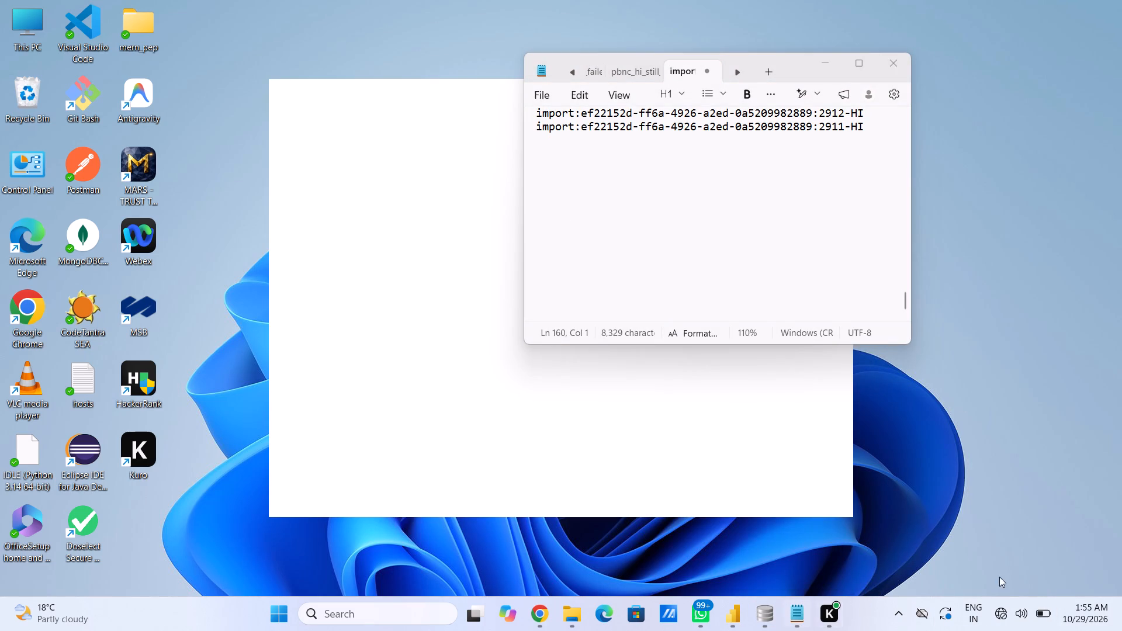
click(1112, 605)
click(1121, 607)
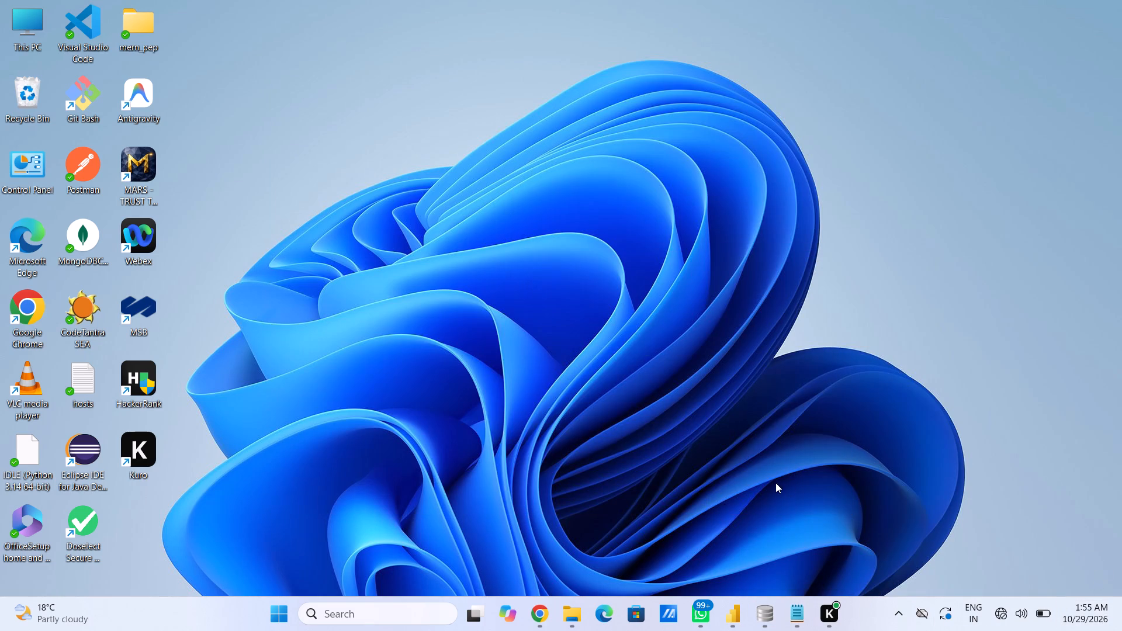
Close the Power Query Editor window without applying its pending changes.
click(727, 618)
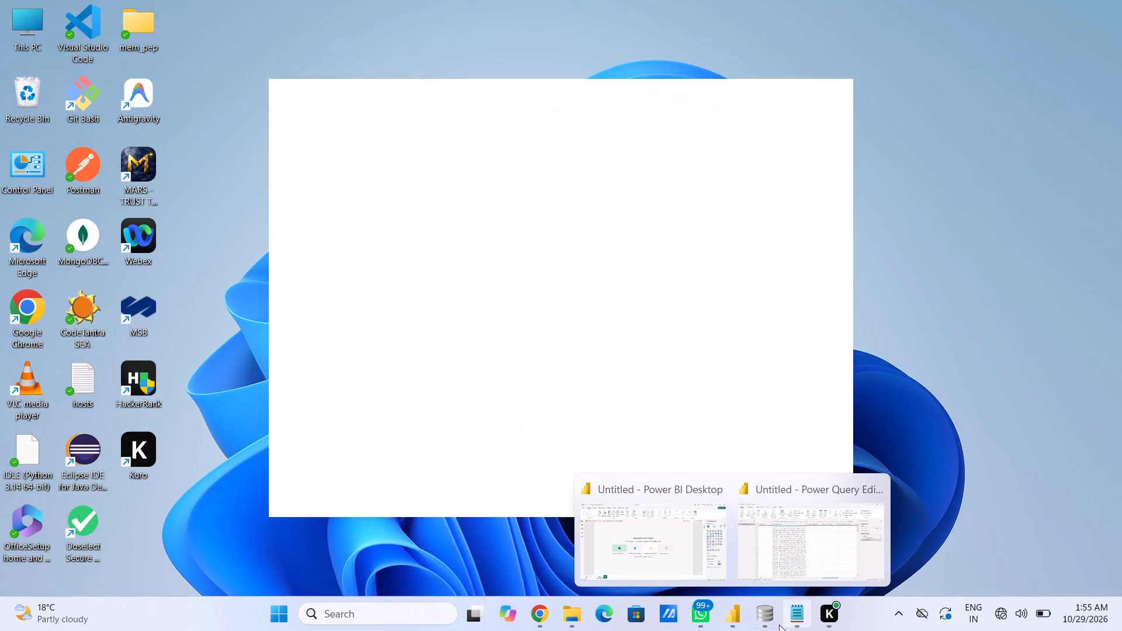
click(800, 547)
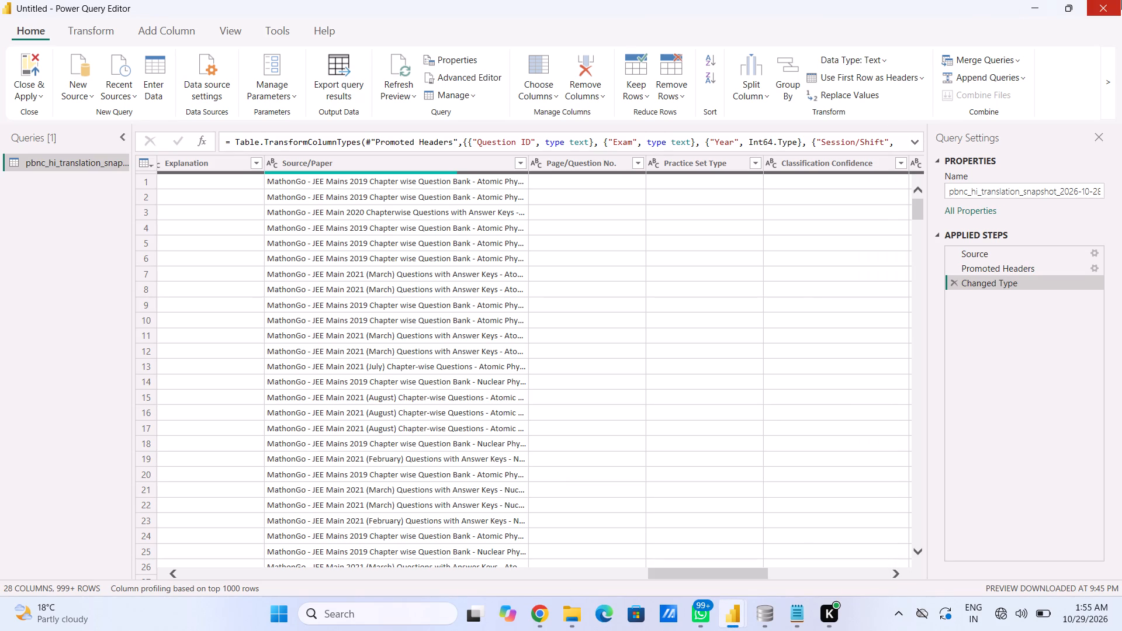
click(1121, 0)
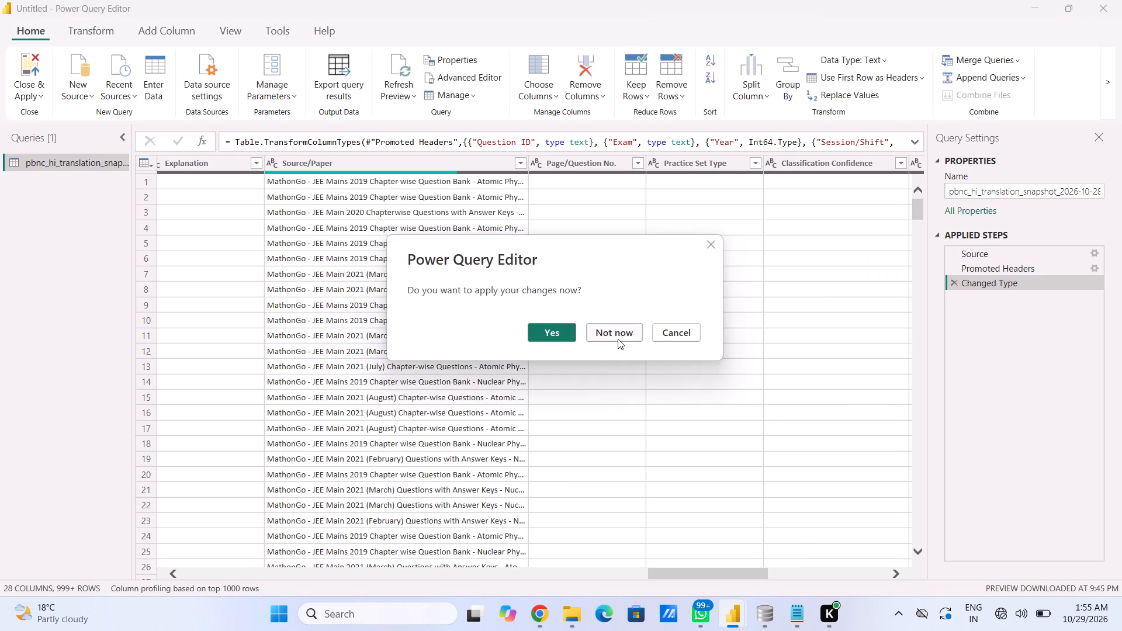
click(618, 338)
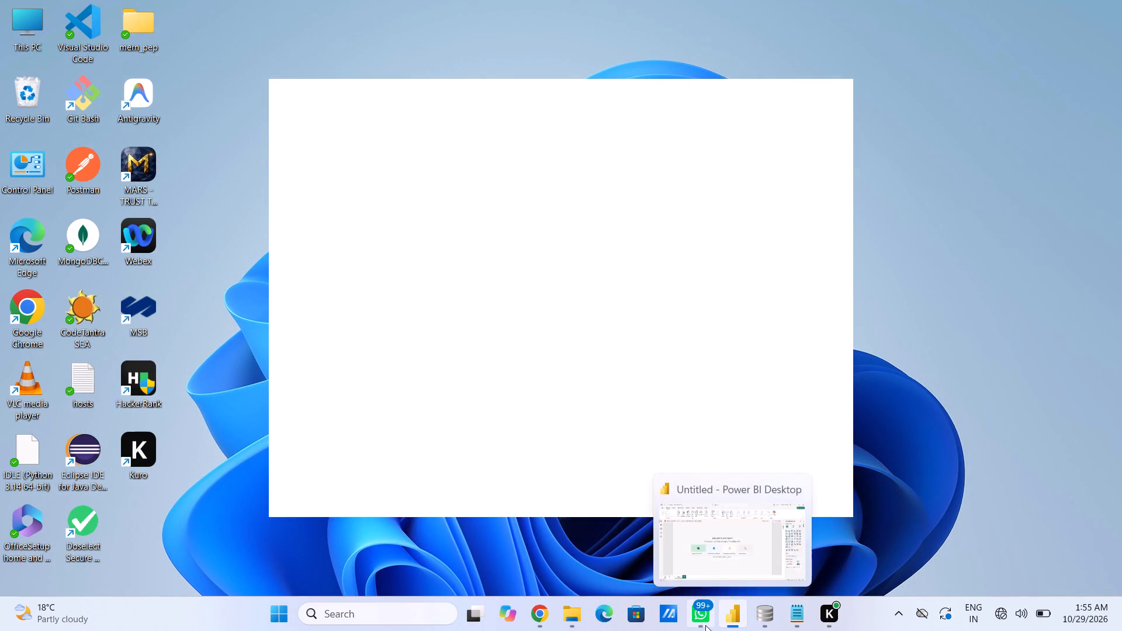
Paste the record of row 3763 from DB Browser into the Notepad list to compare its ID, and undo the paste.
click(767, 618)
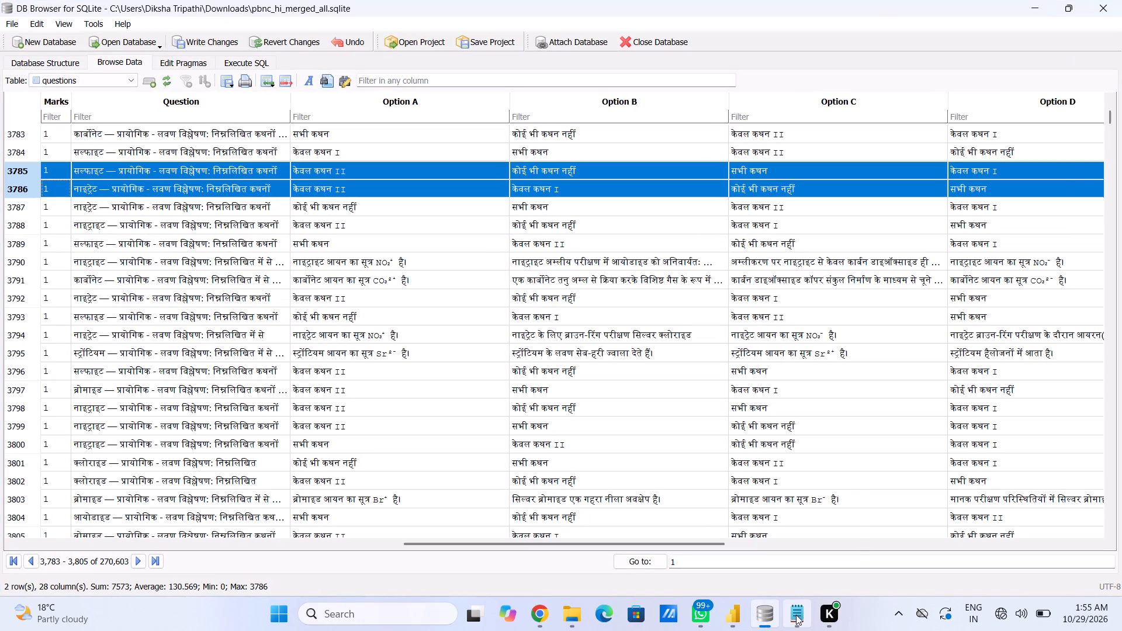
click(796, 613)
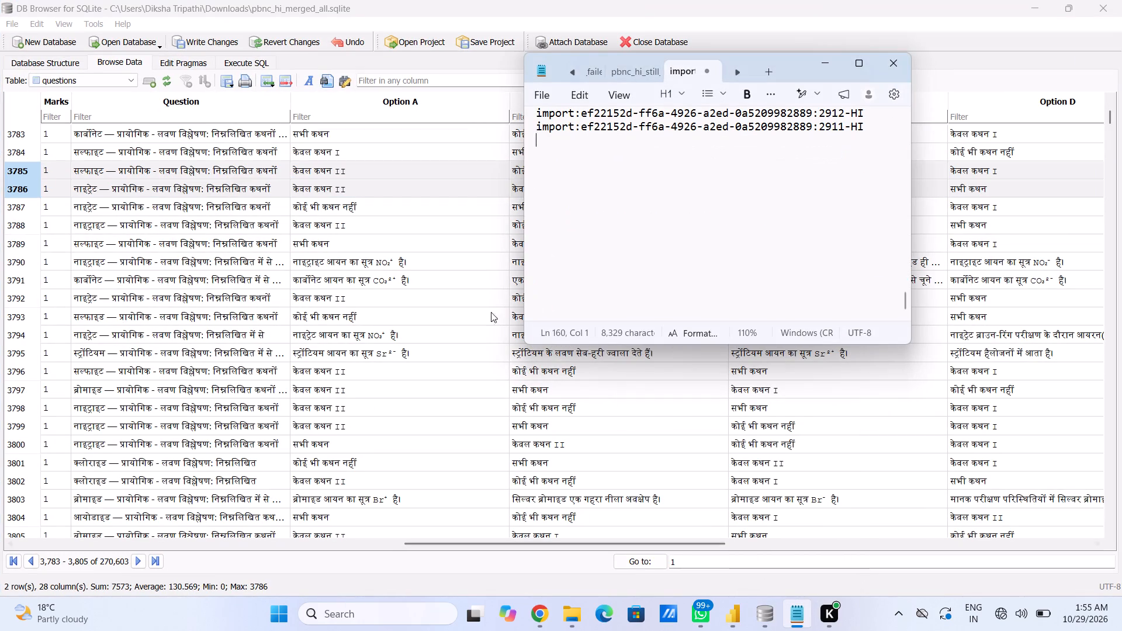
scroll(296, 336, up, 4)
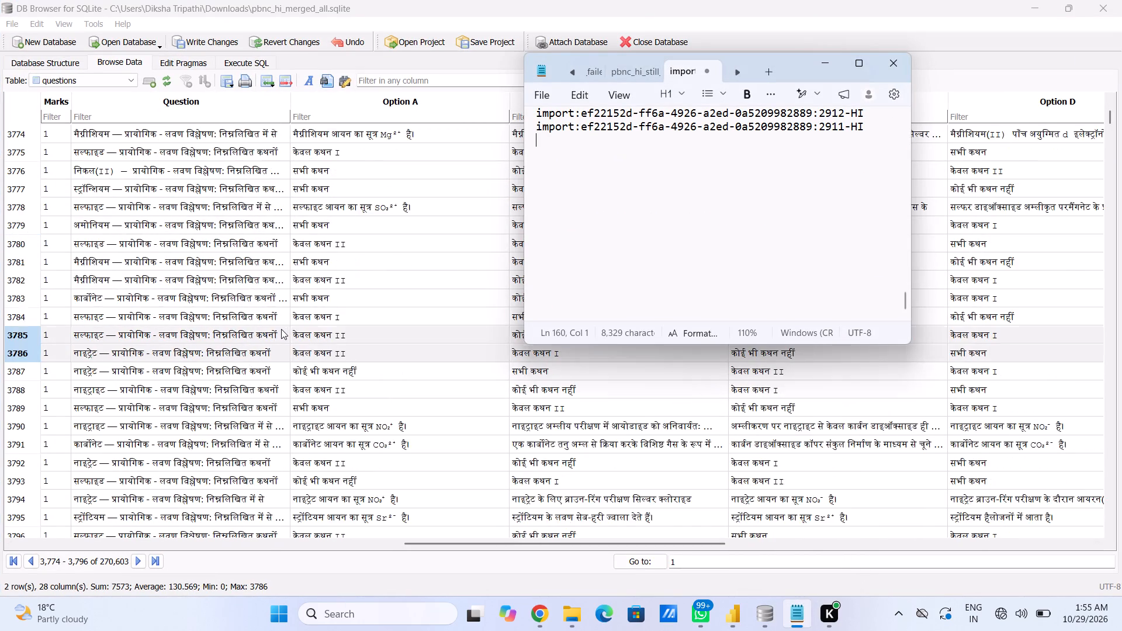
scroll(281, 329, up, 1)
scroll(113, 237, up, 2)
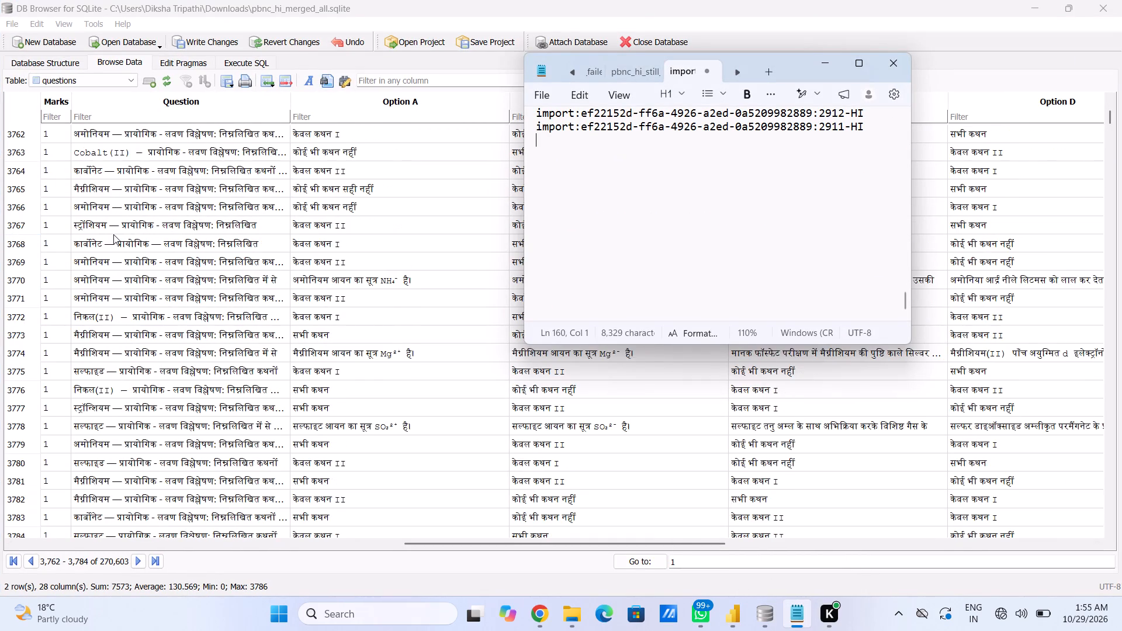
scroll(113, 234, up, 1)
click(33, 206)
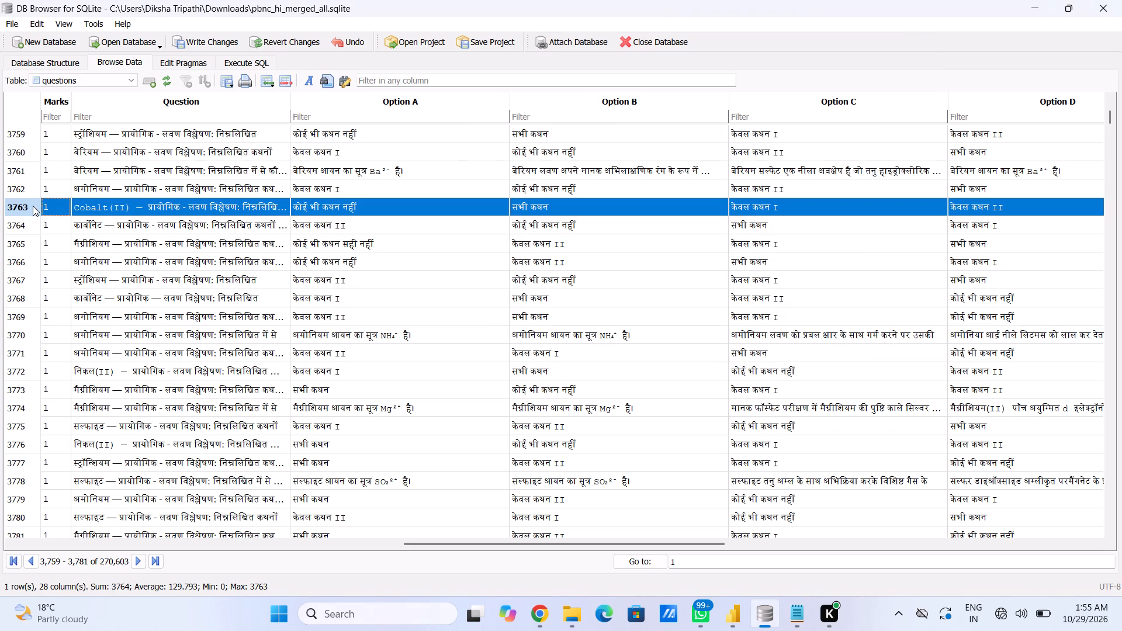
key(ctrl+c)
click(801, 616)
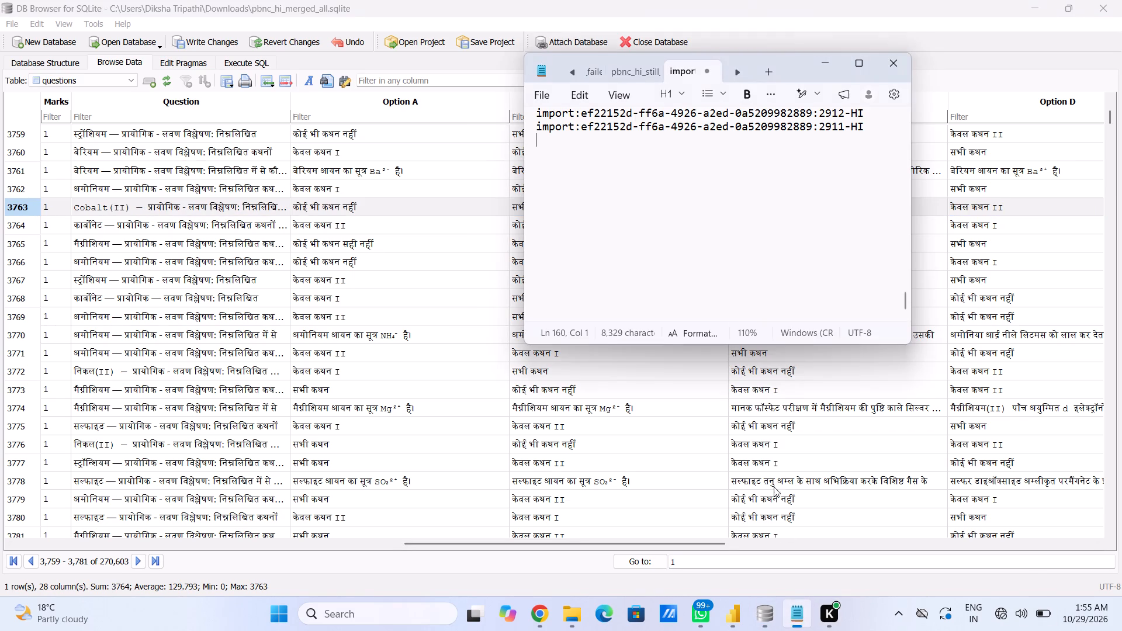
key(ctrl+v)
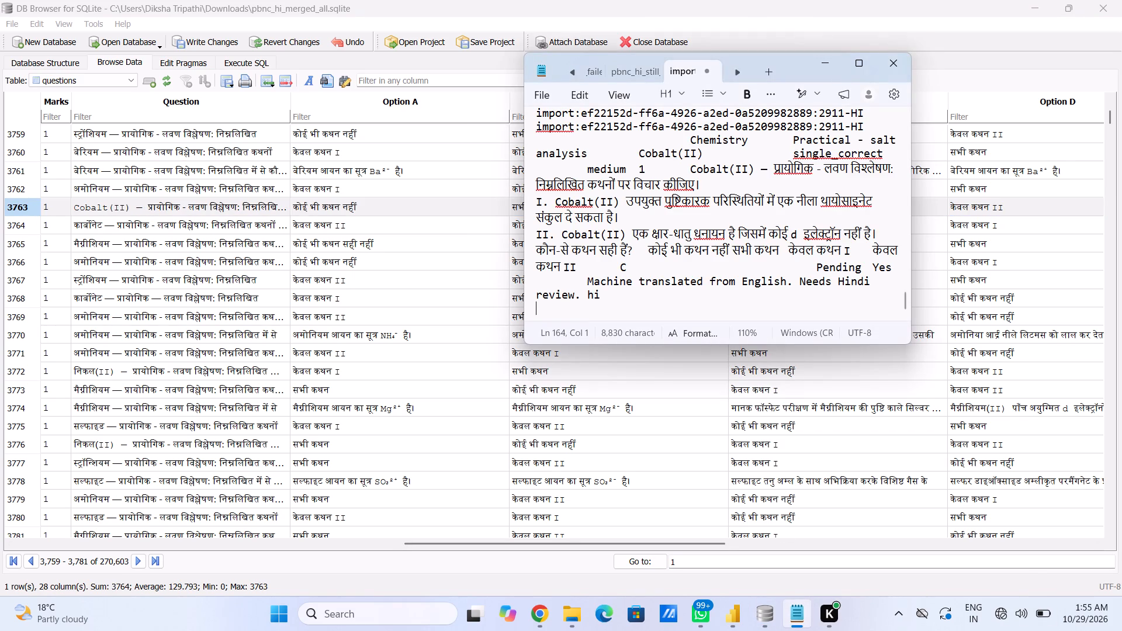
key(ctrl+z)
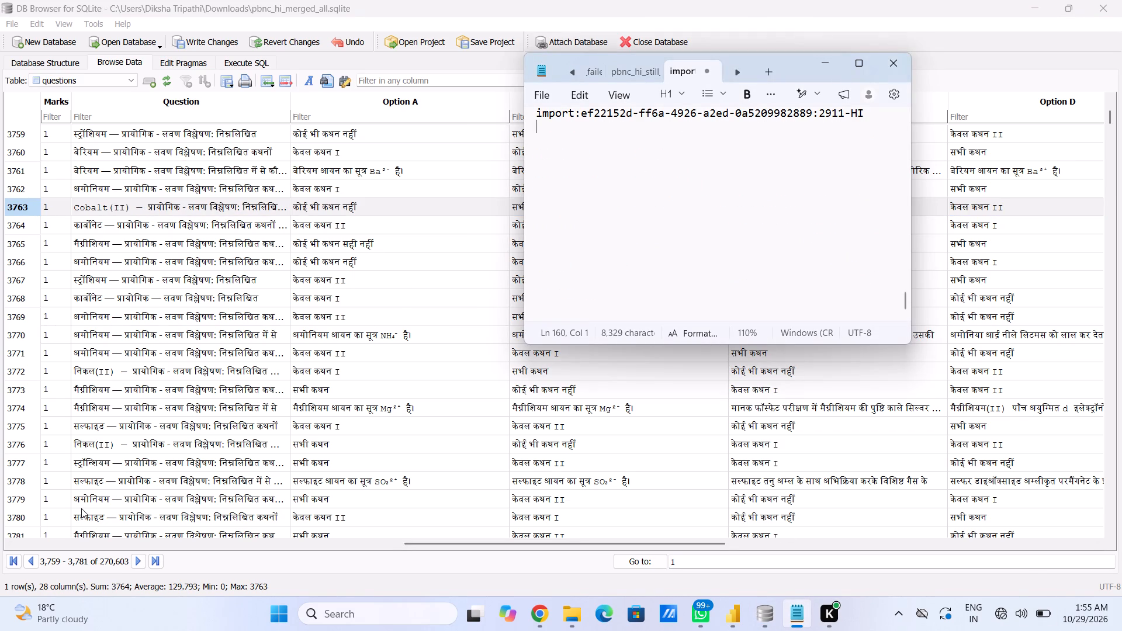
Examine the Question column from row 3765 to row 3930 for entries whose headings are still in English.
scroll(17, 410, down, 2)
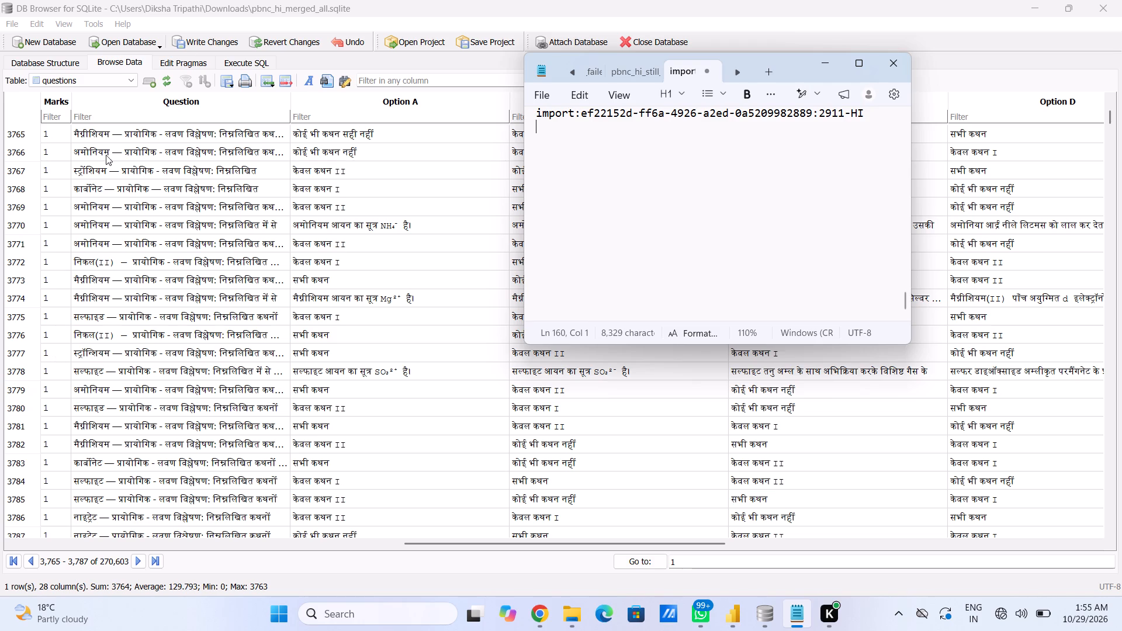
click(86, 530)
scroll(121, 385, down, 4)
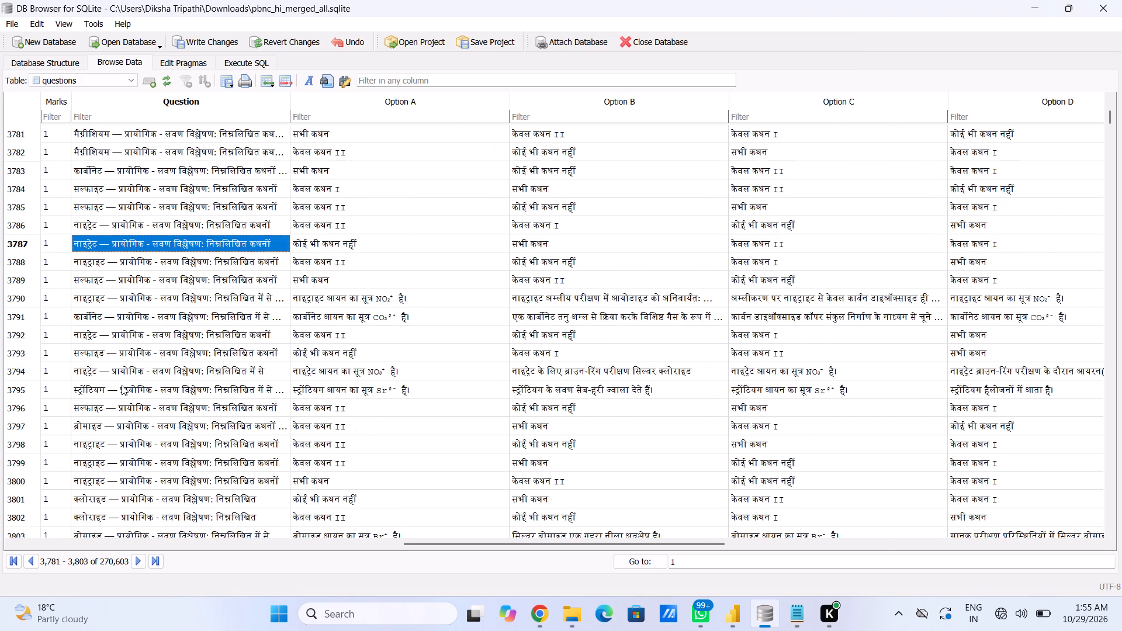
scroll(122, 385, down, 3)
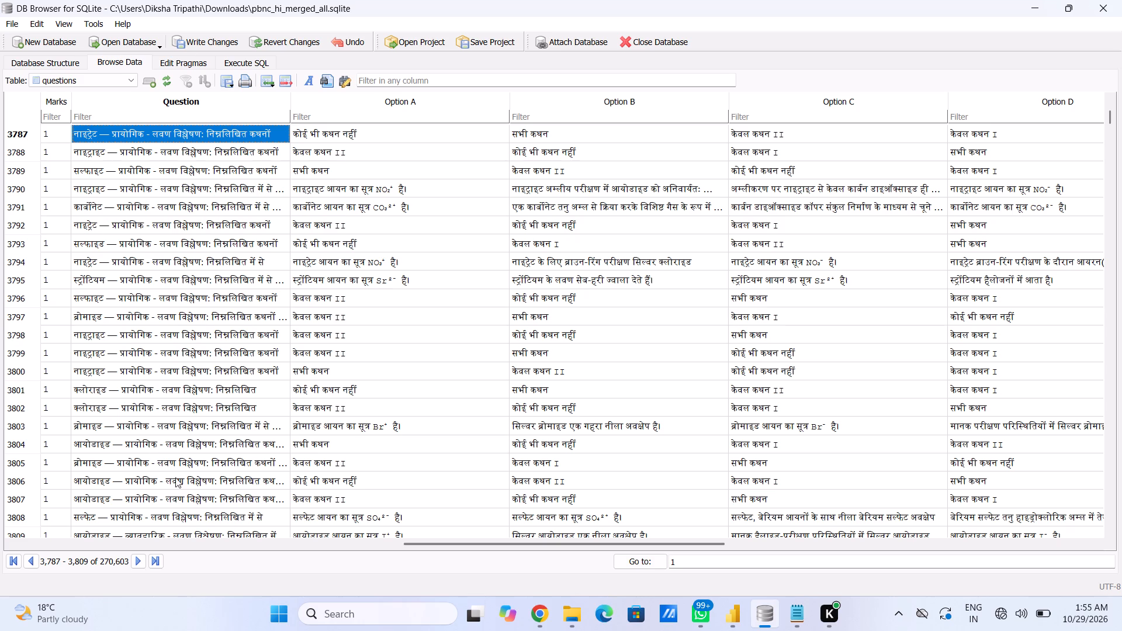
scroll(153, 463, down, 2)
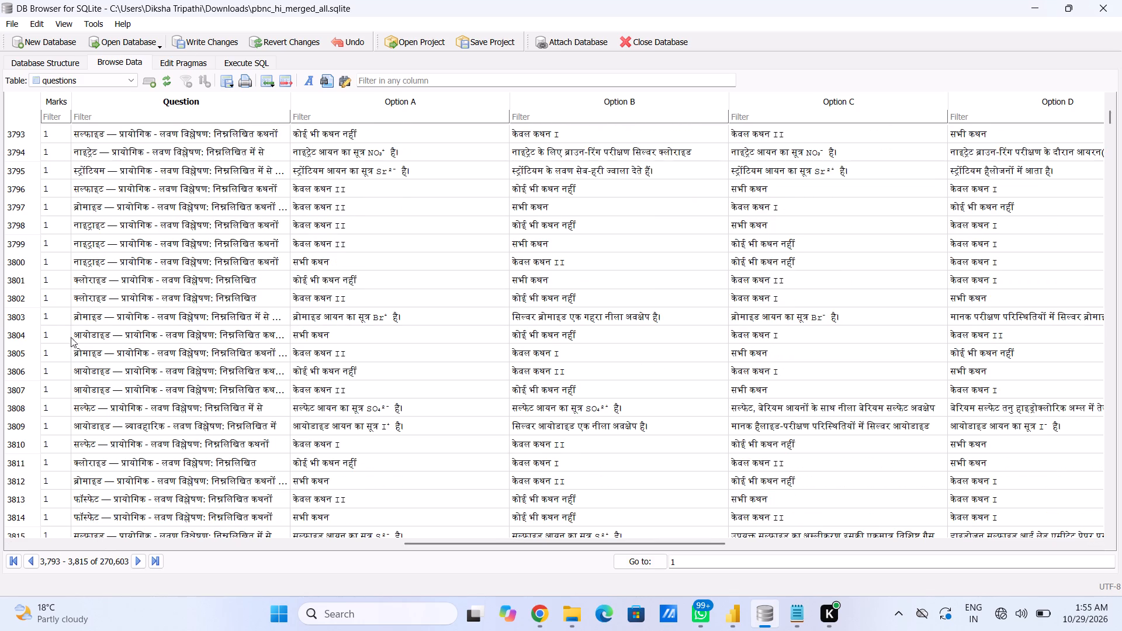
click(82, 334)
scroll(86, 334, down, 3)
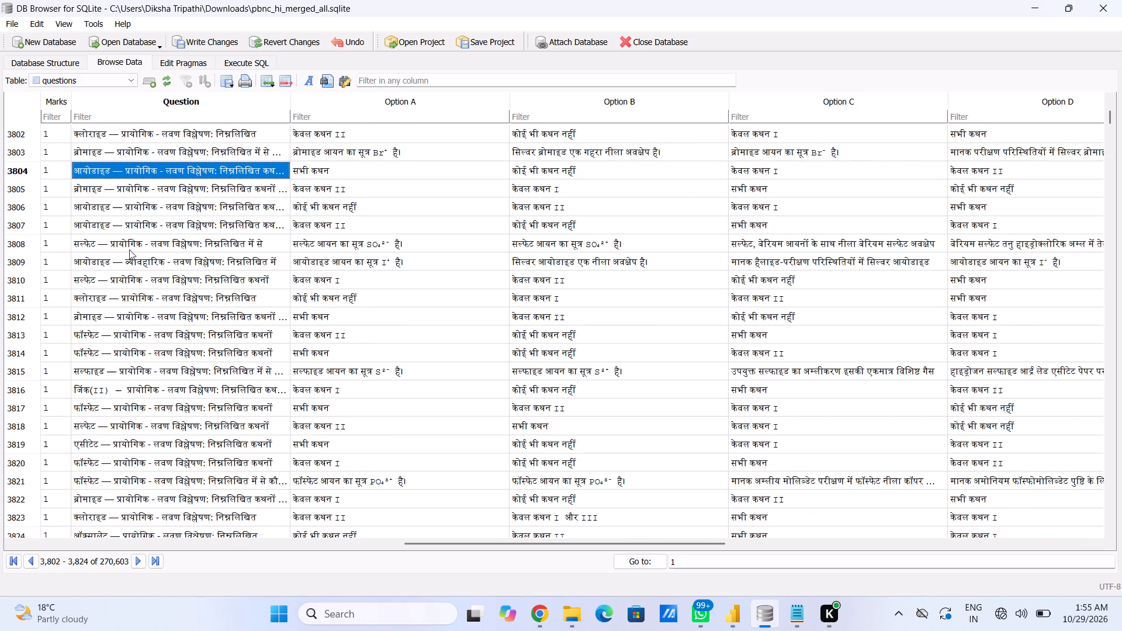
click(115, 533)
scroll(142, 418, down, 7)
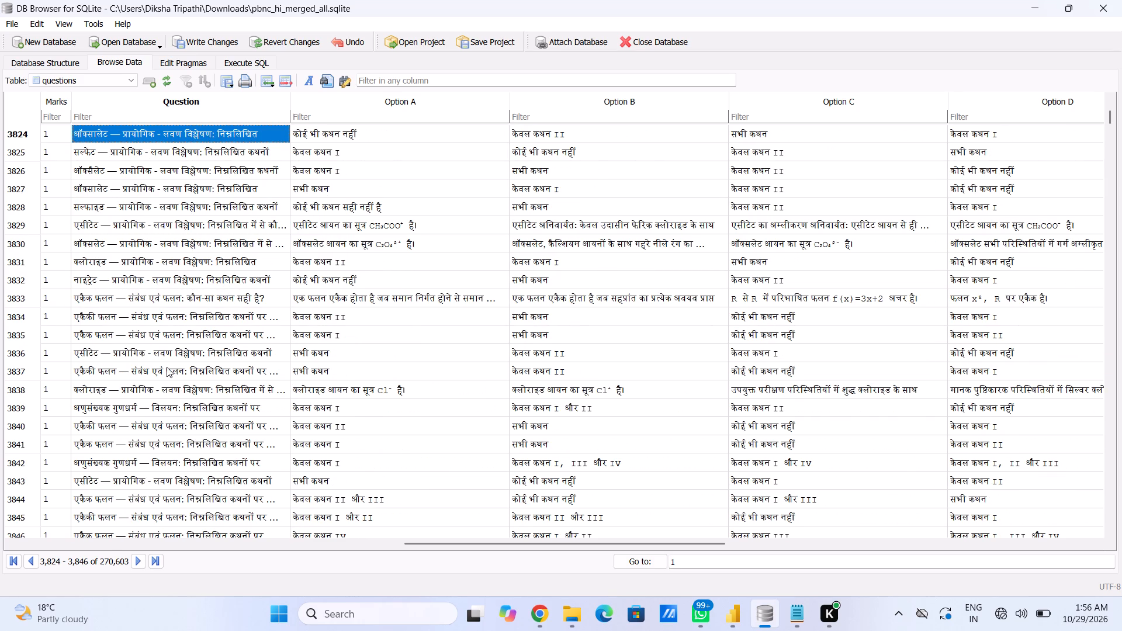
click(122, 534)
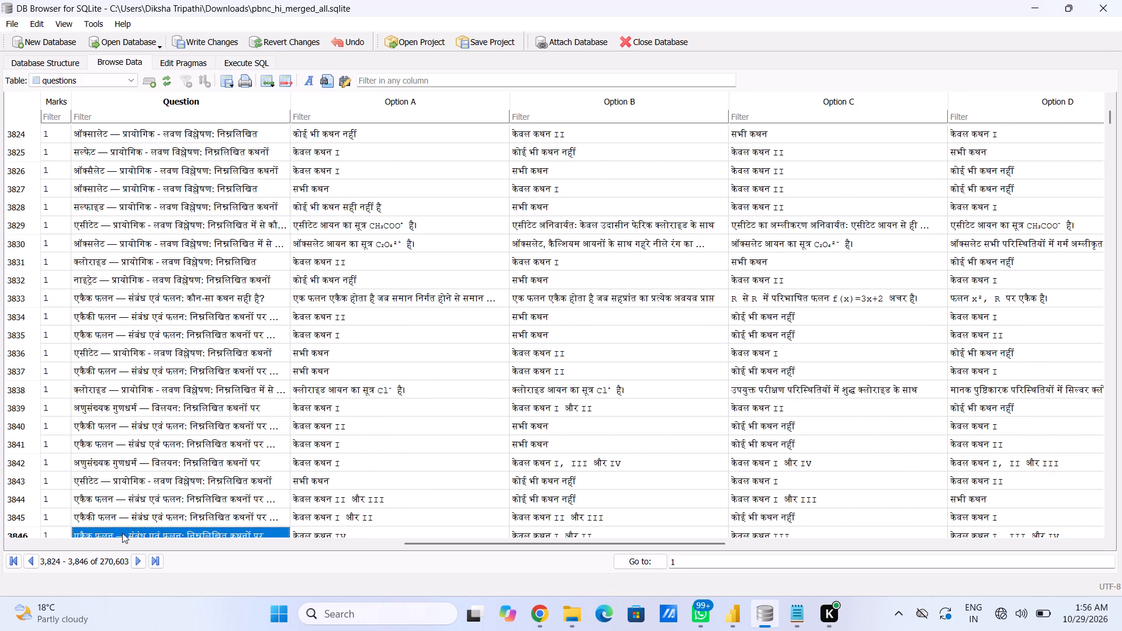
scroll(146, 395, down, 7)
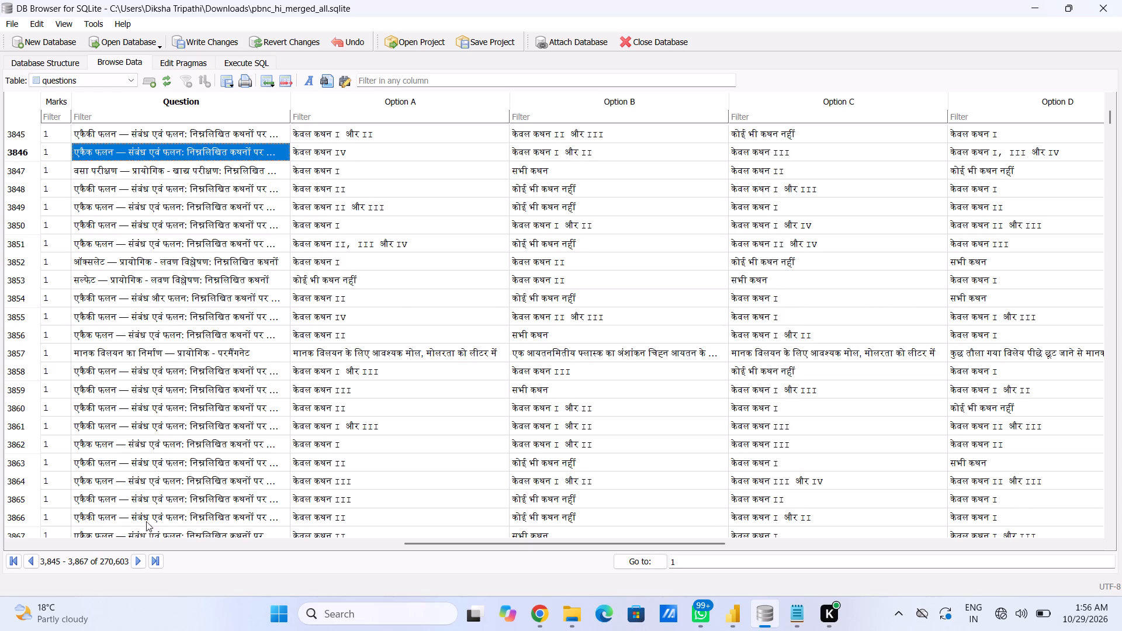
scroll(150, 513, down, 3)
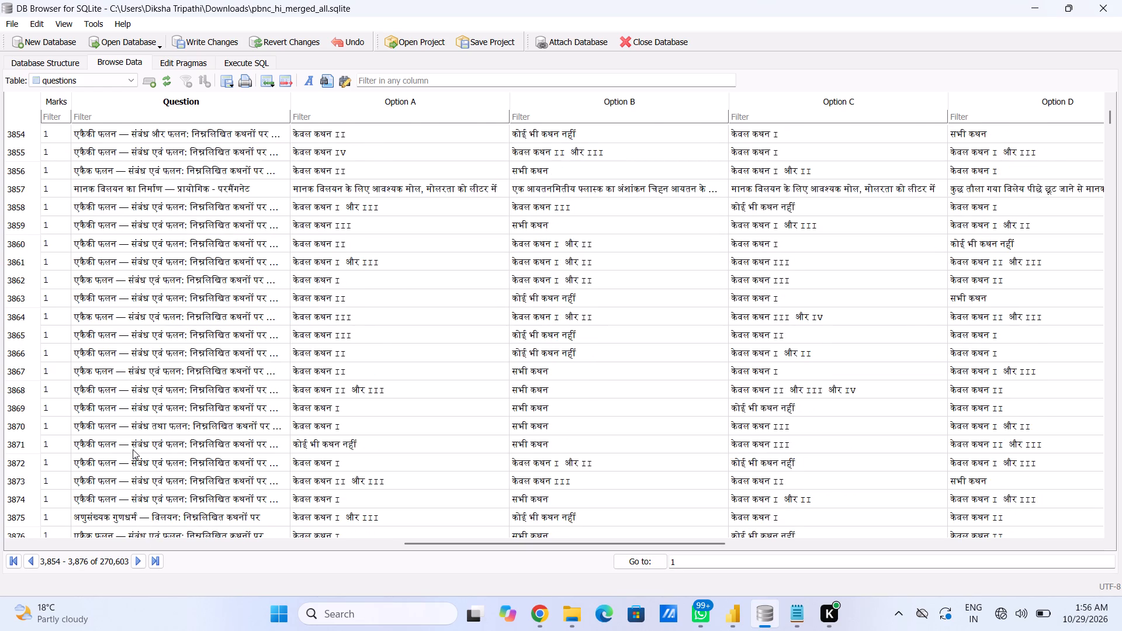
scroll(133, 449, down, 5)
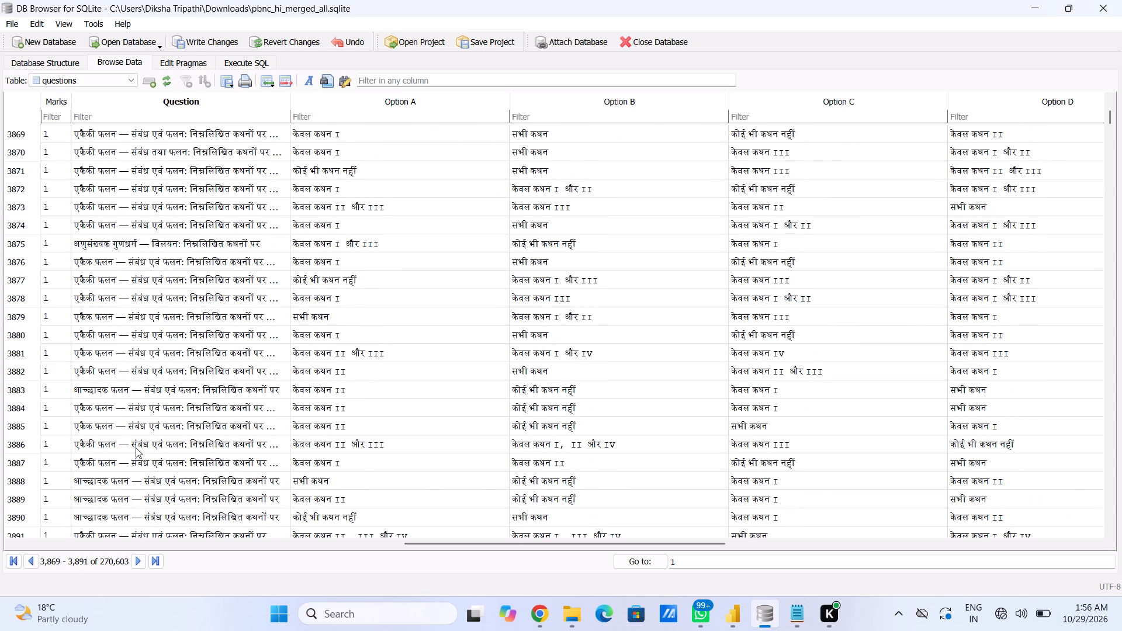
scroll(136, 448, down, 1)
scroll(181, 422, down, 1)
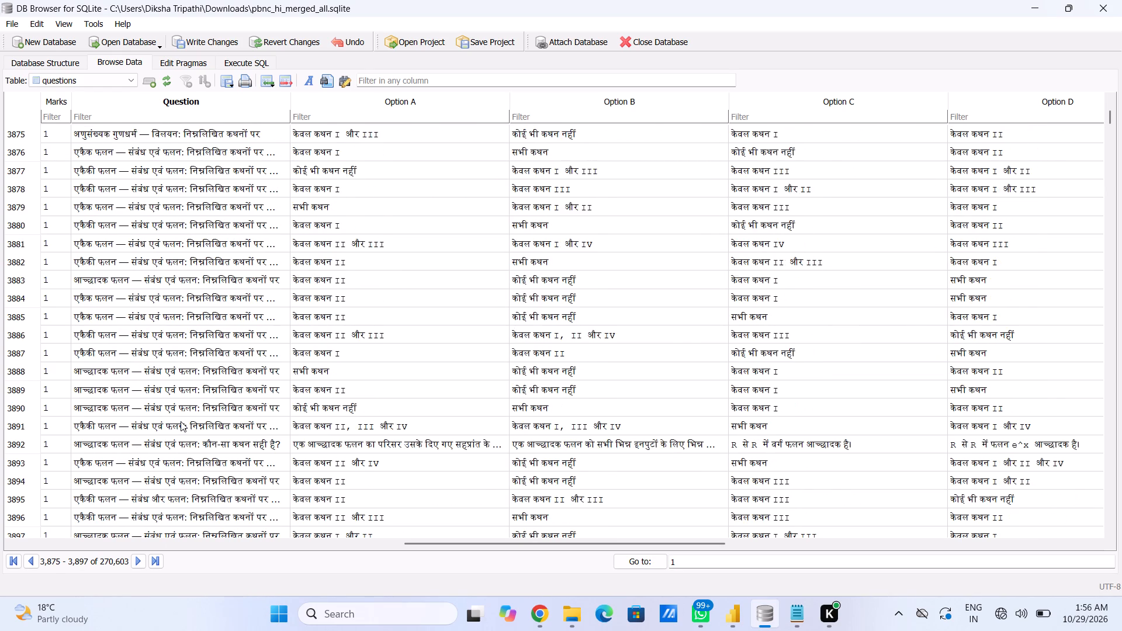
scroll(181, 421, down, 4)
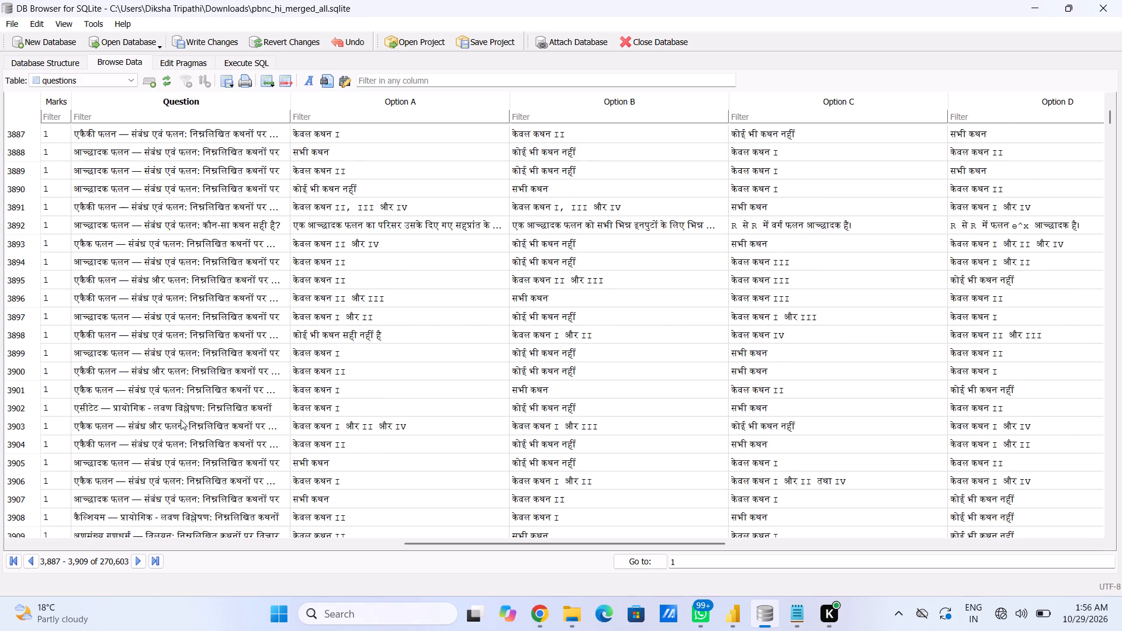
scroll(181, 419, down, 1)
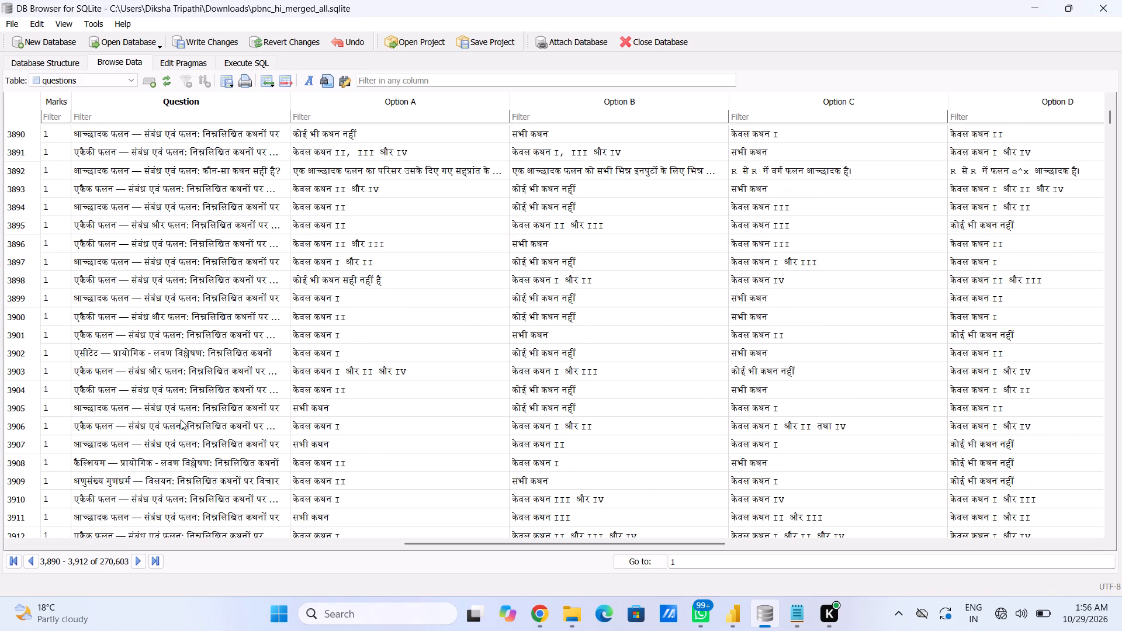
scroll(181, 420, down, 4)
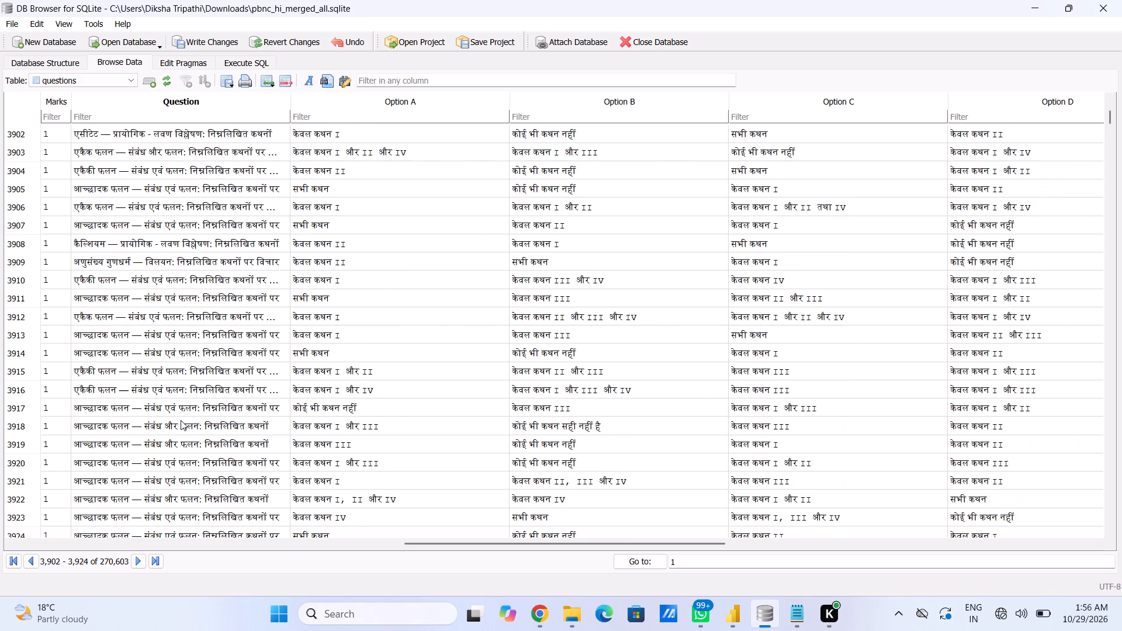
scroll(181, 420, down, 2)
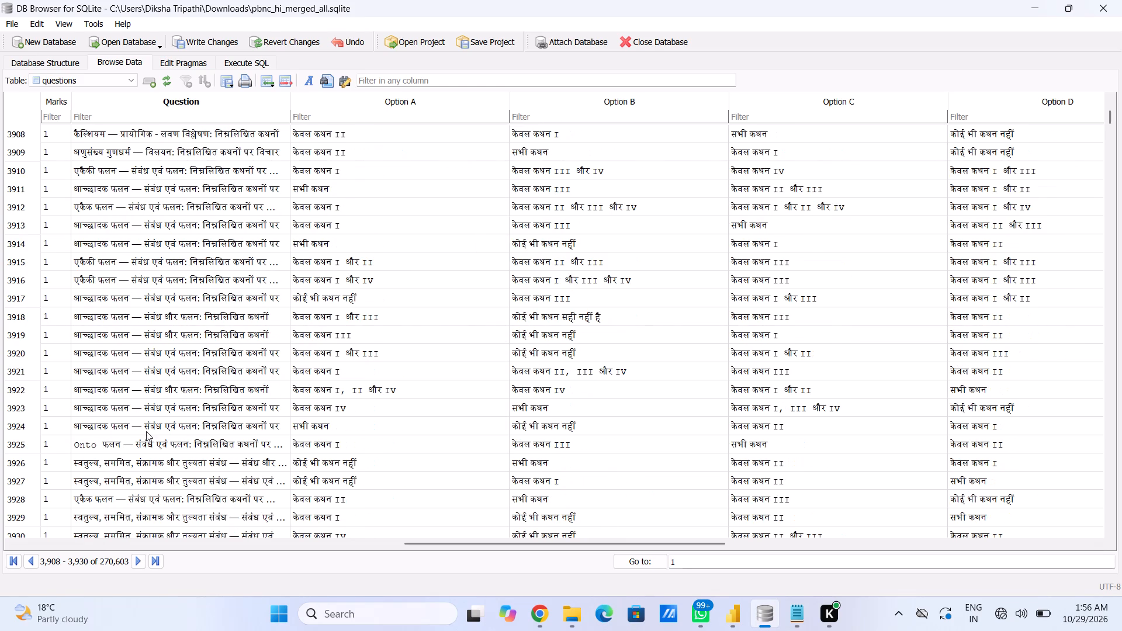
Add the ID of row 3925, ending in 90-HI, to the Notepad list, keeping only the ID from the pasted record and starting a new line.
click(17, 442)
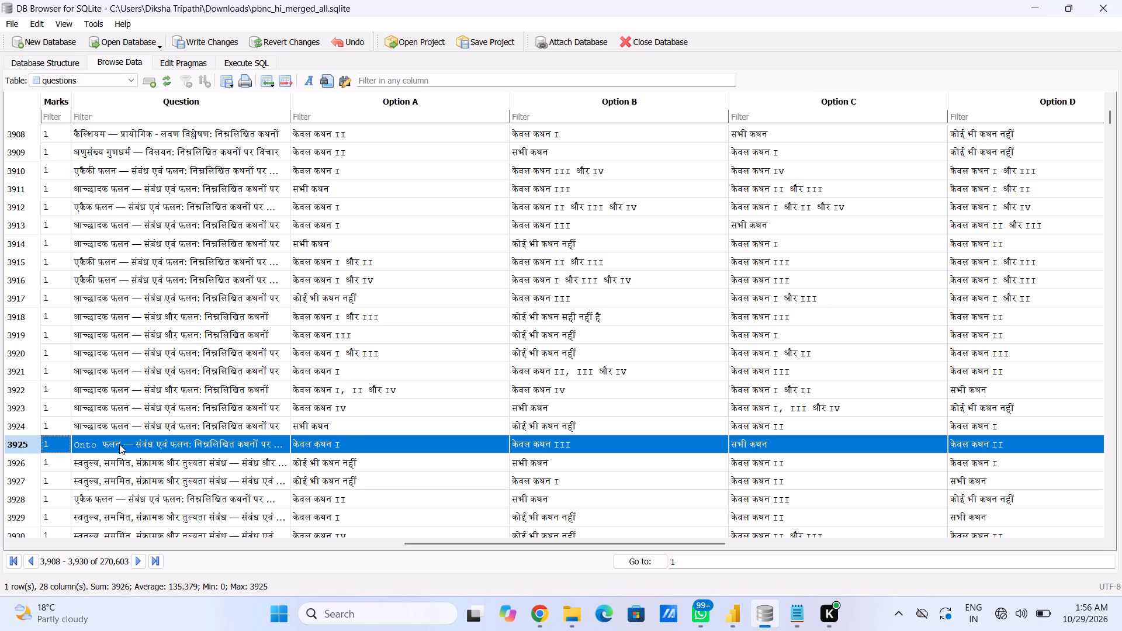
key(ctrl+c)
click(799, 616)
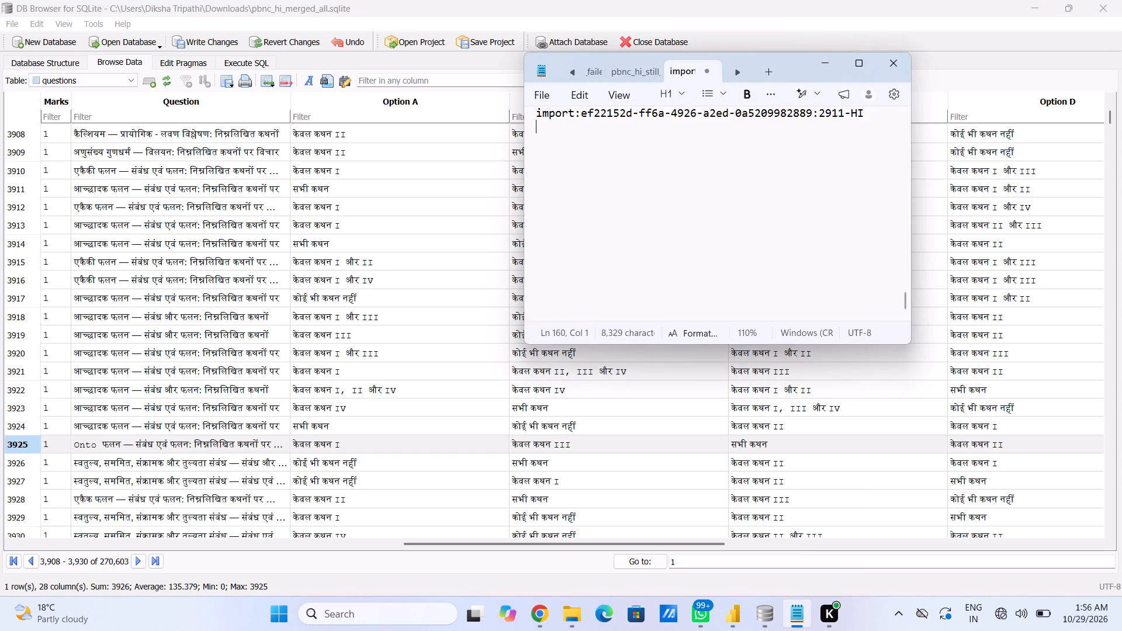
key(ctrl+v)
drag(545, 311, 543, 308)
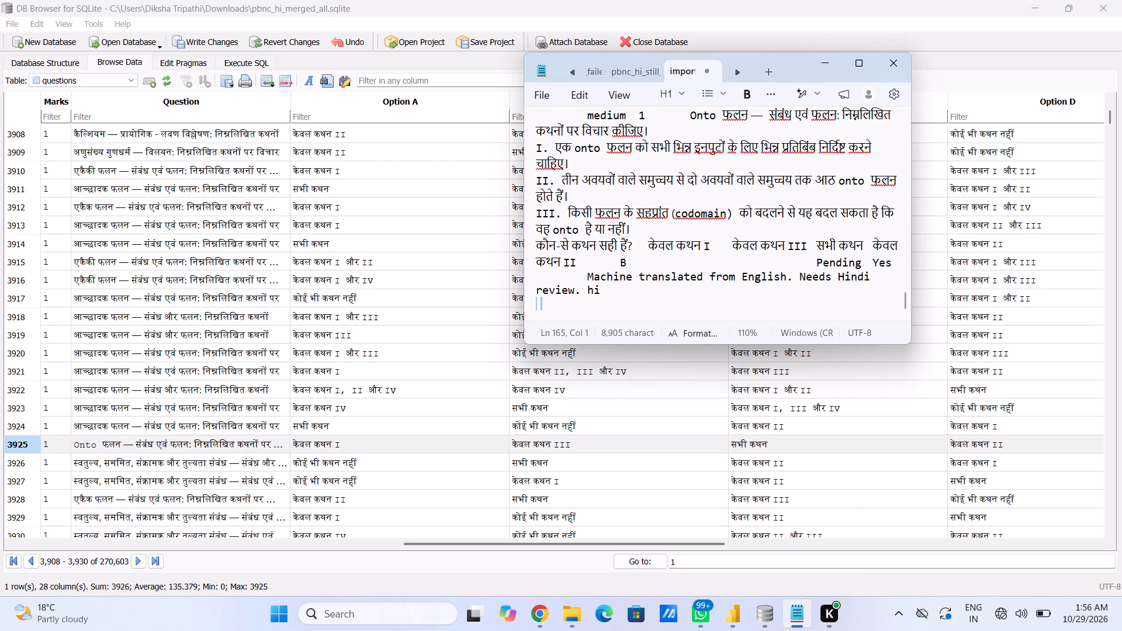
drag(543, 308, 528, 176)
scroll(539, 282, up, 2)
key(BackSpace)
key(Return)
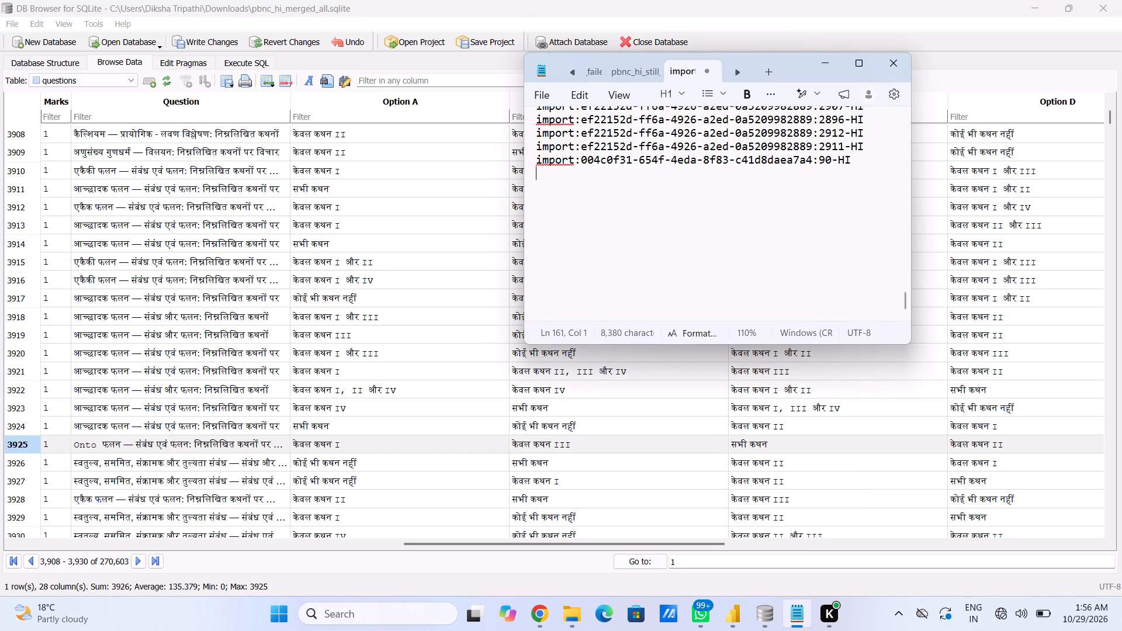
Examine the Question column in DB Browser from row 3926 to row 4348 for entries whose headings are still in English.
scroll(77, 394, down, 2)
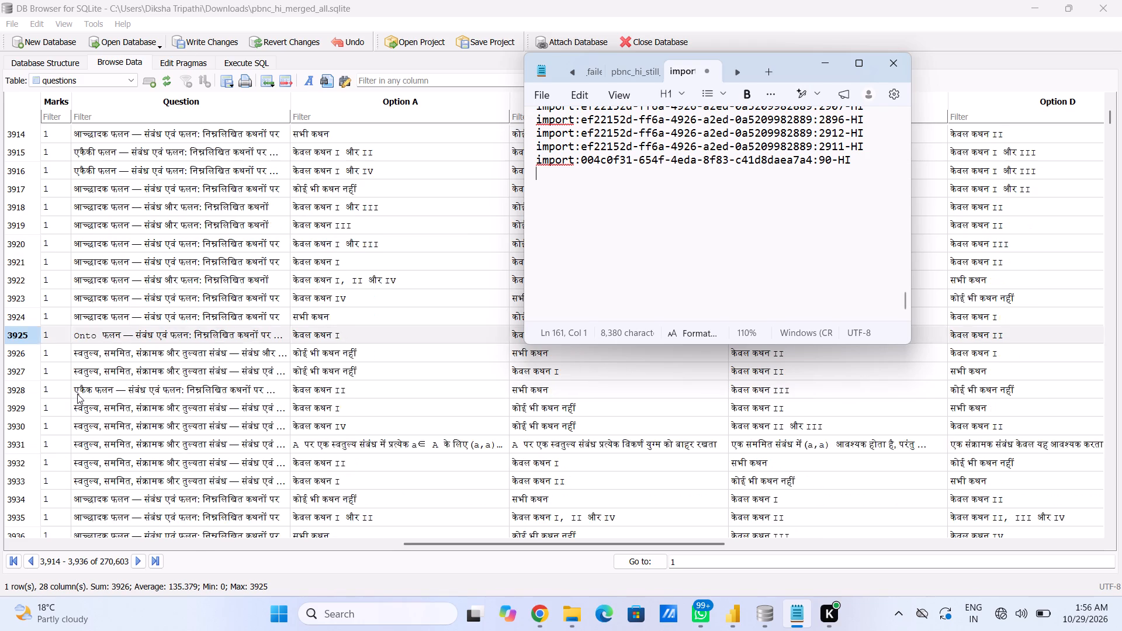
scroll(77, 394, down, 3)
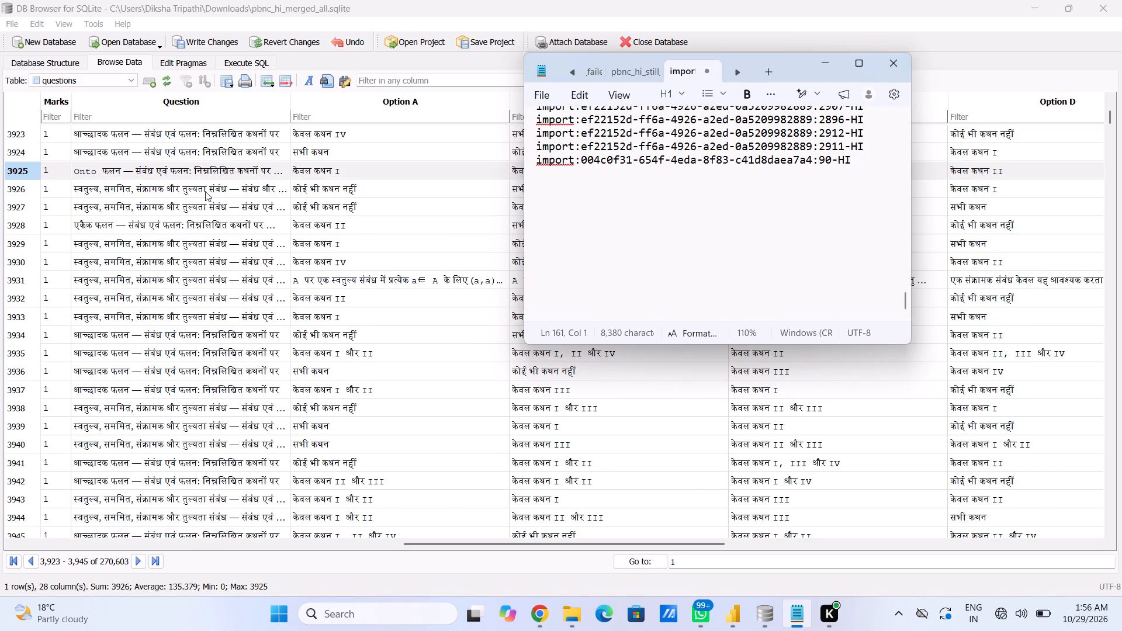
click(103, 535)
scroll(144, 390, down, 7)
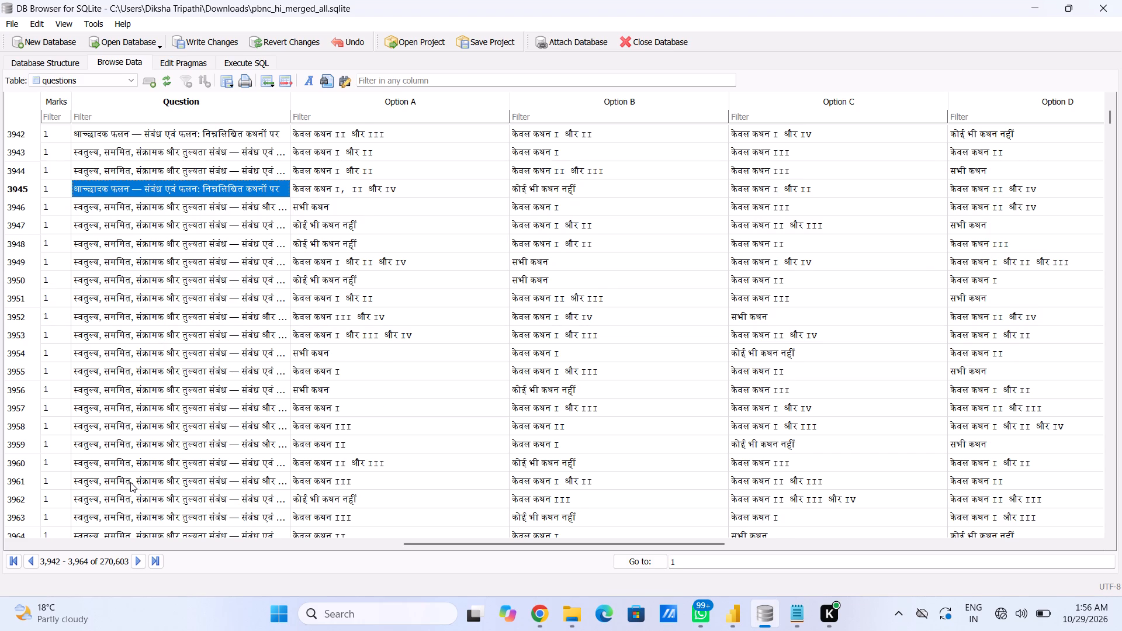
scroll(130, 482, down, 5)
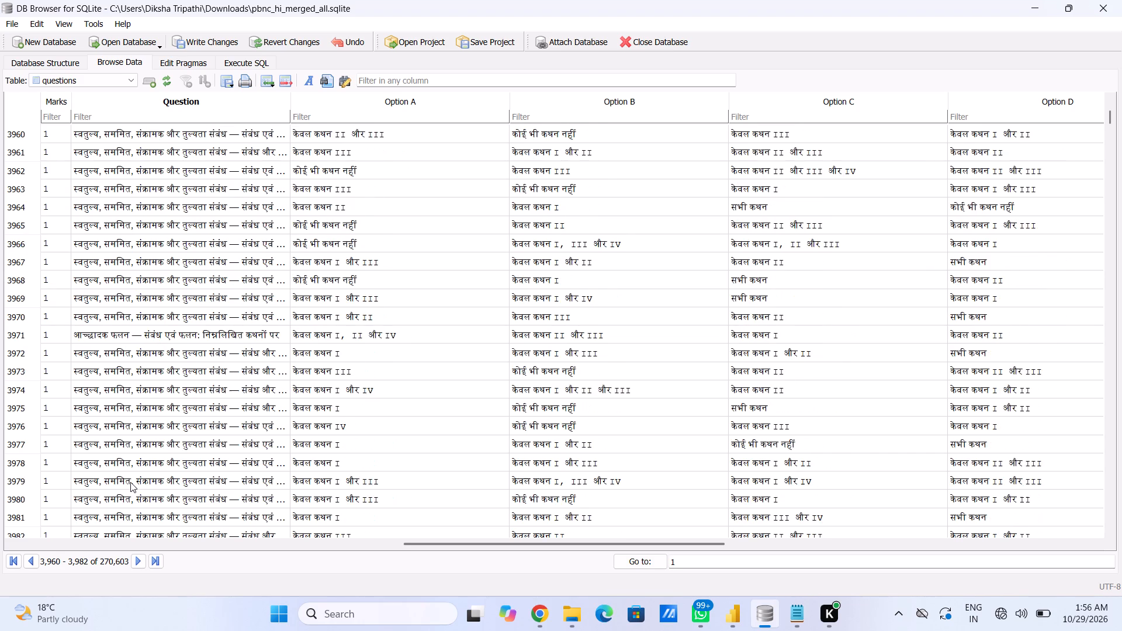
scroll(130, 482, down, 2)
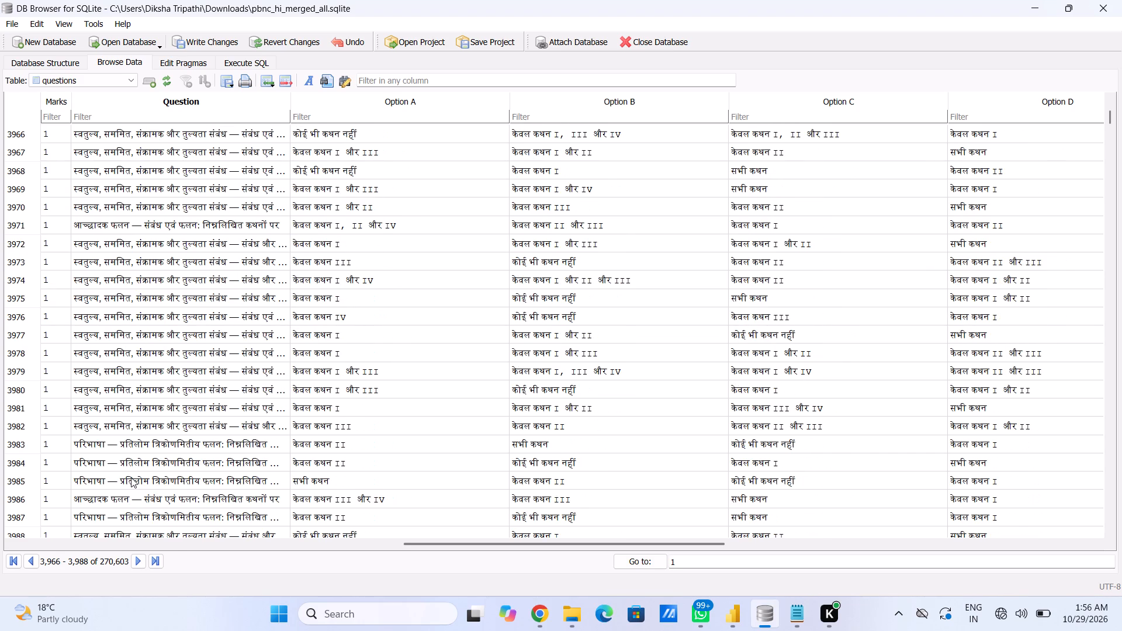
scroll(131, 477, down, 2)
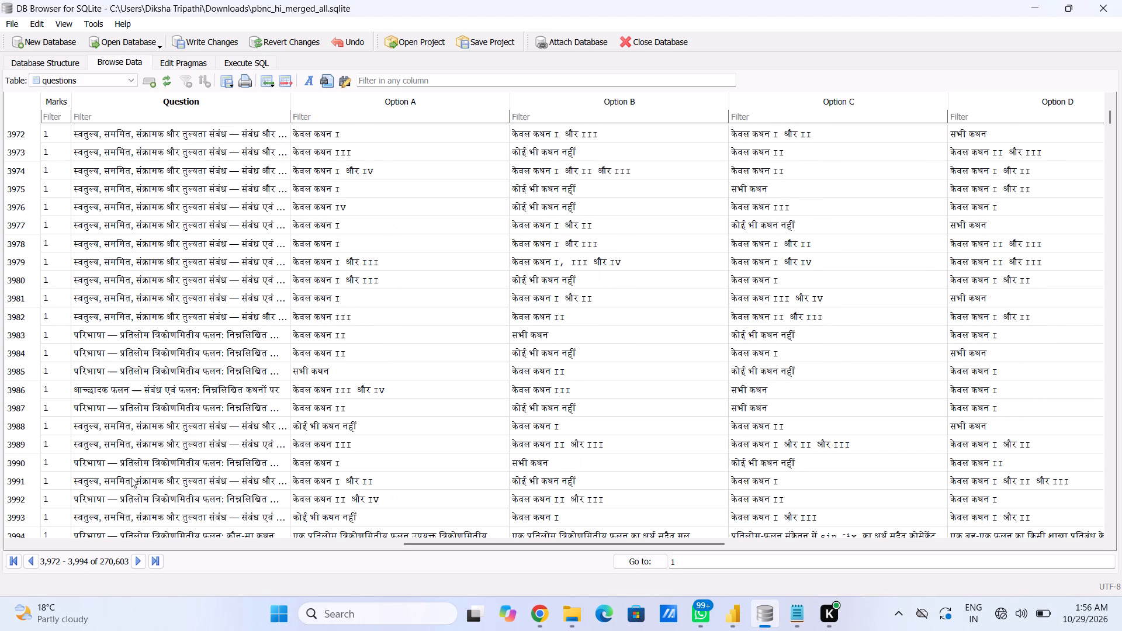
scroll(131, 477, down, 2)
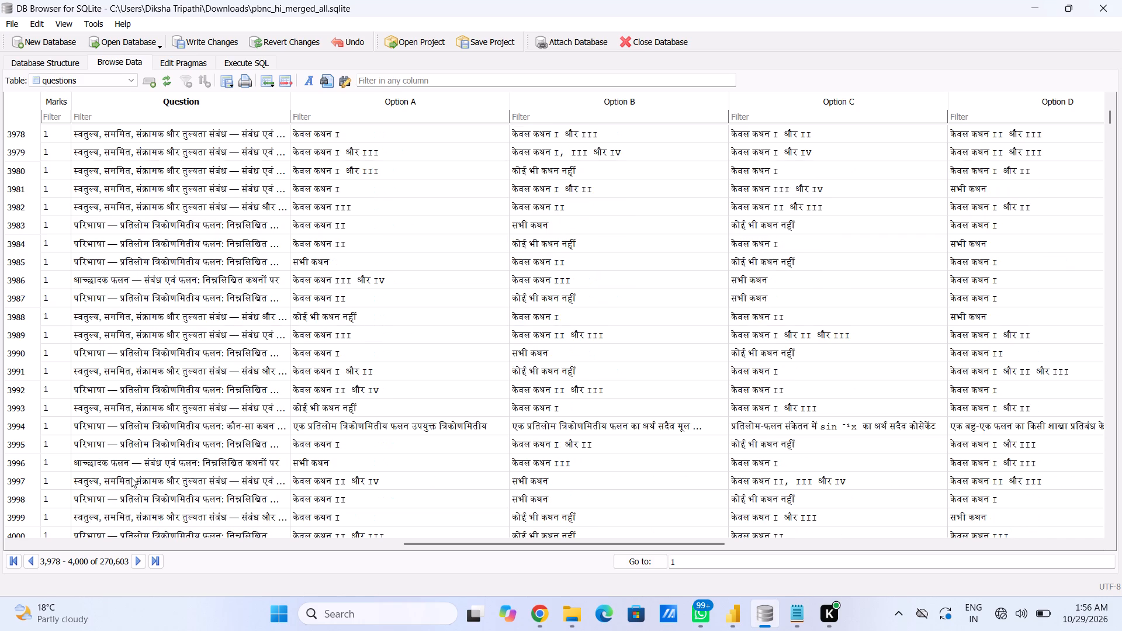
scroll(131, 477, down, 3)
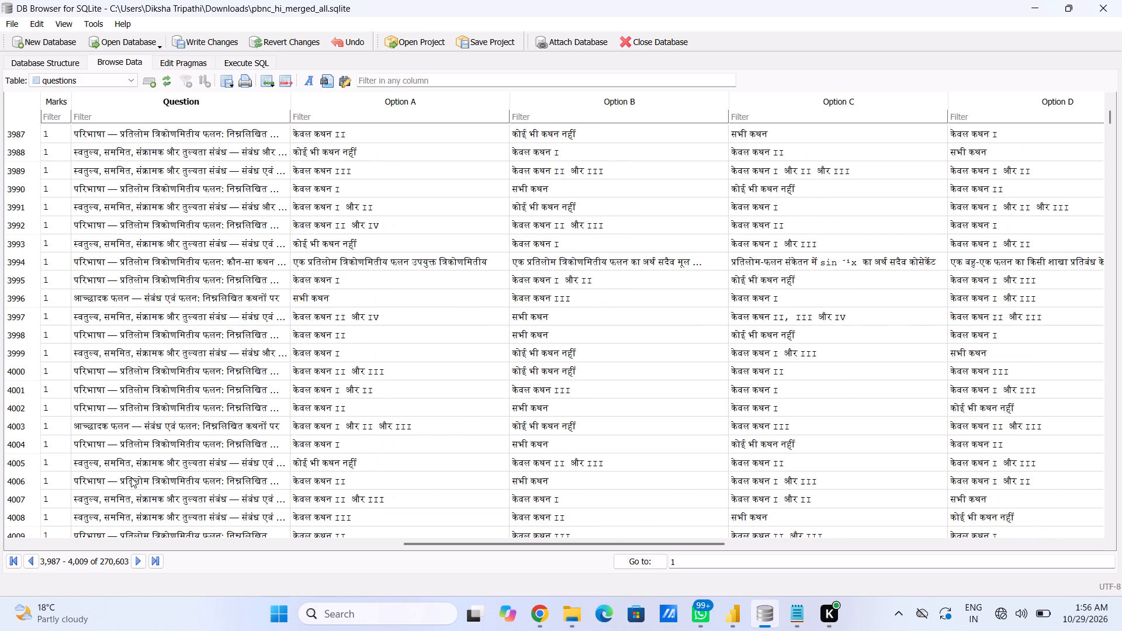
scroll(131, 477, down, 2)
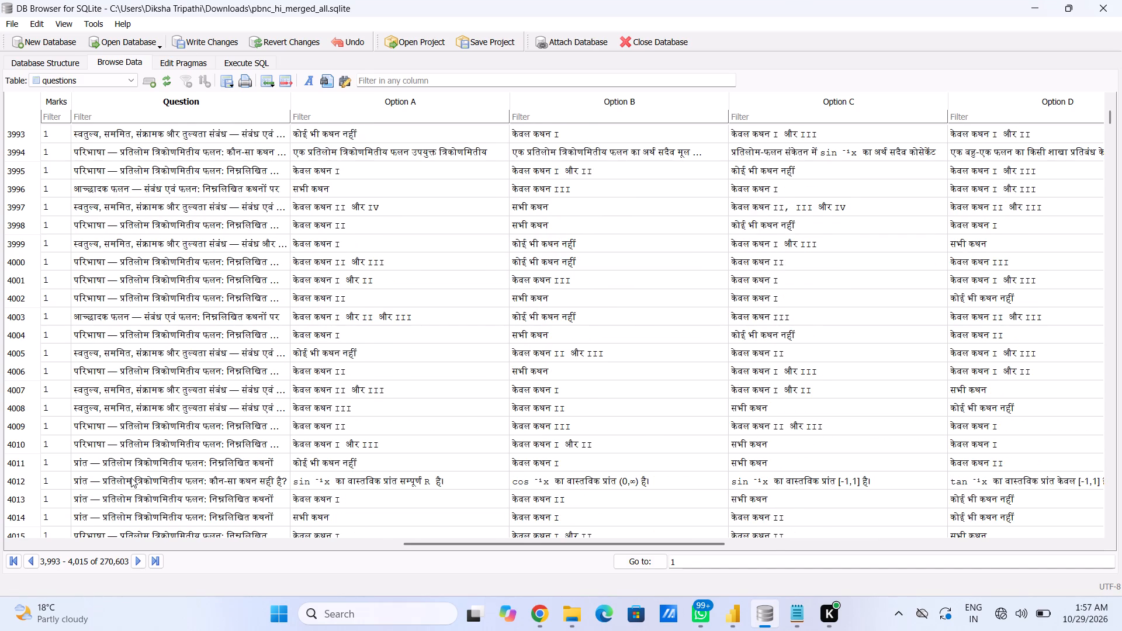
scroll(131, 477, down, 3)
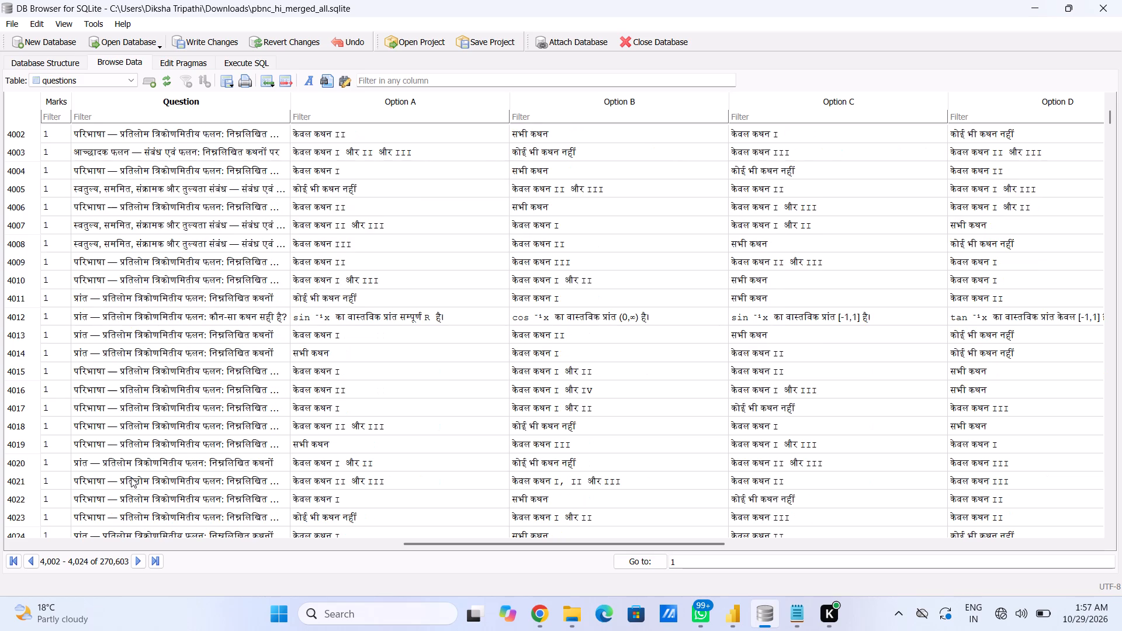
scroll(131, 477, down, 1)
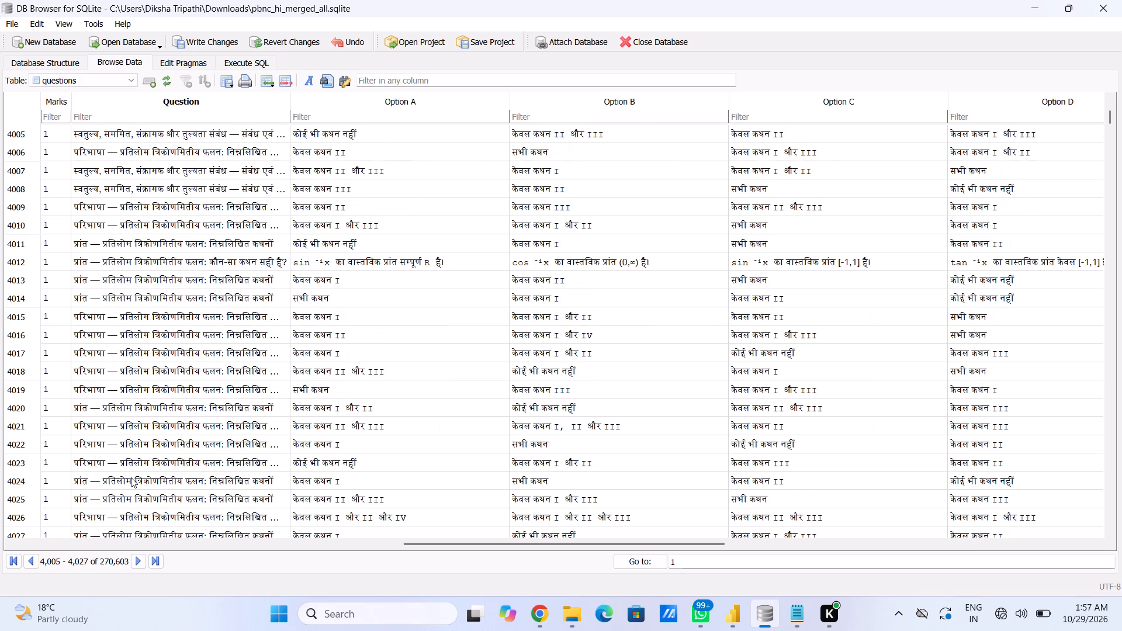
scroll(131, 477, down, 3)
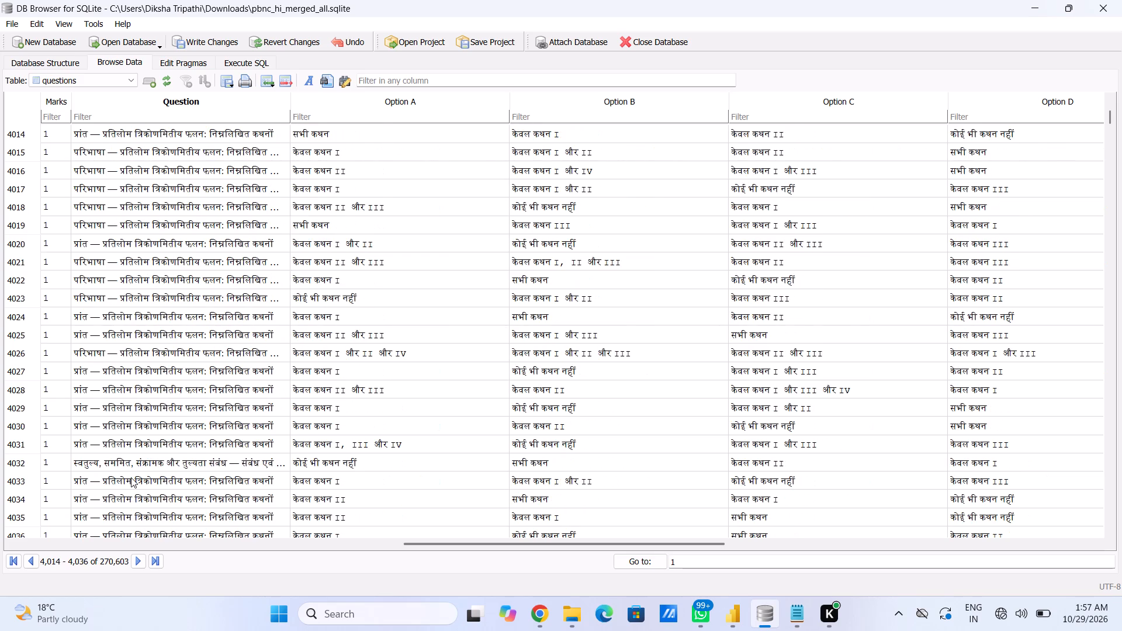
scroll(131, 477, down, 3)
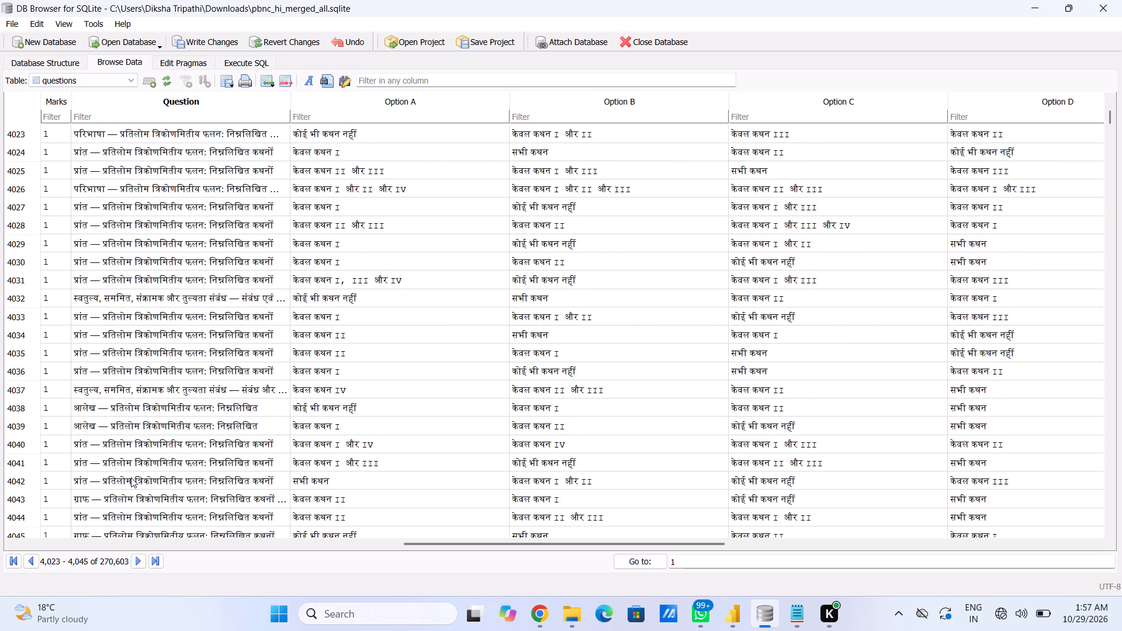
scroll(131, 477, down, 4)
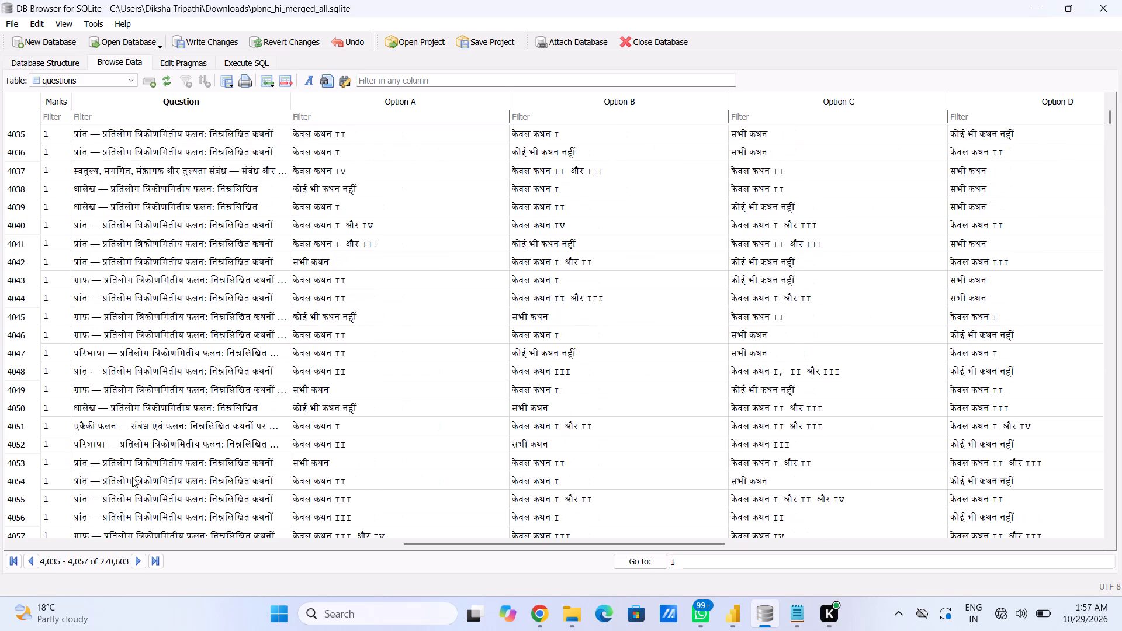
scroll(132, 477, down, 6)
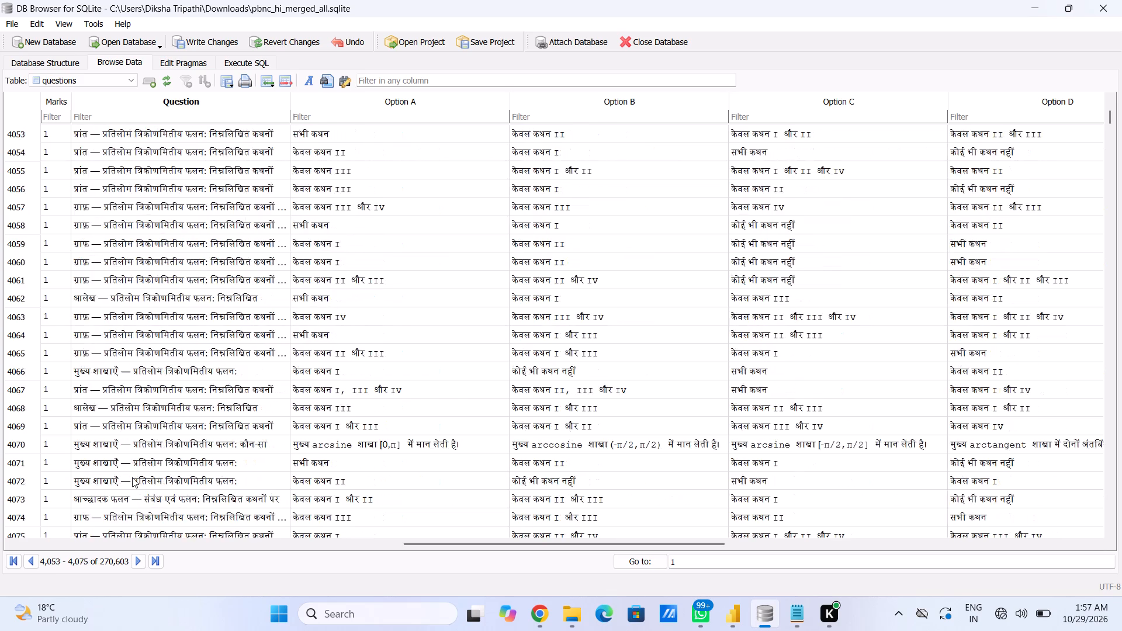
scroll(132, 477, down, 1)
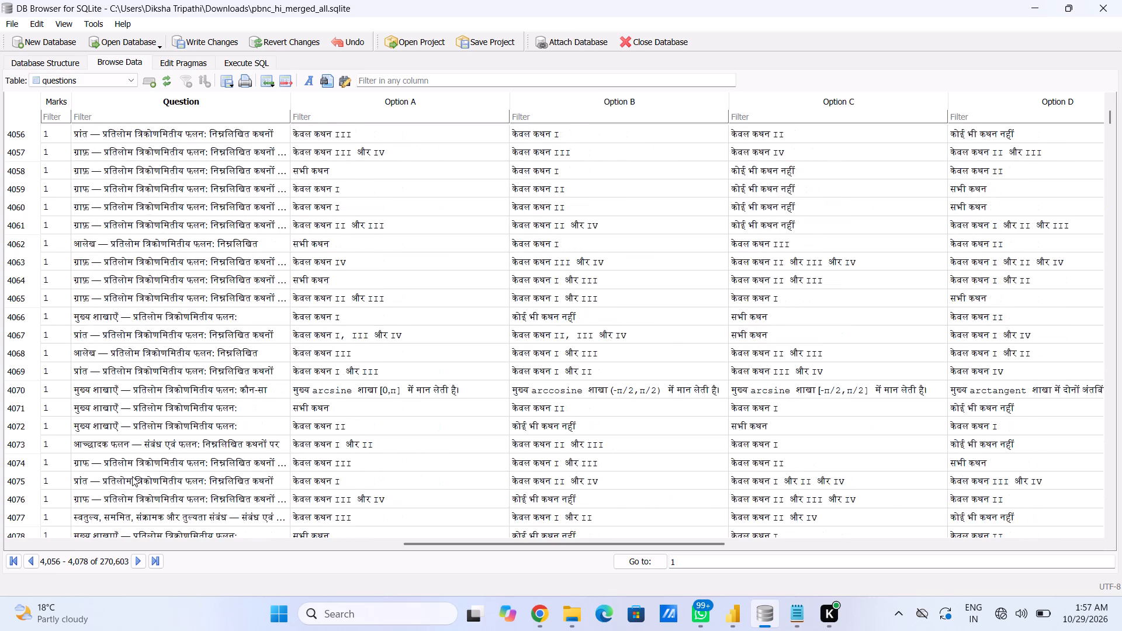
scroll(132, 476, down, 6)
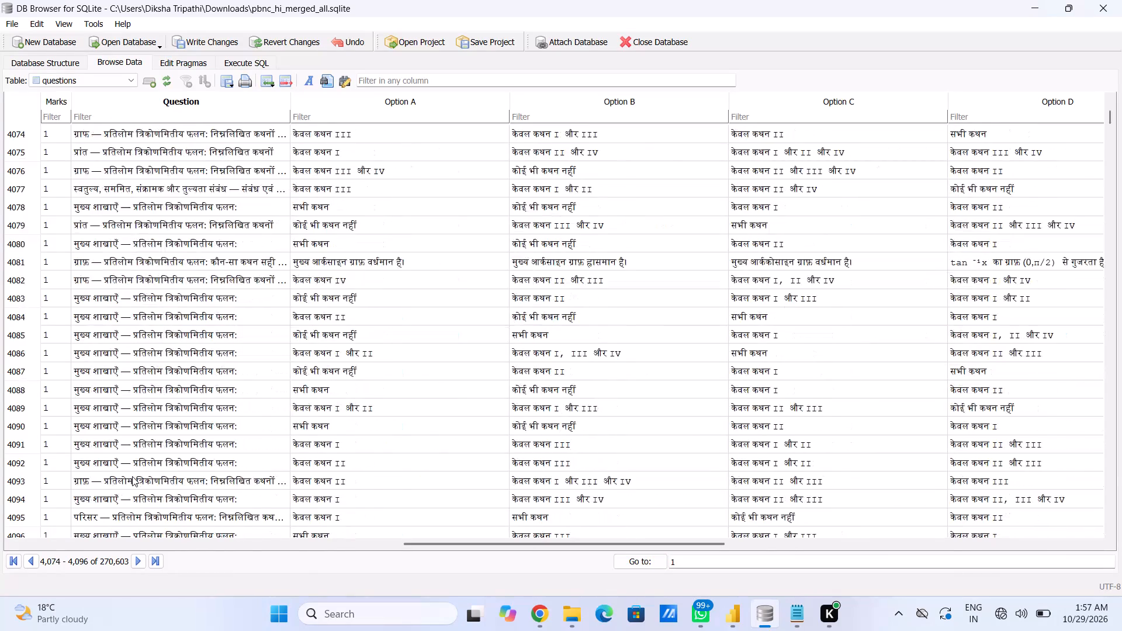
scroll(132, 476, down, 5)
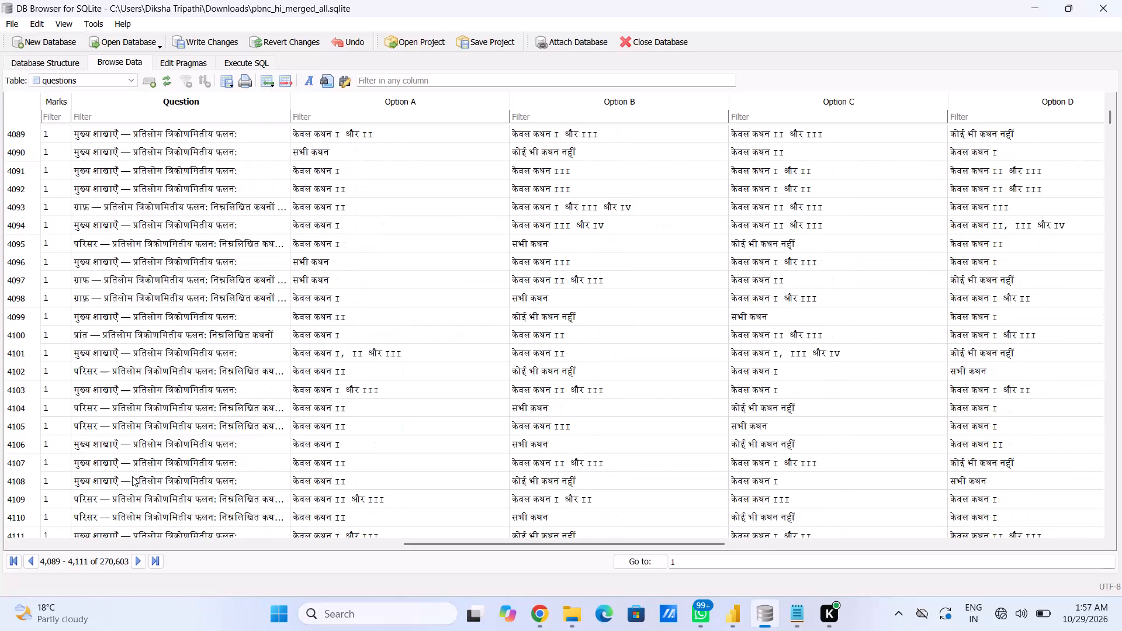
scroll(132, 476, down, 5)
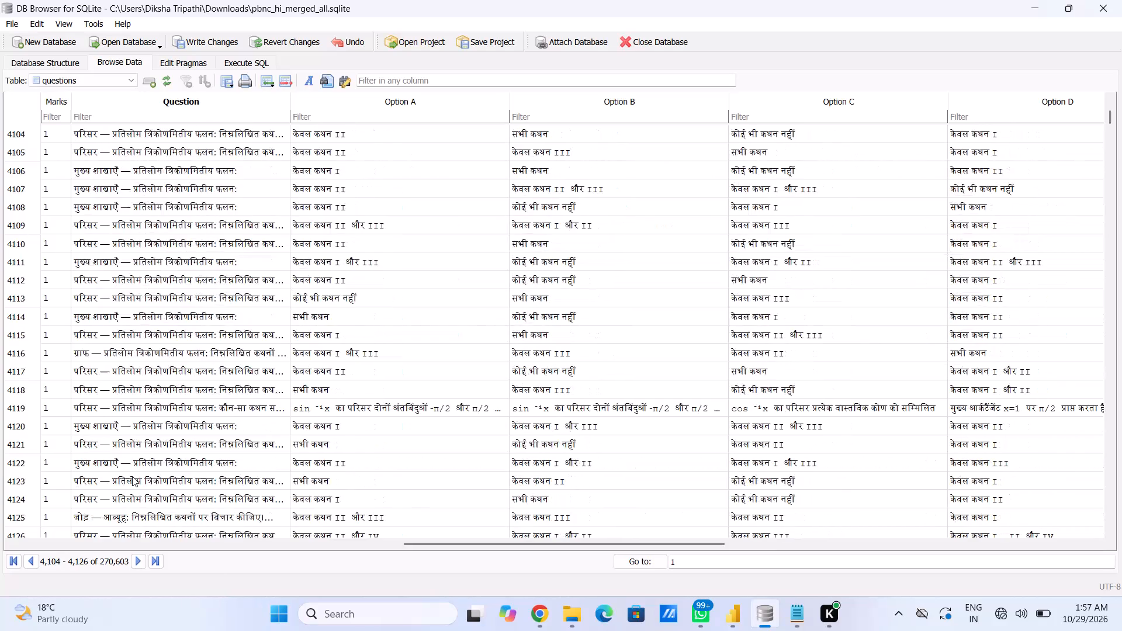
scroll(130, 483, down, 3)
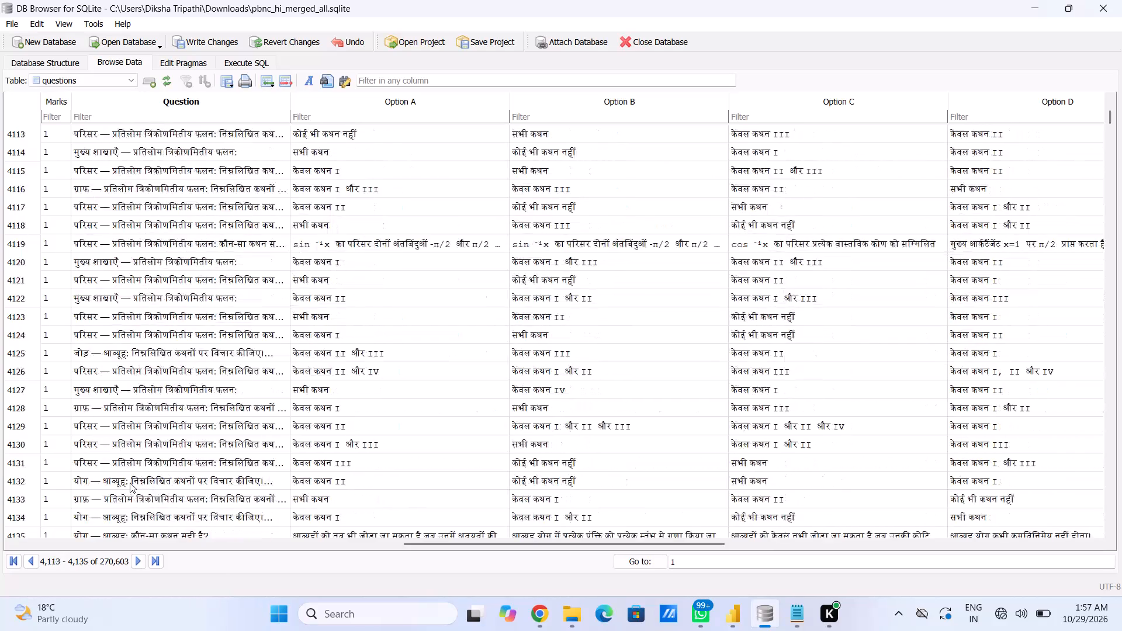
scroll(130, 483, down, 3)
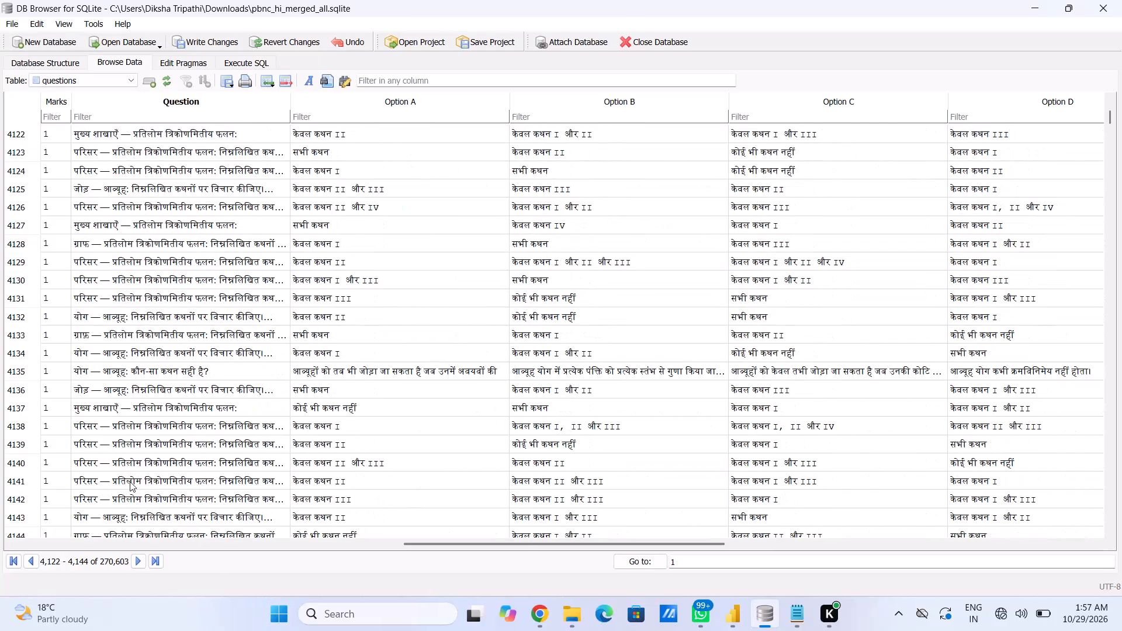
scroll(130, 479, down, 2)
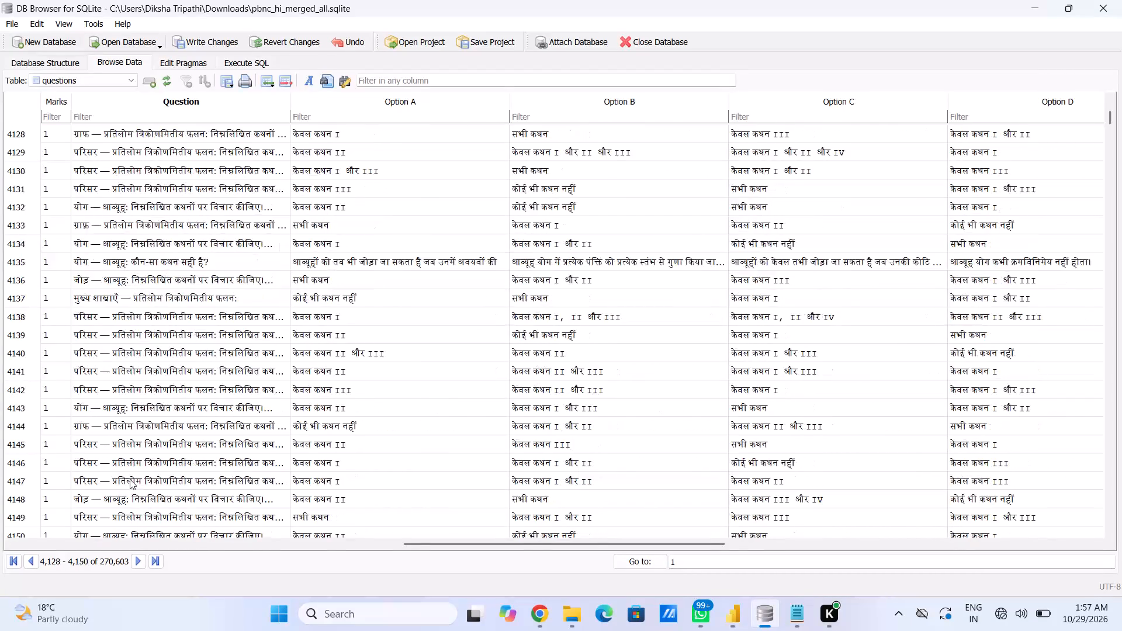
scroll(130, 479, down, 6)
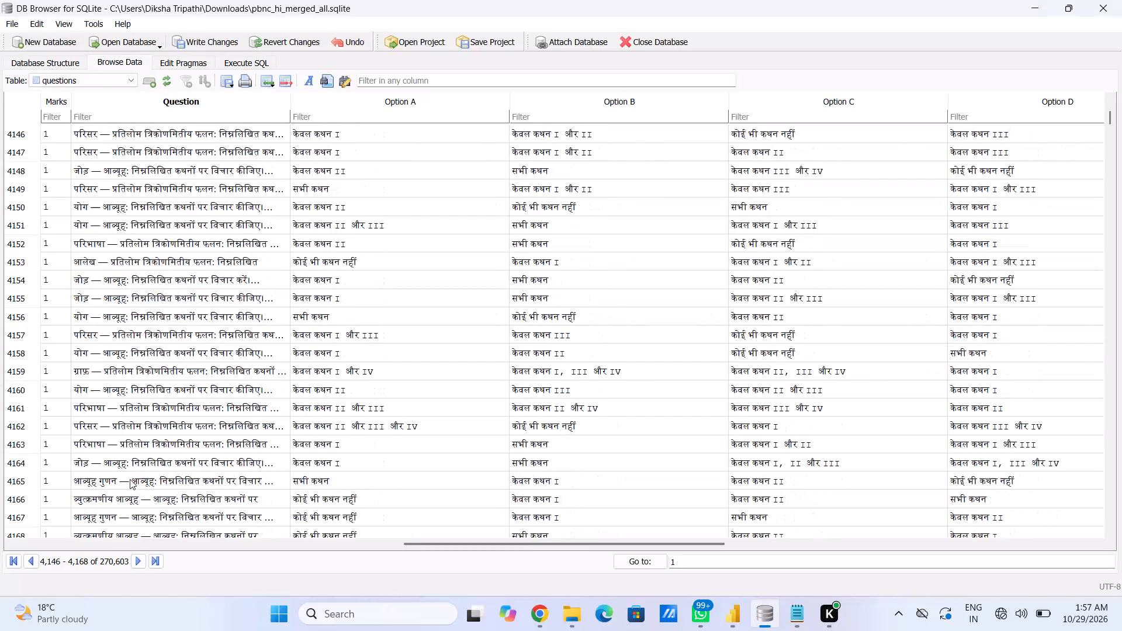
scroll(130, 479, down, 3)
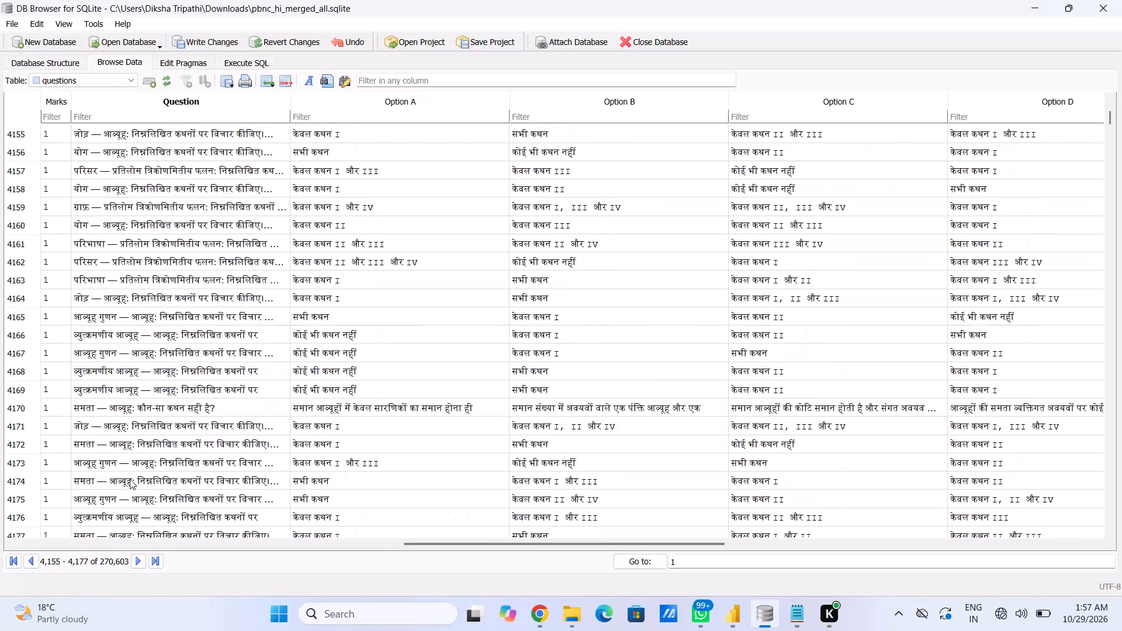
scroll(130, 479, down, 5)
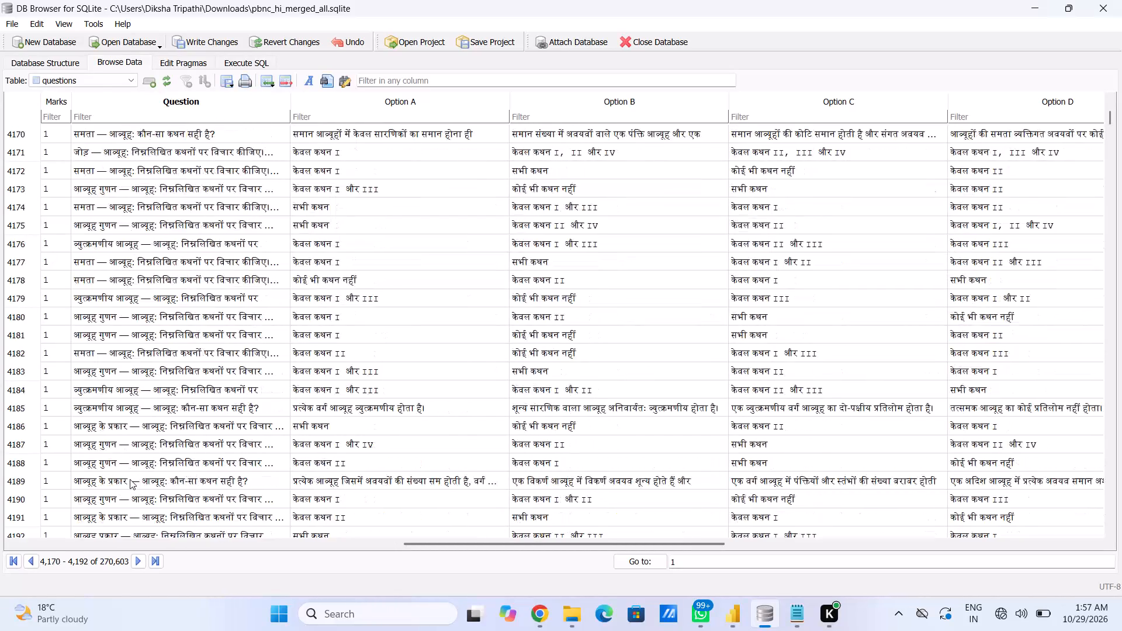
scroll(130, 479, down, 5)
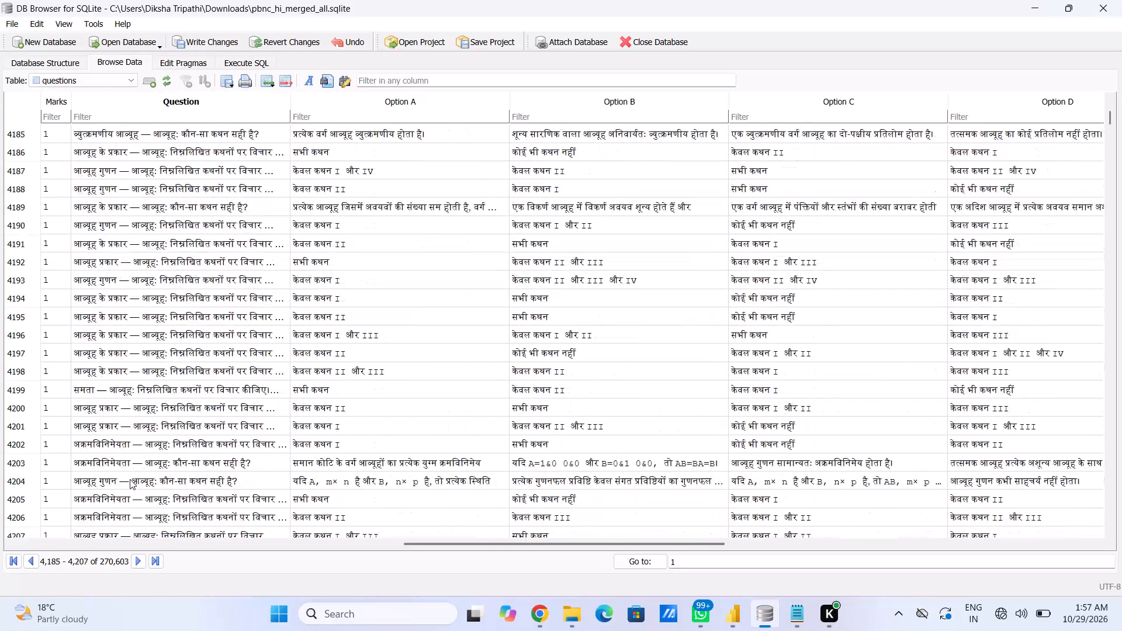
scroll(130, 479, down, 3)
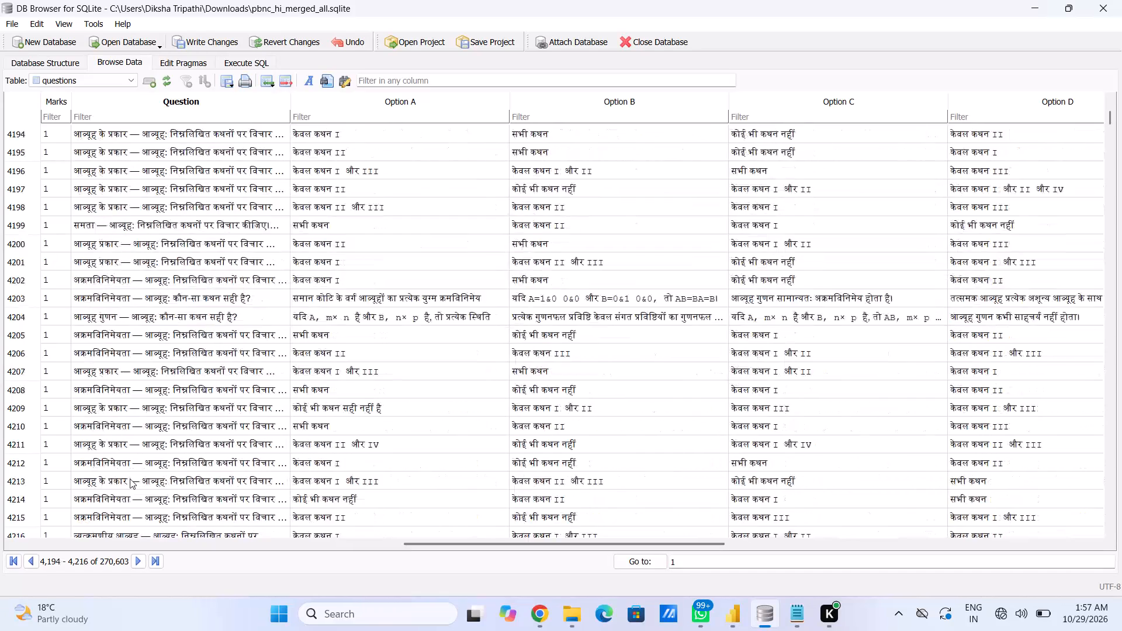
scroll(130, 479, down, 5)
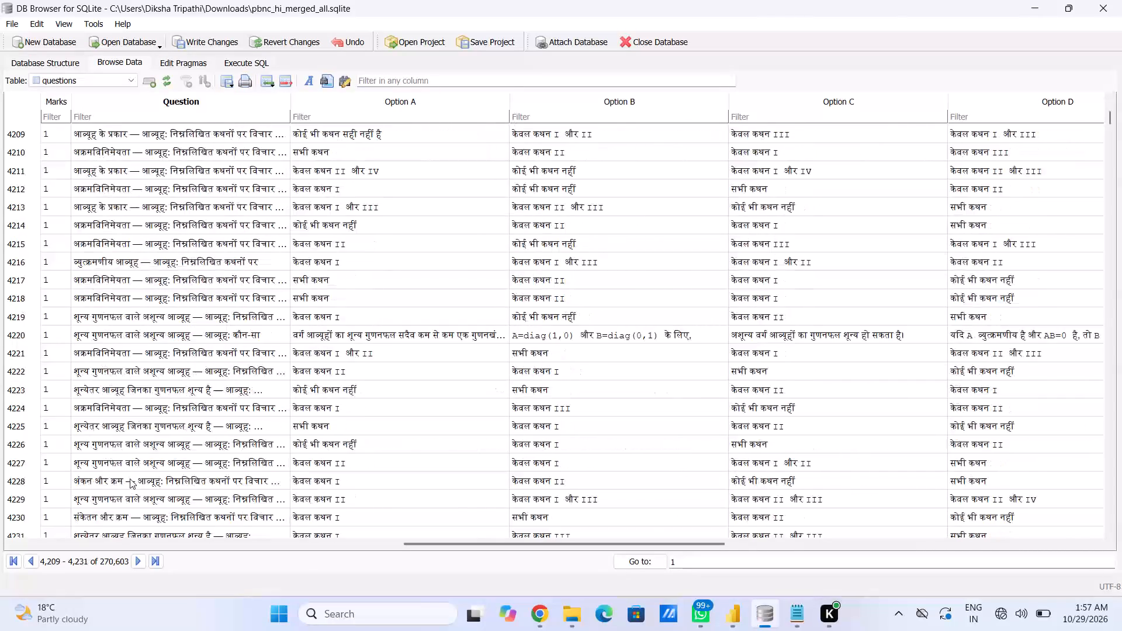
scroll(130, 479, down, 5)
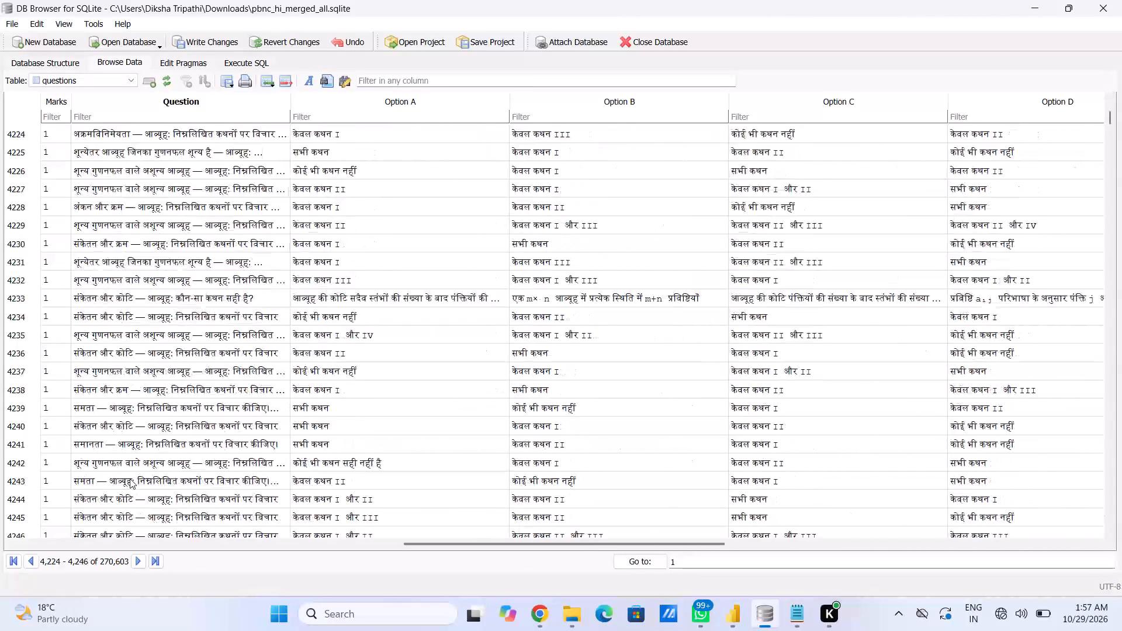
scroll(130, 479, down, 5)
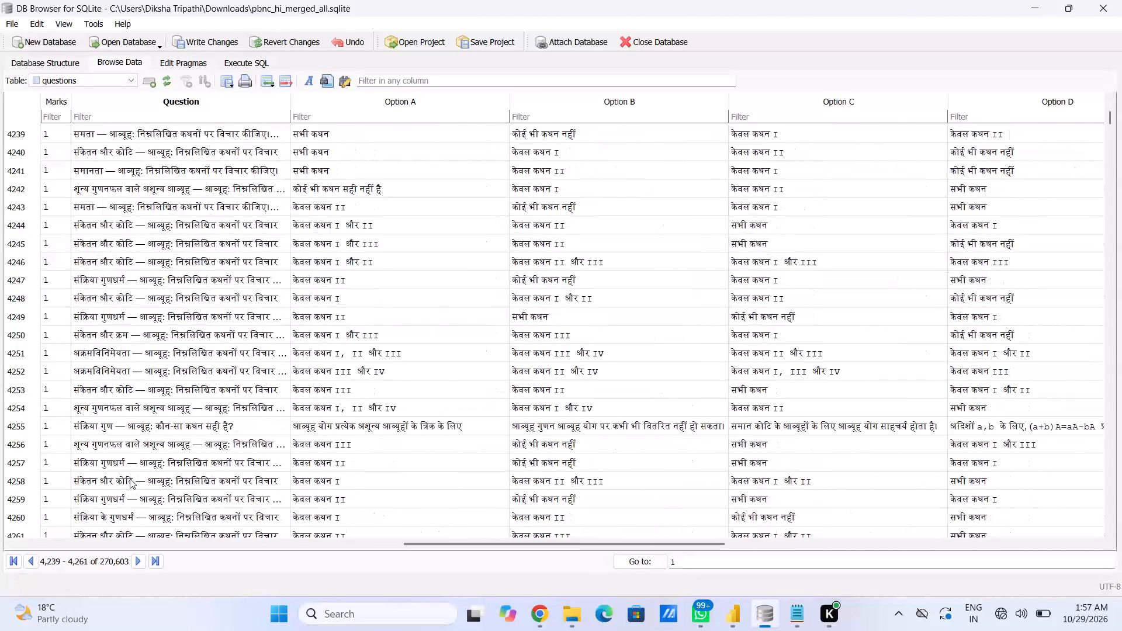
scroll(130, 479, down, 4)
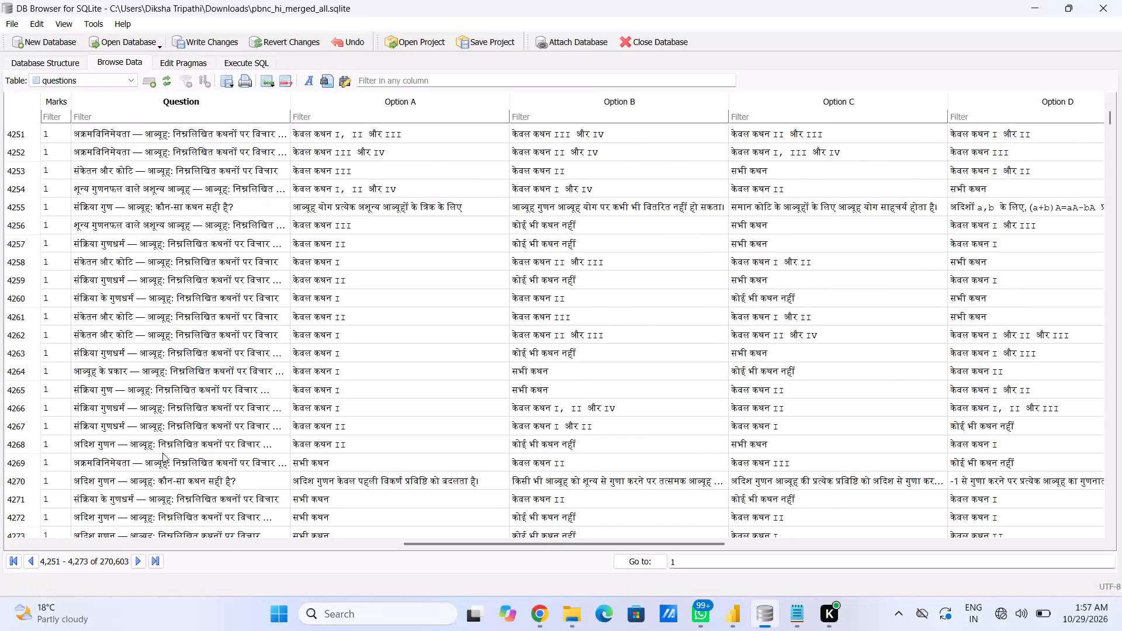
scroll(162, 453, down, 5)
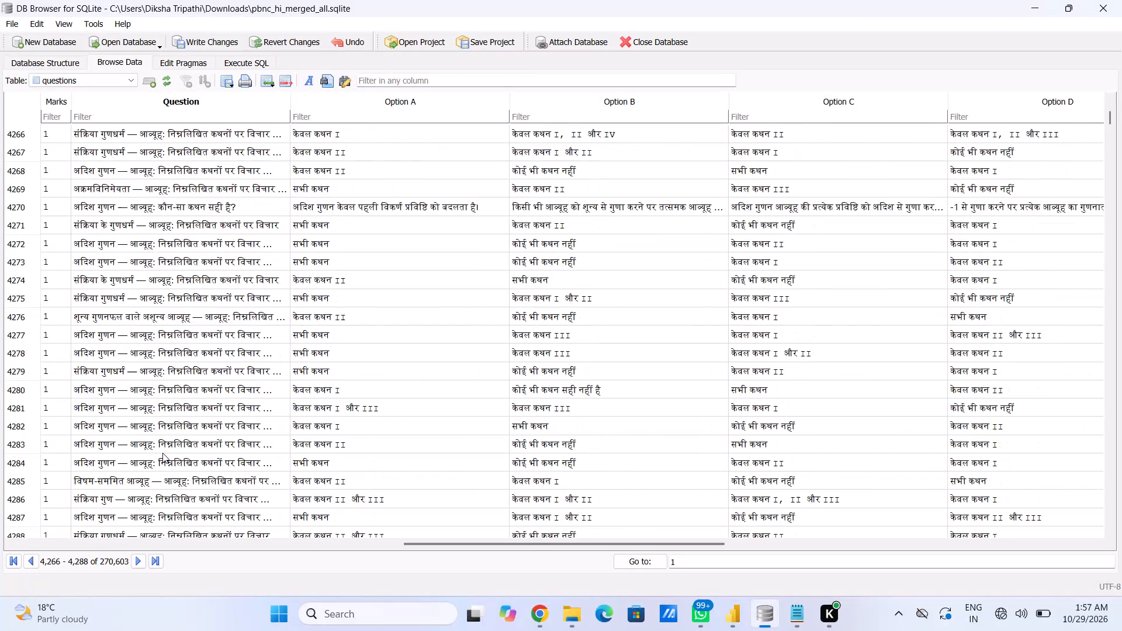
scroll(162, 453, down, 6)
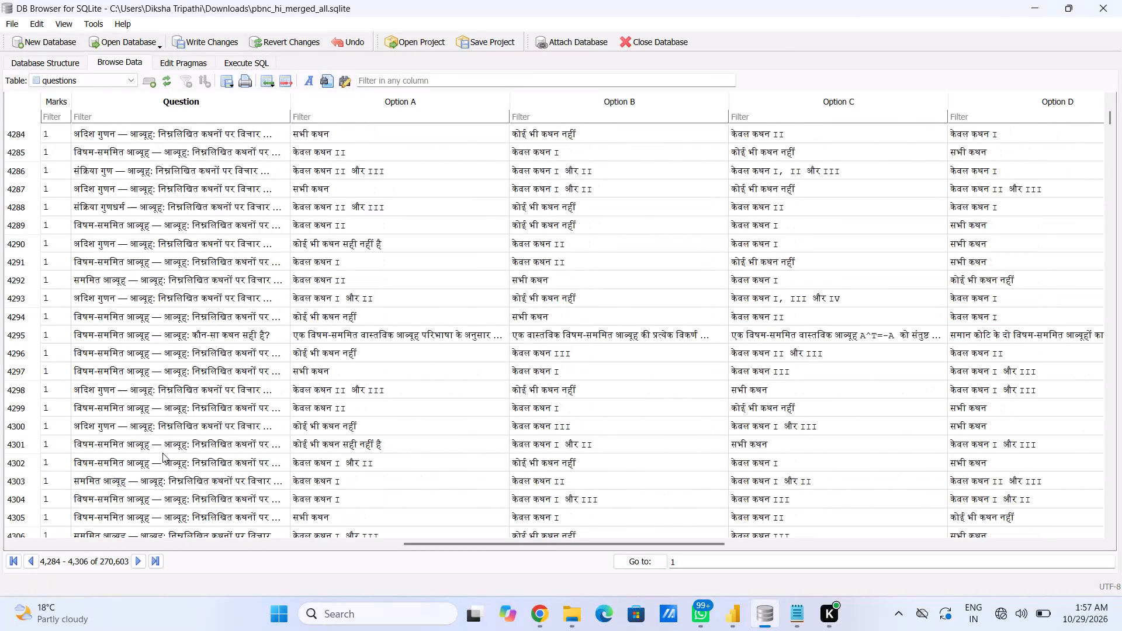
scroll(162, 453, down, 8)
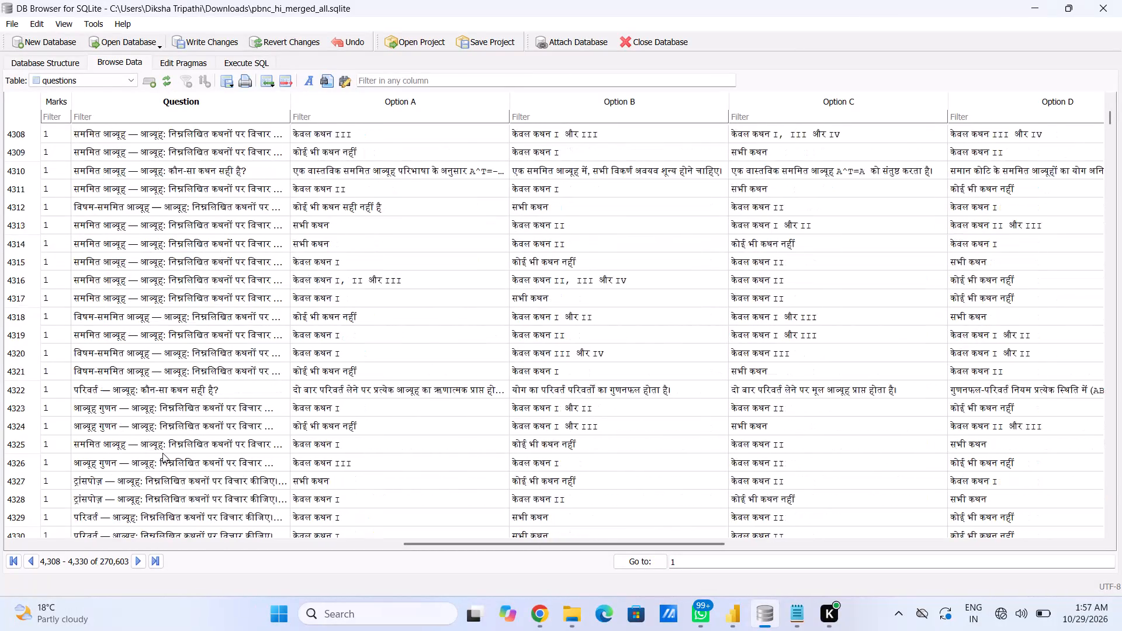
scroll(162, 453, down, 6)
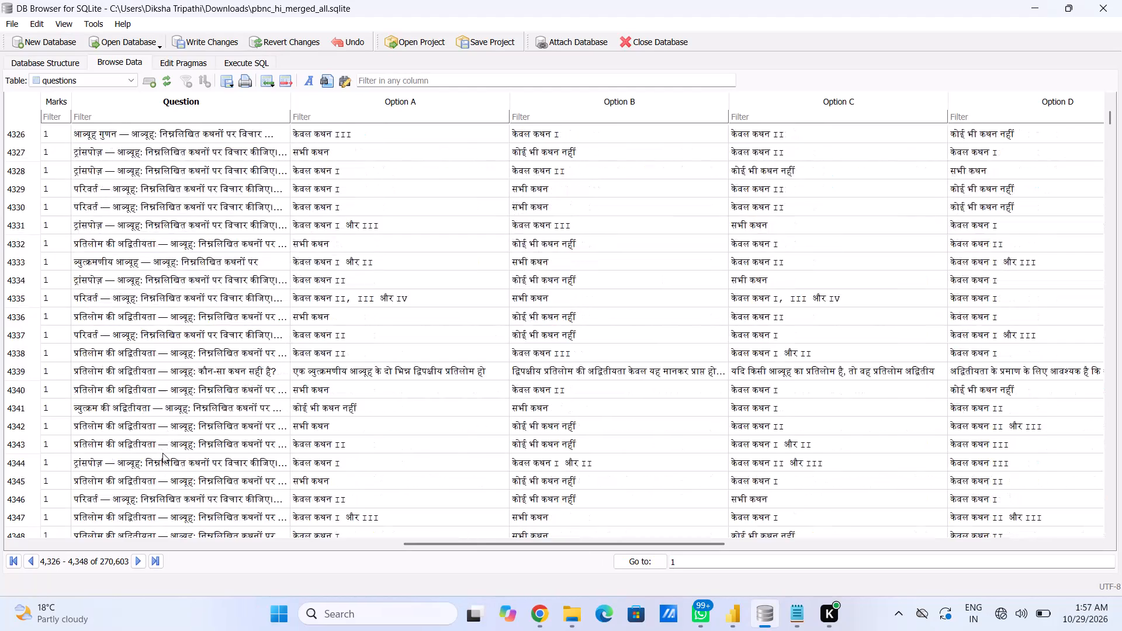
Examine the Question column from row 4349 to row 4399 for entries whose headings are still in English.
scroll(162, 453, down, 5)
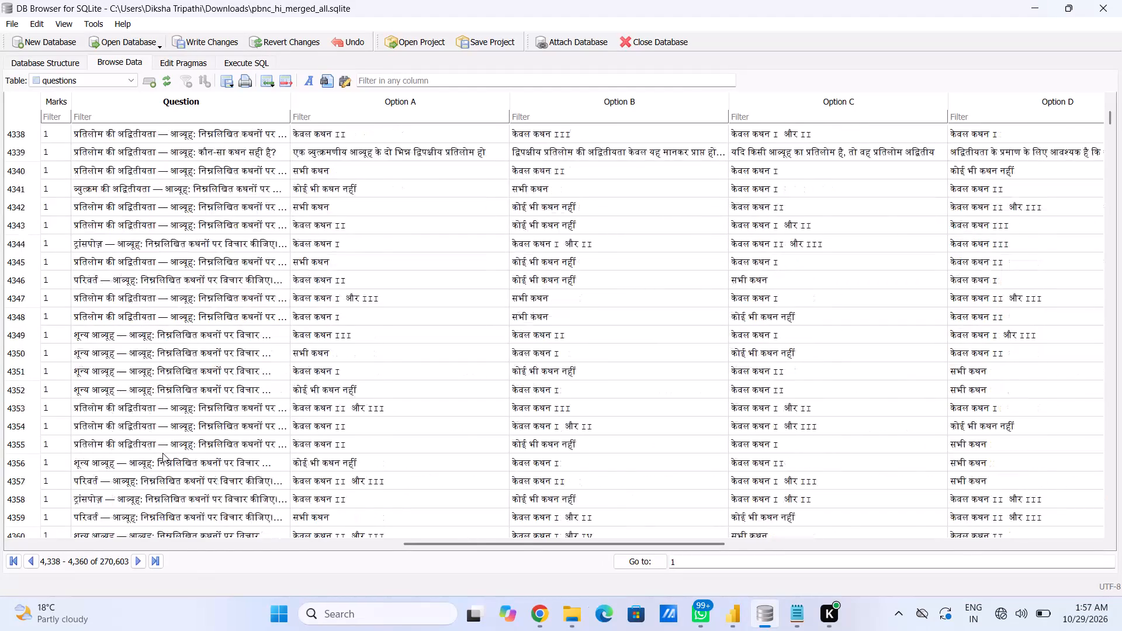
scroll(162, 453, down, 2)
scroll(183, 410, down, 1)
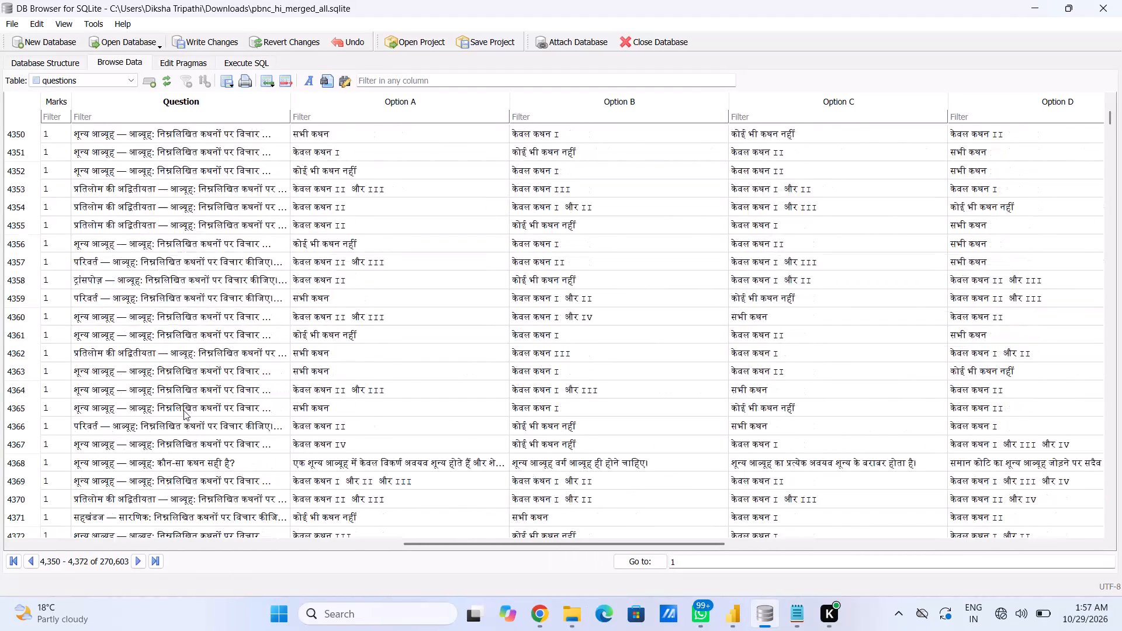
scroll(183, 410, down, 4)
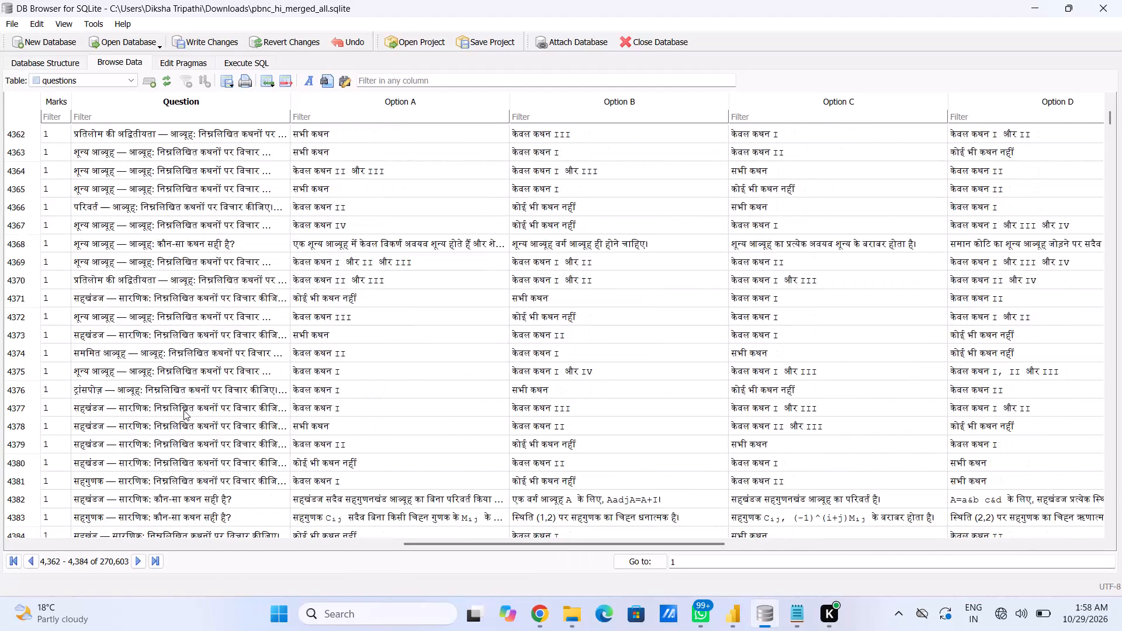
scroll(184, 409, down, 1)
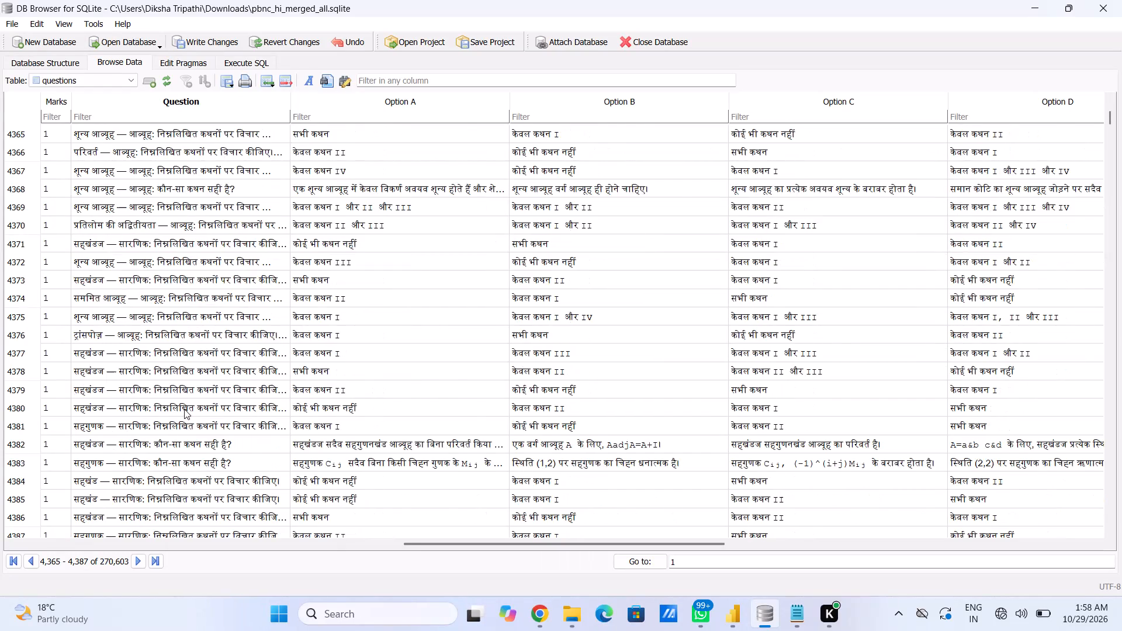
scroll(184, 409, down, 4)
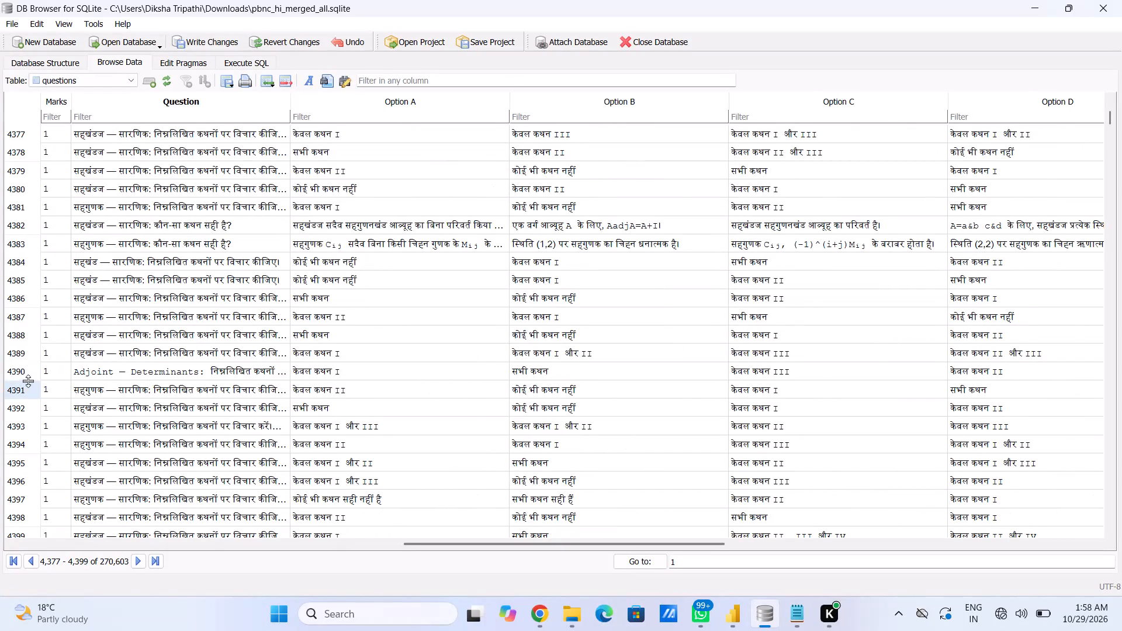
Add the ID of row 4390 (Adjoint — Determinants), ending in 584-HI, to the Notepad list, keeping only the ID and starting a new line.
click(27, 370)
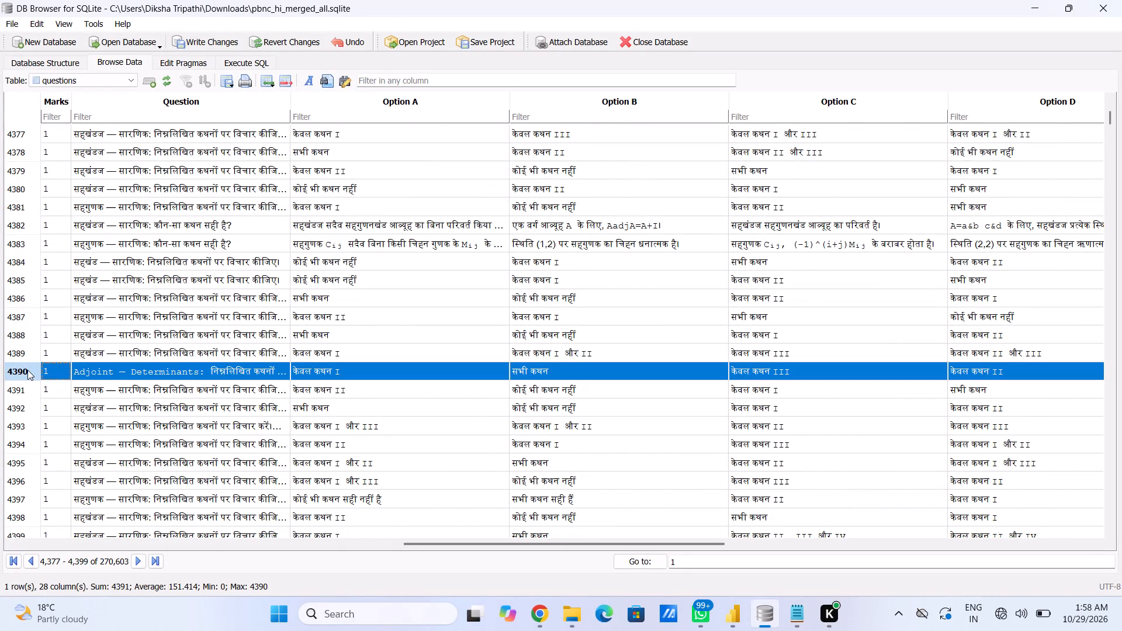
key(ctrl+c)
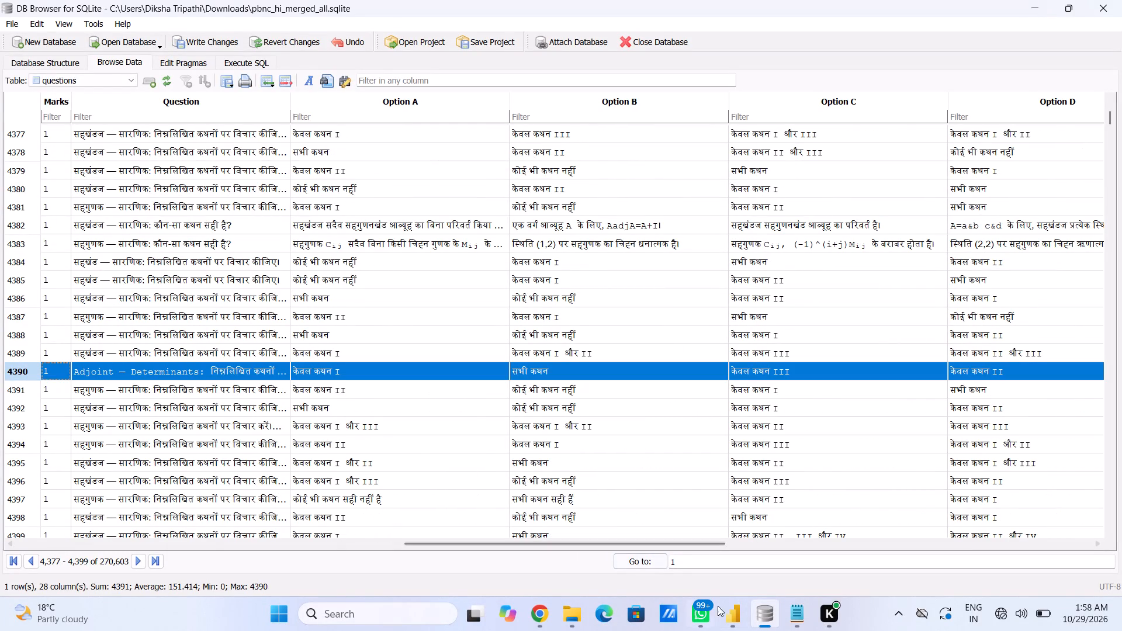
click(789, 618)
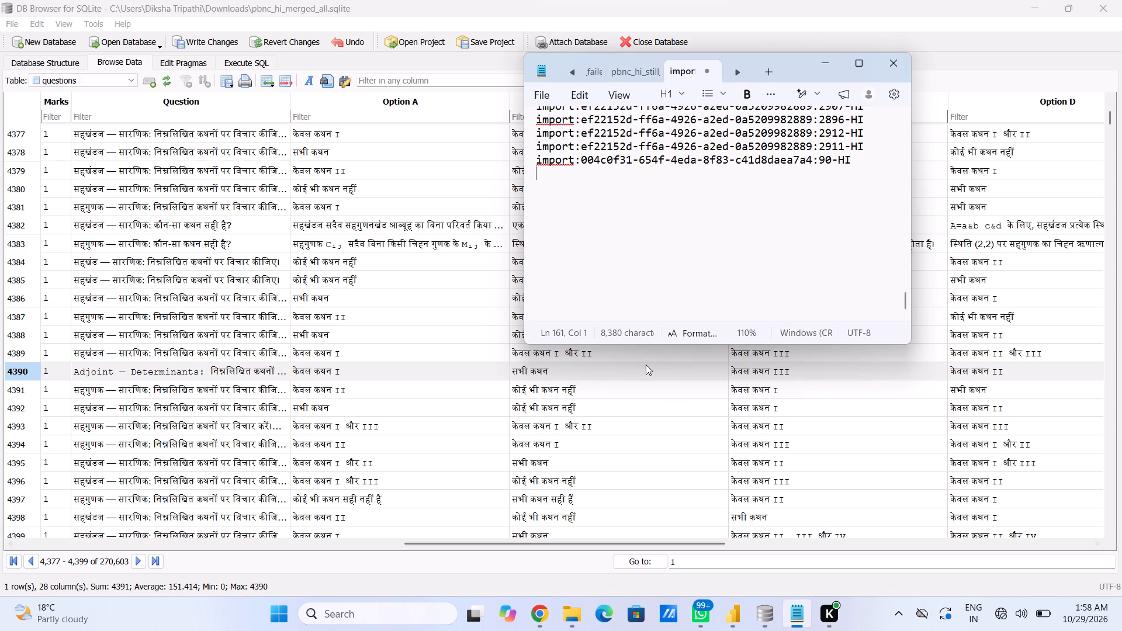
key(ctrl+v)
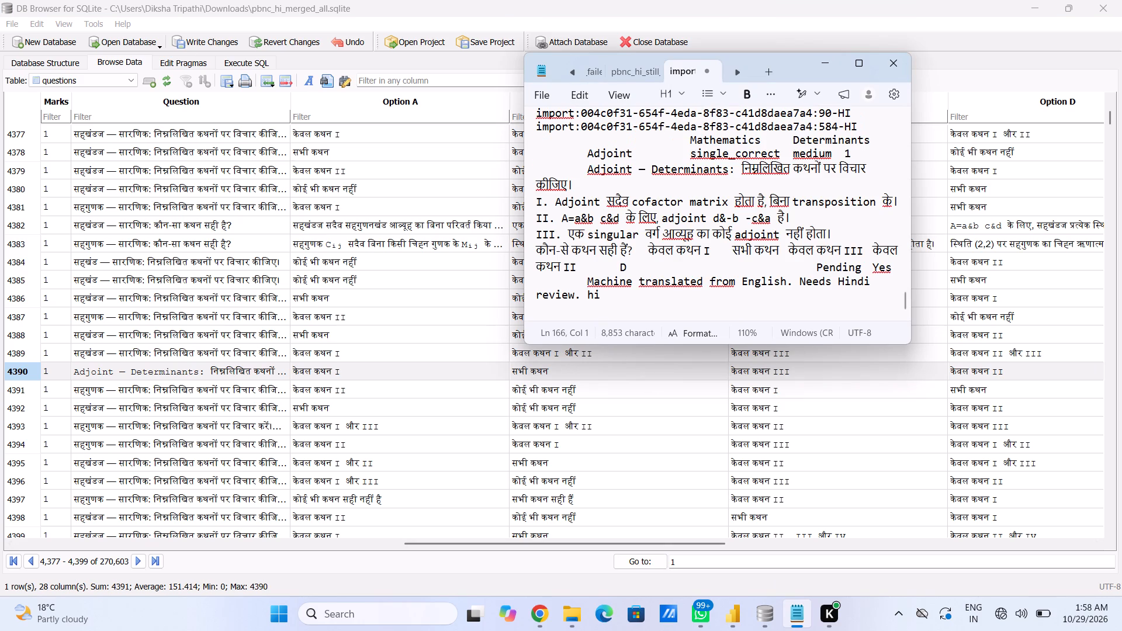
drag(537, 310, 525, 224)
scroll(542, 304, up, 2)
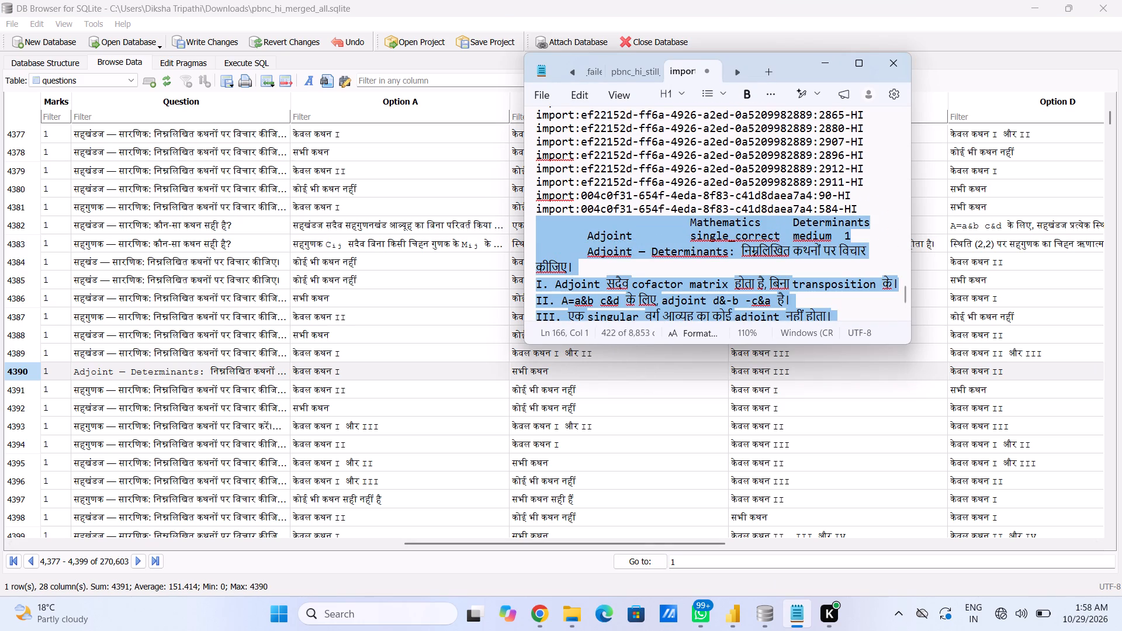
drag(525, 224, 525, 224)
key(BackSpace)
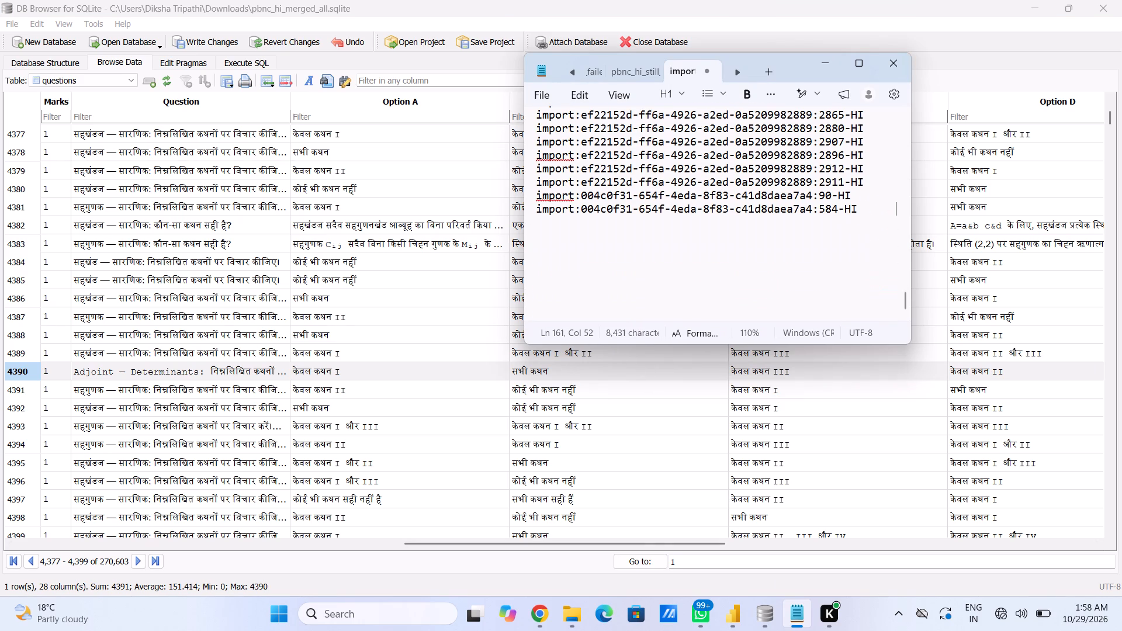
key(Return)
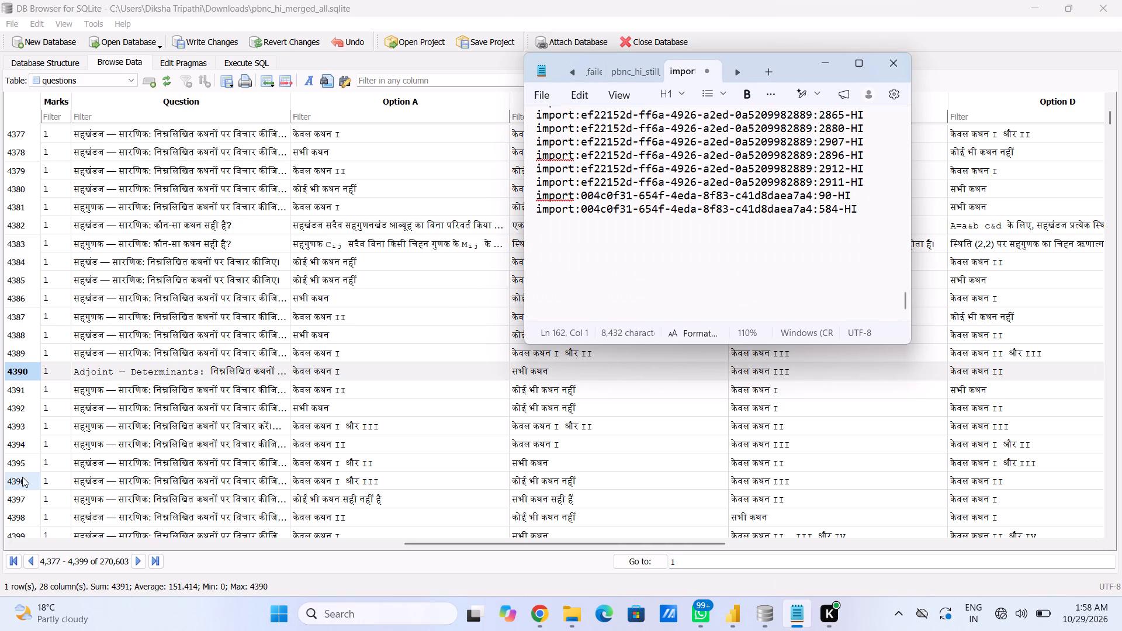
Add the ID of row 4412 (Cofactors — Determinants), ending in 601-HI, to the Notepad list, keeping only the ID and starting a new line.
scroll(25, 476, down, 3)
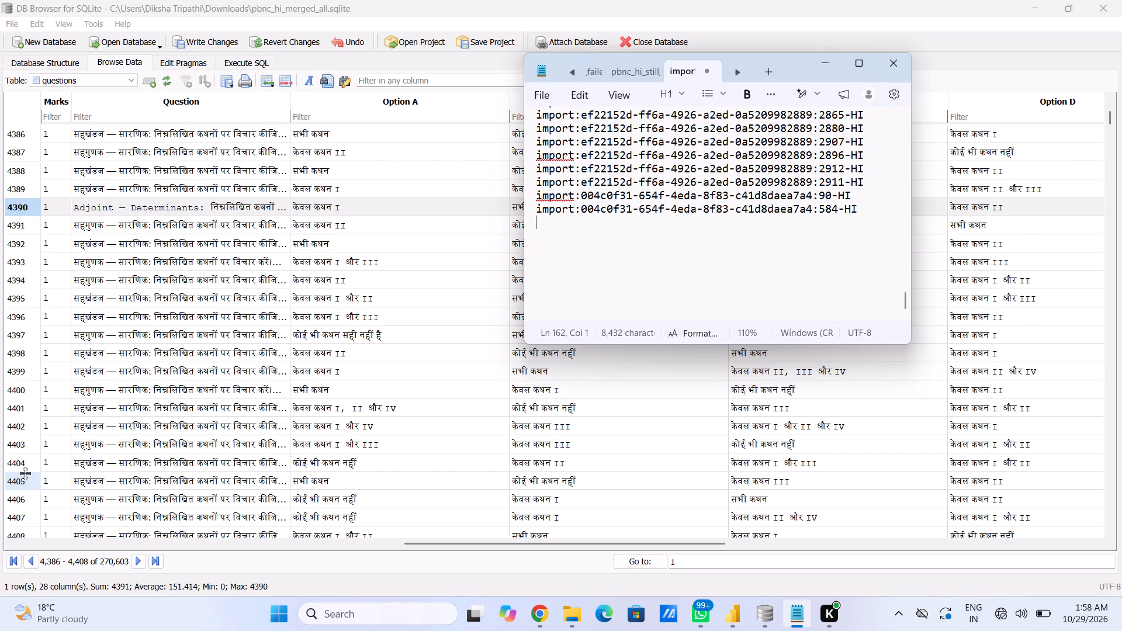
scroll(25, 473, down, 3)
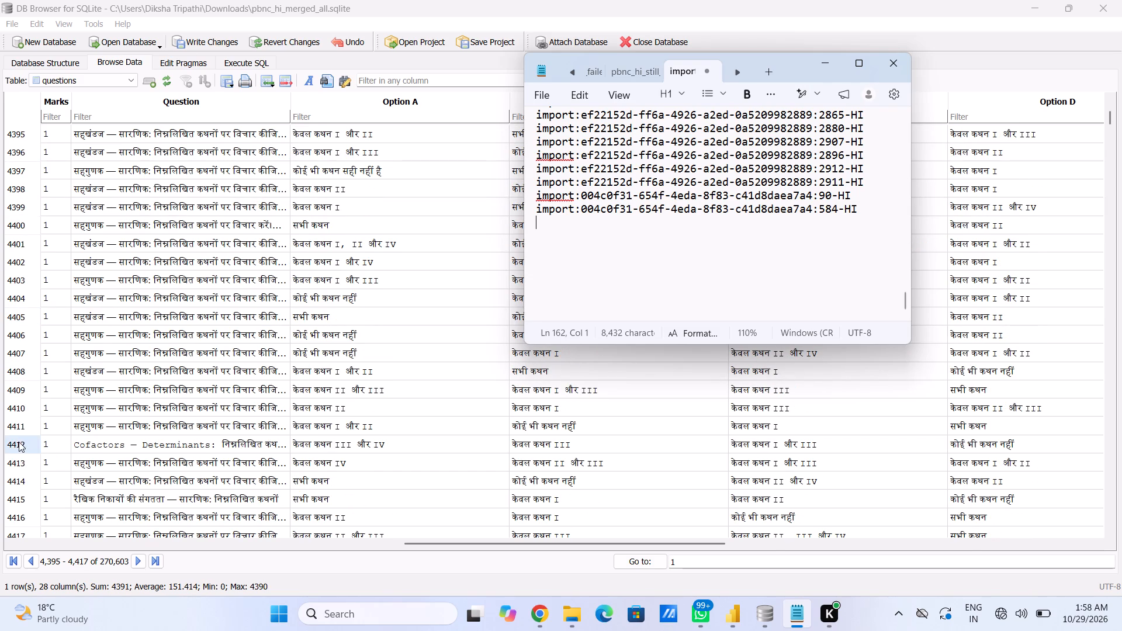
click(19, 442)
key(ctrl+c)
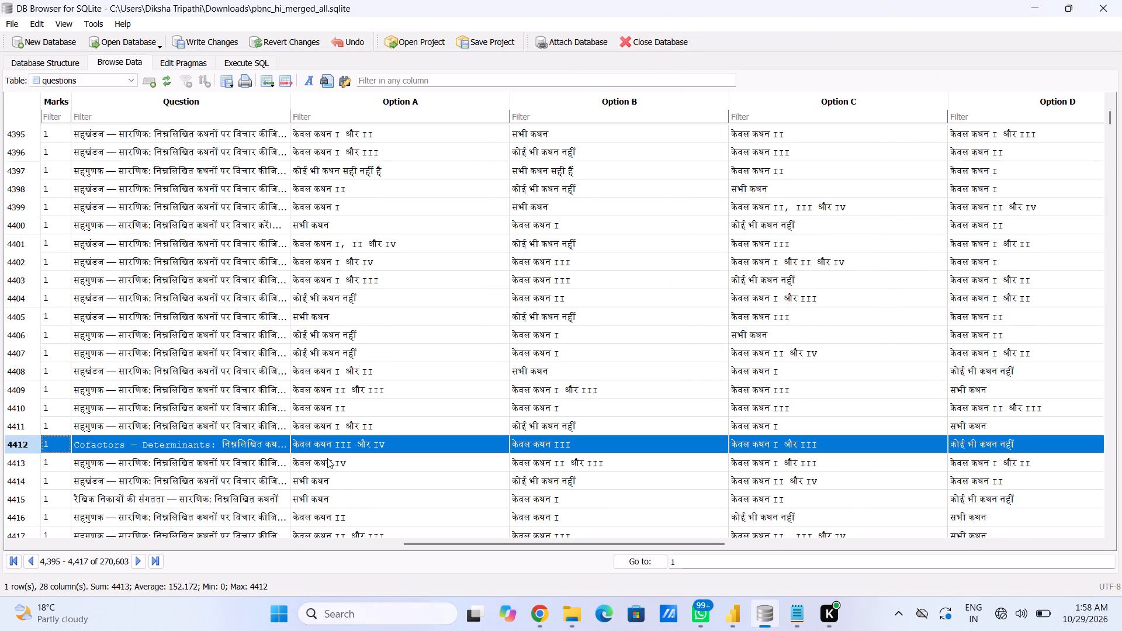
click(791, 615)
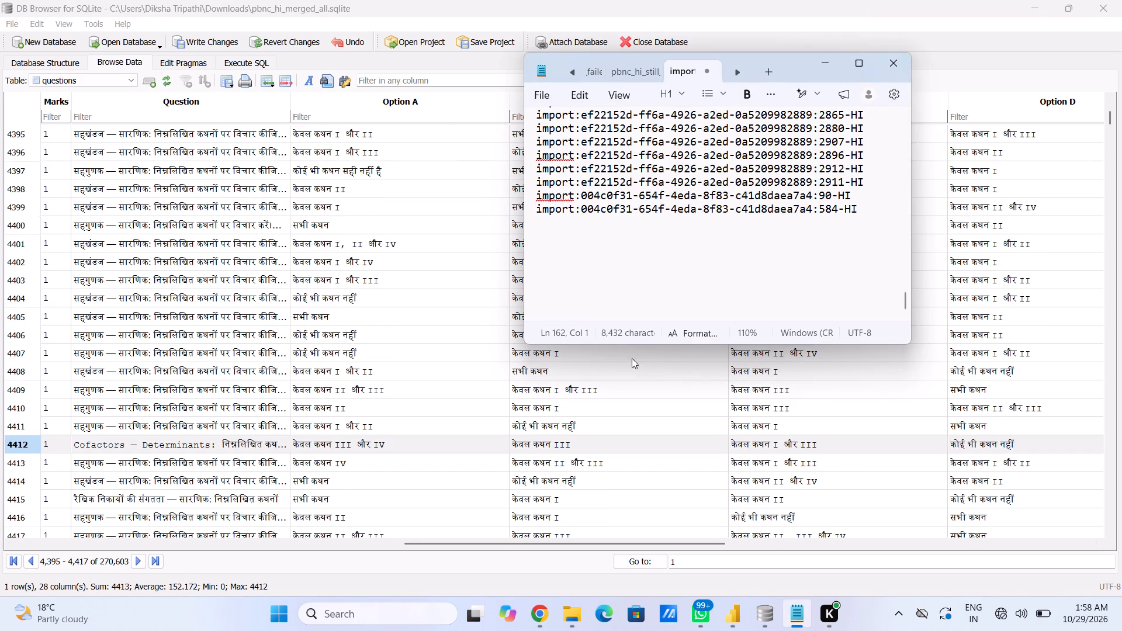
key(ctrl+v)
drag(554, 318, 552, 310)
scroll(553, 314, up, 3)
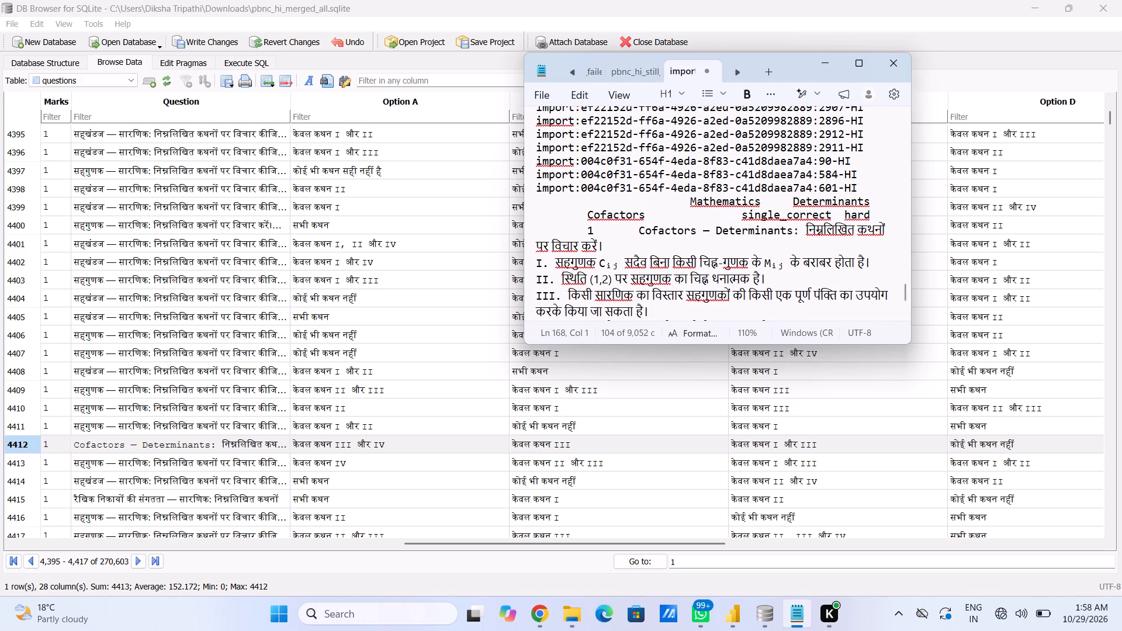
drag(552, 310, 546, 202)
key(BackSpace)
key(Return)
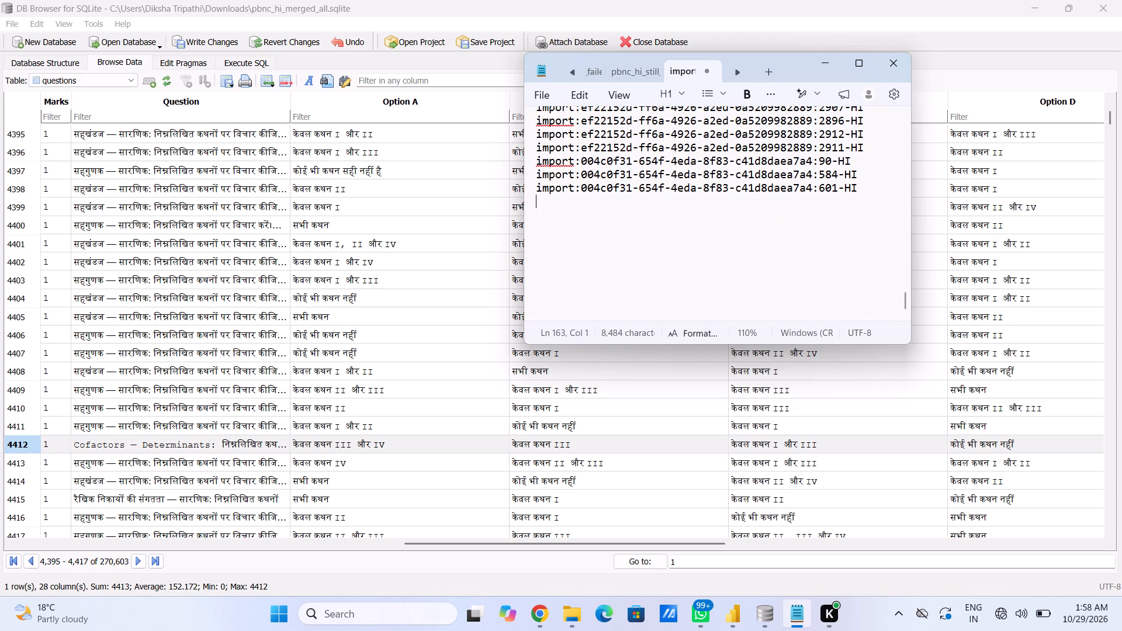
Examine the Question column in DB Browser from row 4413 to row 4516 for entries whose headings are still in English.
scroll(52, 470, down, 2)
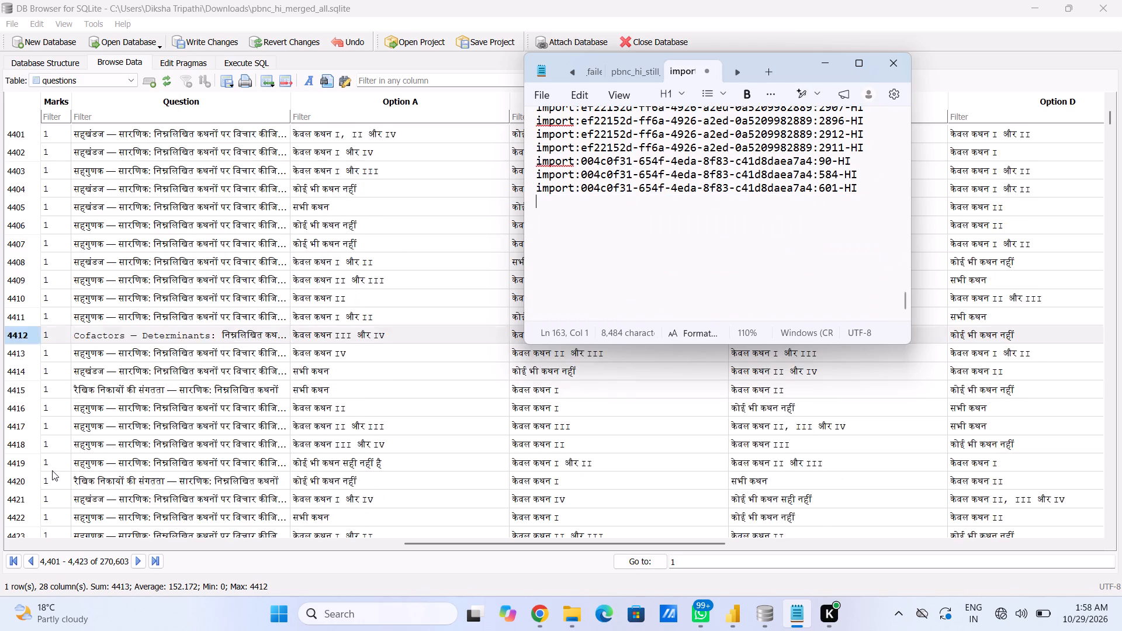
scroll(52, 470, down, 2)
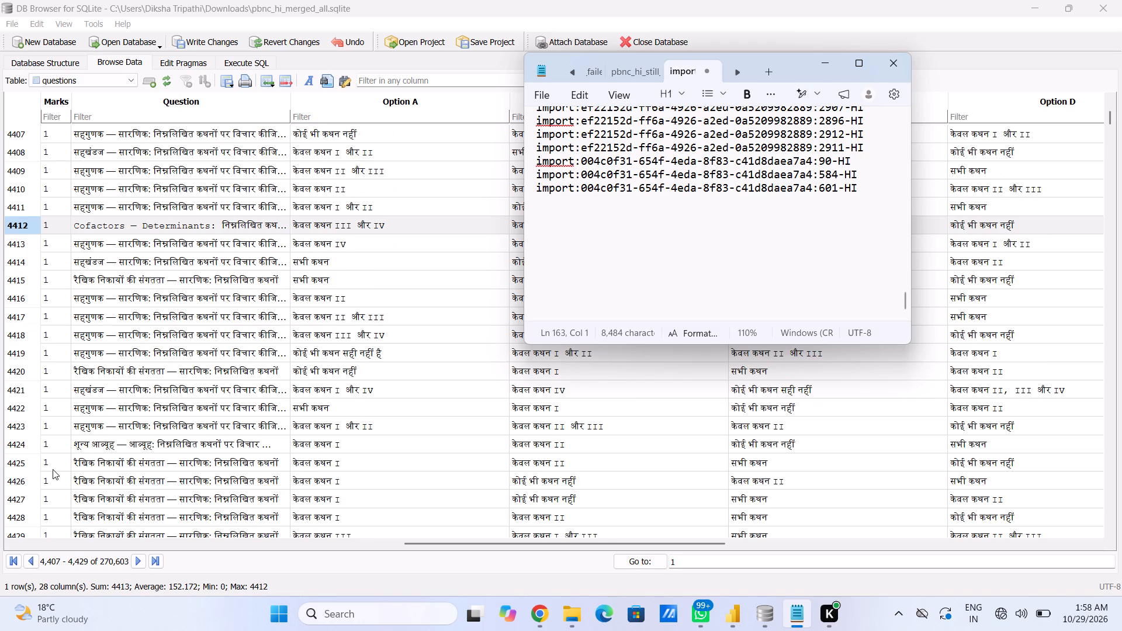
scroll(53, 469, down, 2)
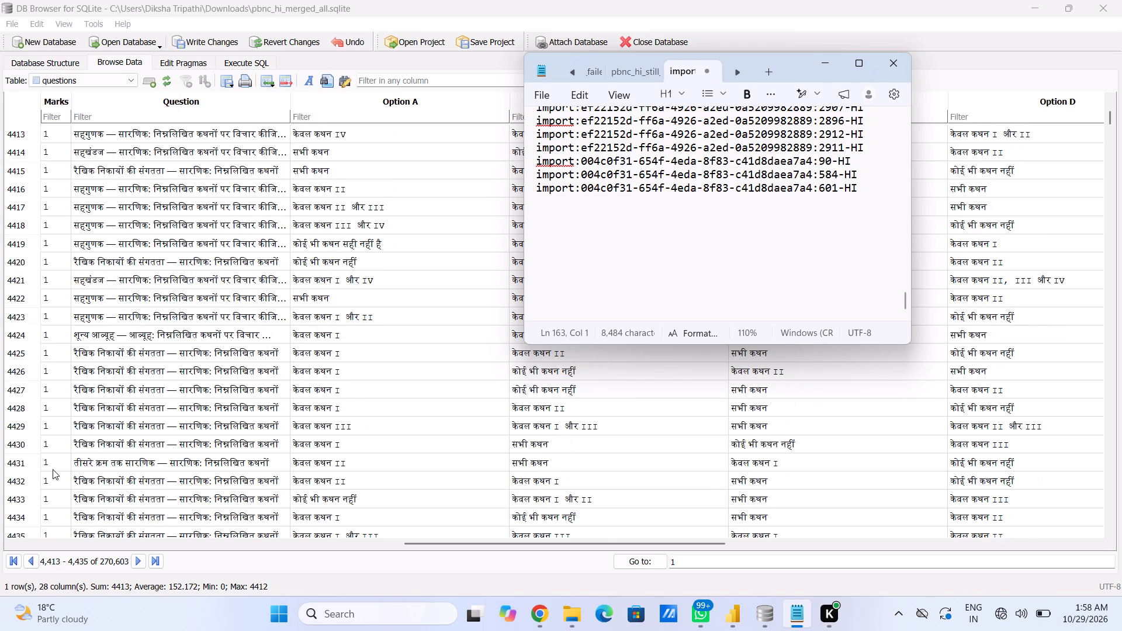
scroll(53, 469, down, 3)
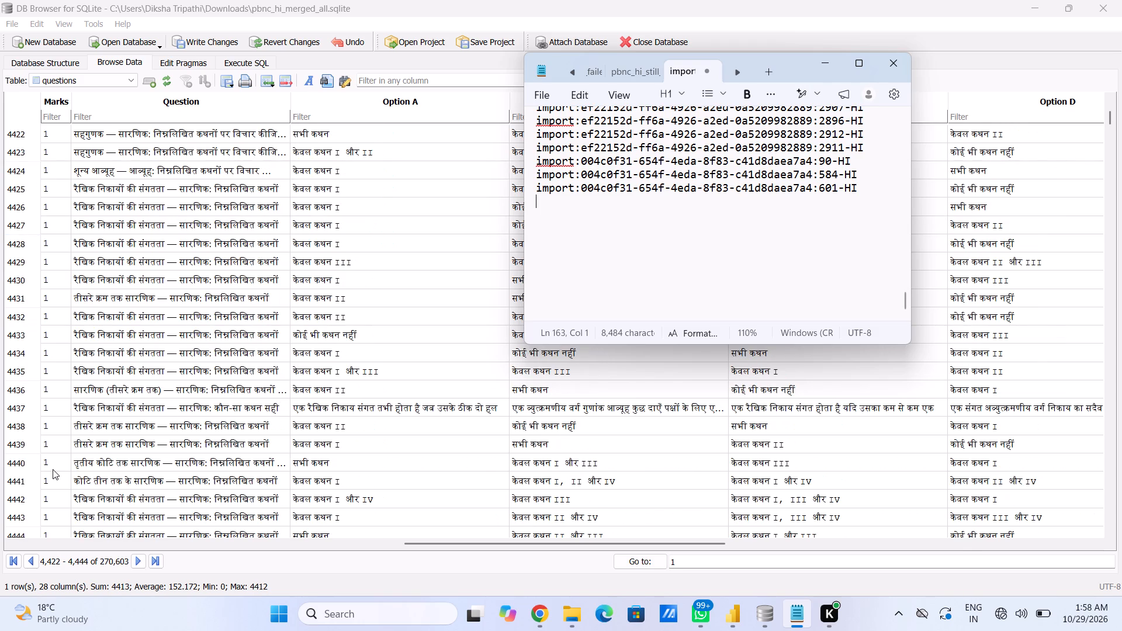
scroll(53, 469, down, 5)
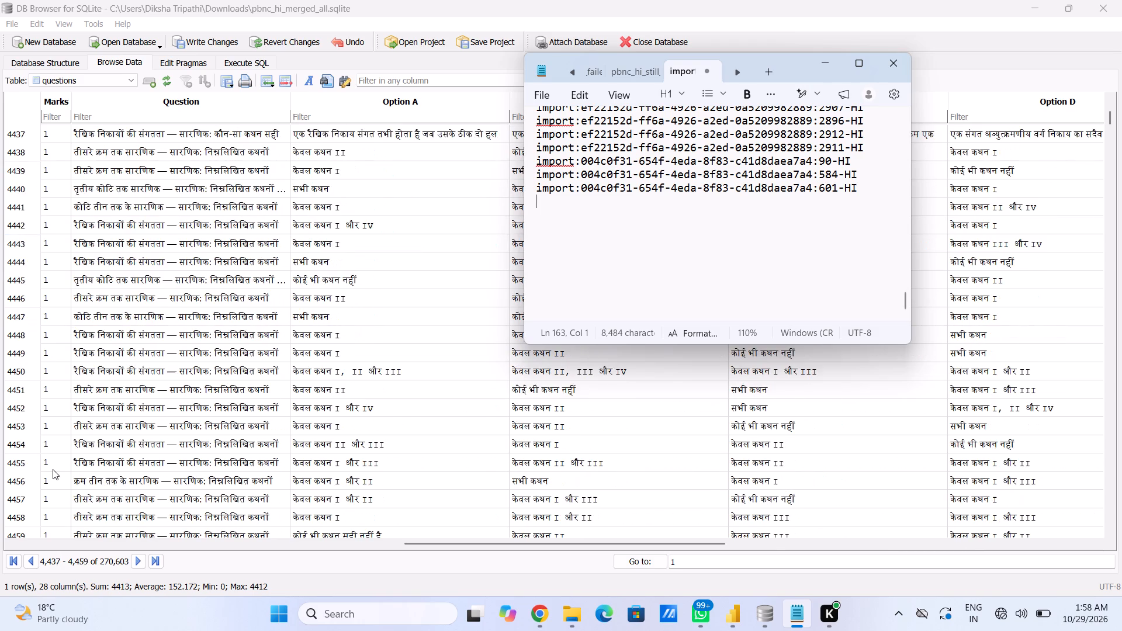
scroll(53, 469, down, 3)
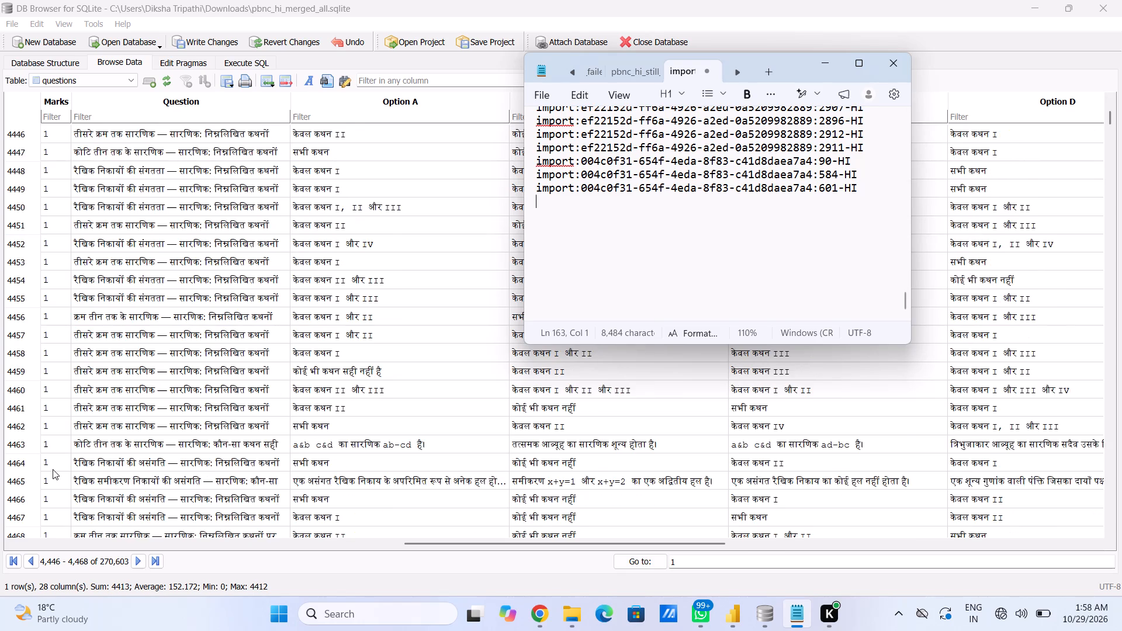
scroll(53, 469, down, 4)
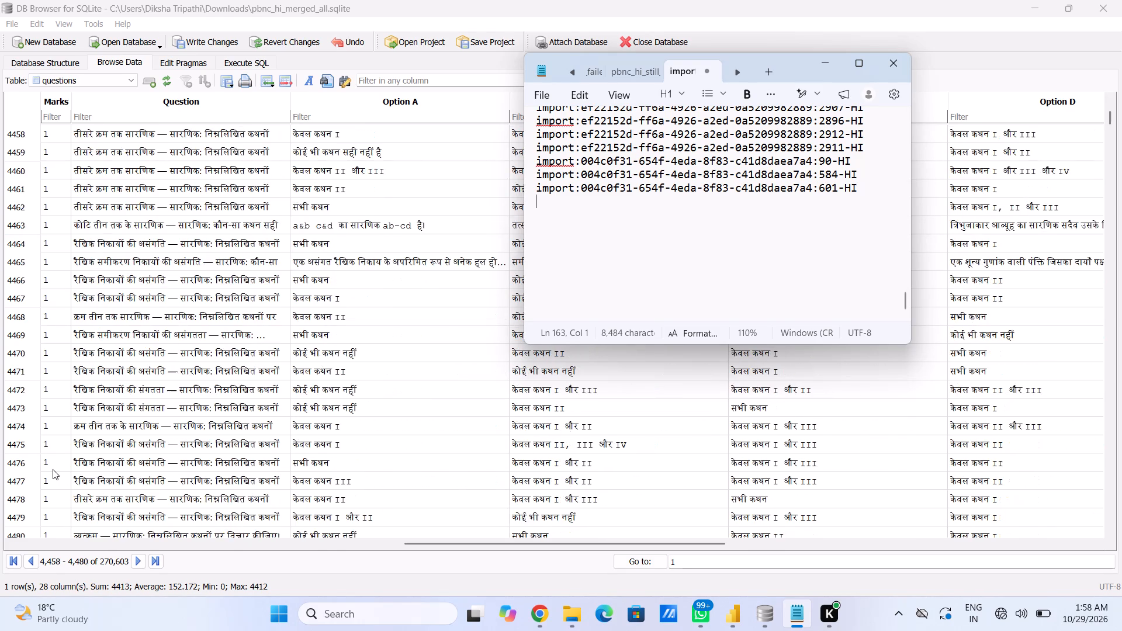
scroll(53, 469, down, 2)
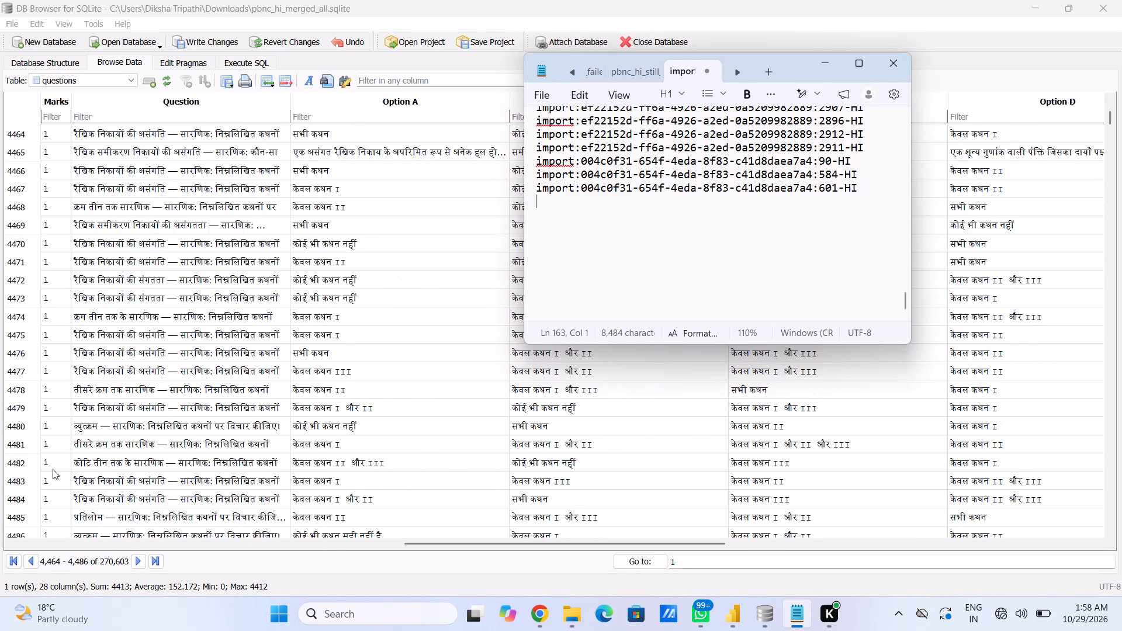
scroll(53, 469, down, 4)
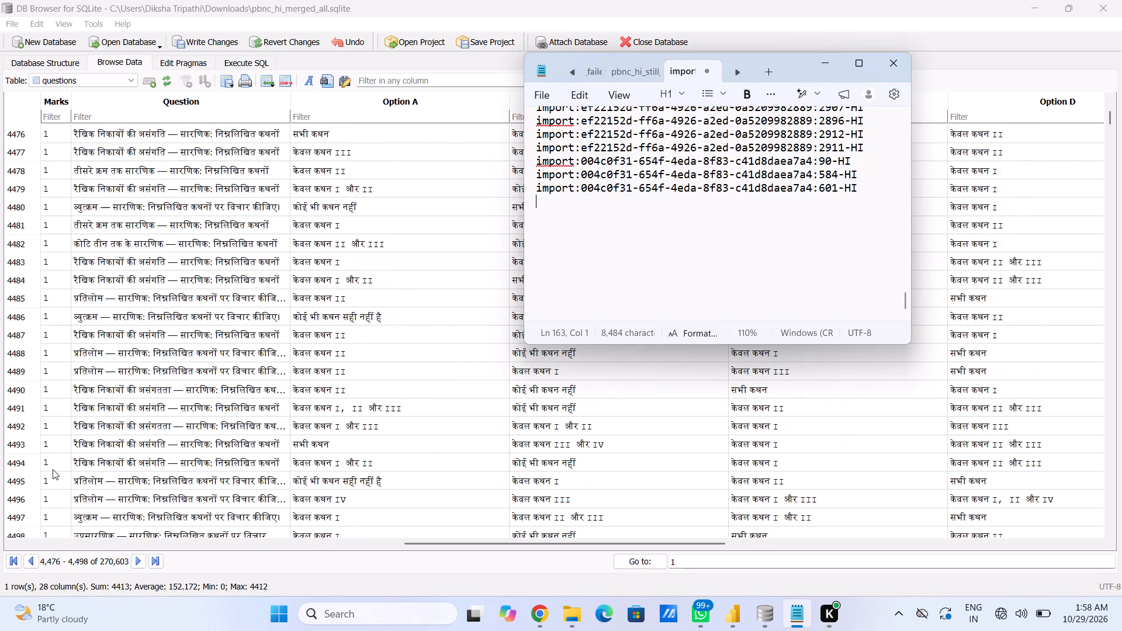
scroll(53, 469, down, 6)
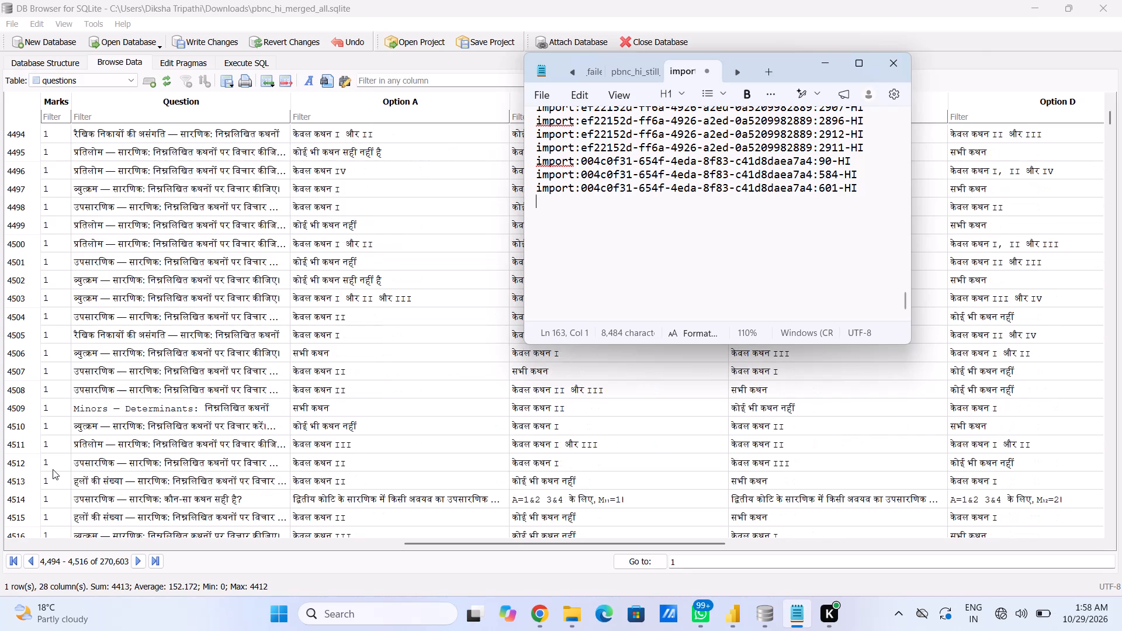
Add the ID of row 4509 (Minors — Determinants), ending in 726-HI, to the Notepad list, keeping only the ID and starting a new line.
click(27, 405)
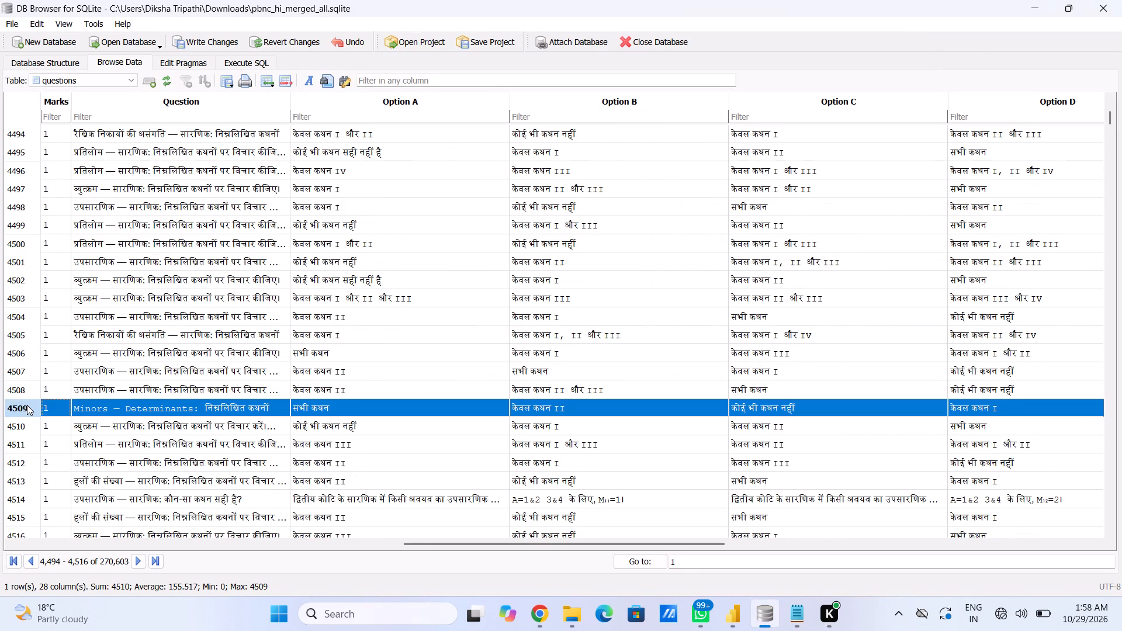
key(ctrl+c)
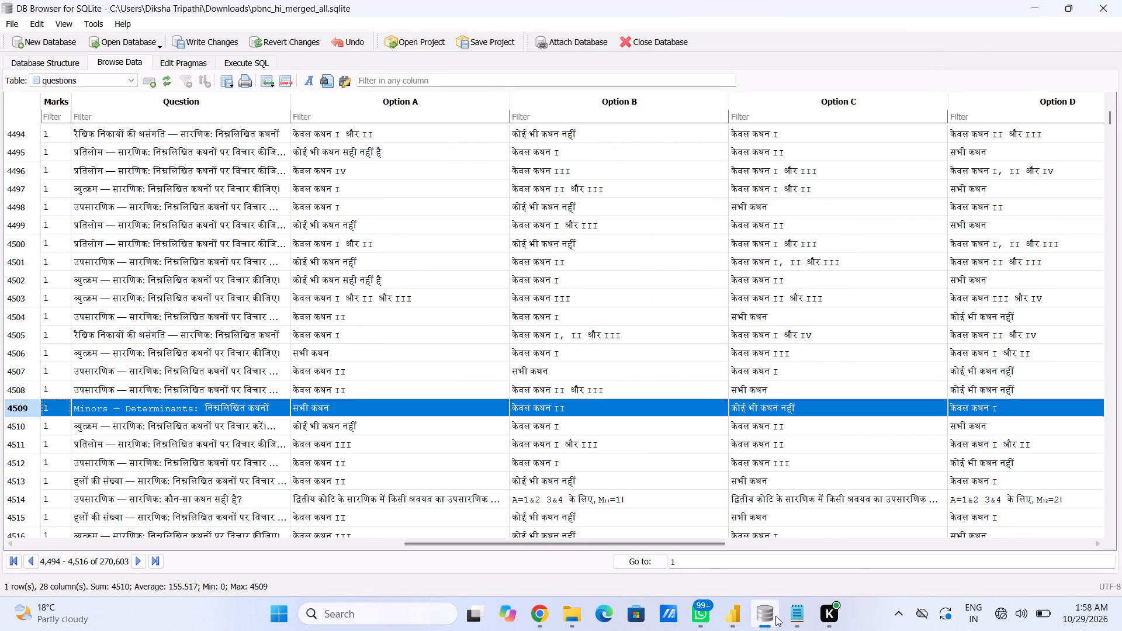
click(785, 617)
key(ctrl+v)
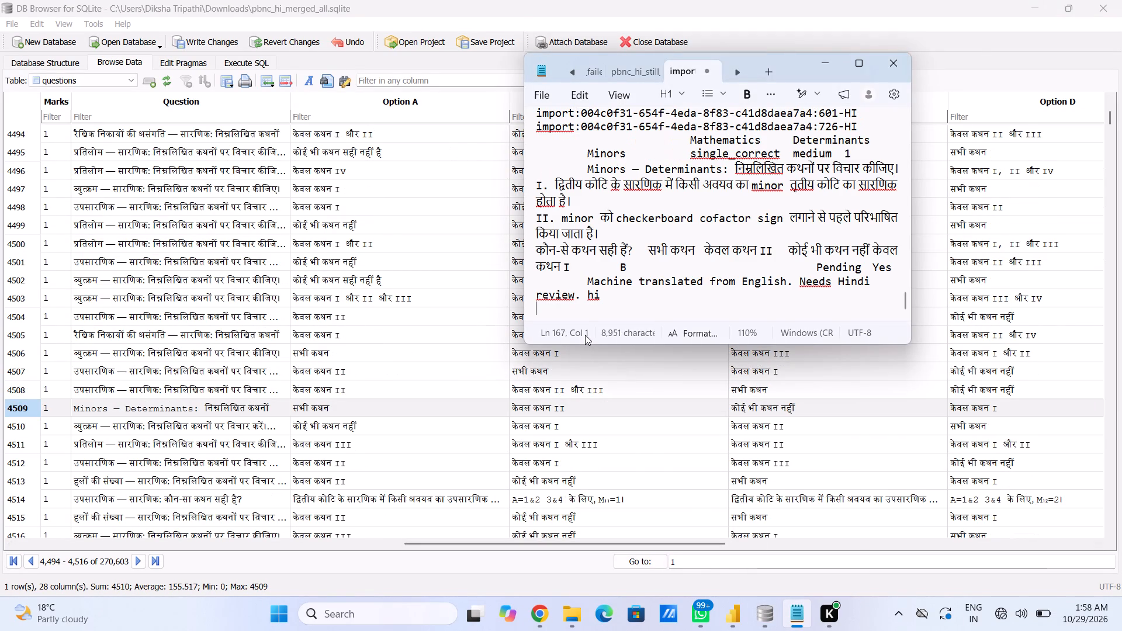
drag(548, 314, 543, 143)
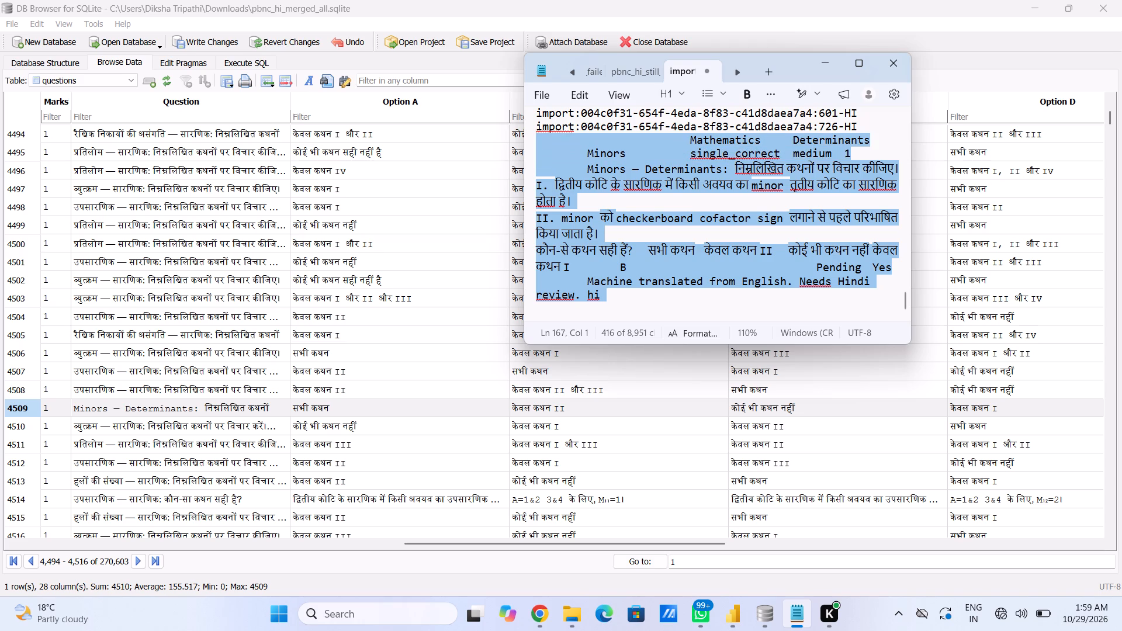
drag(543, 143, 543, 135)
key(BackSpace)
key(Return)
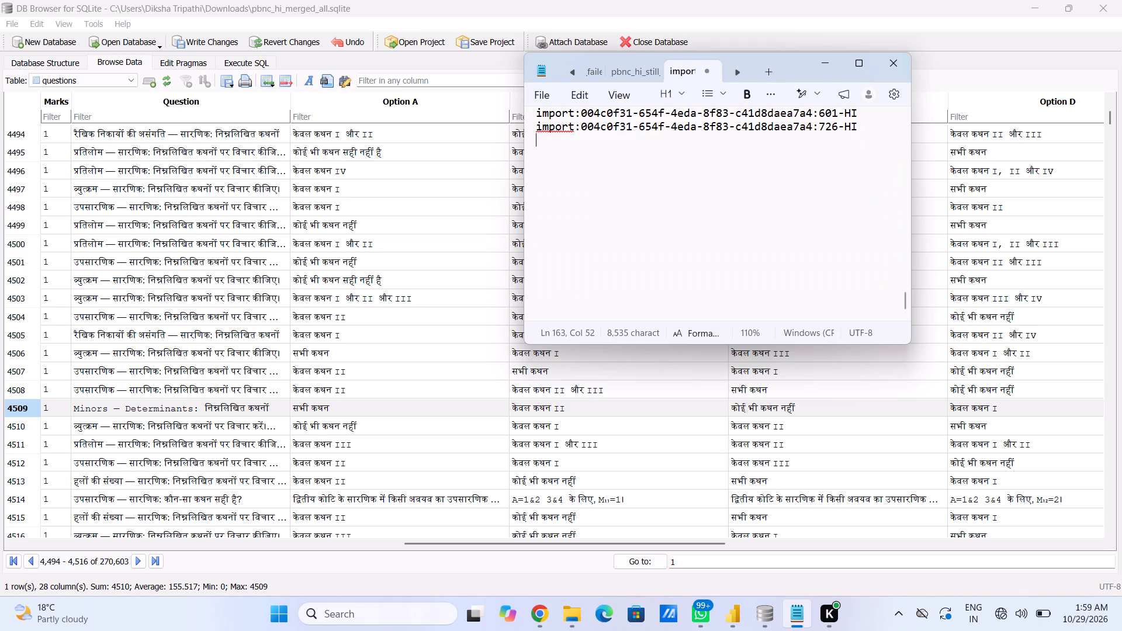
Examine the Question column in DB Browser from row 4517 to row 5020 for entries whose headings are still in English.
scroll(37, 448, down, 1)
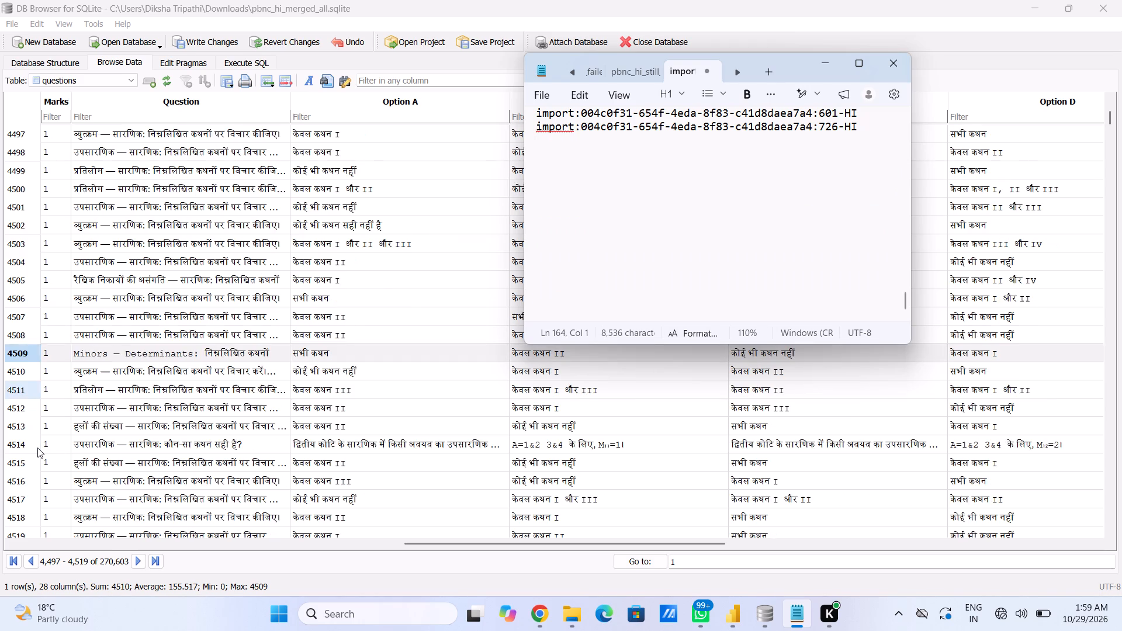
scroll(37, 448, down, 6)
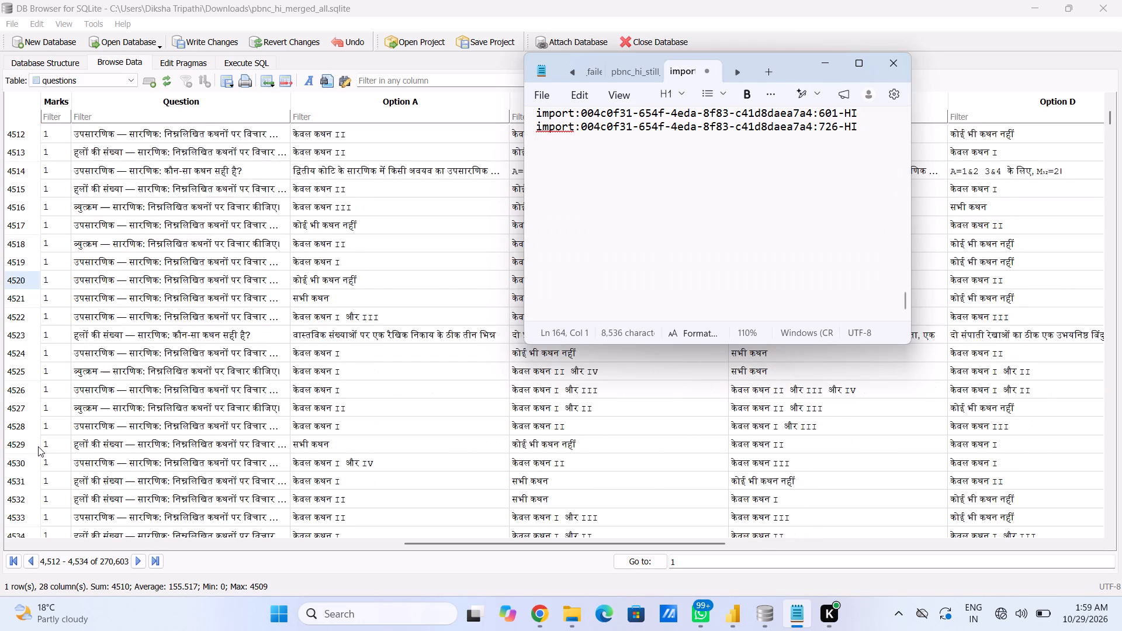
scroll(38, 446, down, 4)
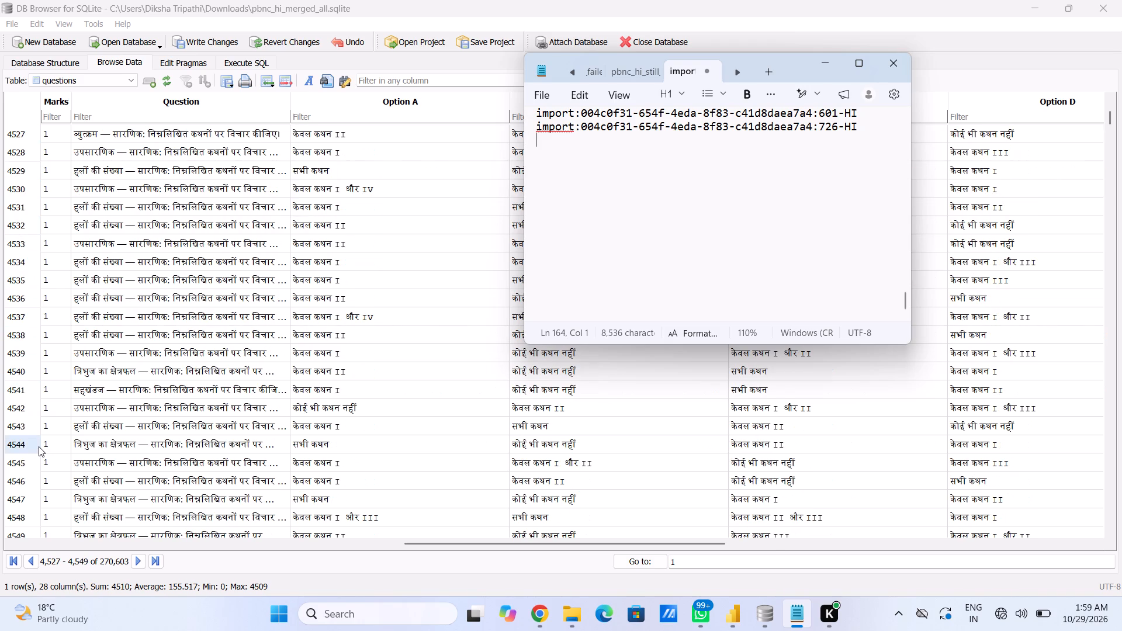
scroll(39, 446, down, 4)
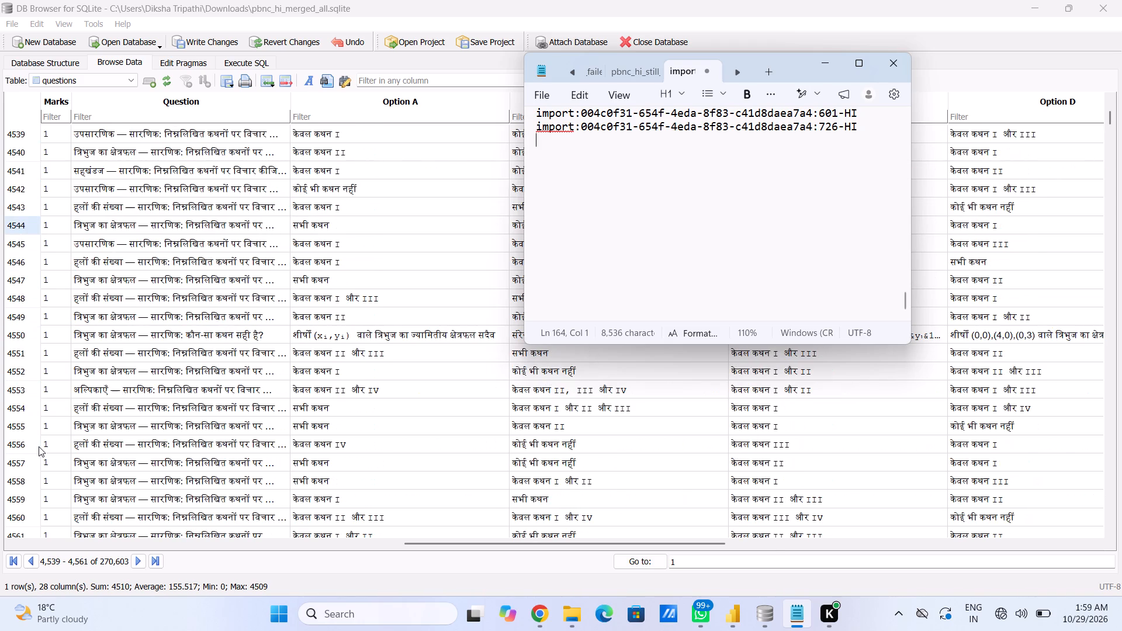
scroll(39, 446, down, 5)
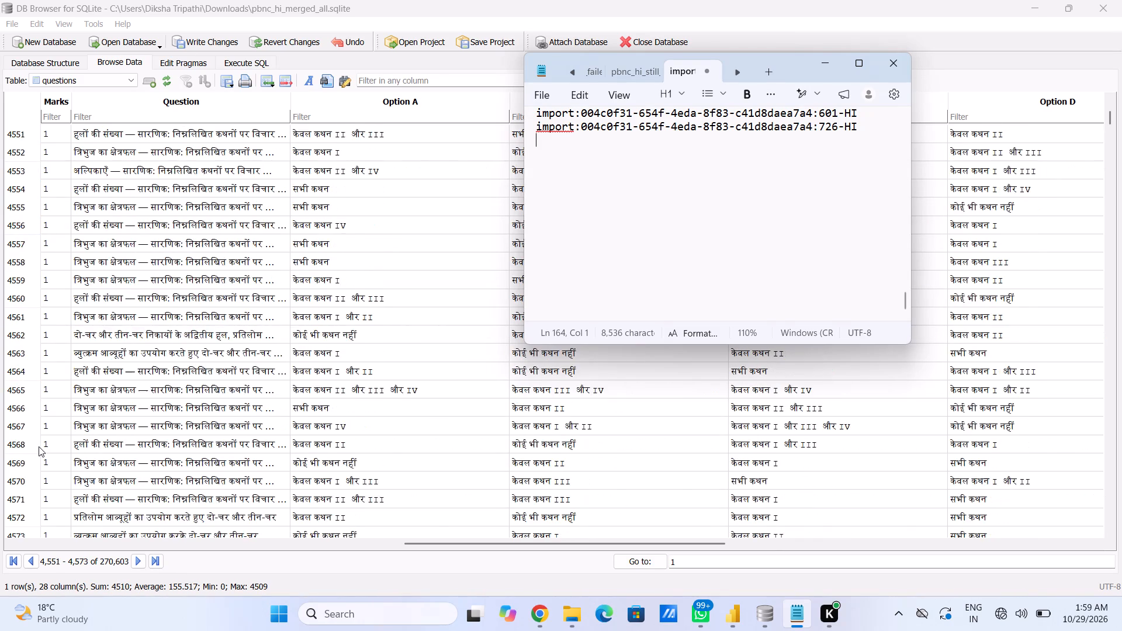
scroll(39, 446, down, 4)
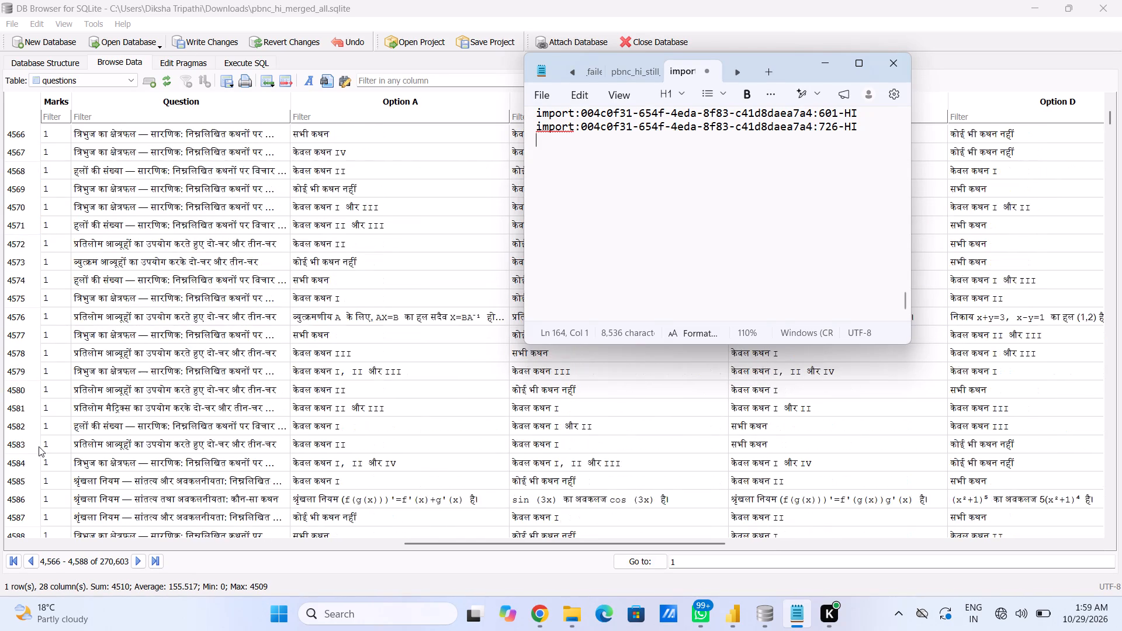
scroll(40, 446, down, 4)
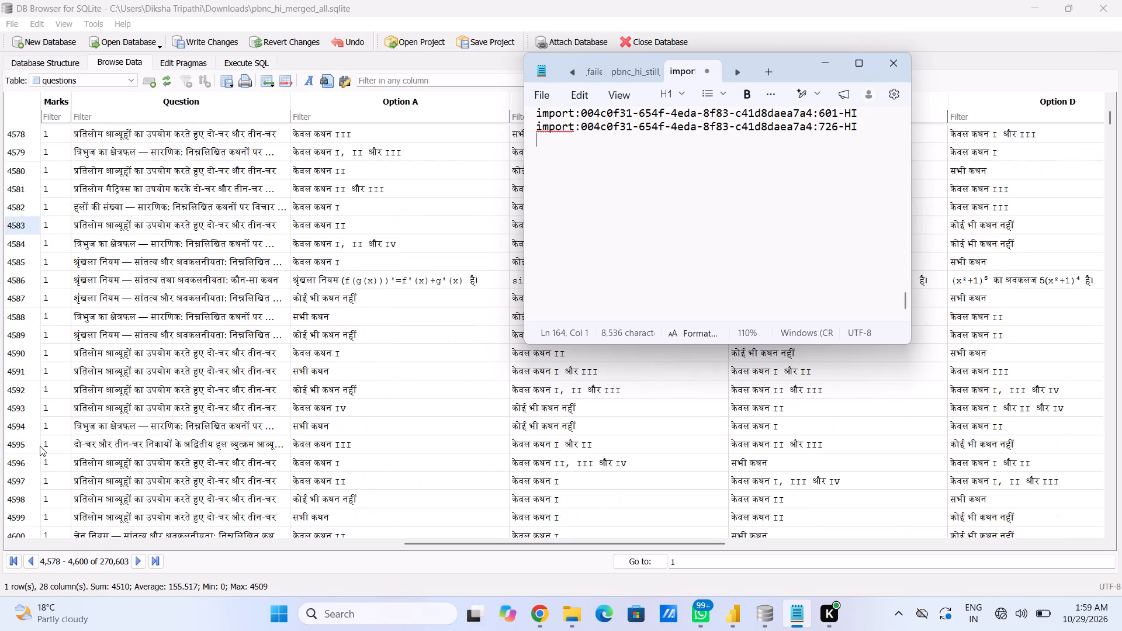
scroll(40, 446, down, 4)
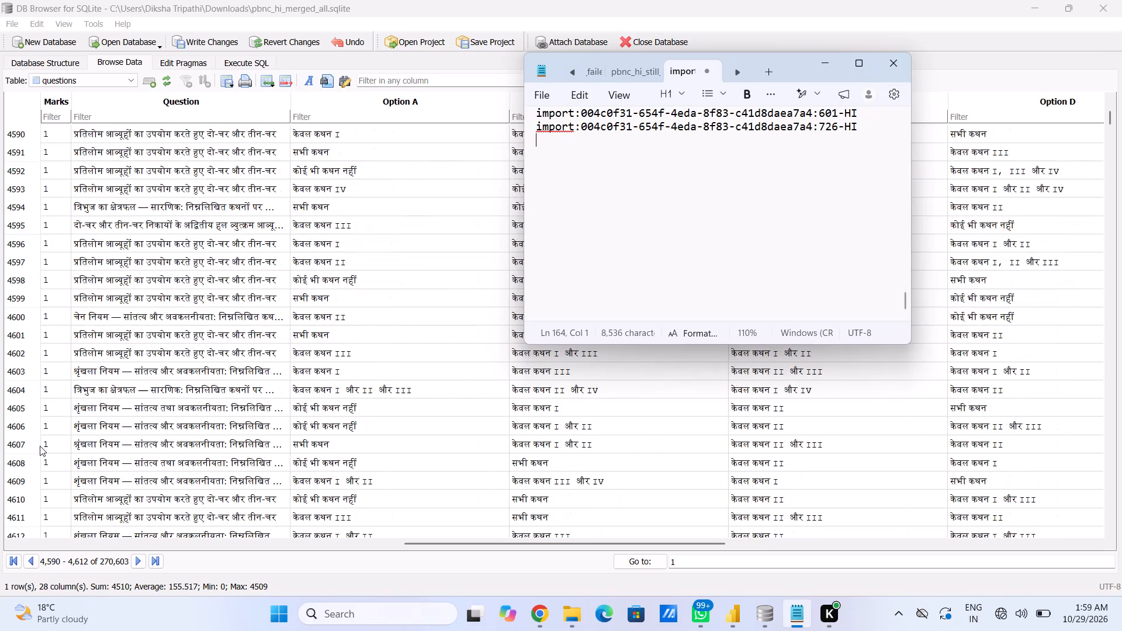
scroll(40, 446, down, 5)
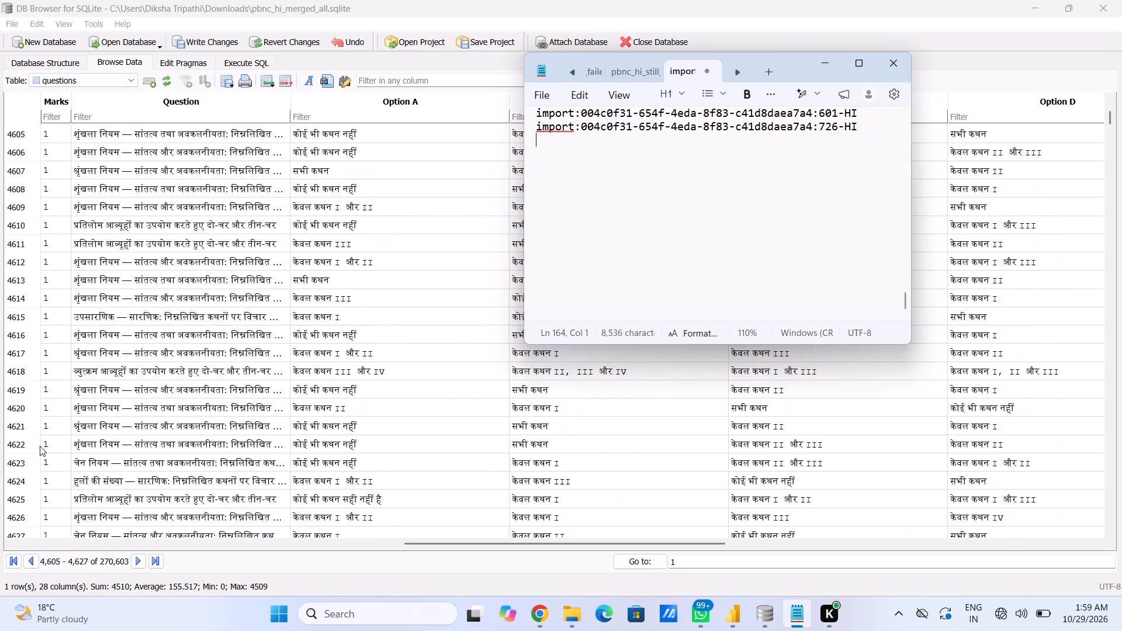
scroll(40, 446, down, 5)
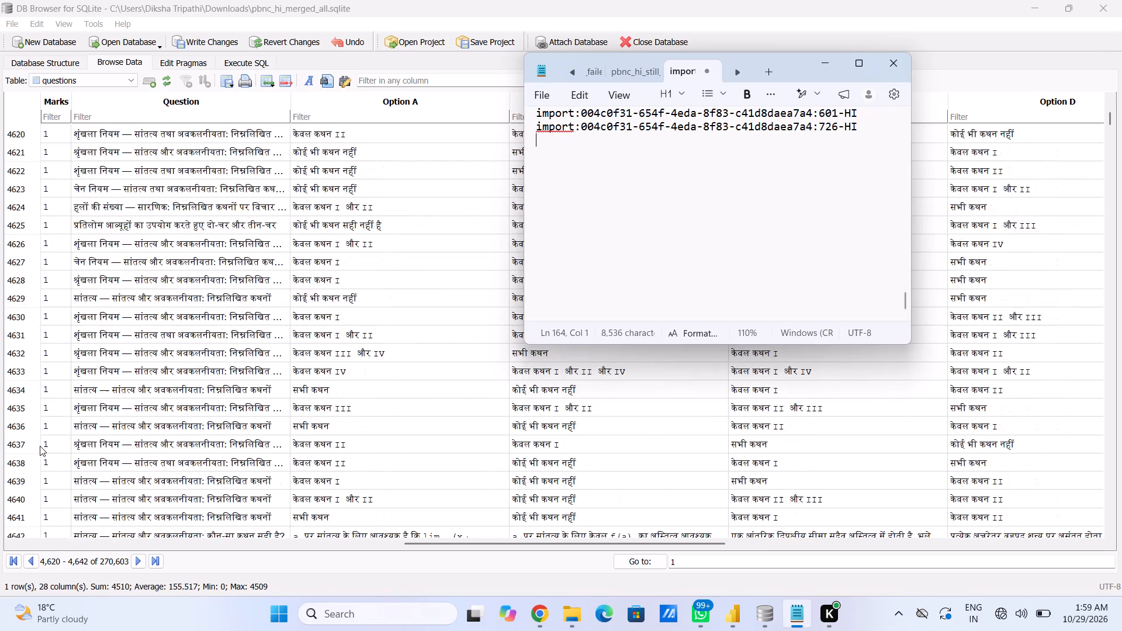
scroll(40, 446, down, 2)
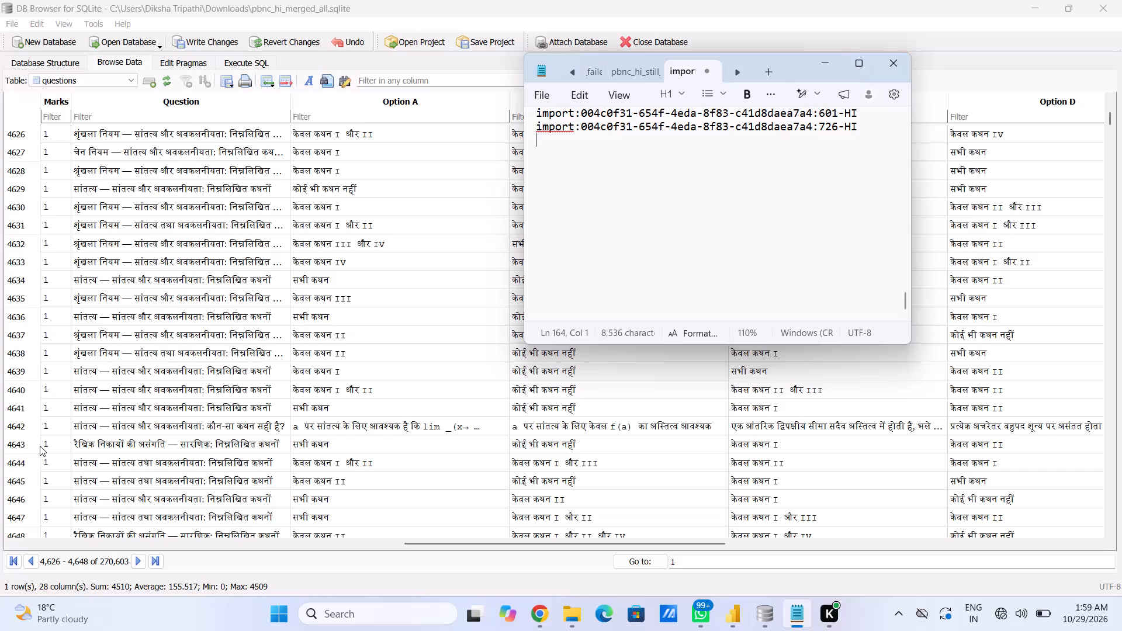
scroll(40, 446, down, 3)
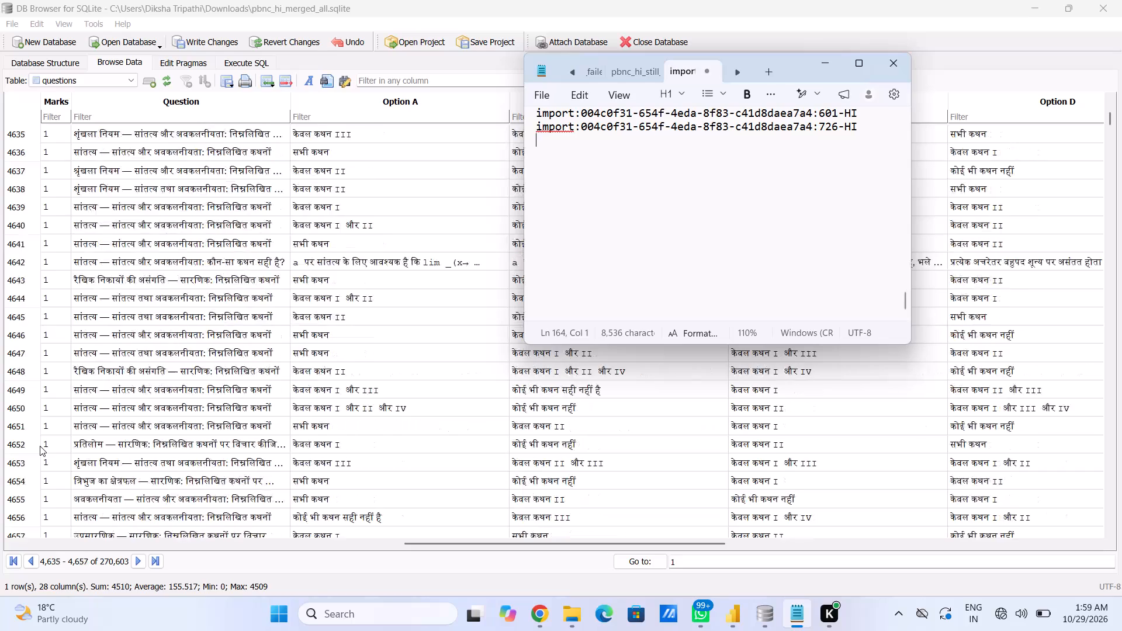
scroll(40, 446, down, 4)
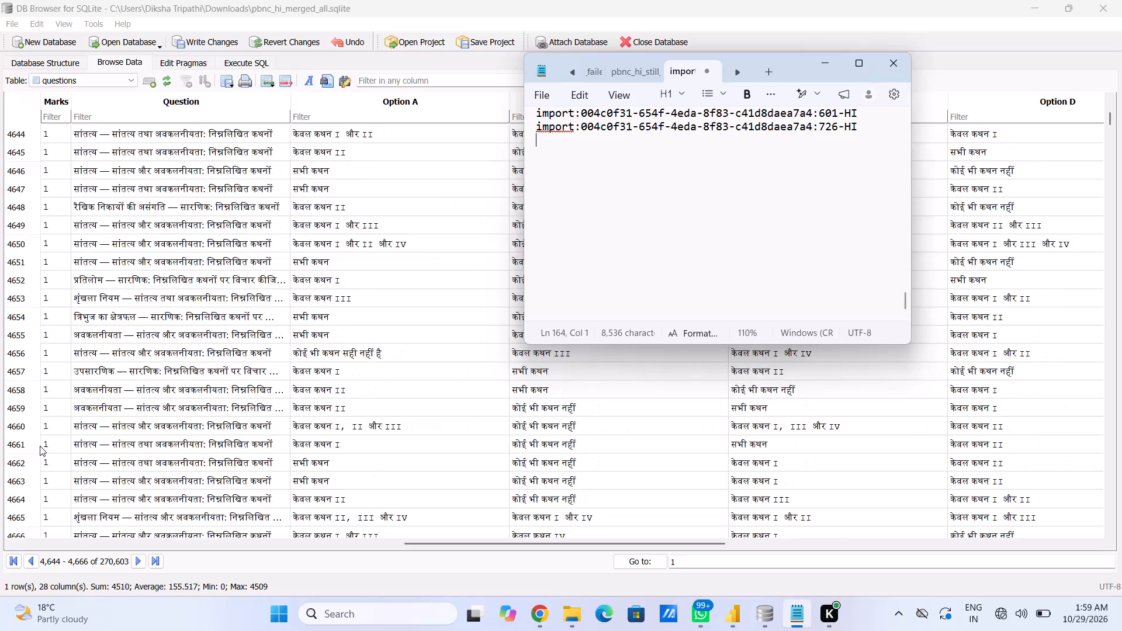
scroll(40, 446, down, 3)
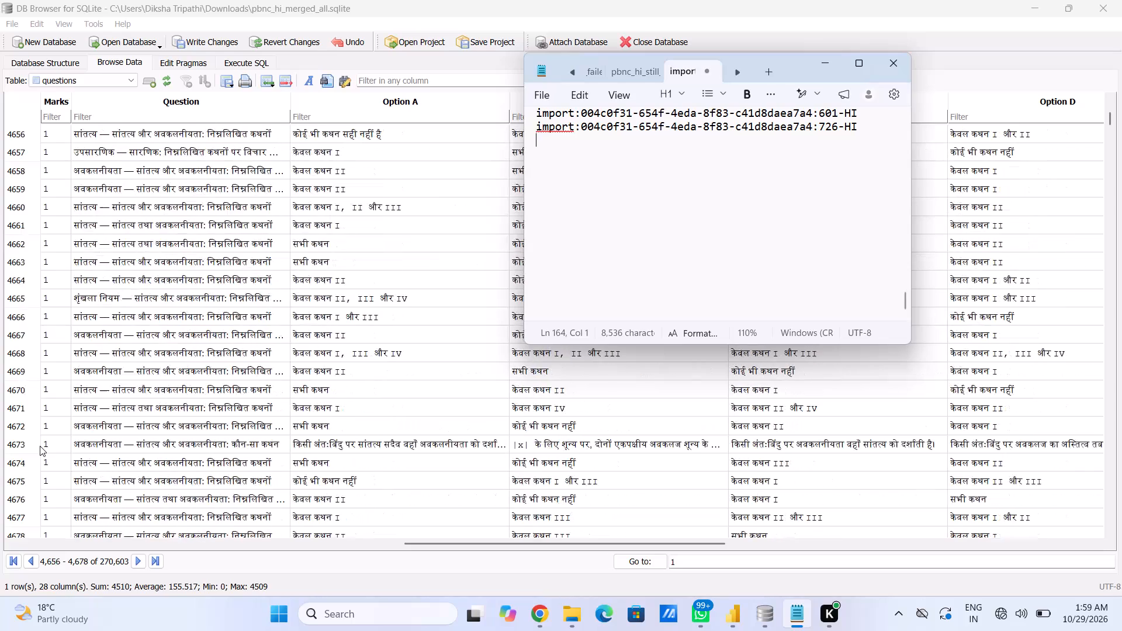
scroll(40, 446, down, 3)
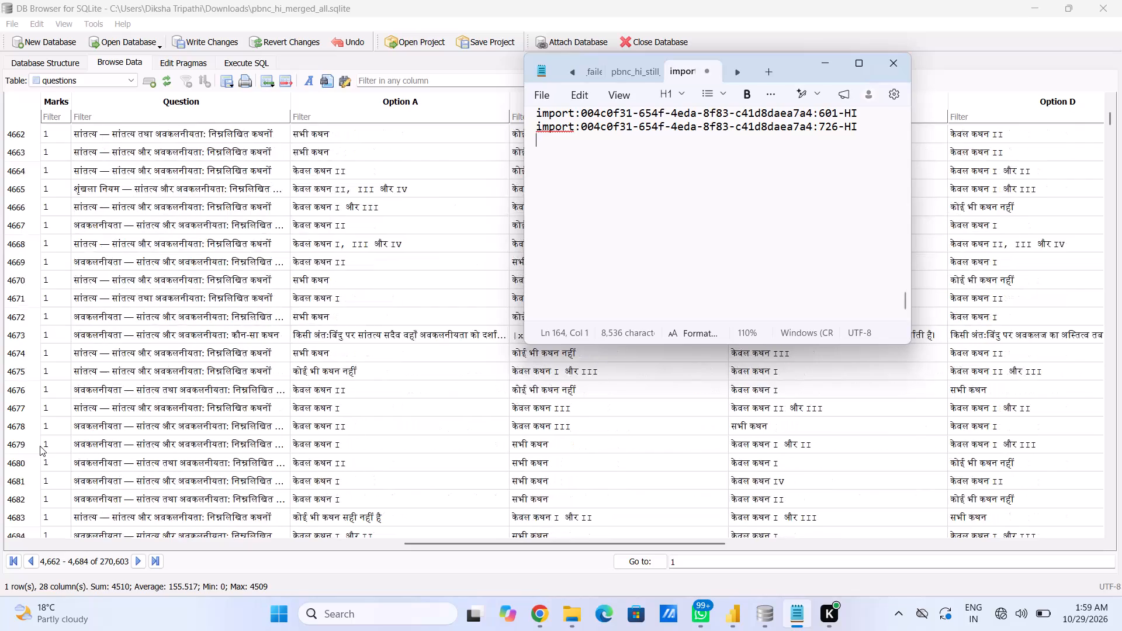
scroll(40, 446, down, 5)
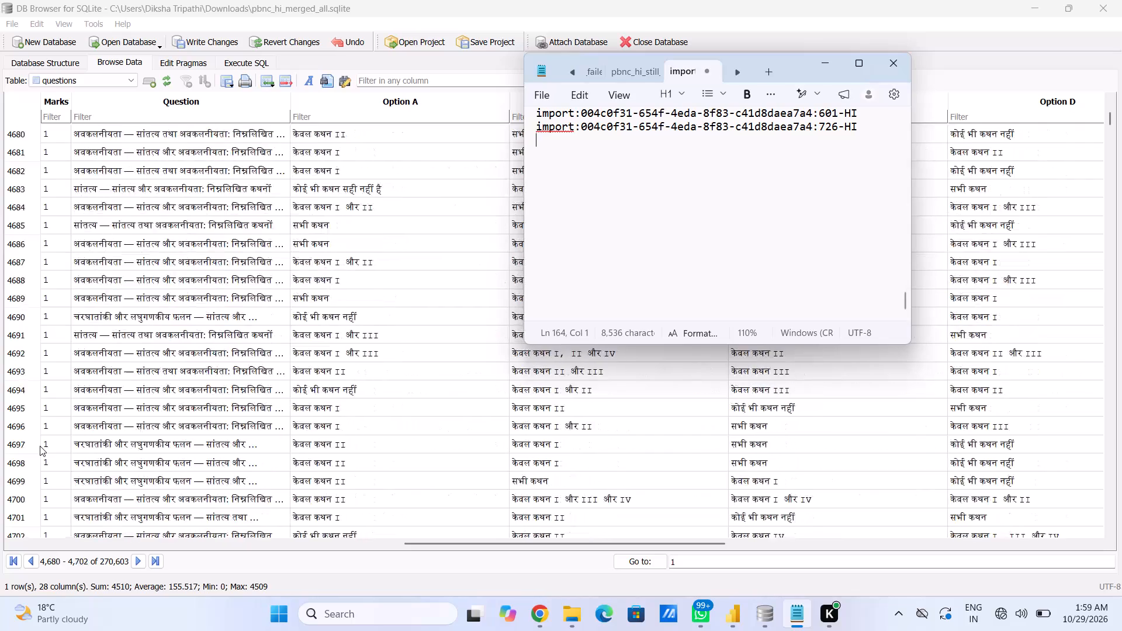
scroll(40, 446, down, 4)
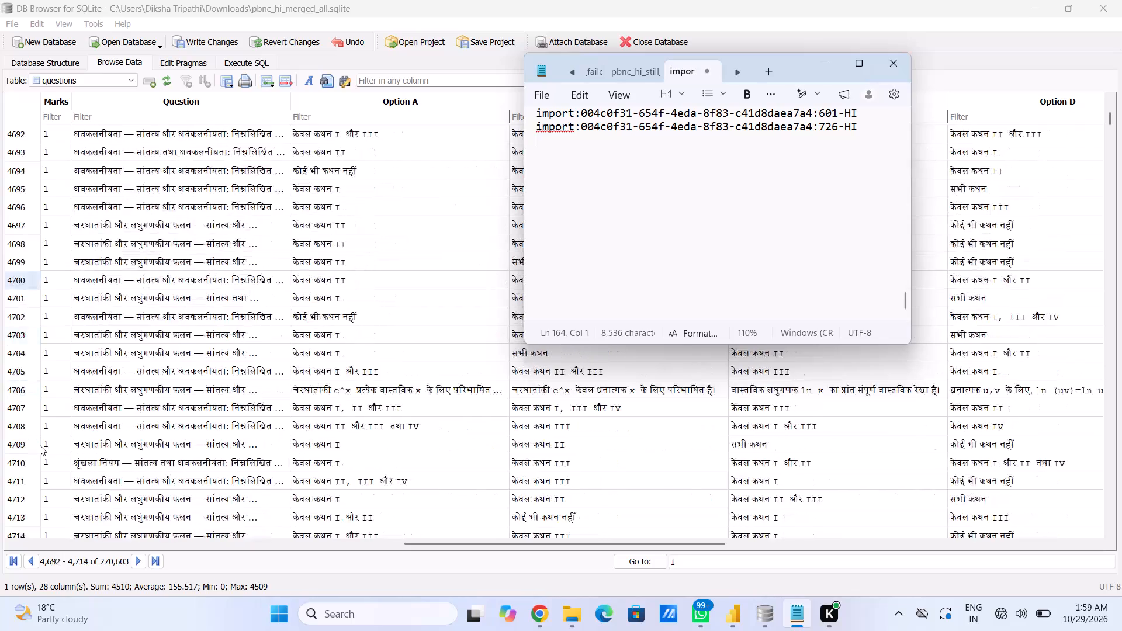
scroll(40, 445, down, 5)
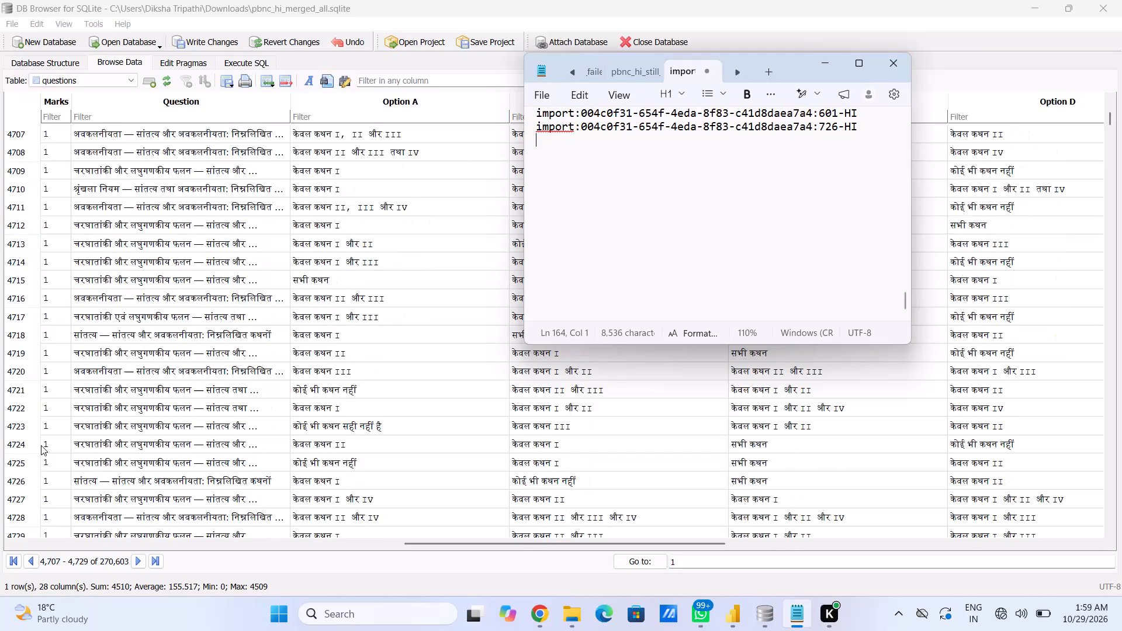
scroll(41, 445, down, 6)
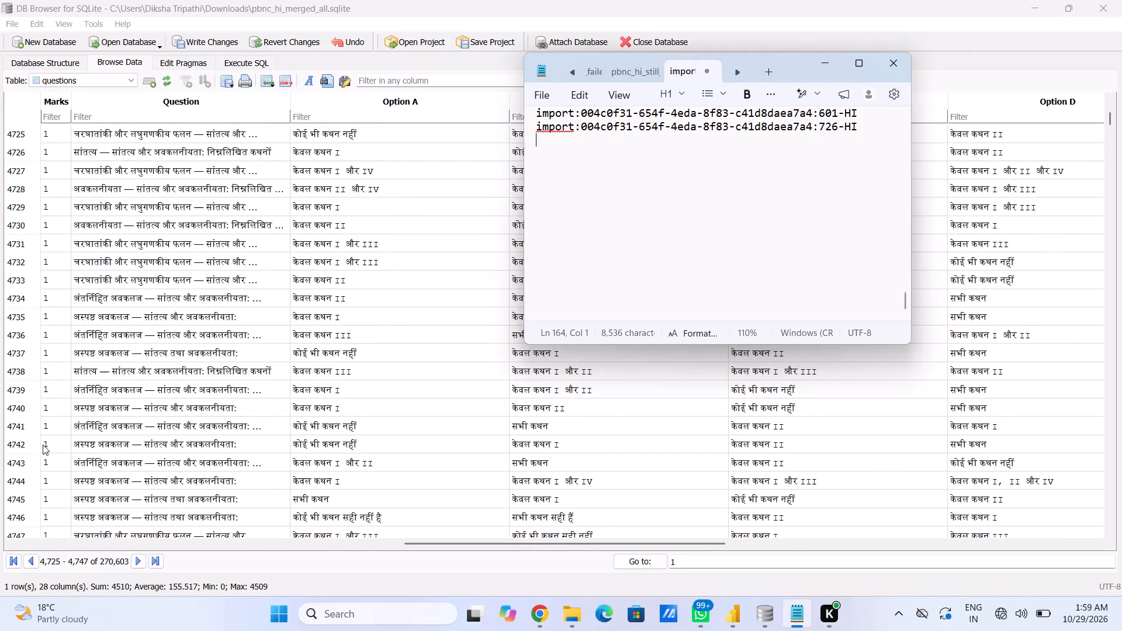
scroll(43, 445, down, 6)
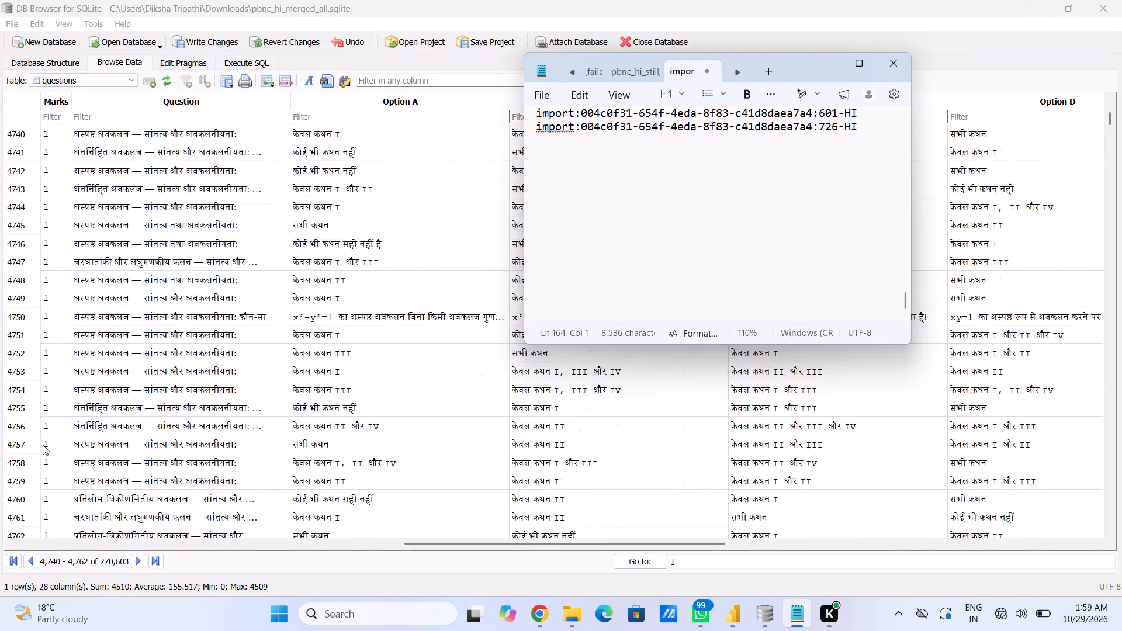
scroll(44, 443, down, 4)
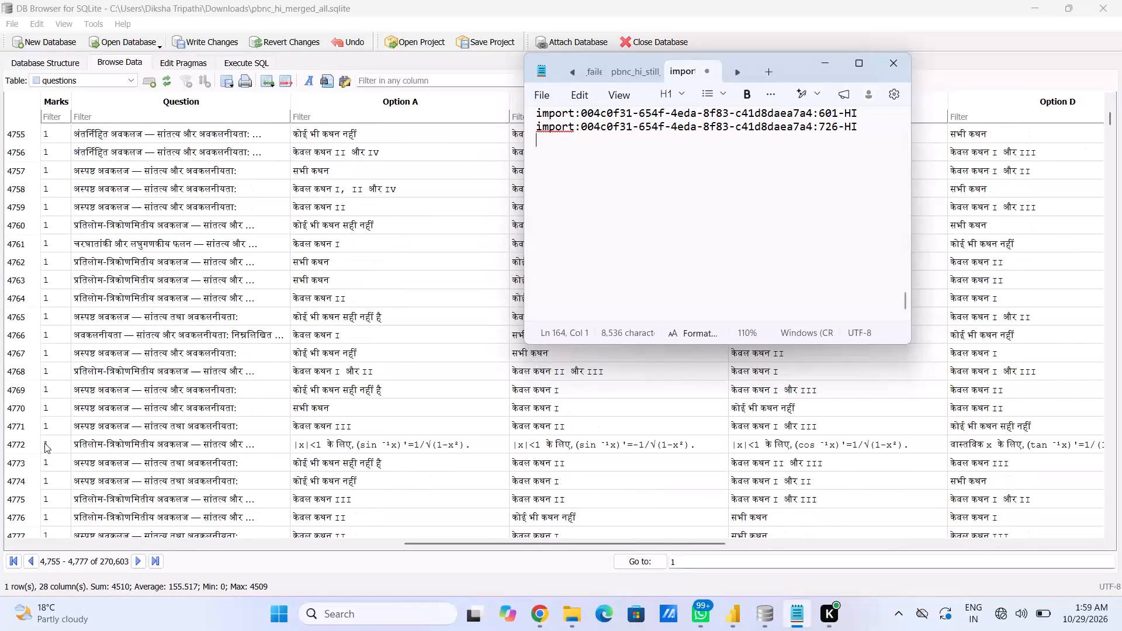
scroll(44, 443, down, 4)
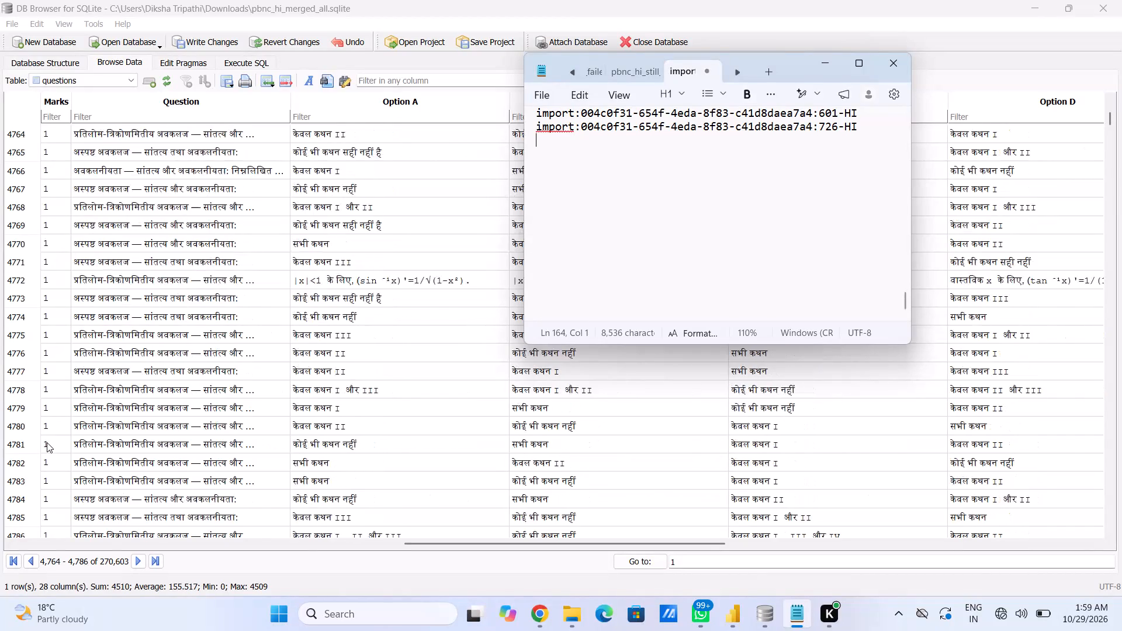
scroll(47, 442, down, 6)
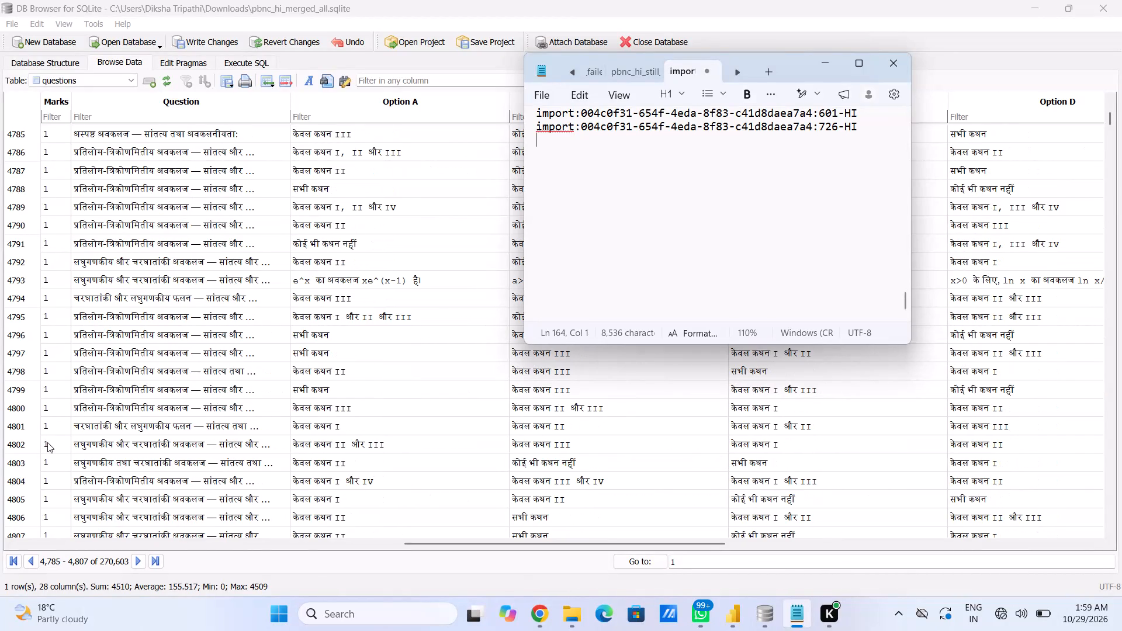
scroll(49, 442, down, 7)
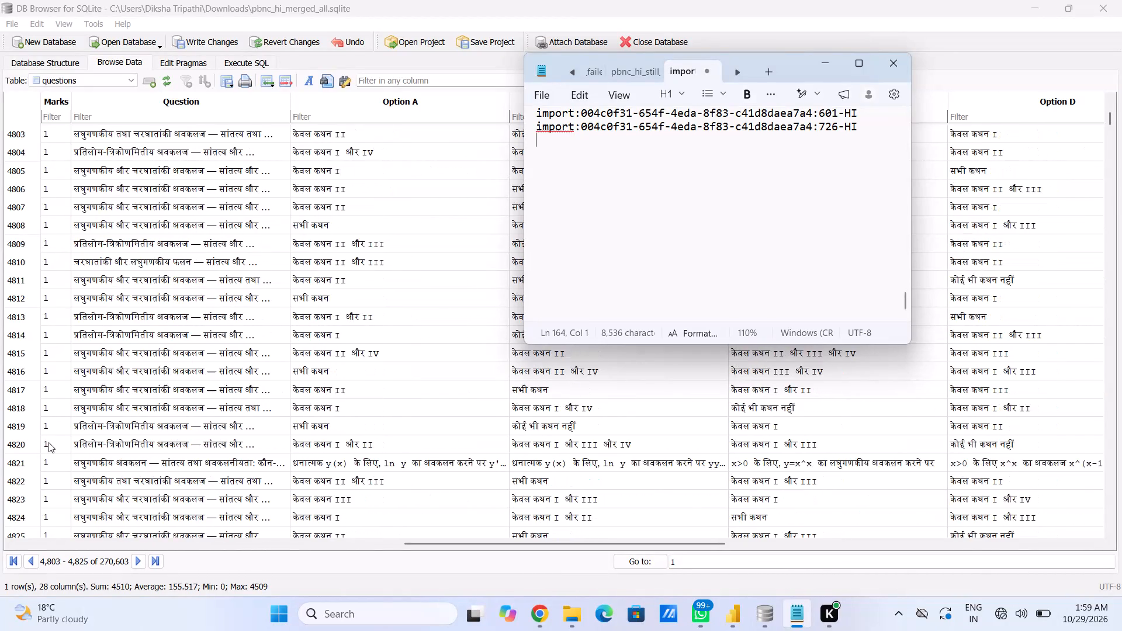
scroll(49, 441, down, 3)
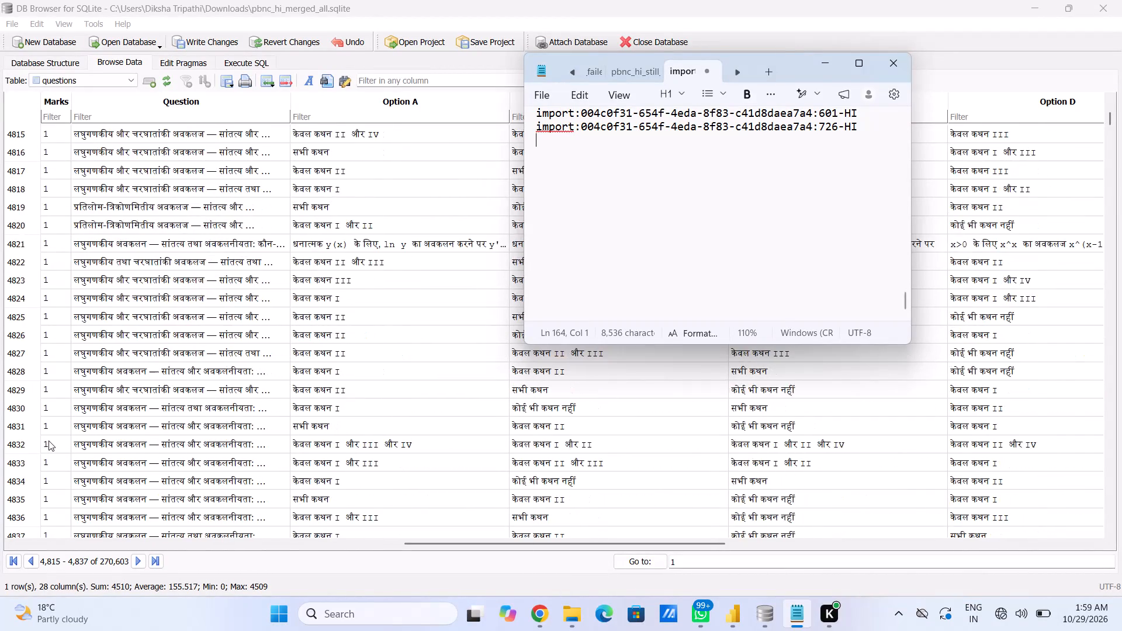
scroll(49, 441, down, 6)
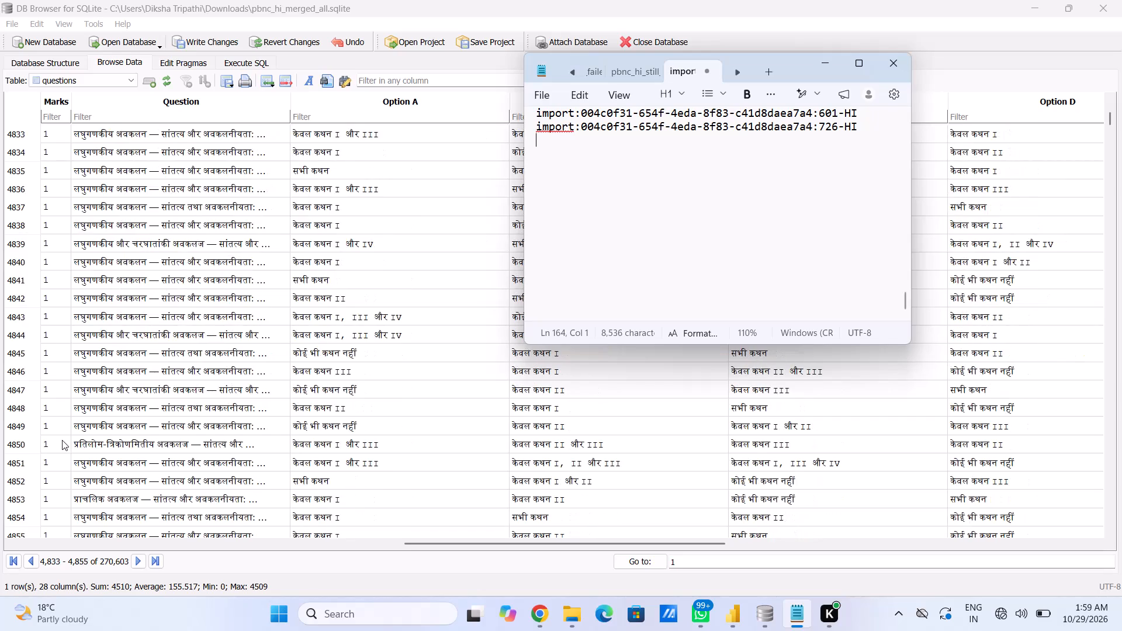
scroll(62, 439, down, 7)
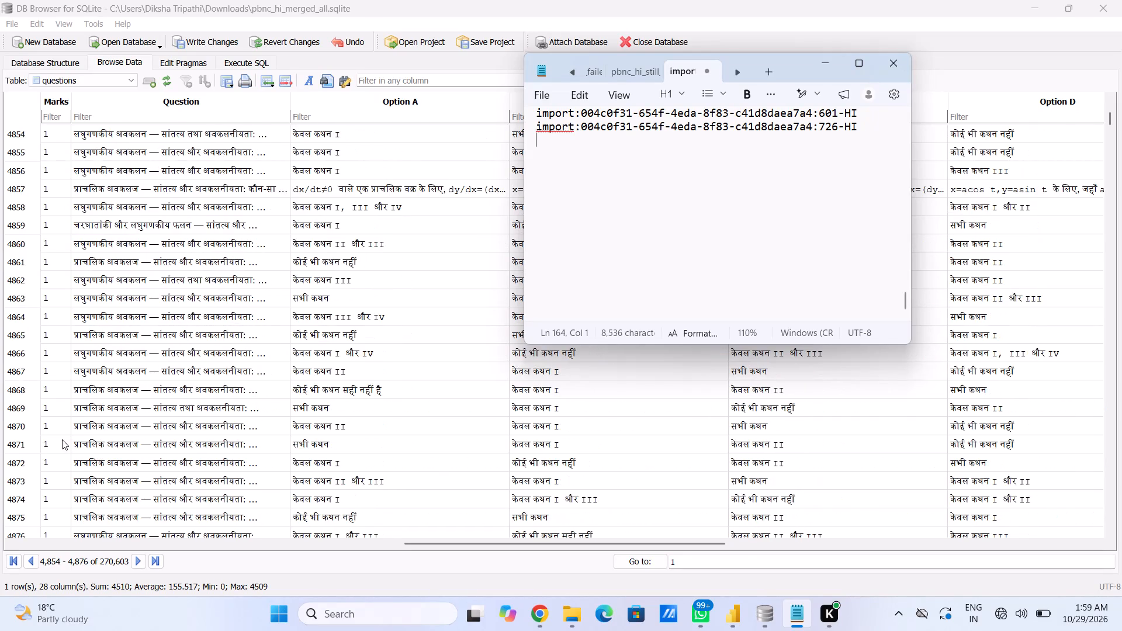
scroll(62, 439, down, 5)
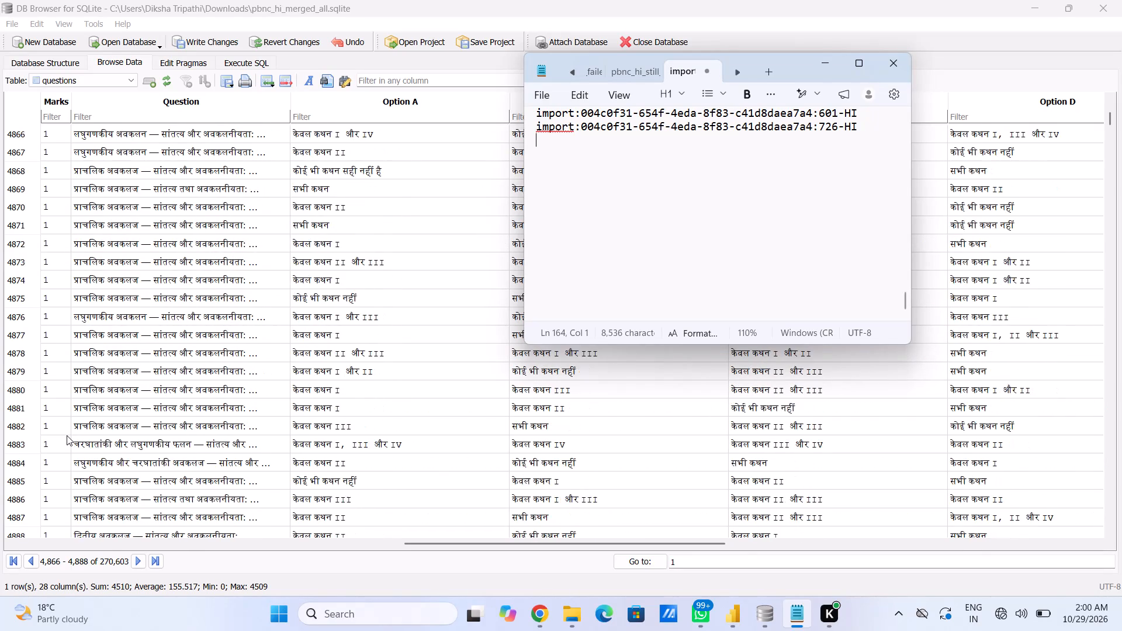
scroll(67, 435, down, 6)
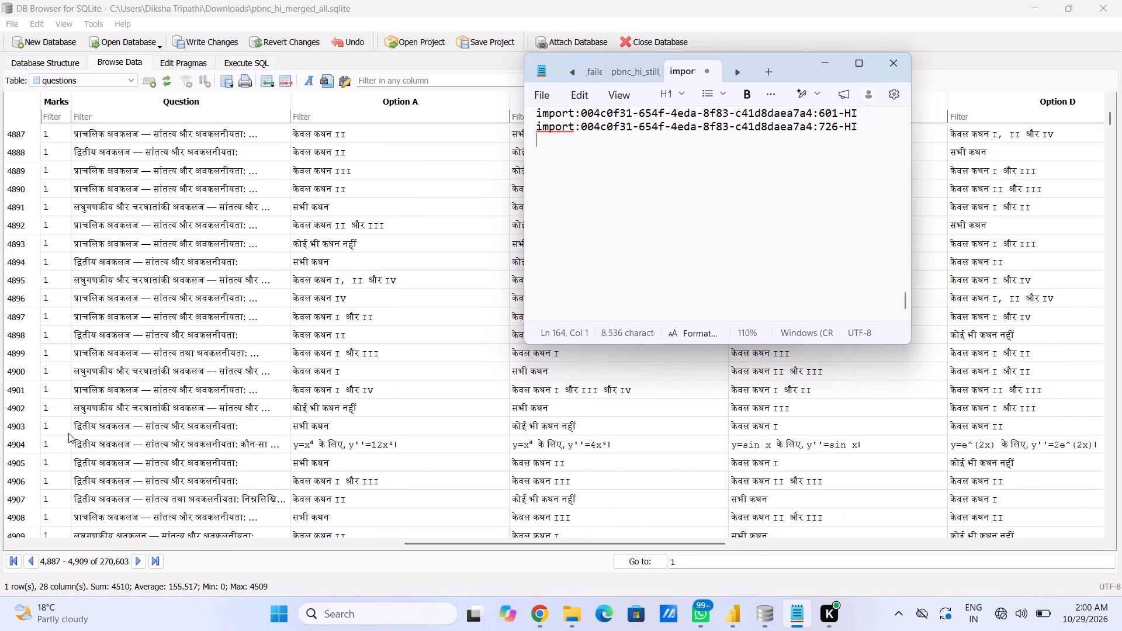
scroll(70, 430, down, 3)
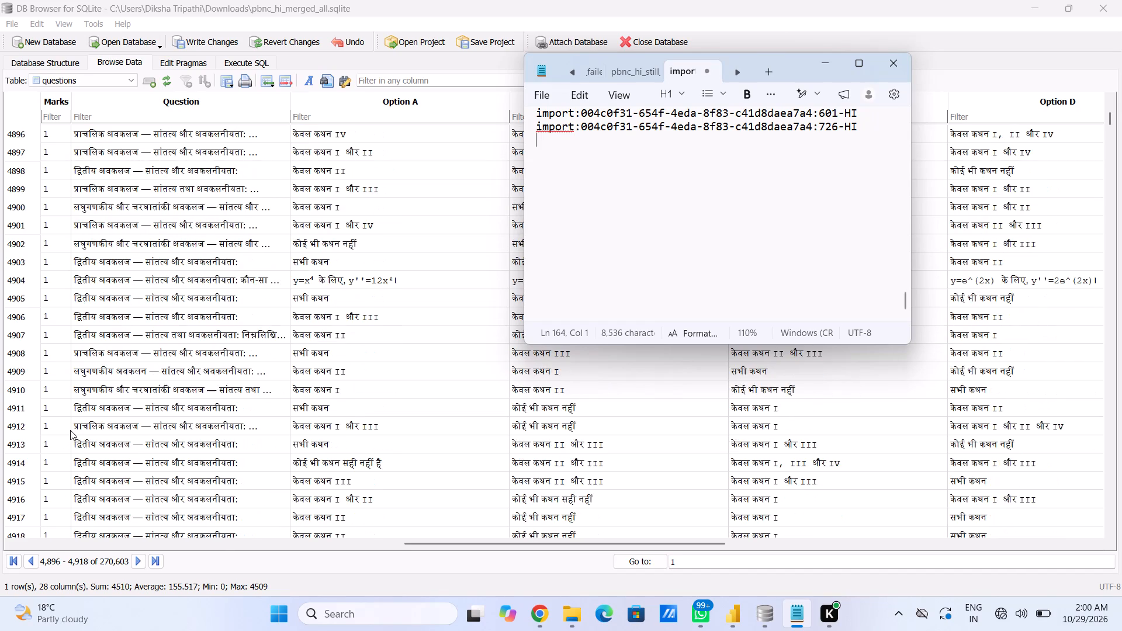
scroll(70, 430, down, 6)
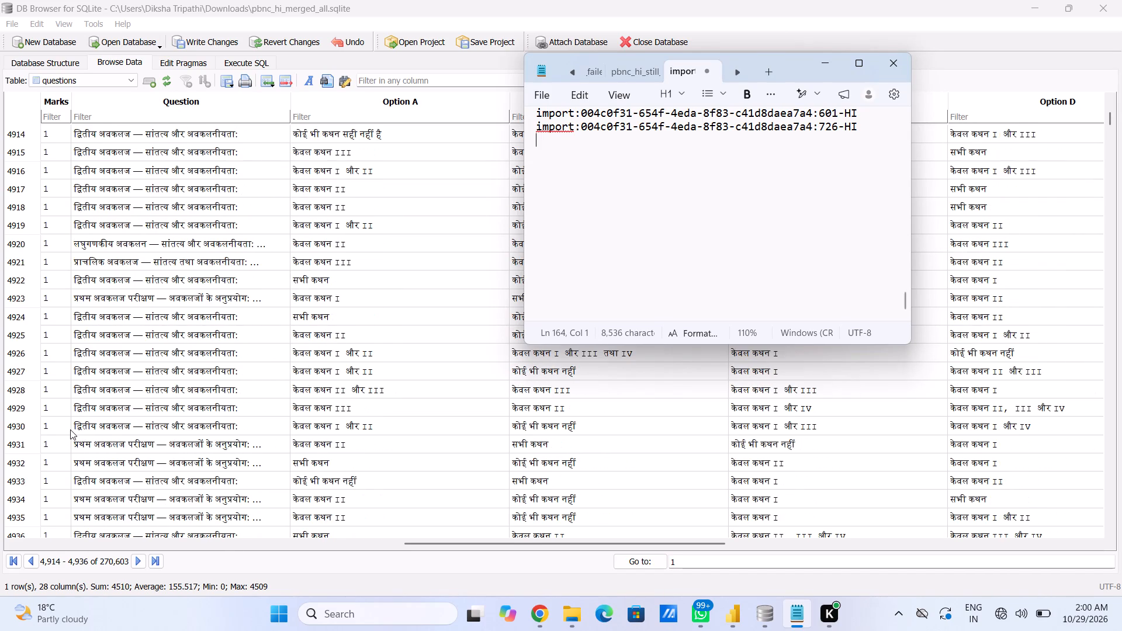
scroll(70, 429, down, 8)
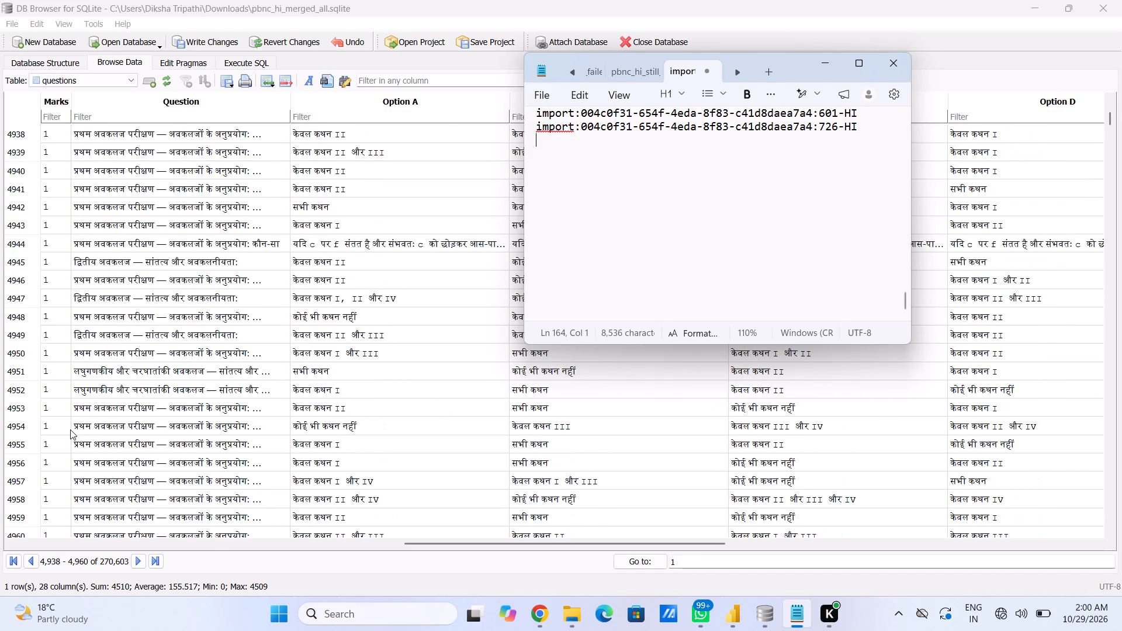
scroll(70, 429, down, 7)
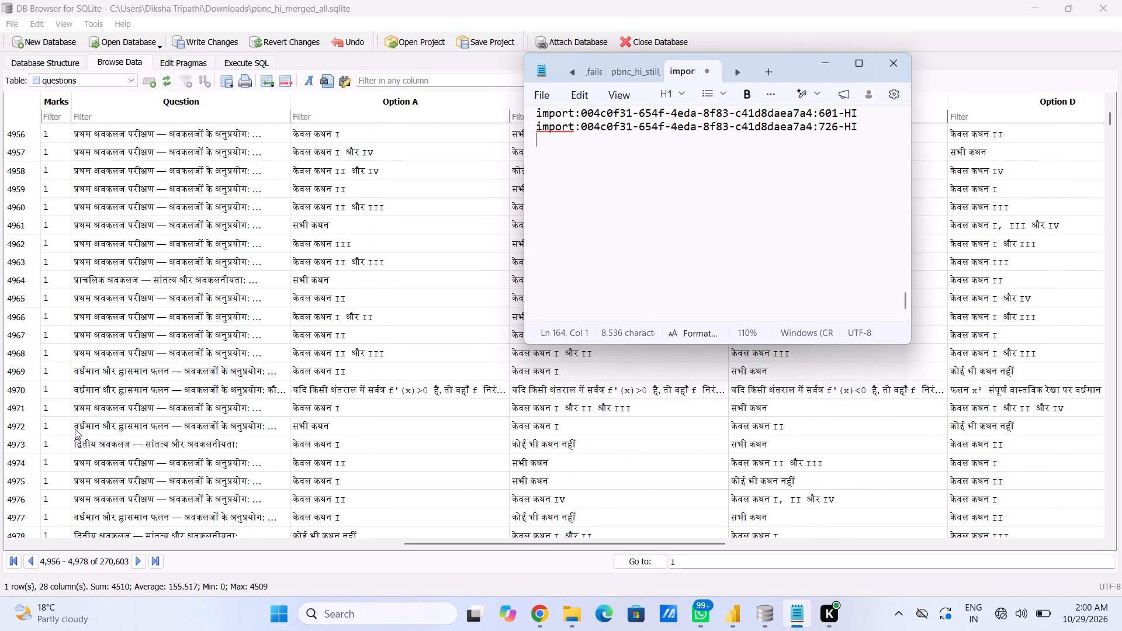
scroll(75, 429, down, 6)
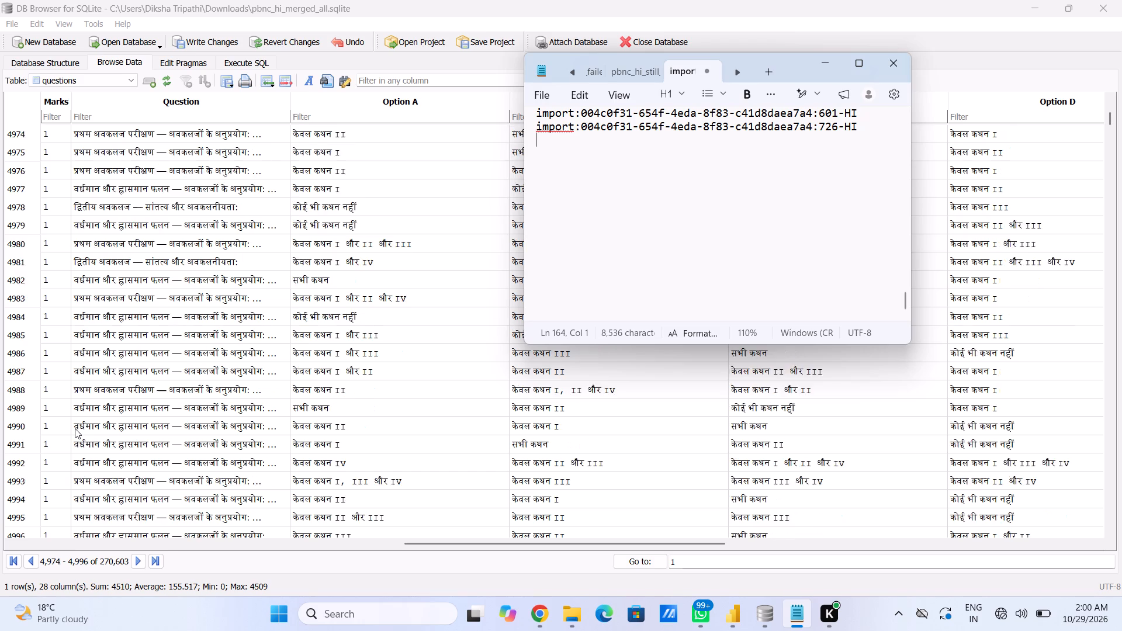
scroll(75, 428, down, 7)
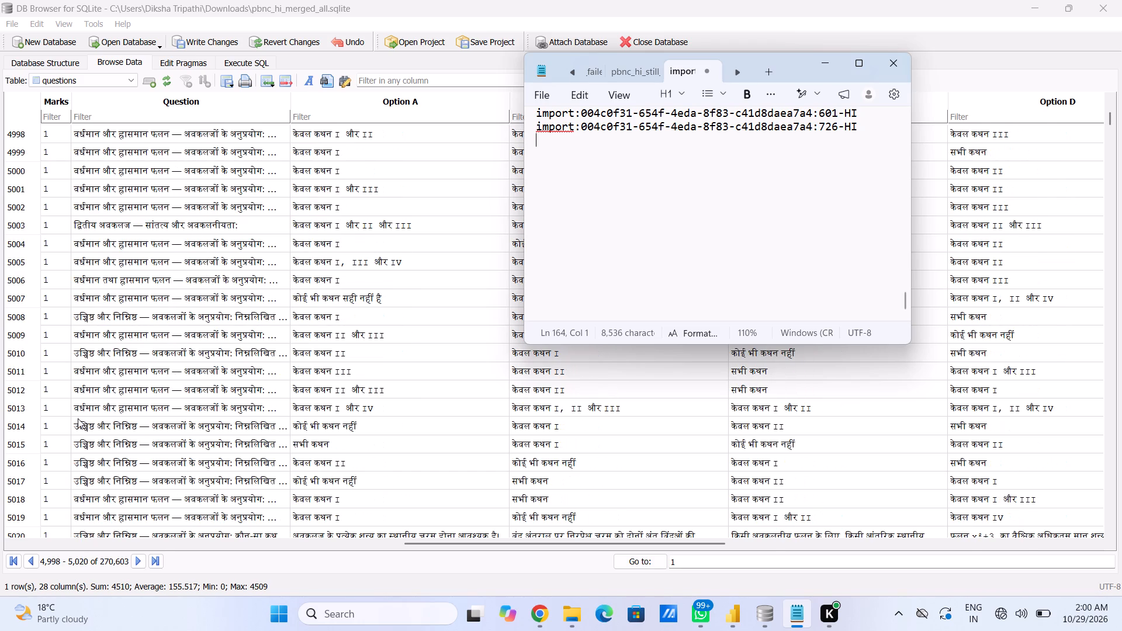
Examine the Question column in DB Browser from row 5021 to row 5494 for entries whose headings are still in English.
scroll(78, 418, down, 8)
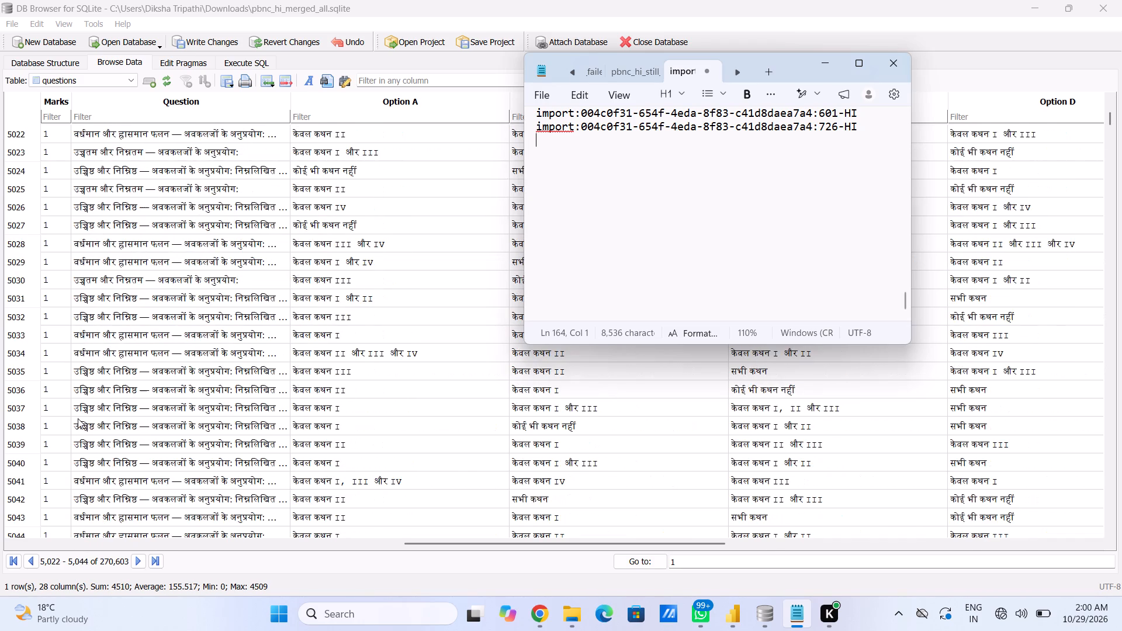
scroll(78, 418, down, 7)
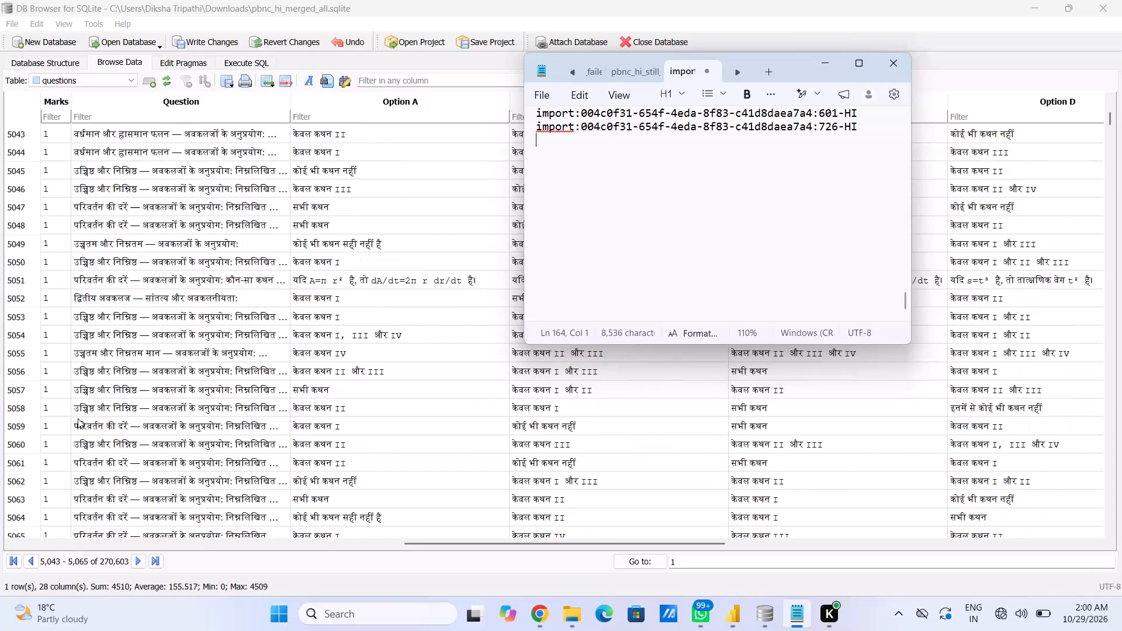
scroll(78, 418, down, 3)
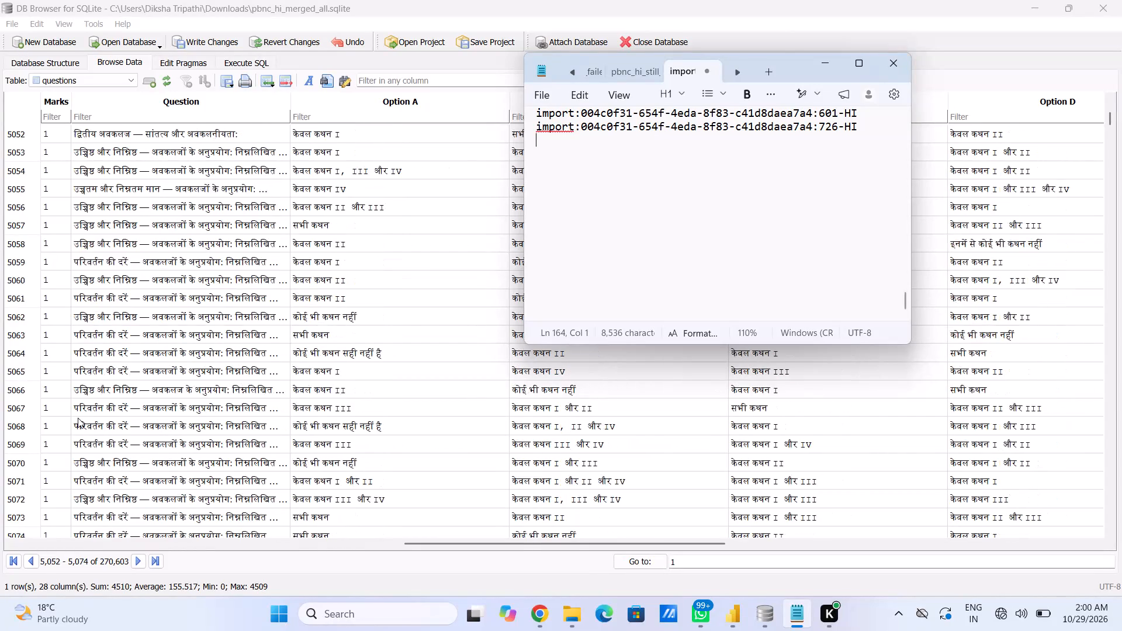
scroll(78, 418, down, 3)
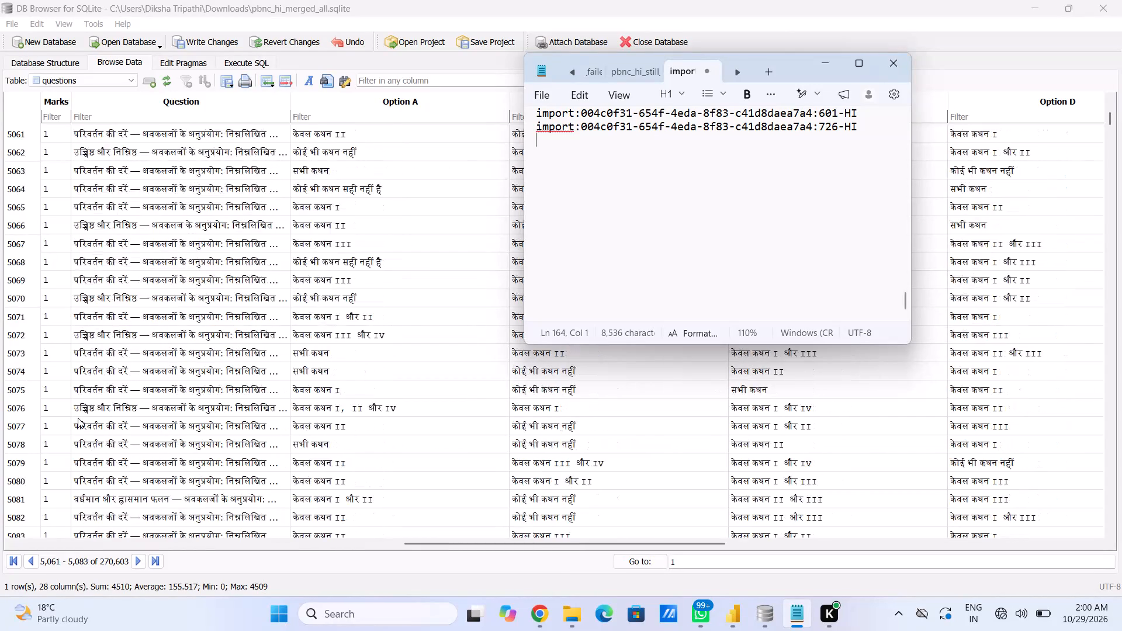
scroll(78, 418, down, 1)
scroll(78, 418, up, 6)
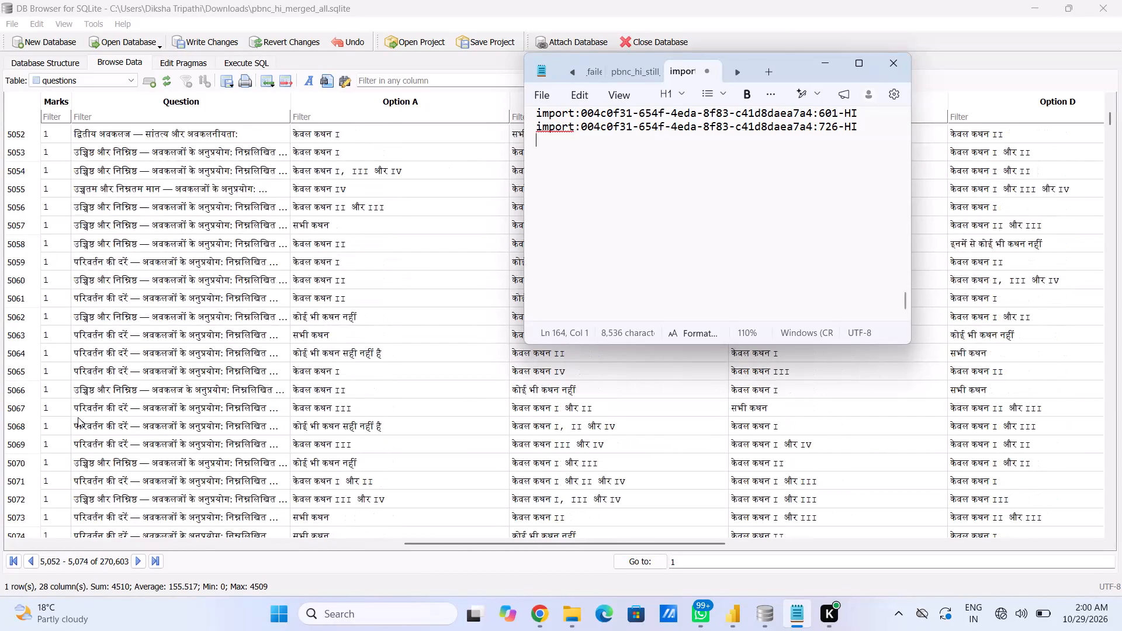
scroll(78, 417, up, 8)
scroll(85, 415, down, 12)
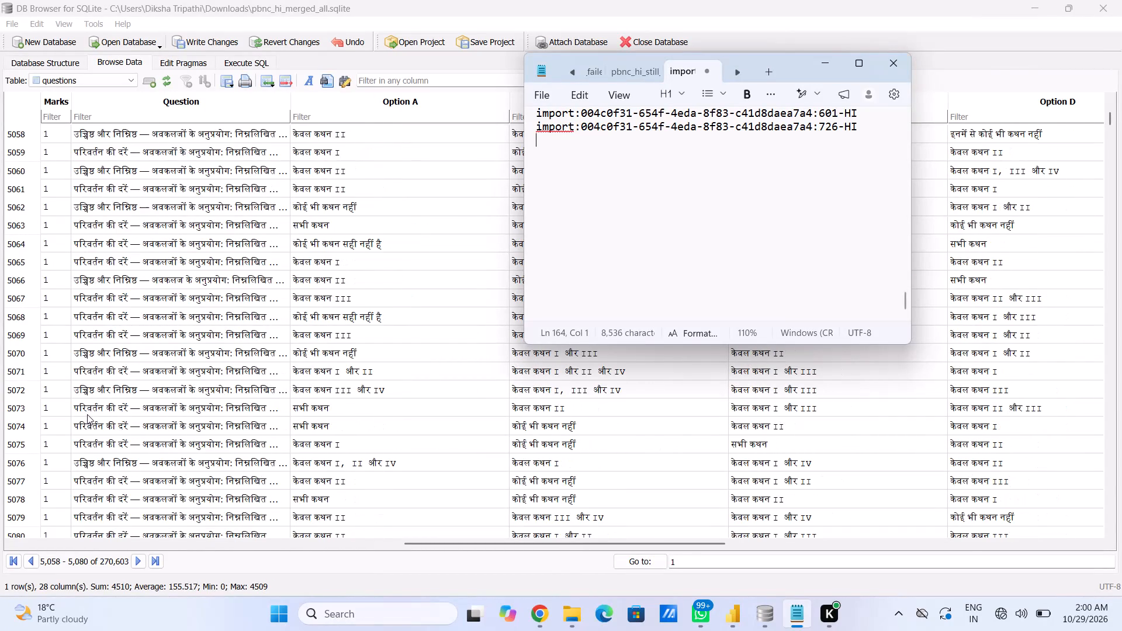
scroll(152, 266, up, 7)
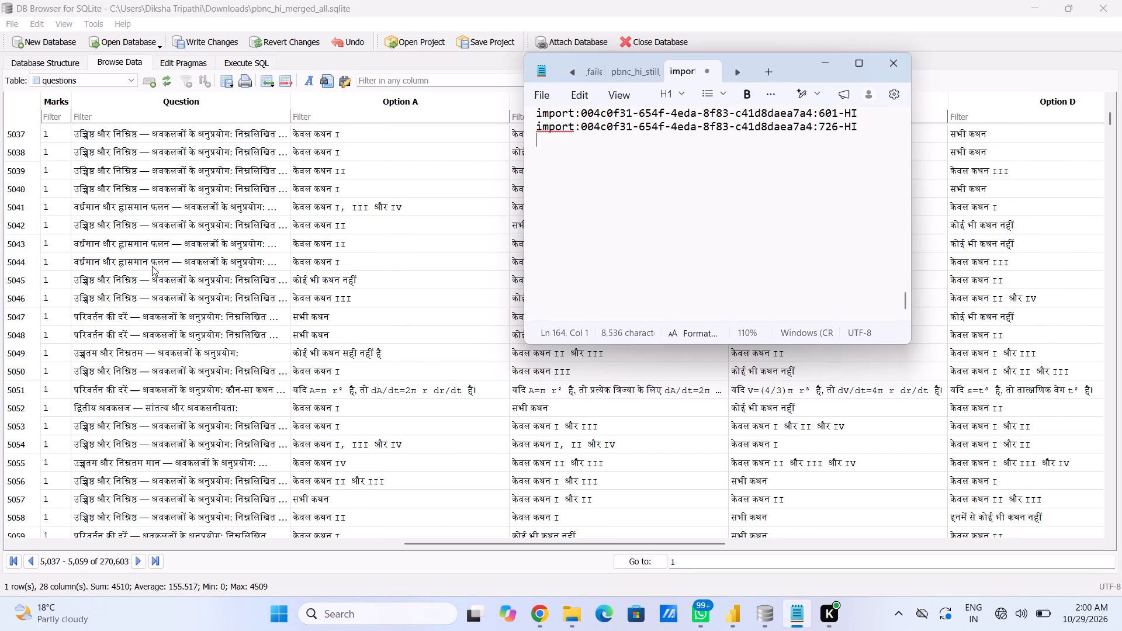
scroll(152, 266, up, 4)
scroll(152, 266, down, 4)
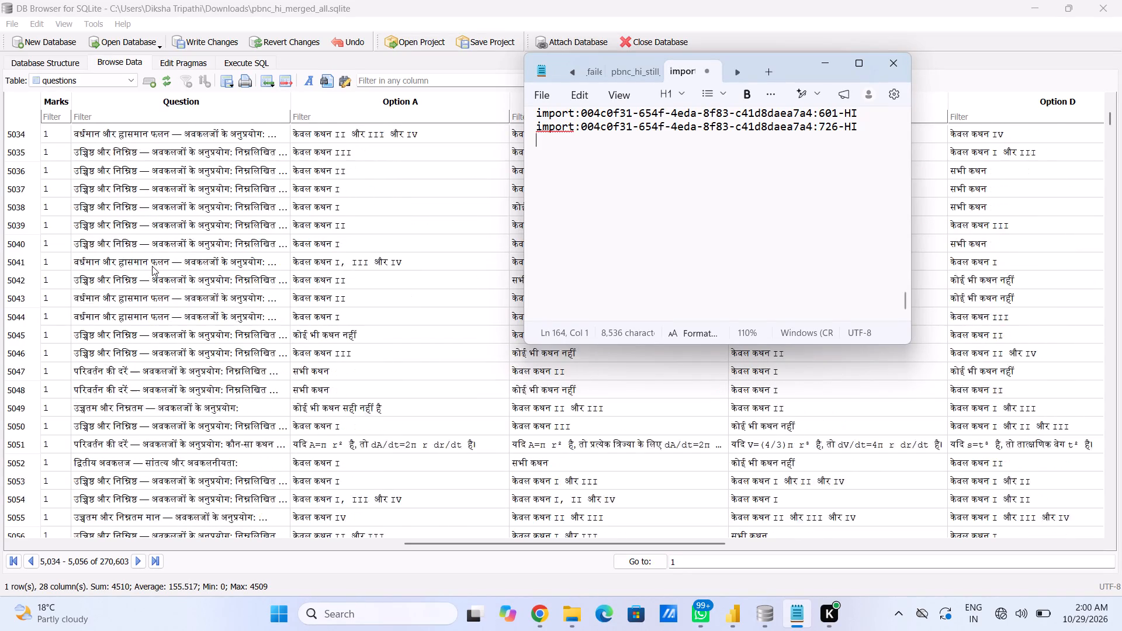
scroll(152, 266, down, 10)
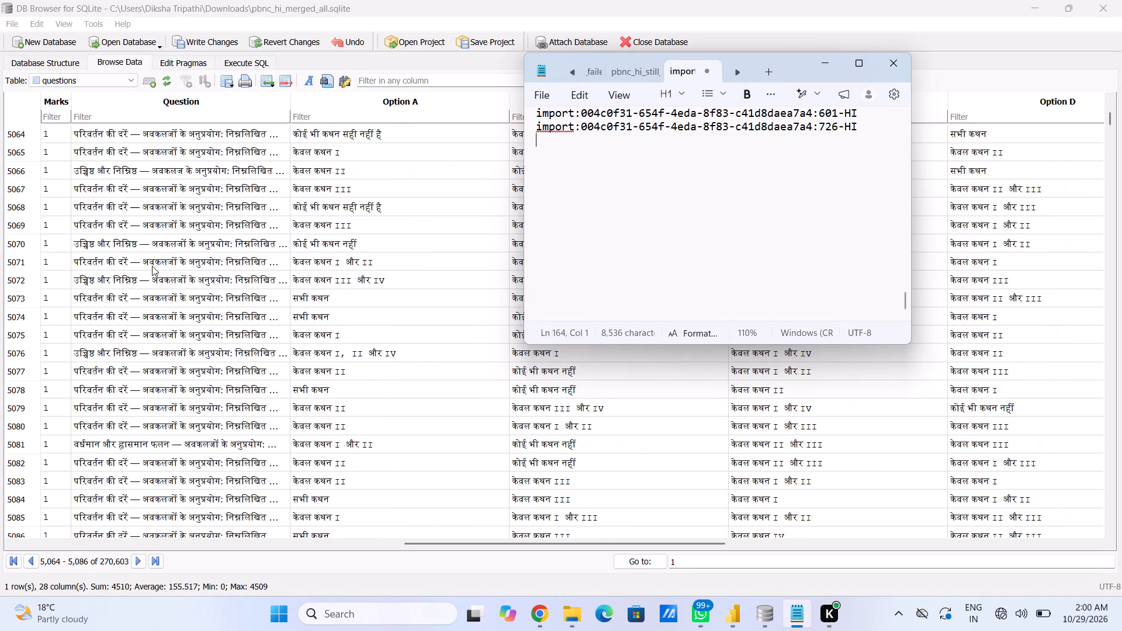
scroll(152, 266, down, 6)
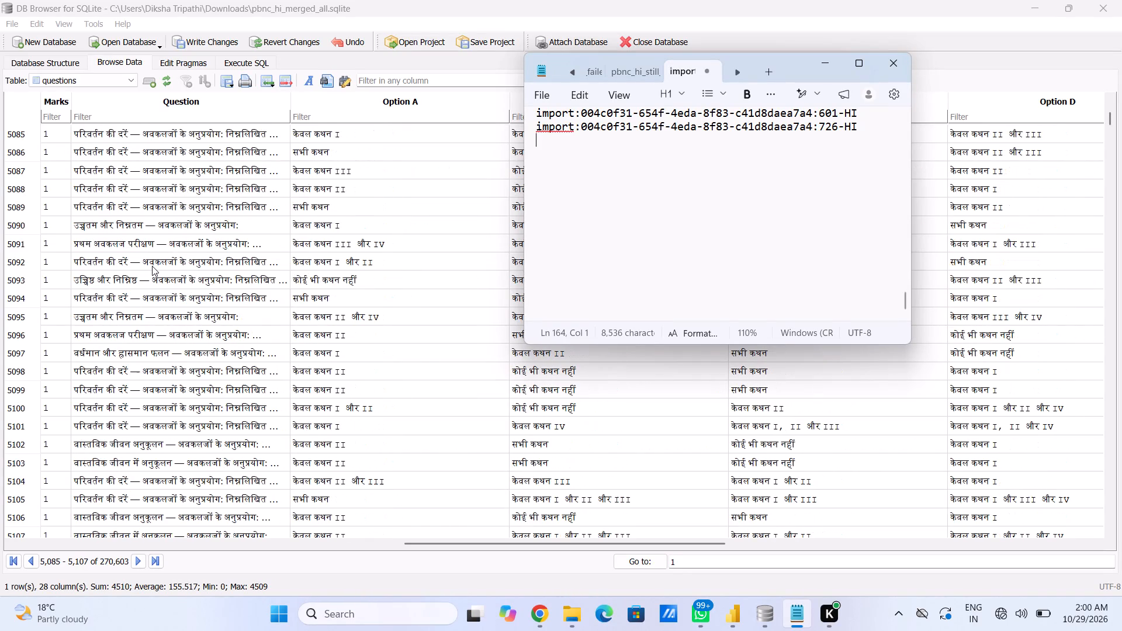
scroll(153, 266, down, 4)
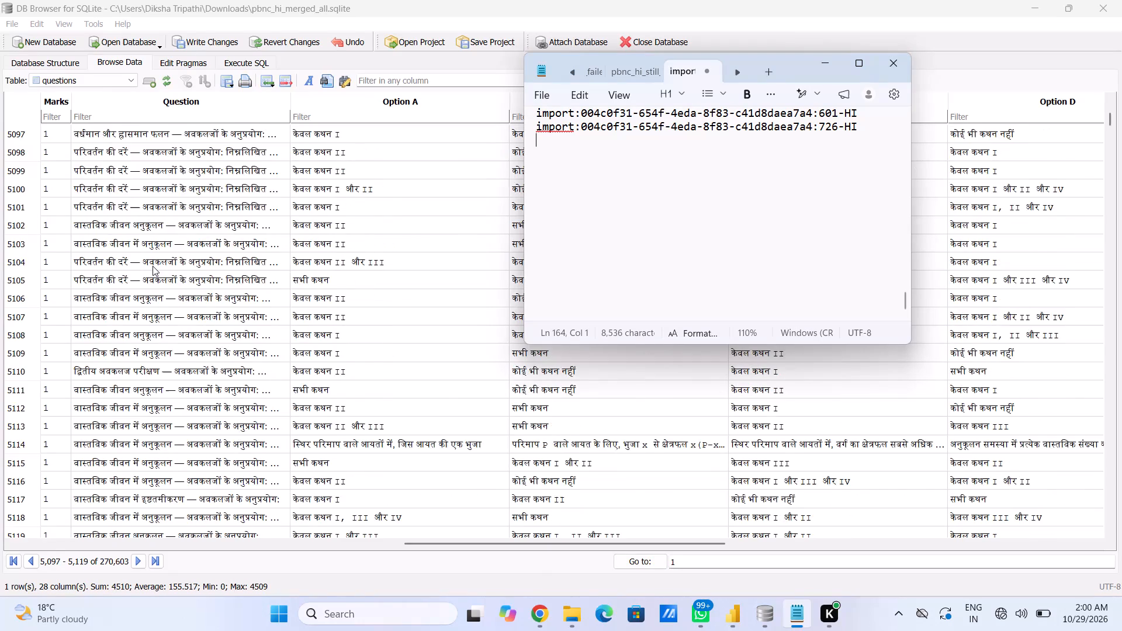
scroll(153, 266, down, 4)
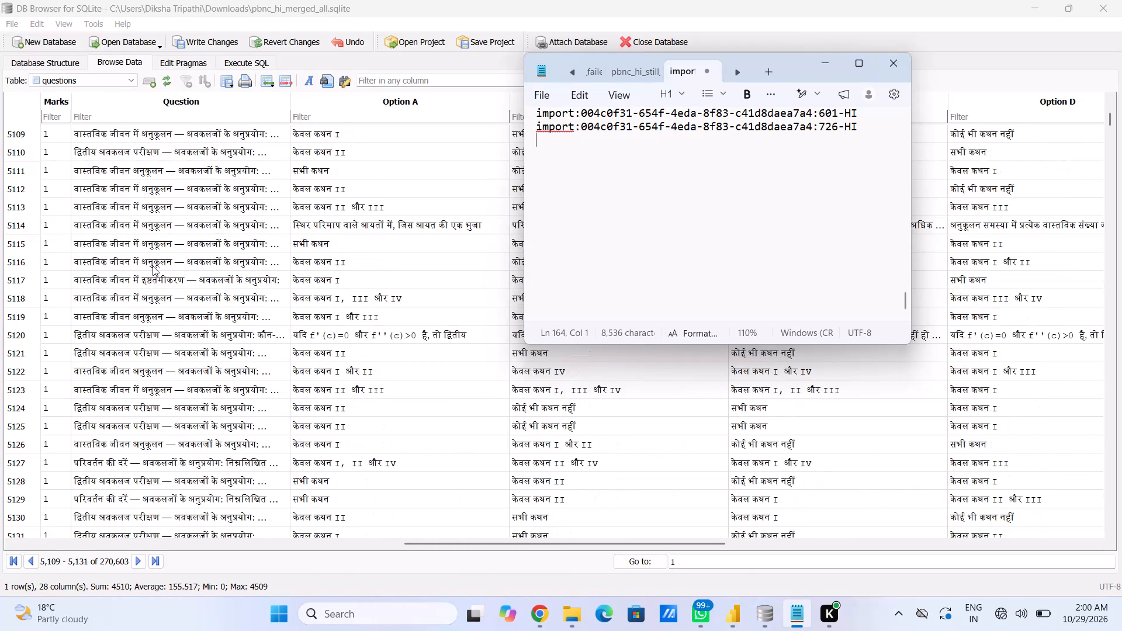
scroll(153, 265, down, 6)
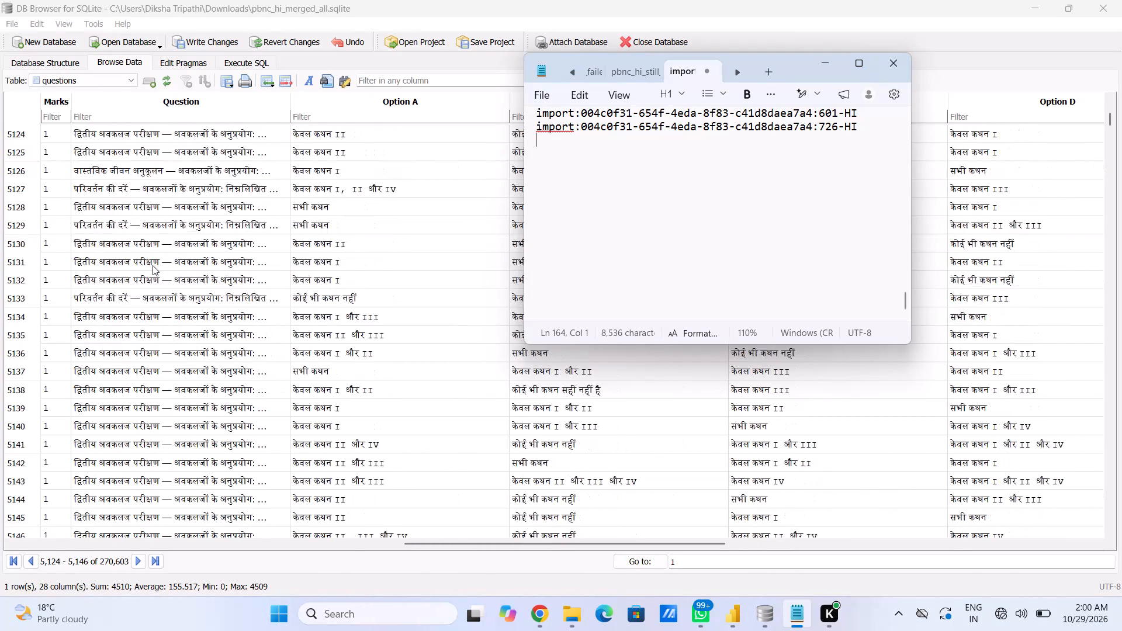
scroll(153, 265, down, 4)
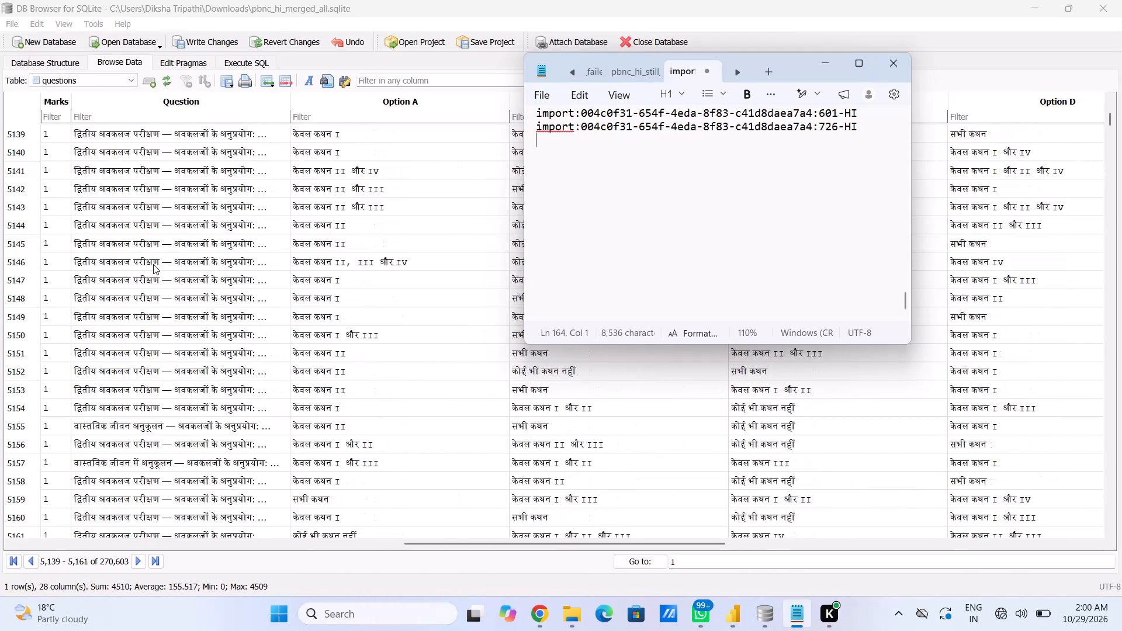
scroll(153, 264, down, 8)
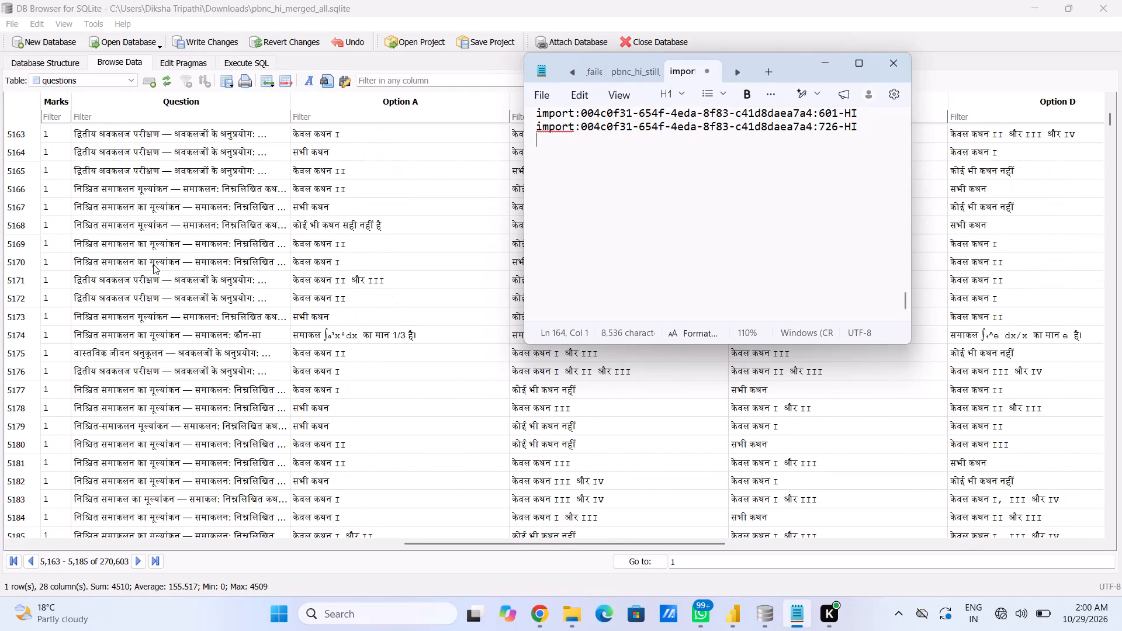
scroll(153, 264, down, 8)
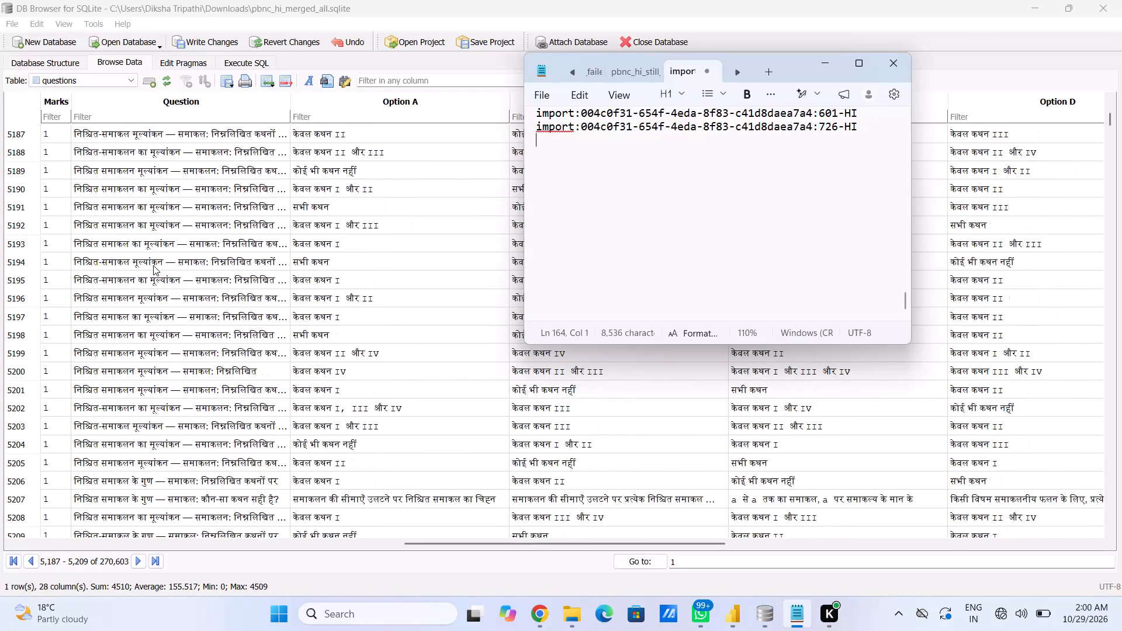
scroll(153, 265, down, 7)
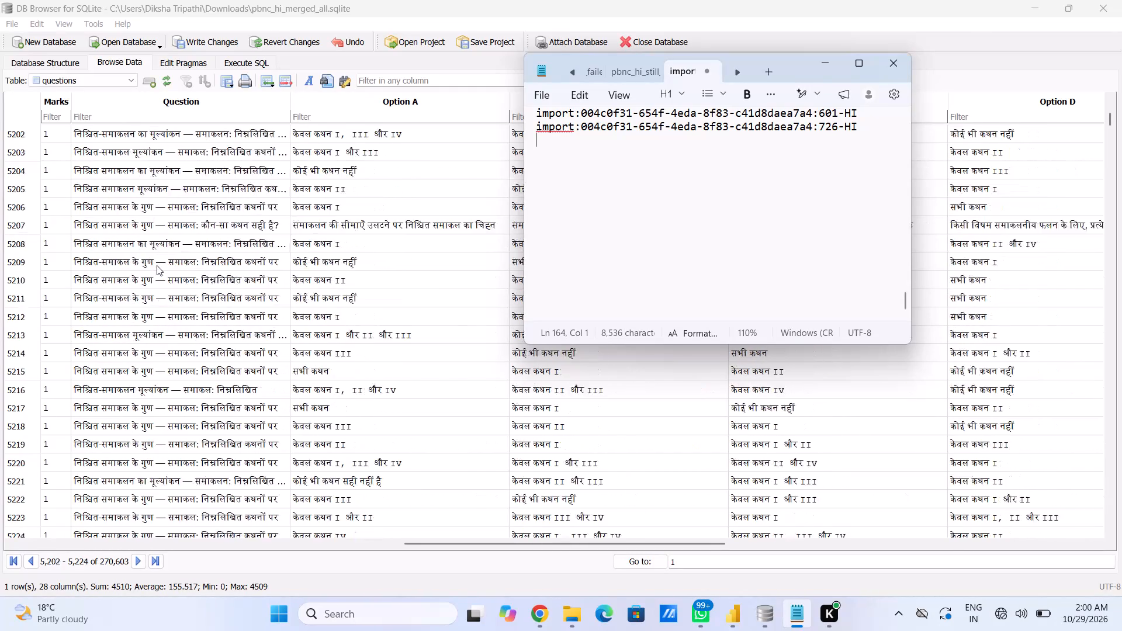
scroll(157, 265, down, 6)
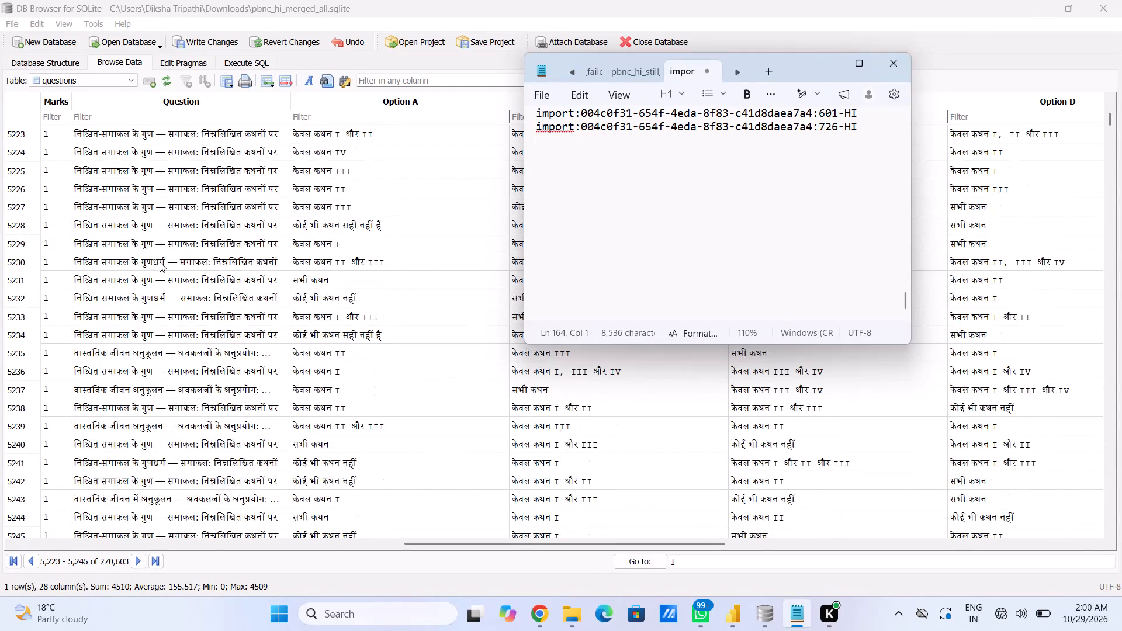
scroll(160, 262, down, 8)
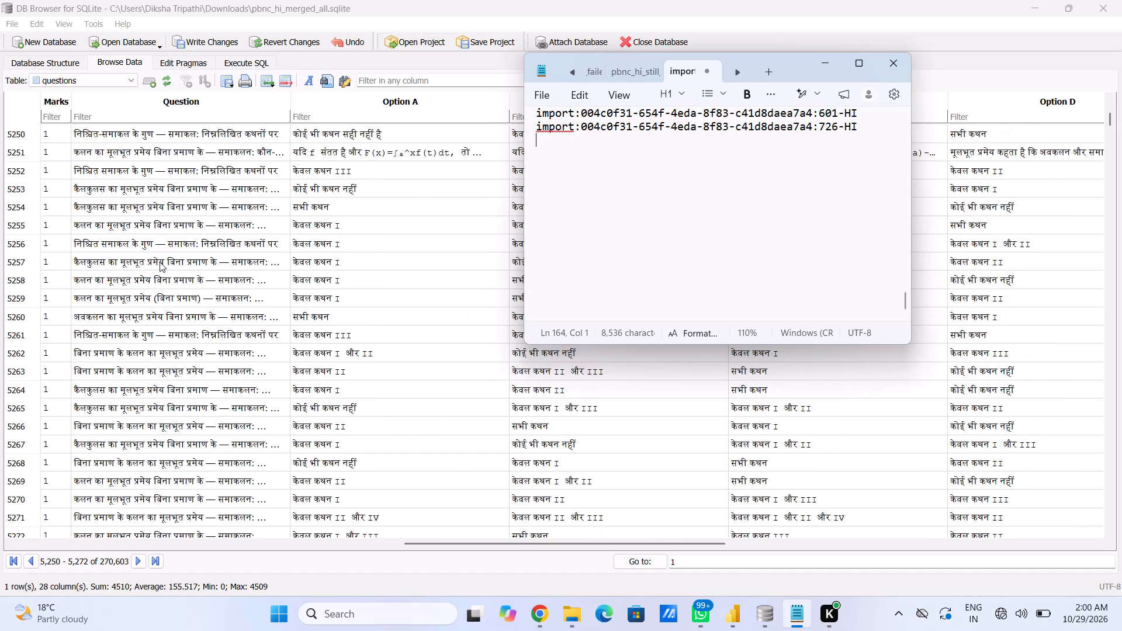
scroll(160, 262, down, 9)
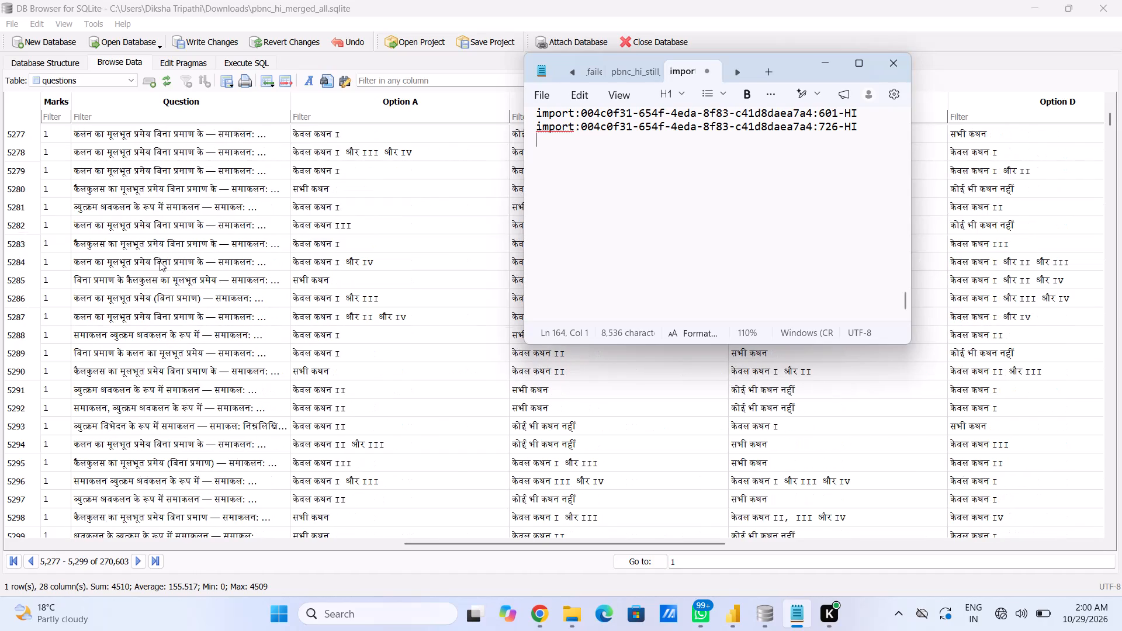
scroll(161, 260, down, 2)
scroll(161, 260, up, 2)
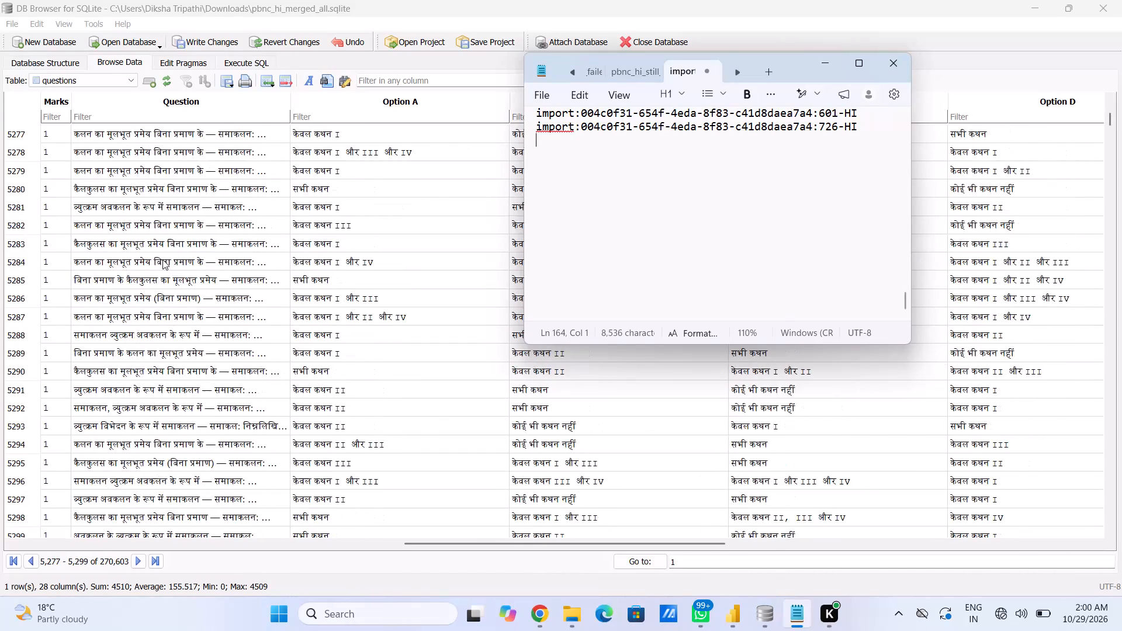
scroll(165, 256, down, 5)
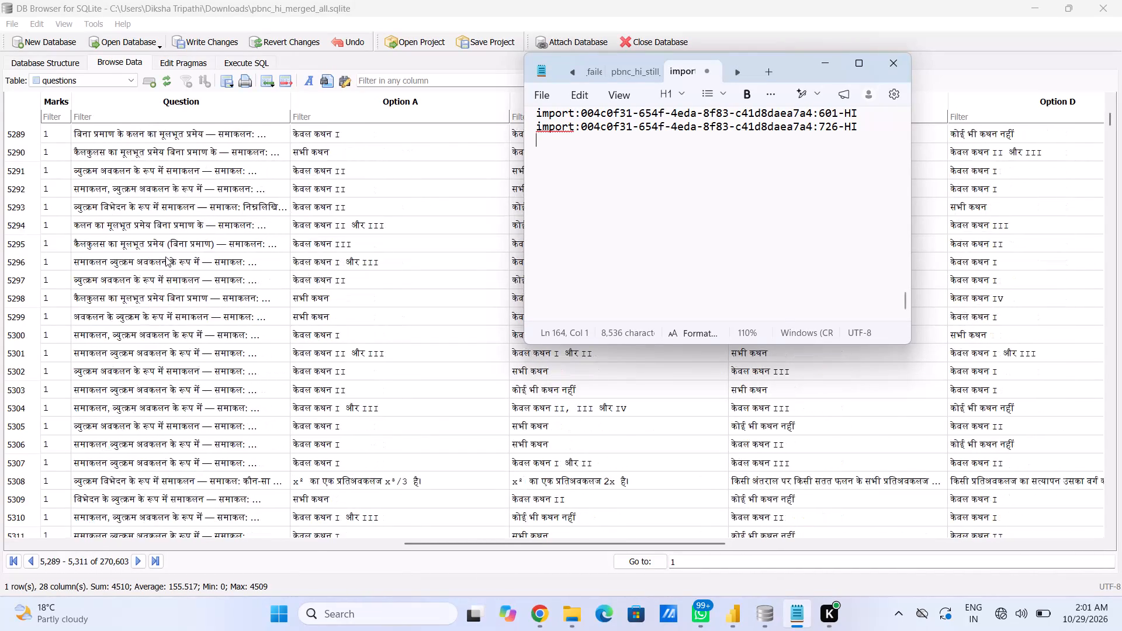
scroll(165, 256, down, 10)
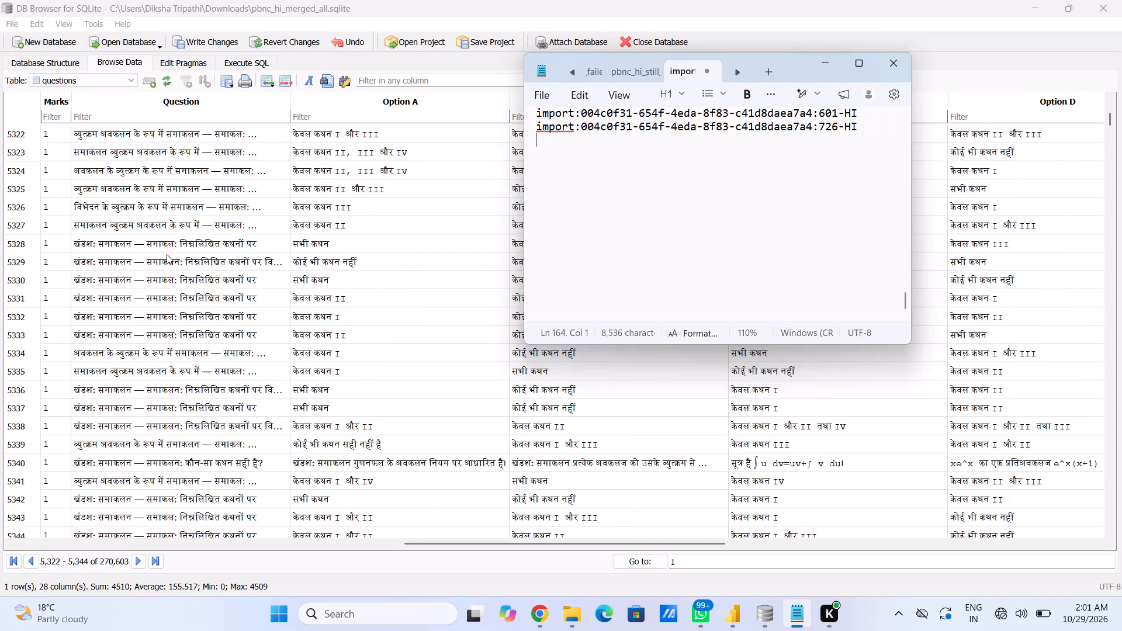
scroll(167, 254, down, 1)
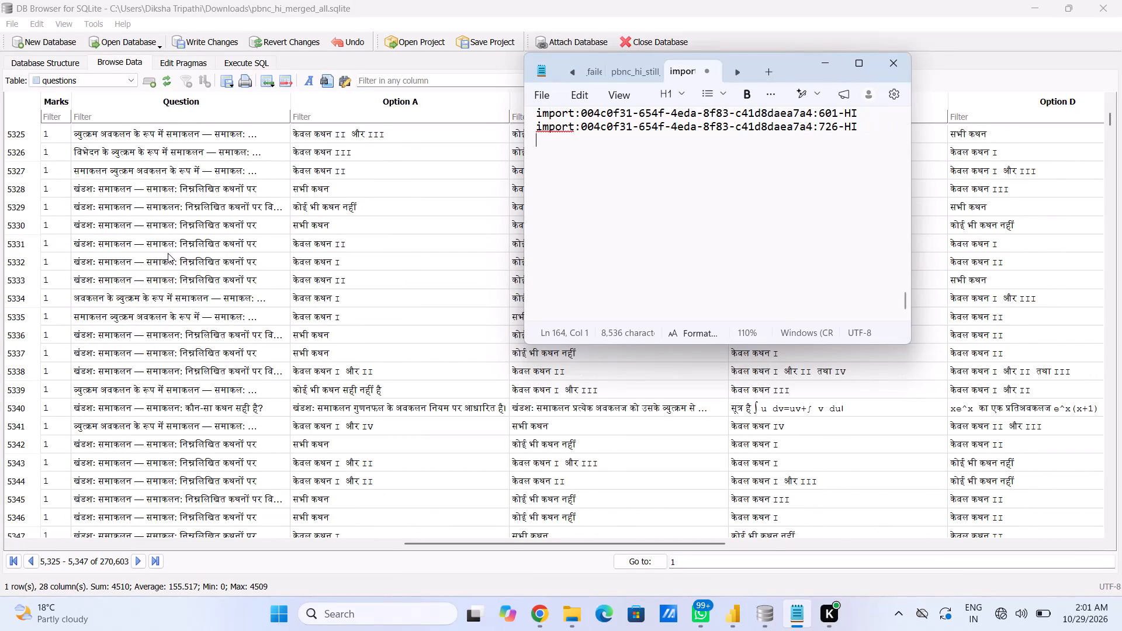
scroll(168, 253, down, 4)
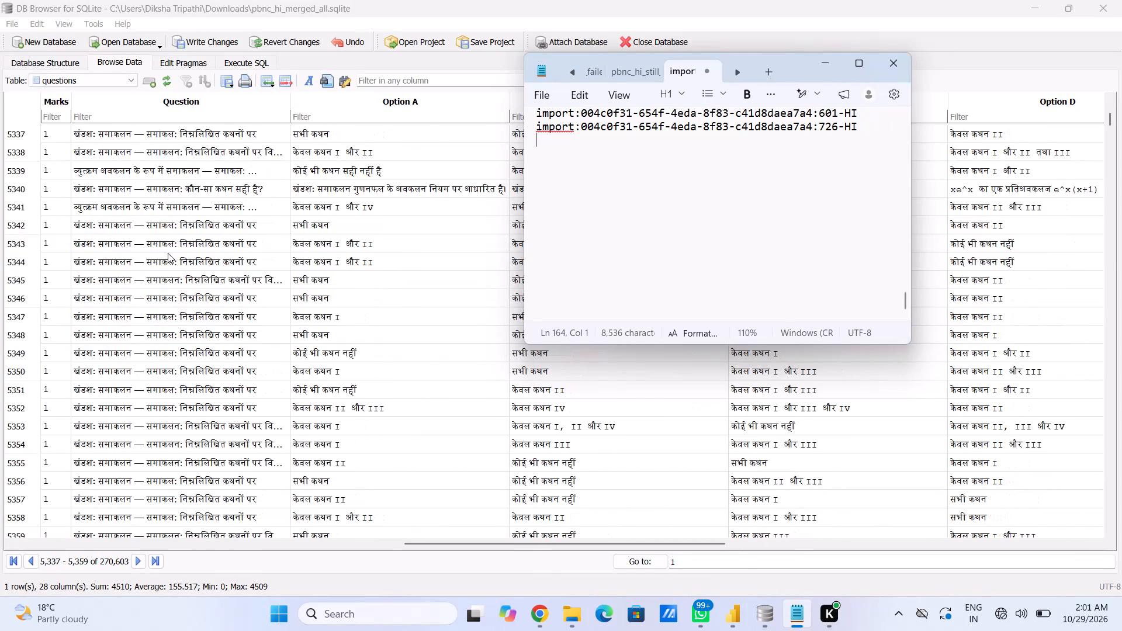
scroll(168, 253, down, 3)
scroll(168, 253, up, 4)
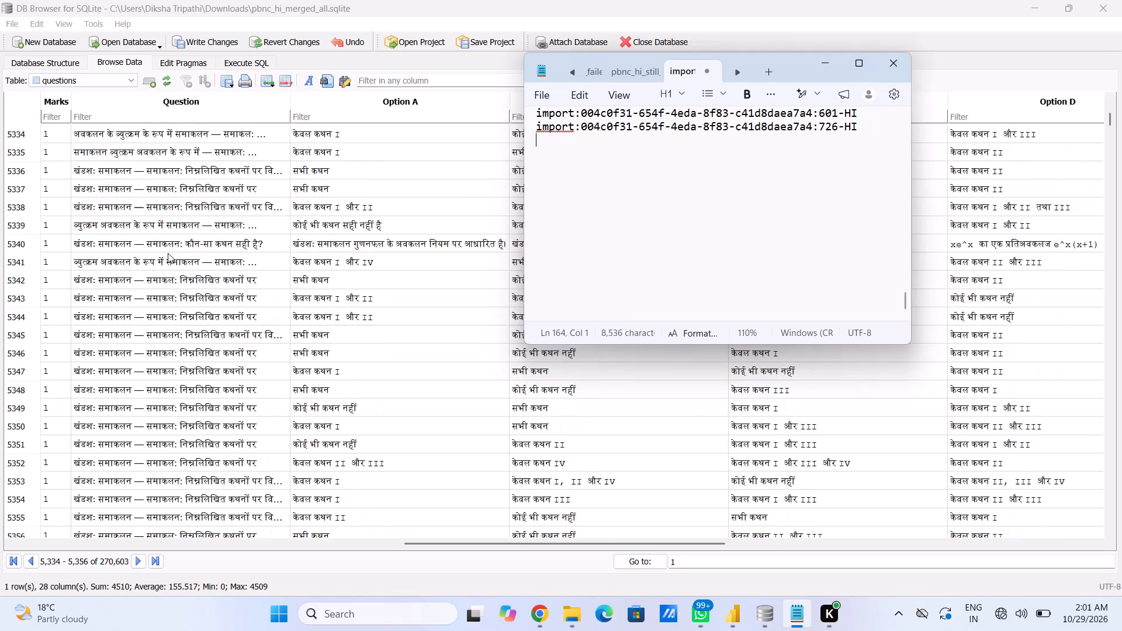
scroll(168, 253, up, 2)
scroll(168, 253, down, 5)
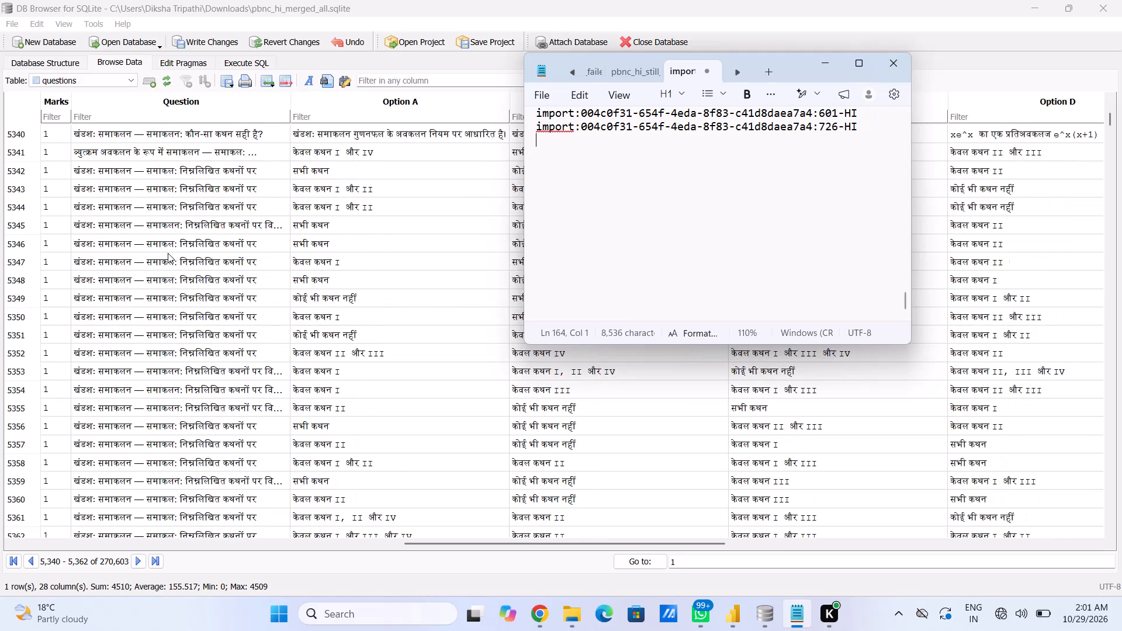
scroll(168, 253, down, 4)
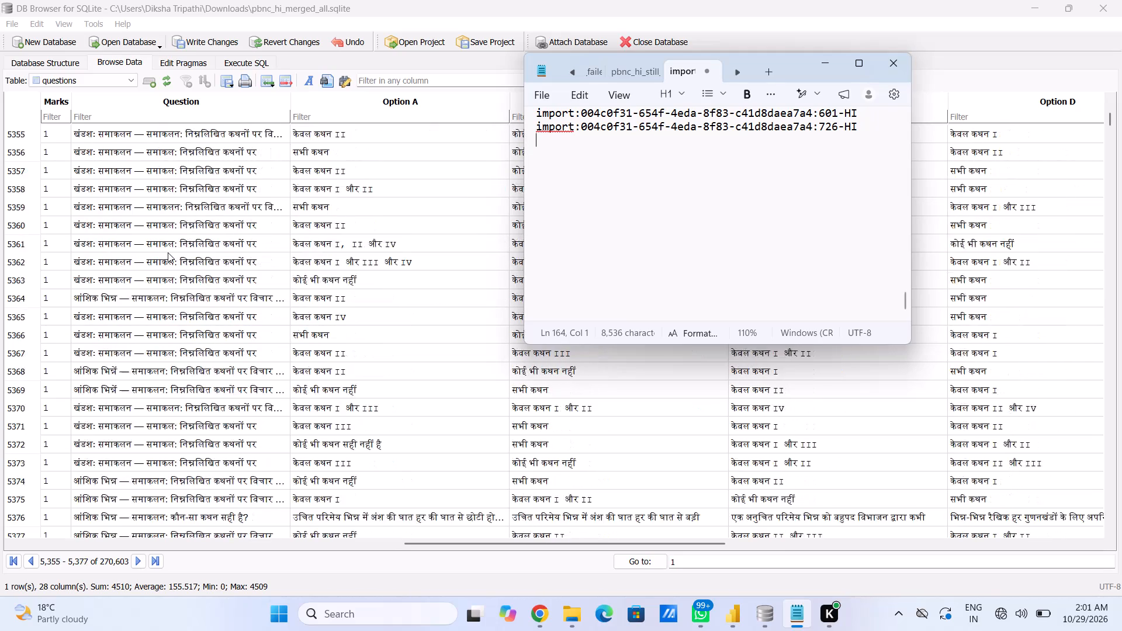
scroll(168, 252, down, 6)
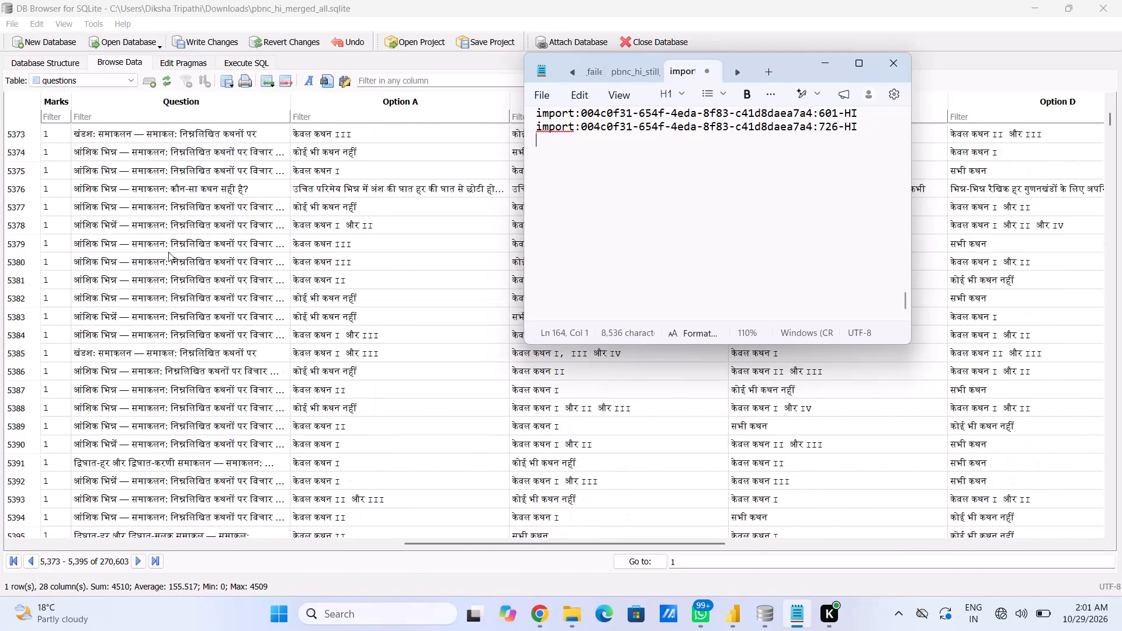
scroll(168, 252, down, 5)
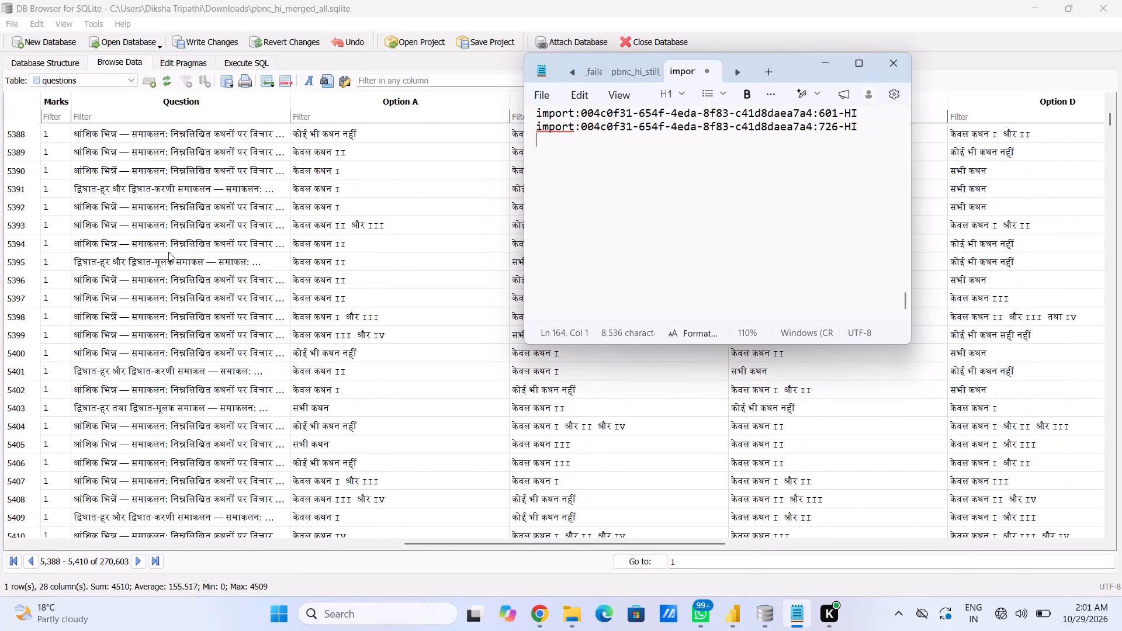
scroll(168, 252, down, 5)
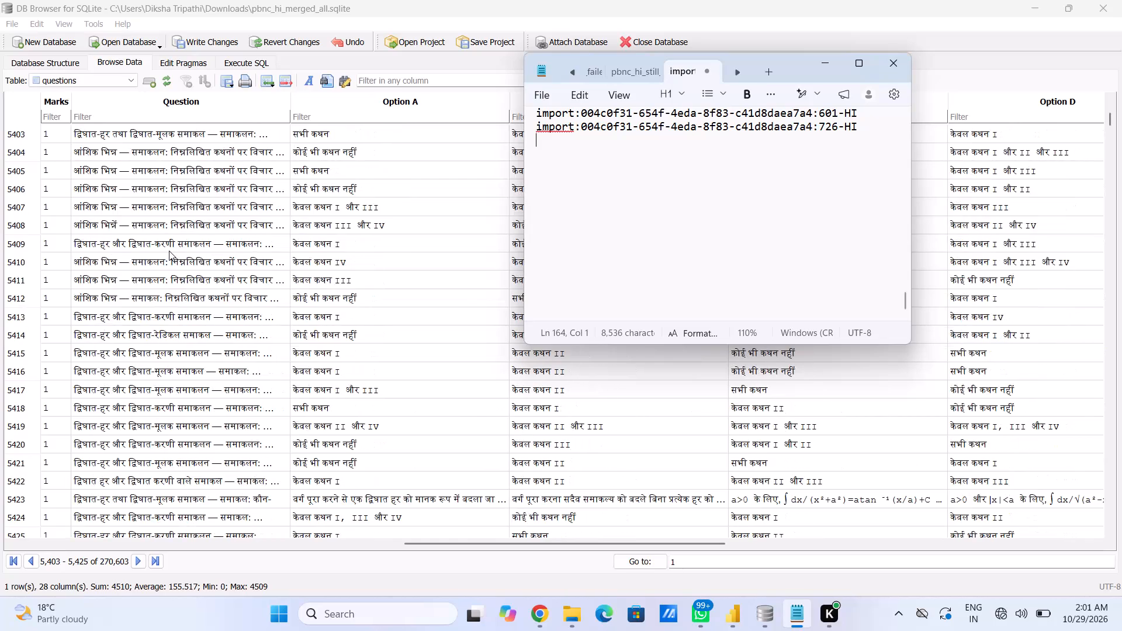
scroll(169, 251, down, 5)
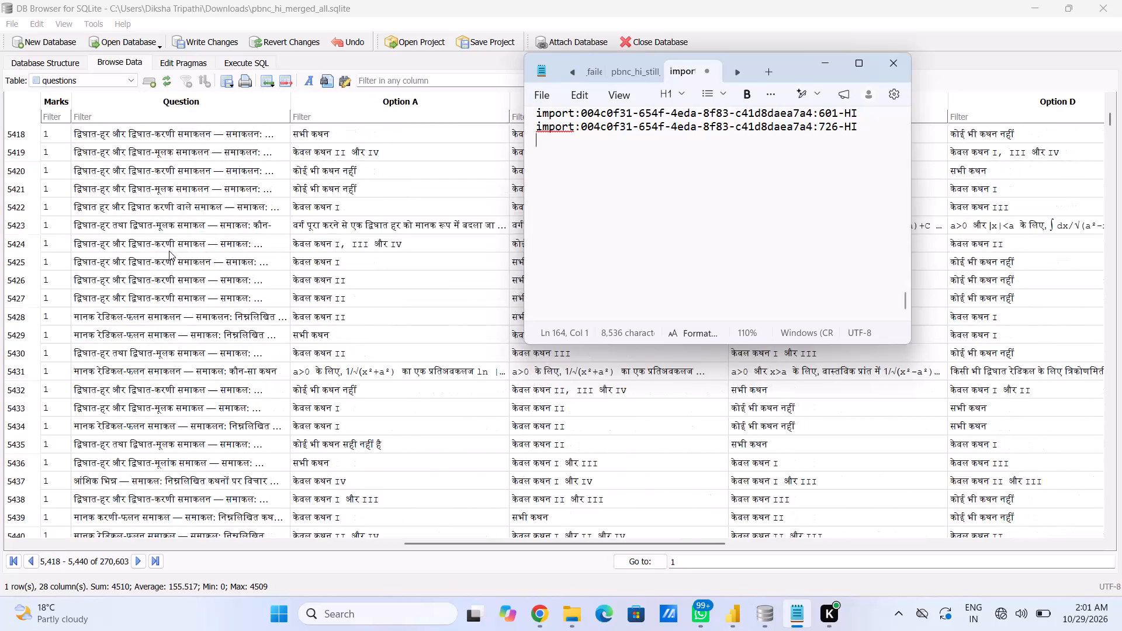
scroll(169, 251, down, 4)
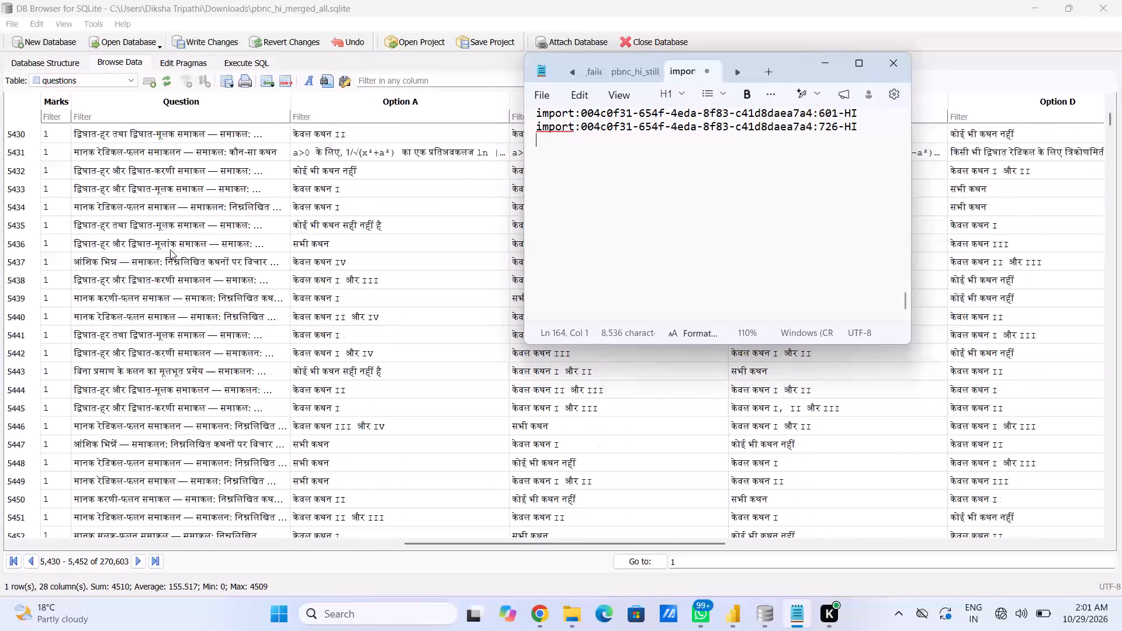
scroll(170, 249, down, 7)
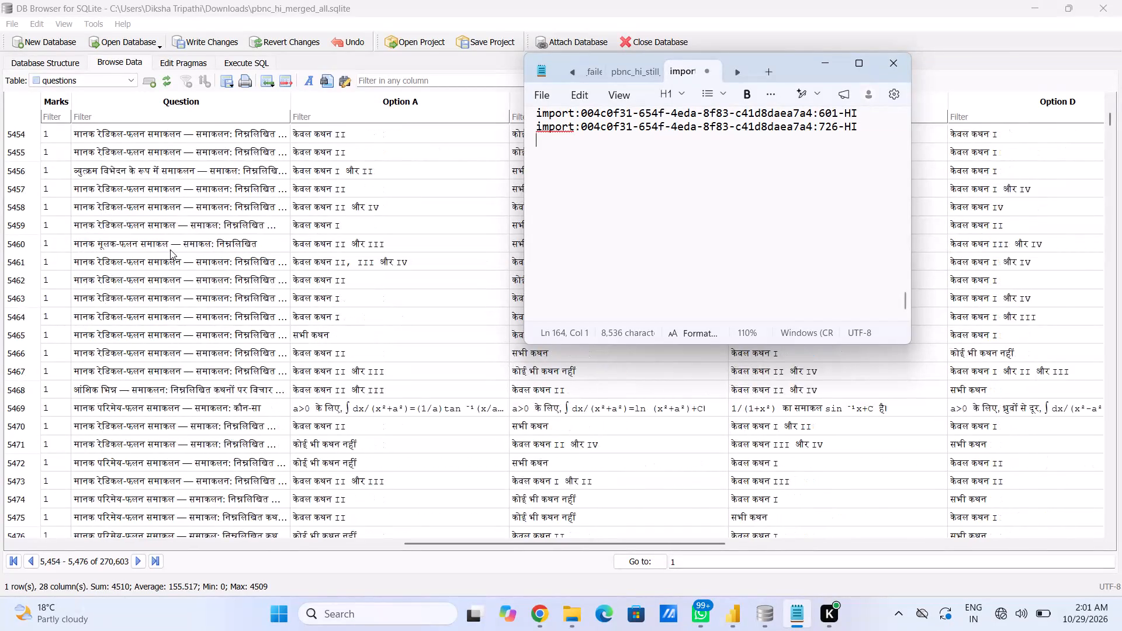
scroll(170, 249, down, 8)
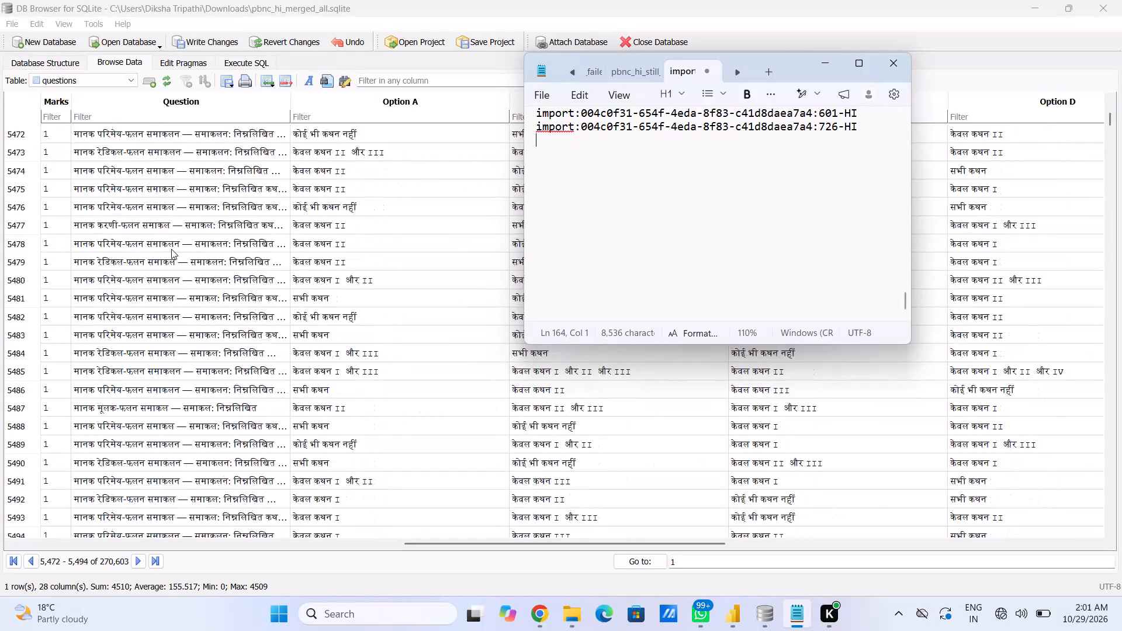
Examine the Question column in DB Browser from row 5495 to row 5722 for entries whose headings are still in English.
scroll(171, 249, down, 6)
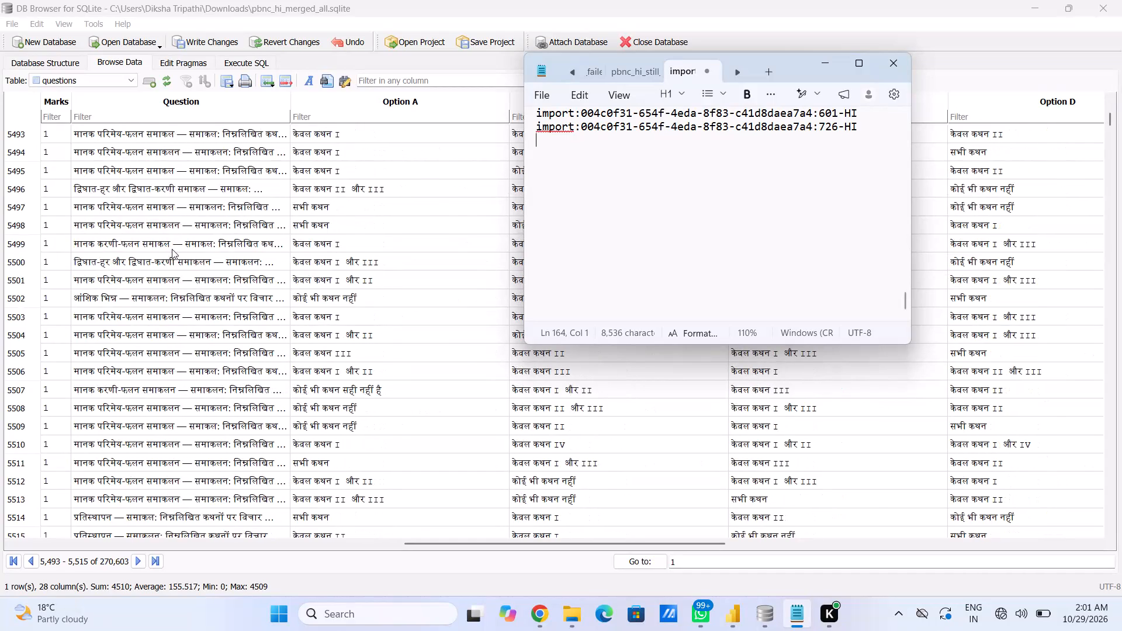
scroll(172, 249, down, 4)
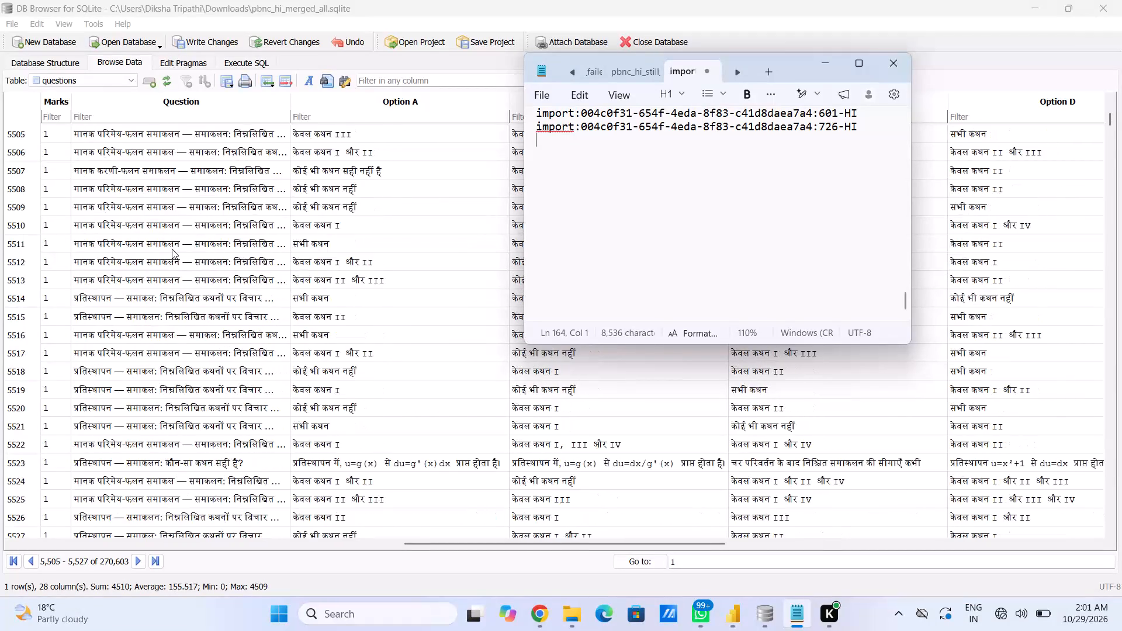
scroll(172, 249, down, 3)
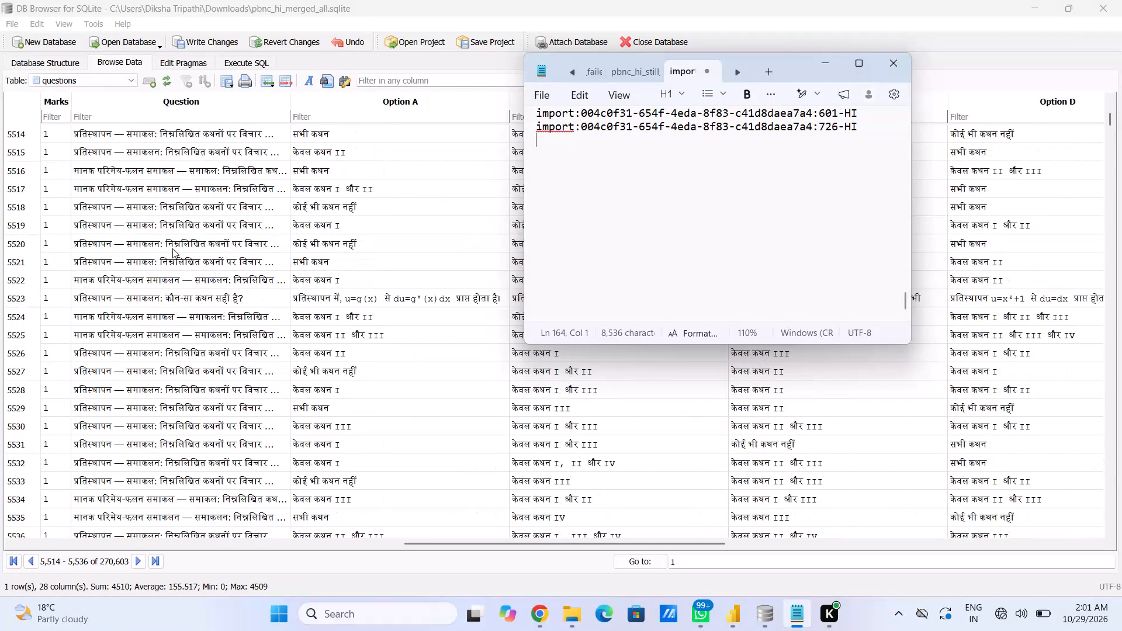
scroll(172, 248, down, 7)
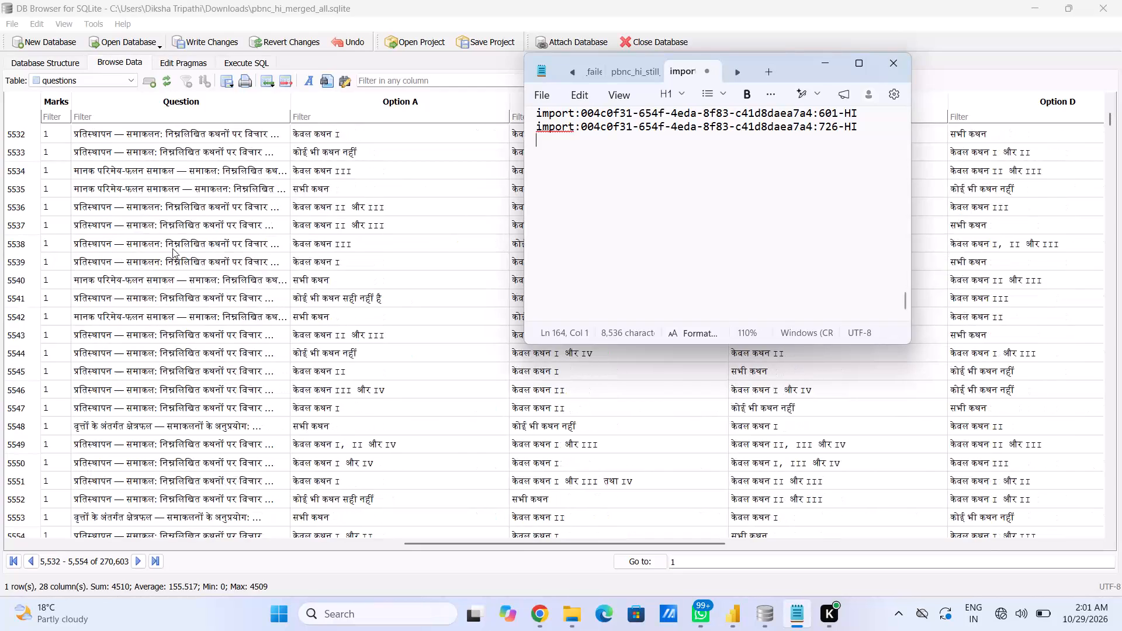
scroll(172, 248, down, 6)
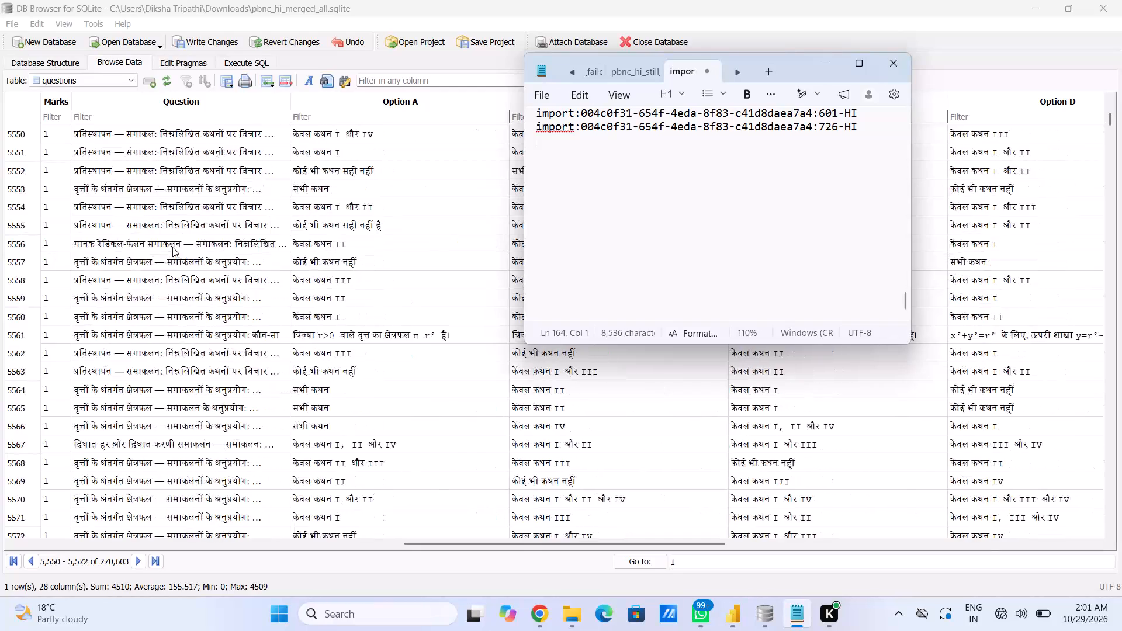
scroll(172, 247, down, 5)
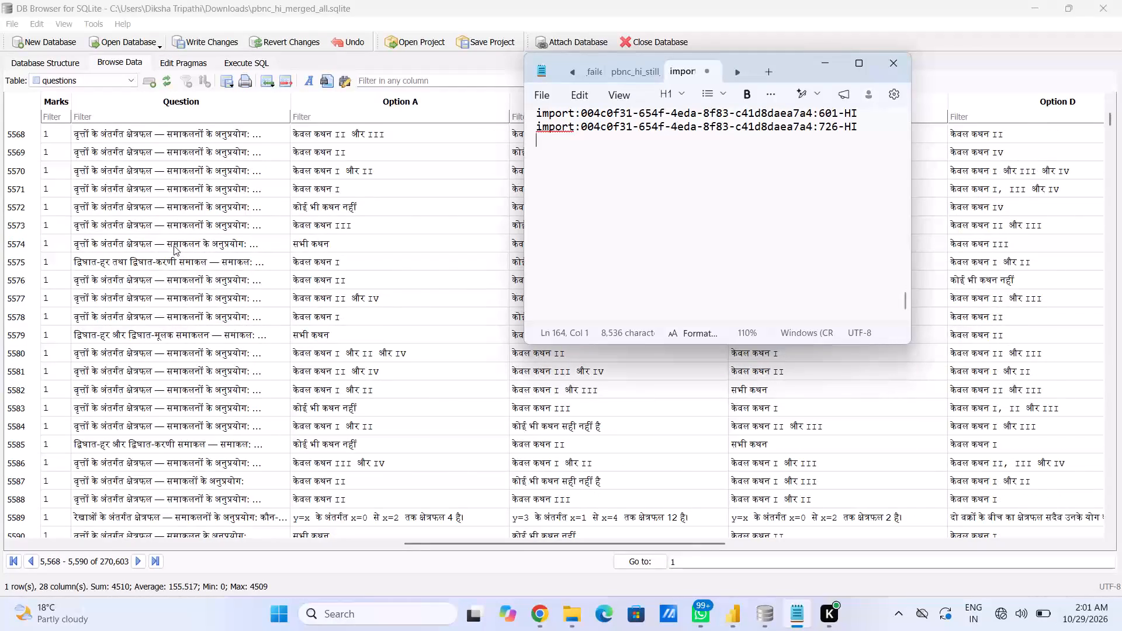
scroll(174, 245, down, 7)
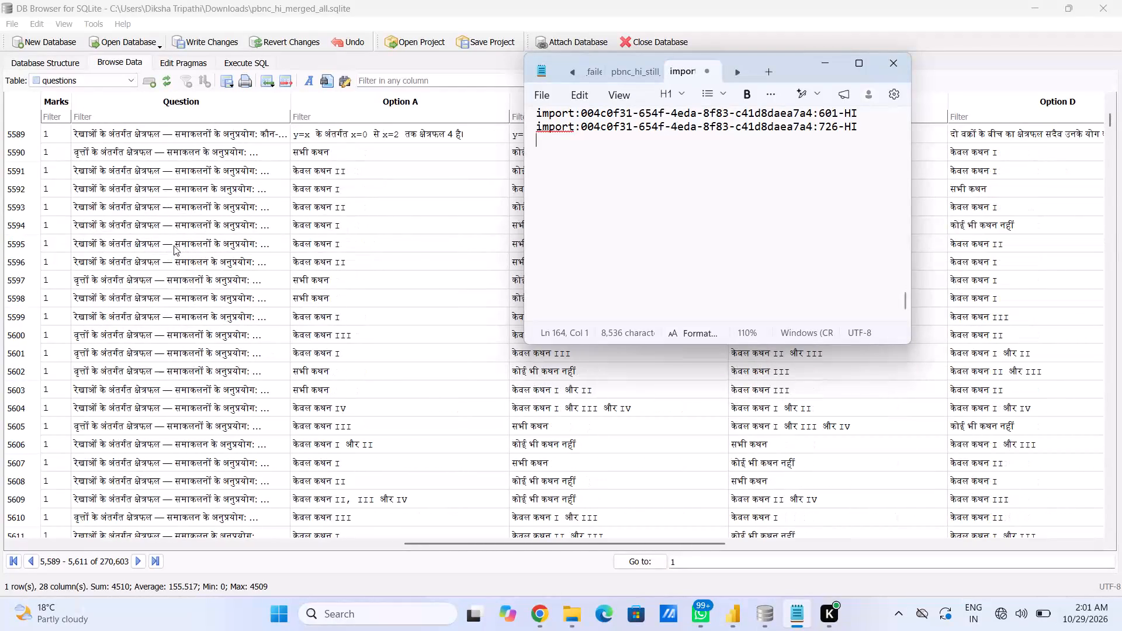
scroll(174, 245, down, 4)
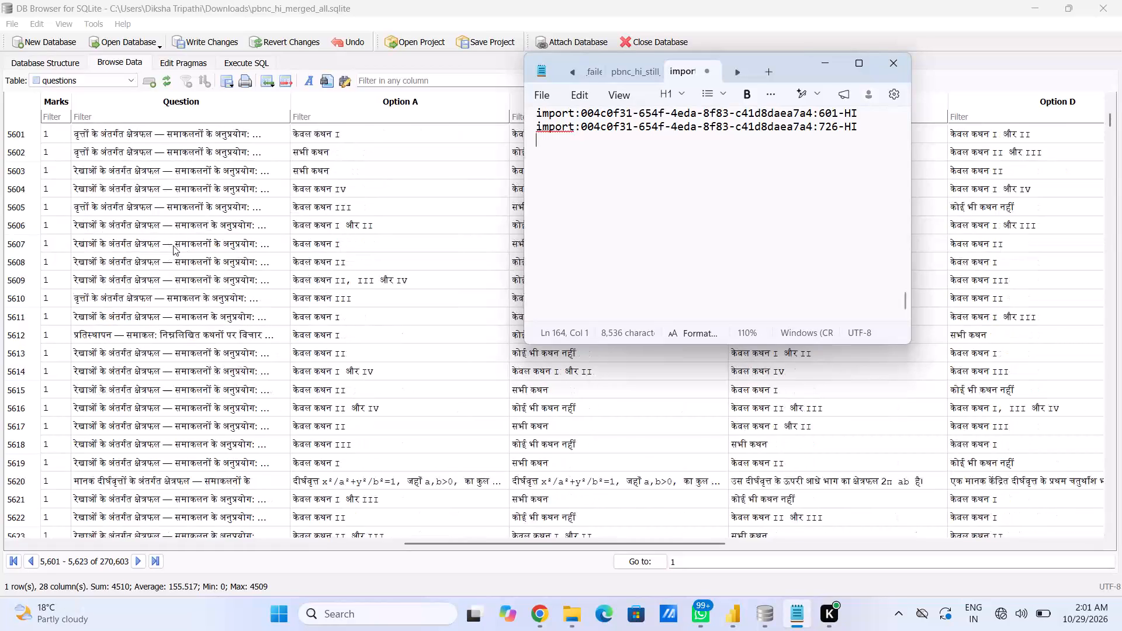
scroll(173, 245, down, 6)
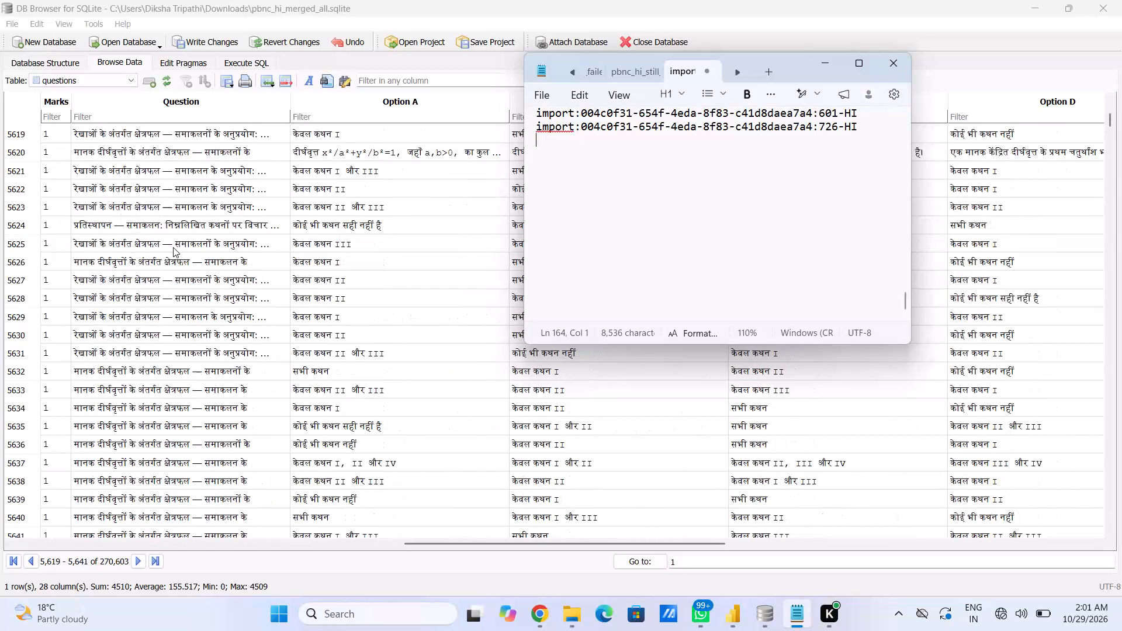
scroll(175, 245, down, 6)
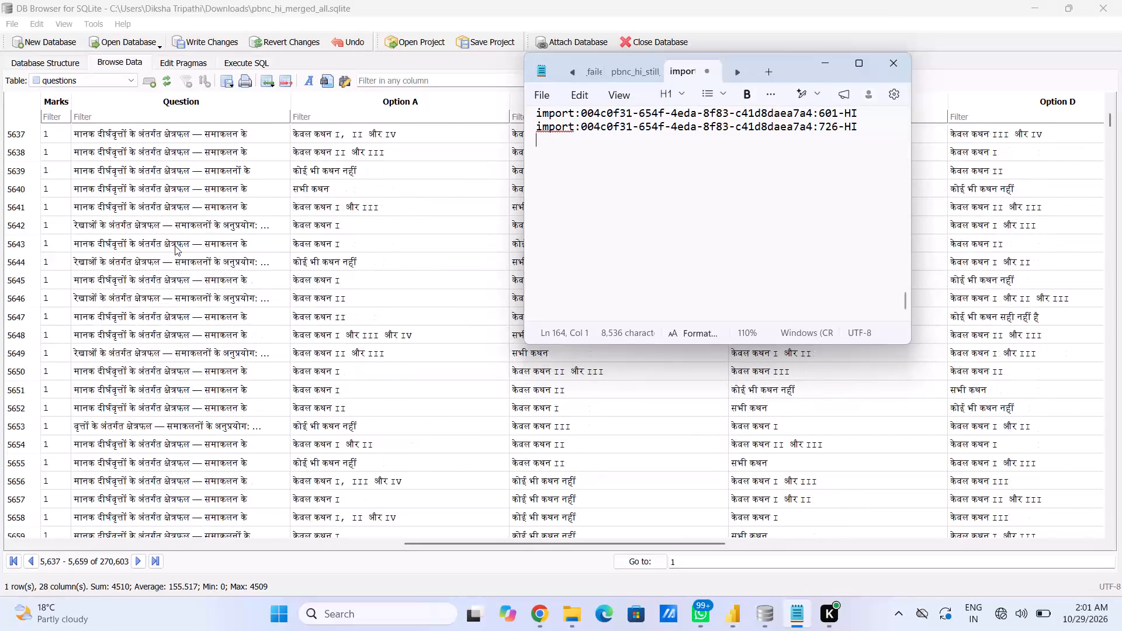
scroll(175, 245, down, 2)
scroll(175, 245, up, 5)
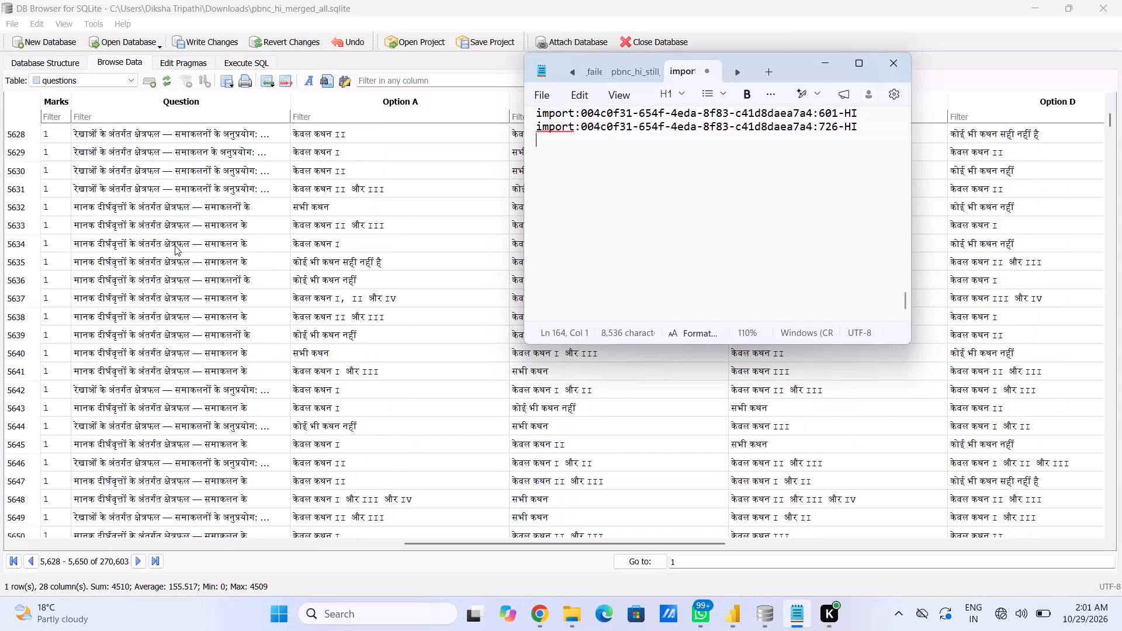
scroll(175, 245, down, 5)
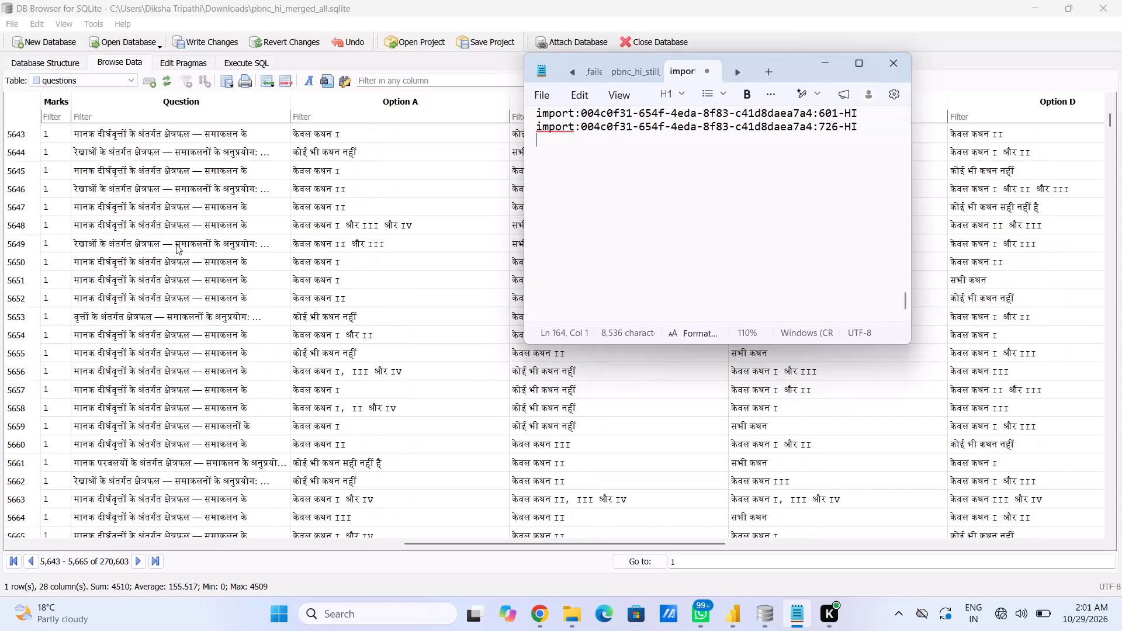
scroll(176, 244, down, 7)
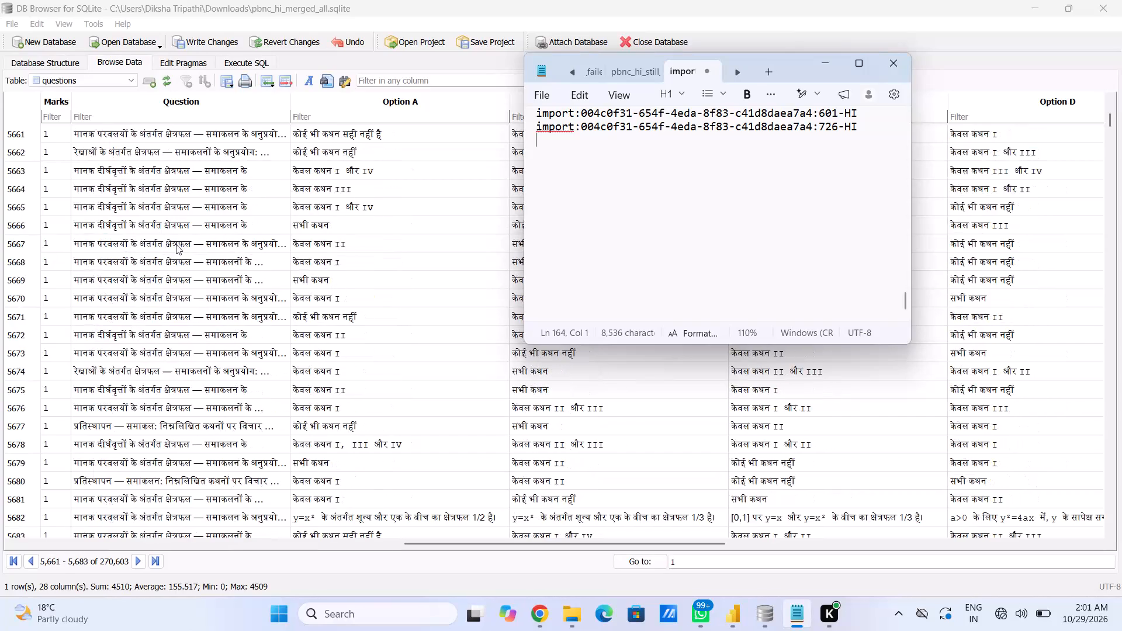
scroll(176, 244, down, 6)
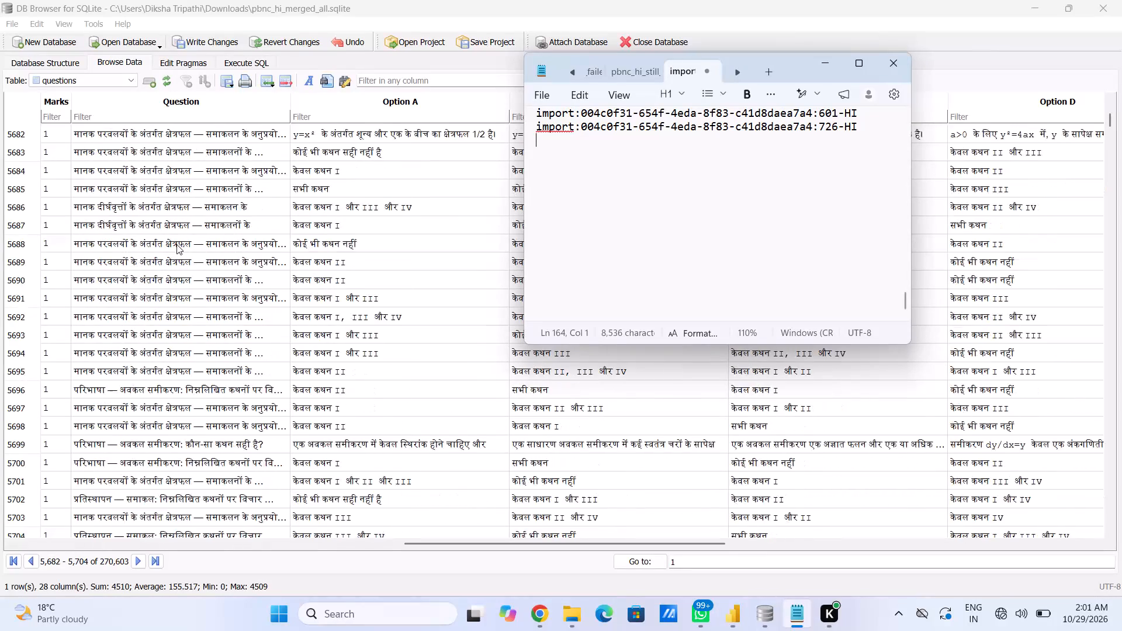
scroll(176, 244, down, 1)
scroll(176, 244, up, 2)
scroll(176, 244, down, 1)
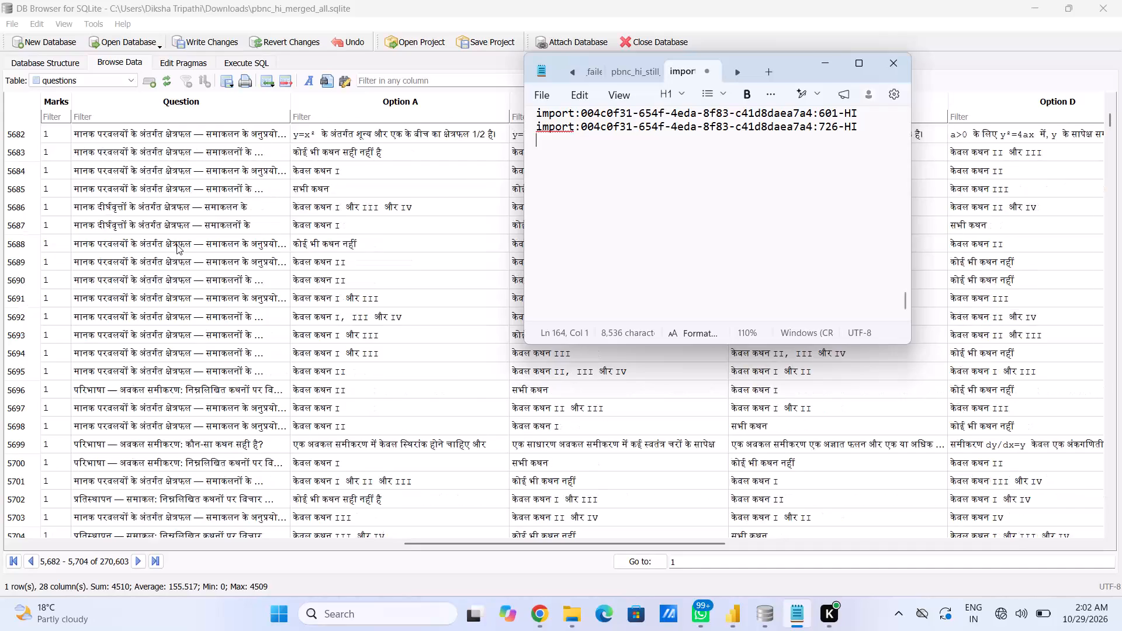
scroll(176, 244, down, 3)
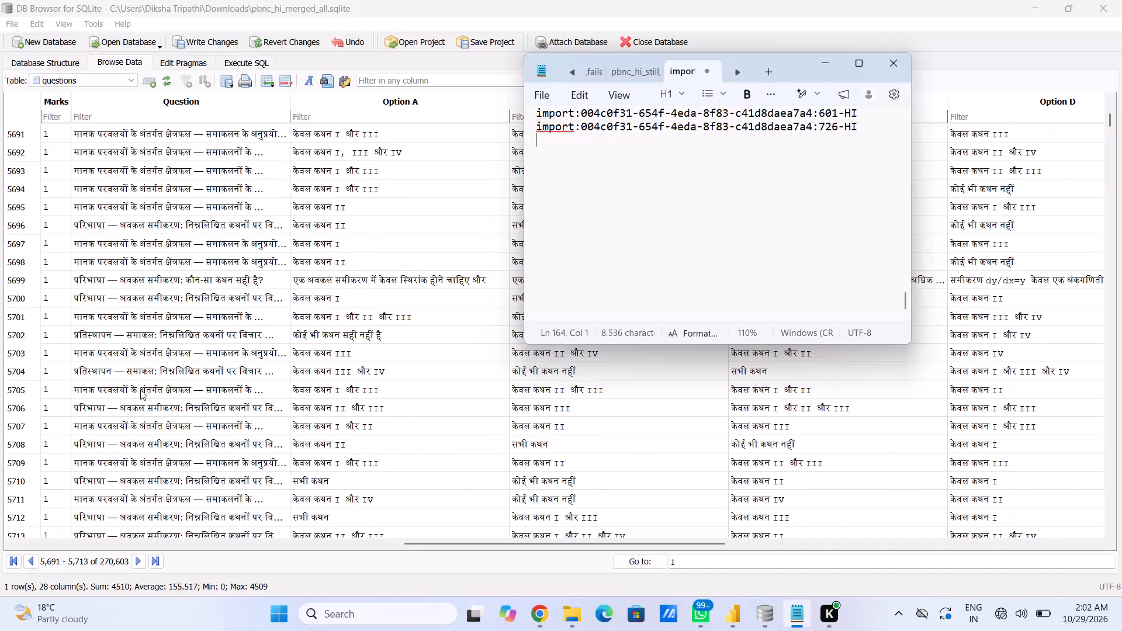
scroll(166, 378, down, 3)
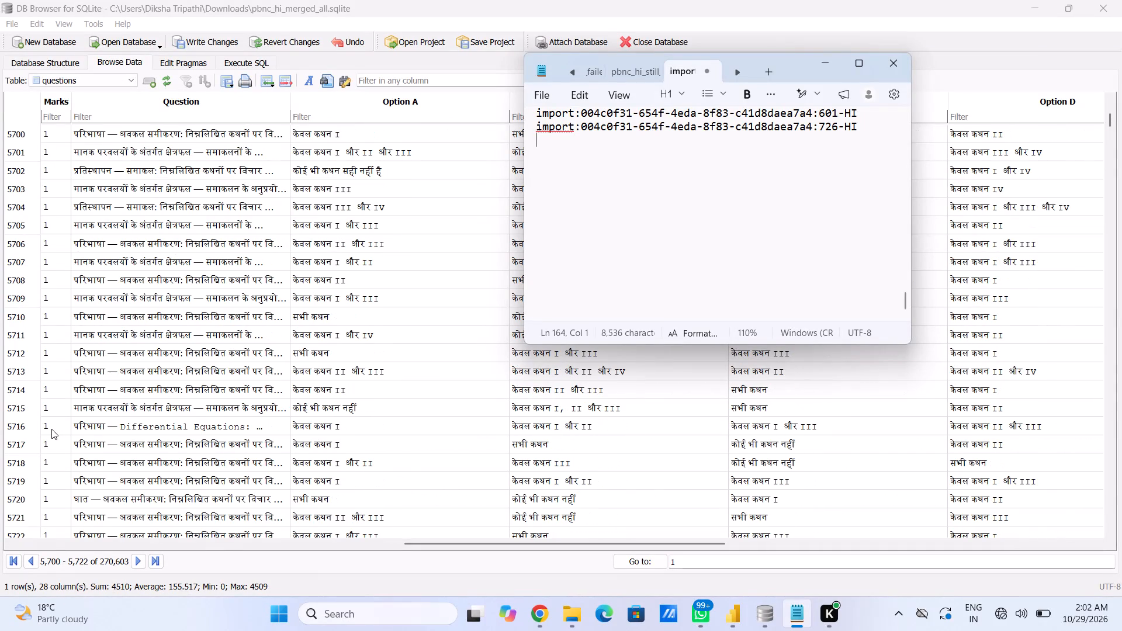
Add the ID of row 5716 (परिभाषा — Differential Equations), ending in 1970-HI, to the Notepad list, keeping only the ID and starting a new line.
click(26, 424)
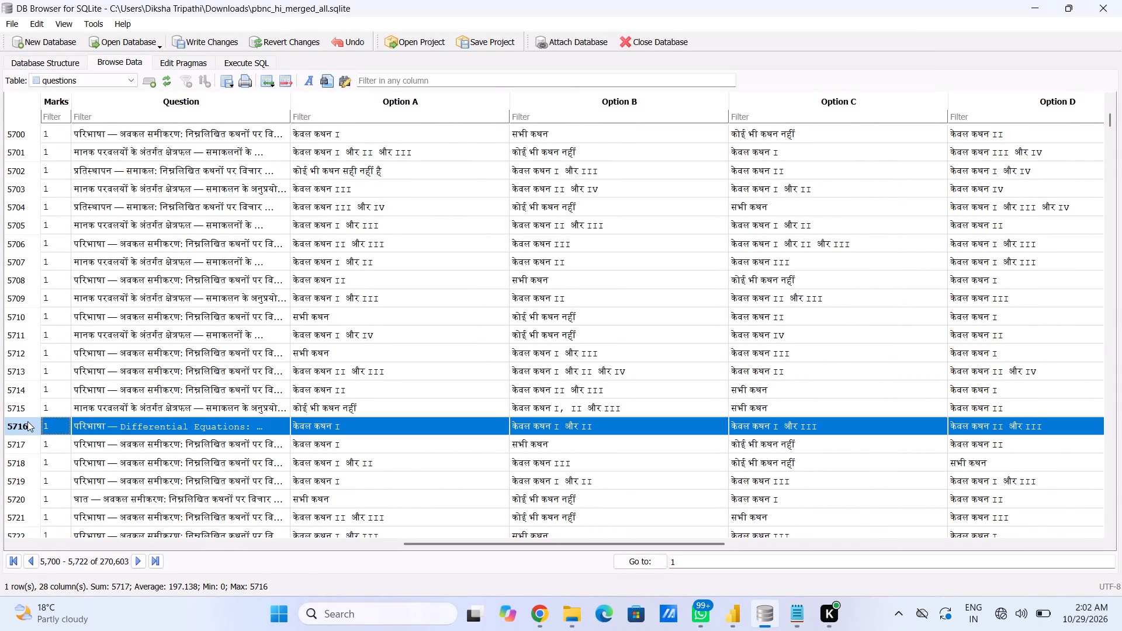
key(ctrl+c)
click(799, 617)
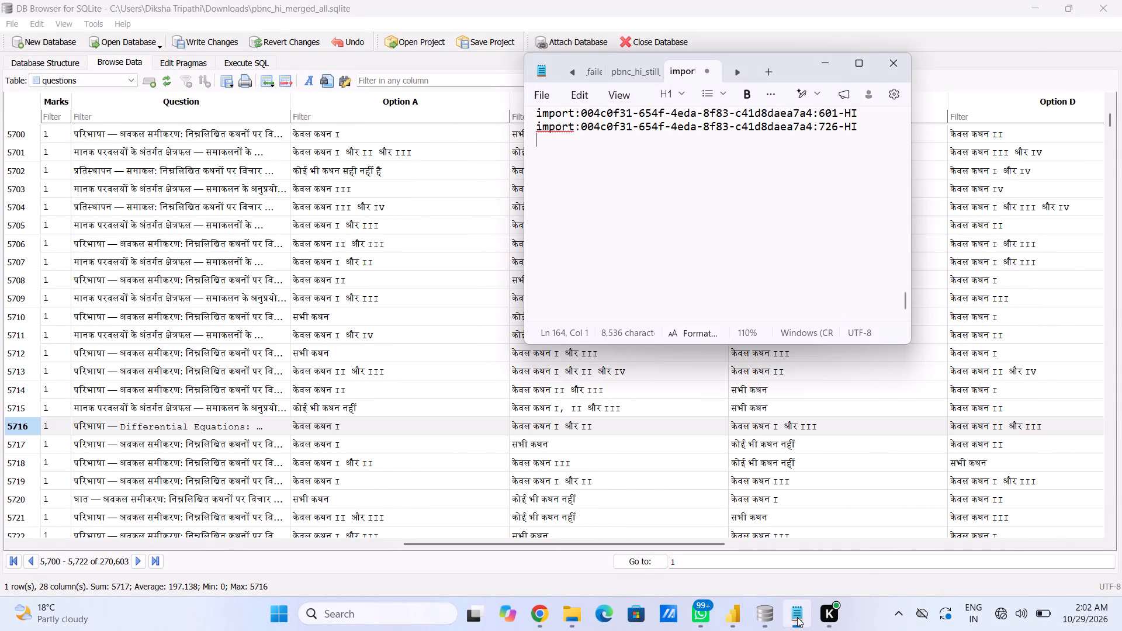
key(ctrl+v)
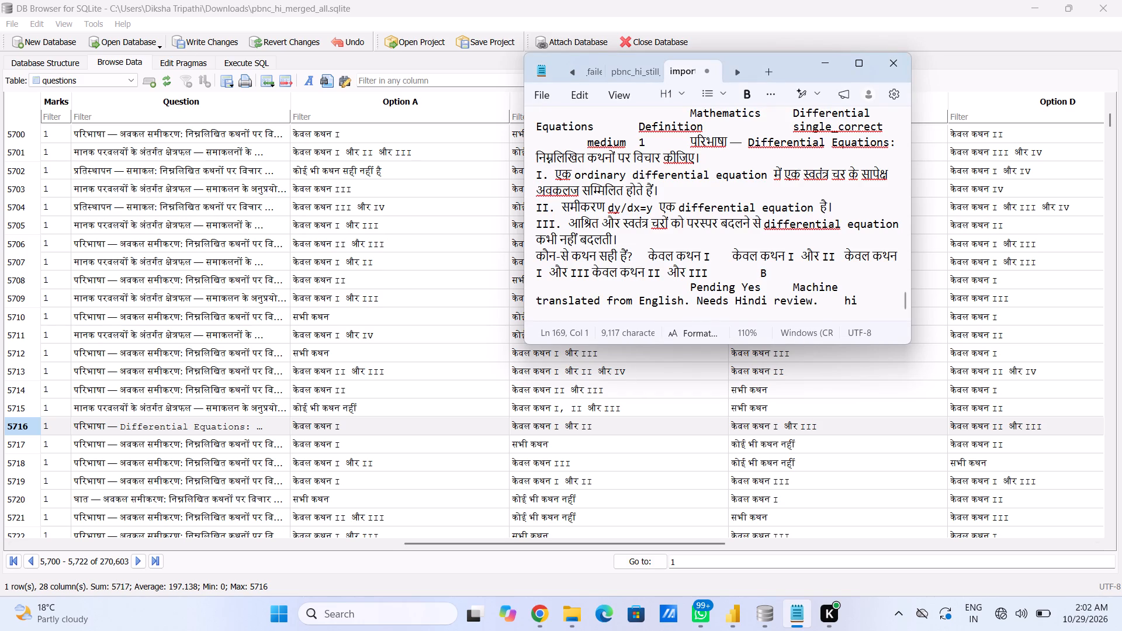
drag(540, 316, 536, 262)
scroll(536, 263, up, 1)
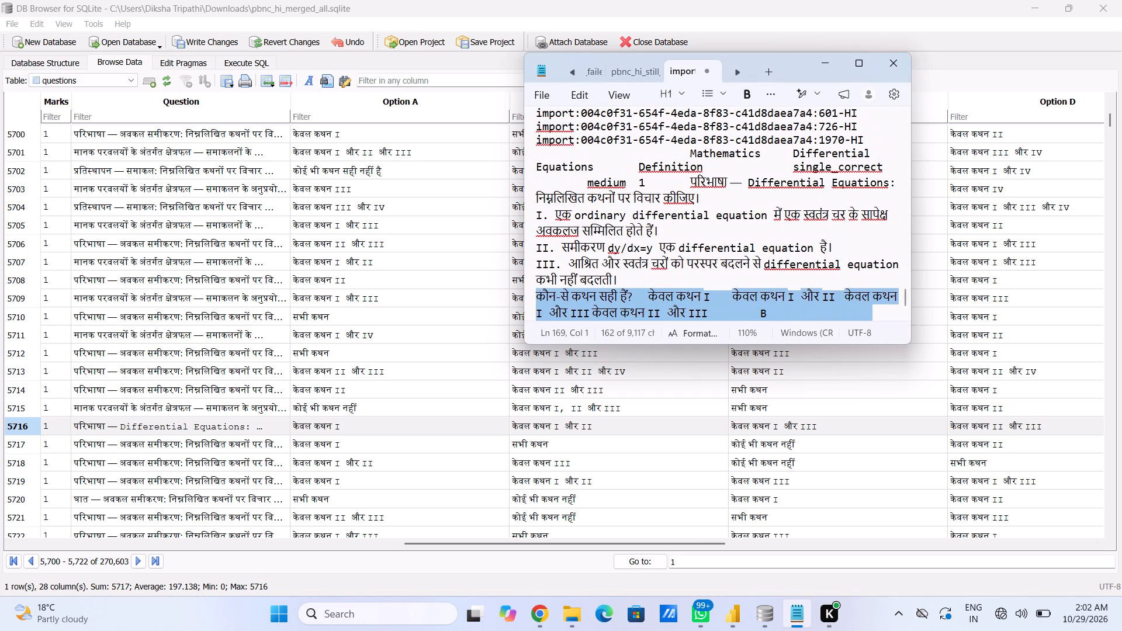
scroll(536, 262, up, 1)
drag(536, 262, 536, 199)
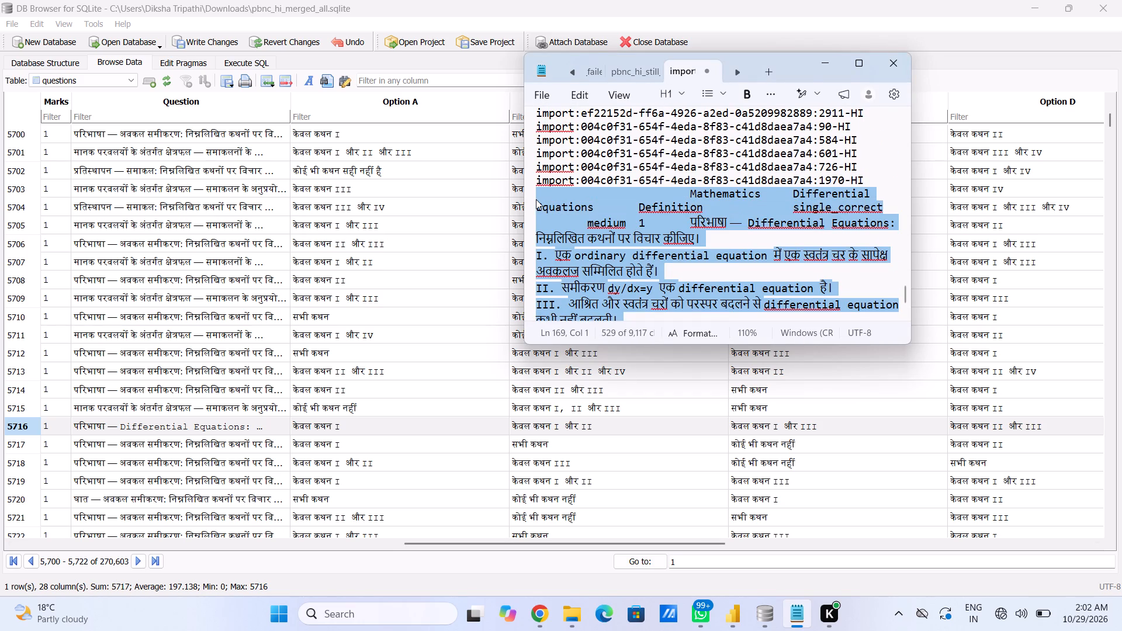
key(BackSpace)
key(Return)
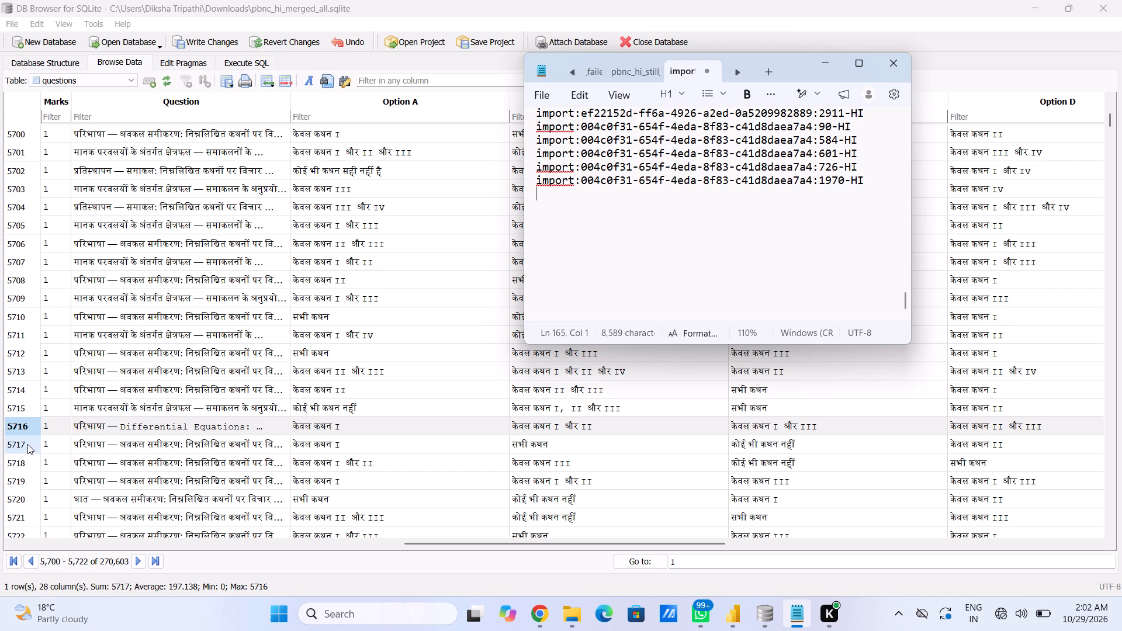
Recheck the Question column in DB Browser from about row 5676 and continue to row 5749, looking for headings still containing English.
scroll(27, 444, down, 1)
scroll(27, 444, up, 7)
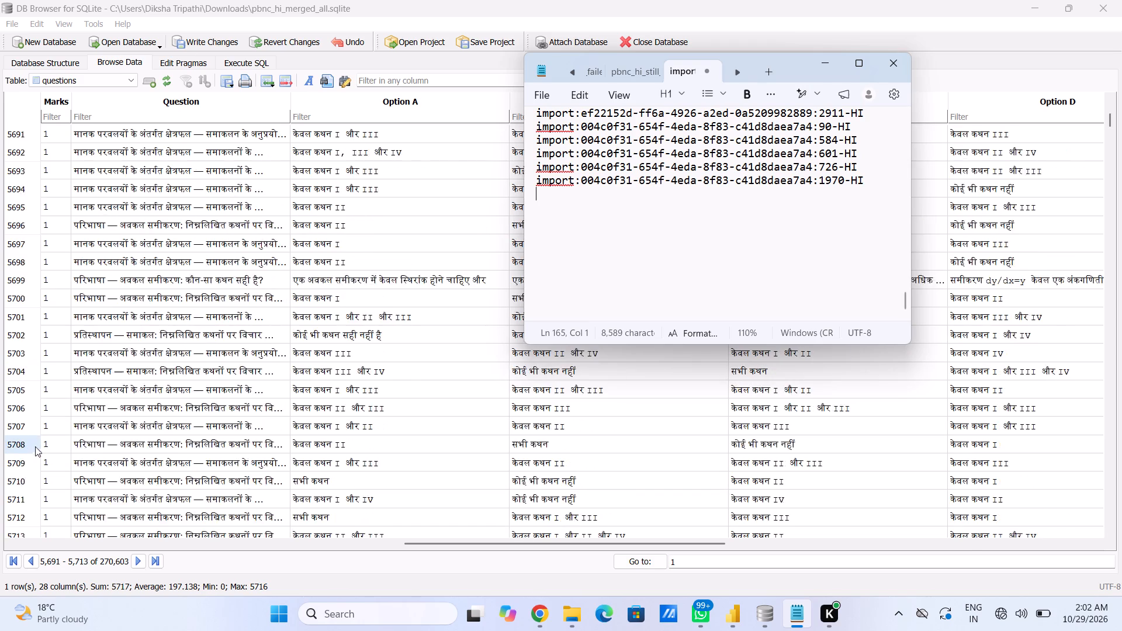
scroll(35, 446, up, 7)
scroll(65, 422, down, 6)
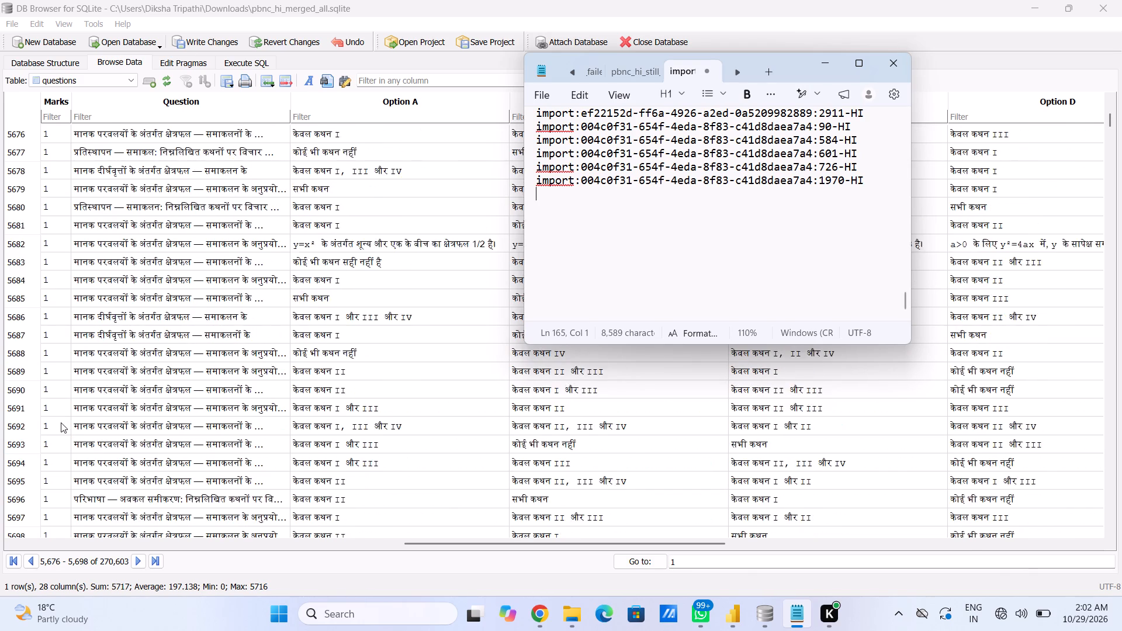
scroll(61, 422, down, 9)
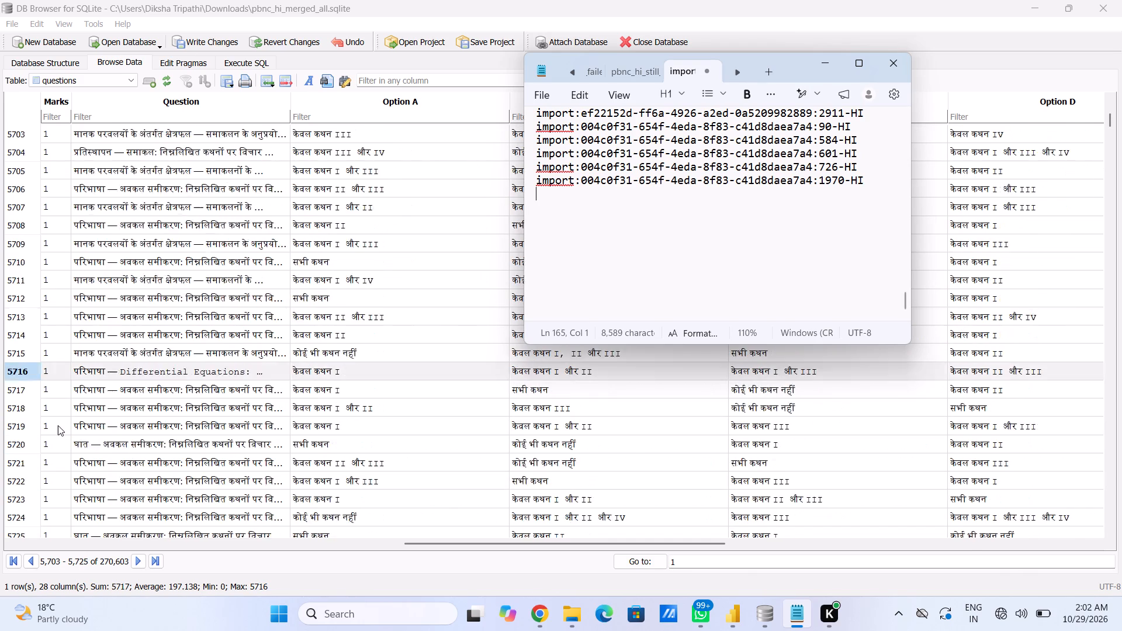
scroll(58, 426, down, 3)
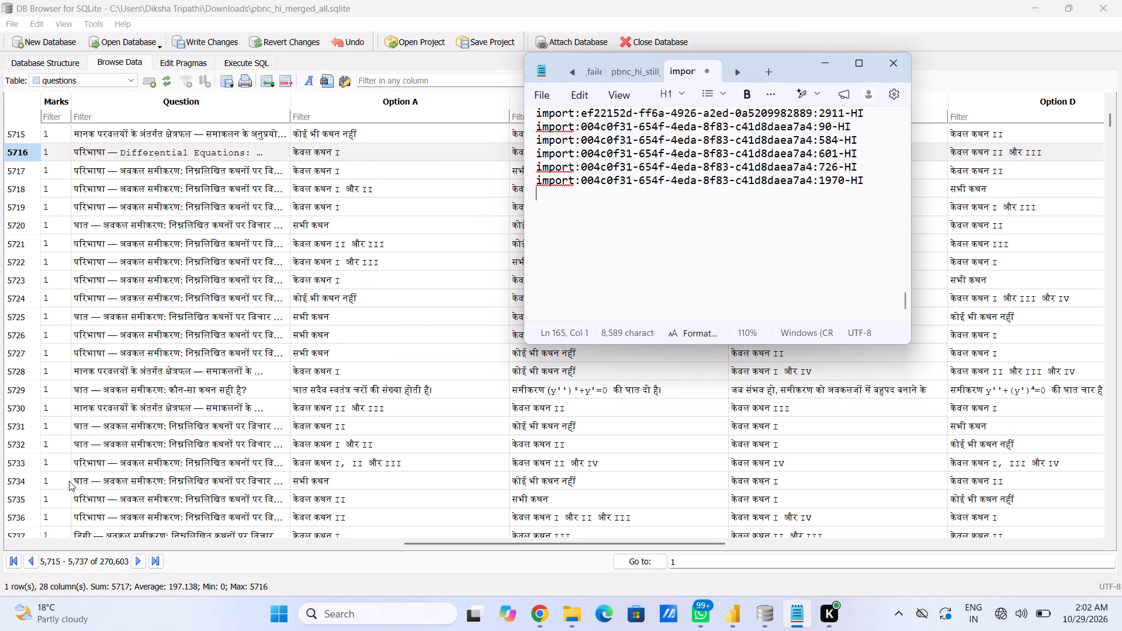
scroll(69, 481, down, 3)
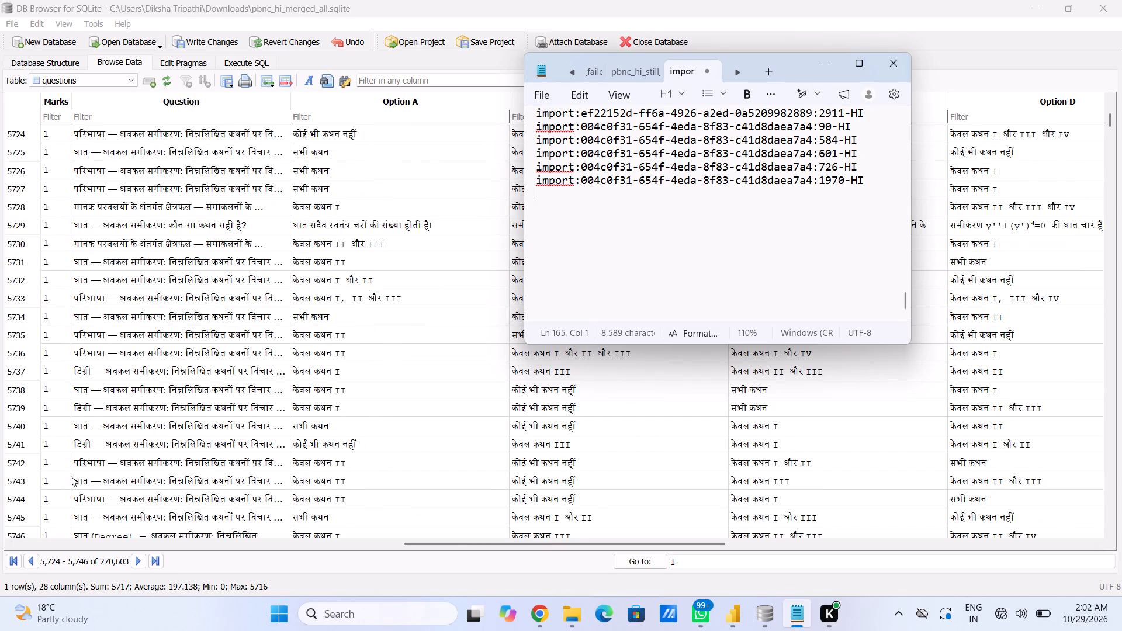
scroll(71, 476, down, 1)
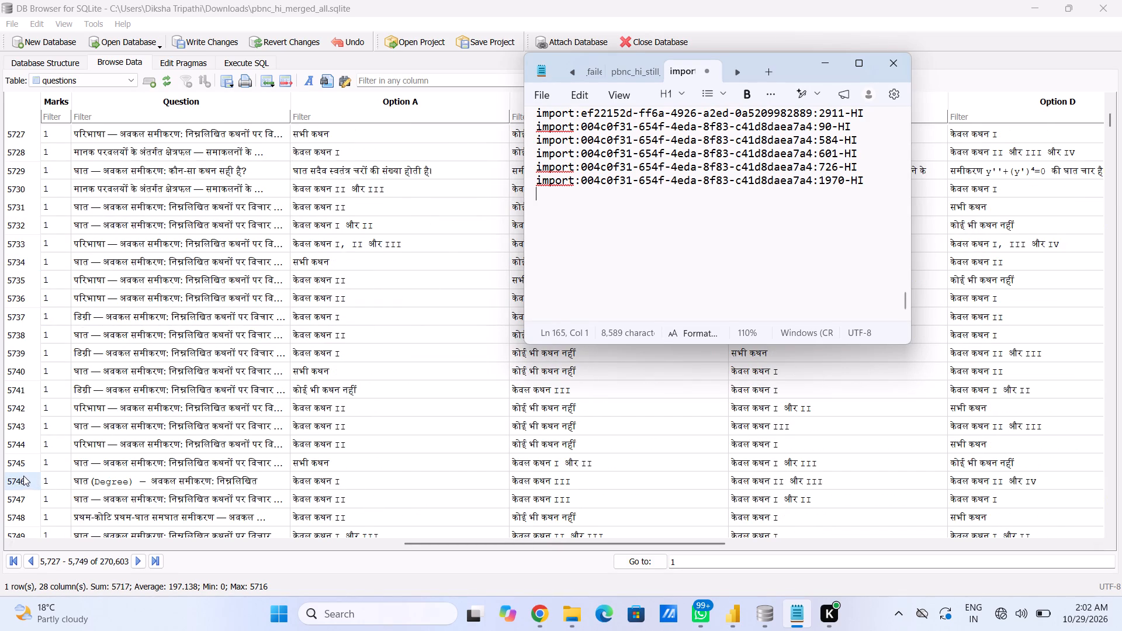
Add the ID of row 5746 (घात (Degree)), ending in 2002-HI, to the Notepad list, keeping only the ID and starting a new line.
click(23, 476)
key(ctrl+c)
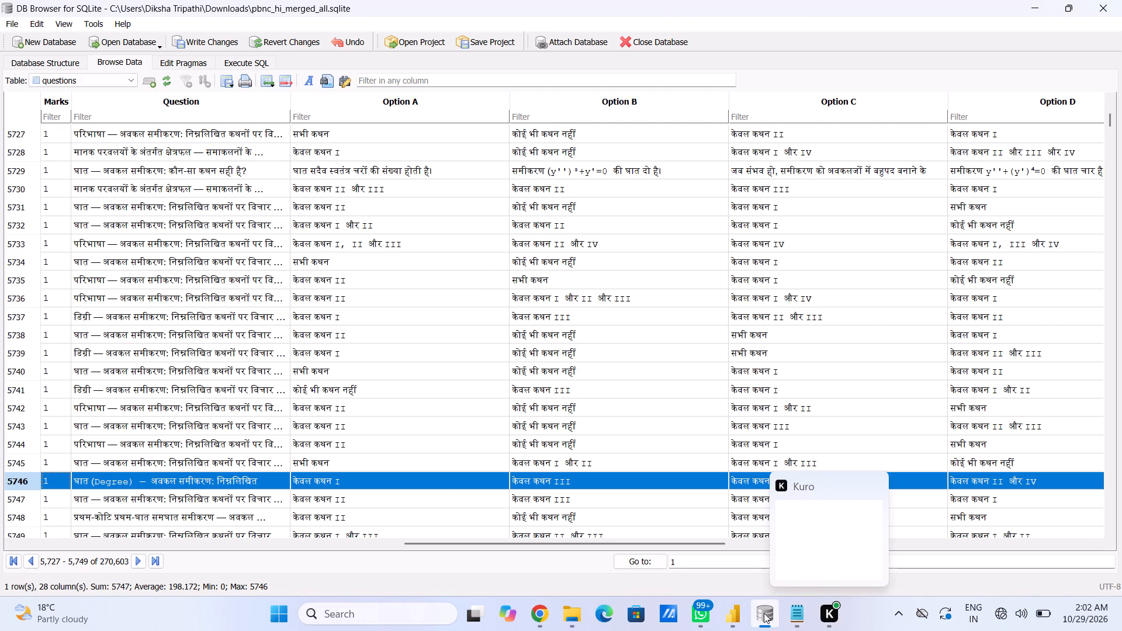
click(795, 613)
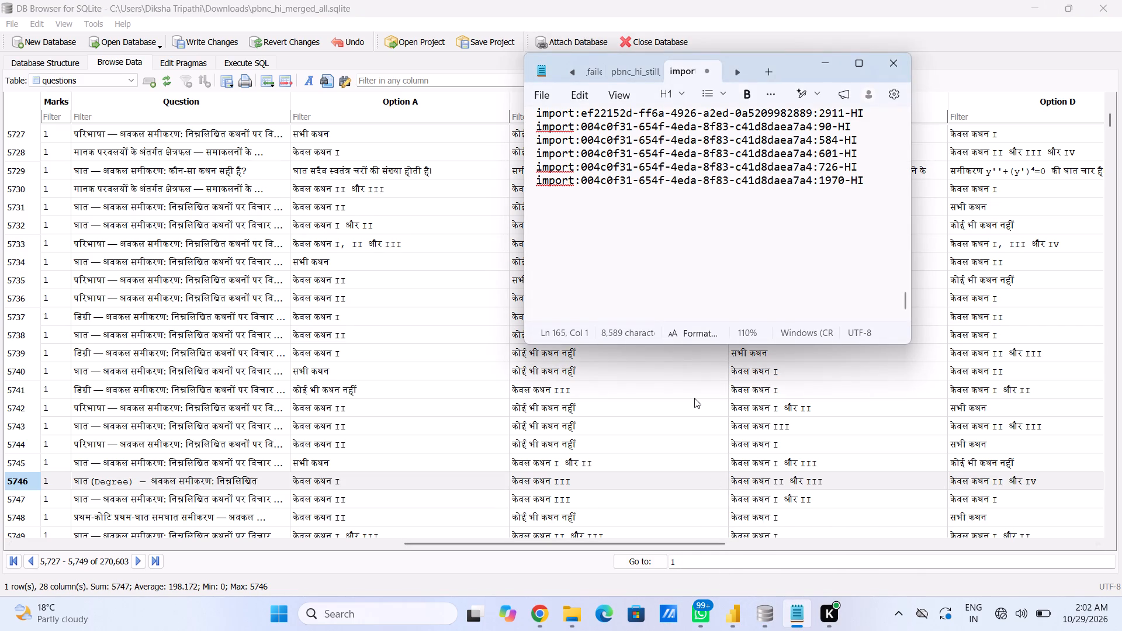
key(ctrl+v)
drag(531, 312, 566, 193)
scroll(548, 224, up, 2)
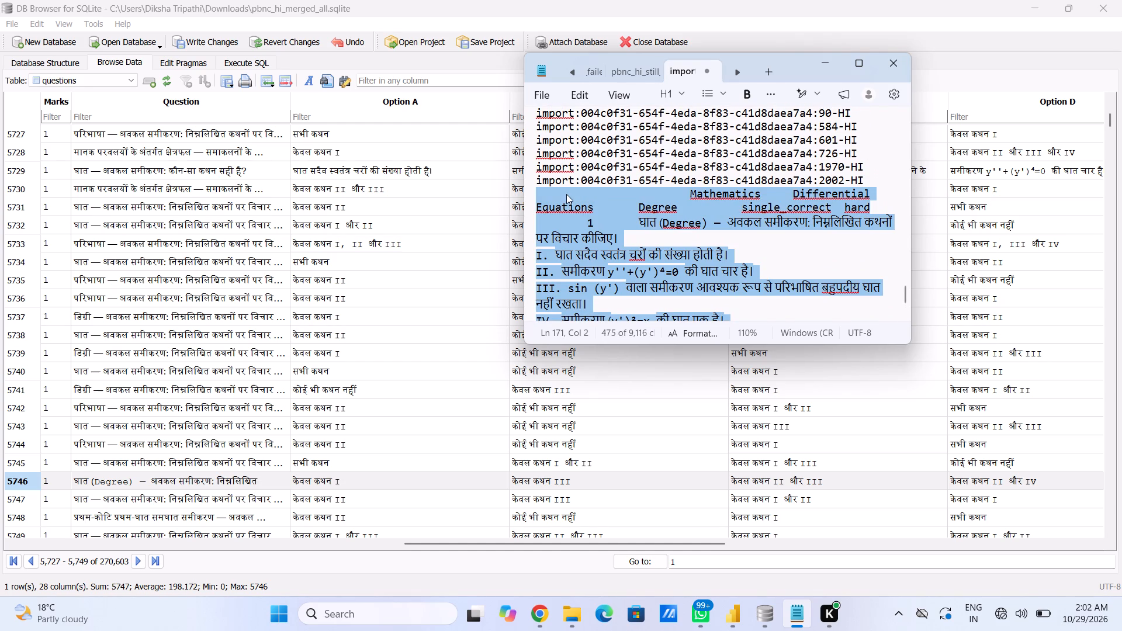
key(BackSpace)
key(Return)
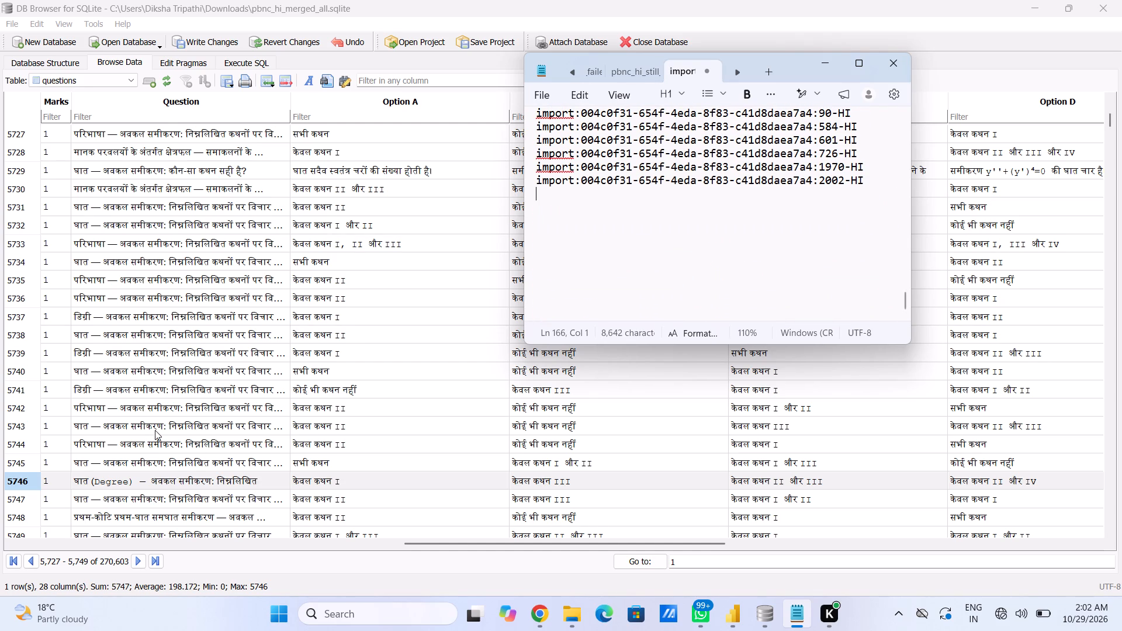
Examine the Question column in DB Browser from row 5749 to row 5797 for entries whose headings are still in English.
scroll(155, 429, down, 6)
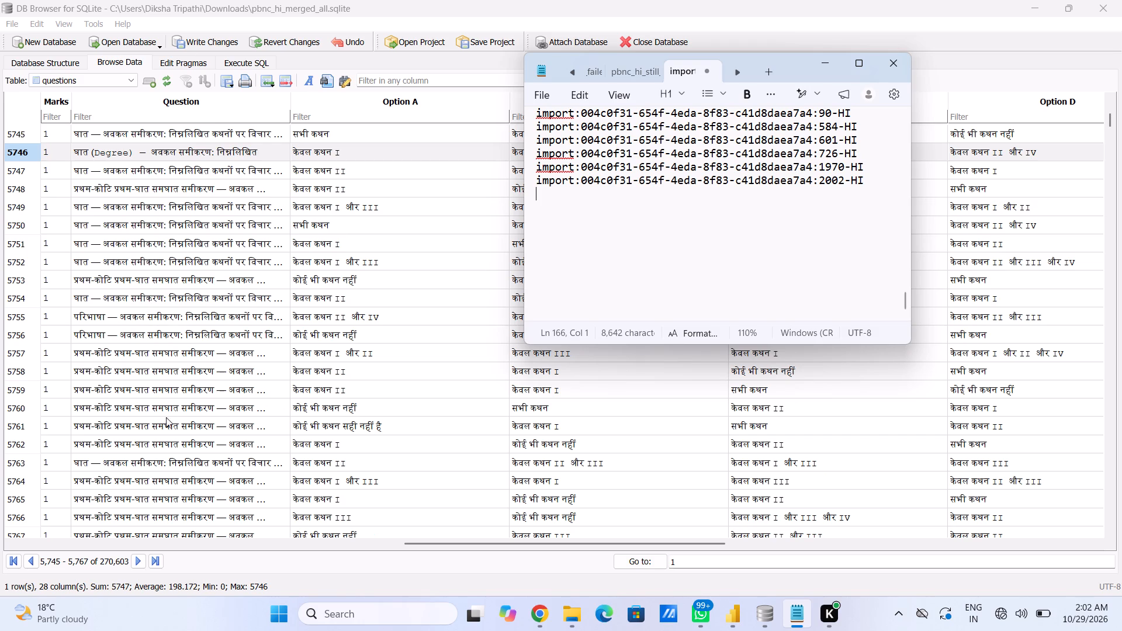
scroll(91, 491, down, 3)
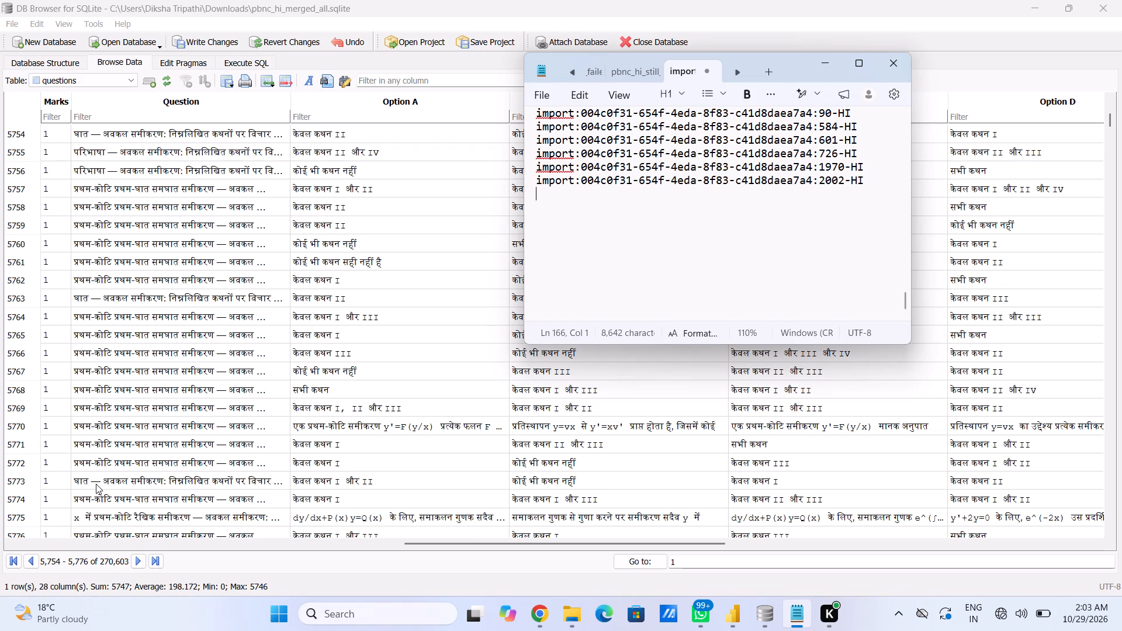
scroll(96, 483, down, 2)
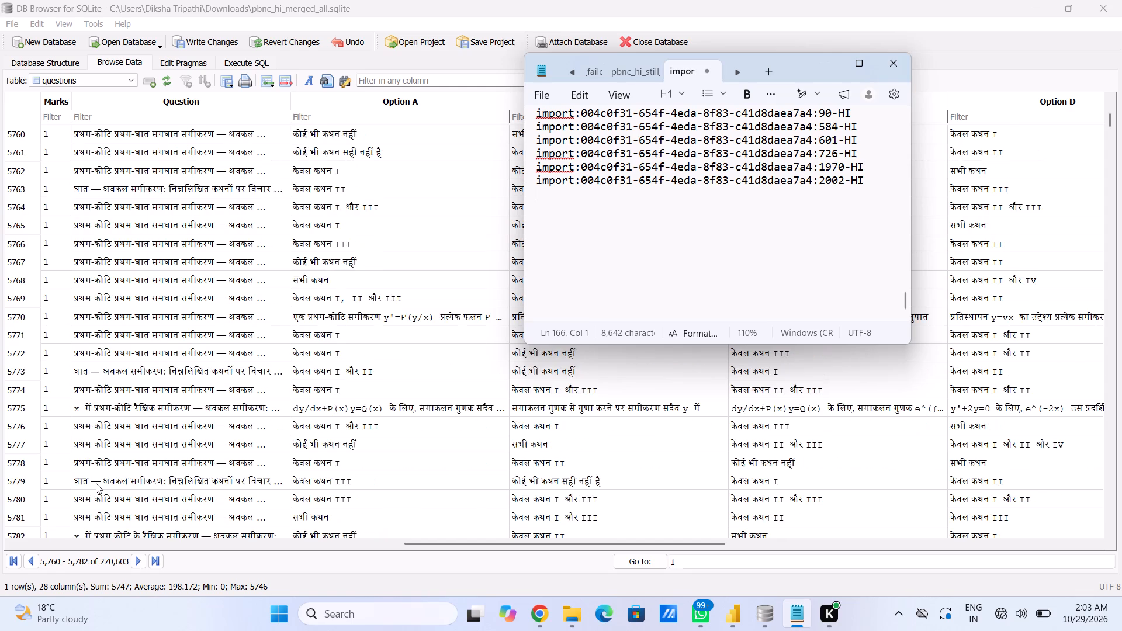
scroll(96, 483, down, 3)
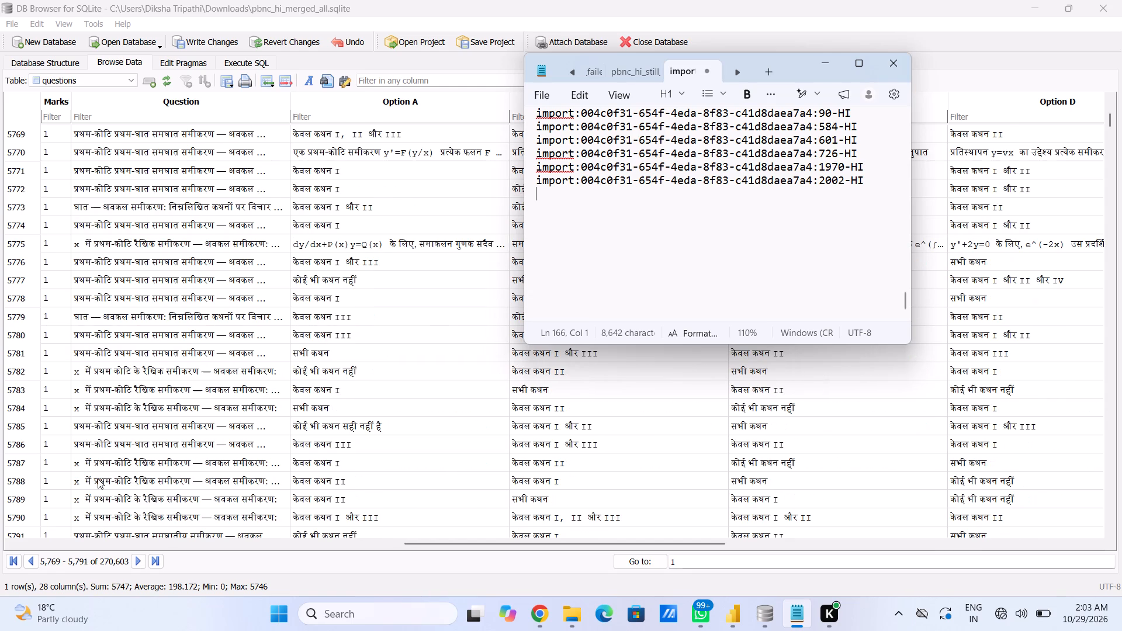
scroll(98, 479, down, 2)
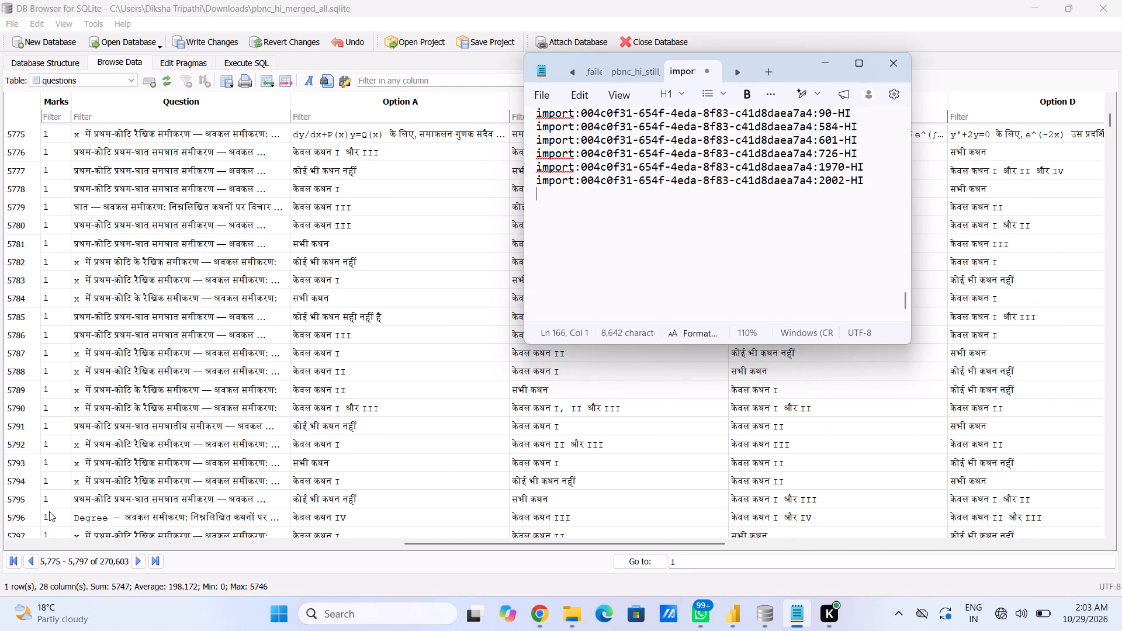
Add the ID of row 5796 (Degree — अवकल समीकरण), ending in 2003-HI, to the Notepad list, keeping only the ID and starting a new line.
click(12, 515)
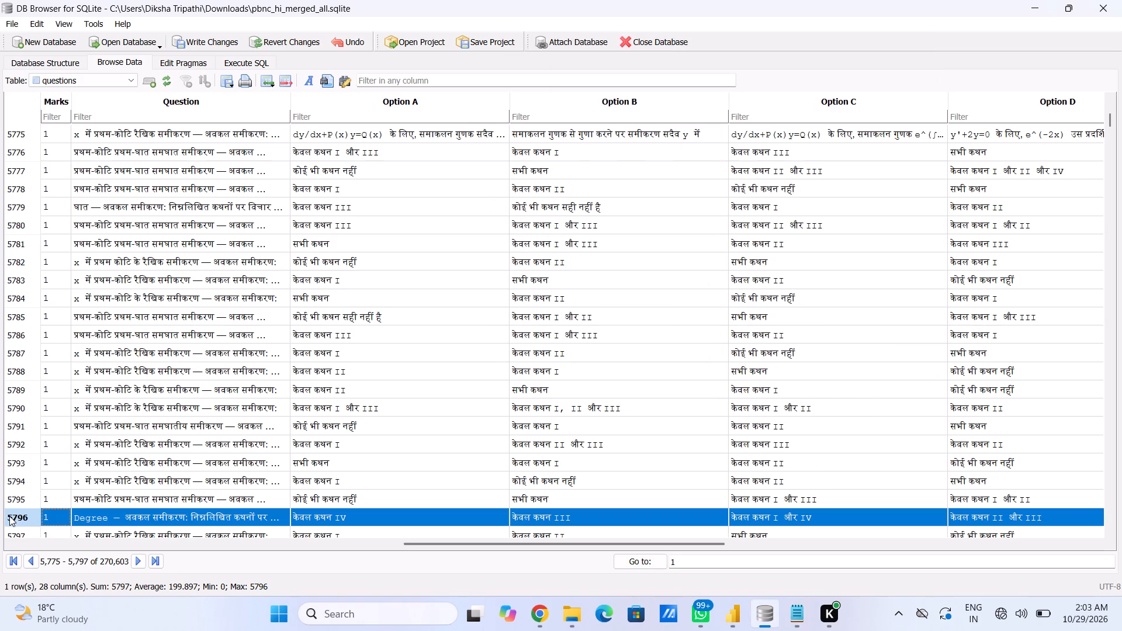
key(ctrl+c)
click(794, 612)
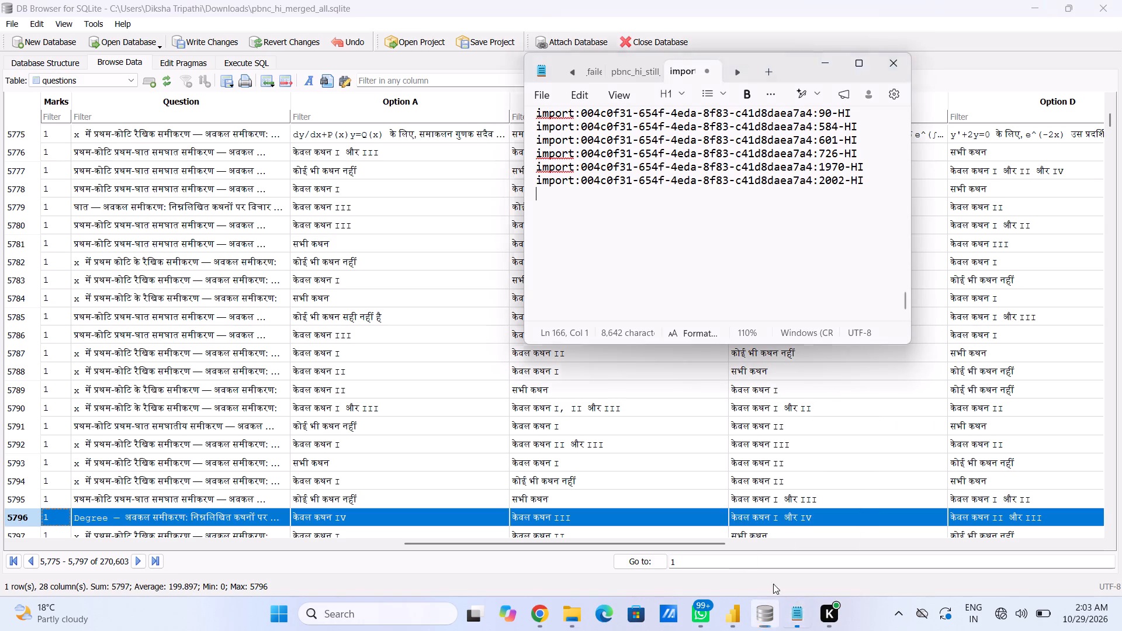
key(ctrl+v)
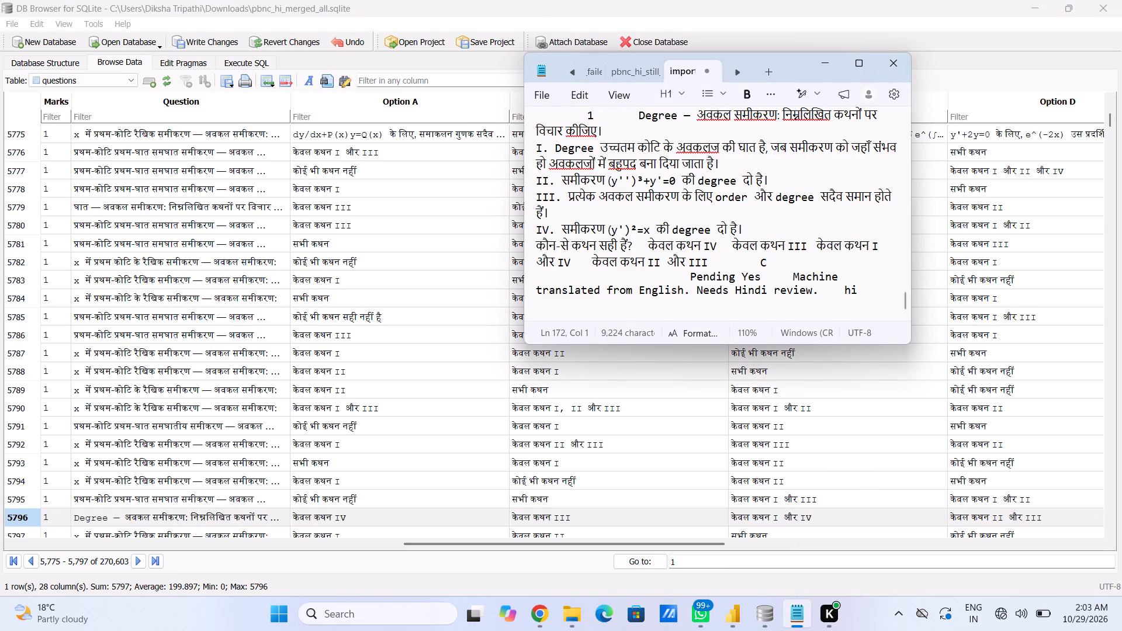
drag(542, 314, 549, 188)
scroll(552, 240, up, 2)
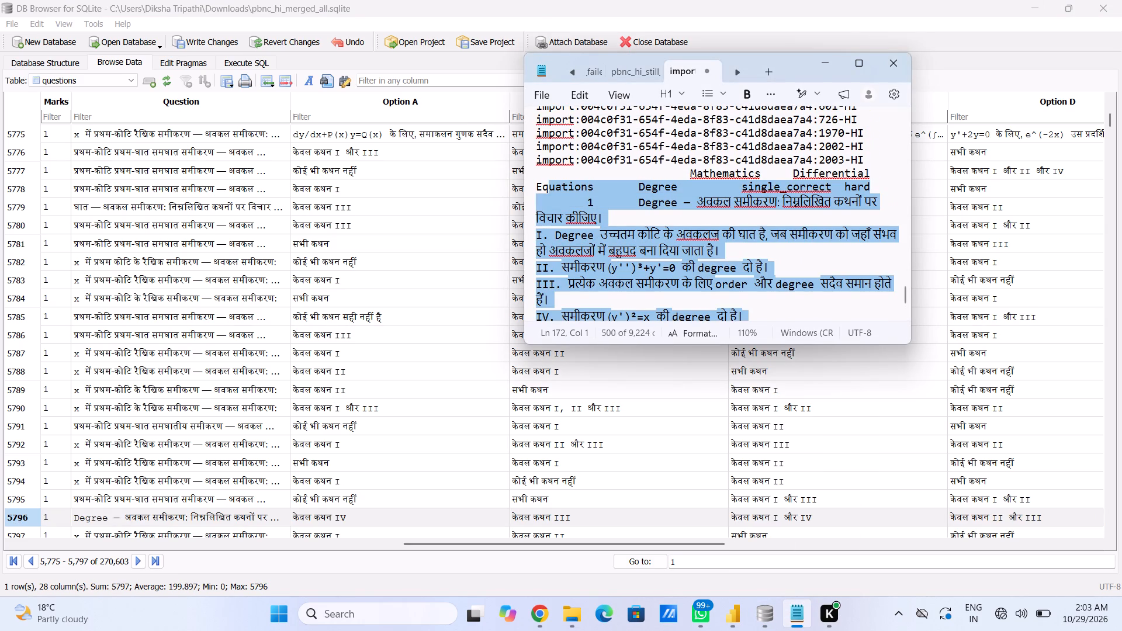
drag(549, 188, 543, 176)
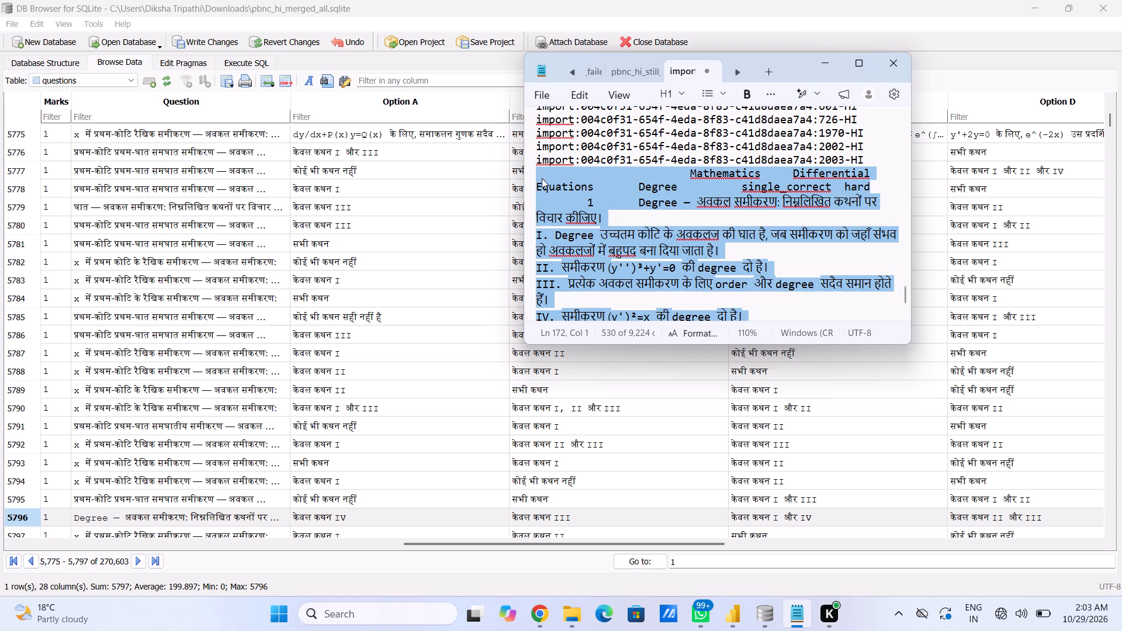
key(BackSpace)
key(Return)
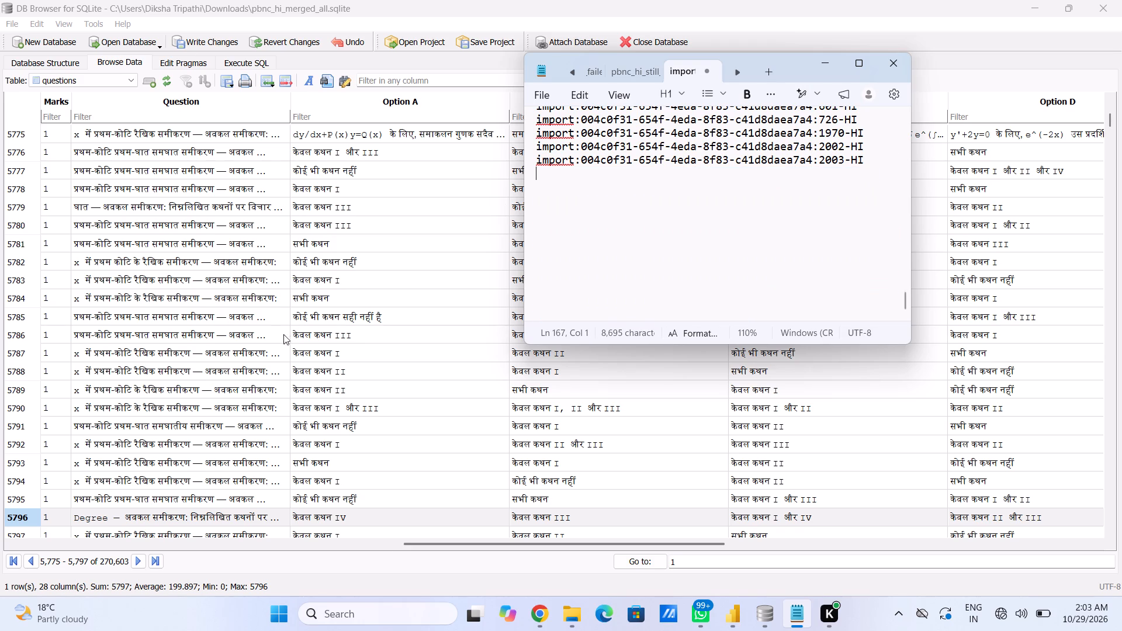
Examine the Question column in DB Browser from row 5797 to row 6118, rechecking the first rows, for headings still containing English.
scroll(272, 339, down, 6)
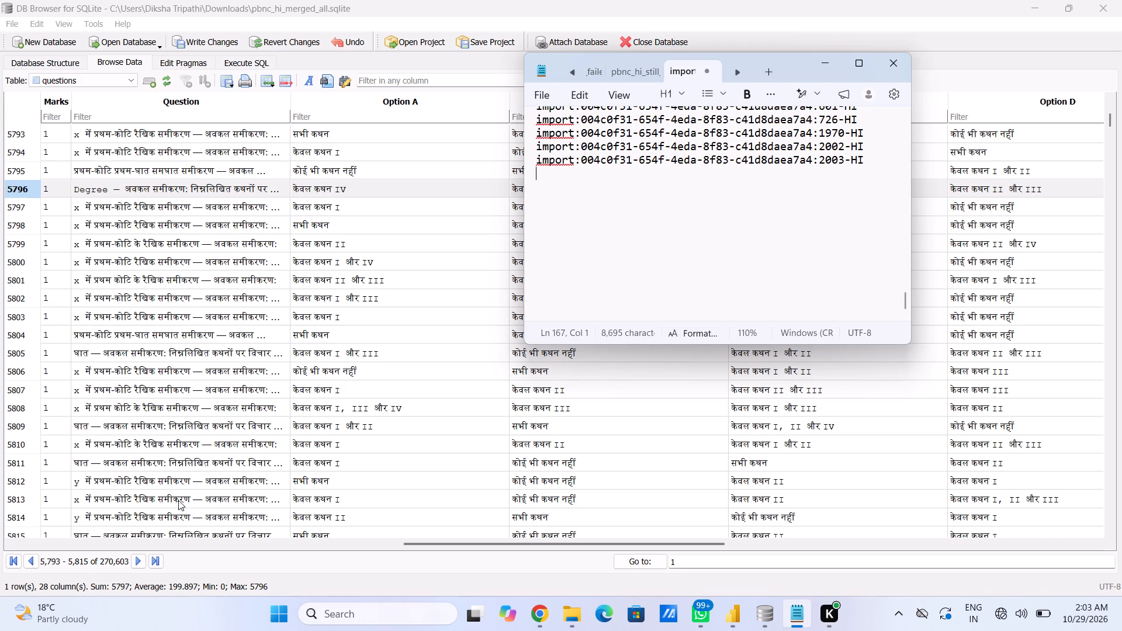
scroll(150, 471, down, 4)
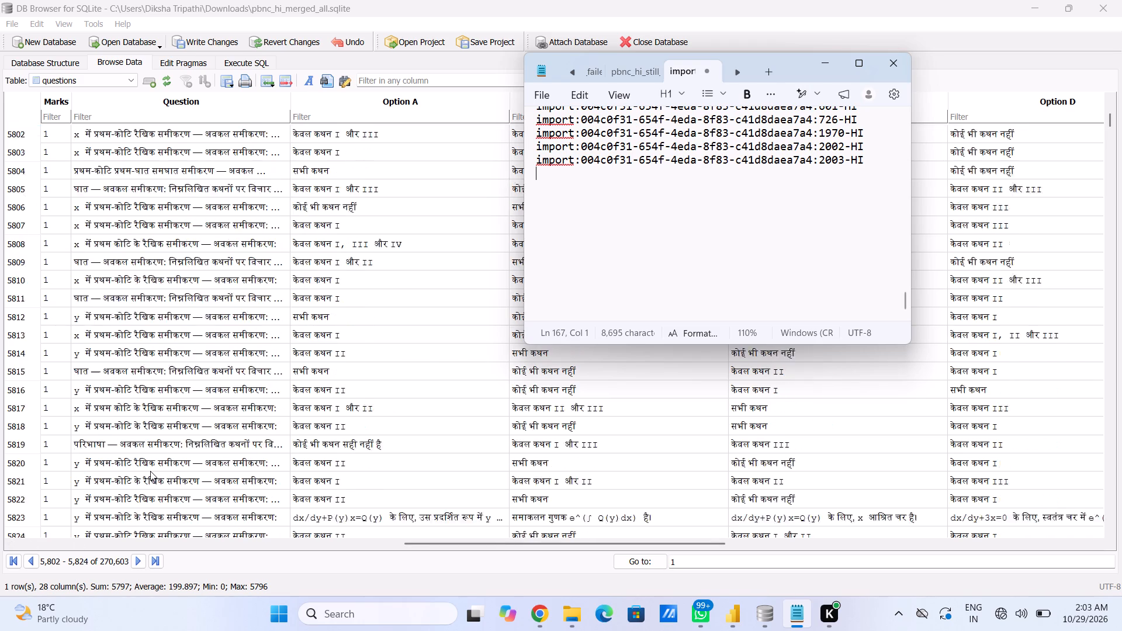
scroll(150, 471, down, 2)
scroll(82, 248, up, 1)
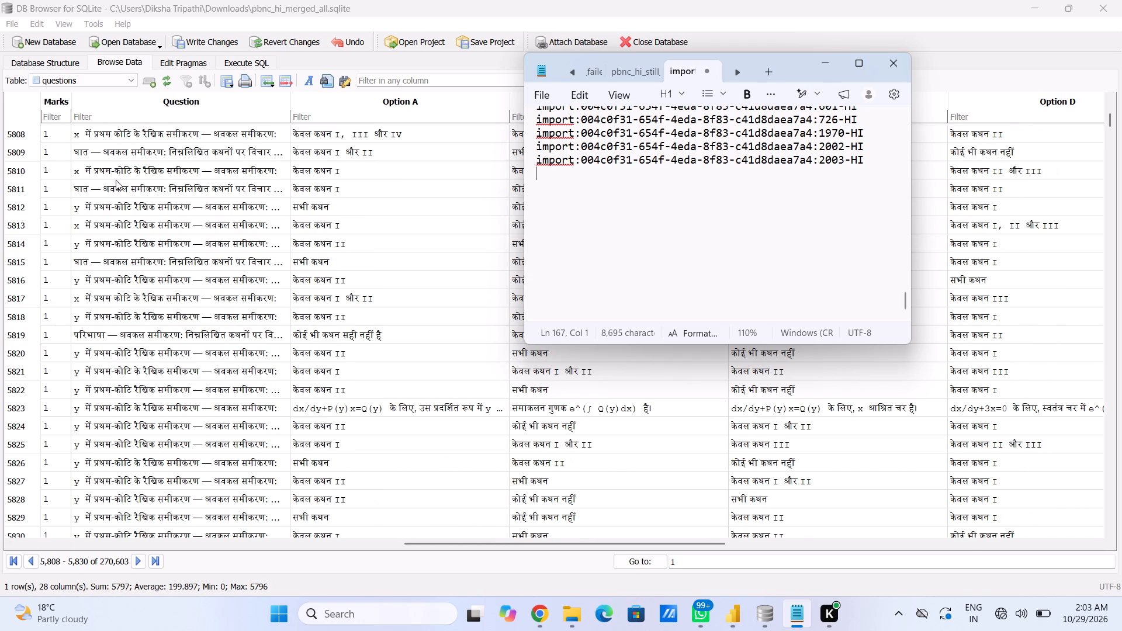
scroll(102, 209, up, 5)
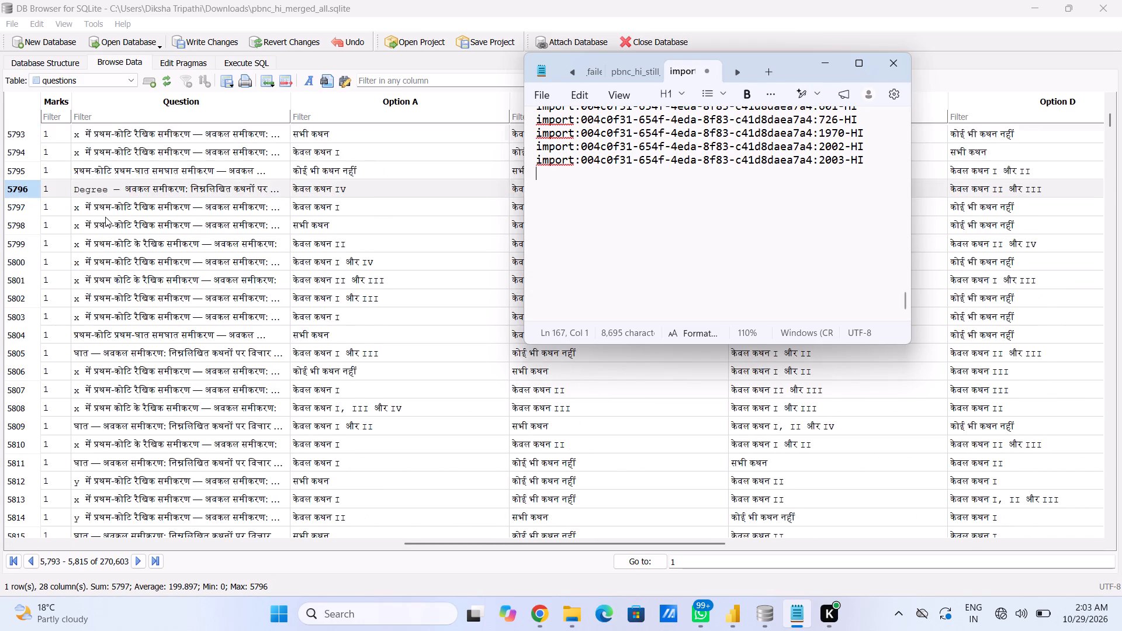
scroll(106, 216, down, 2)
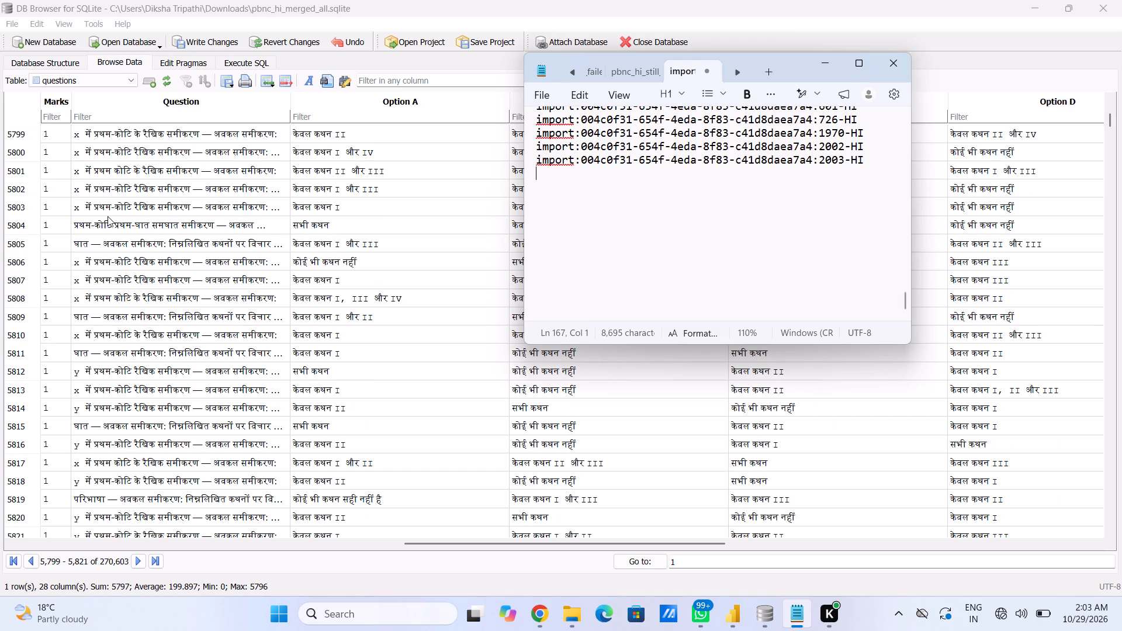
scroll(120, 223, down, 4)
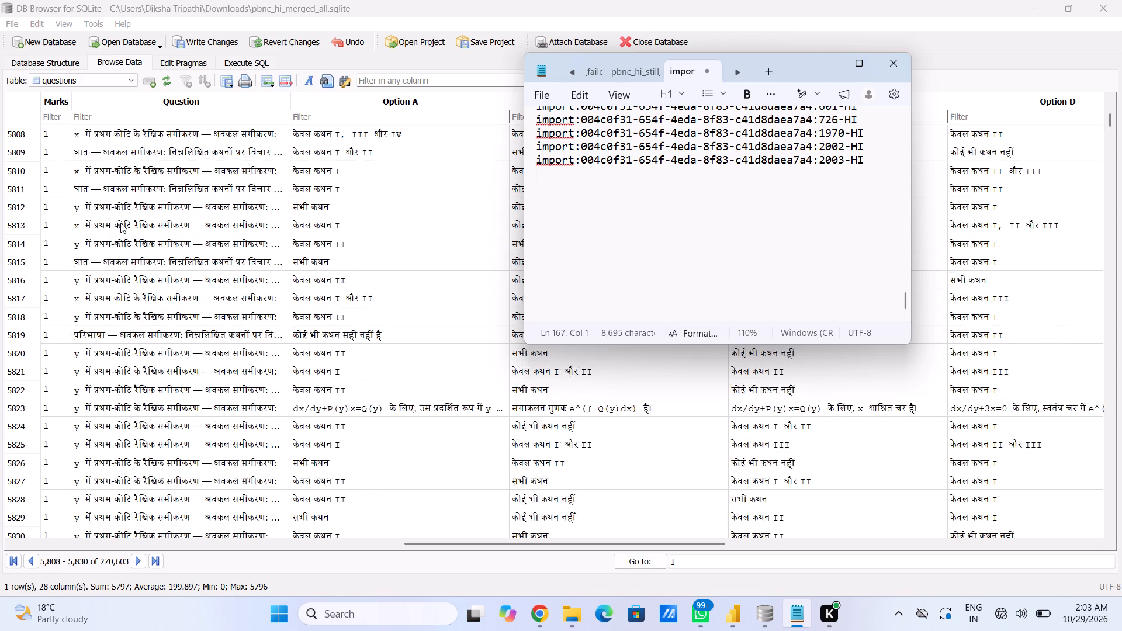
scroll(120, 223, down, 1)
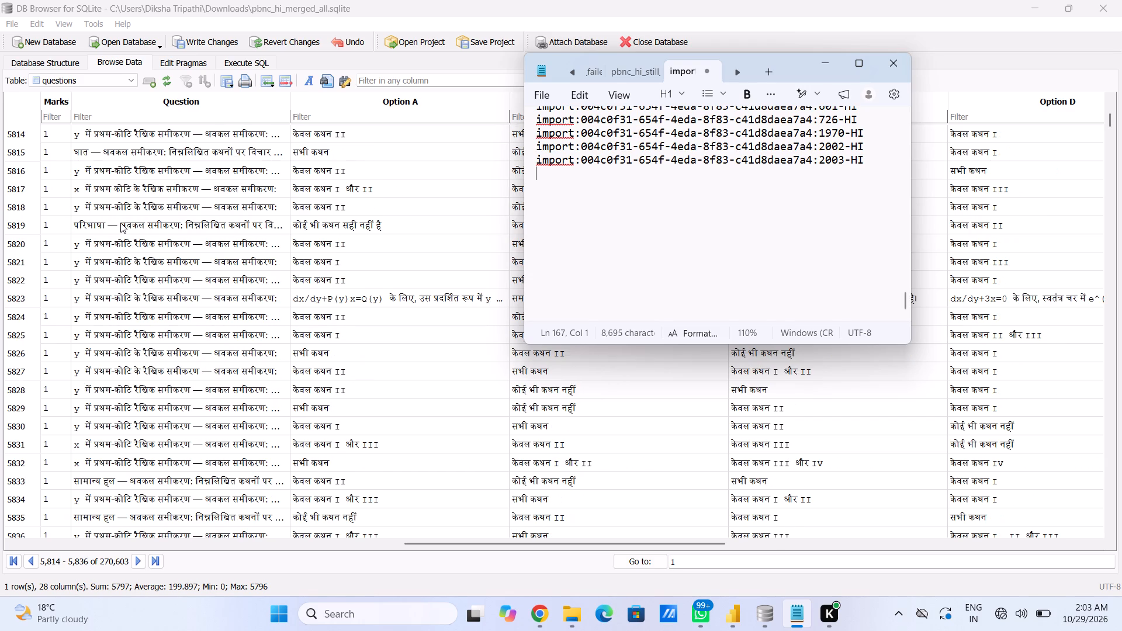
scroll(120, 223, down, 2)
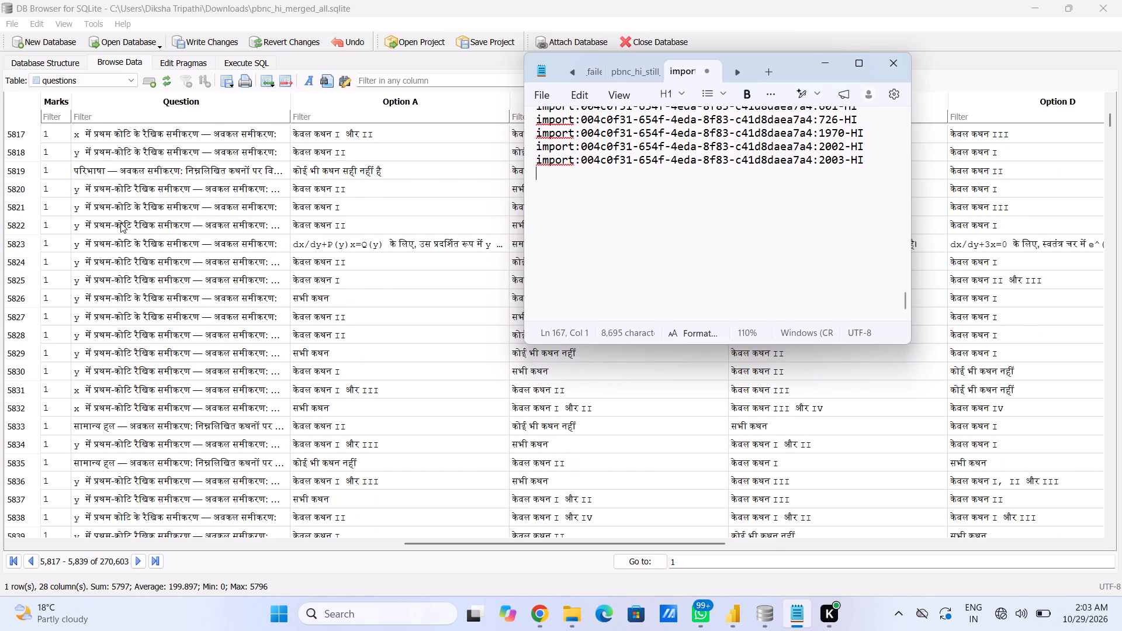
scroll(120, 223, down, 4)
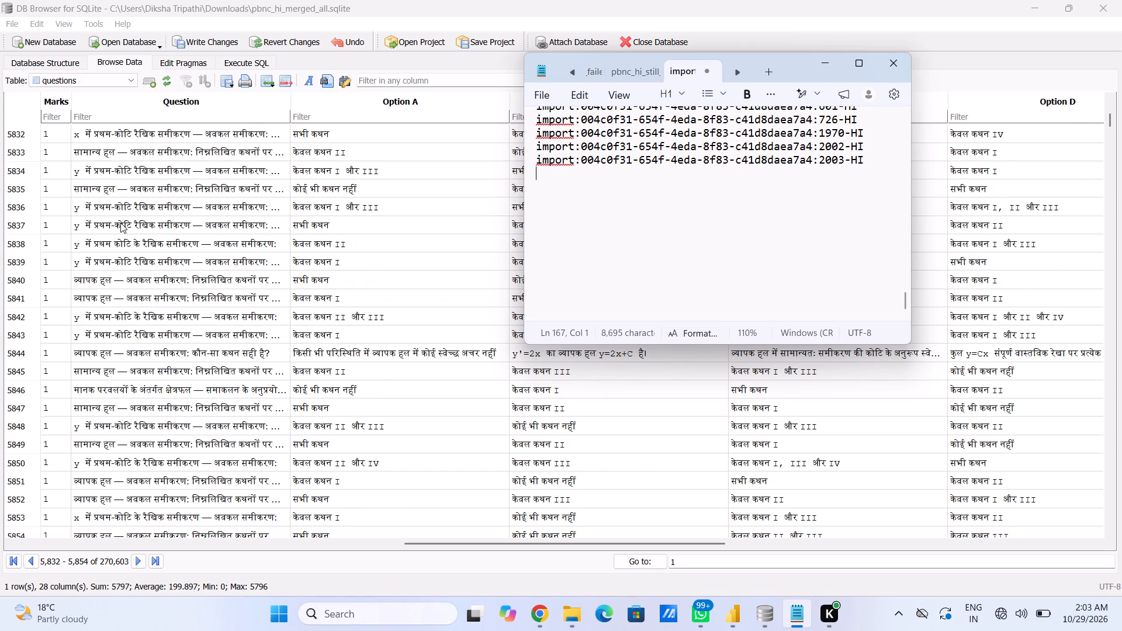
scroll(120, 223, down, 4)
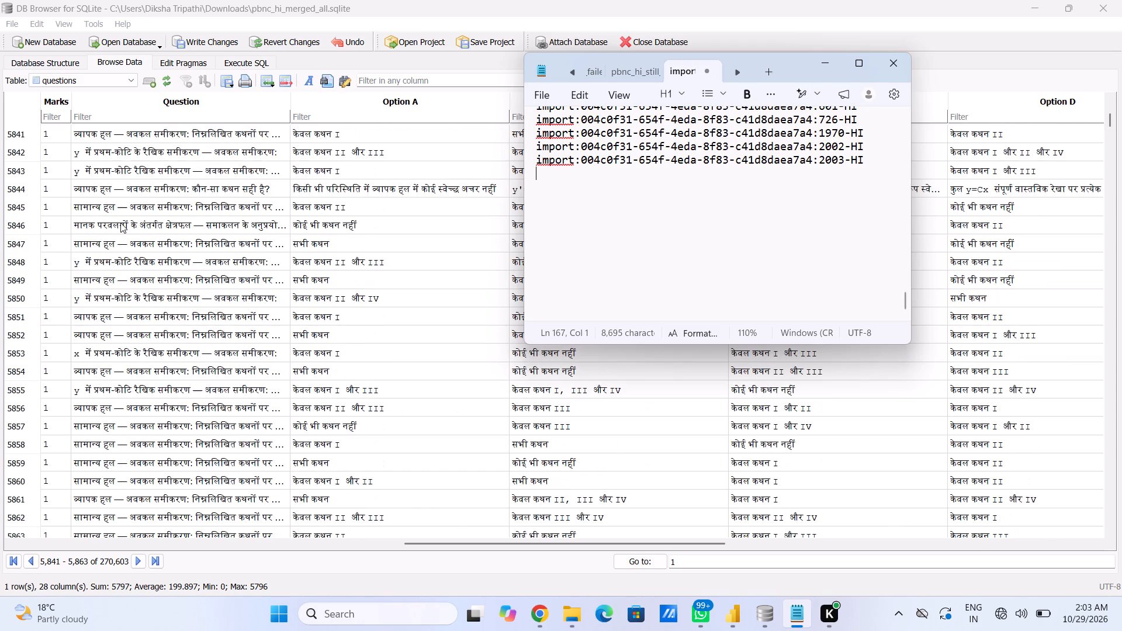
scroll(120, 223, down, 4)
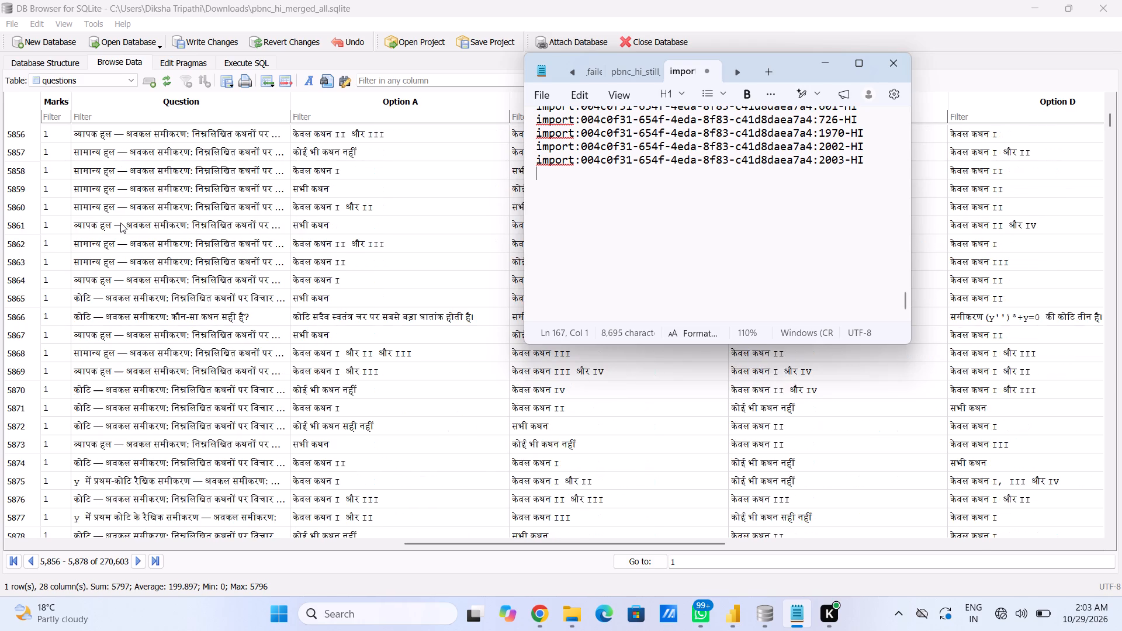
scroll(120, 223, down, 5)
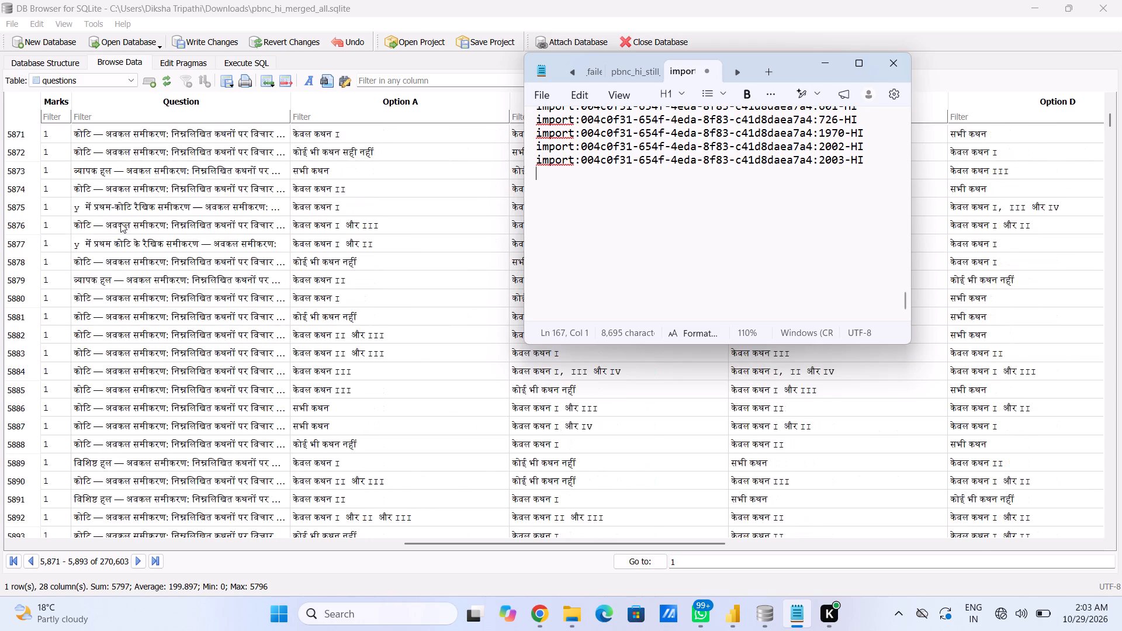
scroll(120, 223, down, 4)
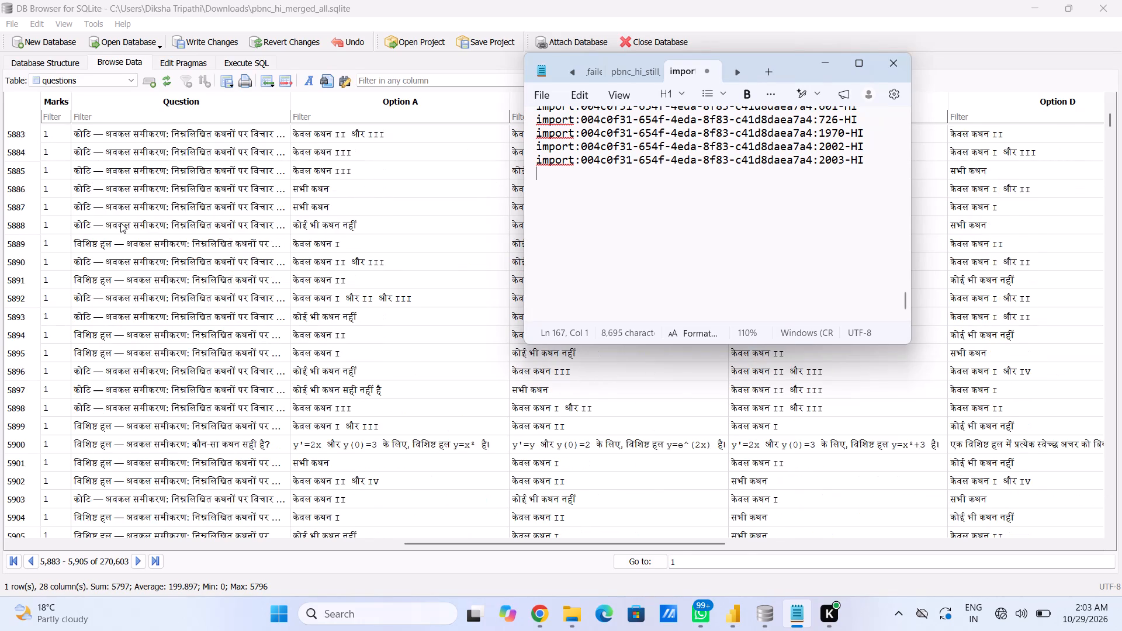
scroll(120, 223, down, 5)
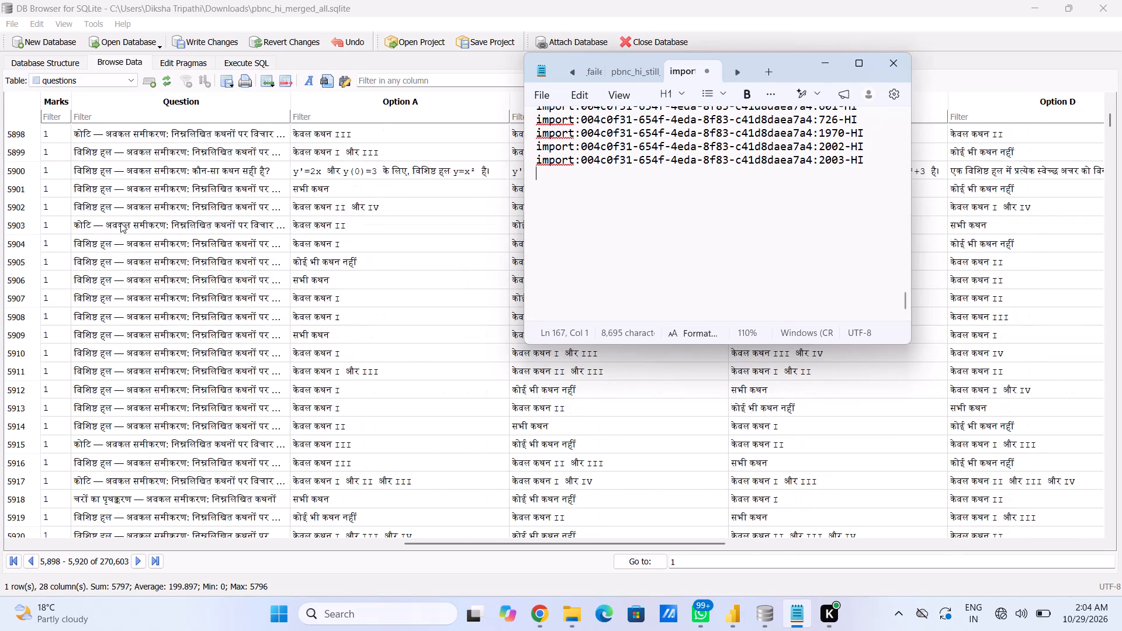
scroll(120, 223, down, 6)
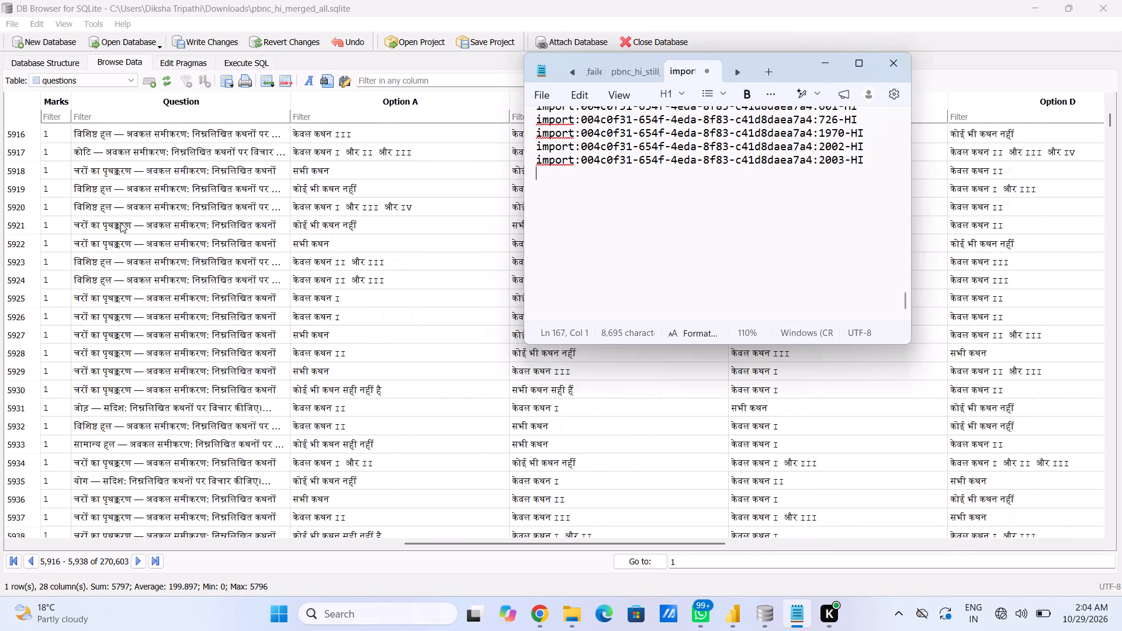
scroll(120, 223, down, 7)
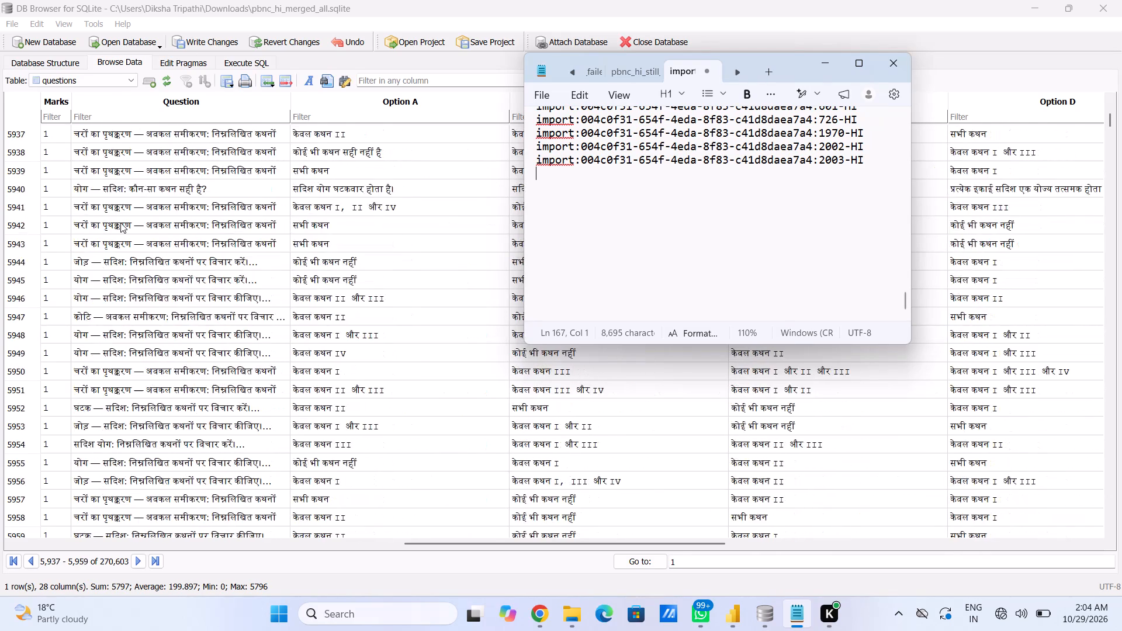
scroll(120, 223, down, 8)
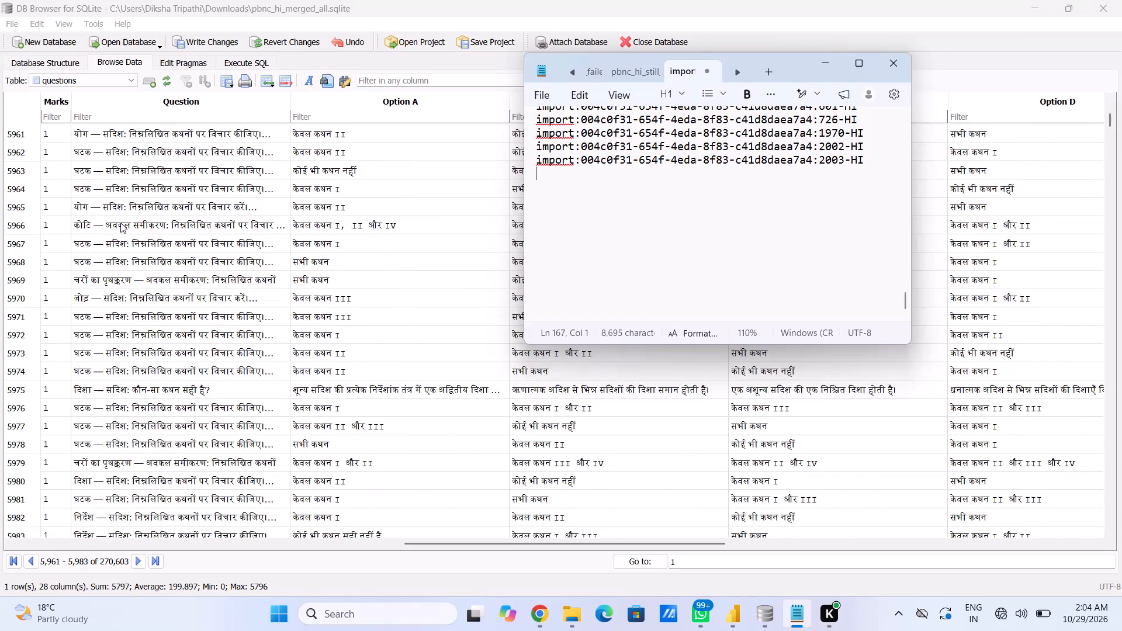
scroll(120, 223, down, 6)
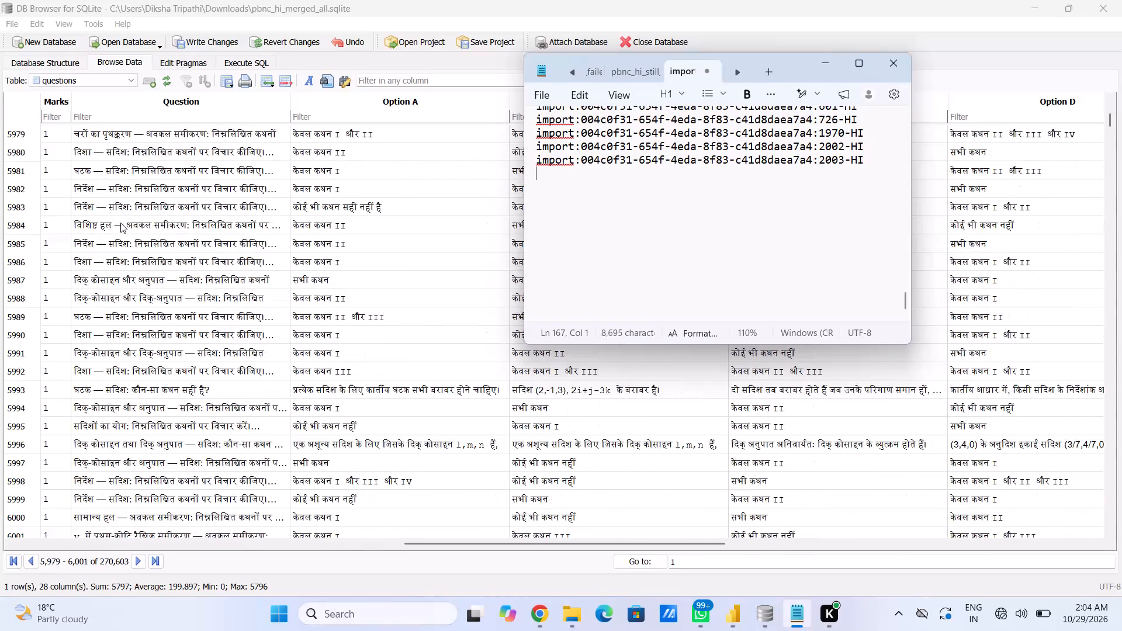
scroll(120, 223, down, 7)
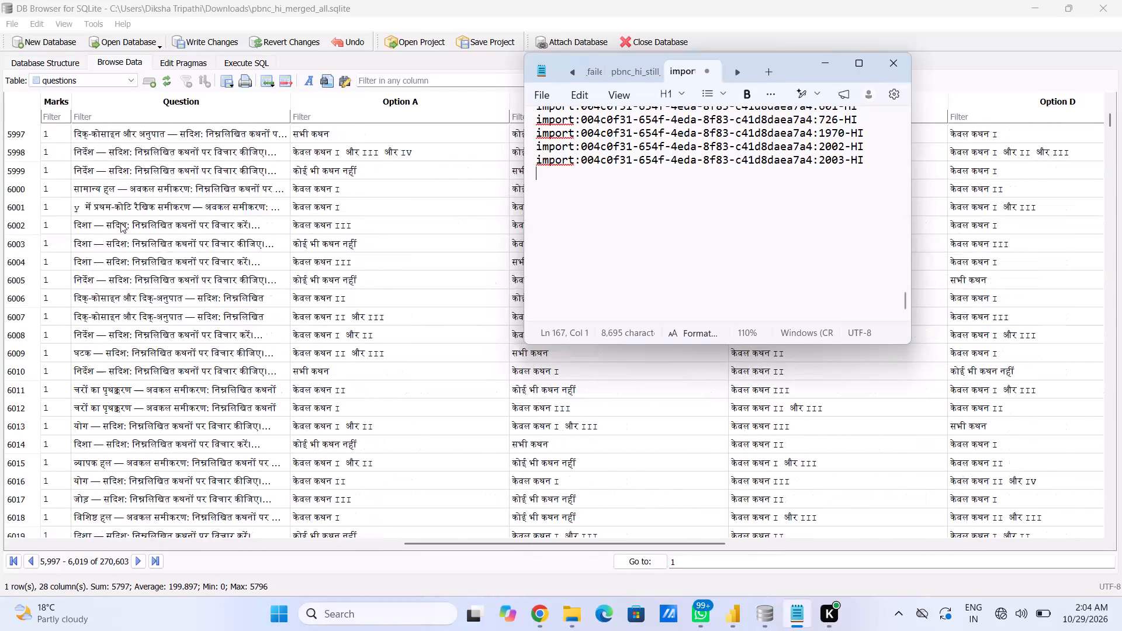
scroll(120, 223, down, 6)
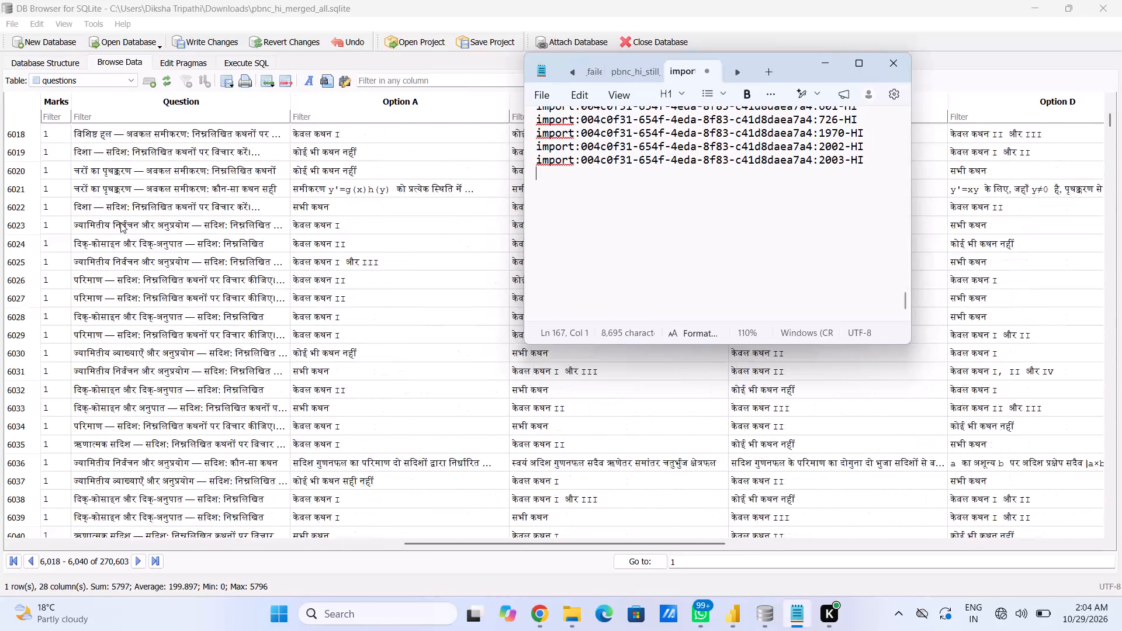
scroll(120, 223, down, 6)
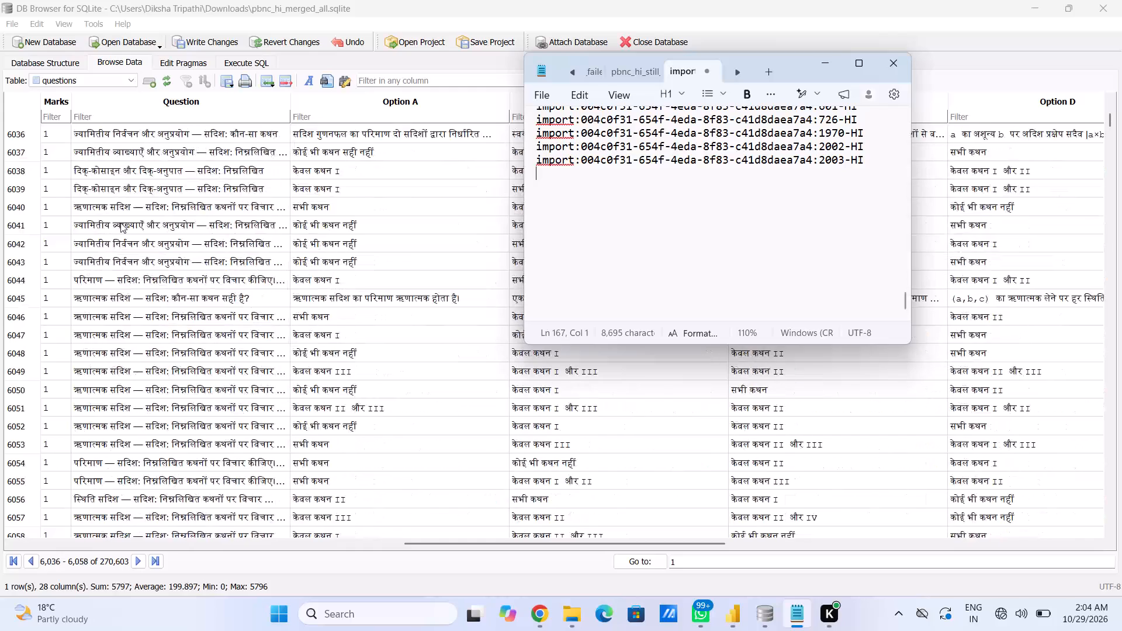
scroll(120, 223, down, 7)
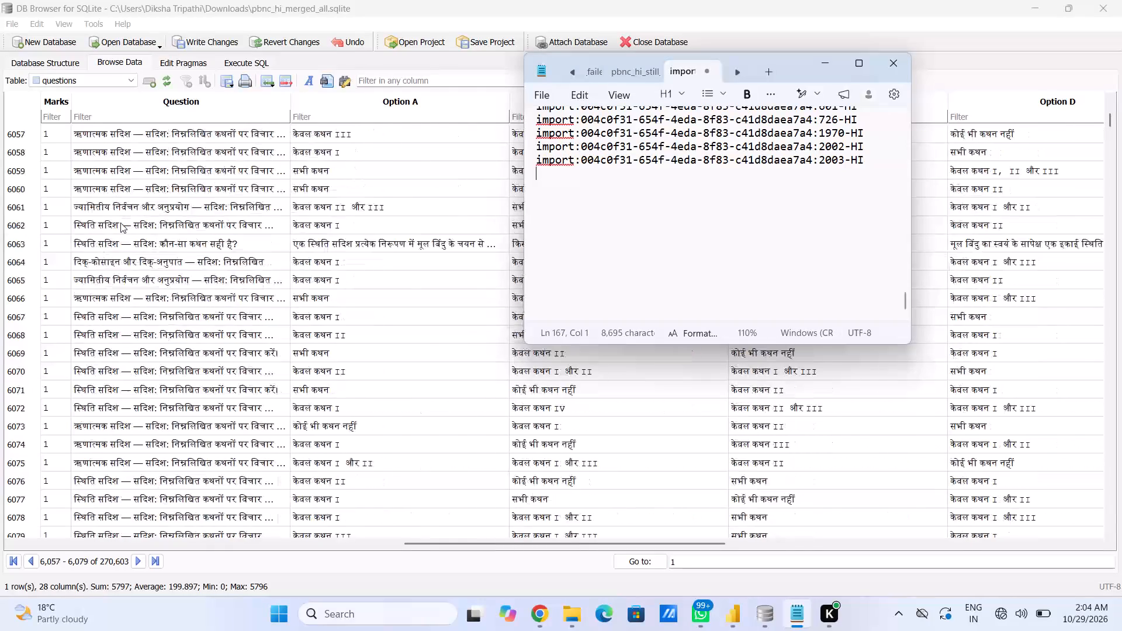
scroll(120, 223, down, 7)
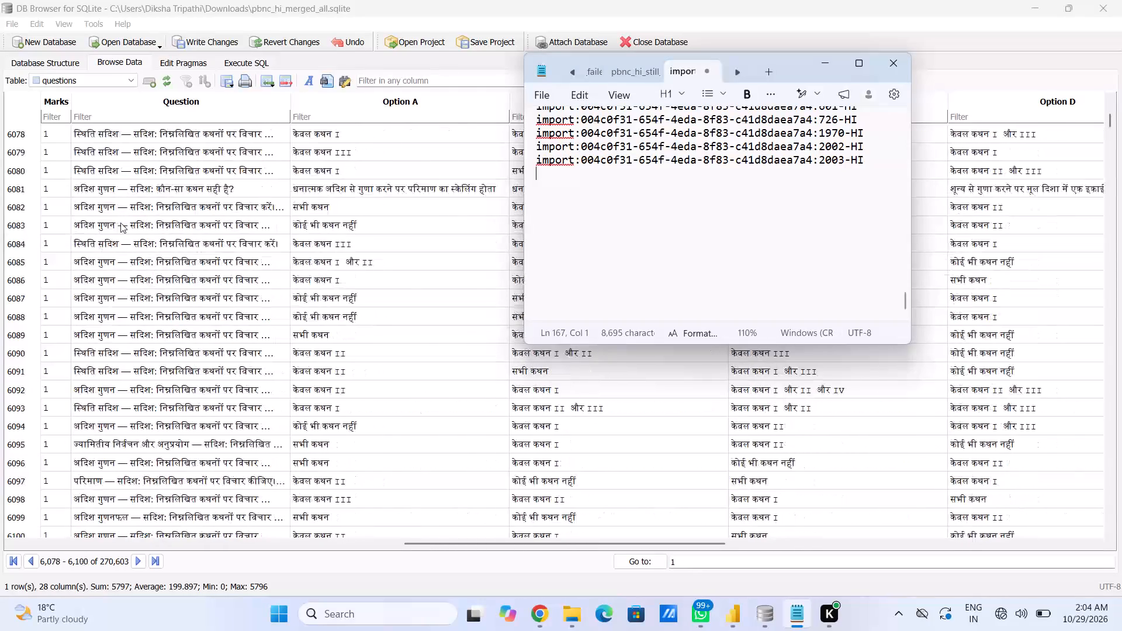
scroll(120, 223, down, 6)
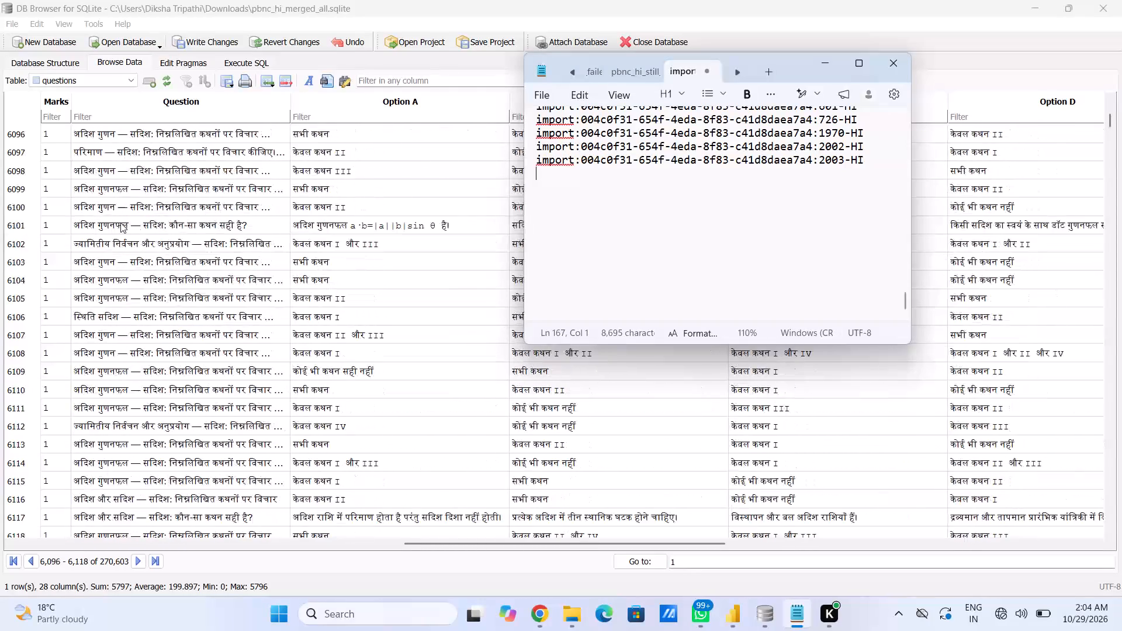
Examine the Question column in DB Browser from row 6118 to row 6310 for entries whose headings still contain English.
scroll(120, 223, down, 10)
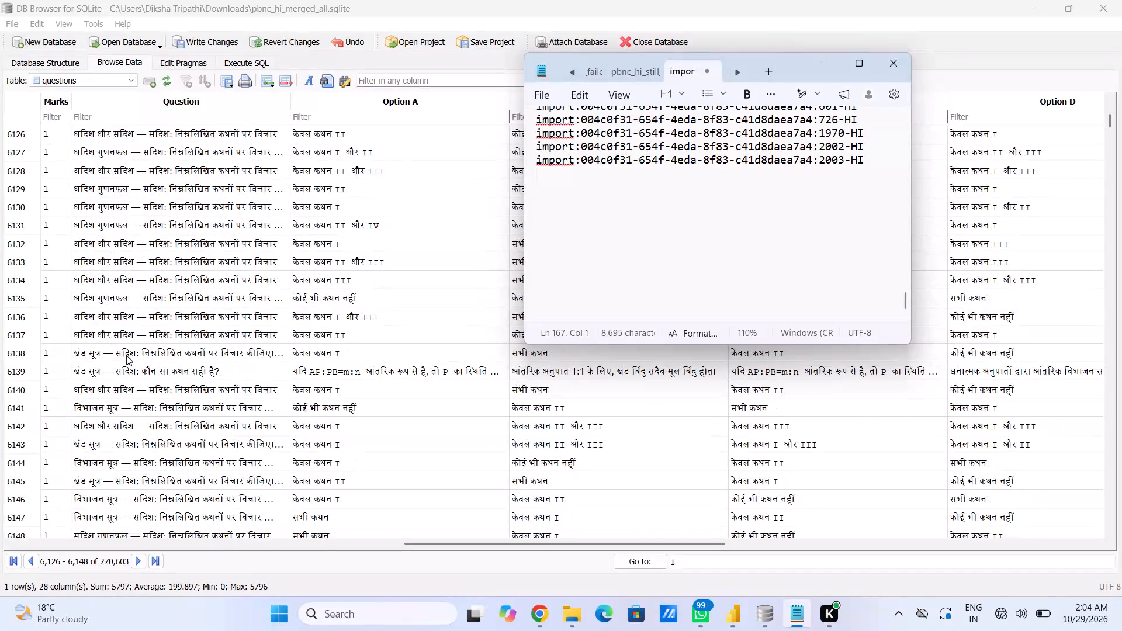
scroll(128, 366, down, 7)
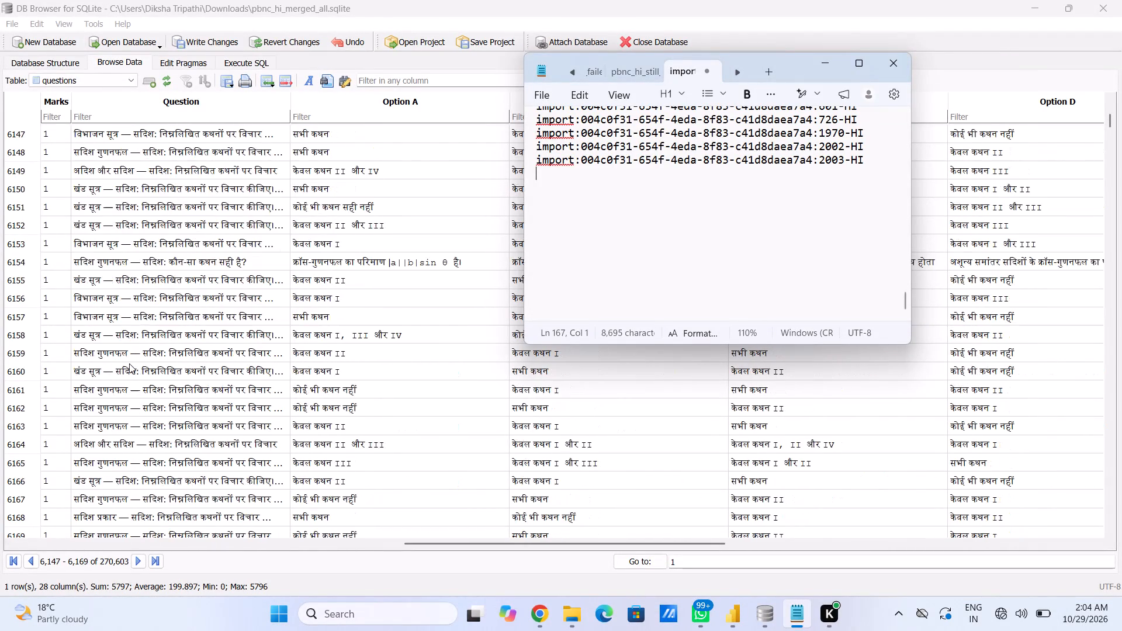
scroll(129, 363, down, 6)
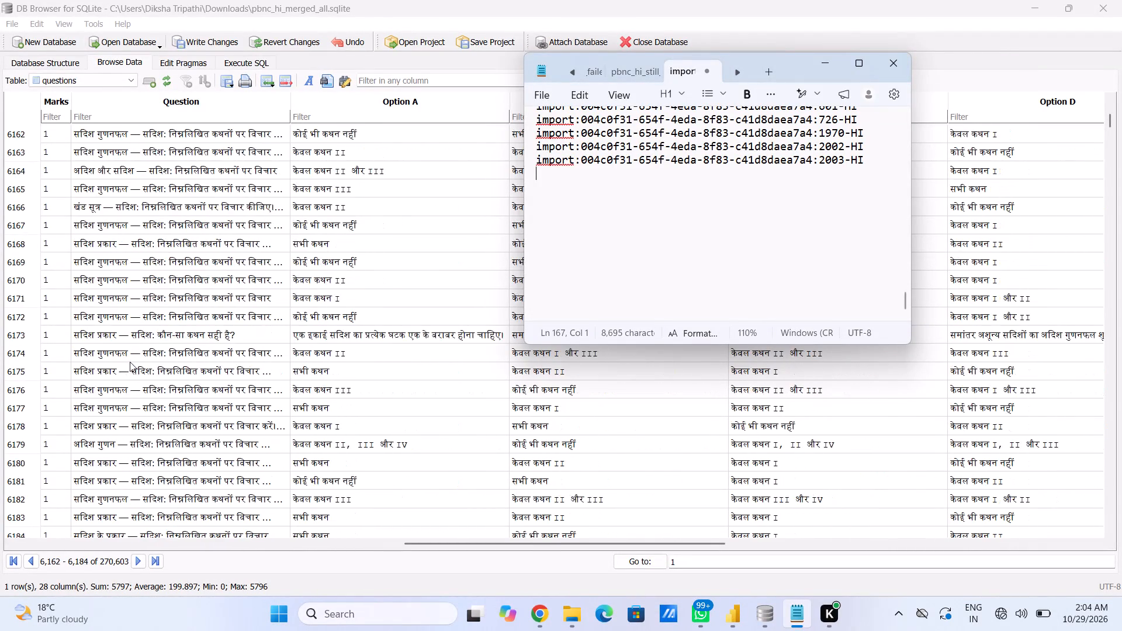
scroll(130, 362, down, 3)
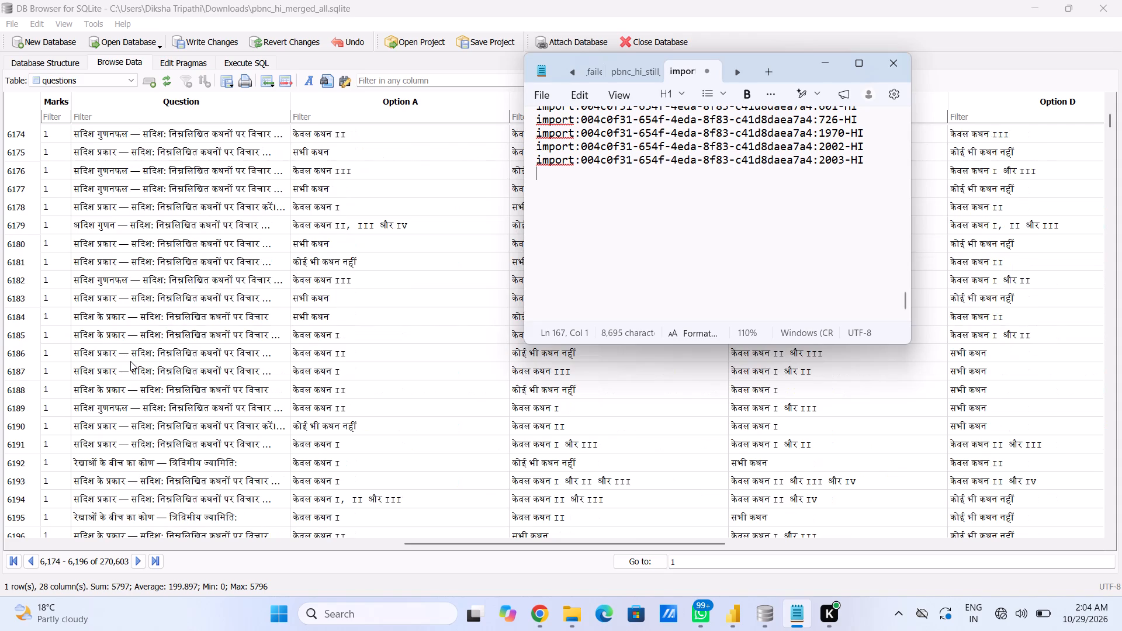
scroll(130, 361, down, 5)
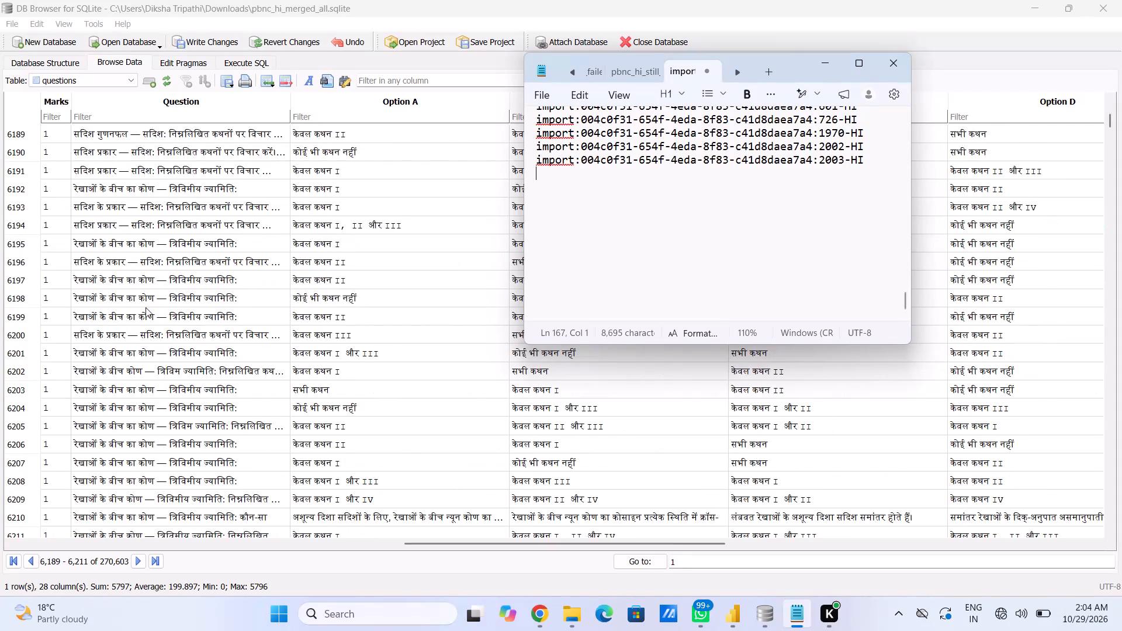
scroll(155, 296, down, 1)
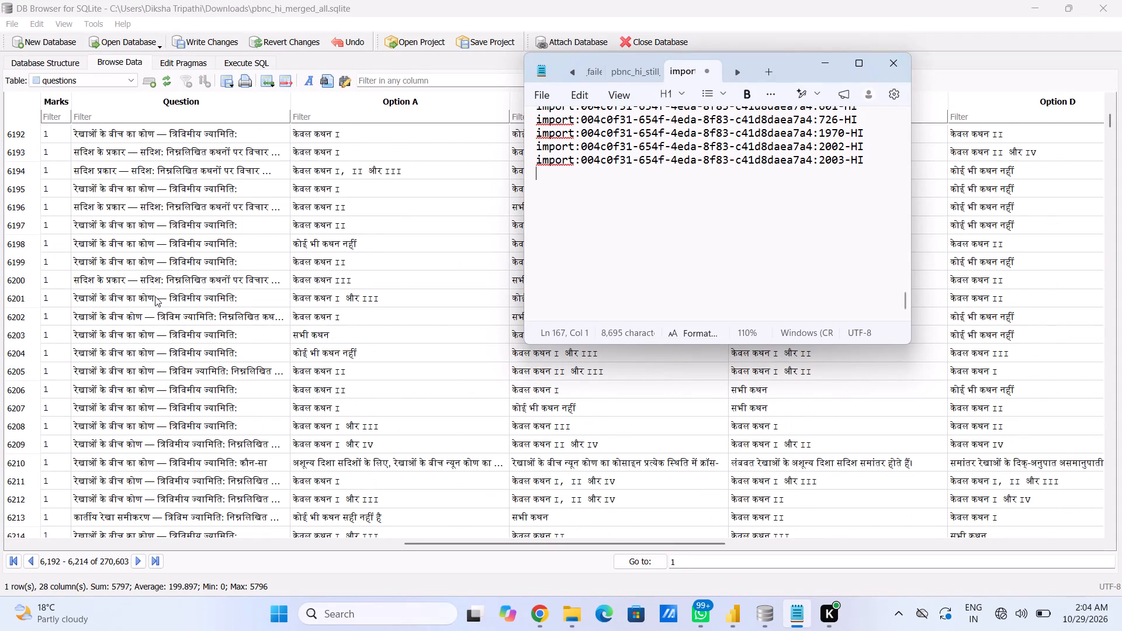
scroll(155, 296, down, 7)
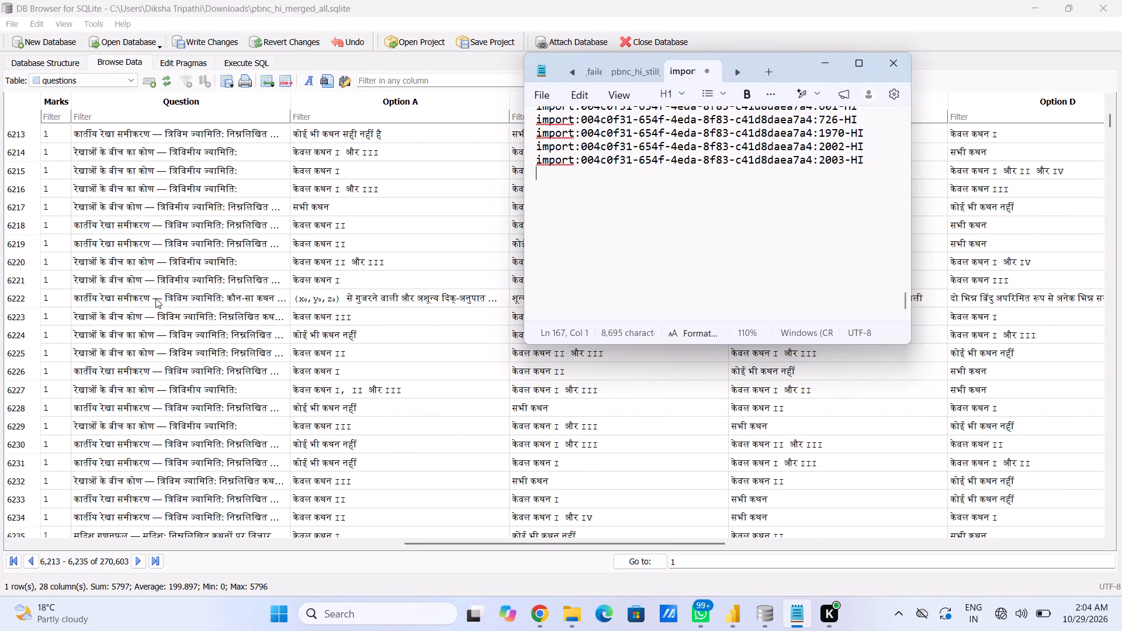
scroll(155, 298, down, 6)
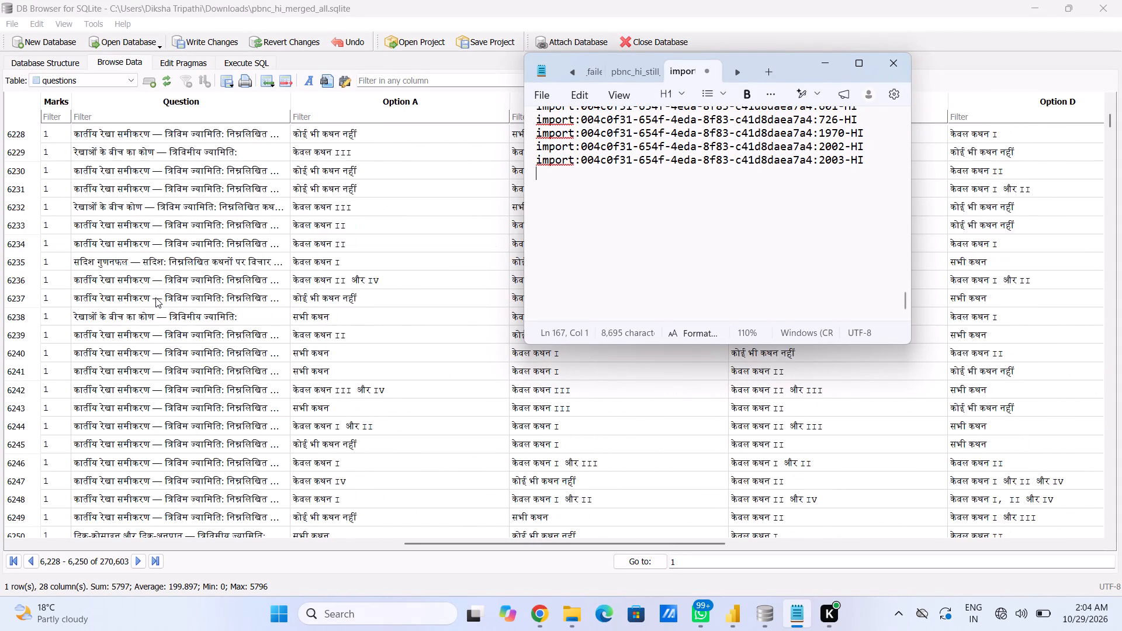
scroll(155, 297, down, 6)
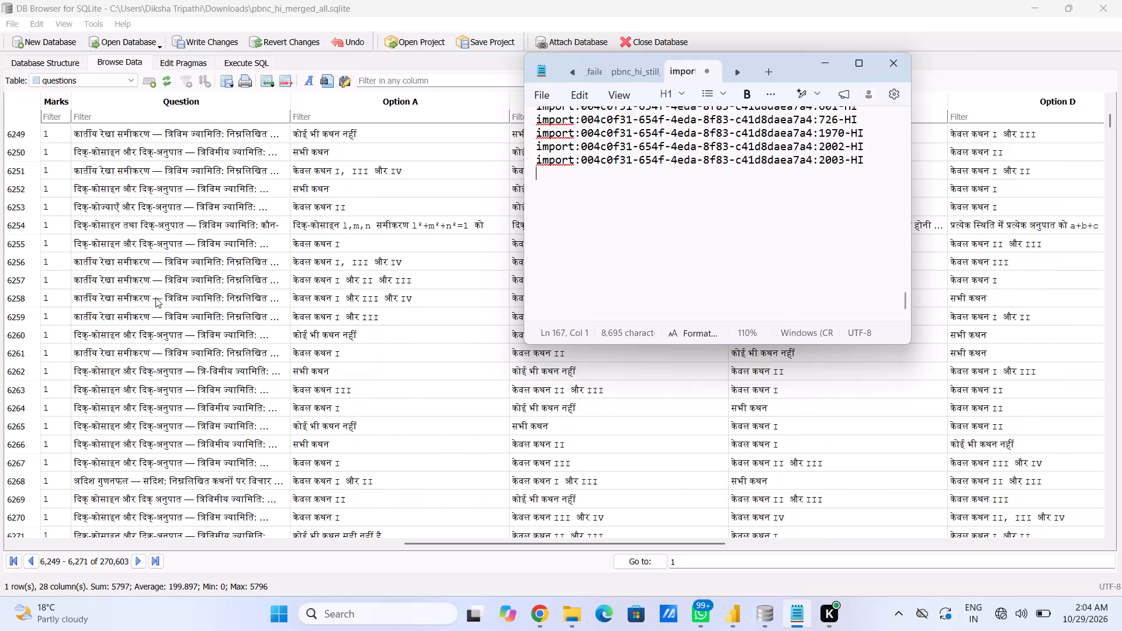
scroll(155, 297, down, 7)
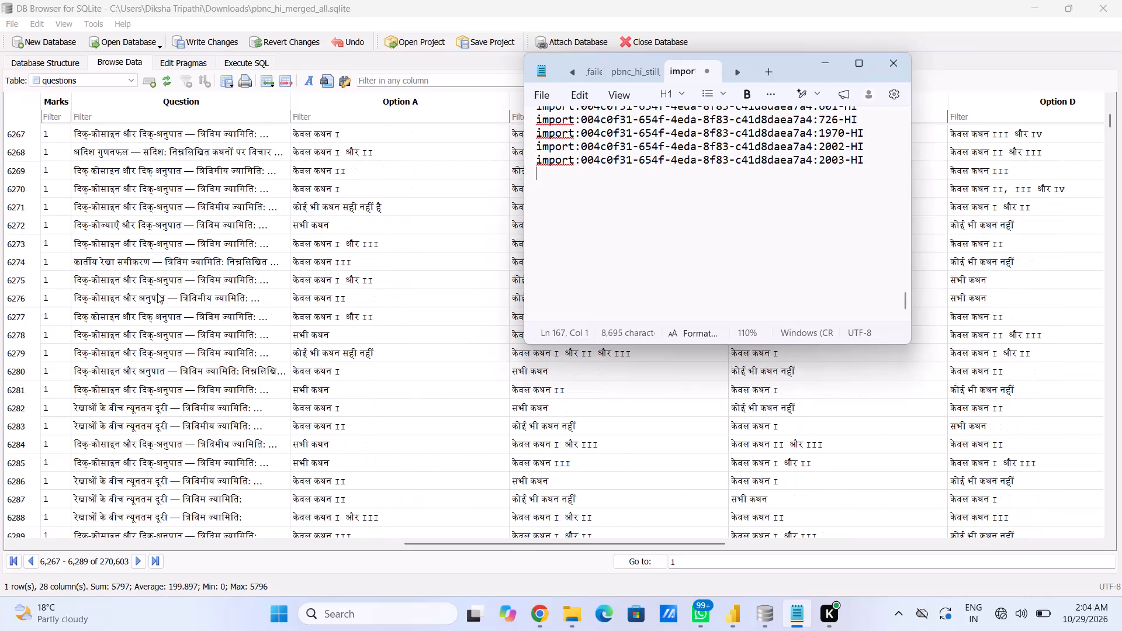
scroll(157, 293, down, 7)
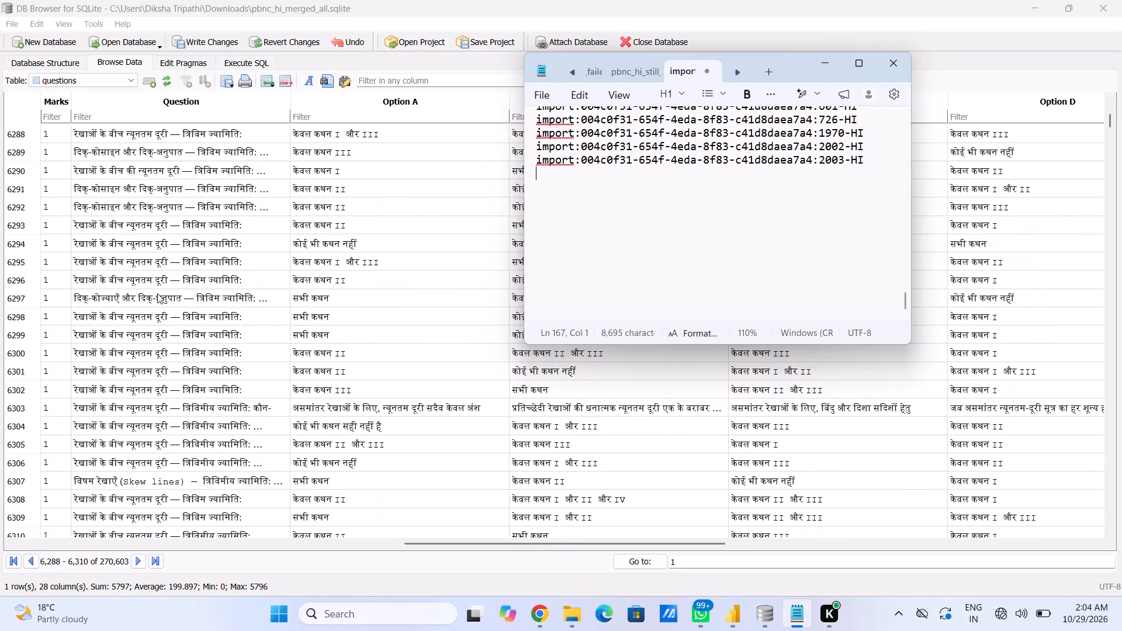
Add the ID of row 6307 (विषम रेखाएँ (Skew lines)), ending in 2582-HI, to the Notepad list, keeping only the ID and starting a new line.
click(24, 423)
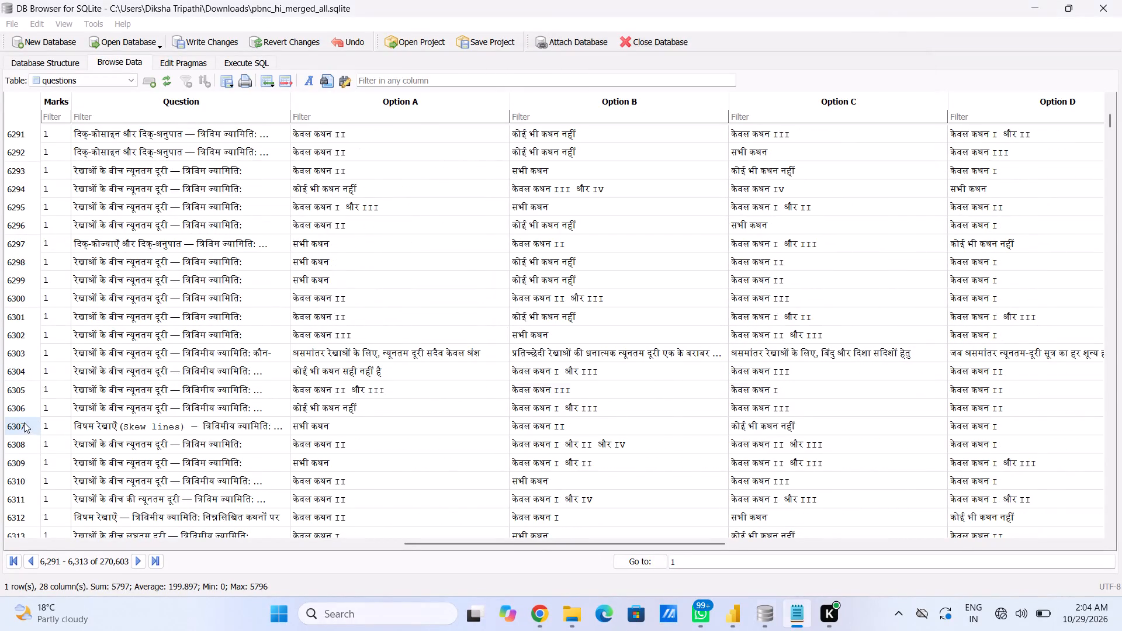
key(ctrl+c)
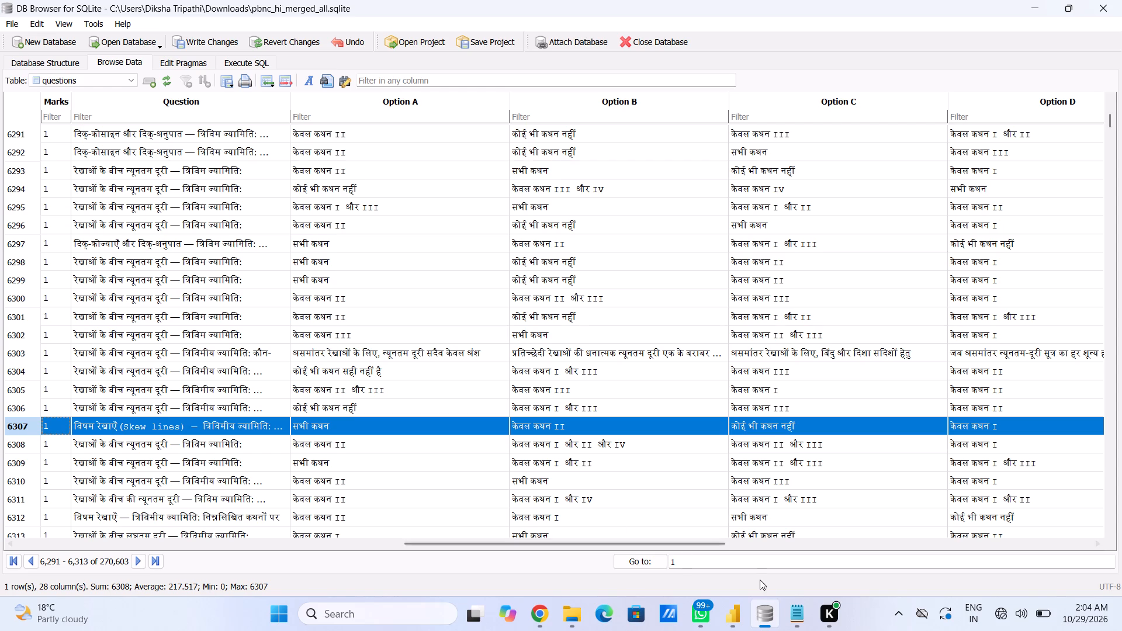
click(792, 611)
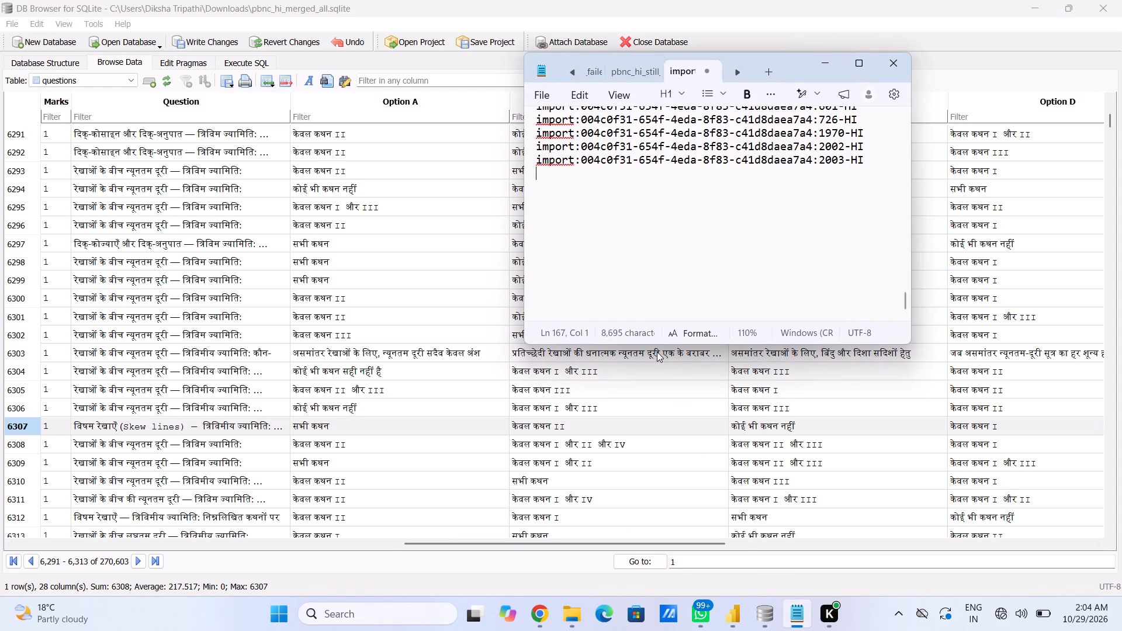
key(ctrl+v)
drag(551, 308, 545, 223)
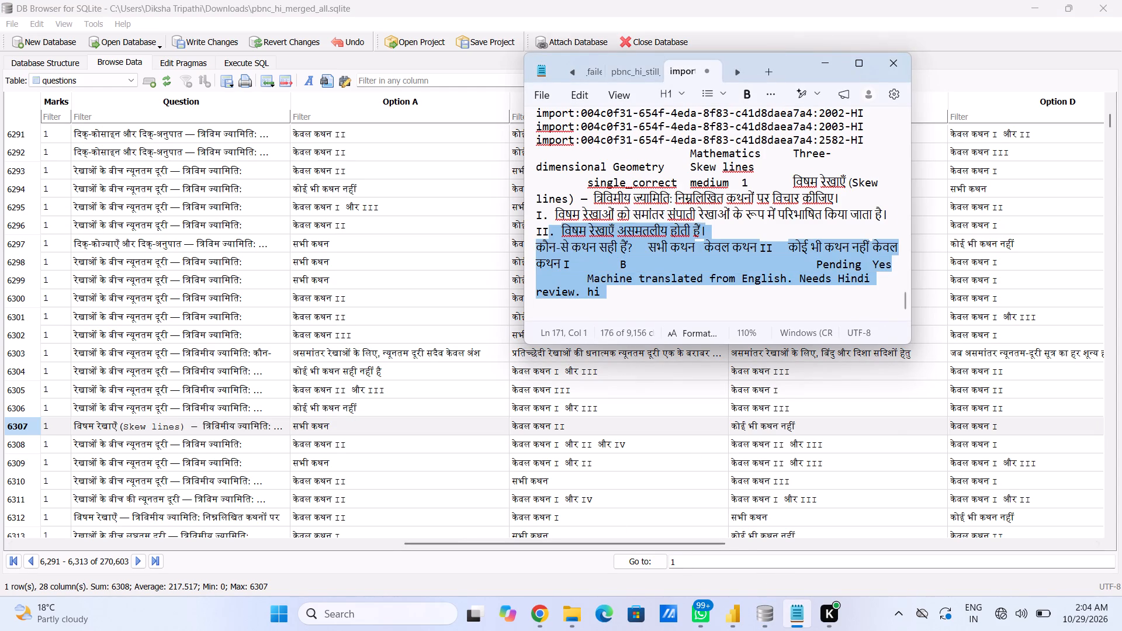
drag(545, 223, 527, 155)
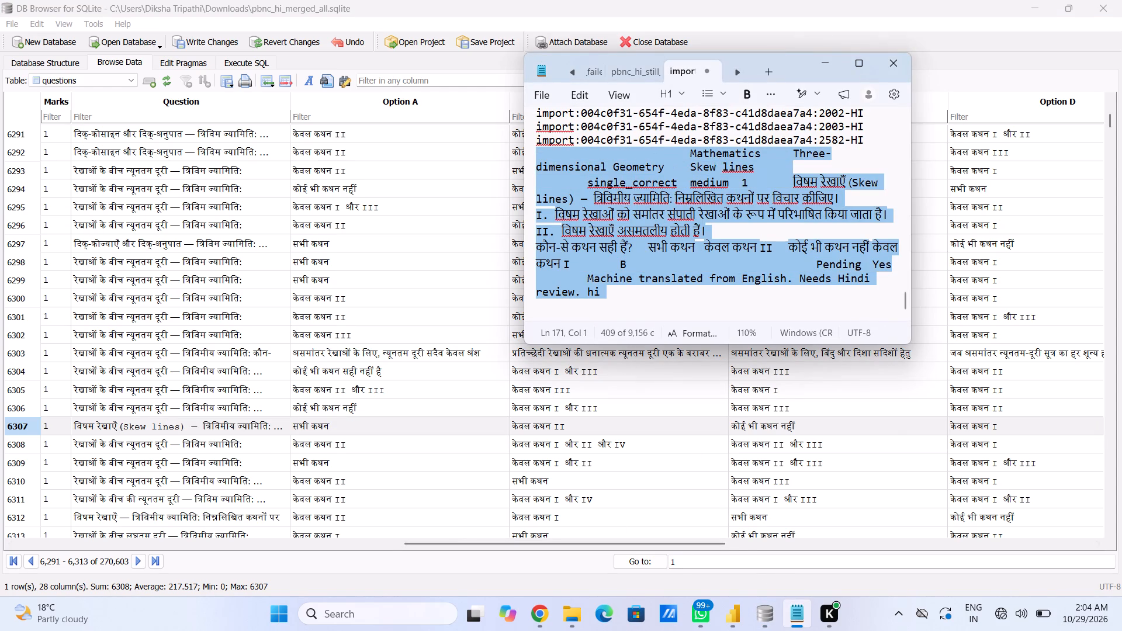
key(BackSpace)
key(Return)
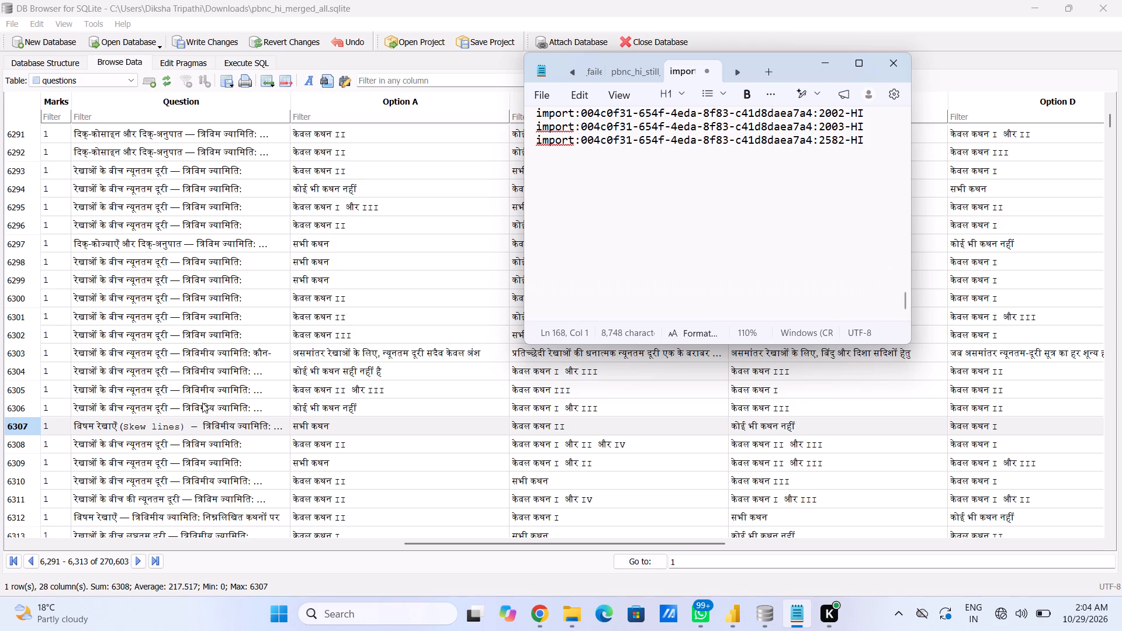
Examine the Question column in DB Browser from row 6308 to row 6361 for entries whose headings still contain English.
scroll(53, 459, down, 3)
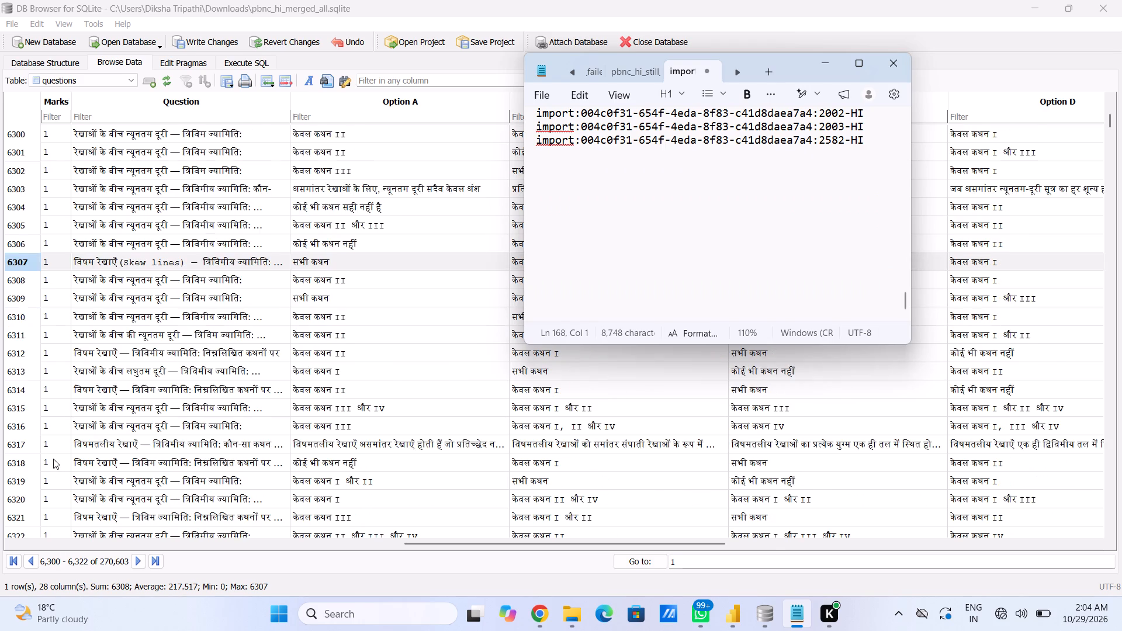
scroll(53, 459, down, 1)
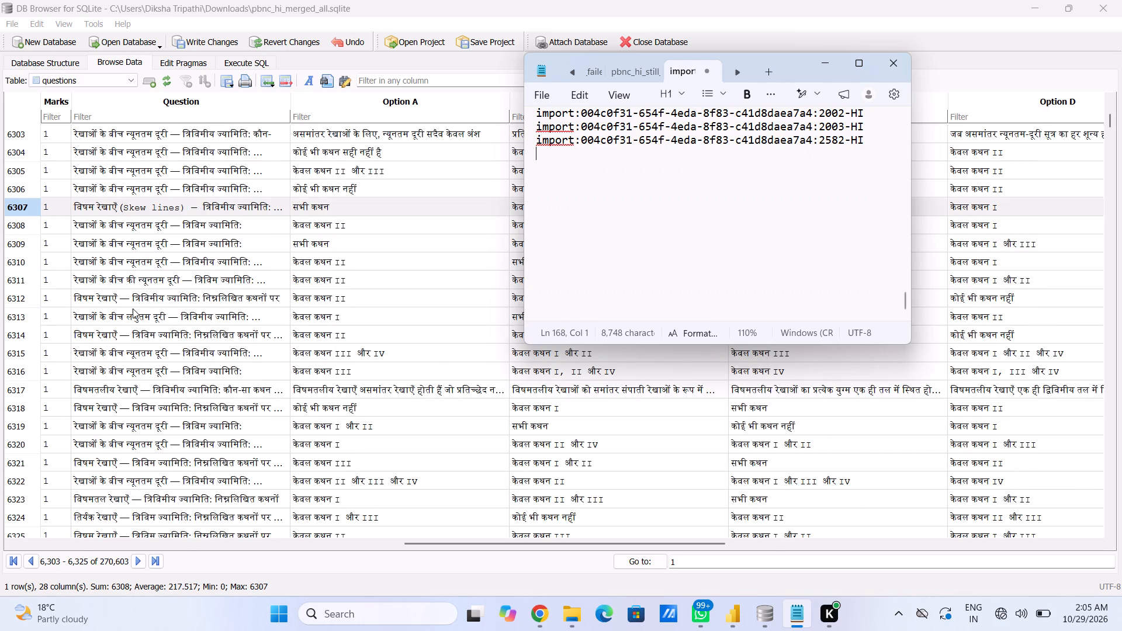
scroll(133, 462, down, 2)
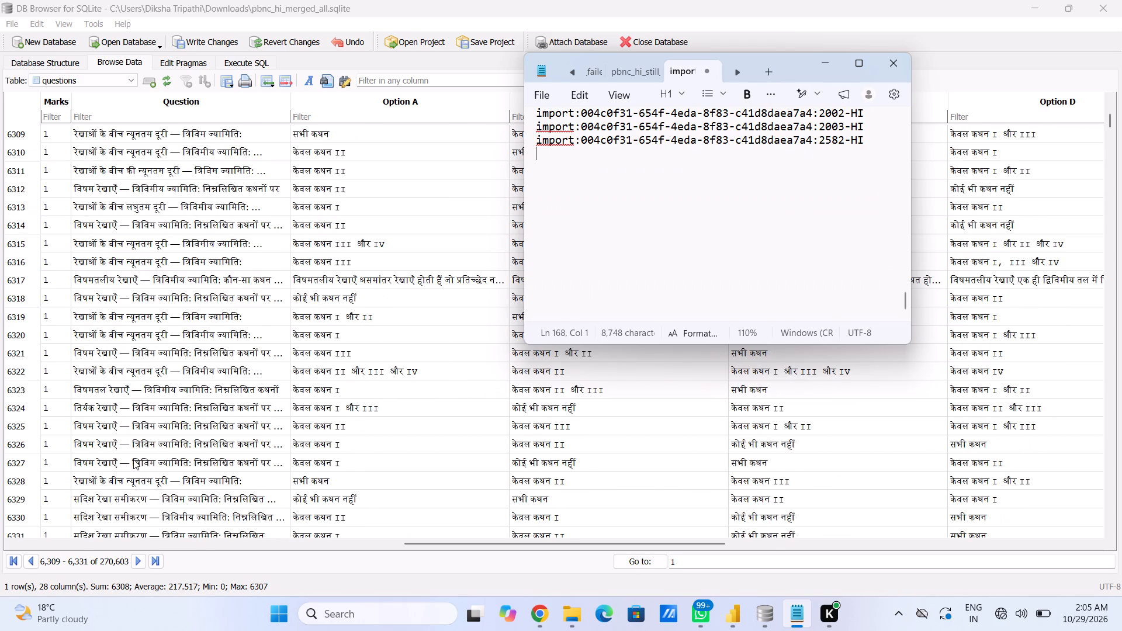
scroll(133, 457, down, 3)
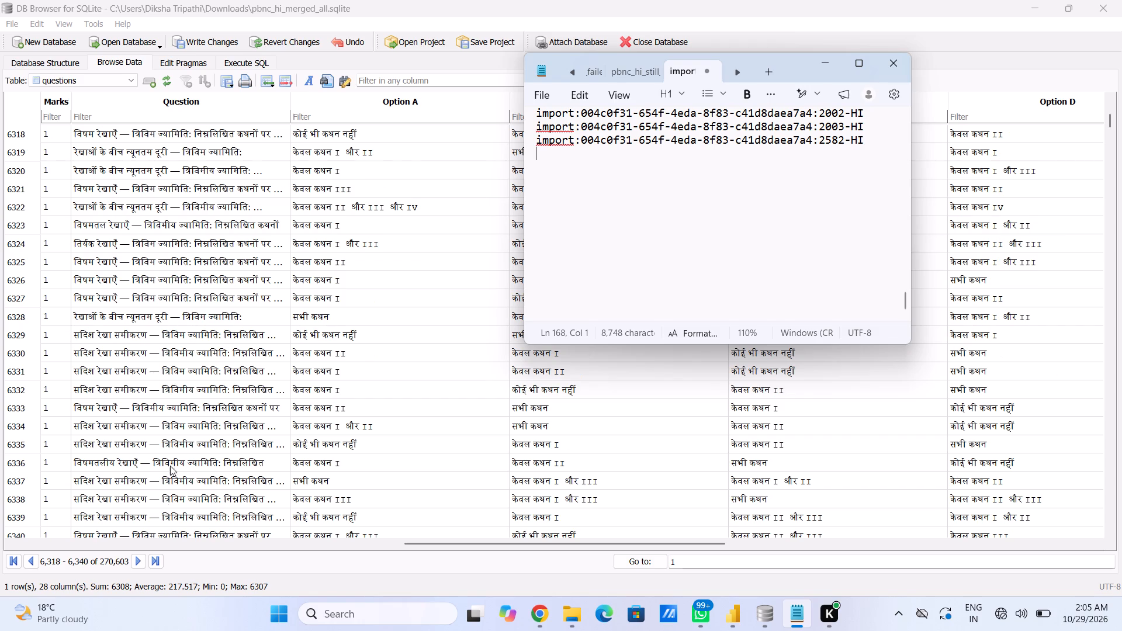
scroll(150, 464, down, 2)
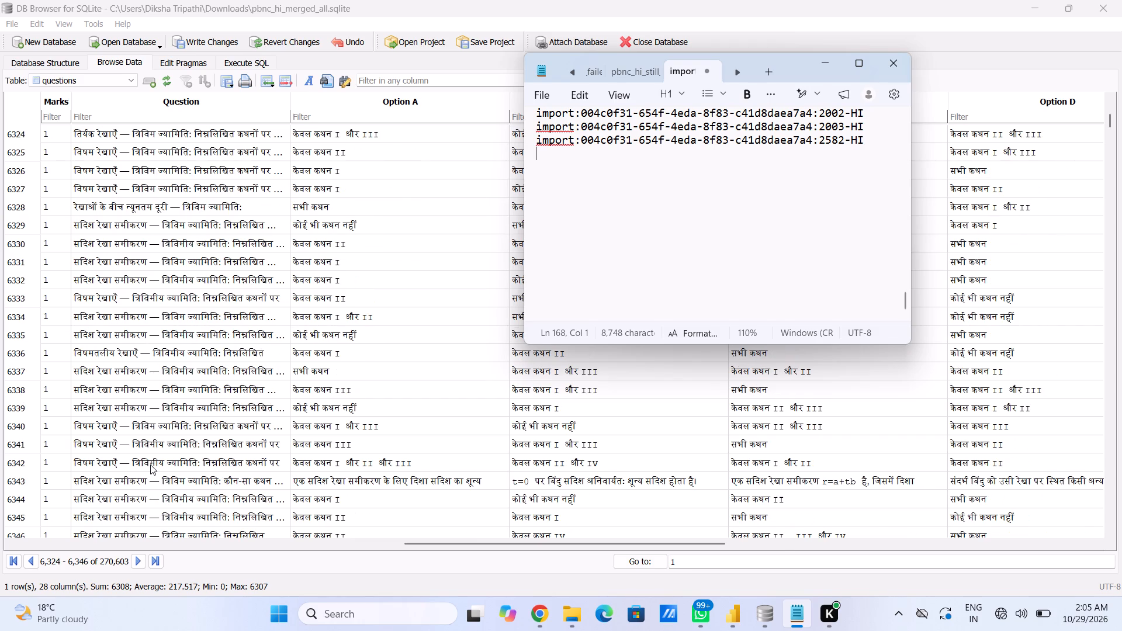
scroll(150, 464, down, 4)
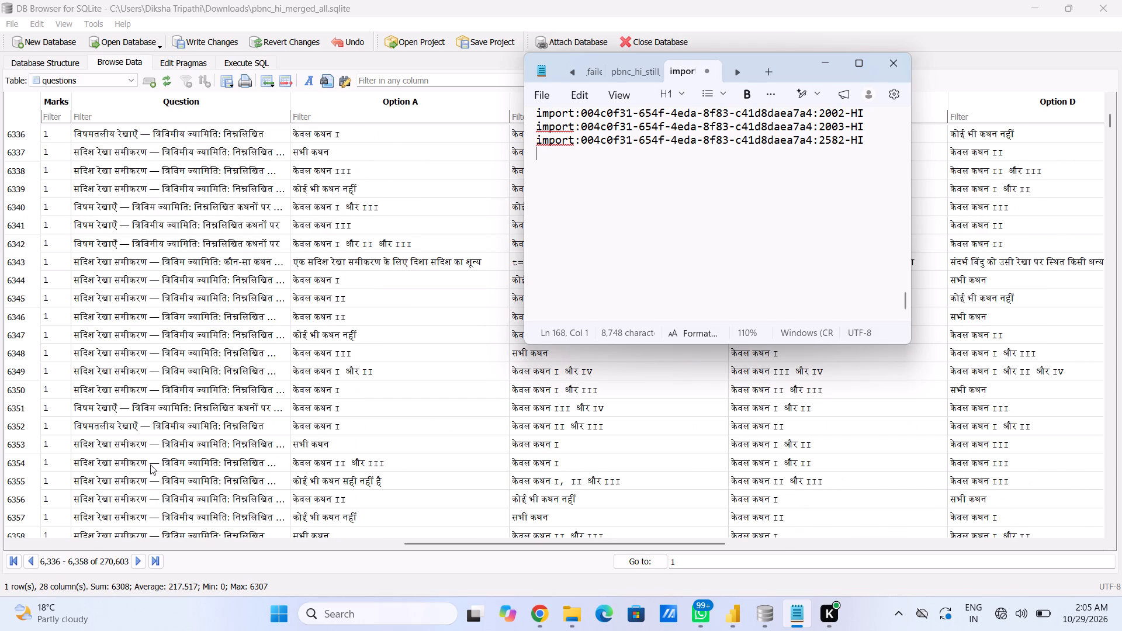
scroll(150, 464, down, 1)
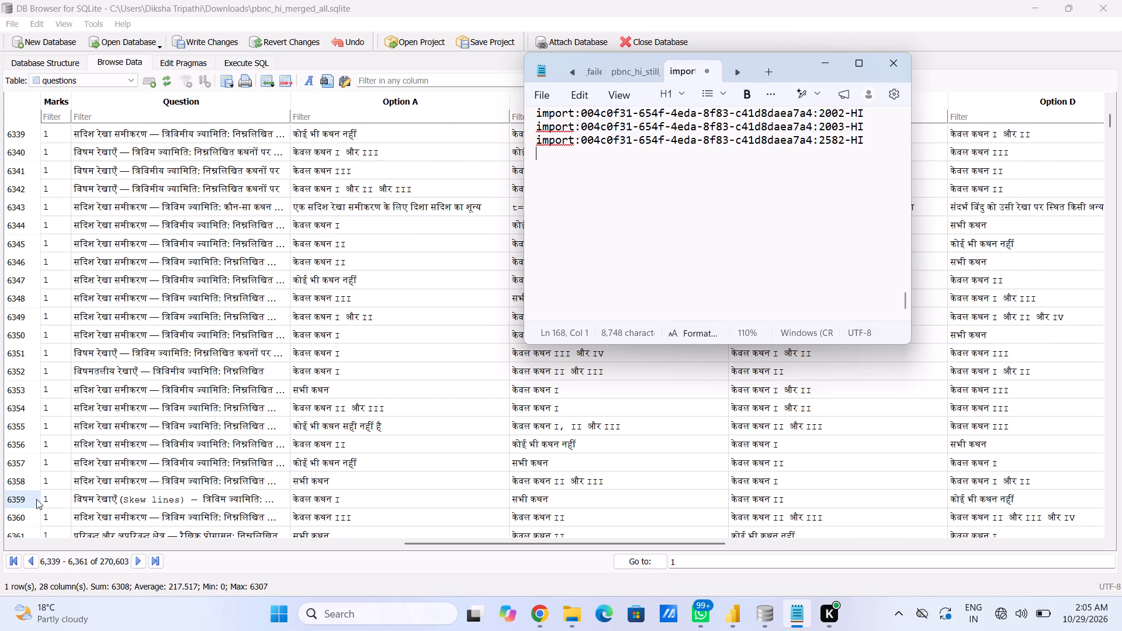
Add the ID of row 6359 (विषम रेखाएँ (Skew lines)), ending in 2601-HI, to the Notepad list, keeping only the ID and starting a new line.
click(36, 499)
key(ctrl+c)
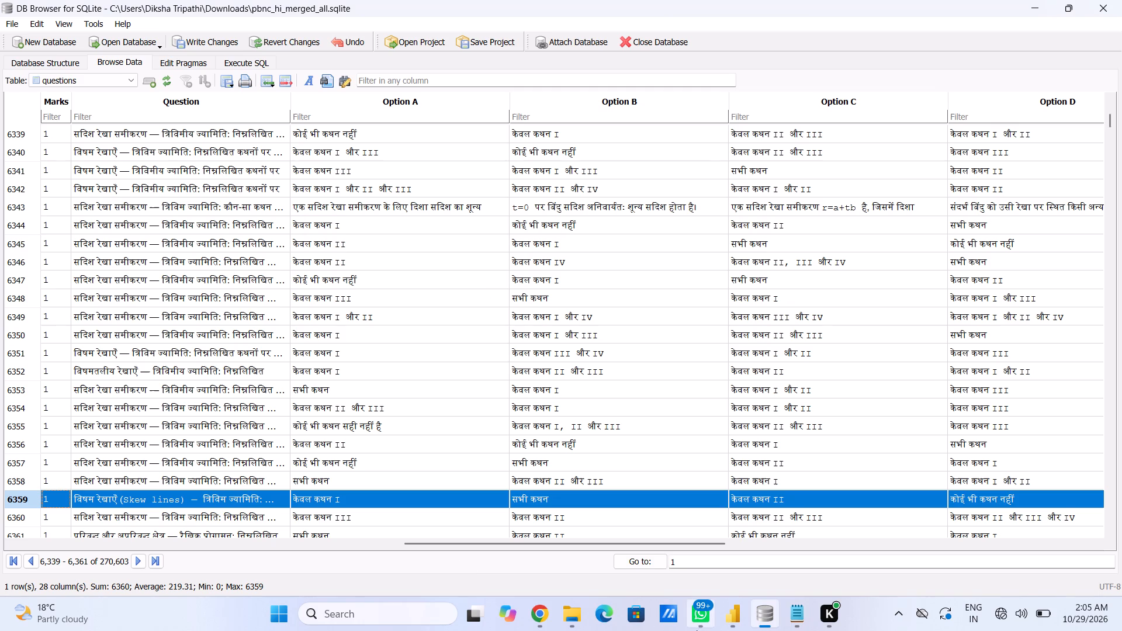
click(800, 615)
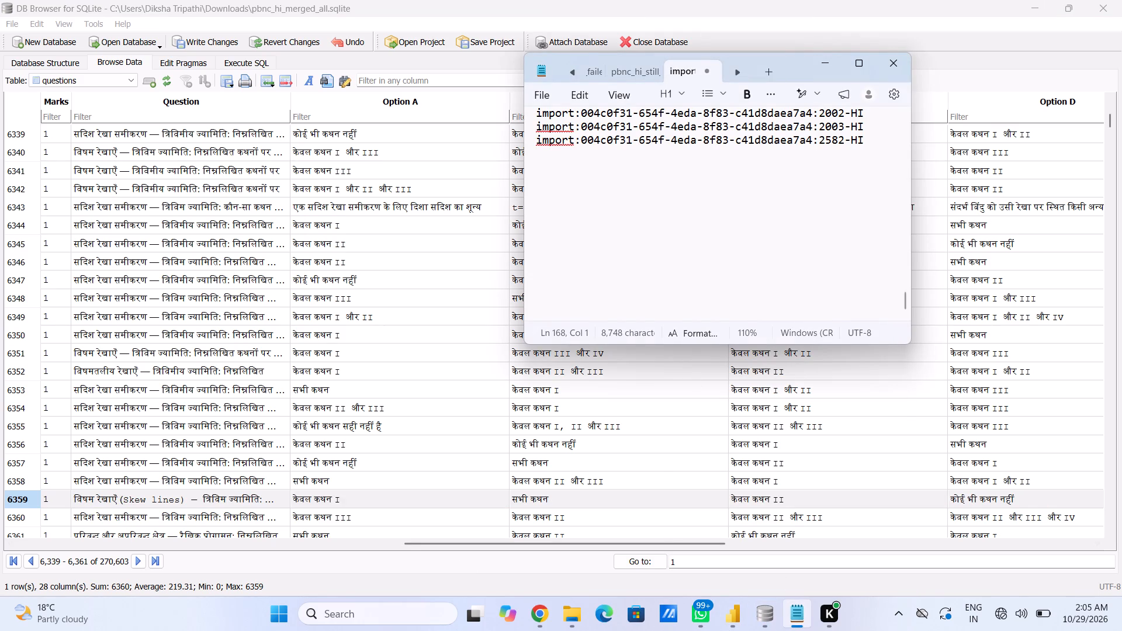
key(ctrl+v)
drag(539, 312, 538, 309)
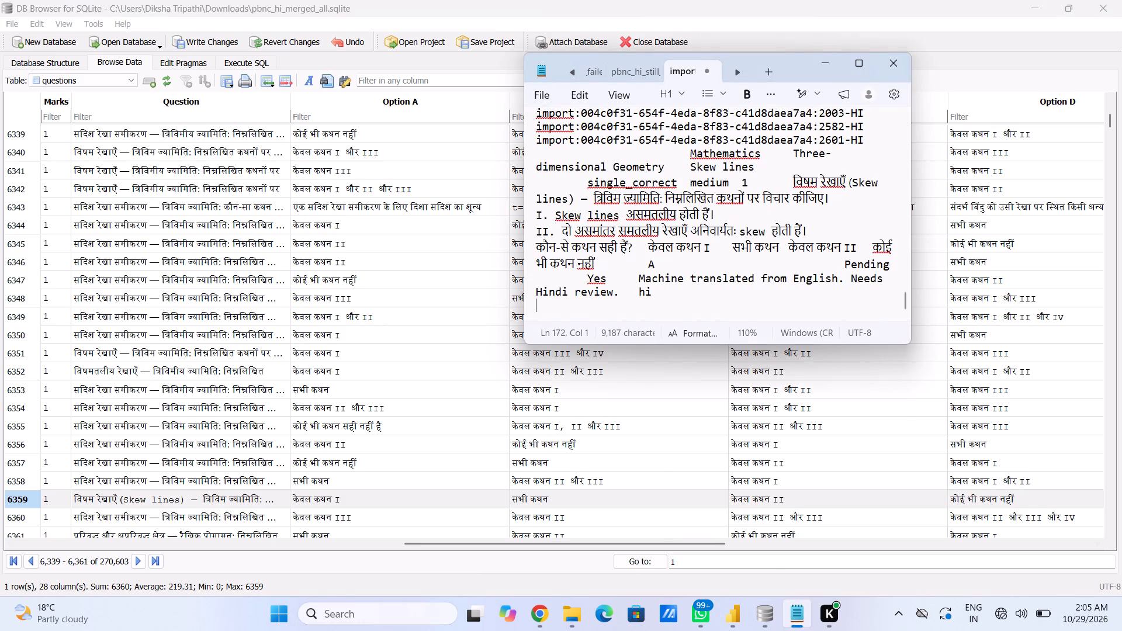
drag(538, 309, 533, 159)
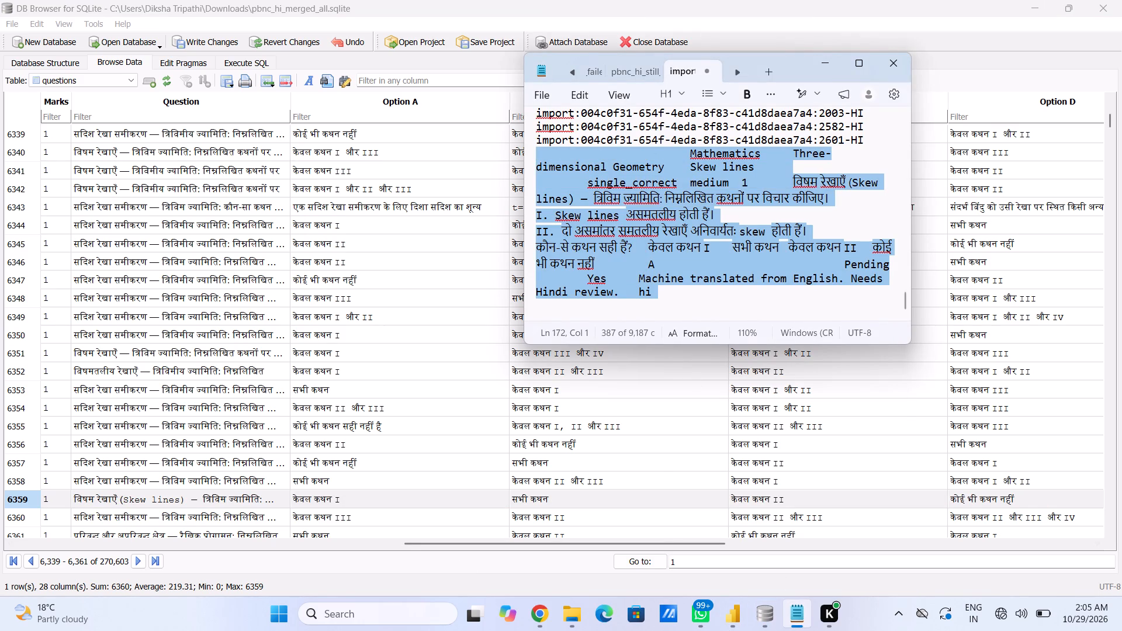
key(BackSpace)
key(Return)
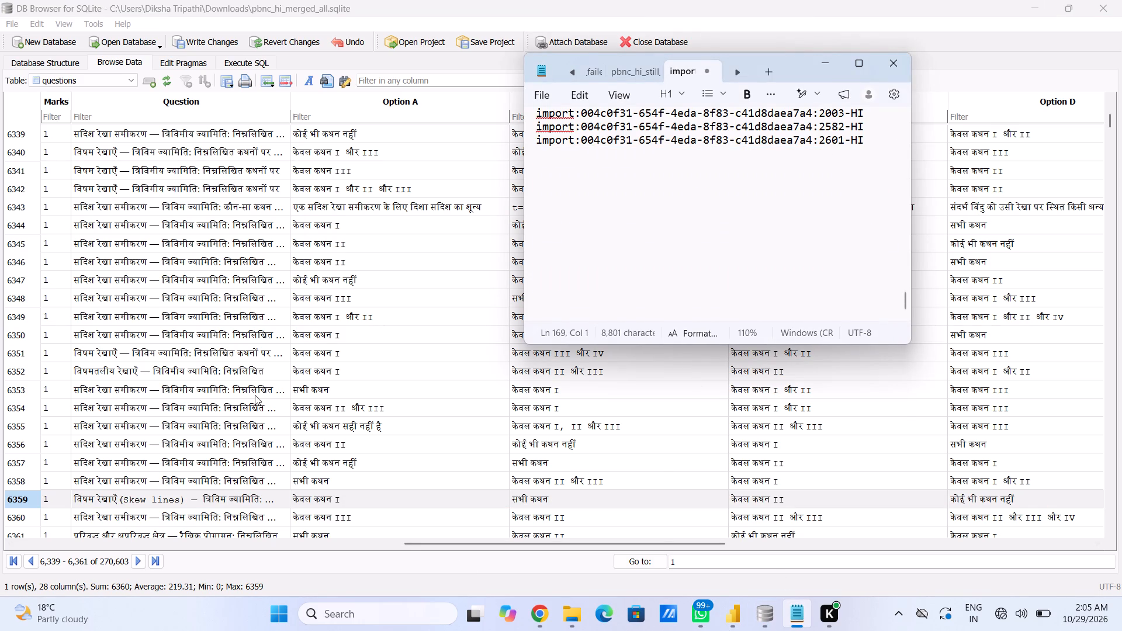
Add the ID of row 6363 (Skew lines), ending in 2588-HI, to the Notepad list, keeping only the ID and starting a new line.
scroll(137, 396, down, 5)
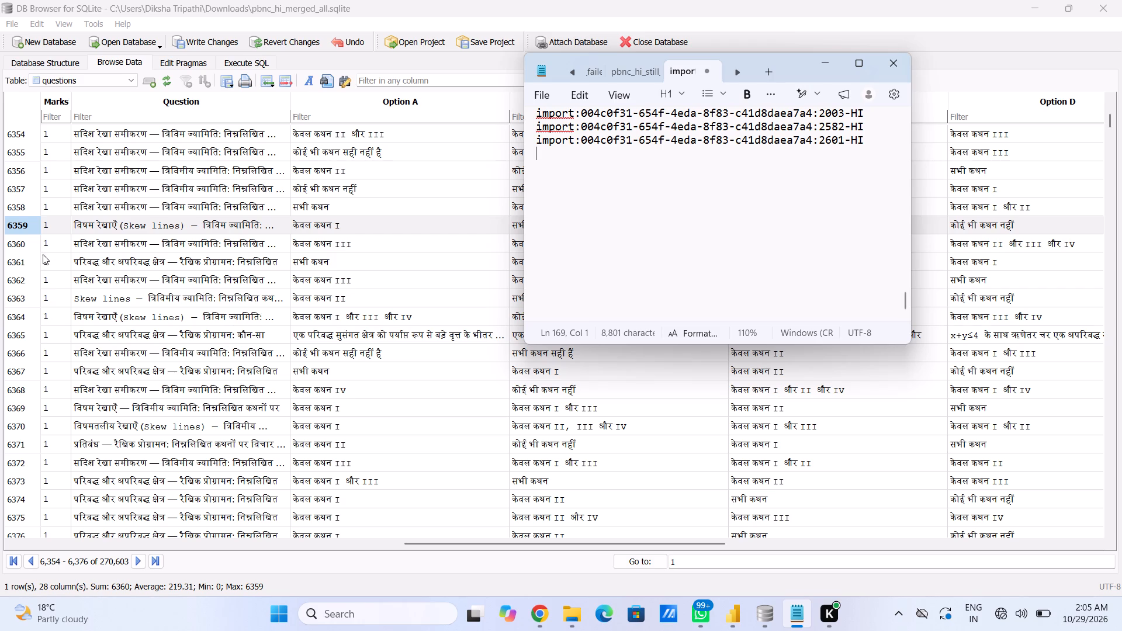
click(21, 301)
key(ctrl+c)
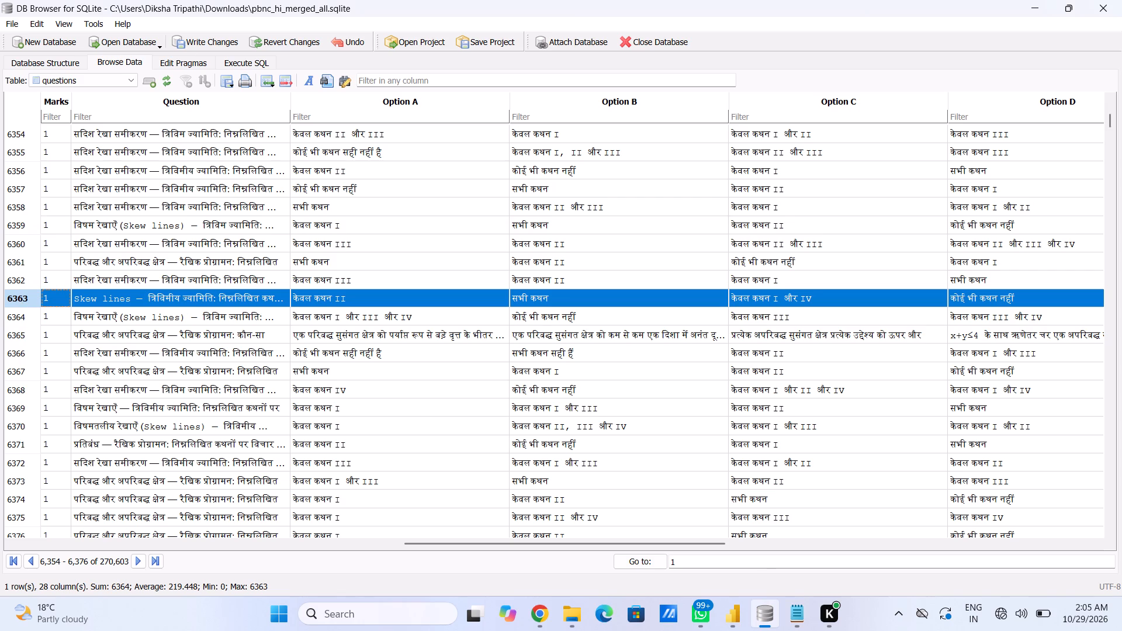
click(794, 618)
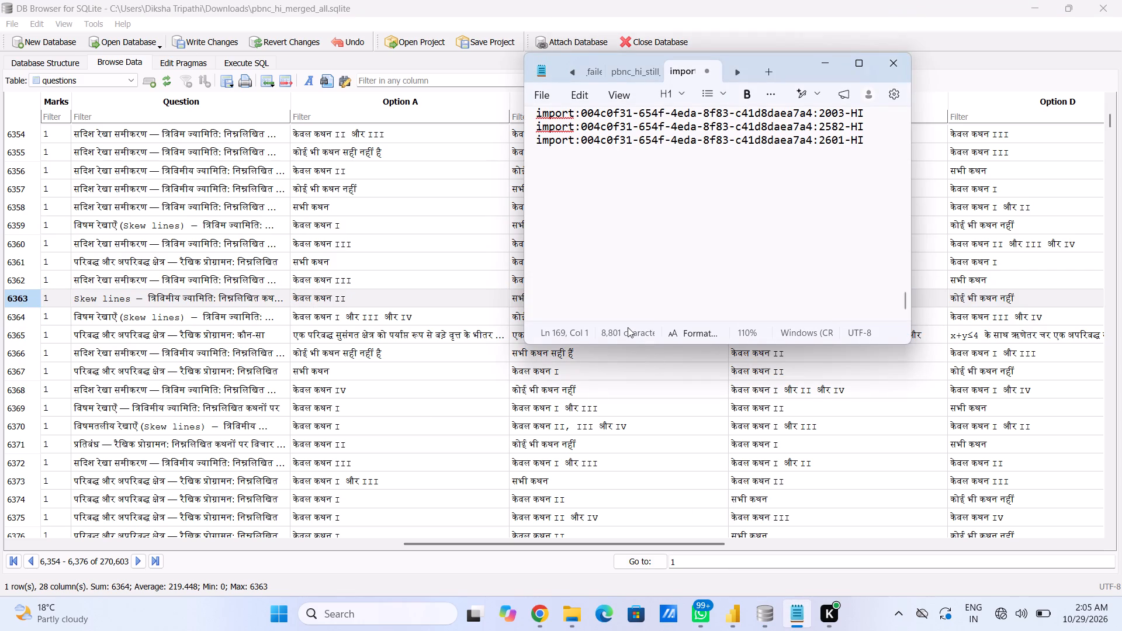
key(ctrl+v)
drag(543, 316, 543, 315)
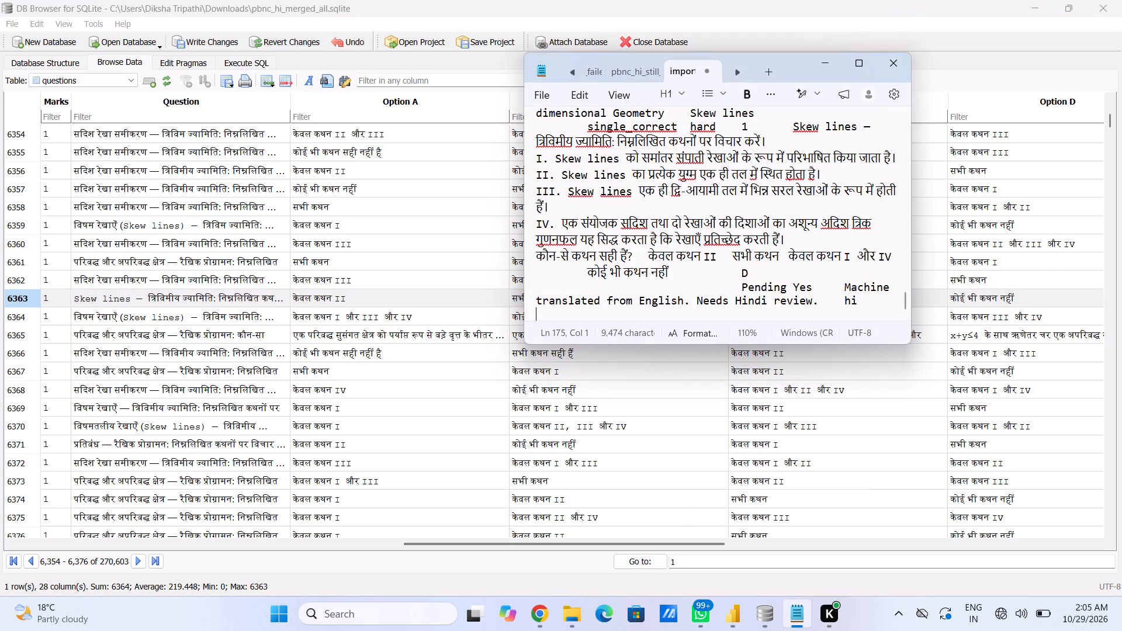
drag(543, 315, 548, 195)
scroll(548, 289, up, 2)
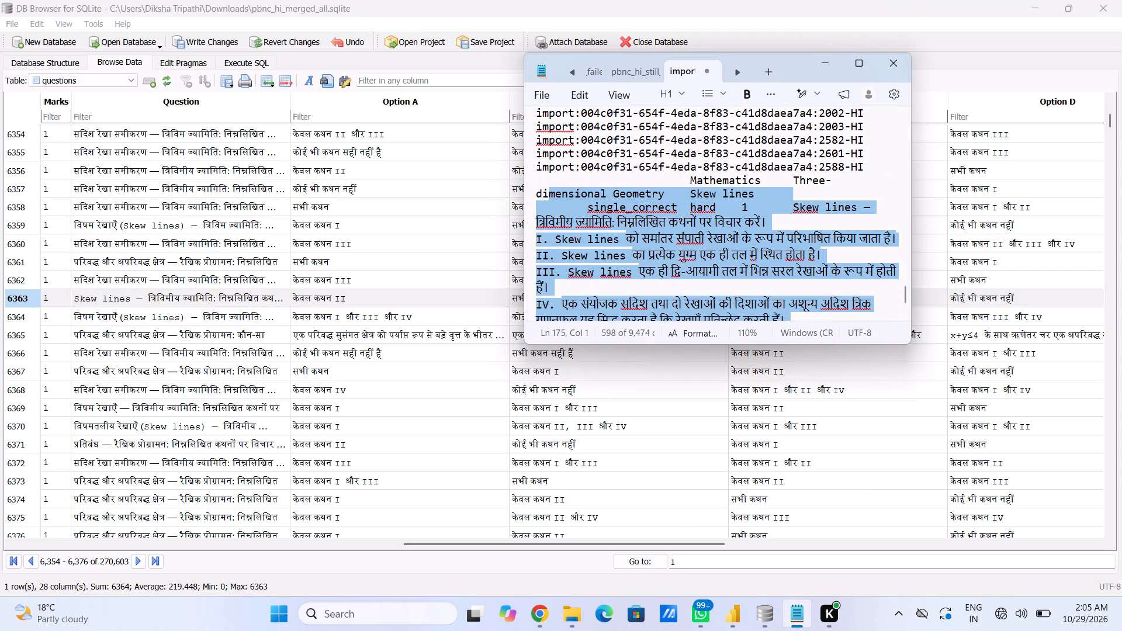
drag(548, 195, 546, 183)
key(BackSpace)
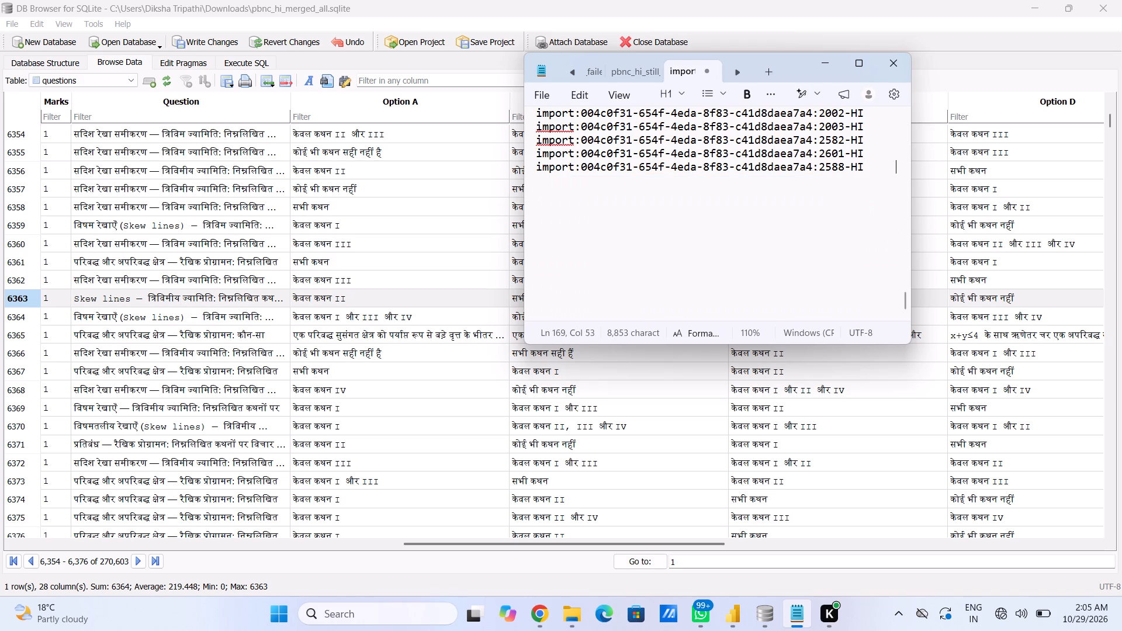
key(Return)
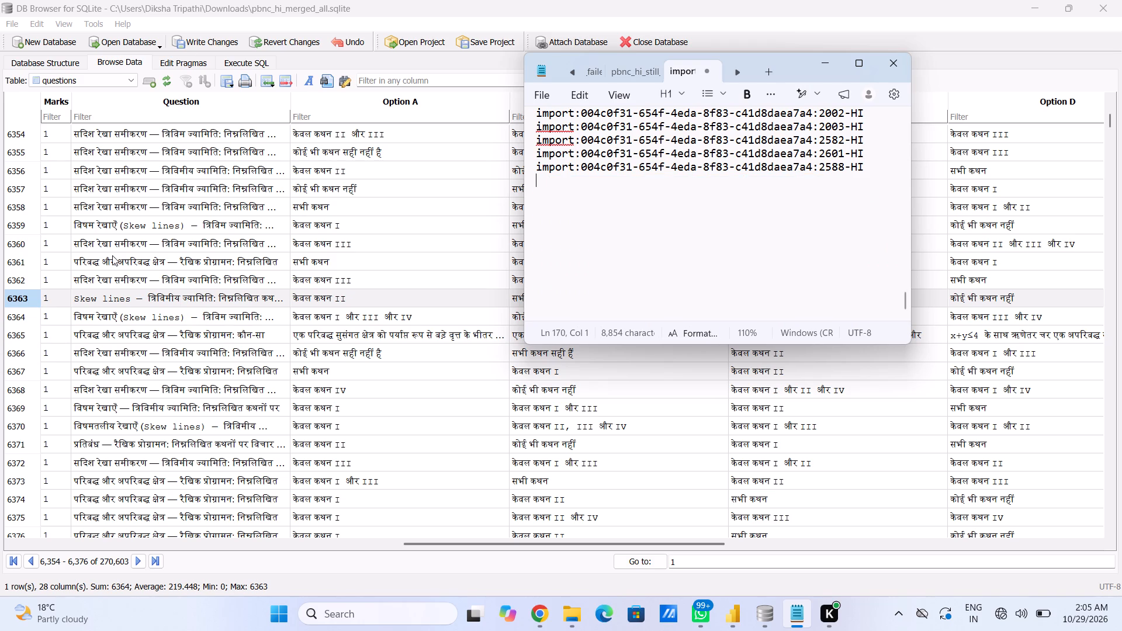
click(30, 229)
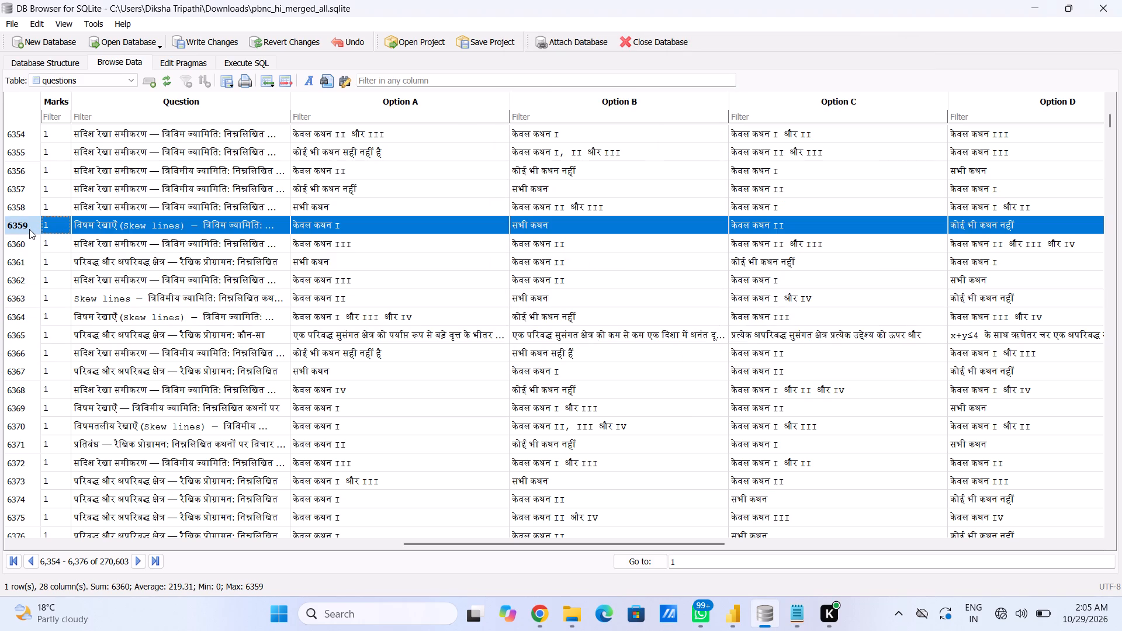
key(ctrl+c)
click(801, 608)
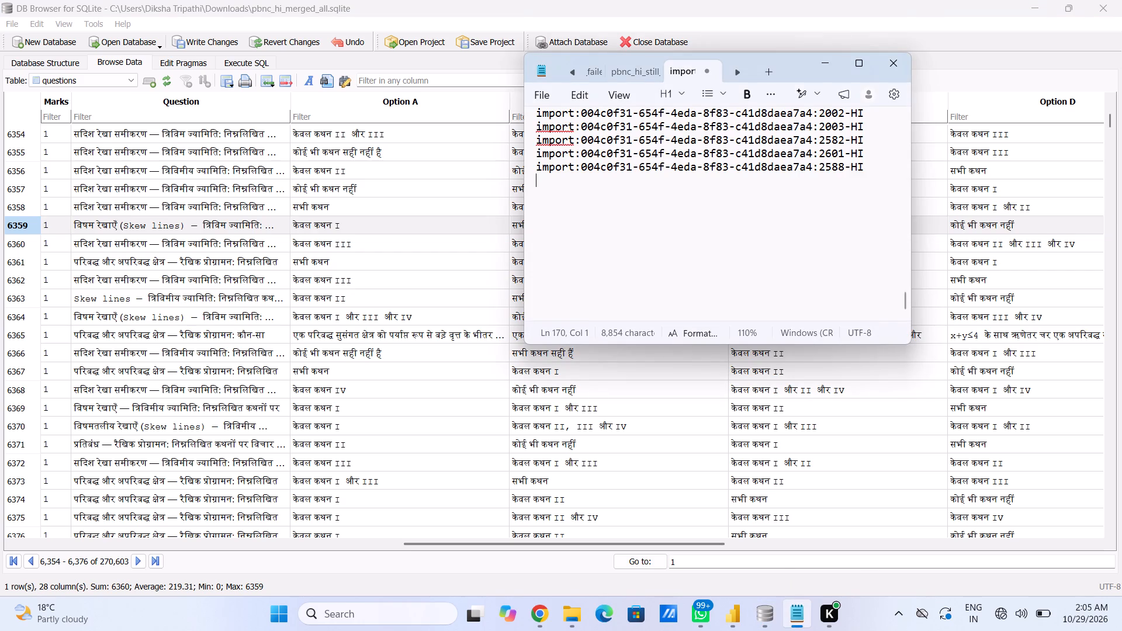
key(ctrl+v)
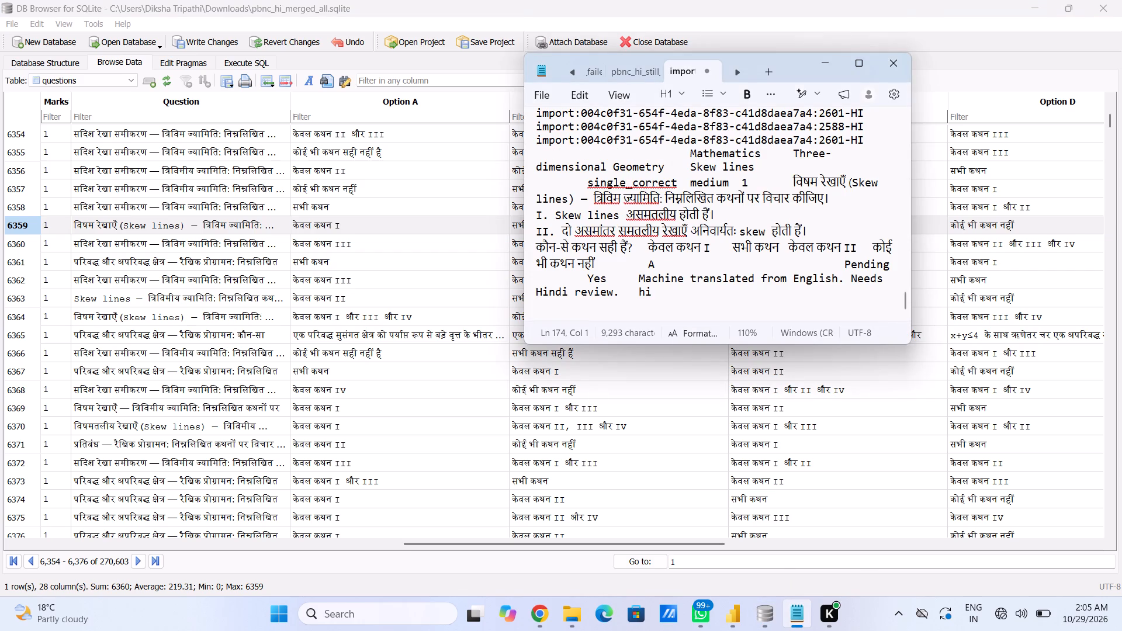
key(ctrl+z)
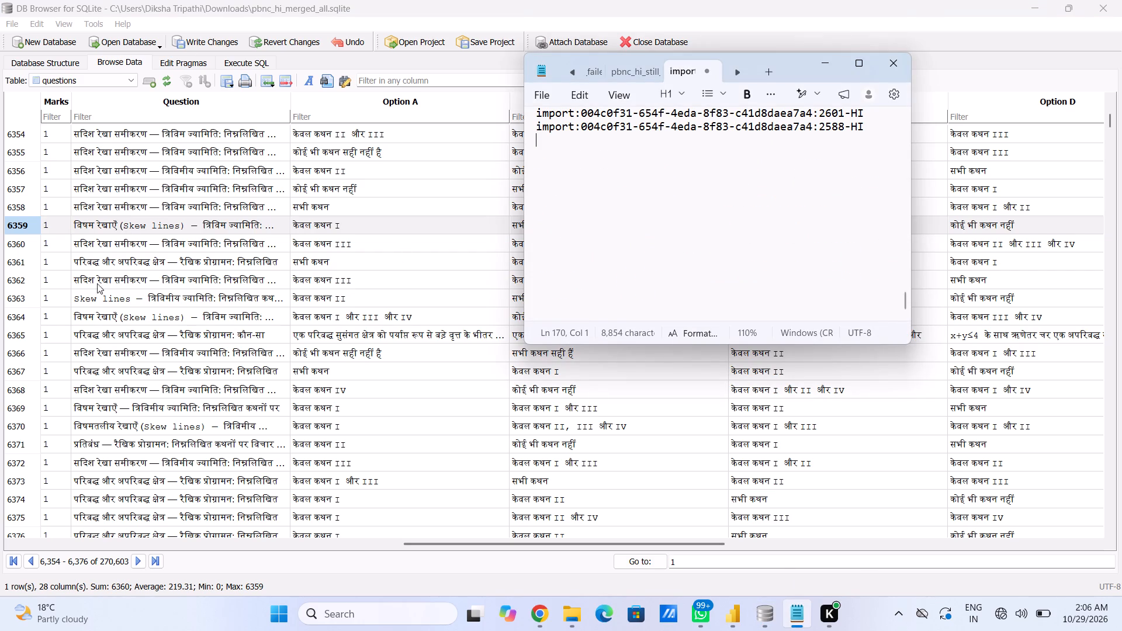
Add the ID of row 6364 (विषम रेखाएँ (Skew lines)), ending in 2597-HI, to the Notepad list, keeping only the ID.
click(23, 315)
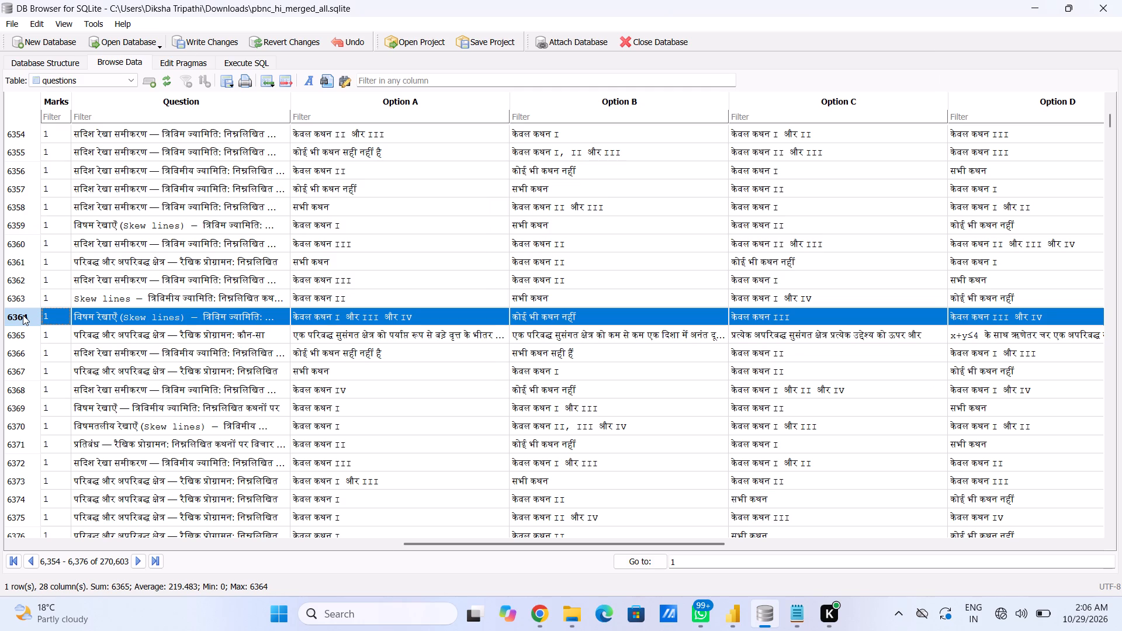
key(ctrl+c)
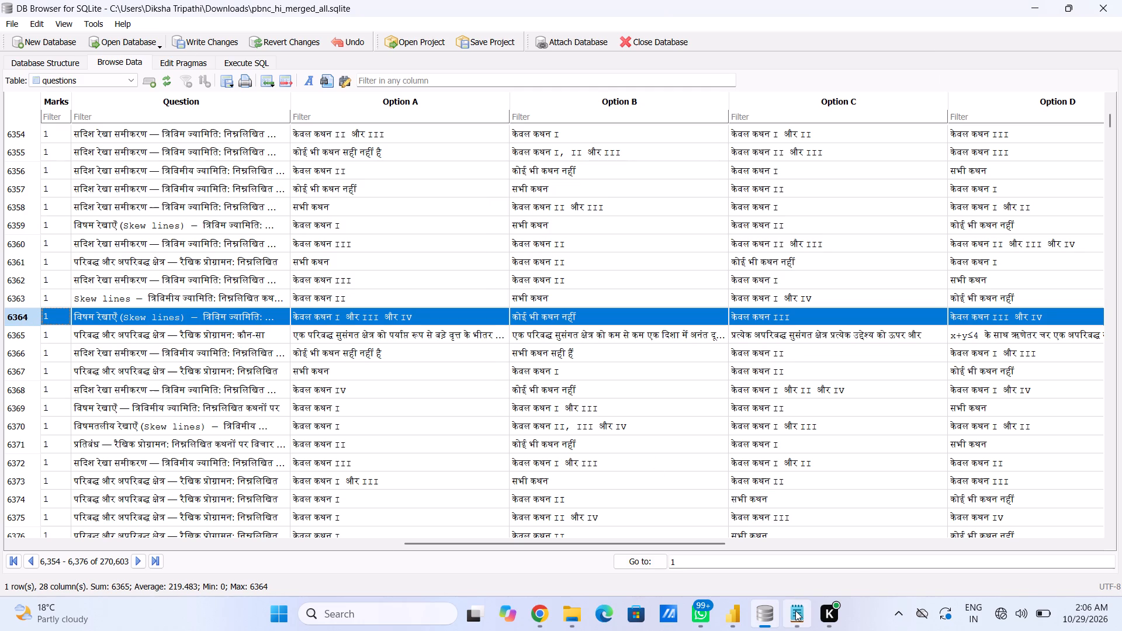
click(796, 610)
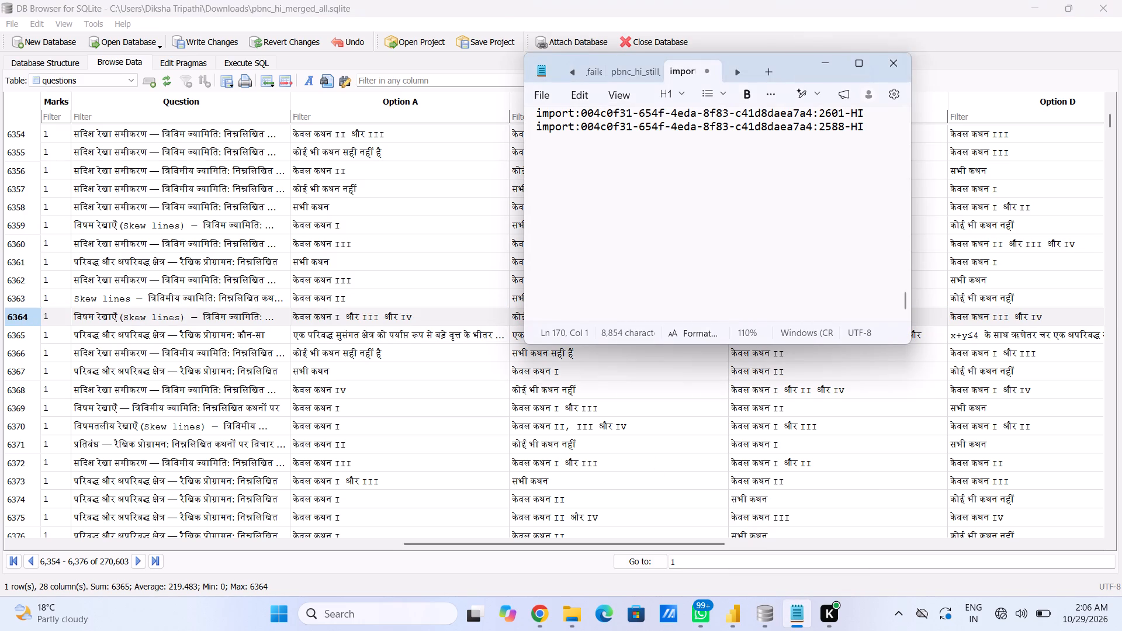
key(ctrl+v)
drag(539, 315, 538, 298)
scroll(538, 299, up, 3)
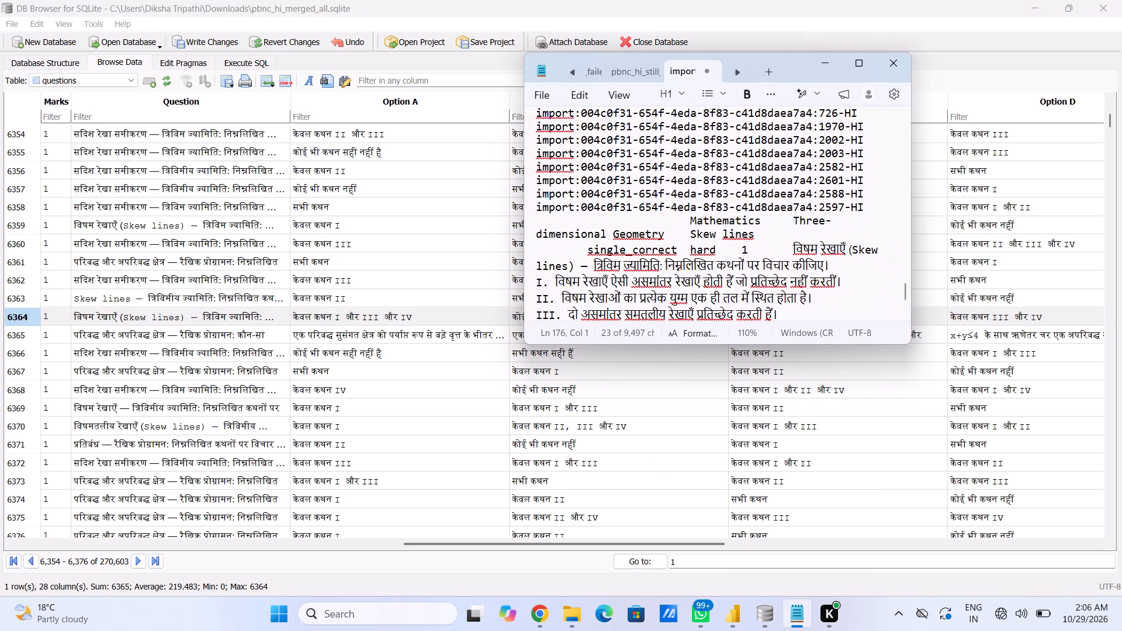
drag(538, 298, 532, 227)
key(BackSpace)
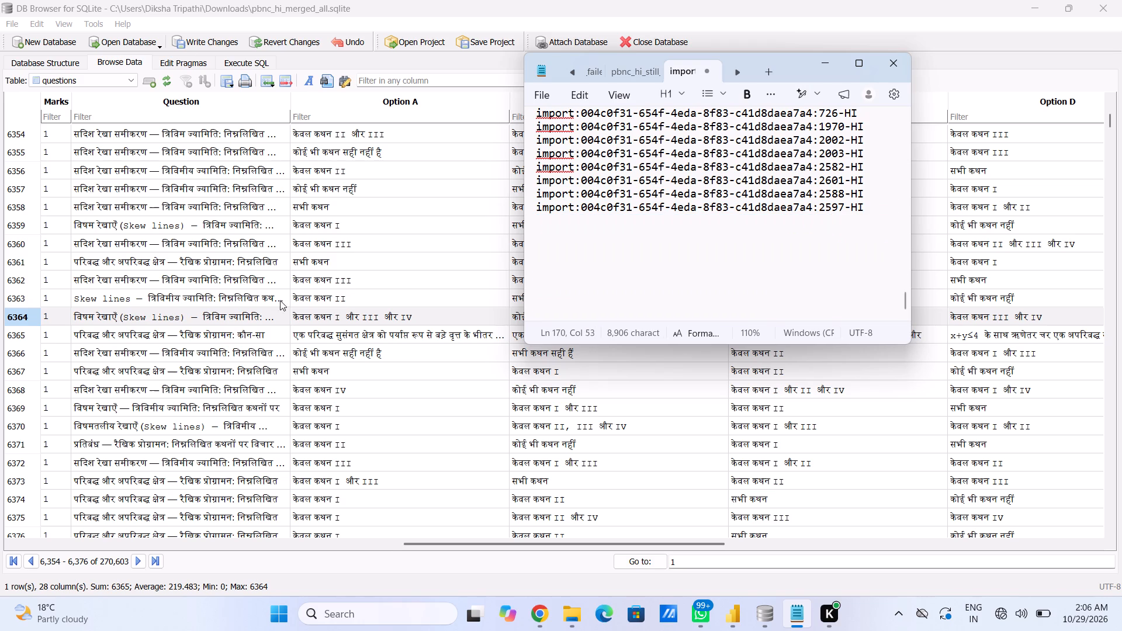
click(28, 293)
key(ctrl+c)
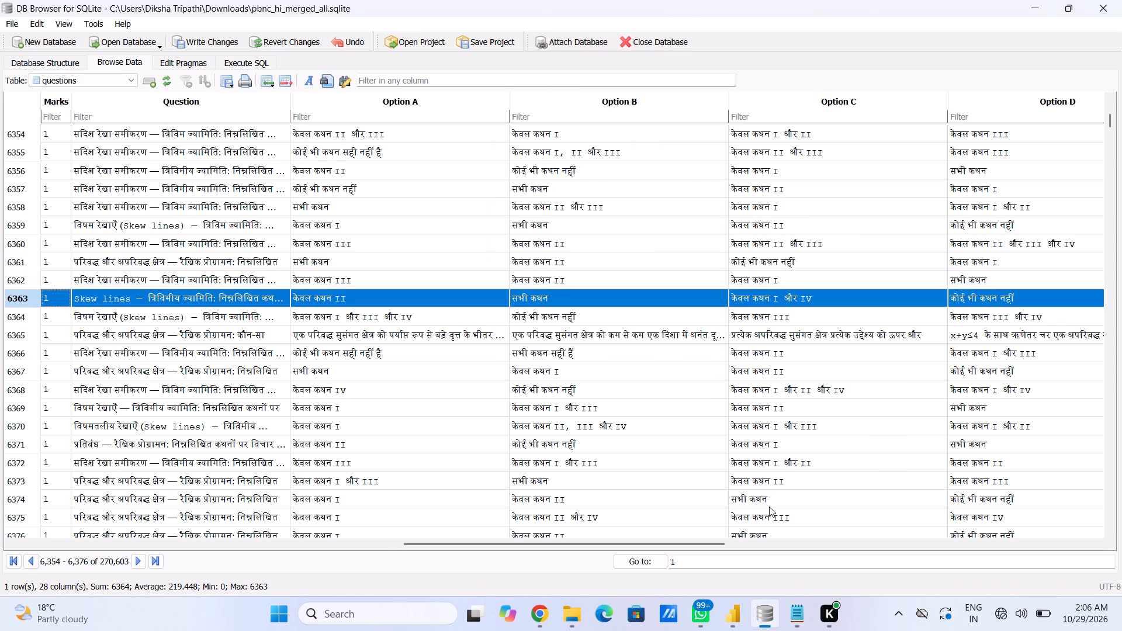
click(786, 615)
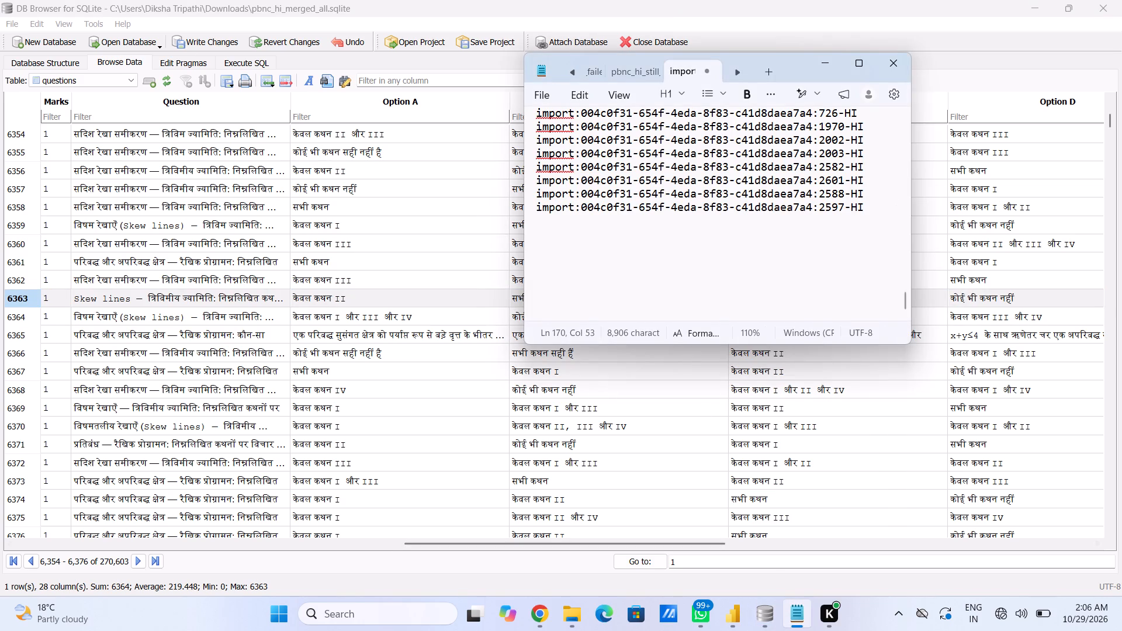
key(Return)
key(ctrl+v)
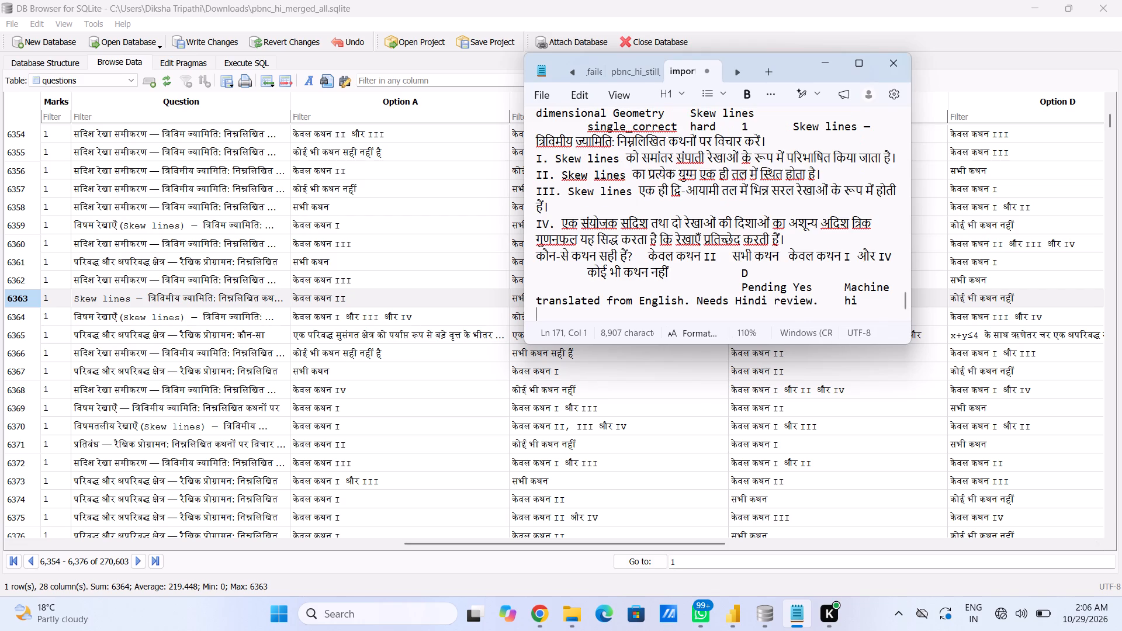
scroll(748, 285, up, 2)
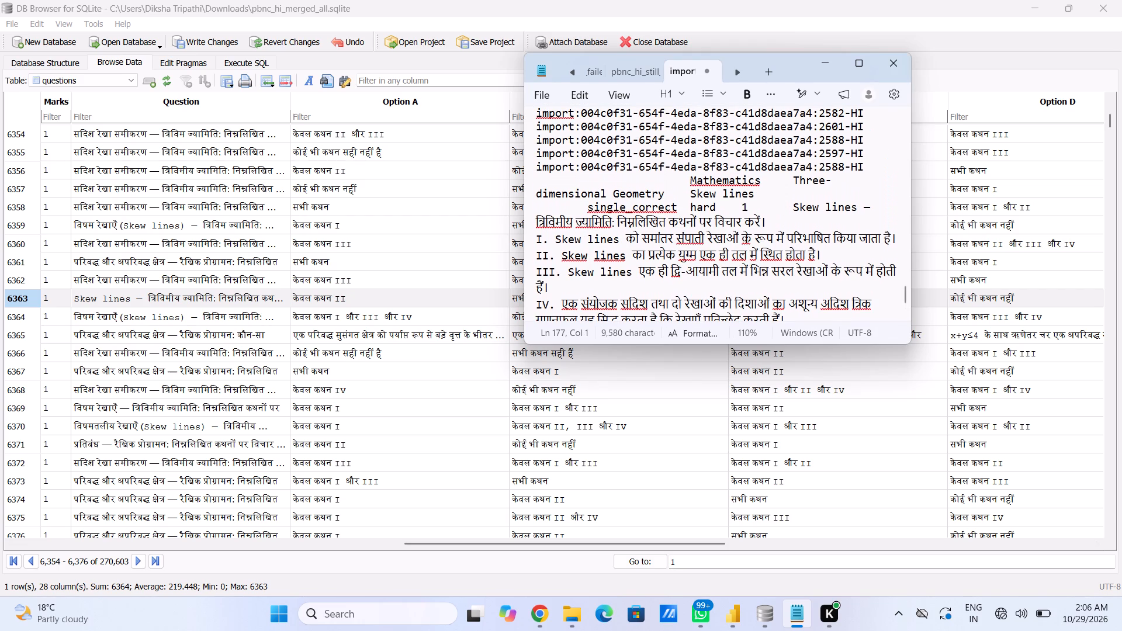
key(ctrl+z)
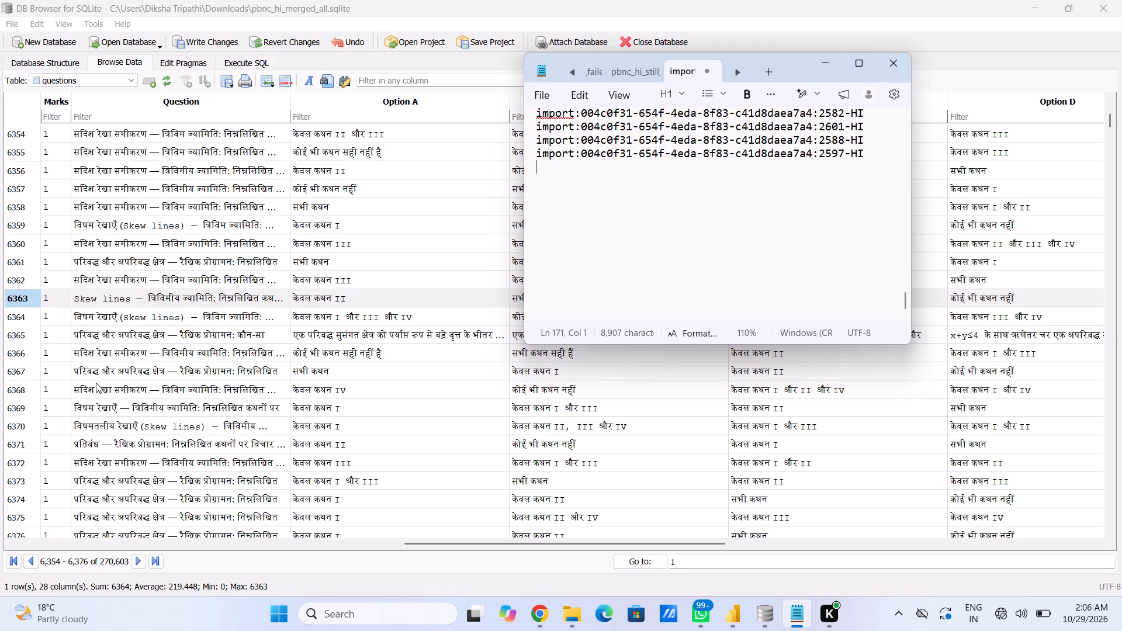
Add the ID of row 6370 (विषमतलीय रेखाएँ (Skew lines)), ending in 2610-HI, to the Notepad list, keeping only the ID.
click(24, 426)
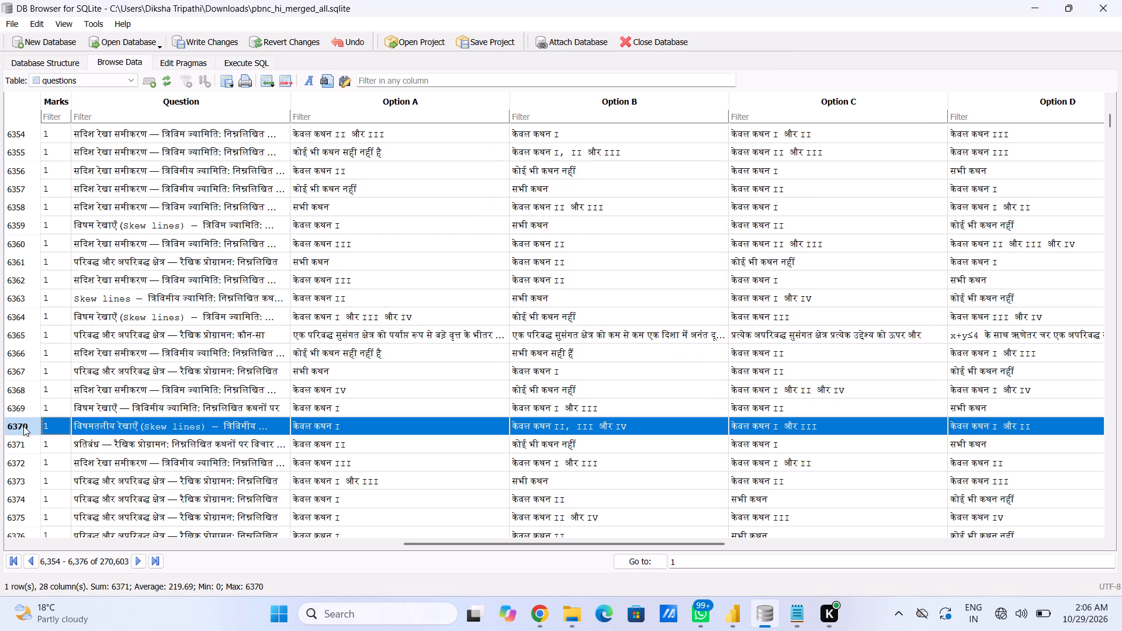
key(ctrl+c)
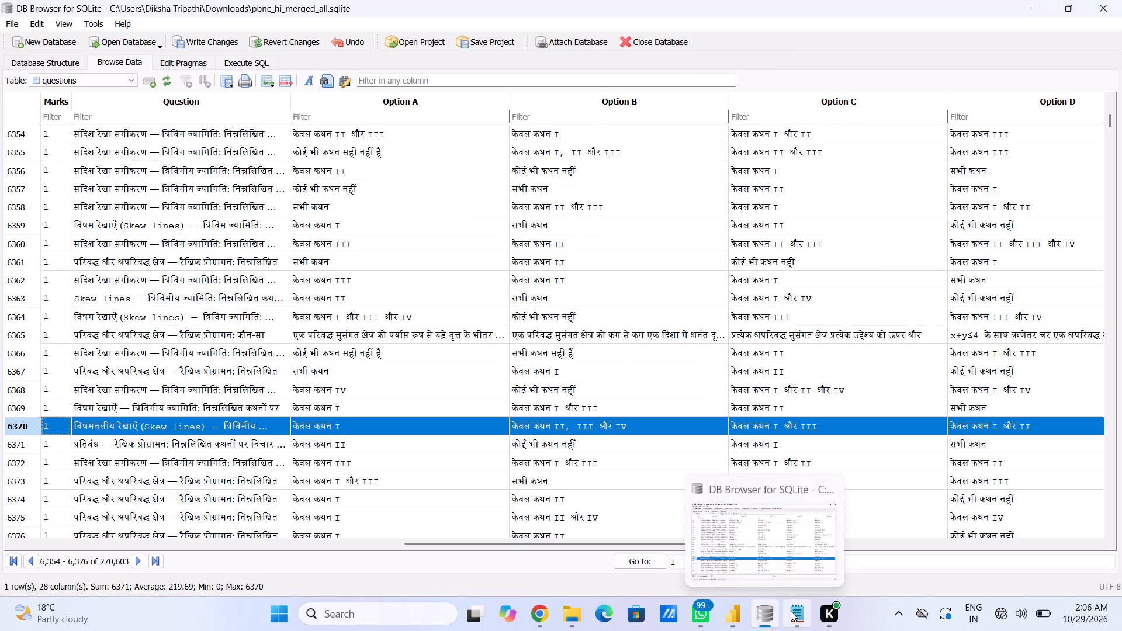
click(791, 611)
key(ctrl+v)
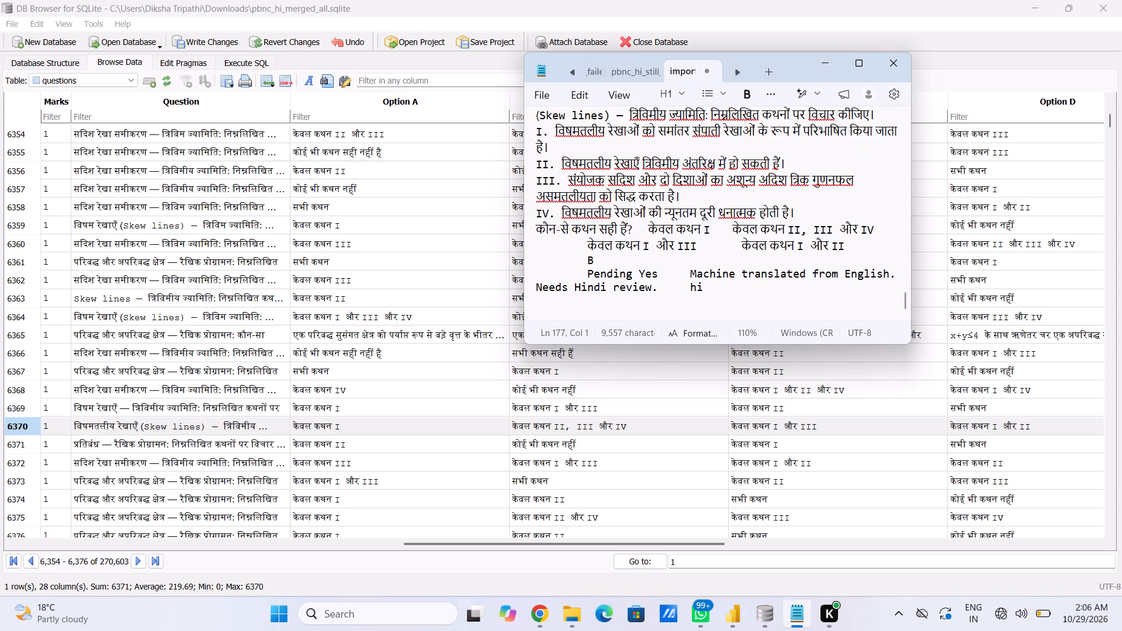
drag(538, 309, 545, 262)
scroll(542, 301, up, 3)
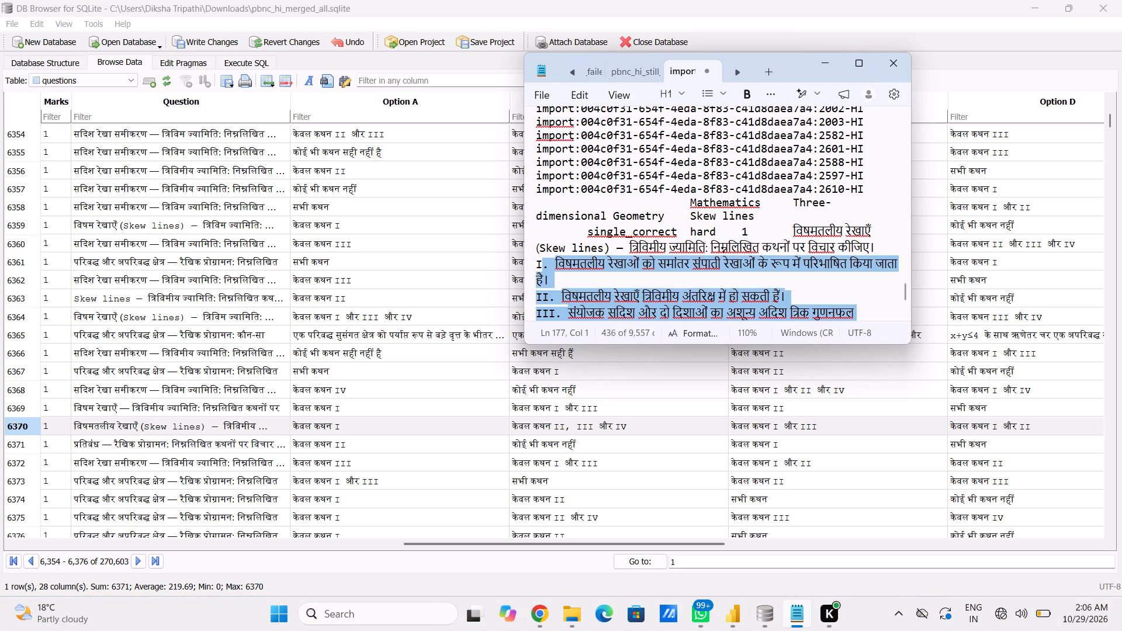
drag(545, 262, 533, 207)
key(BackSpace)
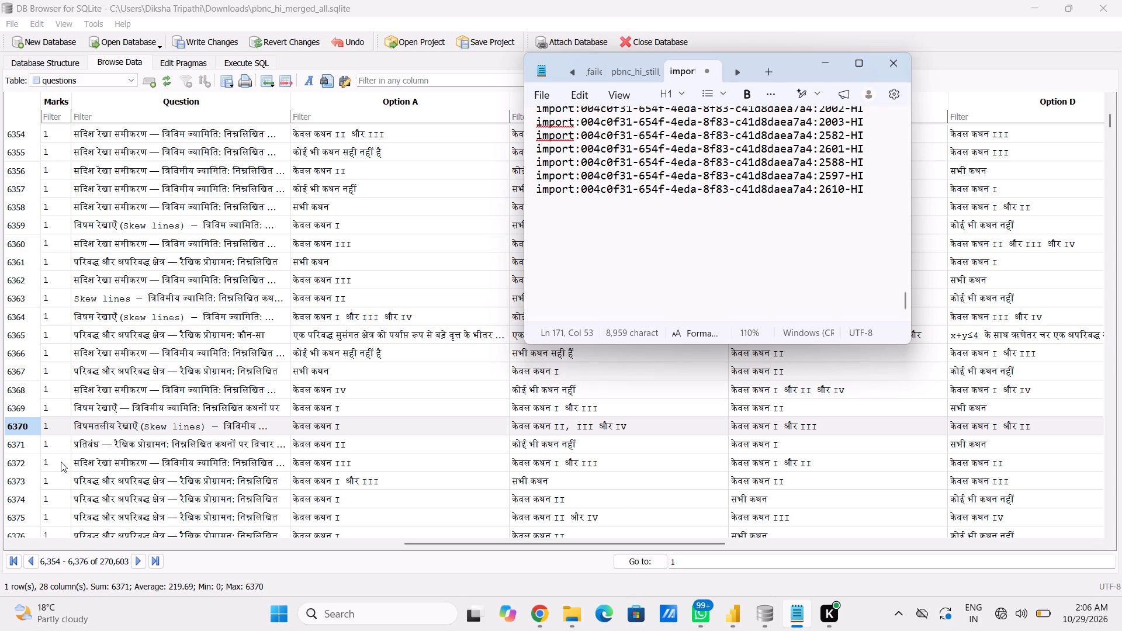
Examine the Question column from row 6371 through row 6493 for Hindi entries containing untranslated English wording.
scroll(73, 428, down, 3)
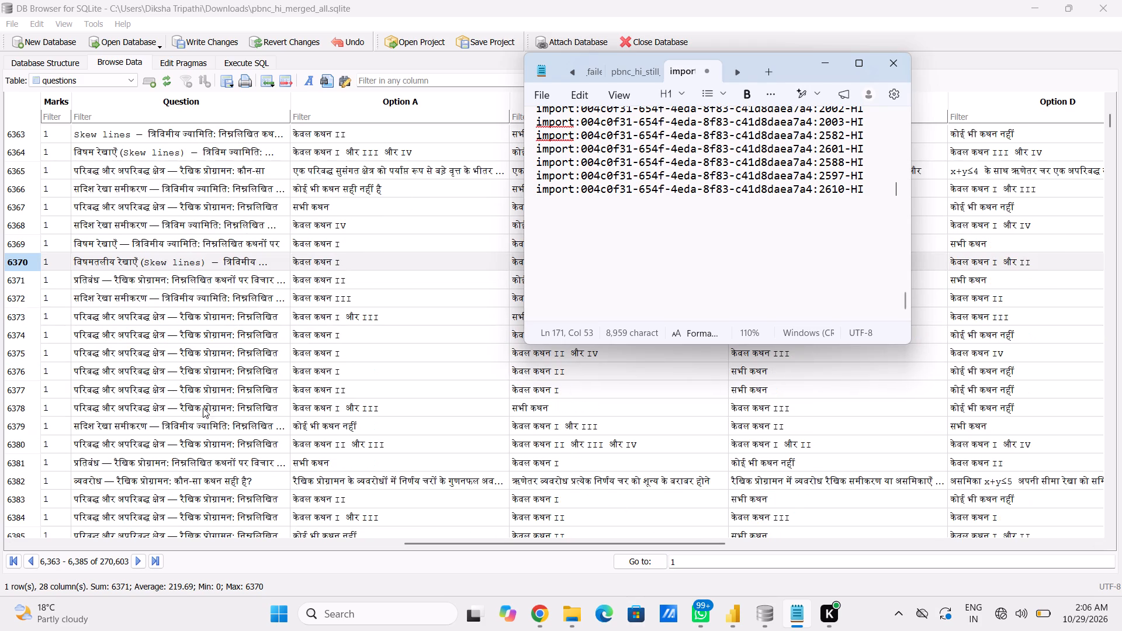
scroll(154, 408, down, 2)
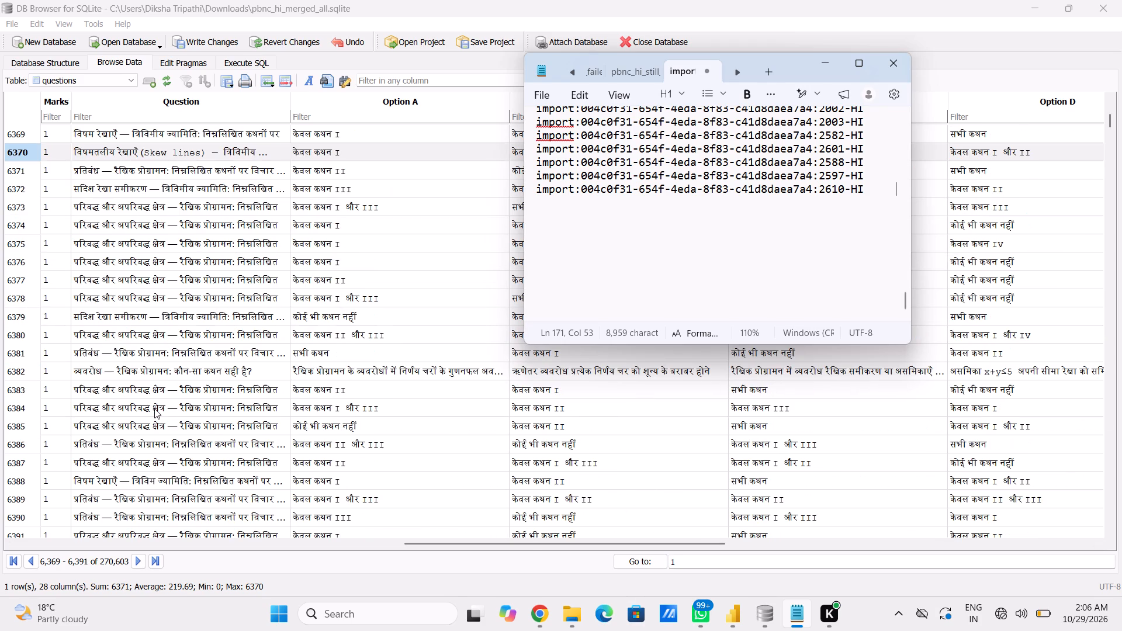
scroll(156, 396, down, 1)
scroll(156, 396, up, 1)
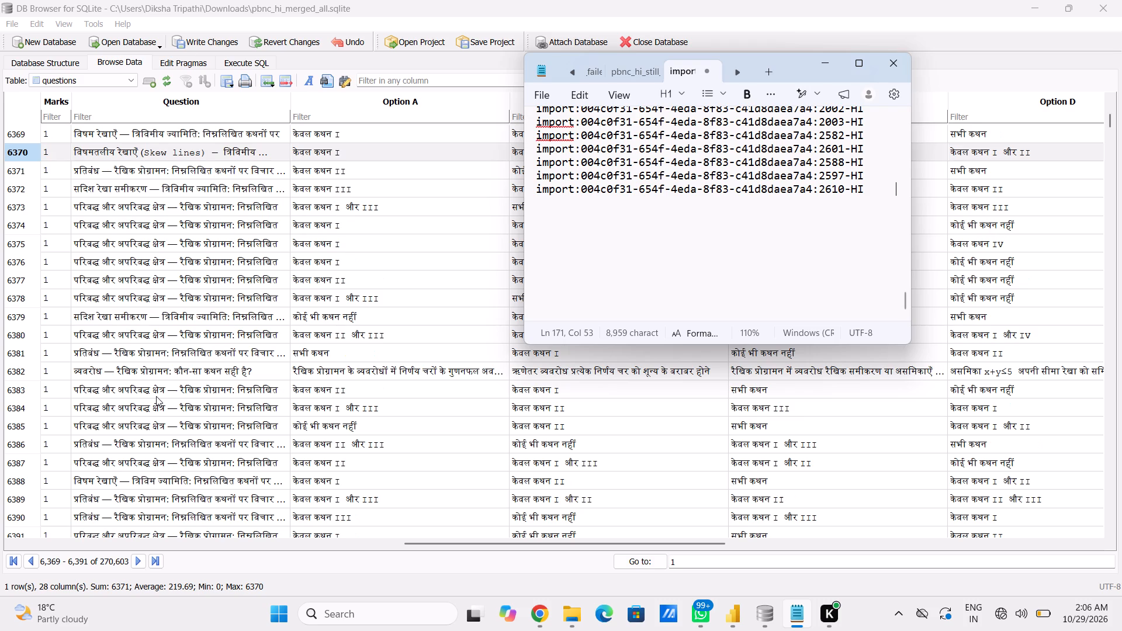
scroll(156, 396, down, 2)
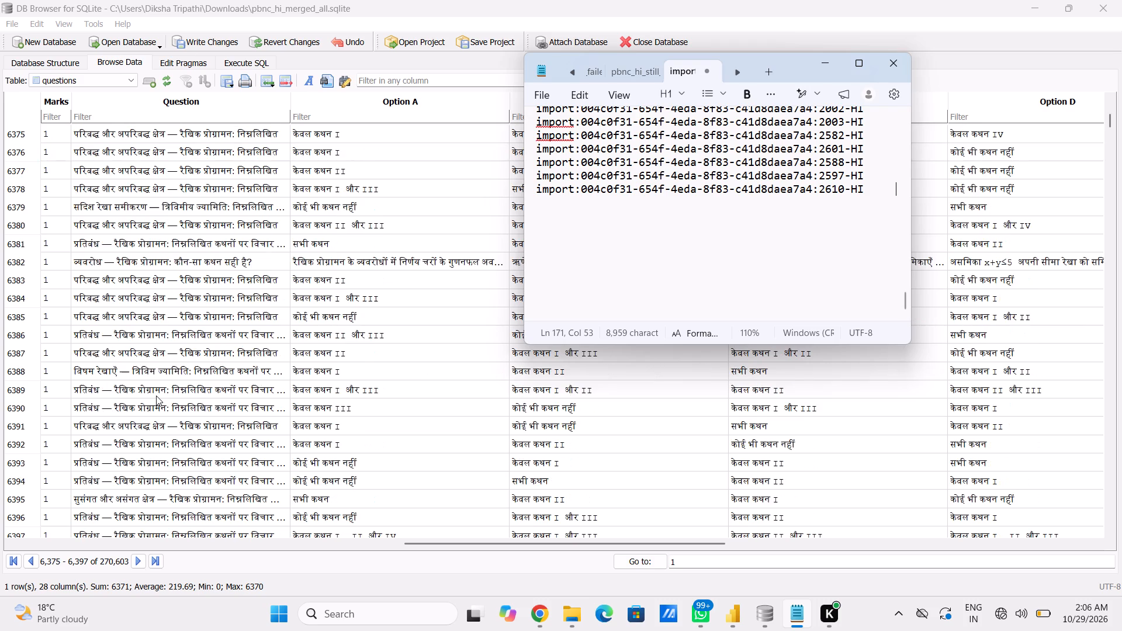
scroll(156, 396, down, 4)
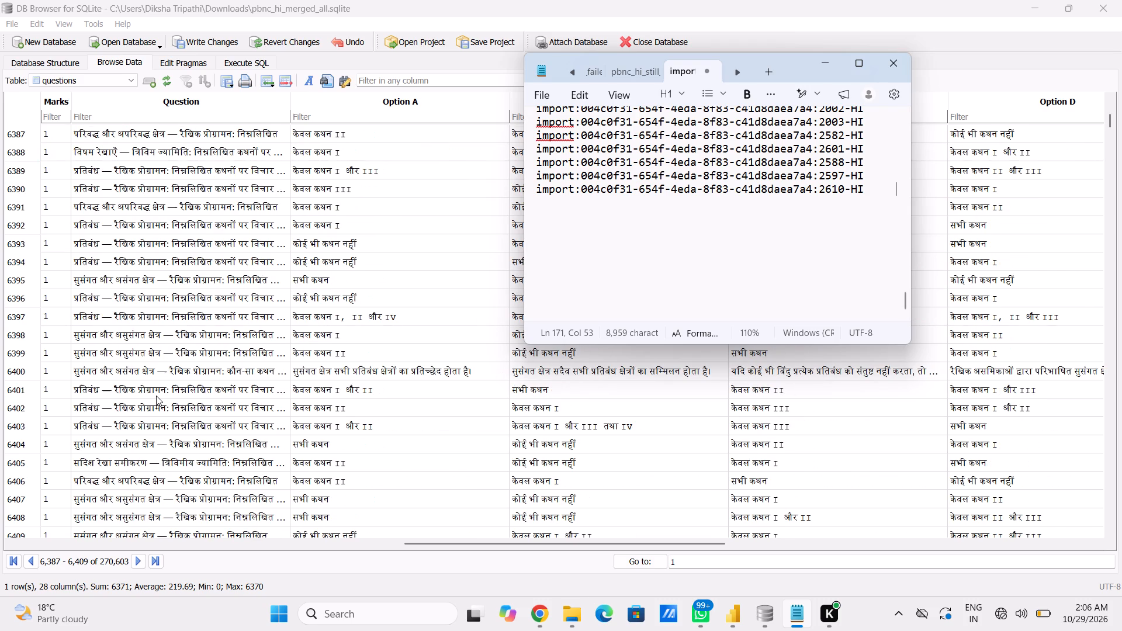
scroll(156, 396, down, 3)
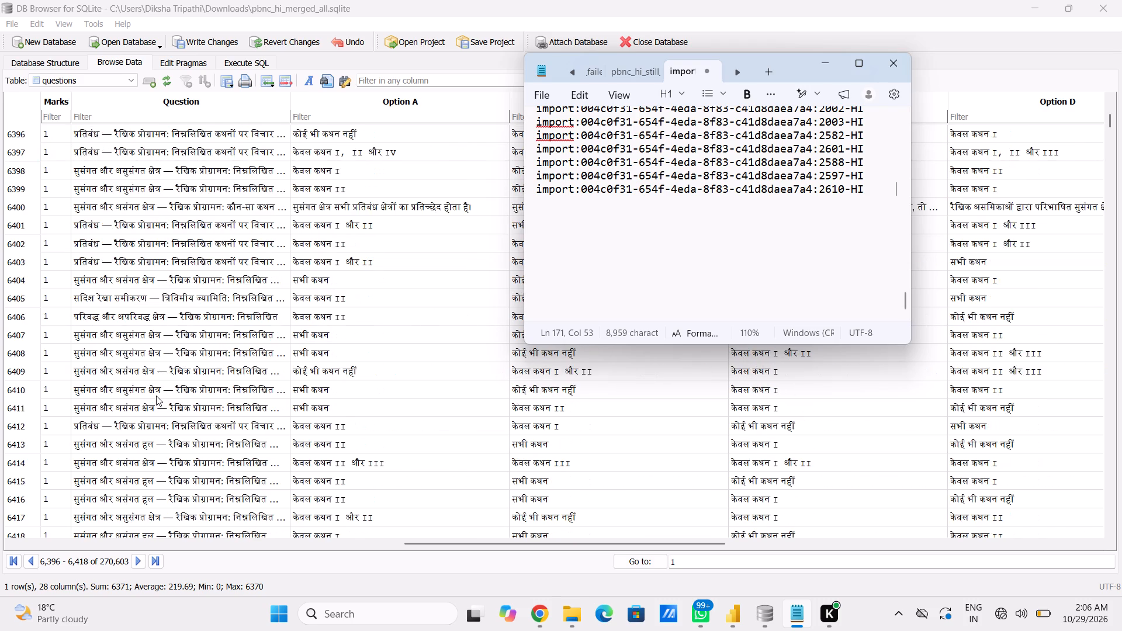
scroll(156, 396, down, 5)
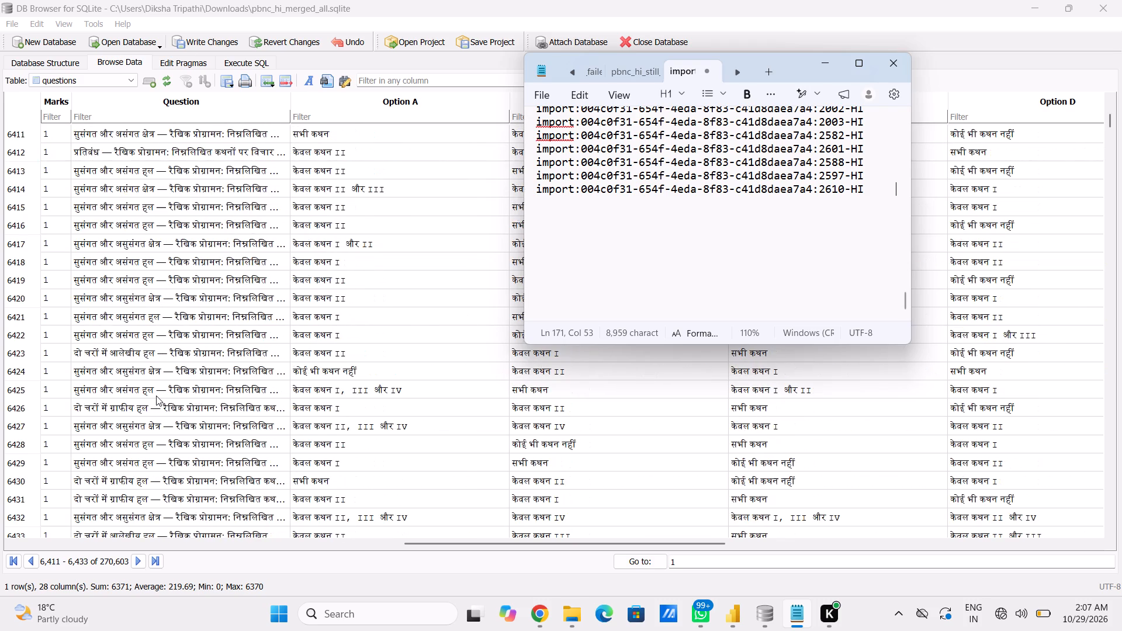
scroll(156, 396, down, 6)
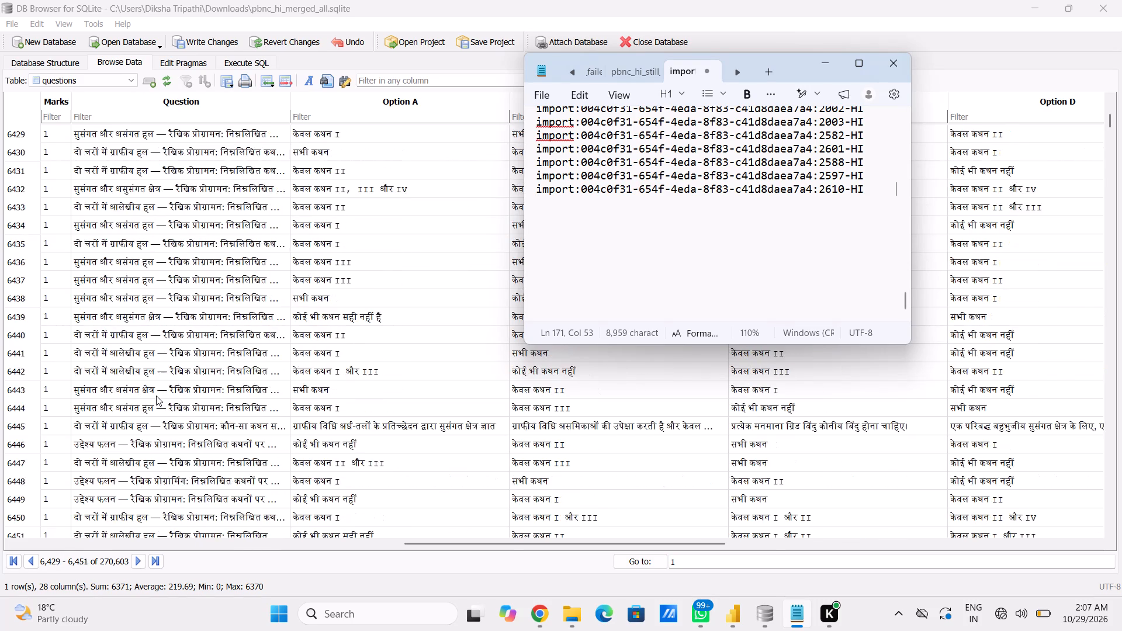
scroll(156, 396, down, 6)
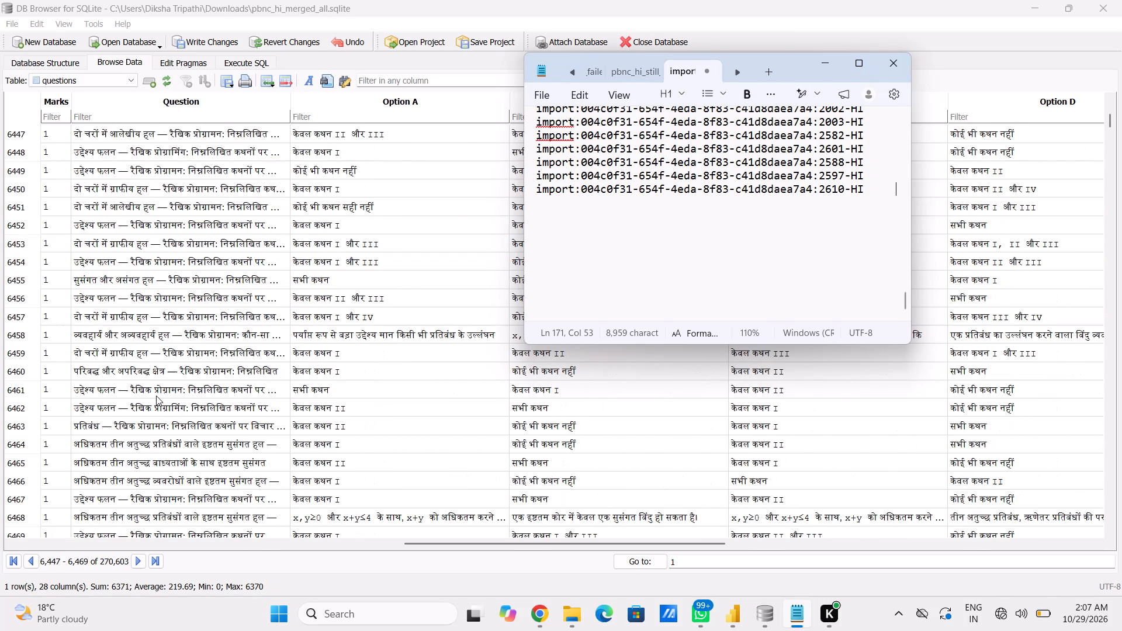
scroll(156, 396, down, 2)
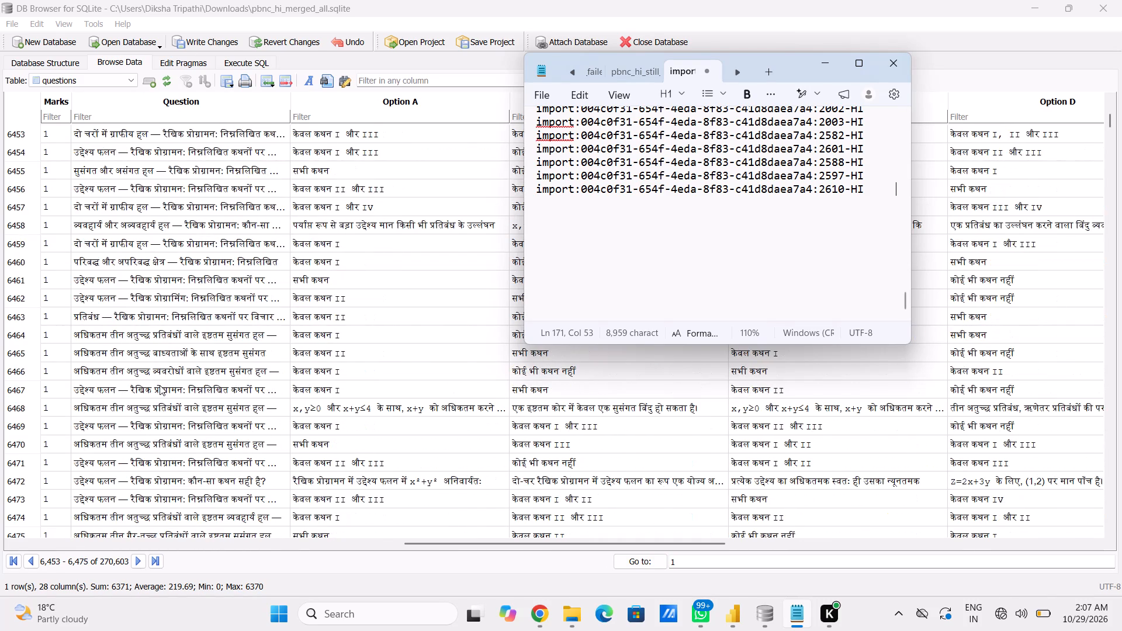
scroll(160, 385, down, 6)
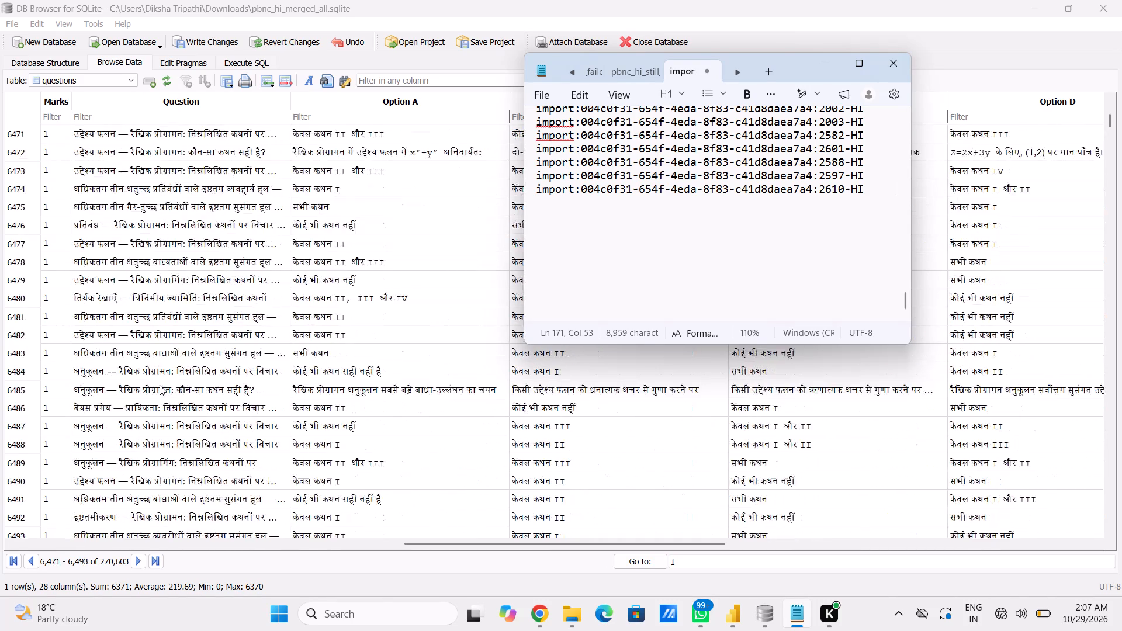
Add the ID of row 6494 (अतुच्छ (nontrivial)), ending in 2763-HI, to the Notepad list, keeping only the ID and starting a new line.
scroll(160, 385, down, 3)
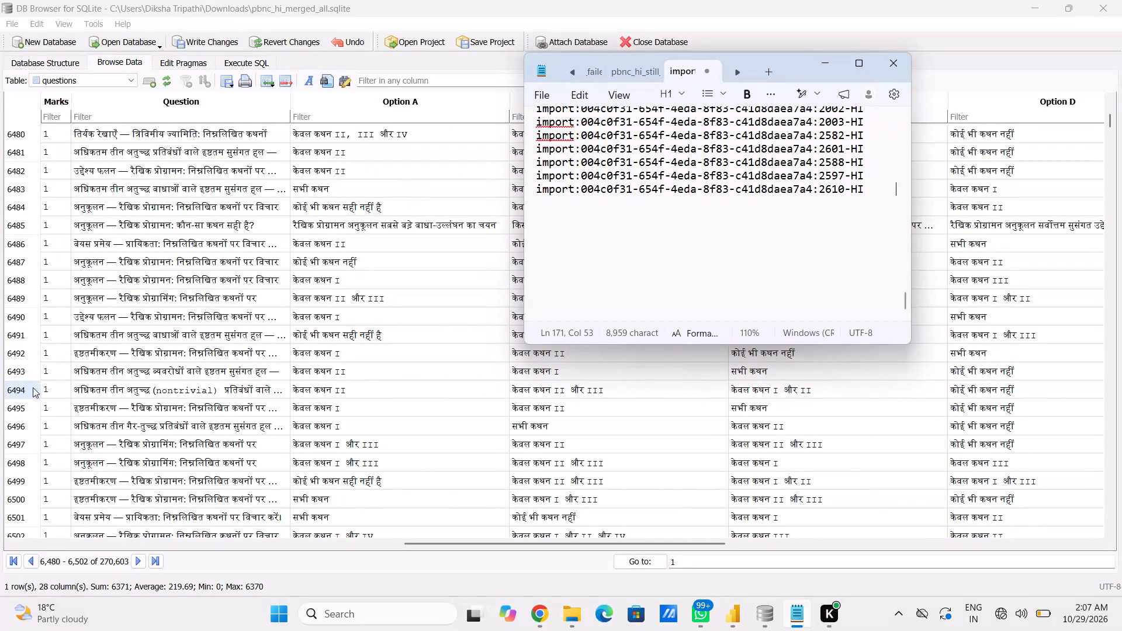
click(25, 387)
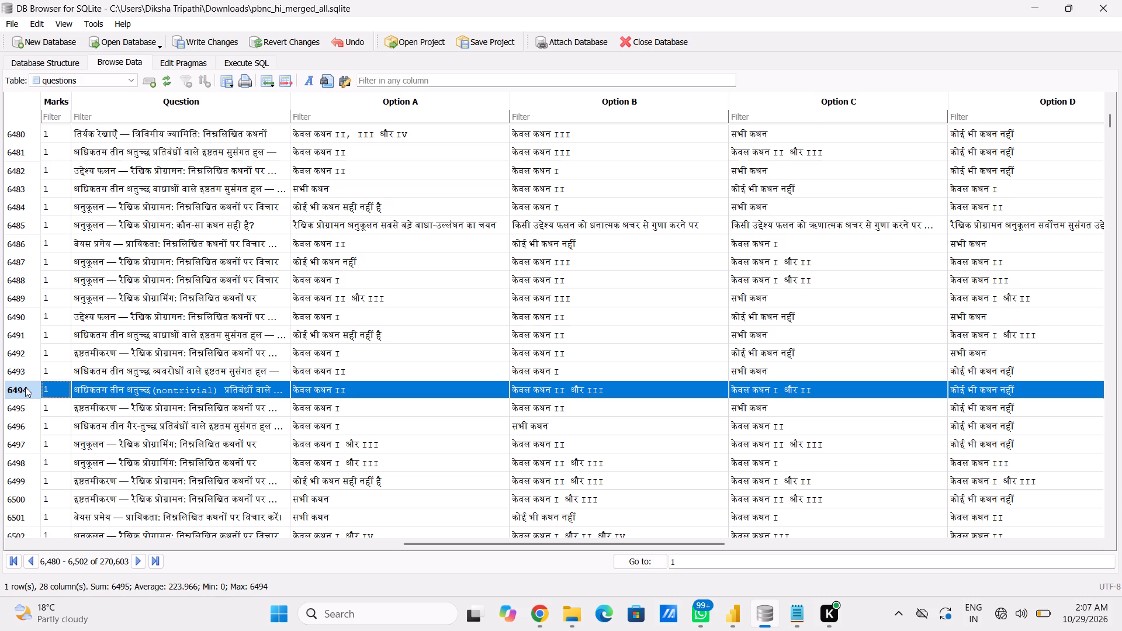
key(ctrl+c)
click(795, 617)
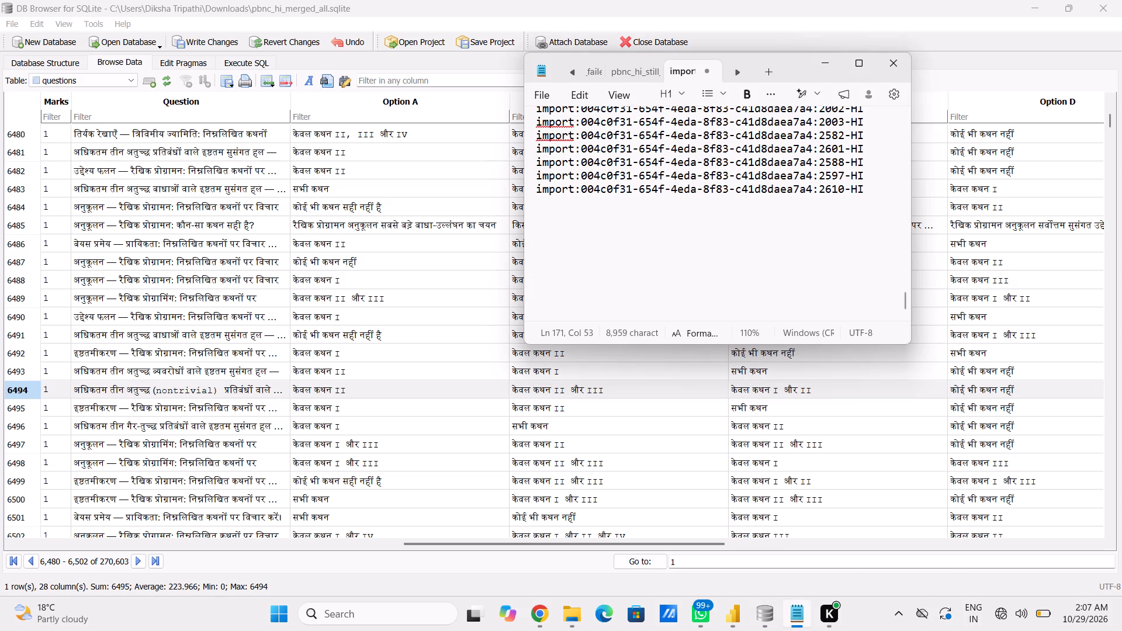
key(Return)
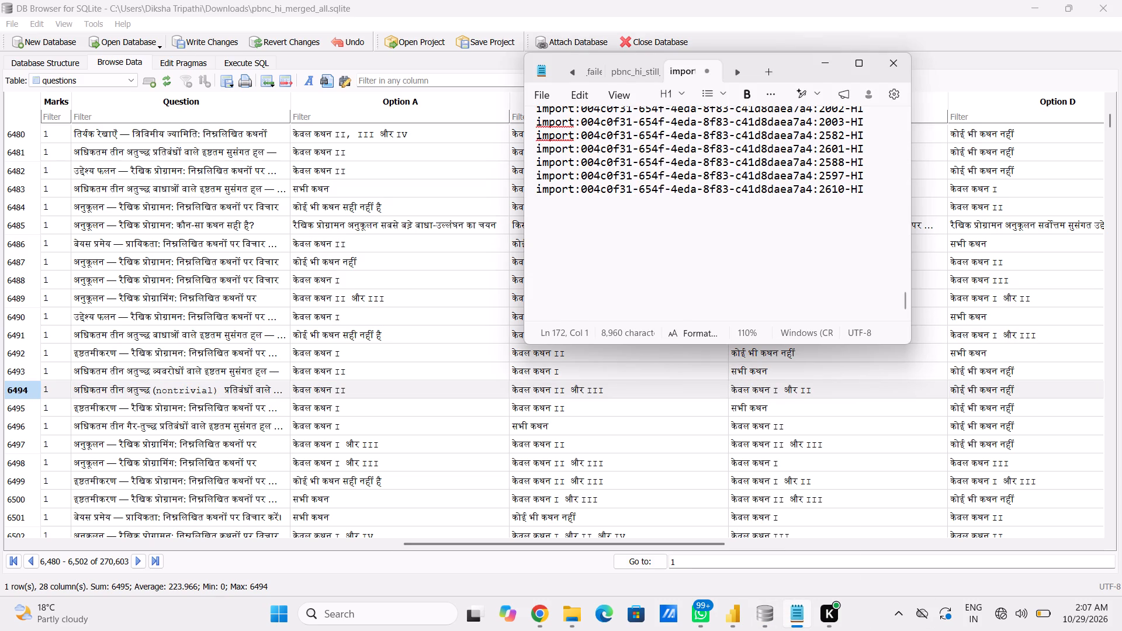
key(ctrl+v)
drag(542, 317, 542, 312)
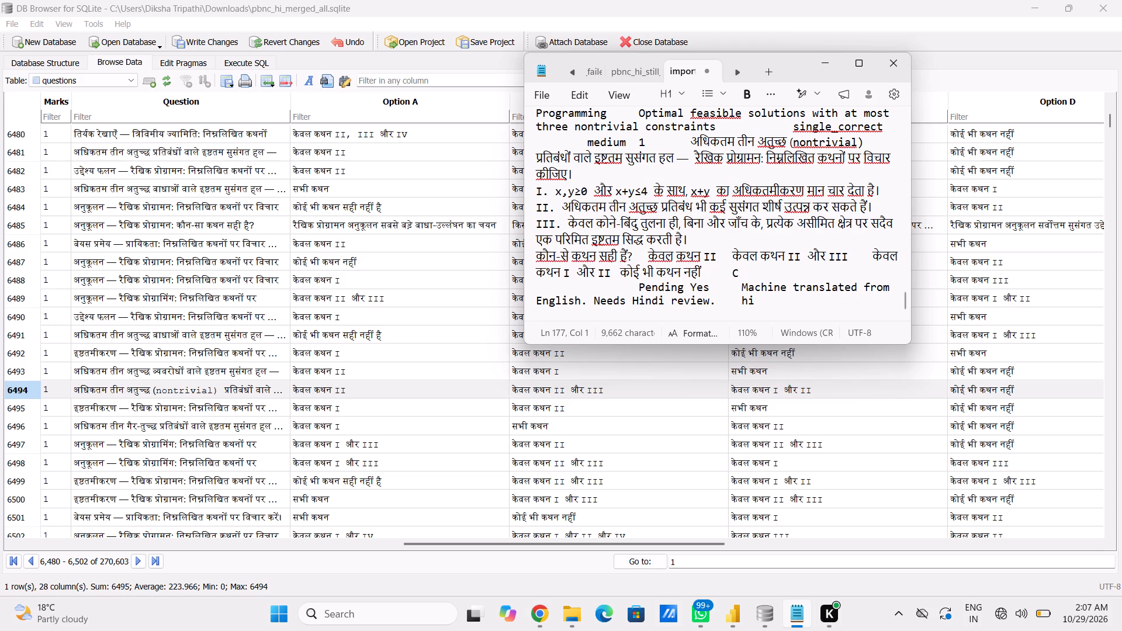
drag(542, 312, 537, 193)
scroll(542, 311, up, 2)
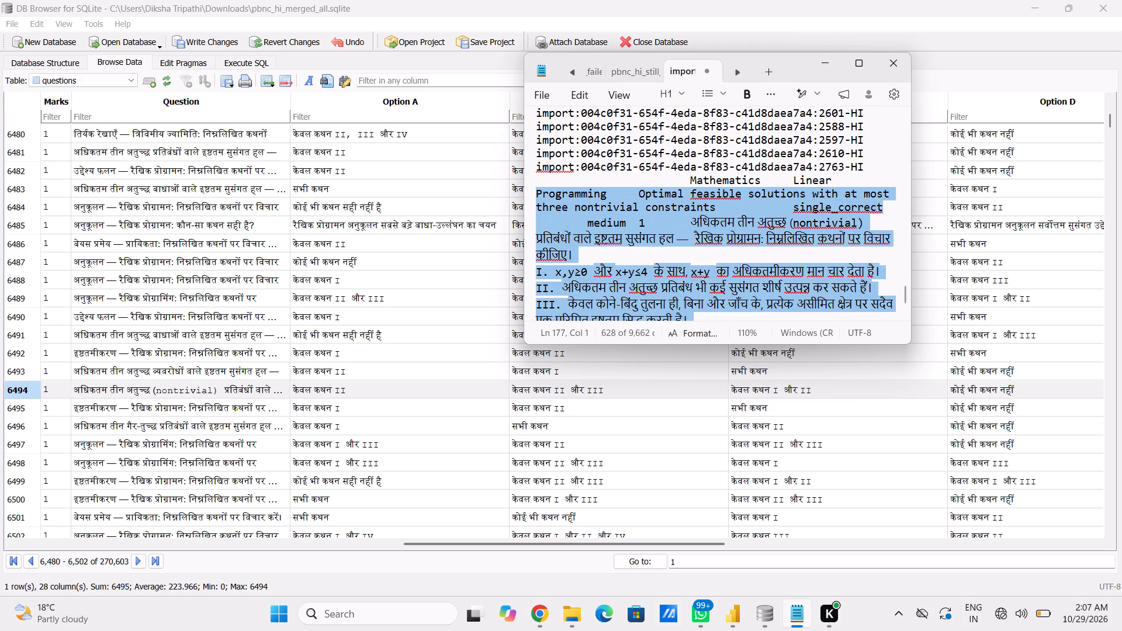
drag(537, 193, 537, 185)
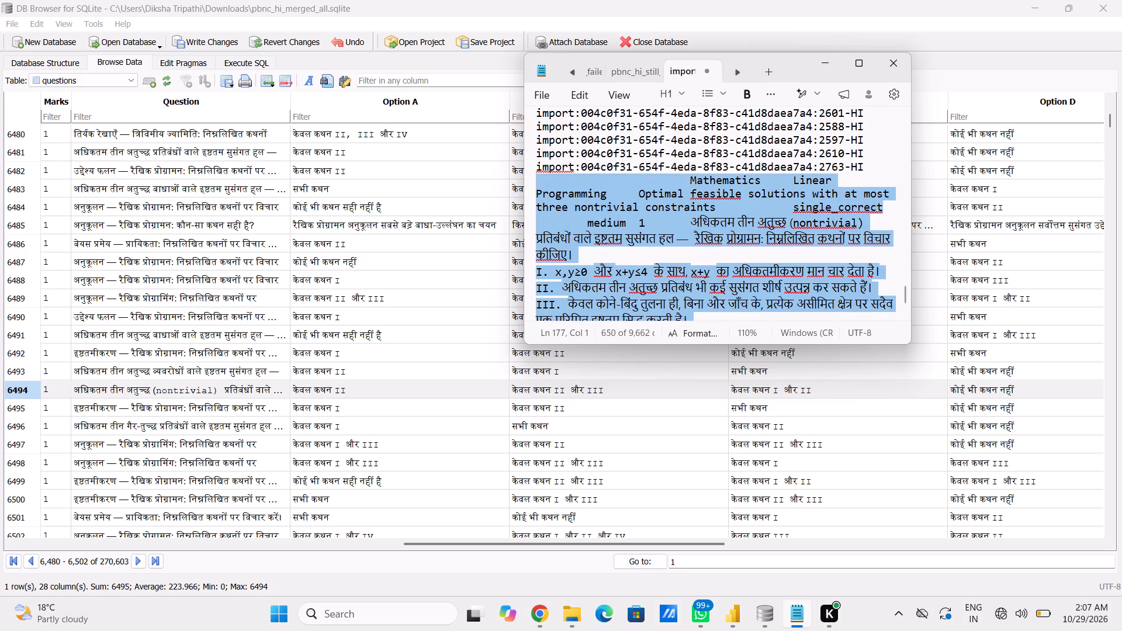
key(BackSpace)
key(Return)
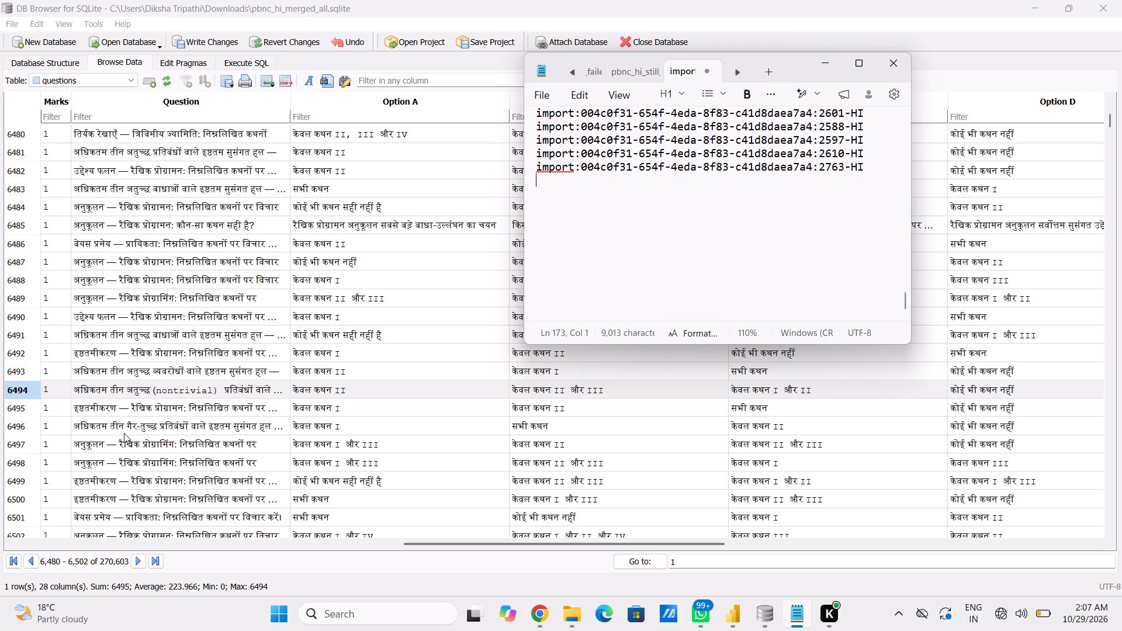
Add the ID of row 6507 (Bayes' प्रमेय — प्रायिकता), ending in 2781-HI, to the Notepad list, keeping only the ID.
scroll(161, 461, down, 1)
scroll(175, 397, down, 1)
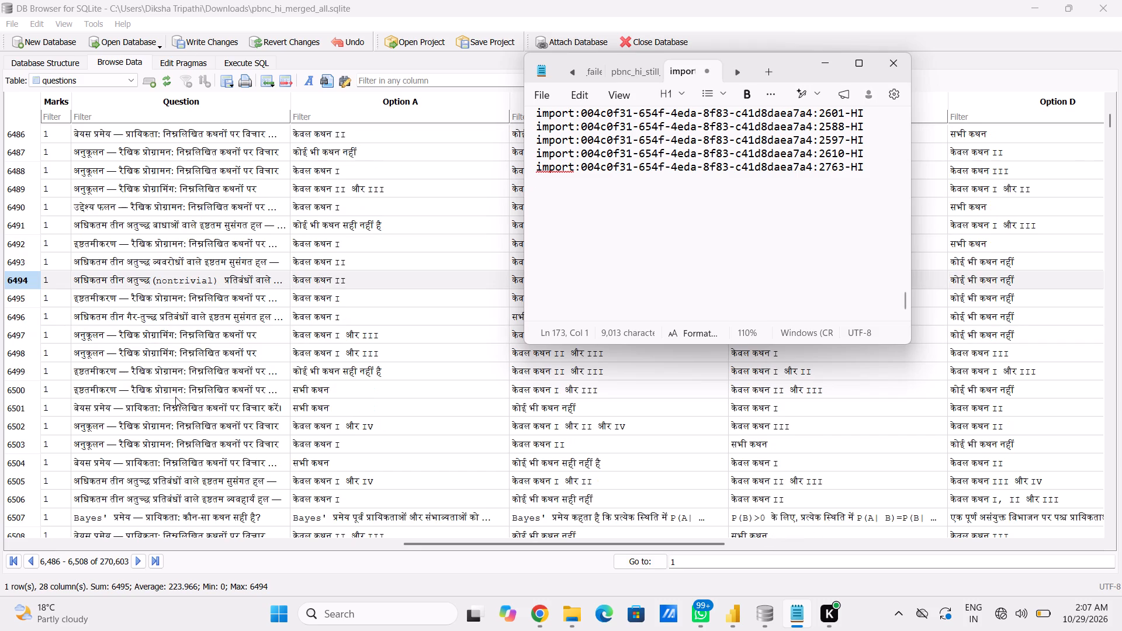
scroll(186, 398, down, 1)
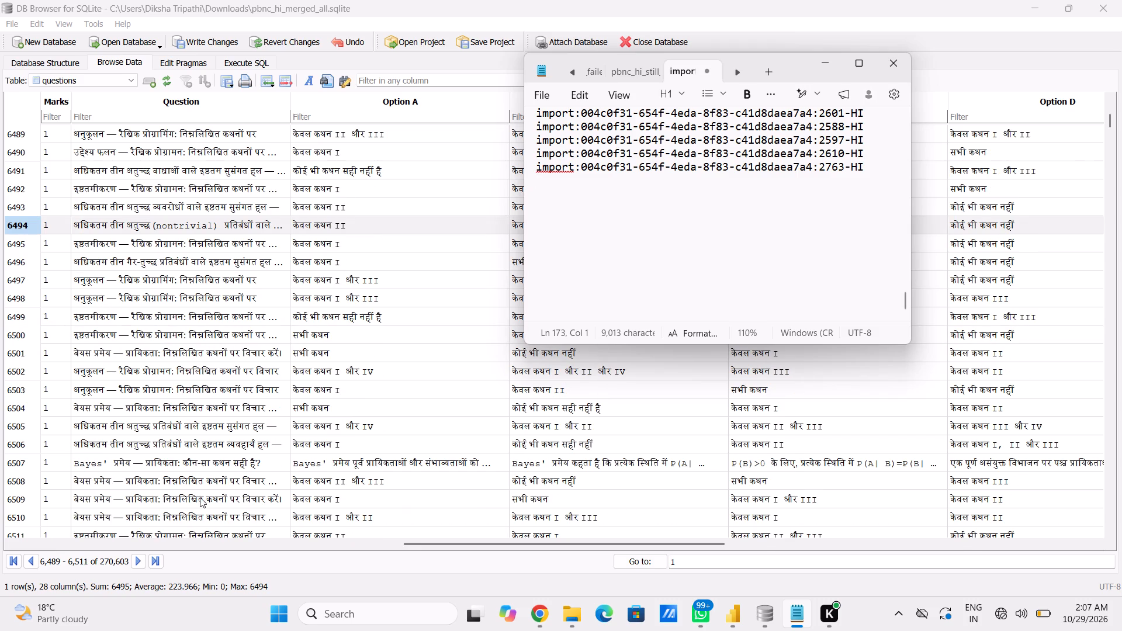
click(27, 463)
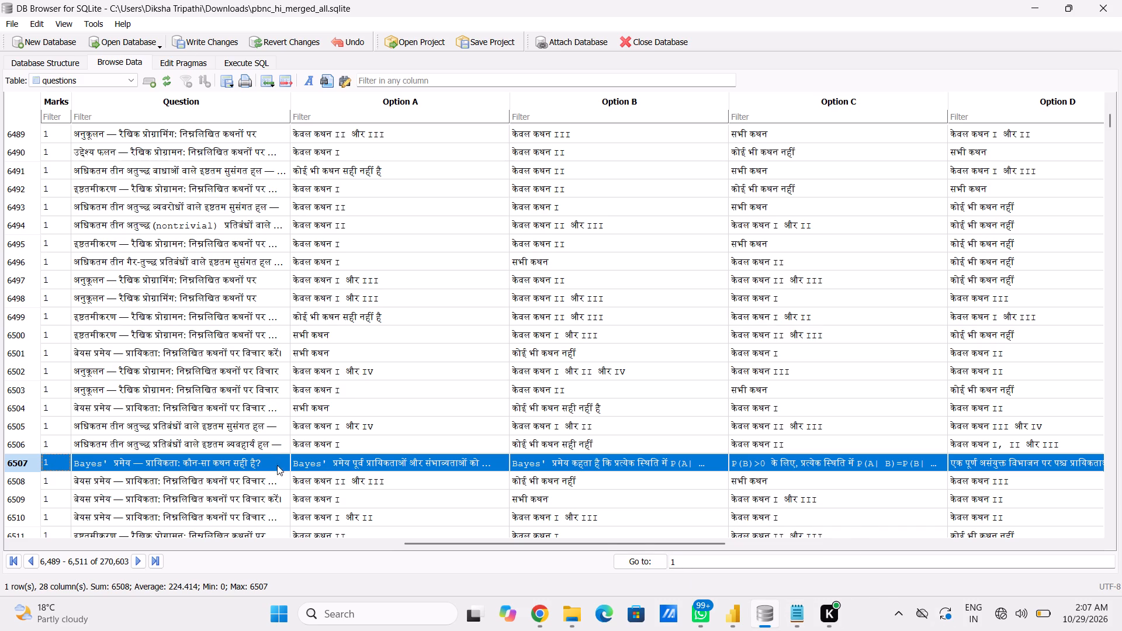
key(ctrl+c)
click(804, 618)
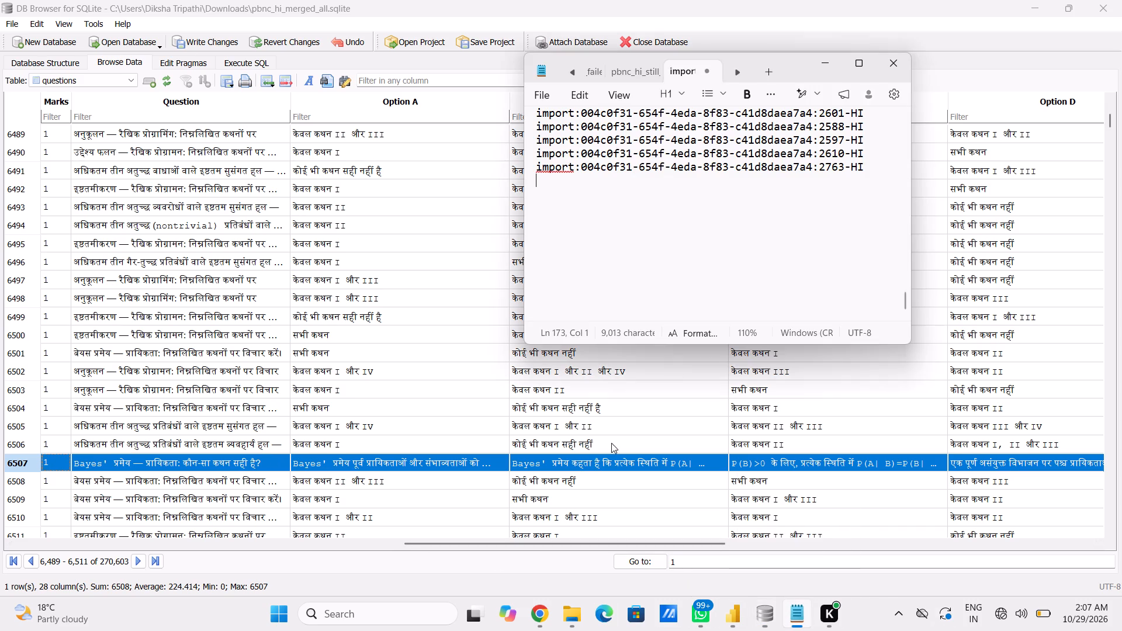
key(ctrl+v)
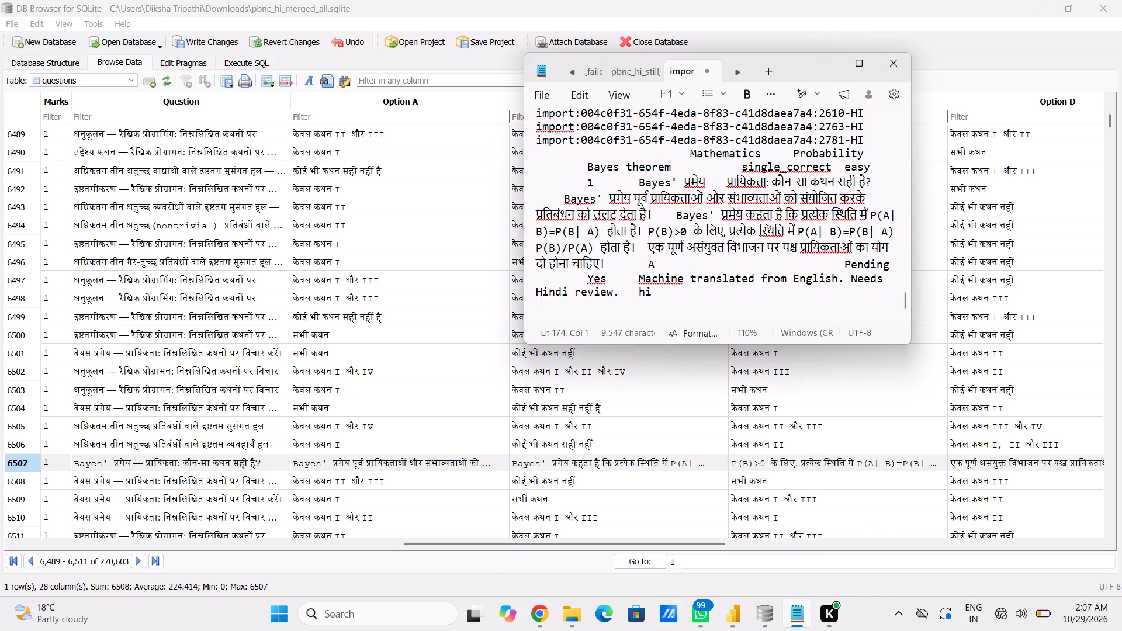
drag(538, 316, 533, 163)
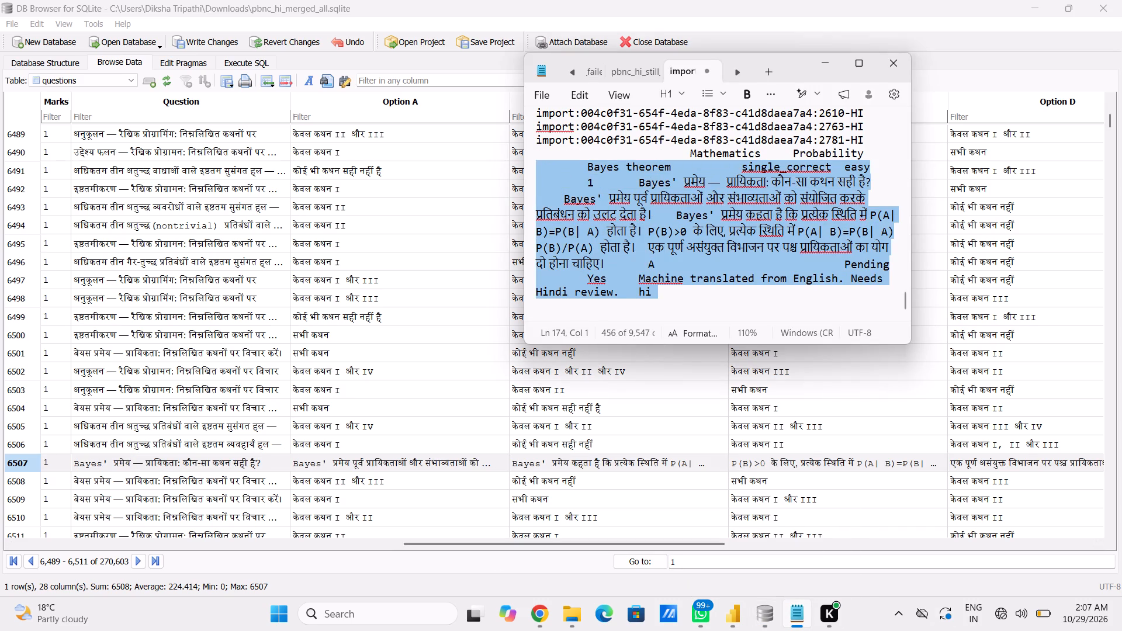
drag(533, 163, 534, 157)
key(BackSpace)
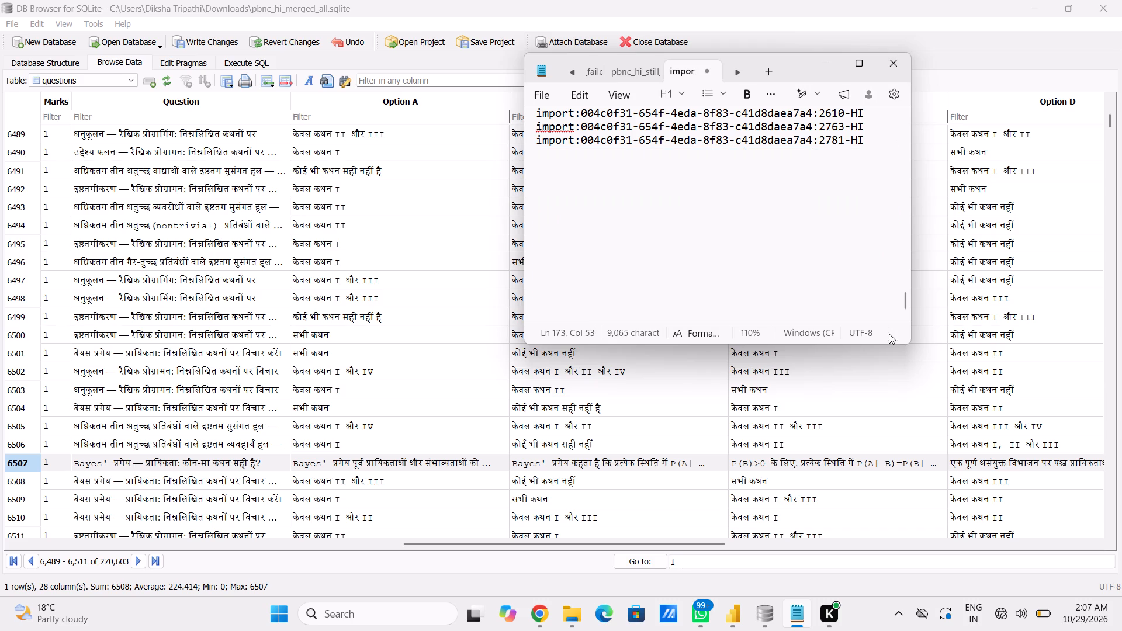
Look over the collected question IDs in the Notepad list from the first entry to the last.
drag(906, 300, 933, 105)
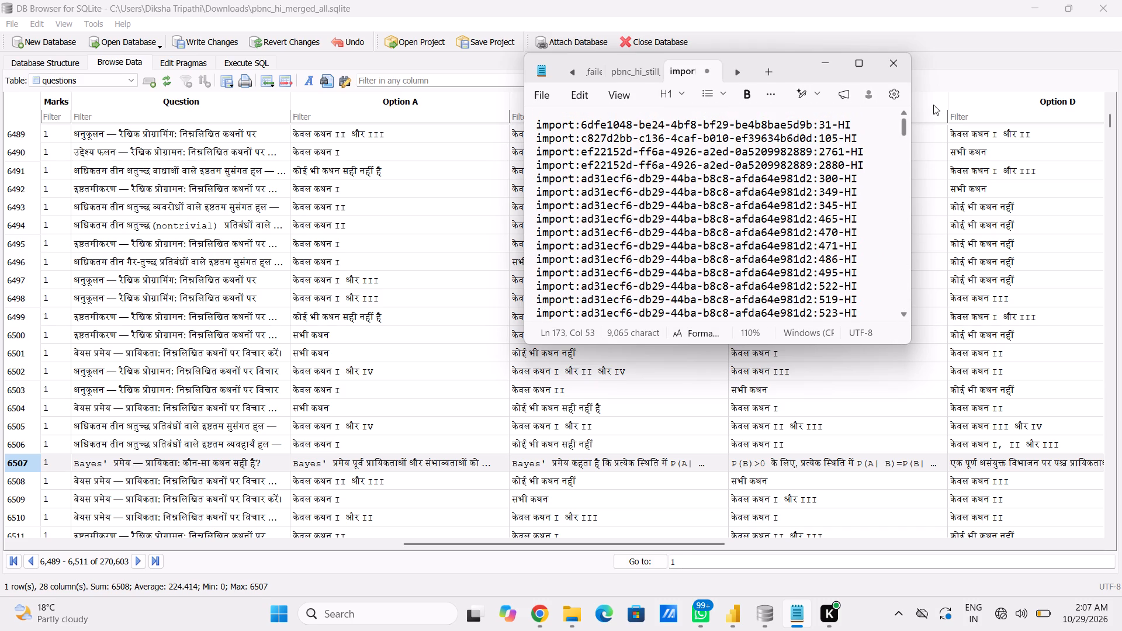
drag(933, 105, 931, 84)
drag(931, 84, 932, 84)
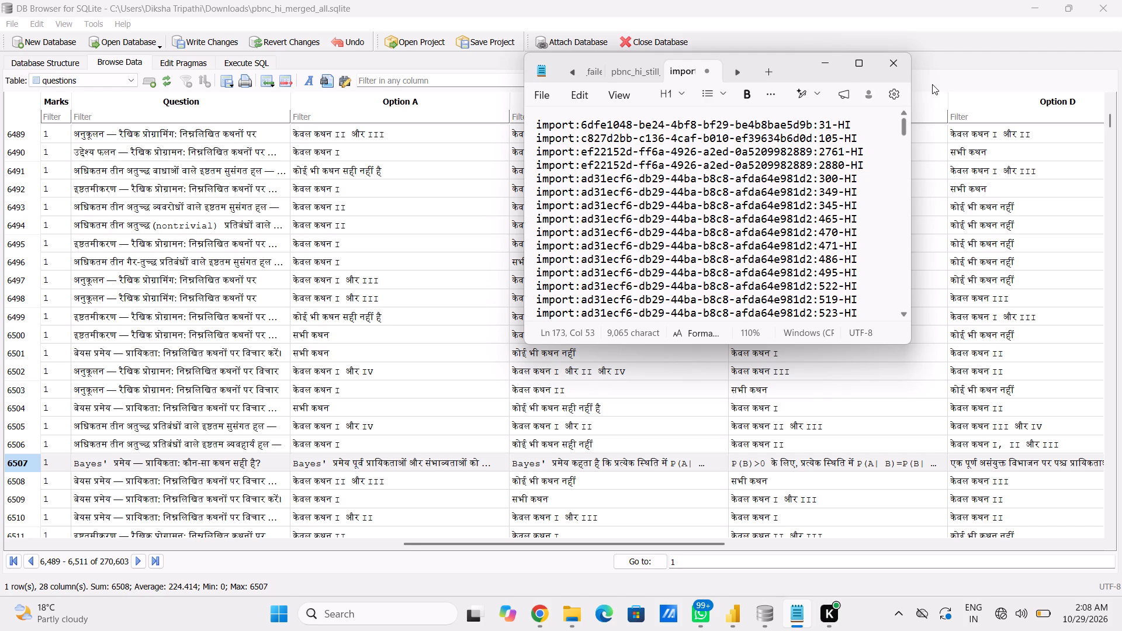
drag(932, 84, 959, 303)
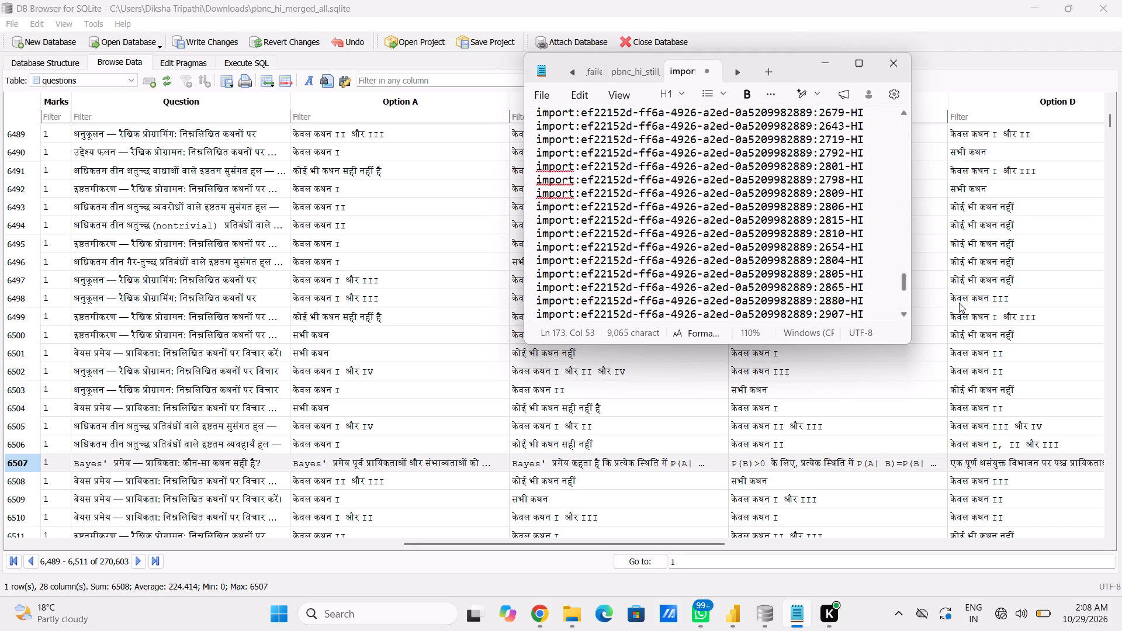
drag(959, 303, 954, 109)
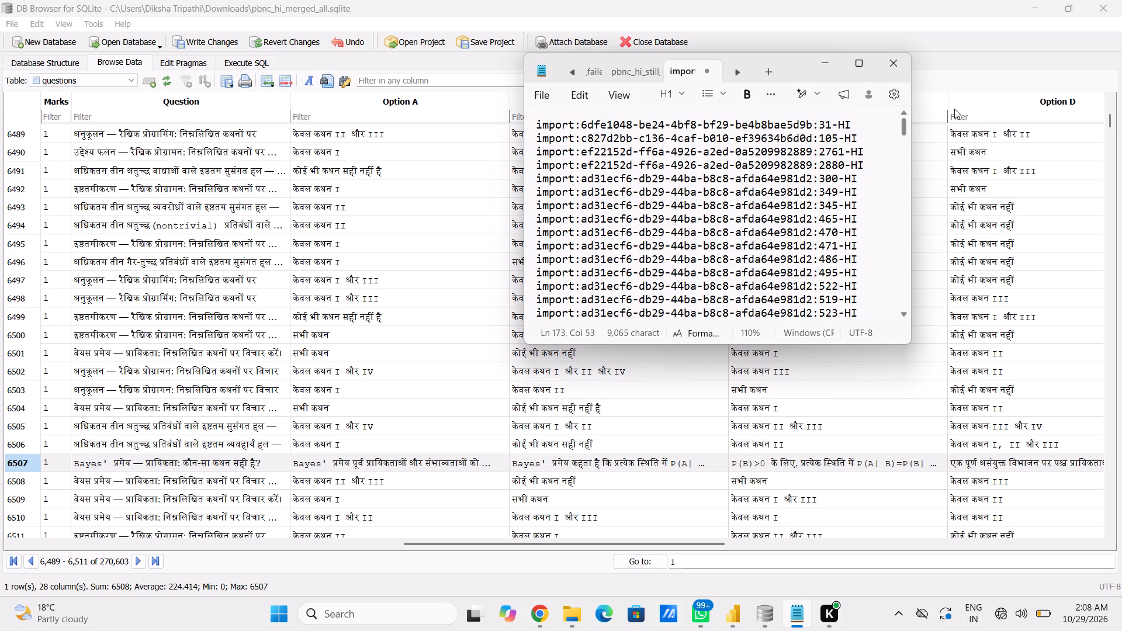
drag(954, 109, 982, 356)
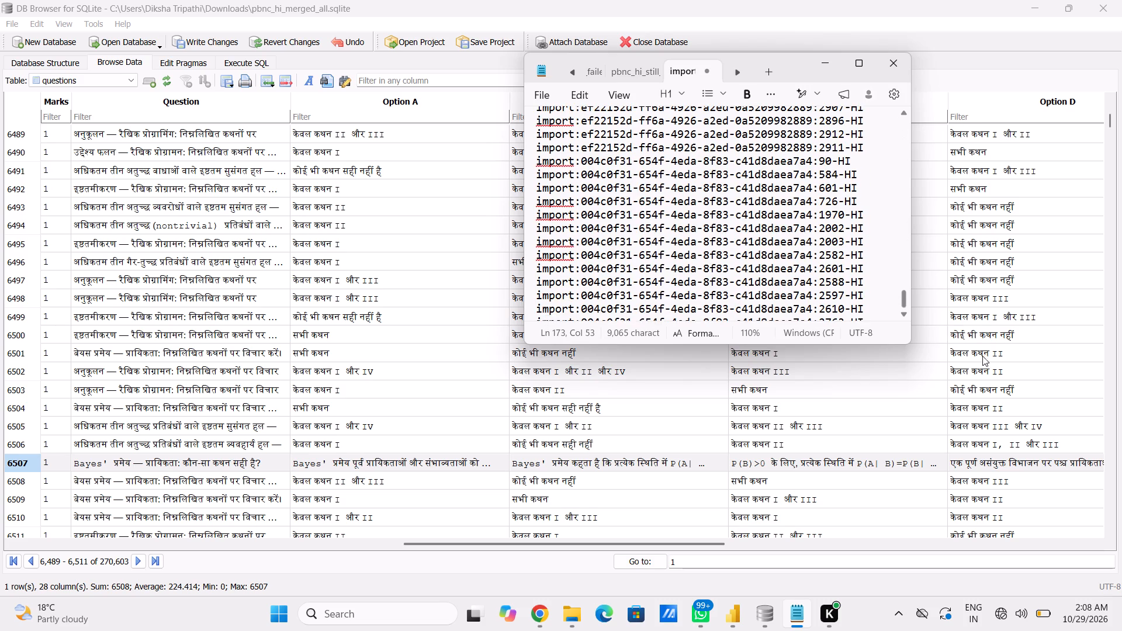
drag(982, 356, 980, 356)
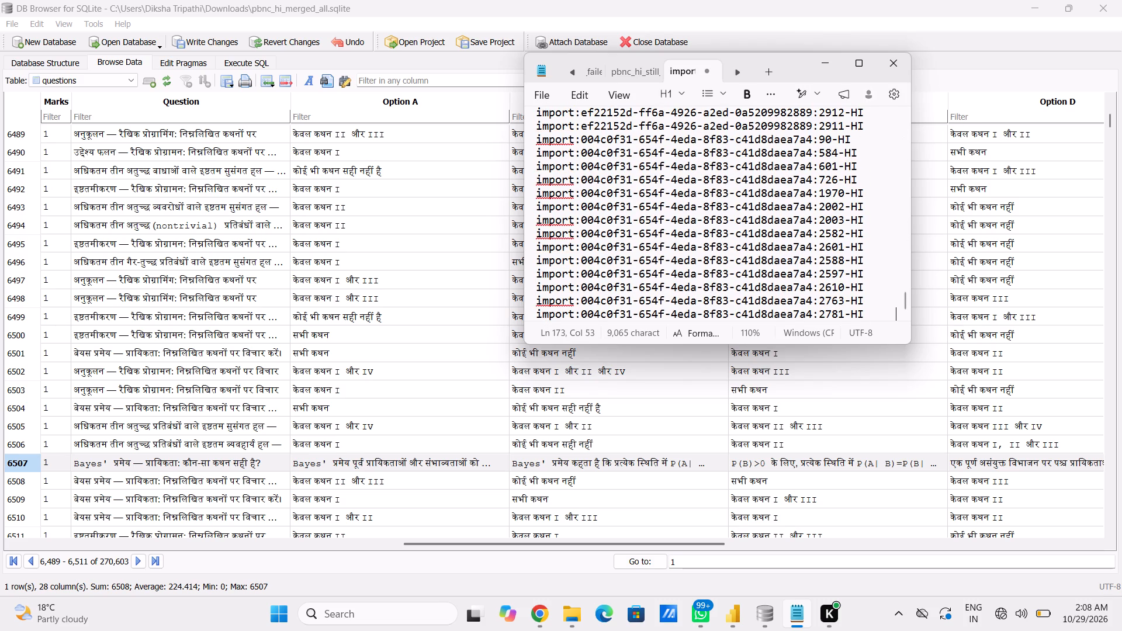
Start a new line after the ID ending in 2781-HI at the end of the Notepad list.
key(Return)
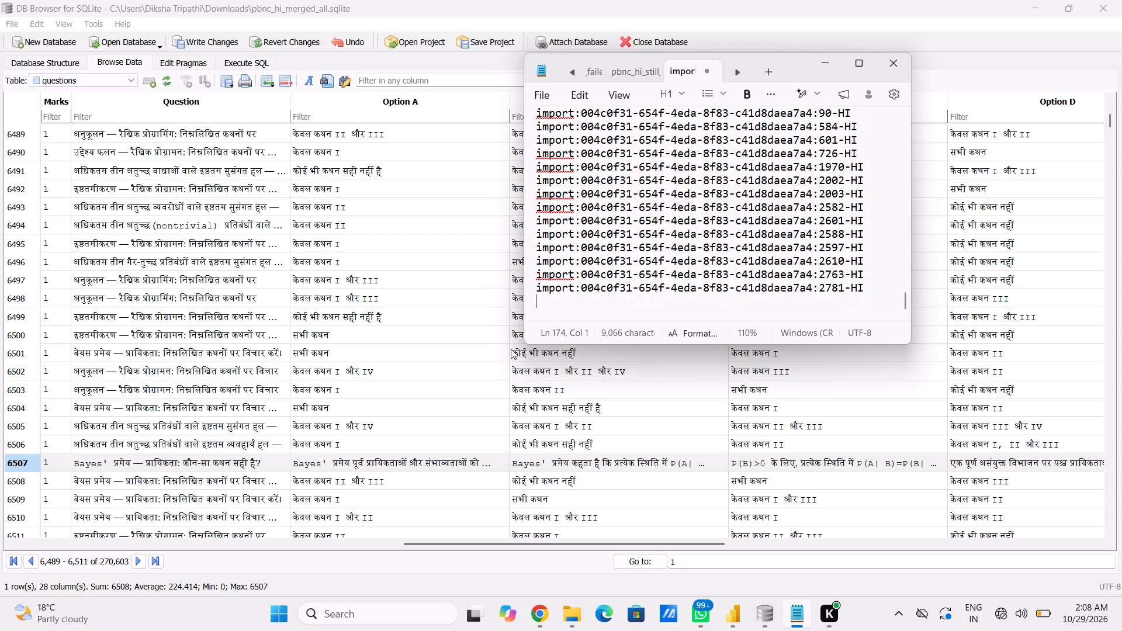
Add the ID of row 6525 (Bayes प्रमेय — प्रायिकता), ending in 2816-HI, to the Notepad list, keeping only the ID and starting a new line.
scroll(113, 439, down, 3)
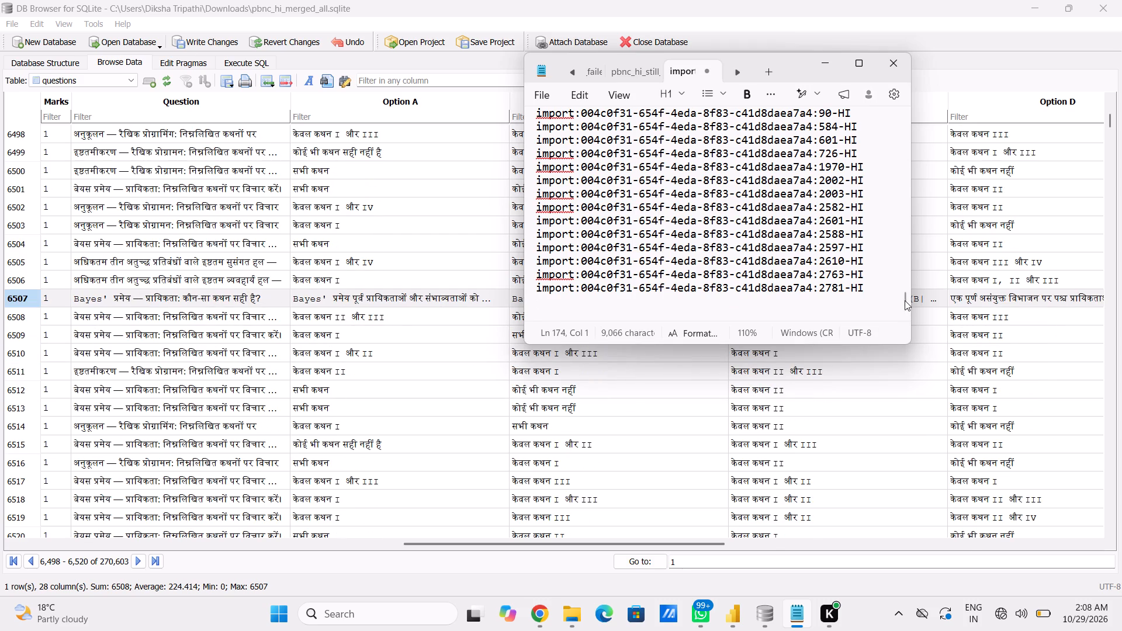
drag(905, 300, 915, 77)
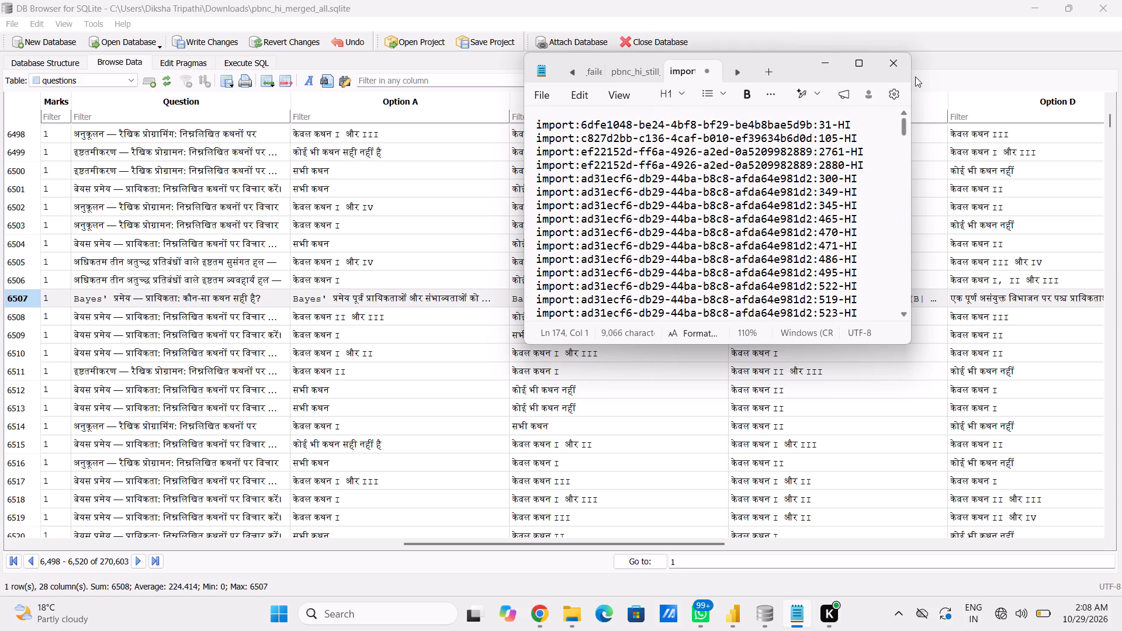
drag(915, 77, 971, 340)
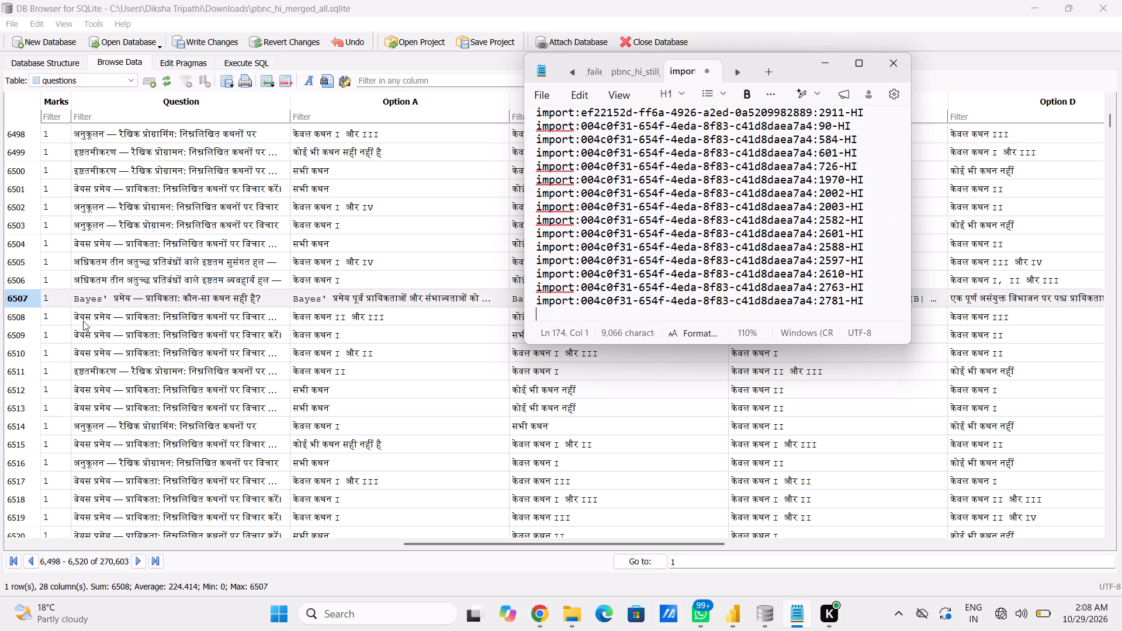
scroll(106, 443, down, 2)
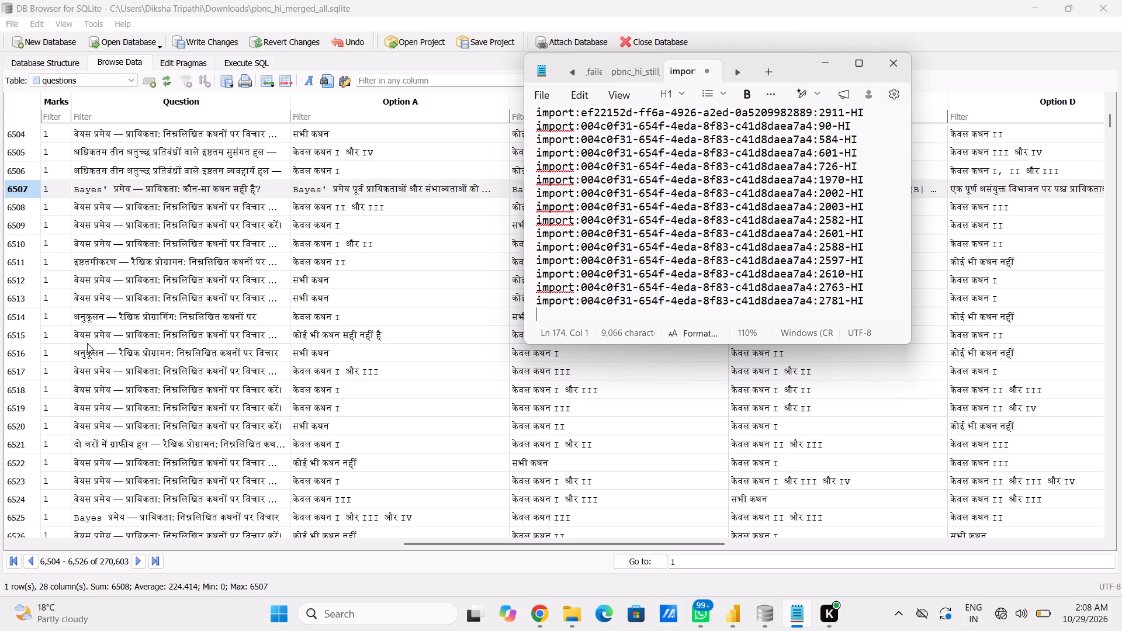
click(22, 518)
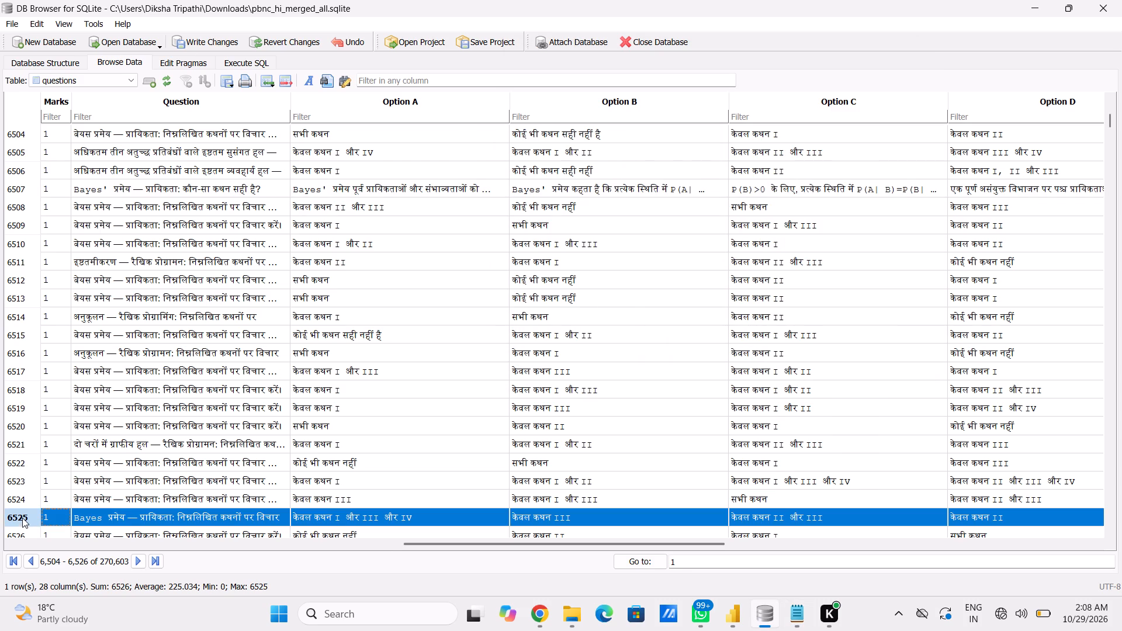
key(ctrl+c)
click(795, 626)
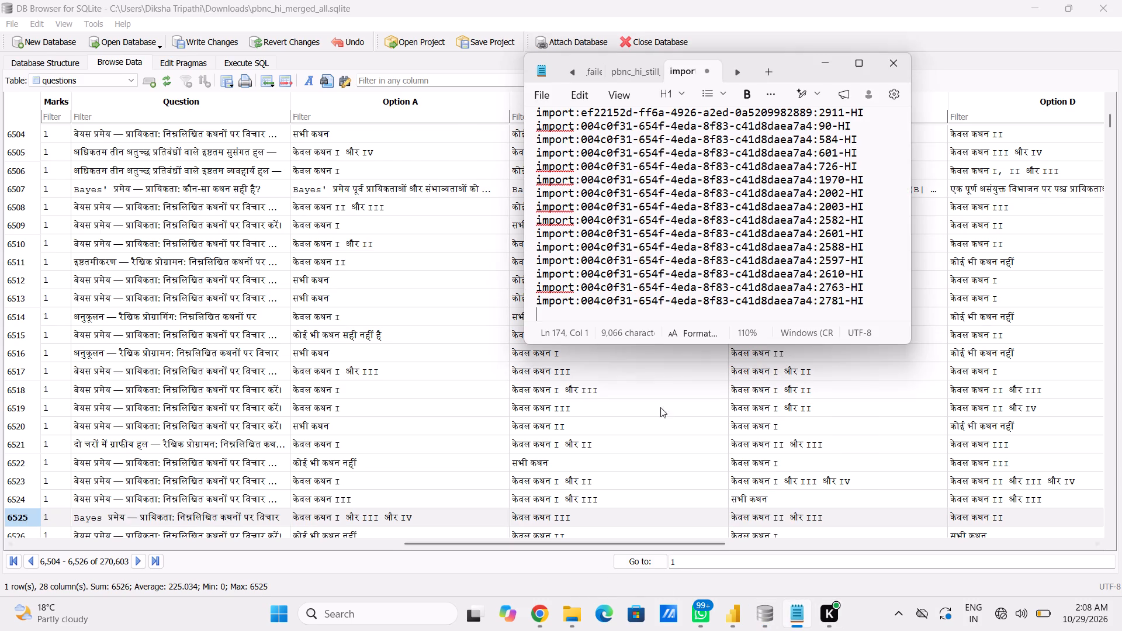
key(ctrl+v)
scroll(613, 271, up, 1)
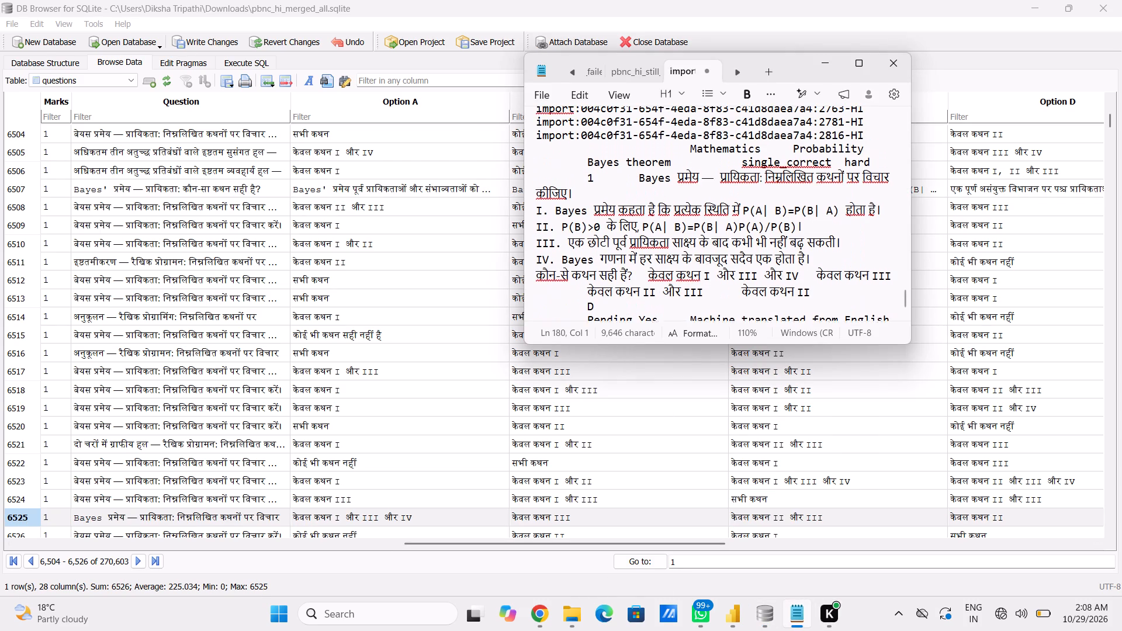
drag(537, 150, 894, 396)
key(BackSpace)
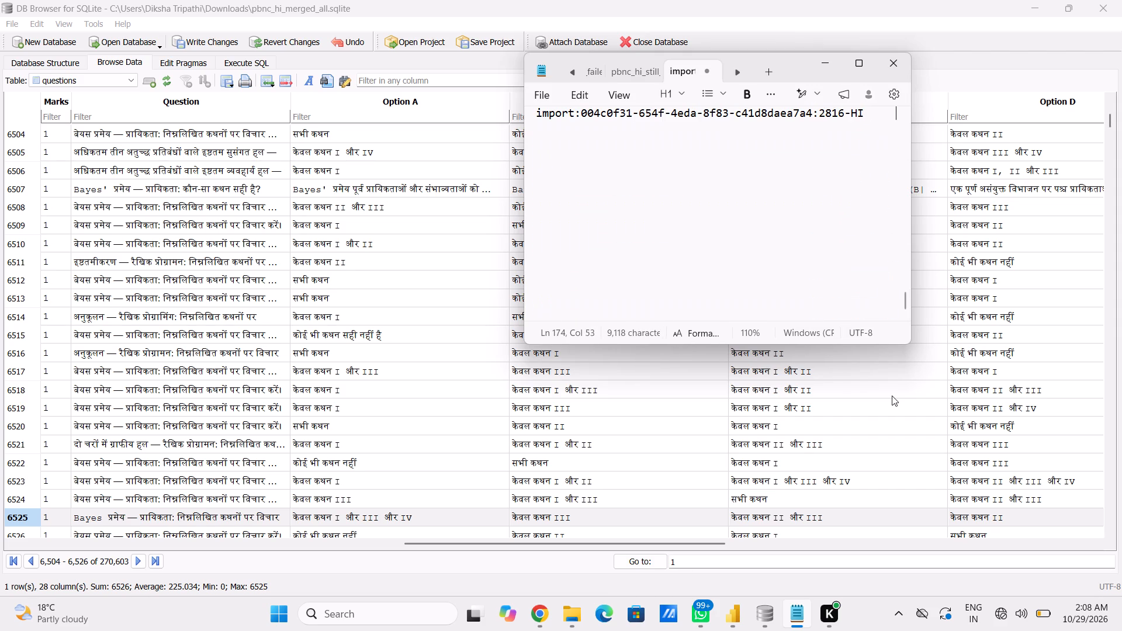
key(Return)
scroll(781, 234, up, 1)
scroll(781, 234, down, 3)
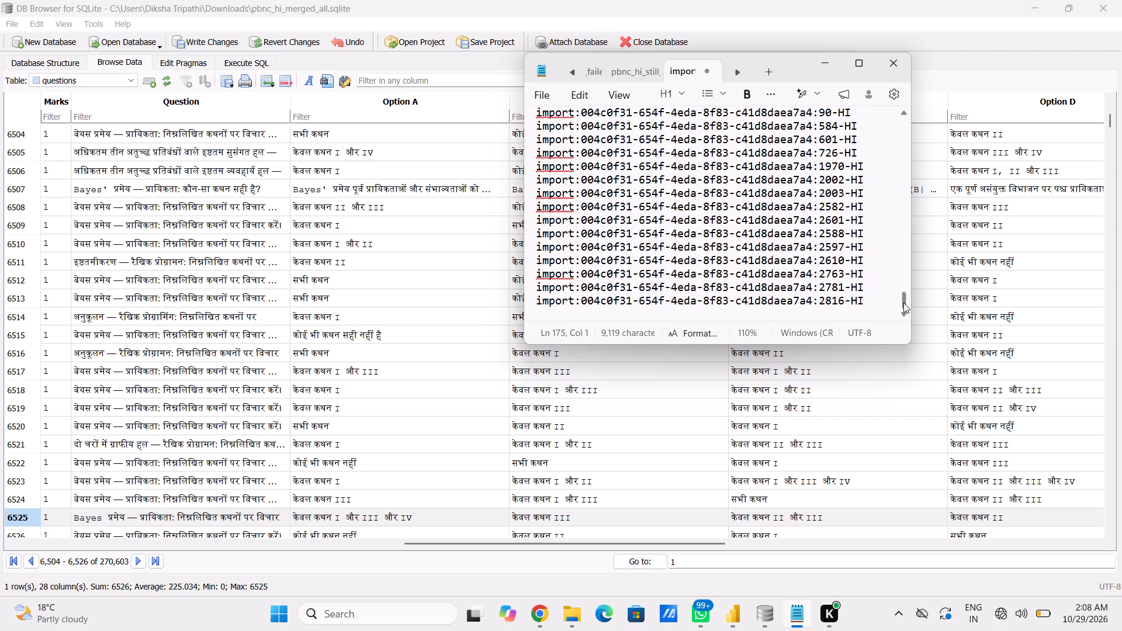
drag(904, 302, 877, 102)
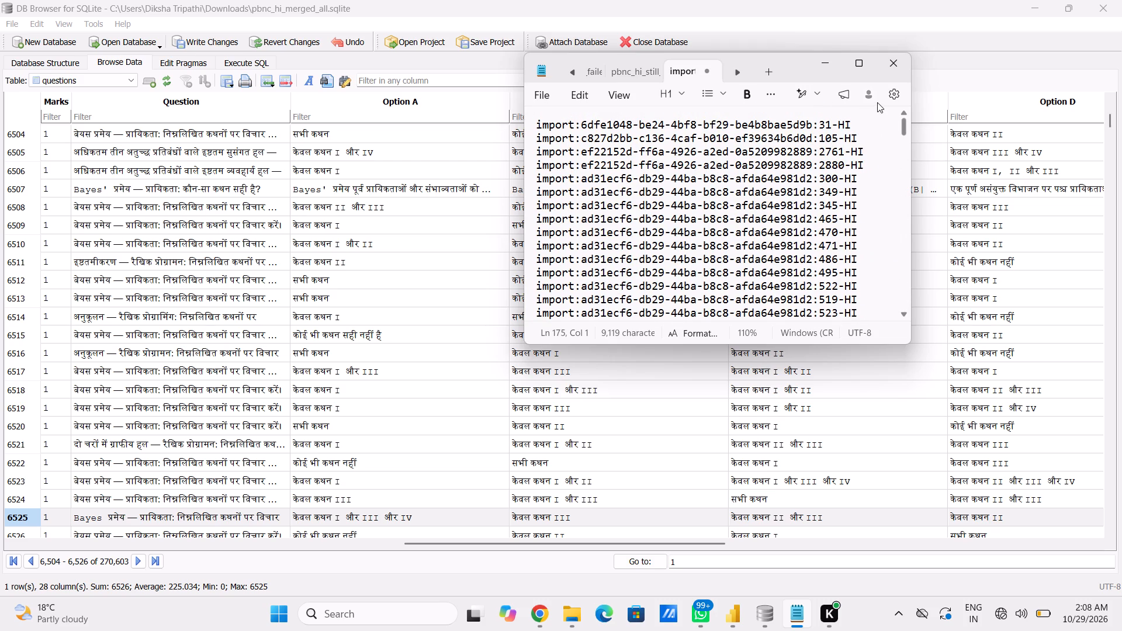
drag(877, 102, 934, 337)
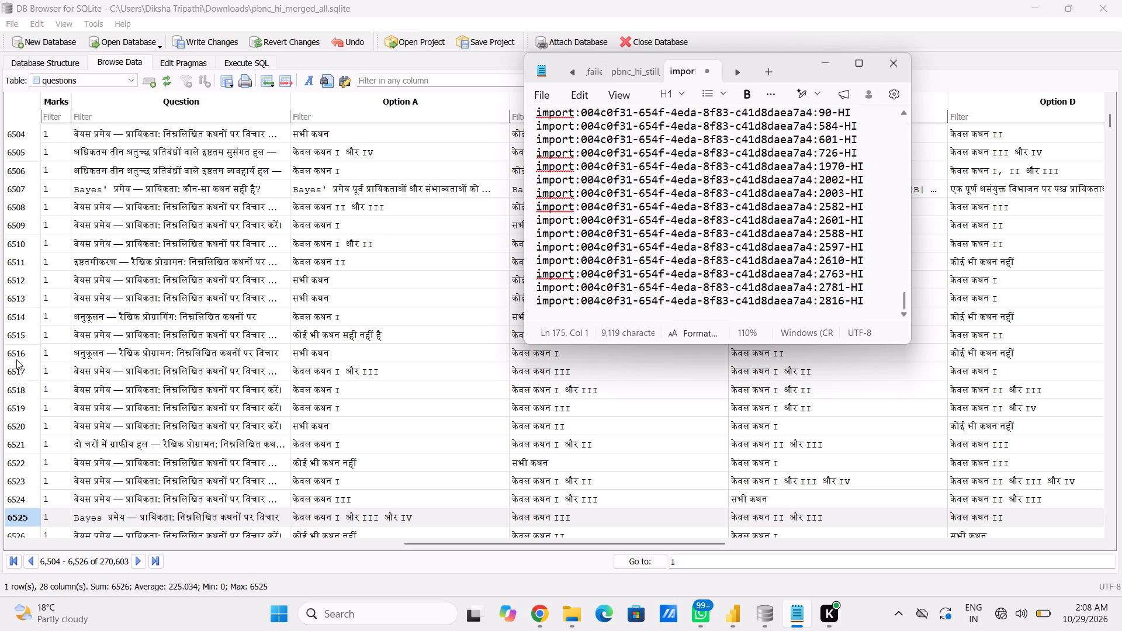
Add the ID of row 6531 (Bayes प्रमेय — प्रायिकता), ending in 2814-HI, to the Notepad list, keeping only the ID and starting a new line.
scroll(60, 410, down, 3)
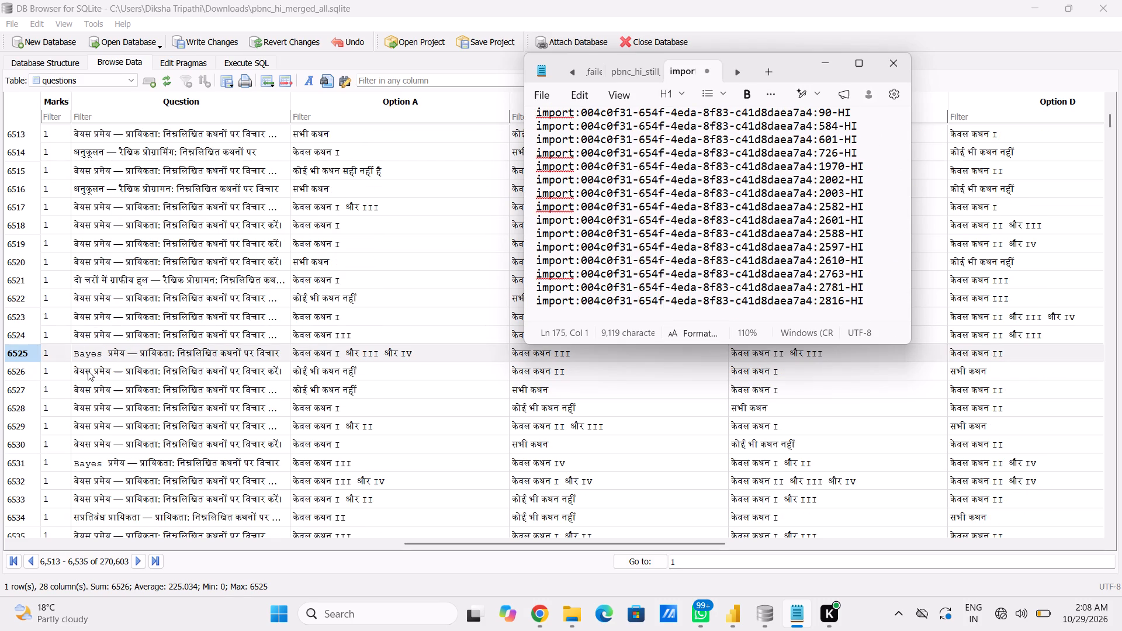
click(25, 462)
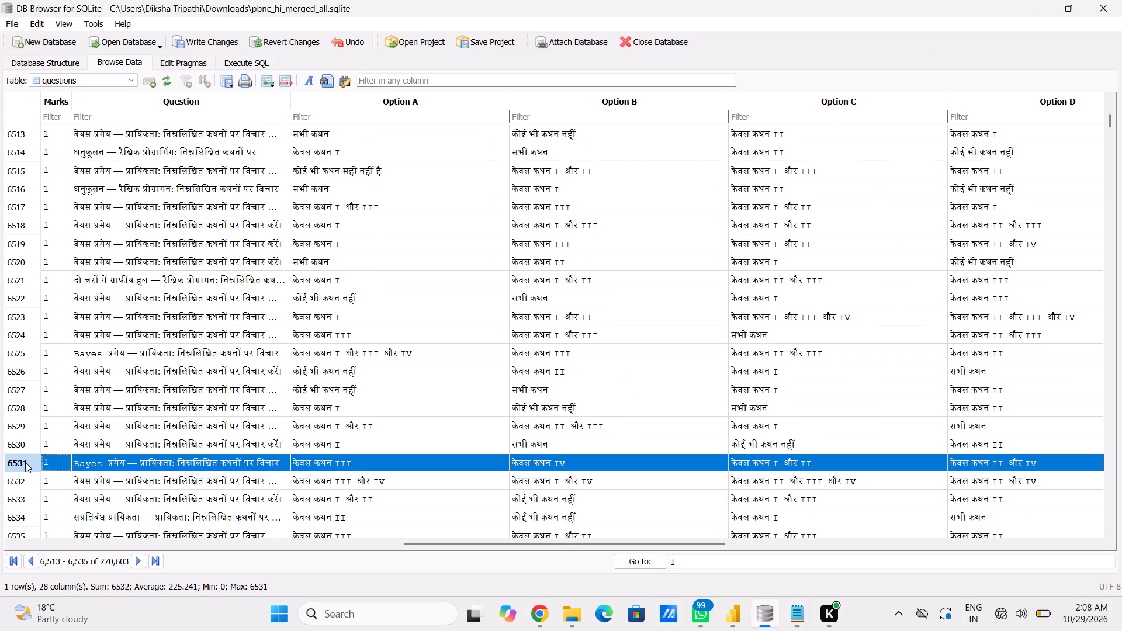
key(ctrl+c)
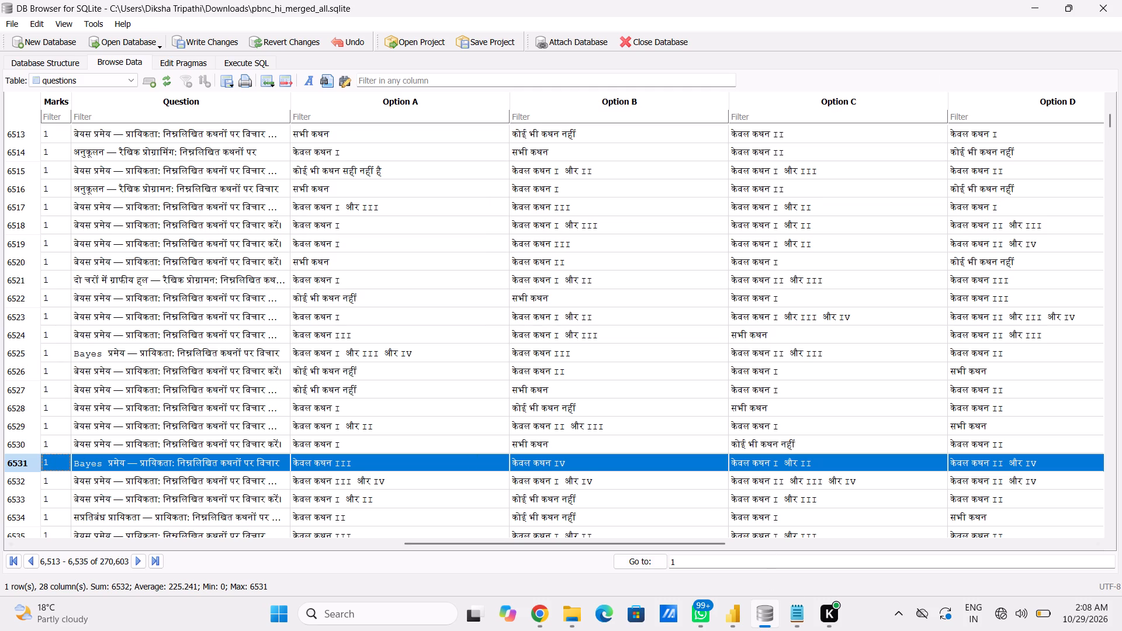
click(797, 613)
key(ctrl+v)
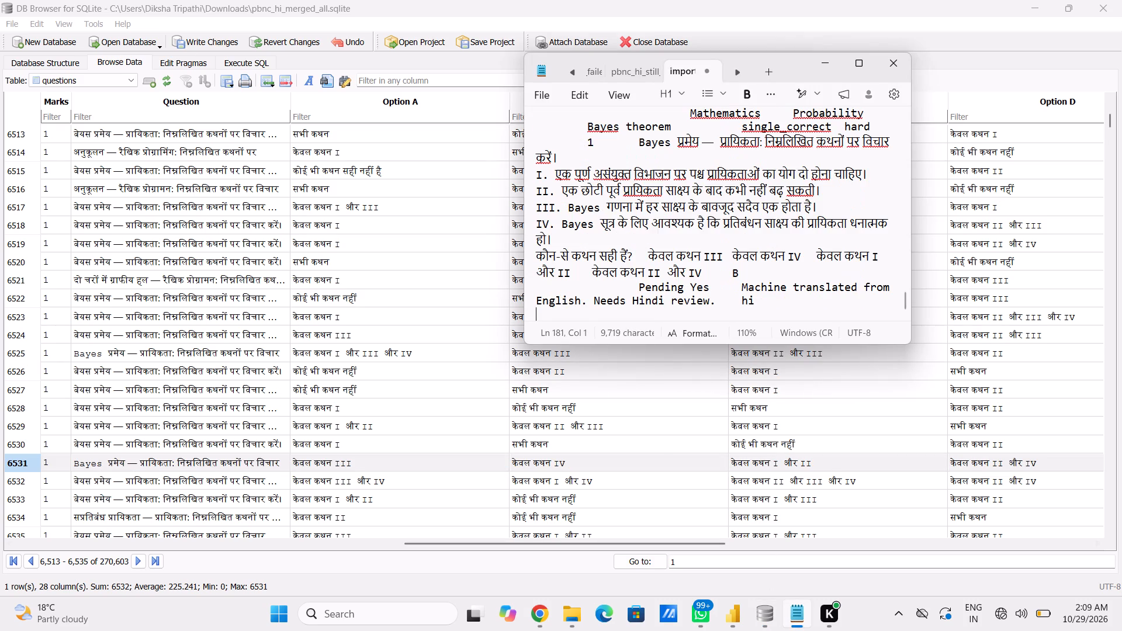
drag(538, 313, 549, 203)
scroll(542, 300, up, 2)
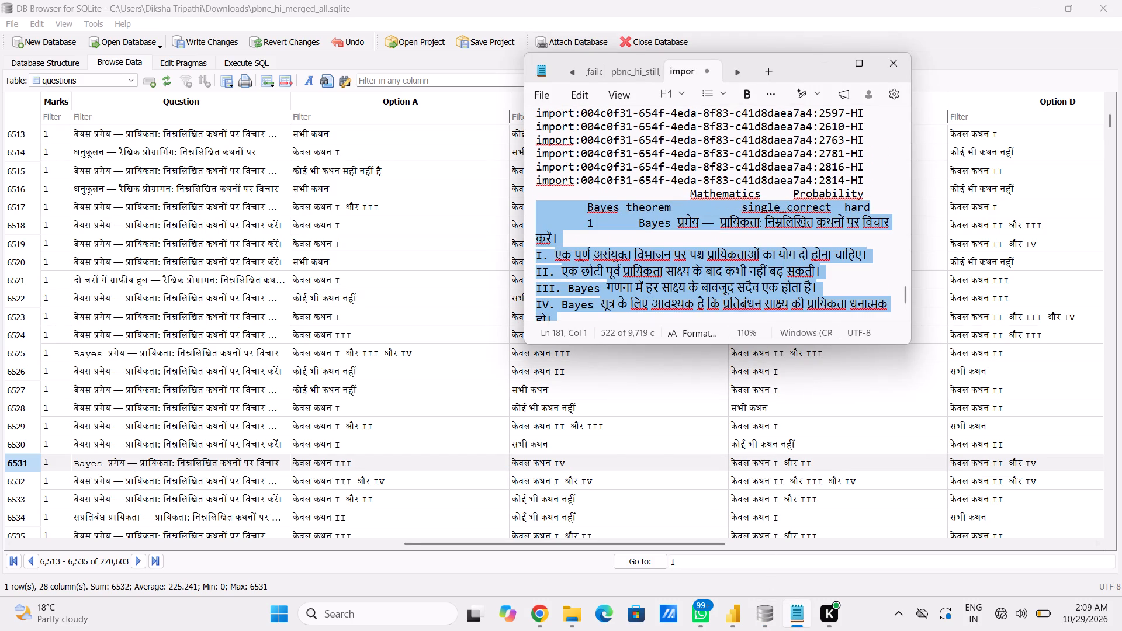
drag(549, 203, 547, 199)
key(BackSpace)
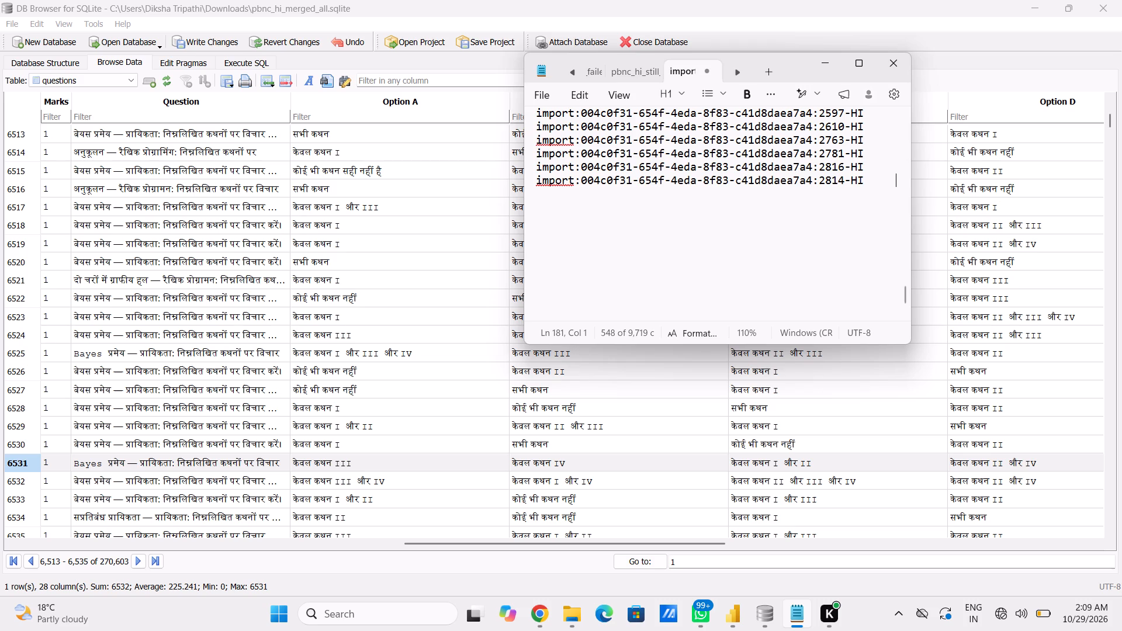
key(Return)
Add the ID of row 6555 (Bayes प्रमेय — प्रायिकता), ending in 2787-HI, to the Notepad list, keeping only the ID and starting a new line.
scroll(65, 404, down, 1)
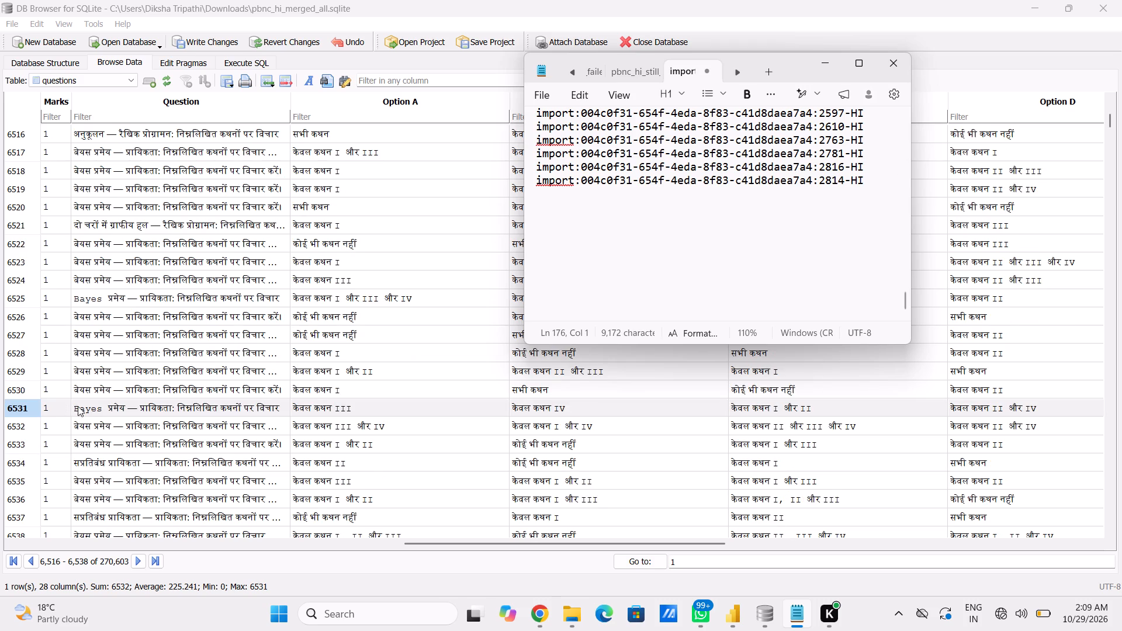
scroll(103, 413, down, 1)
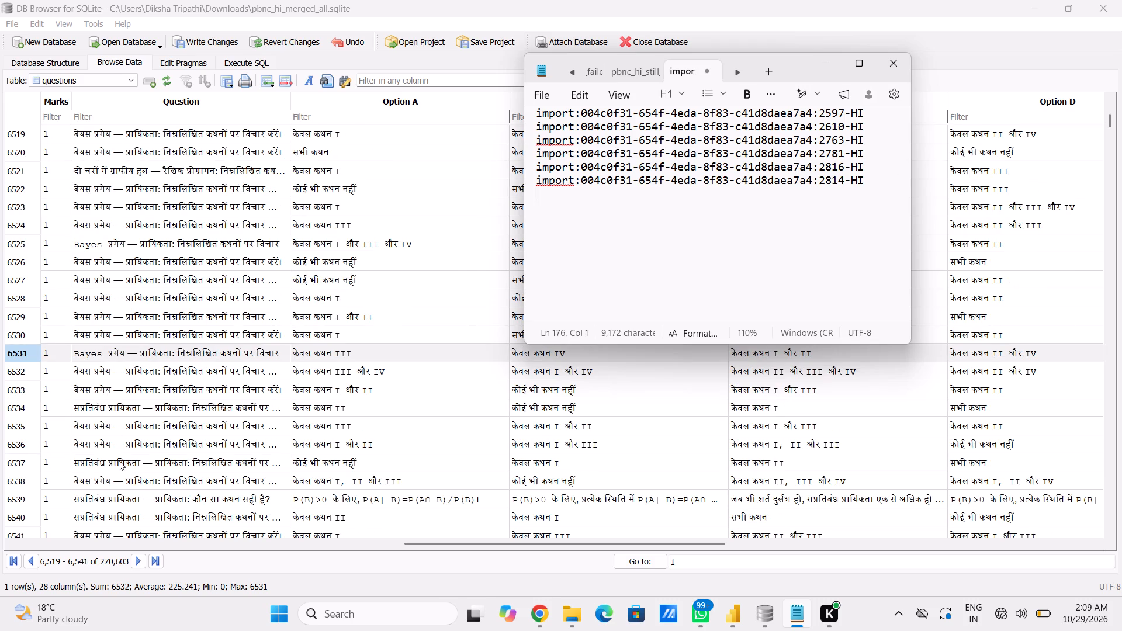
scroll(119, 460, down, 2)
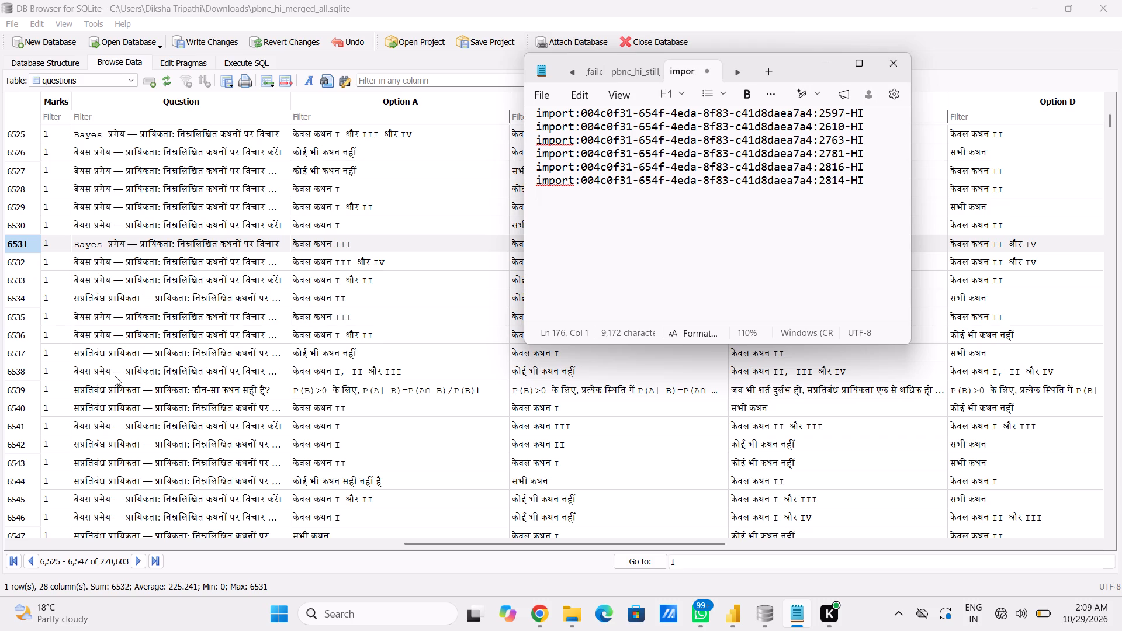
scroll(120, 365, down, 2)
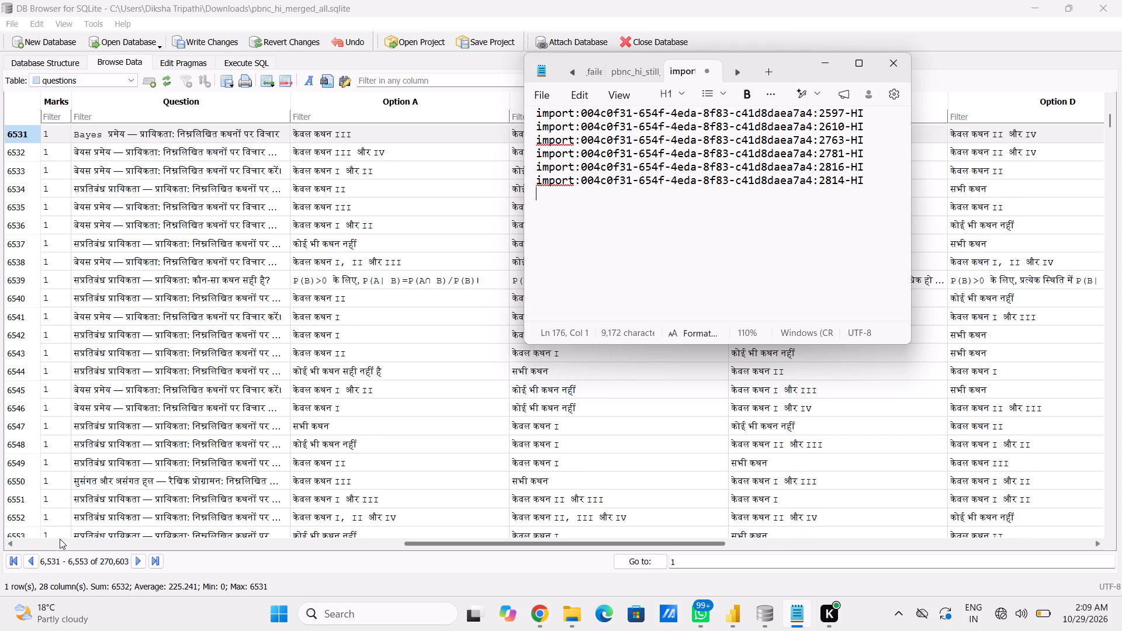
click(80, 533)
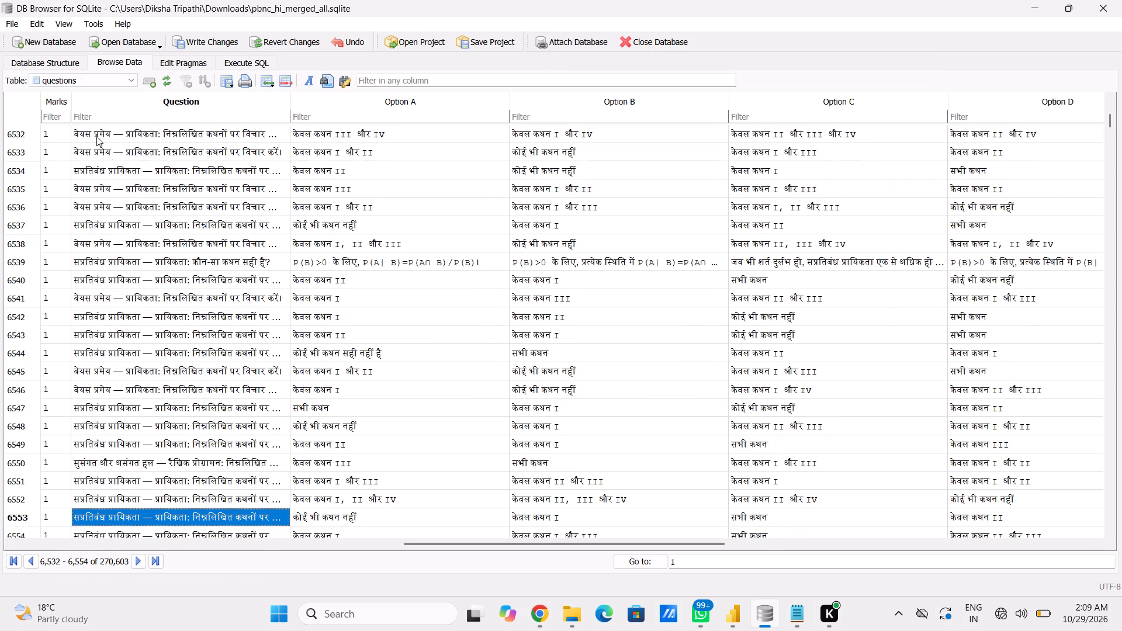
scroll(78, 242, down, 6)
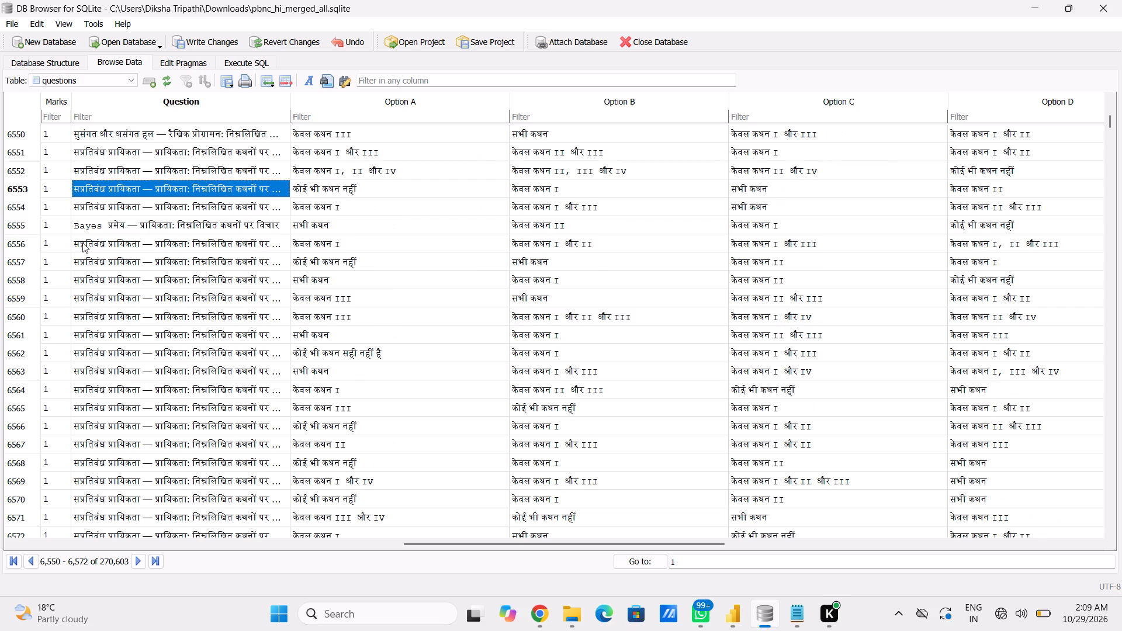
click(25, 230)
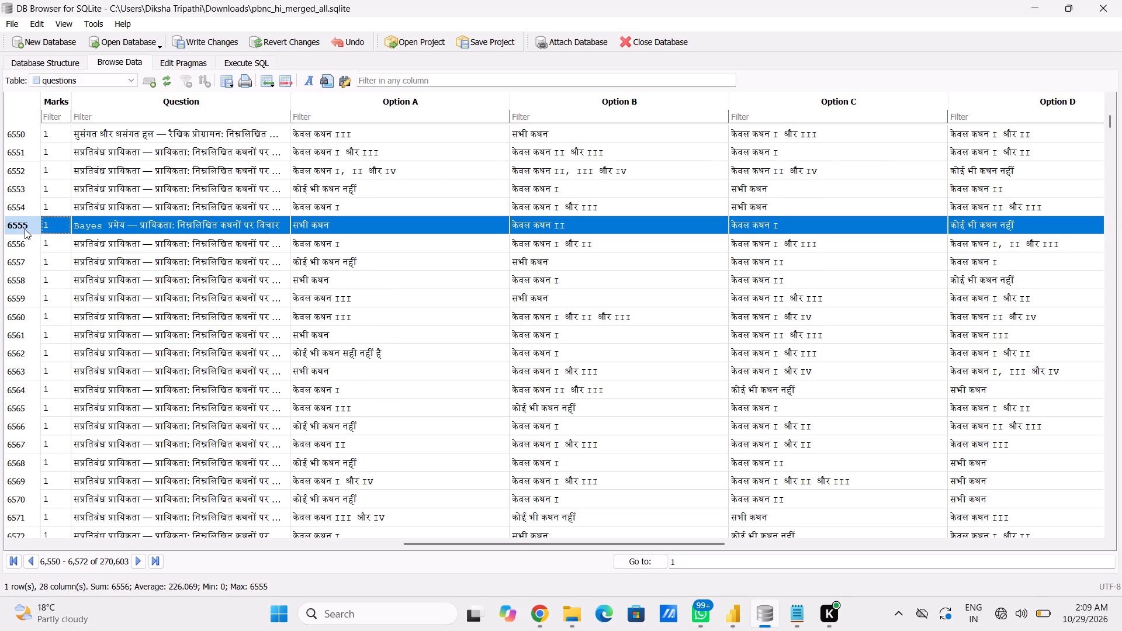
key(ctrl+c)
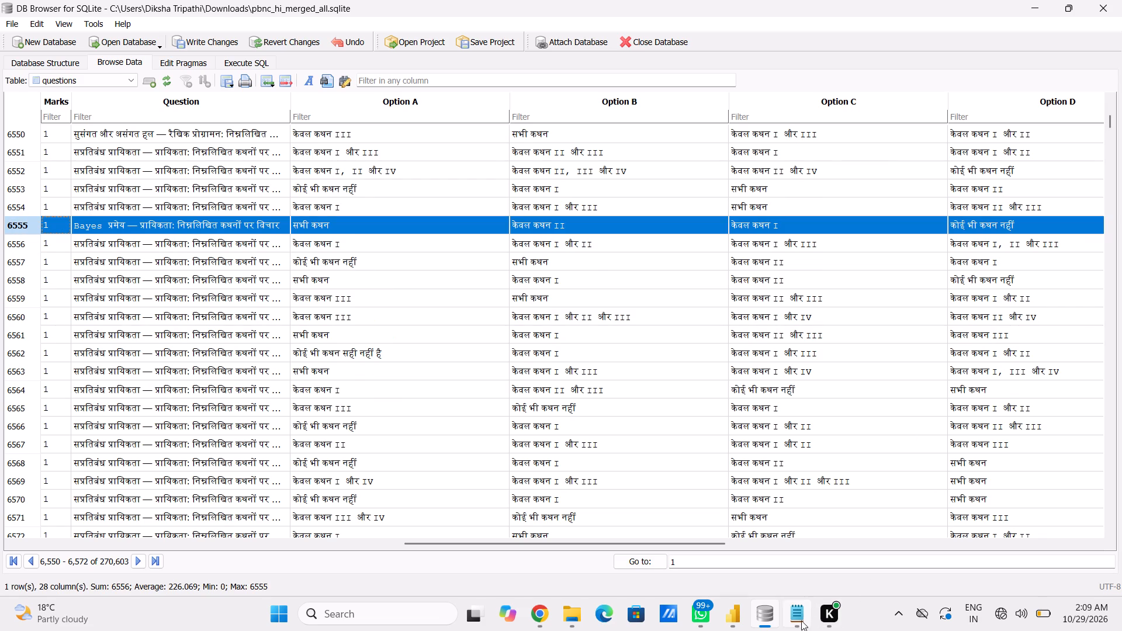
click(801, 620)
key(ctrl+v)
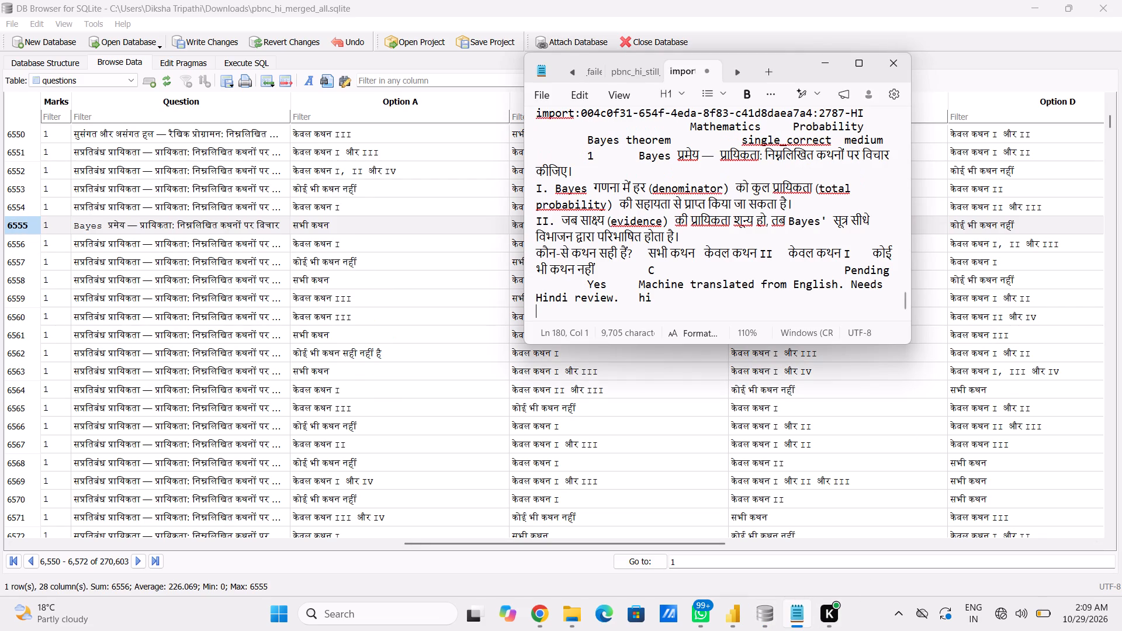
drag(537, 312, 552, 240)
scroll(537, 307, up, 2)
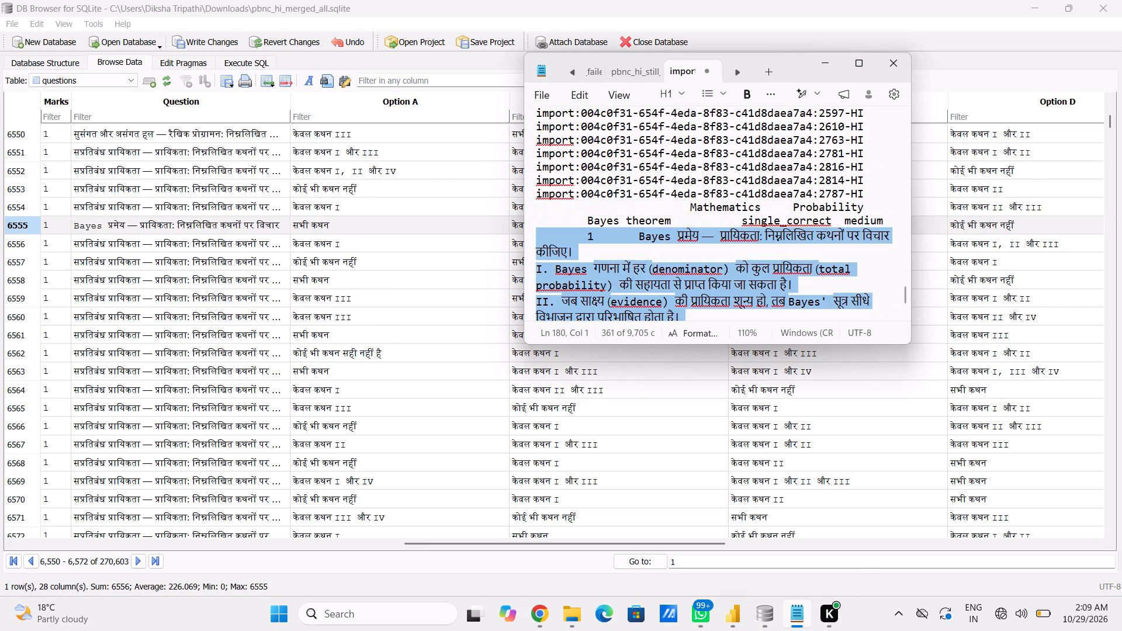
drag(552, 240, 542, 208)
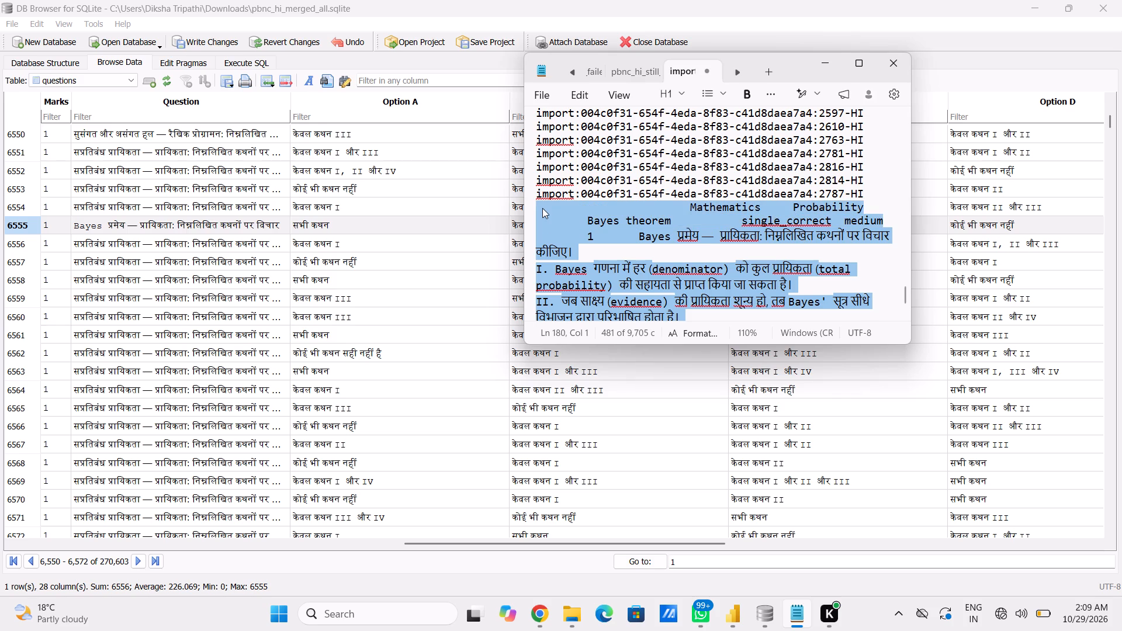
key(BackSpace)
key(Return)
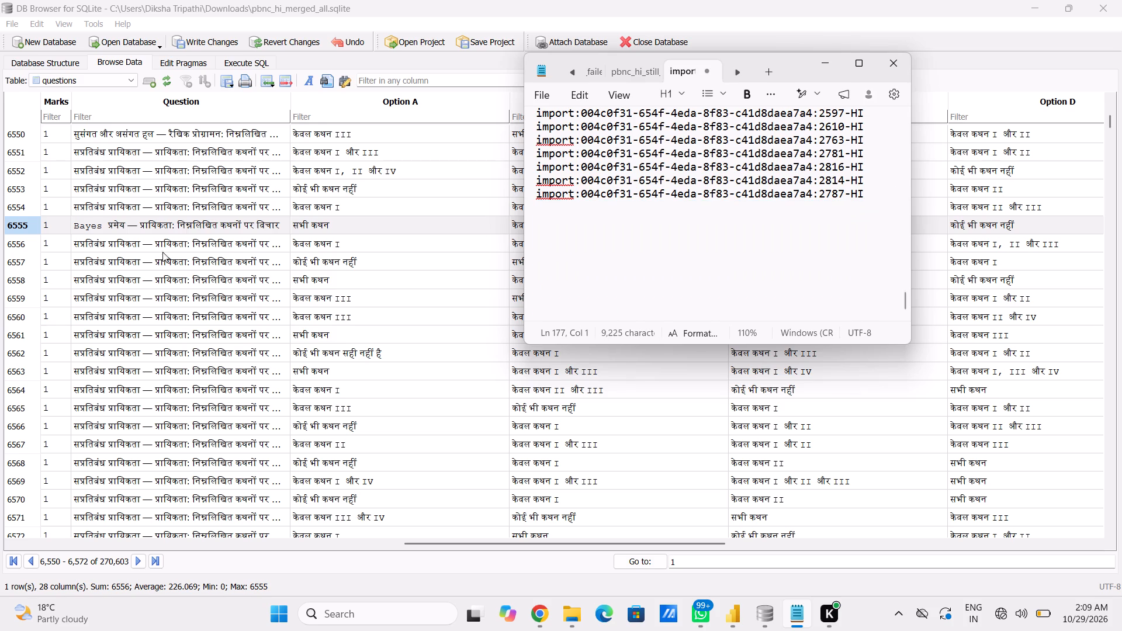
Examine the question text of the rows after 6555, up to about row 6761, for untranslated English wording.
scroll(91, 501, down, 1)
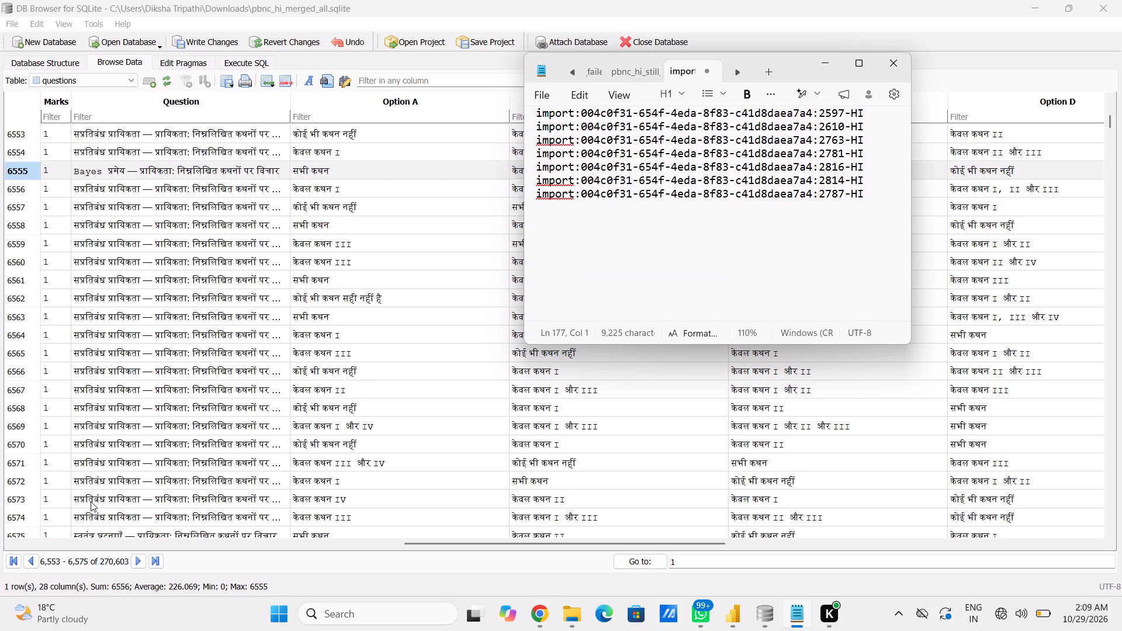
scroll(91, 501, down, 1)
scroll(144, 226, down, 1)
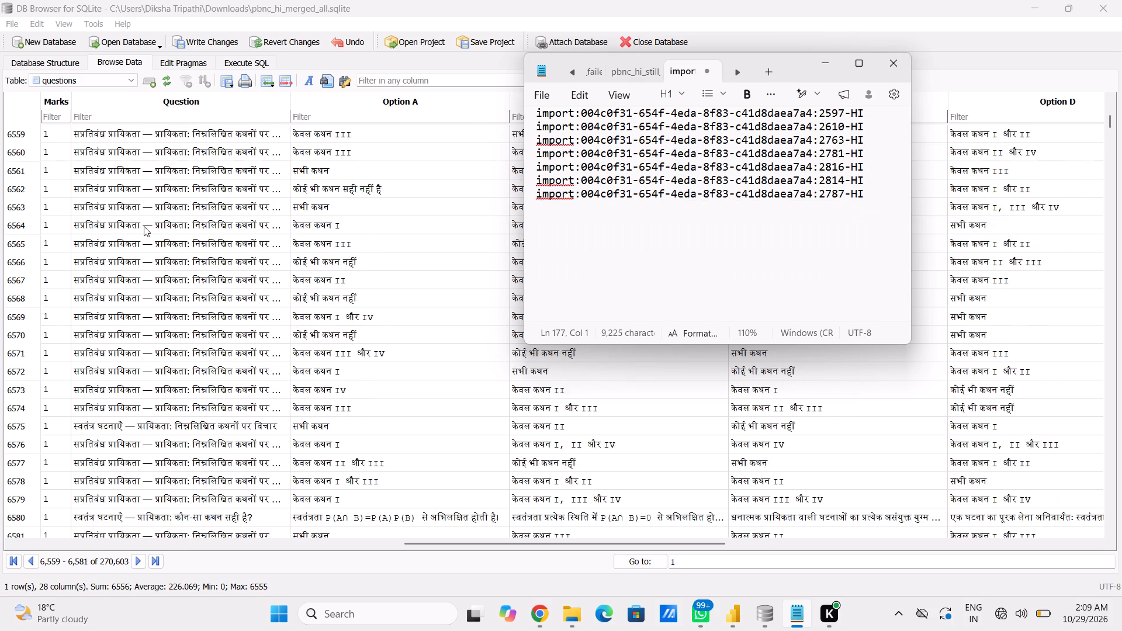
scroll(144, 226, down, 4)
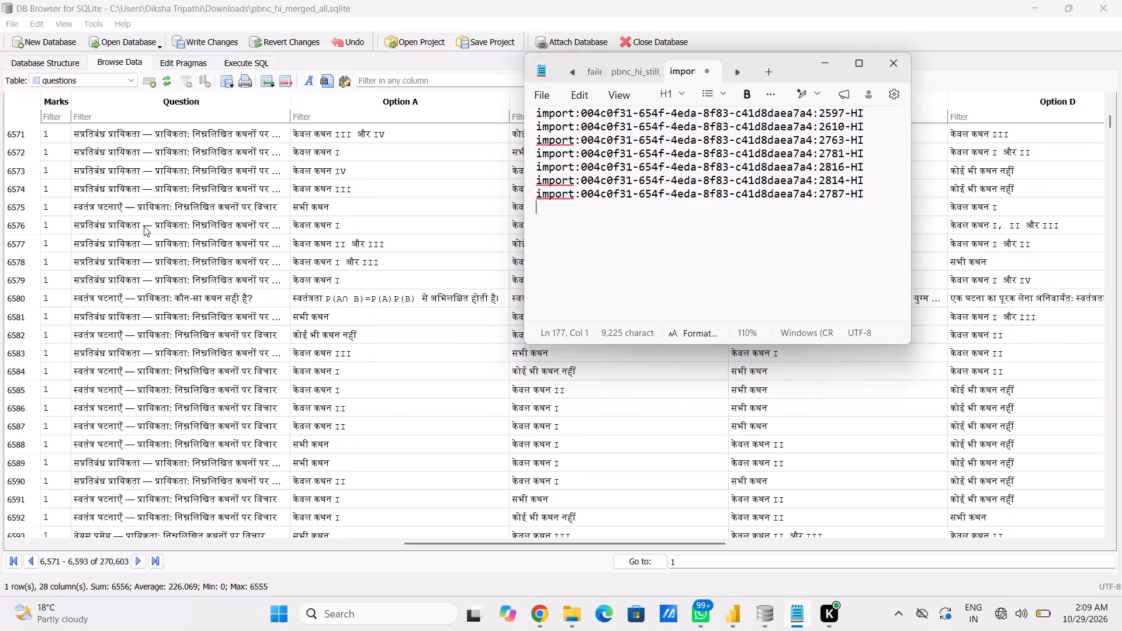
scroll(144, 226, down, 1)
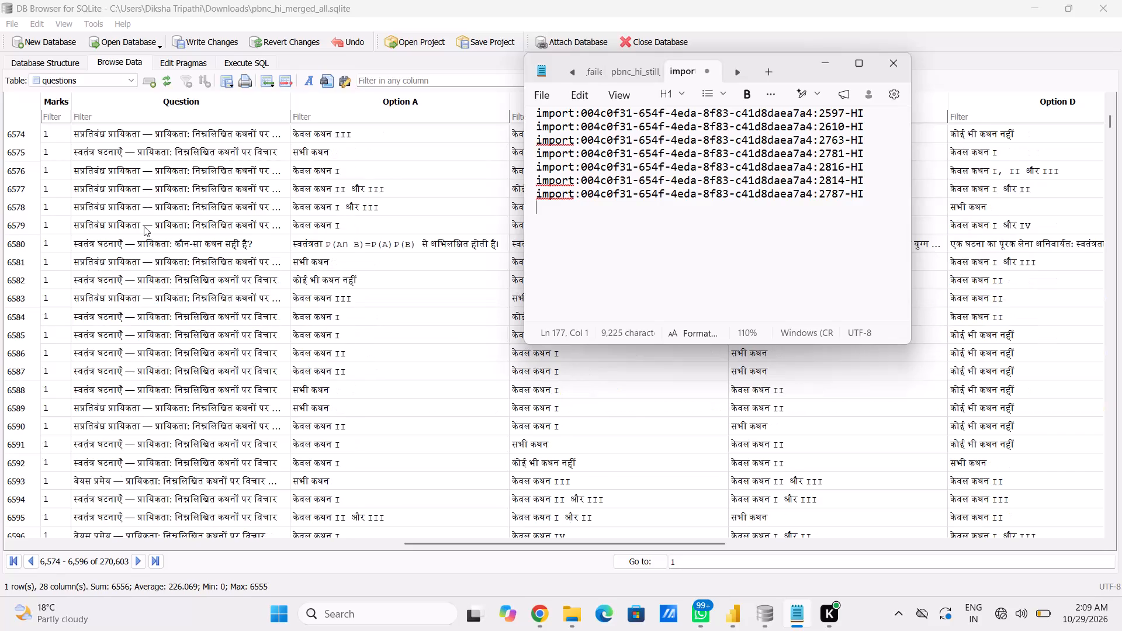
scroll(144, 226, down, 4)
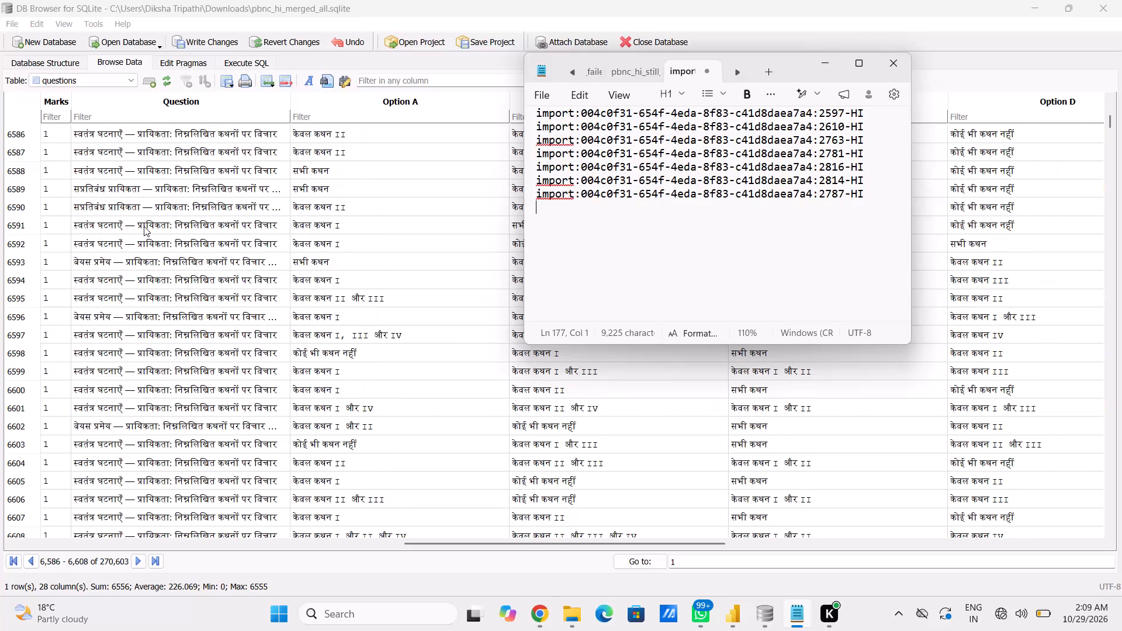
scroll(144, 226, down, 4)
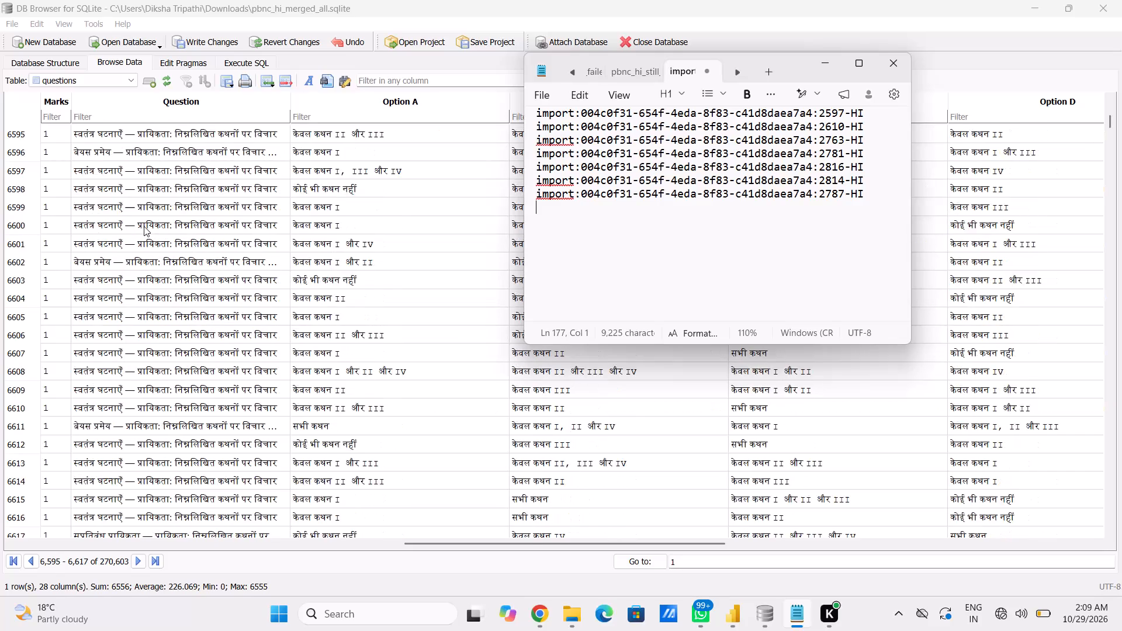
scroll(144, 226, down, 6)
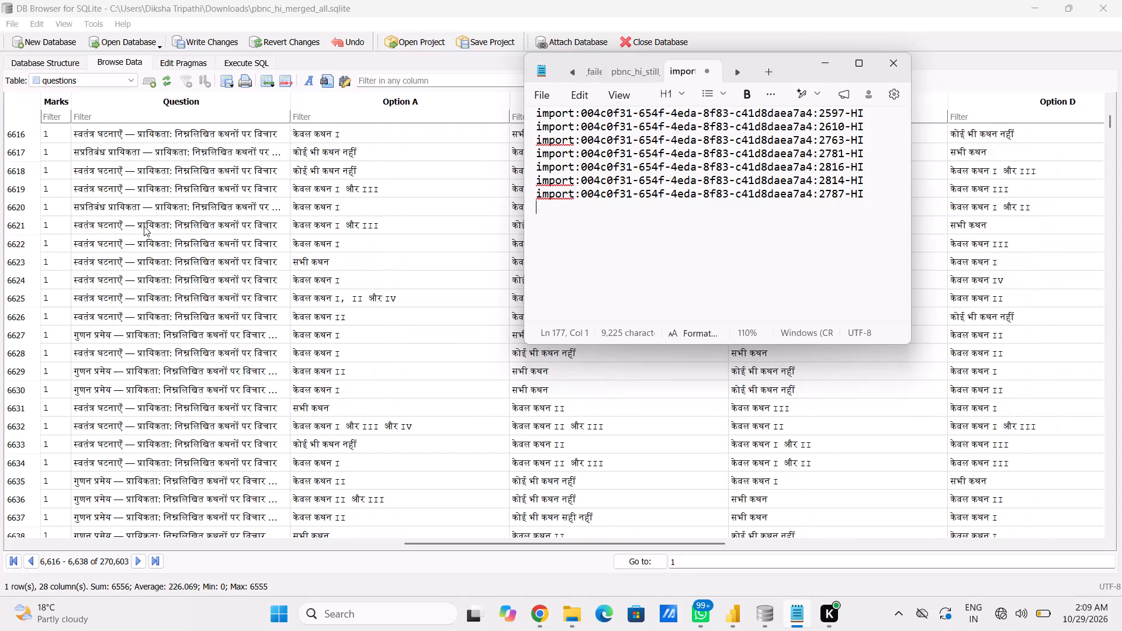
scroll(144, 226, down, 3)
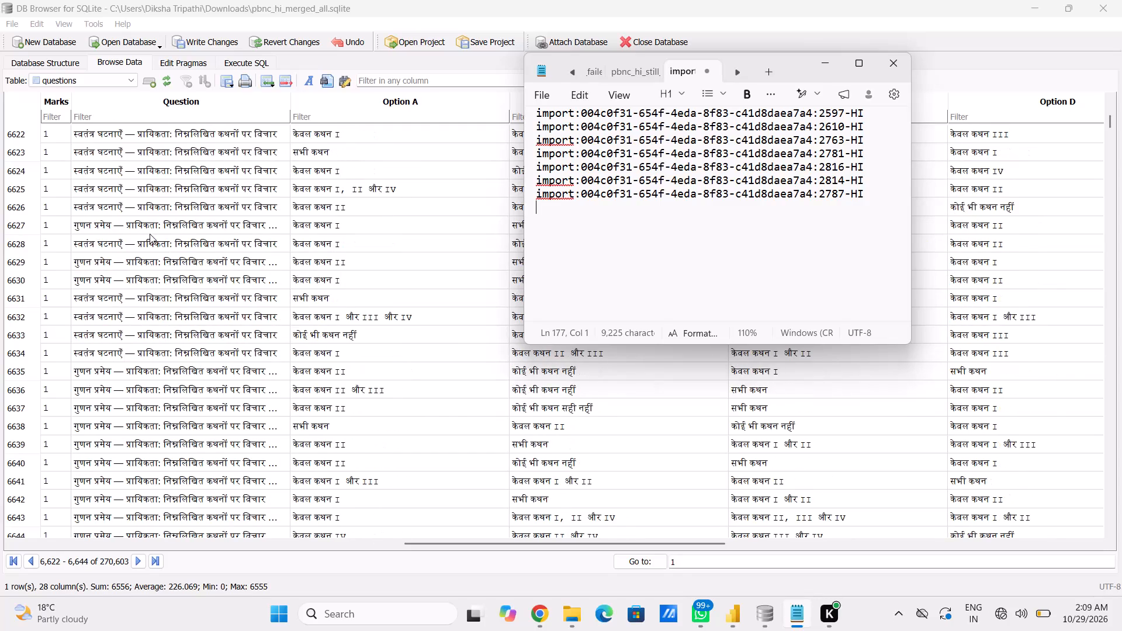
scroll(150, 234, down, 7)
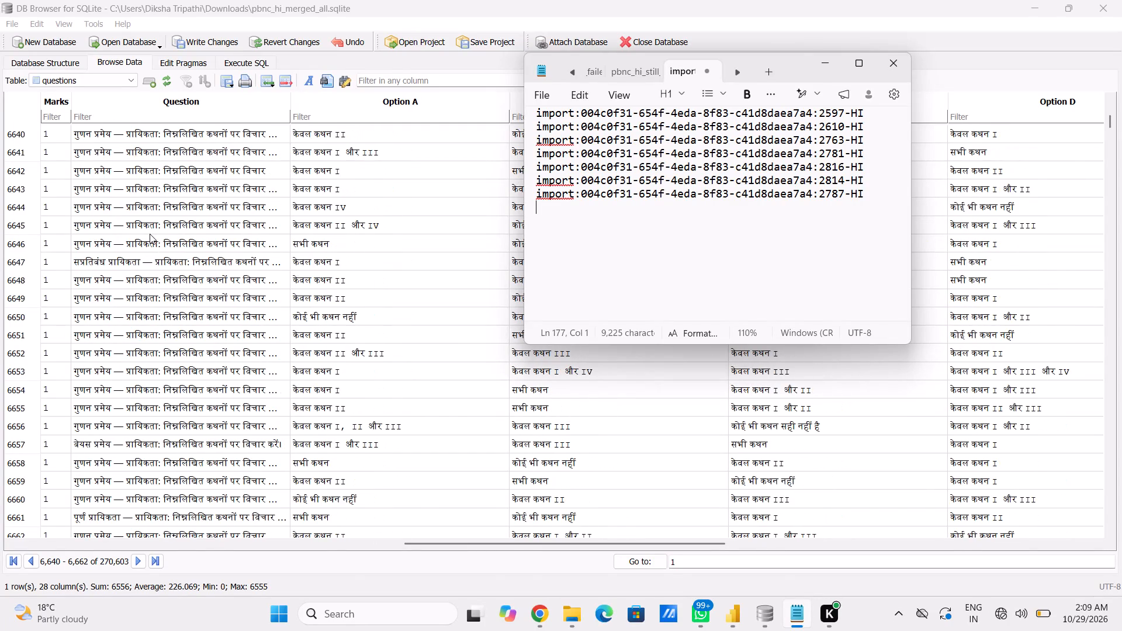
scroll(150, 234, down, 2)
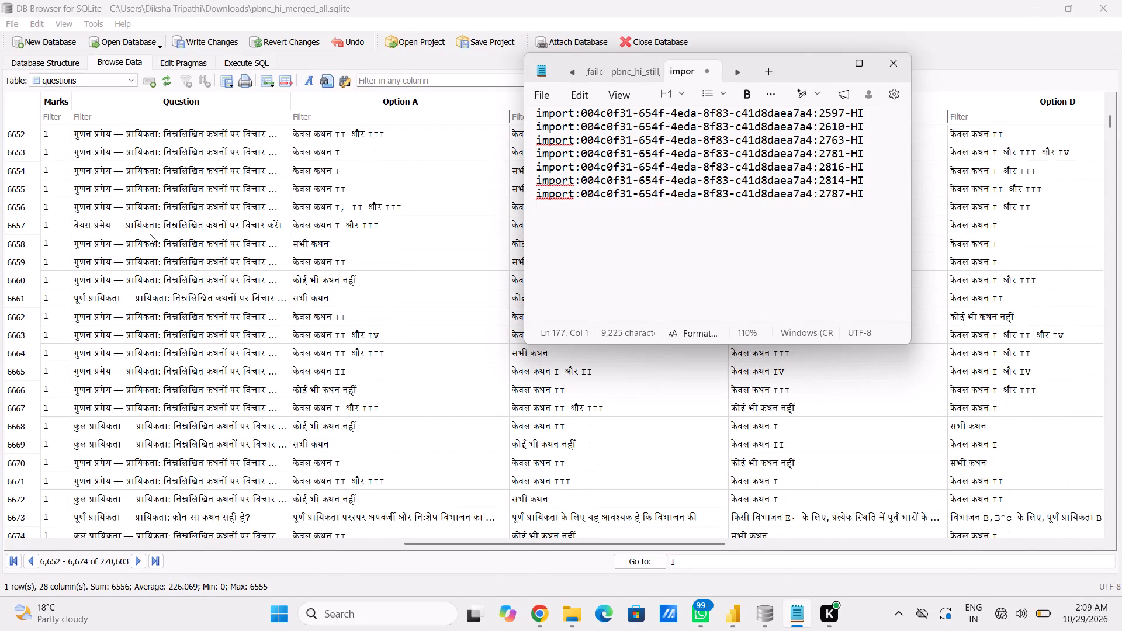
scroll(150, 234, down, 6)
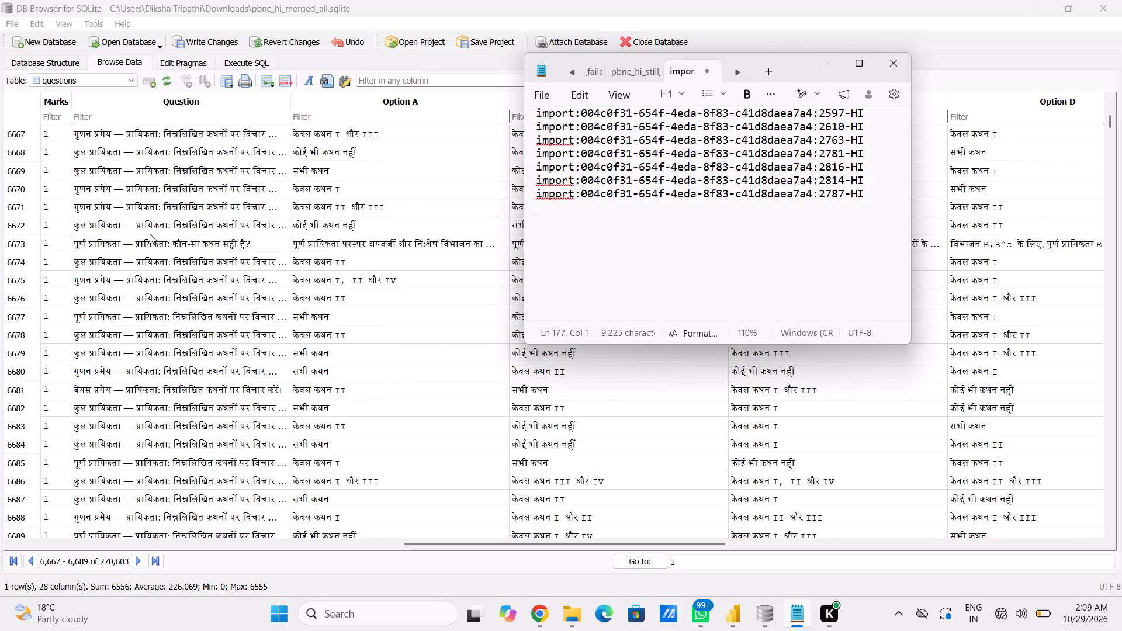
scroll(150, 234, down, 6)
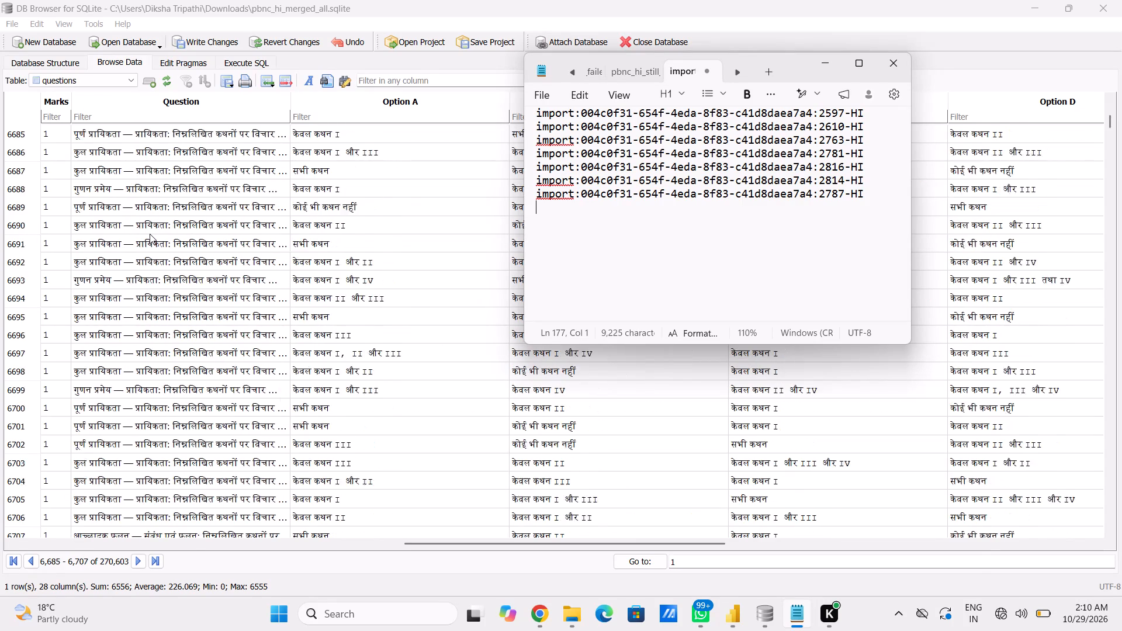
scroll(150, 234, down, 5)
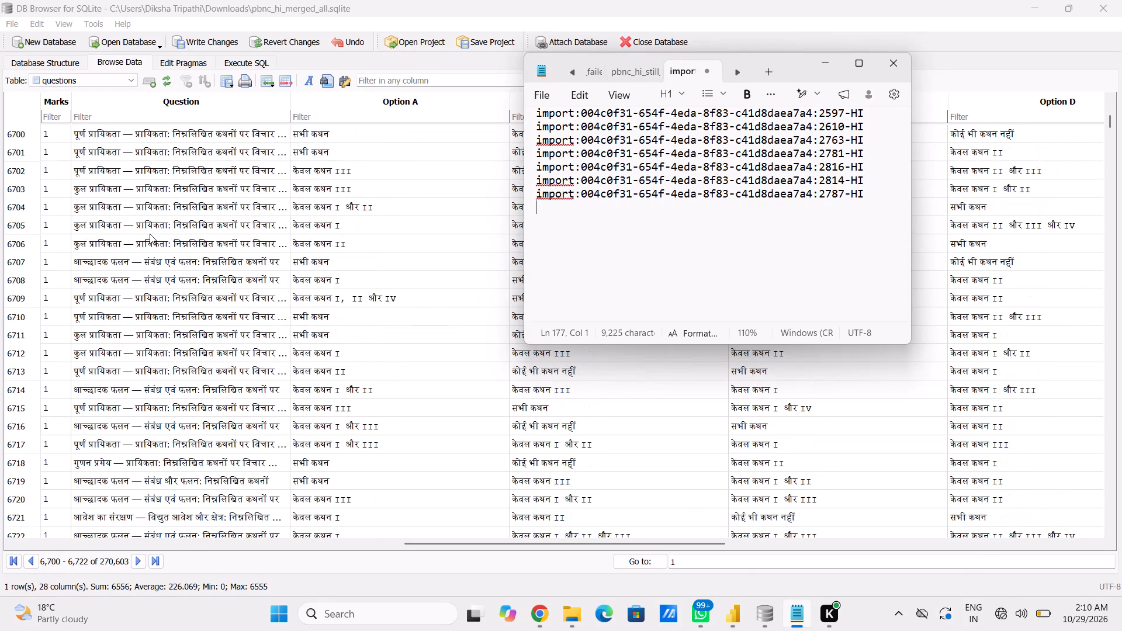
scroll(150, 234, down, 6)
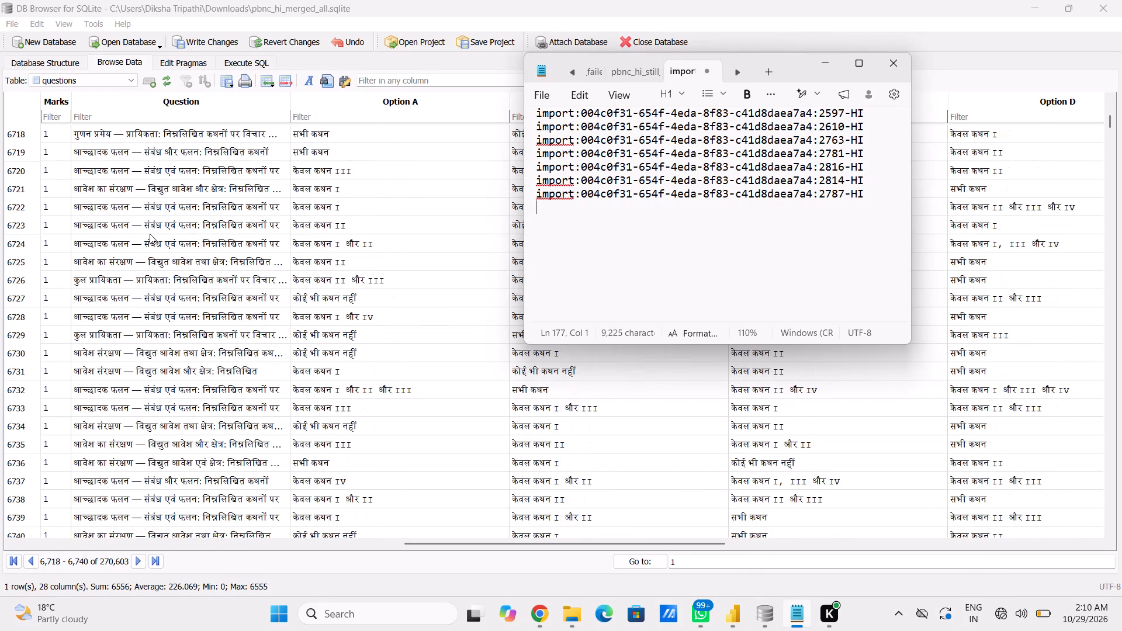
scroll(150, 234, down, 3)
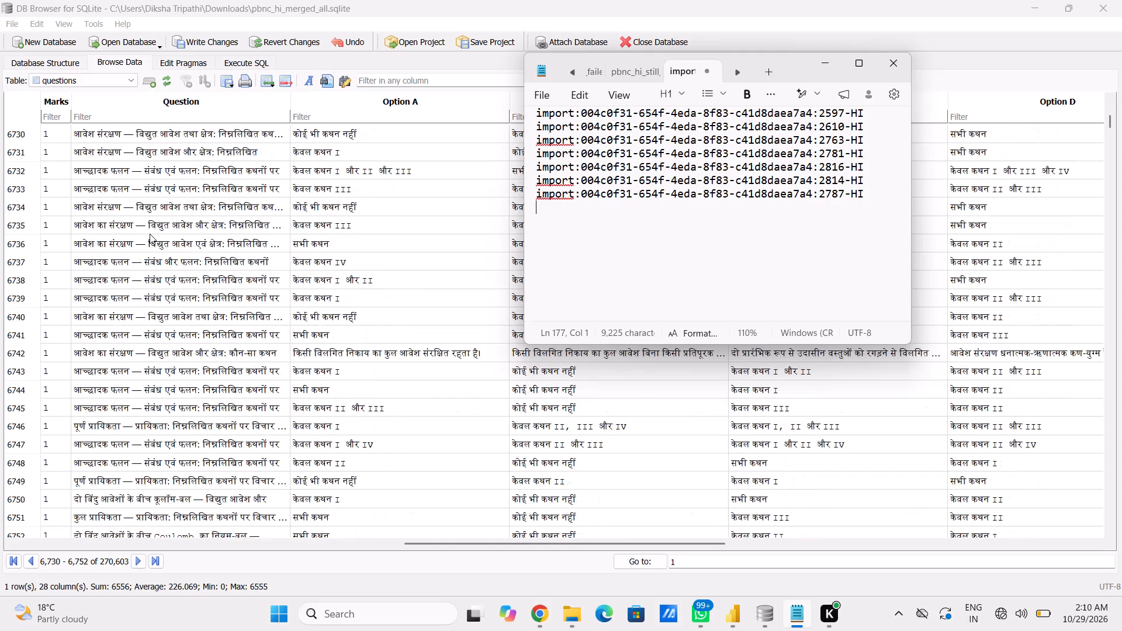
scroll(150, 234, down, 3)
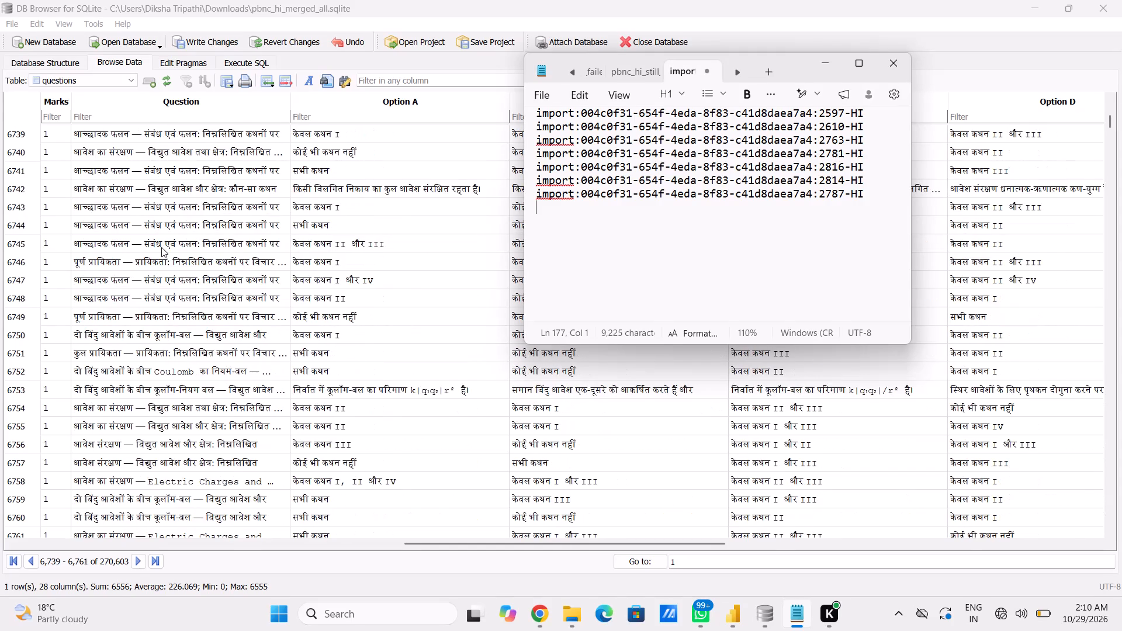
scroll(180, 223, up, 3)
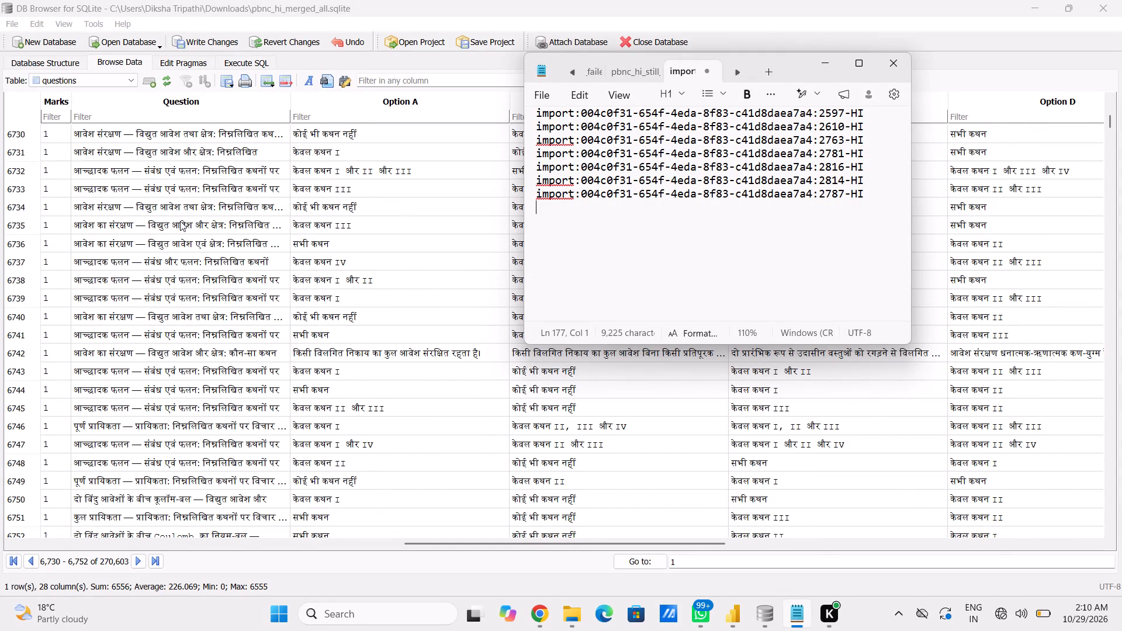
scroll(180, 221, up, 7)
scroll(182, 214, down, 4)
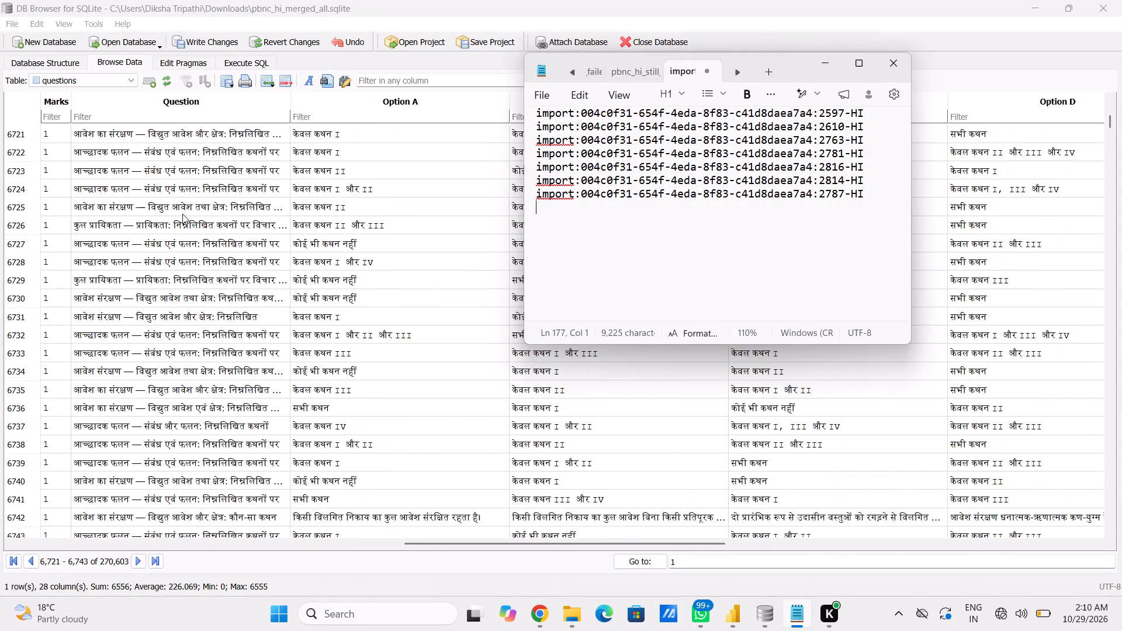
scroll(182, 214, down, 6)
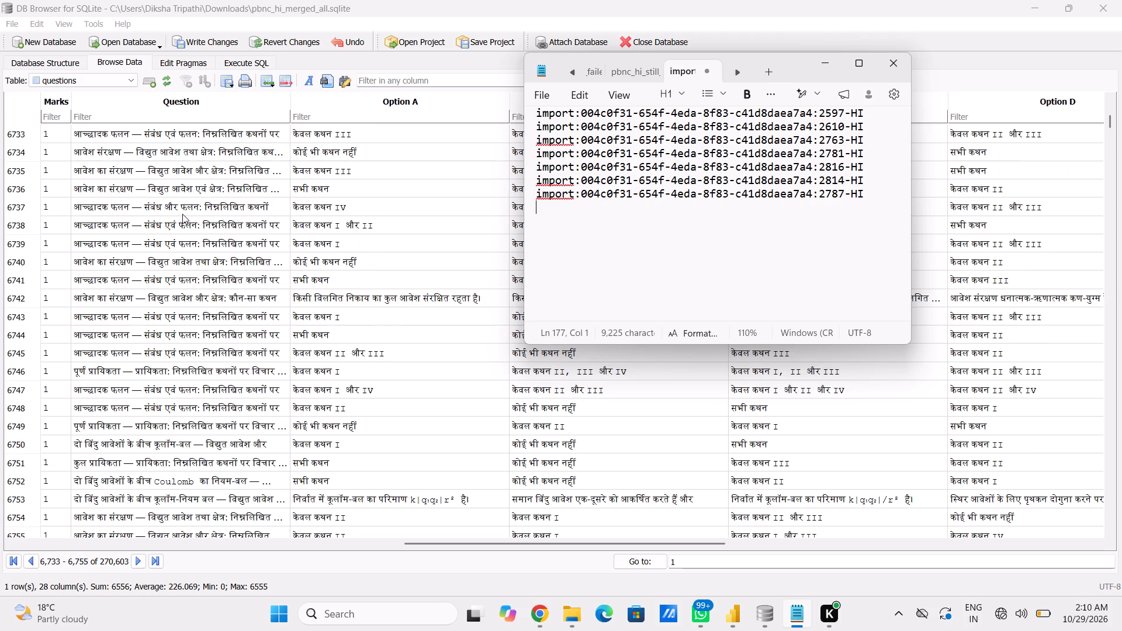
Add the ID of row 6752 (Coulomb का नियम-बल), ending in 21-HI, to the Notepad list, keeping only the ID and starting a new line.
click(10, 366)
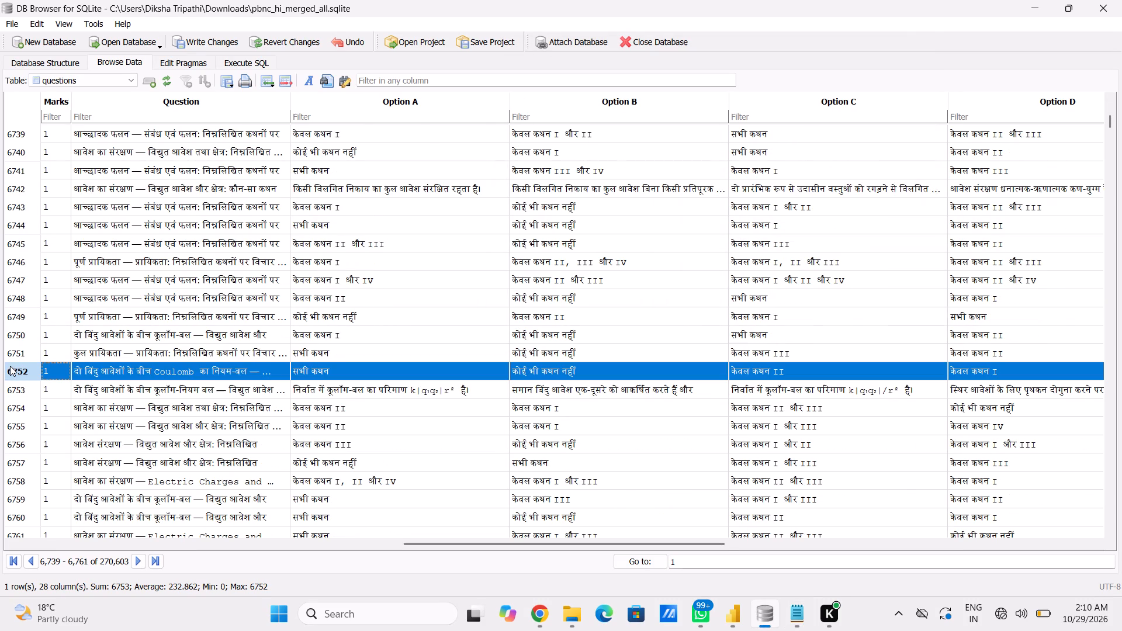
key(ctrl+c)
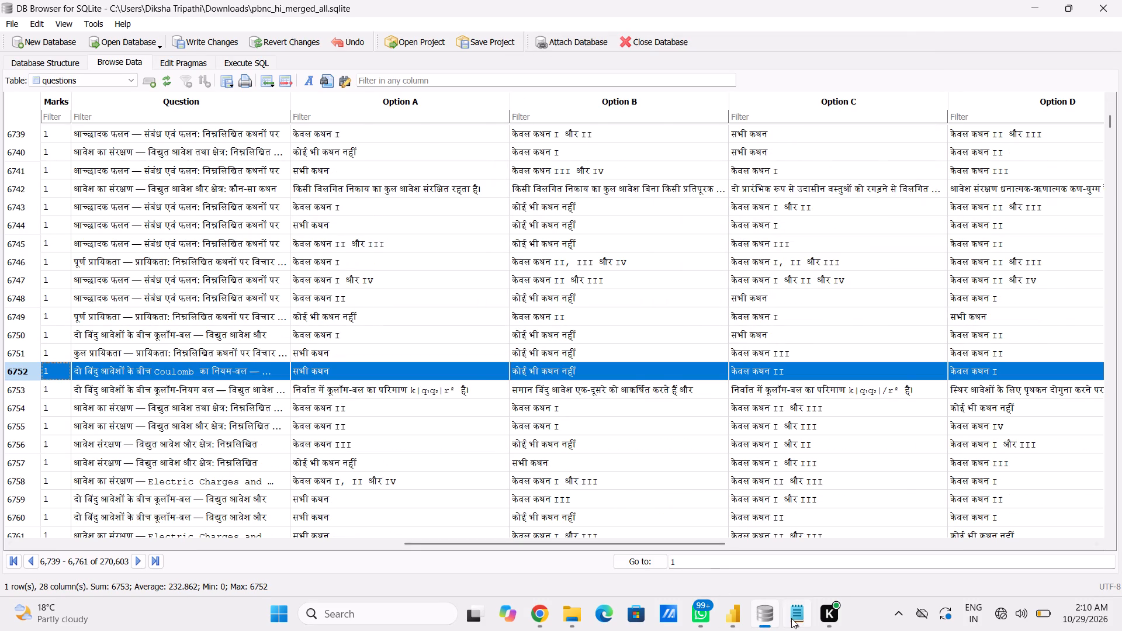
click(792, 618)
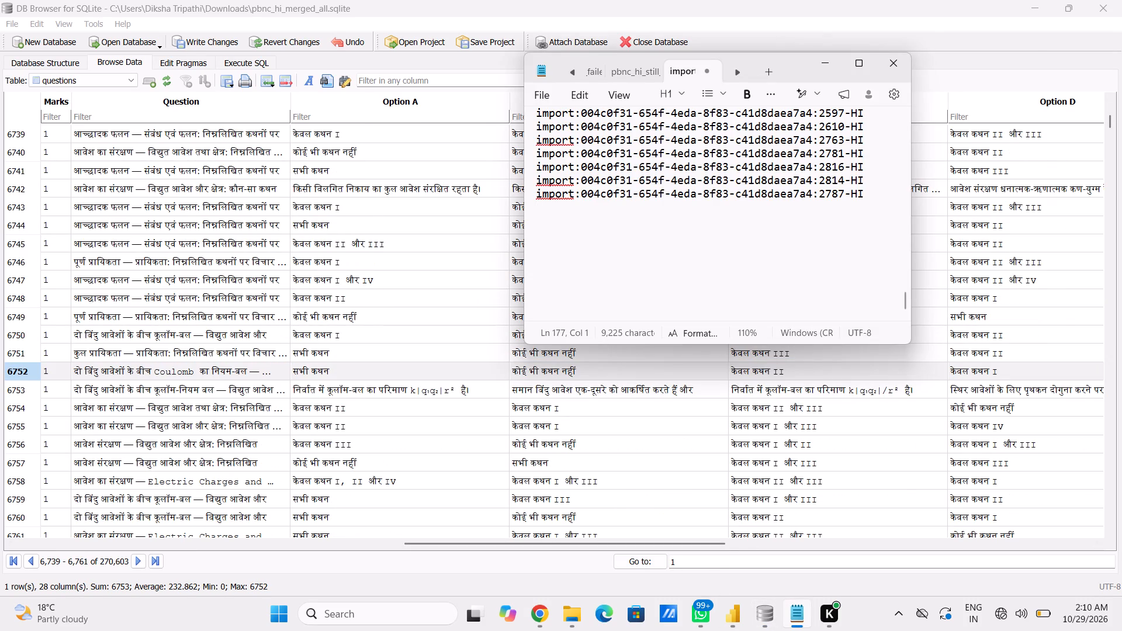
key(ctrl+v)
drag(546, 315, 542, 291)
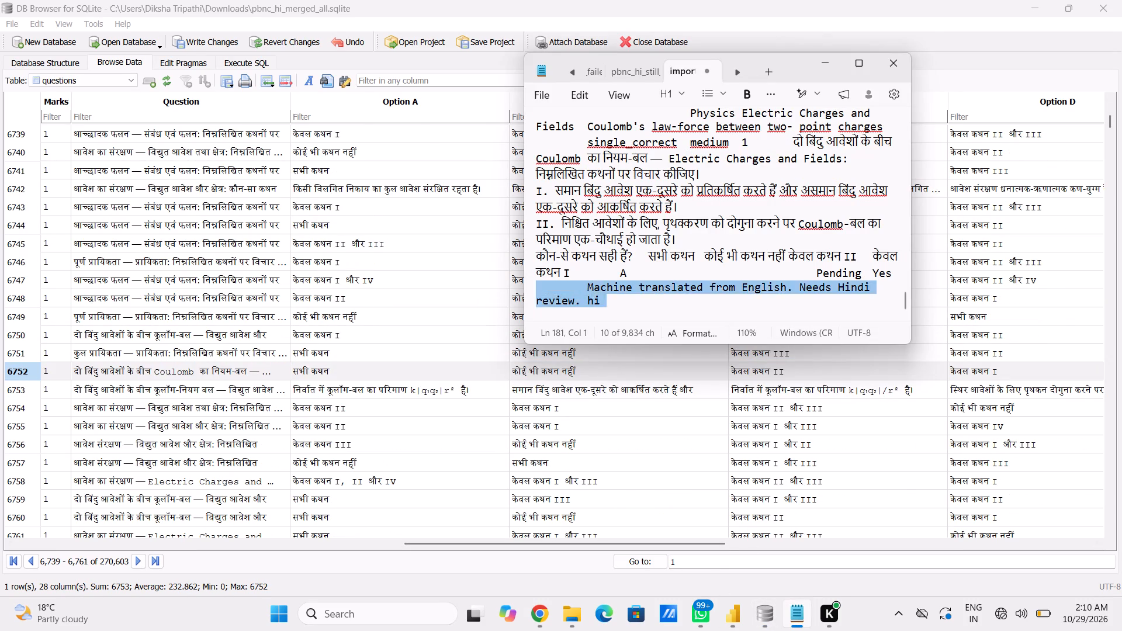
drag(542, 291, 536, 197)
scroll(542, 289, up, 2)
key(BackSpace)
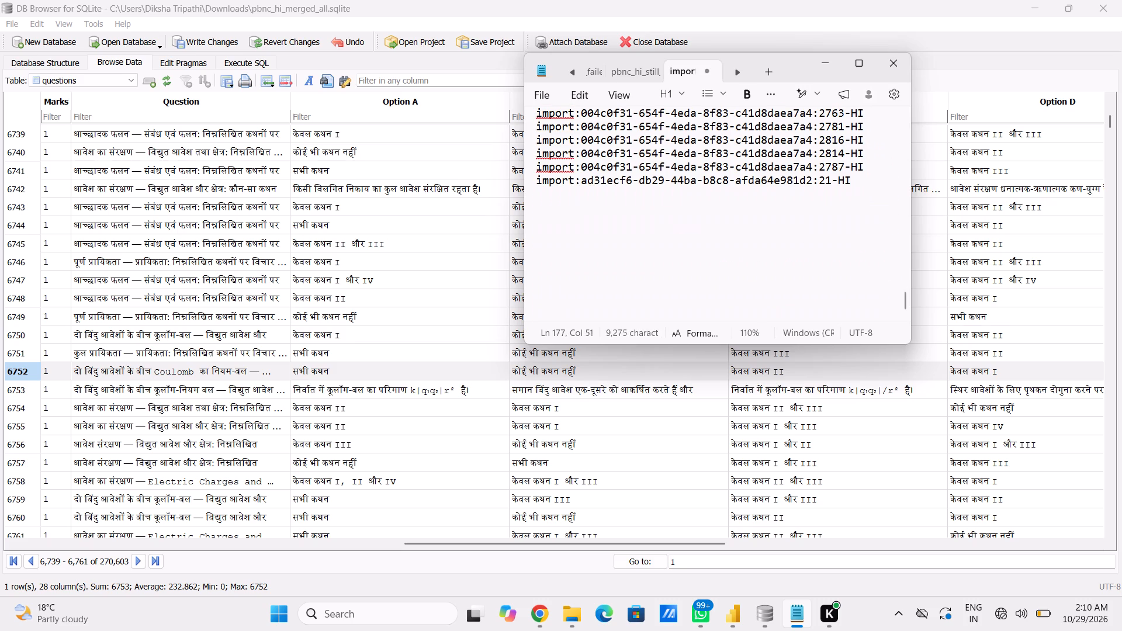
key(Return)
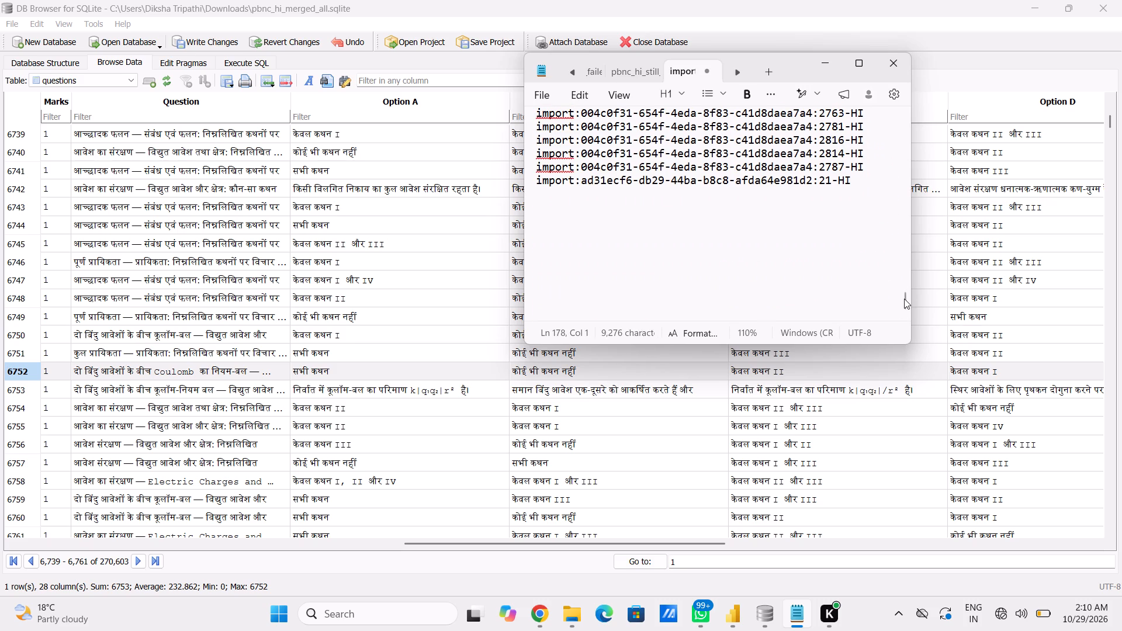
Add the ID of row 6758 (आवेश का संरक्षण — Electric Charges and Fields), ending in 18-HI, to the Notepad list, keeping only the ID and starting a new line.
drag(904, 299, 878, 92)
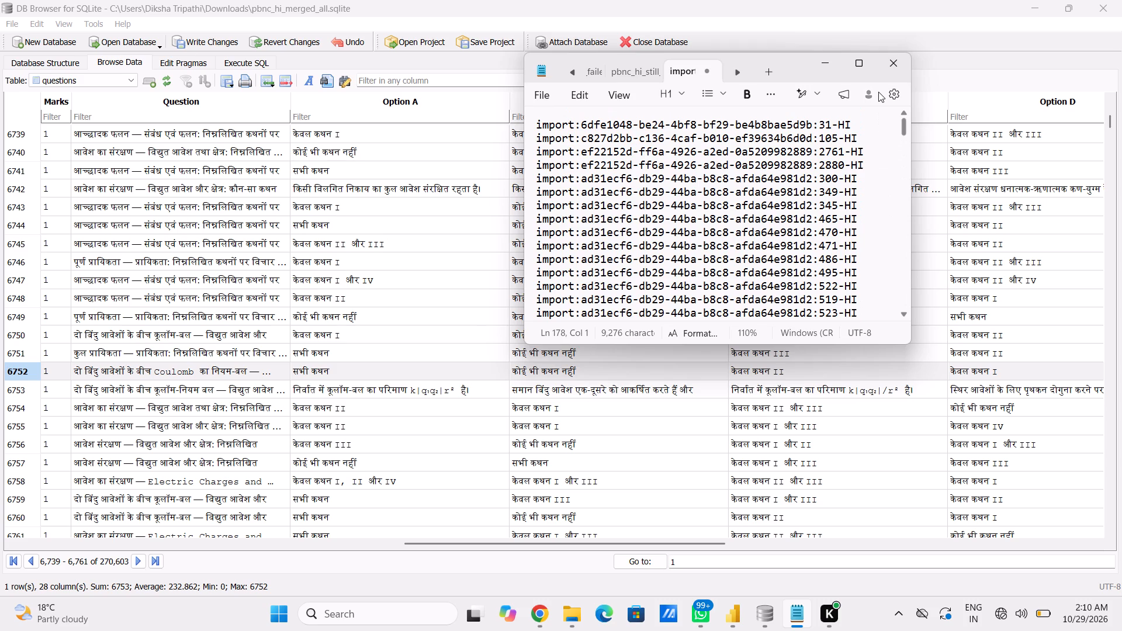
drag(878, 92, 888, 337)
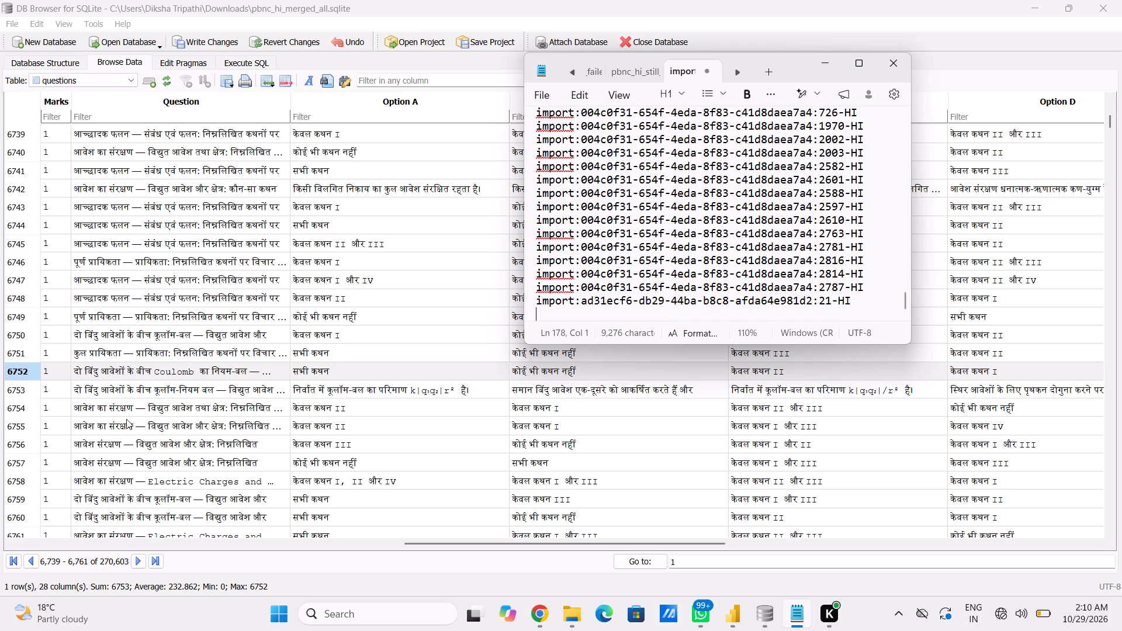
click(33, 480)
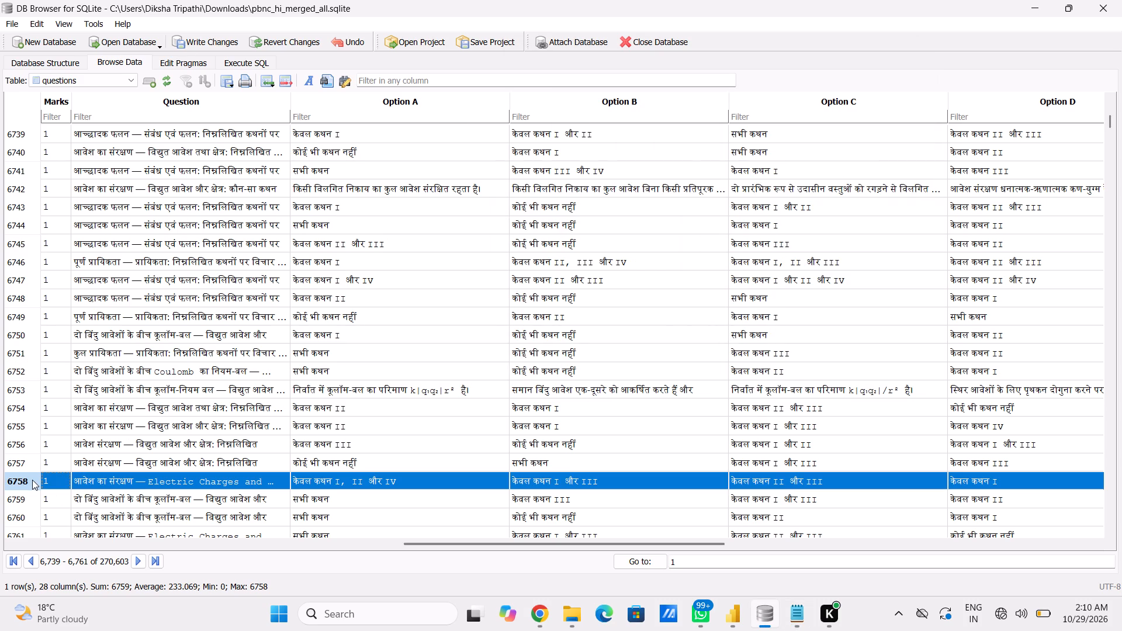
key(ctrl+c)
click(797, 606)
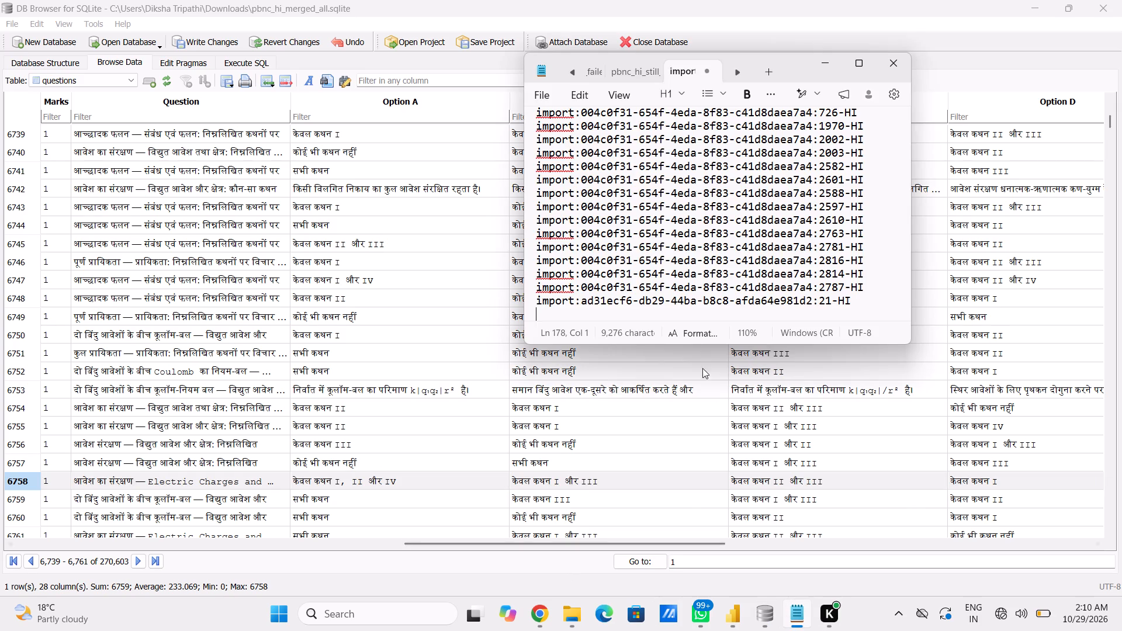
key(ctrl+v)
scroll(607, 275, up, 2)
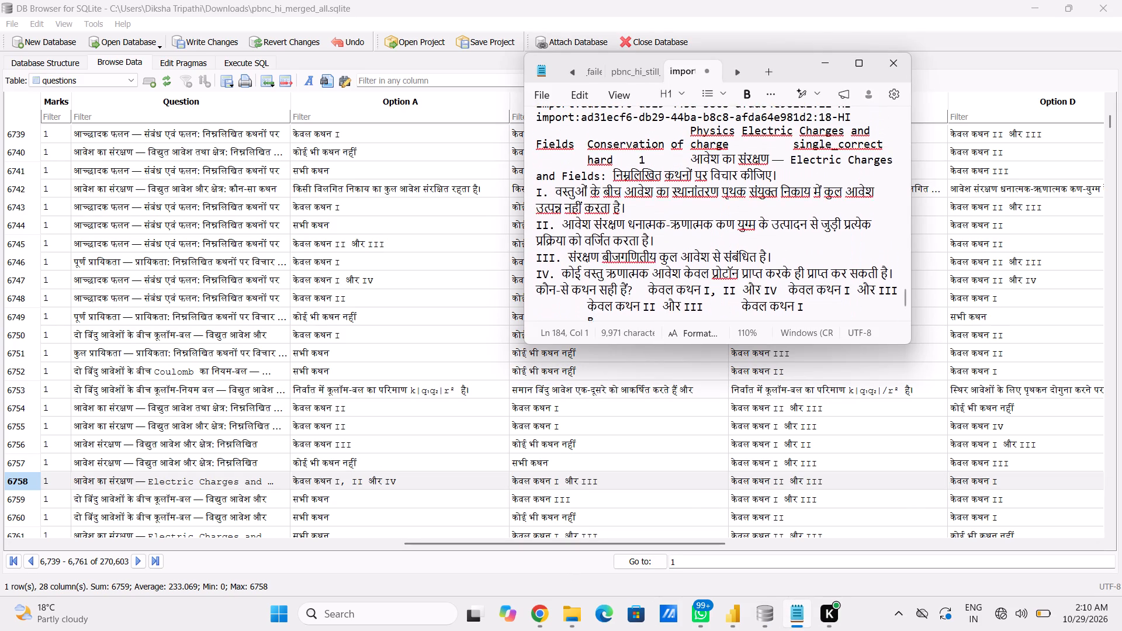
scroll(607, 273, up, 1)
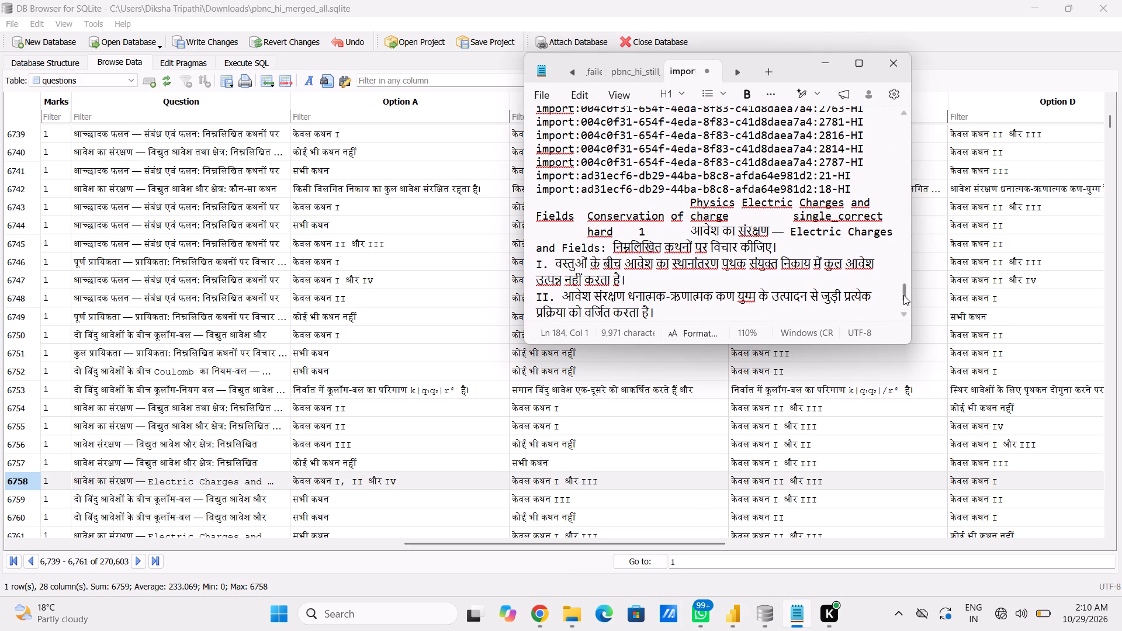
drag(904, 294, 914, 96)
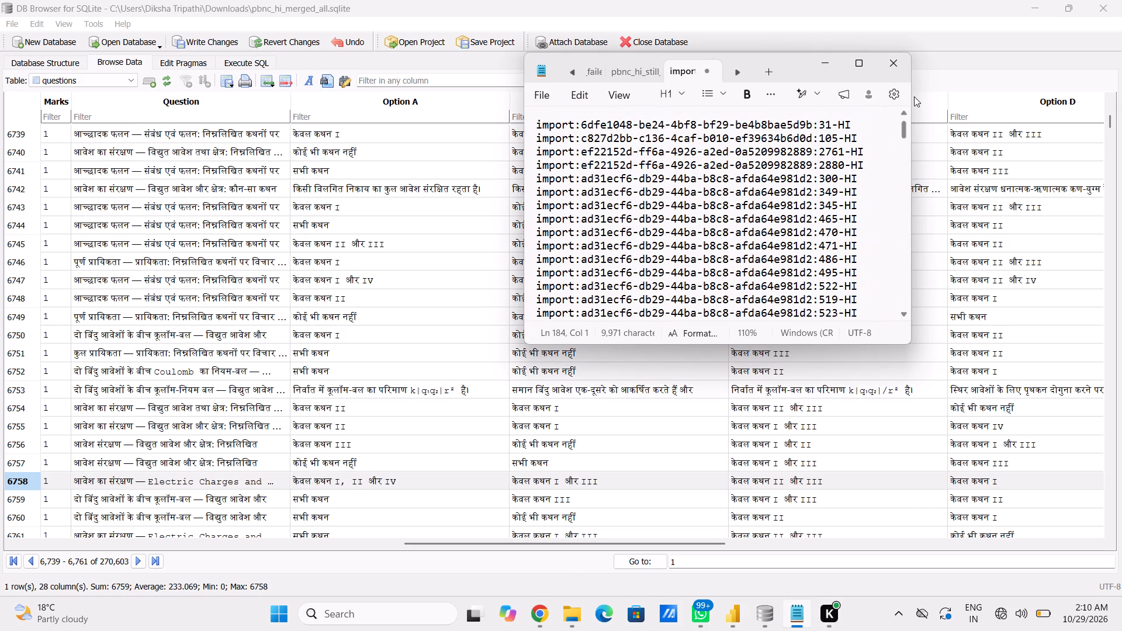
drag(914, 96, 952, 356)
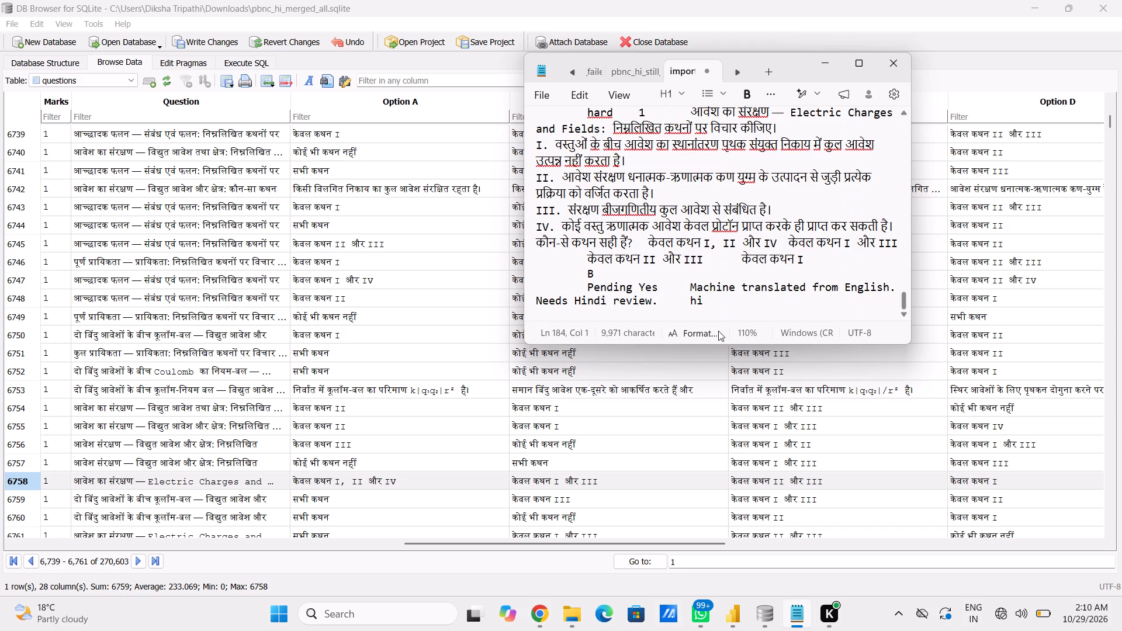
drag(539, 314, 542, 304)
scroll(539, 303, up, 1)
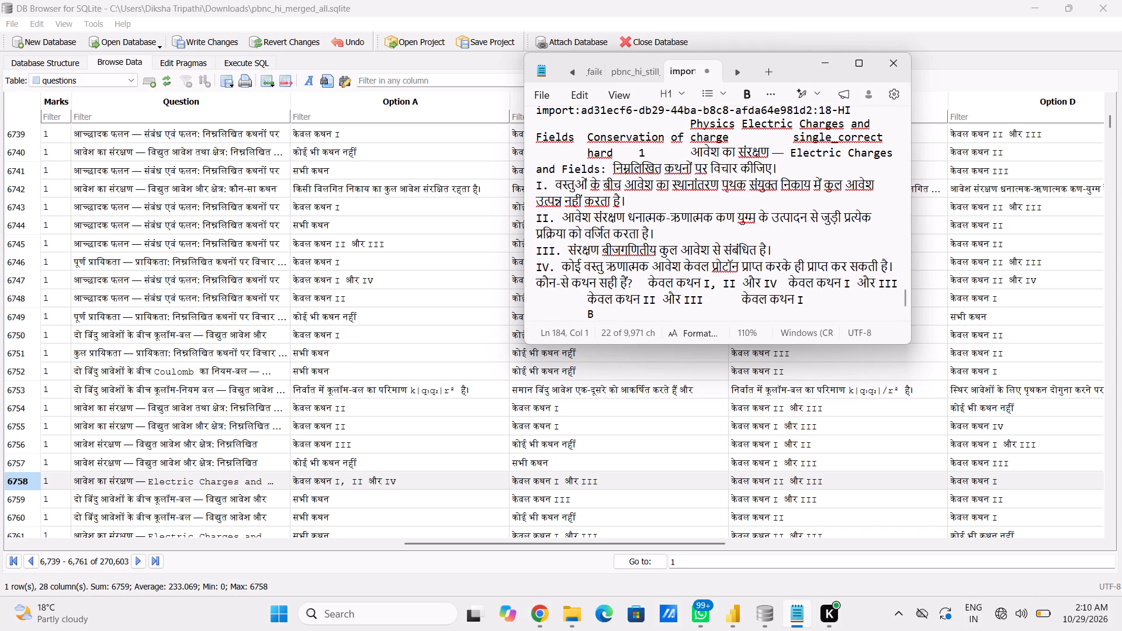
drag(542, 304, 532, 214)
scroll(542, 304, up, 2)
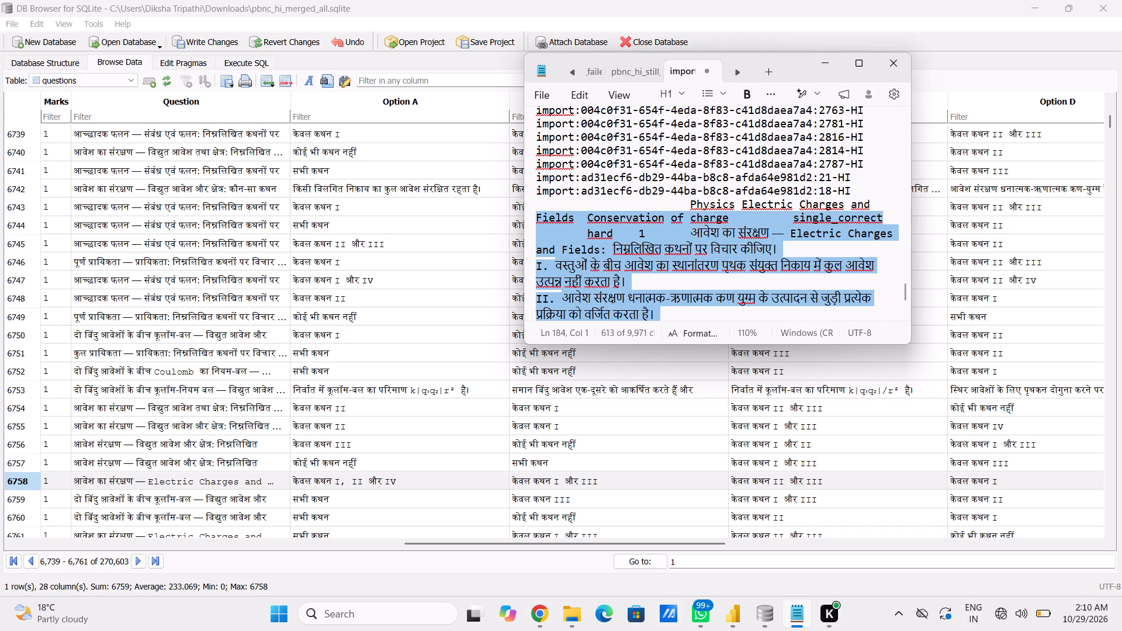
drag(532, 214, 534, 207)
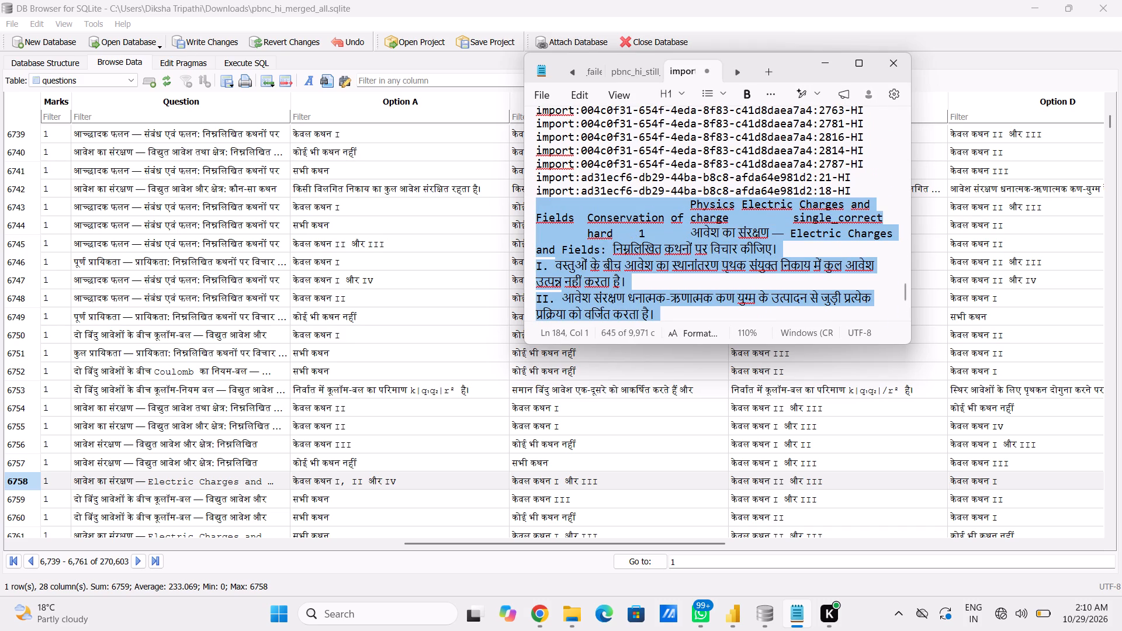
key(BackSpace)
key(Return)
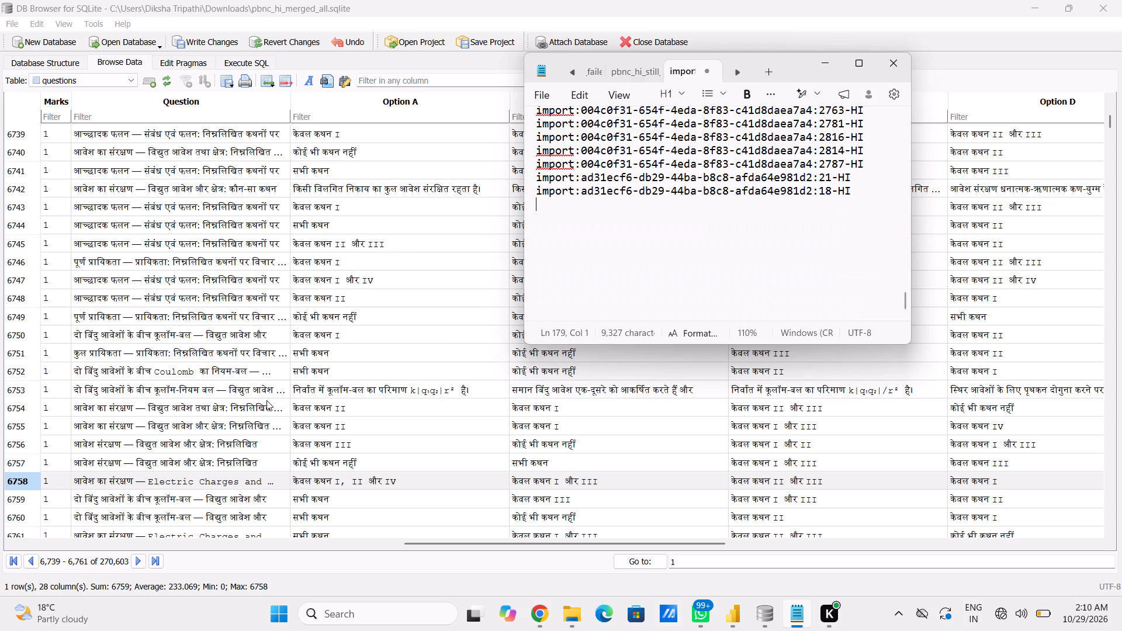
Add the ID of row 6761 (आवेश का संरक्षण — Electric Charges and Fields), ending in 10-HI, to the Notepad list, keeping only the ID and starting a new line.
scroll(266, 400, down, 4)
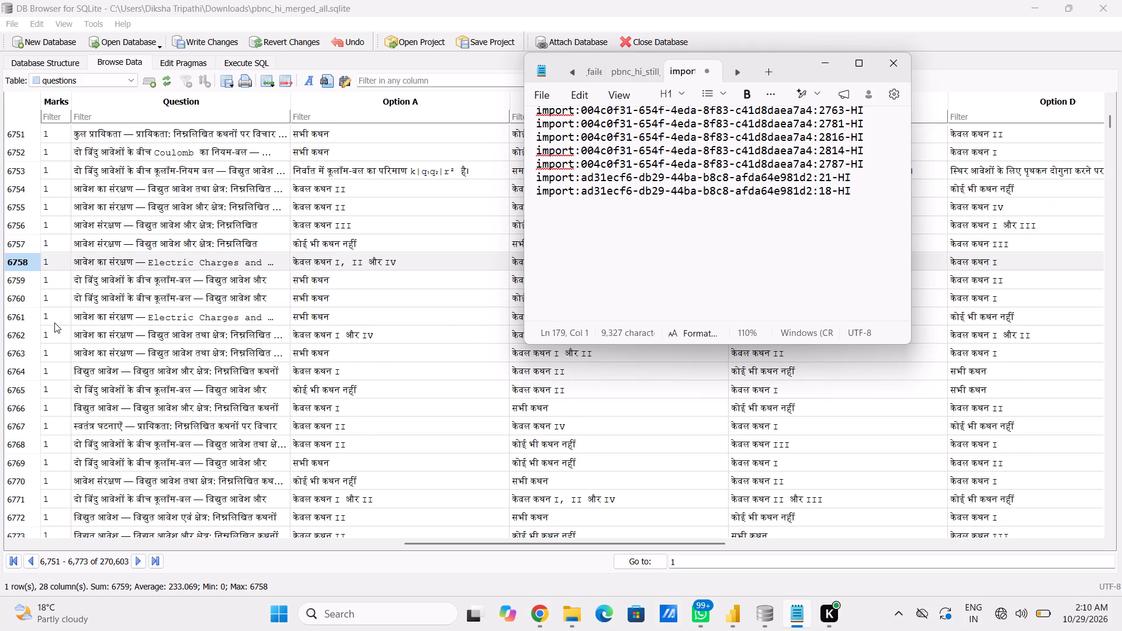
click(27, 321)
key(ctrl+c)
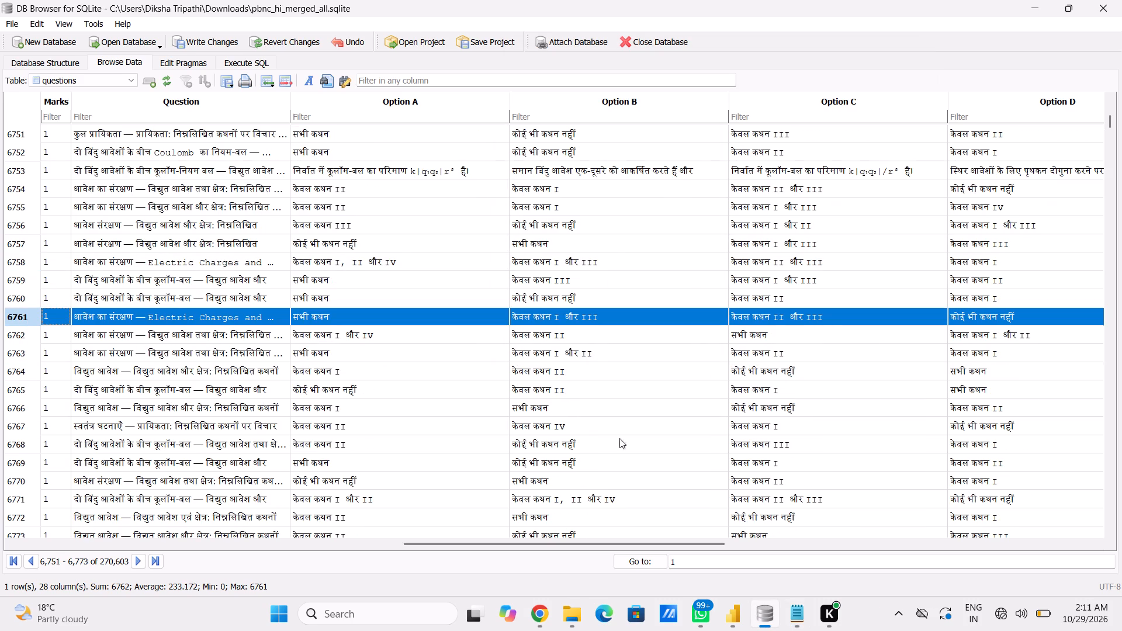
click(795, 612)
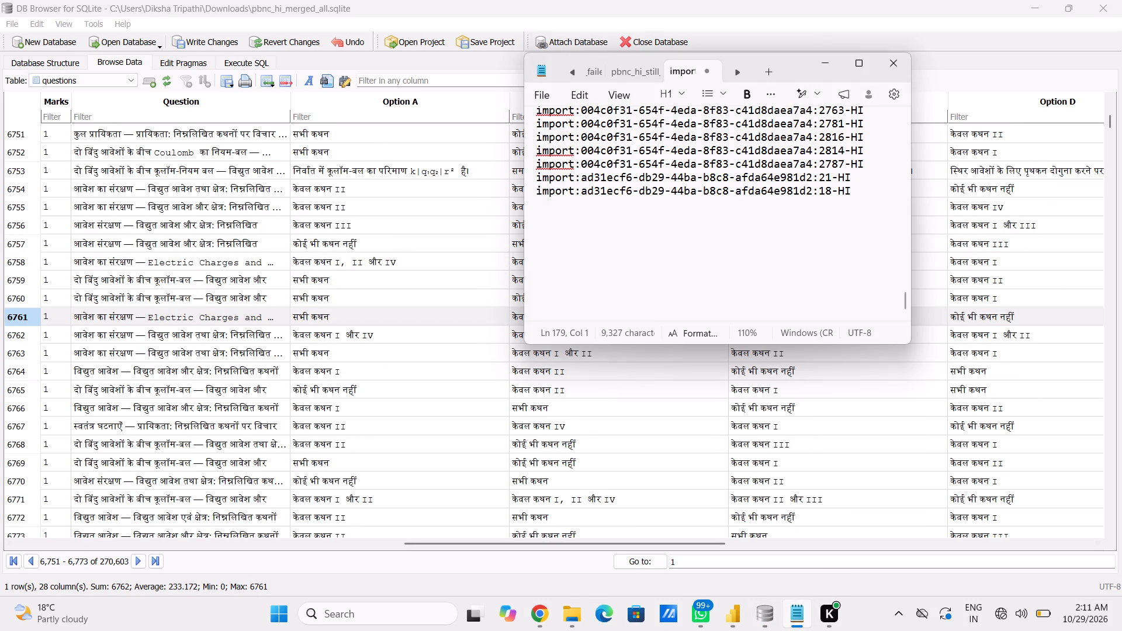
key(ctrl+v)
drag(536, 318, 536, 316)
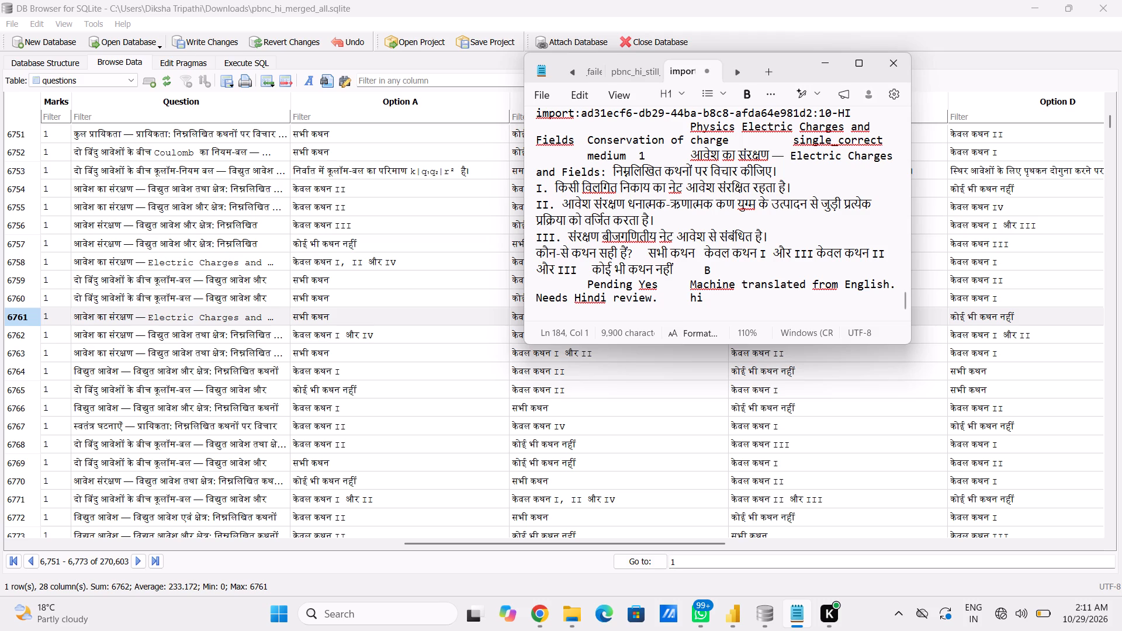
drag(536, 316, 536, 209)
scroll(540, 304, up, 2)
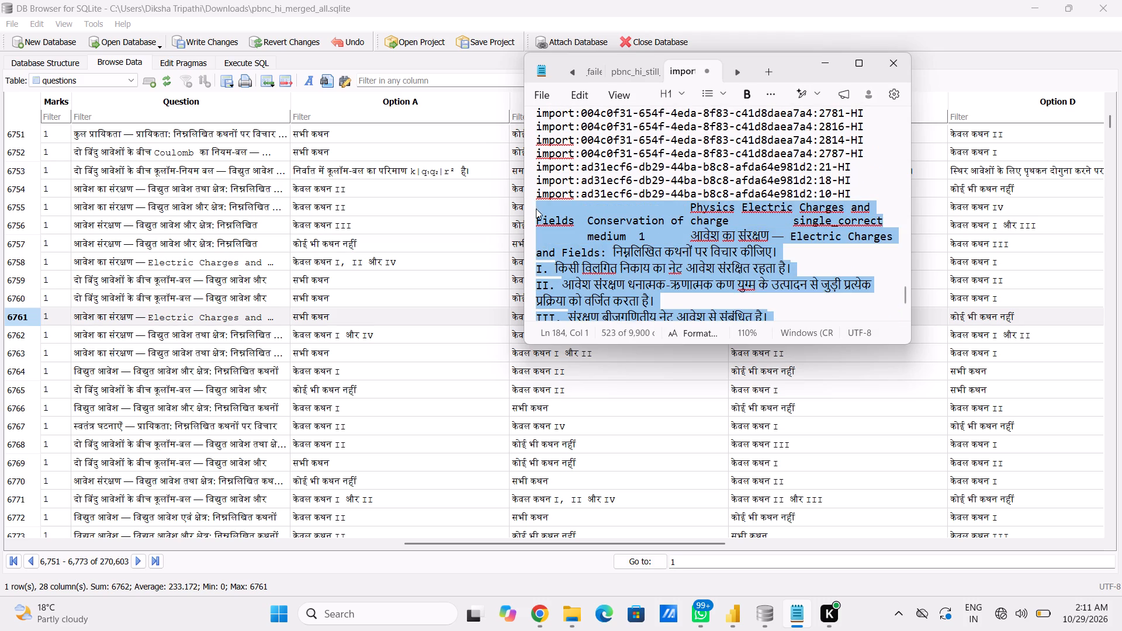
key(BackSpace)
key(Return)
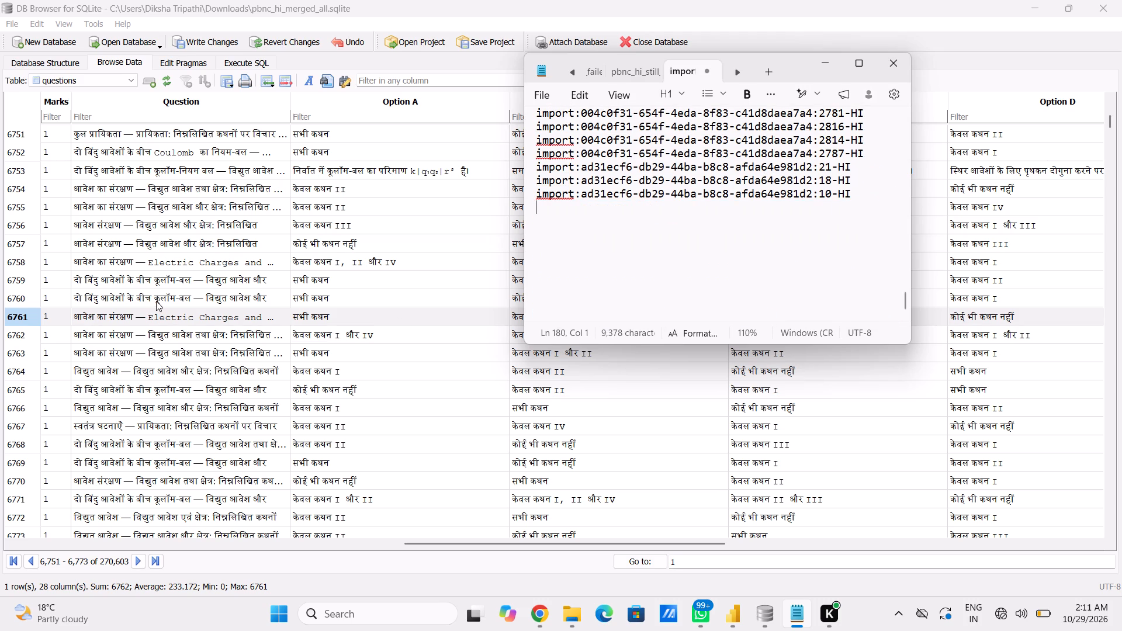
Add the ID of row 6789 (विद्युत आवेश — Electric Charges and Fields), ending in 37-HI, to the Notepad list, keeping only the ID and starting a new line.
scroll(168, 292, down, 2)
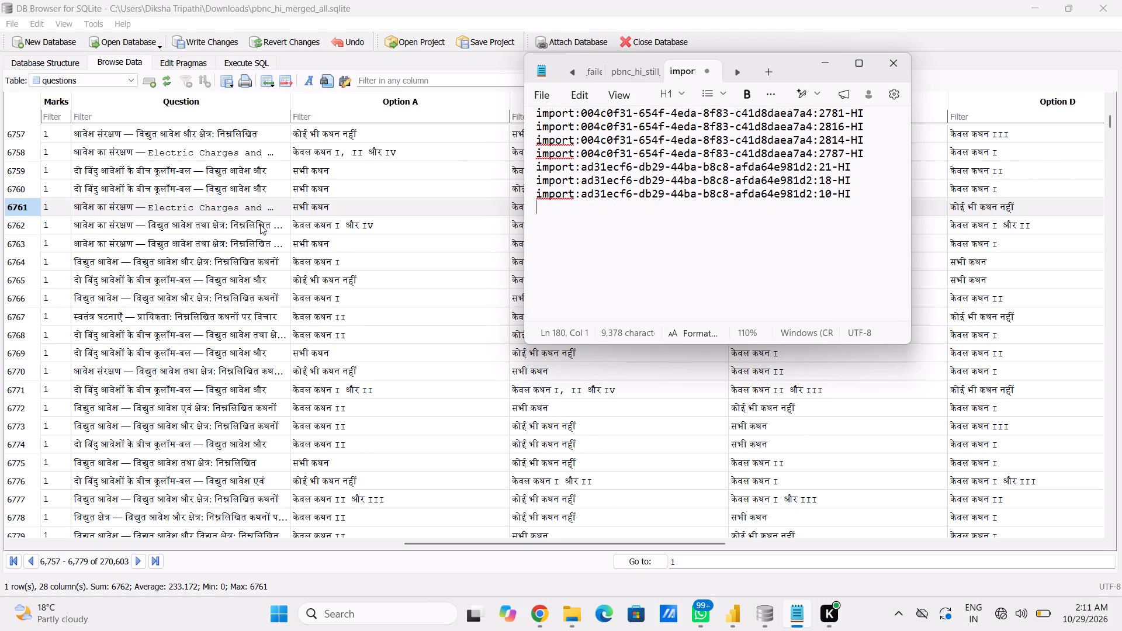
scroll(221, 459, down, 3)
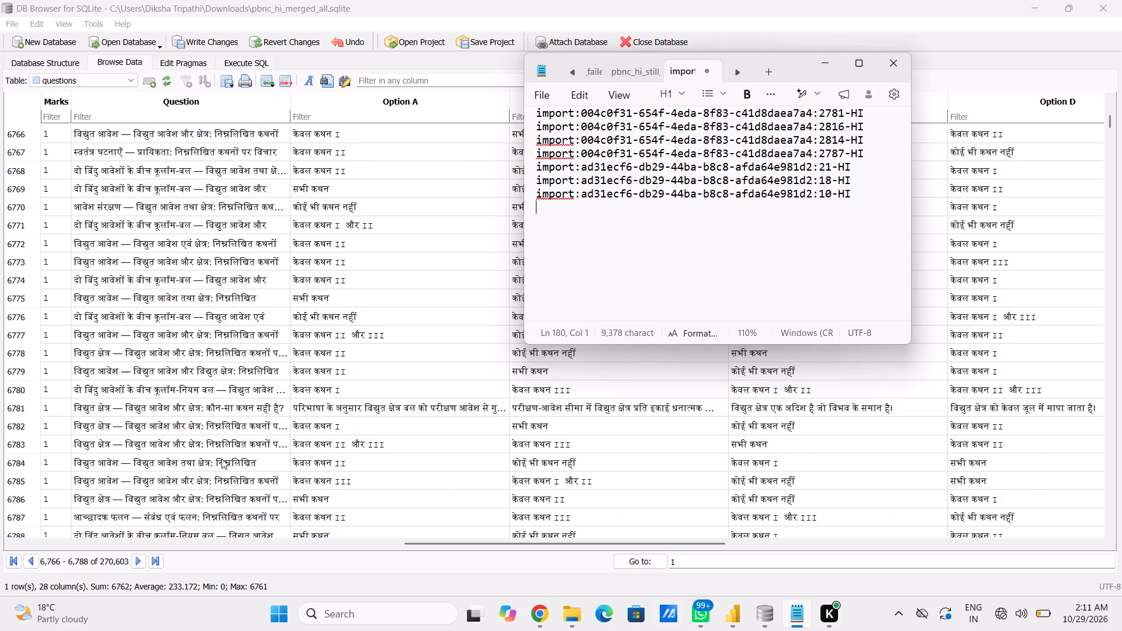
scroll(221, 459, down, 1)
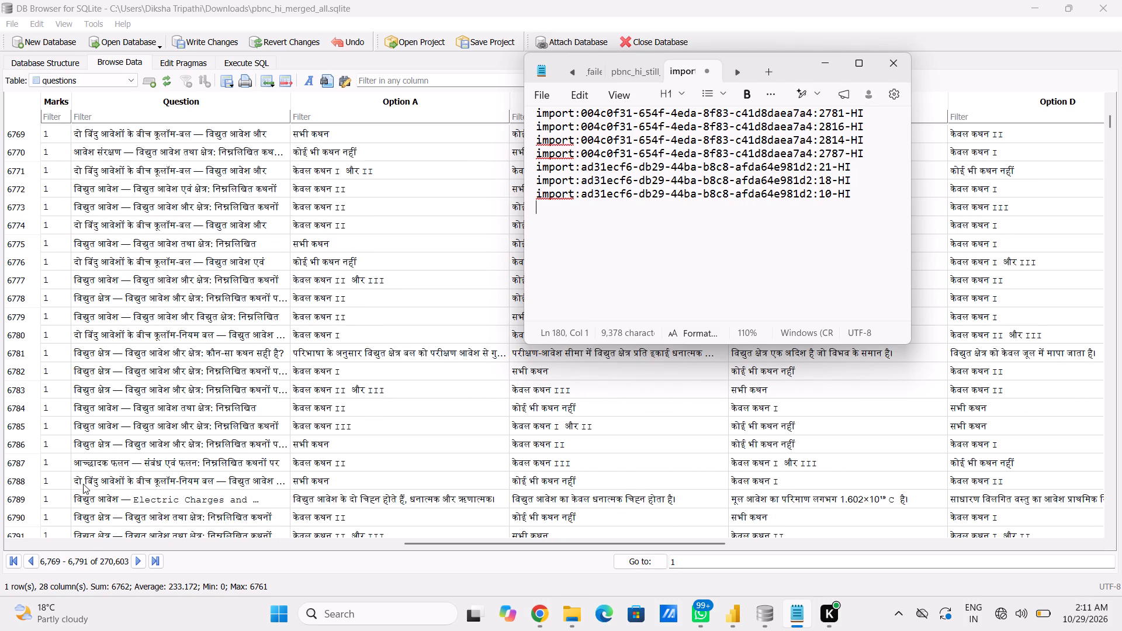
click(19, 501)
scroll(134, 379, down, 2)
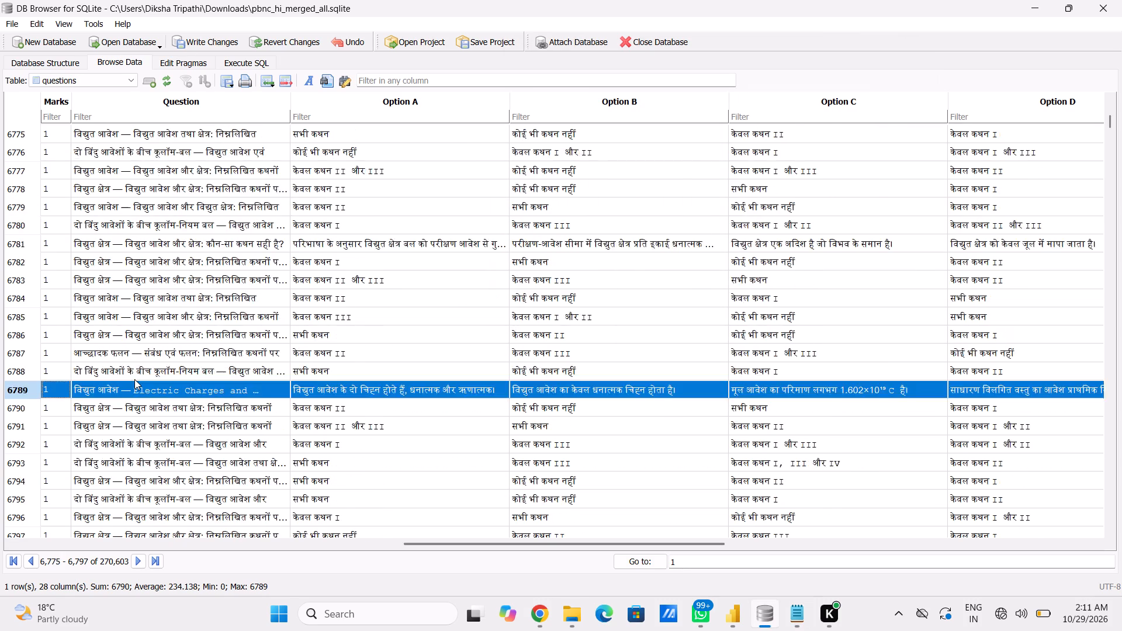
scroll(134, 379, down, 4)
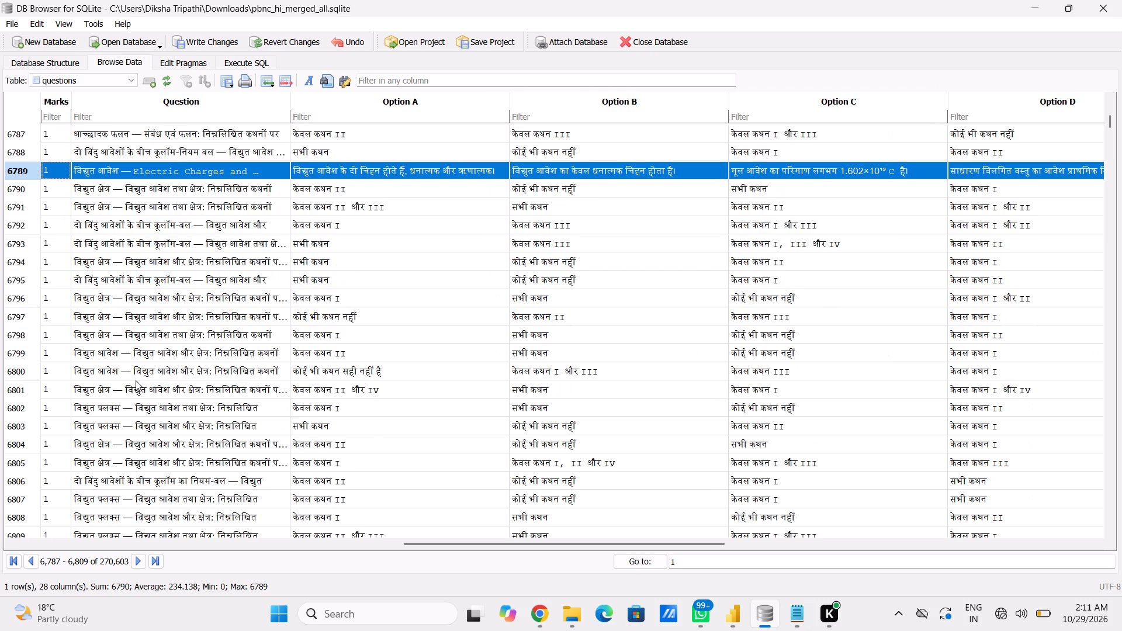
key(ctrl+c)
click(795, 617)
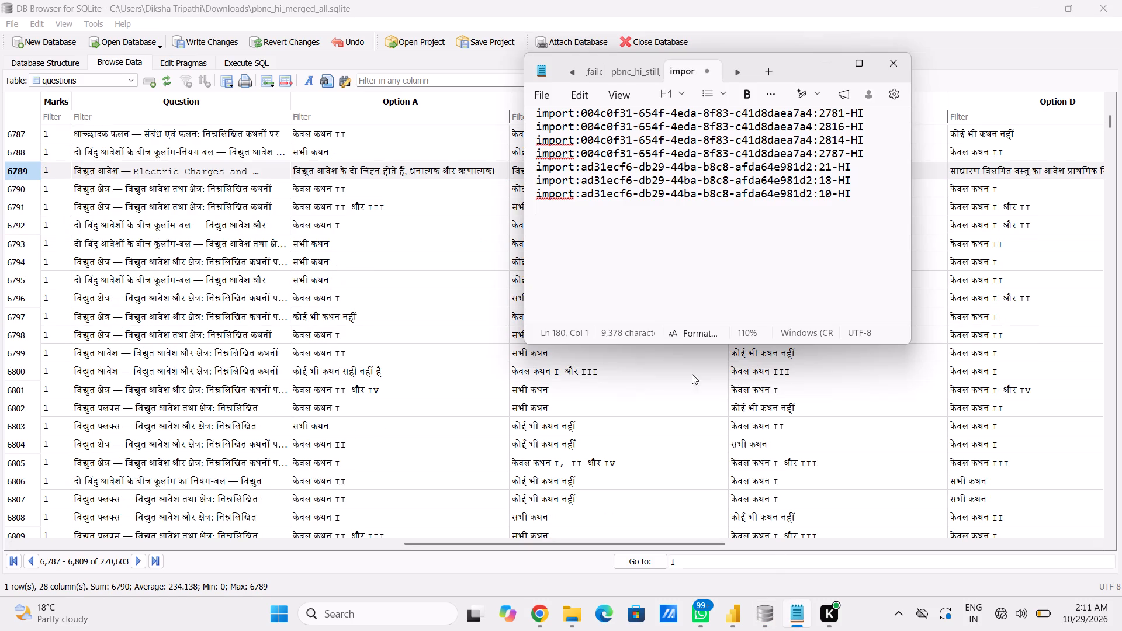
key(ctrl+v)
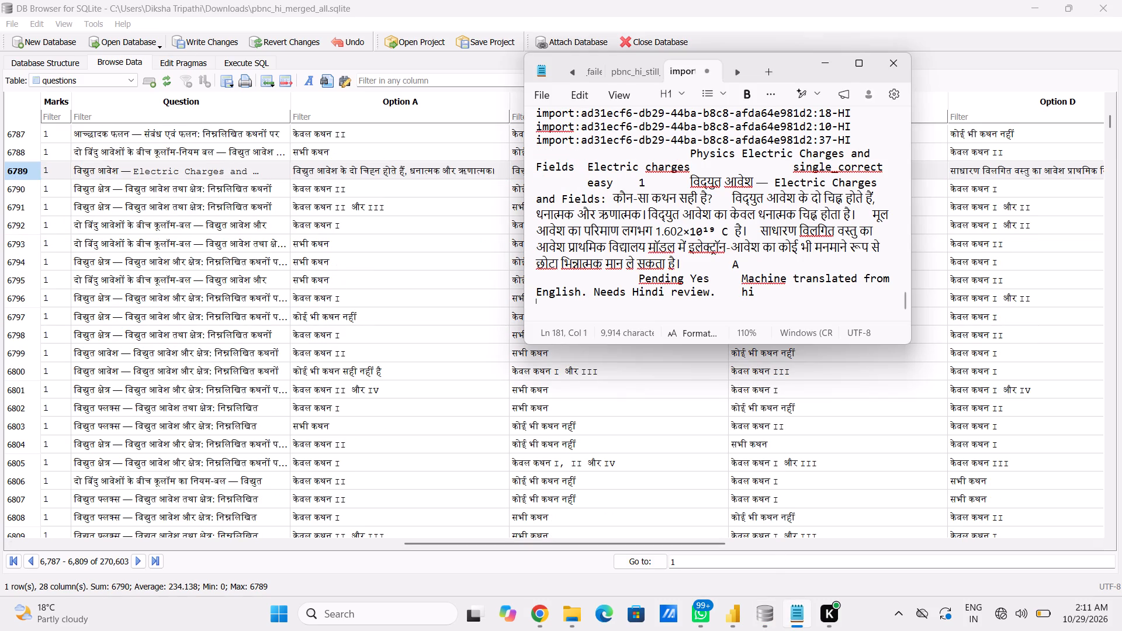
drag(543, 313, 532, 186)
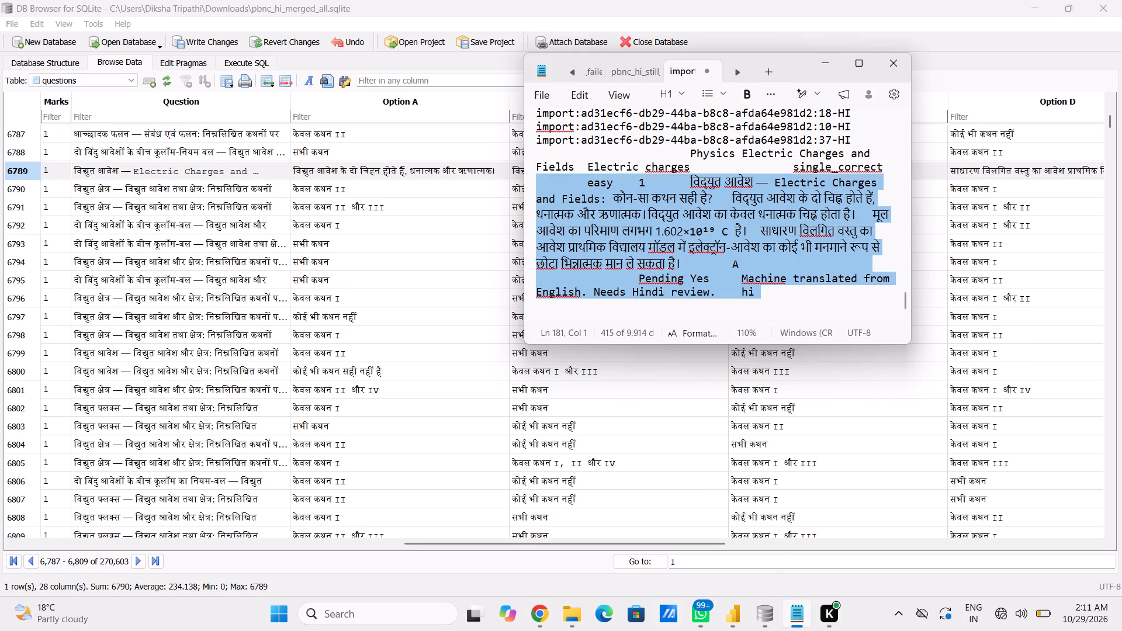
drag(532, 186, 538, 157)
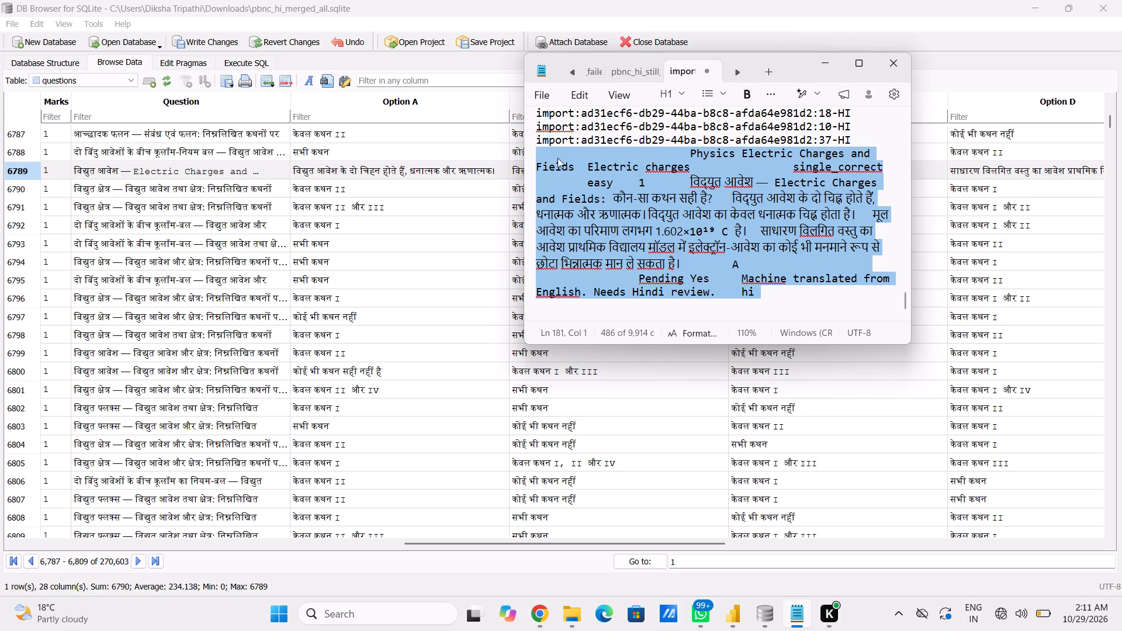
key(BackSpace)
drag(905, 301, 894, 85)
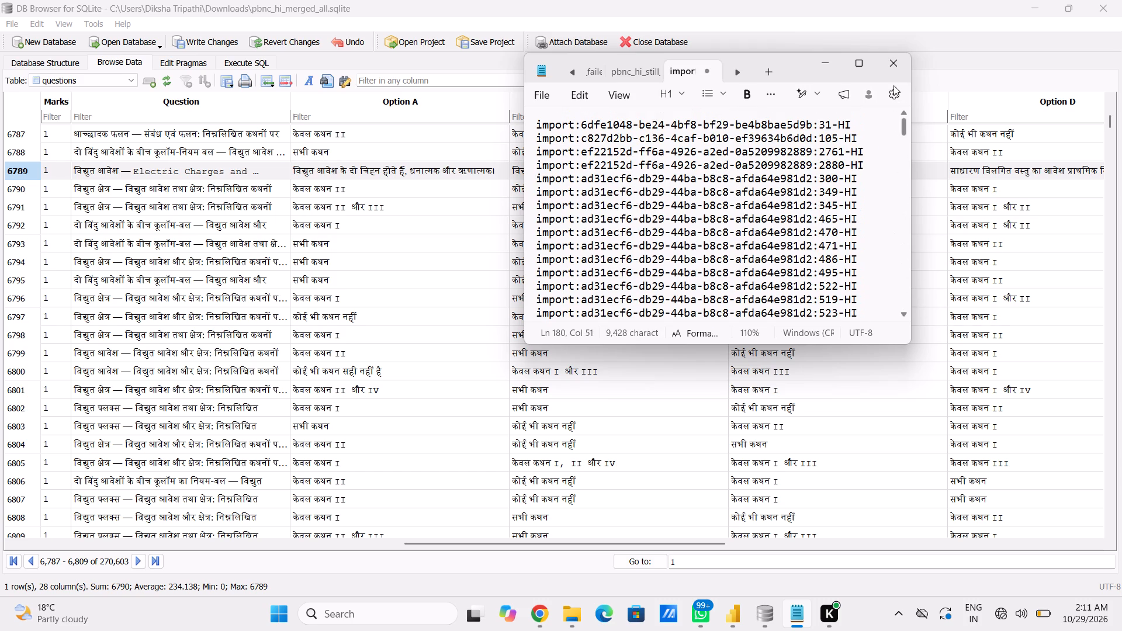
drag(894, 85, 892, 344)
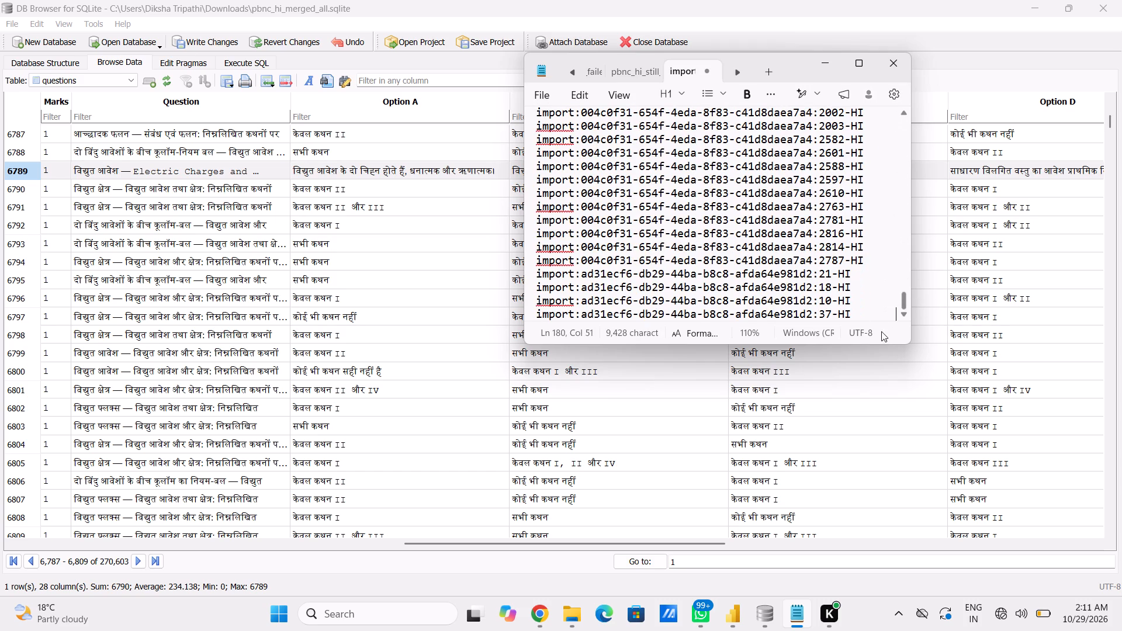
key(Return)
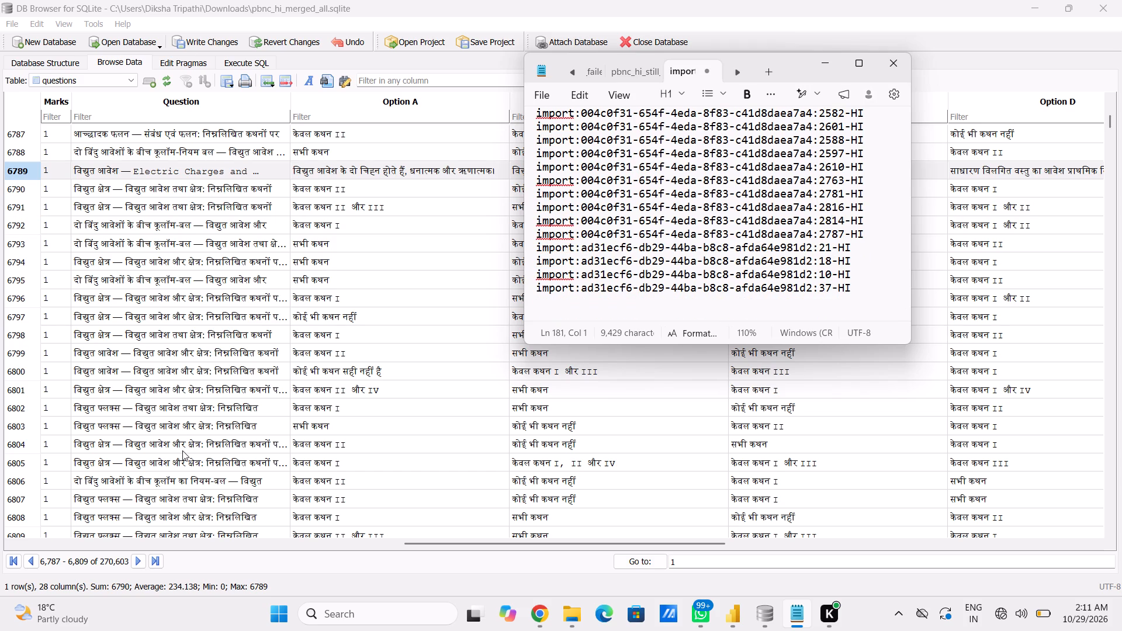
Add the ID of row 6842 (द्विध्रुव के कारण विद्युत क्षेत्र — Electric Charges), ending in 119-HI, to the Notepad list, keeping only the ID and starting a new line.
click(180, 532)
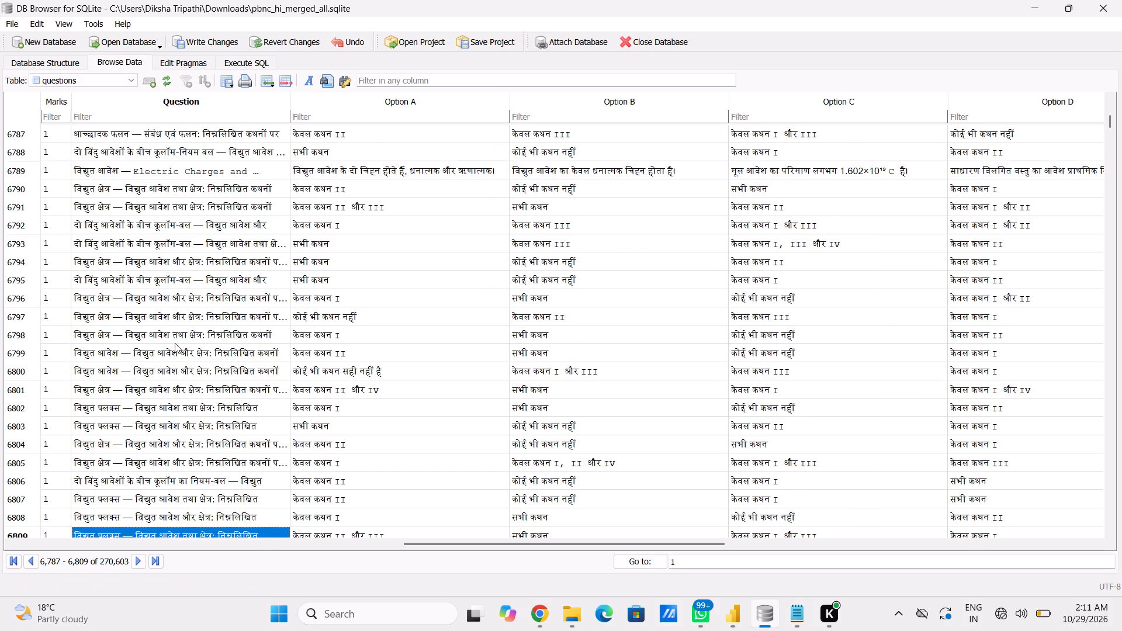
scroll(192, 227, down, 6)
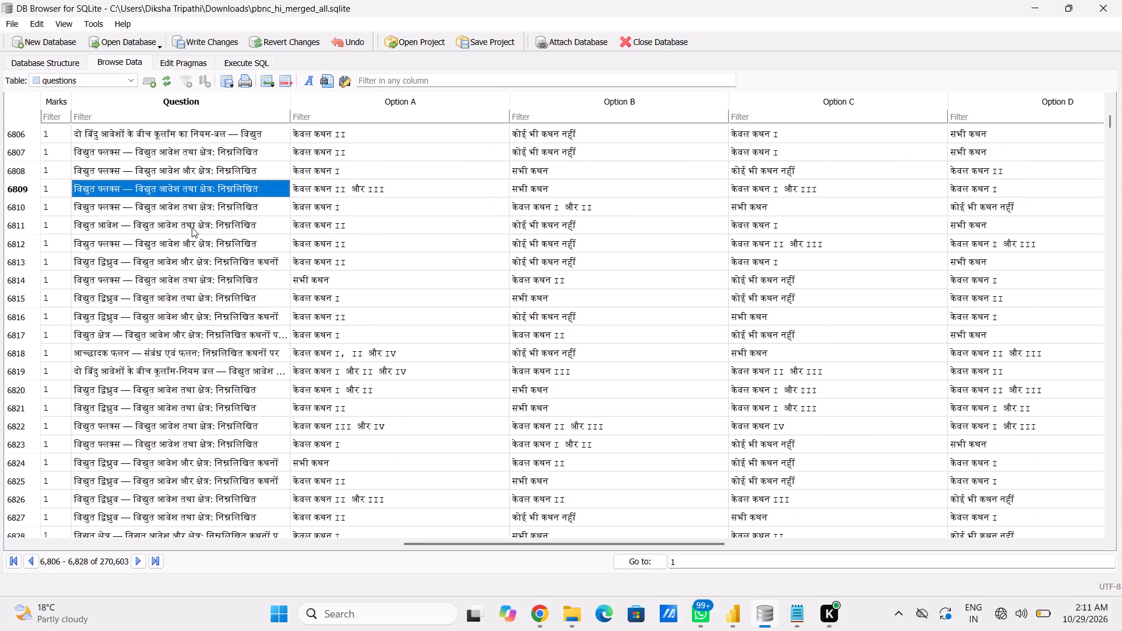
scroll(192, 227, down, 1)
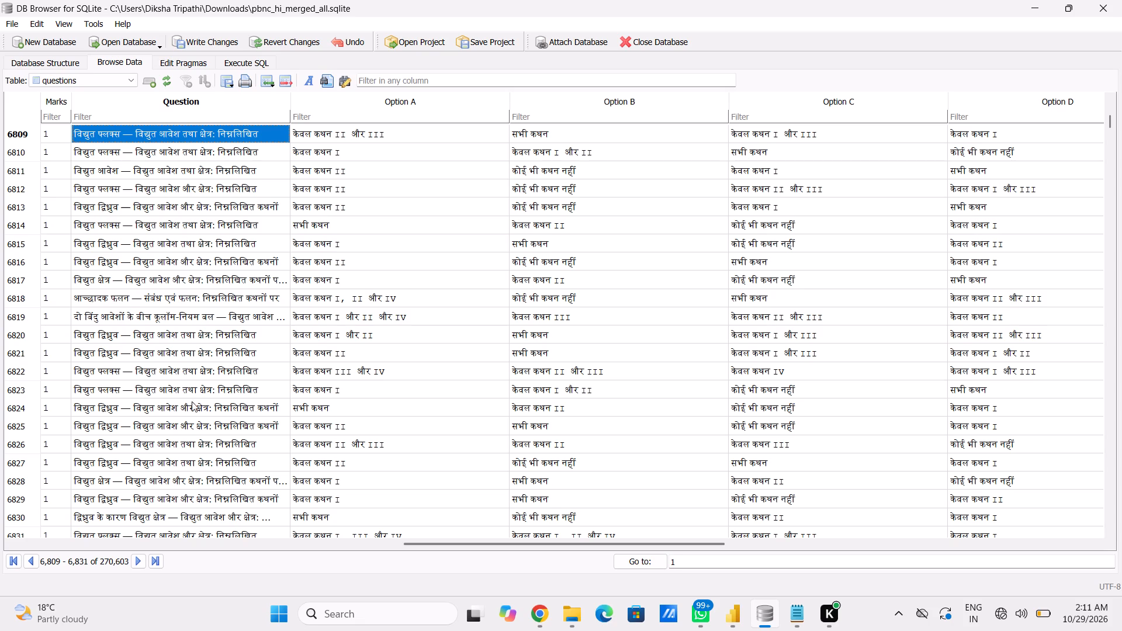
click(209, 533)
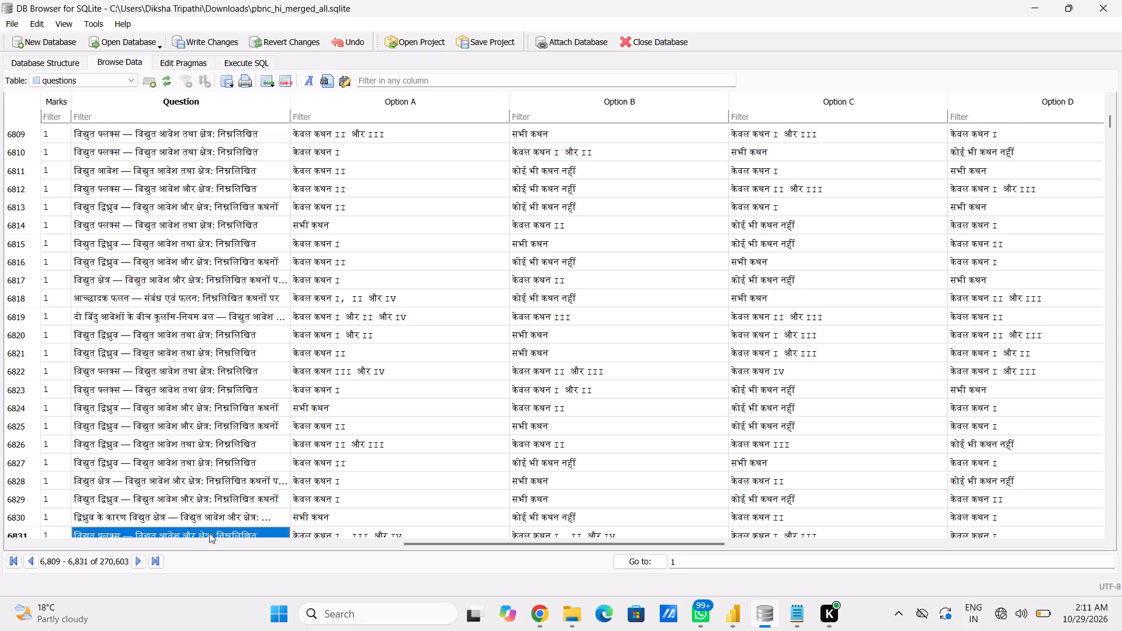
scroll(211, 207, down, 7)
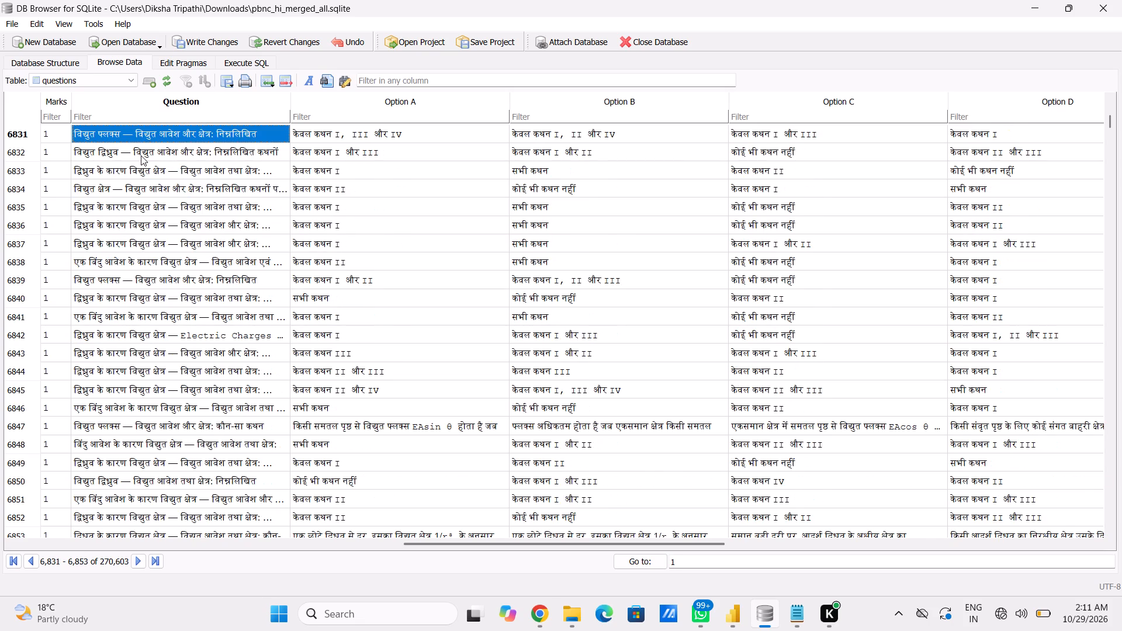
click(27, 332)
key(ctrl+c)
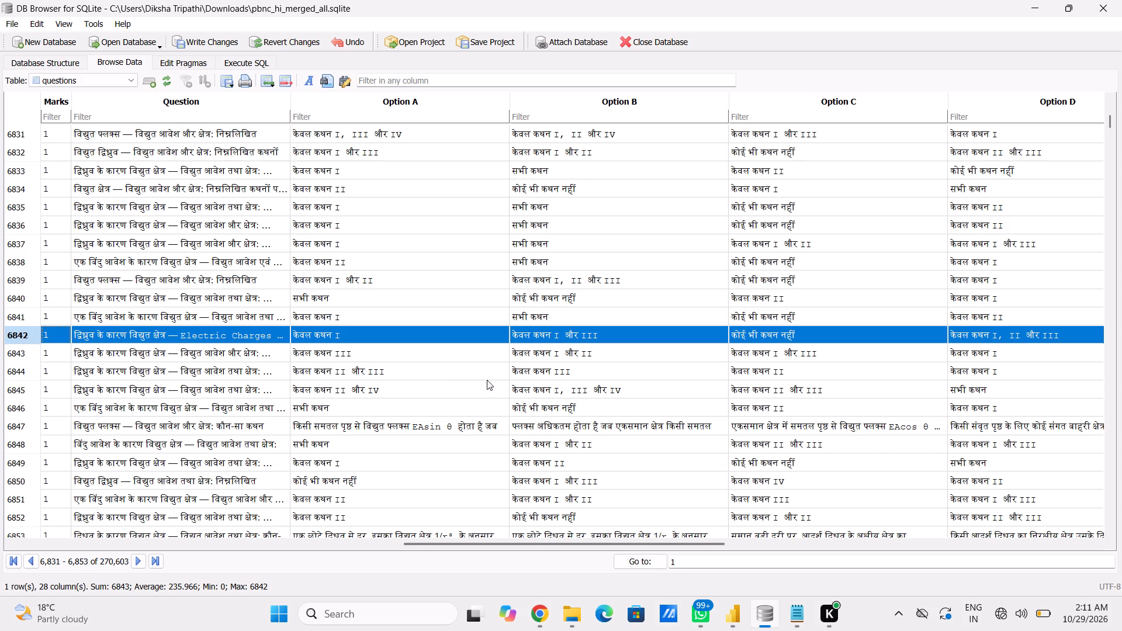
click(800, 613)
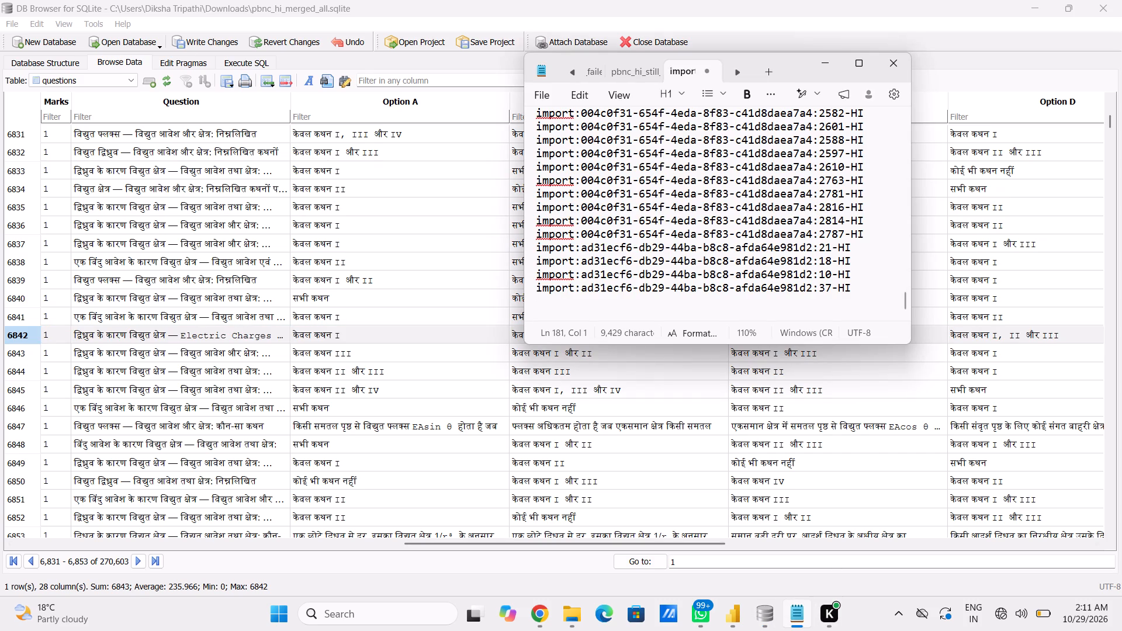
key(ctrl+v)
drag(541, 315, 536, 261)
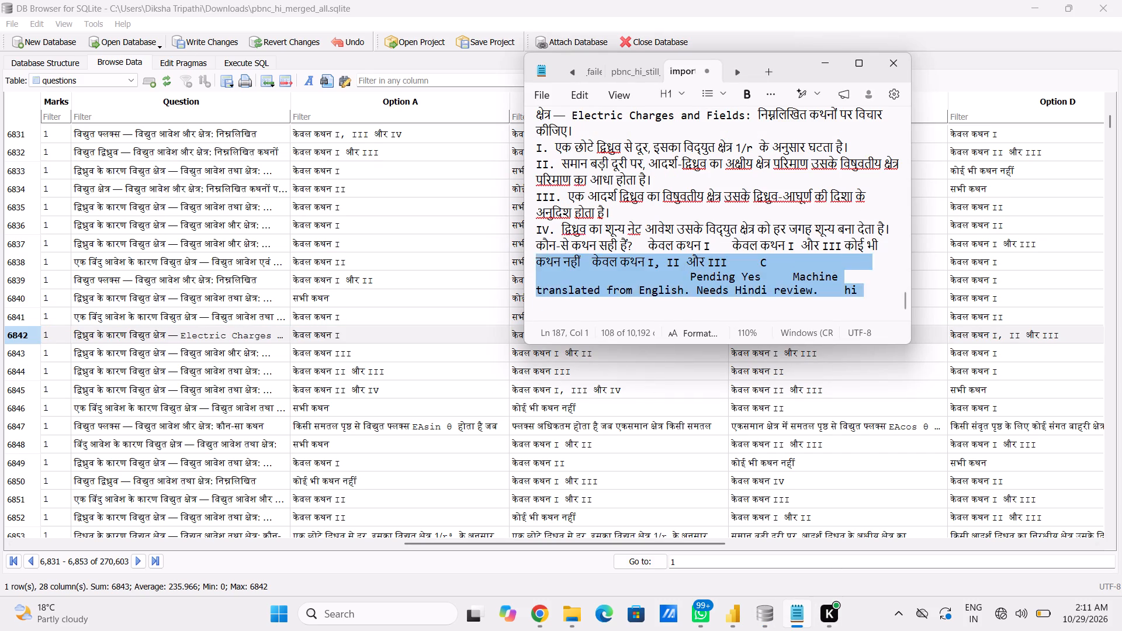
drag(536, 261, 535, 252)
scroll(539, 259, up, 3)
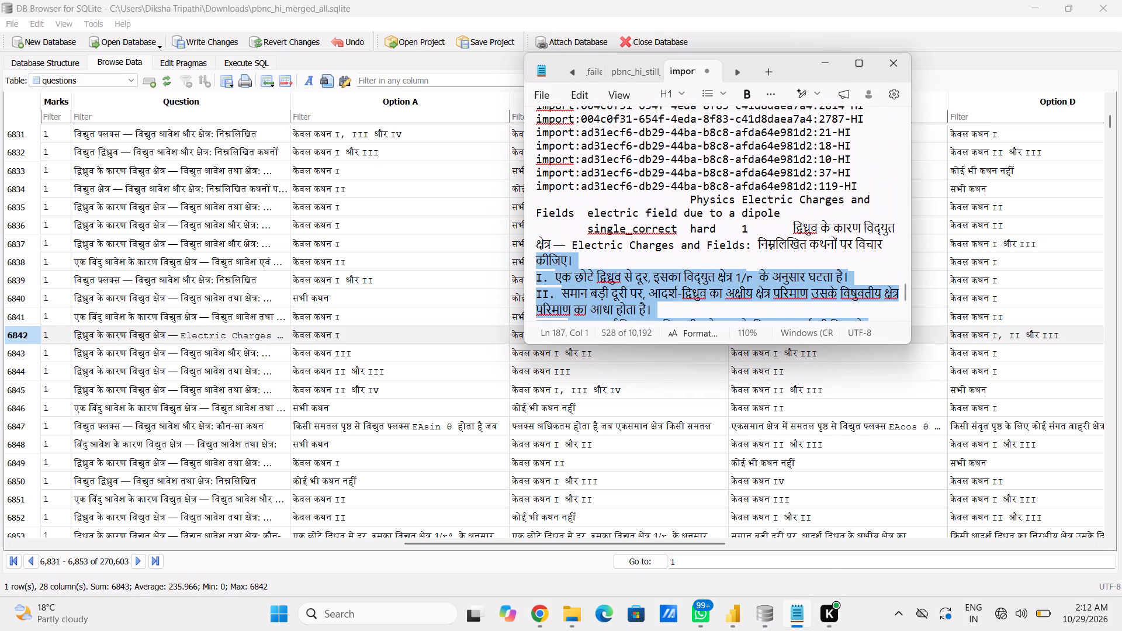
drag(535, 252, 525, 200)
key(BackSpace)
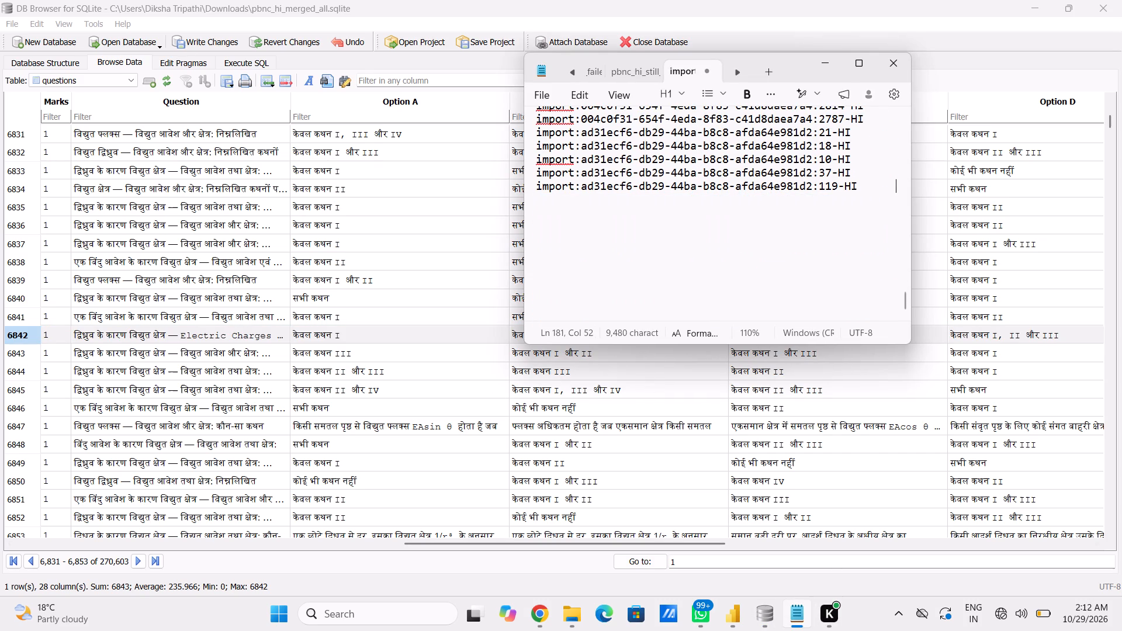
drag(904, 300, 874, 99)
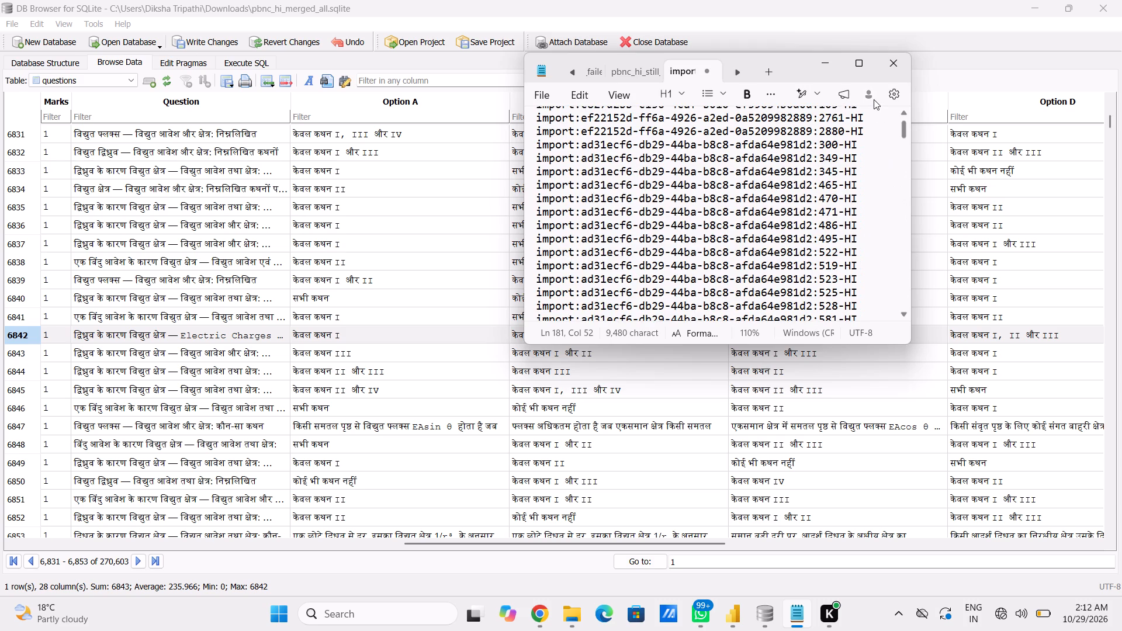
drag(874, 99, 873, 99)
drag(873, 99, 919, 327)
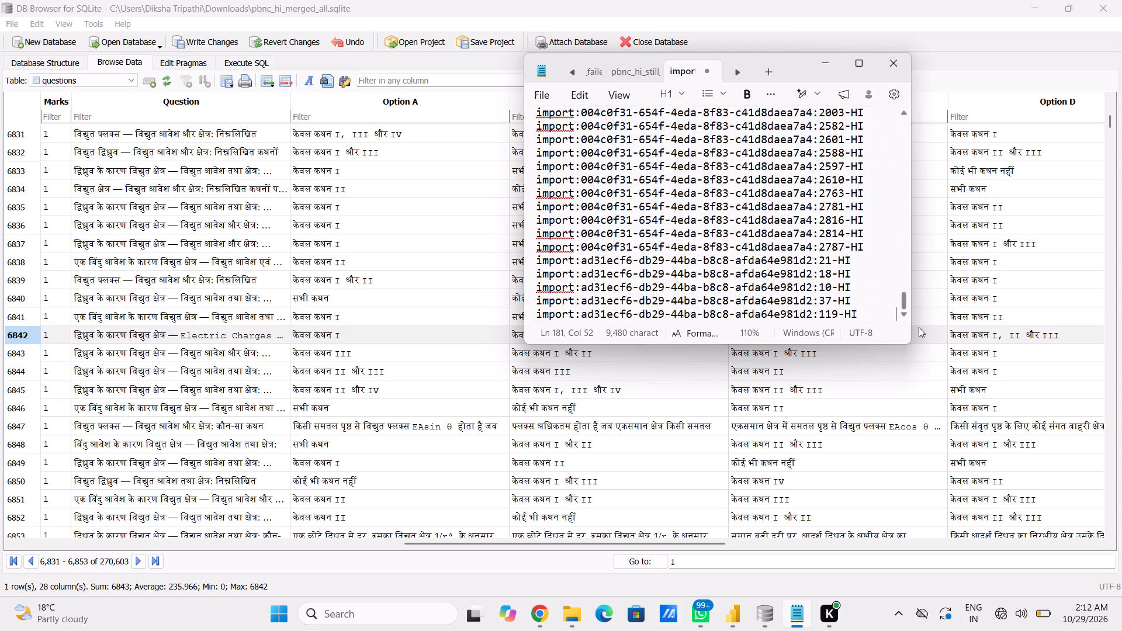
drag(919, 327, 918, 327)
key(Return)
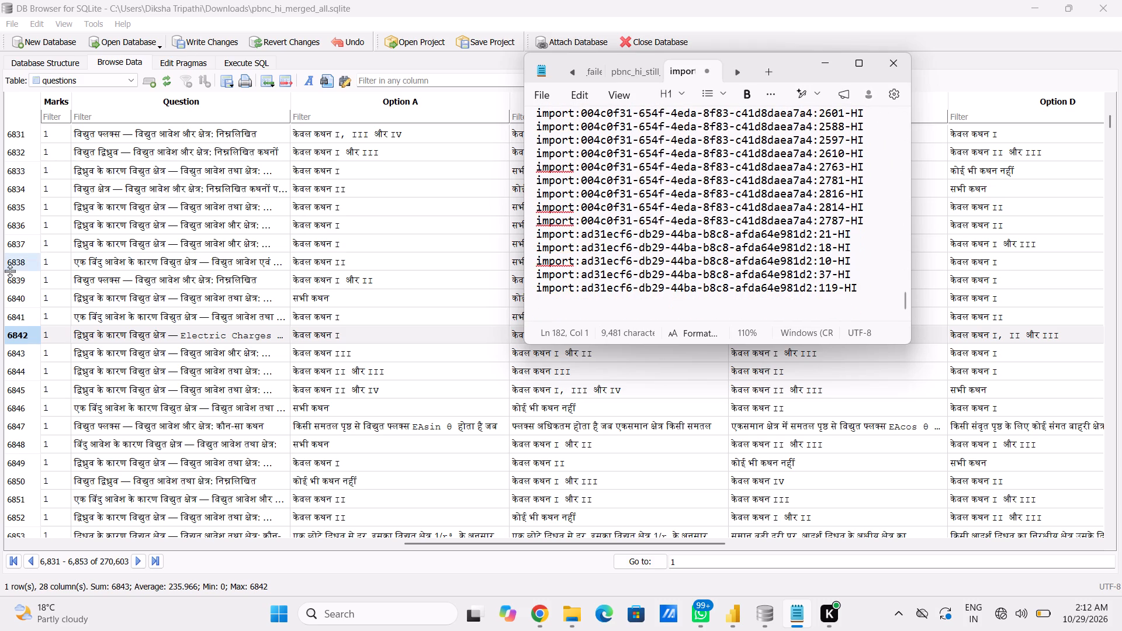
Add the ID of row 6854 (एक बिंदु आवेश के कारण विद्युत क्षेत्र), ending in 131-HI, to the Notepad list, keeping only the ID and starting a new line.
scroll(41, 419, down, 3)
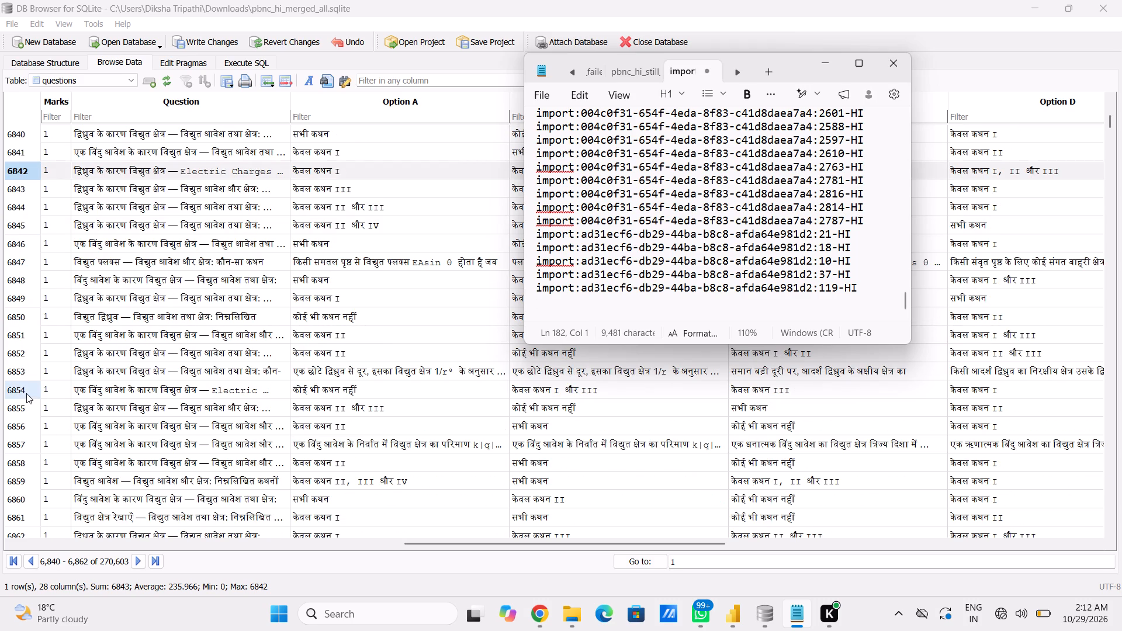
click(26, 393)
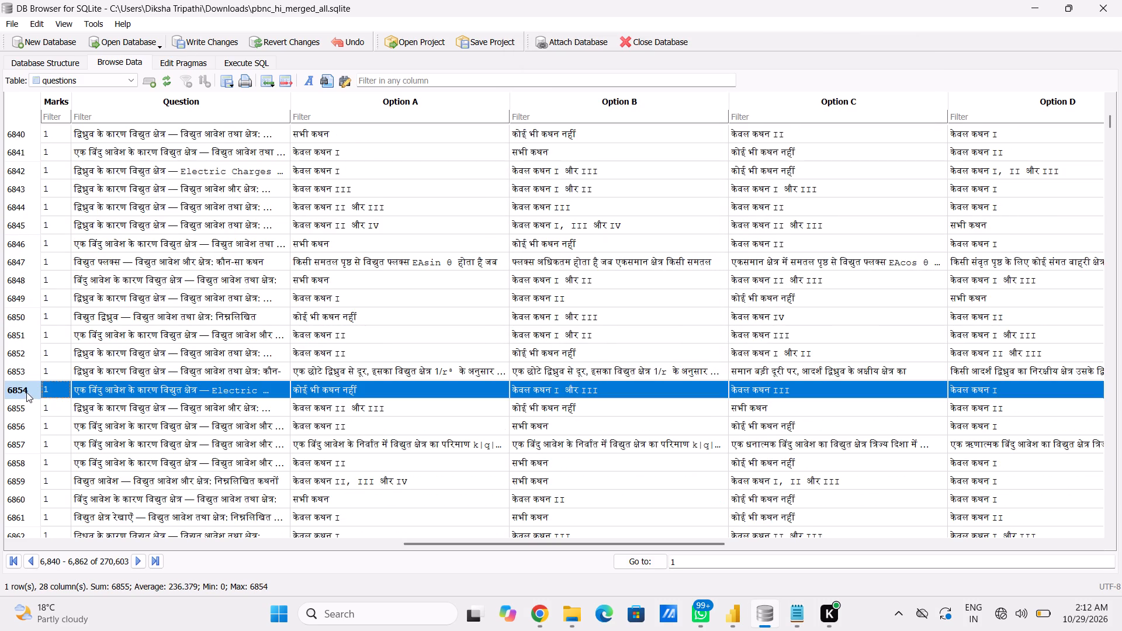
key(ctrl+c)
click(797, 613)
key(ctrl+v)
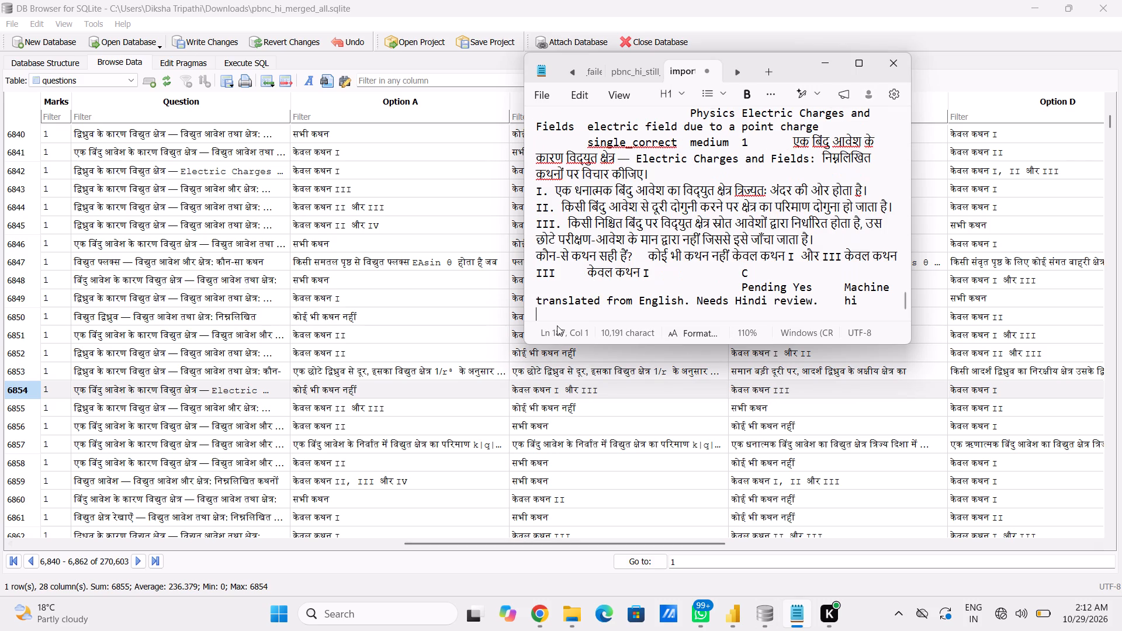
drag(542, 315, 556, 290)
scroll(556, 290, up, 1)
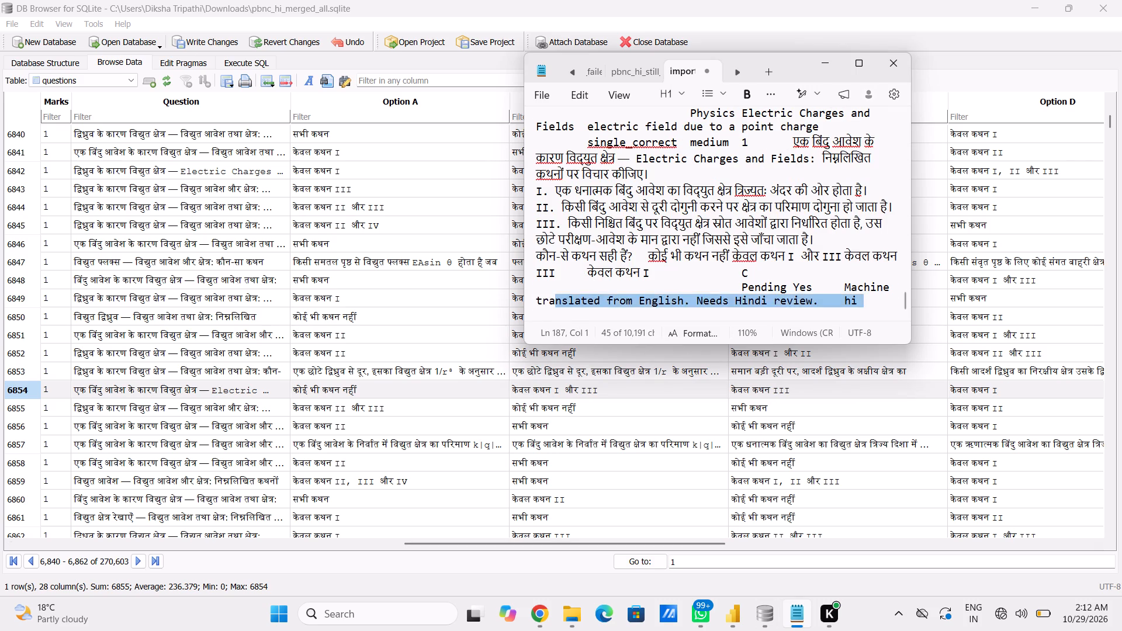
scroll(556, 290, up, 1)
drag(556, 290, 544, 196)
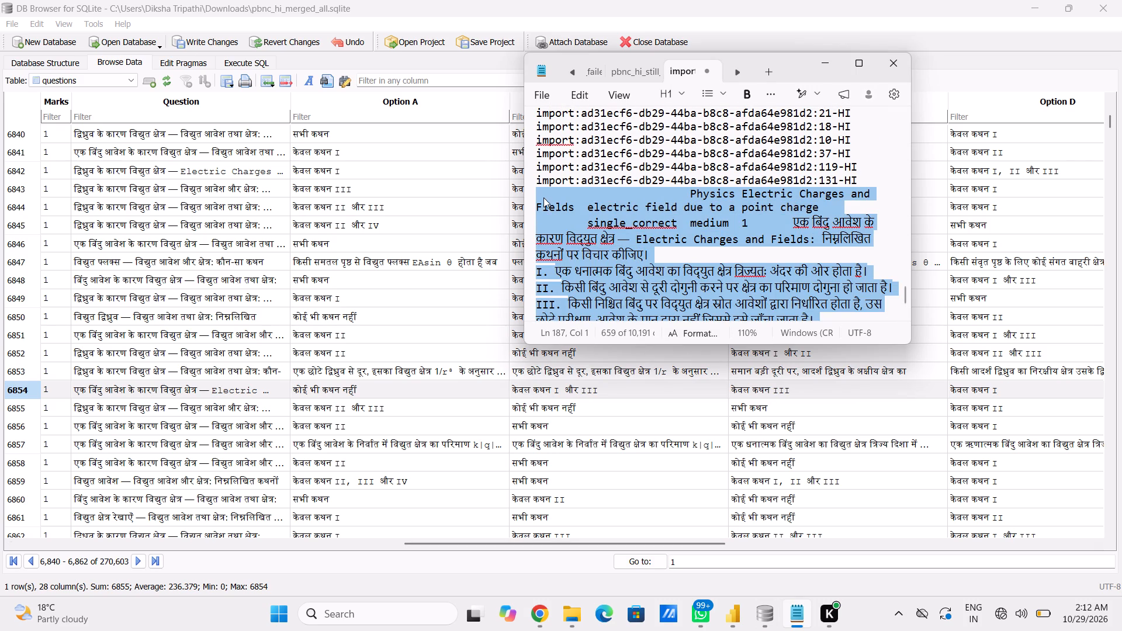
key(BackSpace)
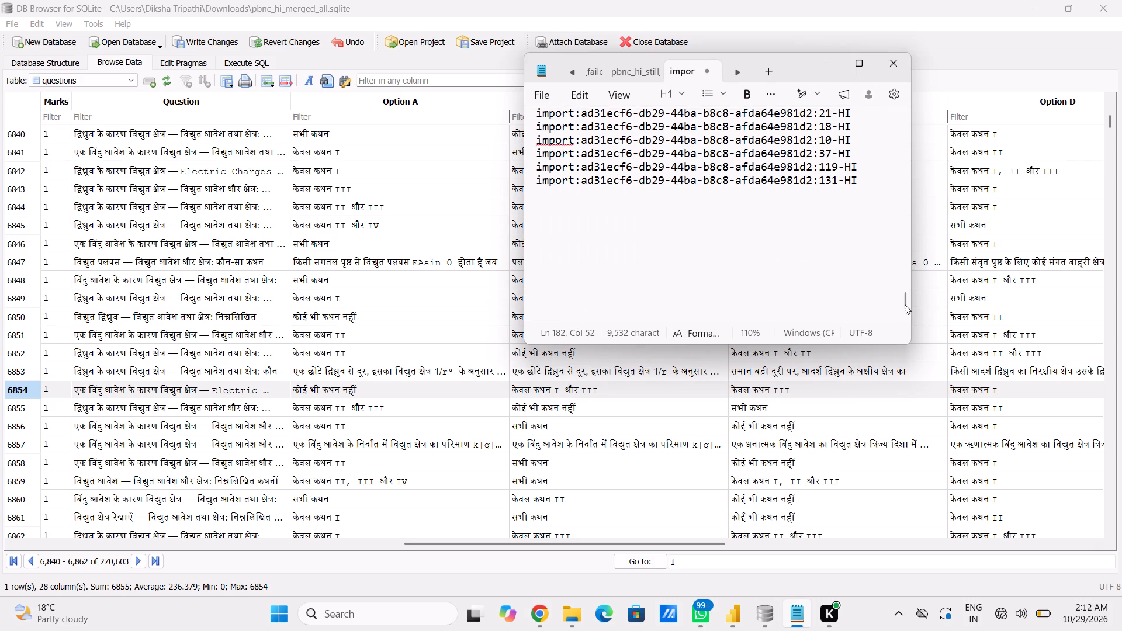
drag(905, 304, 861, 102)
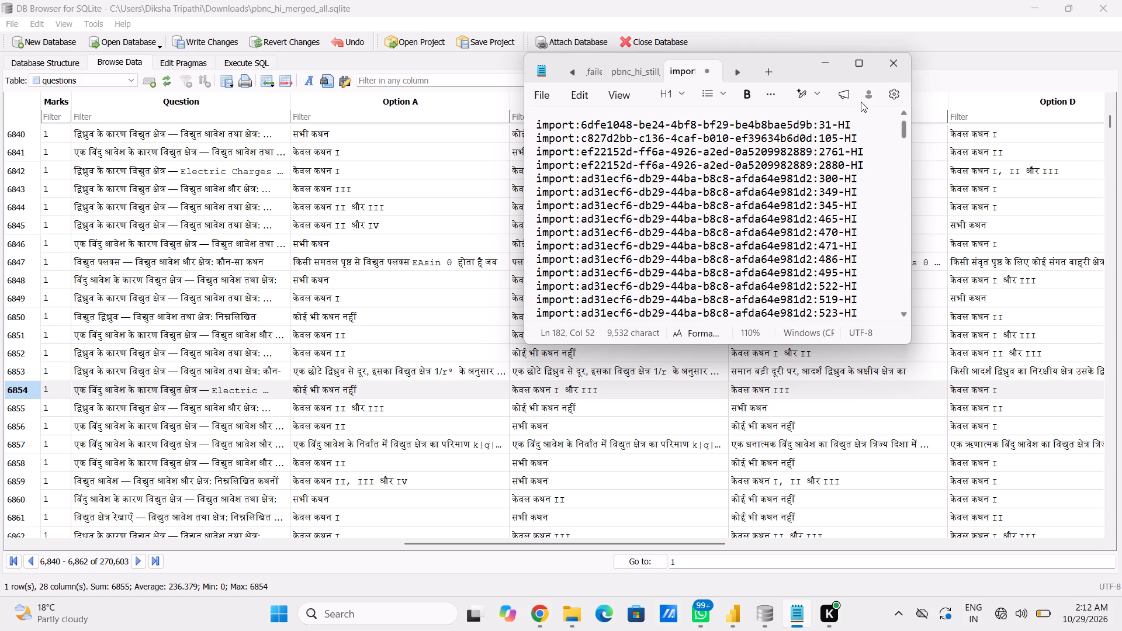
drag(861, 102, 863, 251)
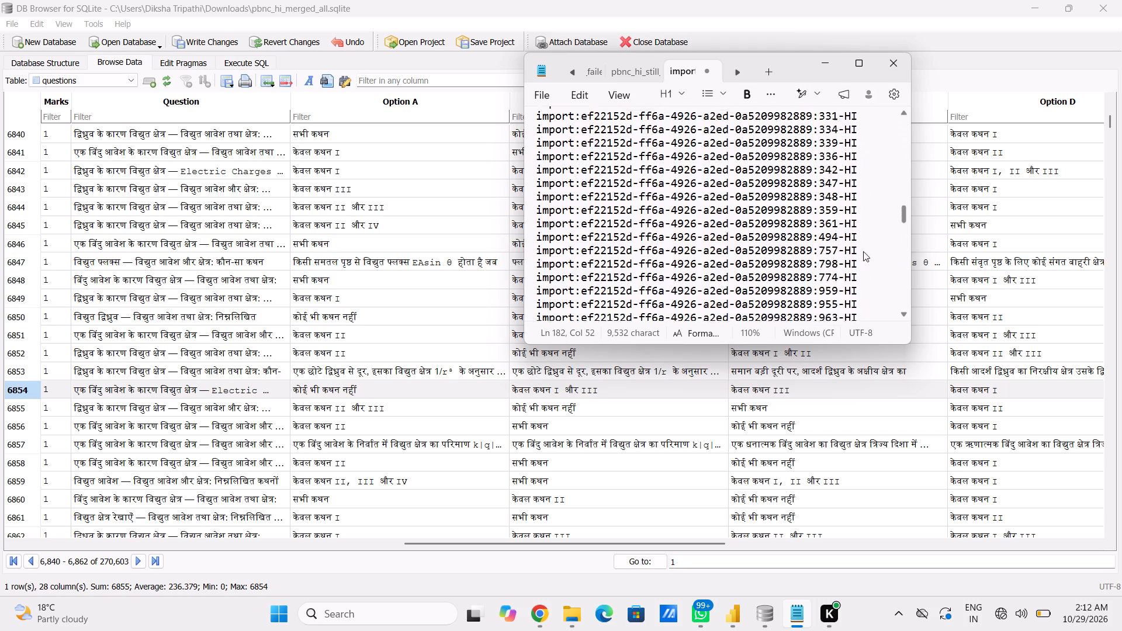
drag(863, 251, 871, 334)
key(Return)
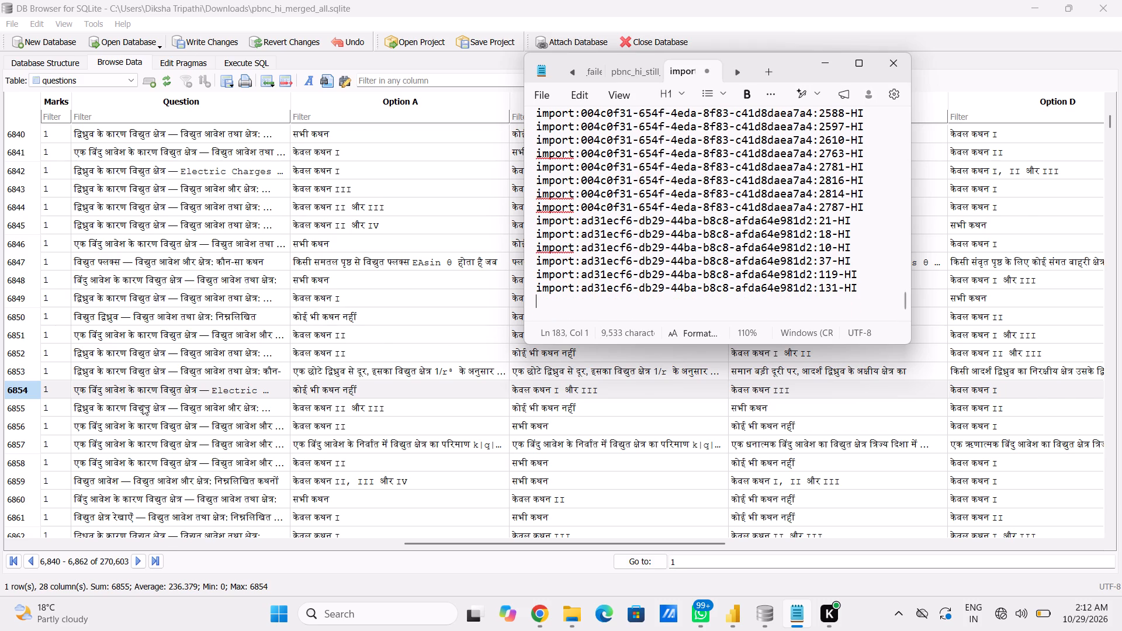
Add the ID of row 6878 (अनेक आवेशों के बीच बल — Electric Charges), ending in 168-HI, to the Notepad list, keeping only the ID and starting a new line.
scroll(143, 405, down, 5)
scroll(230, 186, up, 1)
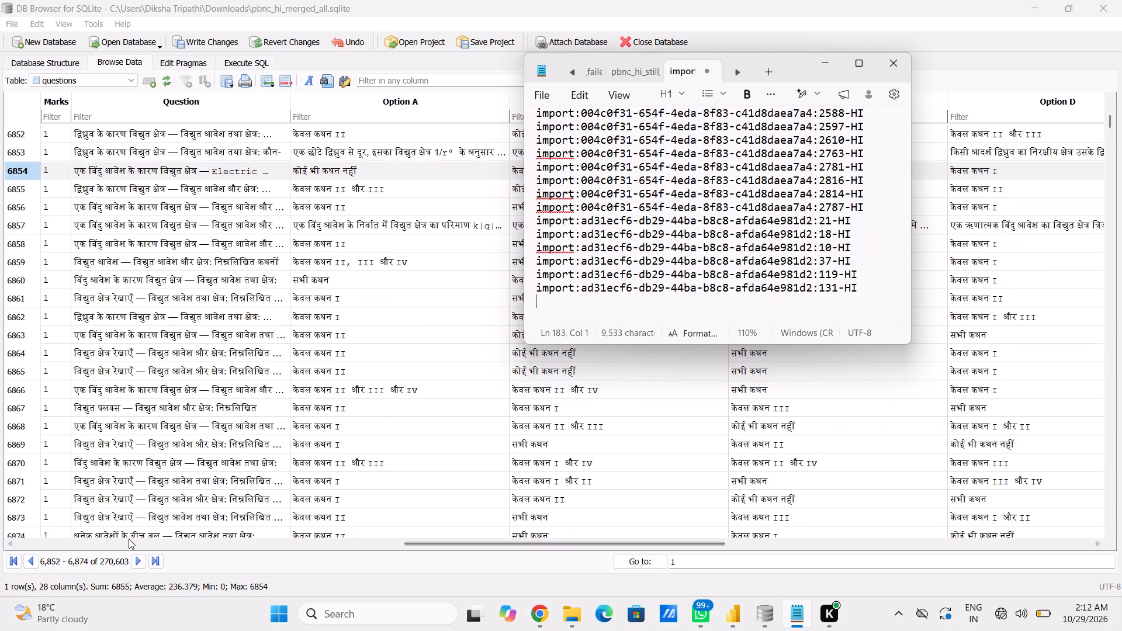
click(32, 534)
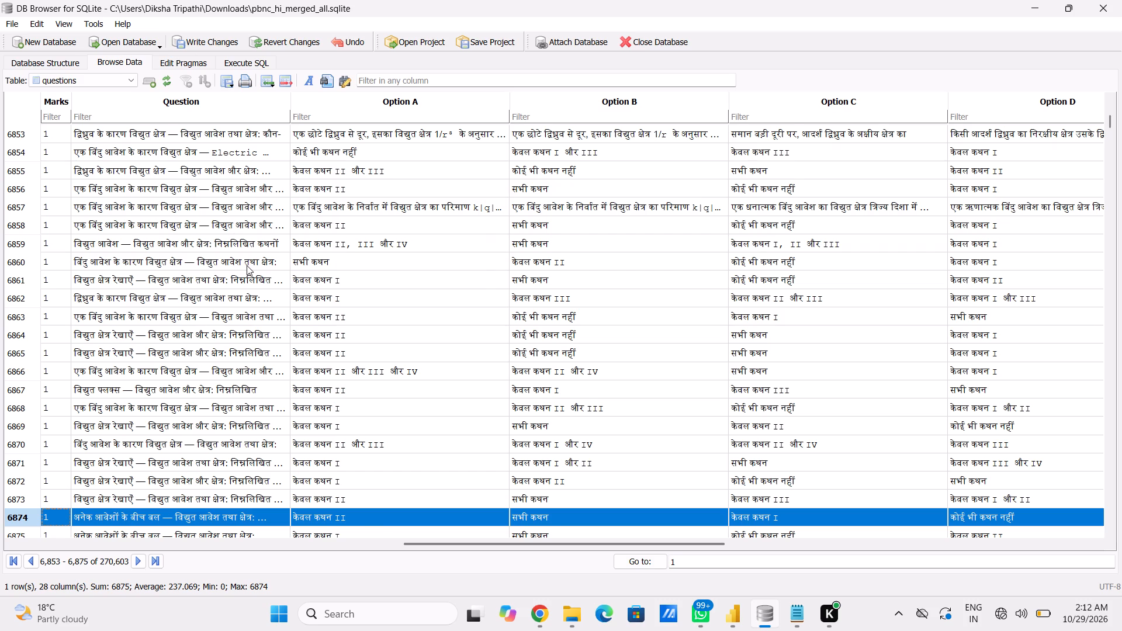
scroll(247, 263, down, 7)
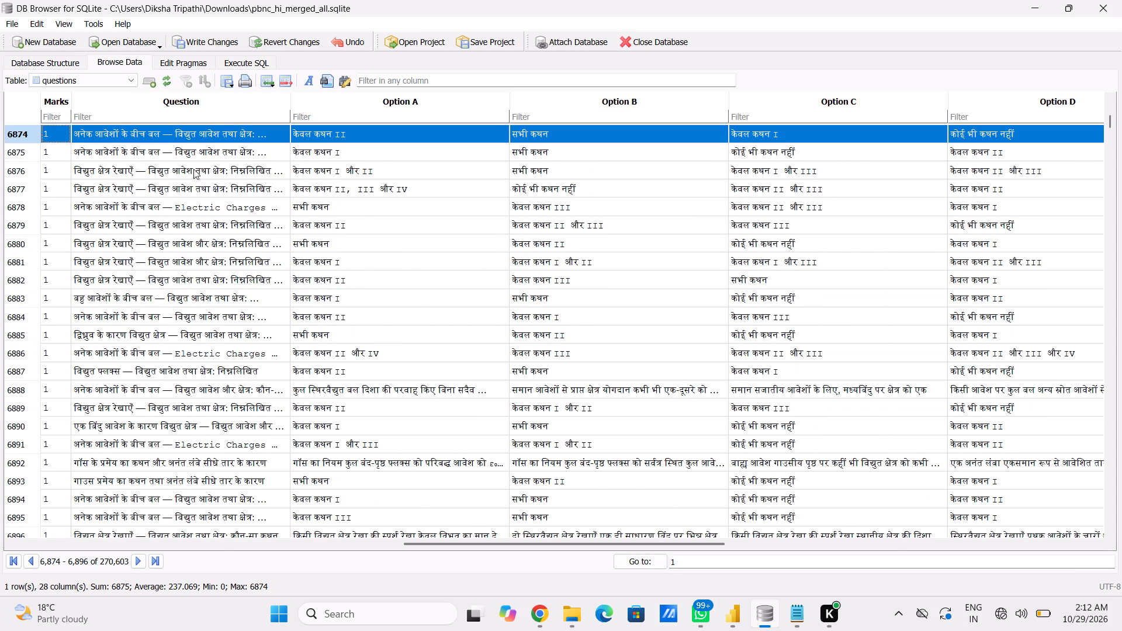
click(26, 204)
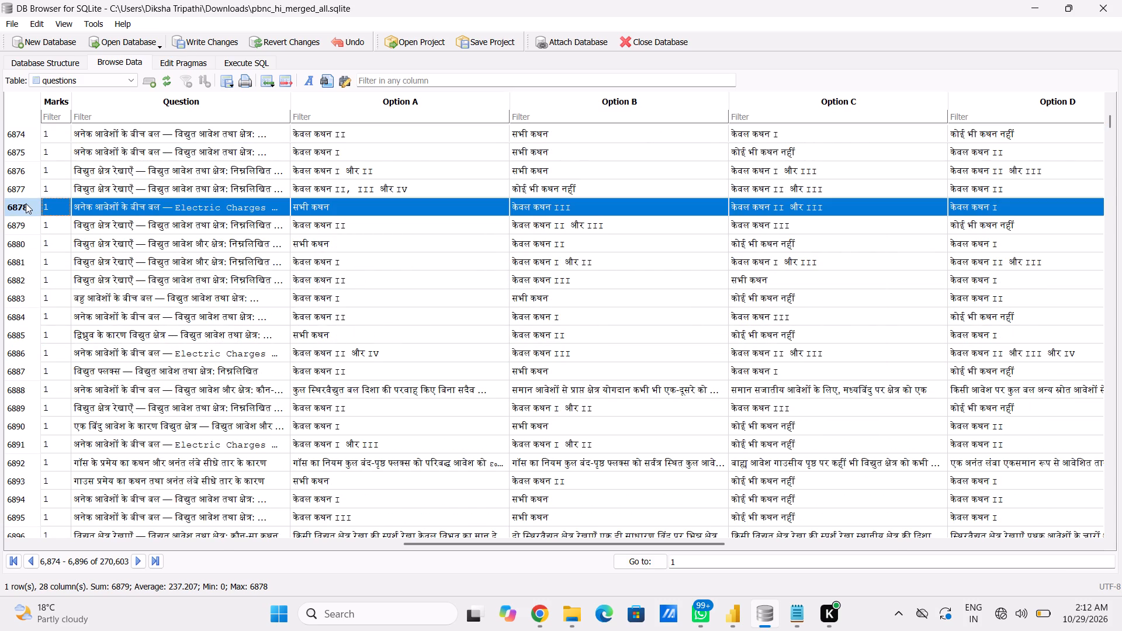
key(ctrl+c)
click(791, 619)
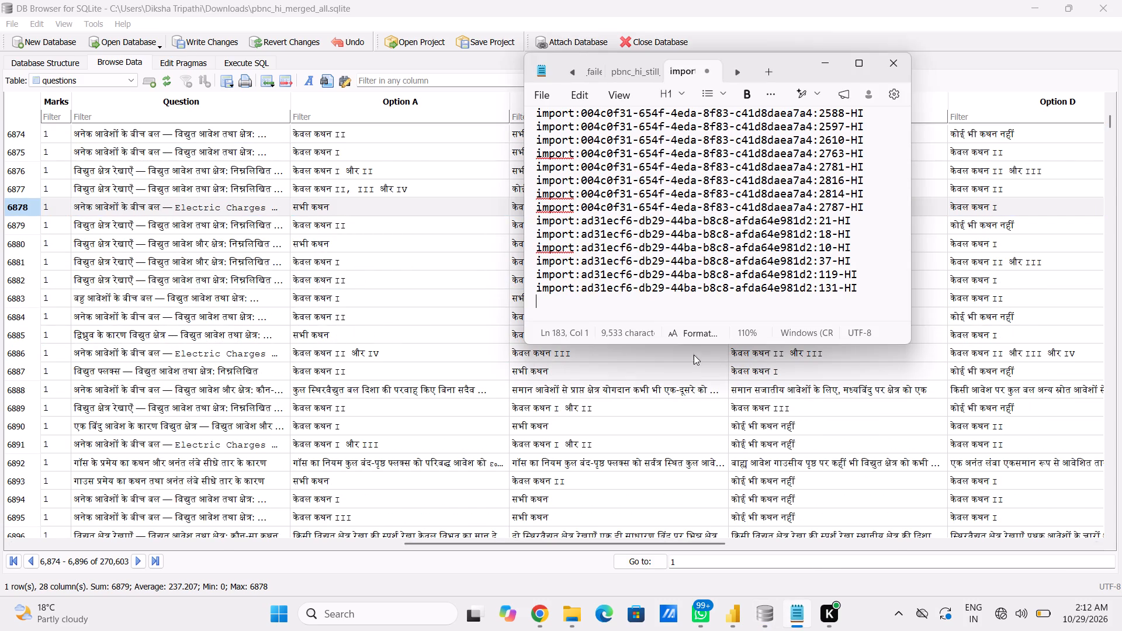
key(ctrl+v)
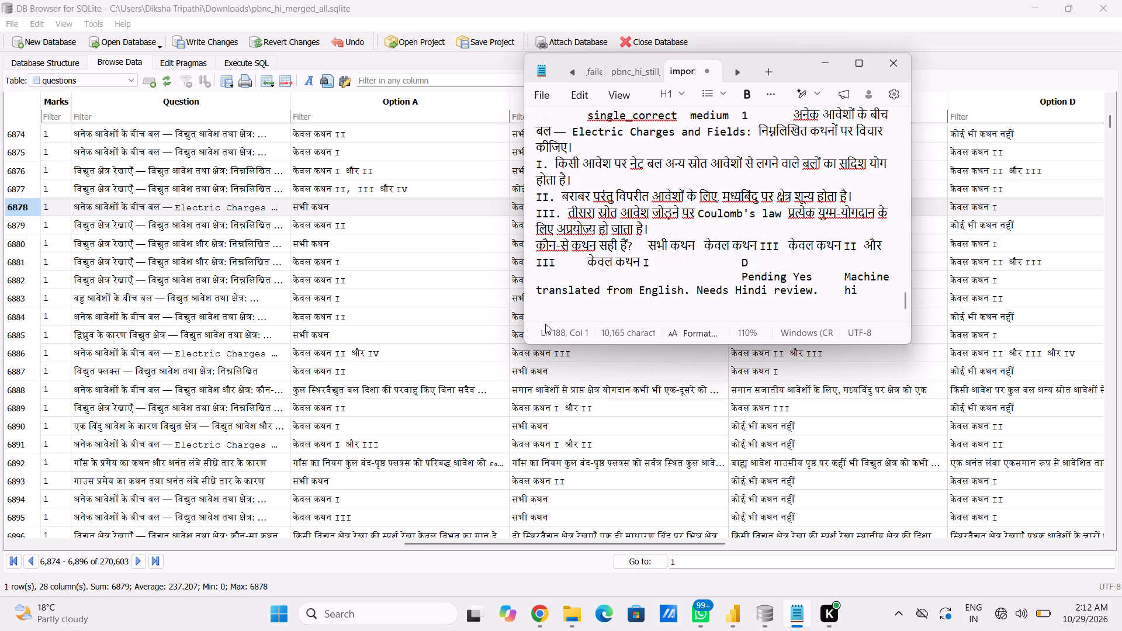
drag(543, 307, 569, 192)
scroll(559, 246, up, 2)
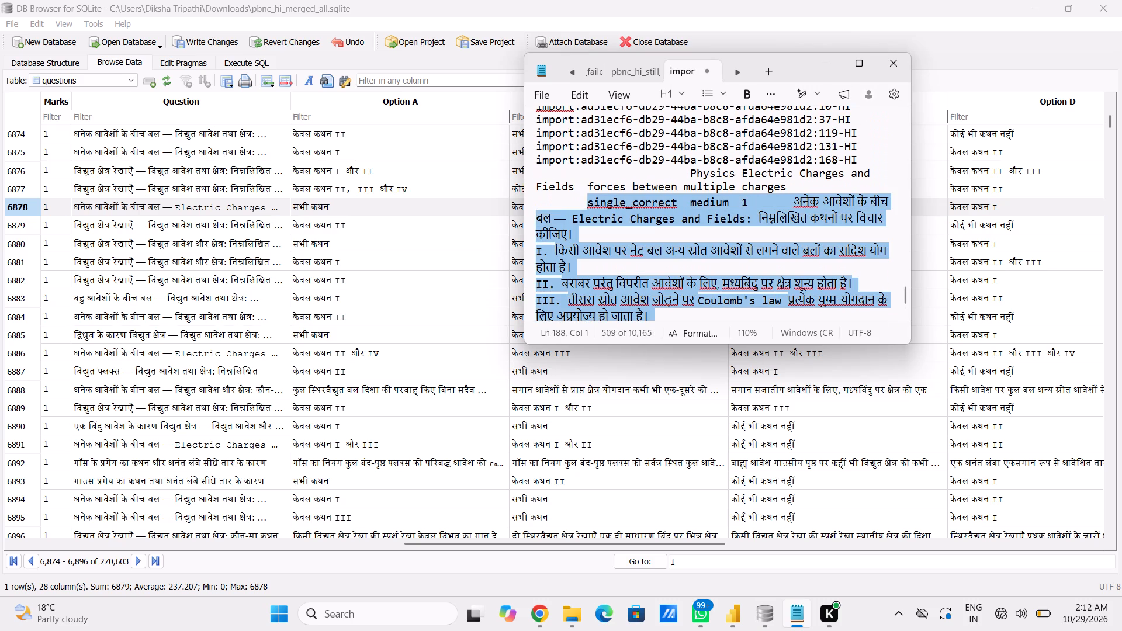
drag(569, 192, 543, 172)
key(BackSpace)
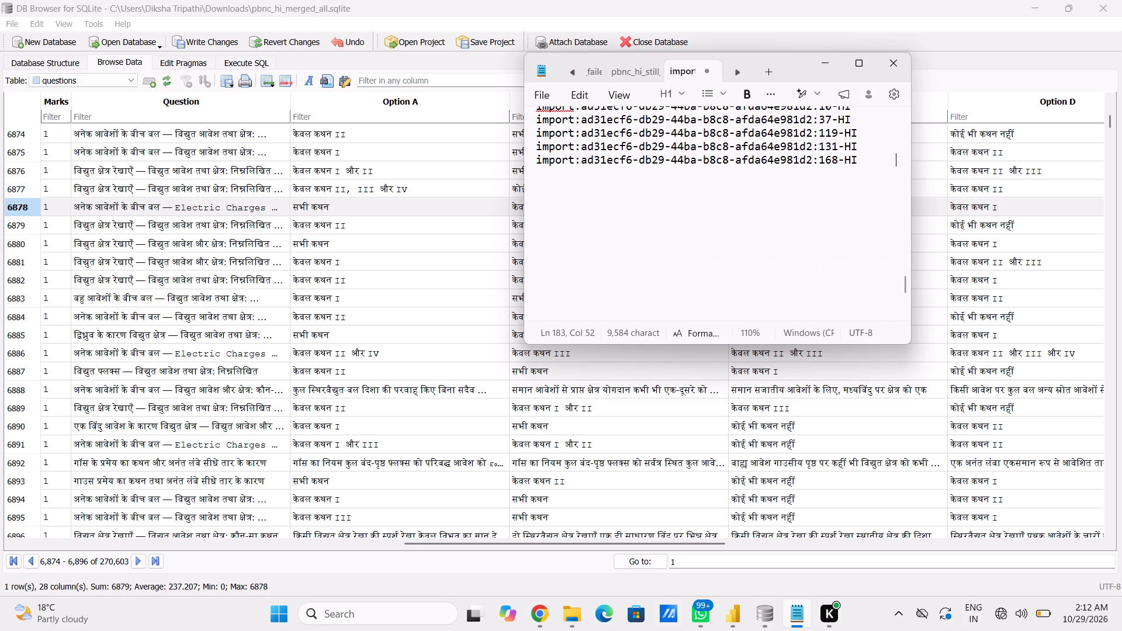
drag(904, 299, 854, 99)
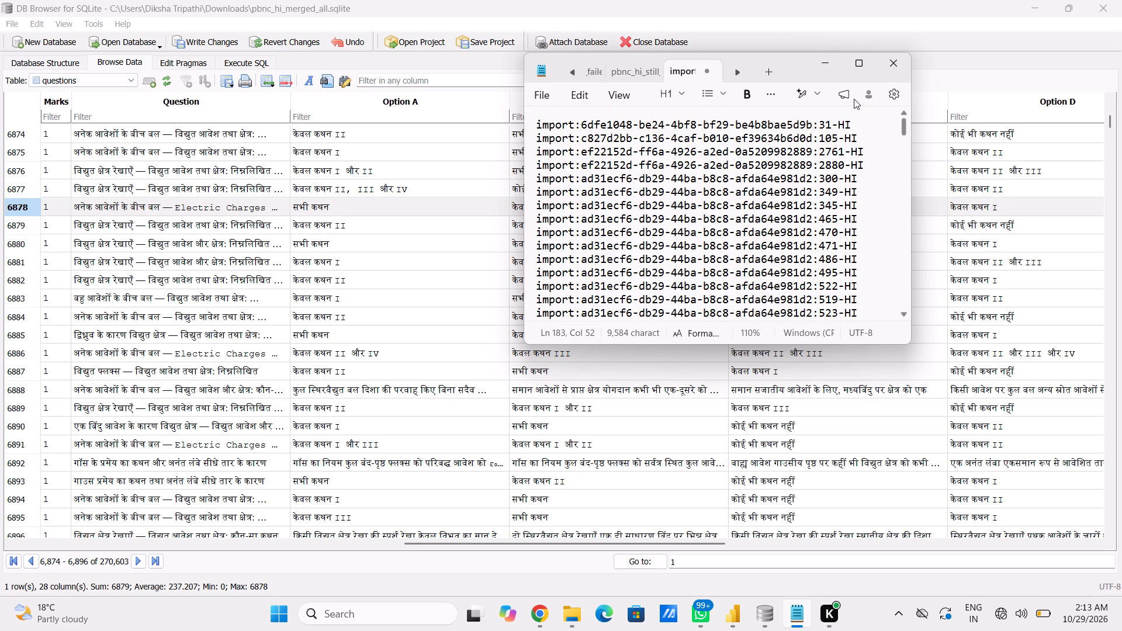
drag(854, 99, 889, 313)
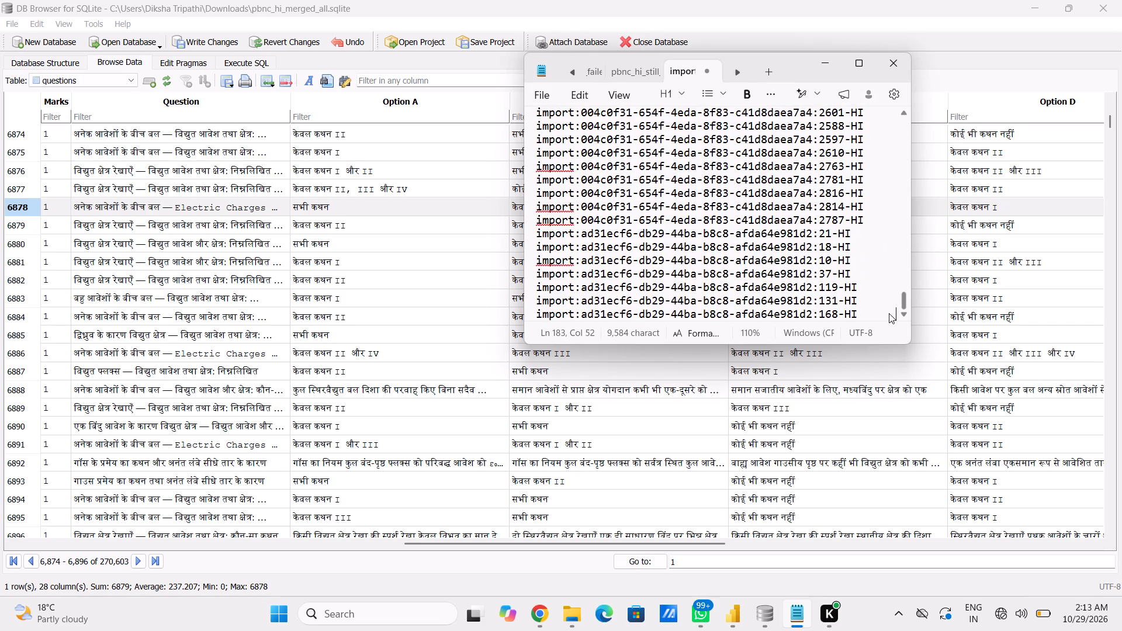
drag(889, 313, 891, 330)
key(Return)
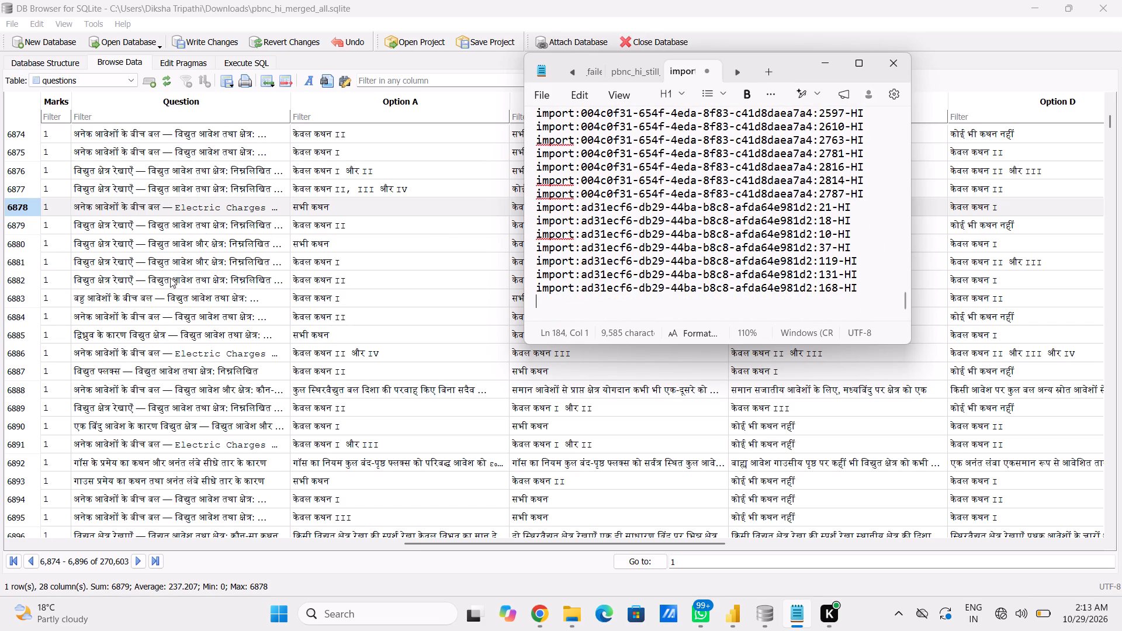
Add the ID of row 6886 (अनेक आवेशों के बीच बल — Electric Charges), ending in 169-HI, to the Notepad list, keeping only the ID and starting a new line.
click(24, 358)
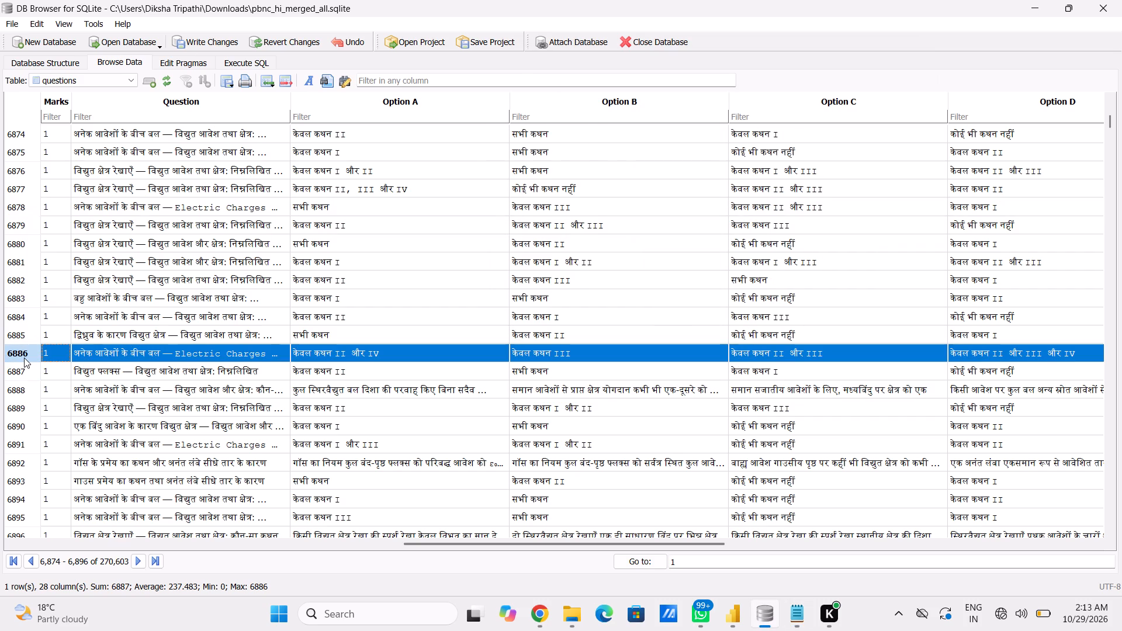
key(ctrl+c)
click(794, 612)
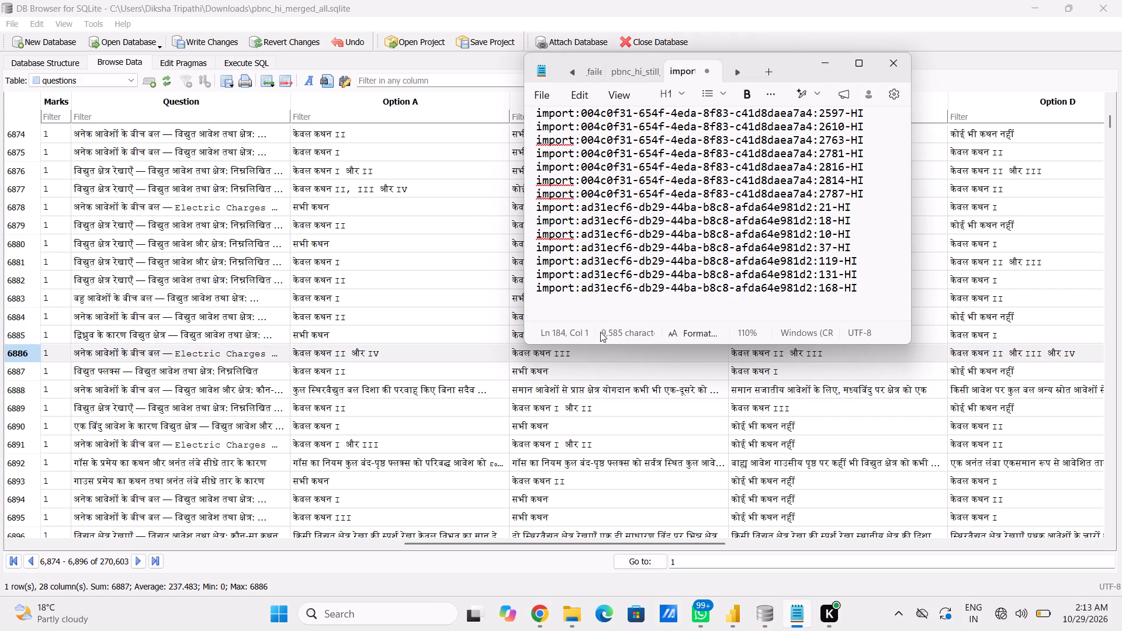
key(ctrl+v)
drag(541, 310, 542, 289)
scroll(541, 304, up, 3)
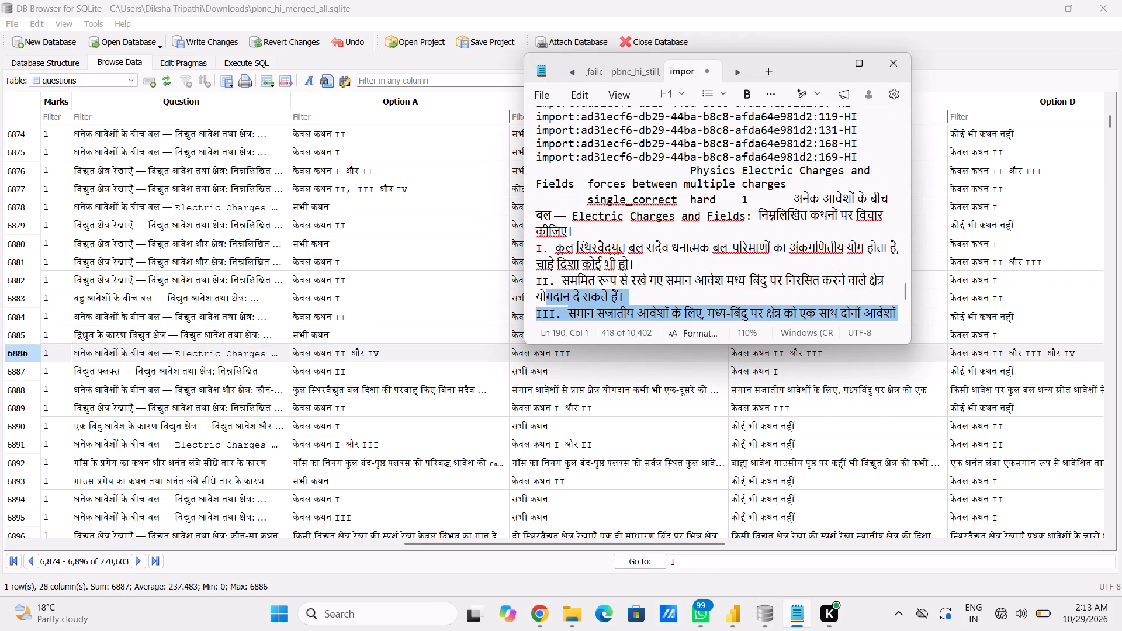
drag(542, 289, 538, 172)
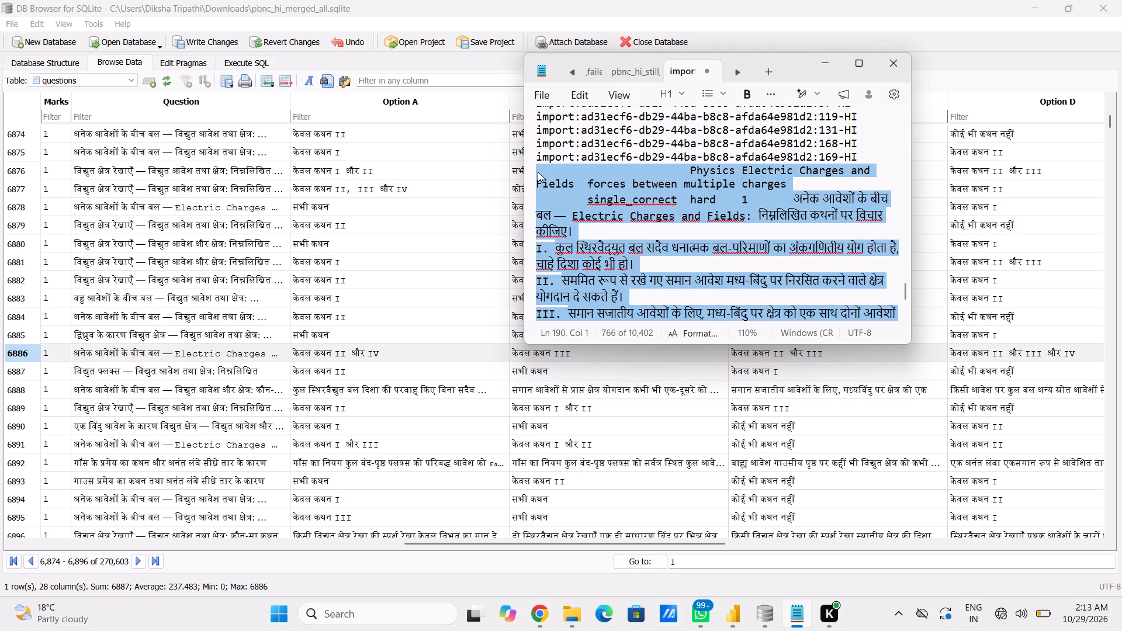
key(BackSpace)
key(Return)
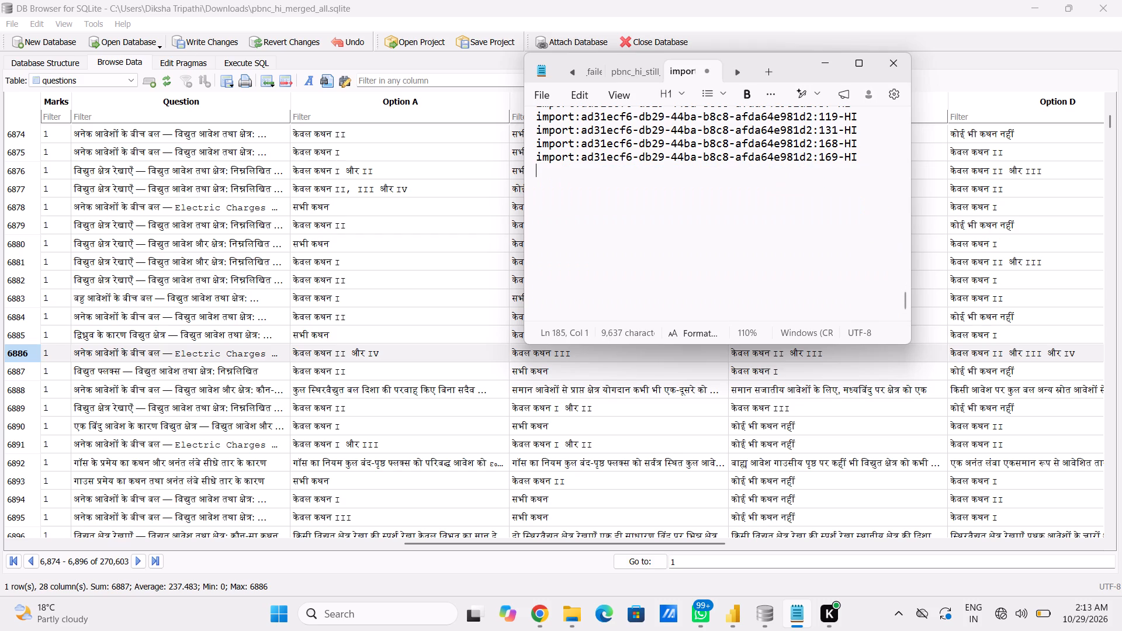
Add the ID of row 6891 (अनेक आवेशों के बीच बल — Electric Charges), ending in 167-HI, to the Notepad list, keeping only the ID and starting a new line.
click(26, 448)
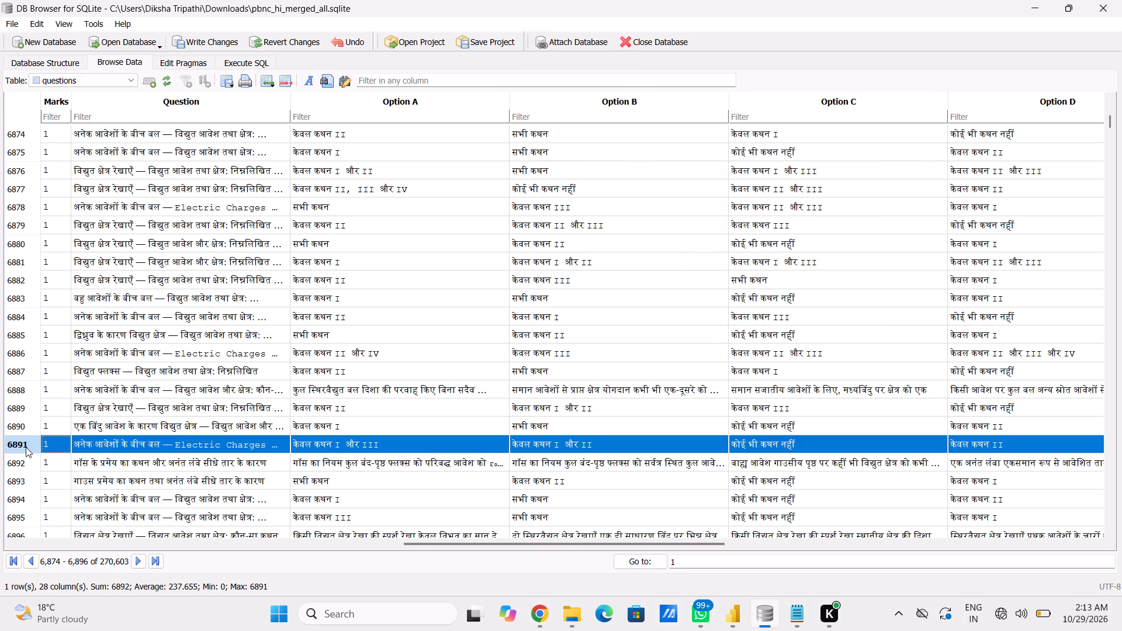
key(ctrl+c)
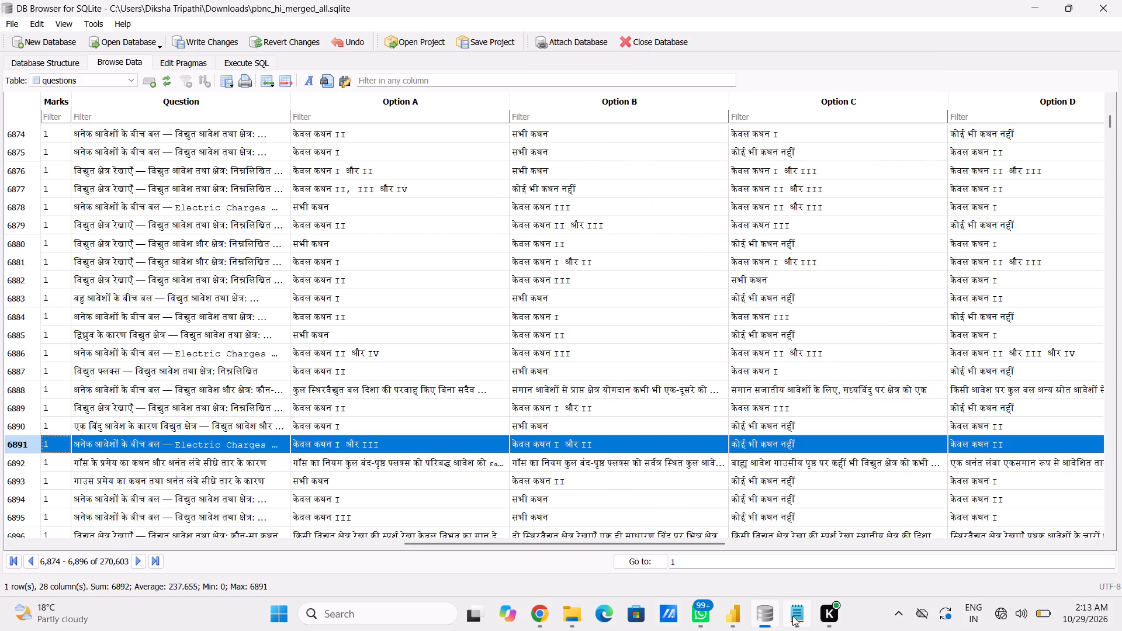
click(794, 616)
key(ctrl+v)
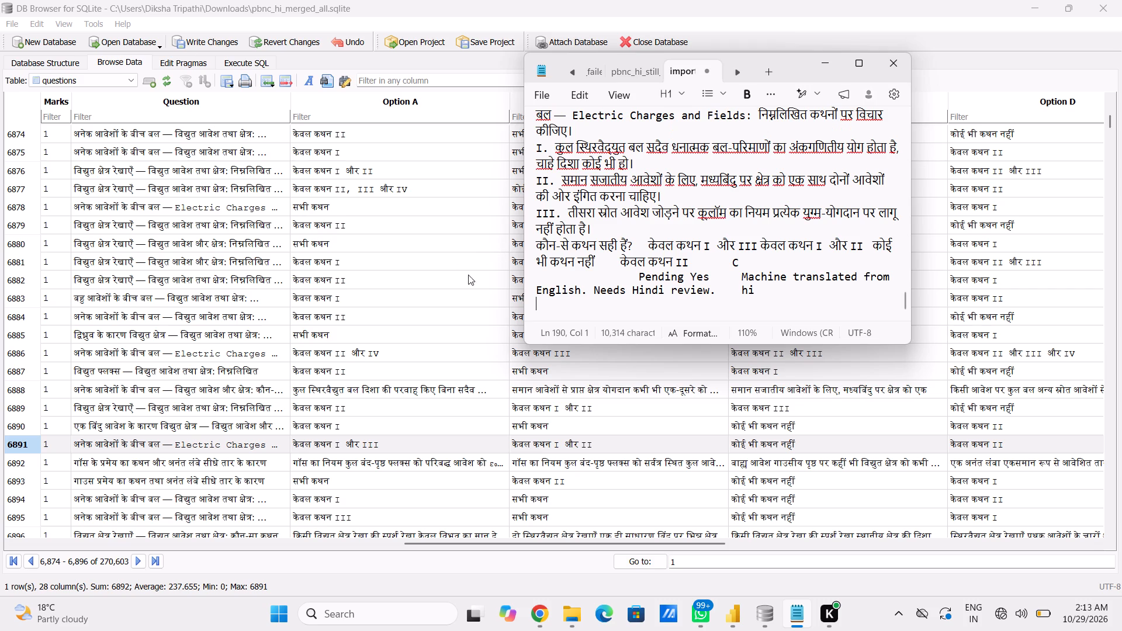
drag(534, 309, 543, 262)
scroll(534, 296, up, 3)
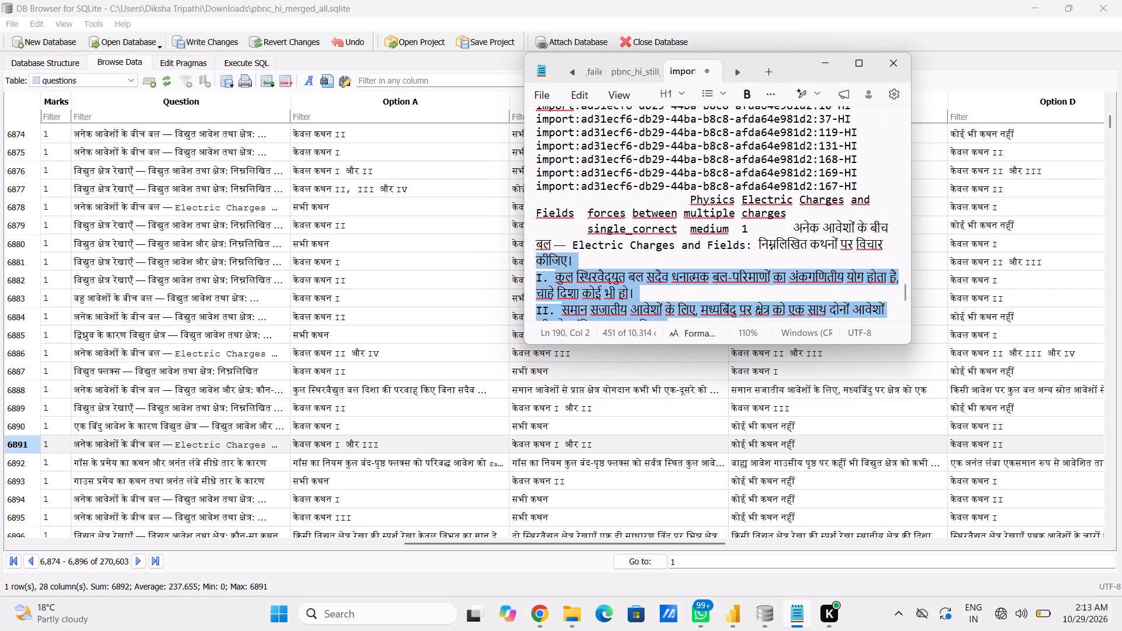
drag(543, 262, 542, 199)
key(BackSpace)
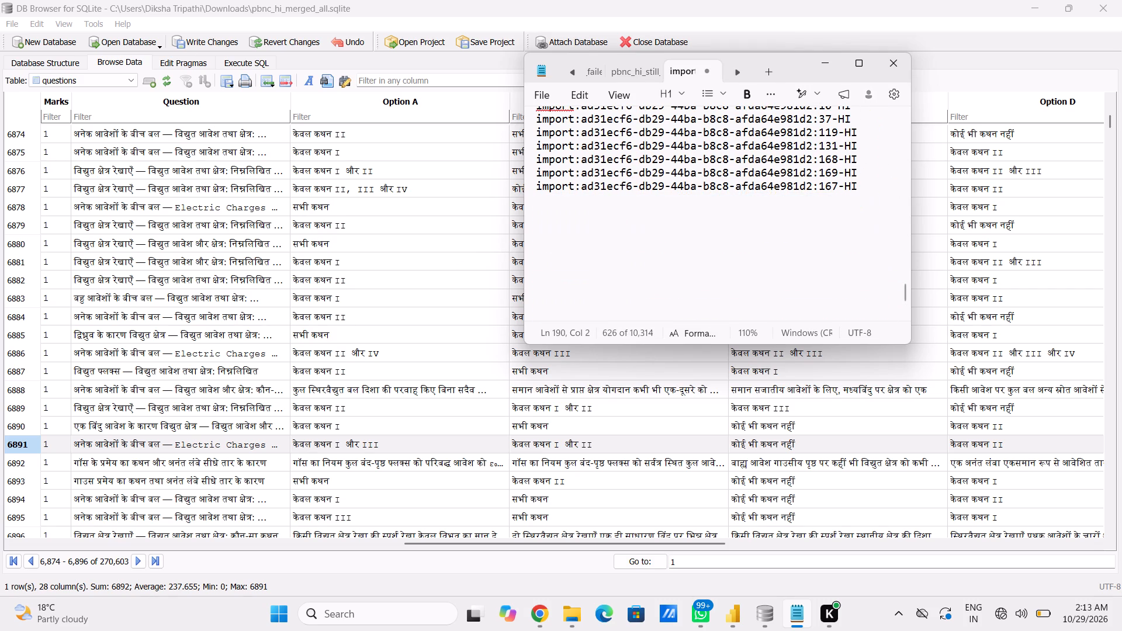
key(Return)
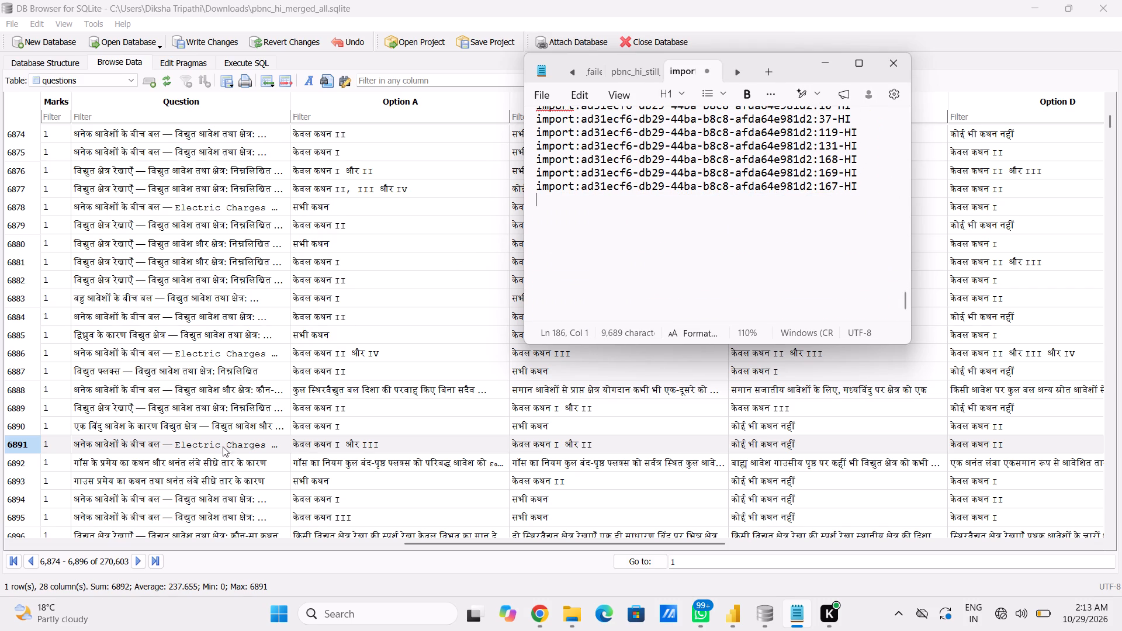
Add the ID of row 6916 (अनेक आवेशों के बीच बल — Electric Charges), ending in 172-HI, to the Notepad list, keeping only the ID and starting a new line.
scroll(222, 323, down, 6)
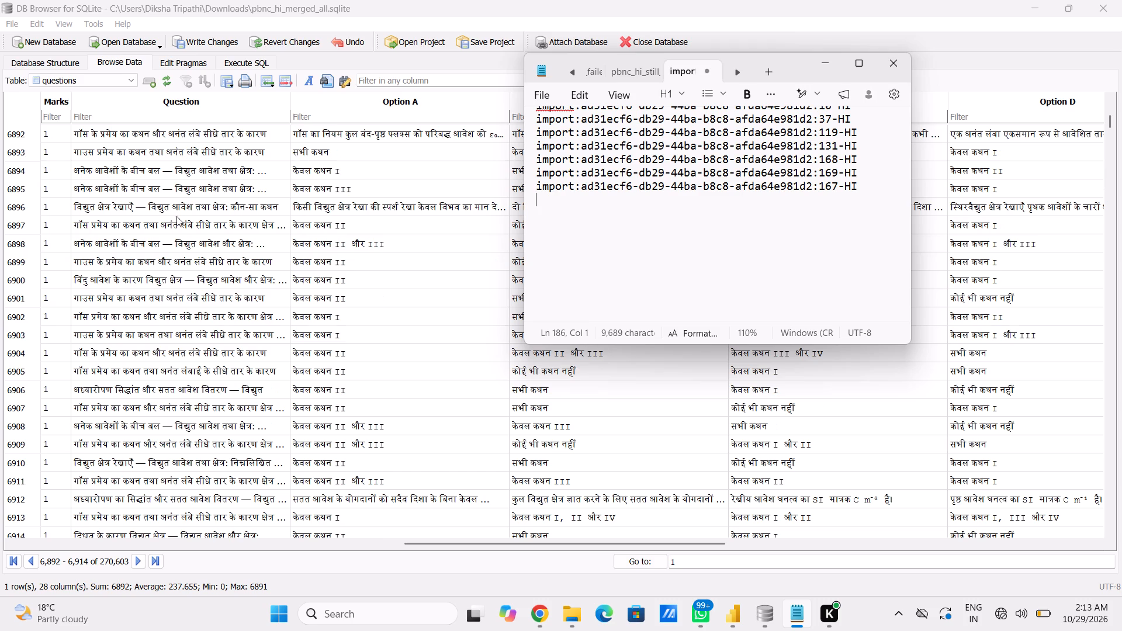
scroll(184, 202, up, 1)
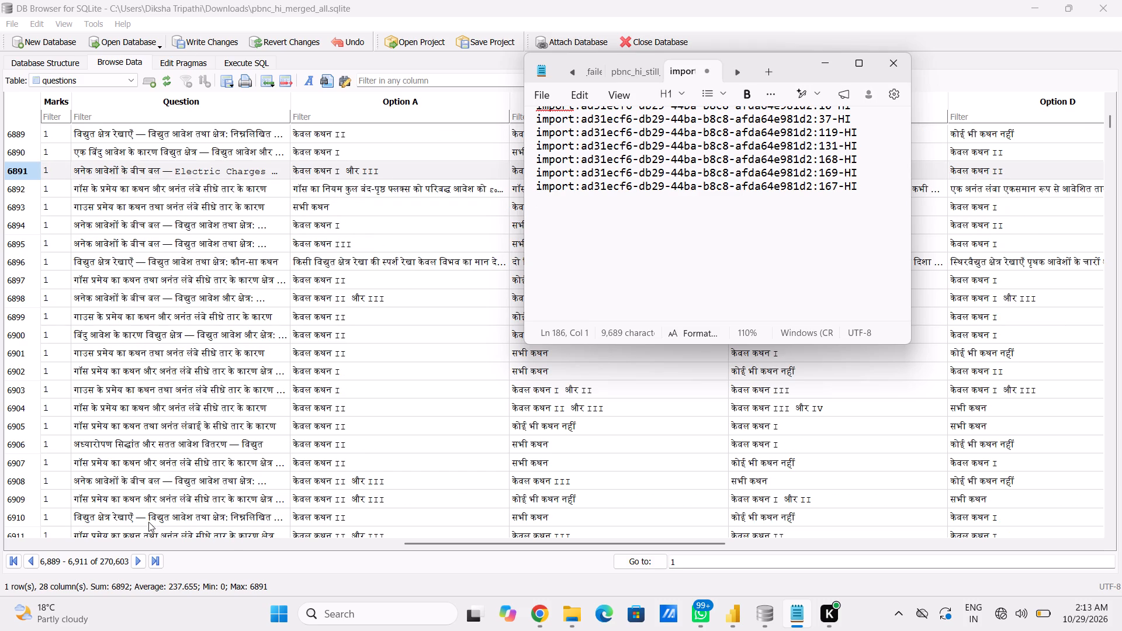
click(32, 533)
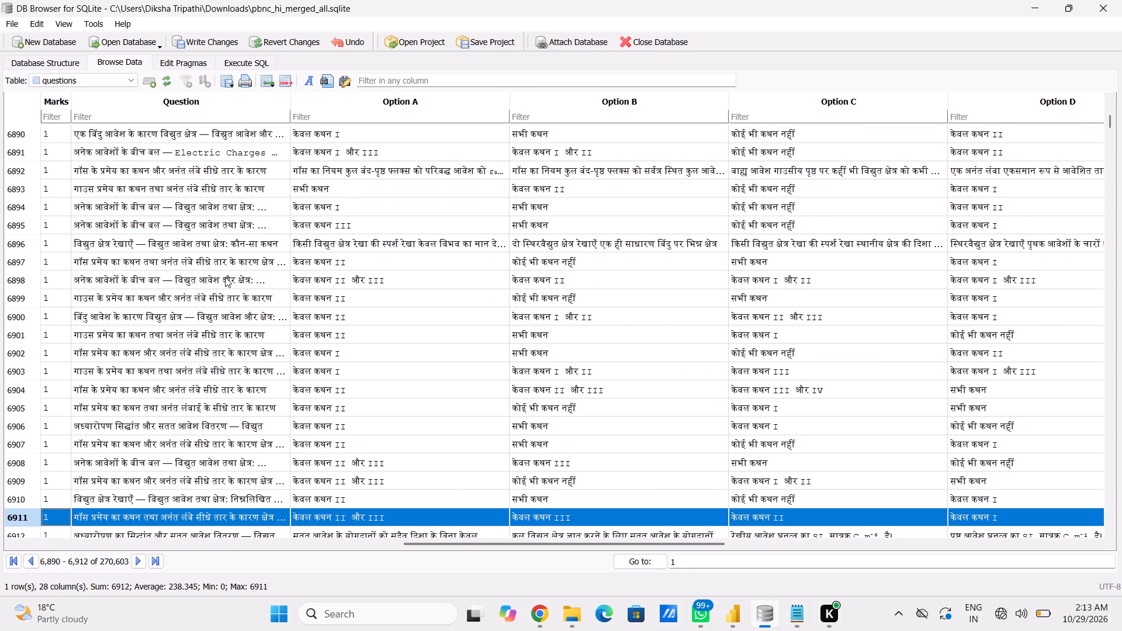
scroll(230, 271, down, 6)
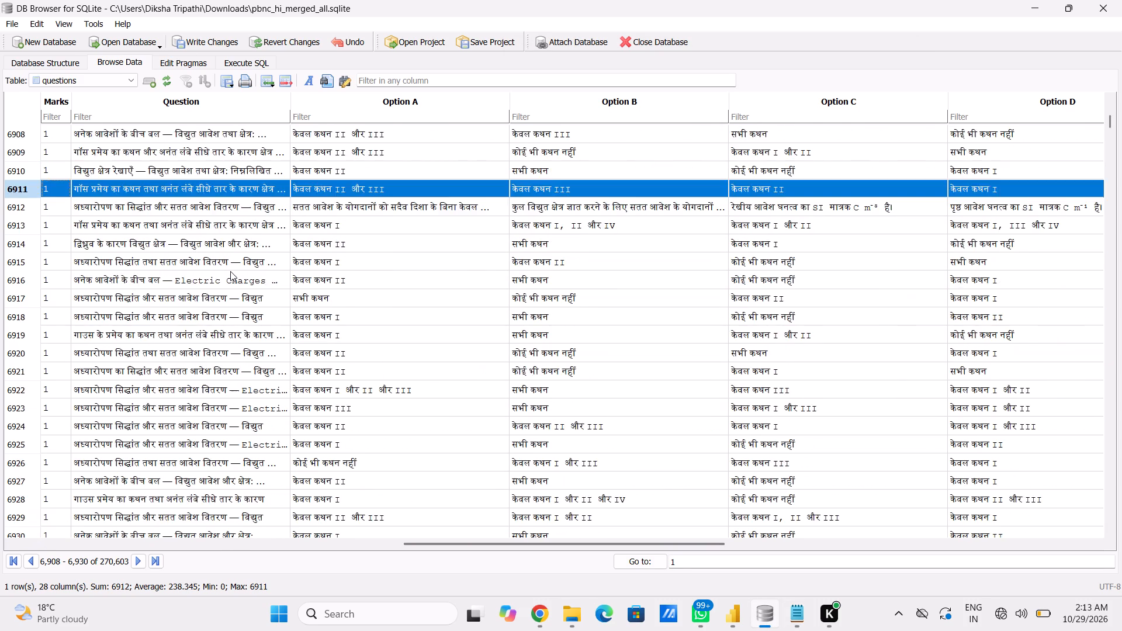
scroll(230, 271, down, 1)
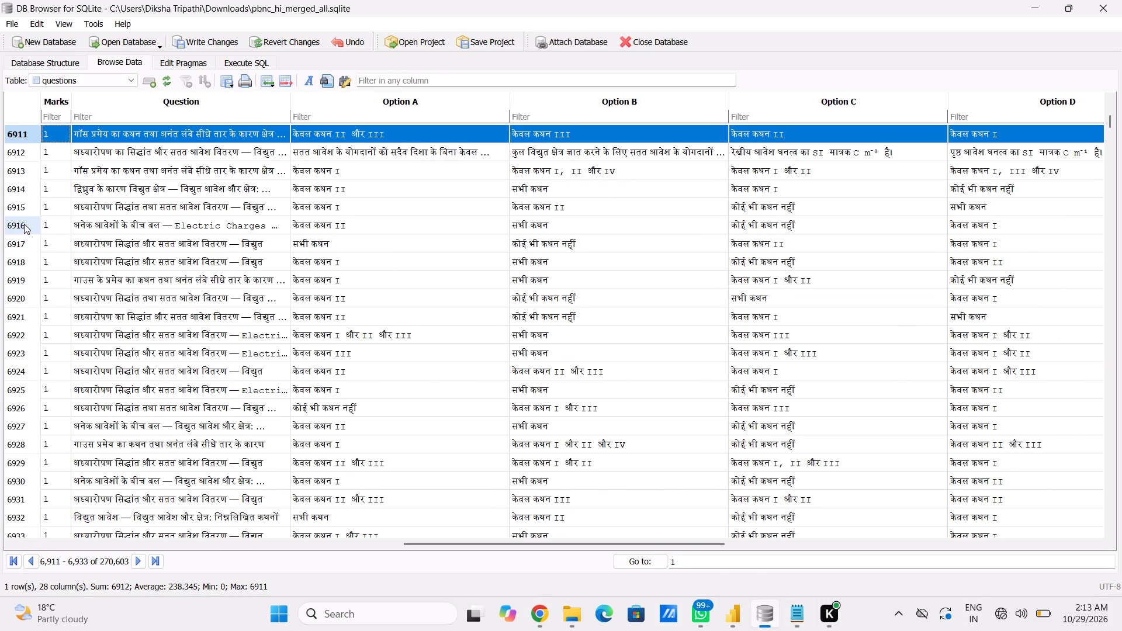
click(24, 224)
key(ctrl+c)
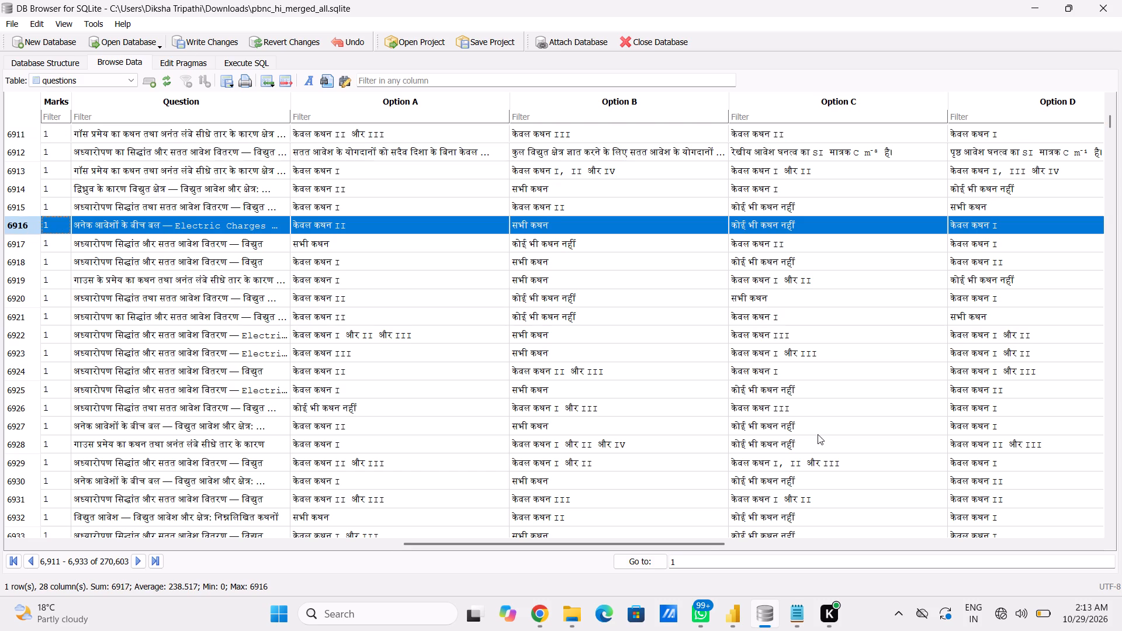
click(796, 617)
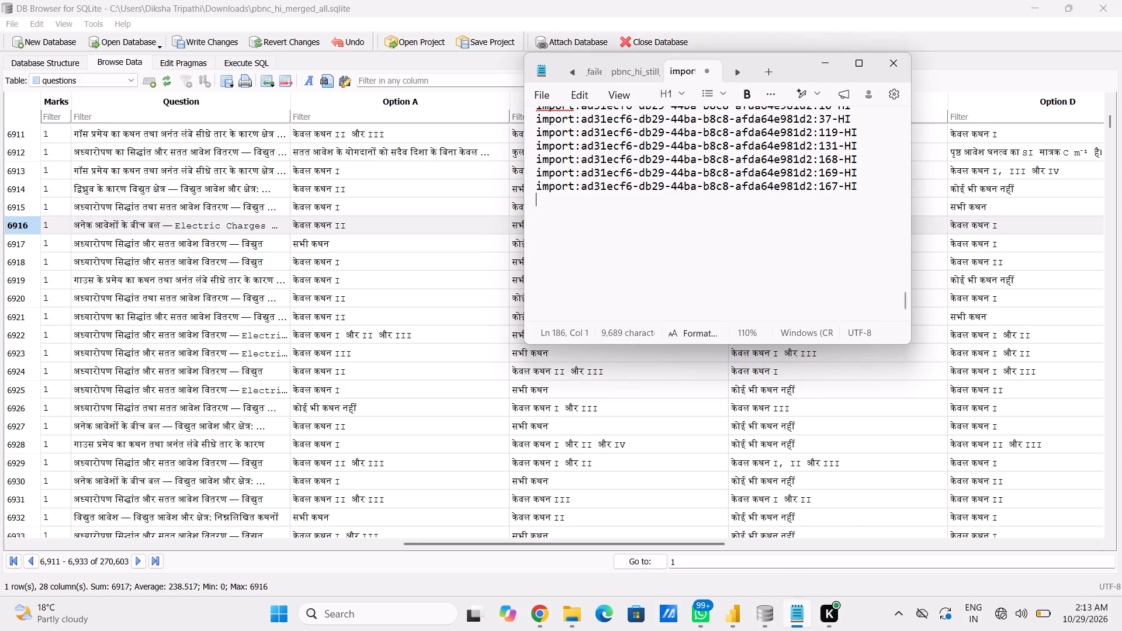
key(ctrl+v)
drag(543, 317, 543, 316)
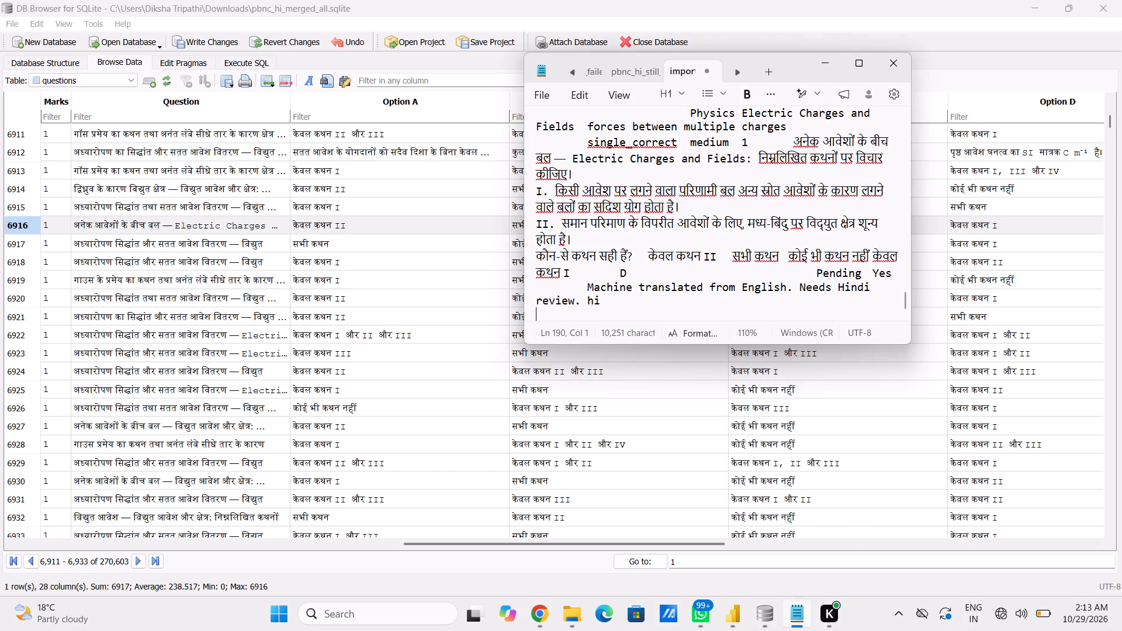
drag(543, 316, 548, 249)
scroll(543, 315, up, 3)
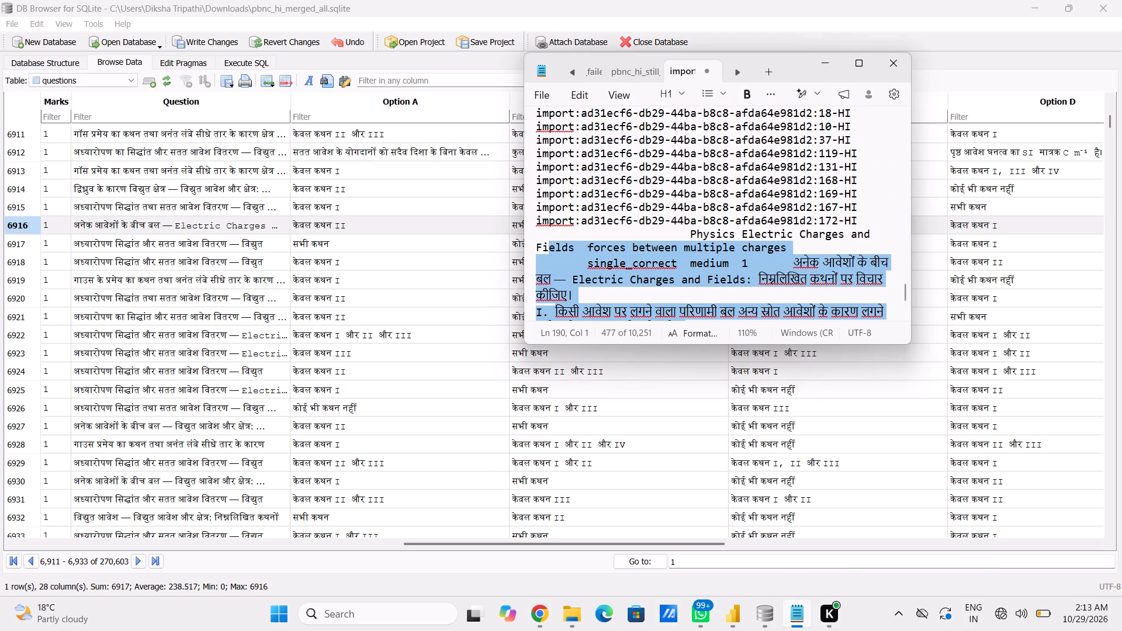
drag(548, 249, 539, 238)
key(BackSpace)
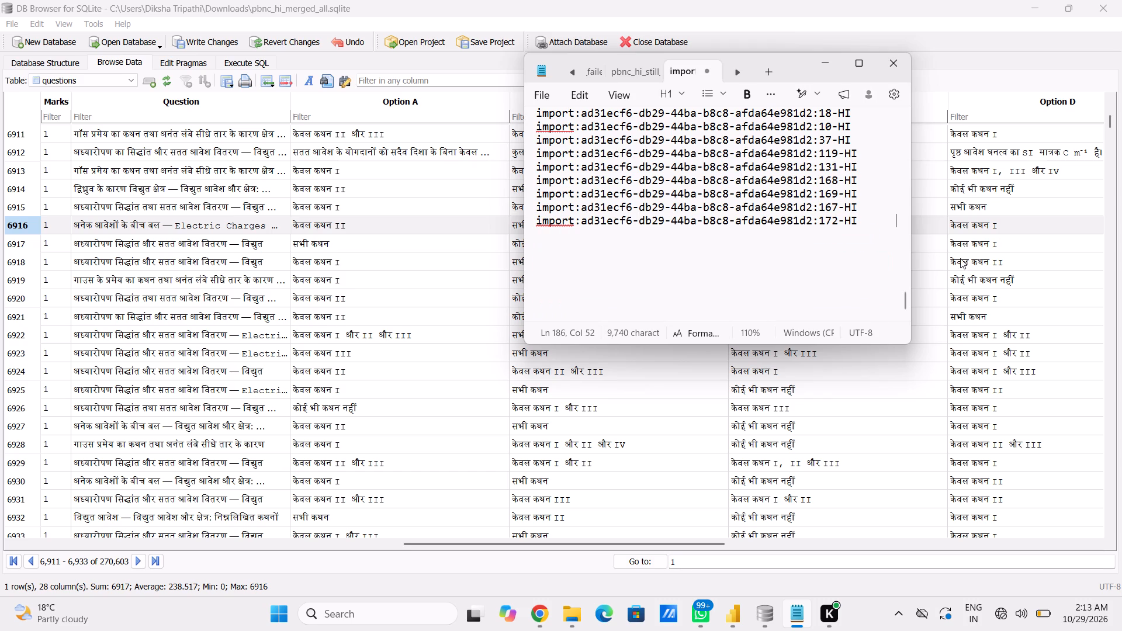
drag(905, 300, 896, 116)
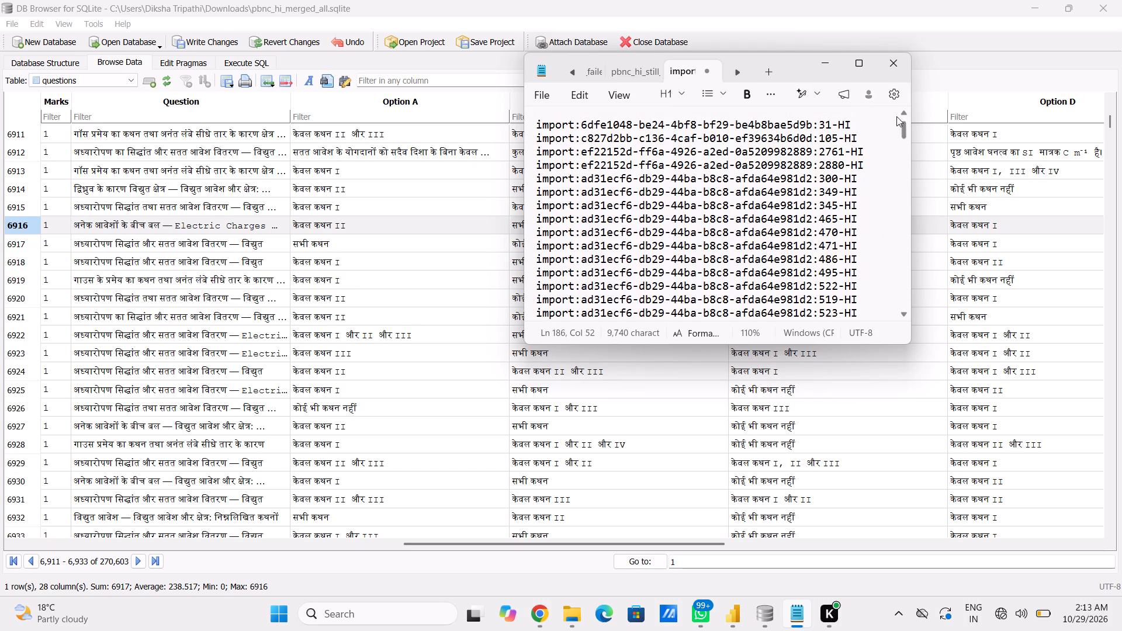
drag(896, 116, 903, 231)
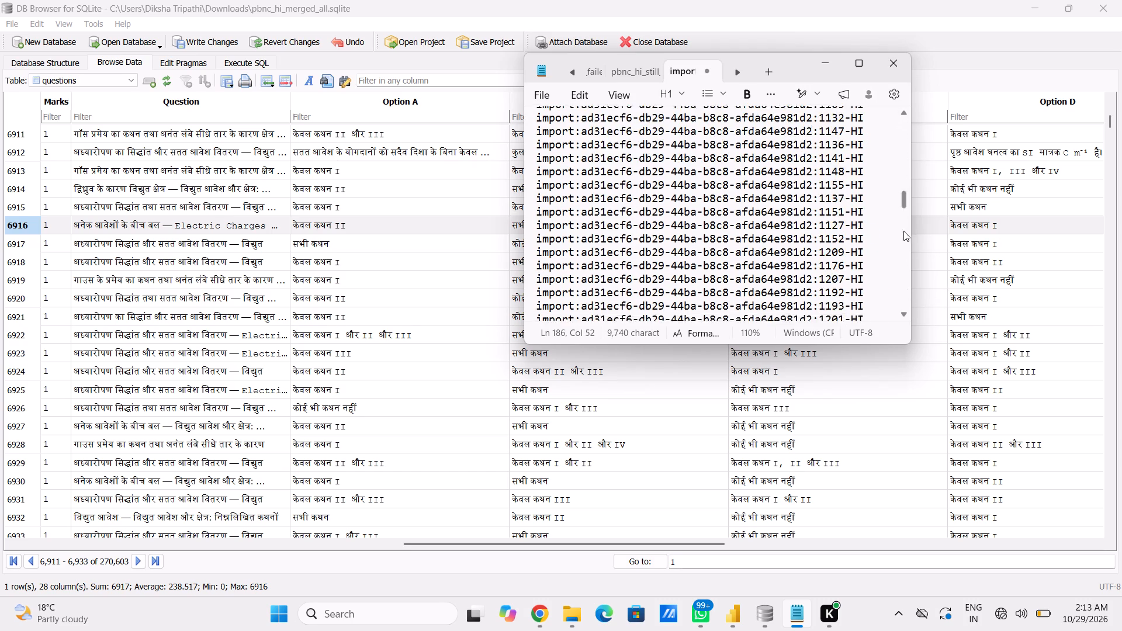
drag(903, 231, 923, 338)
key(Return)
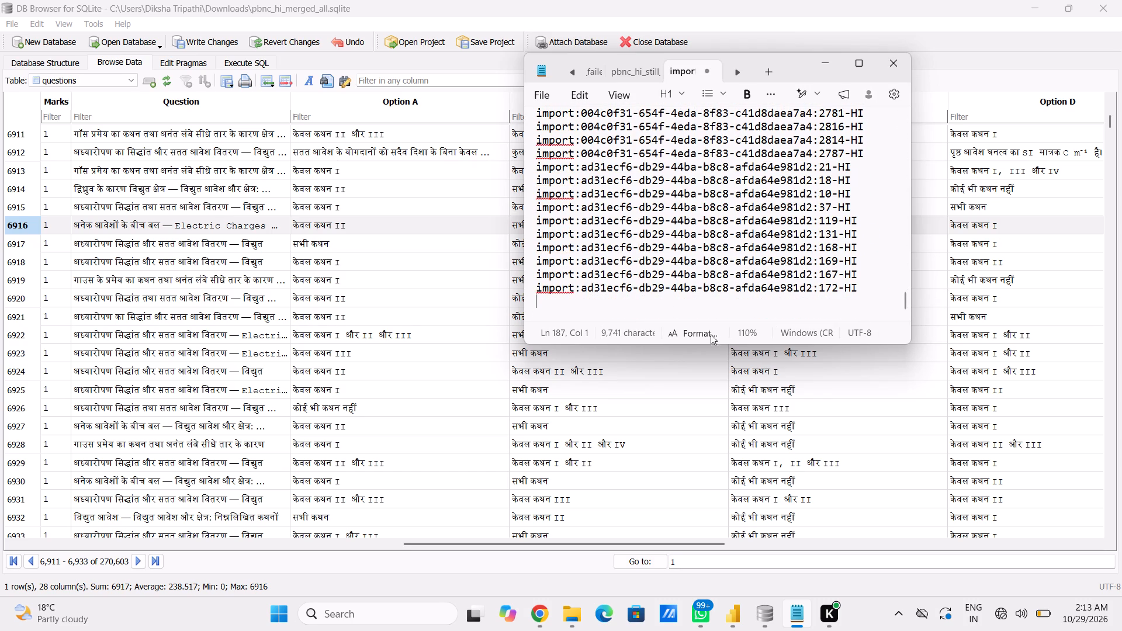
Add the ID of row 6922 (अध्यारोपण सिद्धांत और सतत आवेश वितरण), ending in 198-HI, to the Notepad list, keeping only the ID and starting a new line.
click(13, 336)
key(ctrl+c)
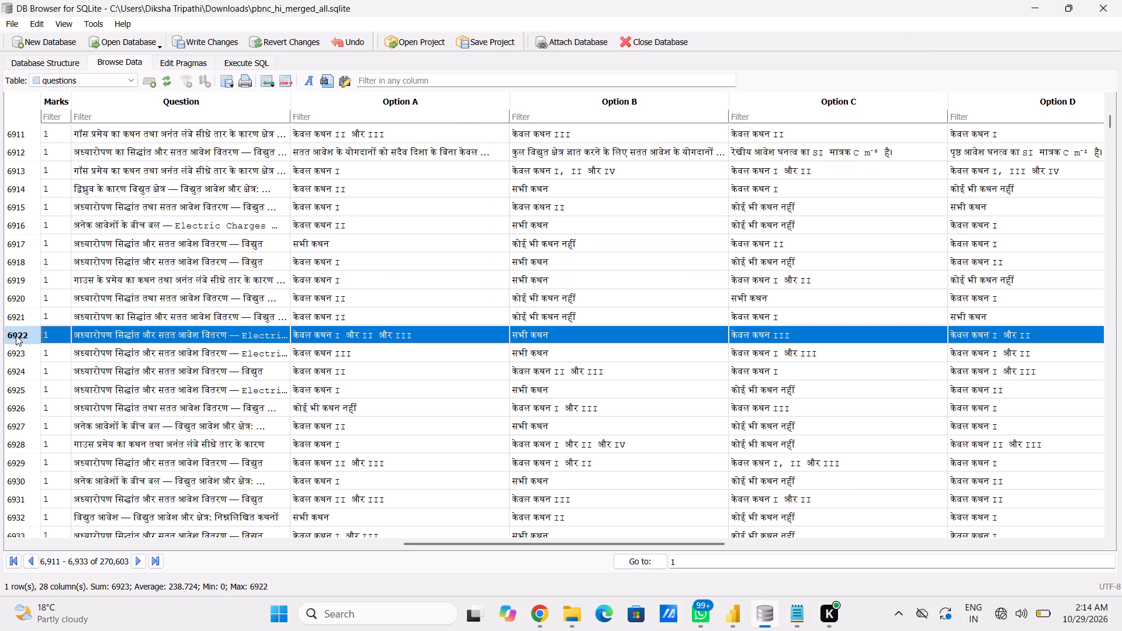
click(801, 619)
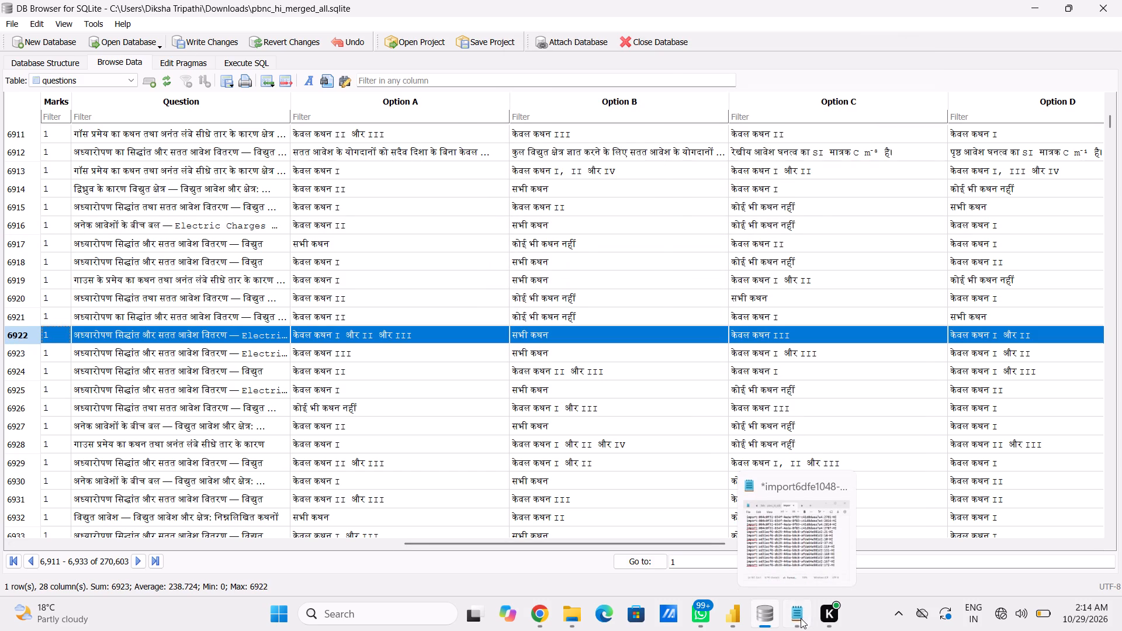
key(ctrl+v)
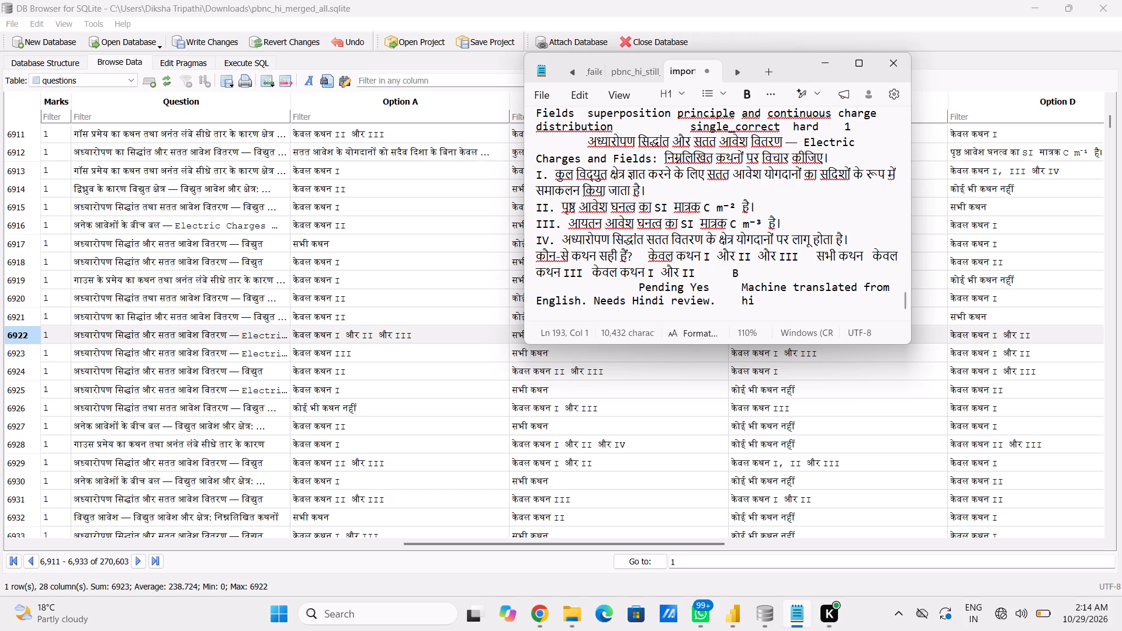
drag(542, 311, 535, 184)
scroll(542, 291, up, 2)
key(BackSpace)
key(Return)
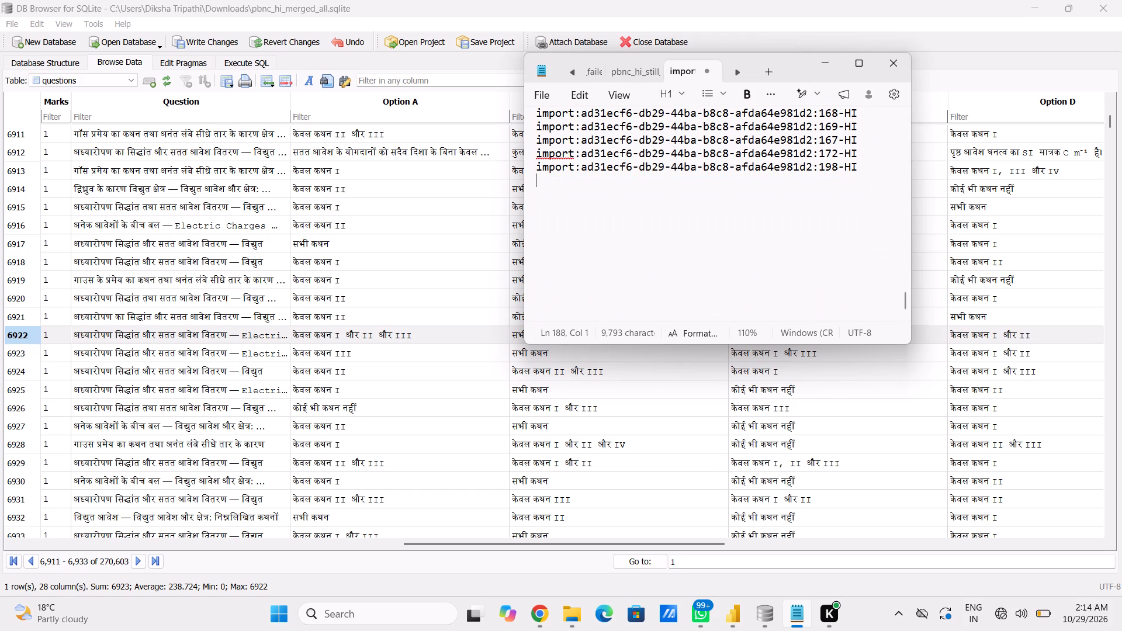
Add the ID of row 6923 (अध्यारोपण सिद्धांत और सतत आवेश वितरण), ending in 206-HI, to the Notepad list, keeping only the ID and starting a new line.
click(27, 355)
key(ctrl+c)
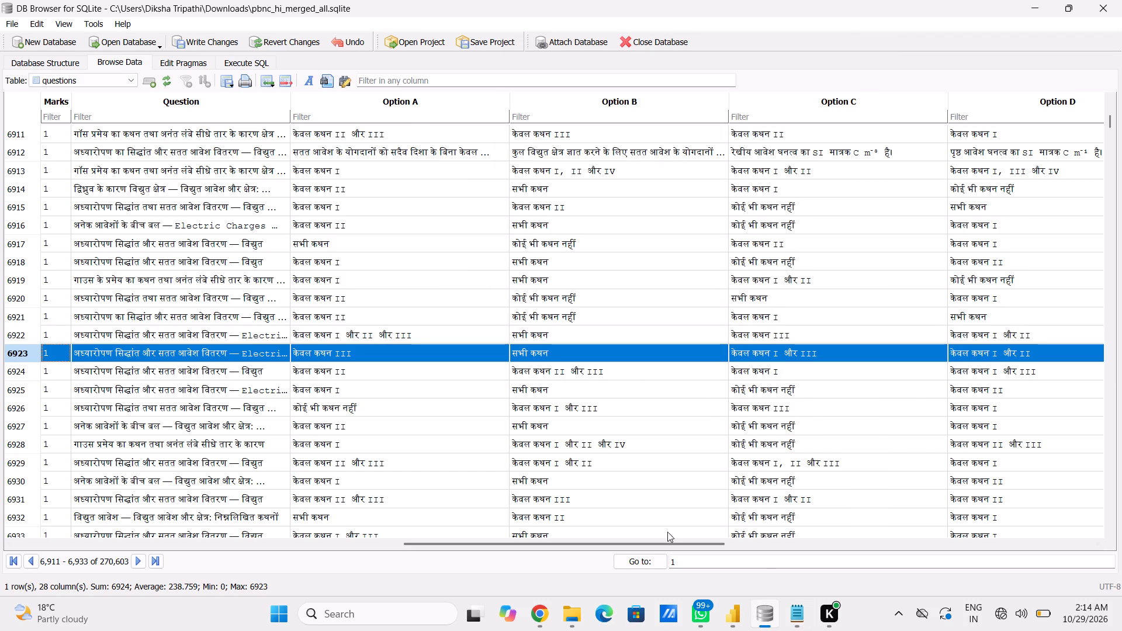
click(797, 609)
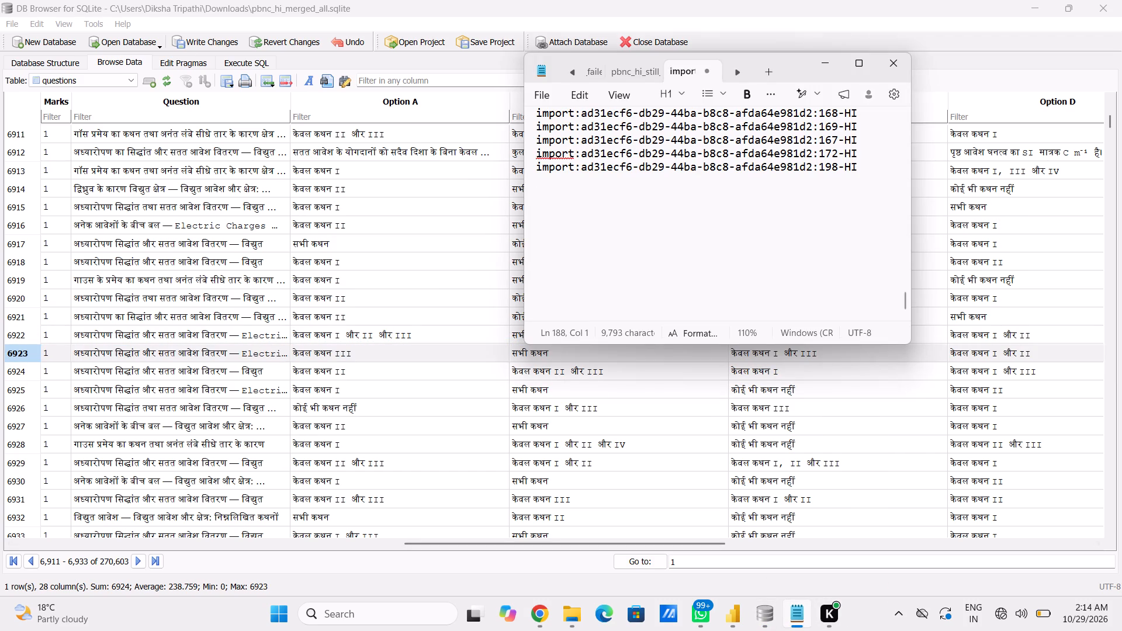
key(ctrl+v)
drag(539, 314, 541, 310)
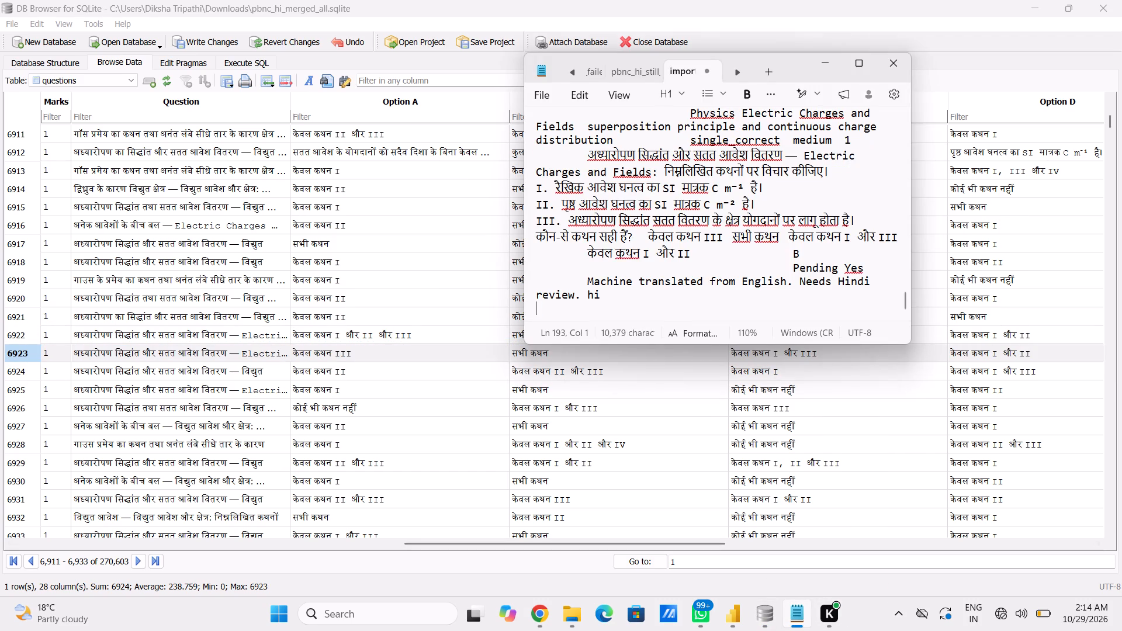
drag(541, 310, 538, 239)
scroll(542, 308, up, 3)
key(BackSpace)
key(Return)
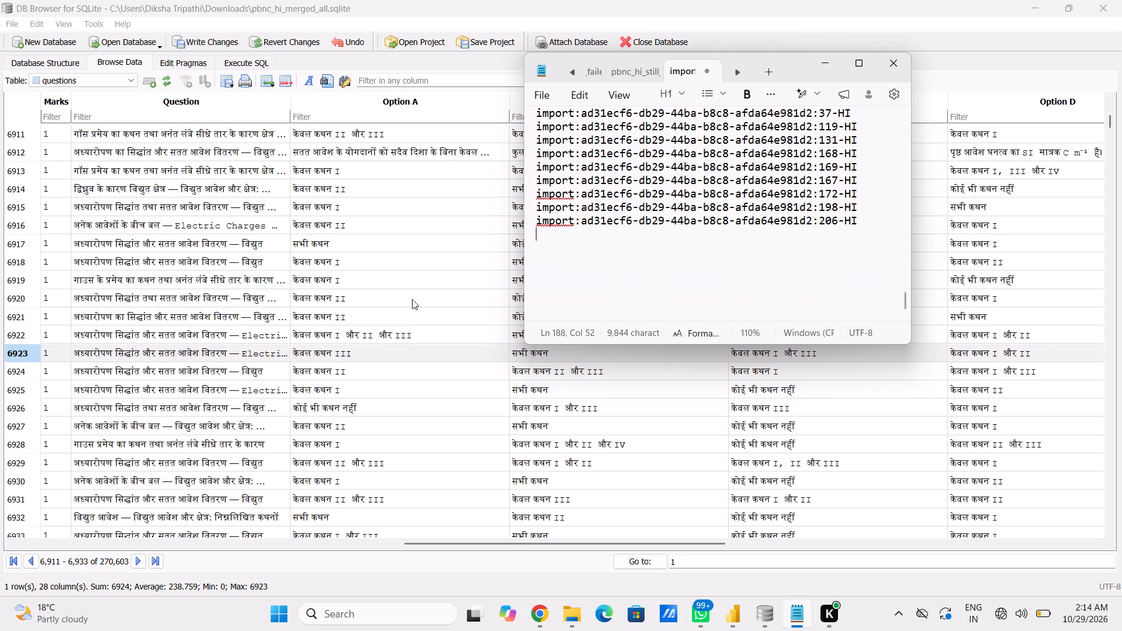
Add the ID of row 6925 (अध्यारोपण सिद्धांत और सतत आवेश वितरण), ending in 194-HI, to the Notepad list, keeping only the ID and starting a new line.
click(25, 387)
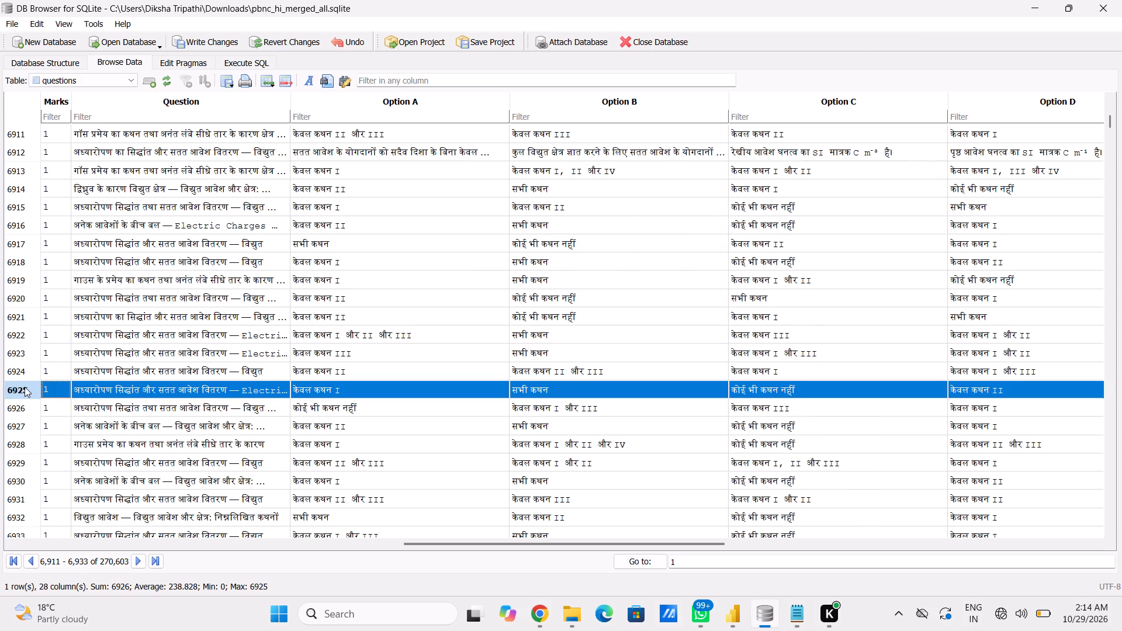
key(ctrl+c)
click(800, 616)
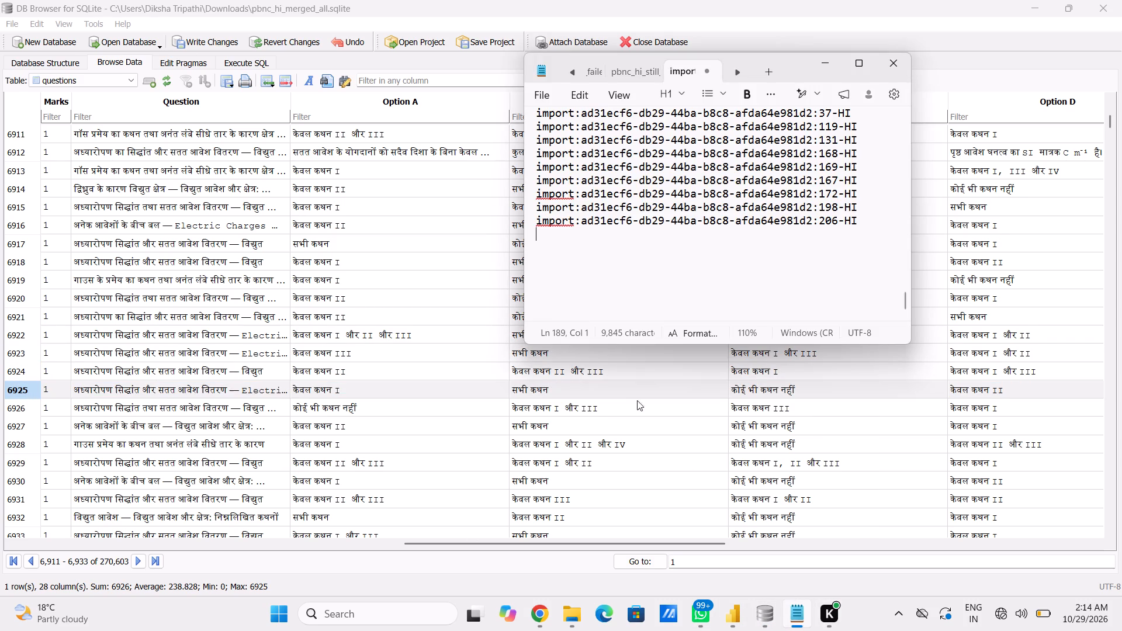
key(ctrl+v)
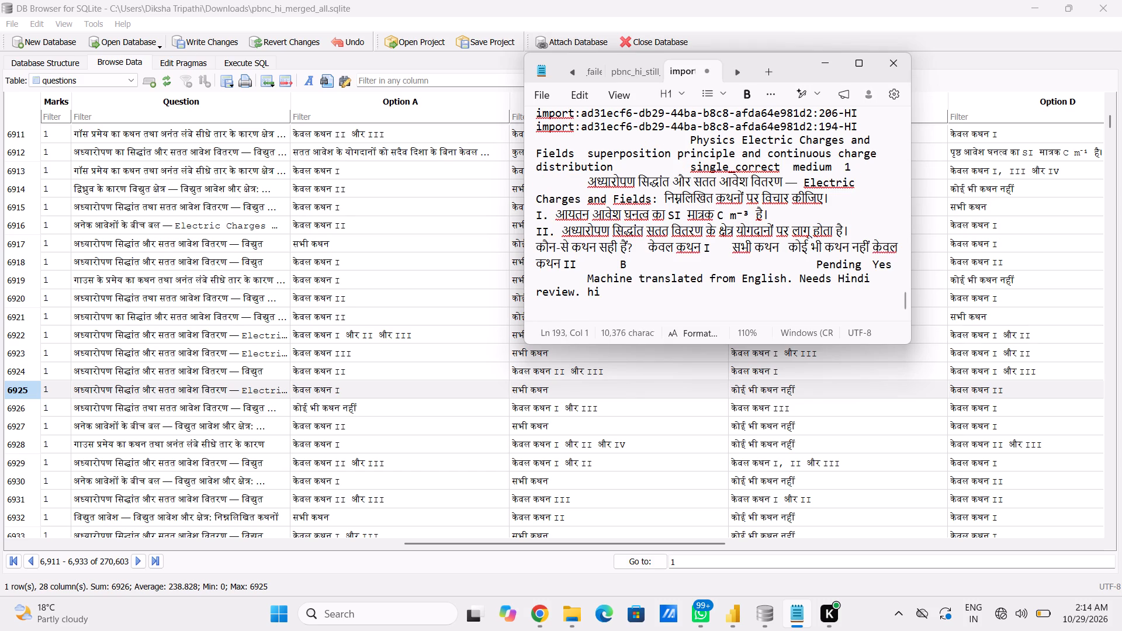
drag(539, 311, 540, 231)
scroll(542, 306, up, 2)
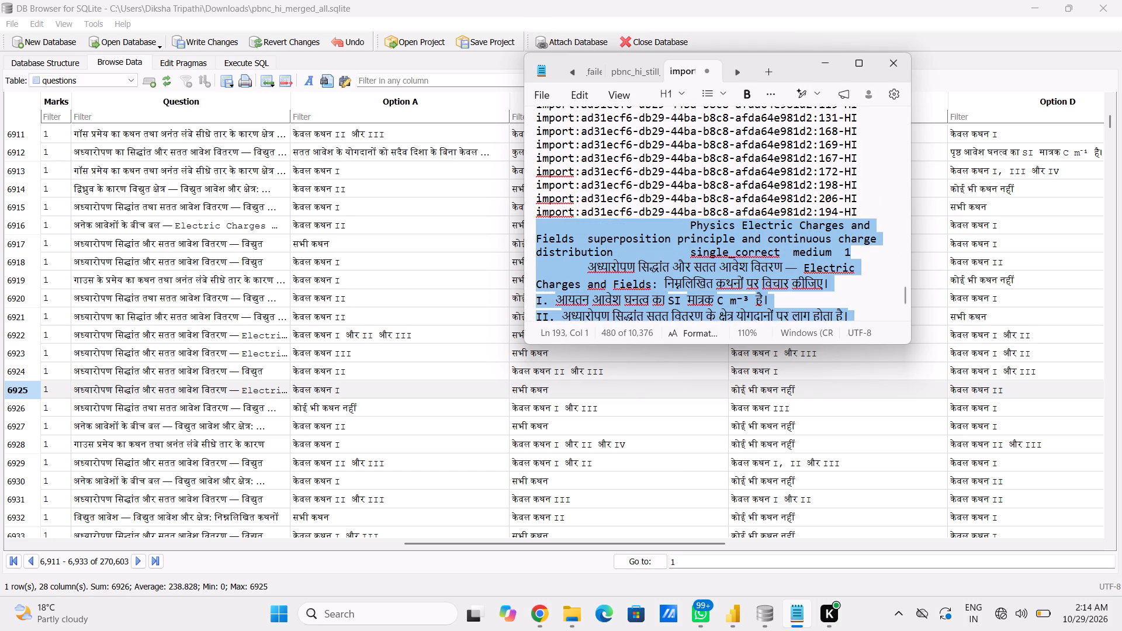
drag(540, 231, 538, 229)
key(BackSpace)
key(Return)
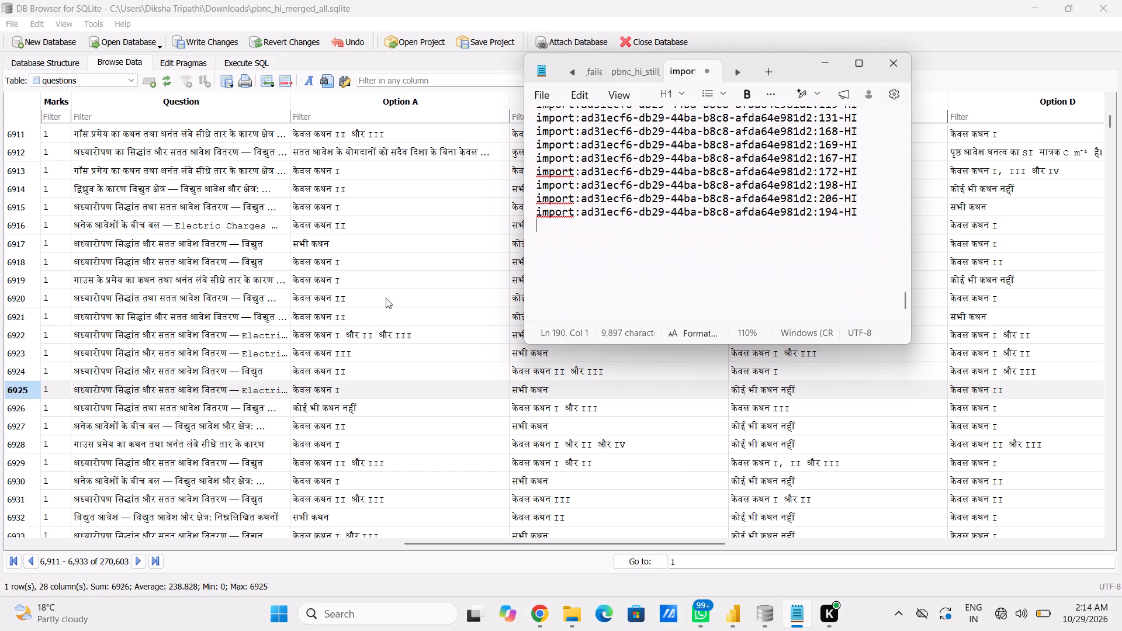
Add the ID of row 6934 (अनेक आवेशों के बीच बल — Electric Charges), ending in 162-HI, to the Notepad list, keeping only the ID and starting a new line.
scroll(223, 394, down, 4)
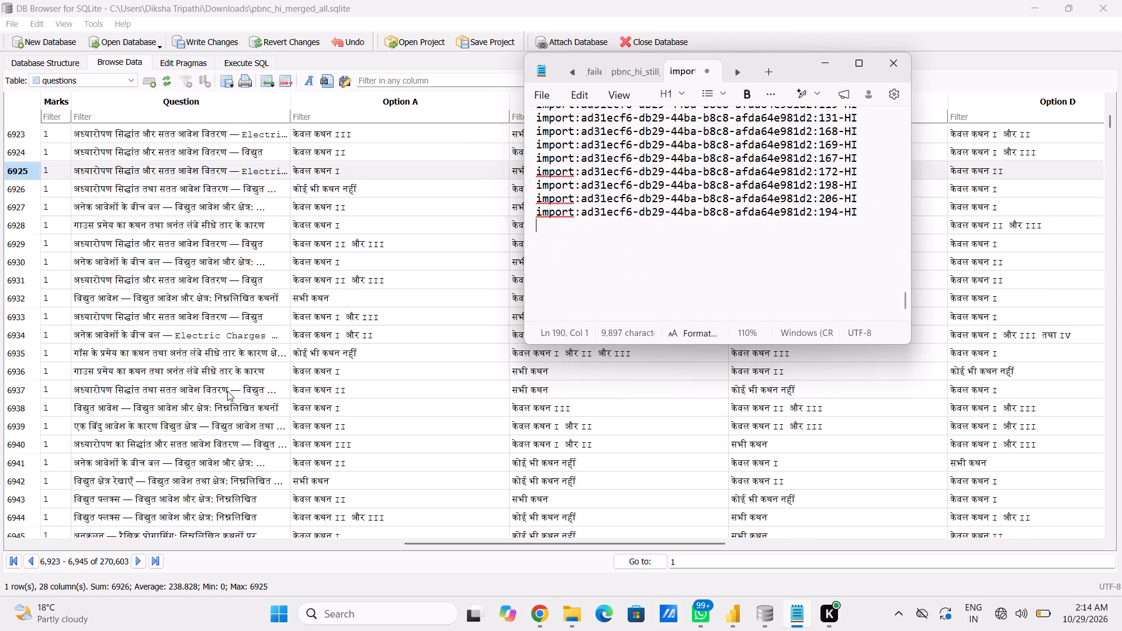
scroll(228, 390, down, 1)
scroll(244, 296, up, 2)
scroll(264, 218, down, 1)
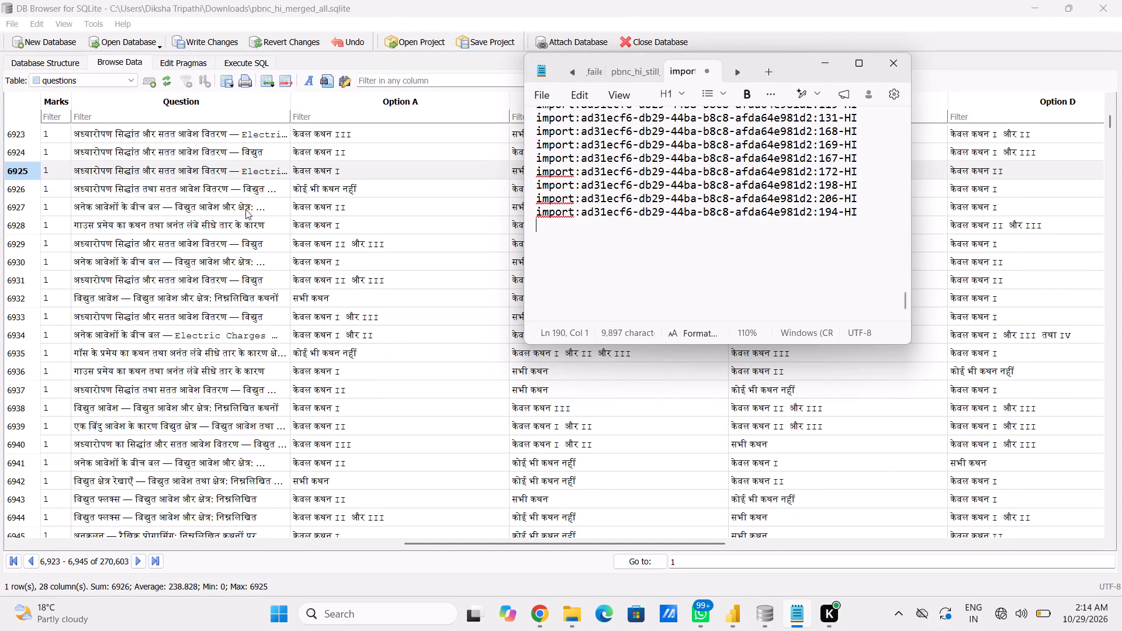
click(22, 331)
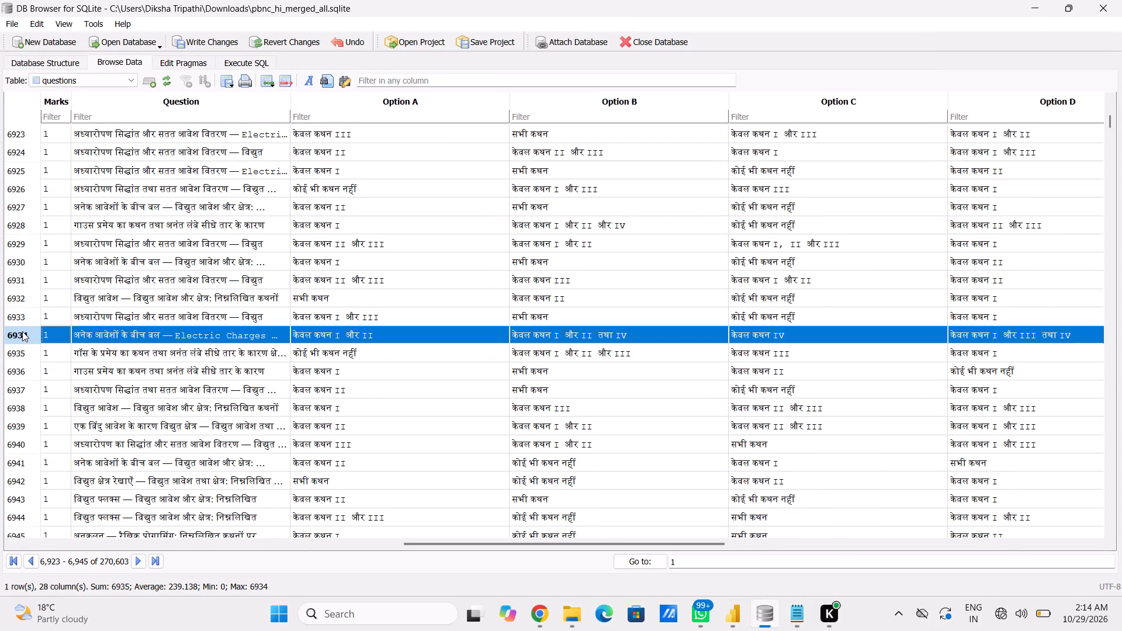
key(ctrl+c)
click(797, 610)
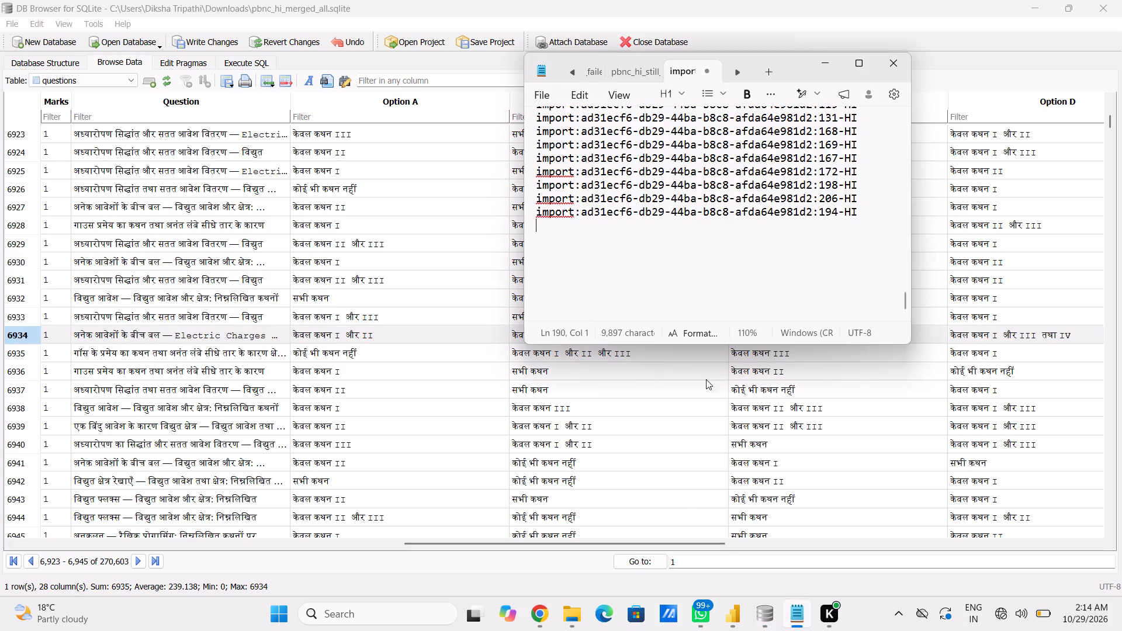
key(ctrl+v)
drag(545, 308, 545, 305)
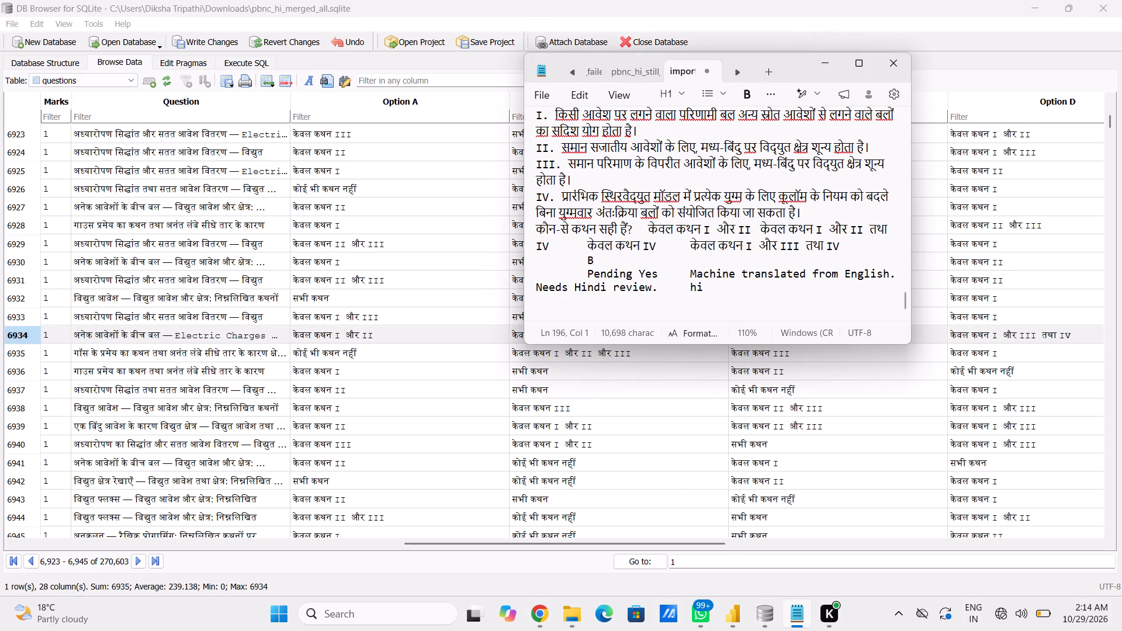
drag(545, 305, 563, 162)
scroll(546, 304, up, 2)
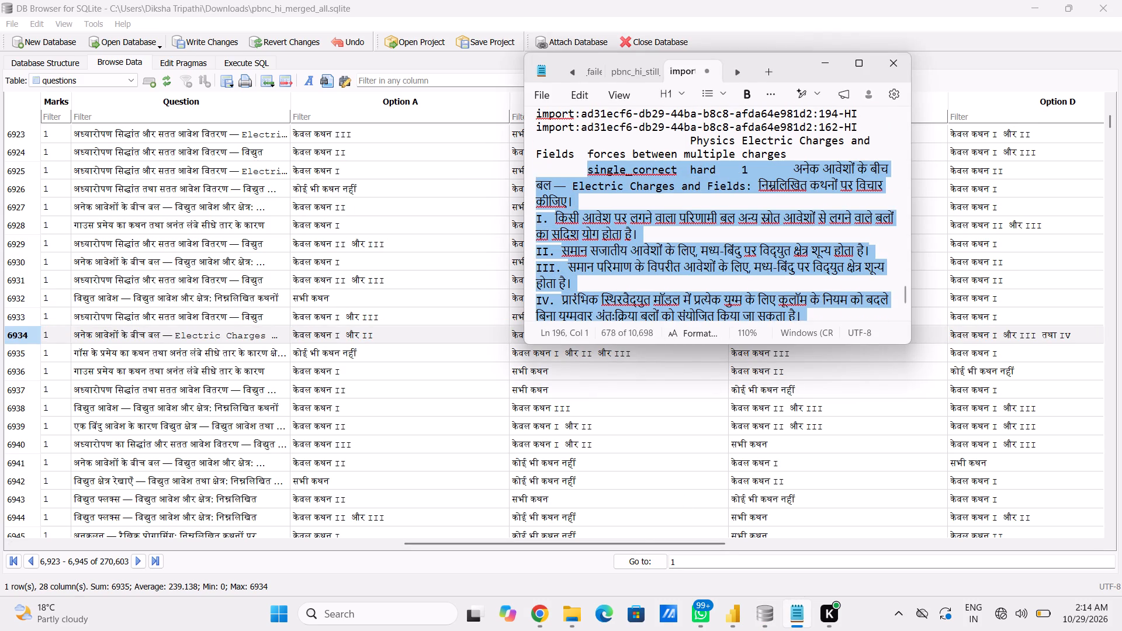
drag(563, 162, 534, 144)
key(BackSpace)
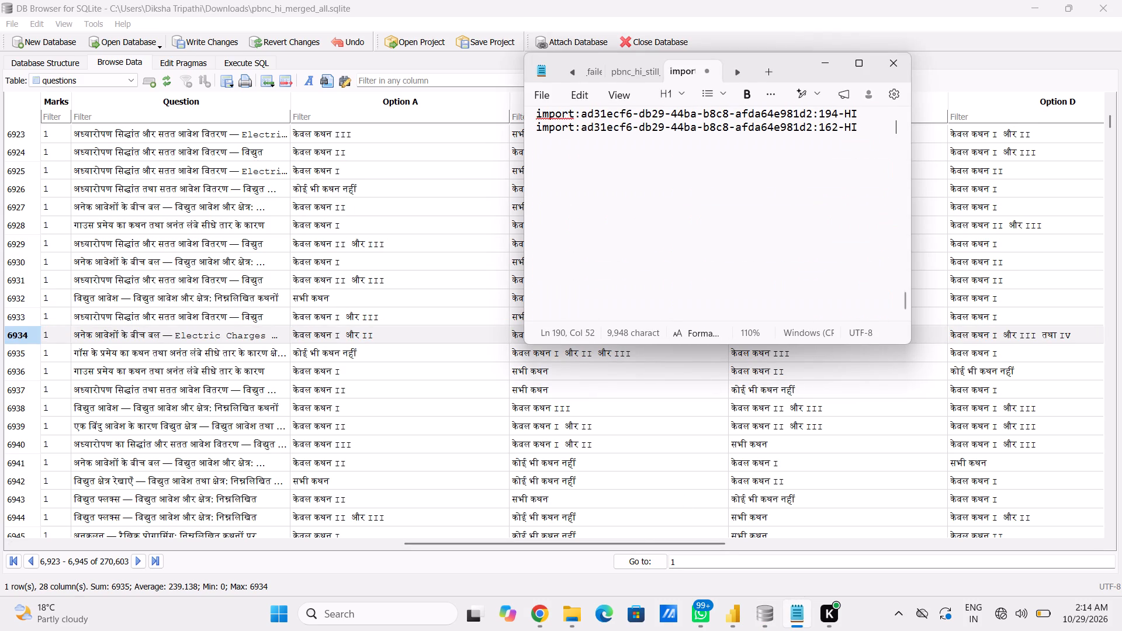
scroll(808, 255, up, 1)
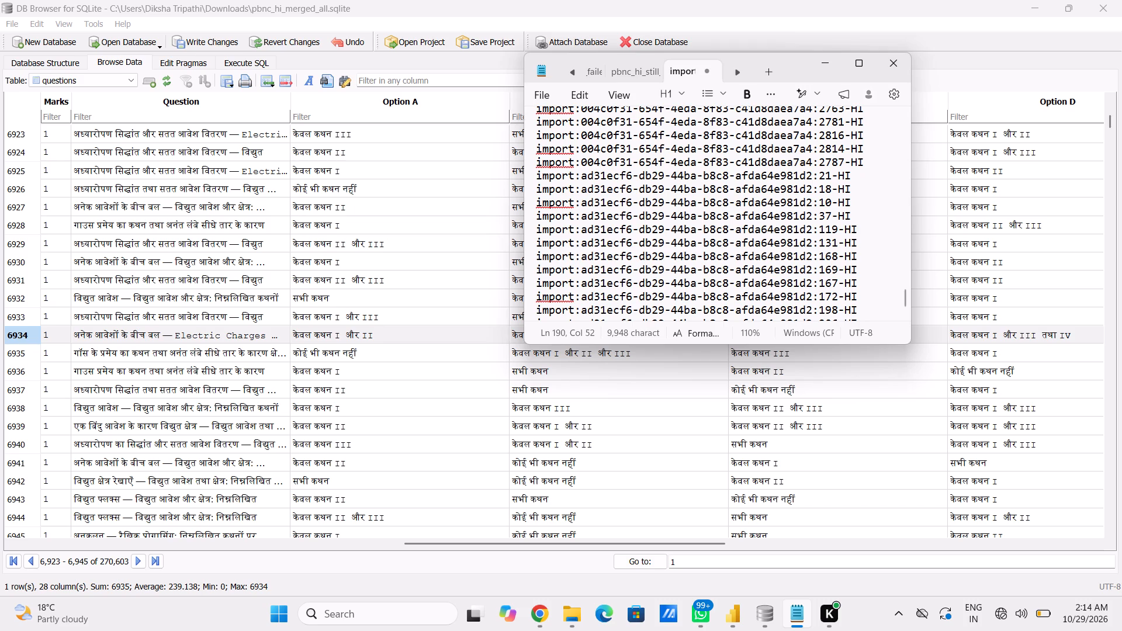
scroll(872, 266, down, 6)
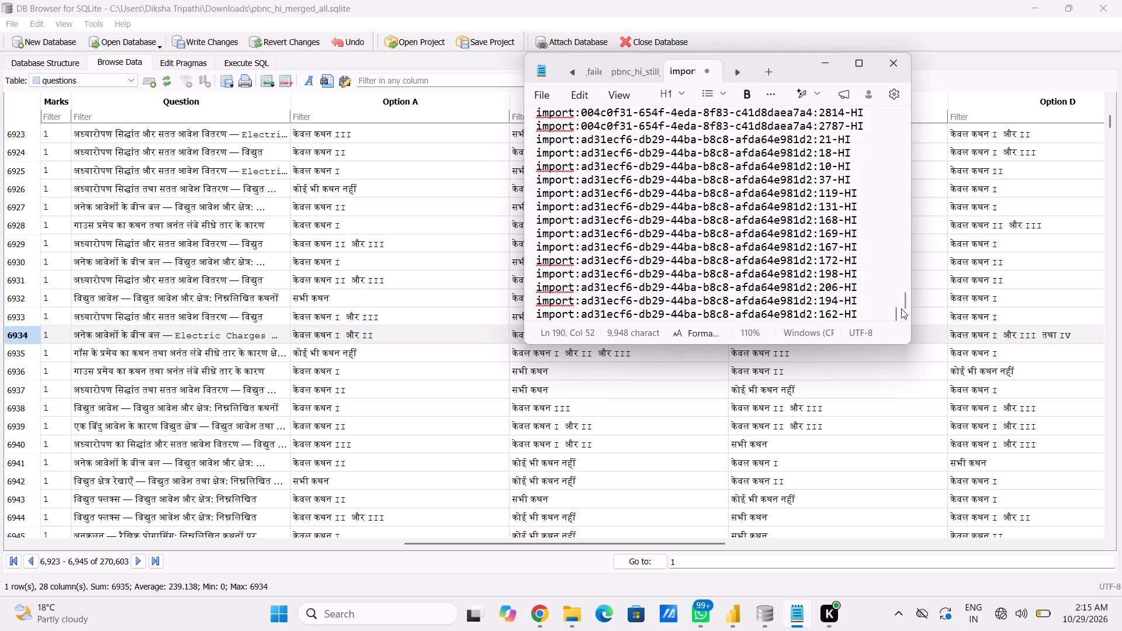
drag(903, 301, 910, 98)
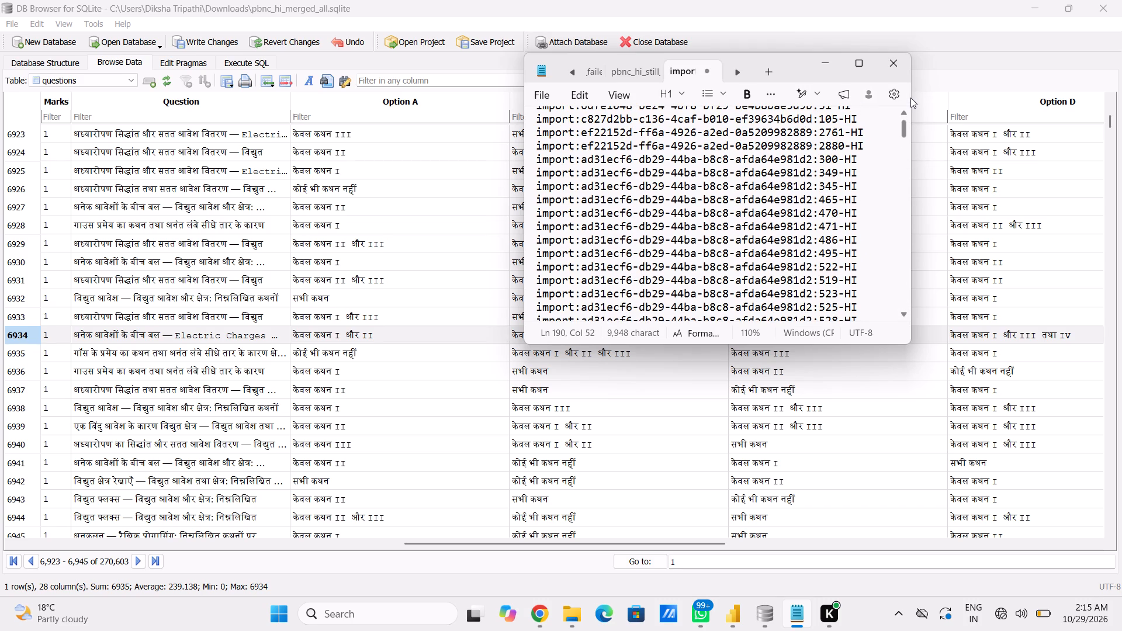
drag(910, 98, 913, 337)
key(Return)
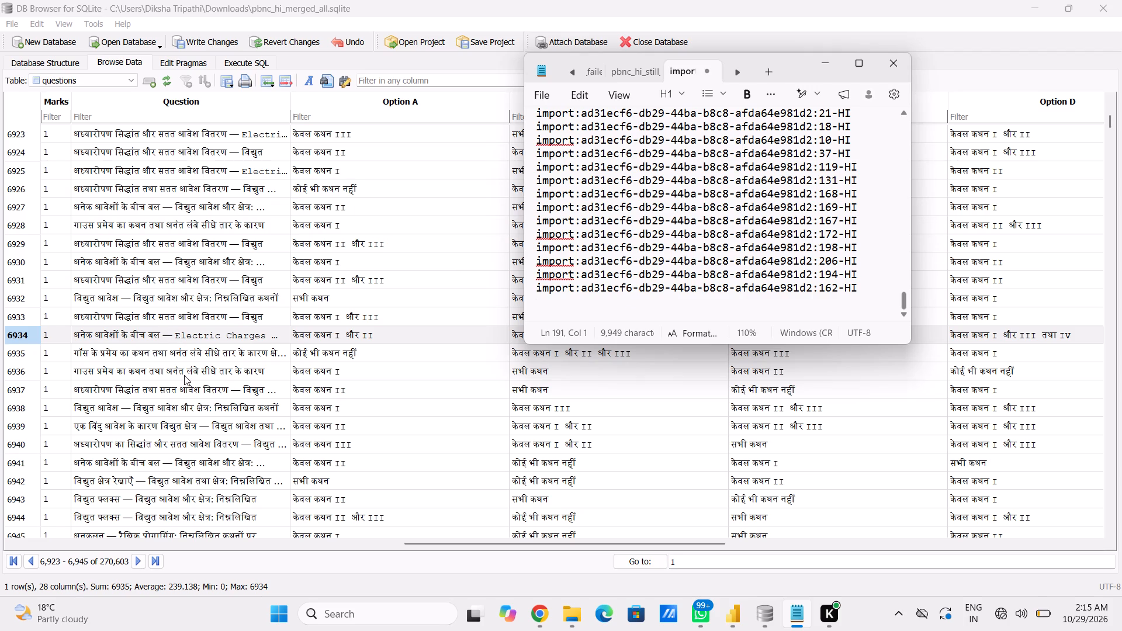
Add the ID of row 6987 (uniform electric field में dipole पर), ending in 214-HI, to the Notepad list, keeping only the ID and starting a new line.
click(23, 535)
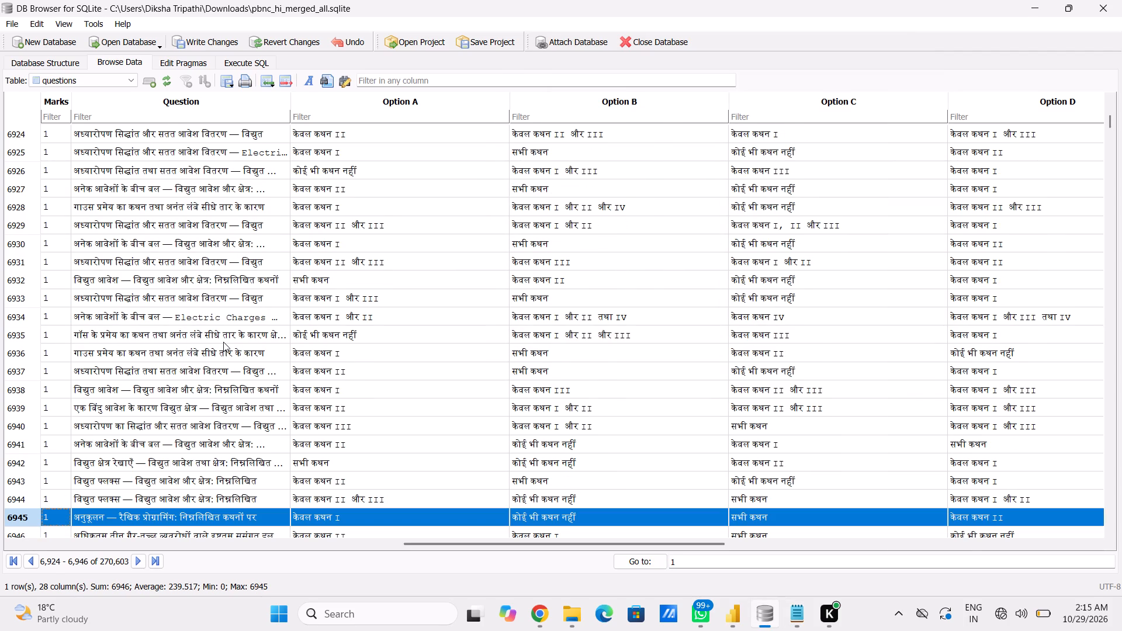
scroll(223, 342, down, 1)
scroll(223, 267, down, 5)
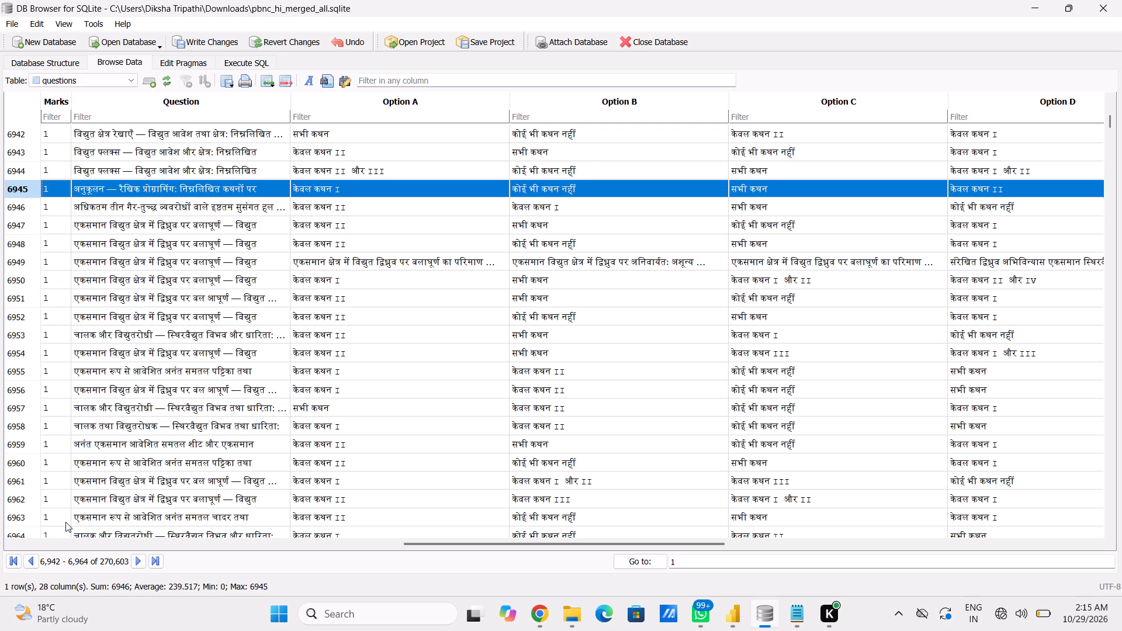
click(36, 532)
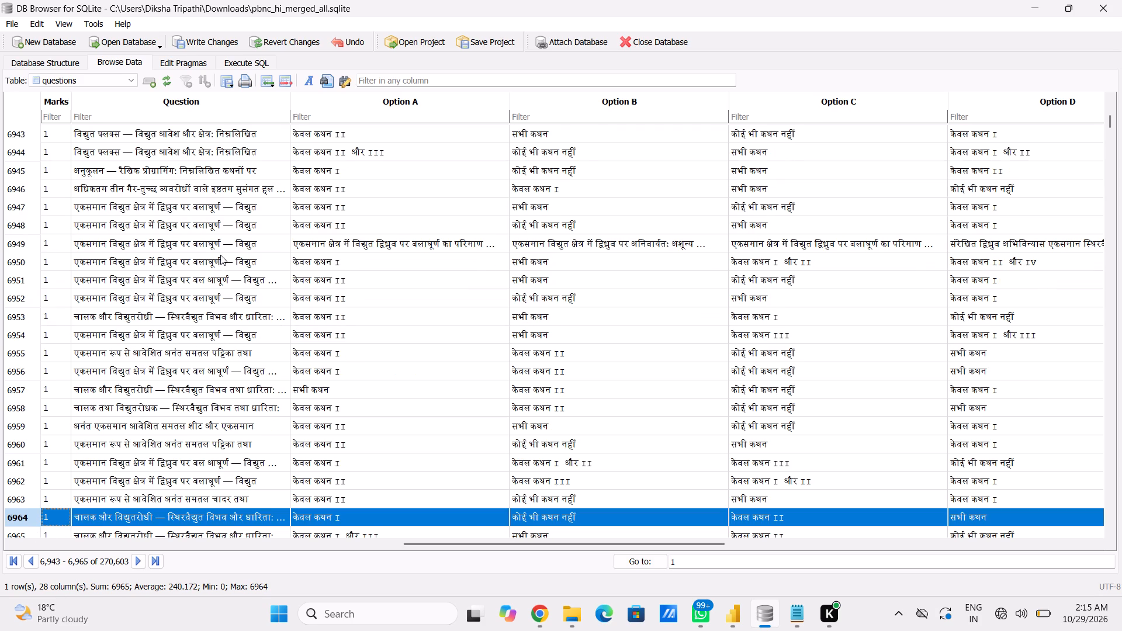
scroll(220, 255, down, 7)
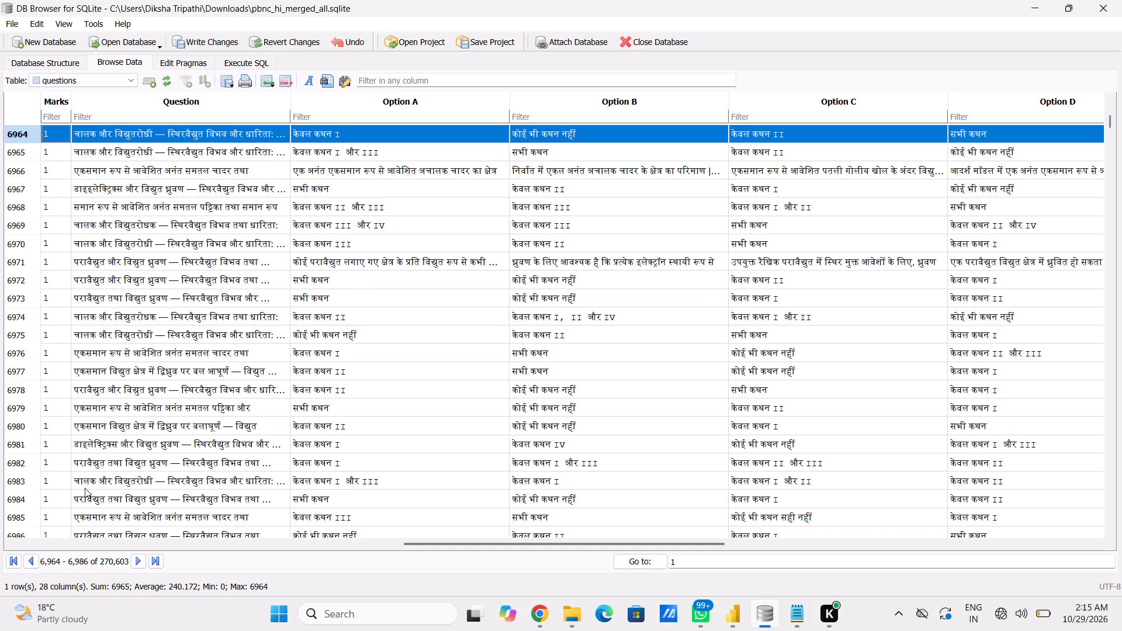
click(29, 533)
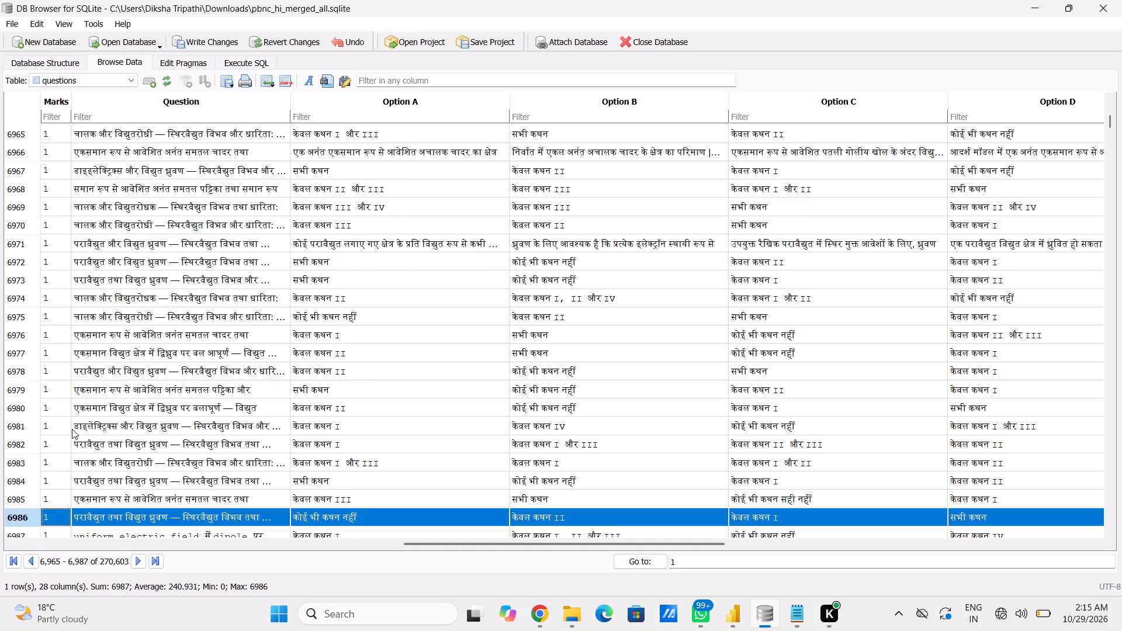
scroll(134, 315, down, 7)
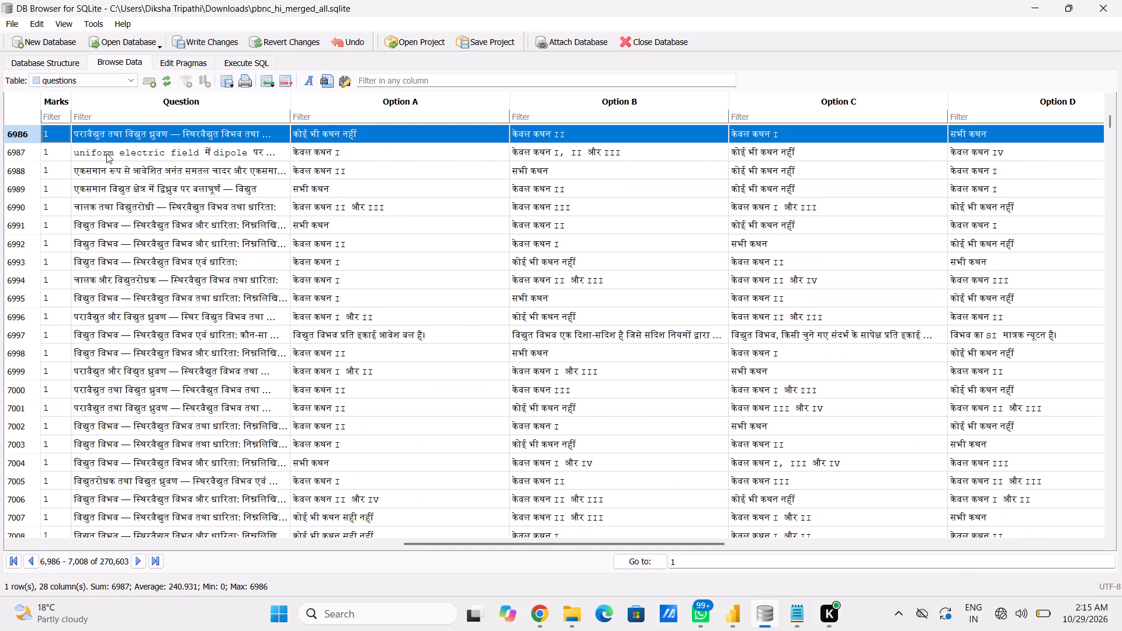
click(30, 152)
key(ctrl+c)
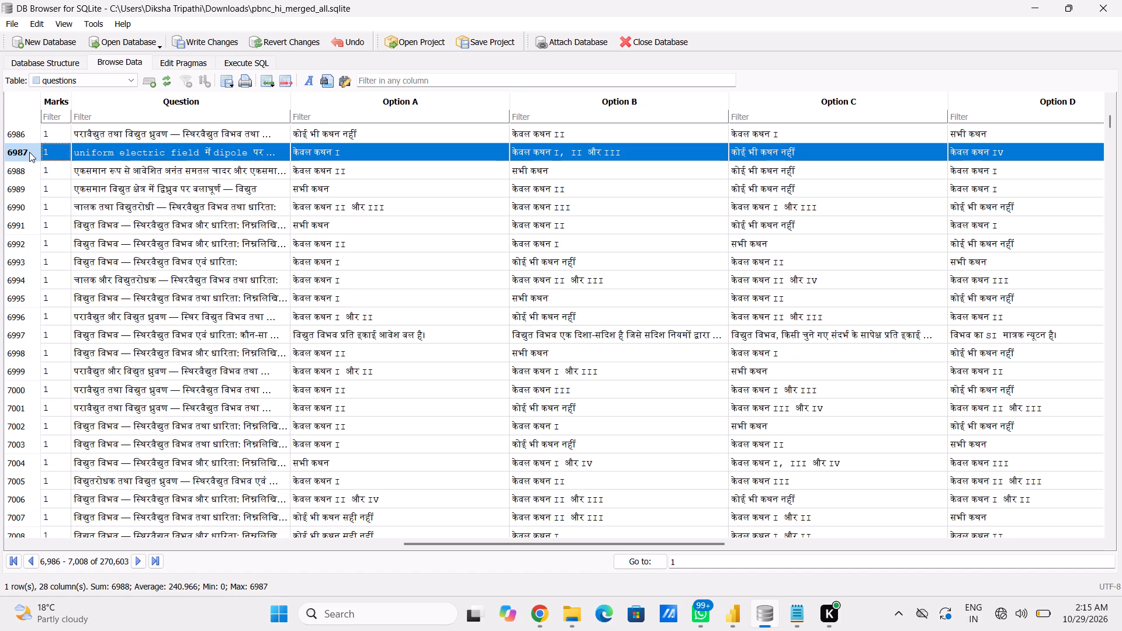
click(791, 613)
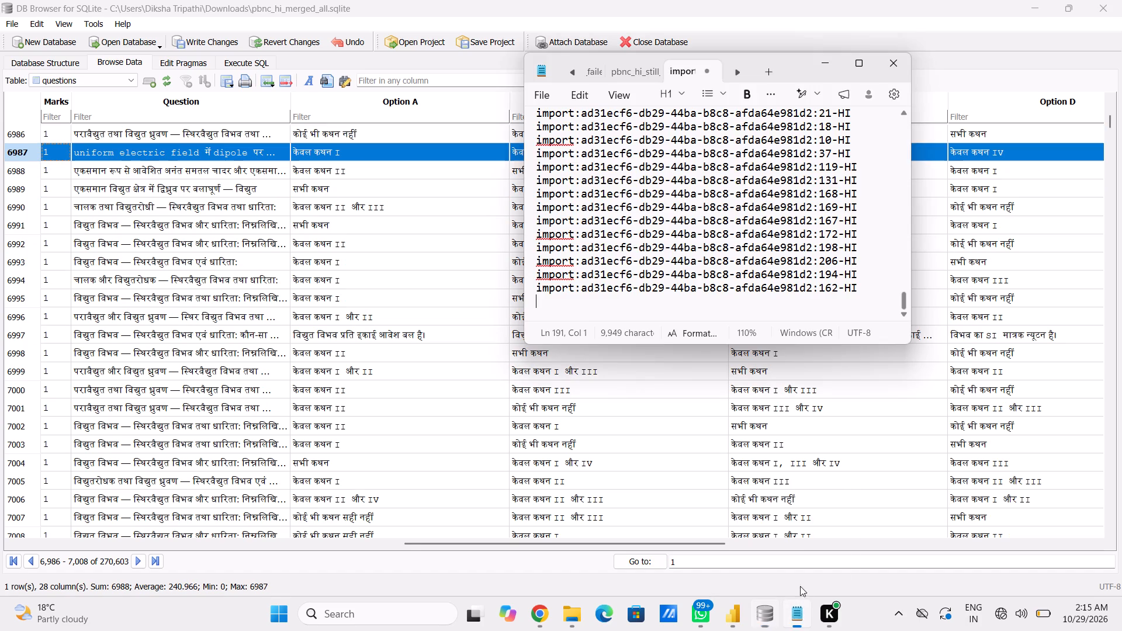
key(ctrl+v)
scroll(669, 264, up, 2)
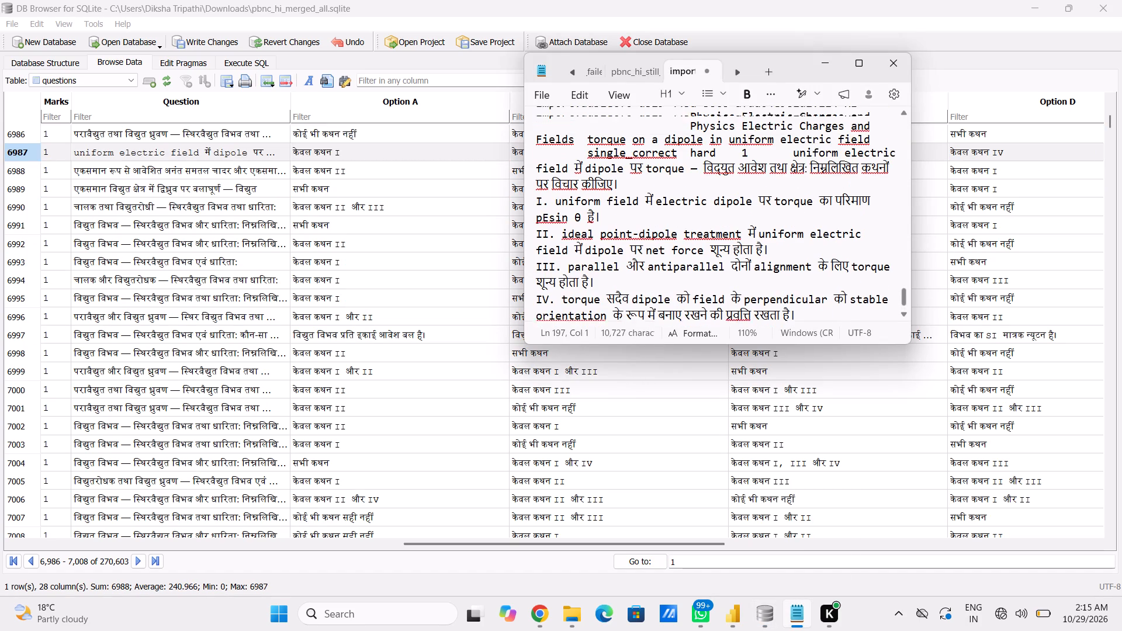
scroll(669, 264, up, 1)
scroll(669, 262, down, 6)
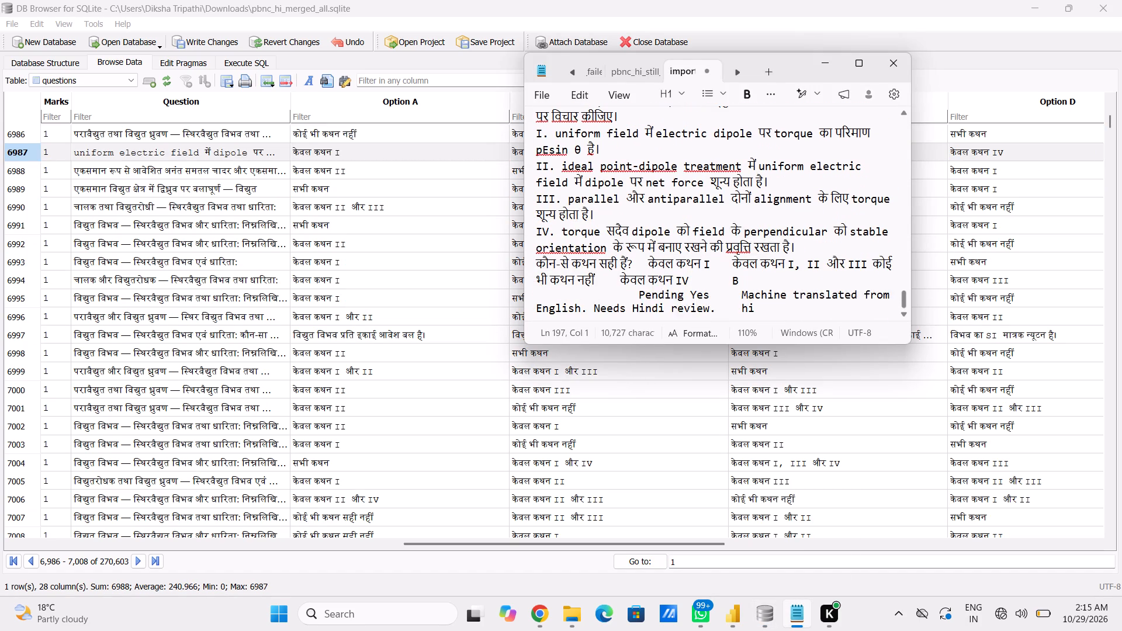
drag(545, 314, 538, 278)
scroll(538, 287, up, 4)
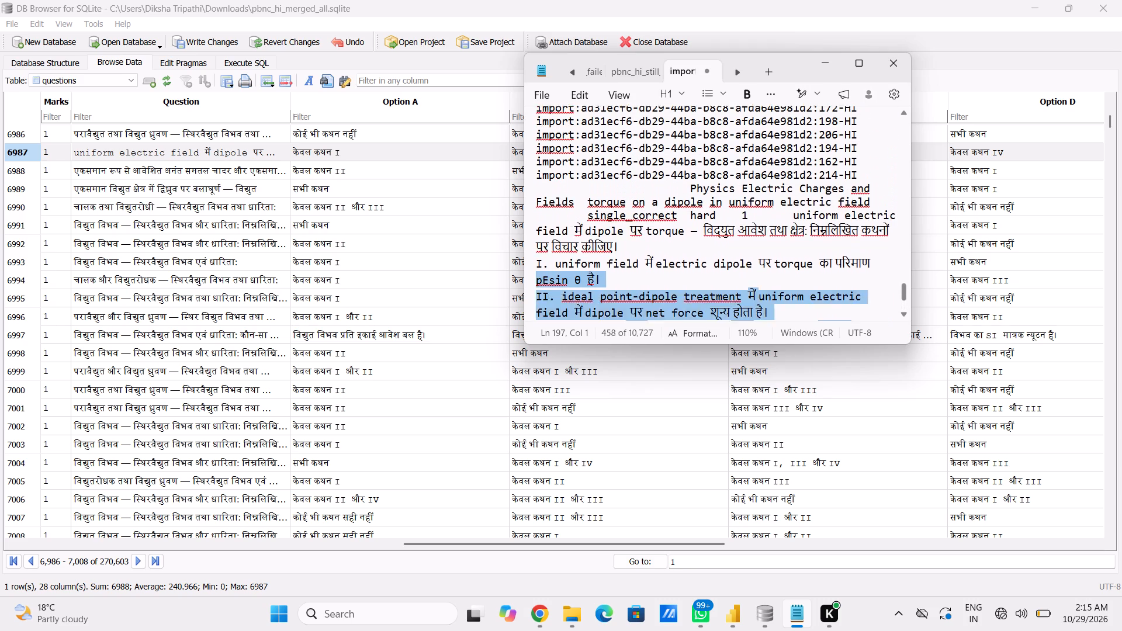
drag(538, 278, 528, 220)
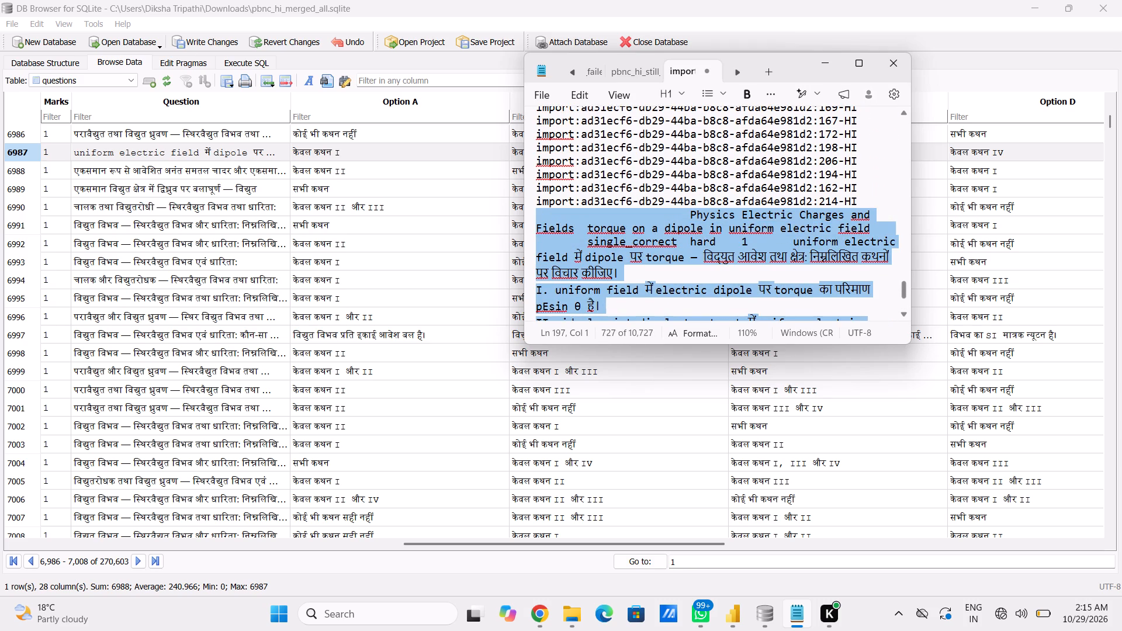
key(BackSpace)
drag(905, 300, 889, 125)
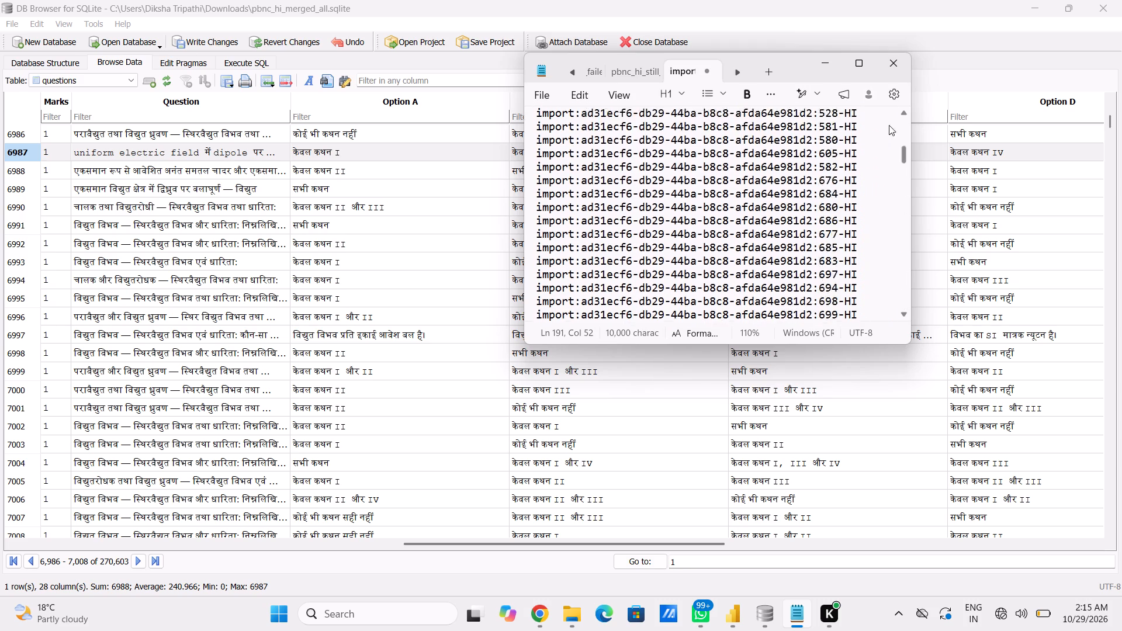
drag(889, 125, 907, 313)
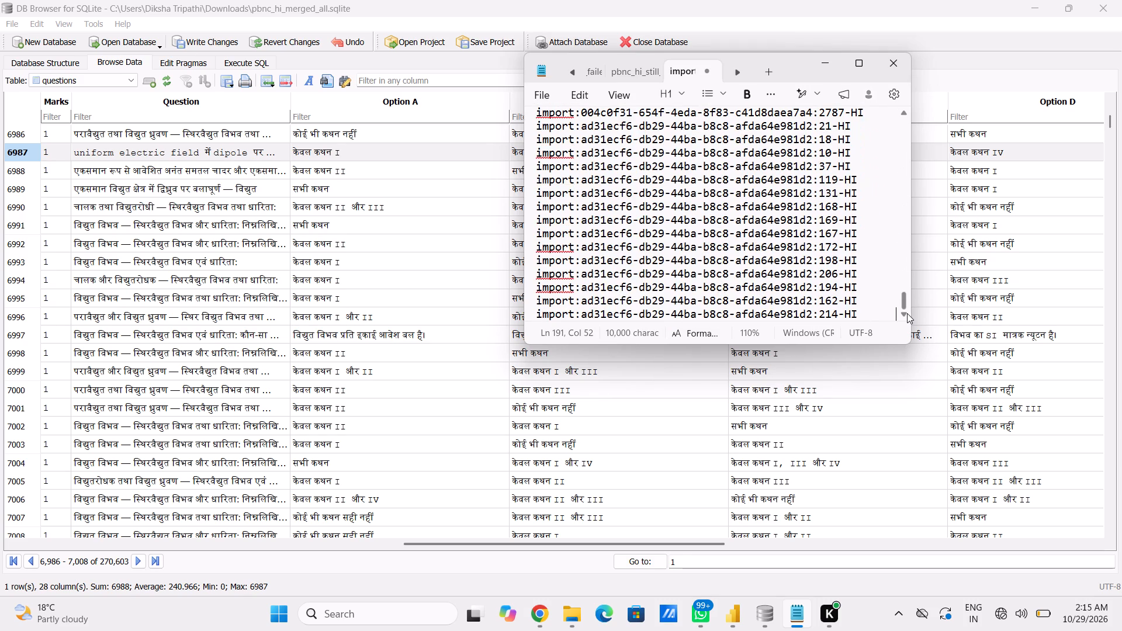
drag(907, 313, 907, 314)
key(Return)
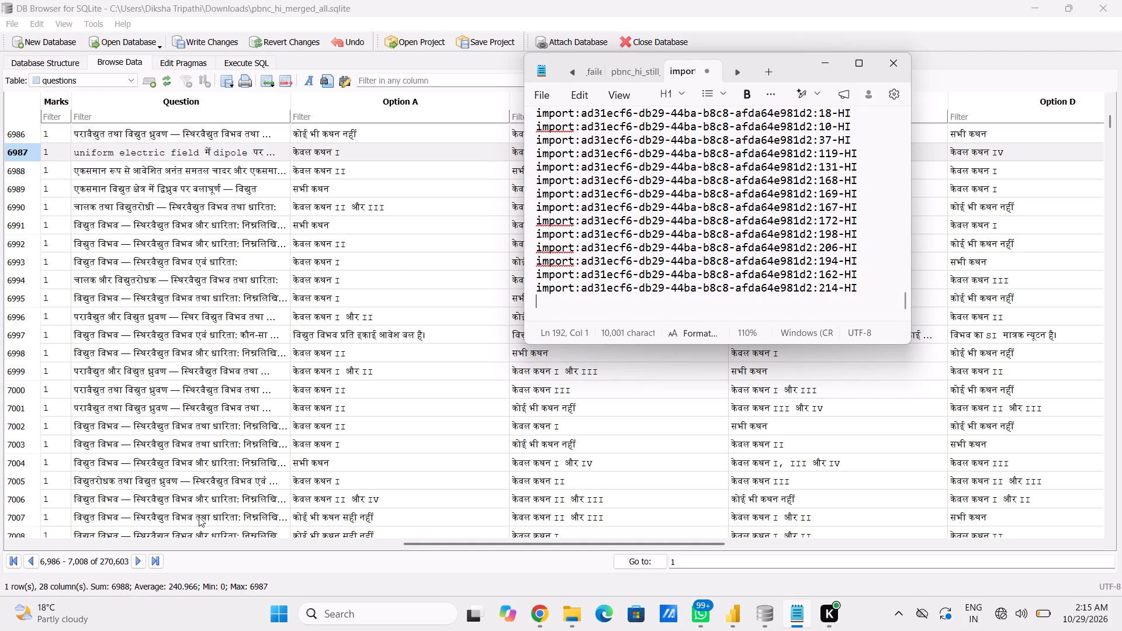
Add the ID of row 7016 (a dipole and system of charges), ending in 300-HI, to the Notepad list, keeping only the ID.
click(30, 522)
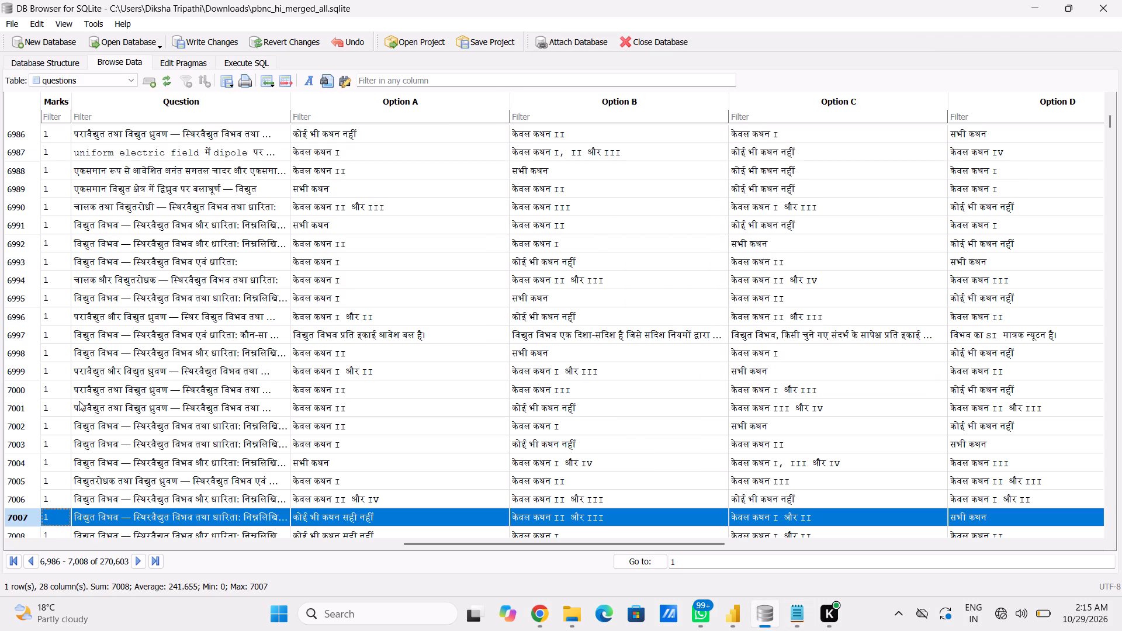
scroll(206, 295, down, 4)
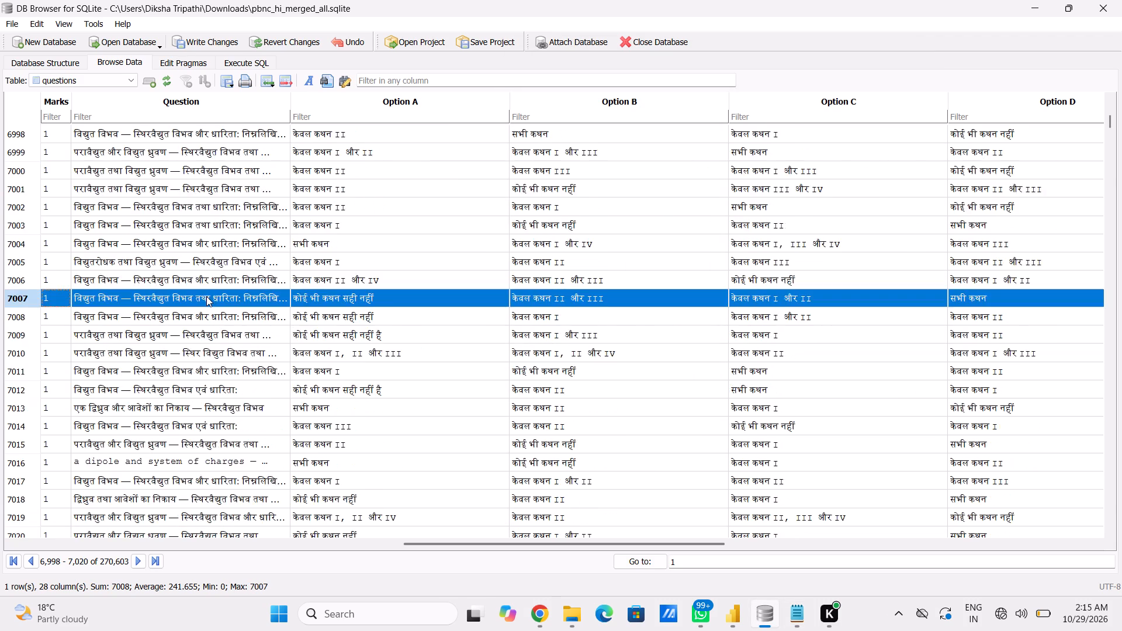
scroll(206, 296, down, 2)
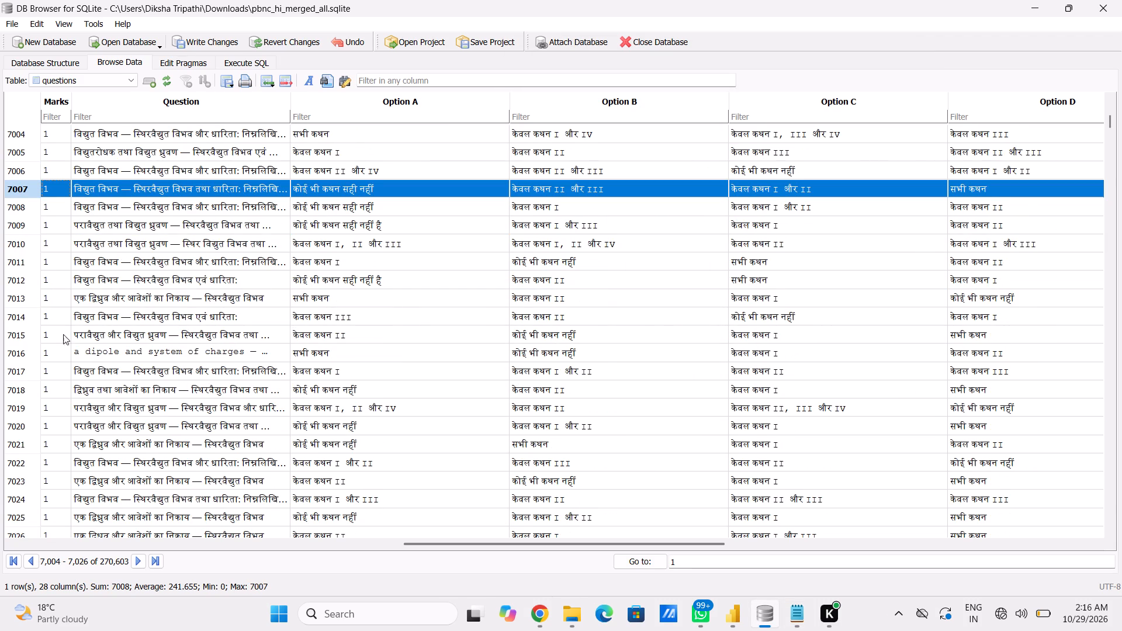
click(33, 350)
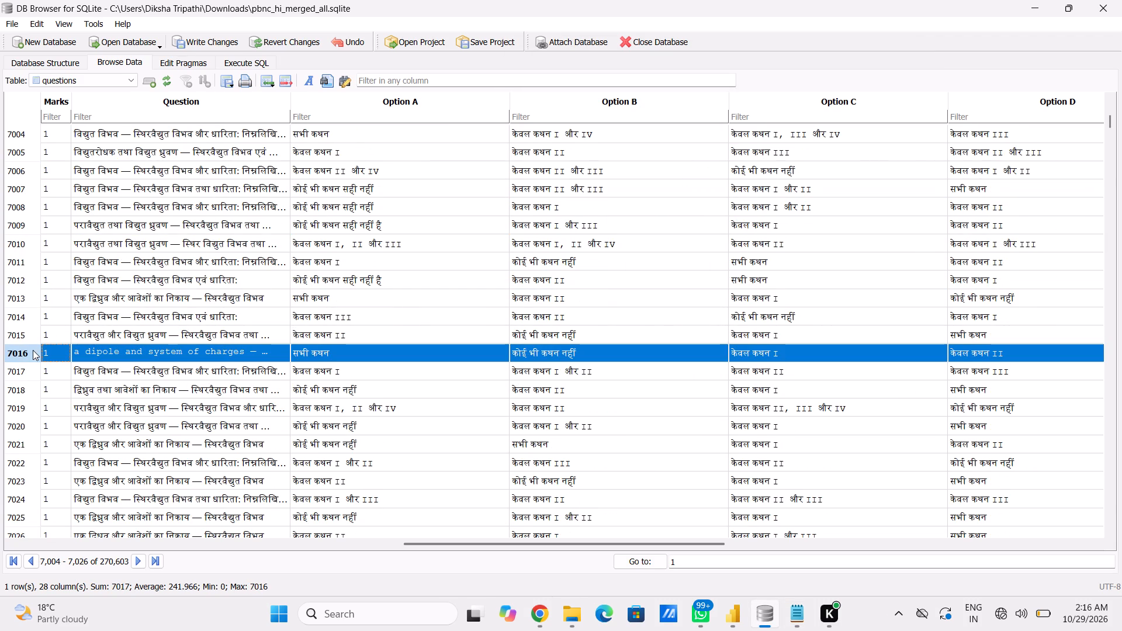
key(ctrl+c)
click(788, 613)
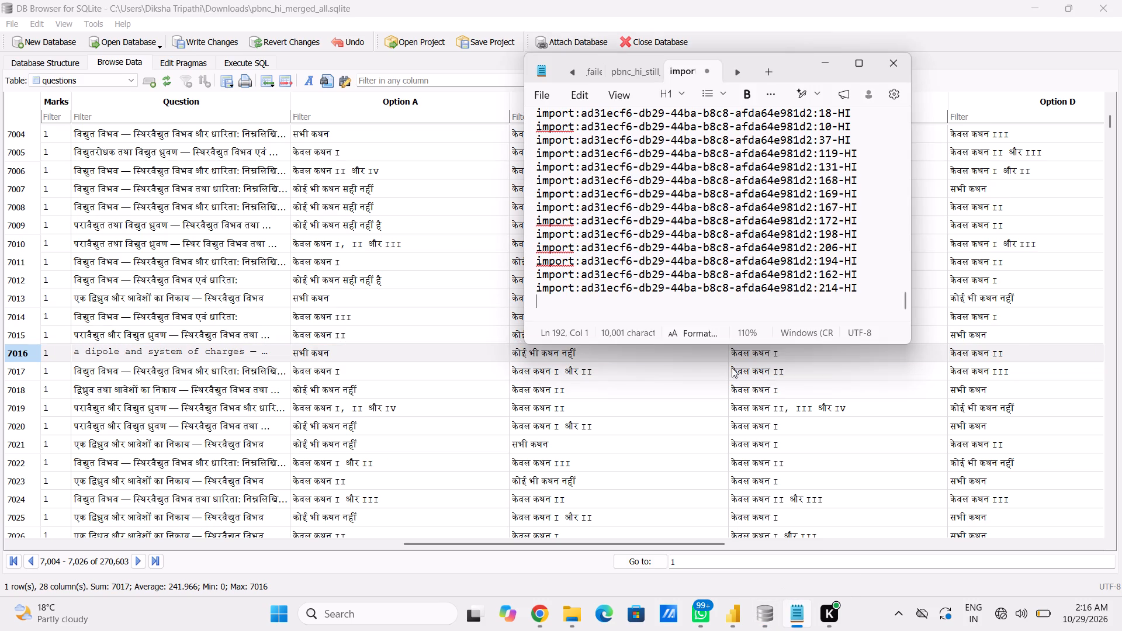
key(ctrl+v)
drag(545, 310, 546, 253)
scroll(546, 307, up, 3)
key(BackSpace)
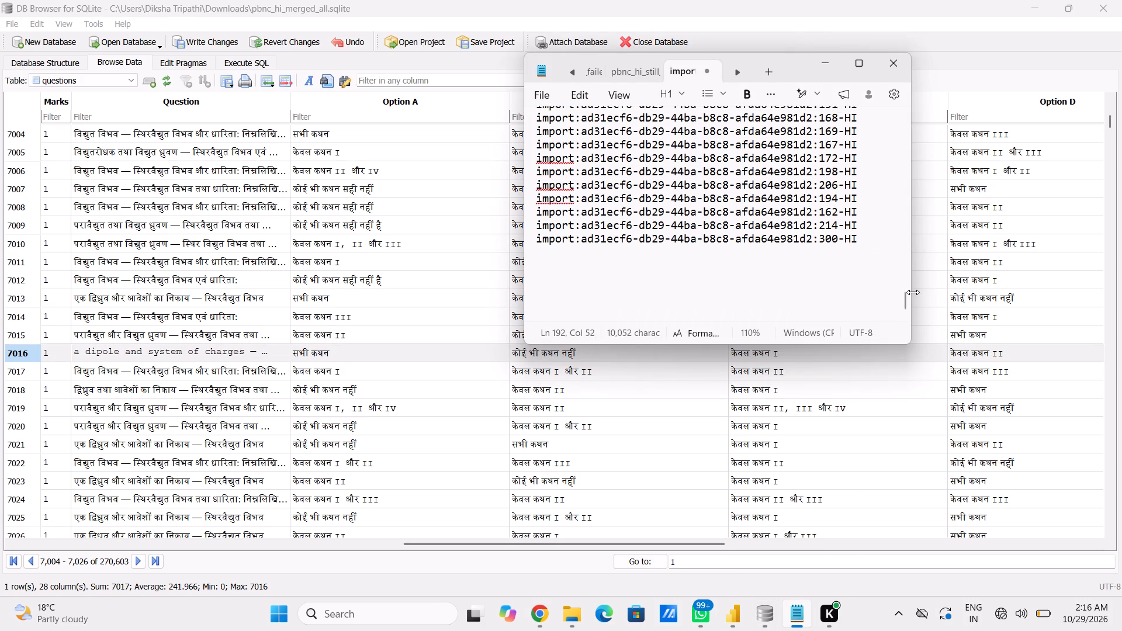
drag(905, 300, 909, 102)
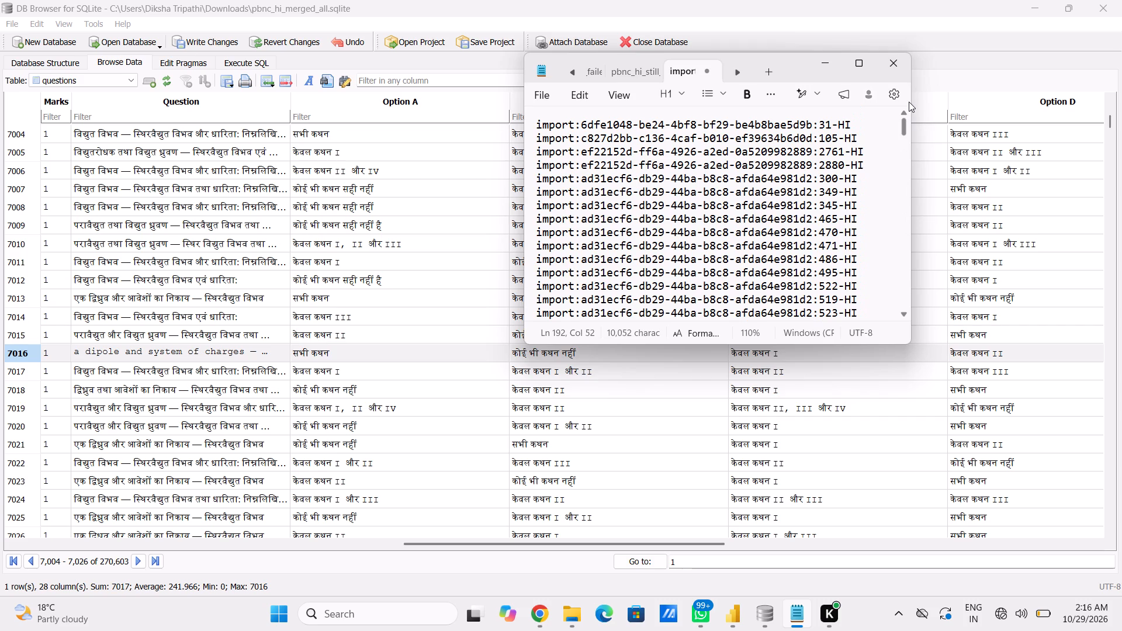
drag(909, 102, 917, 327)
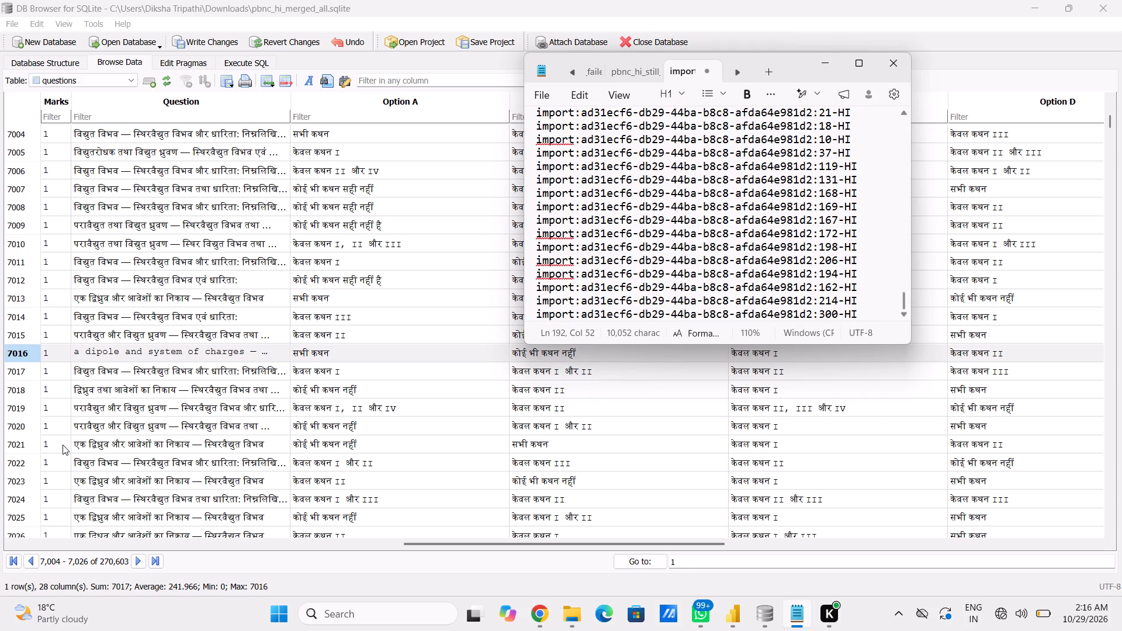
Review the questions in rows 7017 to 7070 for untranslated English wording.
scroll(47, 442, down, 2)
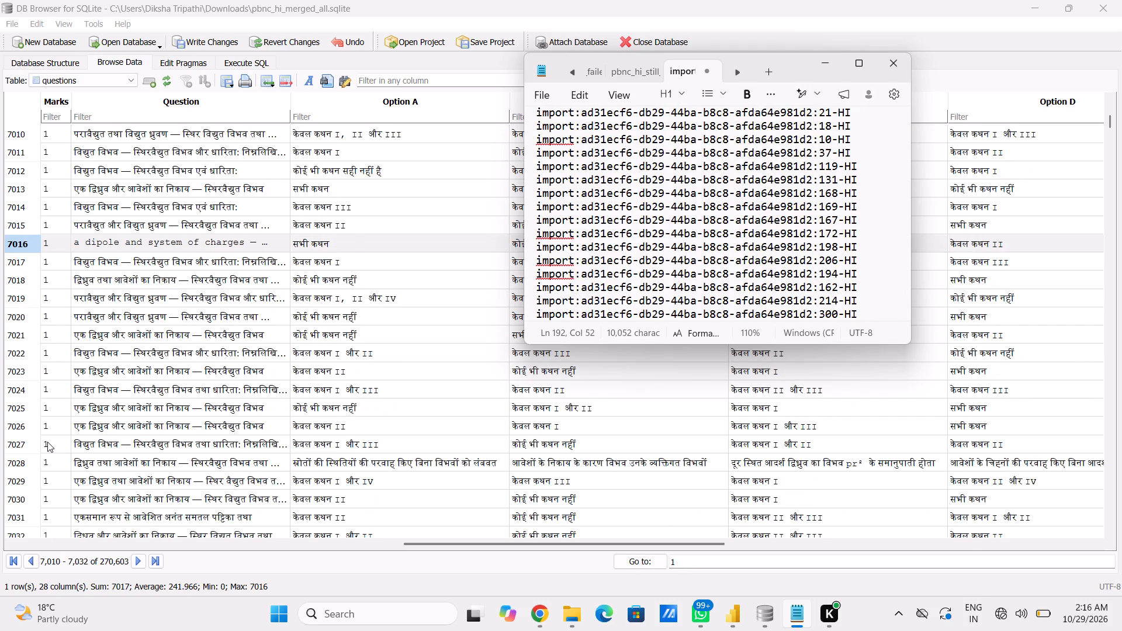
scroll(47, 442, down, 2)
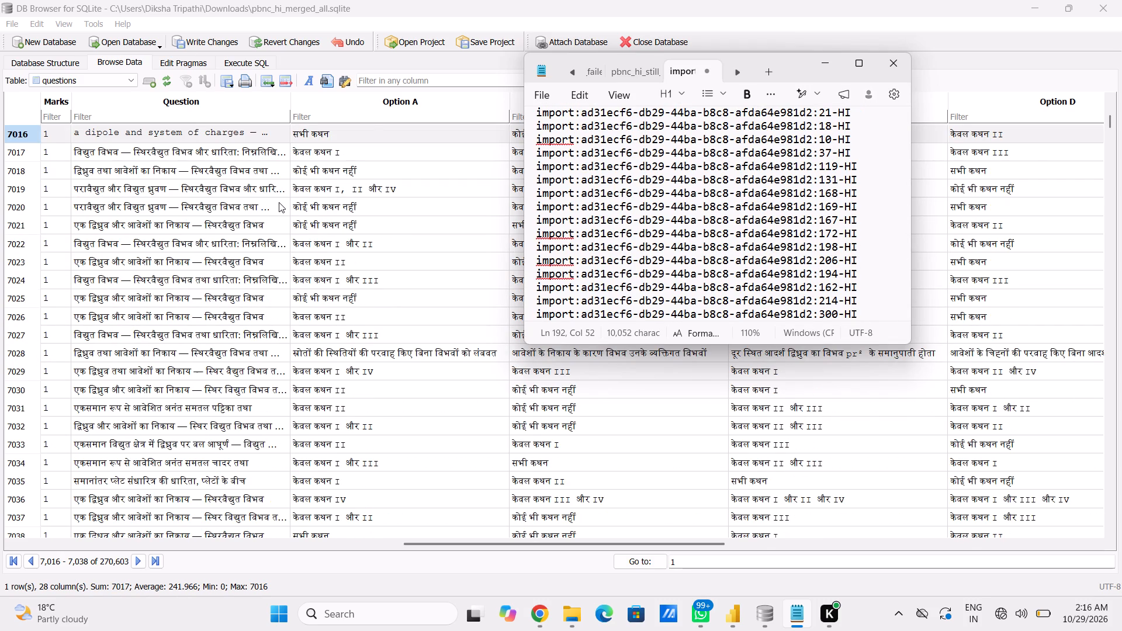
scroll(279, 202, down, 1)
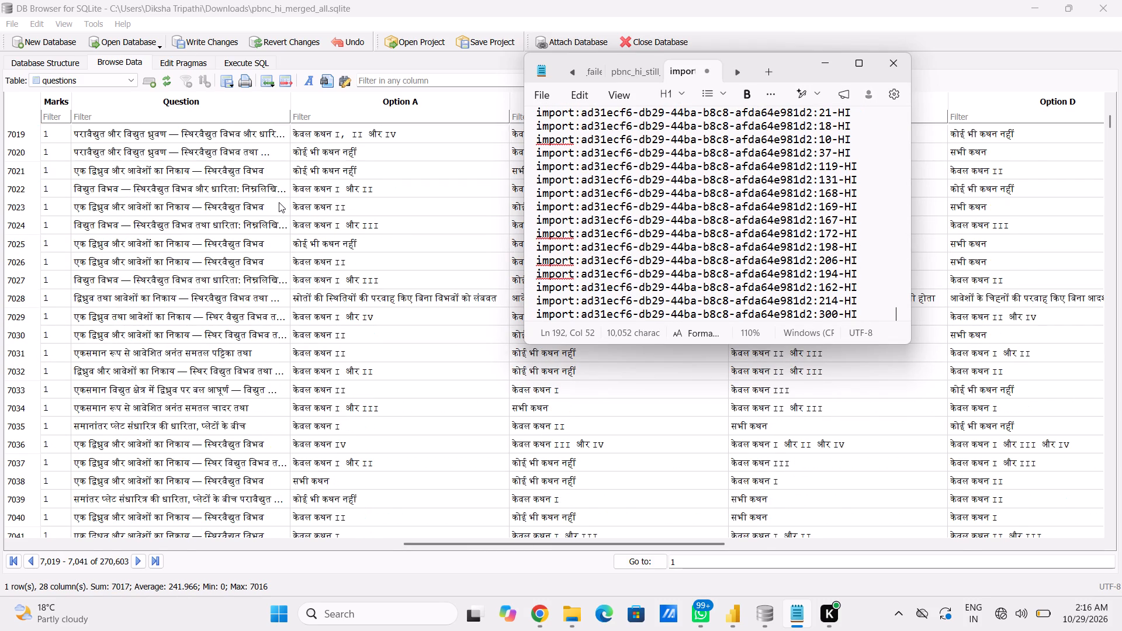
scroll(279, 202, down, 4)
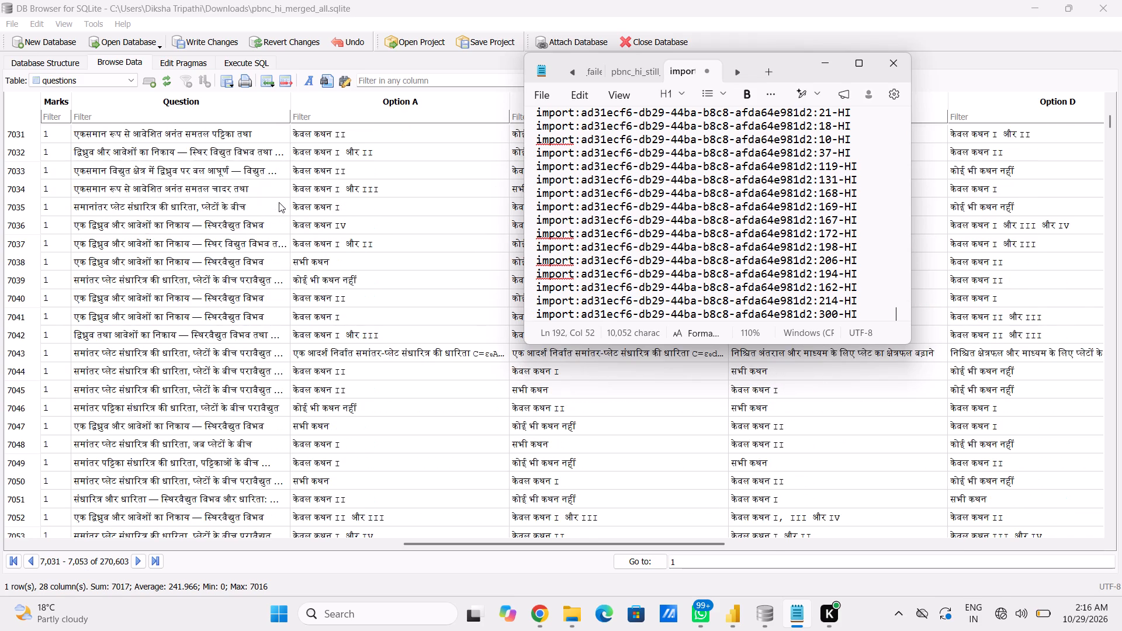
scroll(279, 202, down, 4)
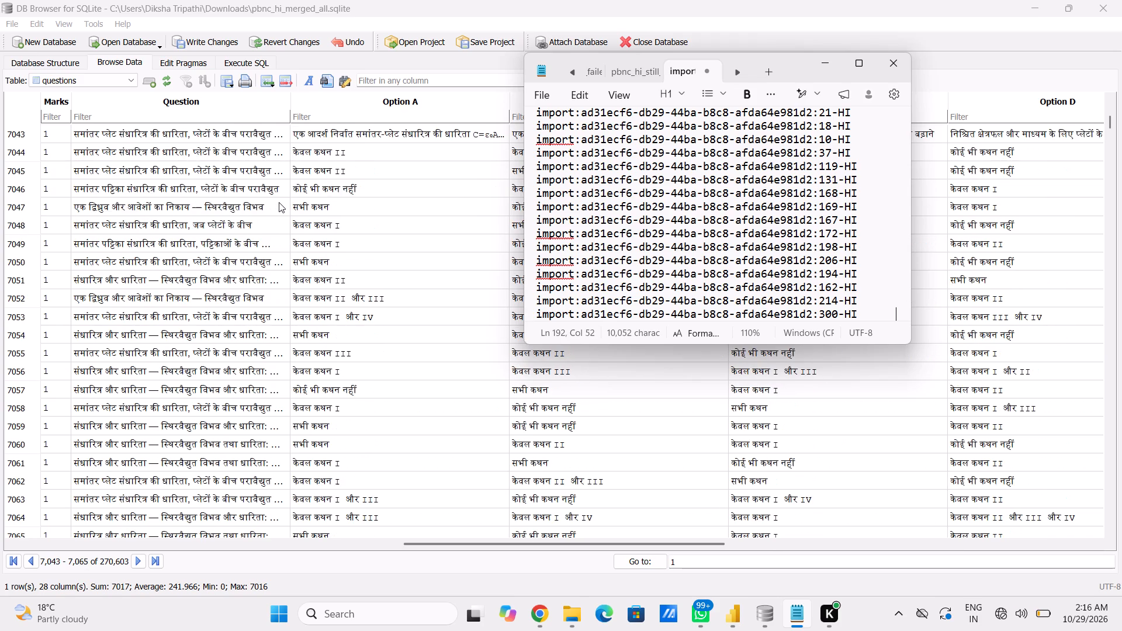
scroll(279, 202, down, 3)
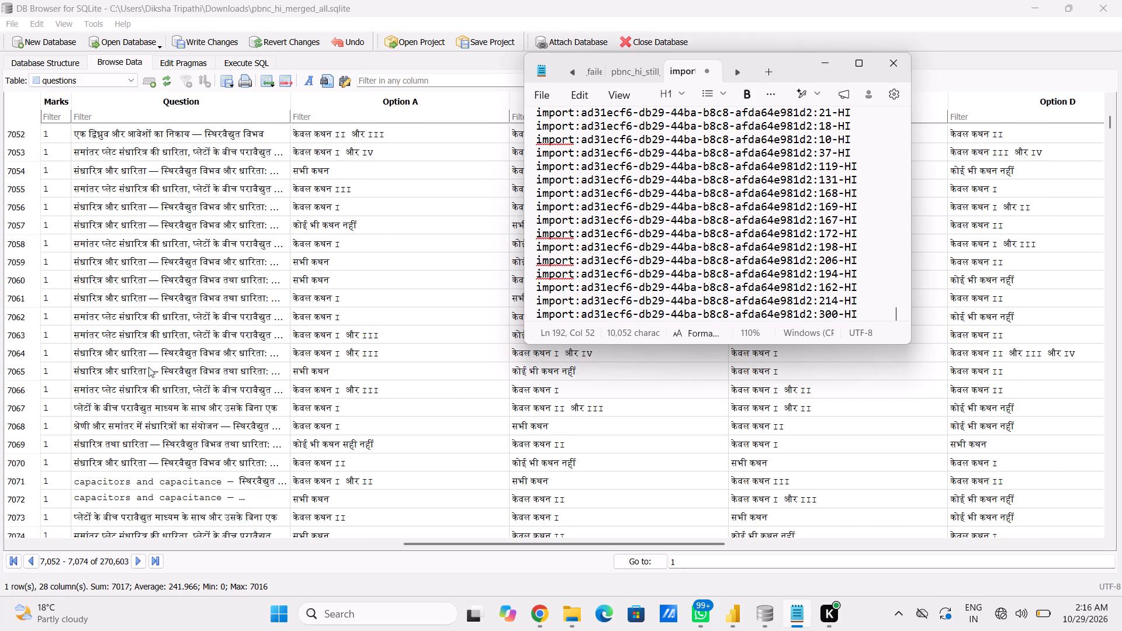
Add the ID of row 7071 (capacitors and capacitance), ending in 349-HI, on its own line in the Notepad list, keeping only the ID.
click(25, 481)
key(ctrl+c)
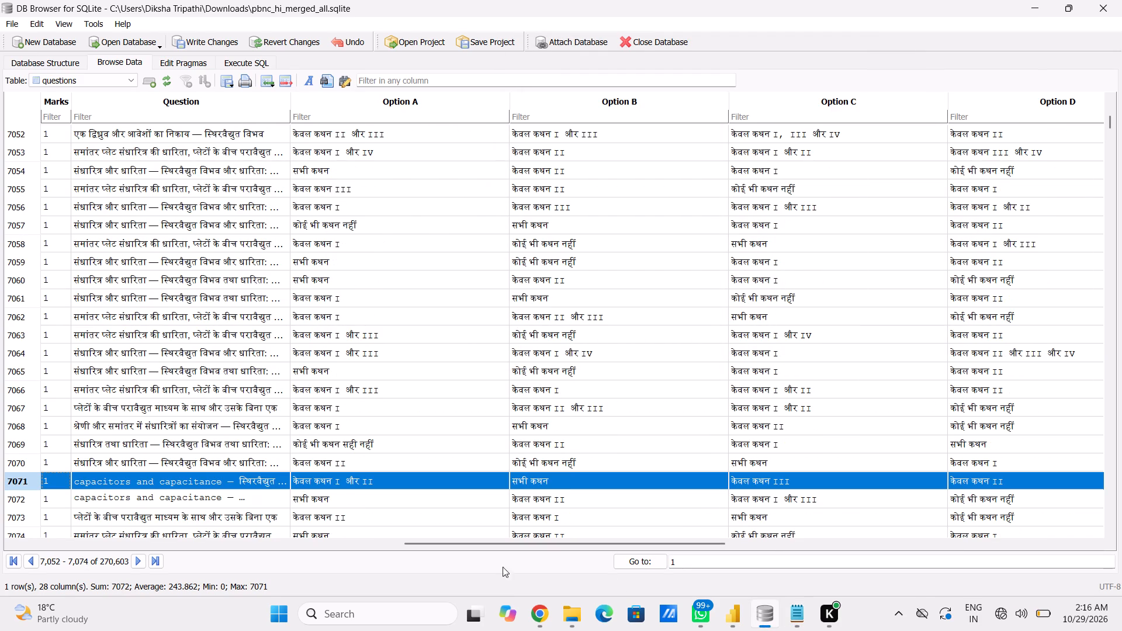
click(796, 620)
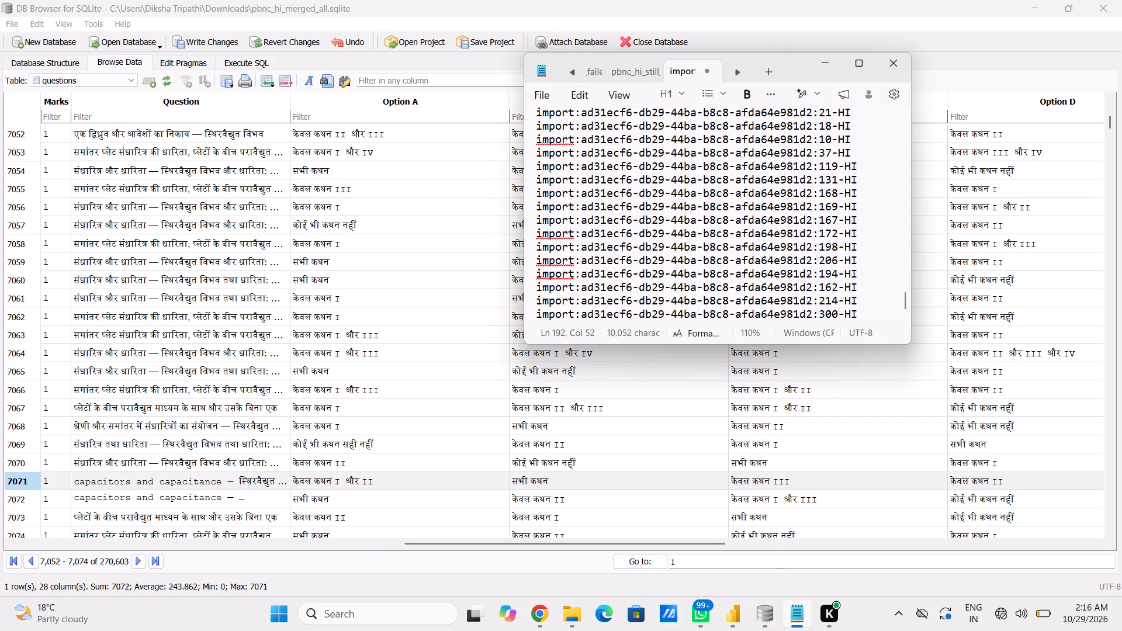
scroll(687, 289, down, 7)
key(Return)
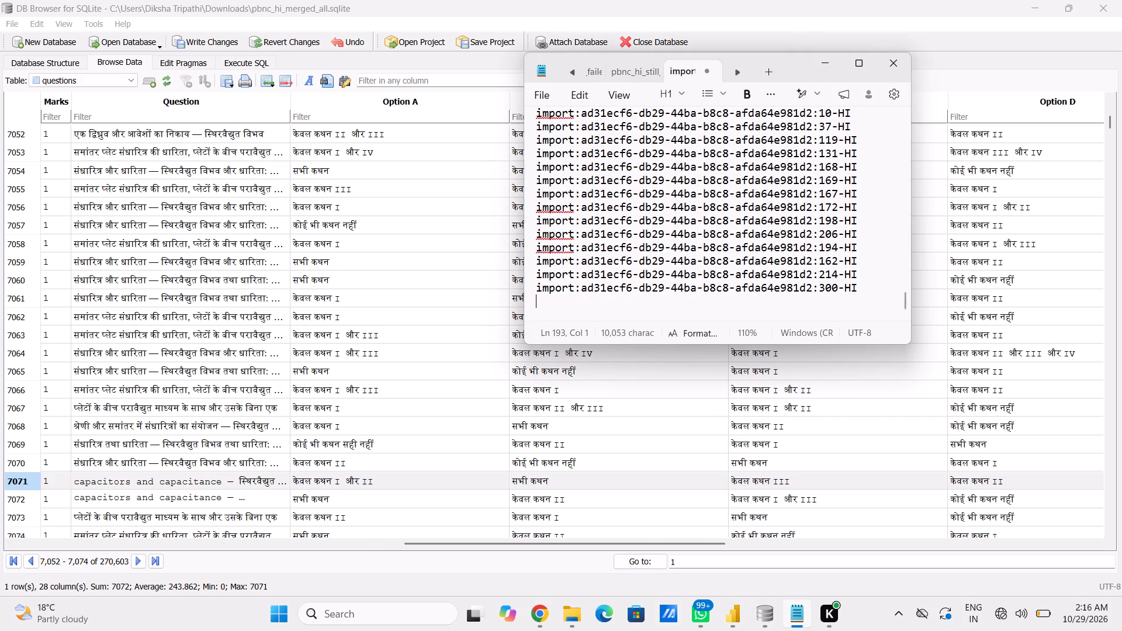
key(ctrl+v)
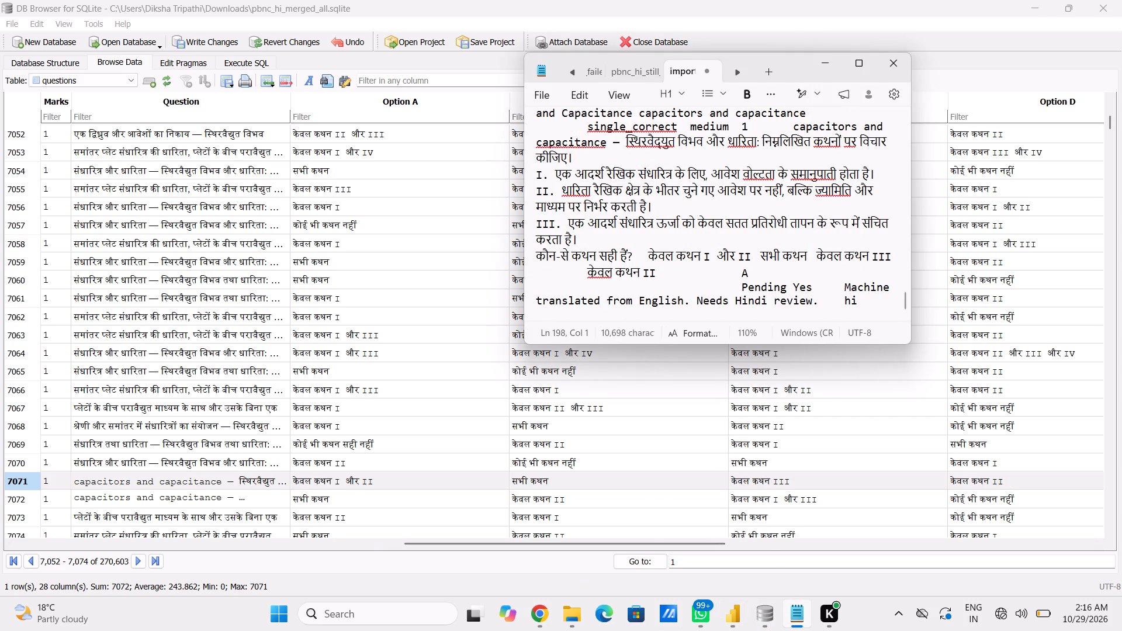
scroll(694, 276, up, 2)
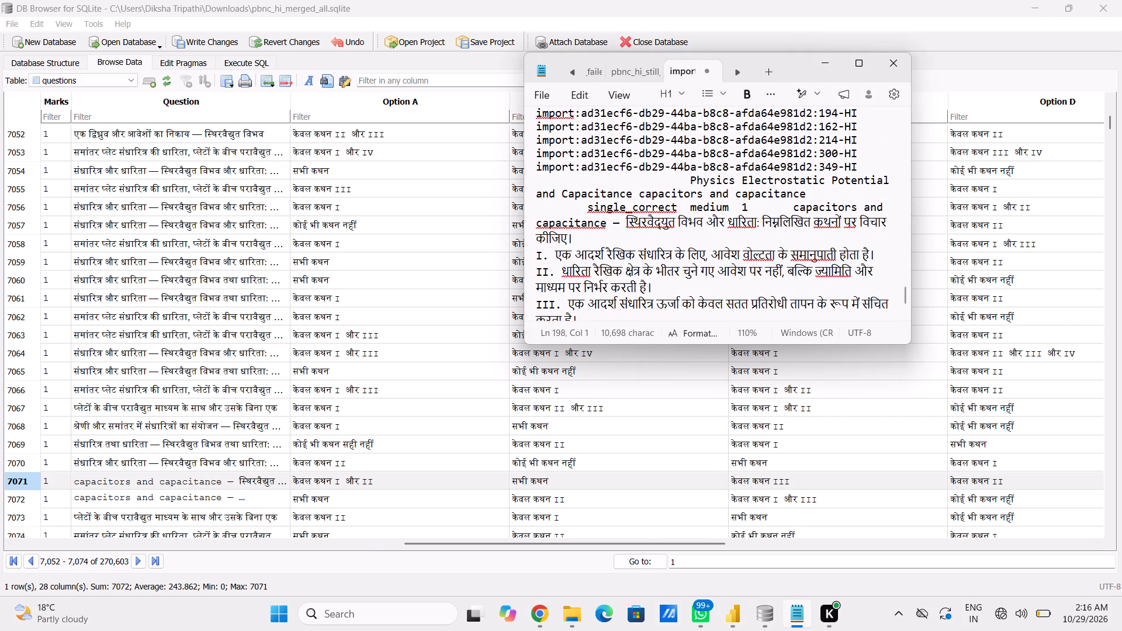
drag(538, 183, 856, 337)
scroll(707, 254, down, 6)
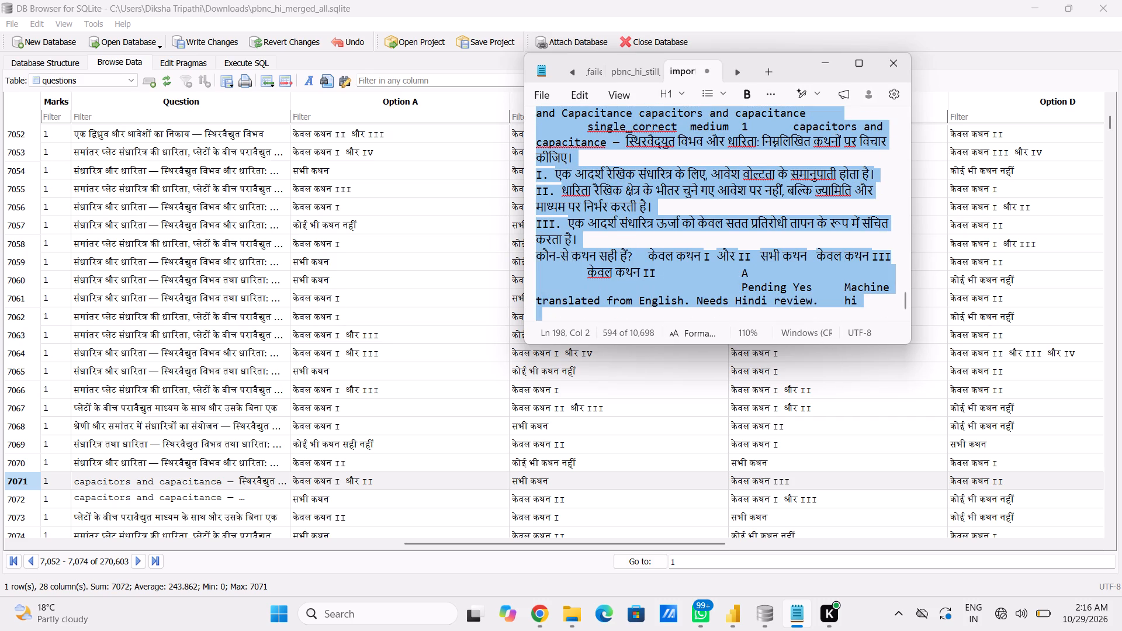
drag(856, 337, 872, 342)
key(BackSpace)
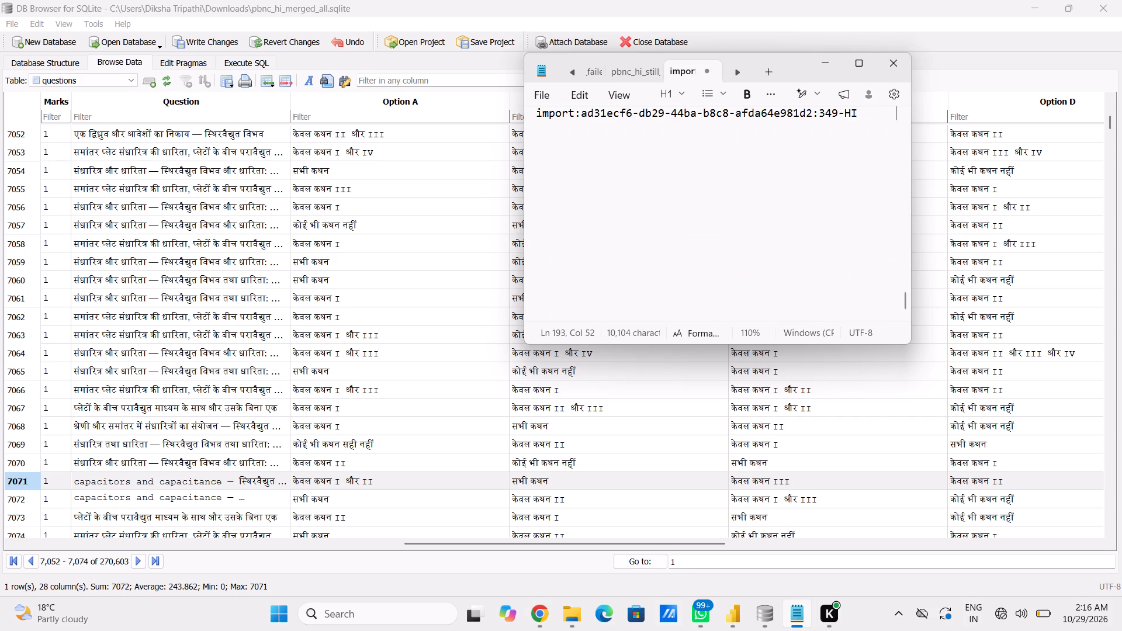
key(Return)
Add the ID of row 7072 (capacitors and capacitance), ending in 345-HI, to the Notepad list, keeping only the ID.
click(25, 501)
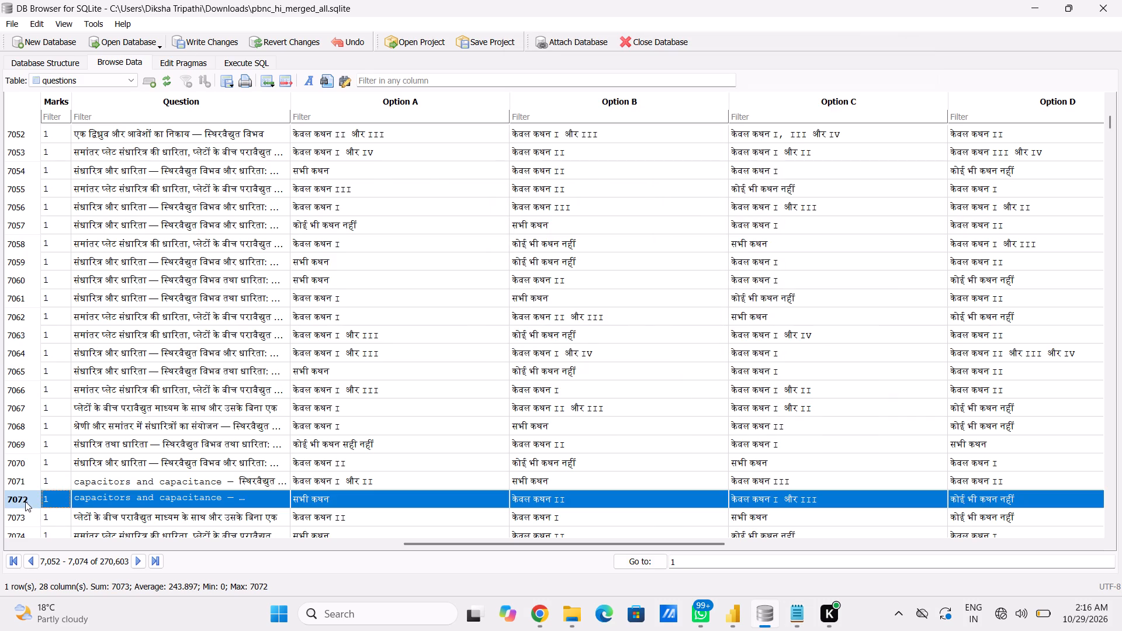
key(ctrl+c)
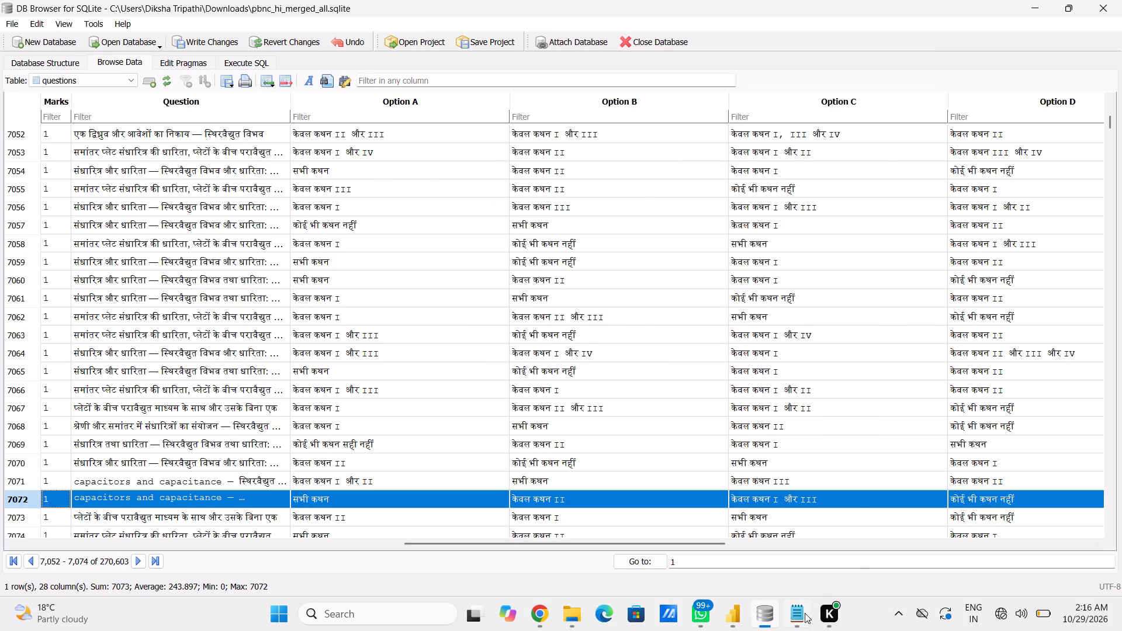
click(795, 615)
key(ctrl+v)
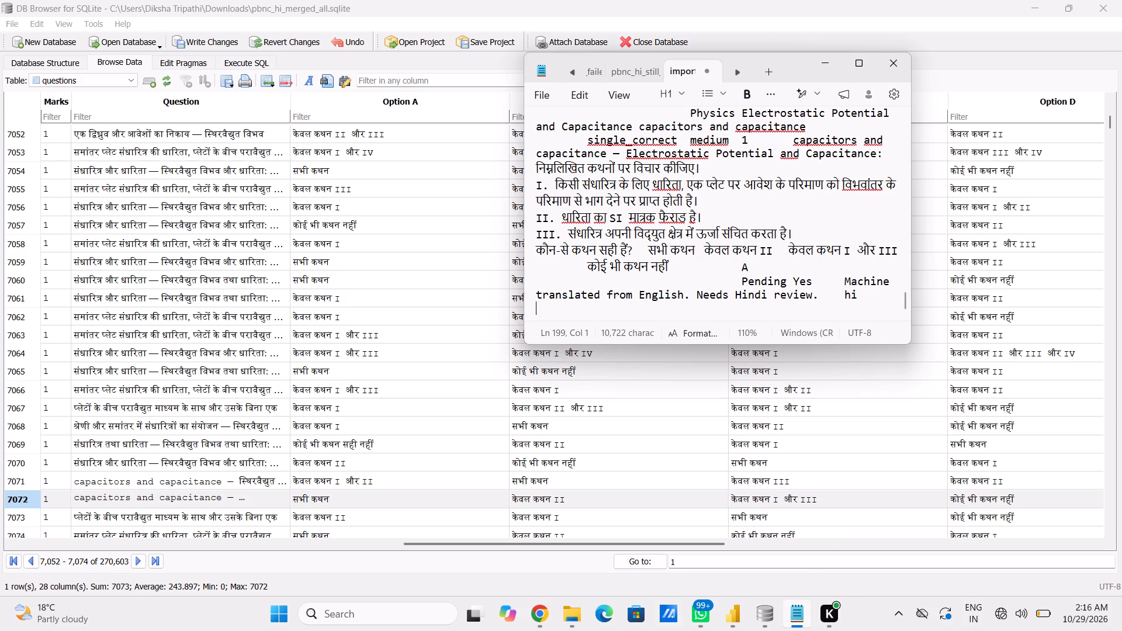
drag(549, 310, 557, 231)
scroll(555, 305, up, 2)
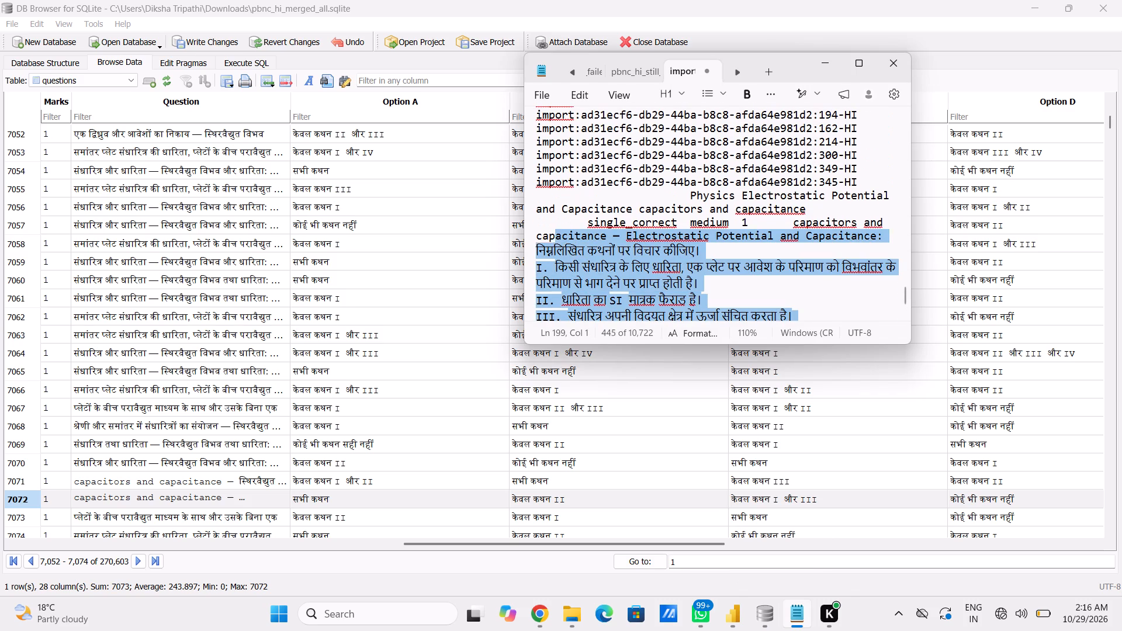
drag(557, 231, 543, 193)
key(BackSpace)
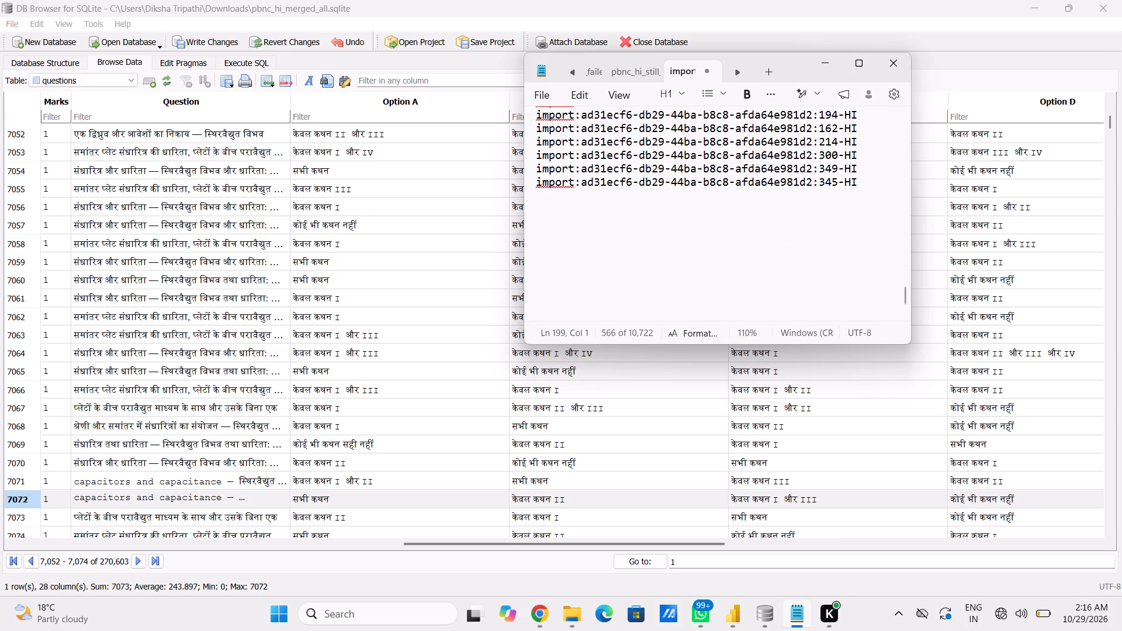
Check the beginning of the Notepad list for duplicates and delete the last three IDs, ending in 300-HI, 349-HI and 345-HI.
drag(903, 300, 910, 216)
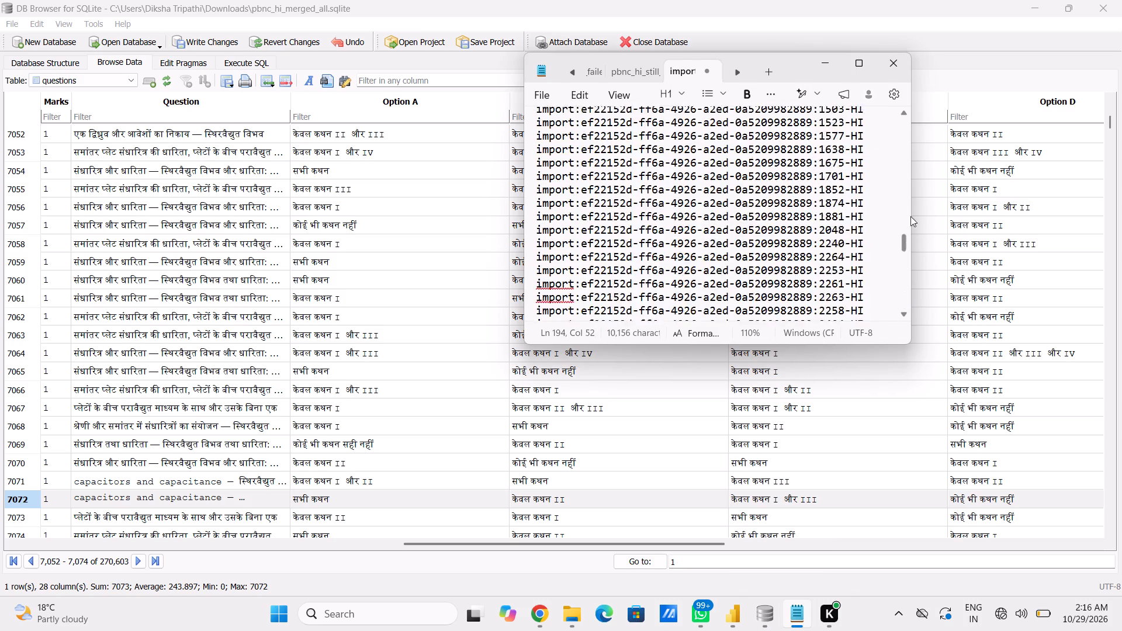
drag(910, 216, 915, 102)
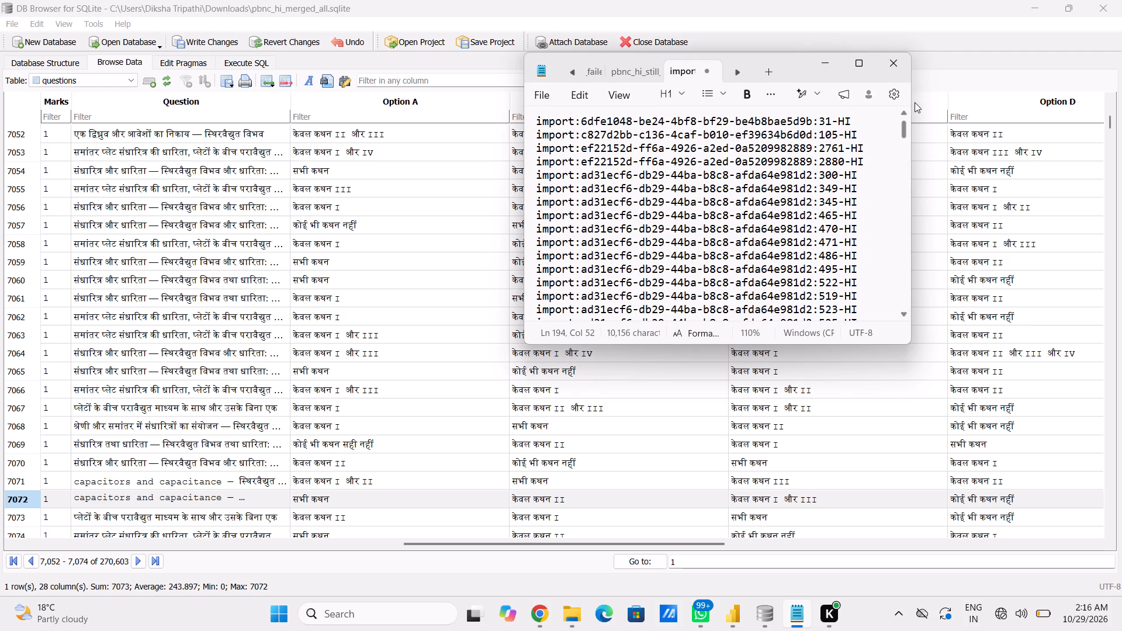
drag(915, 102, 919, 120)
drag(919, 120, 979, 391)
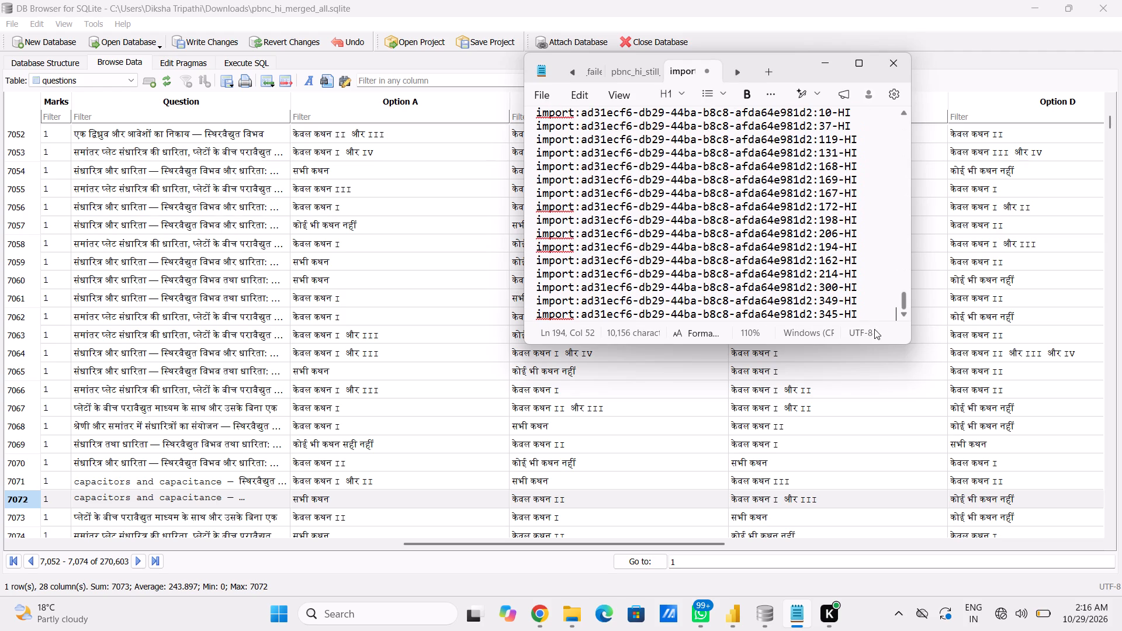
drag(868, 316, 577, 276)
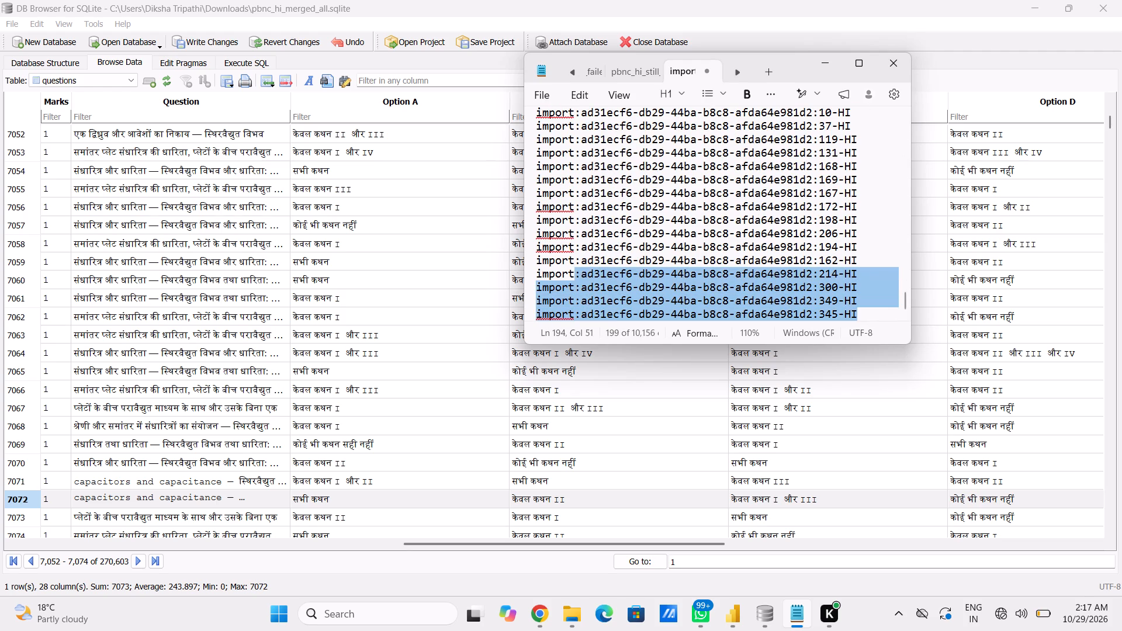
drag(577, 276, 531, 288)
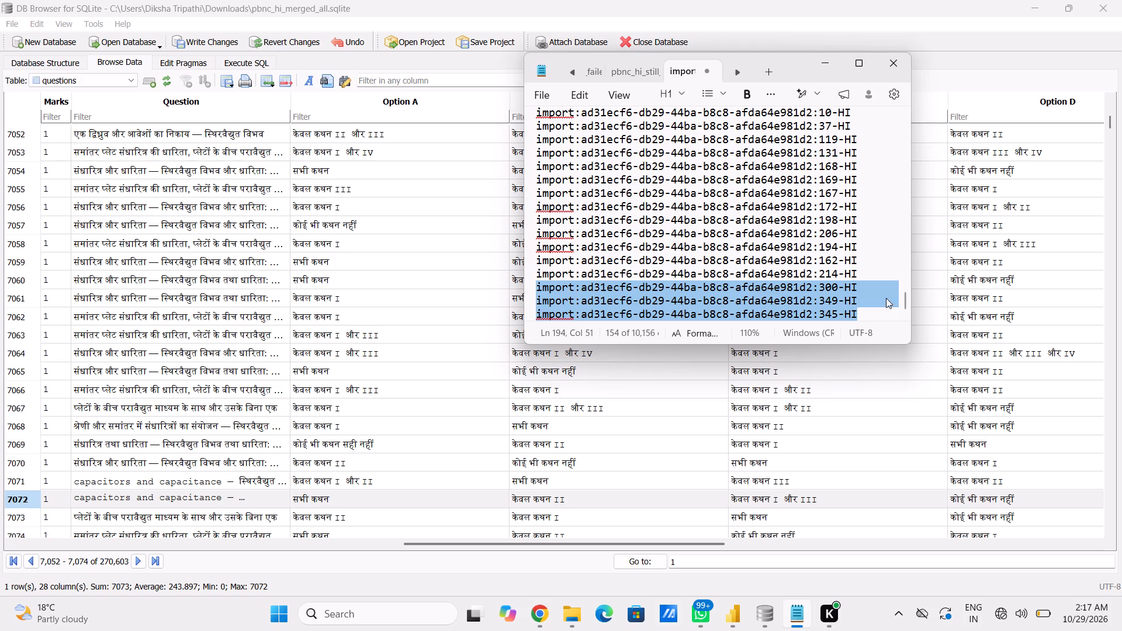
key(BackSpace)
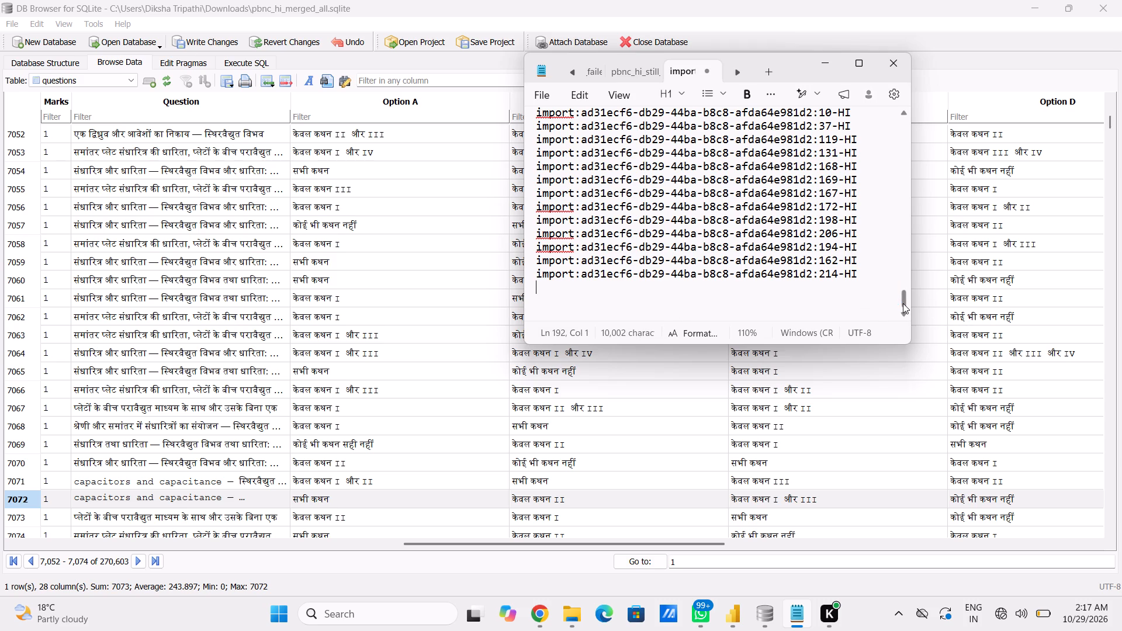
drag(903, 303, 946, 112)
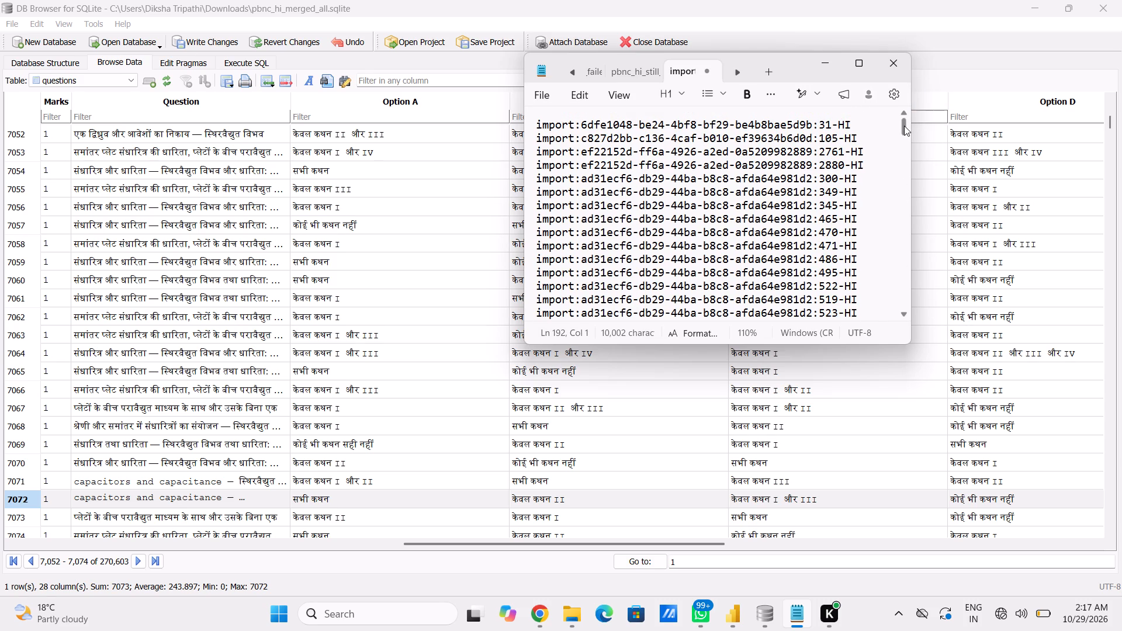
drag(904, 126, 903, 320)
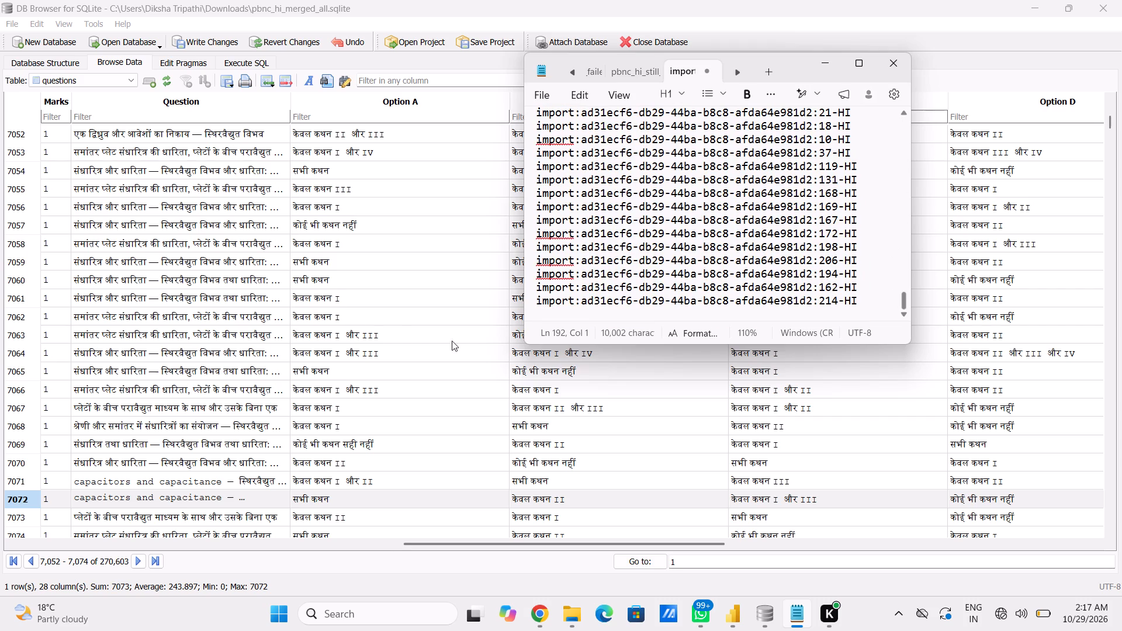
Review the questions in rows 7073 to 8035 for untranslated English wording.
scroll(340, 279, down, 19)
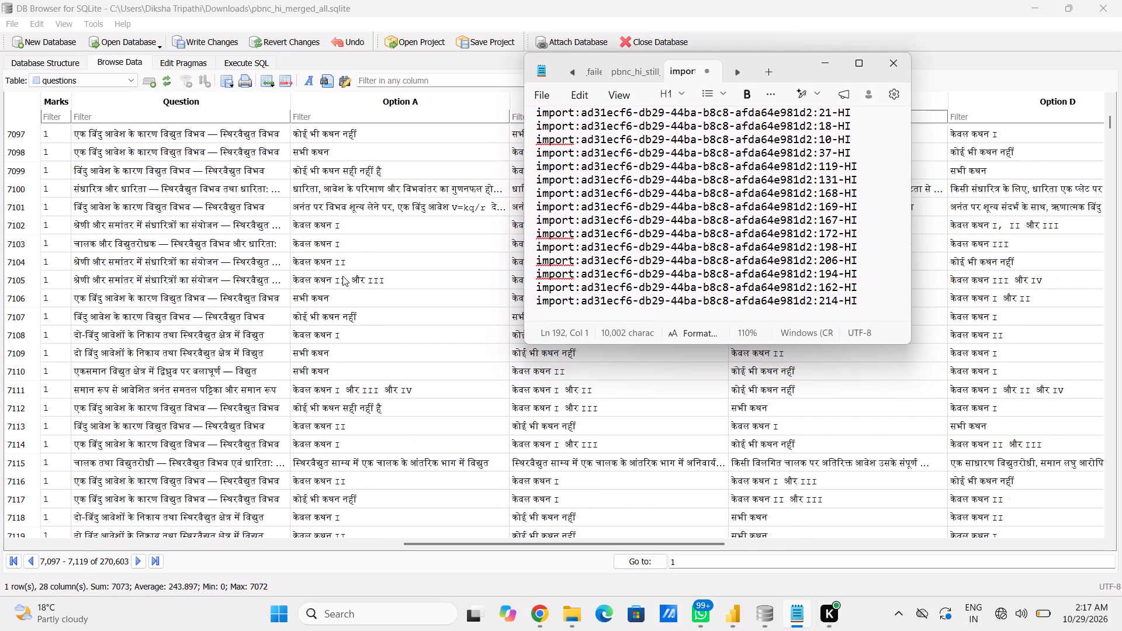
scroll(342, 276, down, 14)
scroll(342, 275, down, 15)
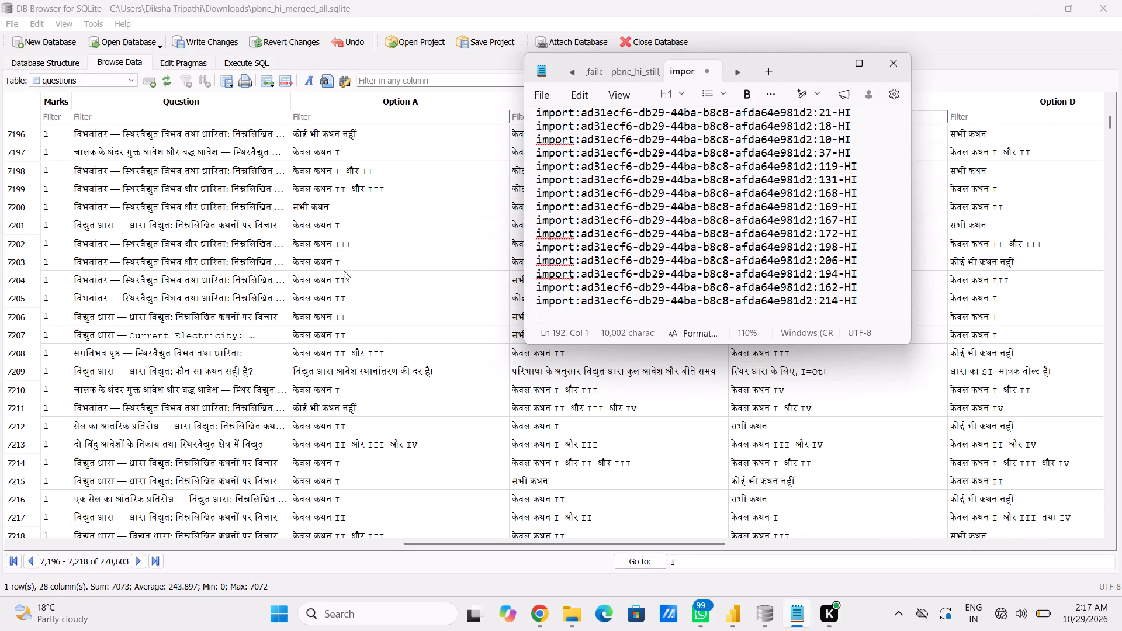
scroll(344, 271, down, 16)
scroll(344, 271, down, 14)
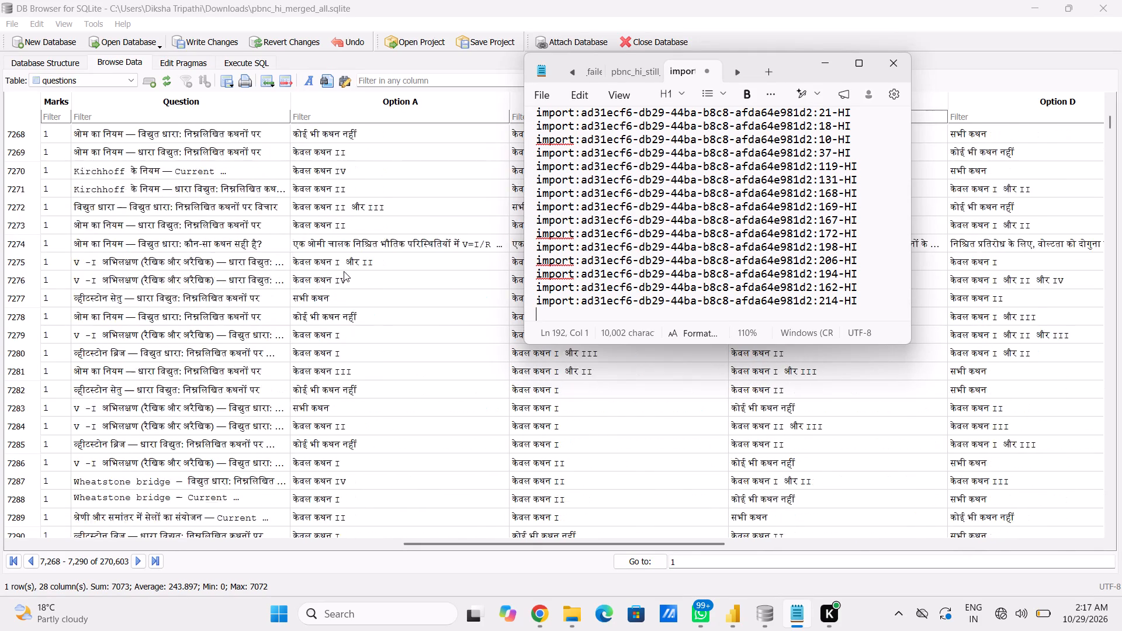
scroll(344, 271, down, 20)
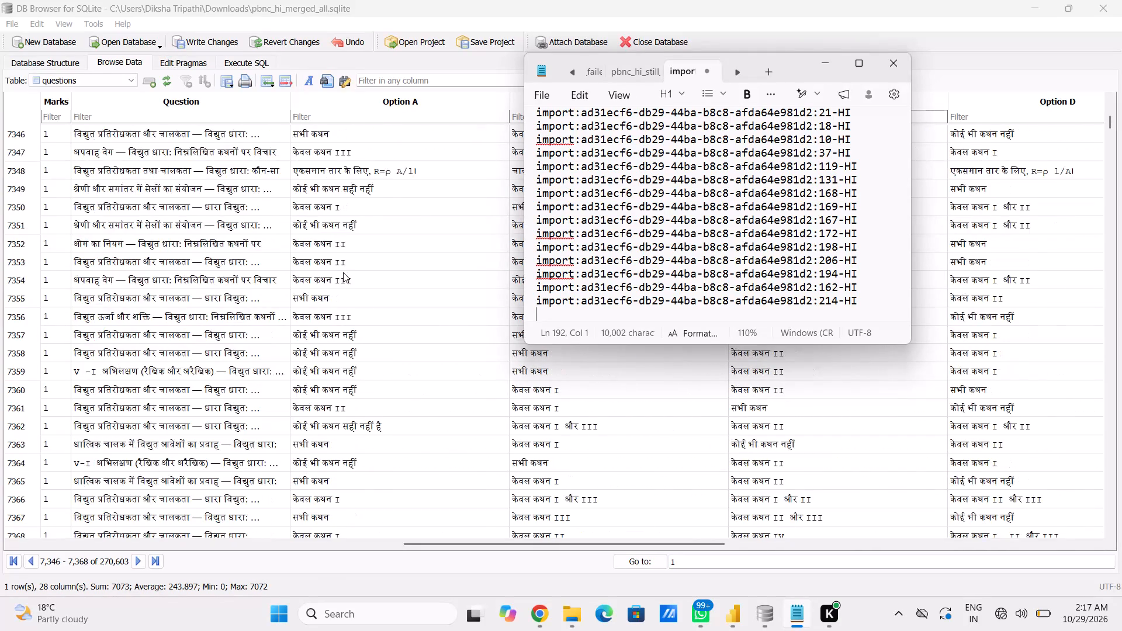
scroll(238, 435, down, 20)
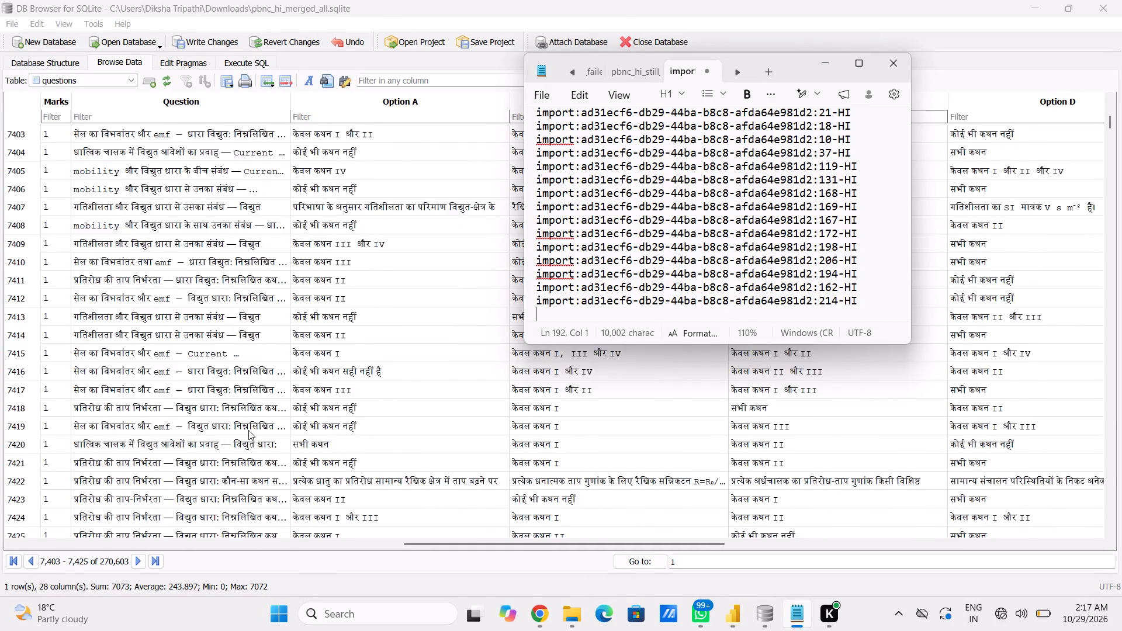
scroll(248, 431, down, 20)
scroll(259, 415, down, 8)
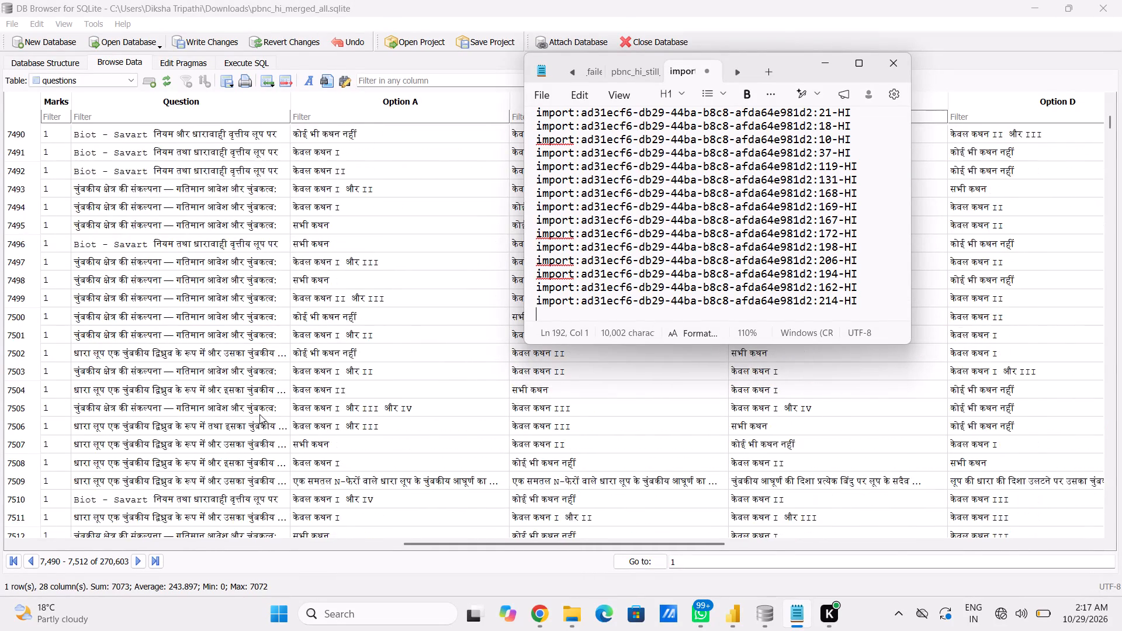
scroll(259, 414, down, 16)
scroll(263, 410, down, 20)
scroll(263, 410, down, 6)
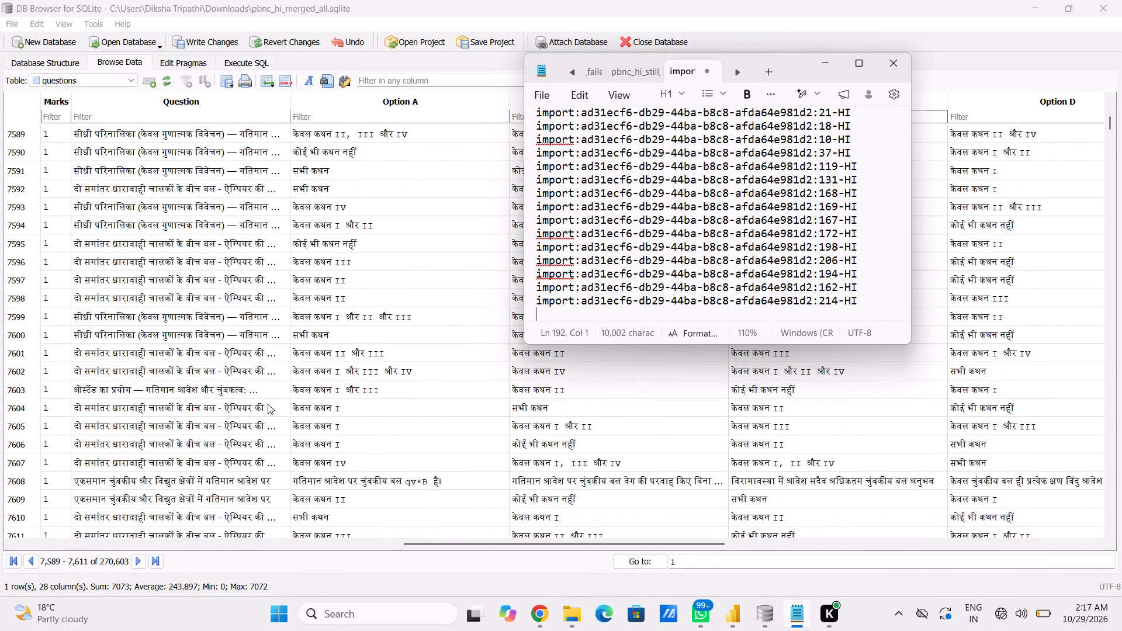
scroll(268, 404, down, 20)
scroll(268, 404, down, 20)
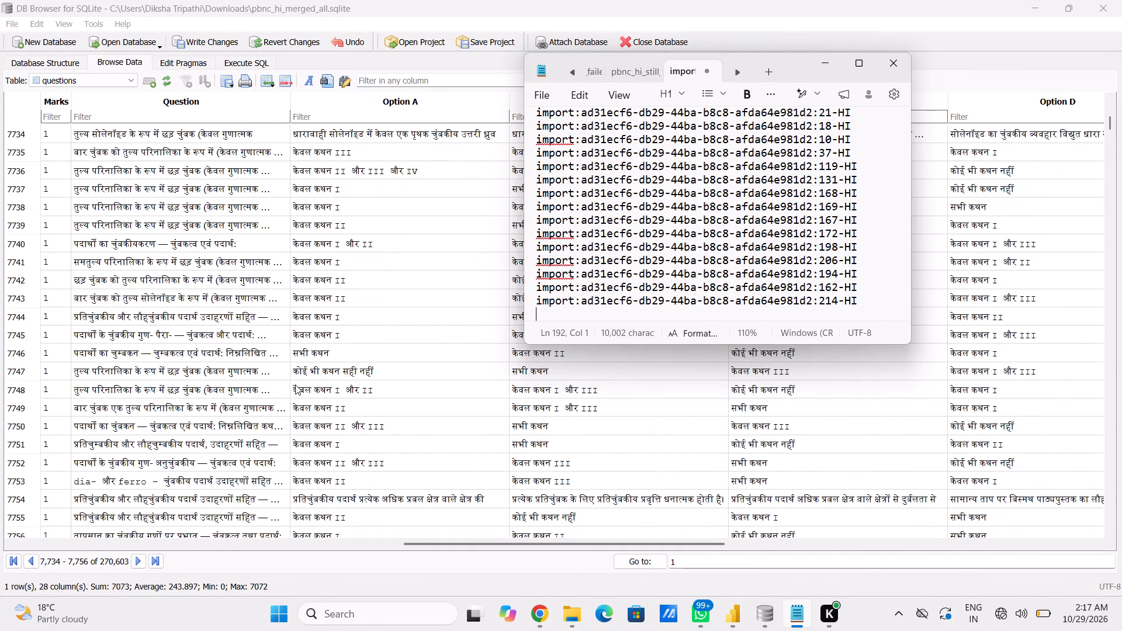
scroll(295, 384, down, 8)
scroll(295, 384, down, 20)
scroll(295, 384, down, 10)
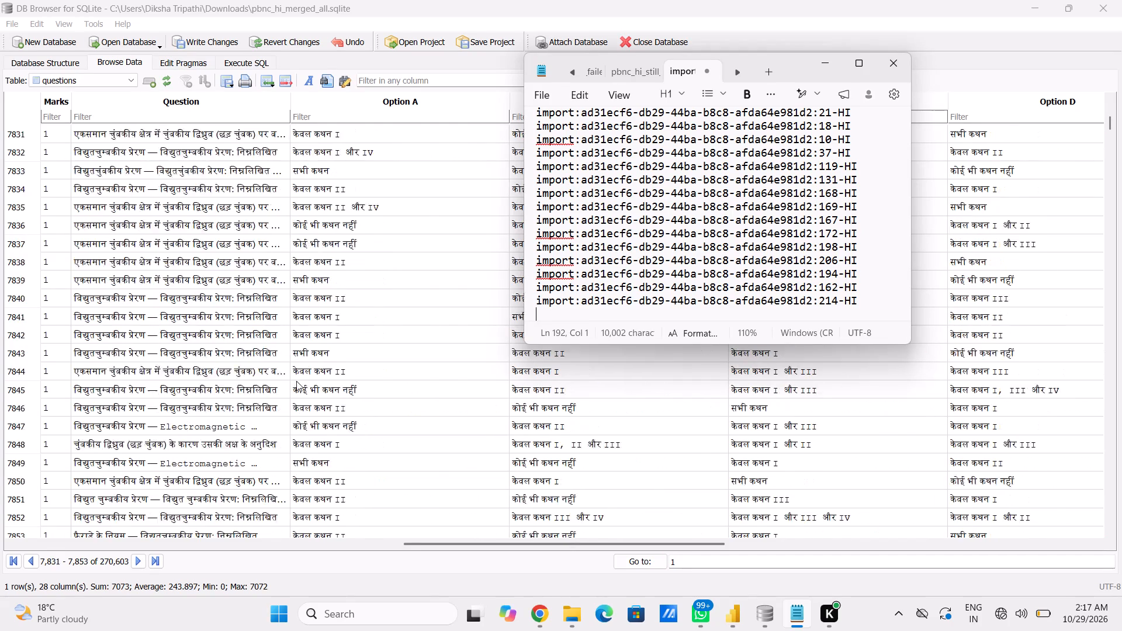
scroll(296, 381, down, 20)
scroll(296, 381, down, 20)
scroll(297, 377, down, 17)
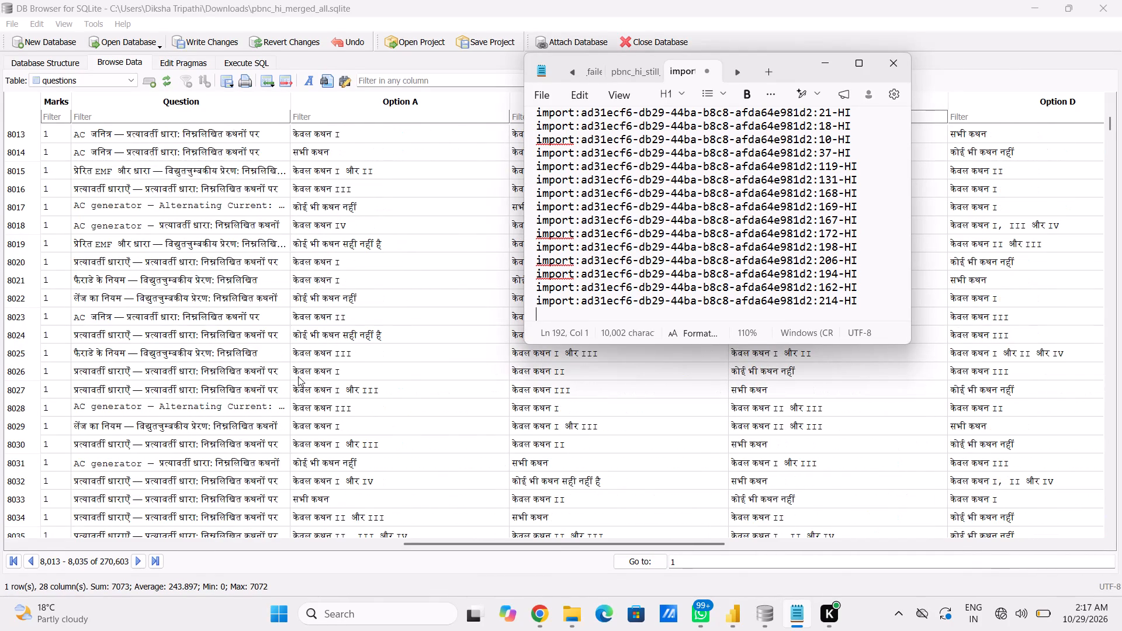
scroll(297, 376, up, 3)
scroll(259, 345, up, 3)
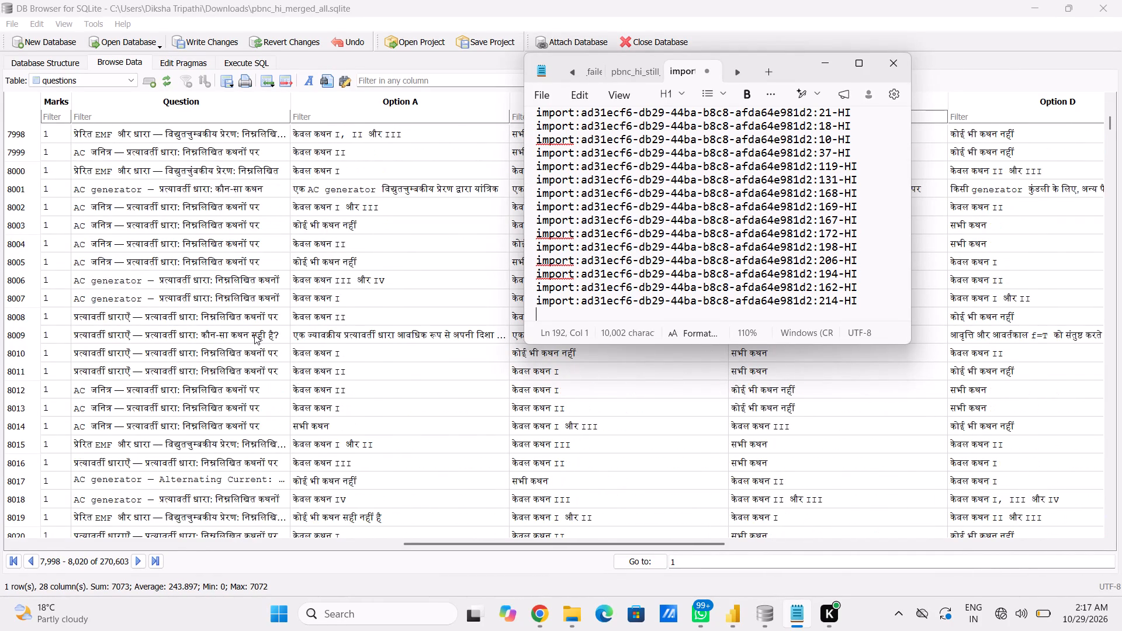
scroll(254, 333, down, 1)
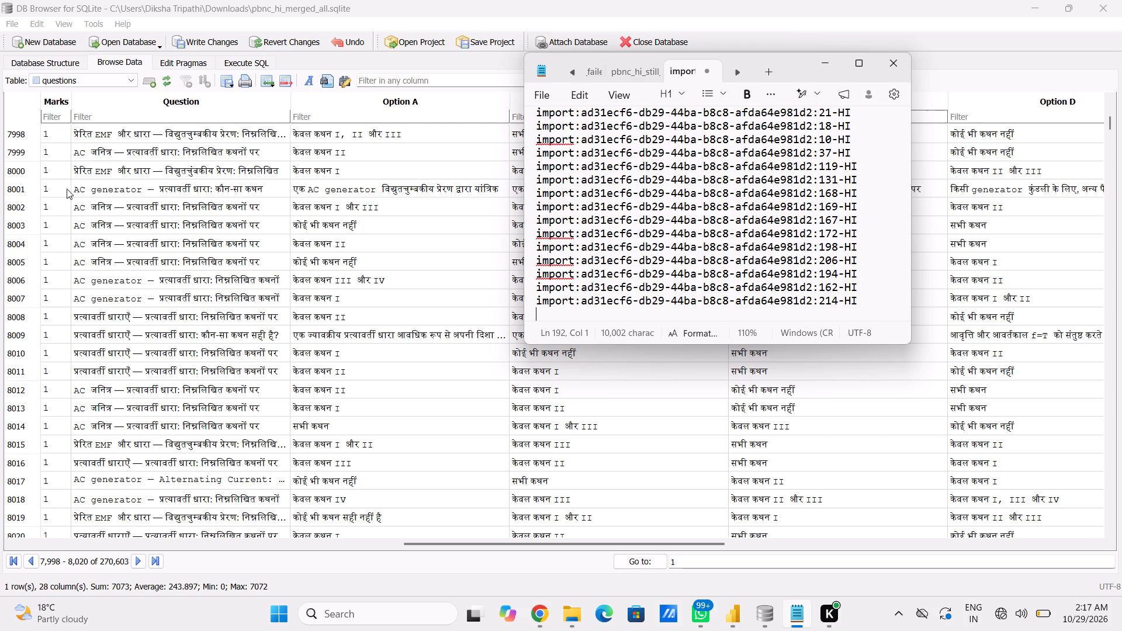
Add the ID of row 8001 (AC generator), ending in 1301-HI, to the Notepad list, keeping only the ID.
click(27, 185)
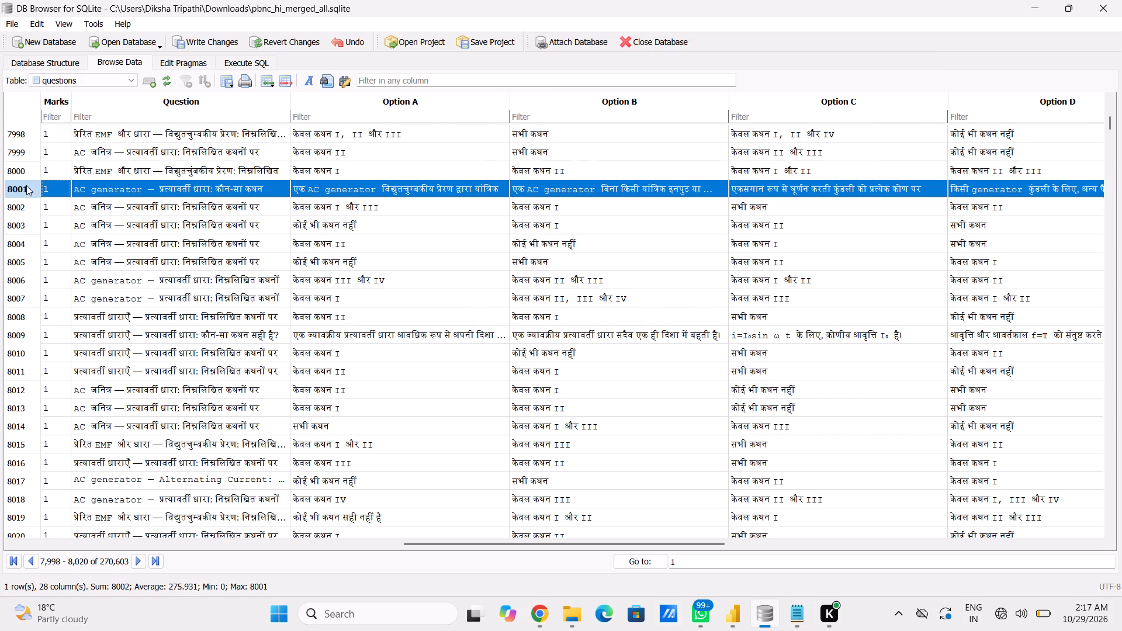
key(ctrl+c)
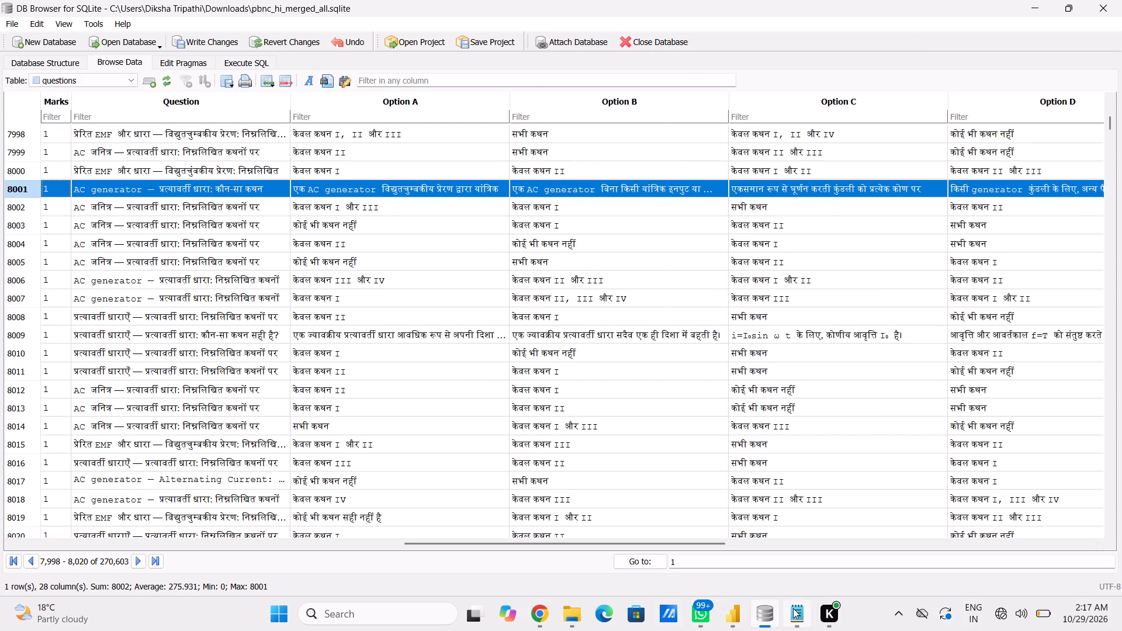
click(793, 608)
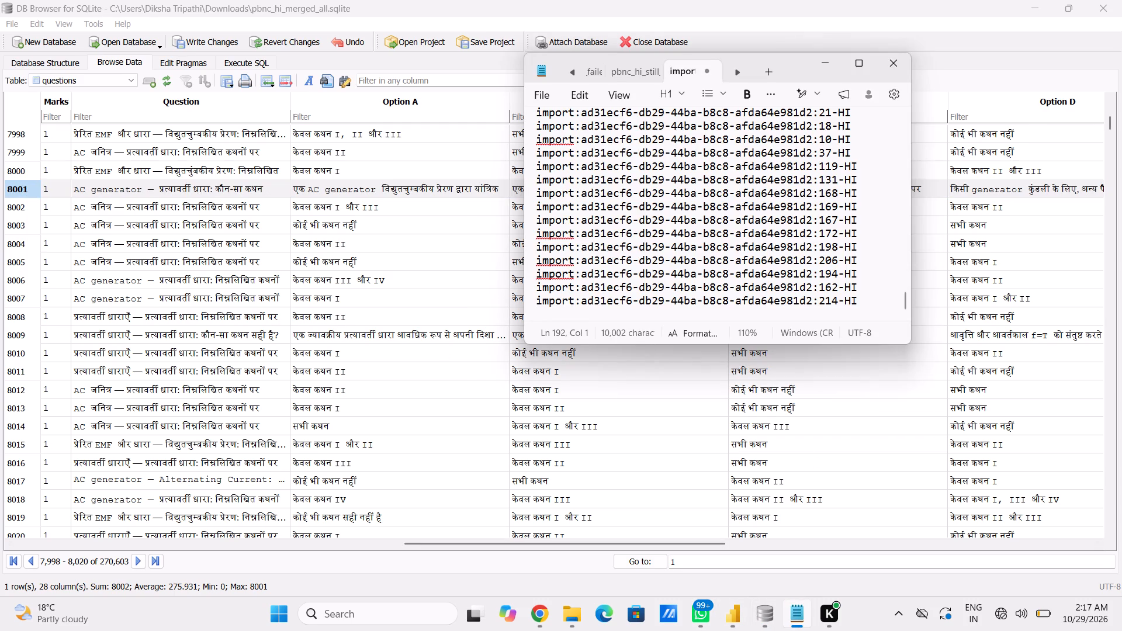
key(ctrl+v)
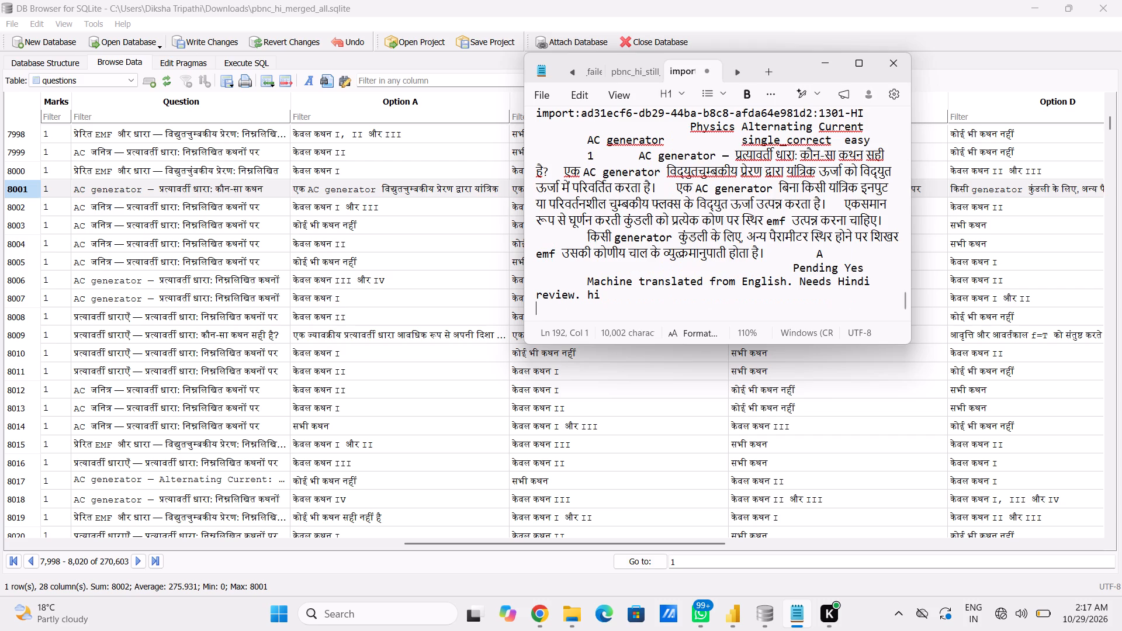
drag(539, 313, 534, 307)
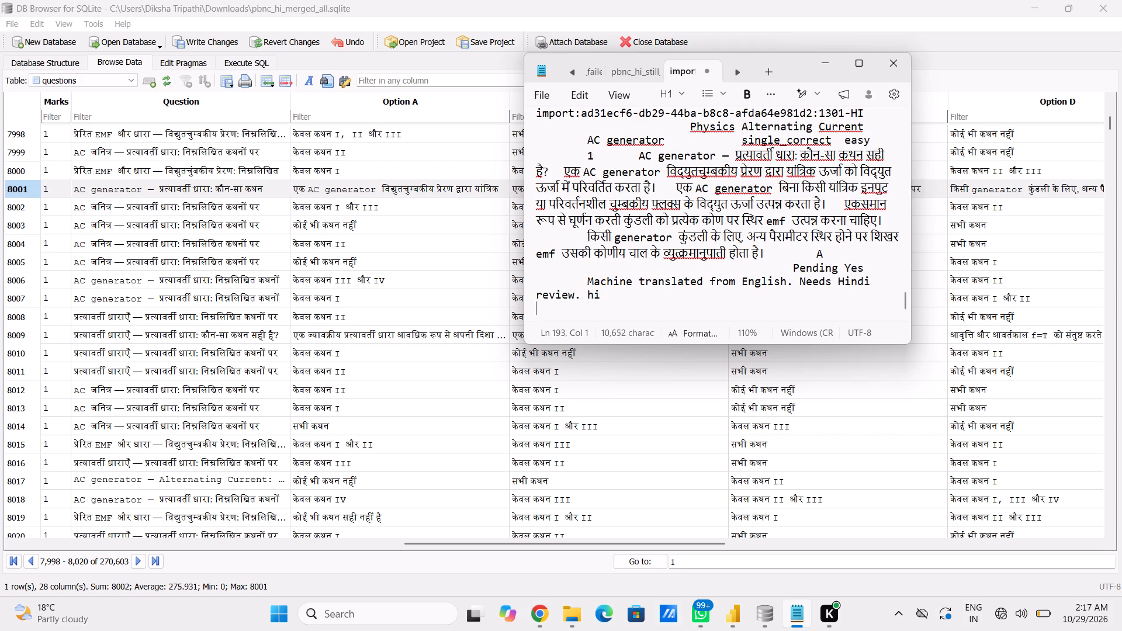
drag(534, 307, 532, 175)
scroll(534, 304, up, 1)
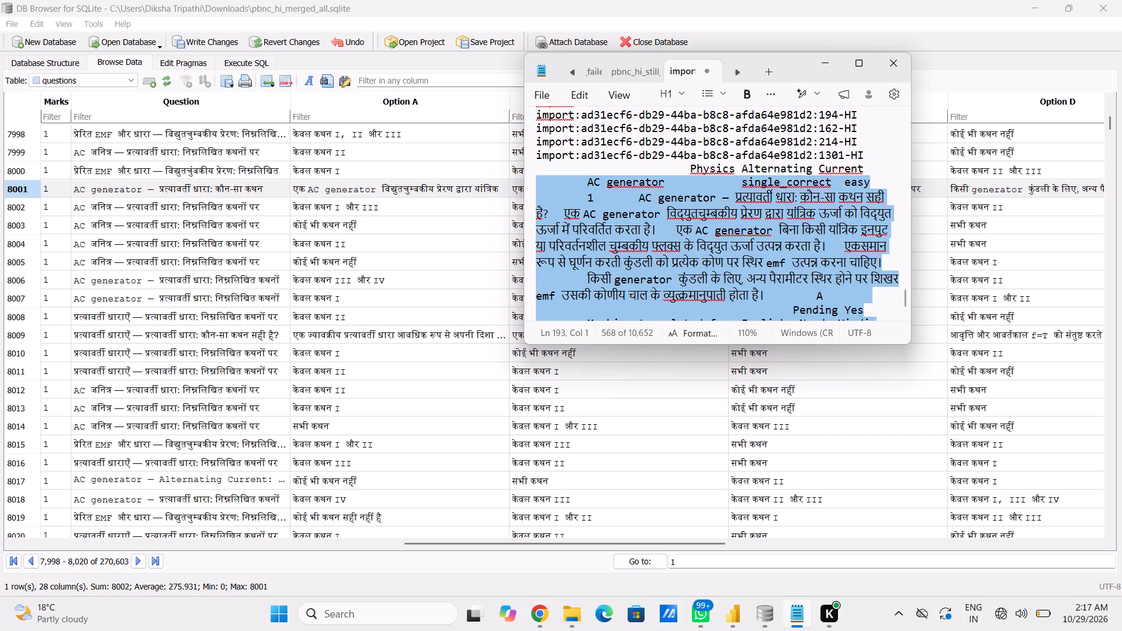
drag(532, 175, 532, 171)
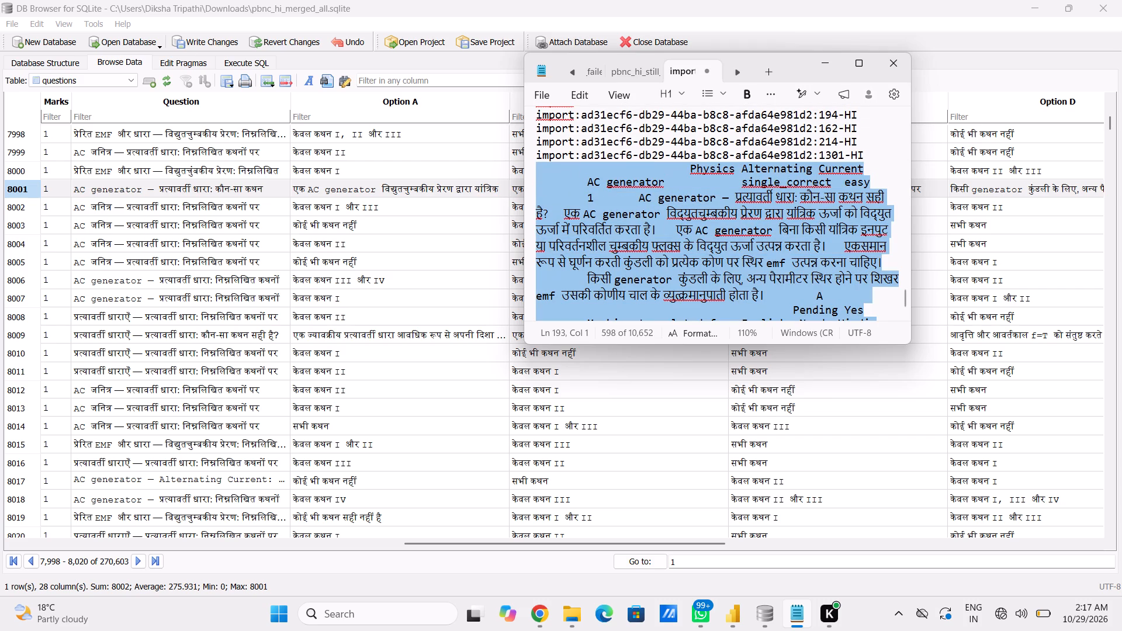
key(BackSpace)
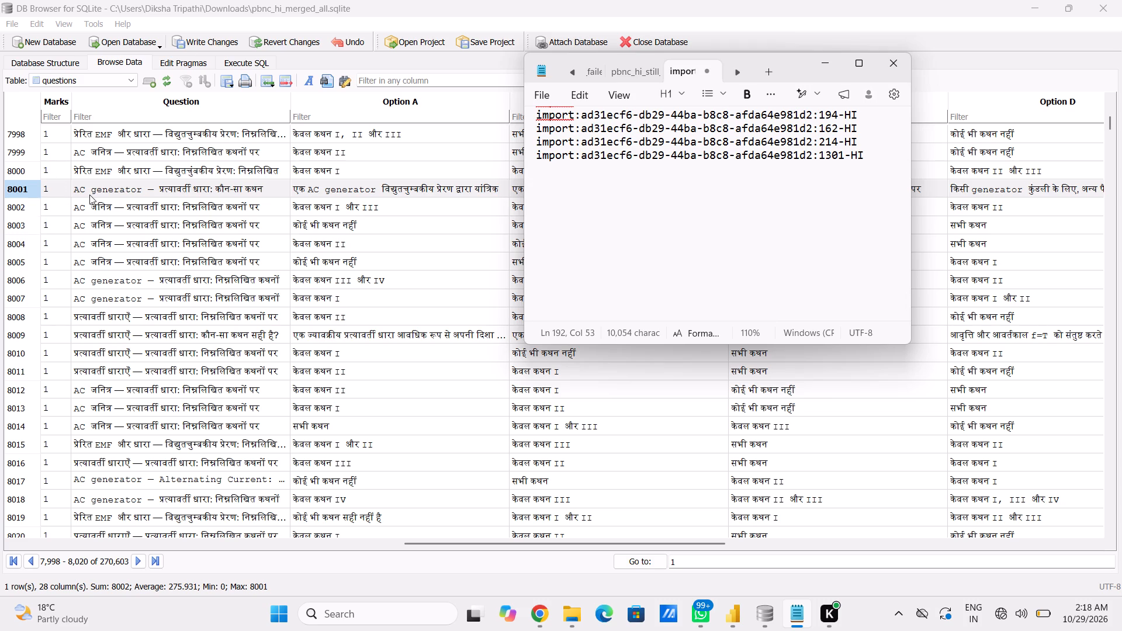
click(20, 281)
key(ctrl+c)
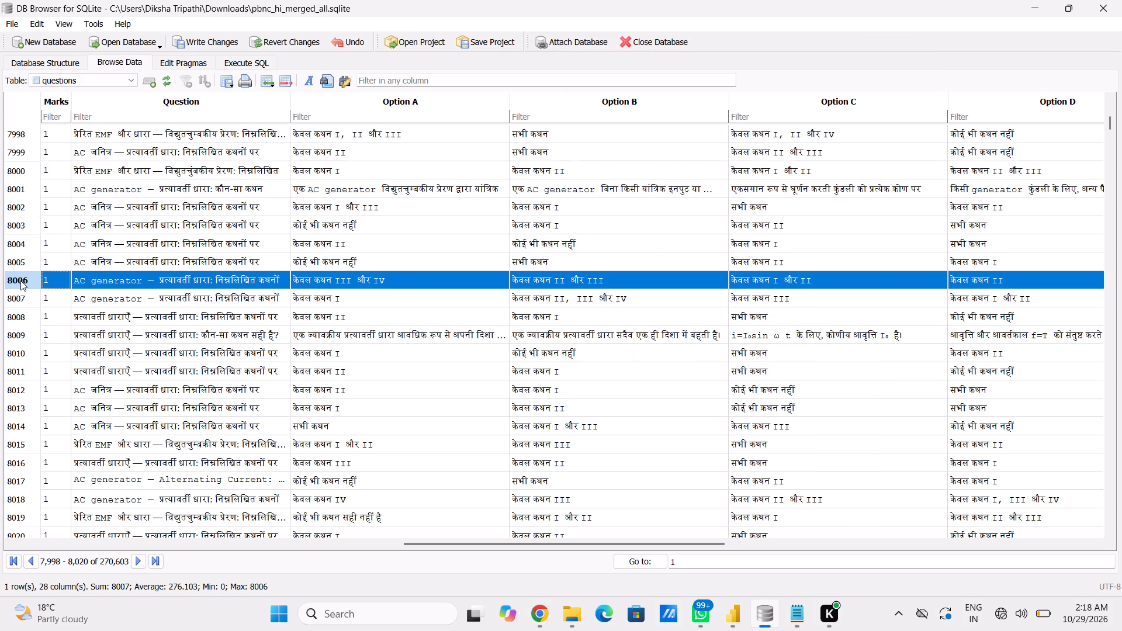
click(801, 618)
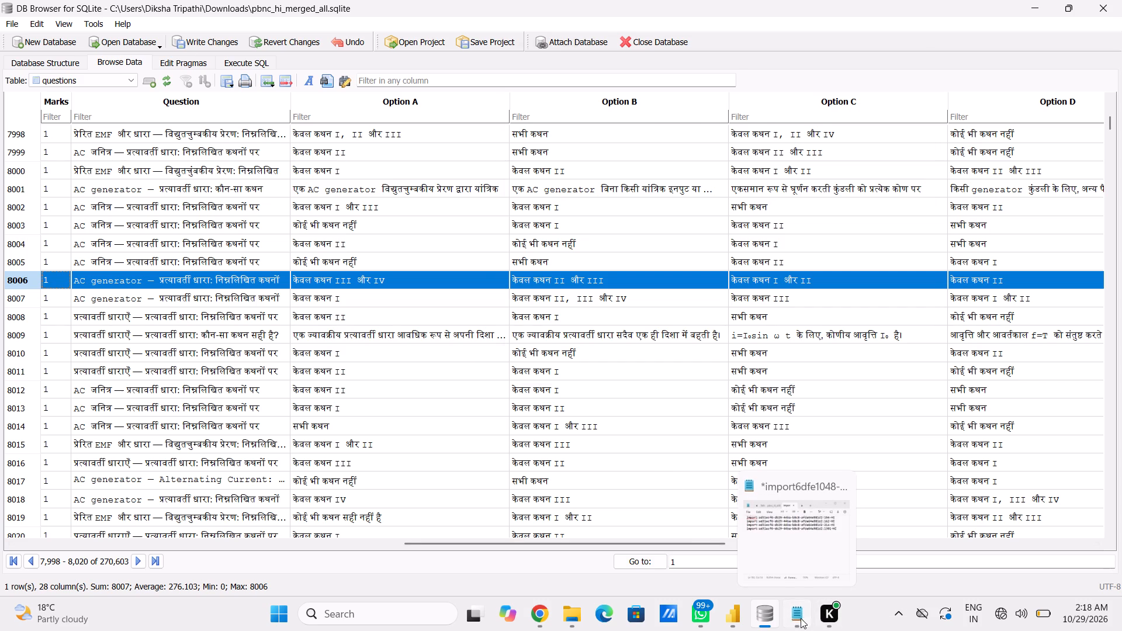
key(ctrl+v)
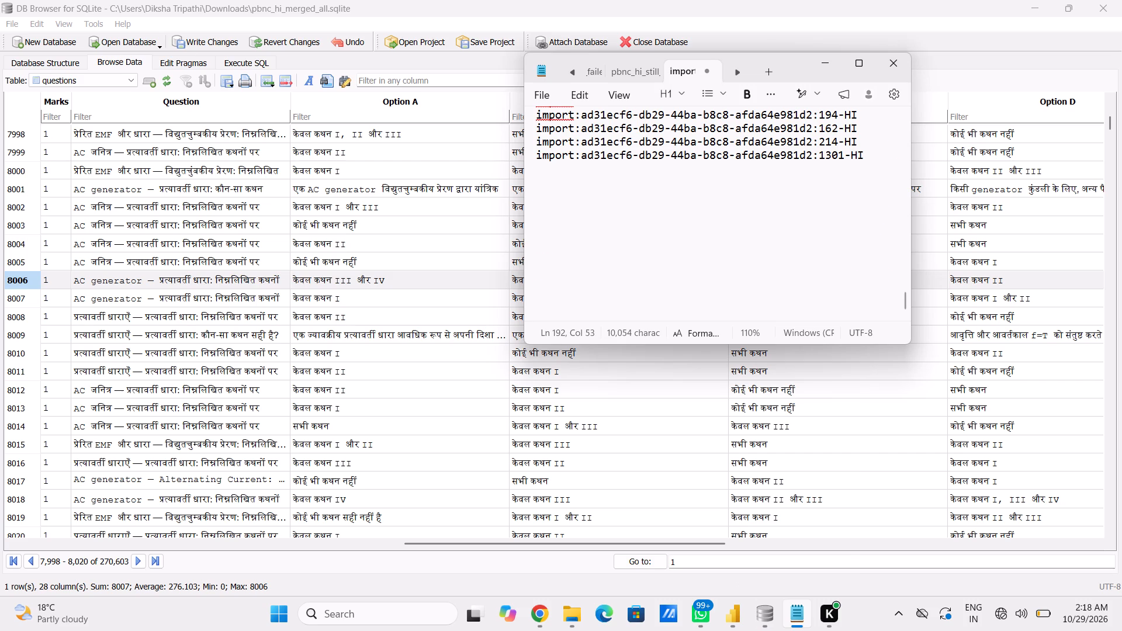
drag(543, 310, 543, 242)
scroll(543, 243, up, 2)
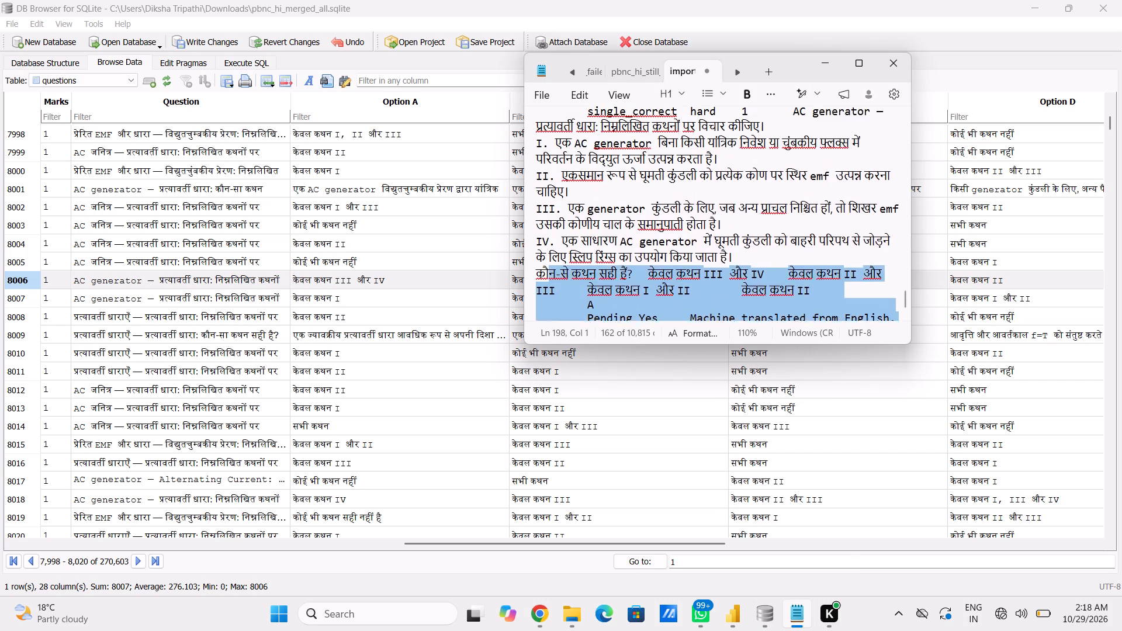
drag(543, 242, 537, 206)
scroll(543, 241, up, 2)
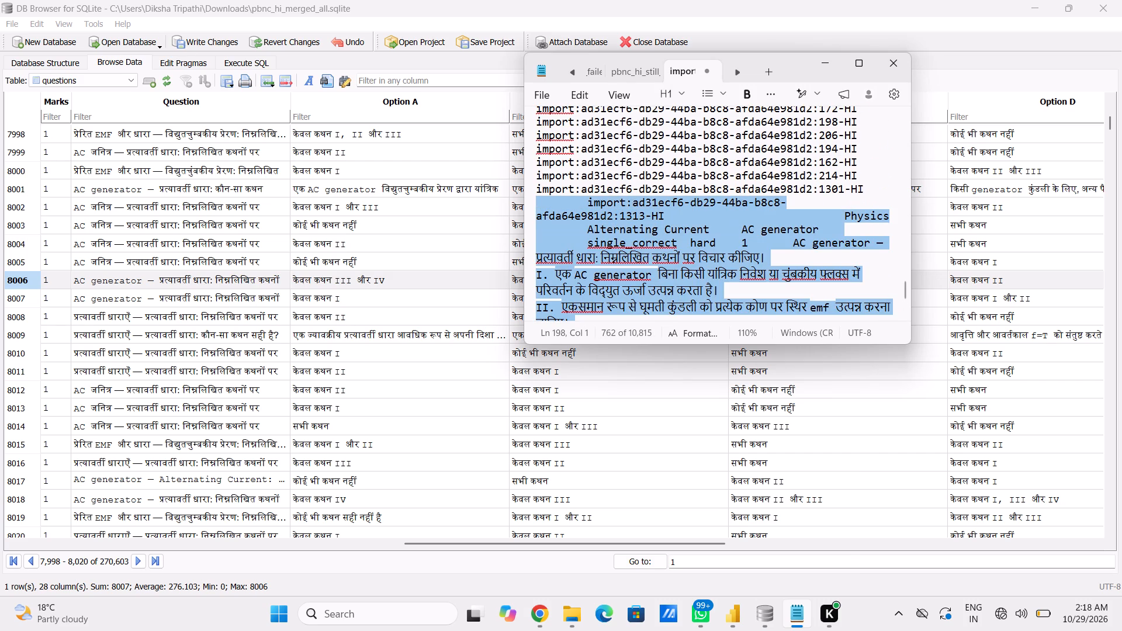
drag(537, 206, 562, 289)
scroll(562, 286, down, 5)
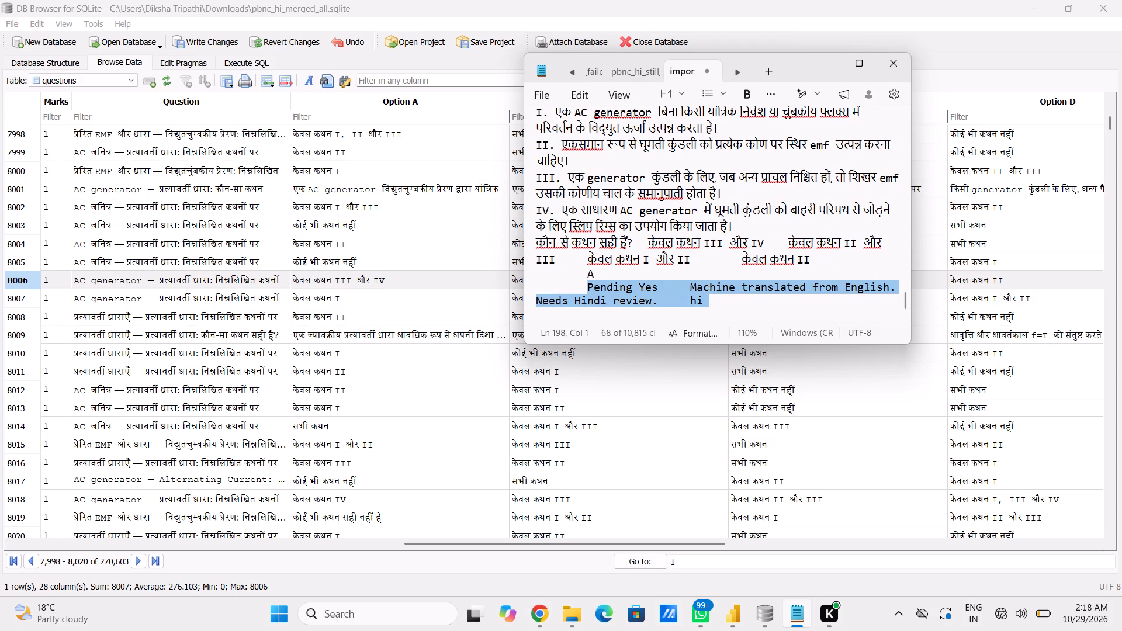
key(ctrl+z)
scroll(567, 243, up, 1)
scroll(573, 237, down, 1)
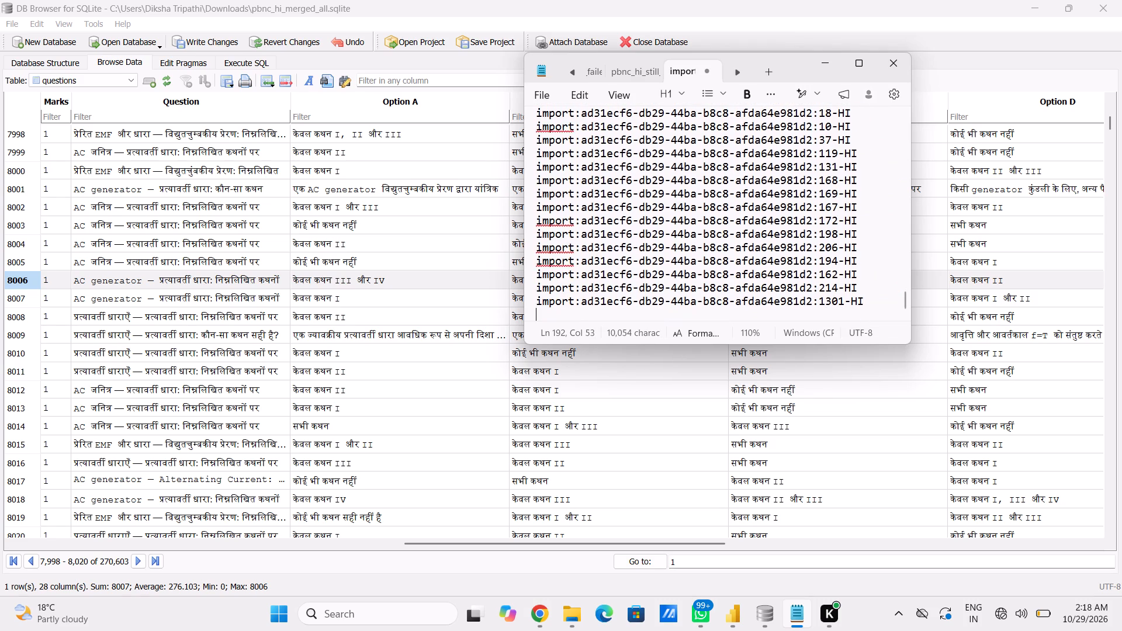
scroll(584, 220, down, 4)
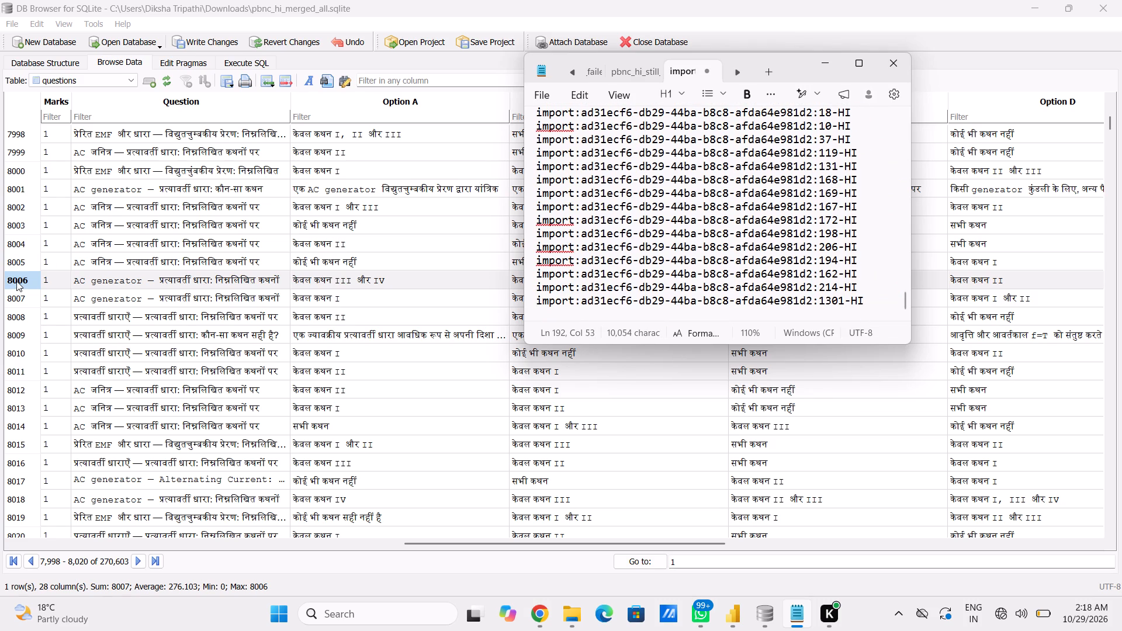
Add the ID of row 8006 (AC generator), ending in 1313-HI, to the Notepad list on its own line, keeping only the ID.
click(16, 281)
key(ctrl+c)
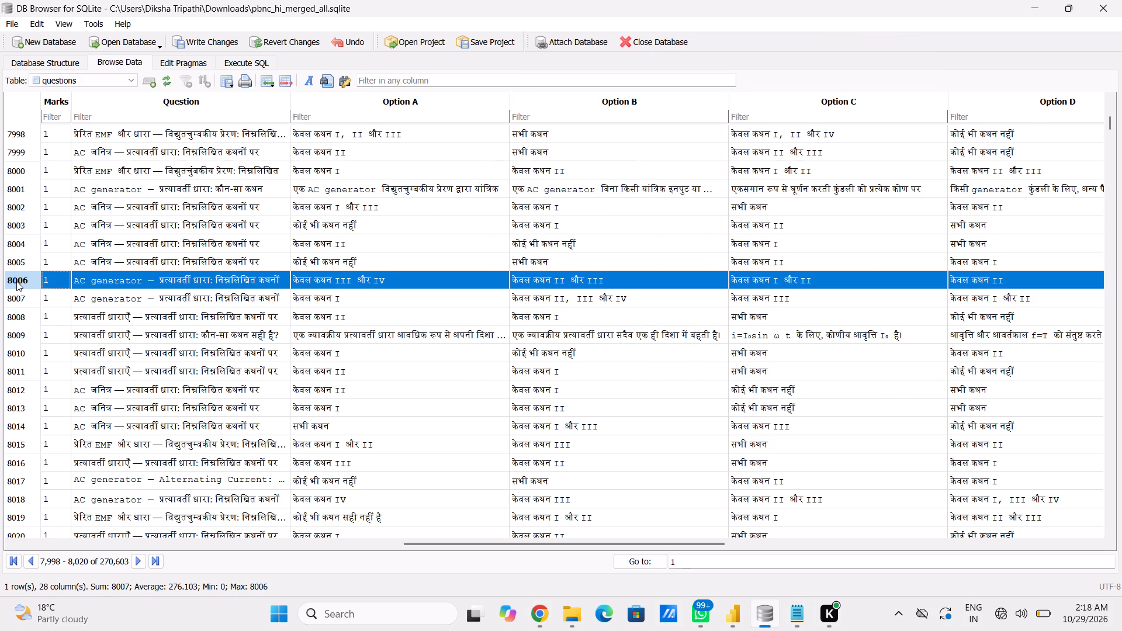
click(798, 619)
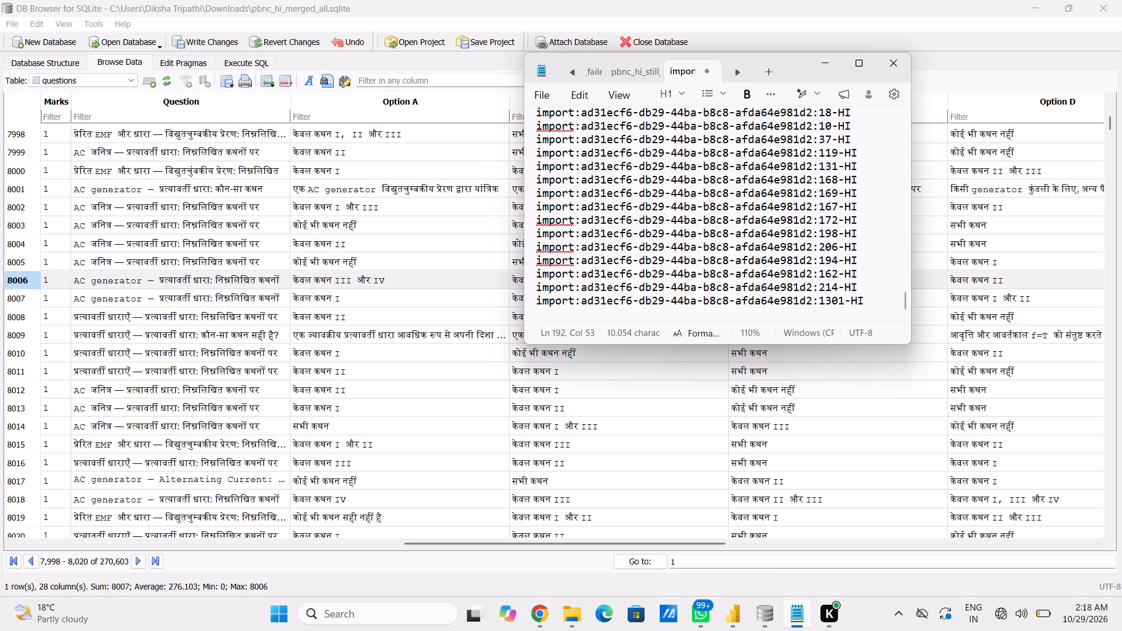
key(ctrl+v)
drag(541, 316, 542, 316)
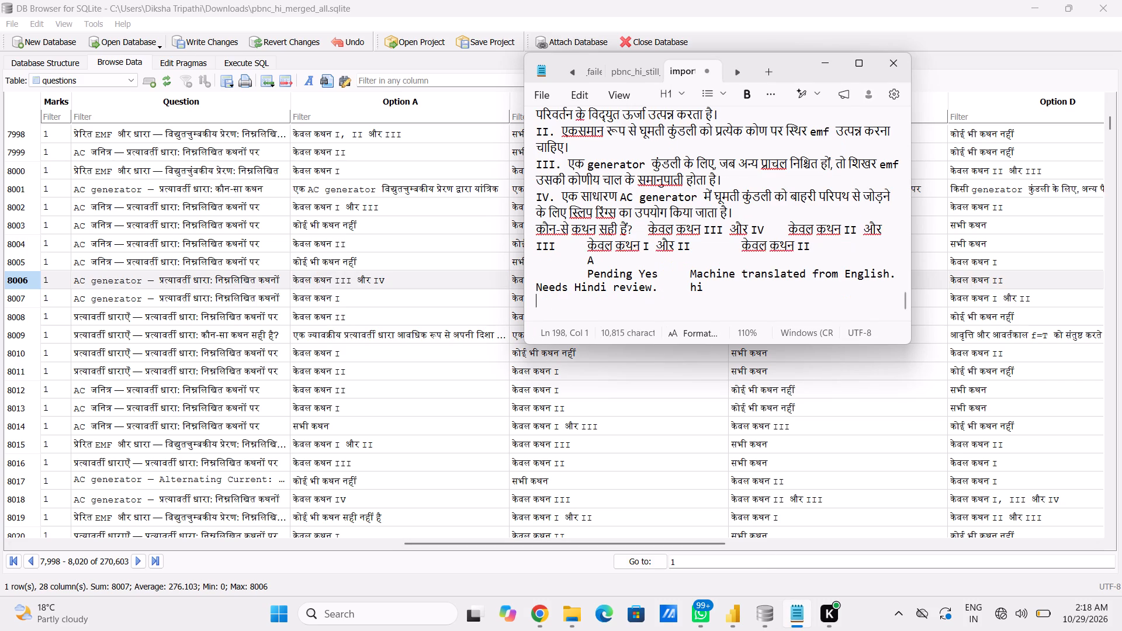
drag(542, 316, 680, 309)
scroll(545, 308, up, 3)
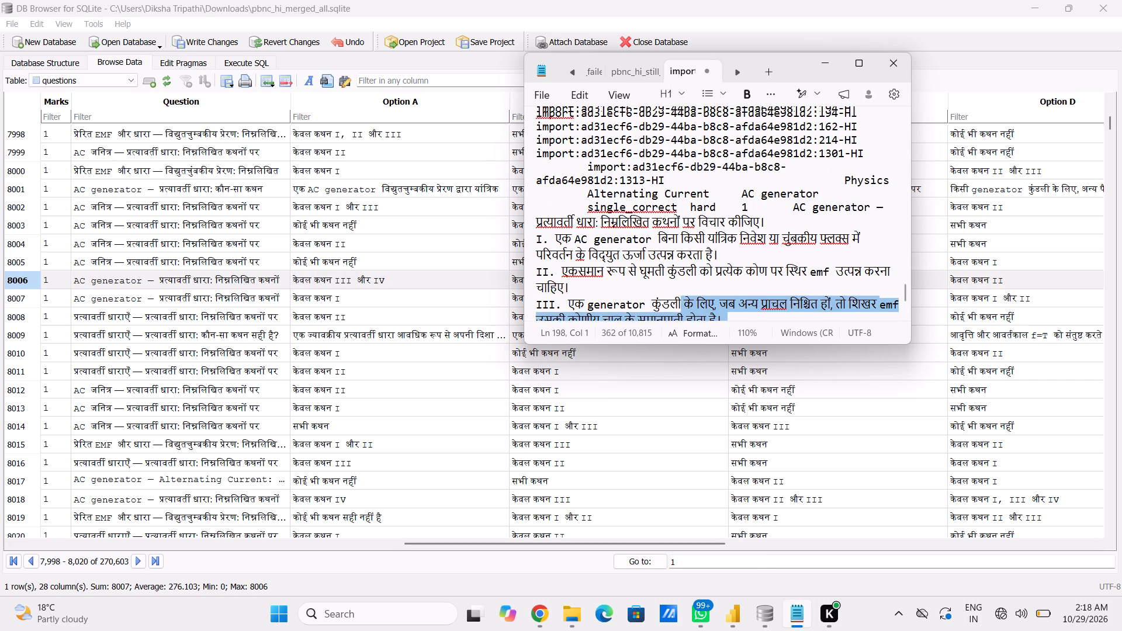
drag(680, 309, 662, 234)
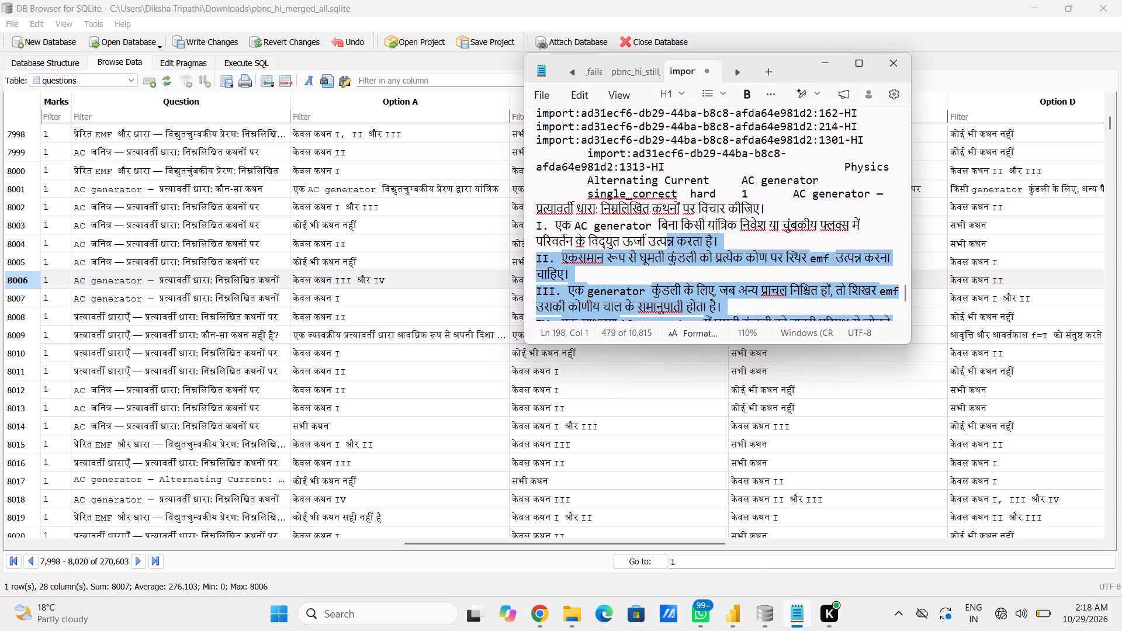
drag(662, 234, 539, 183)
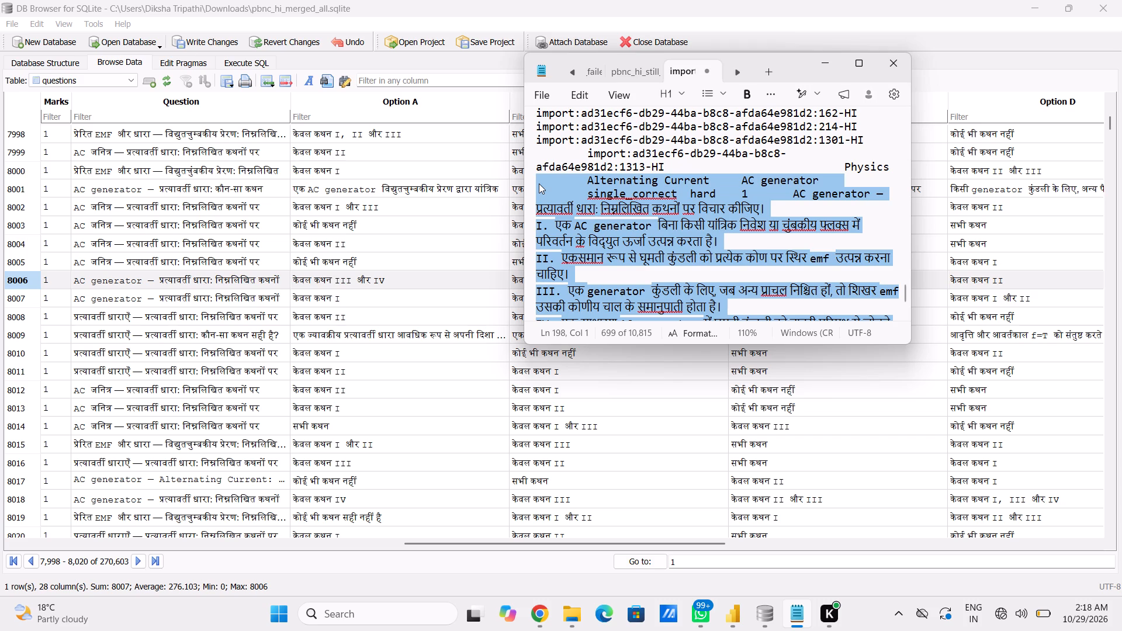
key(BackSpace)
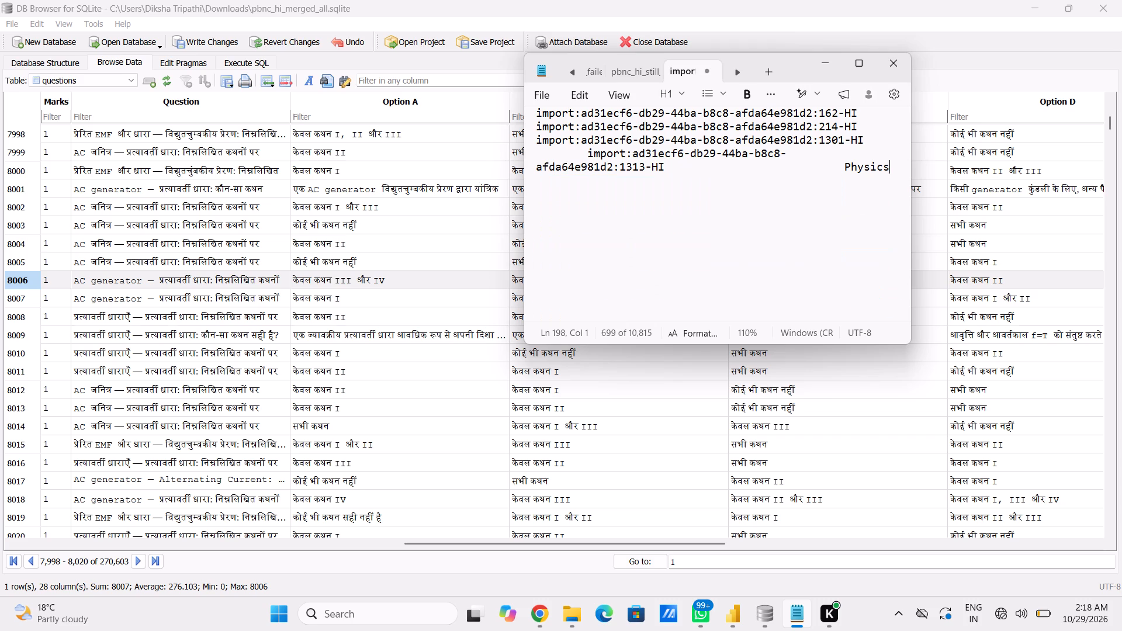
click(868, 139)
key(Return)
key(Right)
key(Right)
key(Left)
key(BackSpace)
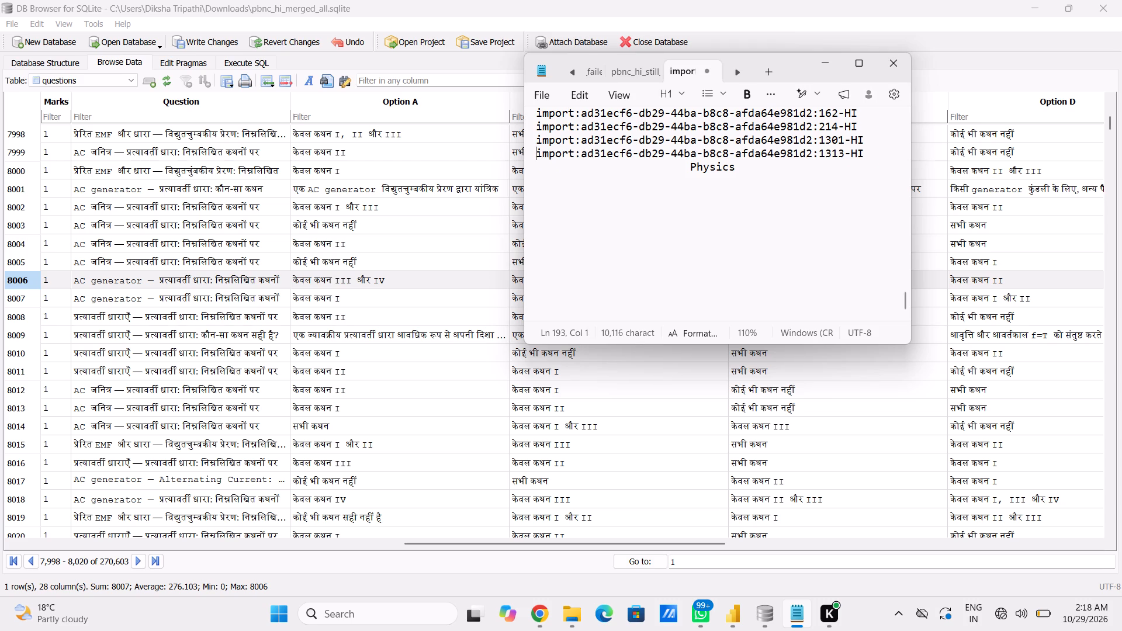
drag(534, 165, 686, 200)
key(BackSpace)
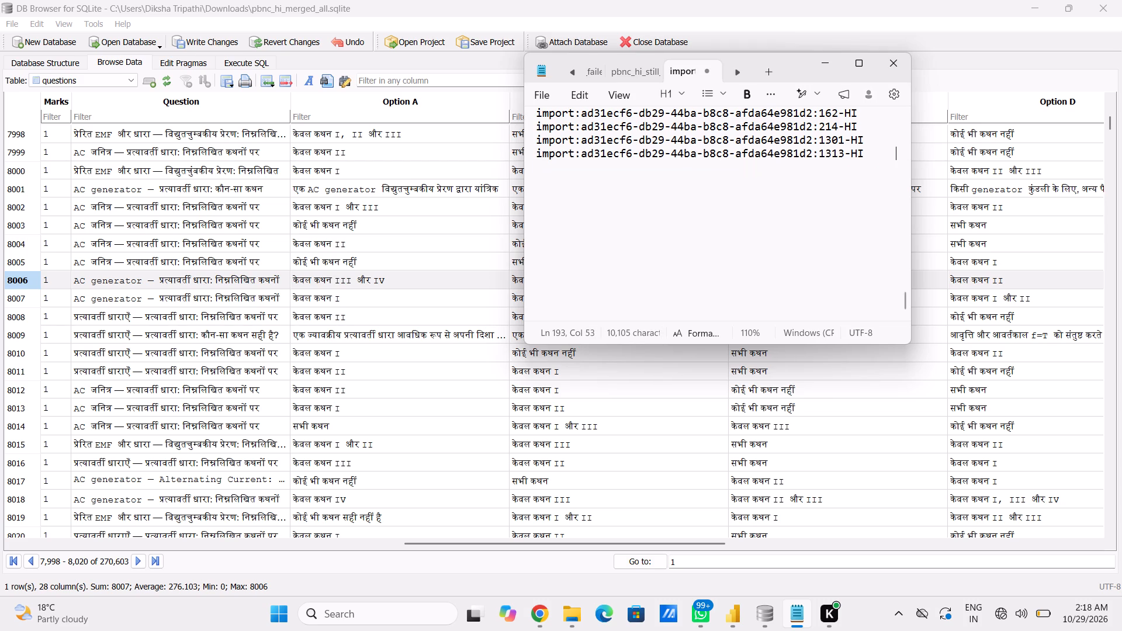
key(Return)
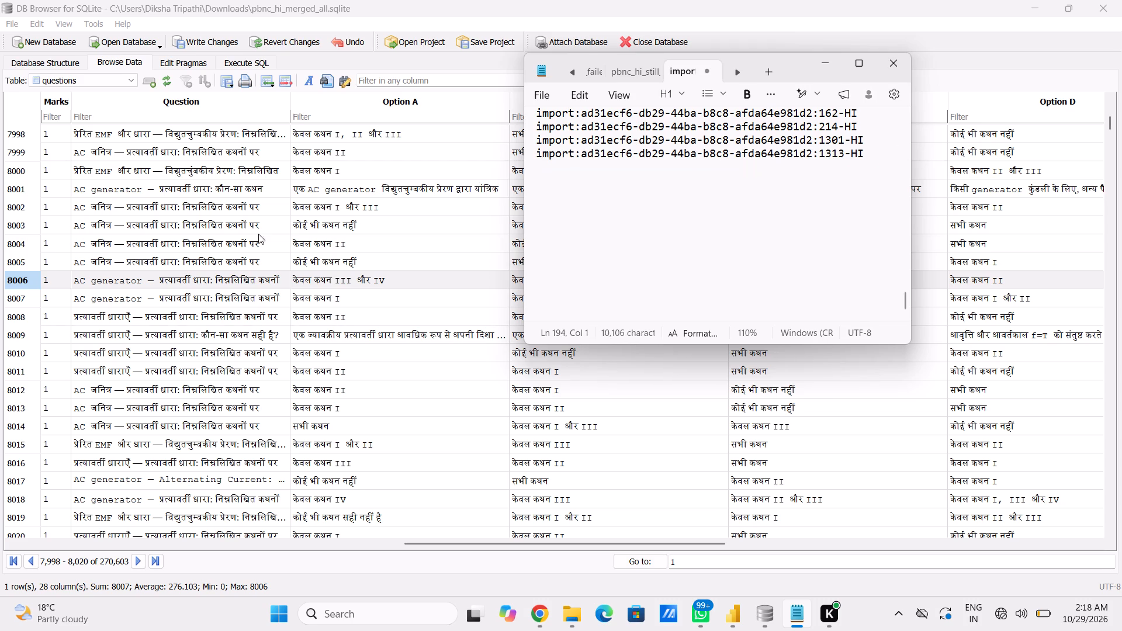
Add the ID of row 8007 (AC generator), ending in 1312-HI, to the Notepad list, keeping only the ID.
click(30, 294)
key(ctrl+c)
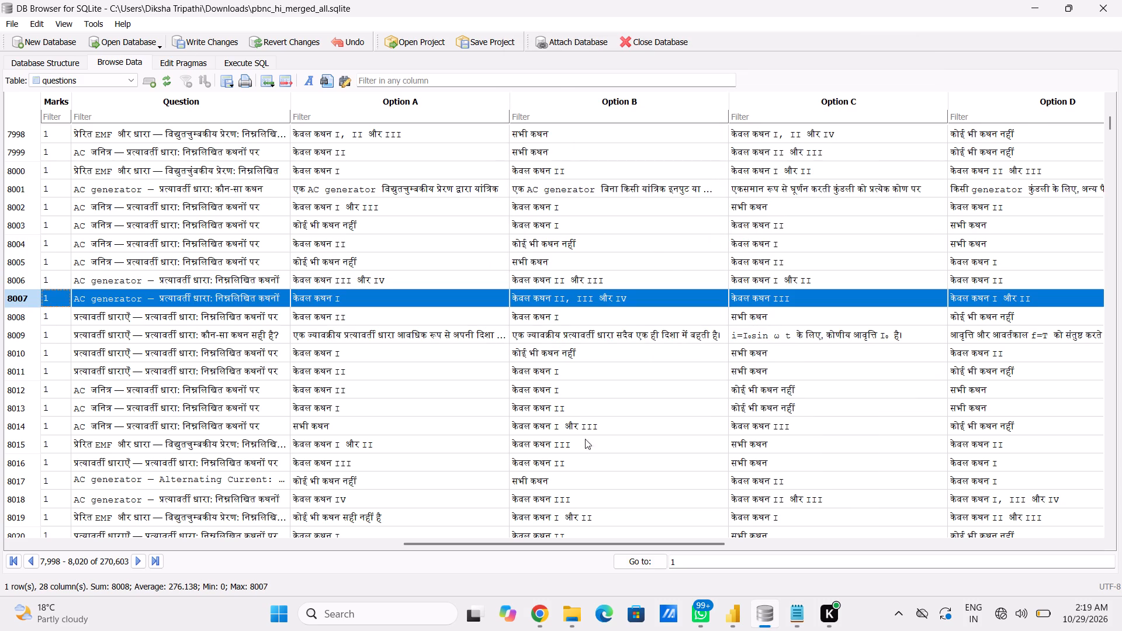
click(801, 601)
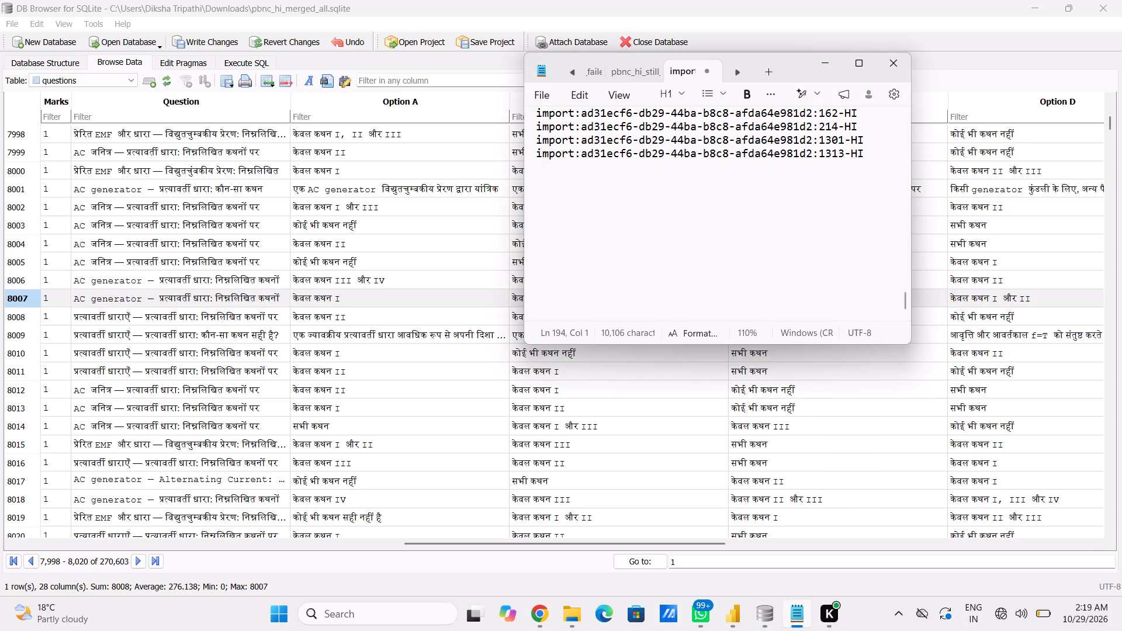
key(ctrl+v)
drag(538, 306, 541, 285)
scroll(541, 286, up, 2)
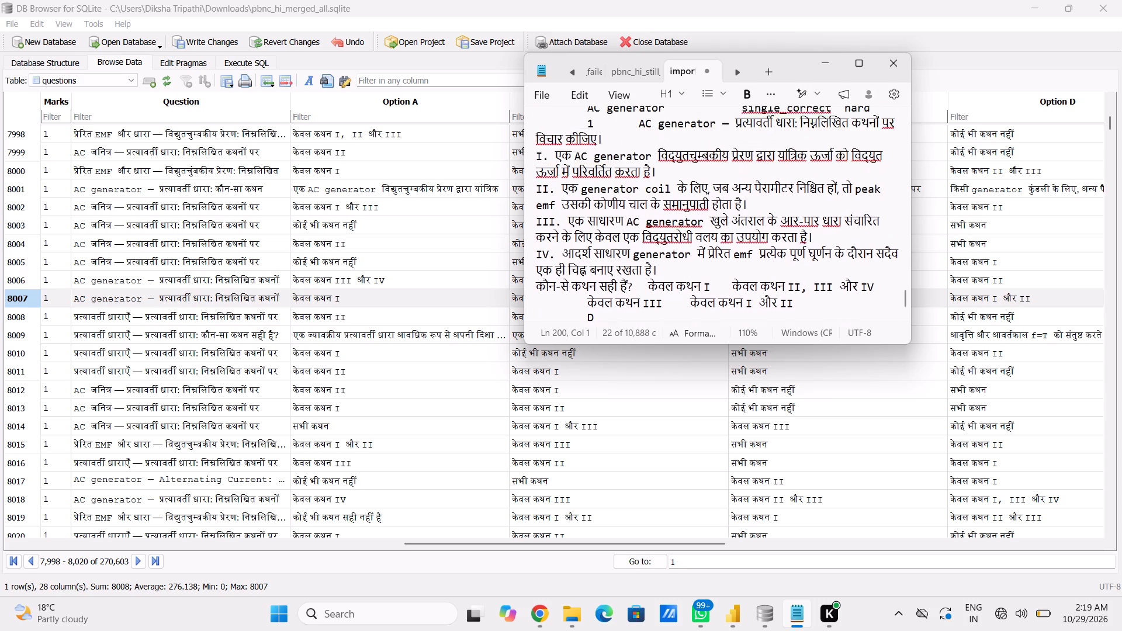
drag(541, 285, 569, 292)
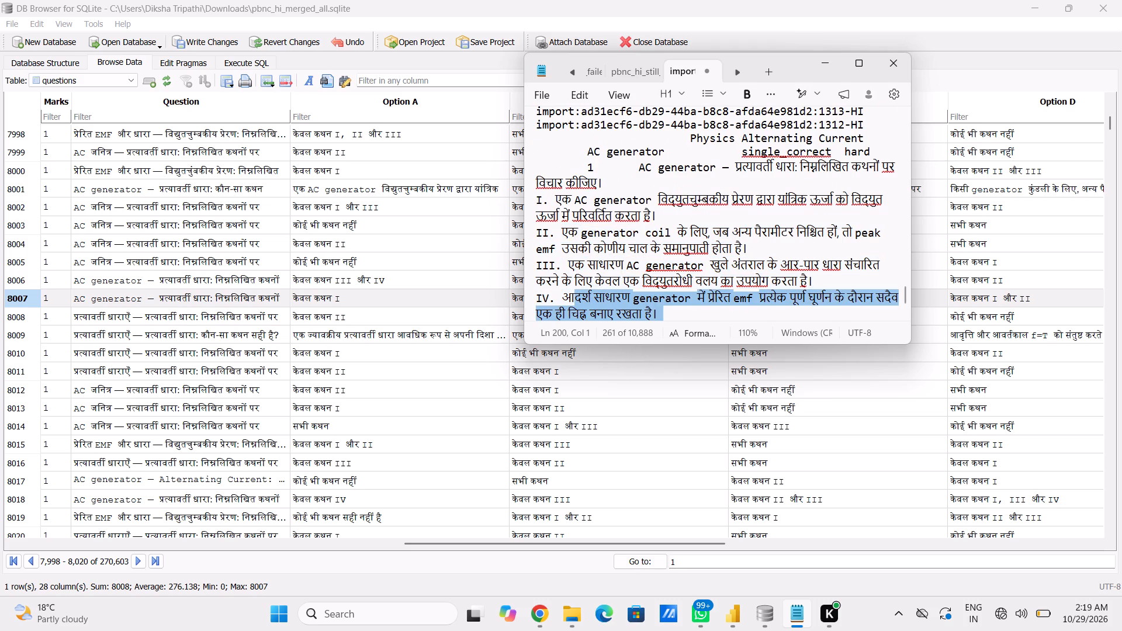
drag(569, 292, 555, 264)
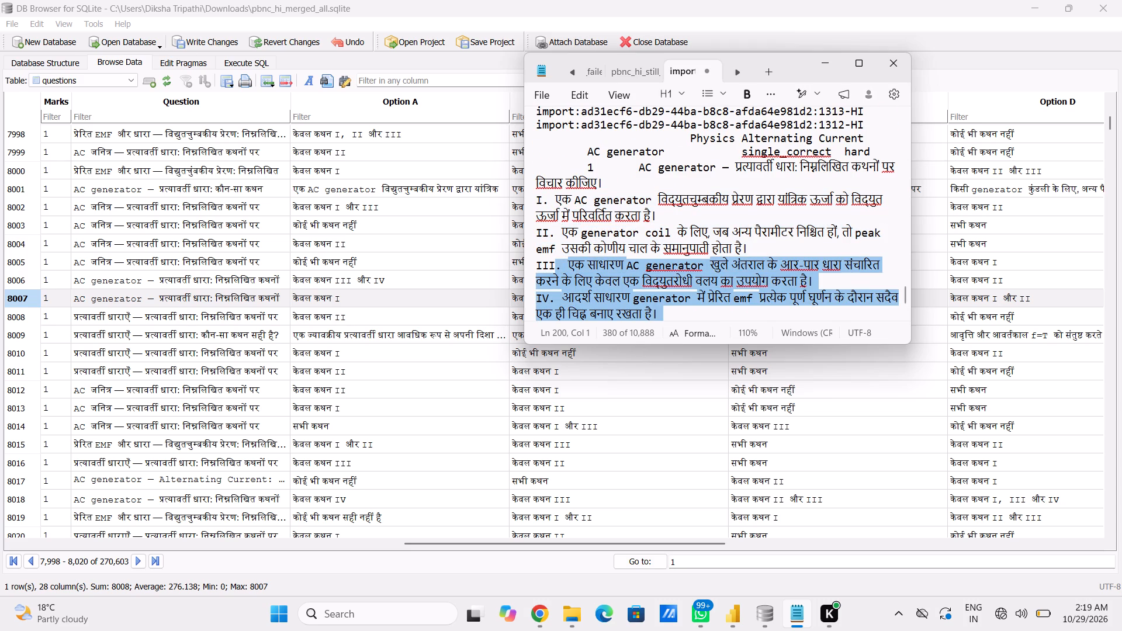
drag(555, 264, 570, 271)
scroll(569, 271, down, 1)
scroll(570, 271, up, 2)
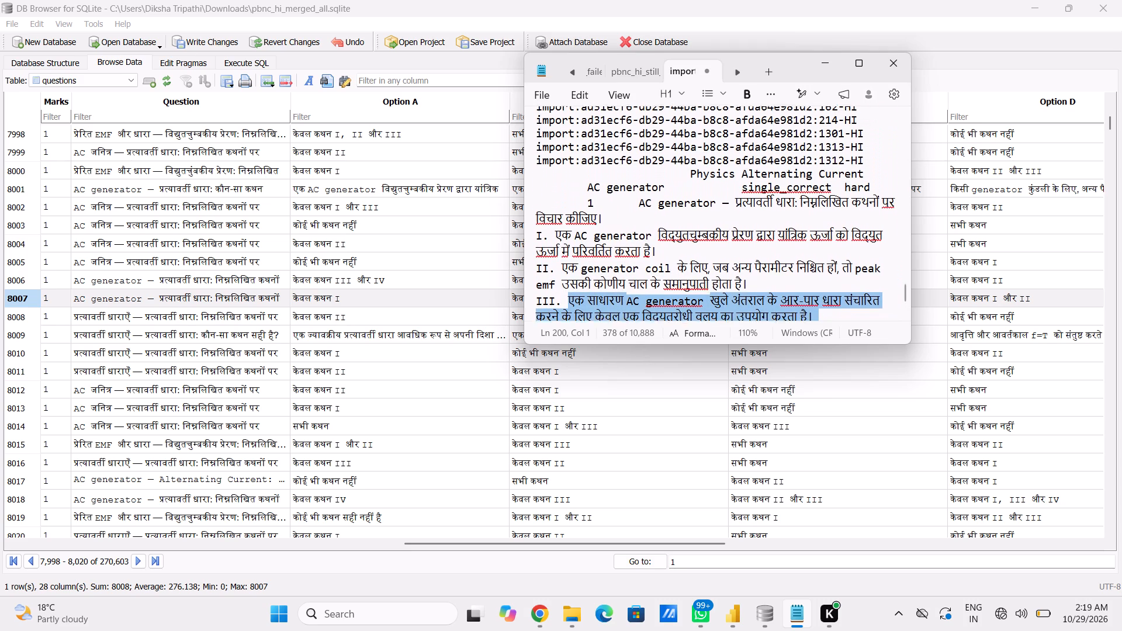
drag(570, 271, 528, 182)
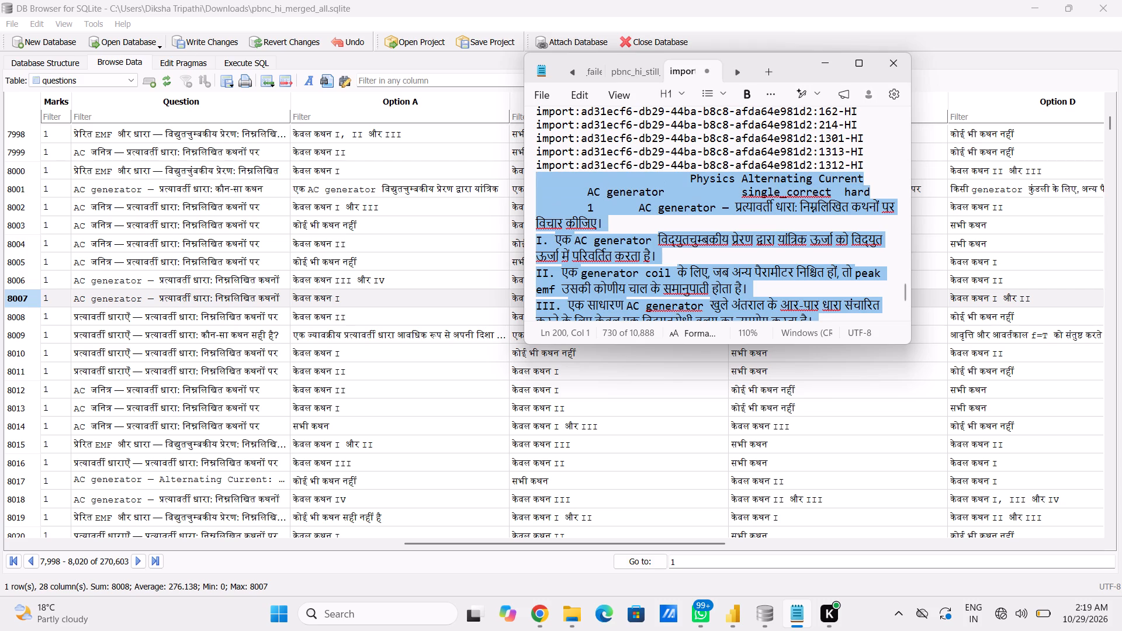
key(BackSpace)
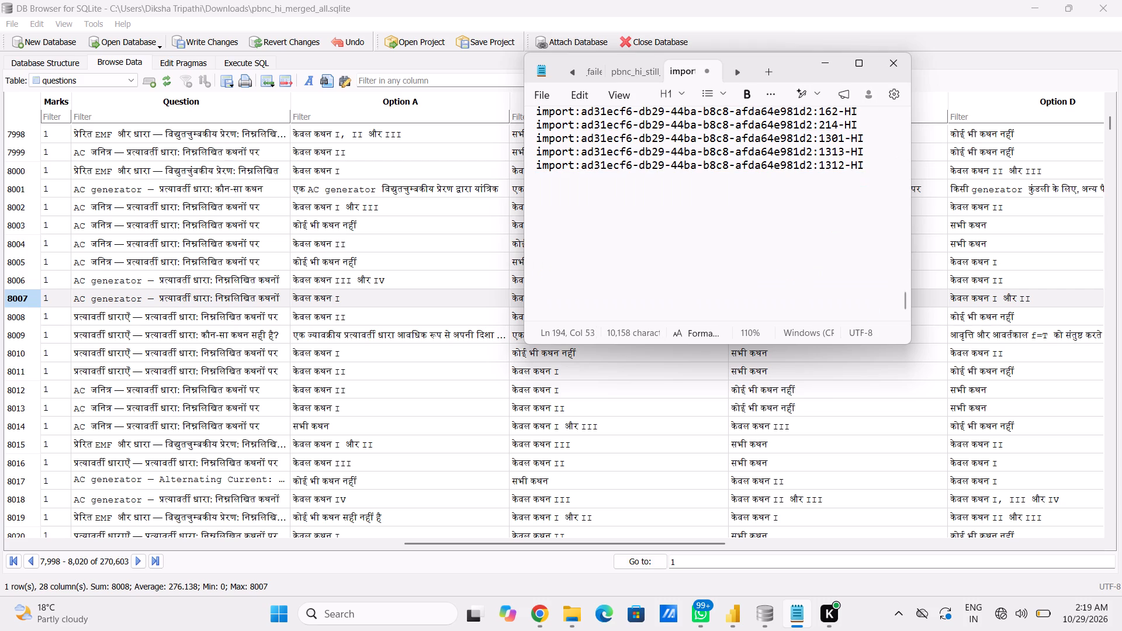
key(Return)
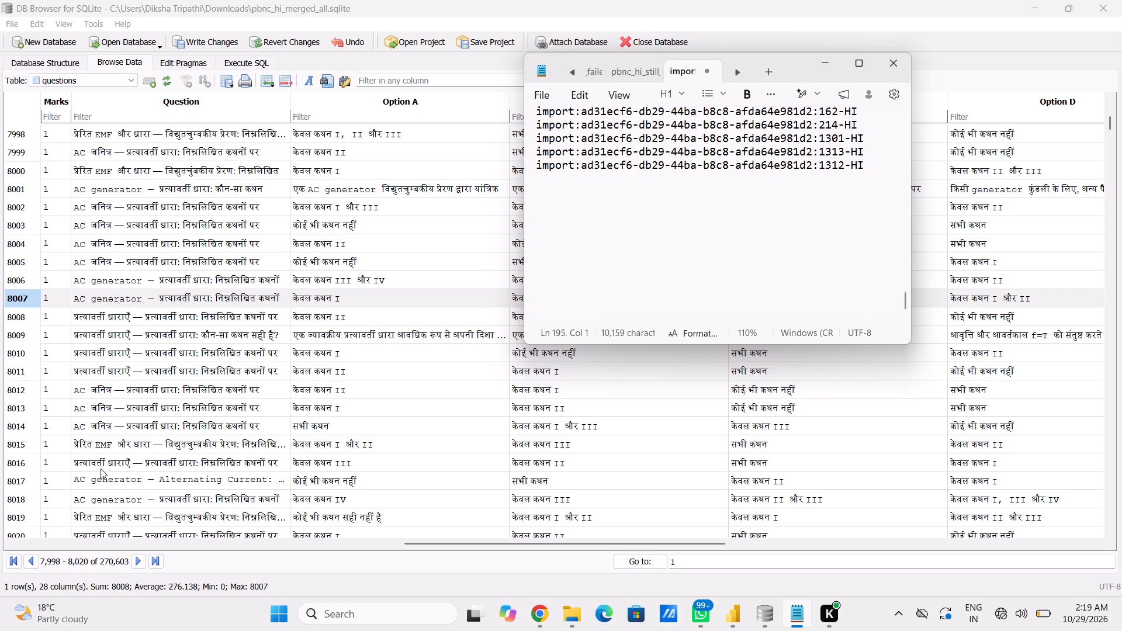
Add the ID of row 8017 (AC generator — Alternating Current), ending in 1319-HI, to the Notepad list, keeping only the ID.
click(23, 479)
scroll(230, 300, down, 4)
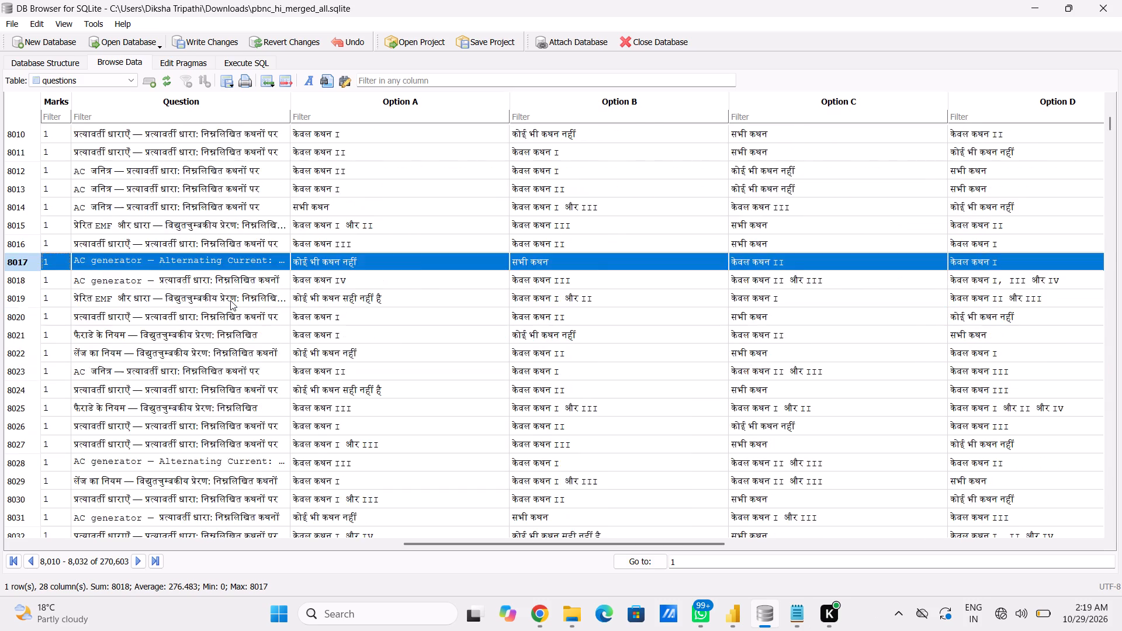
scroll(230, 300, down, 2)
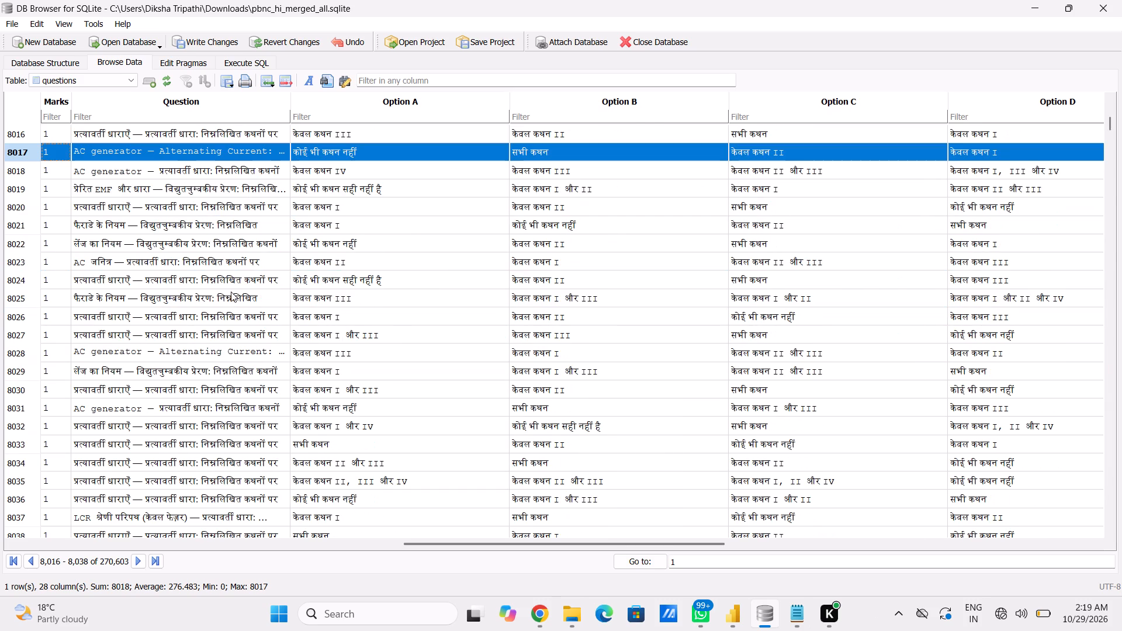
key(ctrl+c)
click(801, 614)
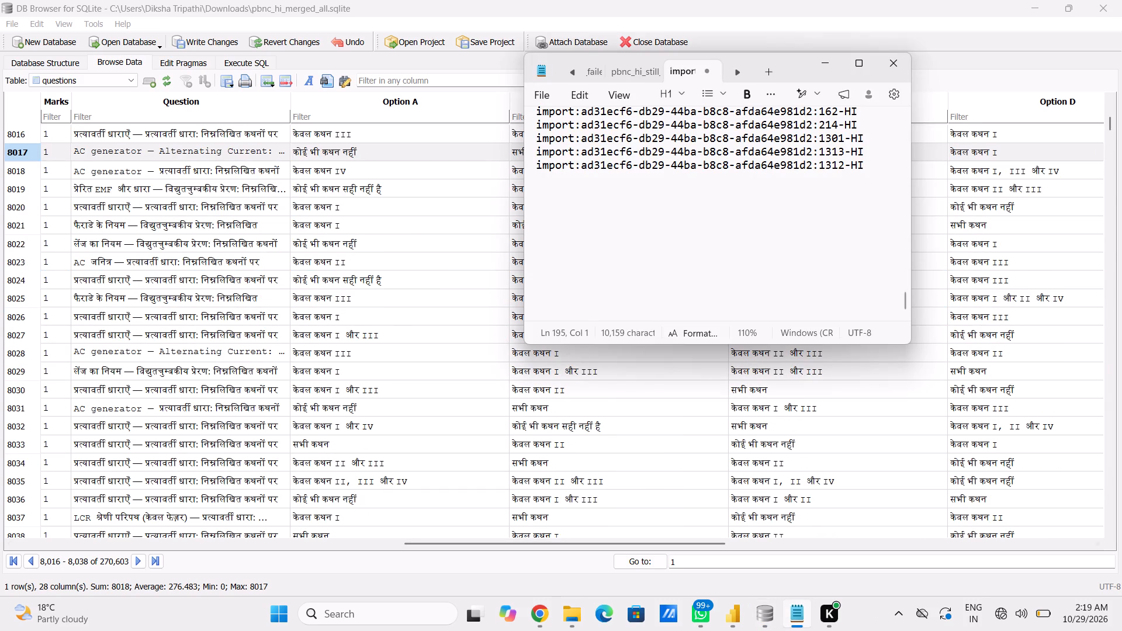
key(ctrl+v)
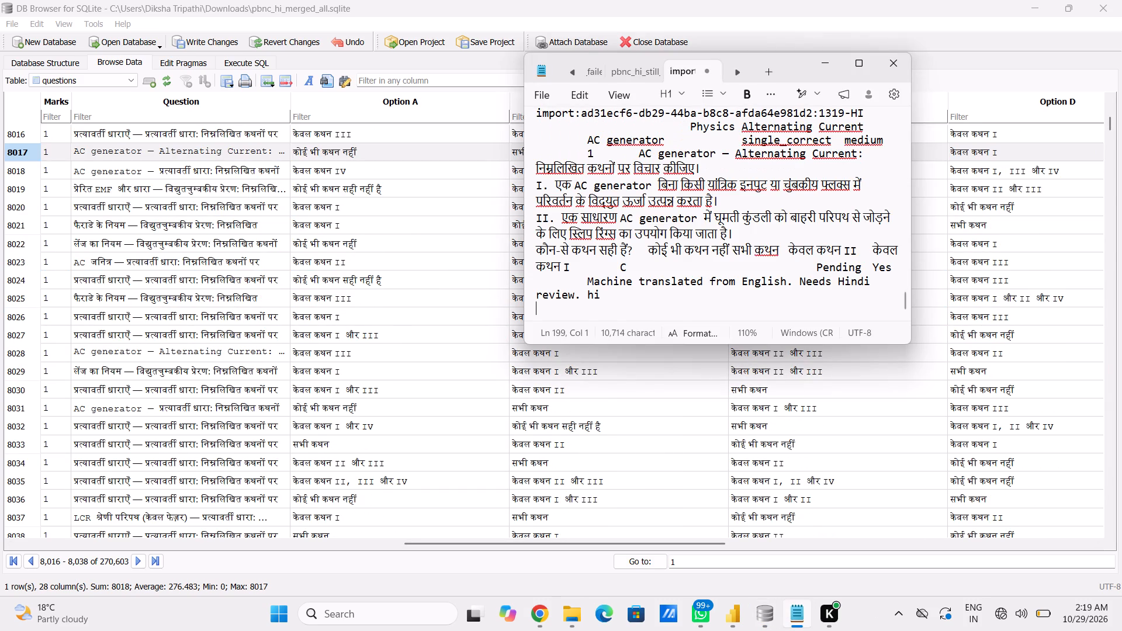
drag(539, 313, 558, 216)
scroll(552, 258, up, 2)
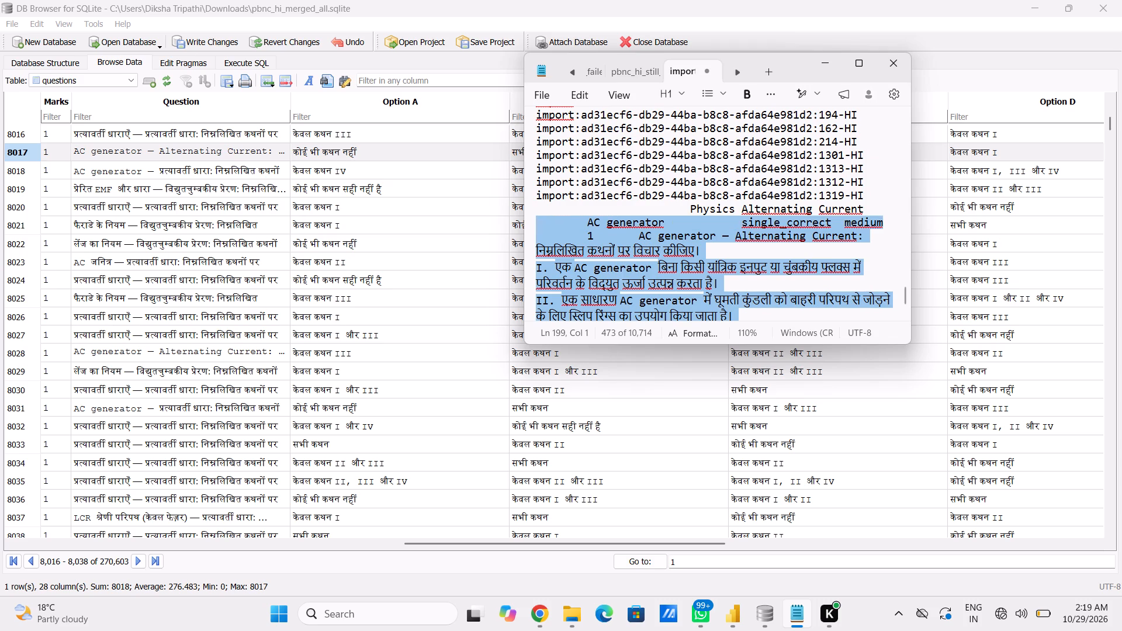
drag(558, 216, 557, 213)
key(BackSpace)
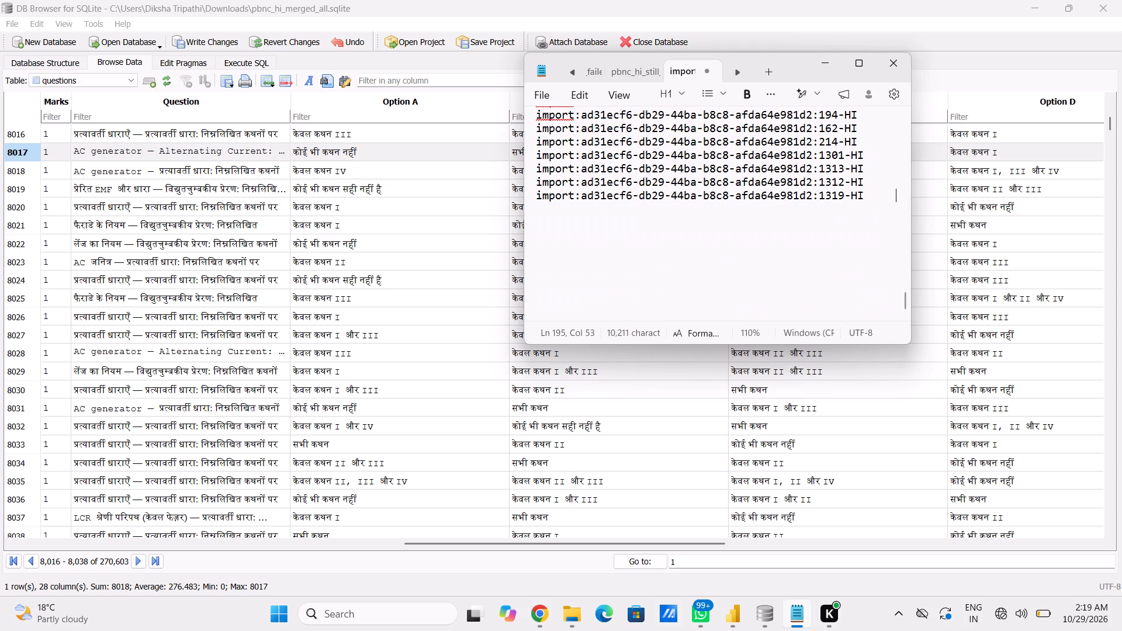
key(Return)
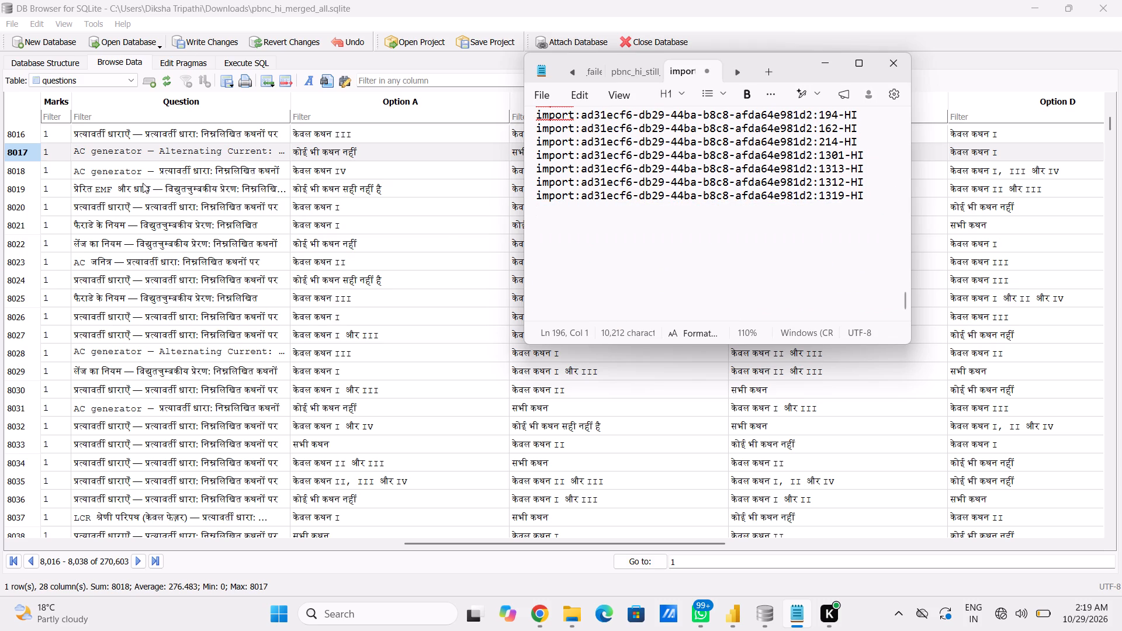
Add the ID of row 8018 (AC generator), ending in 1309-HI, to the Notepad list, keeping only the ID.
click(17, 173)
key(ctrl+c)
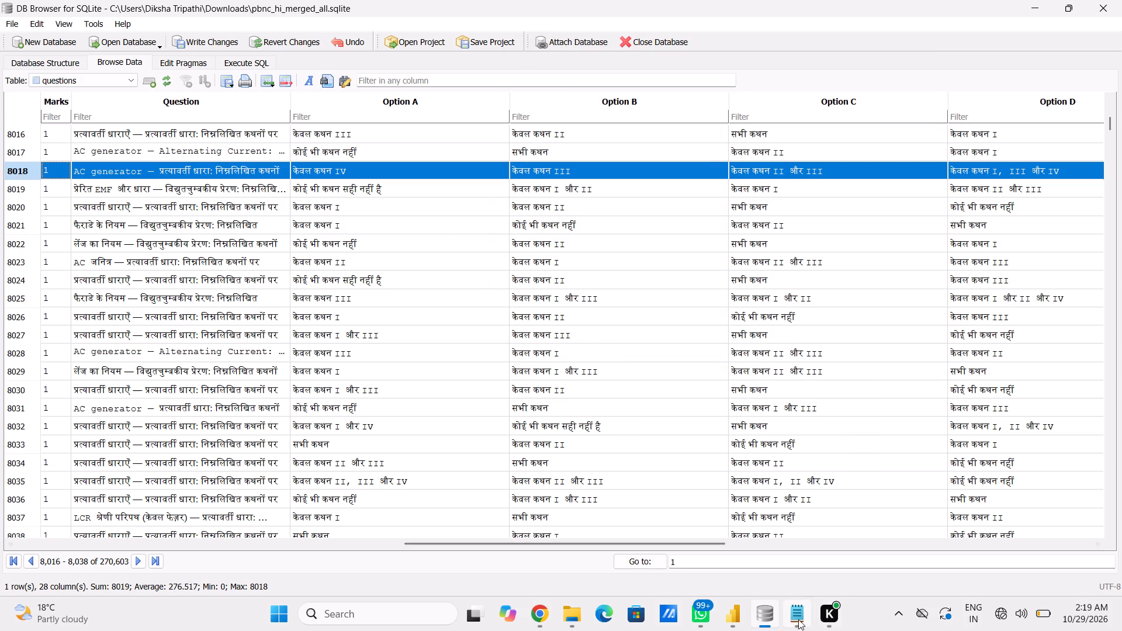
click(797, 622)
key(ctrl+v)
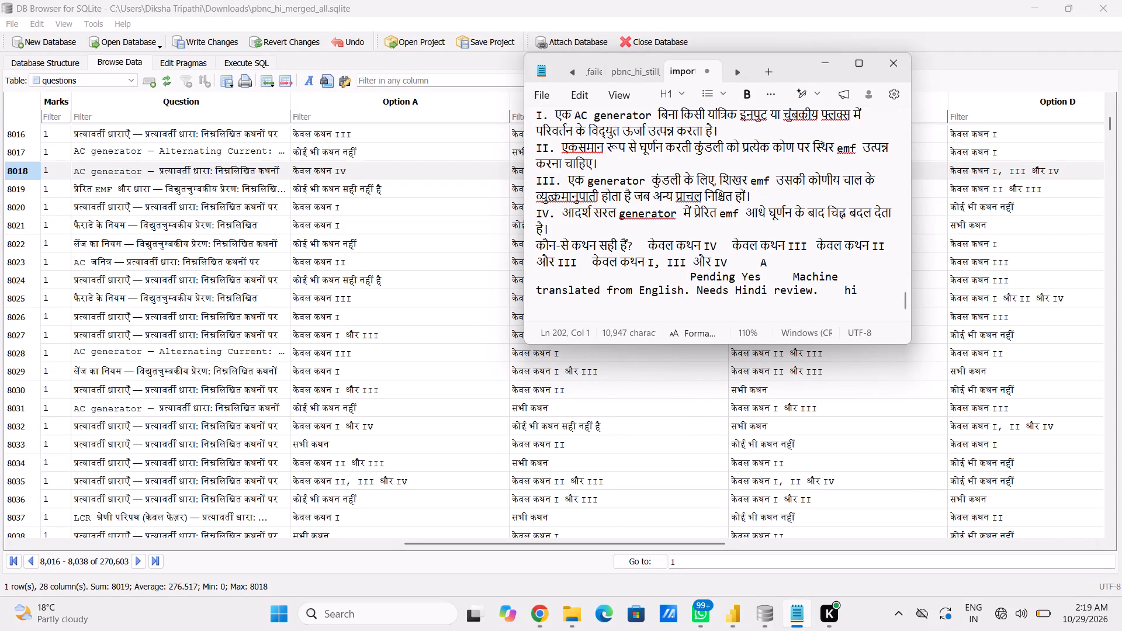
drag(541, 314, 557, 223)
scroll(556, 223, up, 3)
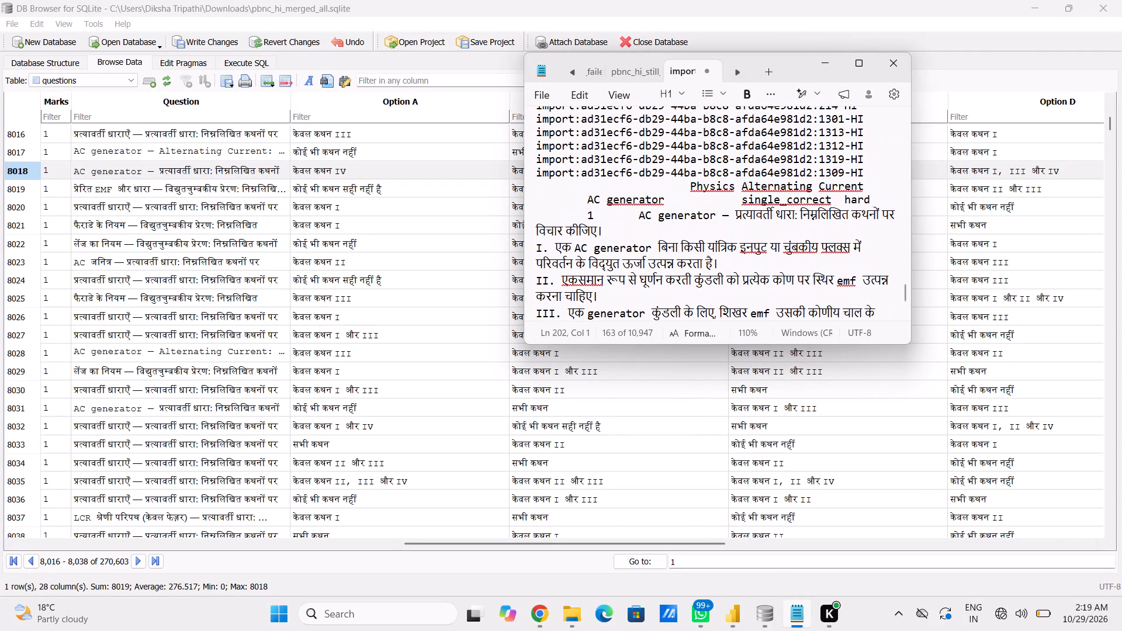
drag(557, 223, 546, 189)
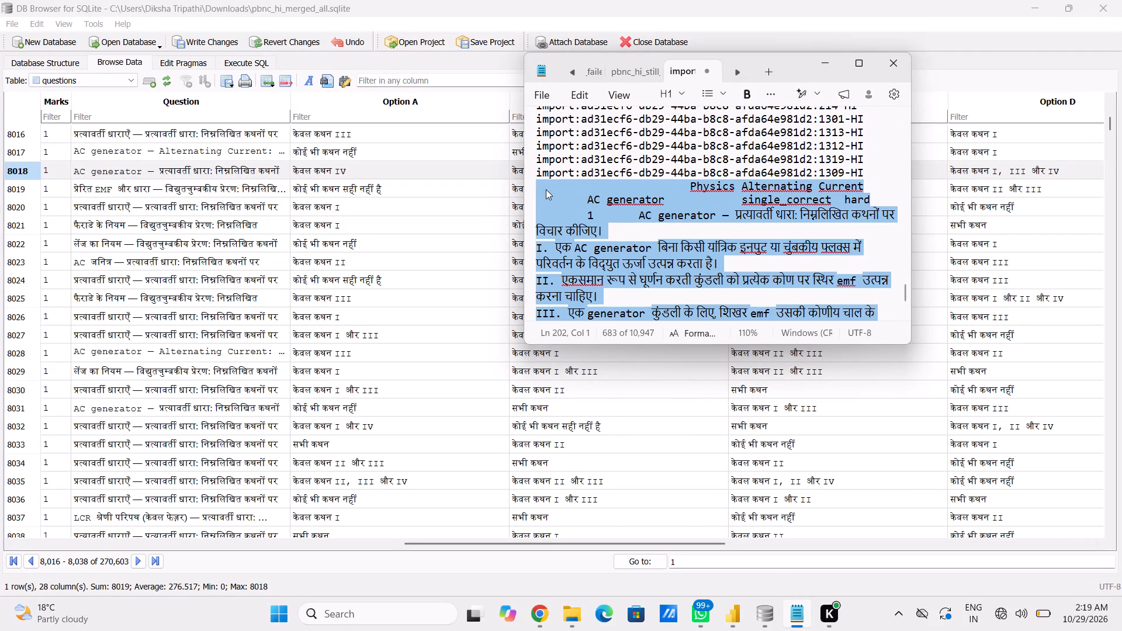
key(BackSpace)
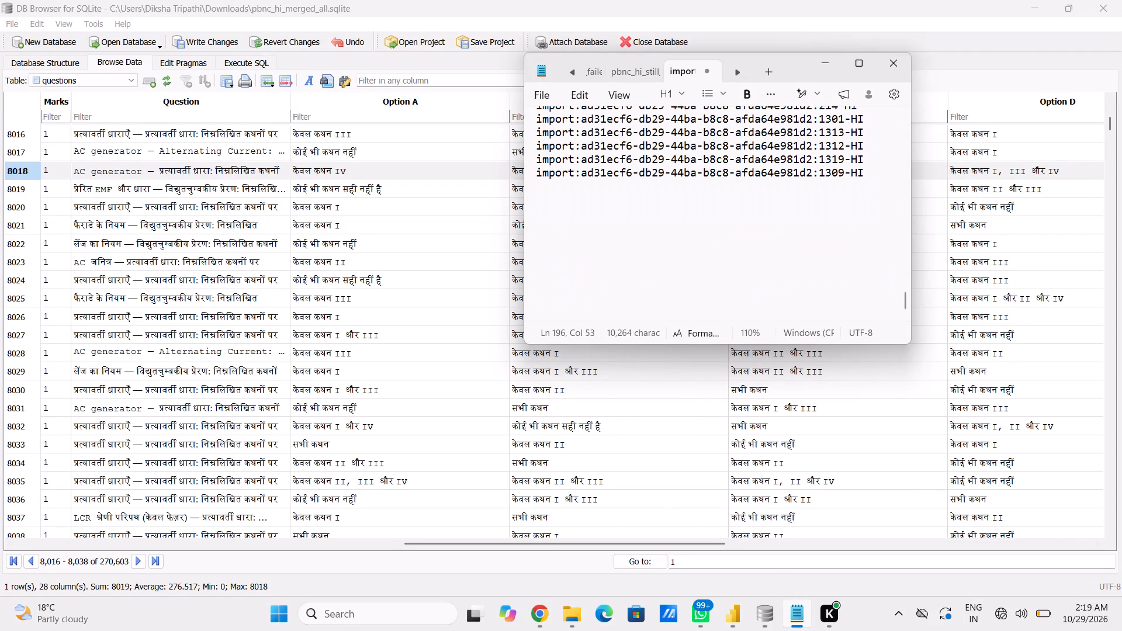
key(Return)
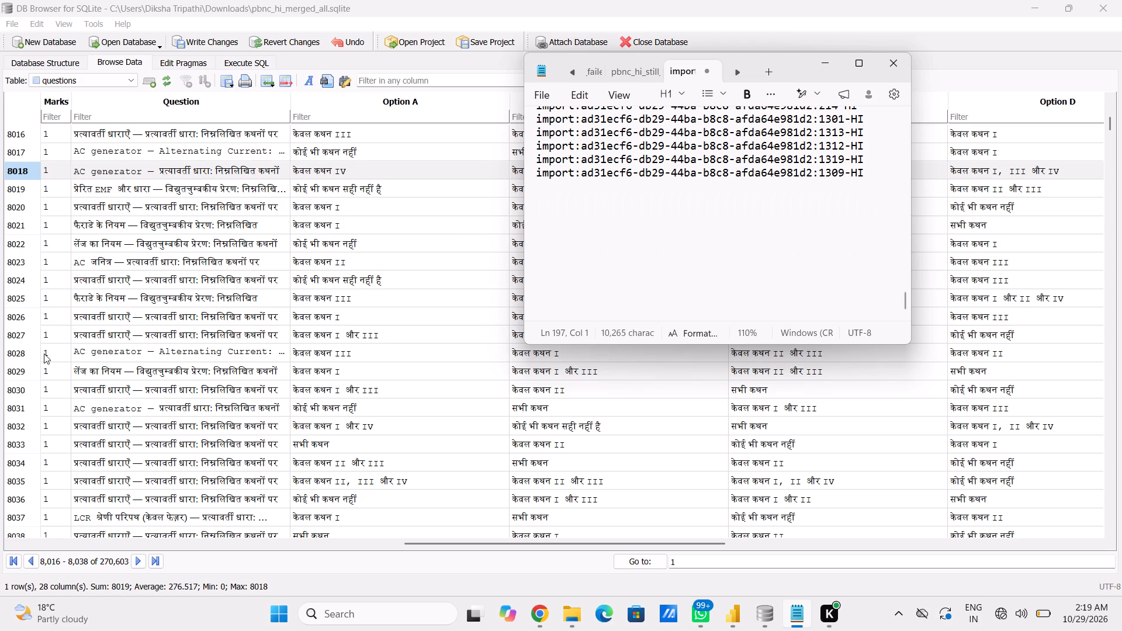
Add the ID of row 8028 (AC generator — Alternating Current), ending in 1318-HI, to the Notepad list, keeping only the ID.
click(26, 355)
key(ctrl+c)
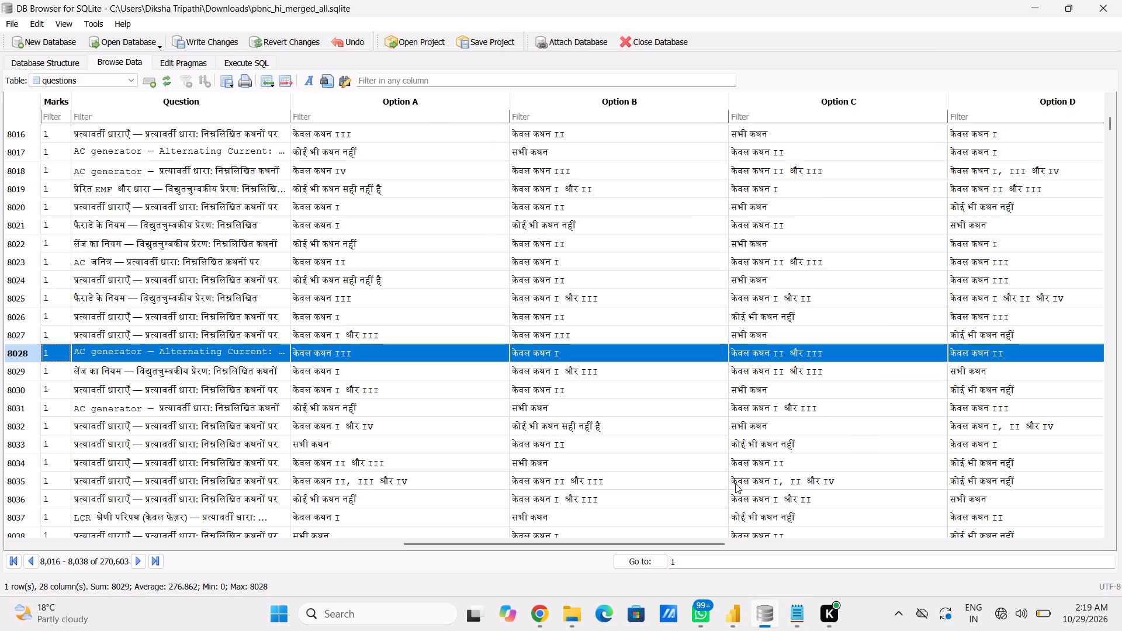
click(805, 619)
key(ctrl+v)
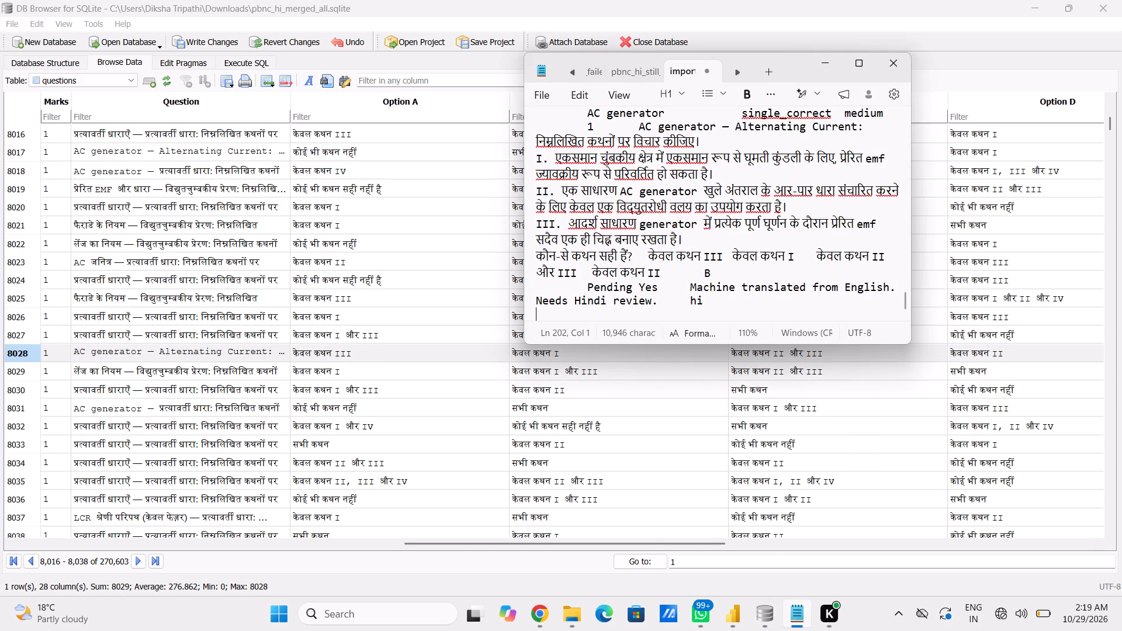
drag(540, 314, 555, 249)
scroll(555, 250, up, 2)
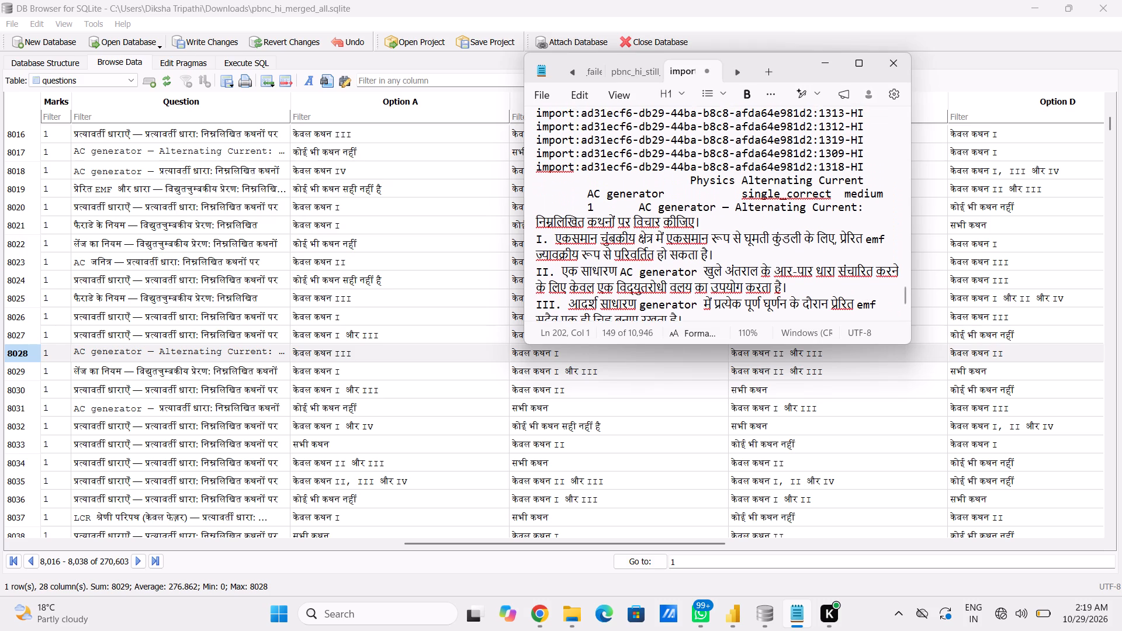
drag(555, 249, 537, 182)
key(BackSpace)
key(Return)
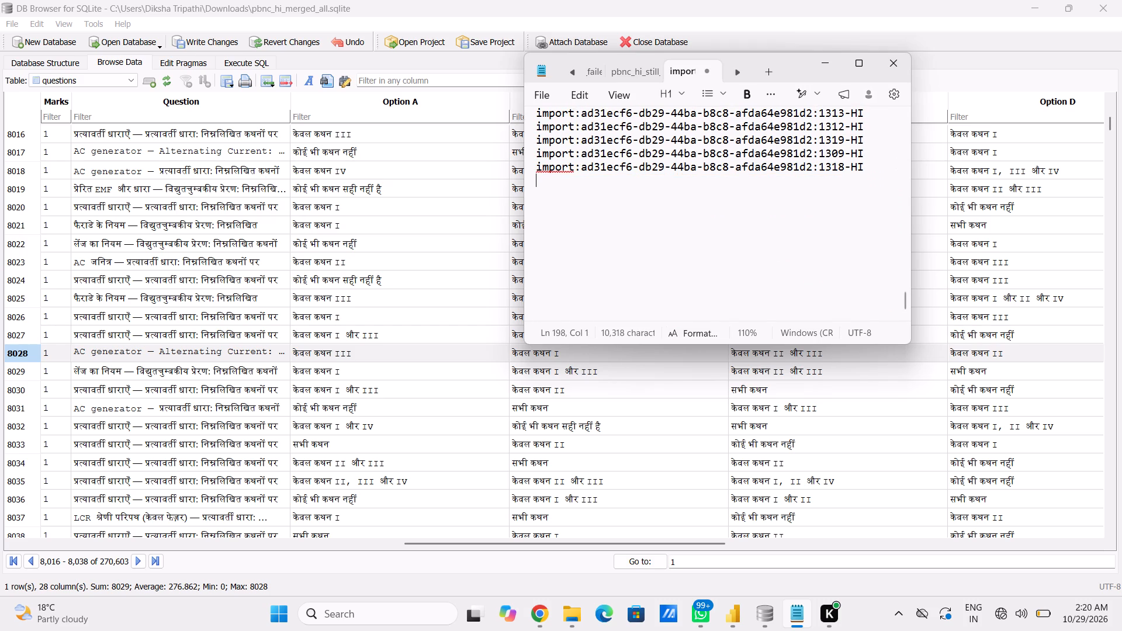
Add the ID of row 8031 (AC generator), ending in 1317-HI, to the Notepad list on its own line, keeping only the ID.
click(33, 407)
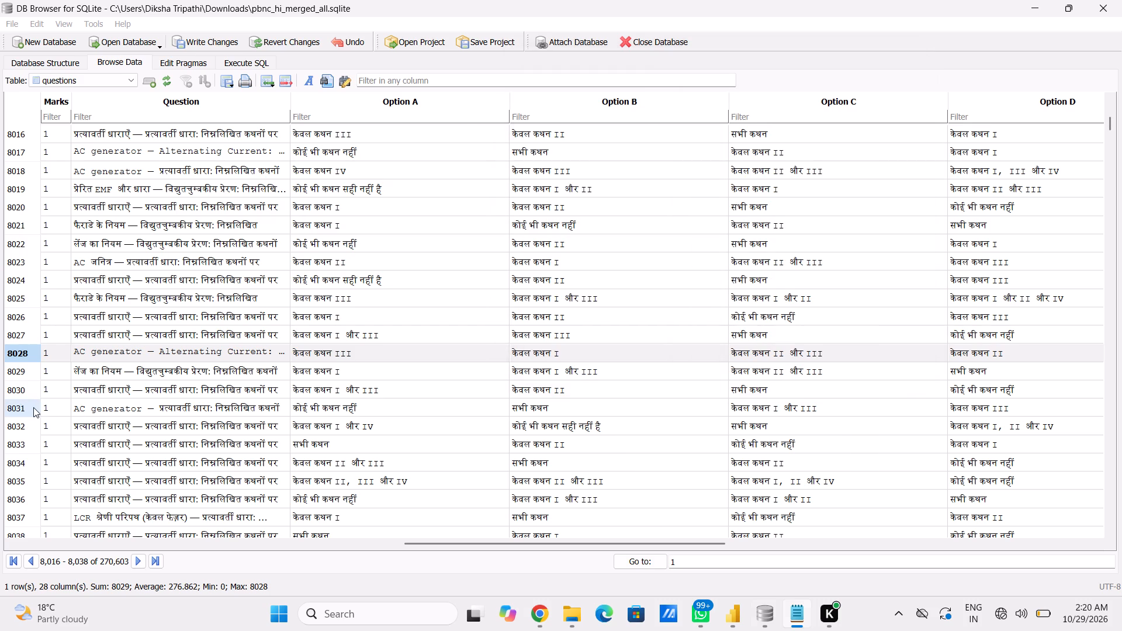
key(ctrl+c)
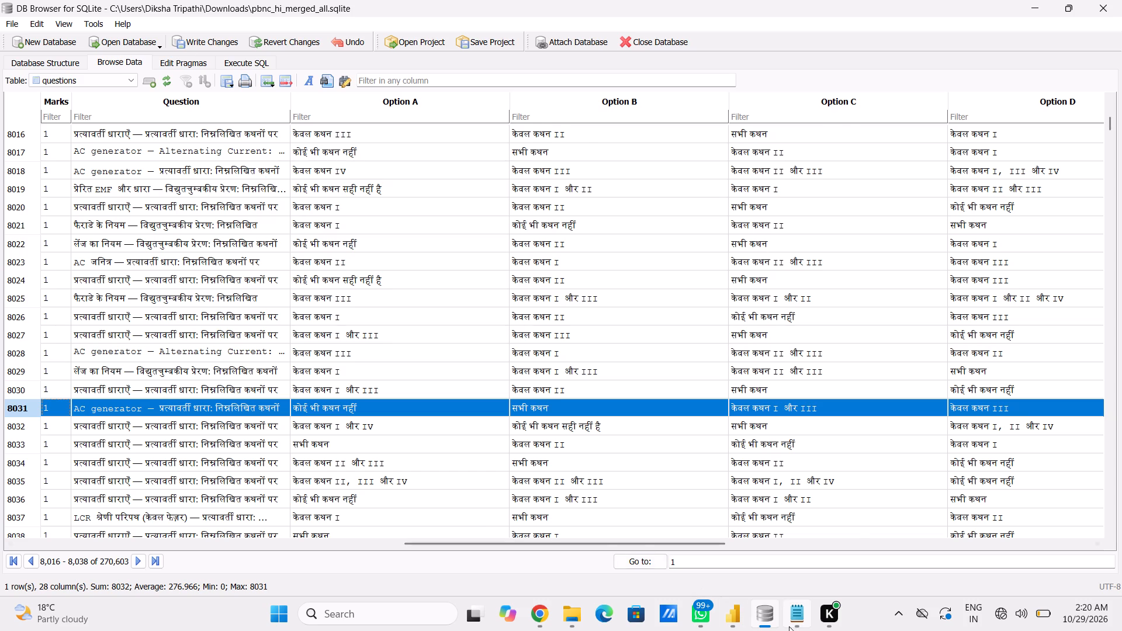
click(789, 626)
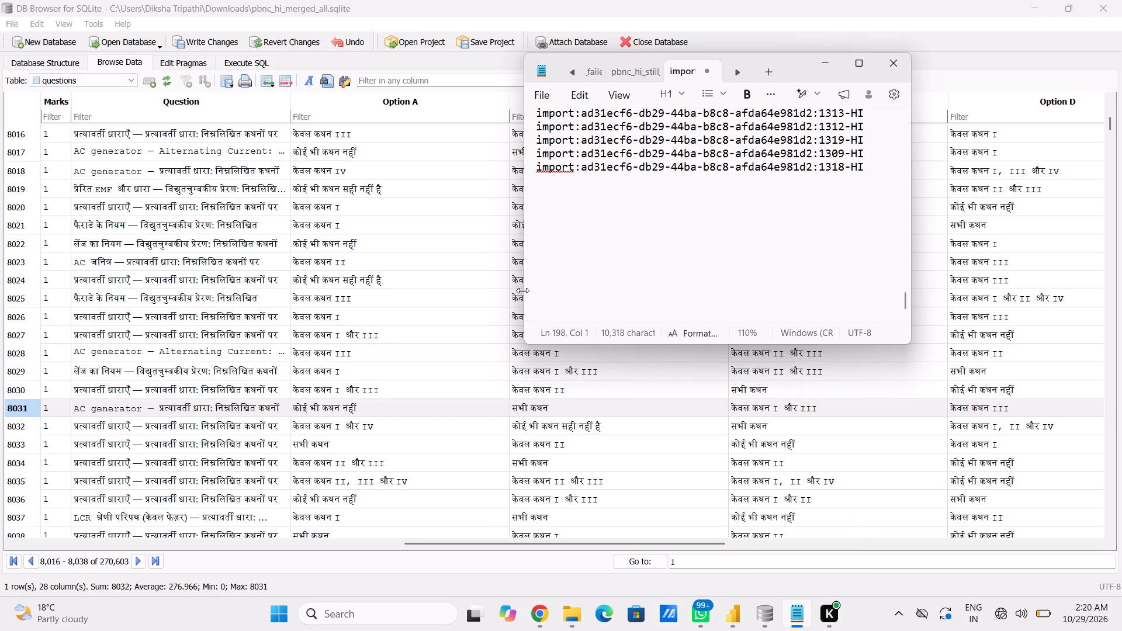
key(ctrl+v)
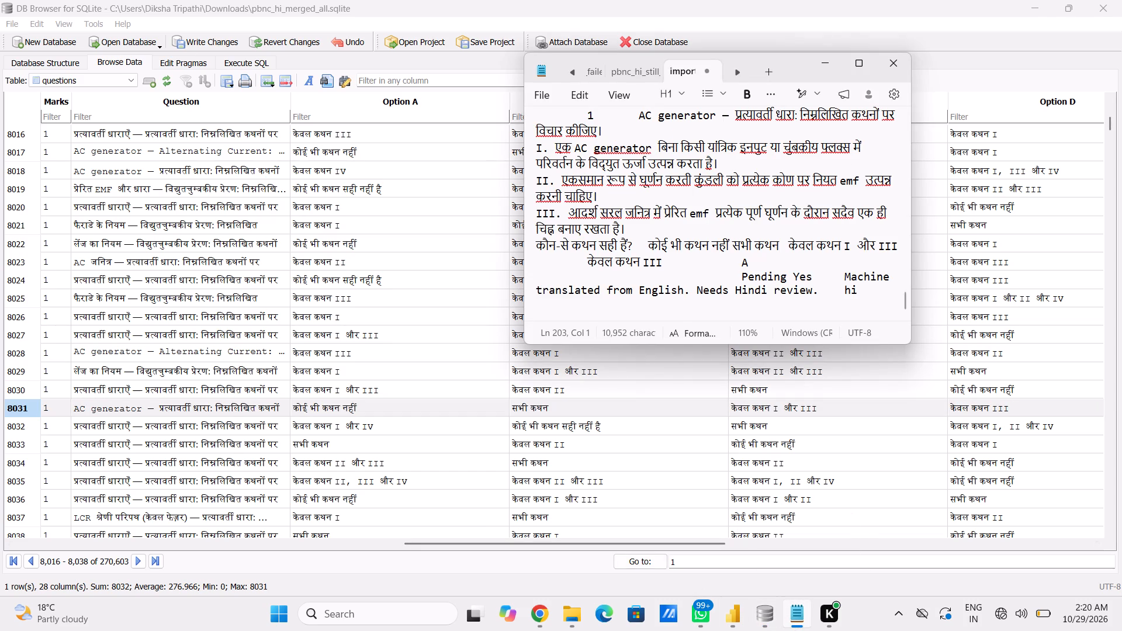
drag(541, 308, 563, 183)
scroll(555, 247, up, 2)
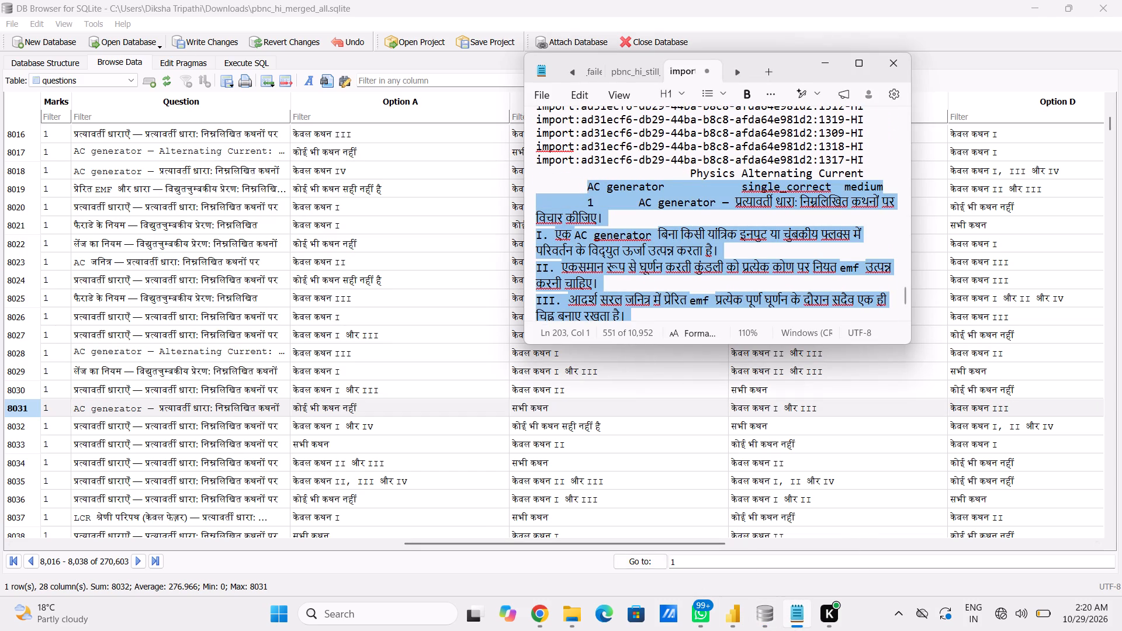
drag(563, 183, 544, 177)
key(BackSpace)
key(Return)
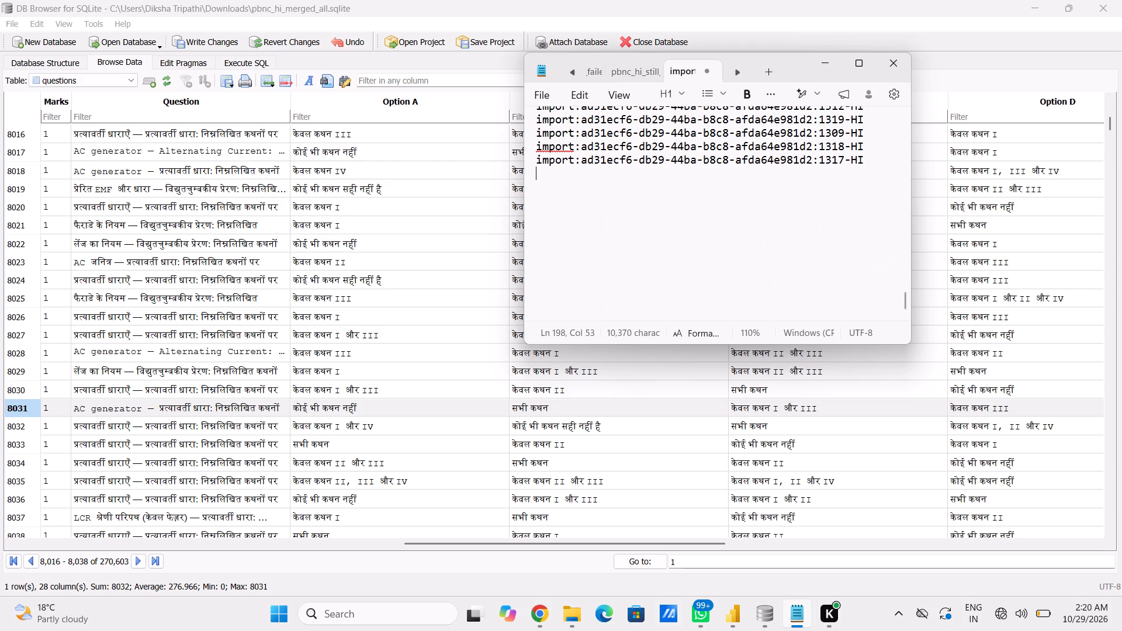
scroll(165, 368, down, 2)
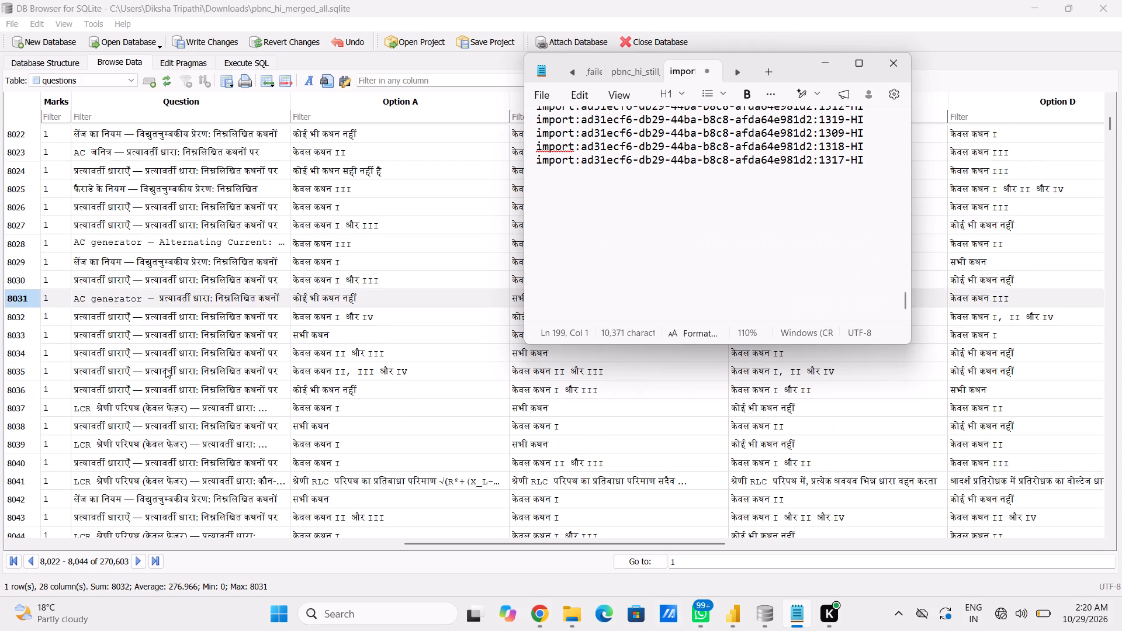
Examine the questions table from row 8031 onward for Hindi questions whose topic name is still in English.
scroll(165, 368, down, 1)
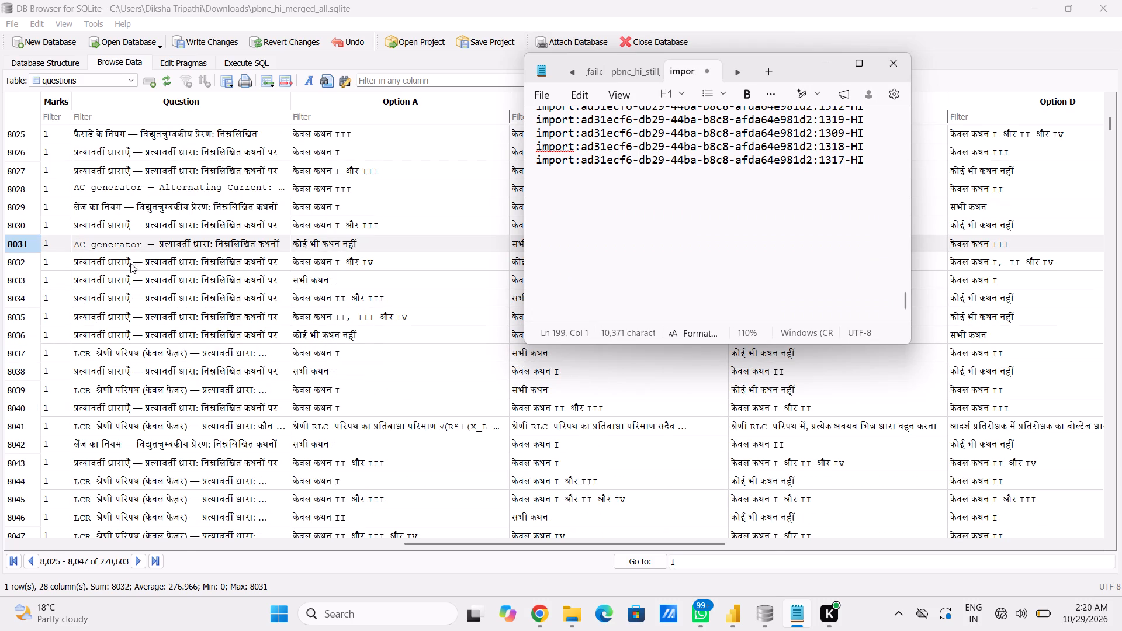
scroll(170, 367, down, 2)
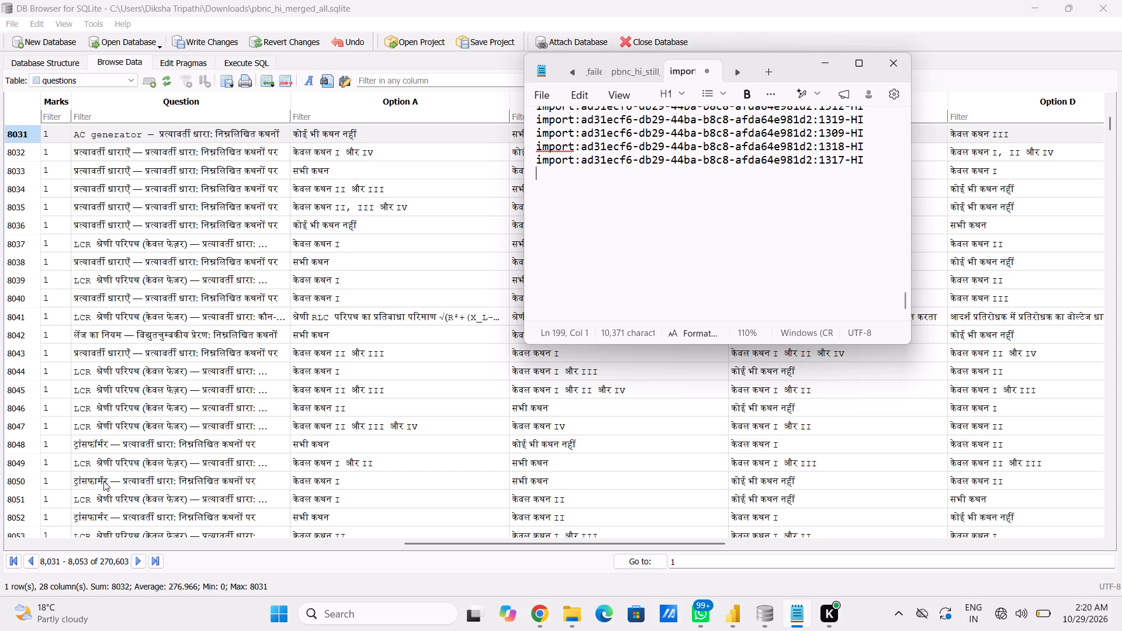
click(27, 522)
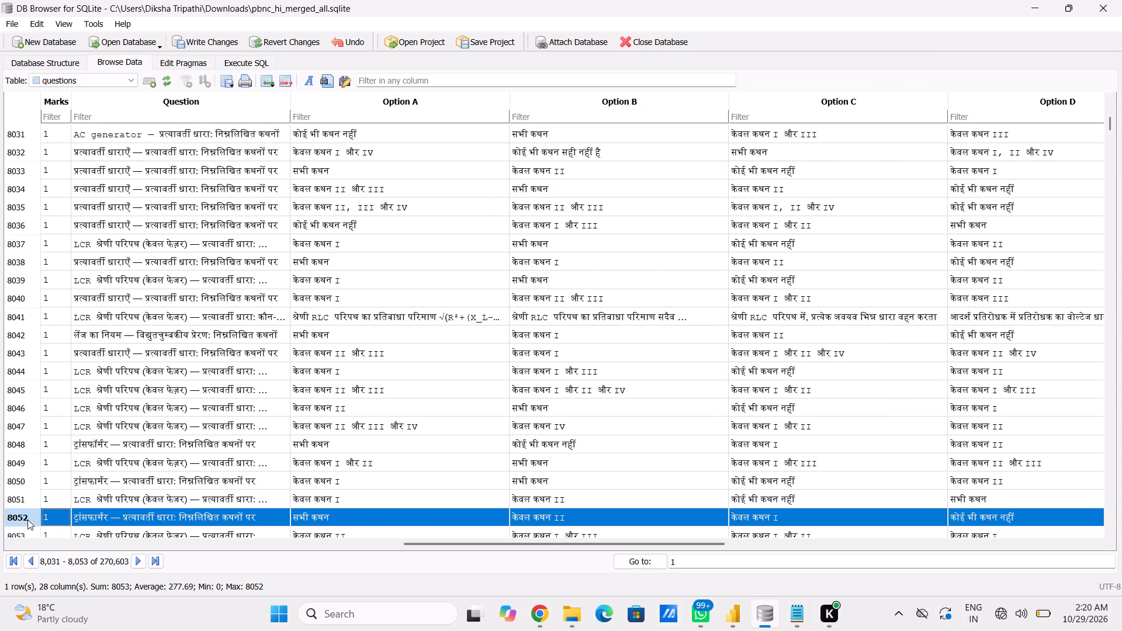
scroll(29, 518, down, 7)
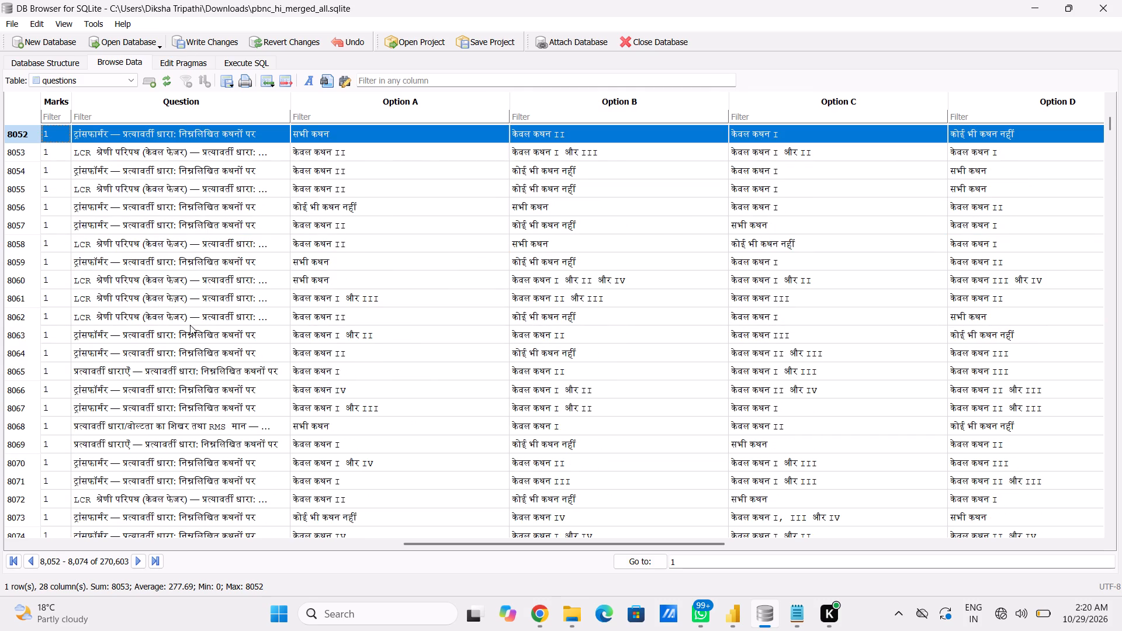
scroll(174, 373, down, 2)
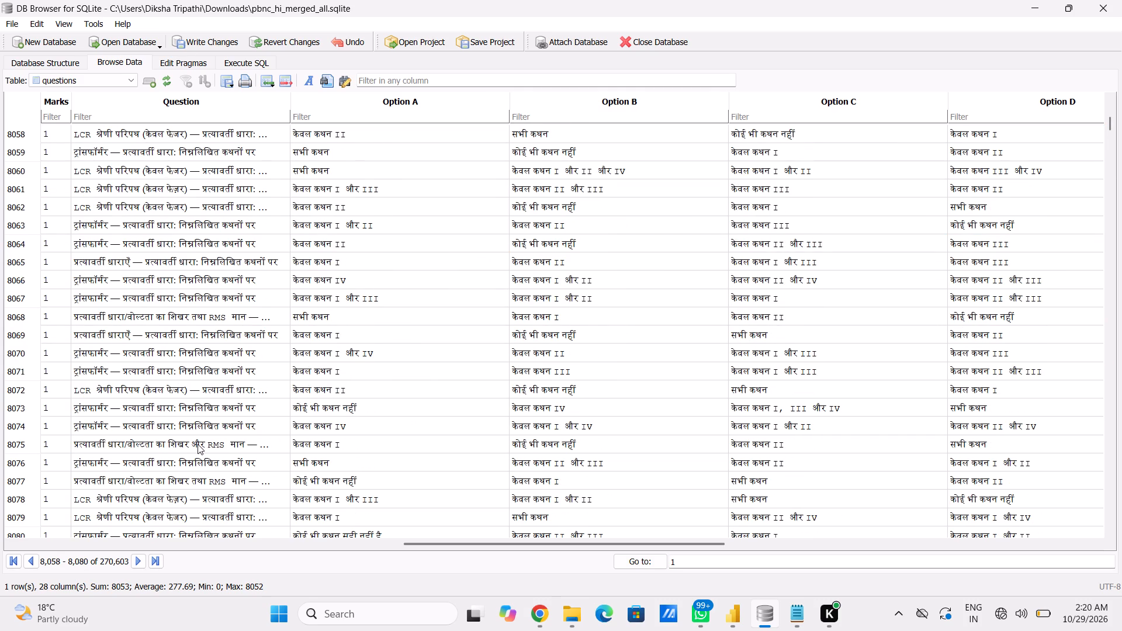
scroll(198, 442, down, 1)
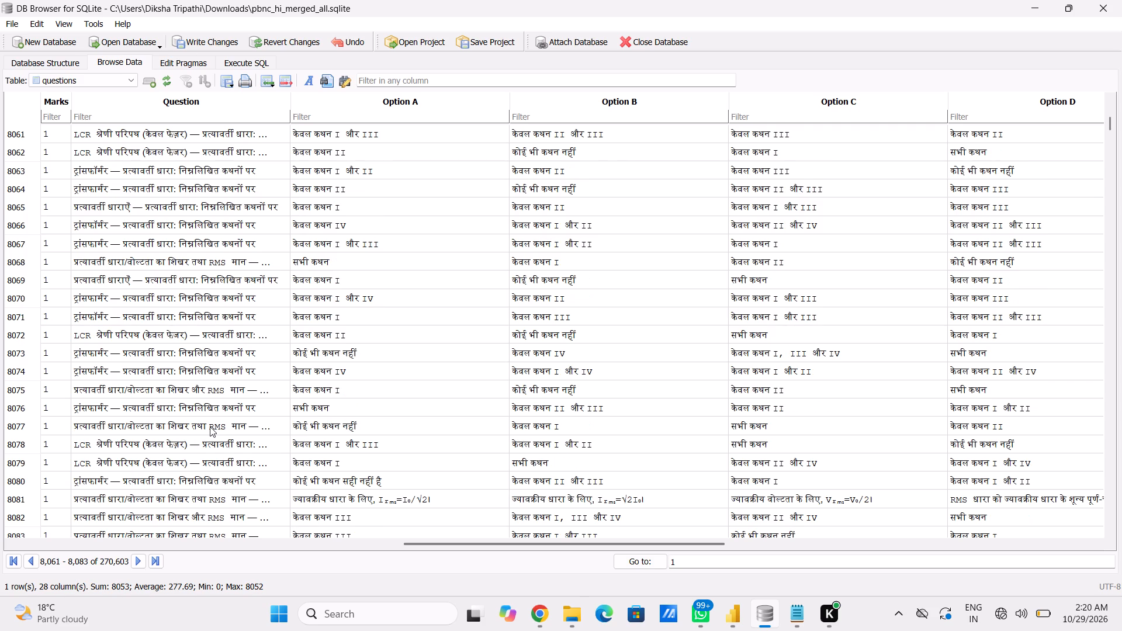
scroll(240, 400, down, 3)
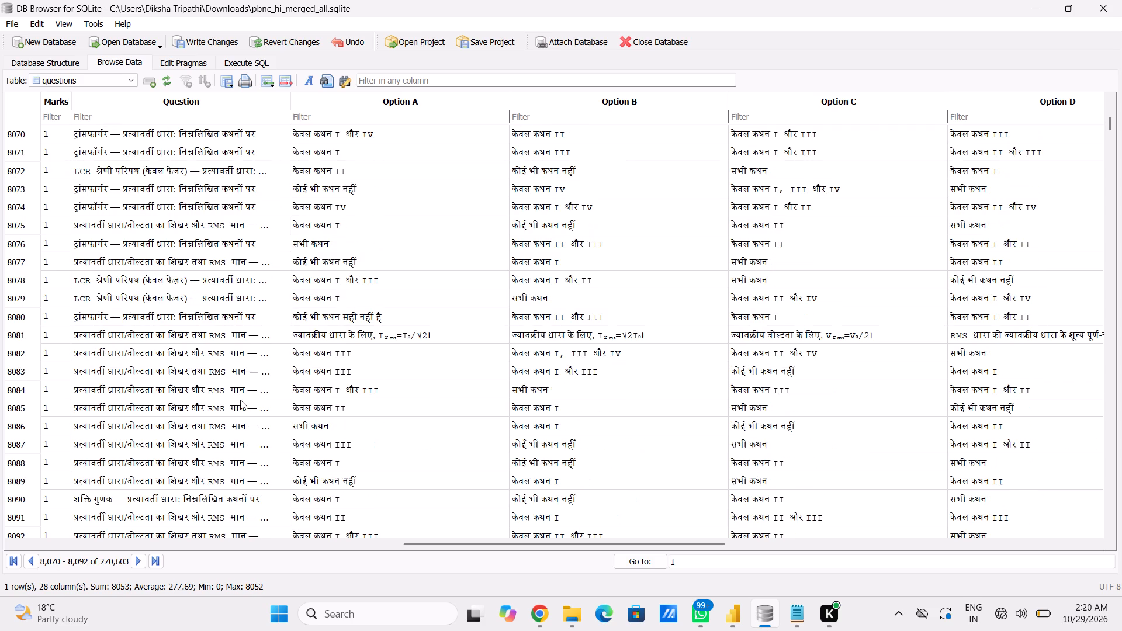
scroll(241, 399, down, 4)
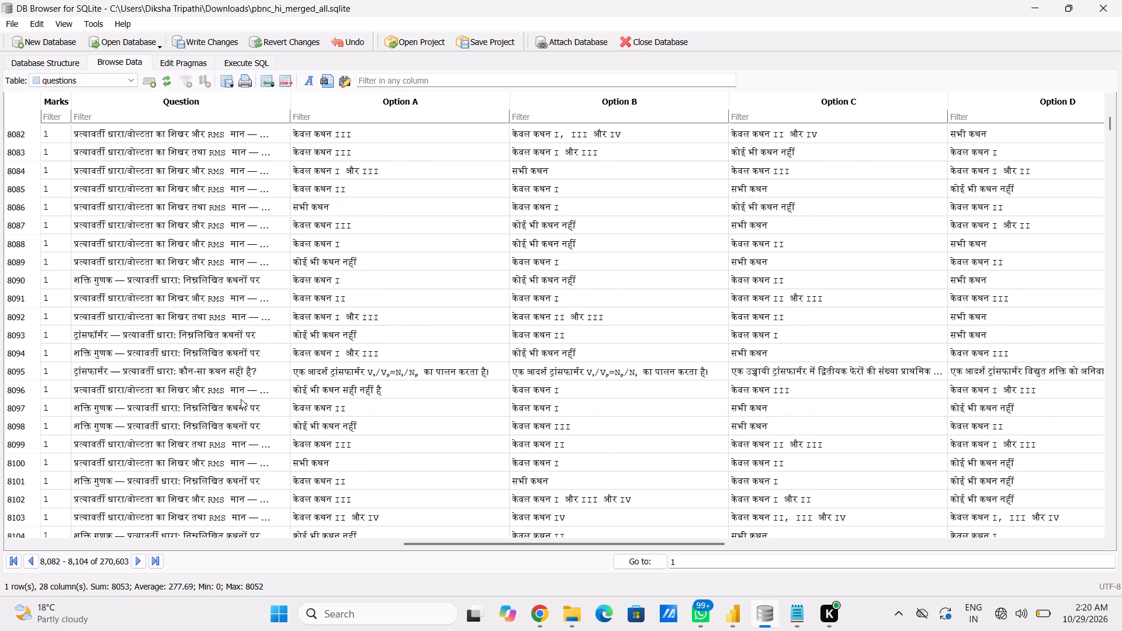
scroll(241, 399, down, 2)
Copy the power factor question in row 8105 into the Notepad list, keeping only its import ID ending 1413-HI on its own line.
click(22, 444)
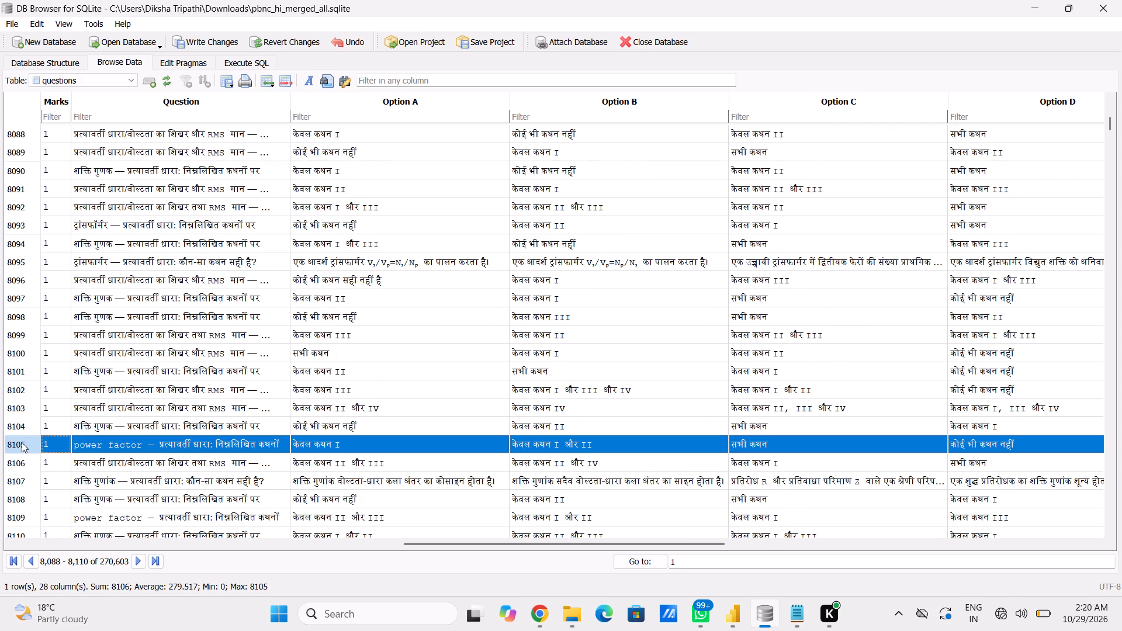
key(ctrl+c)
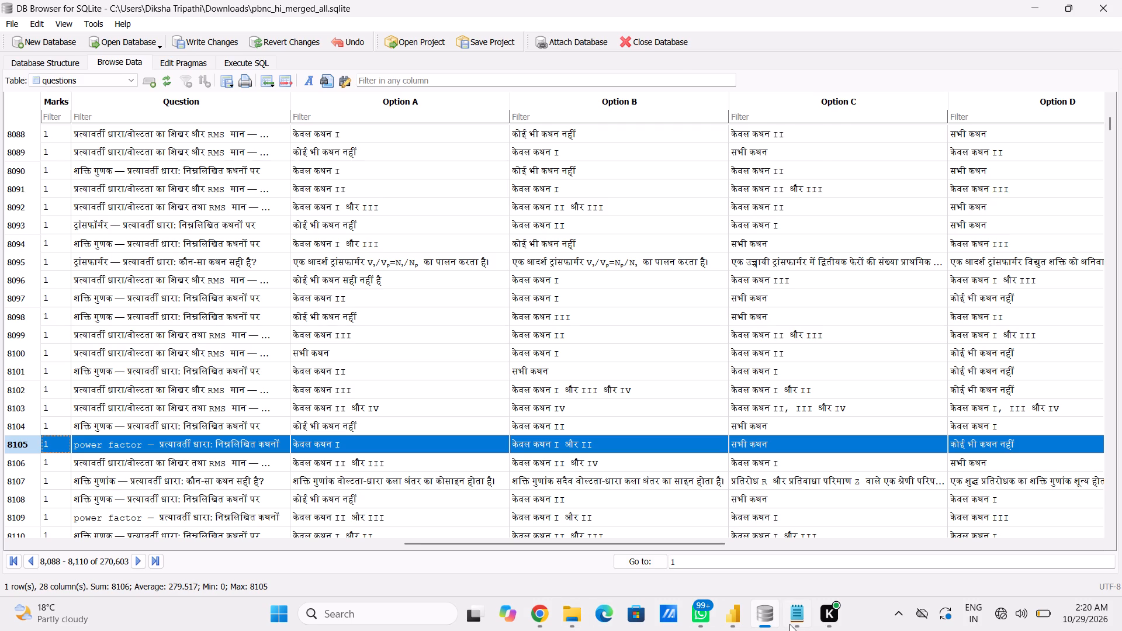
click(790, 623)
key(ctrl+v)
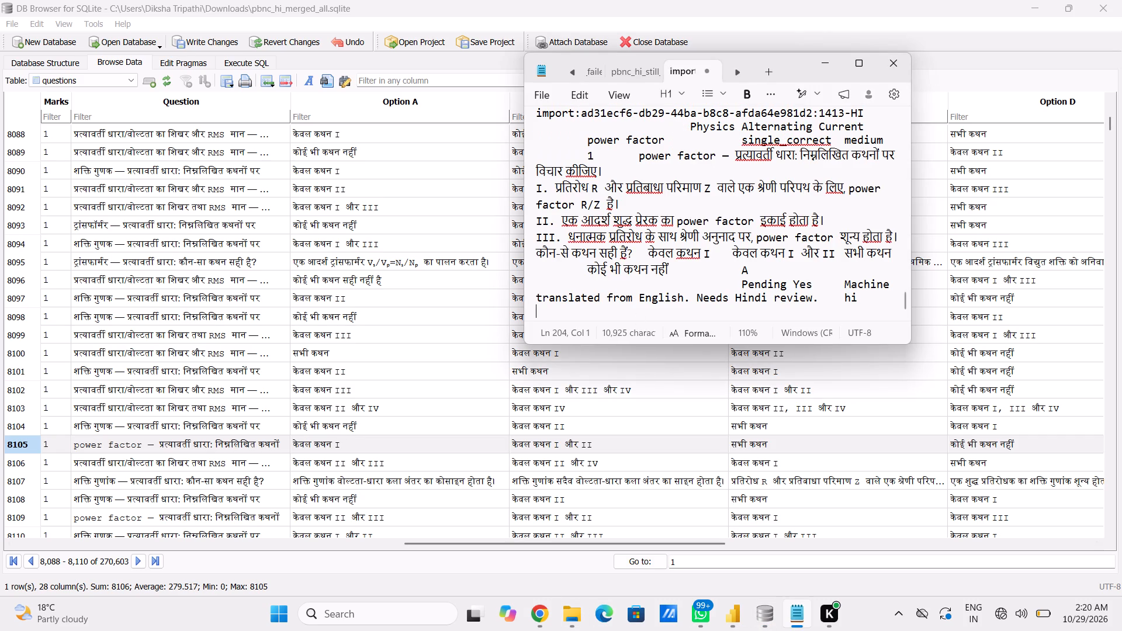
drag(543, 314, 536, 230)
scroll(540, 283, up, 2)
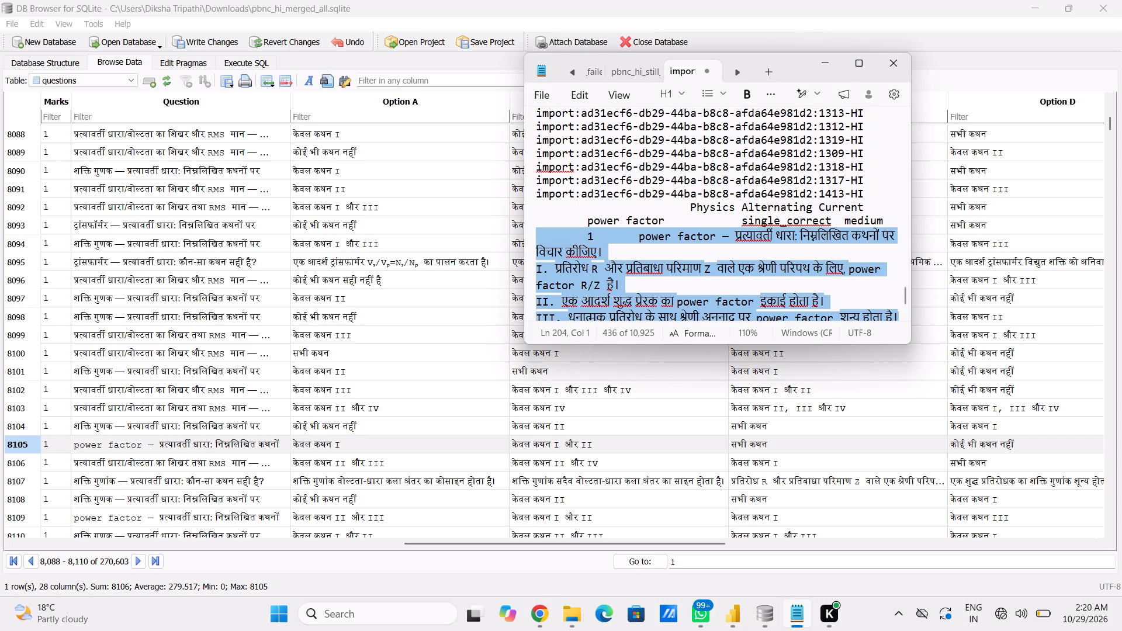
drag(536, 230, 536, 209)
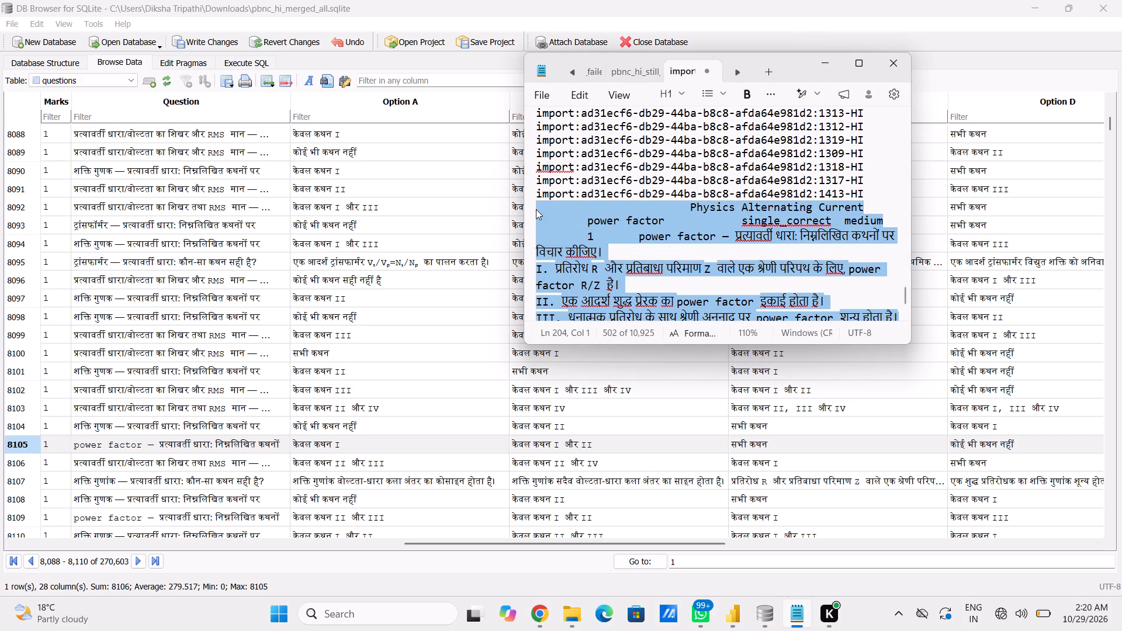
key(BackSpace)
key(Return)
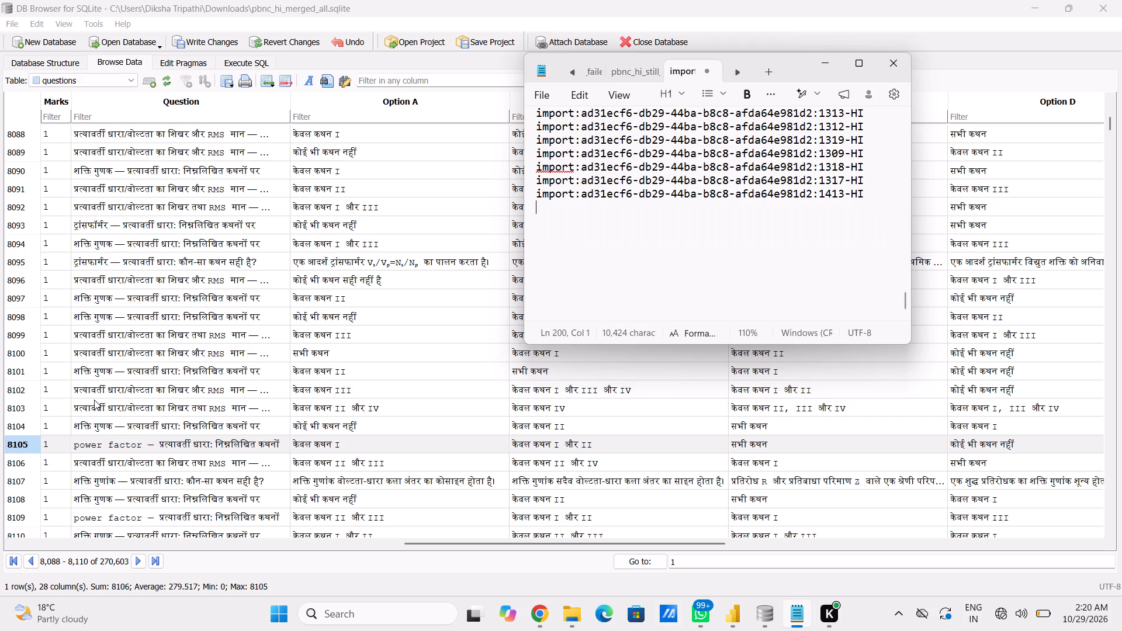
Copy the power factor question in row 8109 into the Notepad list, keeping only its import ID ending 1408-HI on its own line.
click(30, 518)
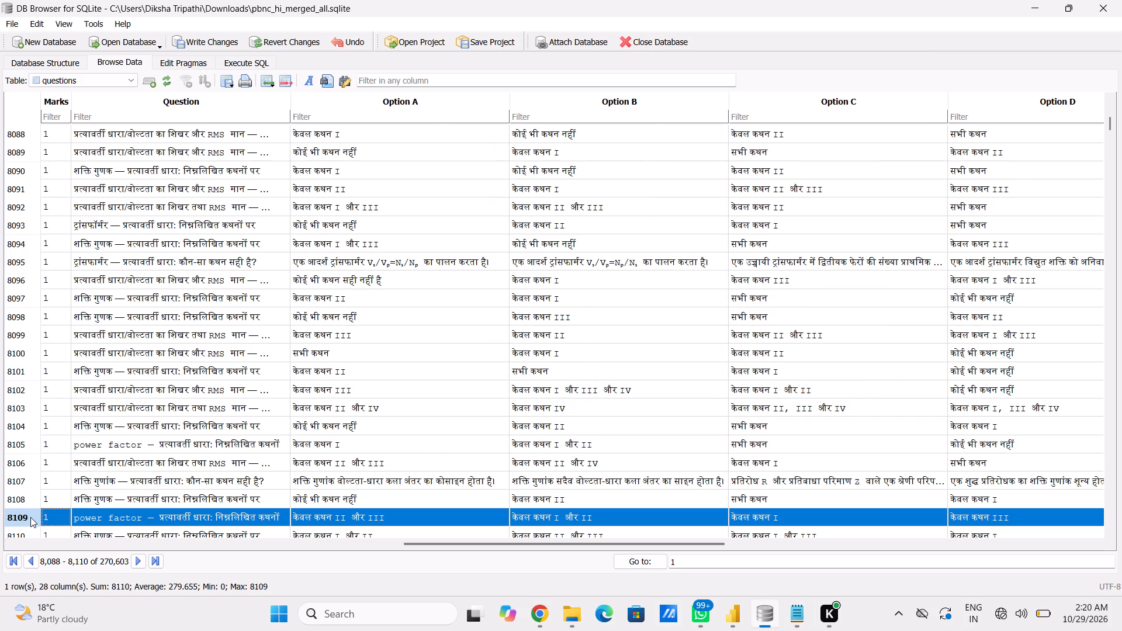
key(ctrl+c)
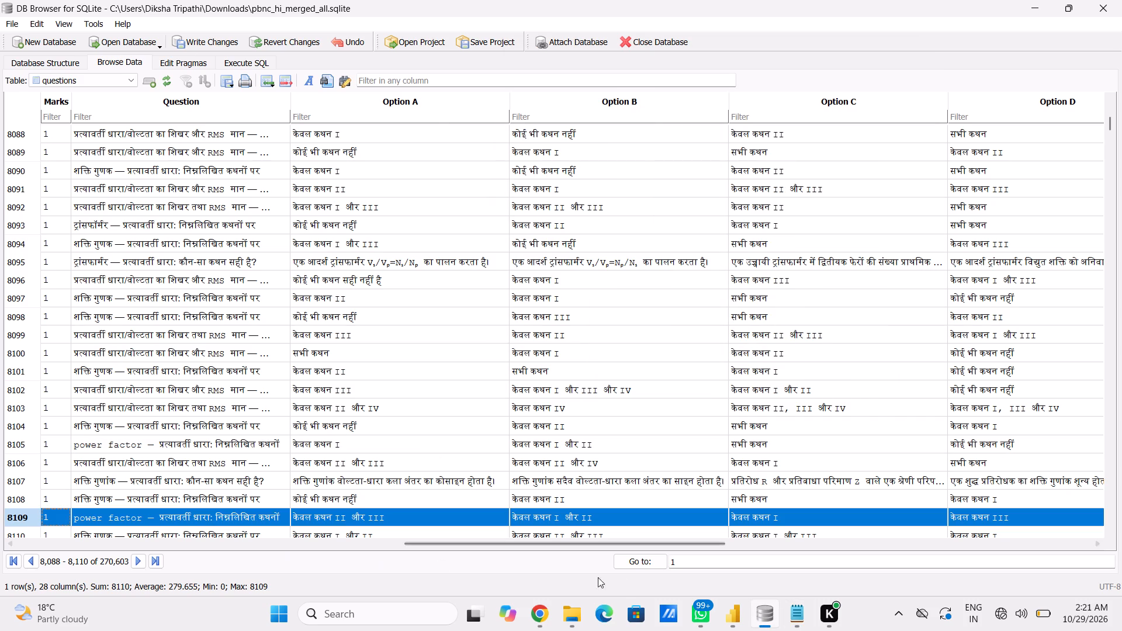
click(793, 613)
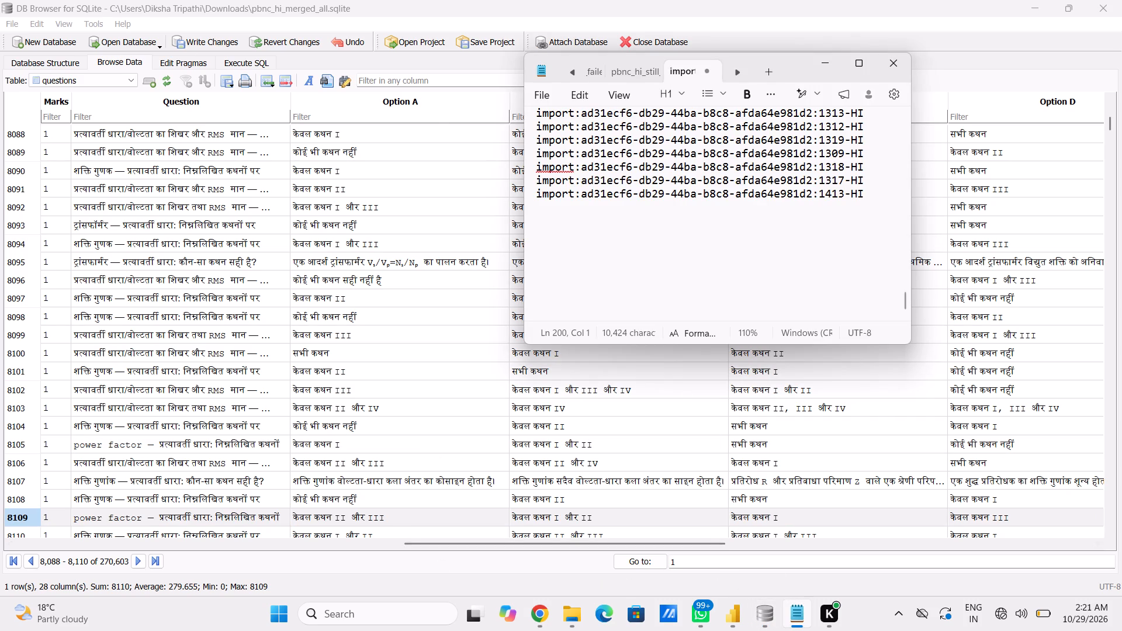
key(ctrl+v)
drag(545, 312, 536, 273)
scroll(536, 273, up, 1)
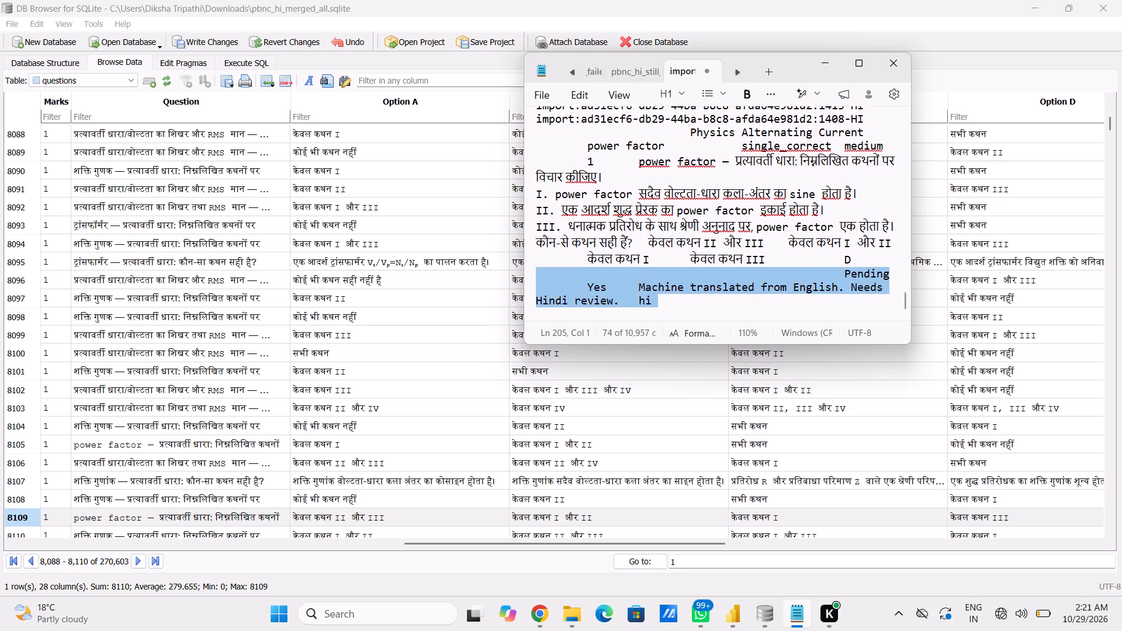
drag(536, 273, 515, 173)
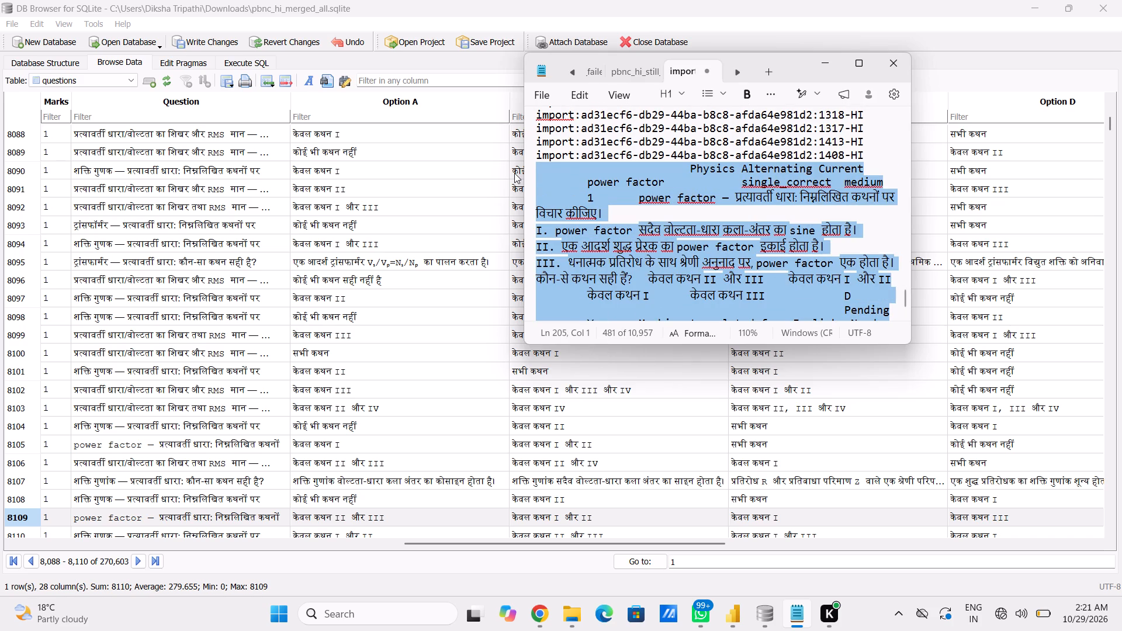
key(BackSpace)
key(Return)
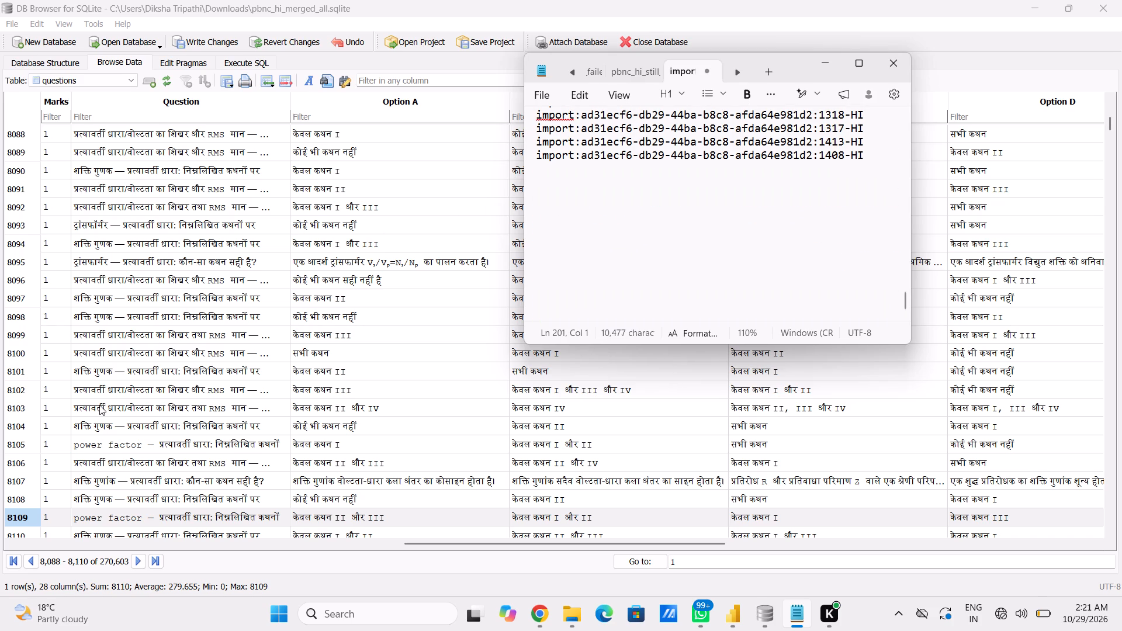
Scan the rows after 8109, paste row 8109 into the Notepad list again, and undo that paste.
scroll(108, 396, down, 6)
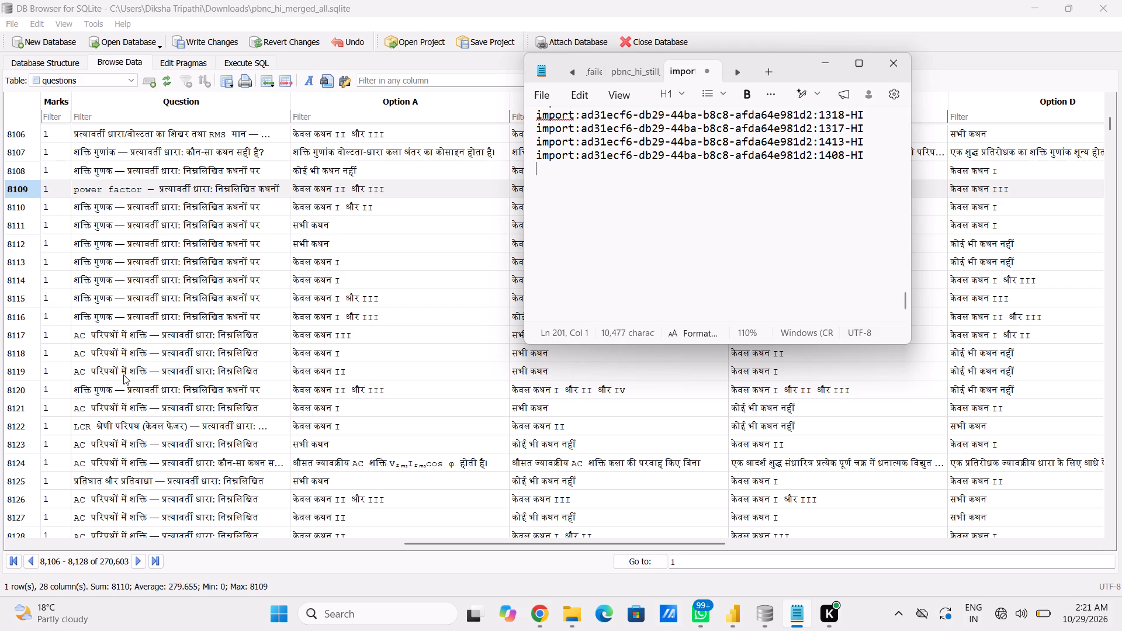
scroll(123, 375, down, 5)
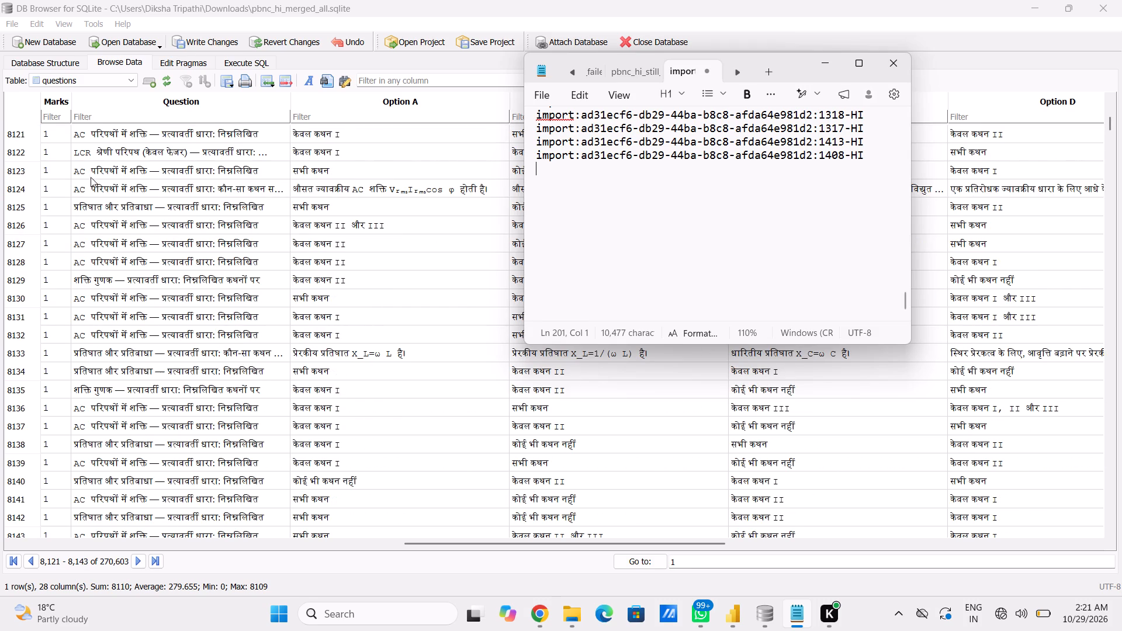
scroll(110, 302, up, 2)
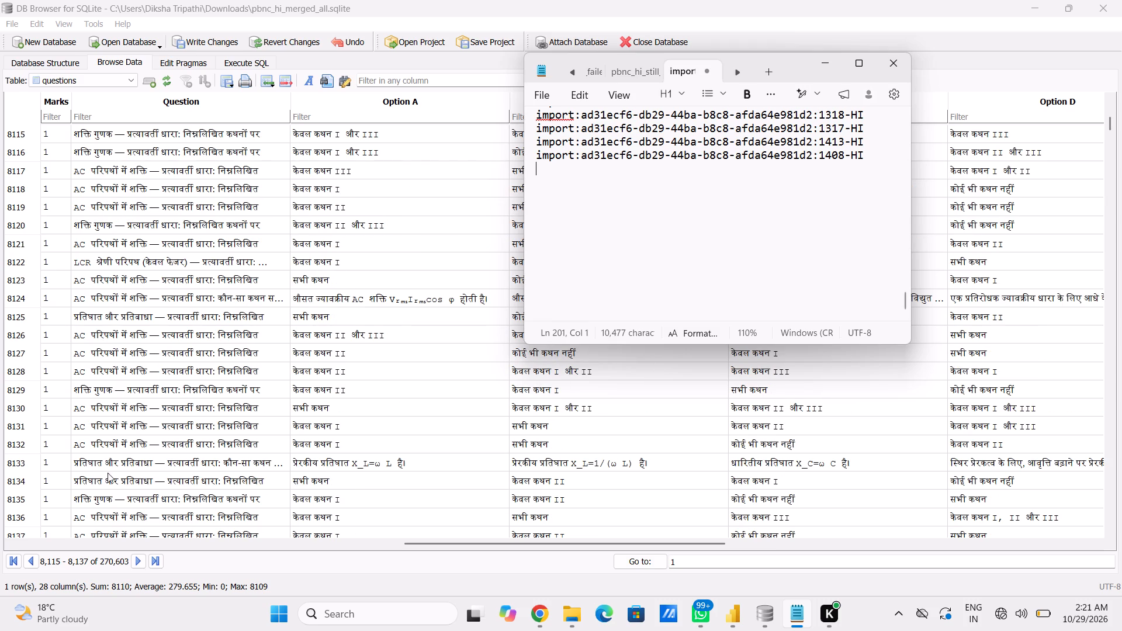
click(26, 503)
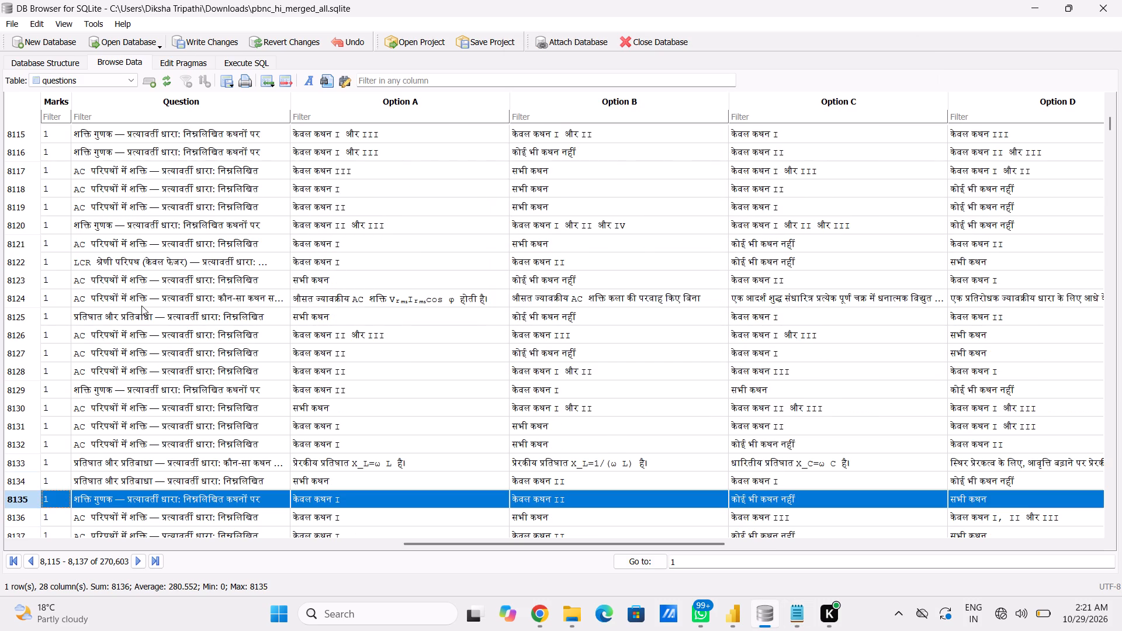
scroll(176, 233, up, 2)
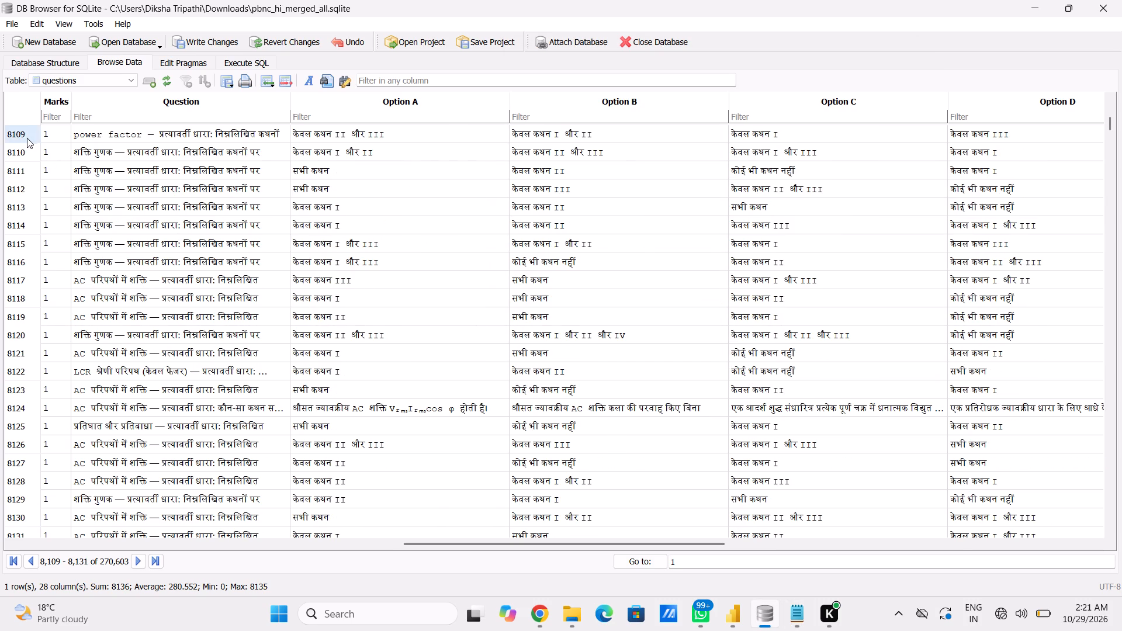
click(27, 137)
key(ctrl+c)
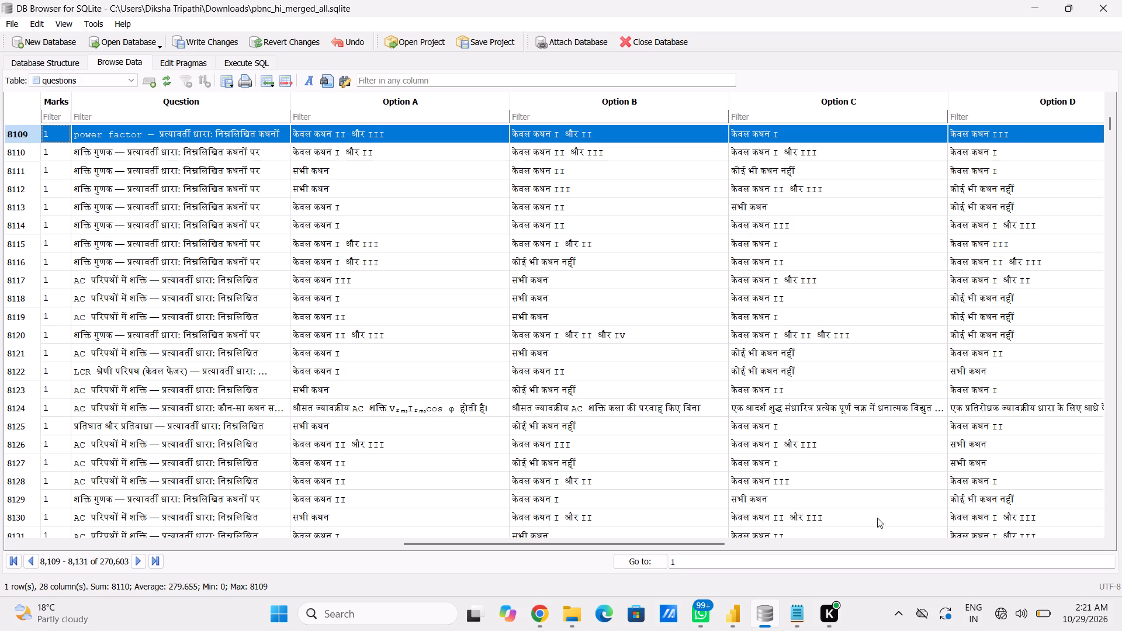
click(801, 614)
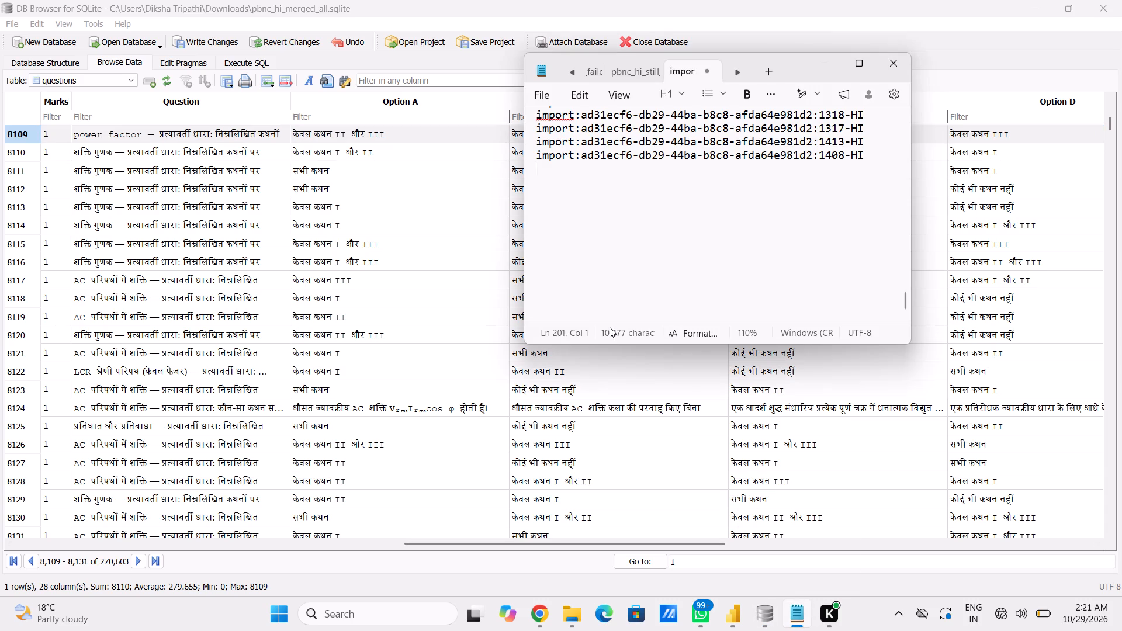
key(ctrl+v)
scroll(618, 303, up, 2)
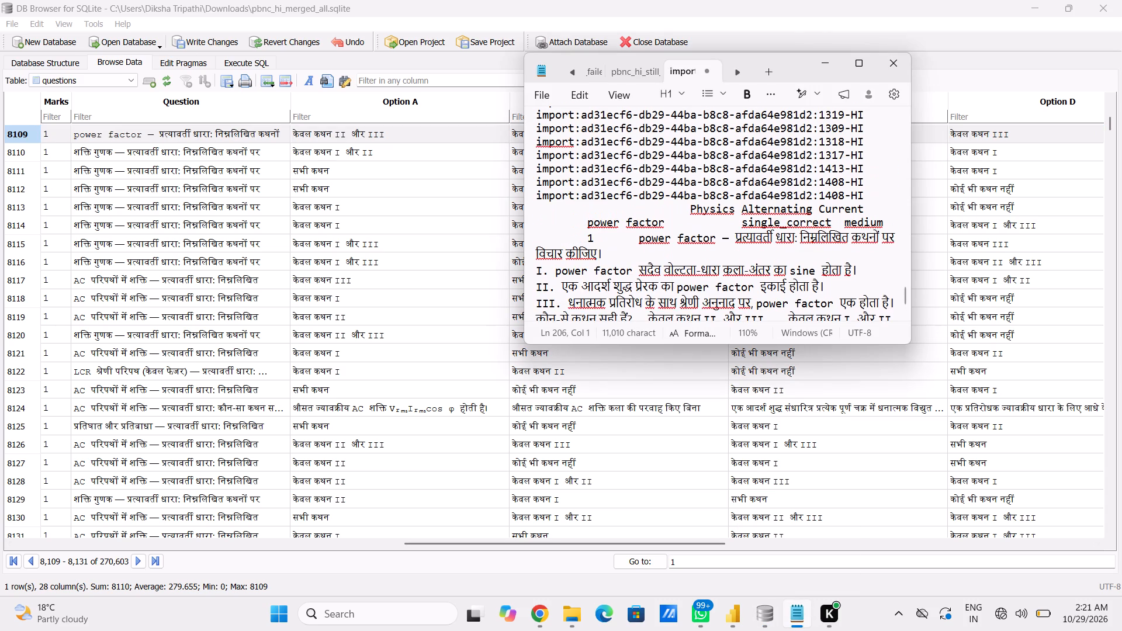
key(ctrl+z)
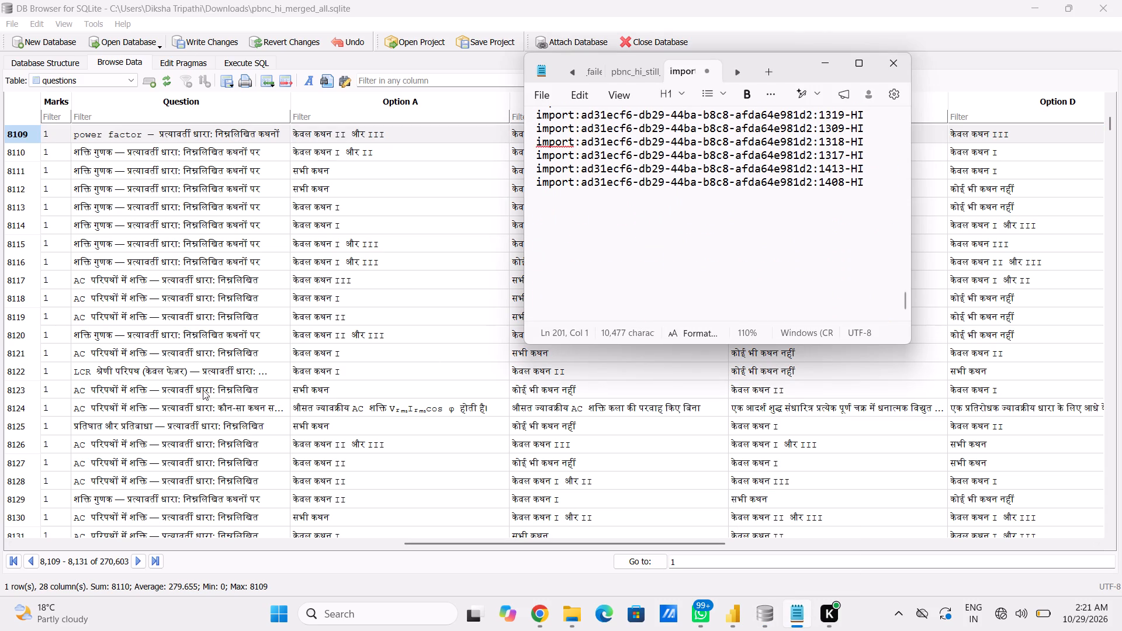
Copy the resonance question in row 8168 into the Notepad list, keeping only its import ID ending 1475-HI on its own line.
click(20, 523)
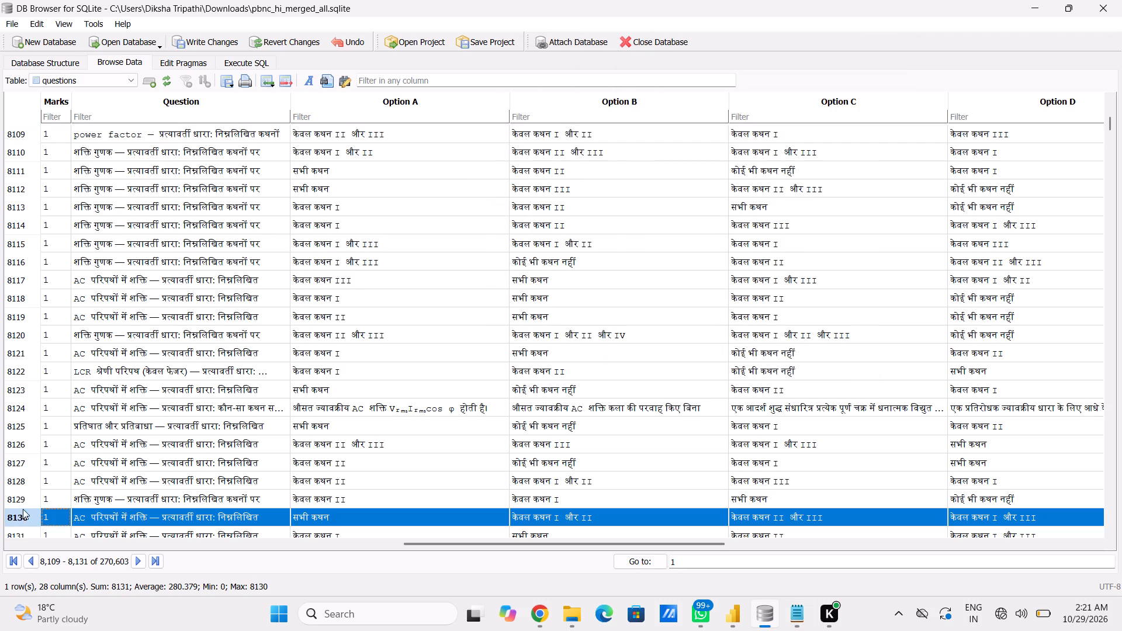
scroll(144, 346, down, 7)
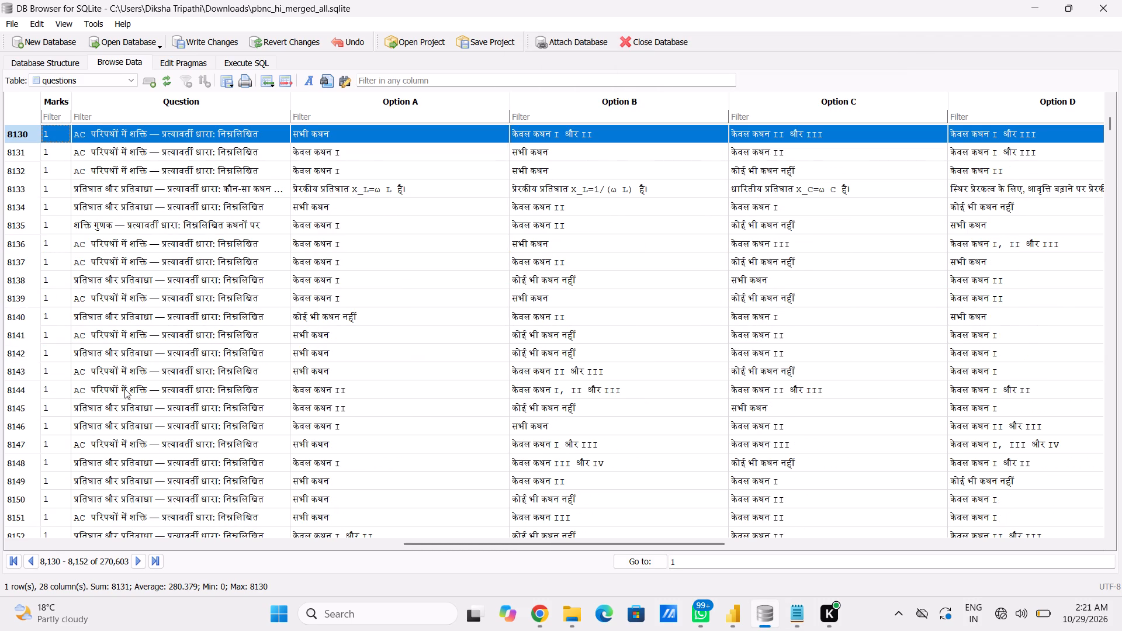
click(18, 521)
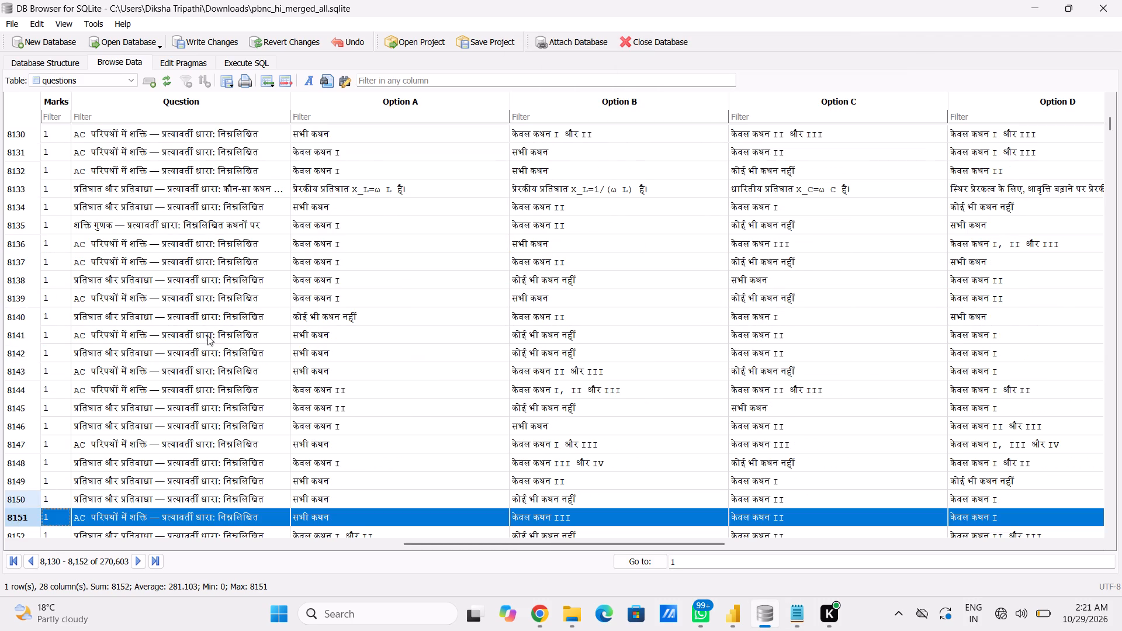
scroll(245, 279, down, 7)
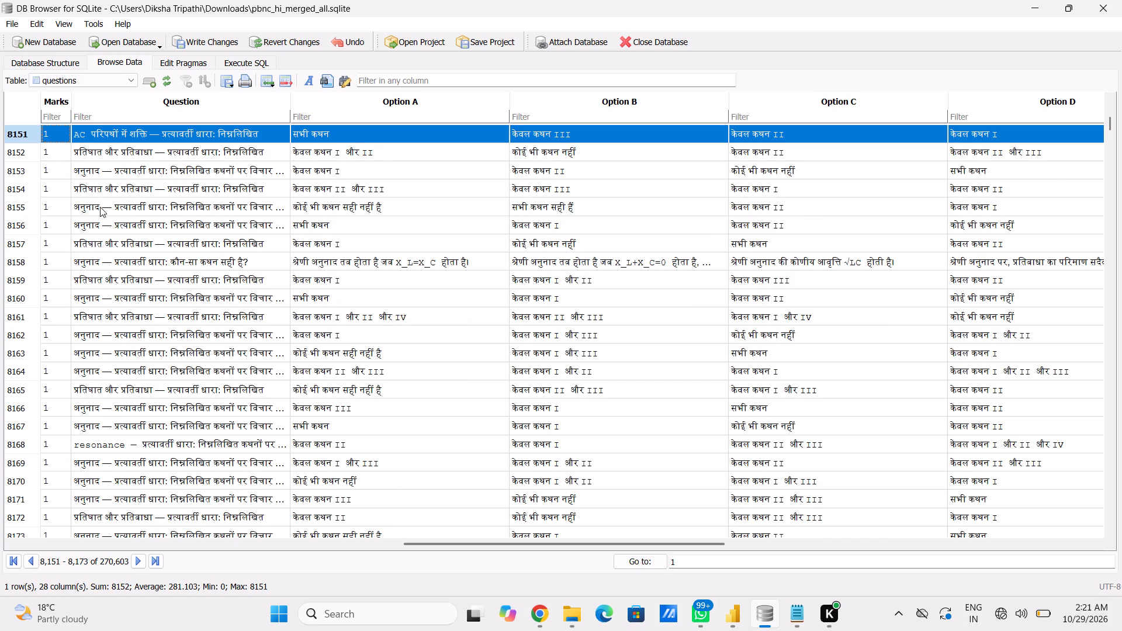
click(27, 444)
key(ctrl+c)
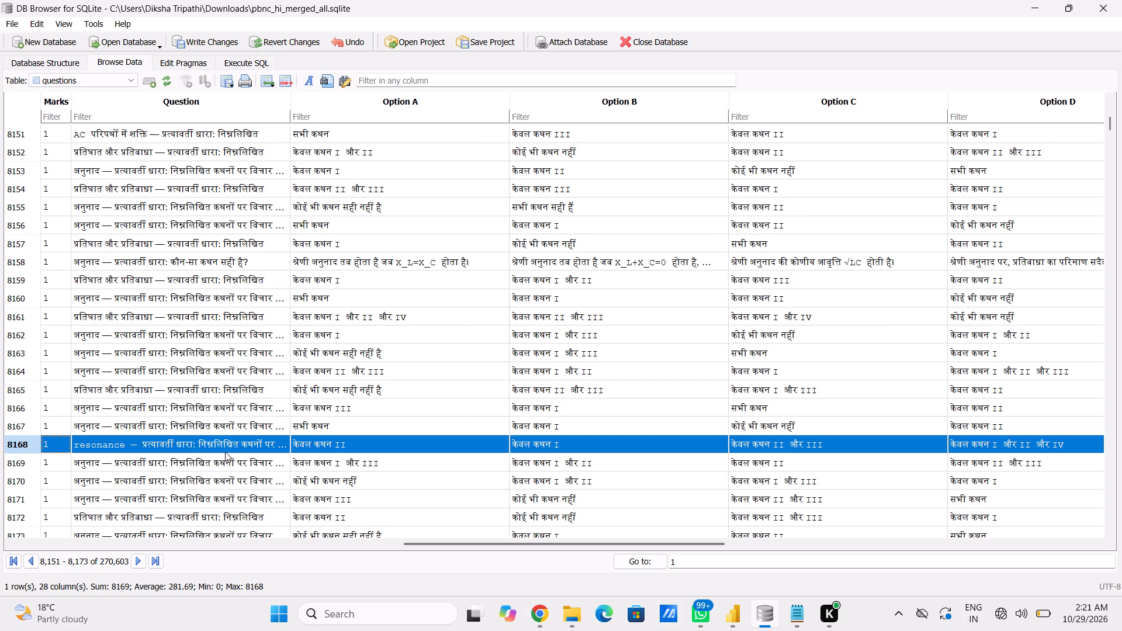
click(794, 609)
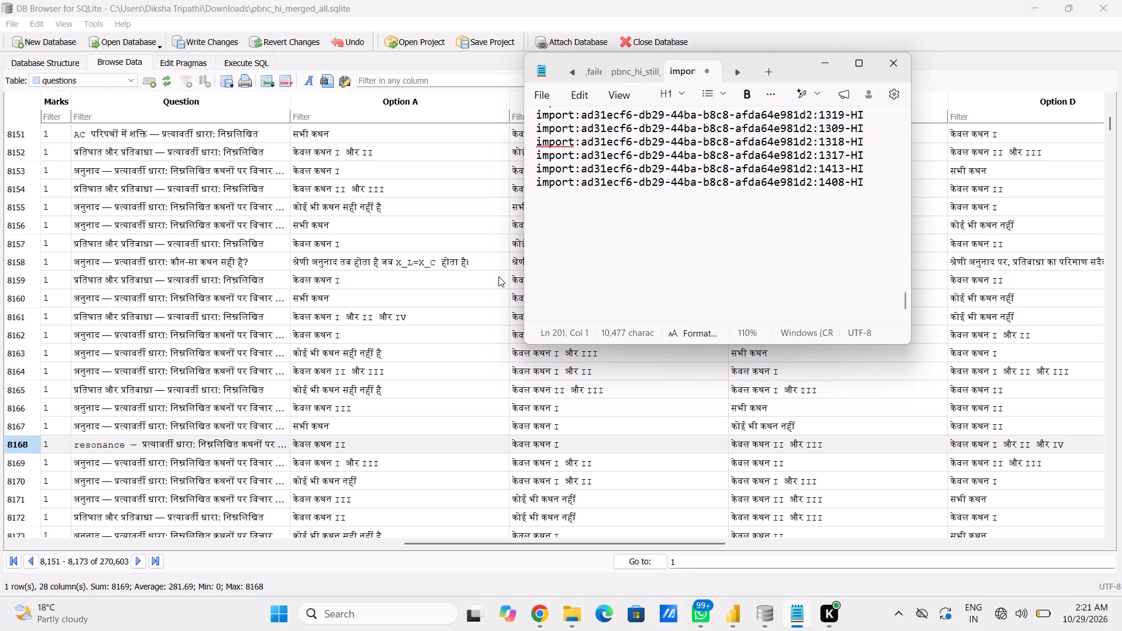
key(ctrl+v)
drag(539, 309, 542, 294)
scroll(542, 296, up, 3)
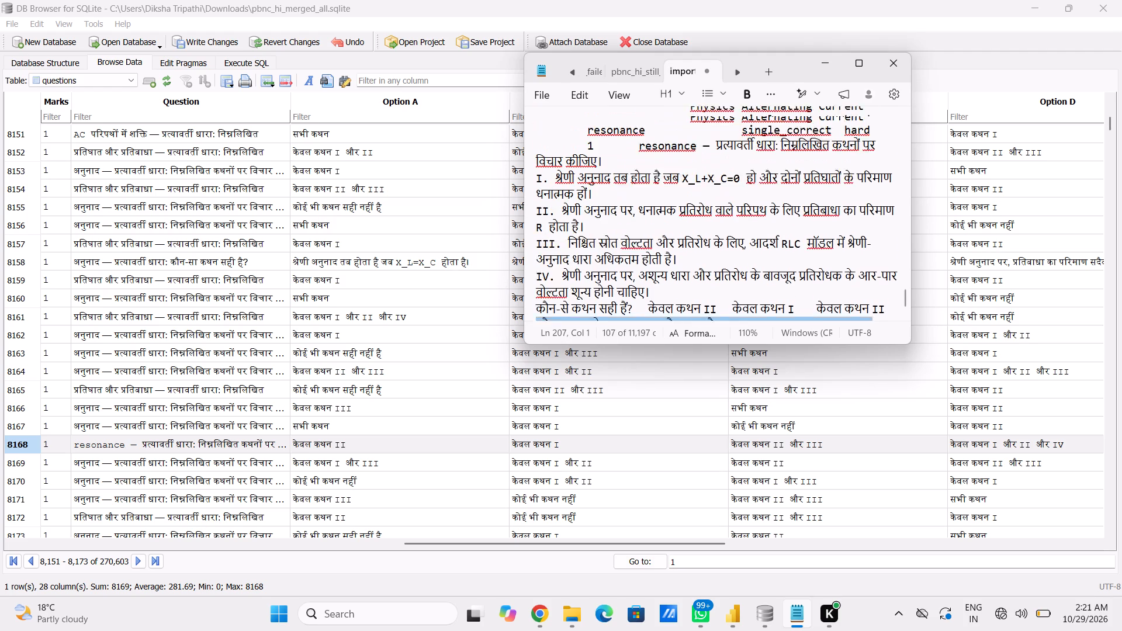
drag(542, 294, 535, 196)
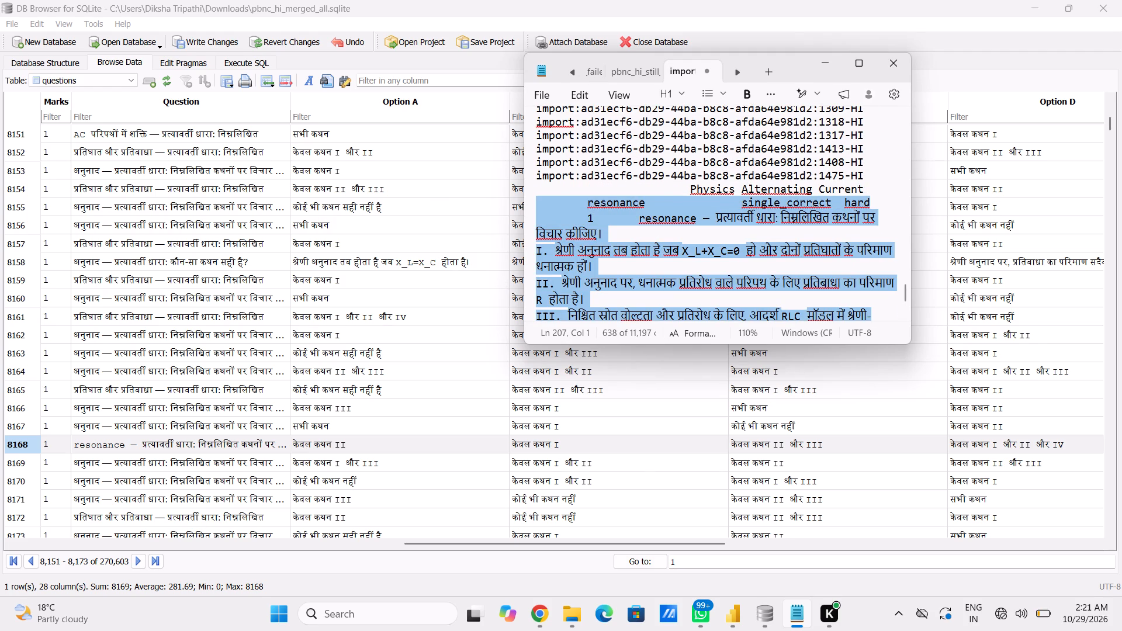
drag(535, 196, 535, 192)
key(BackSpace)
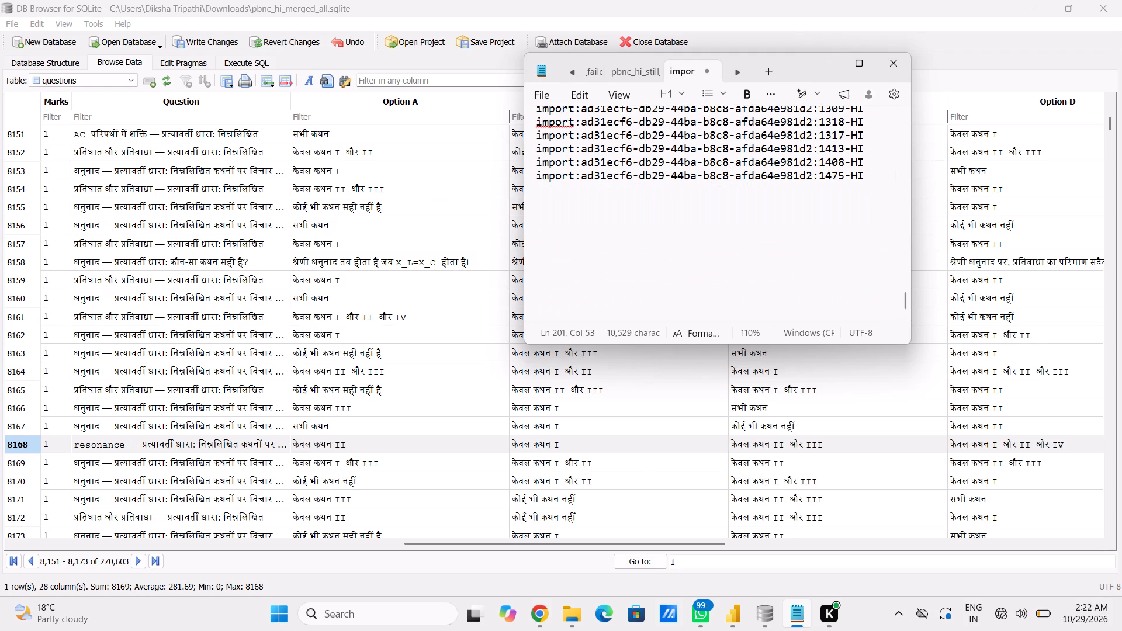
key(Return)
Examine the questions table from row 8169 onward for Hindi questions whose topic name is still in English.
scroll(168, 344, down, 2)
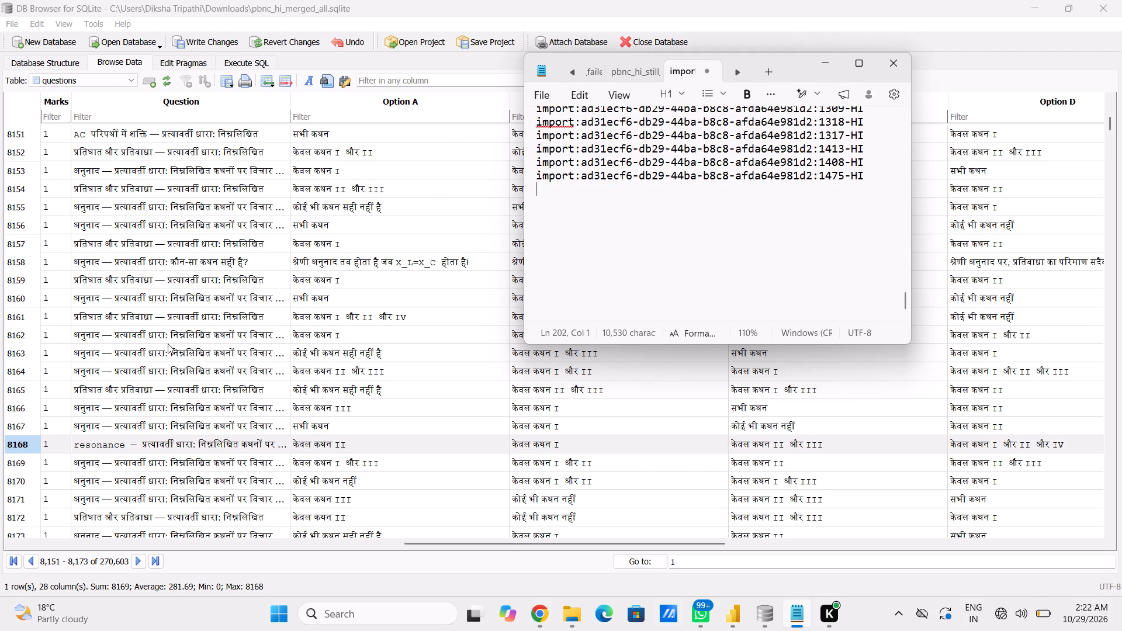
scroll(168, 344, down, 3)
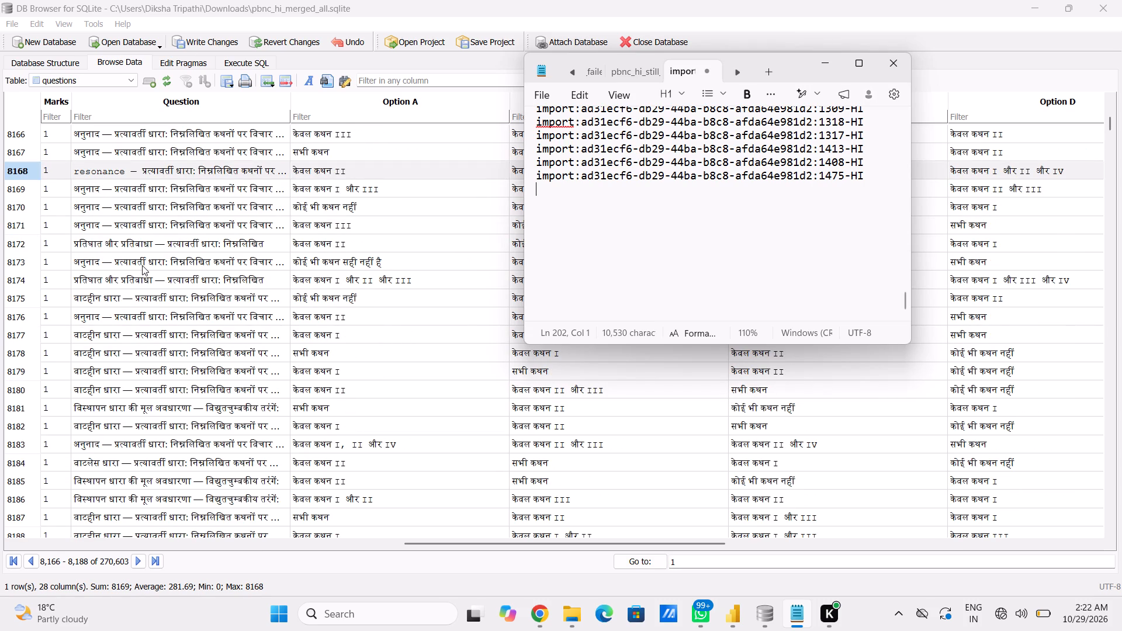
click(21, 512)
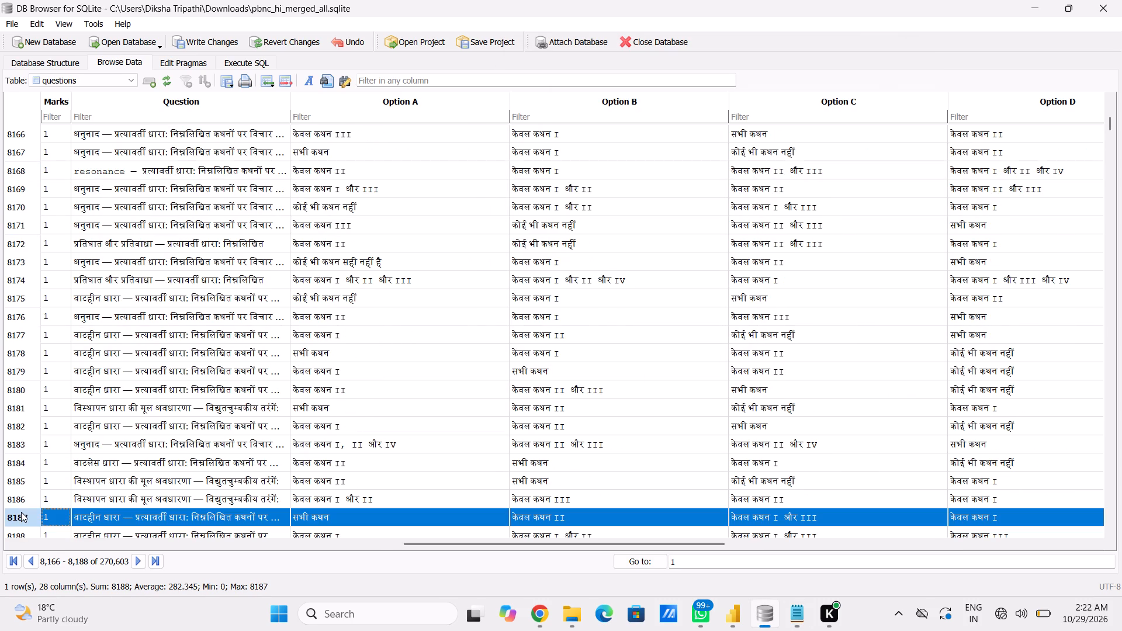
scroll(269, 245, down, 3)
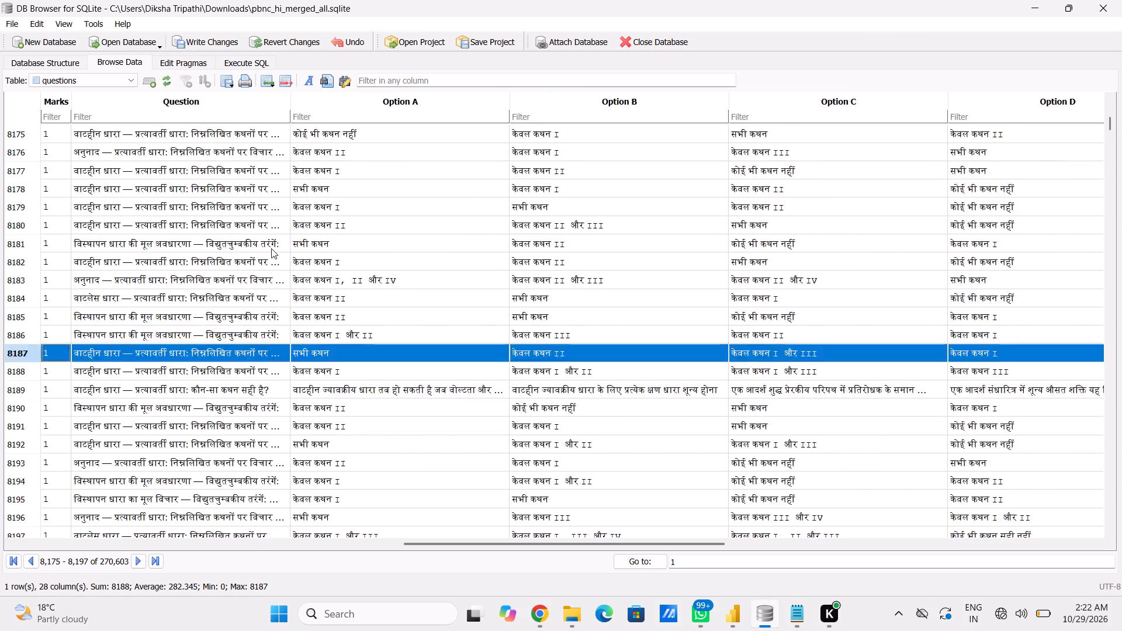
scroll(271, 248, down, 3)
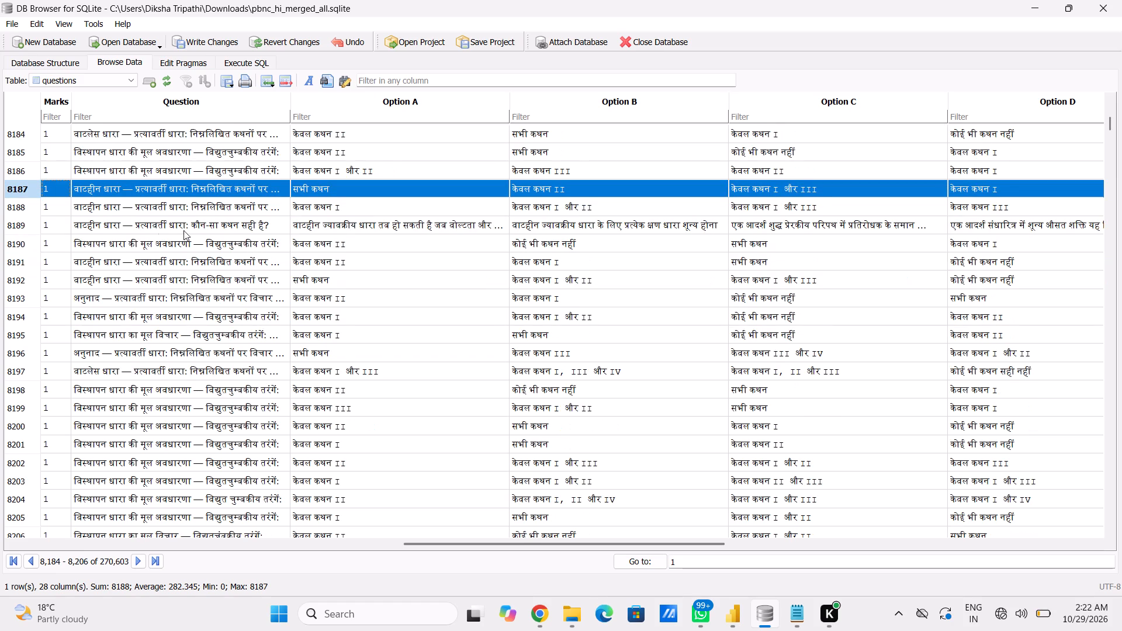
scroll(183, 346, down, 3)
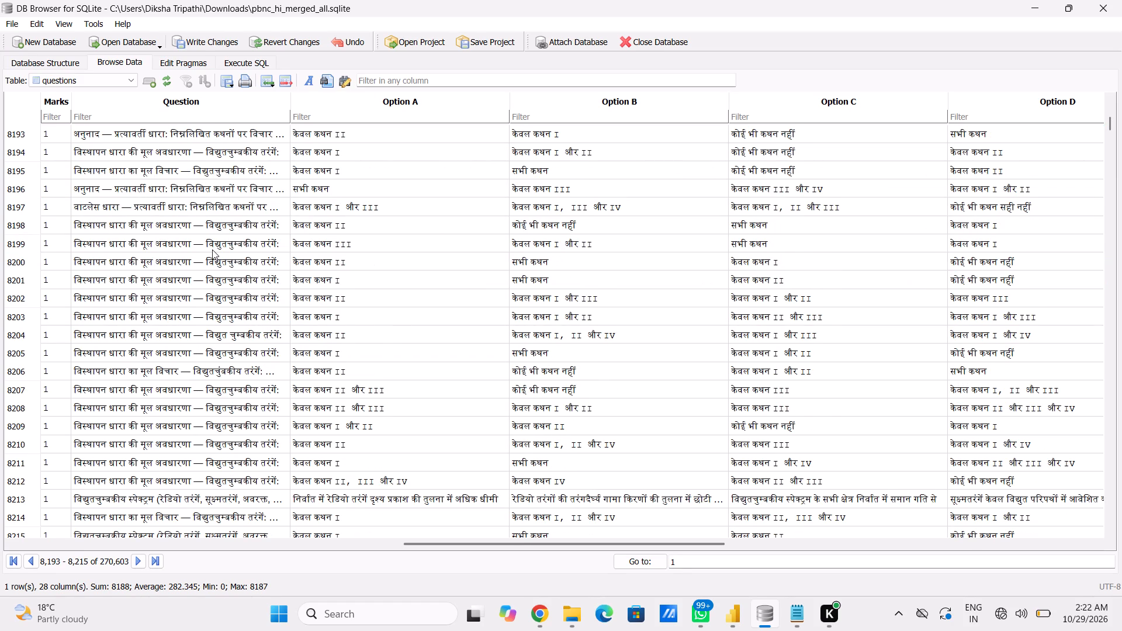
scroll(212, 249, down, 2)
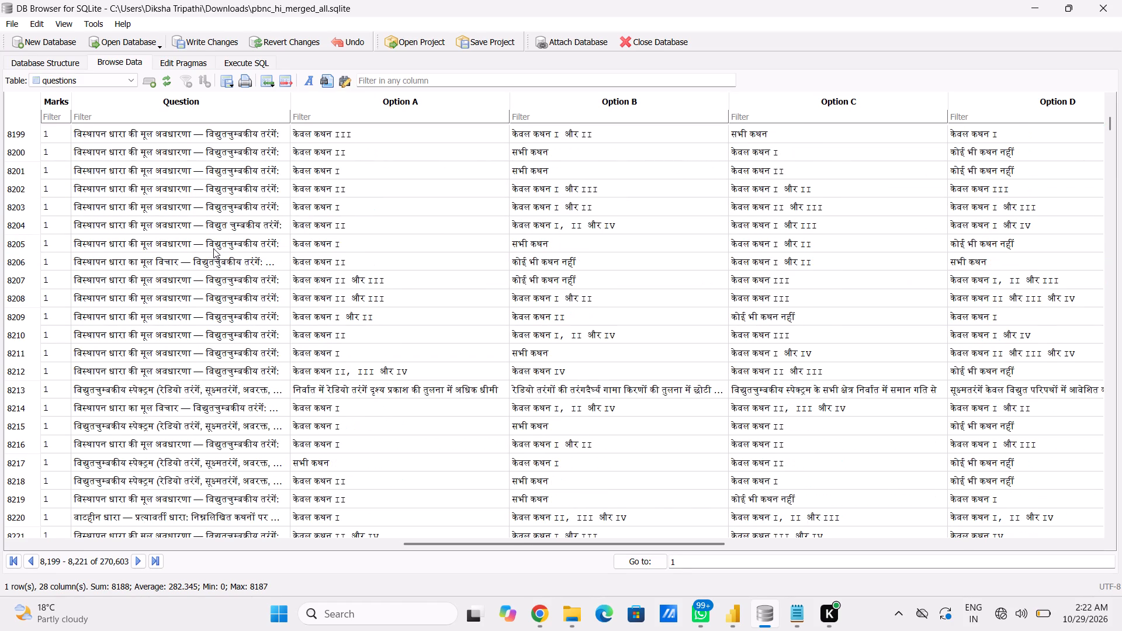
scroll(214, 247, down, 1)
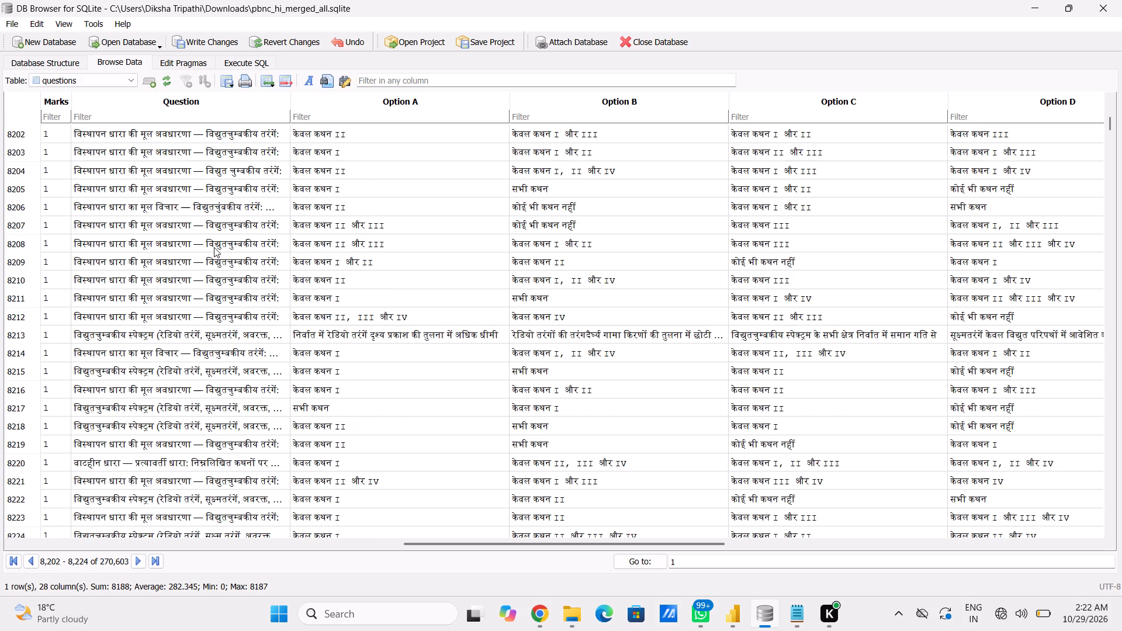
scroll(214, 247, down, 3)
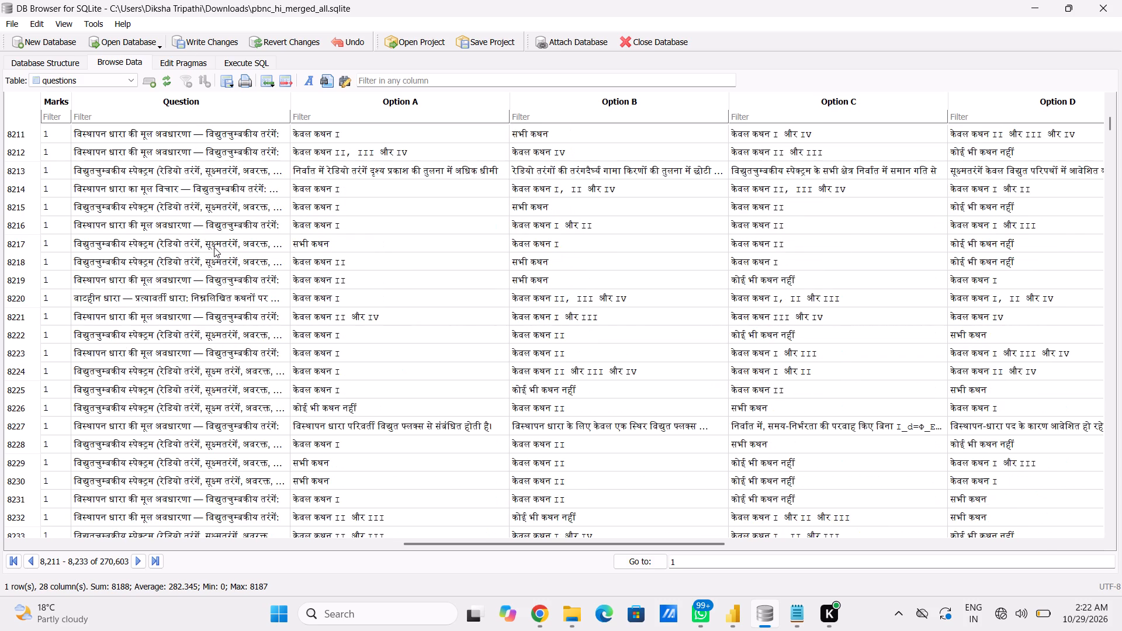
scroll(214, 247, down, 3)
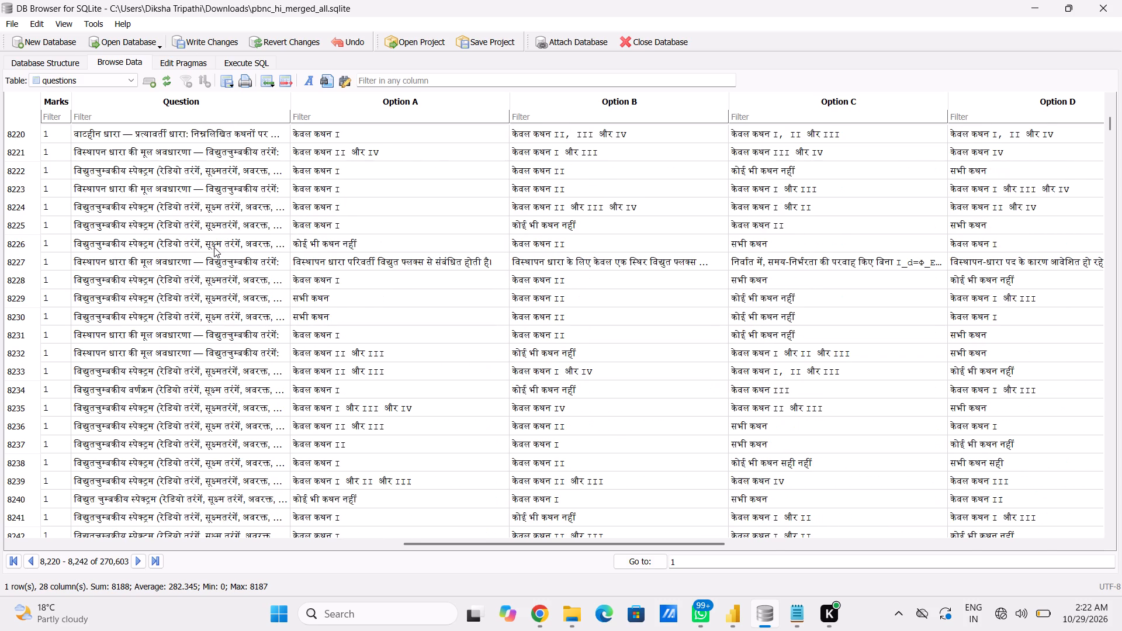
scroll(214, 247, down, 3)
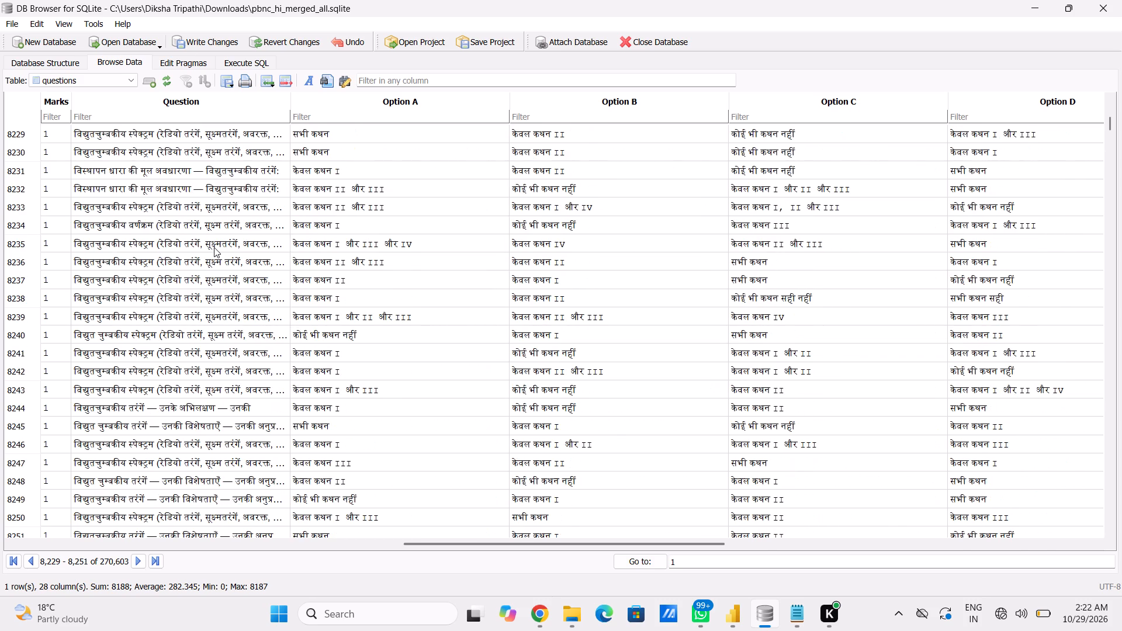
scroll(214, 247, down, 4)
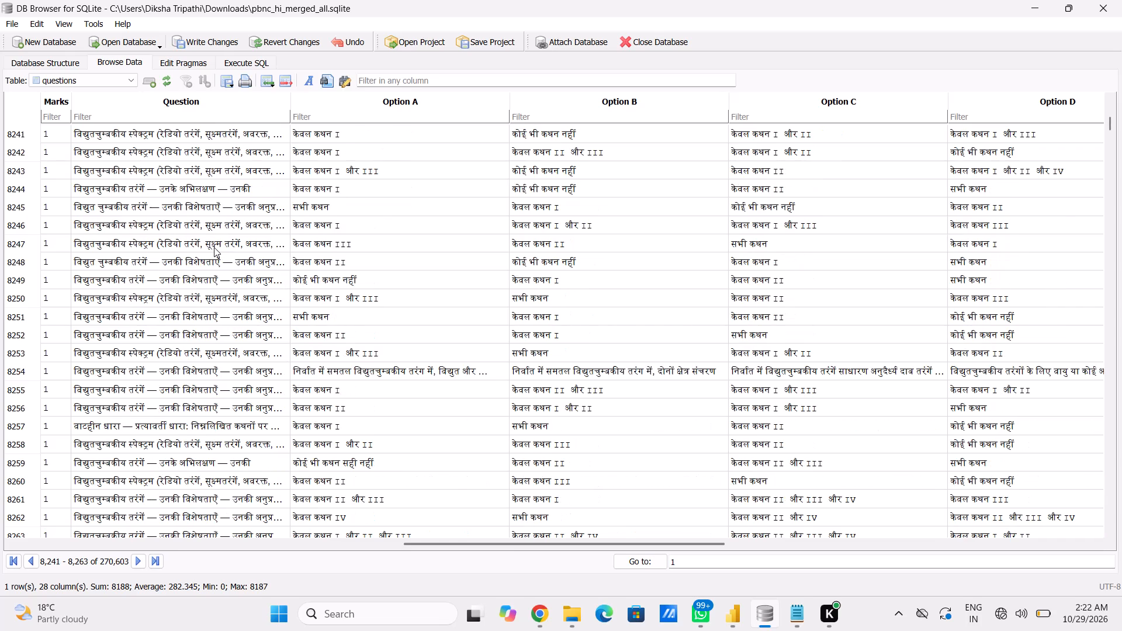
scroll(214, 247, down, 2)
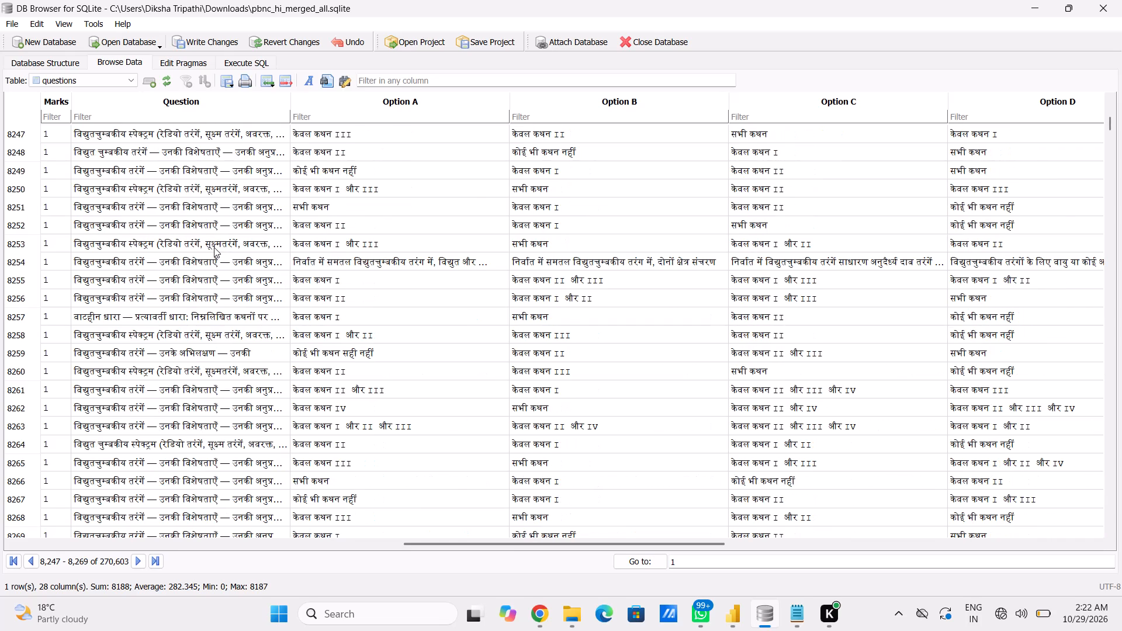
scroll(214, 247, down, 3)
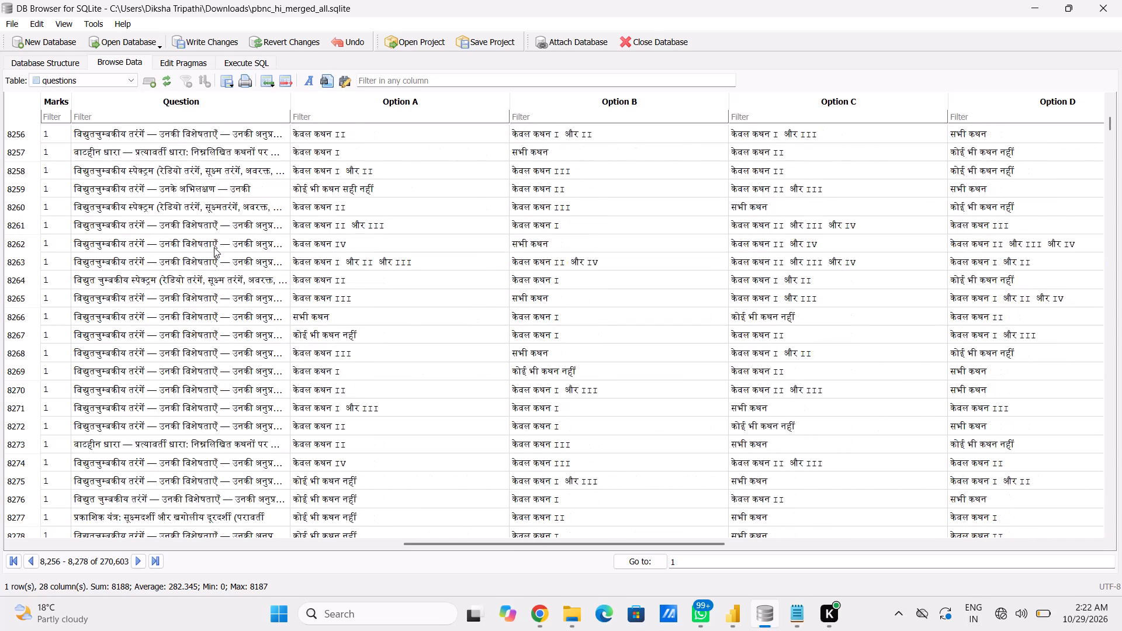
scroll(214, 247, down, 4)
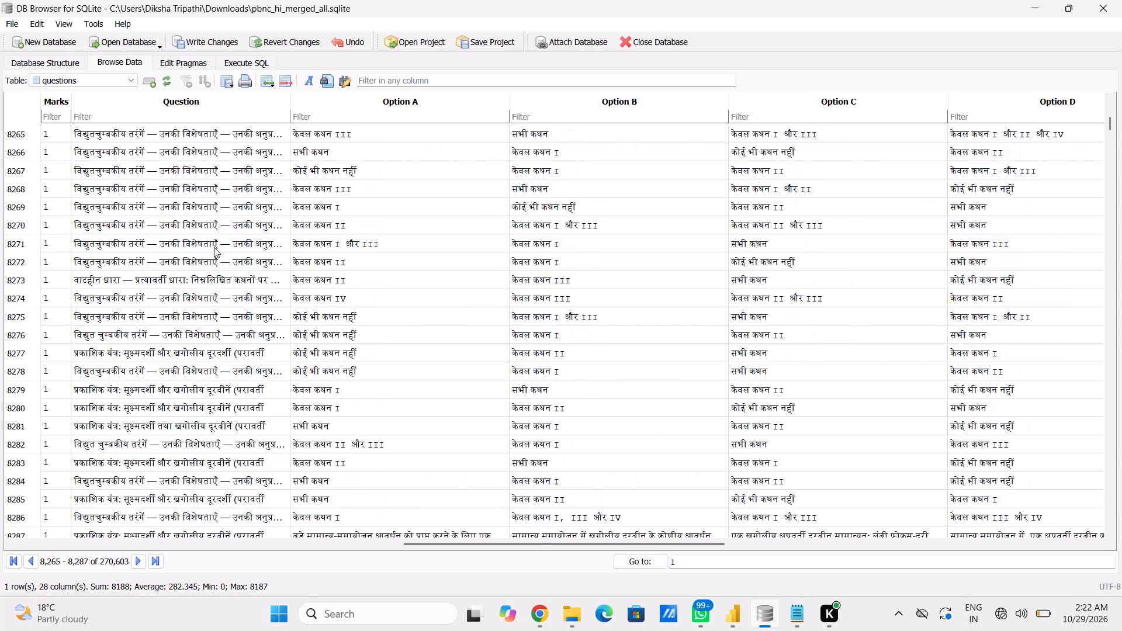
scroll(214, 247, down, 3)
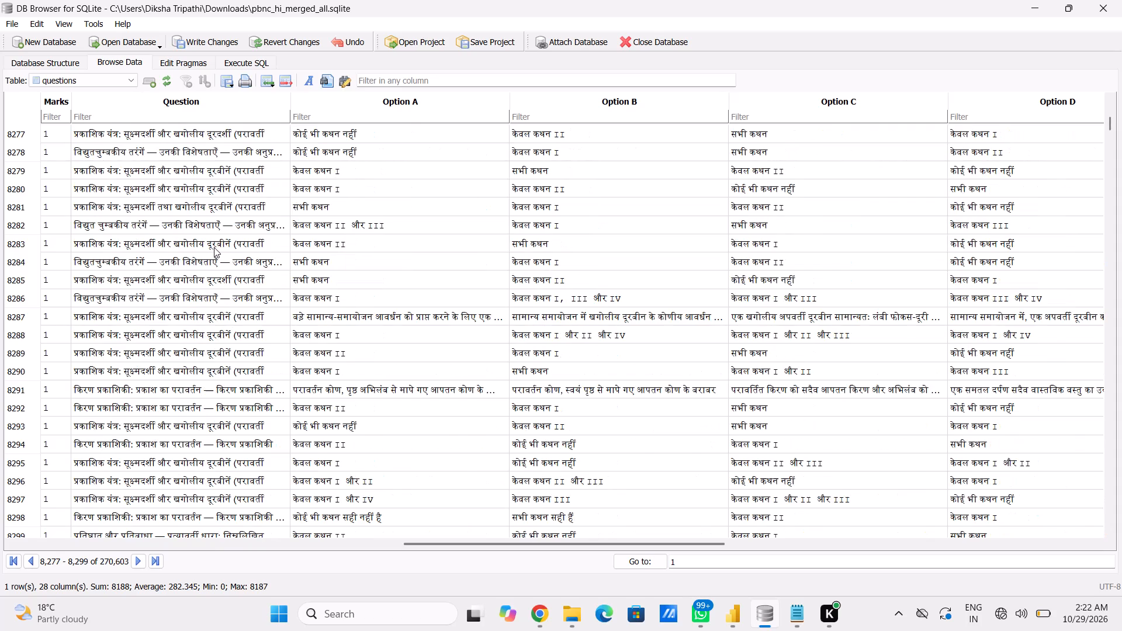
scroll(214, 247, down, 4)
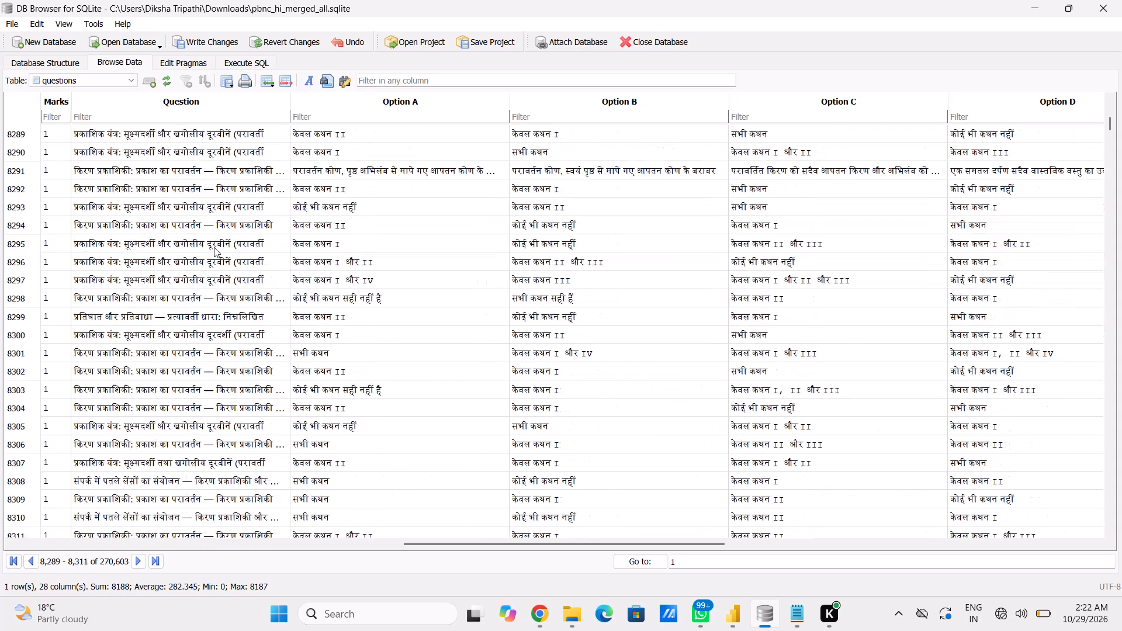
scroll(214, 247, down, 5)
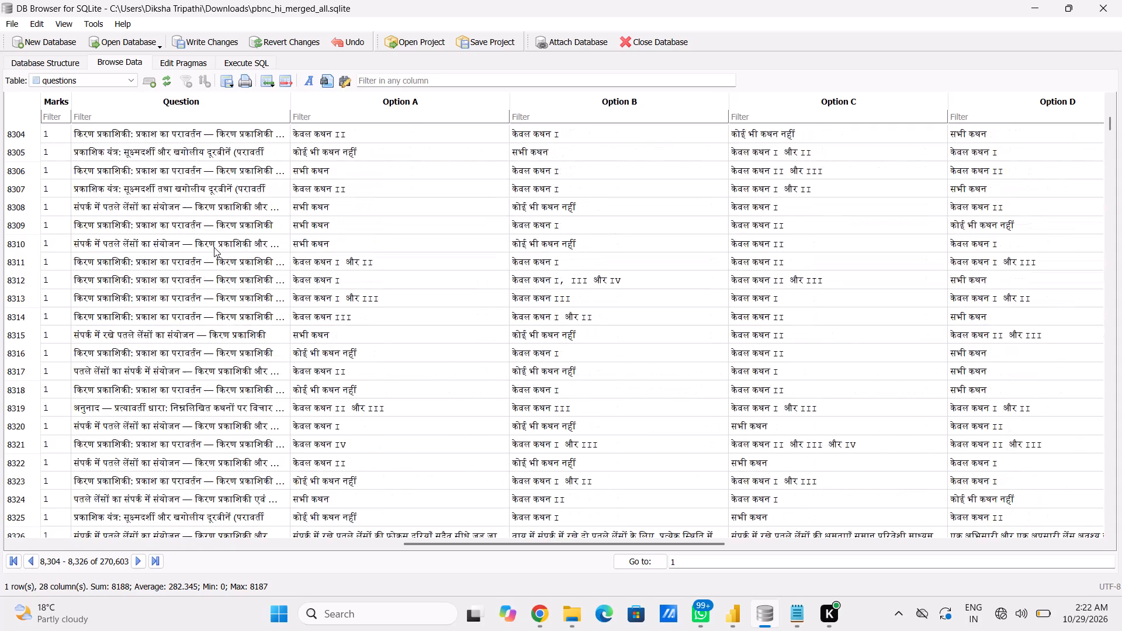
scroll(214, 247, down, 3)
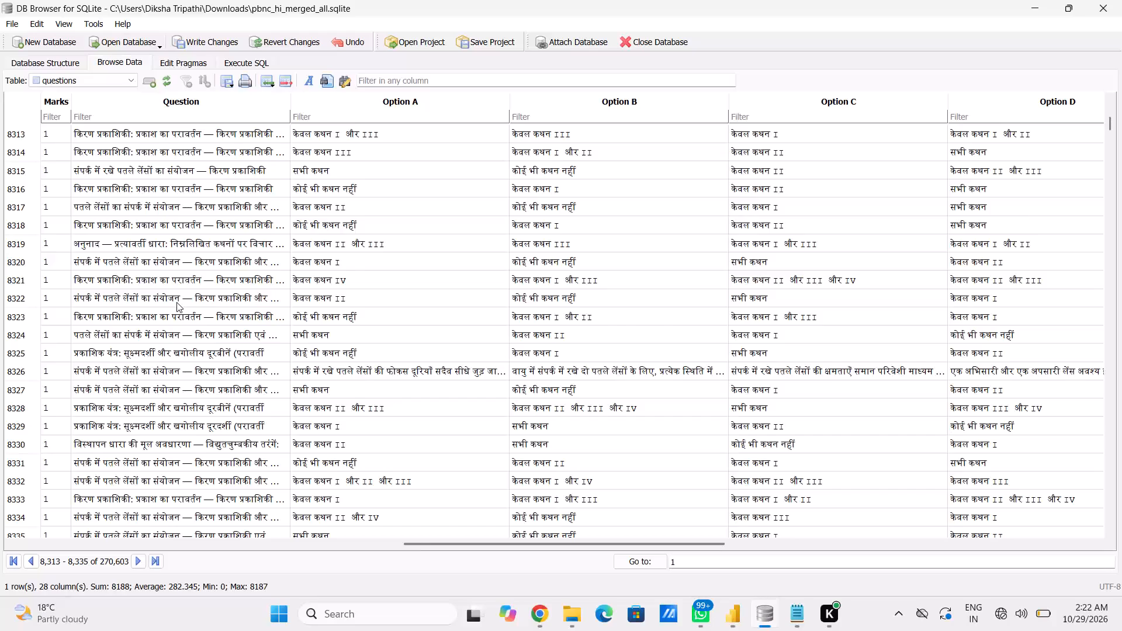
scroll(176, 302, down, 3)
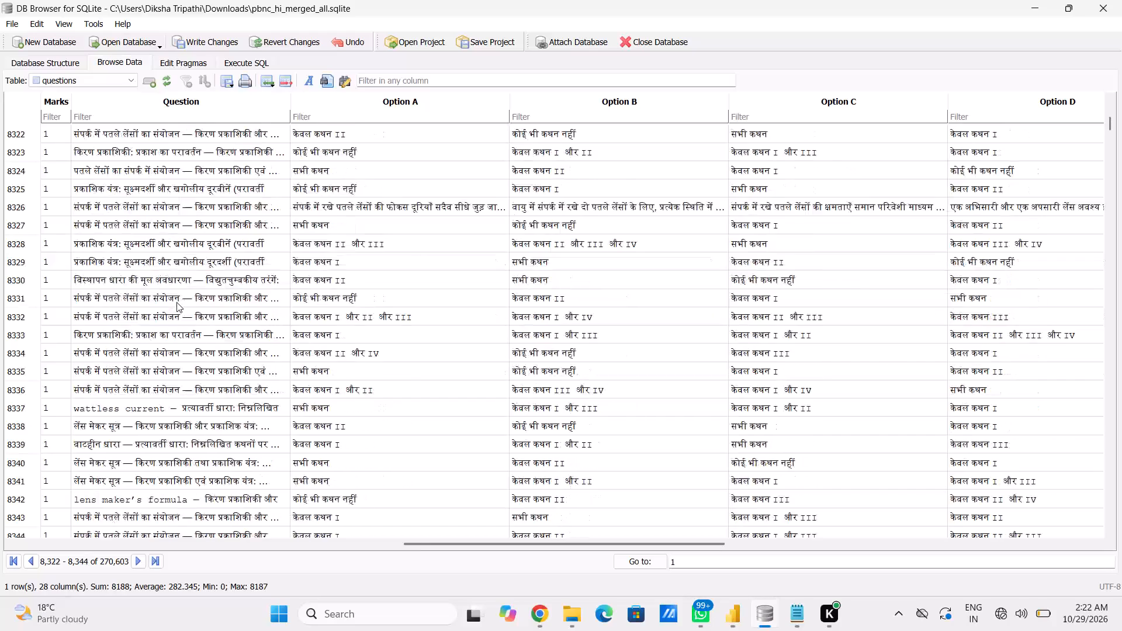
scroll(176, 302, down, 1)
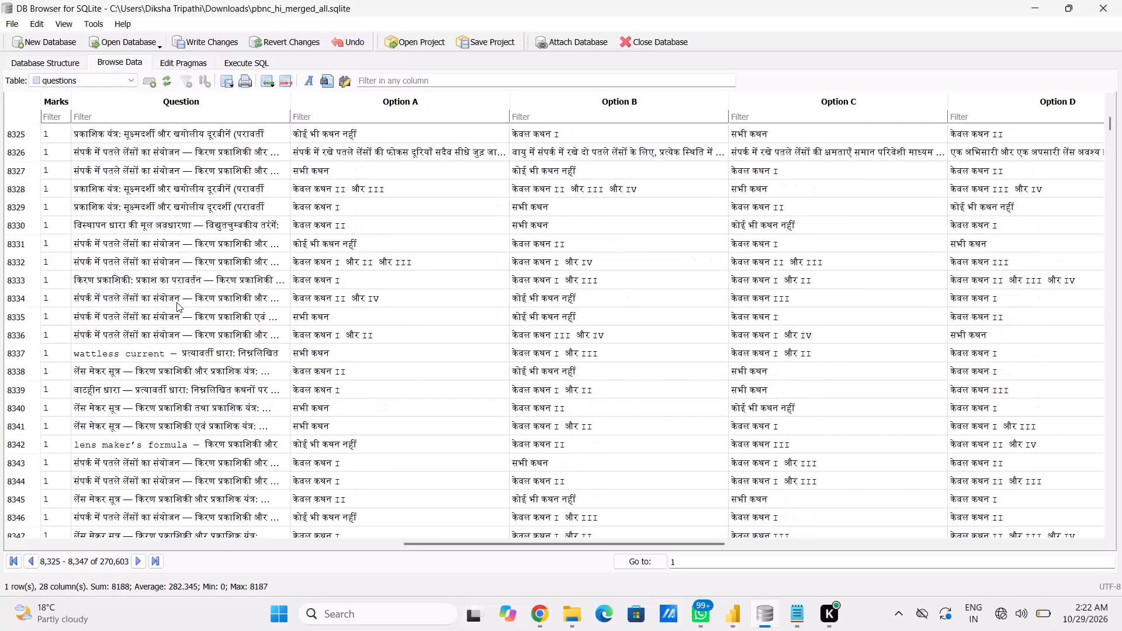
Copy the wattless current question in row 8337 into the Notepad list, keeping only its import ID ending 1499-HI on its own line.
click(16, 350)
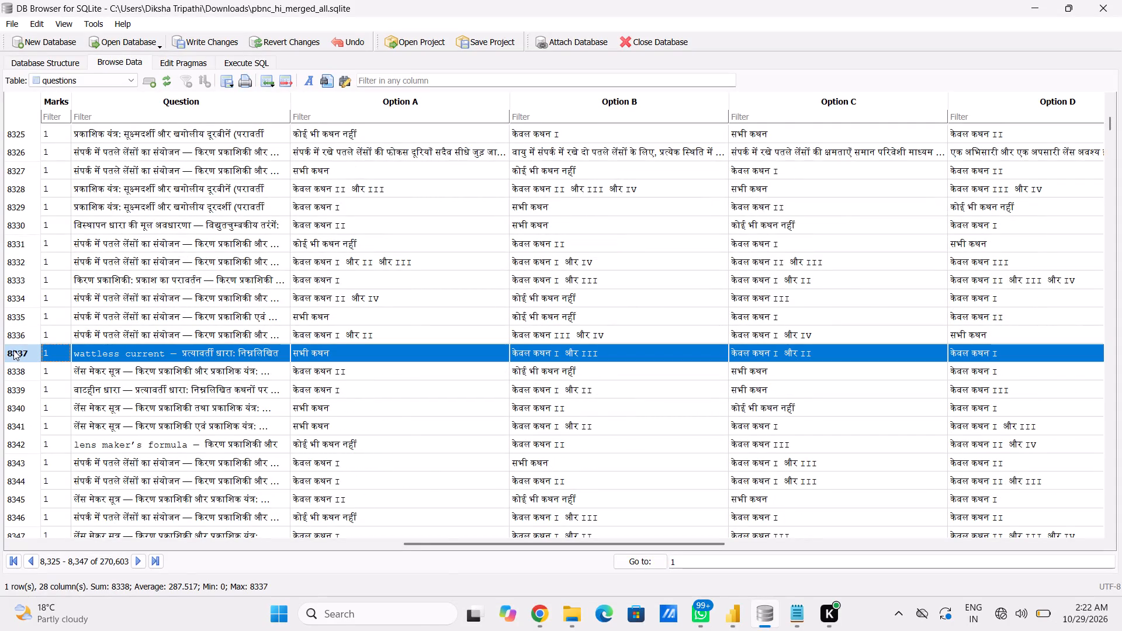
key(ctrl+c)
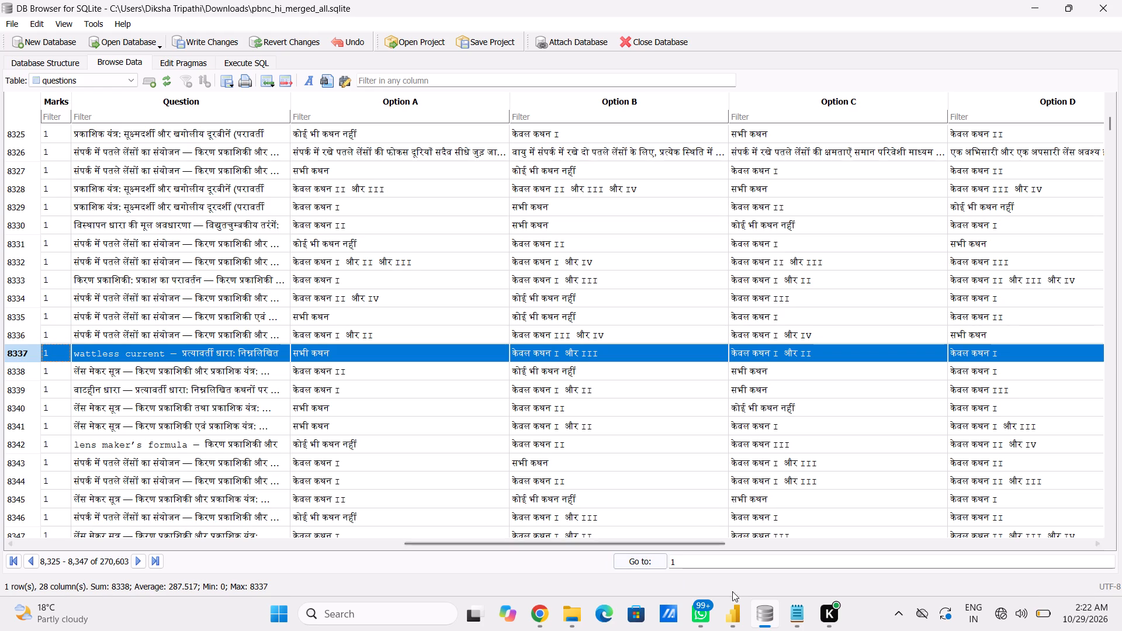
click(799, 620)
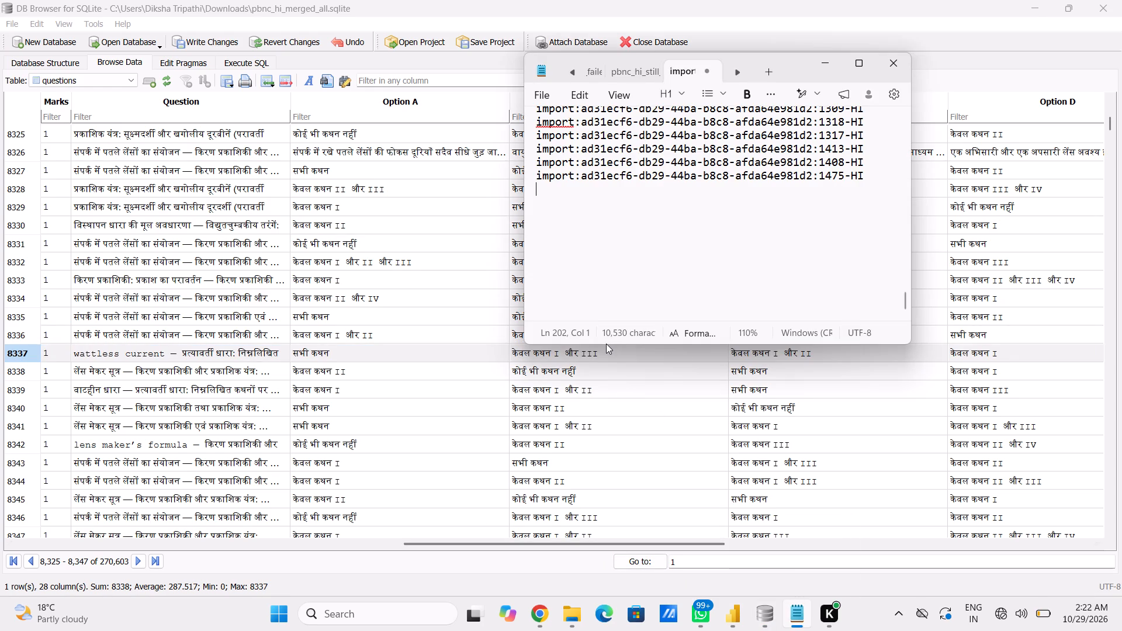
key(ctrl+v)
drag(549, 316, 548, 308)
scroll(548, 308, up, 1)
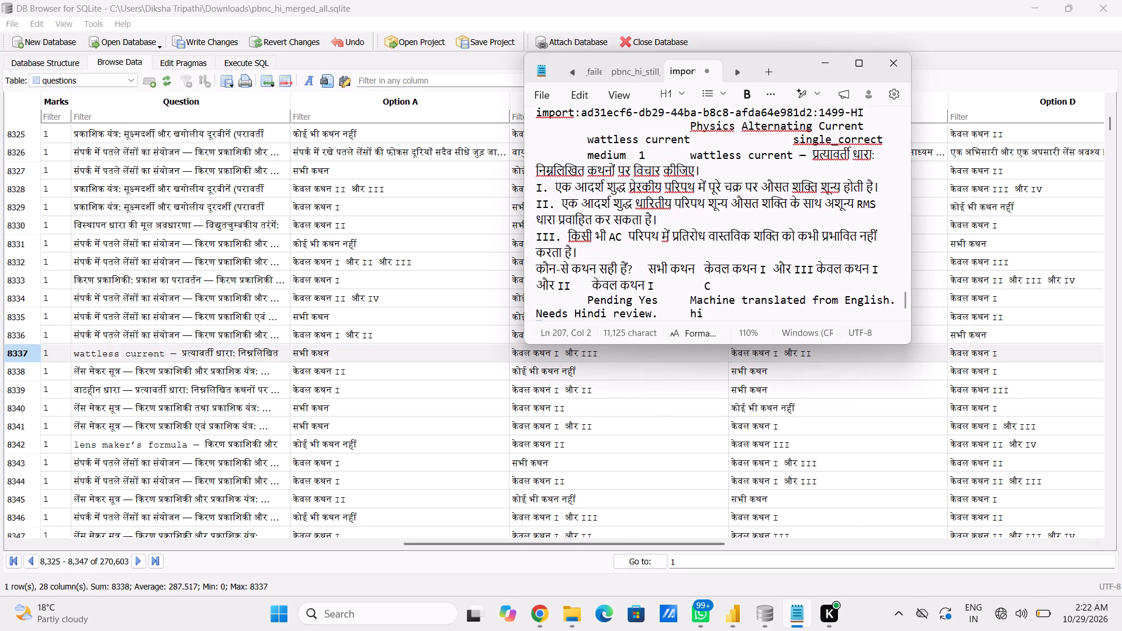
scroll(548, 308, up, 1)
drag(548, 308, 504, 195)
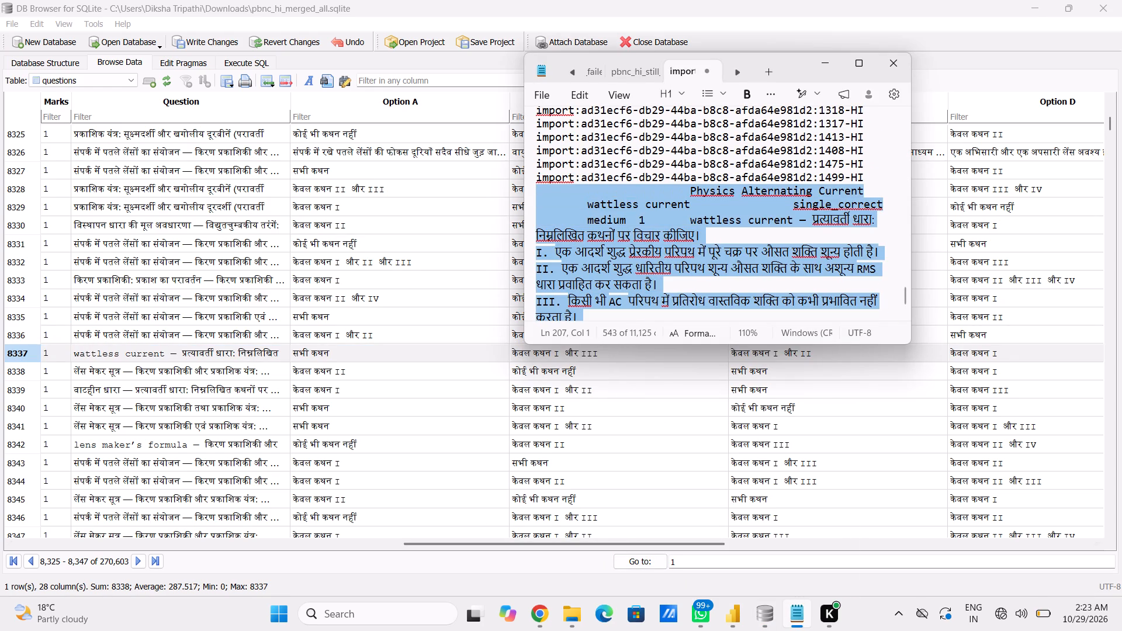
drag(504, 195, 504, 194)
key(BackSpace)
key(Return)
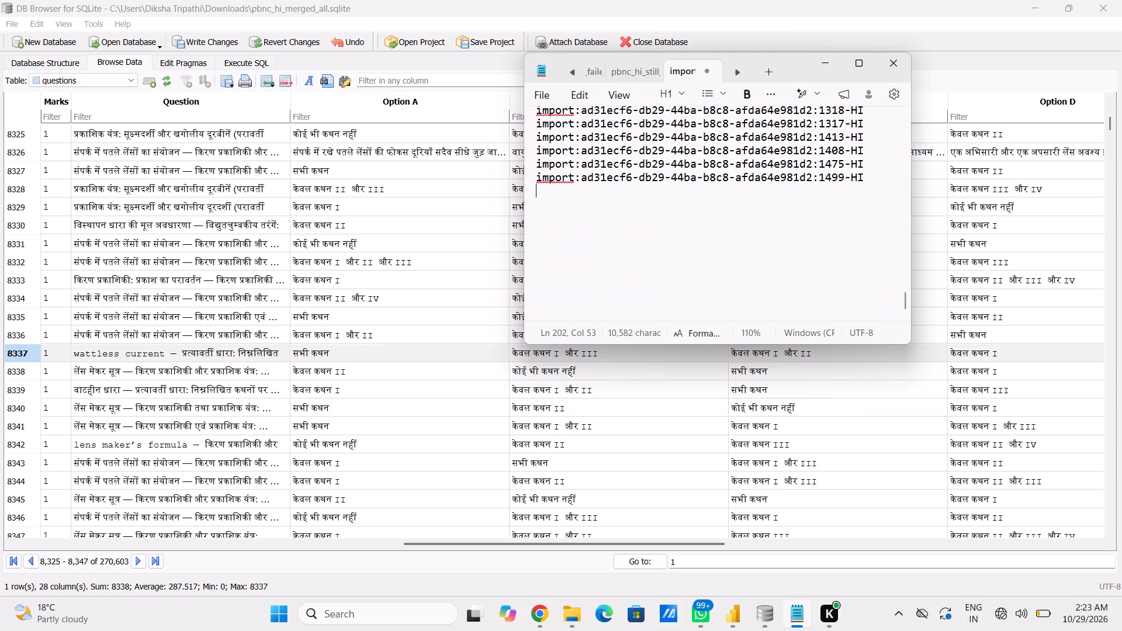
Copy the lens maker's formula question in row 8342 into the Notepad list, keeping only its import ID ending 1667-HI on its own line.
click(23, 445)
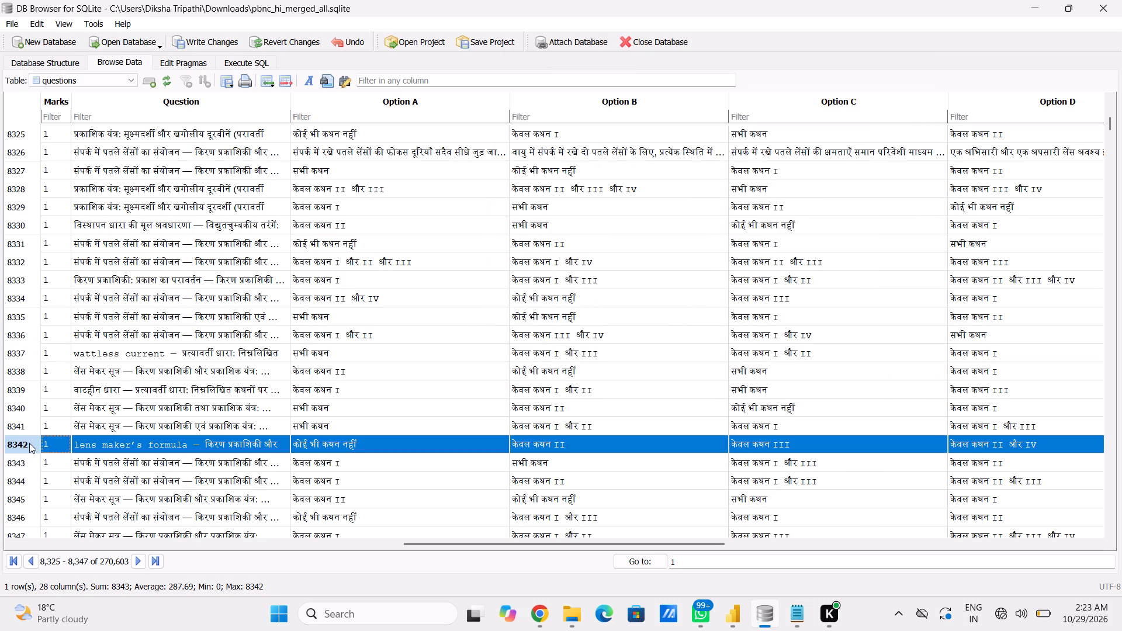
key(ctrl+c)
click(792, 612)
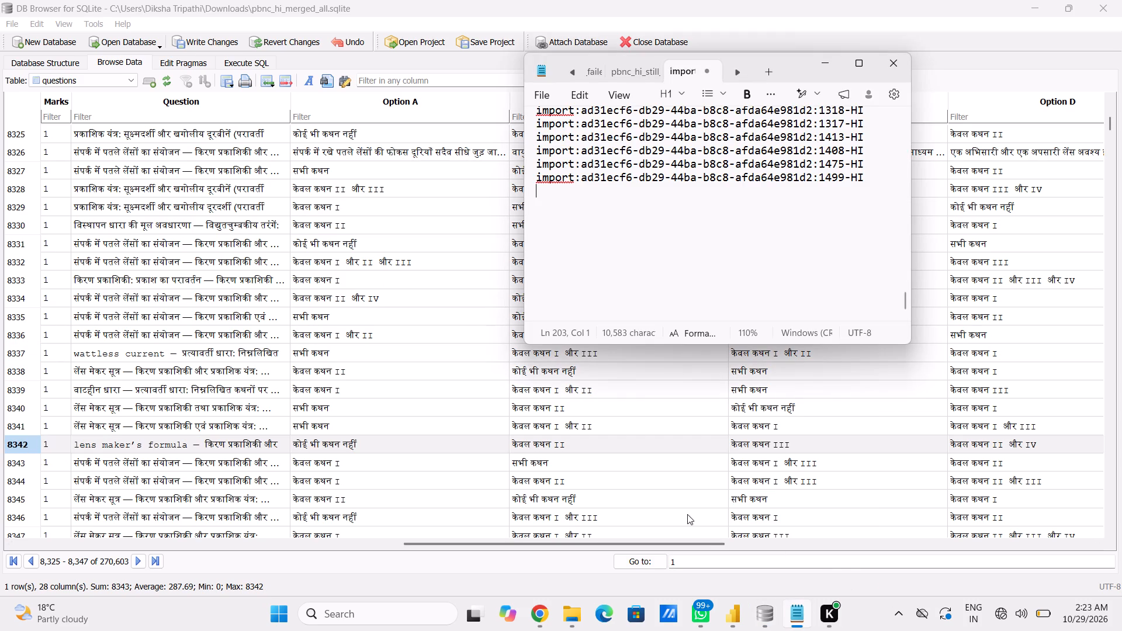
key(ctrl+v)
drag(552, 306, 551, 306)
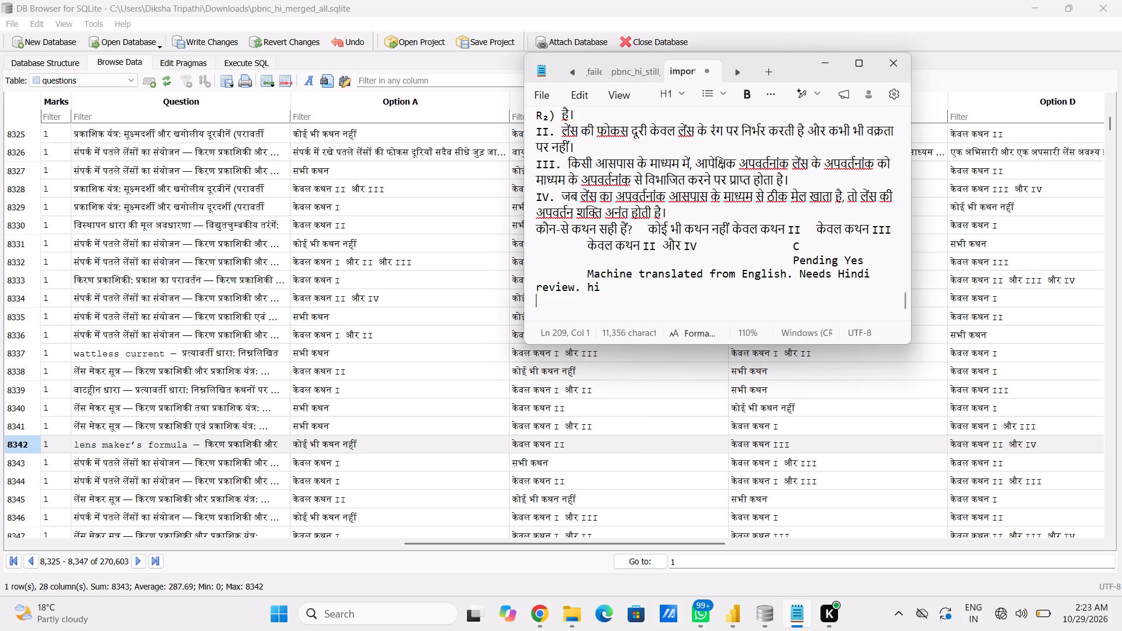
drag(551, 306, 550, 225)
scroll(546, 263, up, 4)
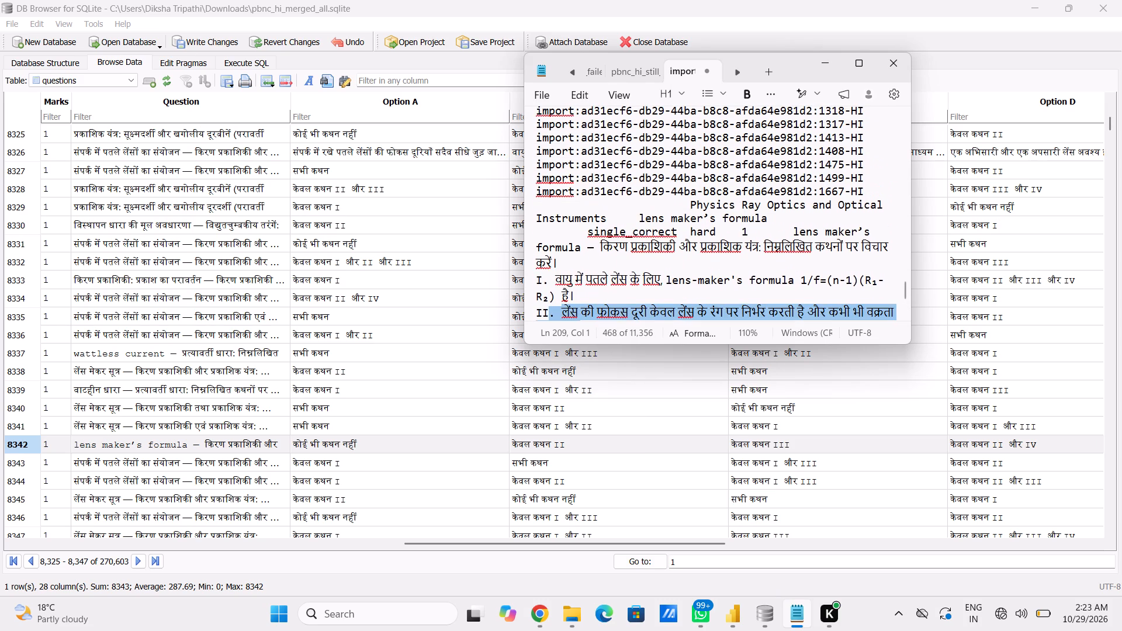
drag(550, 225, 551, 199)
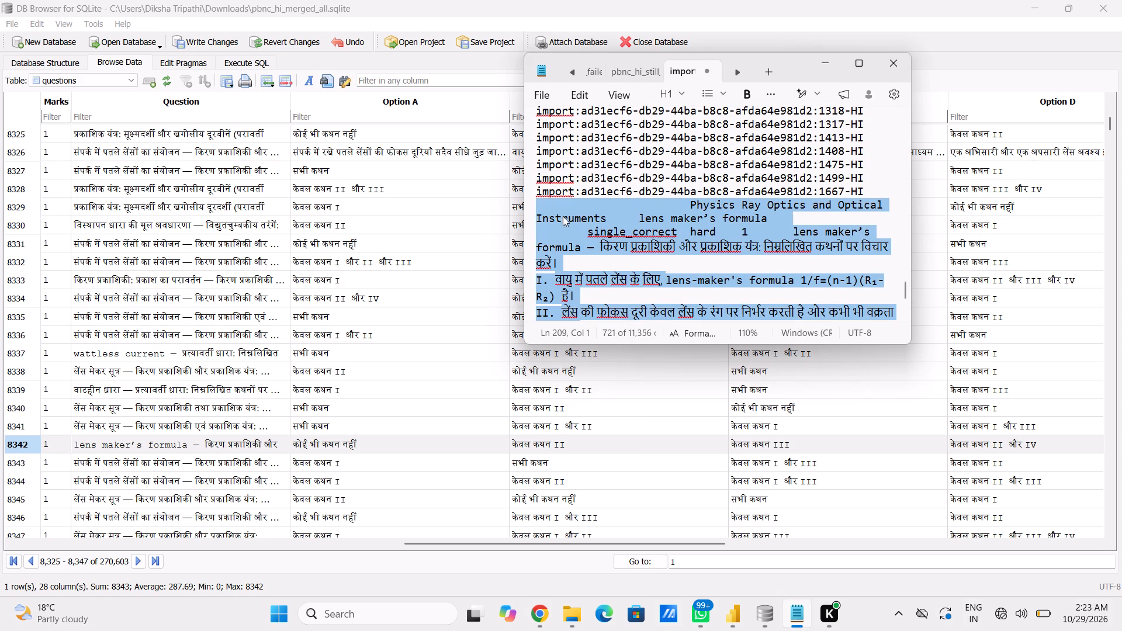
key(BackSpace)
key(Return)
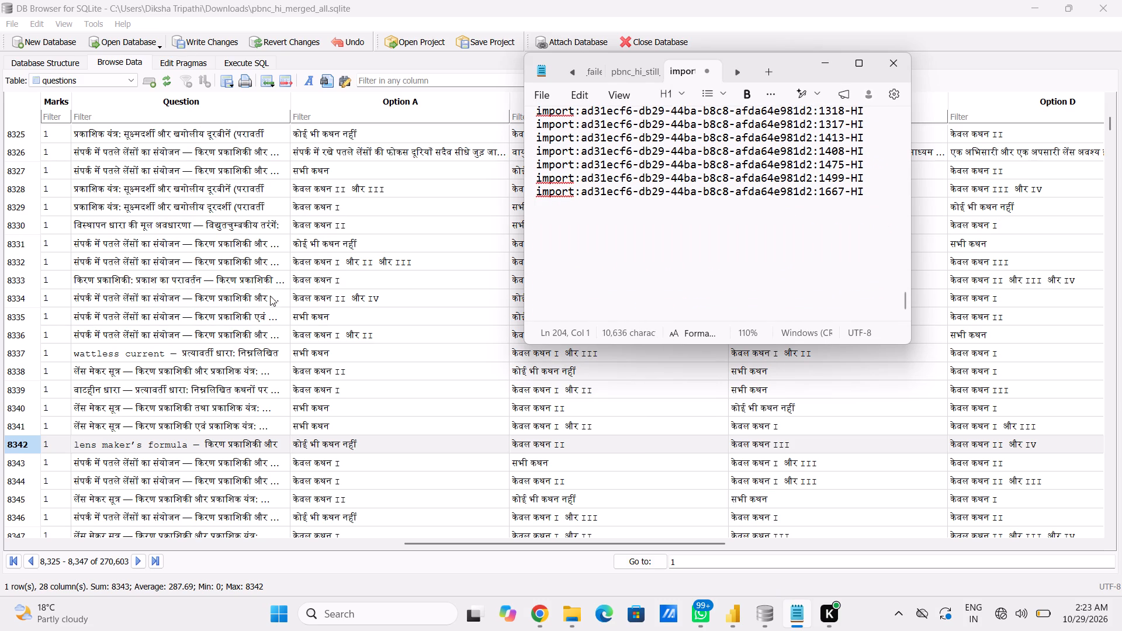
Copy the lenses question in row 8363 into the Notepad list, keeping only its import ID ending 1688-HI on its own line.
scroll(262, 310, down, 4)
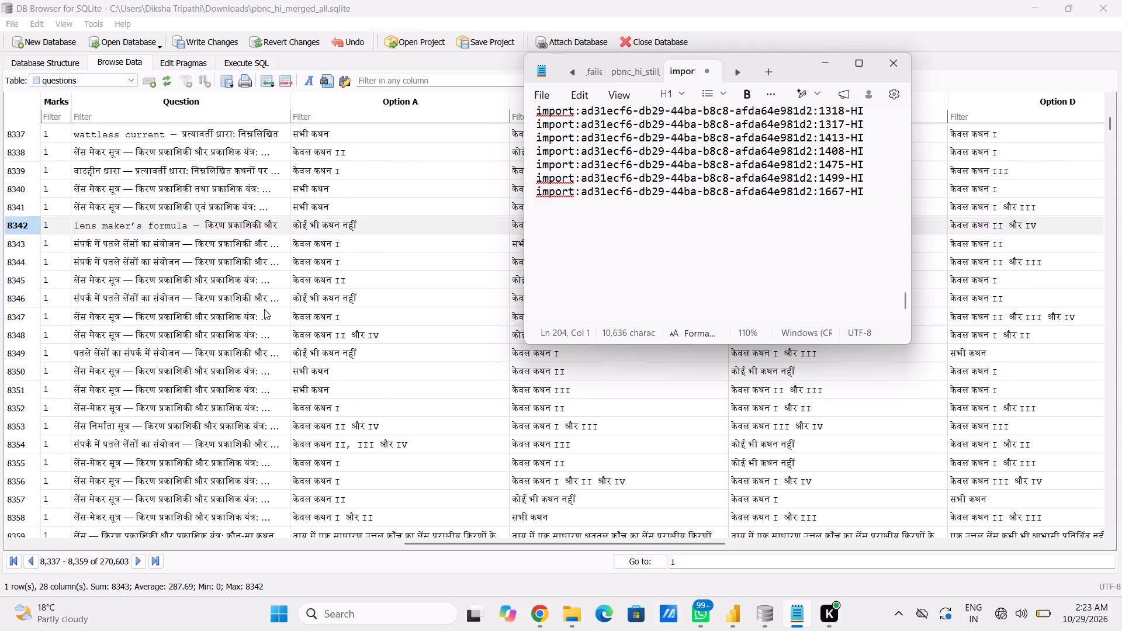
scroll(264, 309, down, 2)
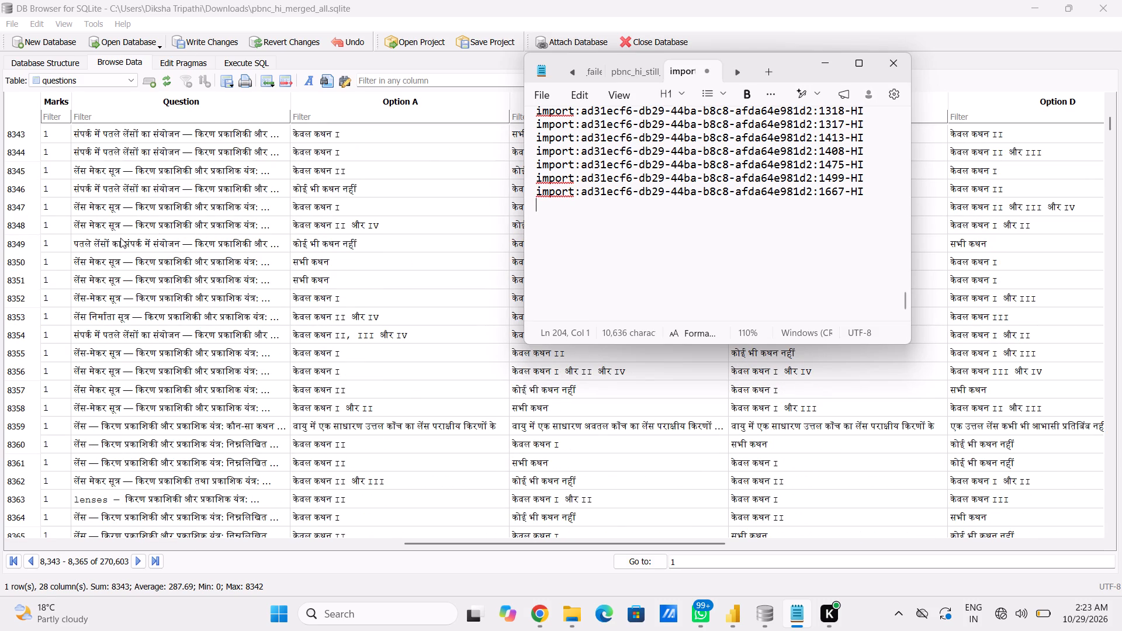
scroll(120, 237, up, 1)
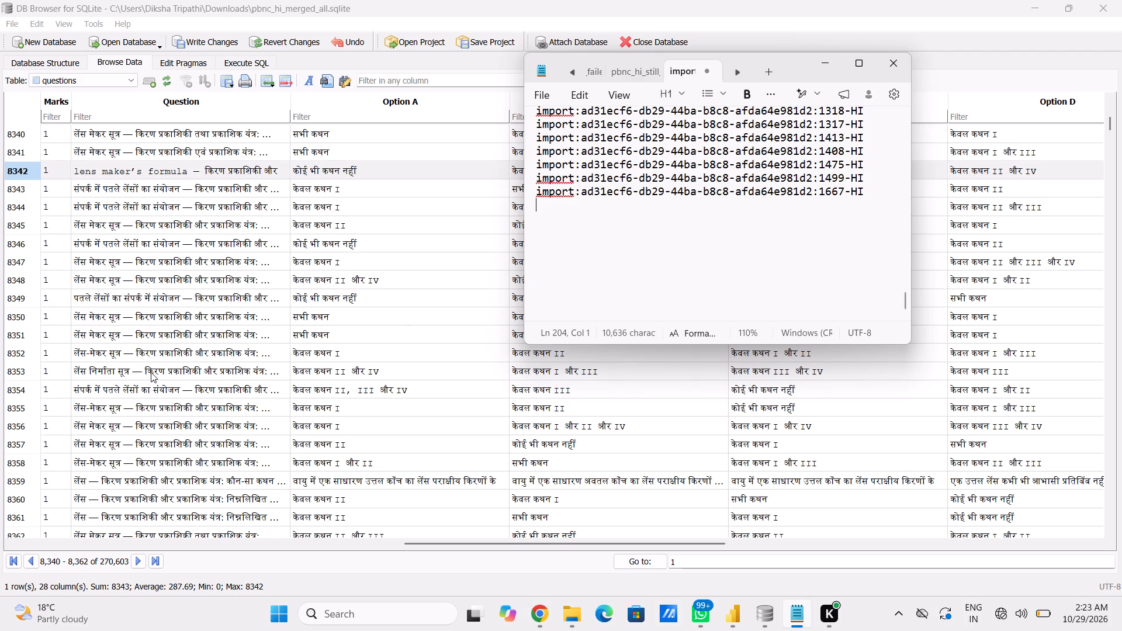
scroll(136, 417, down, 1)
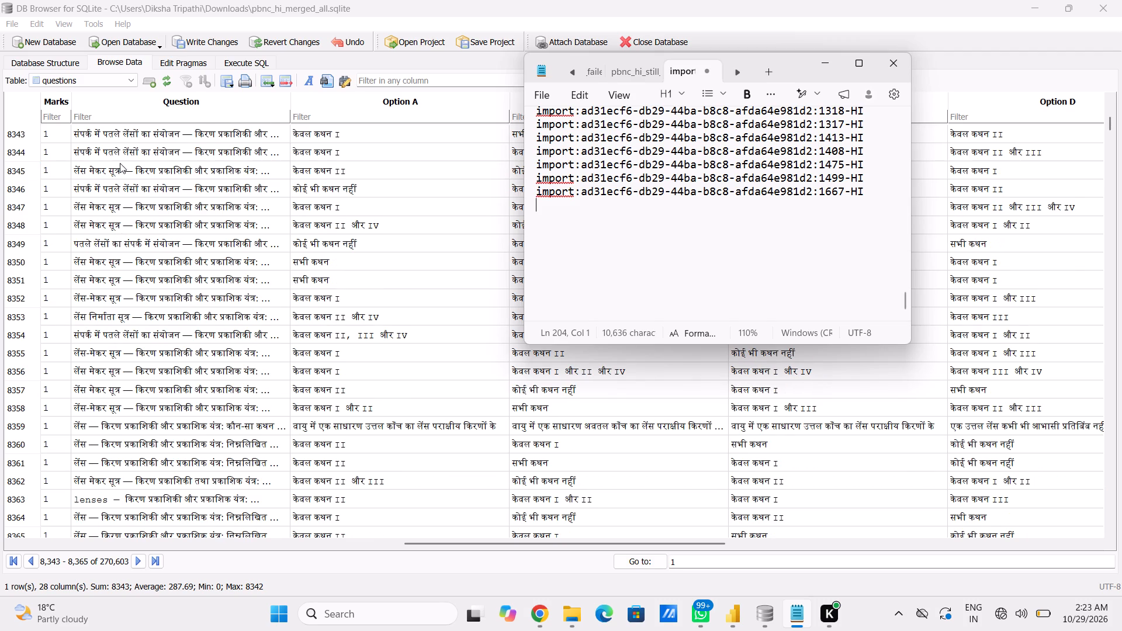
click(29, 495)
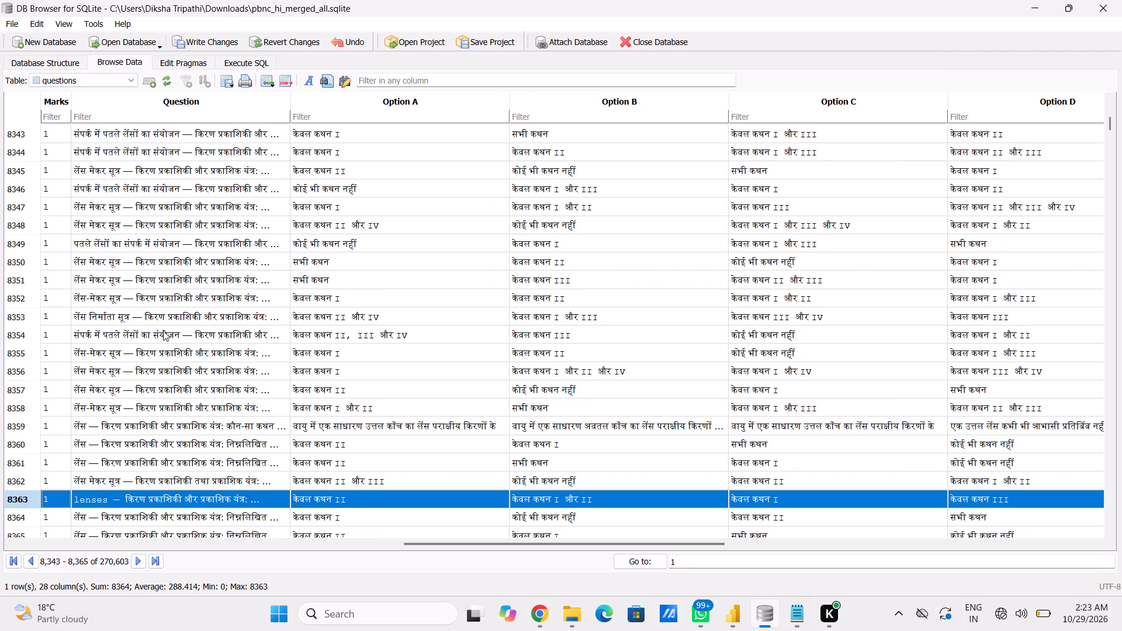
scroll(163, 330, down, 6)
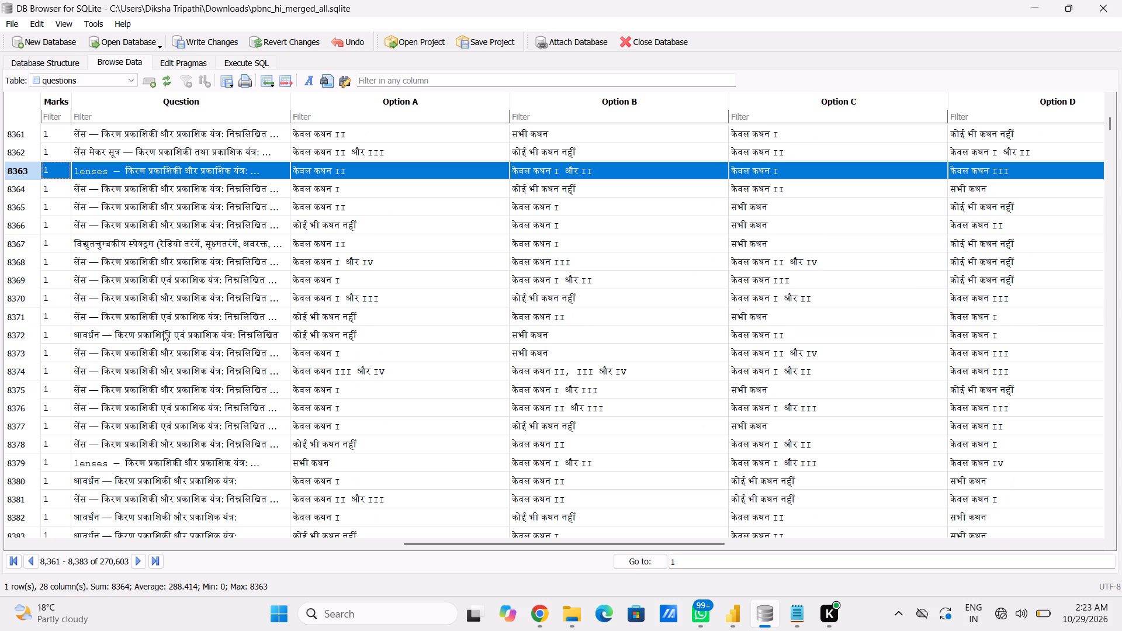
key(ctrl+c)
click(801, 611)
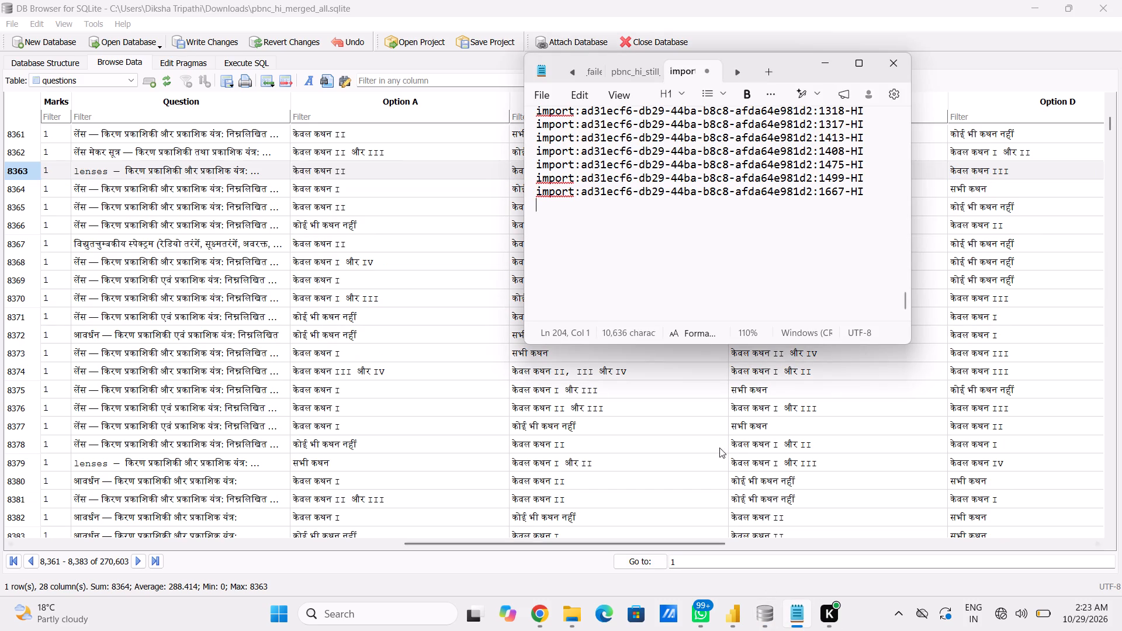
key(ctrl+v)
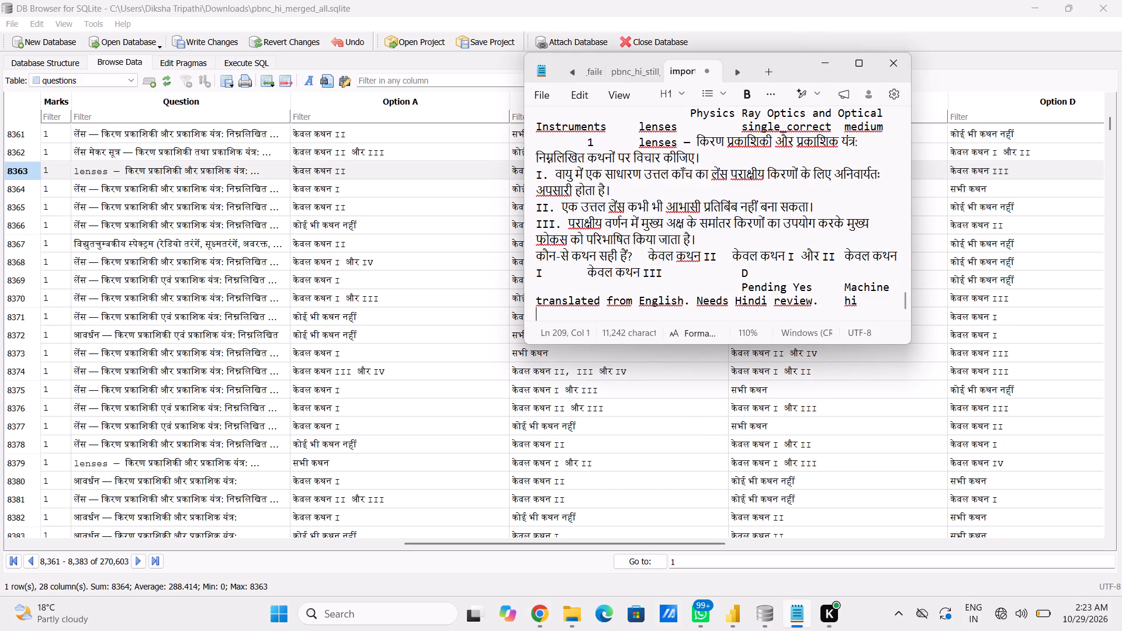
drag(549, 314, 539, 246)
scroll(550, 308, up, 3)
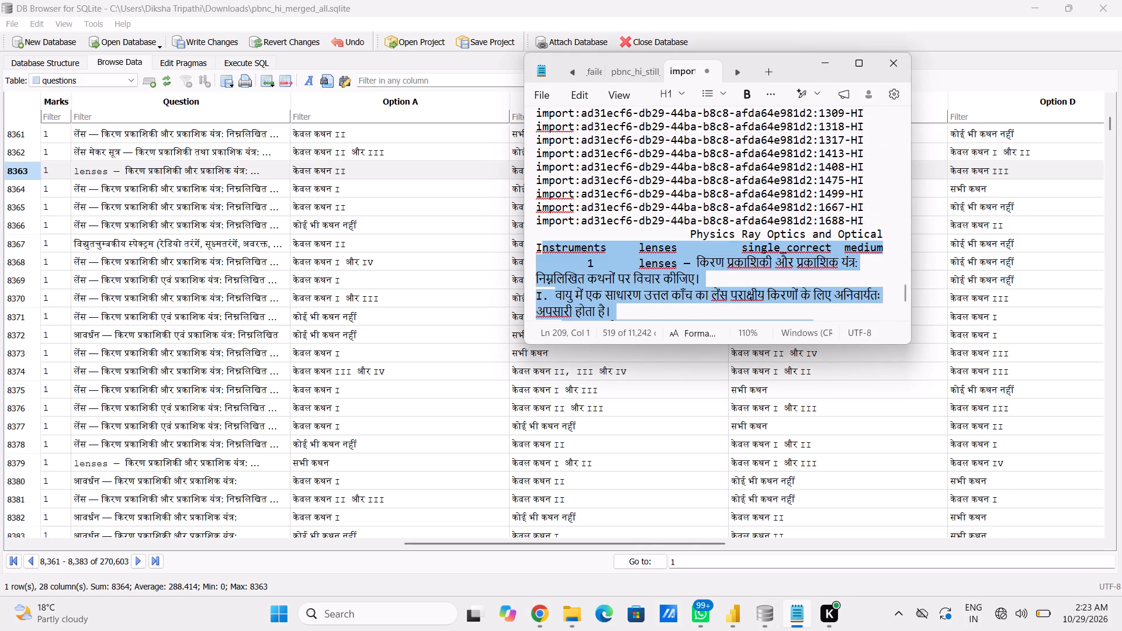
drag(539, 246, 540, 237)
key(BackSpace)
key(Return)
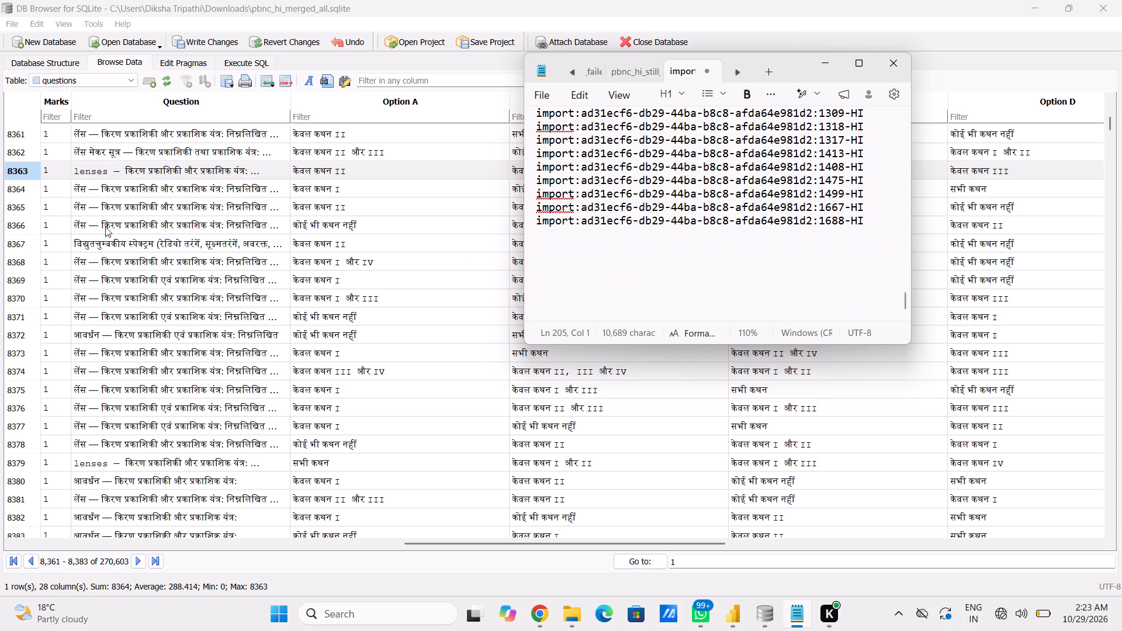
Copy the lenses question in row 8379 into the Notepad list, keeping only its import ID ending 1700-HI on its own line.
click(21, 460)
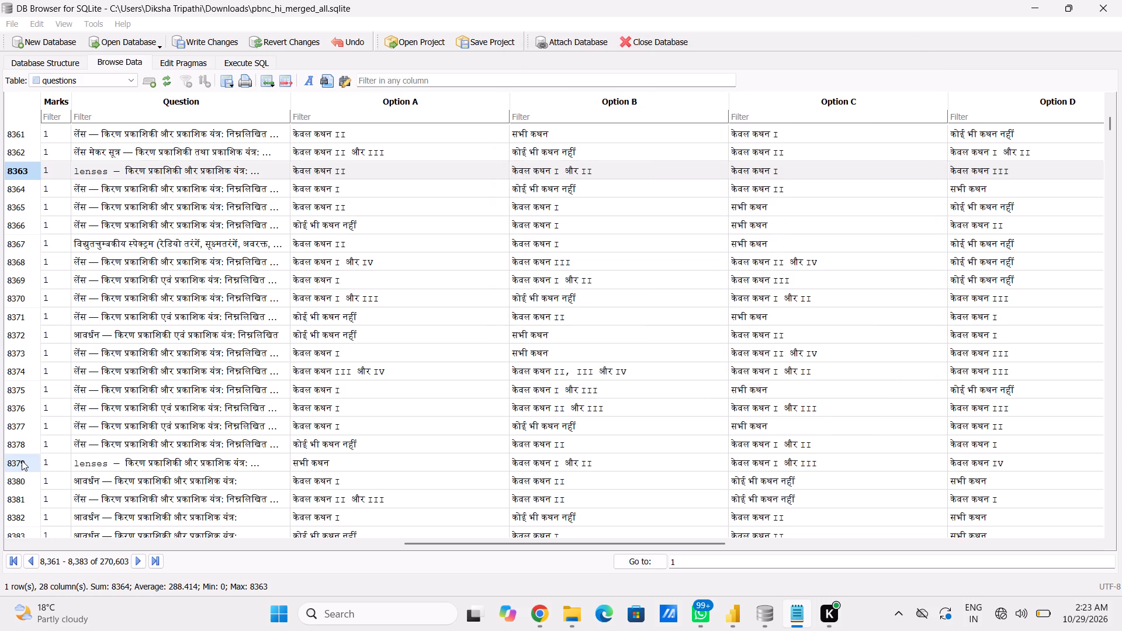
key(ctrl+c)
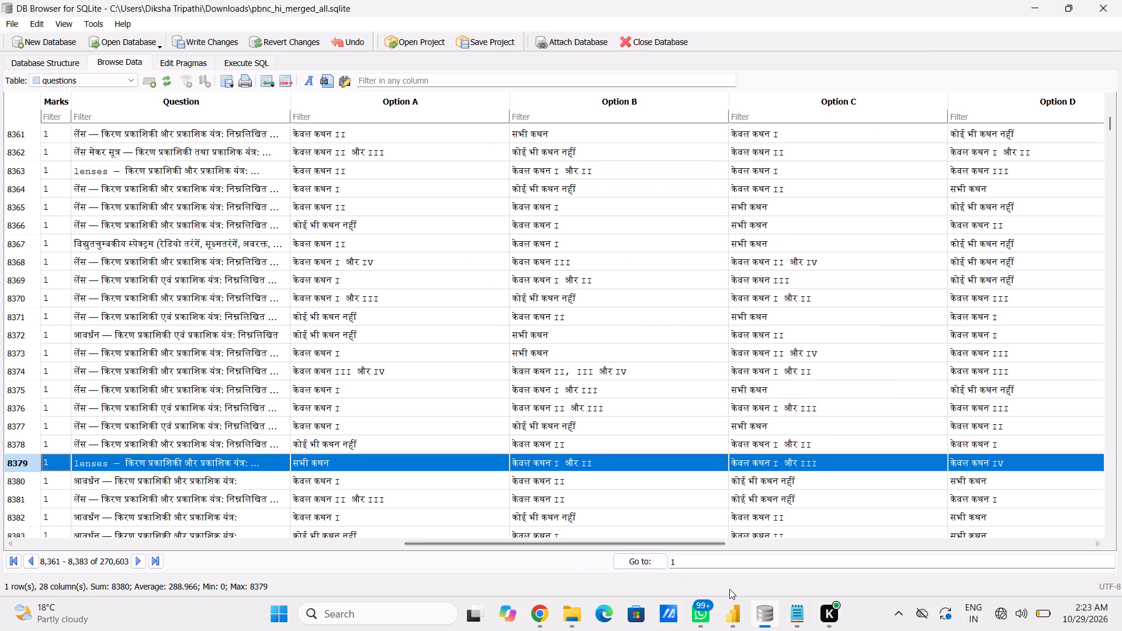
click(791, 619)
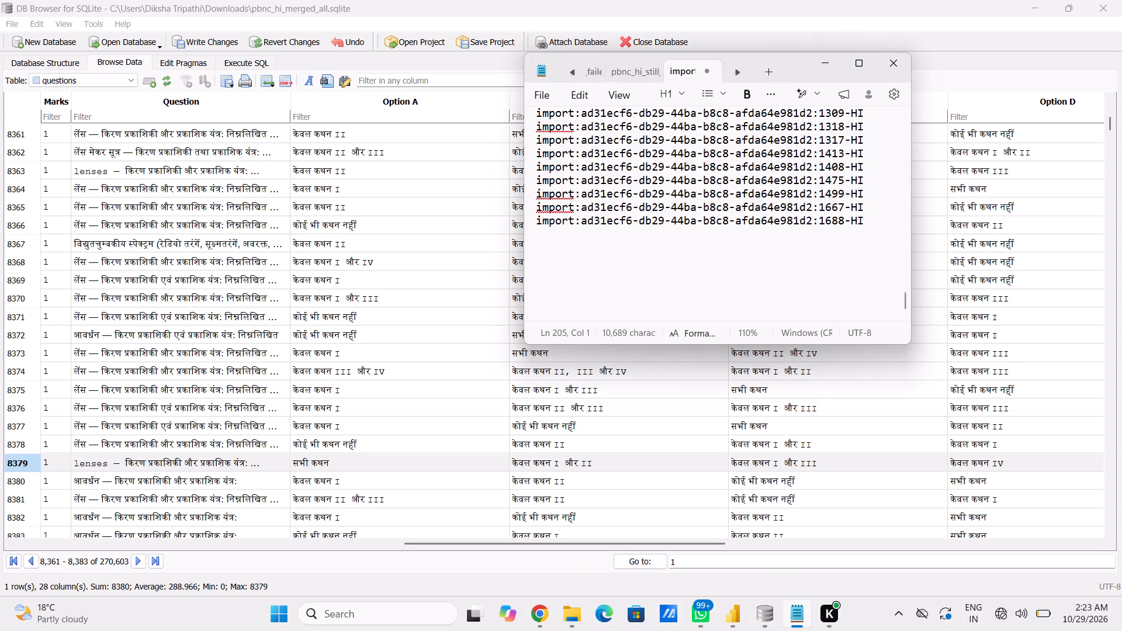
key(ctrl+v)
drag(542, 308, 545, 290)
scroll(545, 296, up, 2)
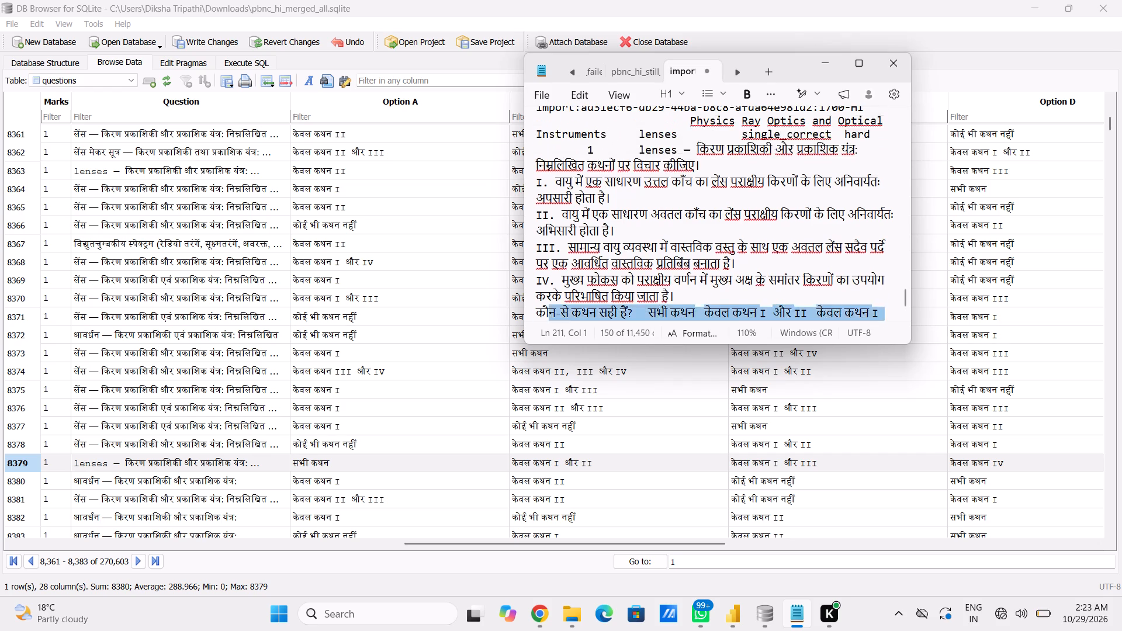
drag(545, 290, 542, 192)
scroll(545, 290, up, 1)
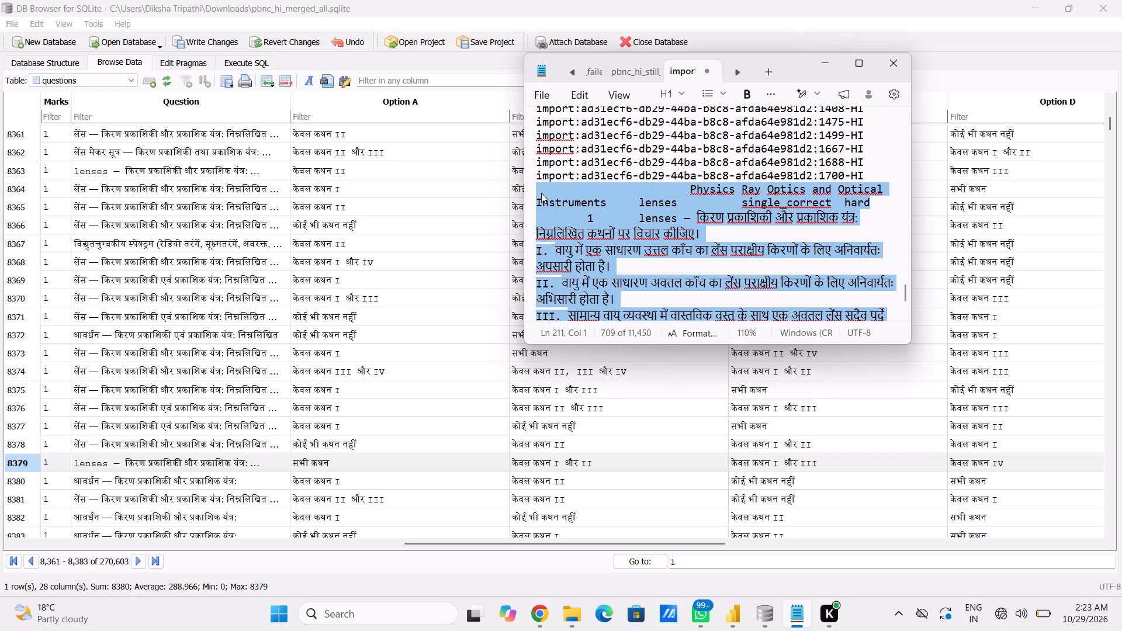
key(BackSpace)
key(Return)
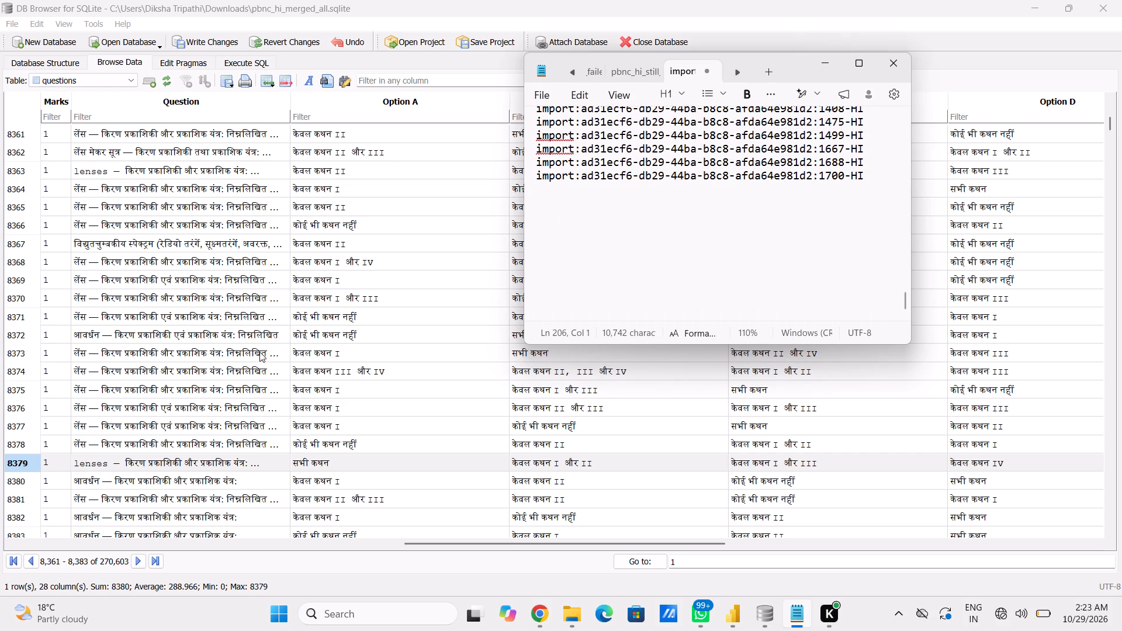
Copy the magnification question in row 8395 into the Notepad list, keeping only its import ID ending 1715-HI on its own line.
scroll(259, 344, down, 2)
scroll(138, 377, down, 1)
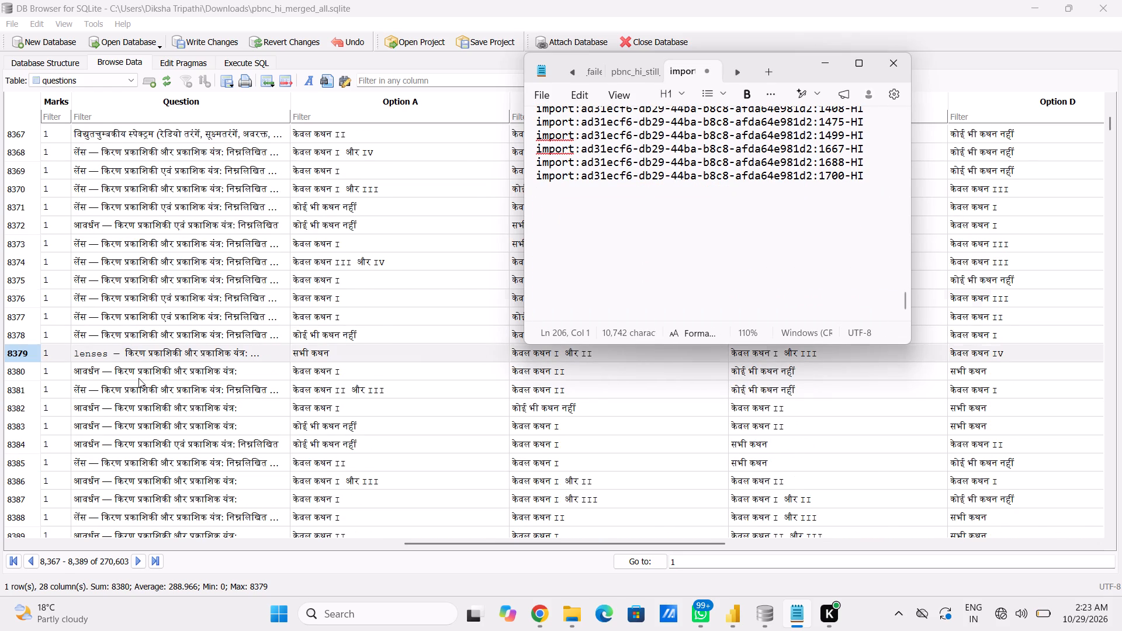
scroll(139, 378, down, 1)
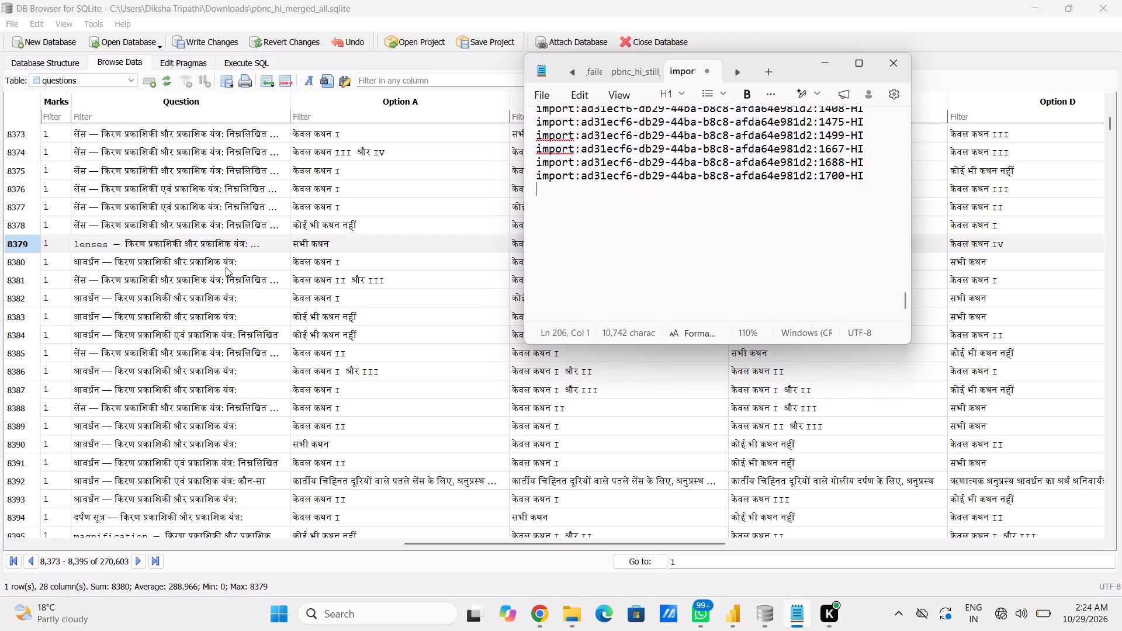
click(19, 519)
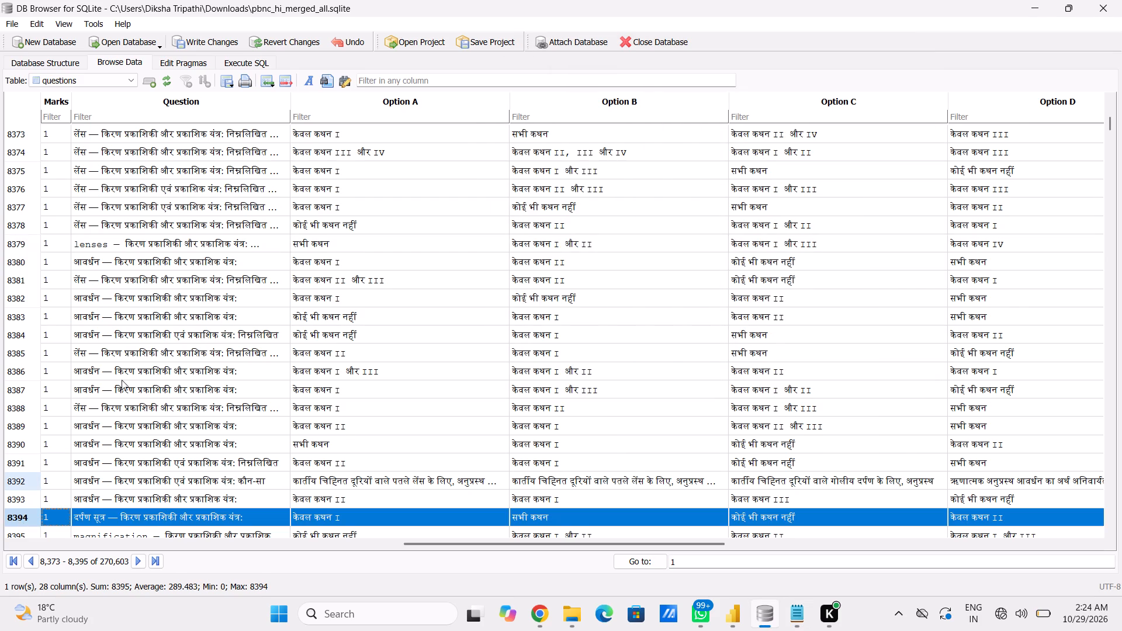
scroll(136, 363, down, 6)
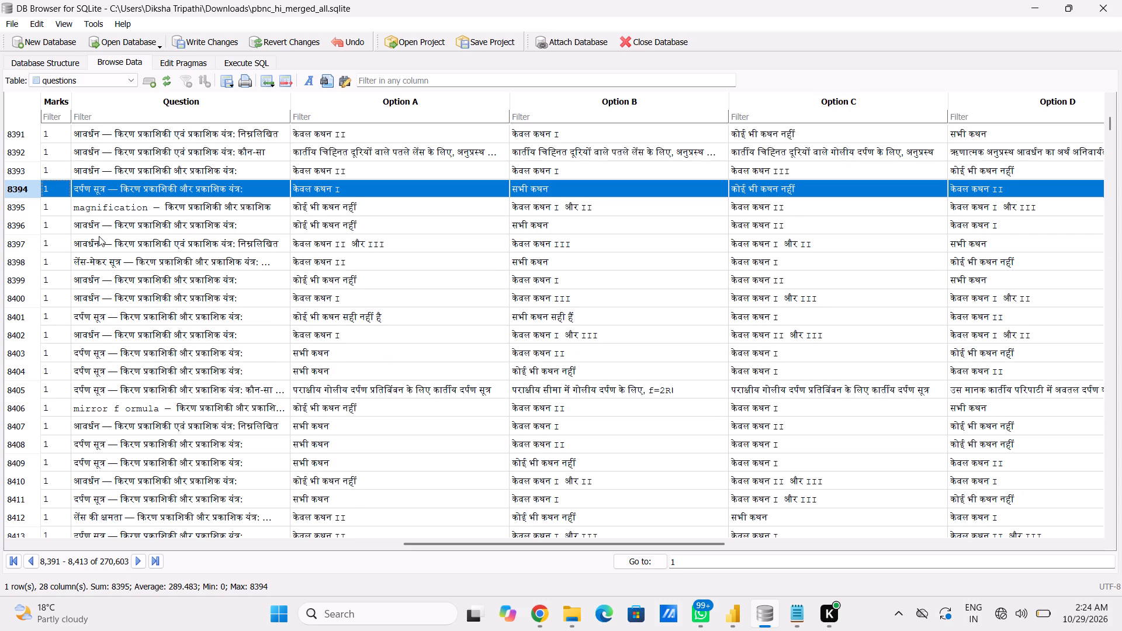
click(19, 204)
key(ctrl+c)
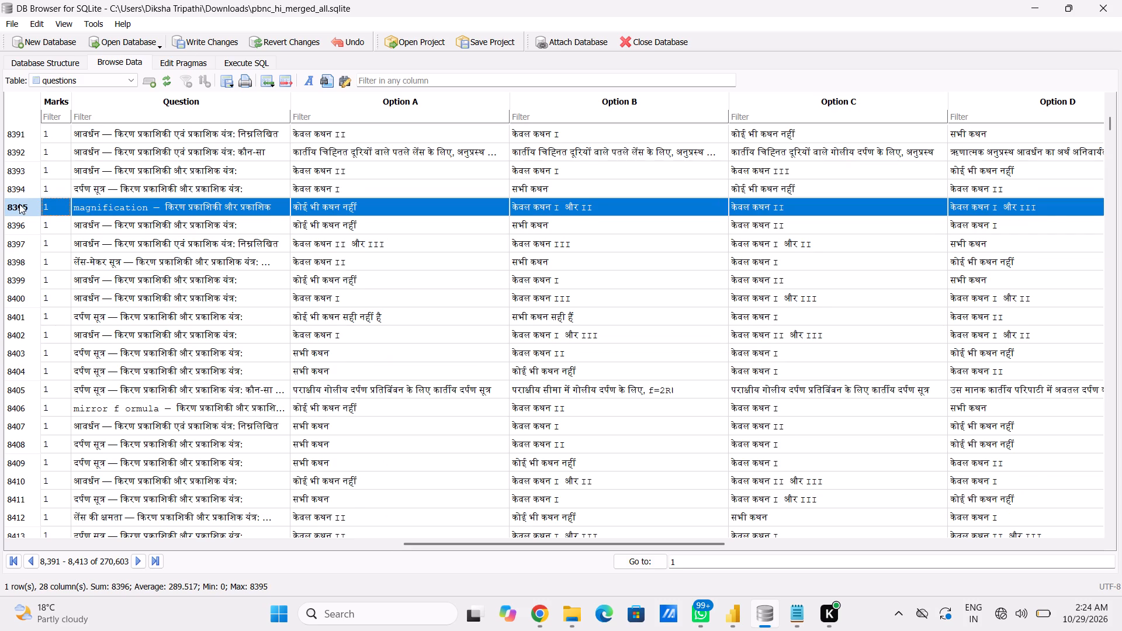
click(799, 609)
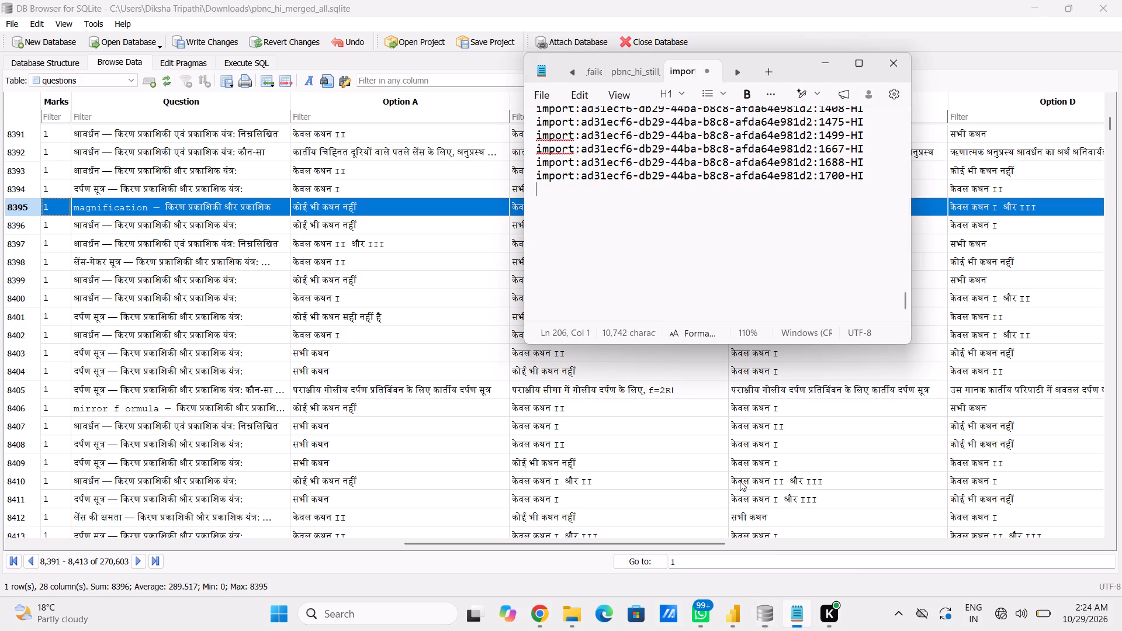
key(ctrl+v)
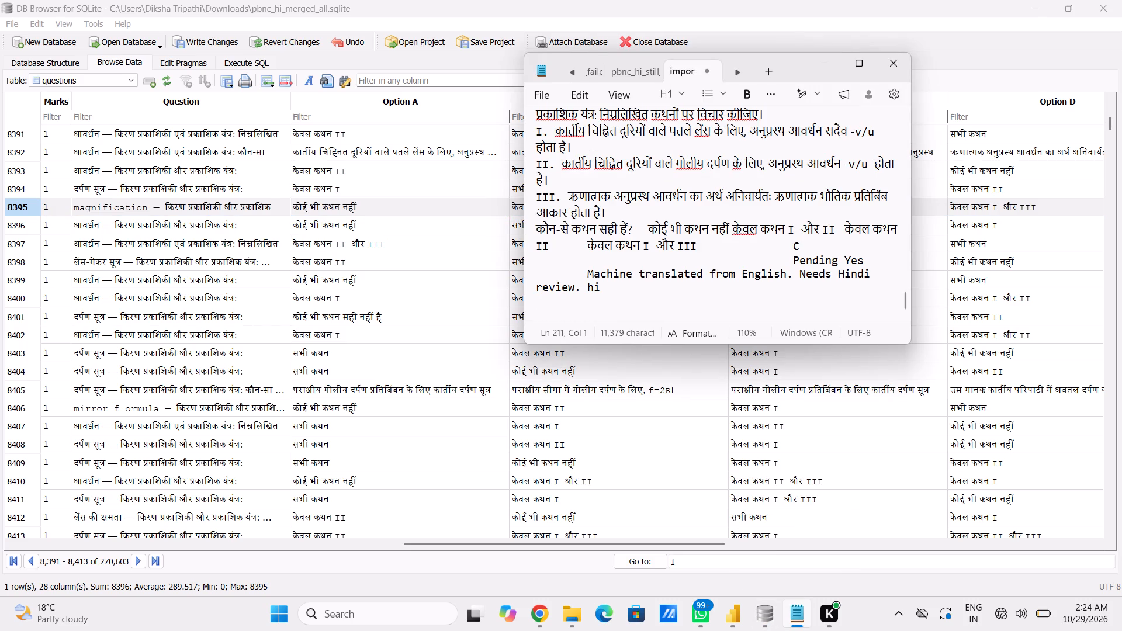
drag(536, 302, 537, 214)
scroll(531, 242, up, 3)
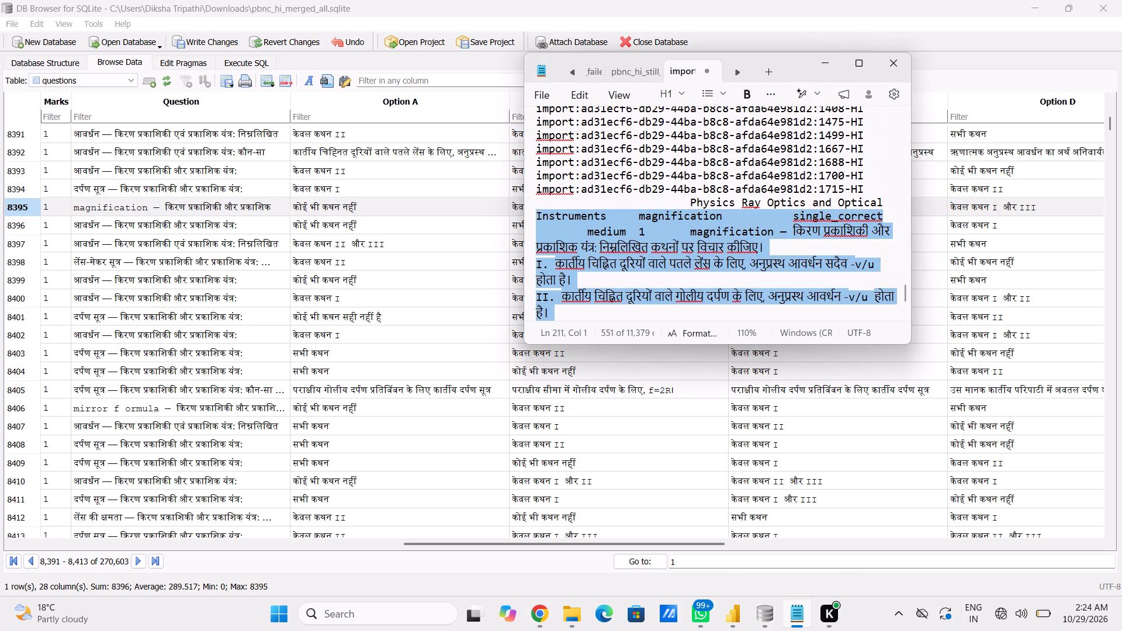
drag(537, 214, 538, 204)
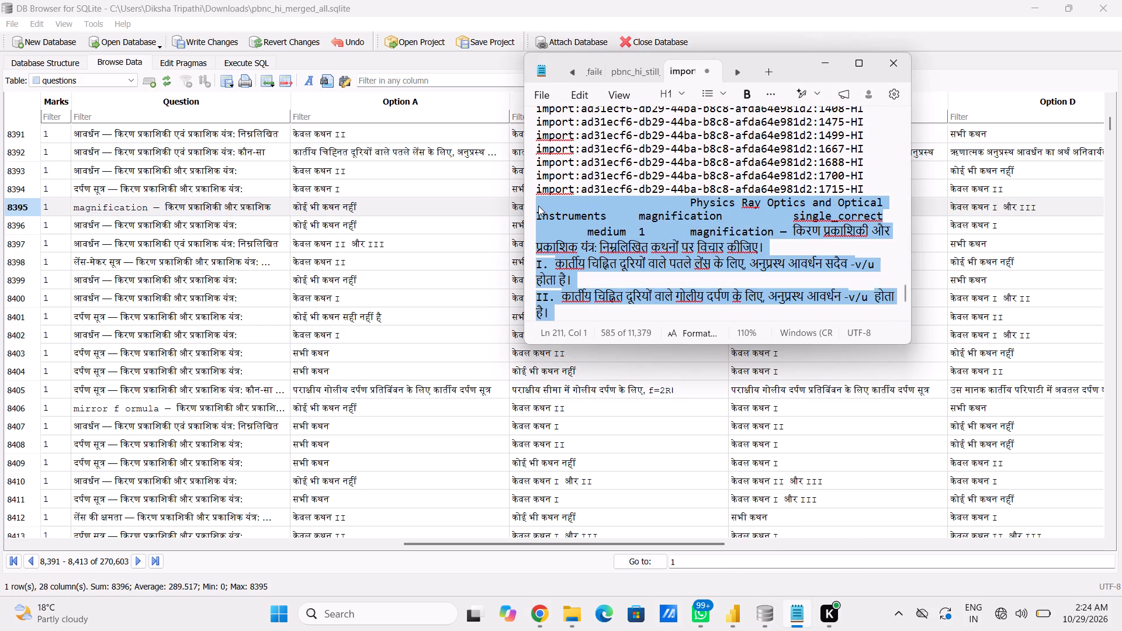
key(BackSpace)
key(Return)
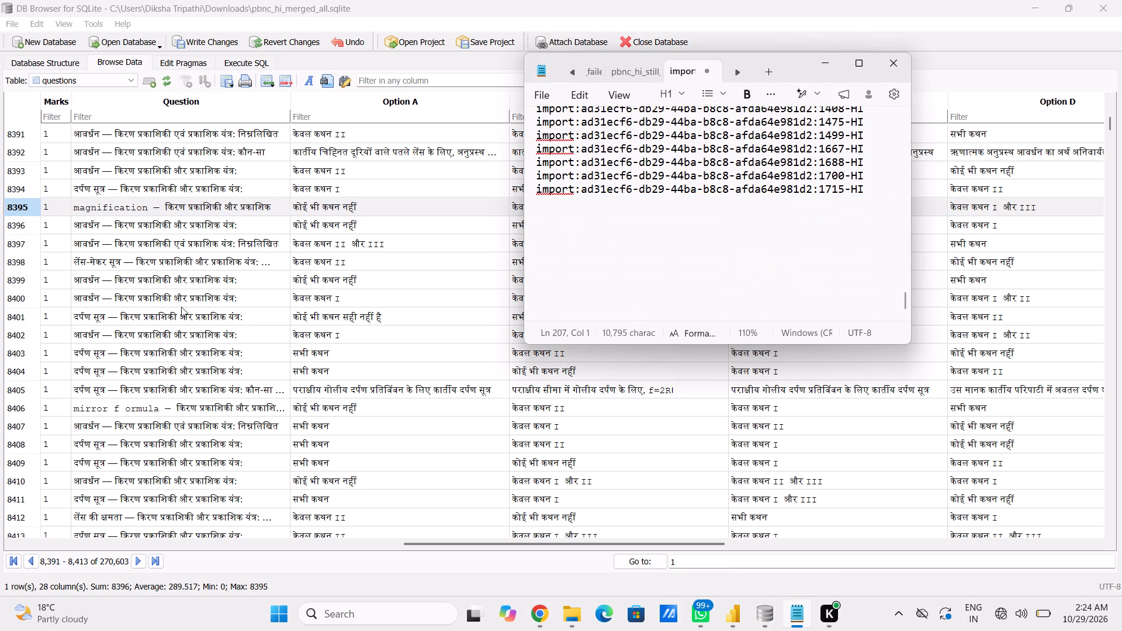
Copy the mirror formula question in row 8406 into the Notepad list, keeping only its import ID ending 1735-HI on its own line.
click(26, 410)
key(ctrl+c)
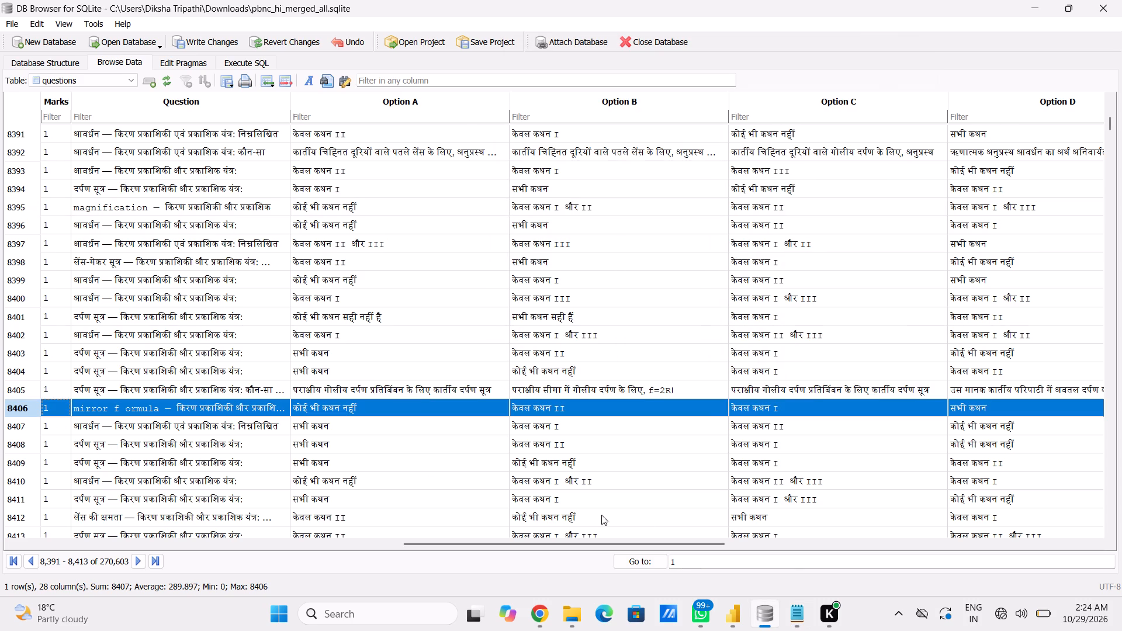
click(789, 608)
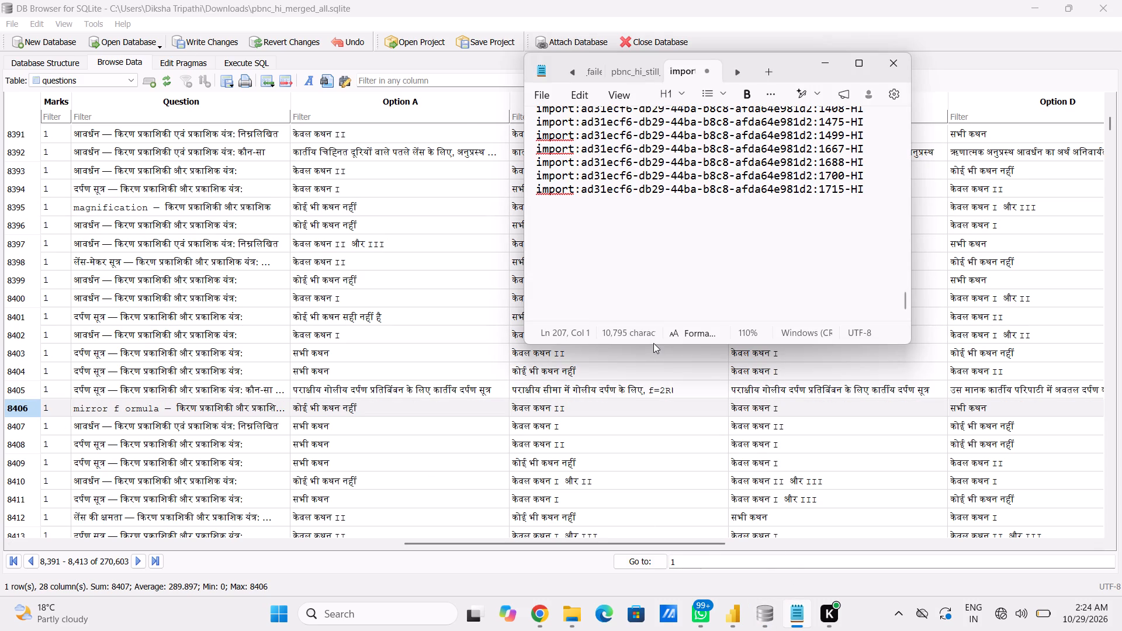
key(ctrl+v)
drag(556, 314, 548, 283)
scroll(550, 290, up, 3)
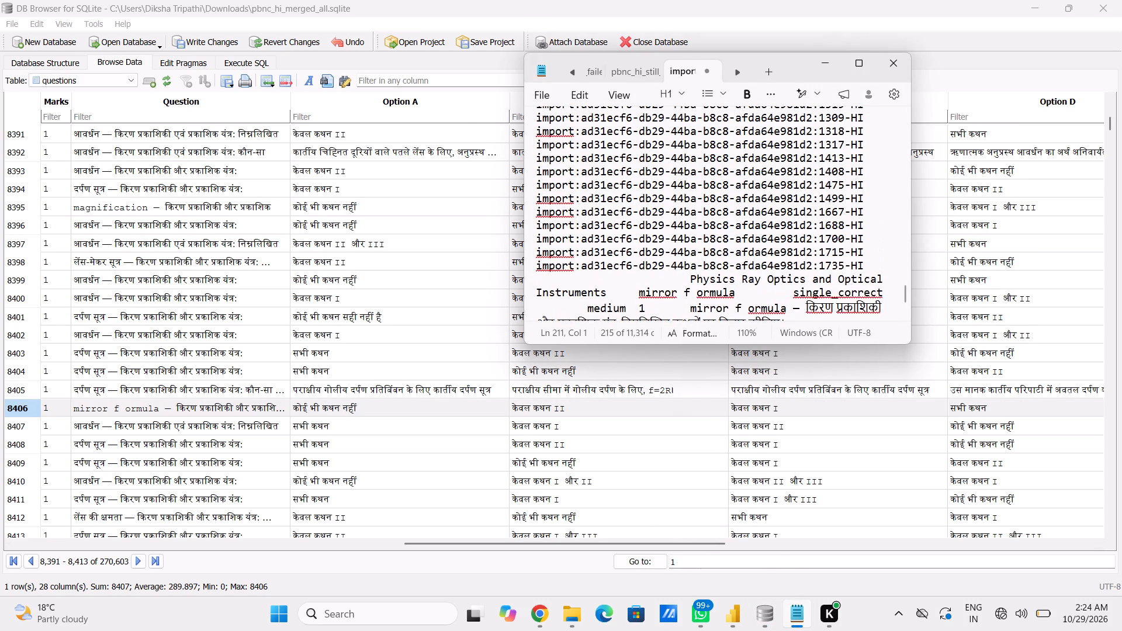
drag(548, 283, 525, 283)
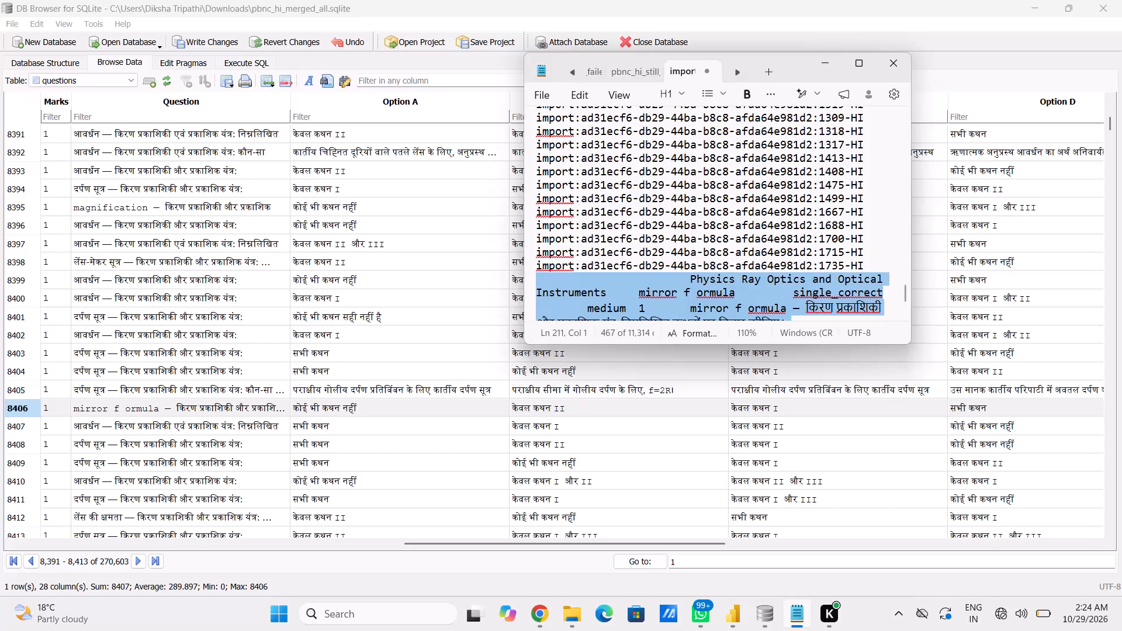
key(BackSpace)
key(Return)
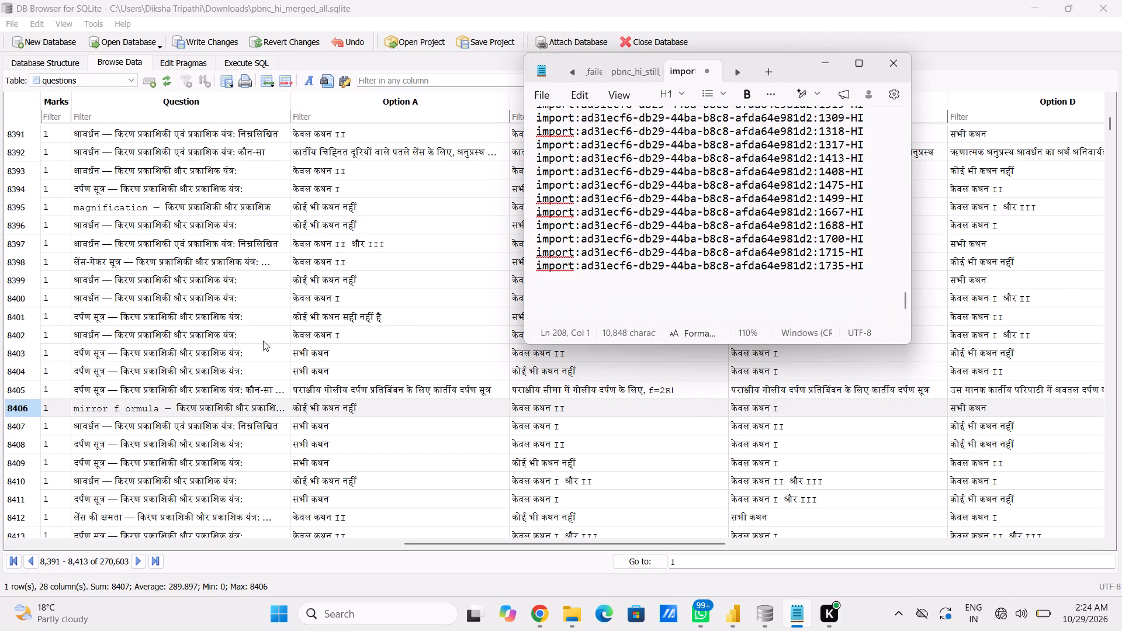
Examine the question texts in the database from row 8407 onward for topic names still written in English.
scroll(82, 404, down, 5)
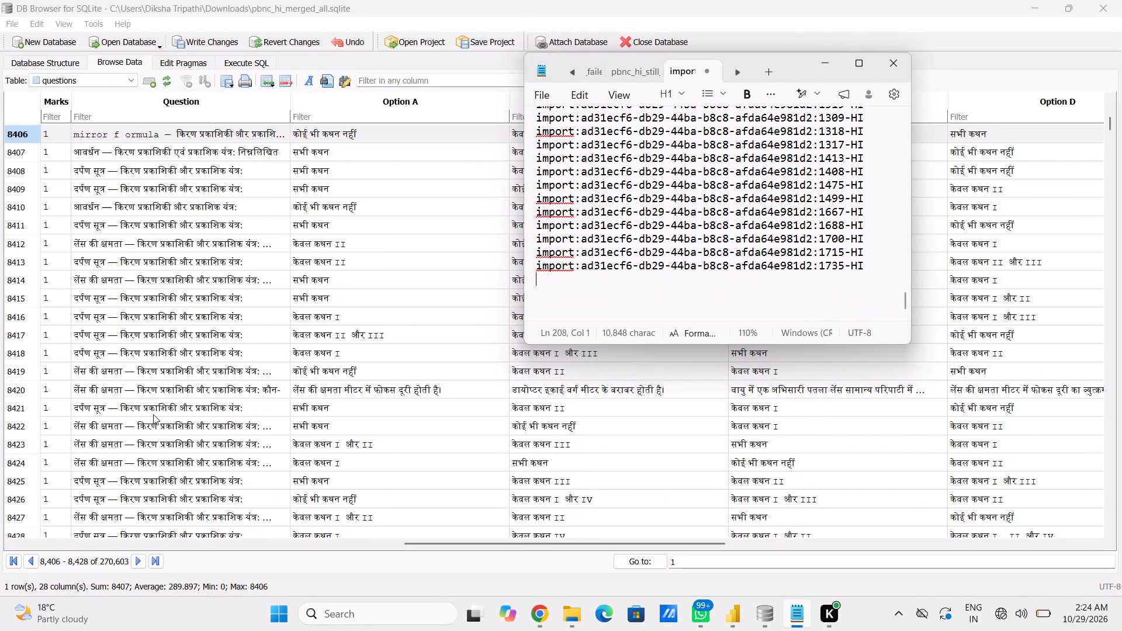
click(21, 512)
scroll(124, 242, down, 3)
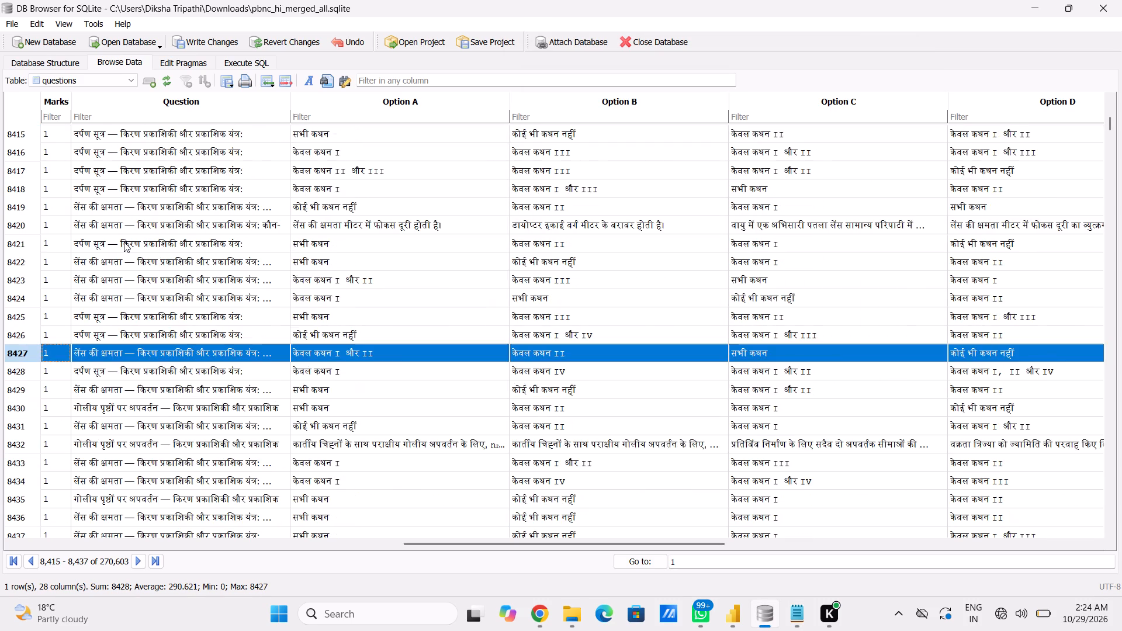
scroll(124, 242, down, 4)
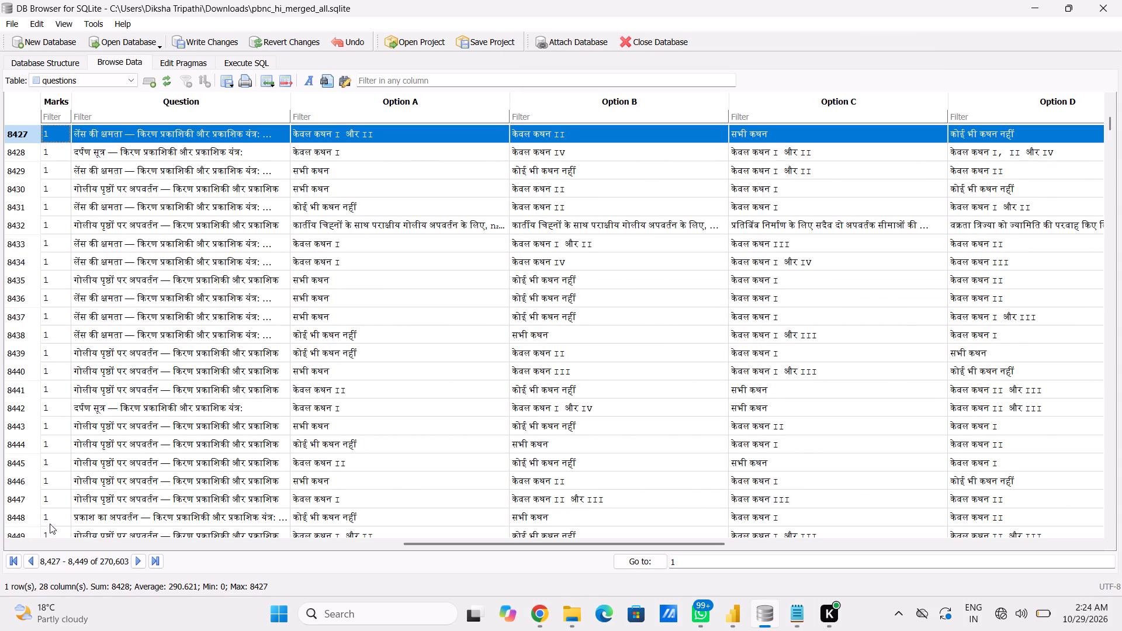
click(30, 516)
scroll(220, 248, down, 3)
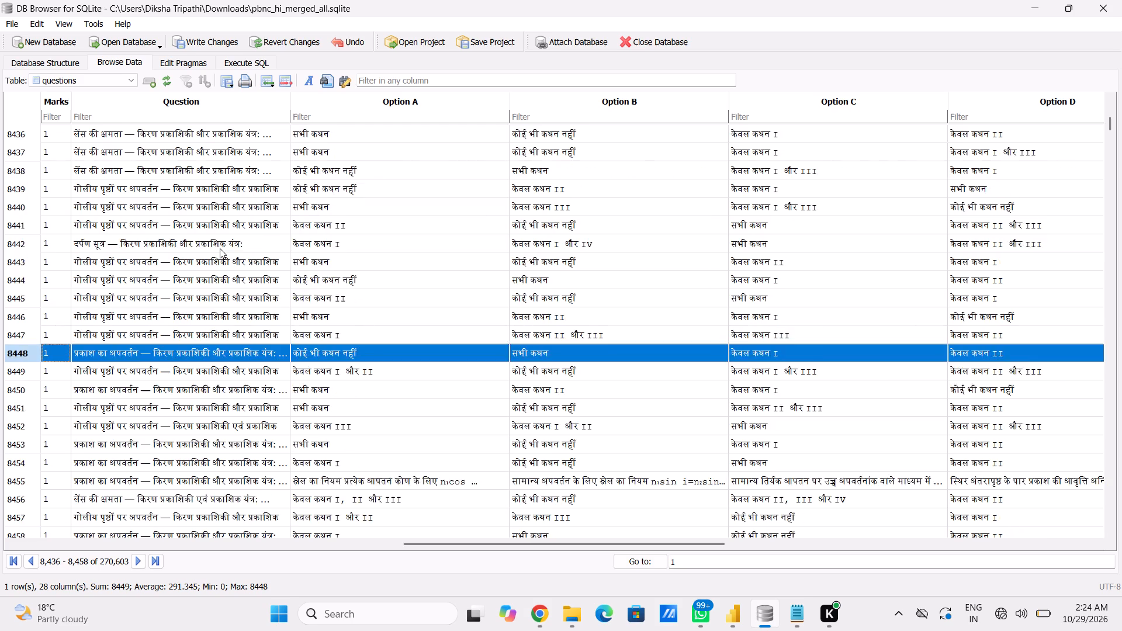
scroll(220, 248, down, 4)
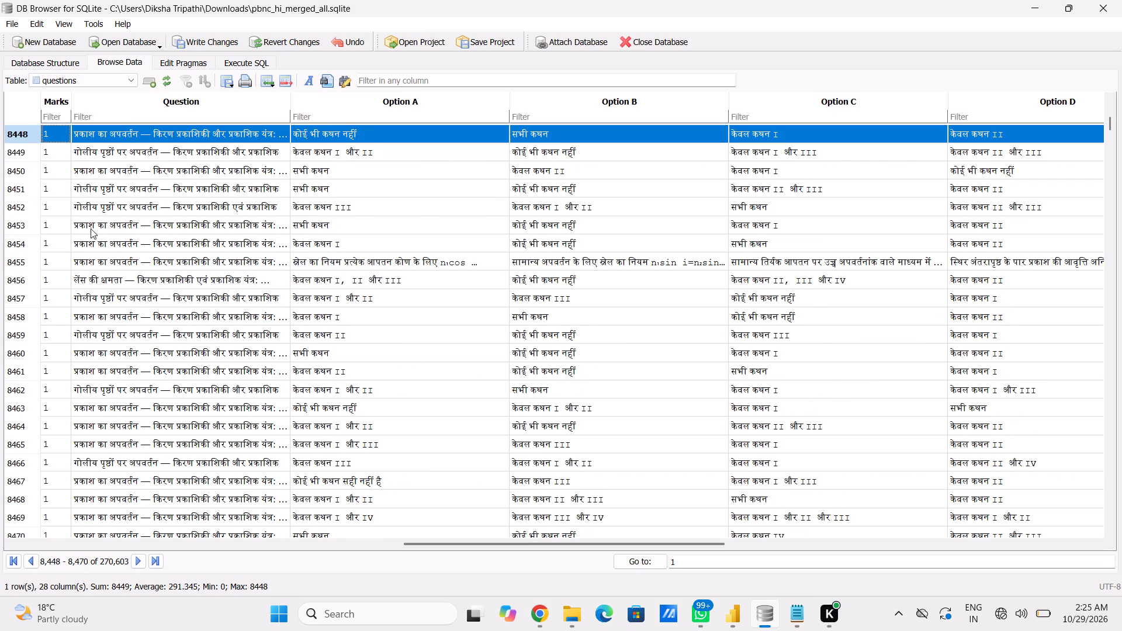
click(19, 518)
scroll(297, 143, down, 5)
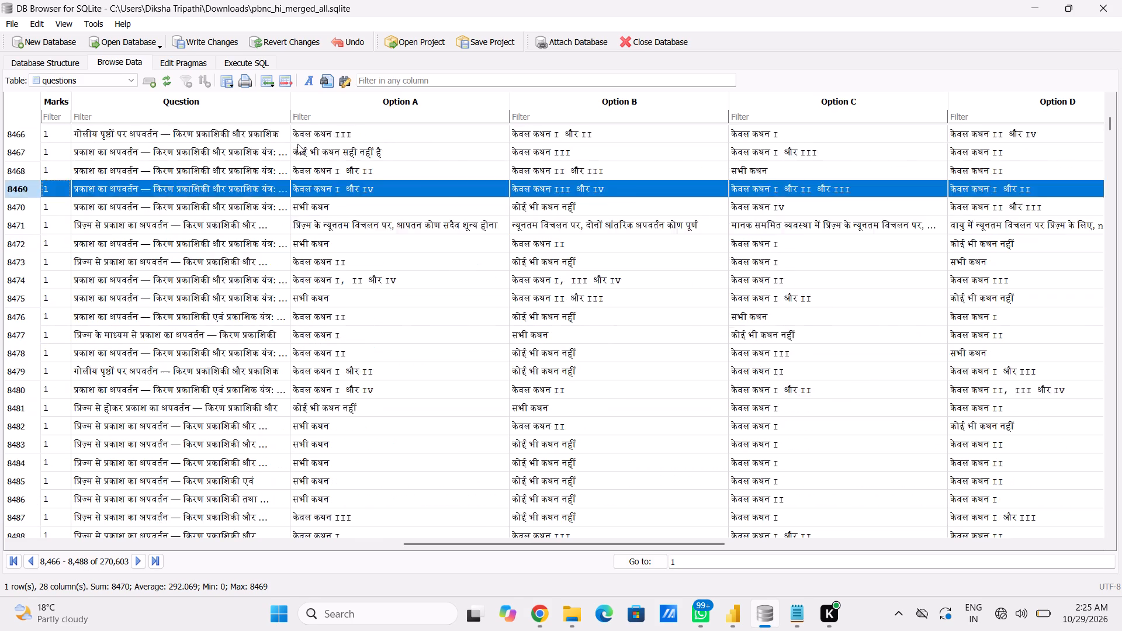
scroll(297, 144, down, 2)
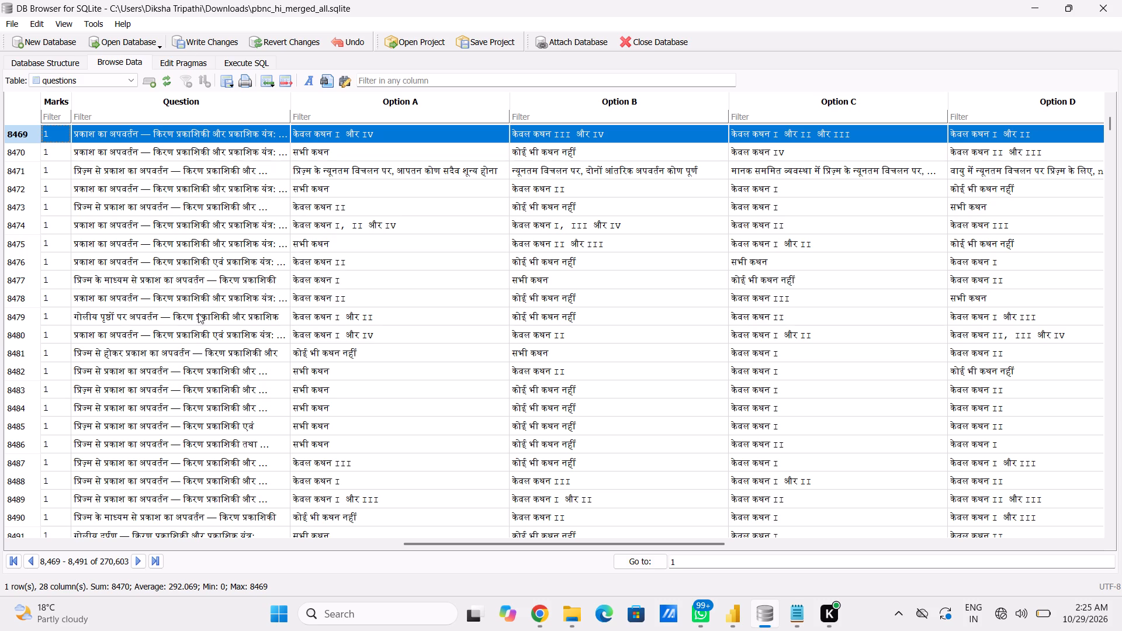
click(23, 513)
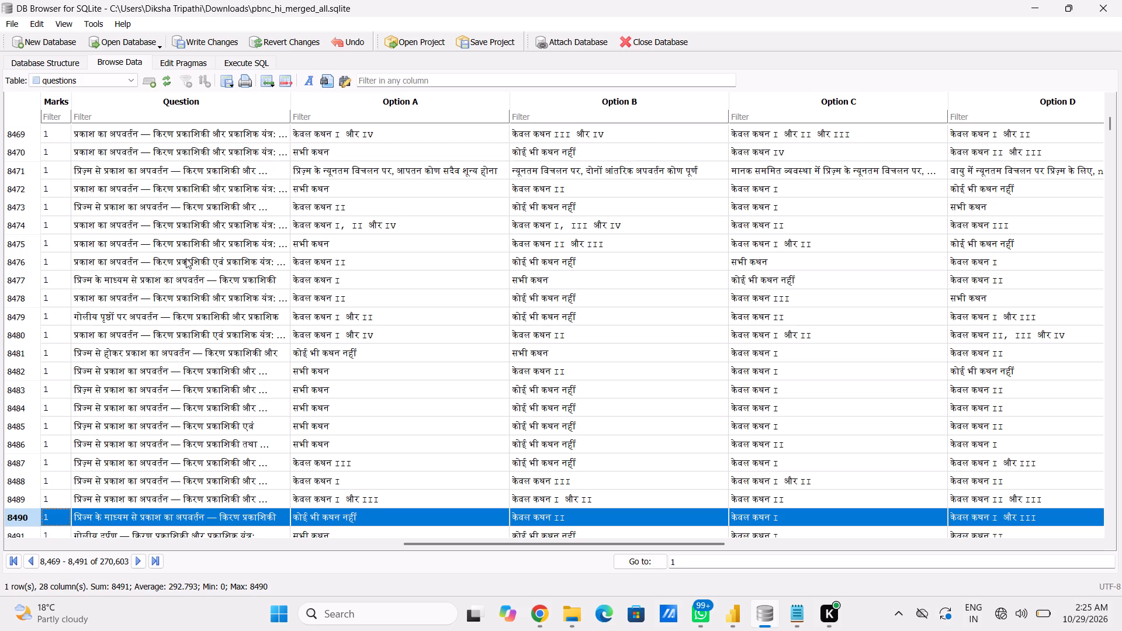
scroll(203, 230, down, 4)
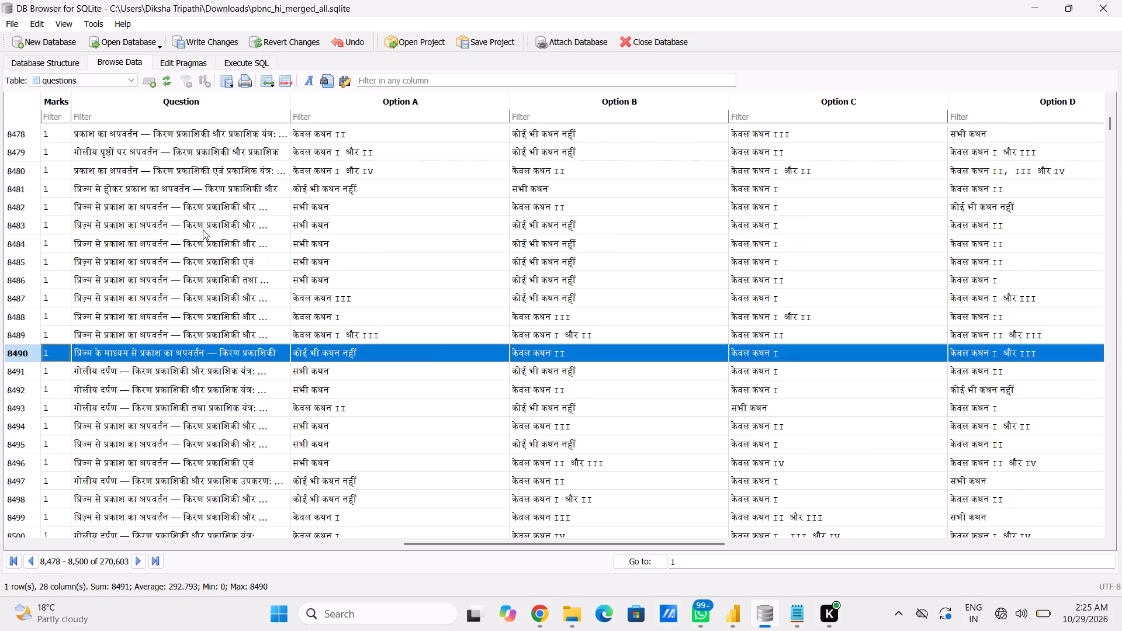
scroll(203, 230, down, 4)
scroll(208, 227, up, 1)
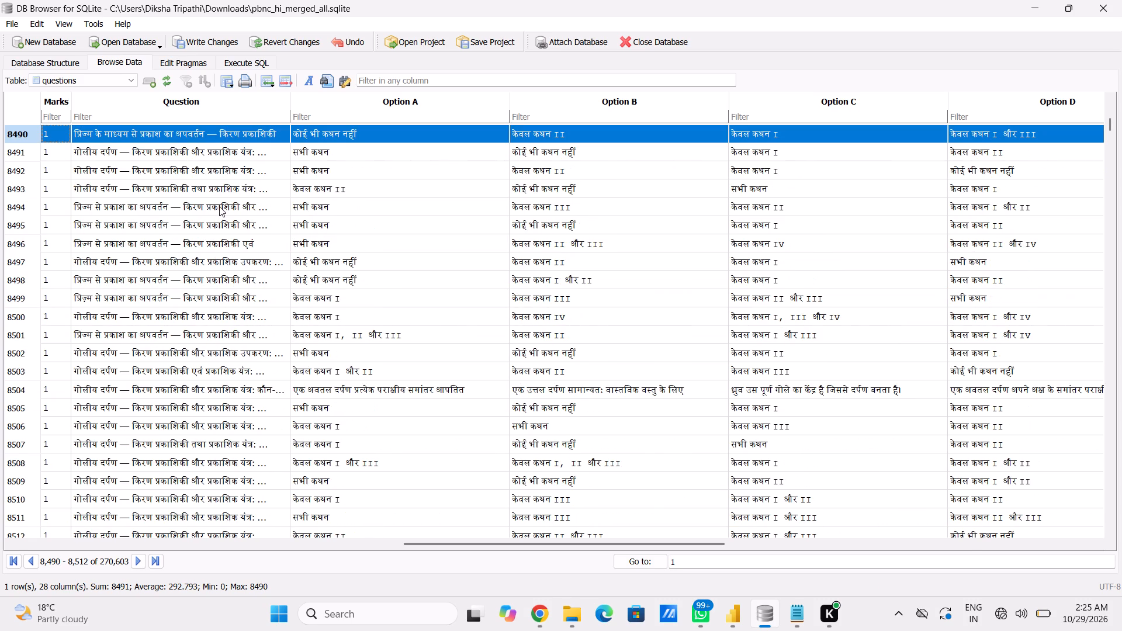
scroll(219, 206, down, 5)
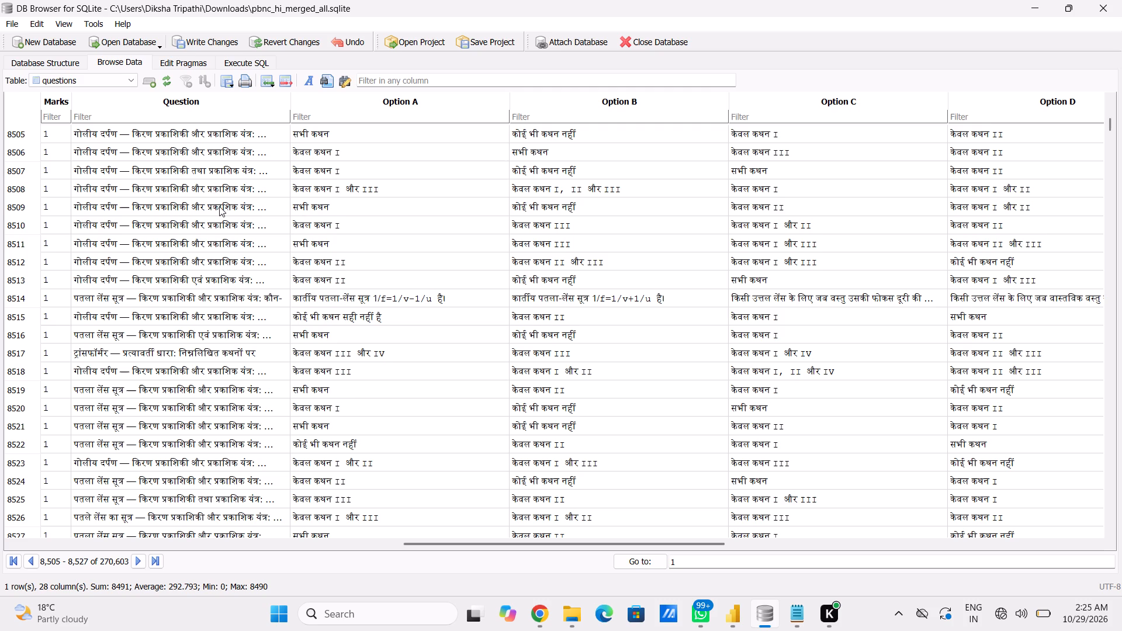
scroll(219, 206, down, 3)
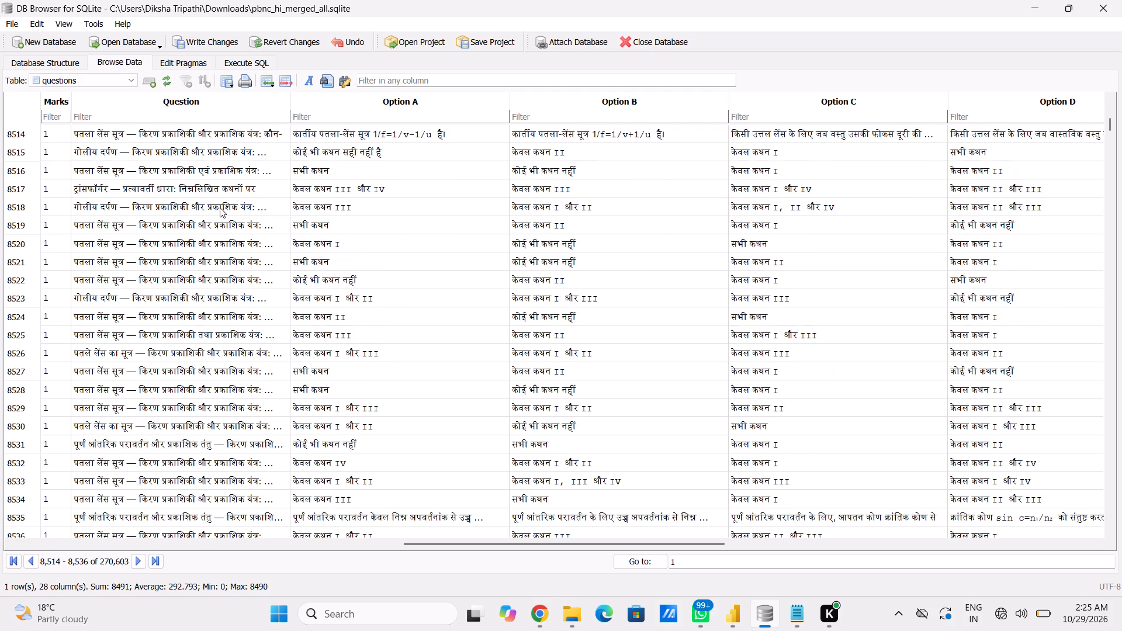
scroll(220, 207, down, 3)
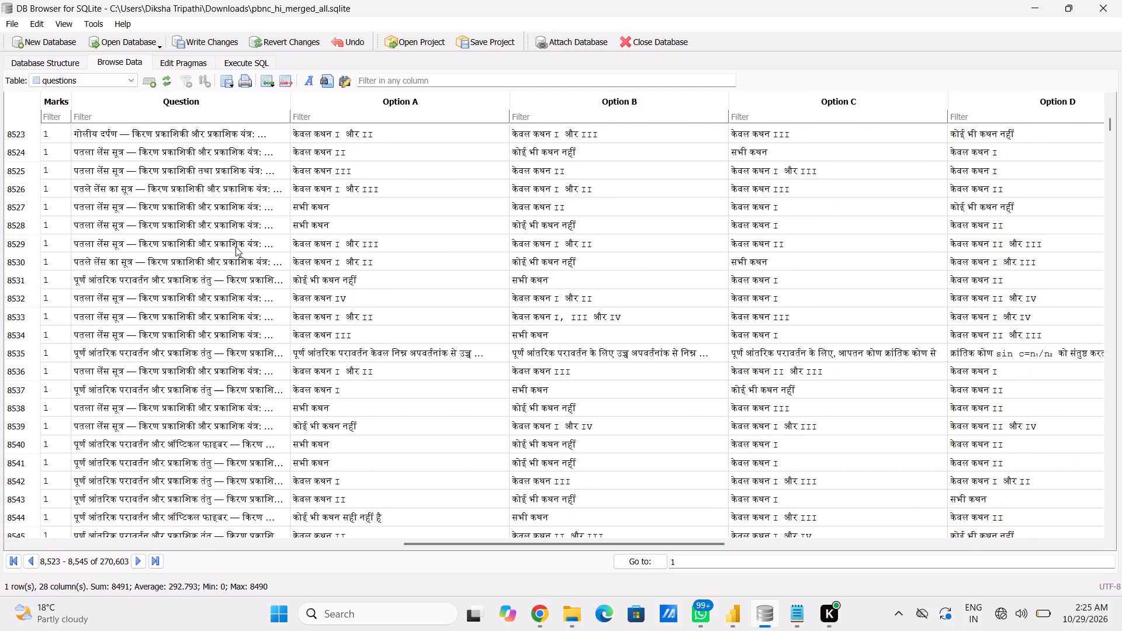
scroll(236, 247, down, 4)
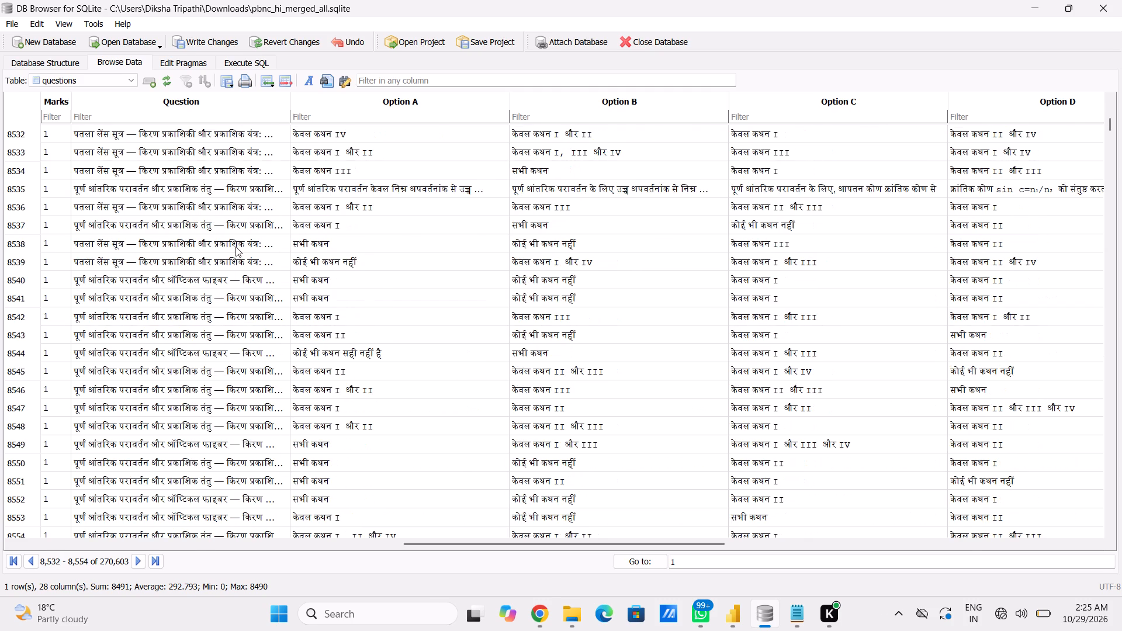
scroll(236, 247, down, 5)
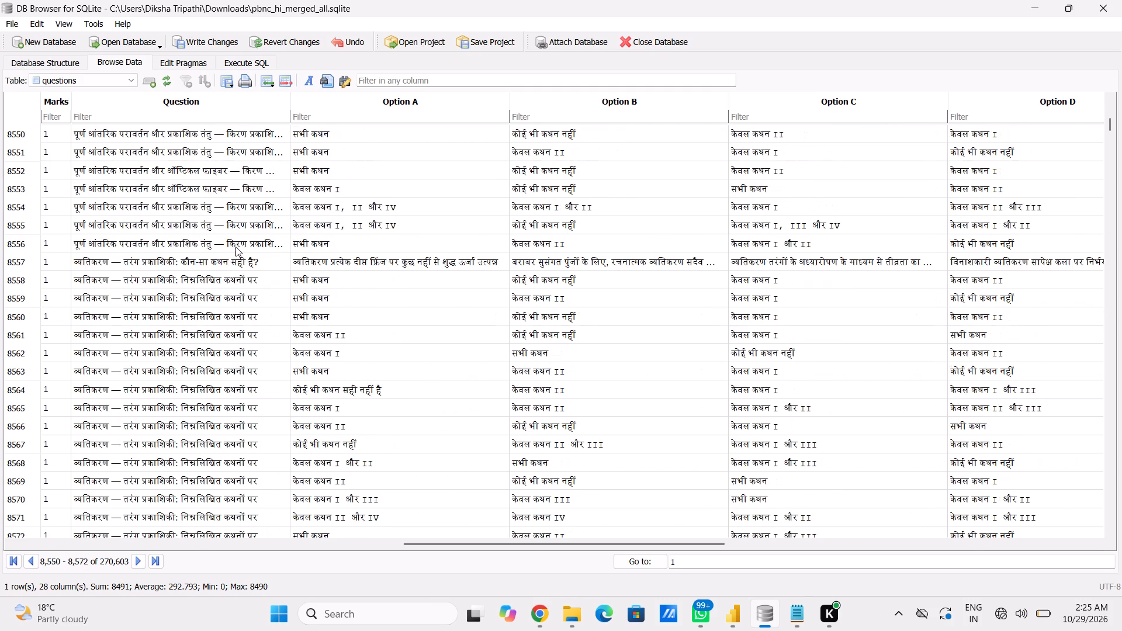
scroll(236, 247, down, 6)
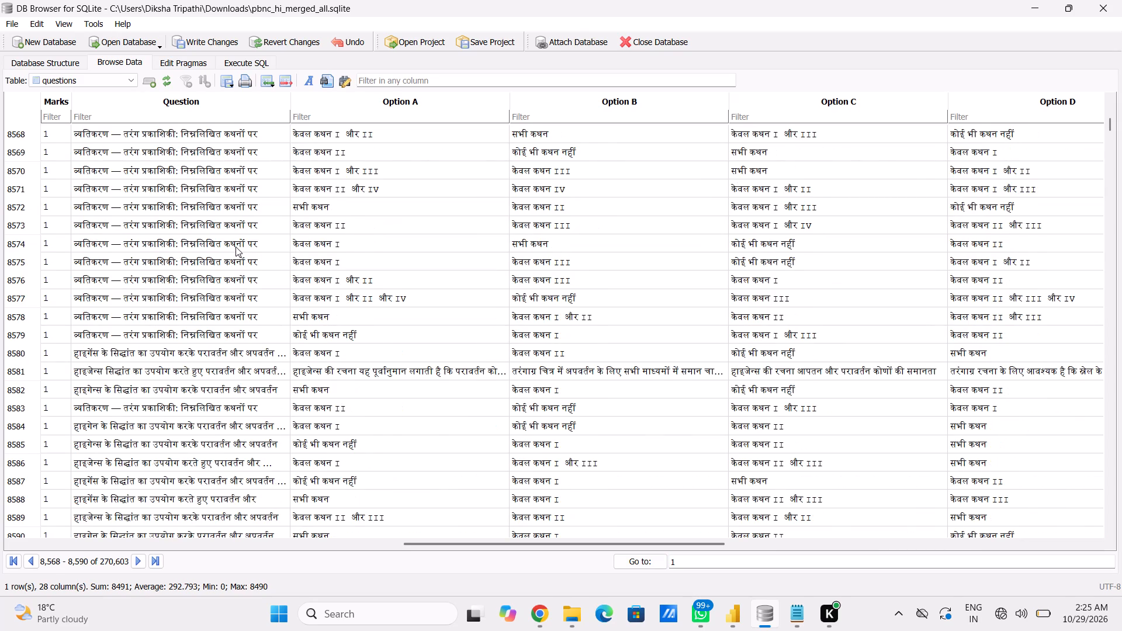
scroll(236, 247, down, 4)
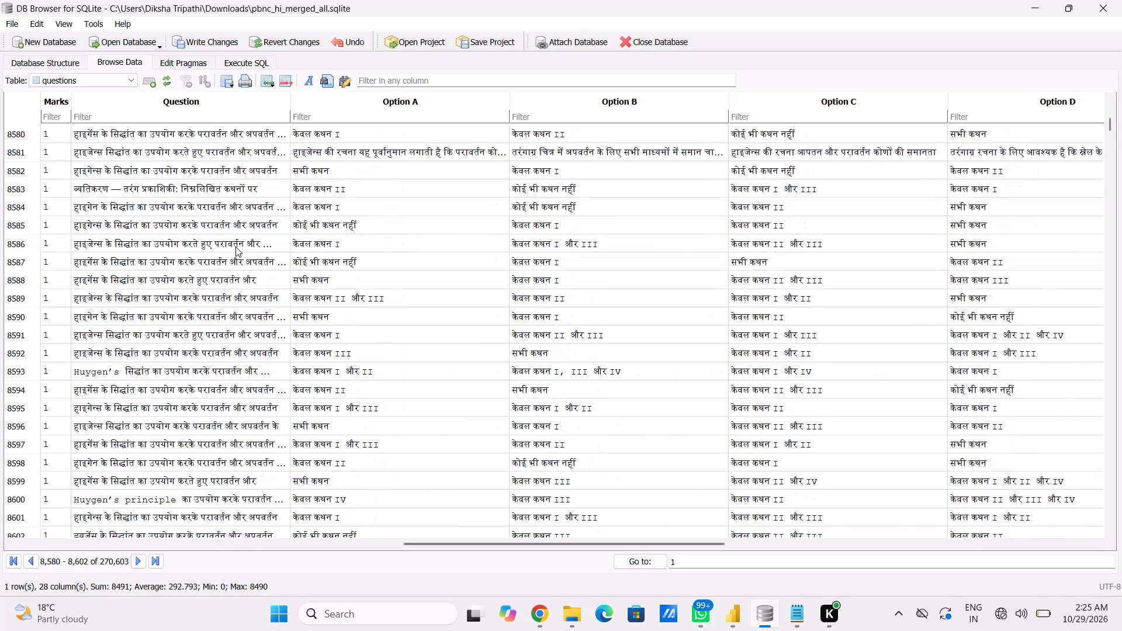
scroll(236, 247, down, 1)
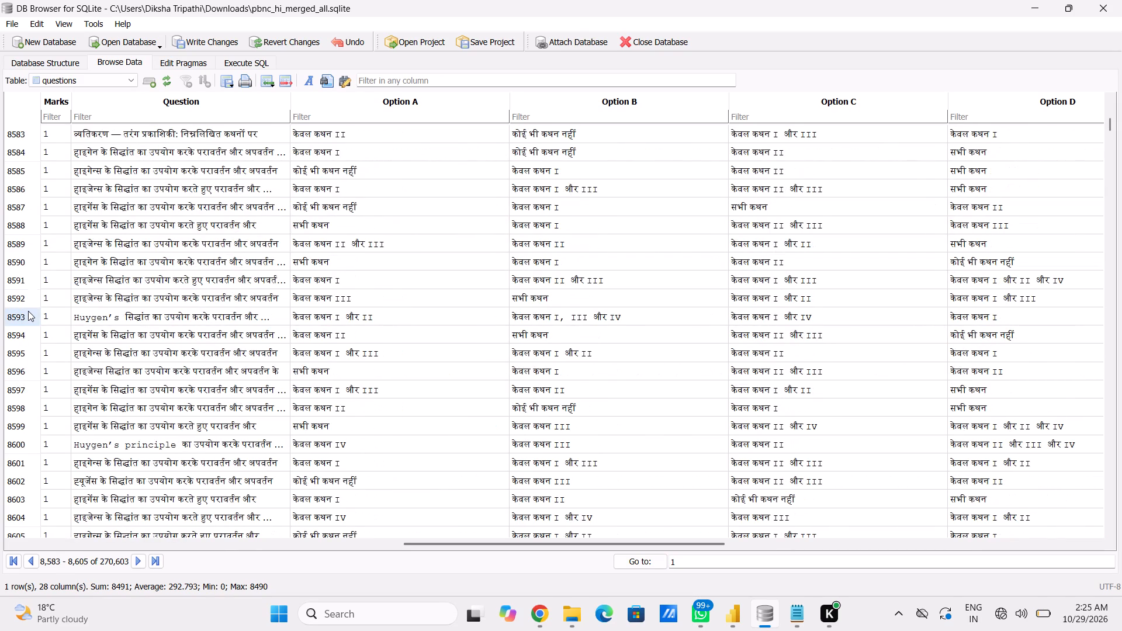
Copy the Huygen's question in row 8593 into the Notepad list, keeping only its import ID ending 1934-HI on its own line.
click(28, 311)
key(ctrl+c)
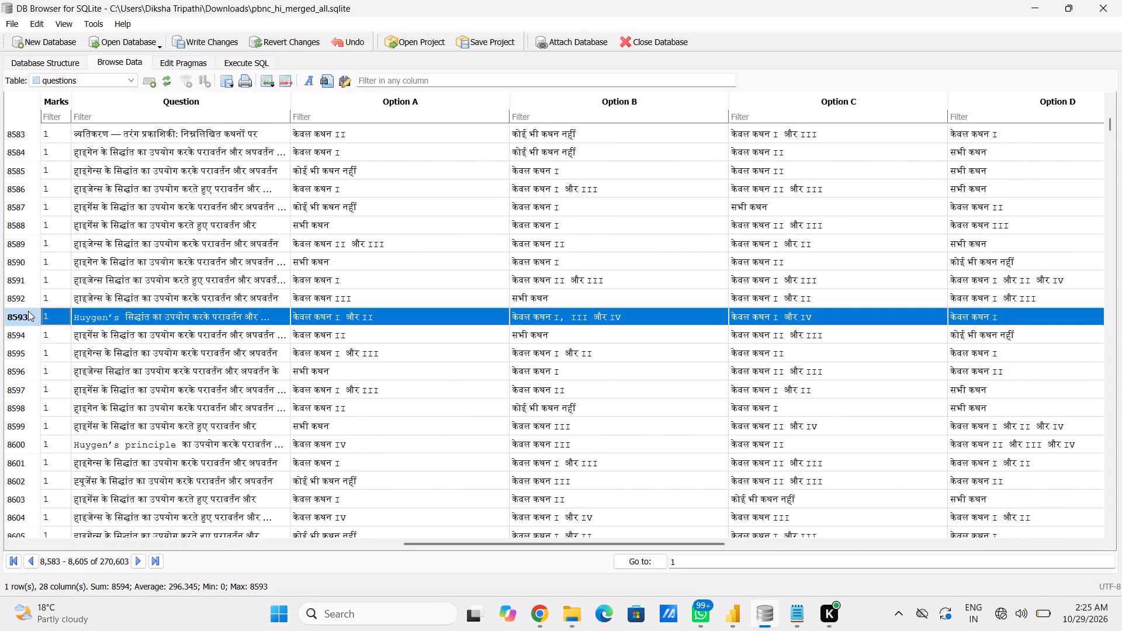
click(803, 622)
key(ctrl+v)
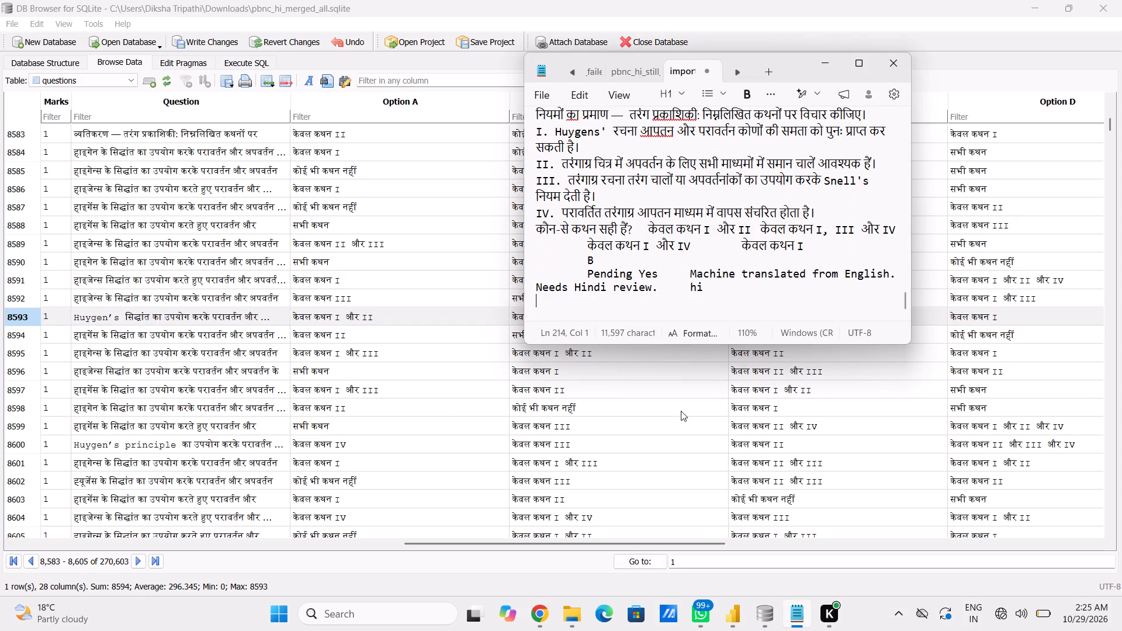
drag(546, 306, 535, 229)
scroll(544, 295, up, 2)
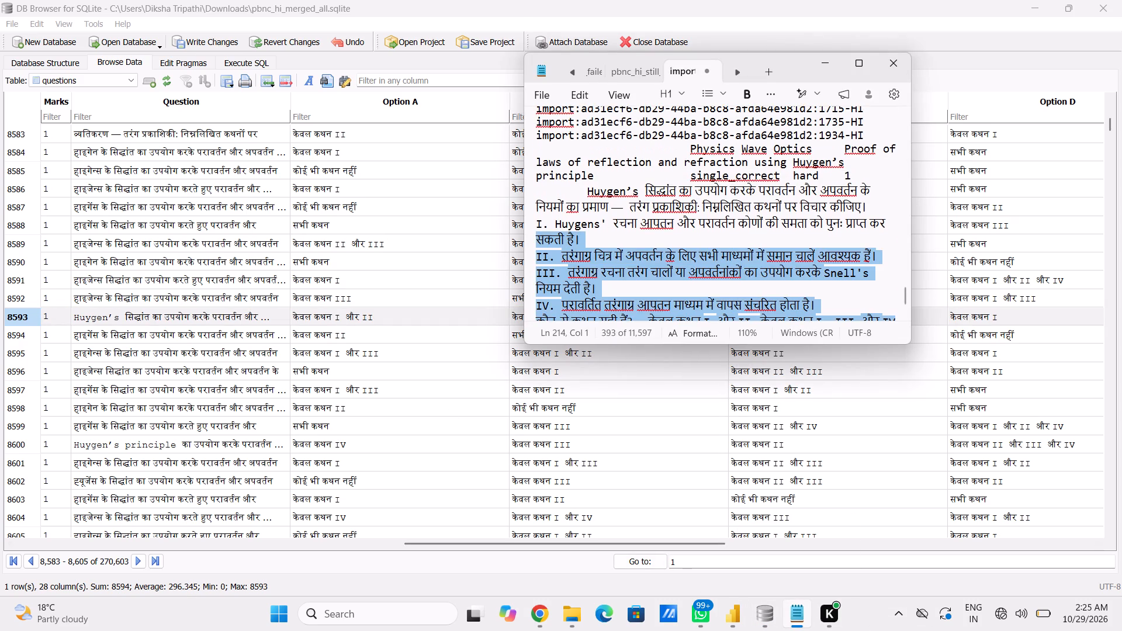
drag(535, 229, 531, 150)
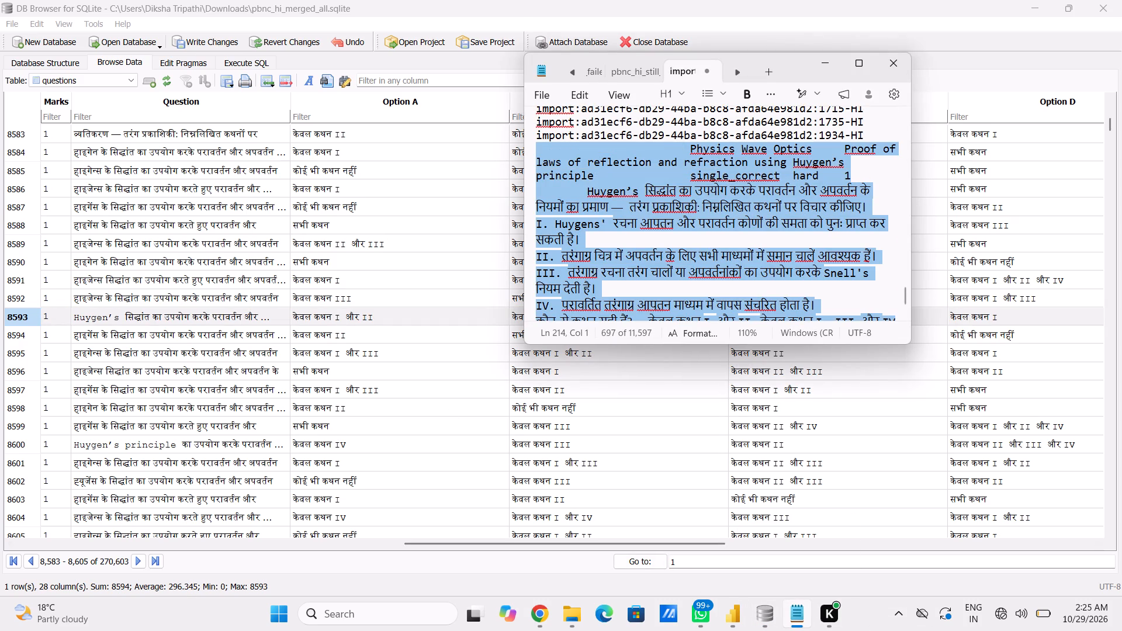
key(BackSpace)
key(Return)
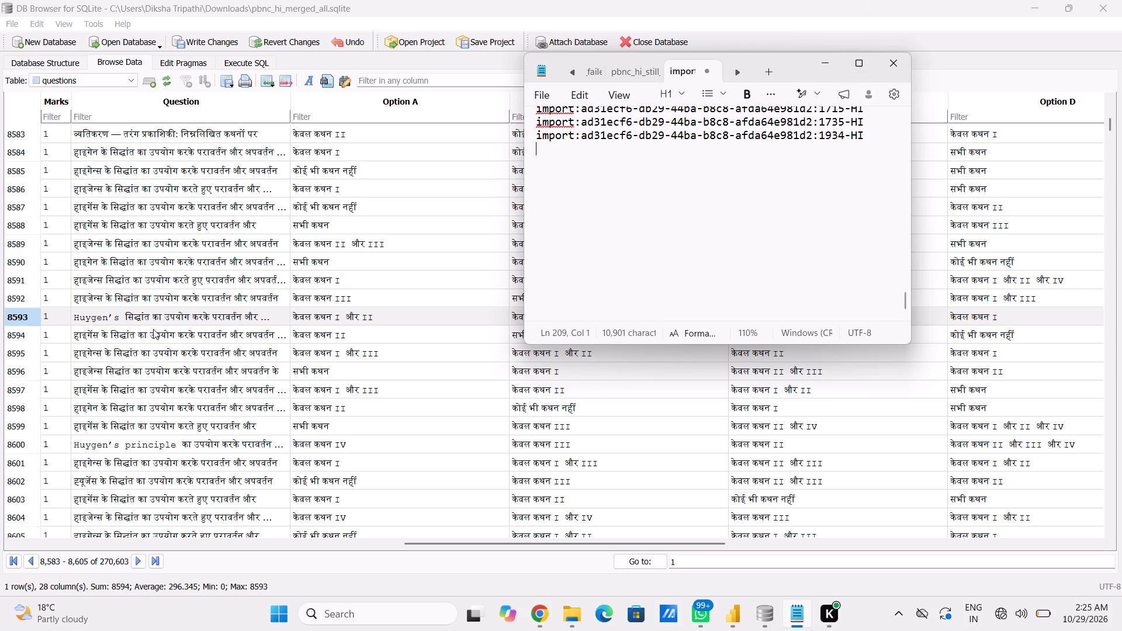
Copy the Huygen's principle question in row 8600 into the Notepad list, keeping only its import ID ending 1937-HI on its own line.
scroll(91, 316, down, 1)
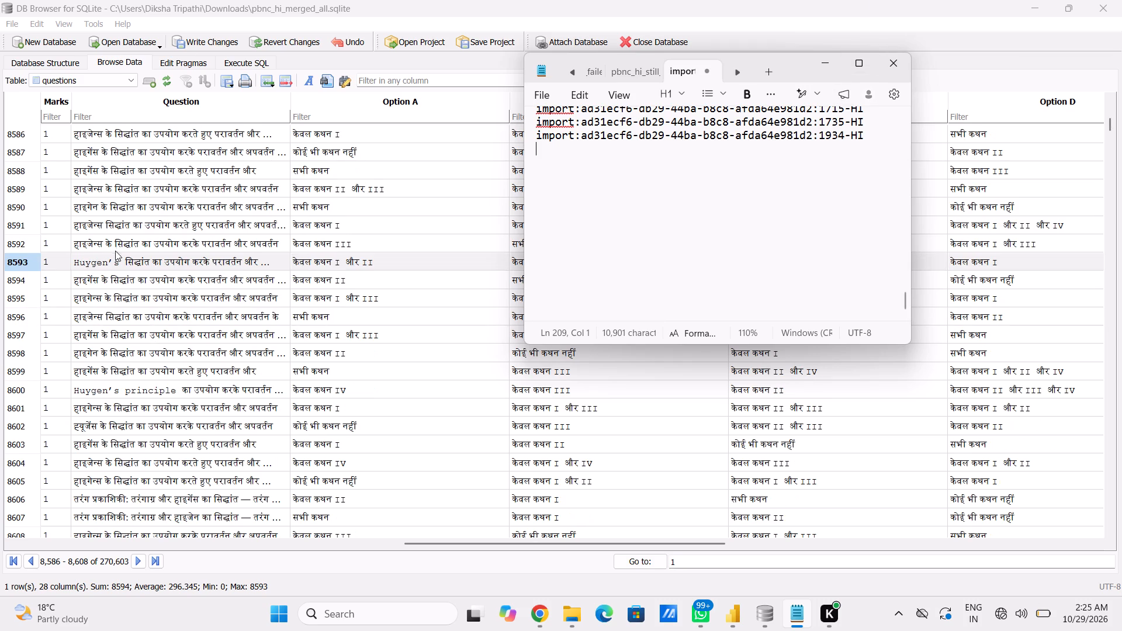
click(20, 394)
key(ctrl+c)
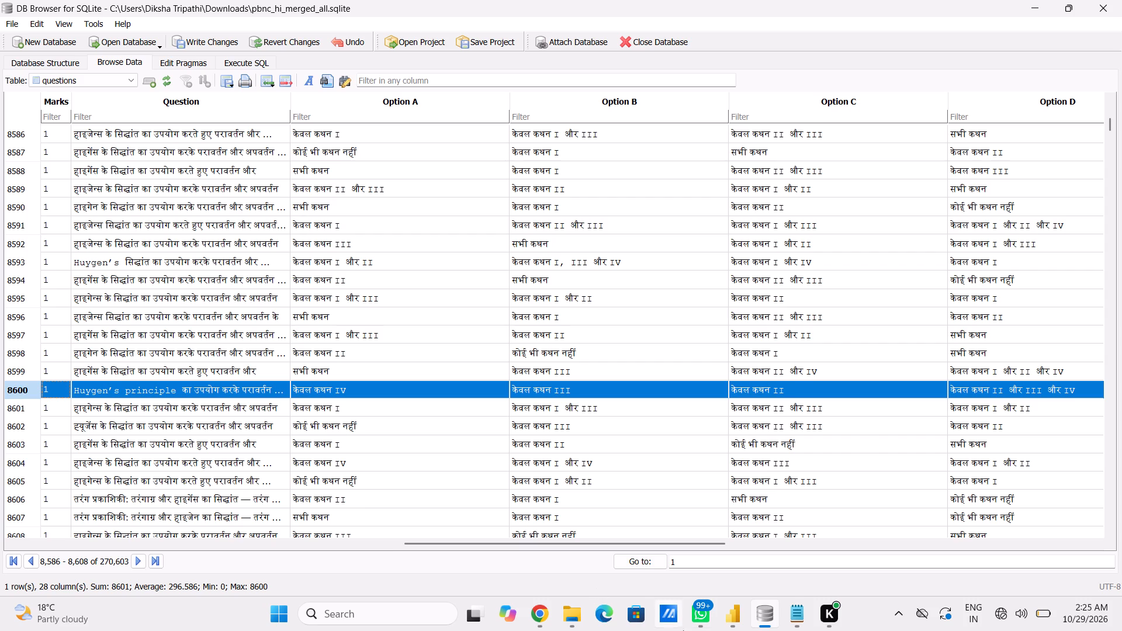
click(802, 612)
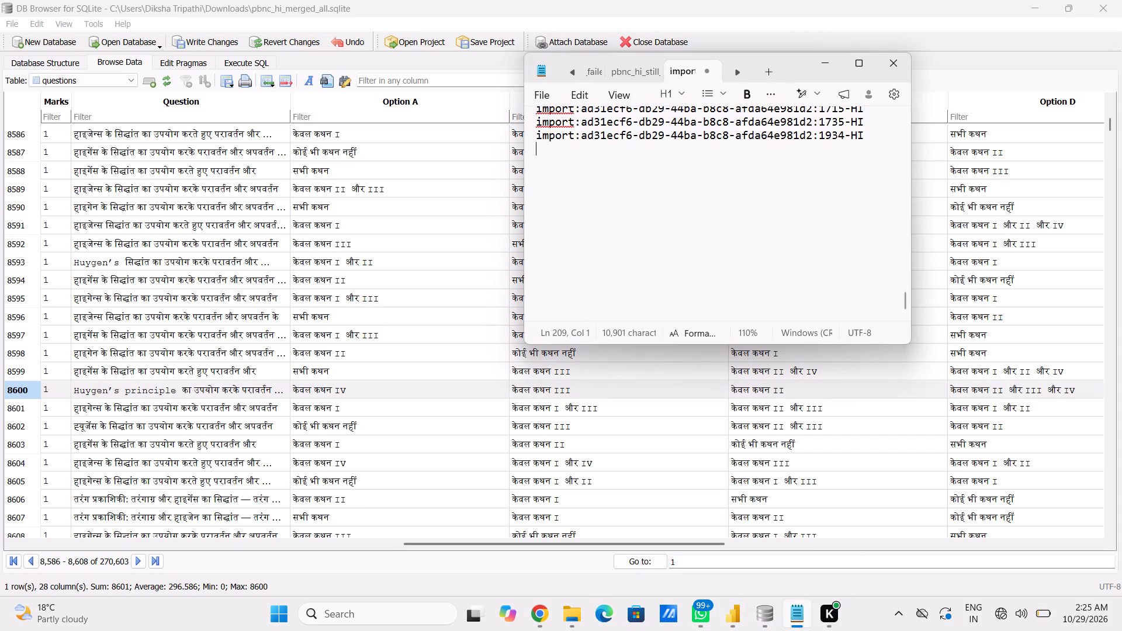
key(ctrl+v)
drag(541, 304, 539, 301)
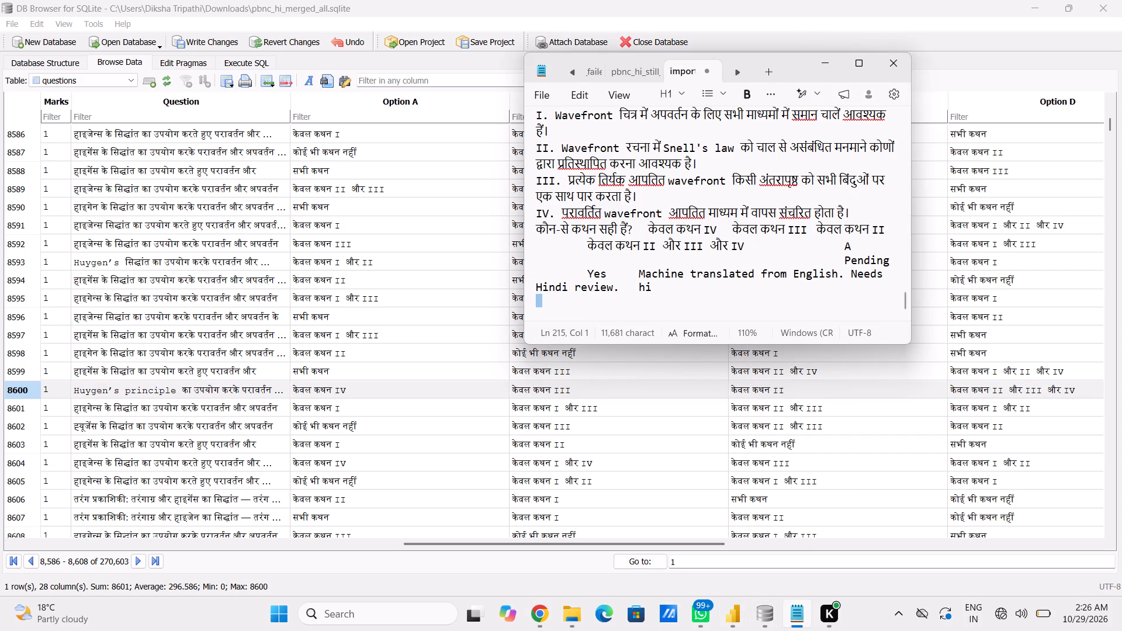
drag(539, 301, 532, 186)
scroll(537, 296, up, 3)
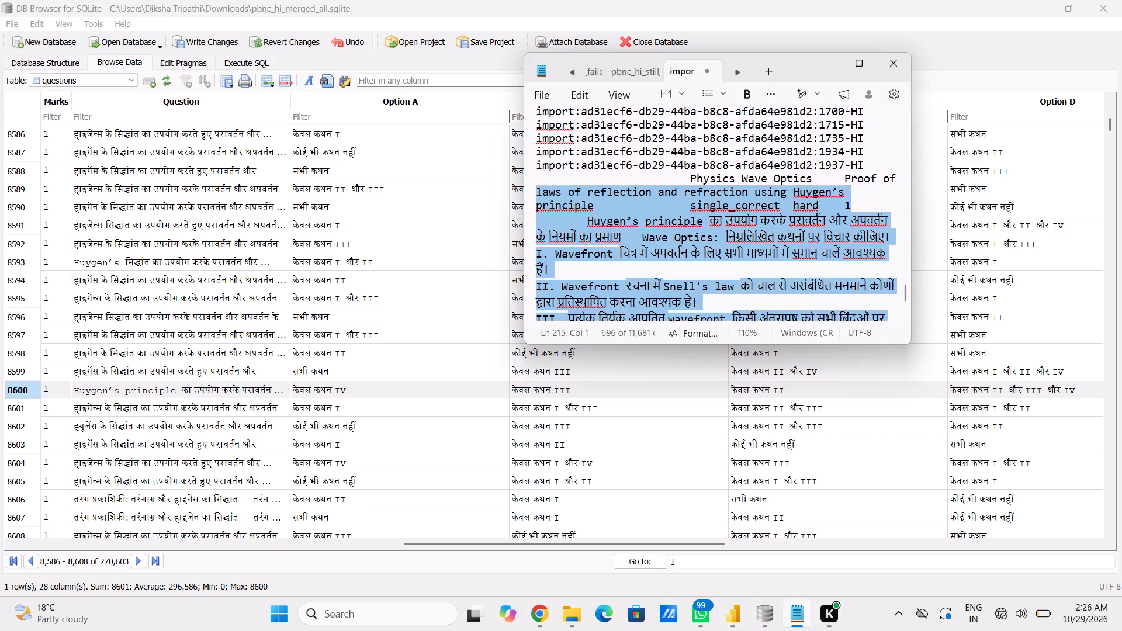
drag(532, 186, 531, 179)
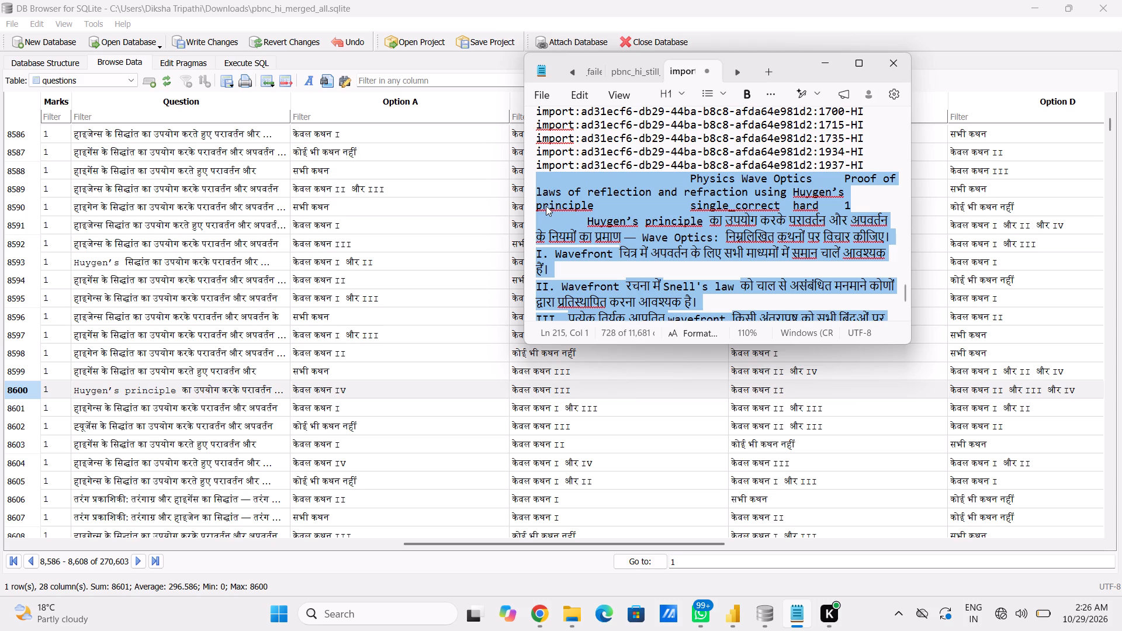
key(BackSpace)
key(Return)
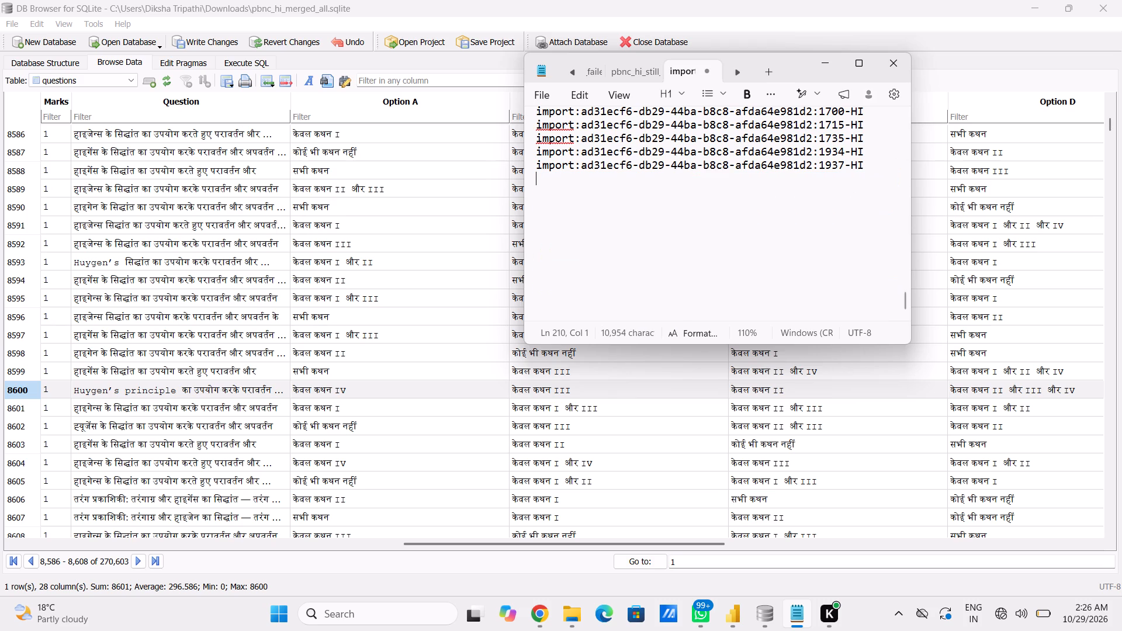
Examine the question texts in the database from row 8601 onward for topic names still written in English.
scroll(74, 329, down, 2)
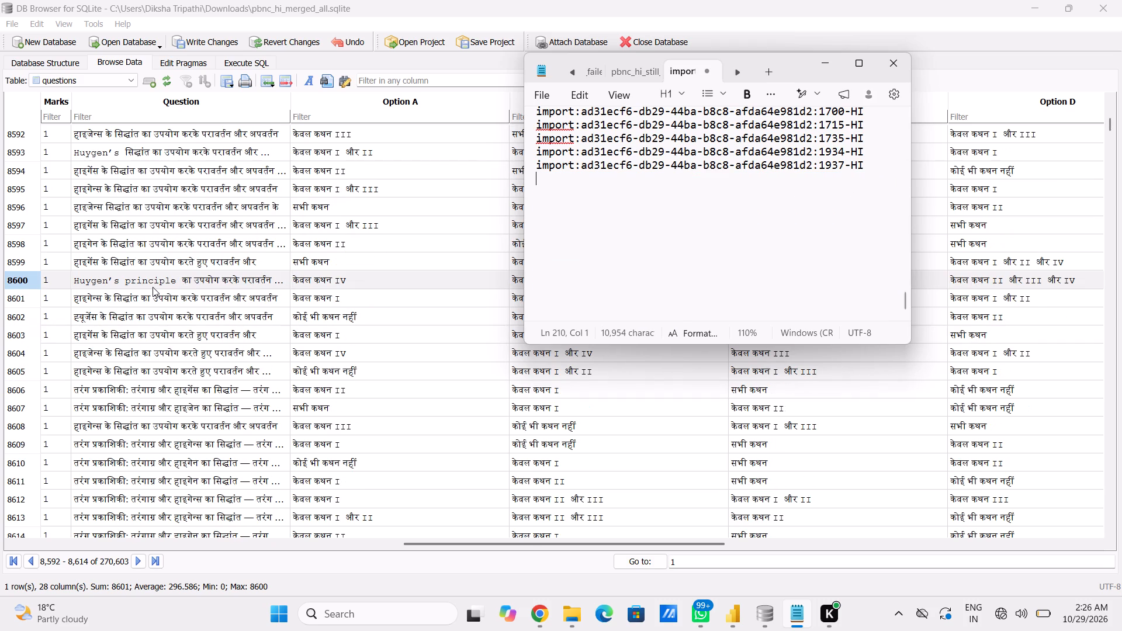
scroll(153, 287, down, 5)
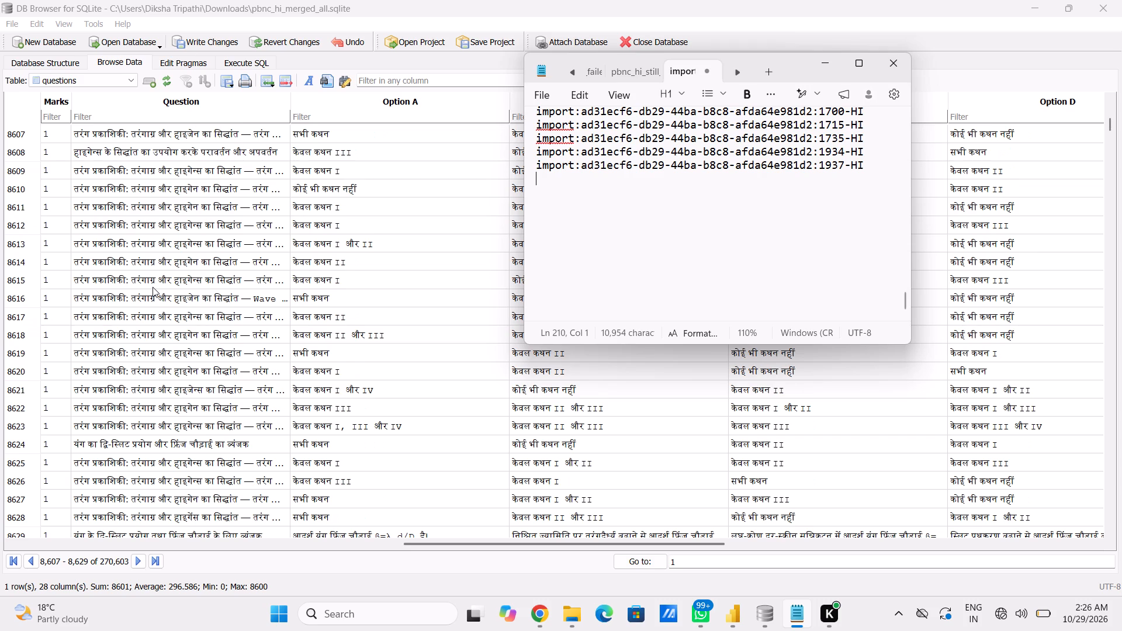
scroll(153, 287, down, 2)
scroll(153, 287, up, 2)
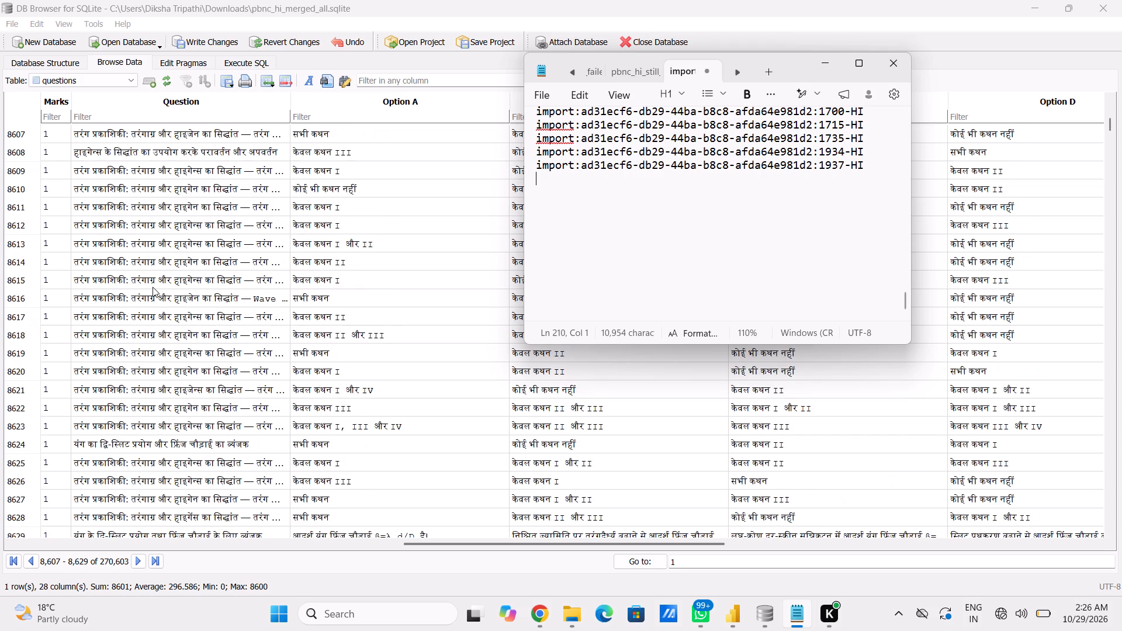
scroll(153, 287, down, 5)
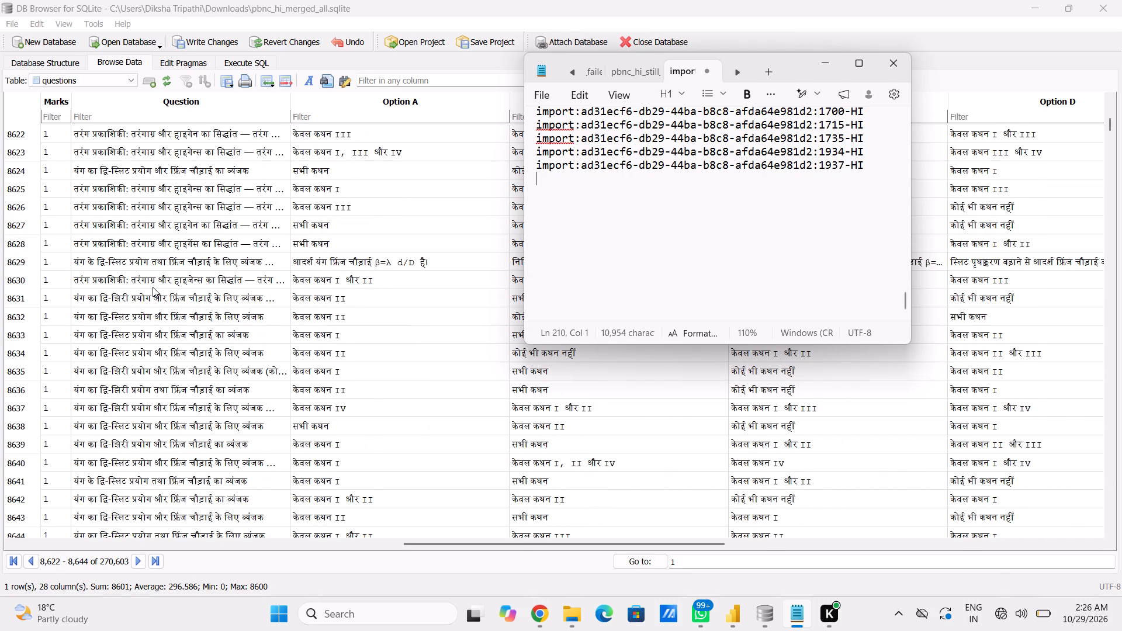
scroll(153, 287, down, 2)
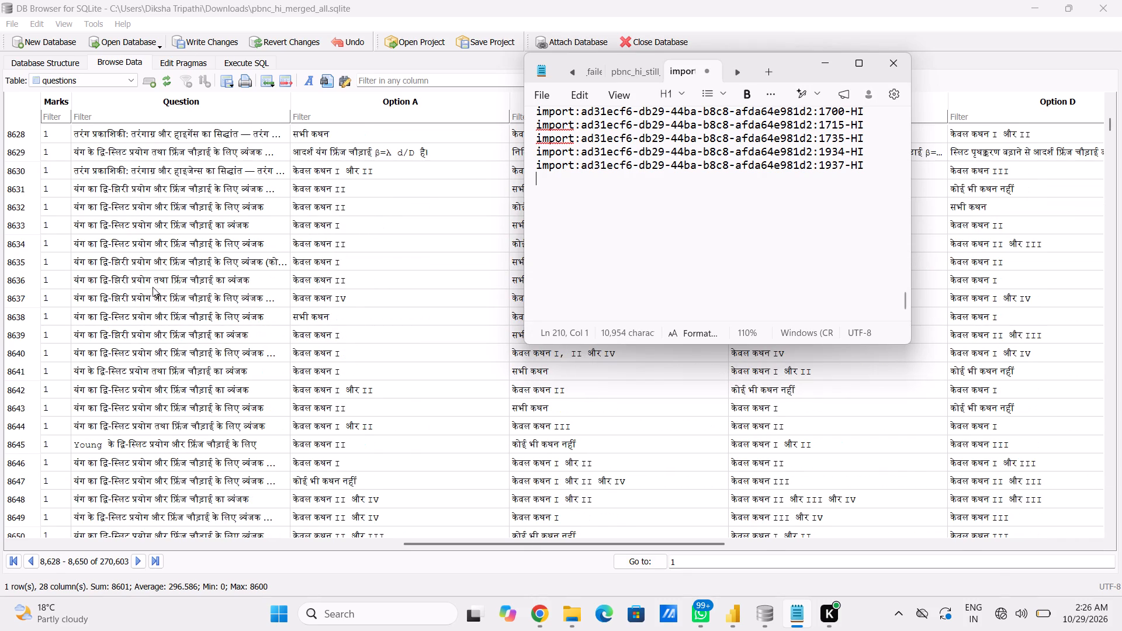
Copy the Young double-slit question in row 8645 into the Notepad list, keeping only its import ID ending 1993-HI on its own line.
click(23, 440)
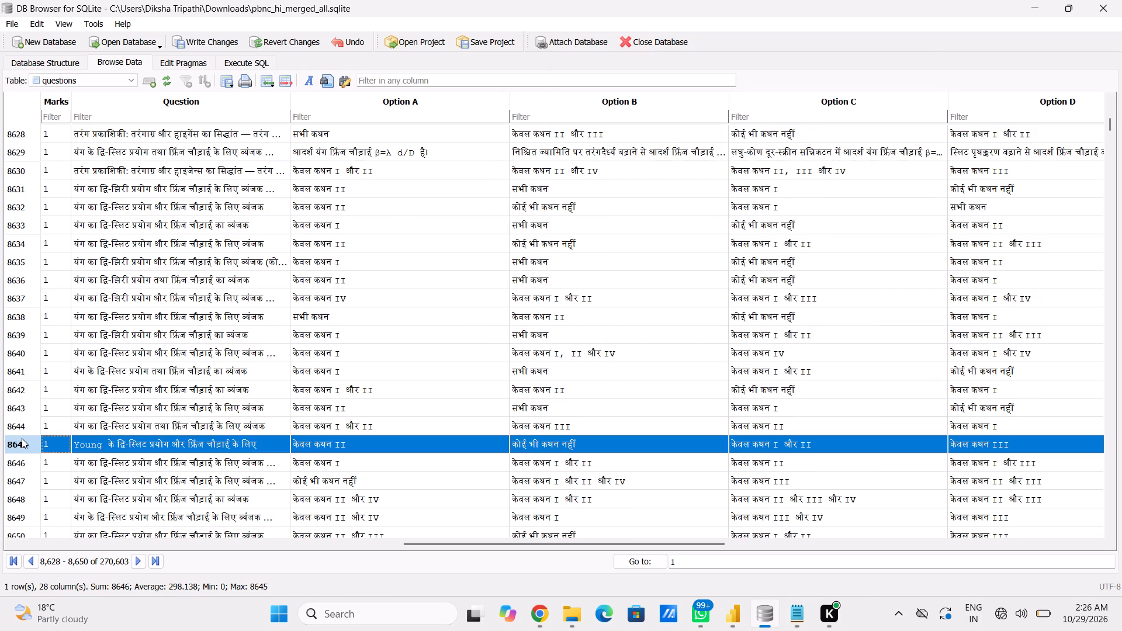
key(ctrl+c)
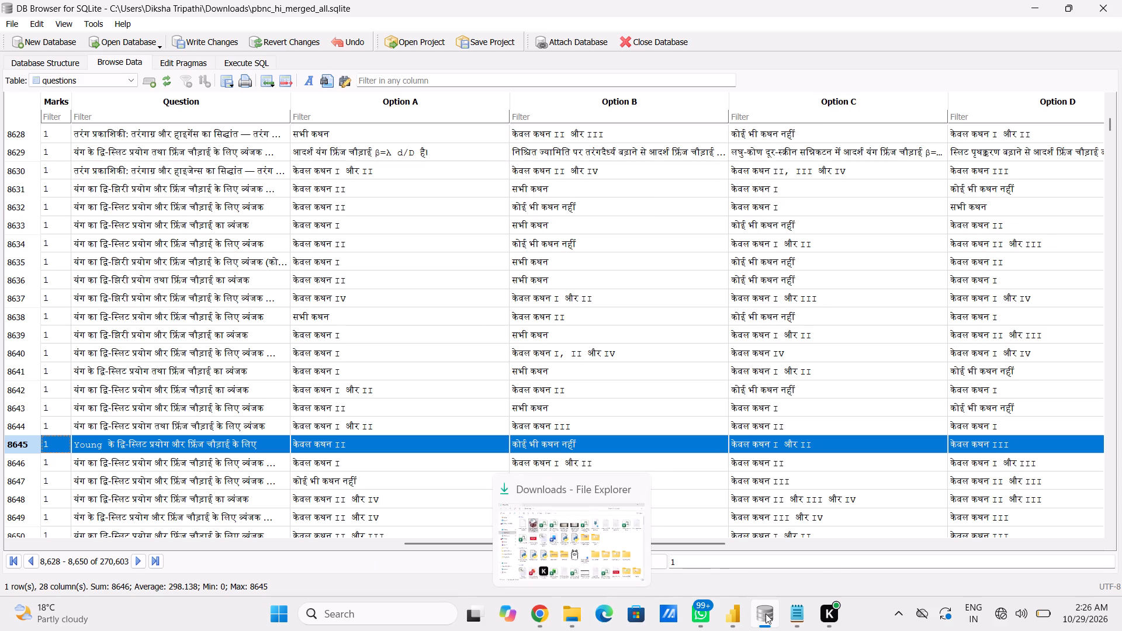
click(798, 620)
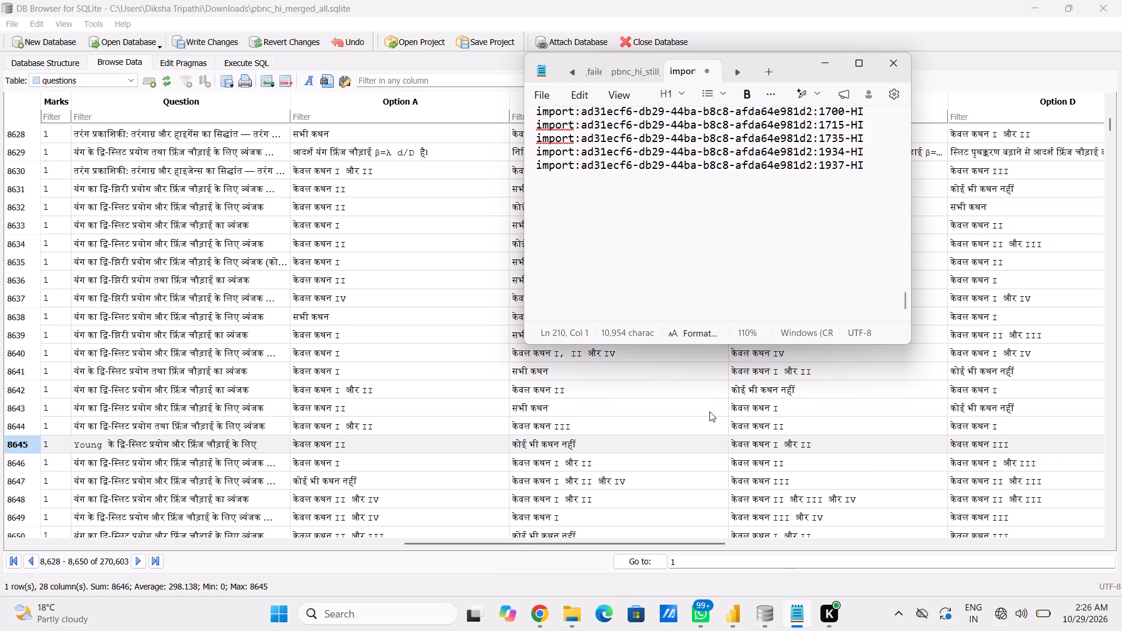
key(ctrl+v)
drag(549, 310, 550, 306)
scroll(549, 307, up, 2)
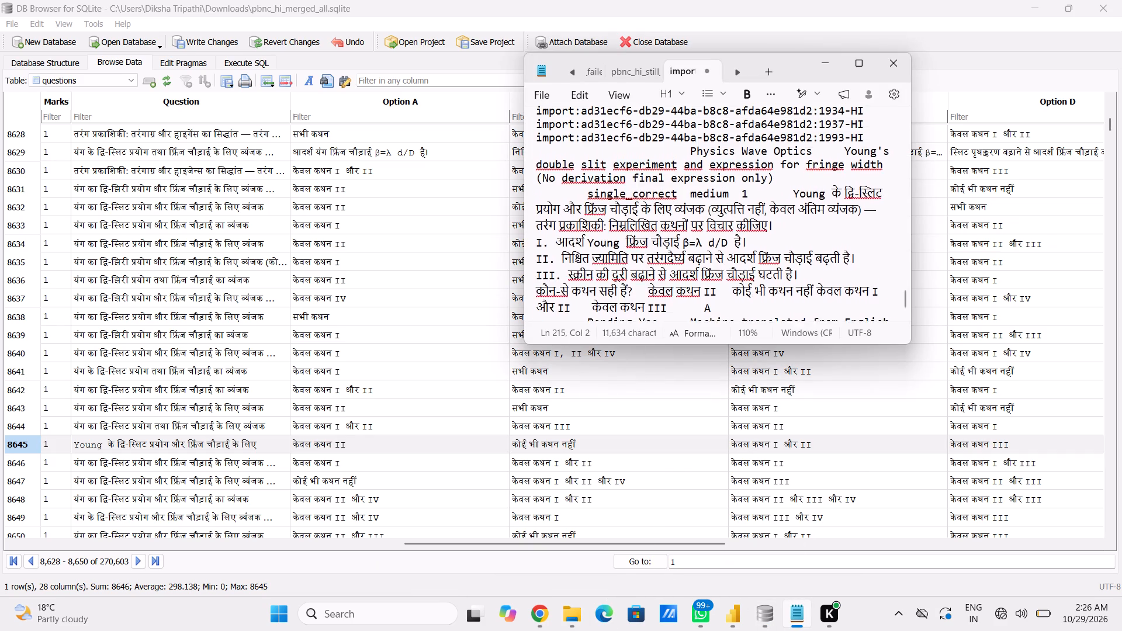
drag(550, 306, 532, 199)
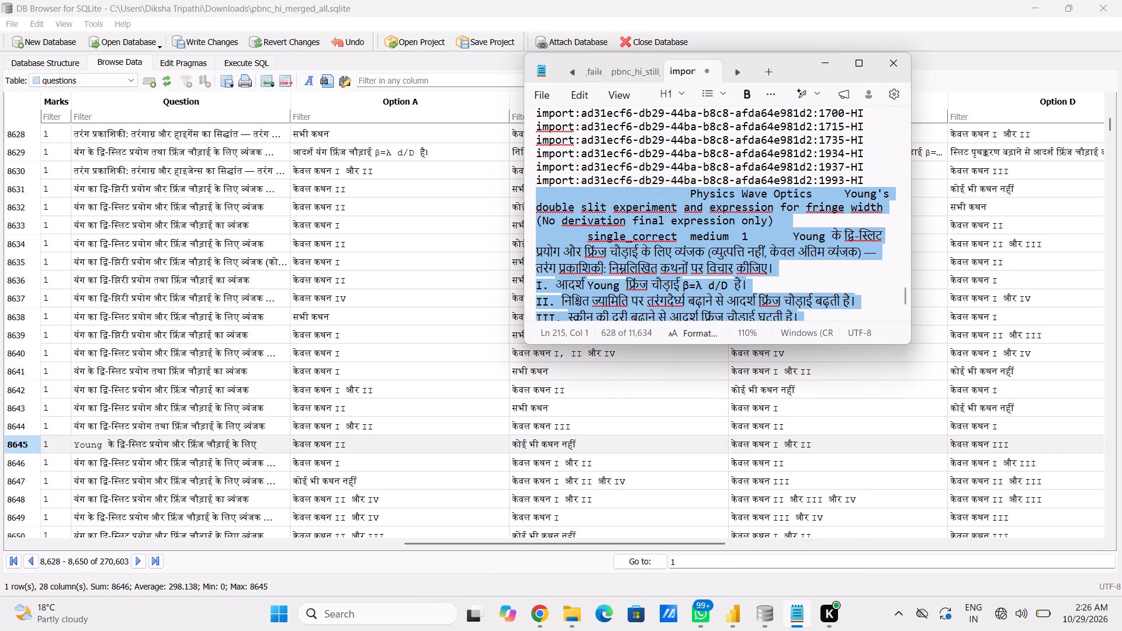
key(BackSpace)
key(Return)
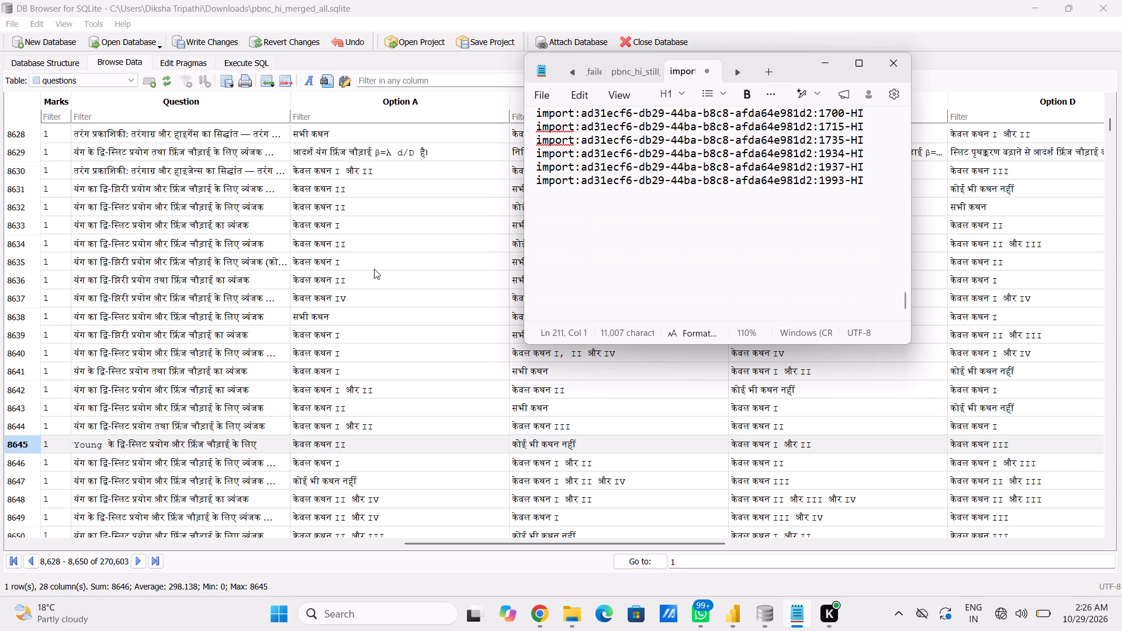
Copy the coherent sources question in row 8660 into the Notepad list, keeping only its import ID ending 2008-HI on its own line.
scroll(133, 294, down, 6)
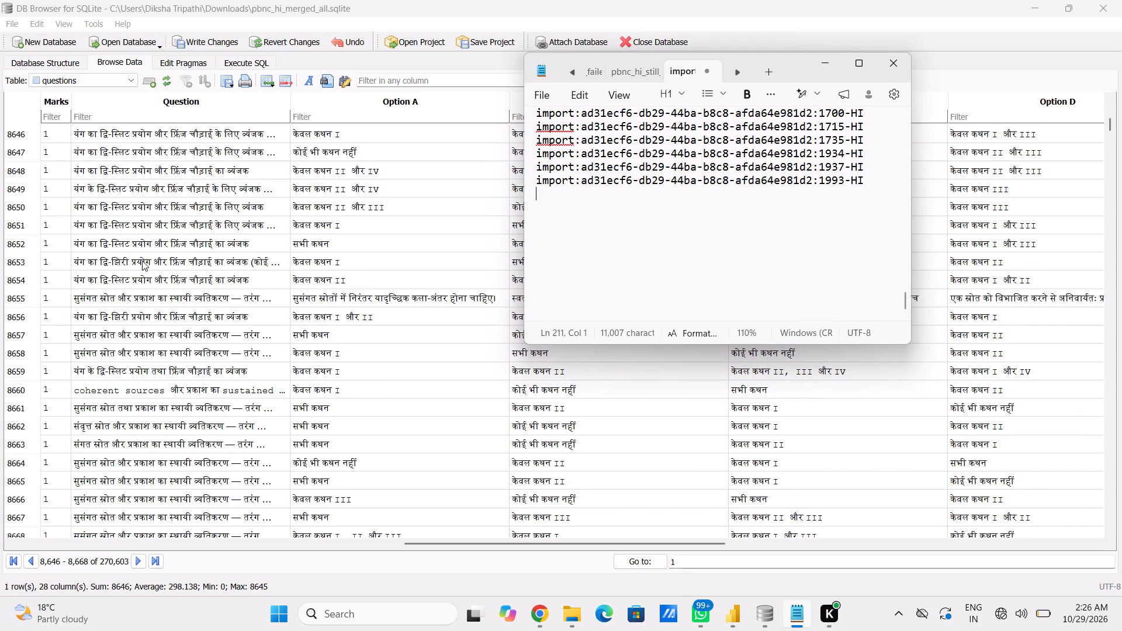
scroll(141, 245, up, 1)
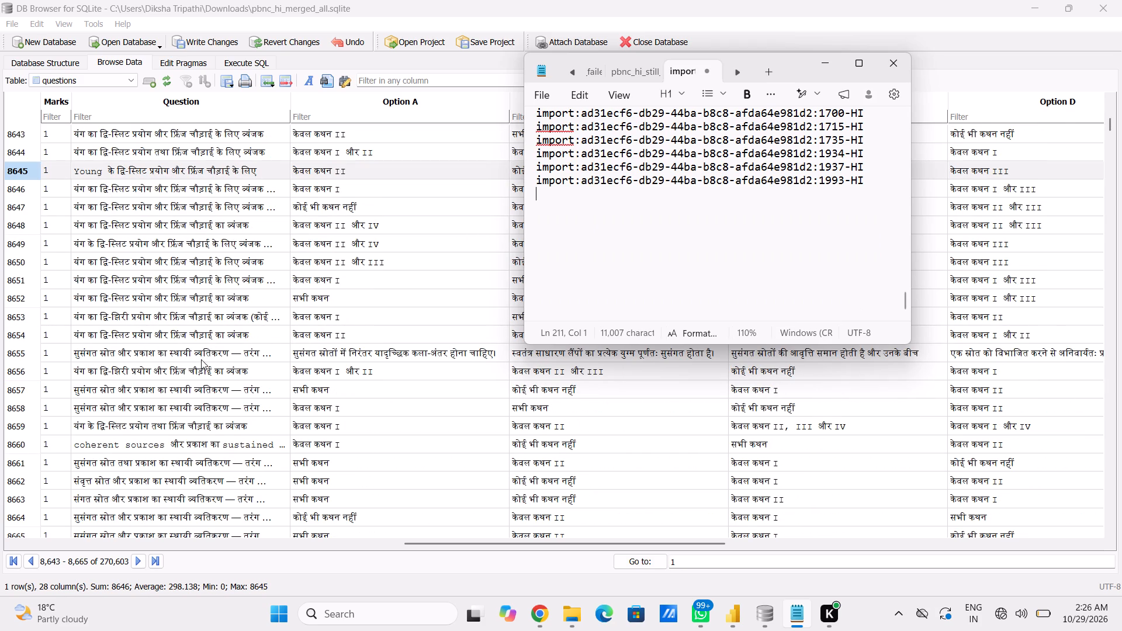
click(23, 442)
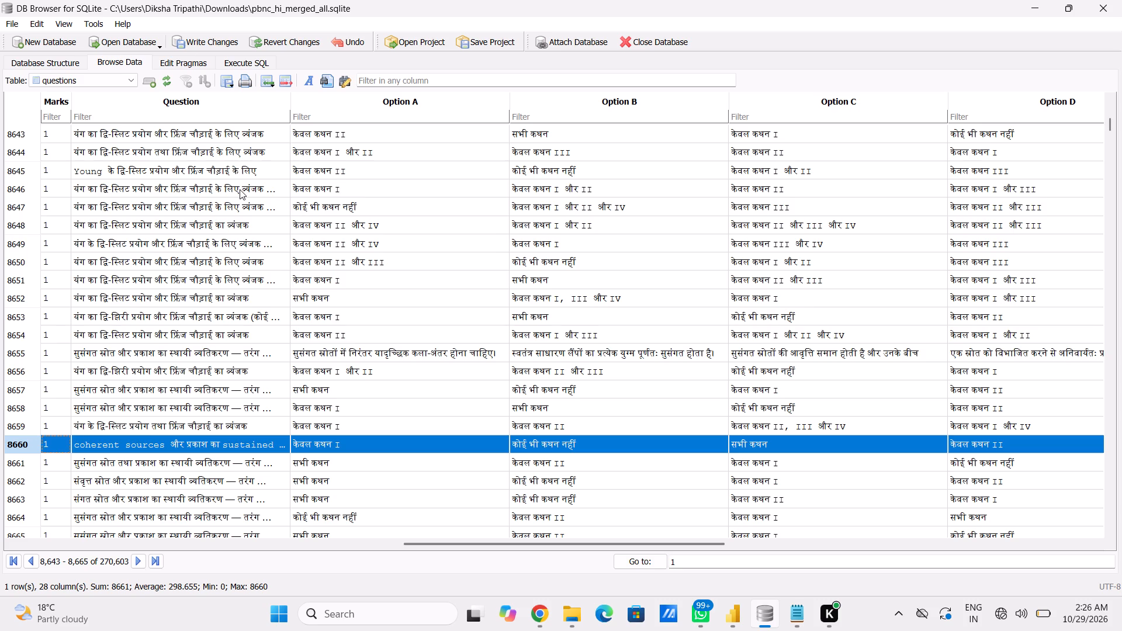
scroll(240, 189, down, 4)
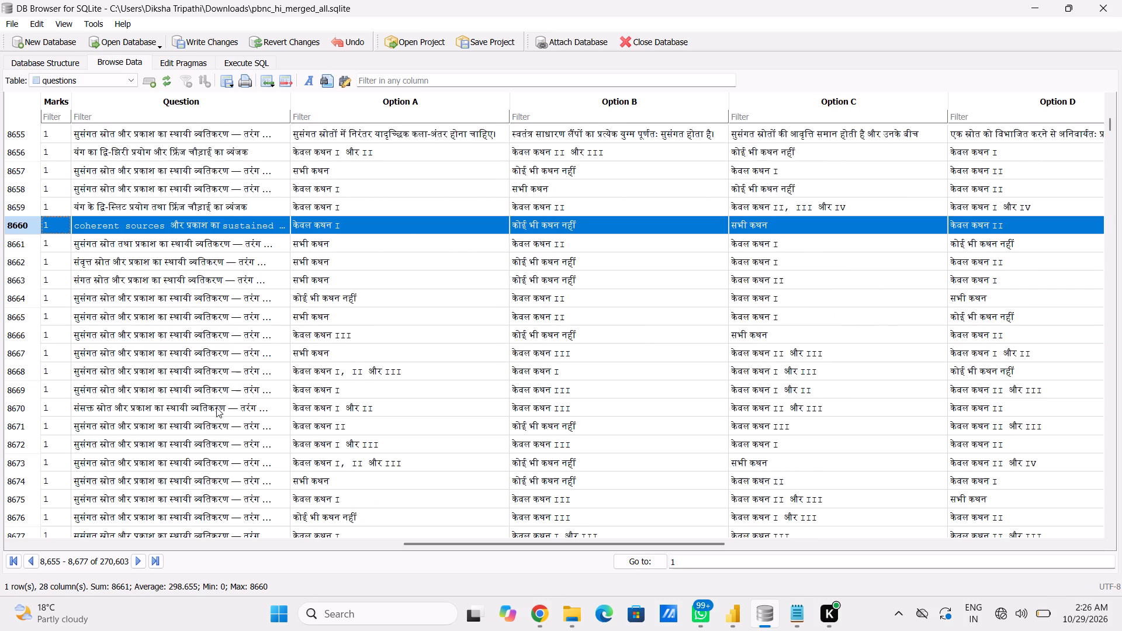
ctrl+scroll(345, 467, up, 2)
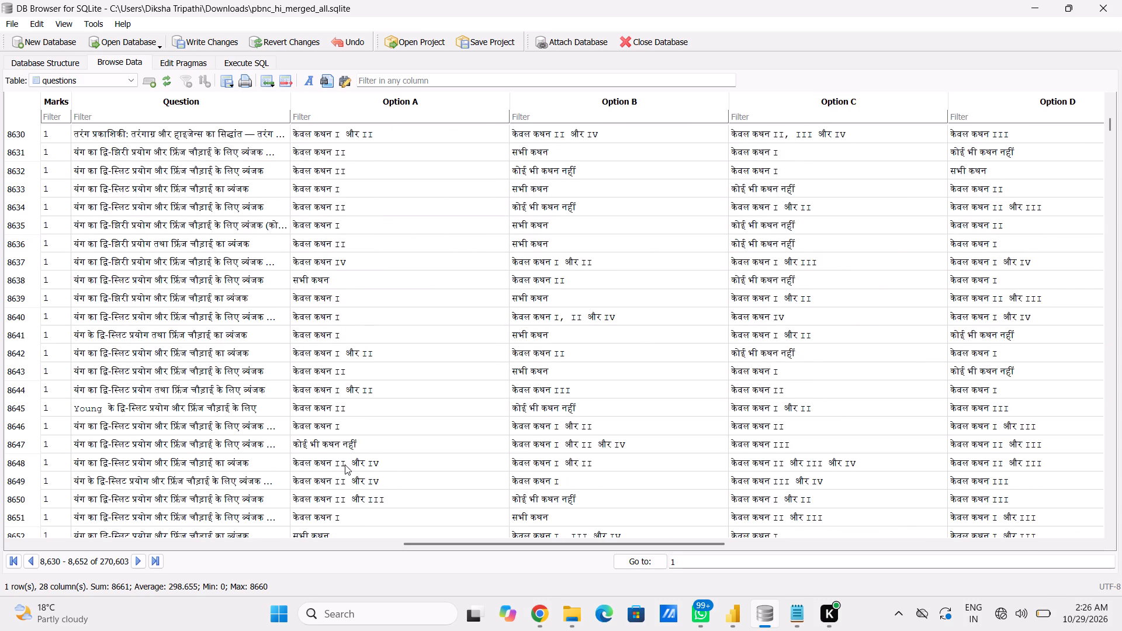
scroll(345, 464, up, 1)
scroll(345, 459, down, 2)
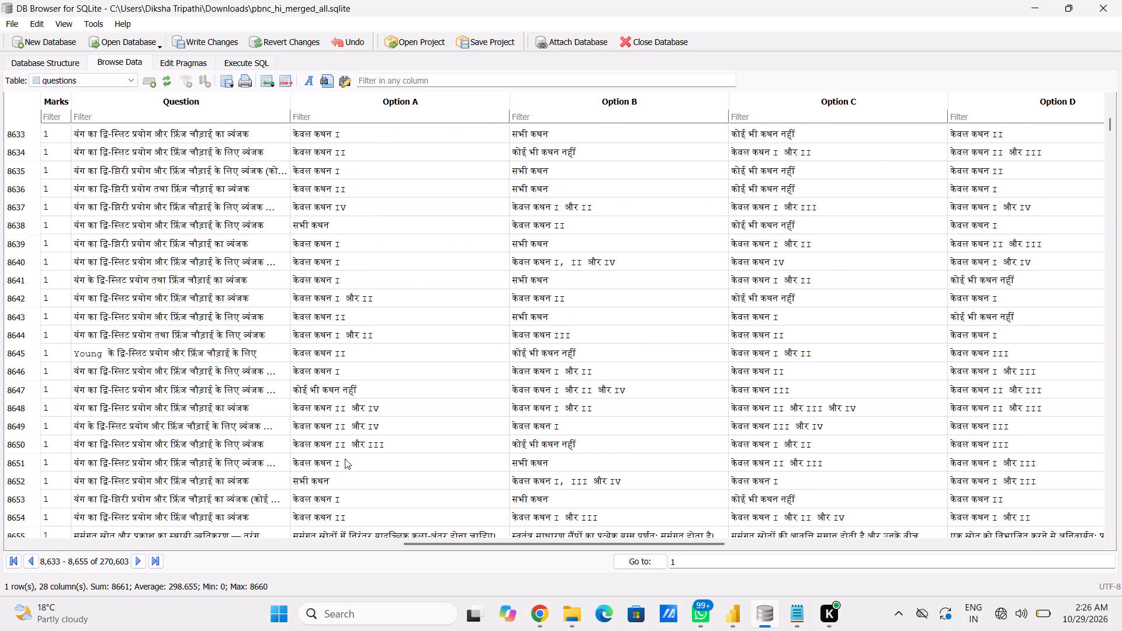
scroll(345, 459, down, 5)
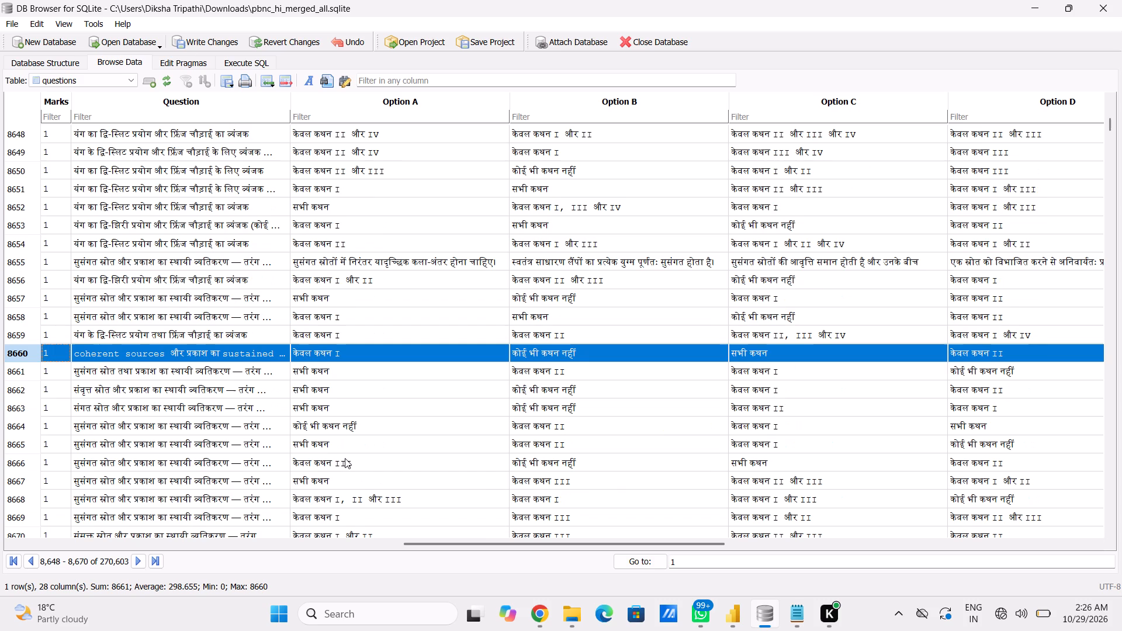
scroll(345, 456, down, 3)
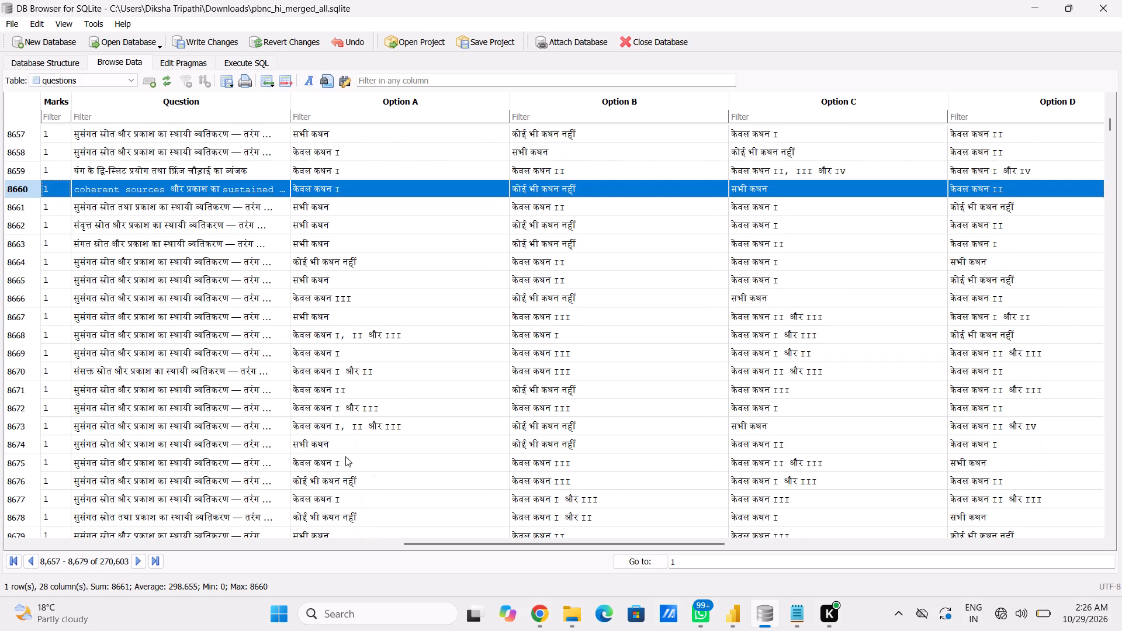
key(ctrl+c)
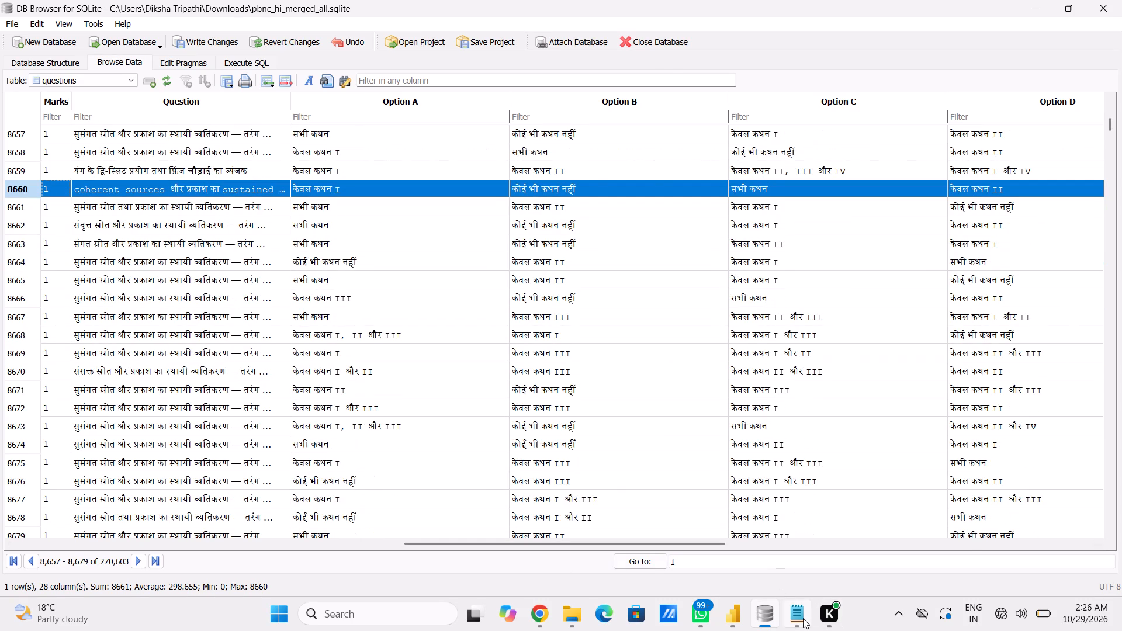
click(803, 618)
key(ctrl+v)
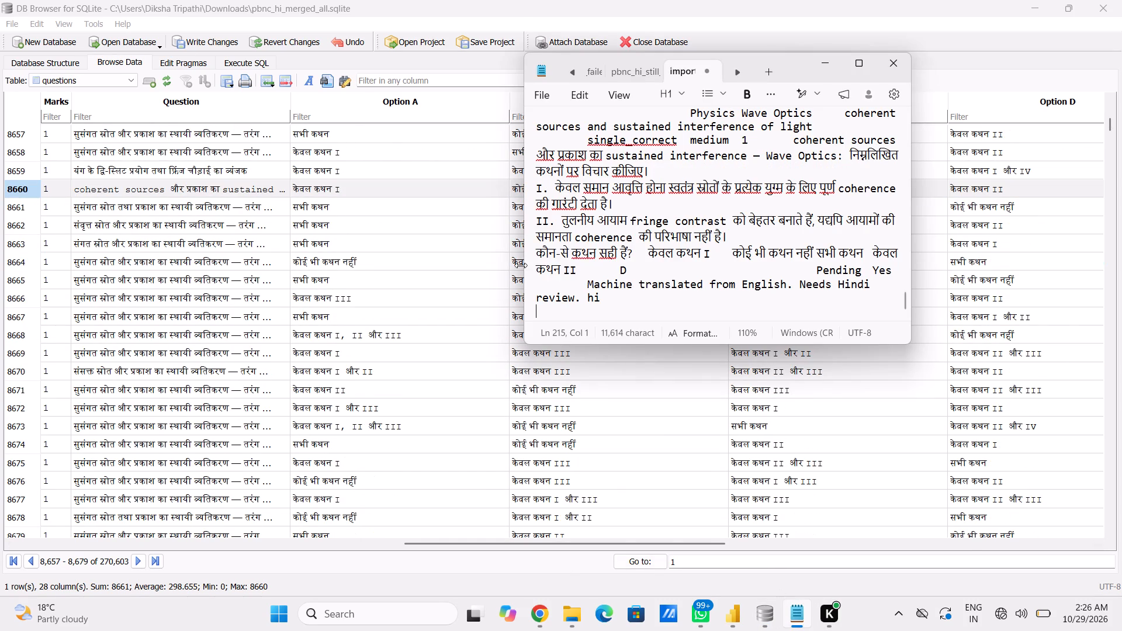
drag(538, 313, 536, 301)
scroll(537, 304, up, 3)
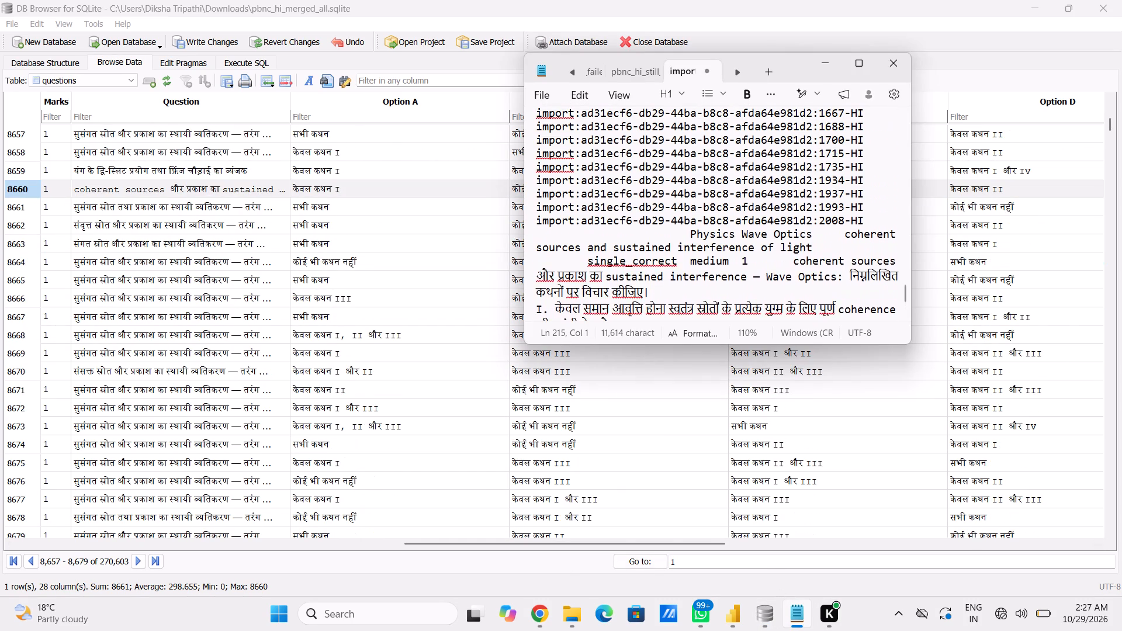
drag(536, 301, 527, 237)
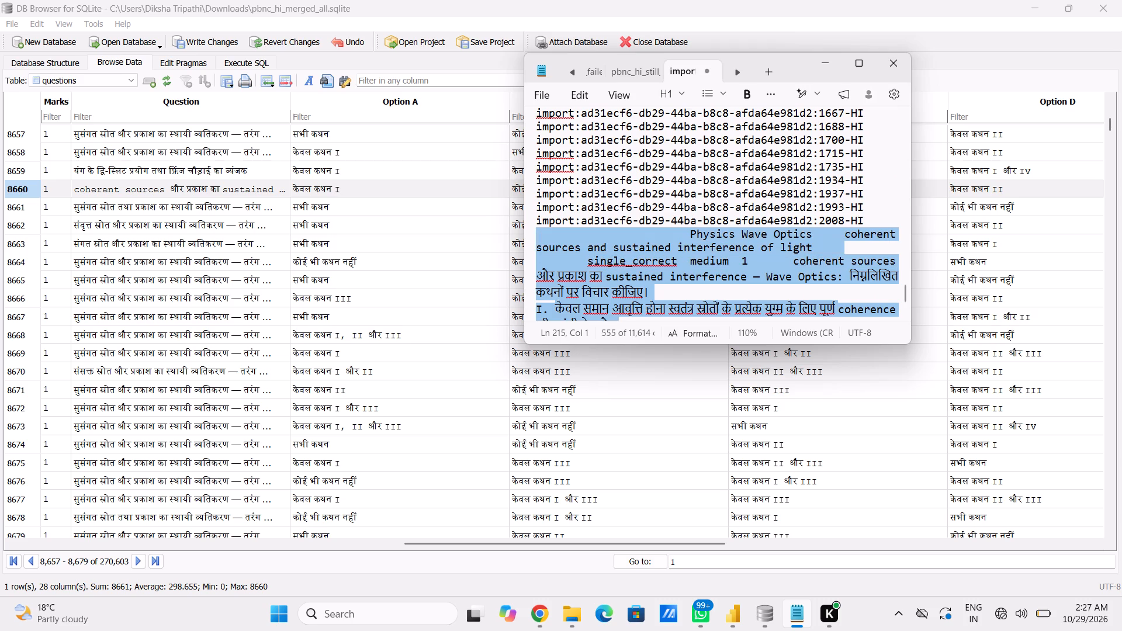
key(BackSpace)
key(Return)
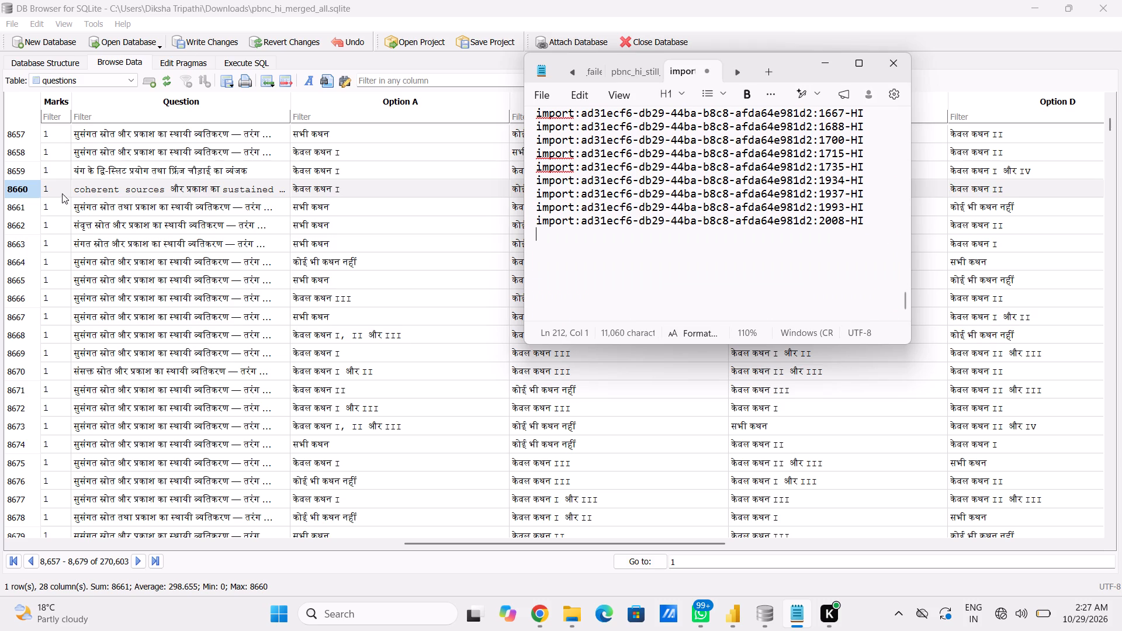
Copy the coherent sources question in row 8680 into the Notepad list, keeping only its import ID ending 2026-HI on its own line.
scroll(157, 412, down, 1)
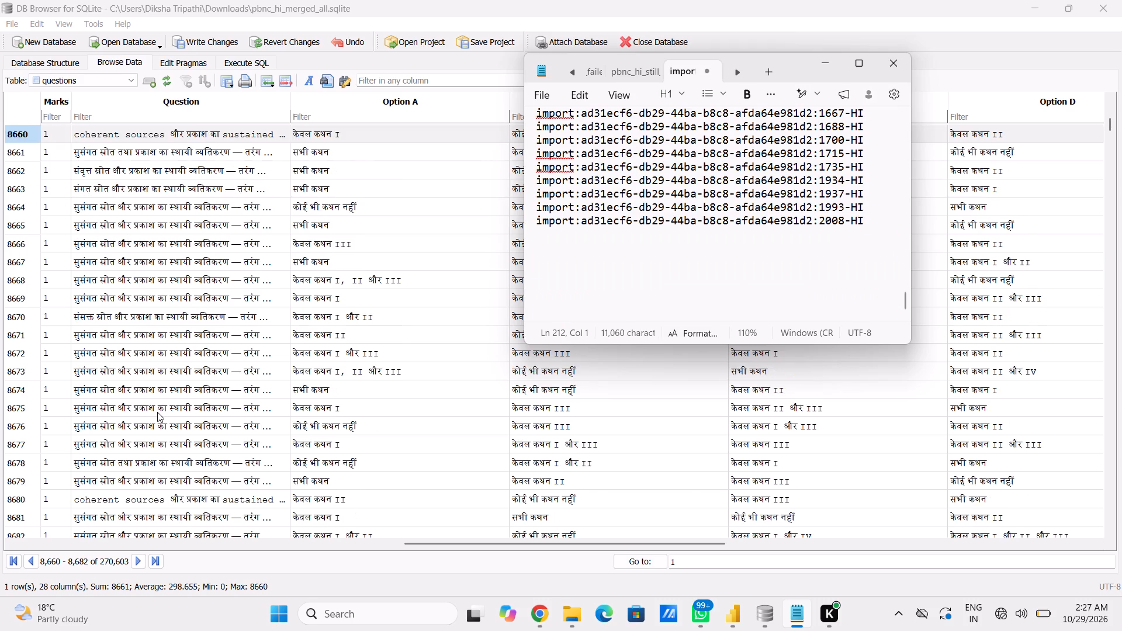
scroll(157, 412, down, 1)
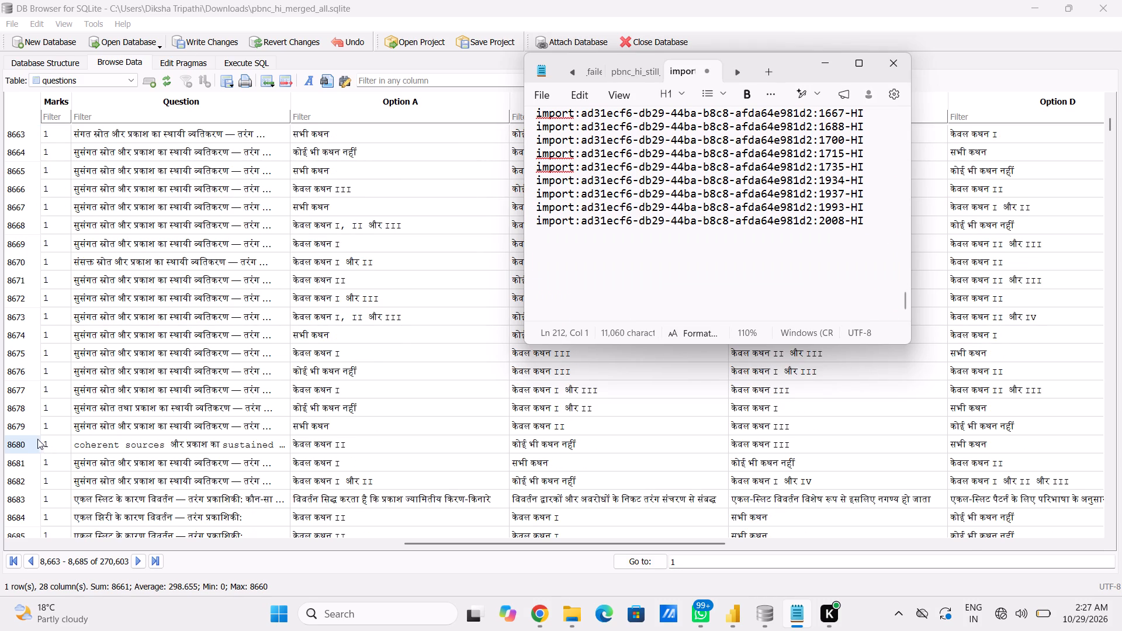
click(26, 440)
scroll(254, 231, down, 4)
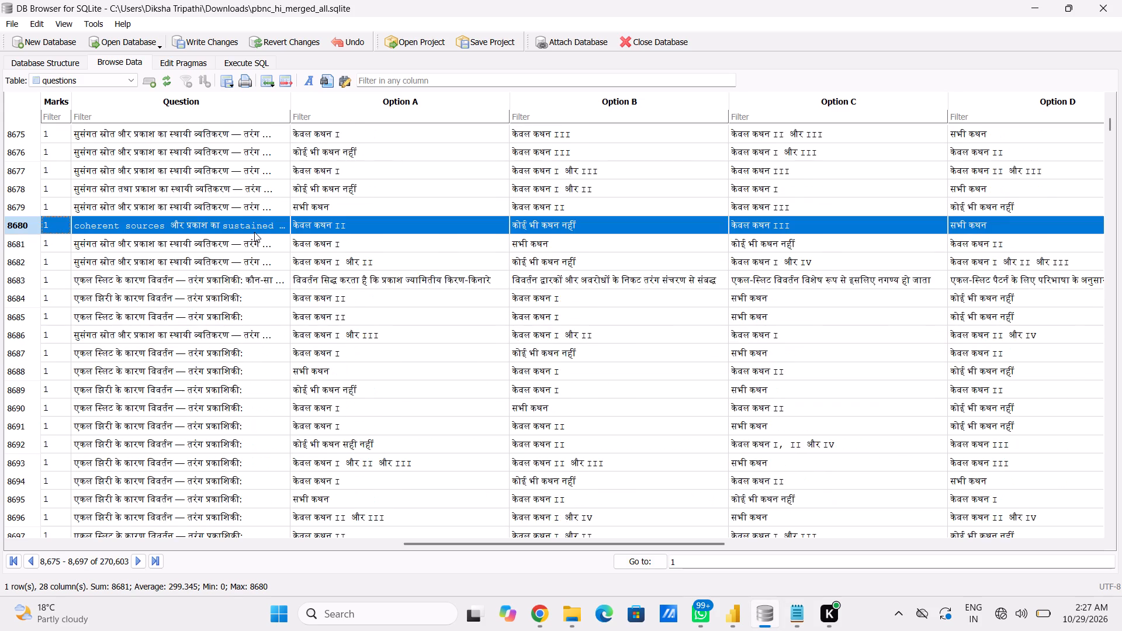
scroll(254, 232, down, 1)
key(ctrl+c)
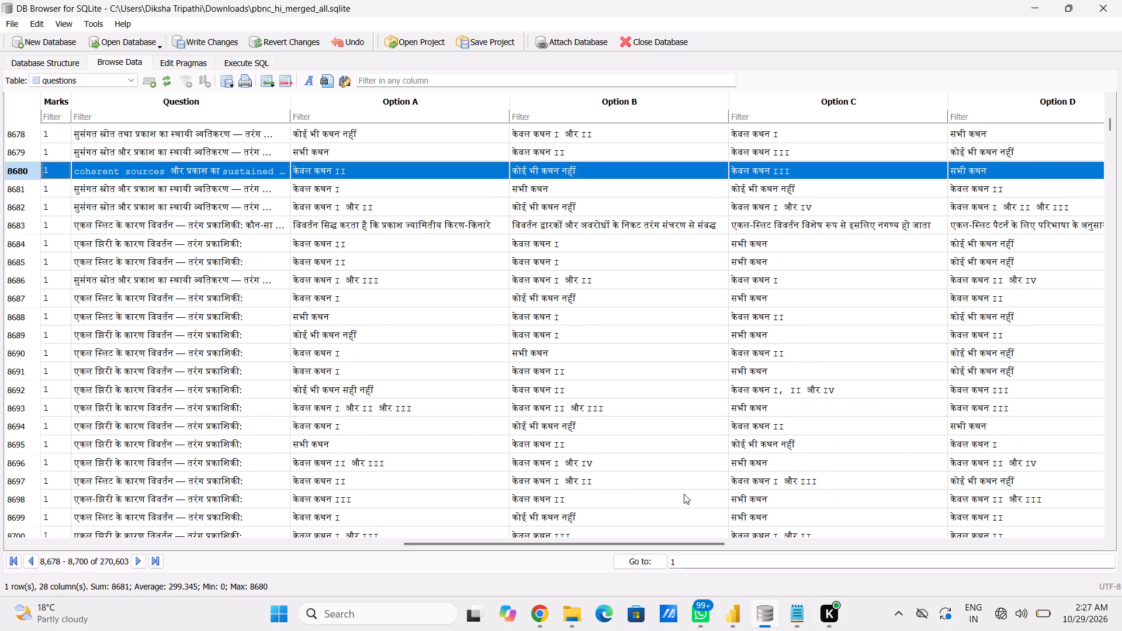
click(798, 618)
key(ctrl+v)
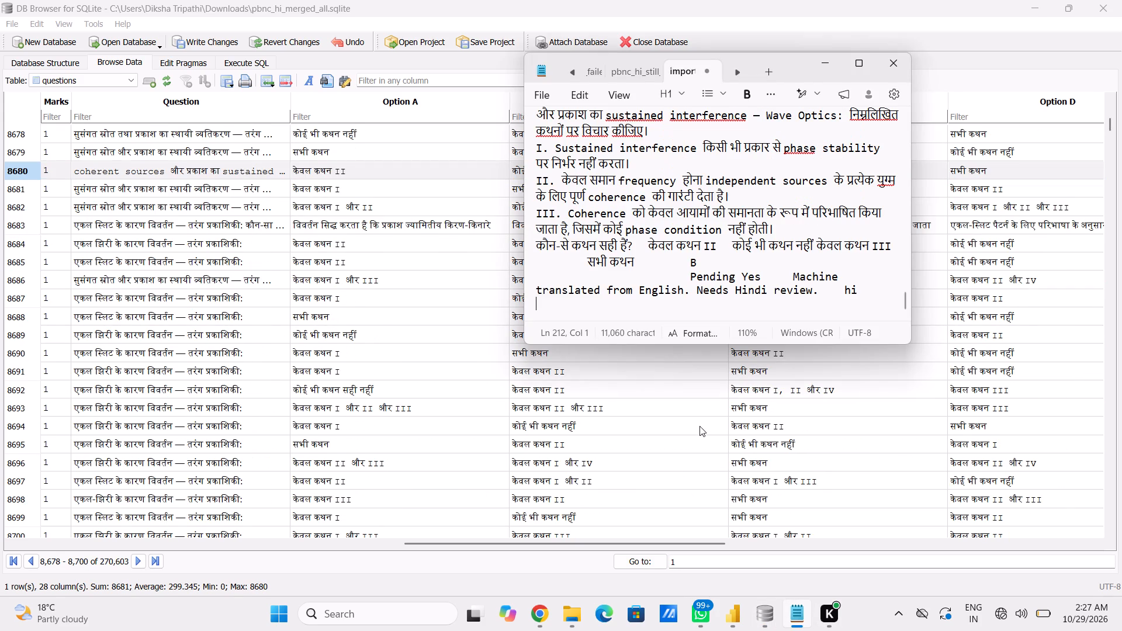
drag(549, 307, 544, 289)
scroll(549, 303, up, 3)
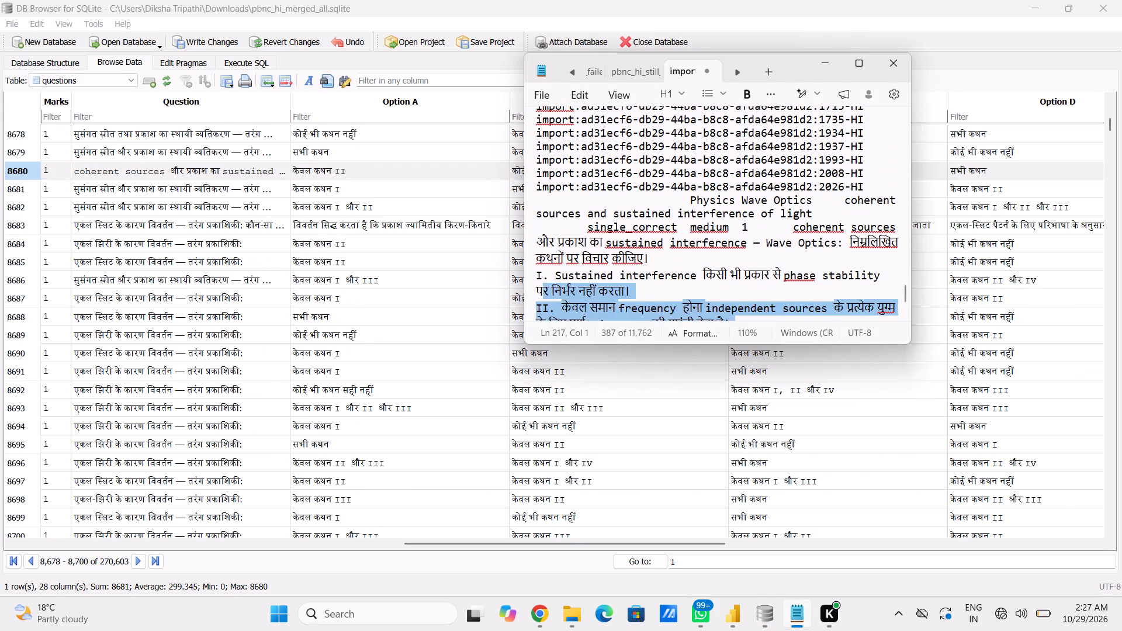
drag(544, 289, 525, 199)
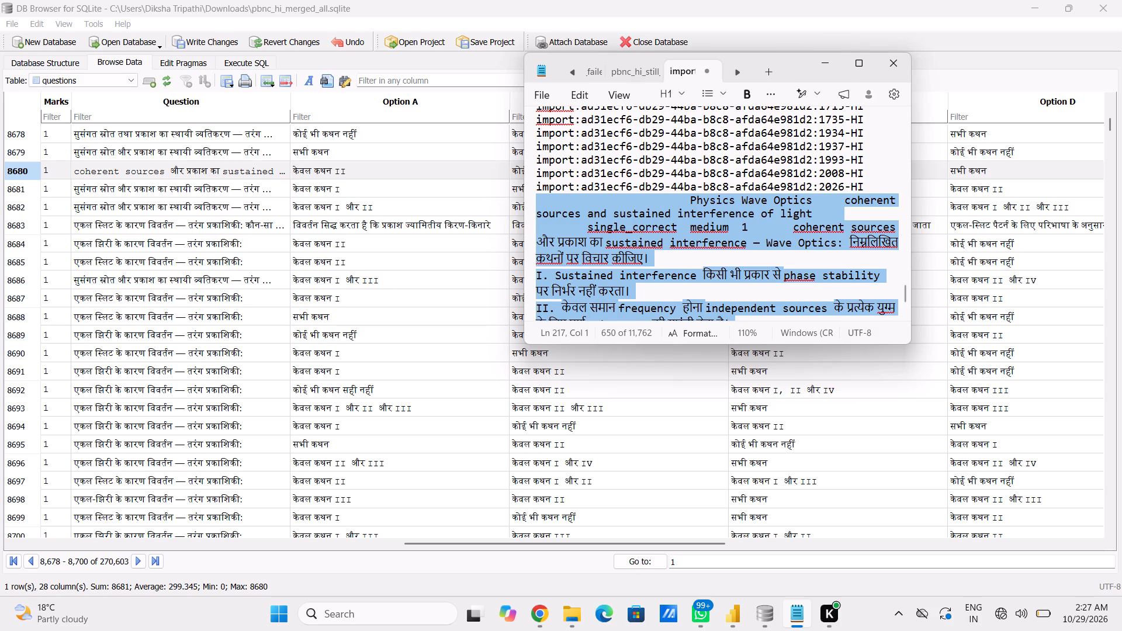
key(BackSpace)
key(Return)
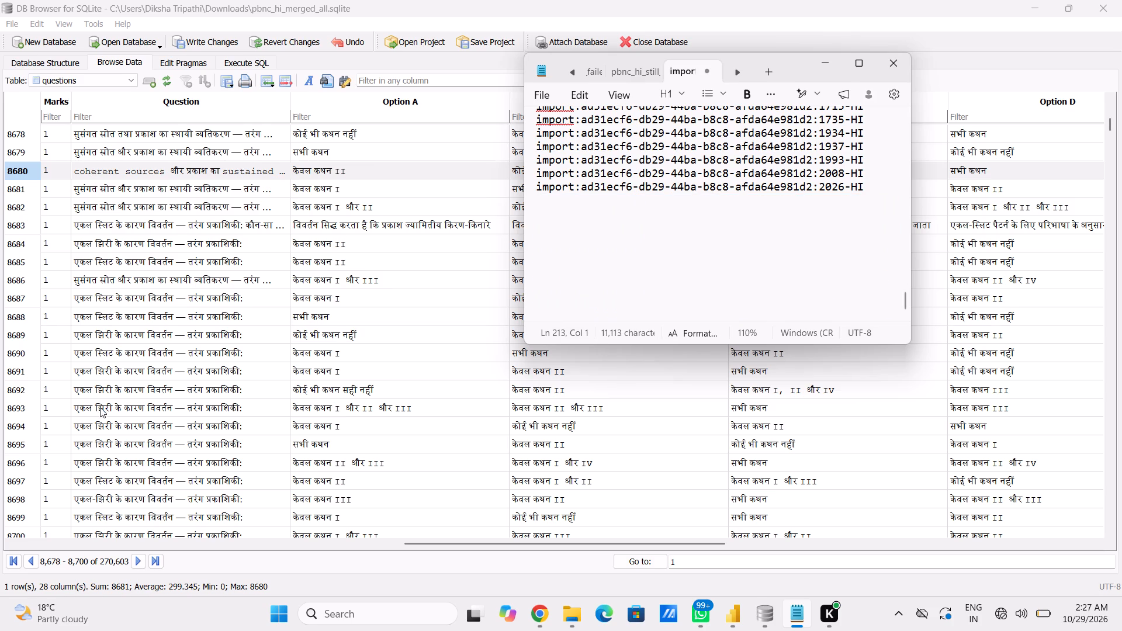
Examine the question texts in the database from row 8681 onward for topic names still written in English.
scroll(100, 408, down, 7)
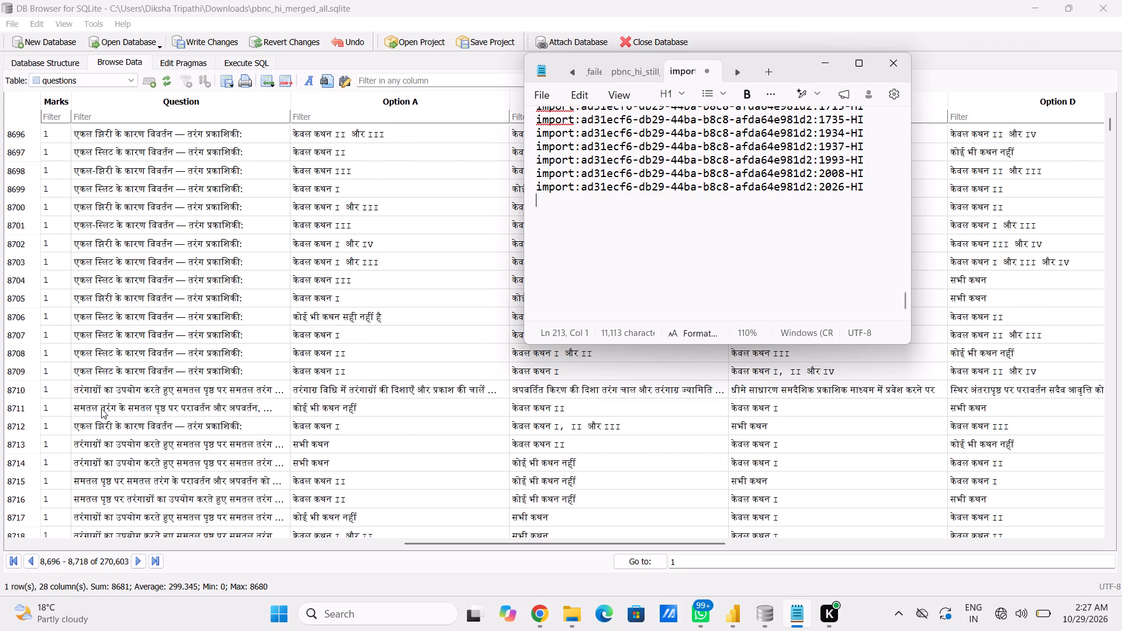
scroll(101, 408, down, 3)
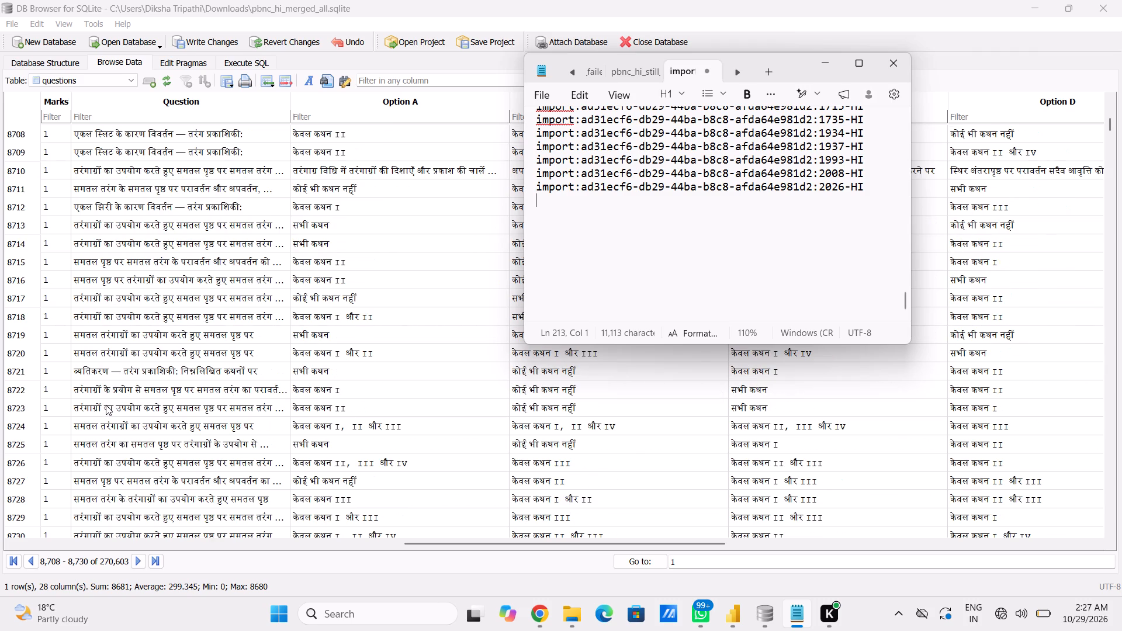
scroll(116, 390, down, 3)
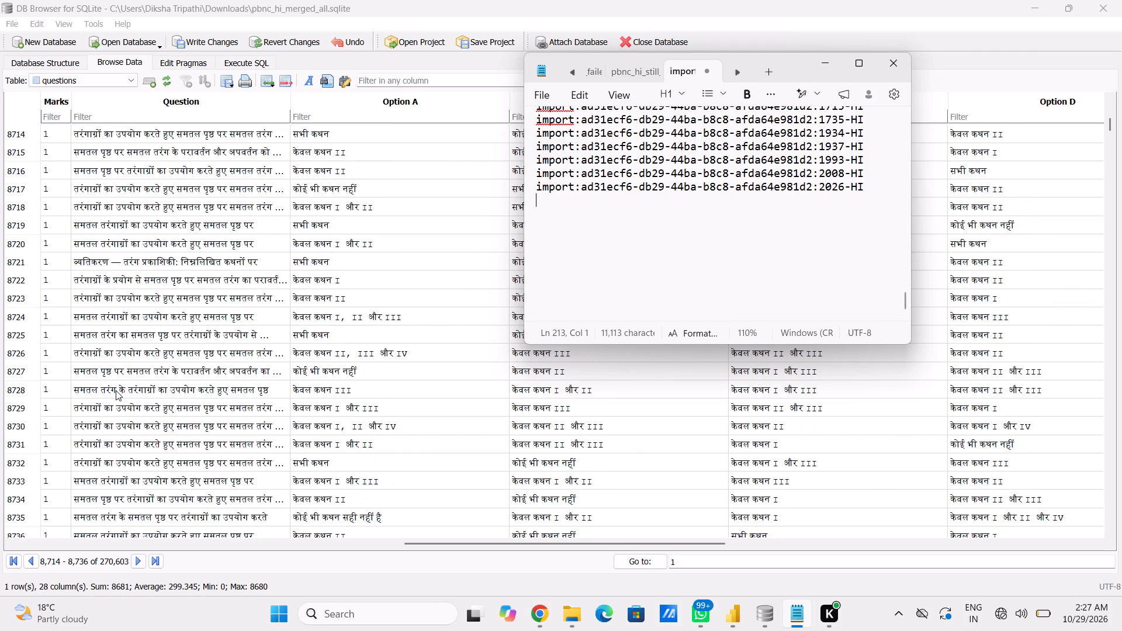
scroll(116, 390, down, 5)
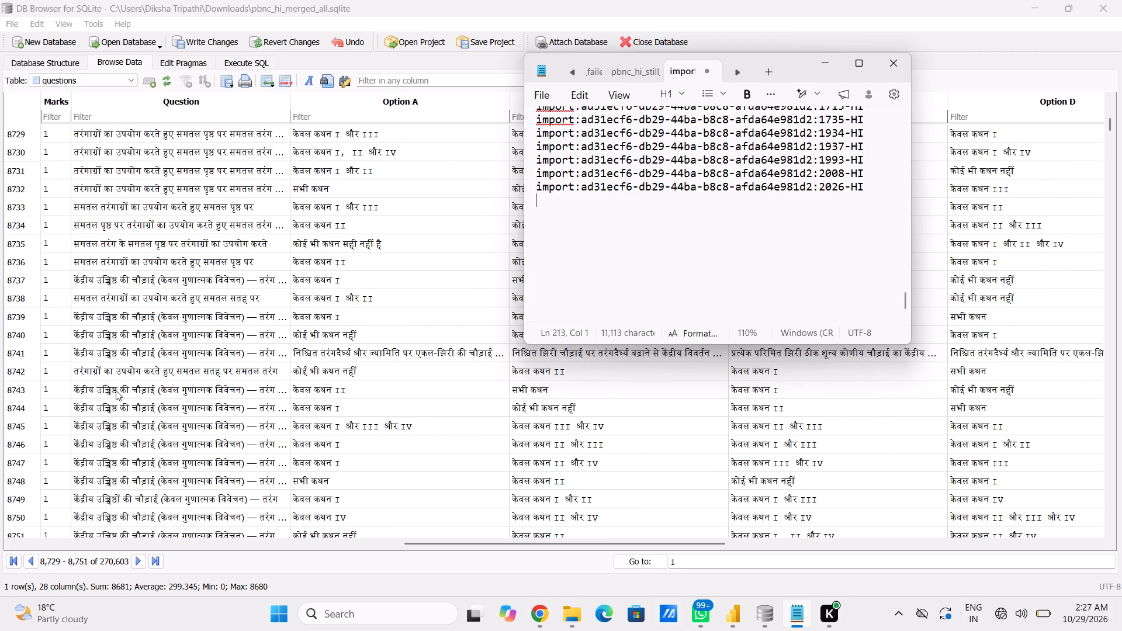
scroll(116, 390, down, 1)
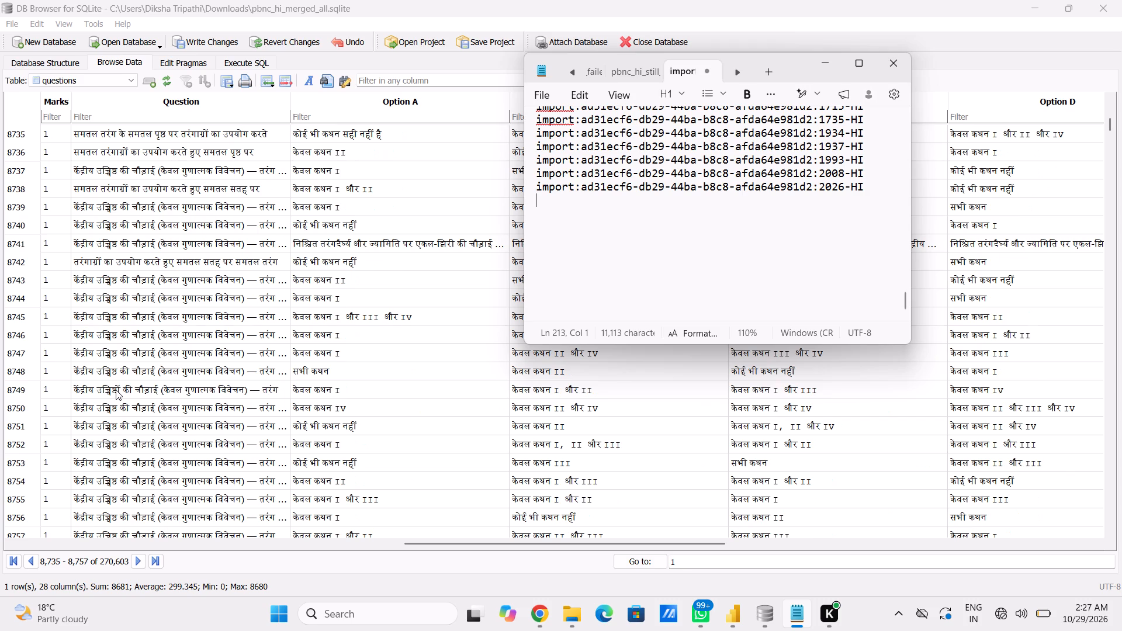
scroll(122, 390, down, 1)
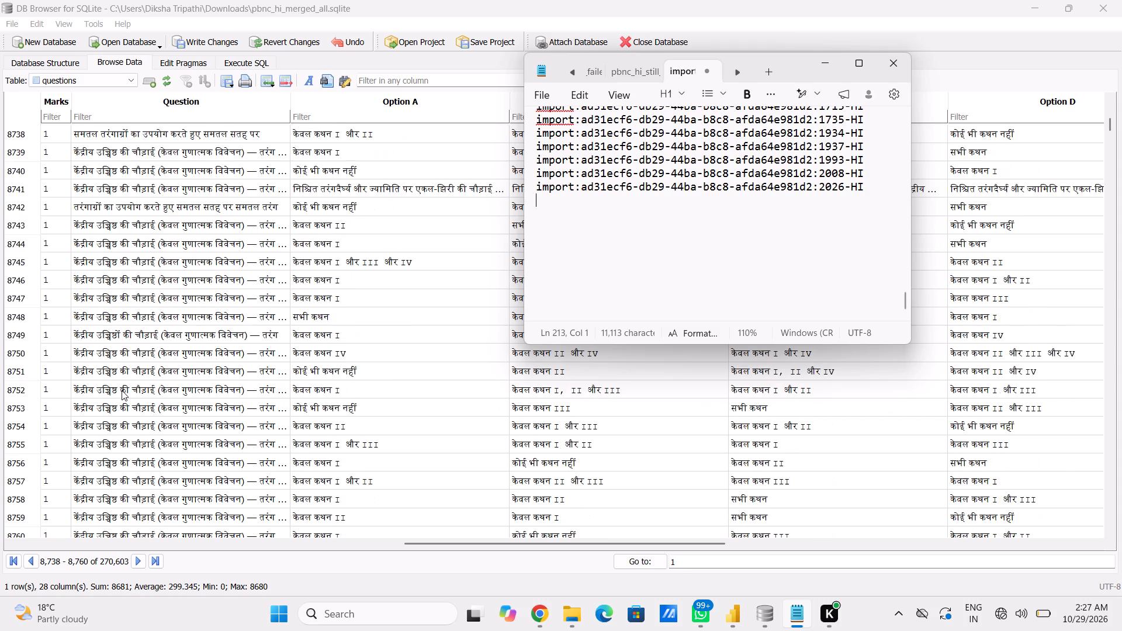
scroll(122, 390, down, 4)
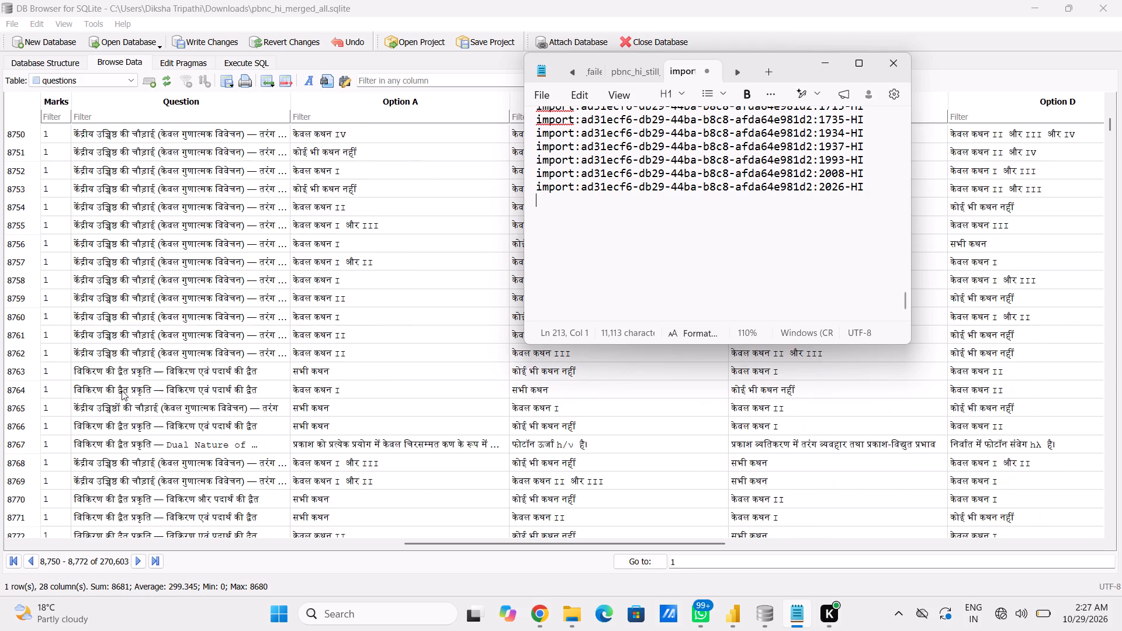
scroll(122, 390, down, 1)
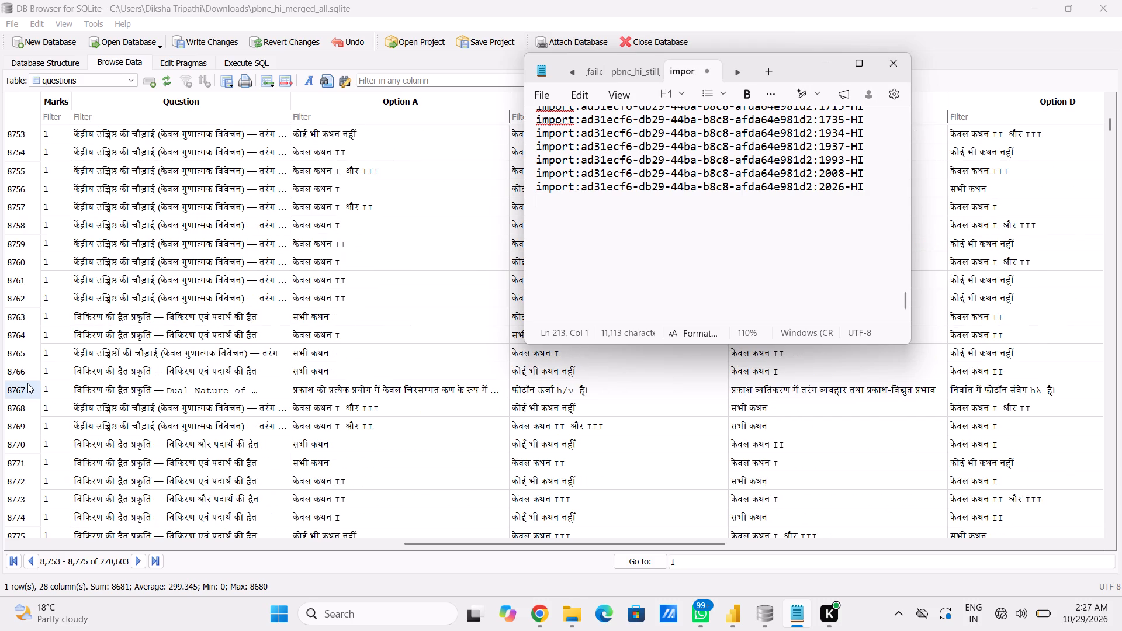
Copy the dual nature of radiation question in row 8767 into the Notepad list, keeping only its import ID ending 2111-HI on its own line.
click(28, 384)
scroll(131, 292, up, 4)
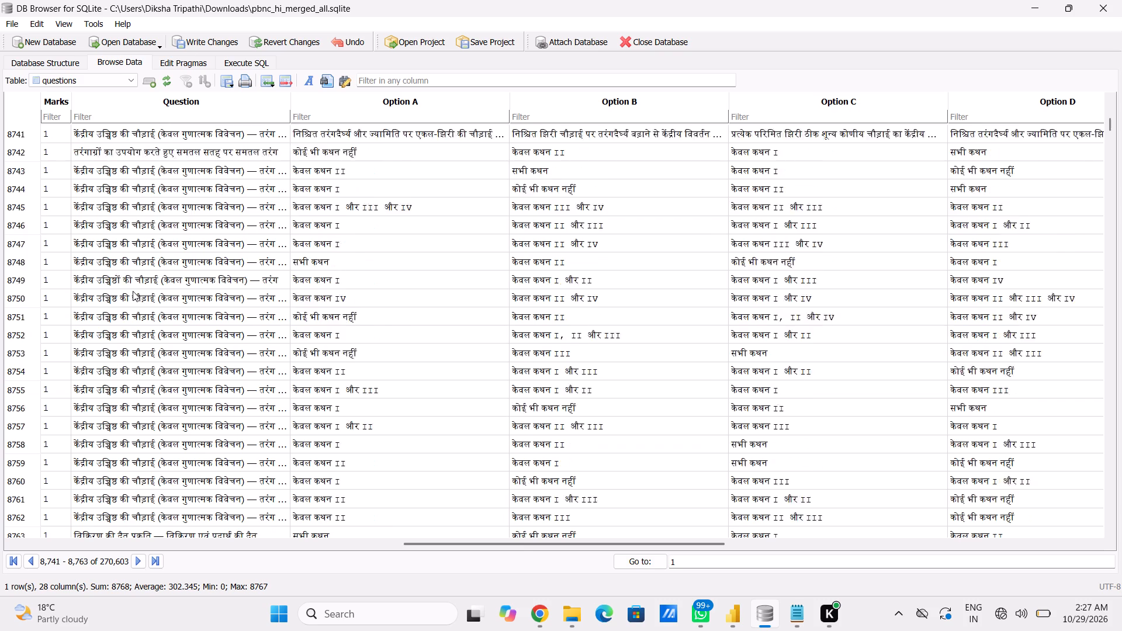
scroll(133, 291, up, 6)
scroll(136, 290, down, 8)
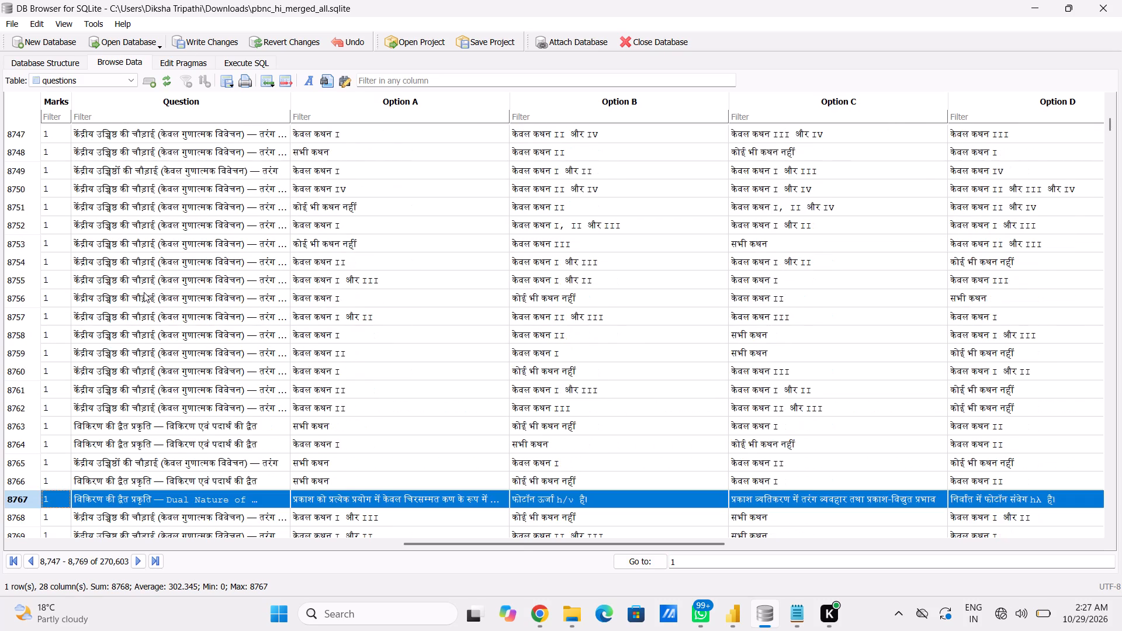
scroll(144, 292, down, 2)
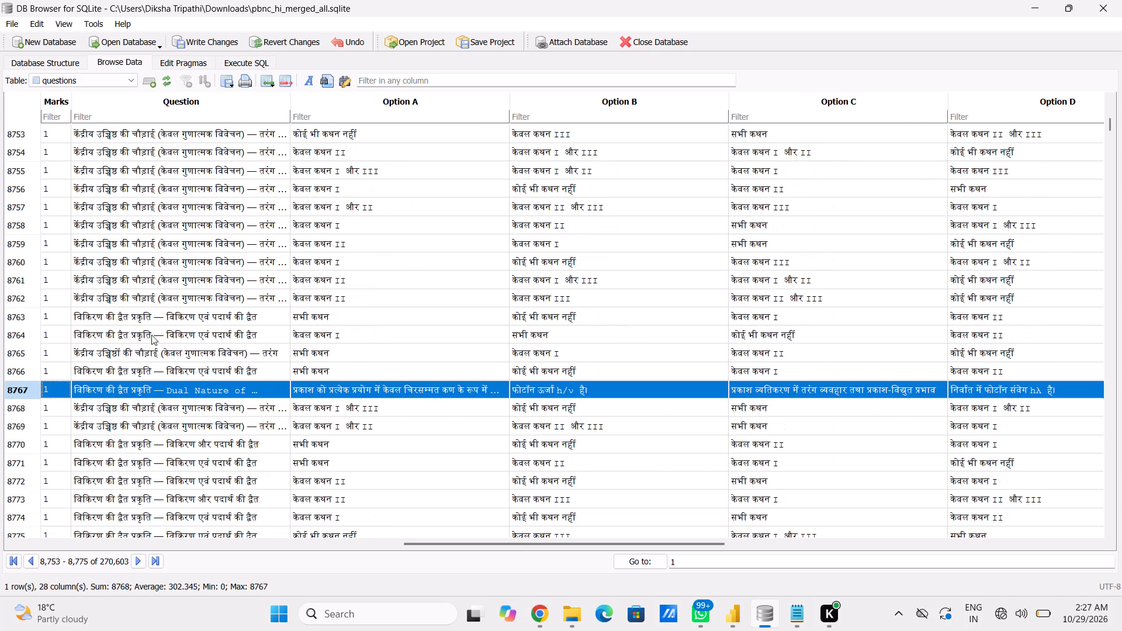
key(ctrl+c)
click(800, 617)
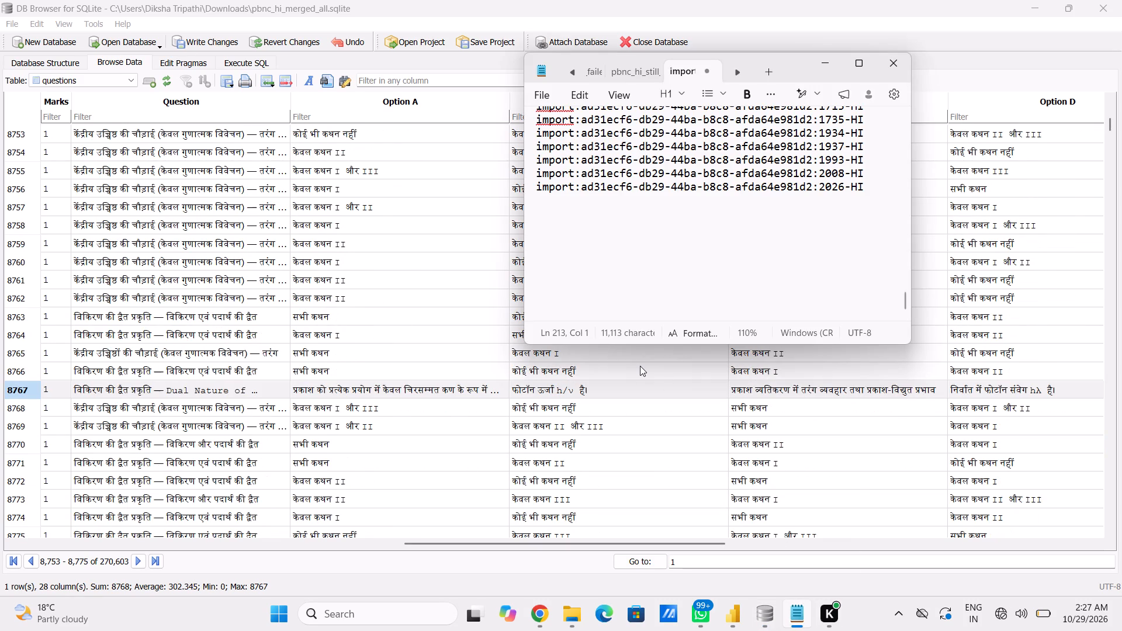
key(ctrl+v)
drag(548, 312, 548, 311)
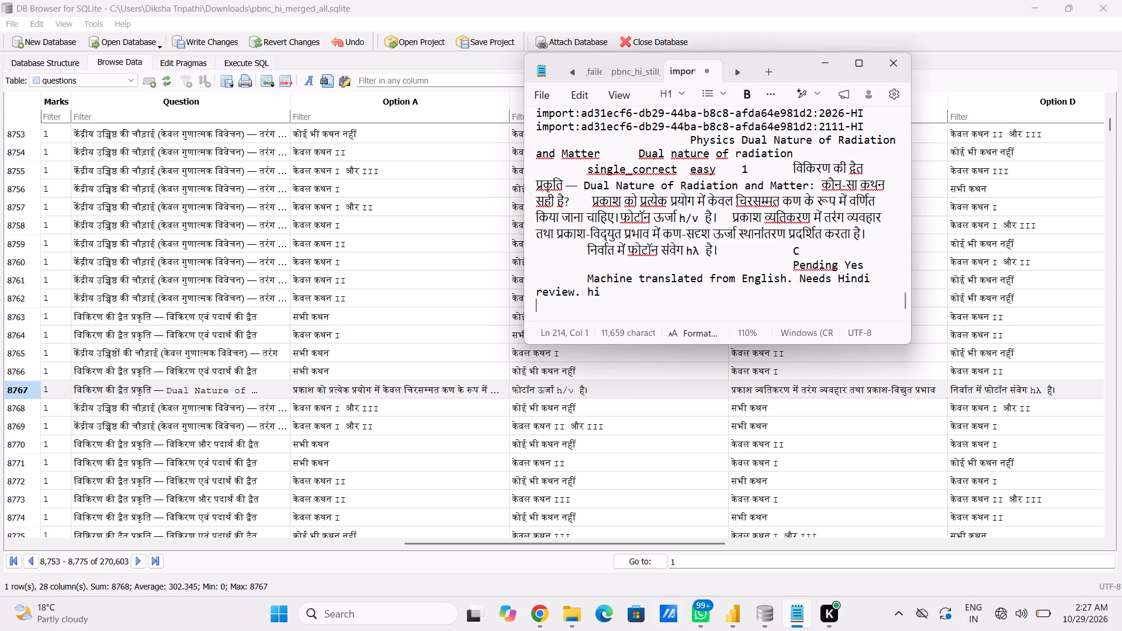
drag(548, 311, 539, 266)
scroll(547, 309, up, 3)
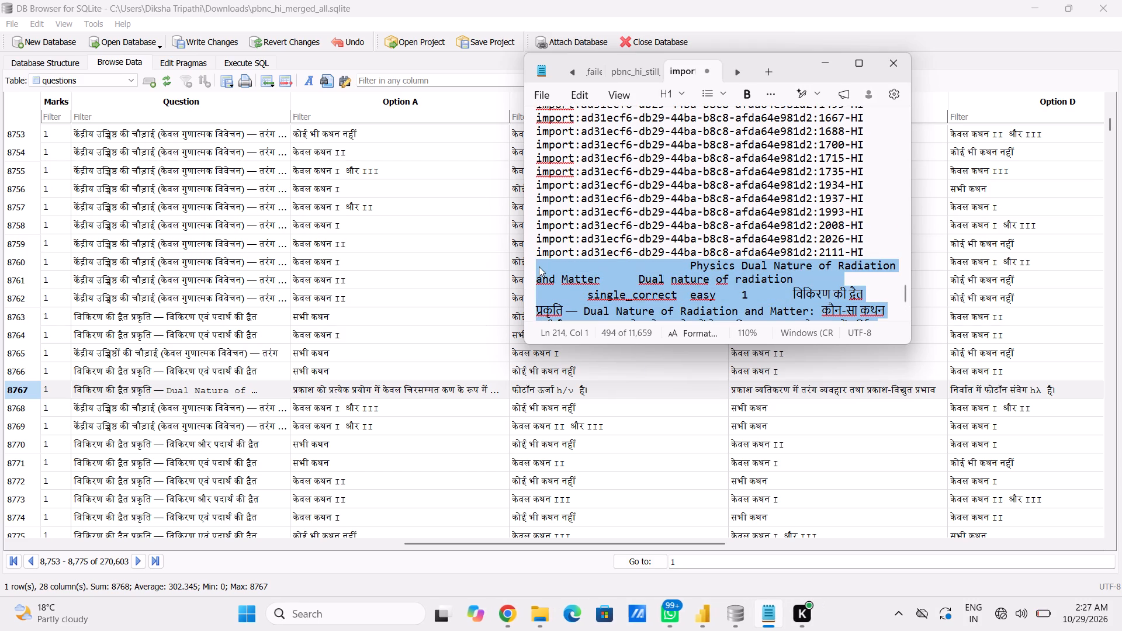
key(BackSpace)
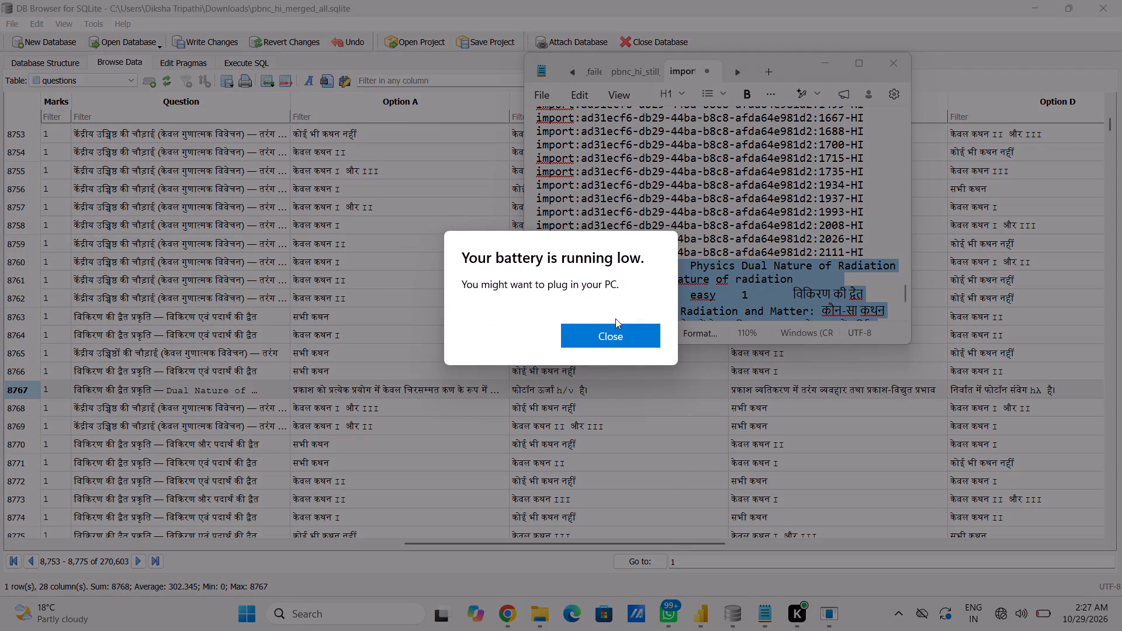
click(623, 337)
key(BackSpace)
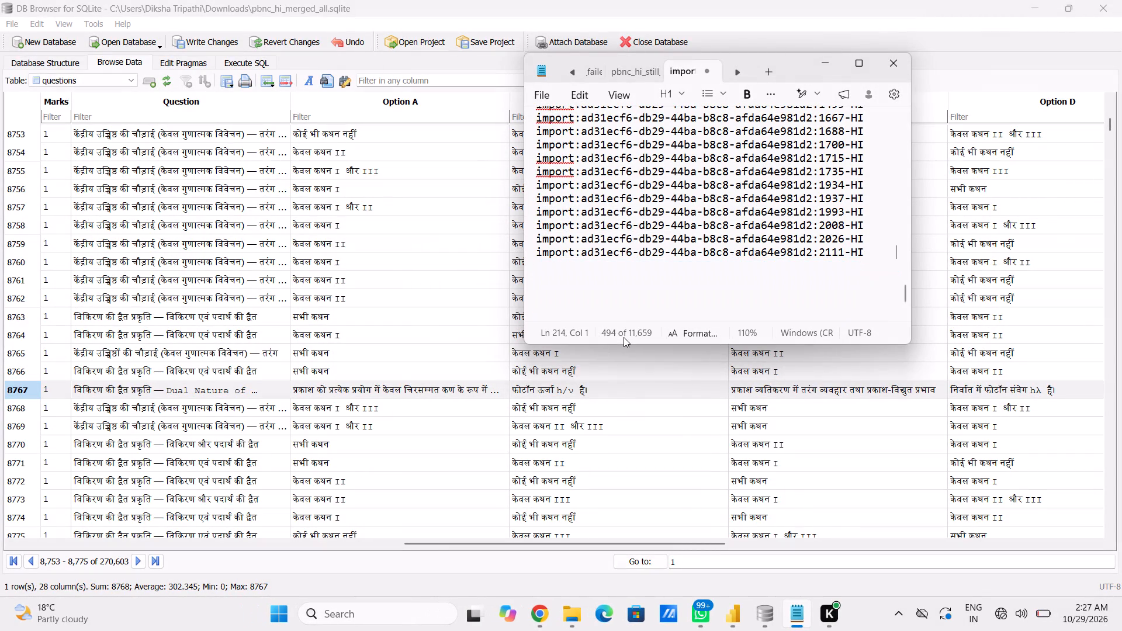
key(Return)
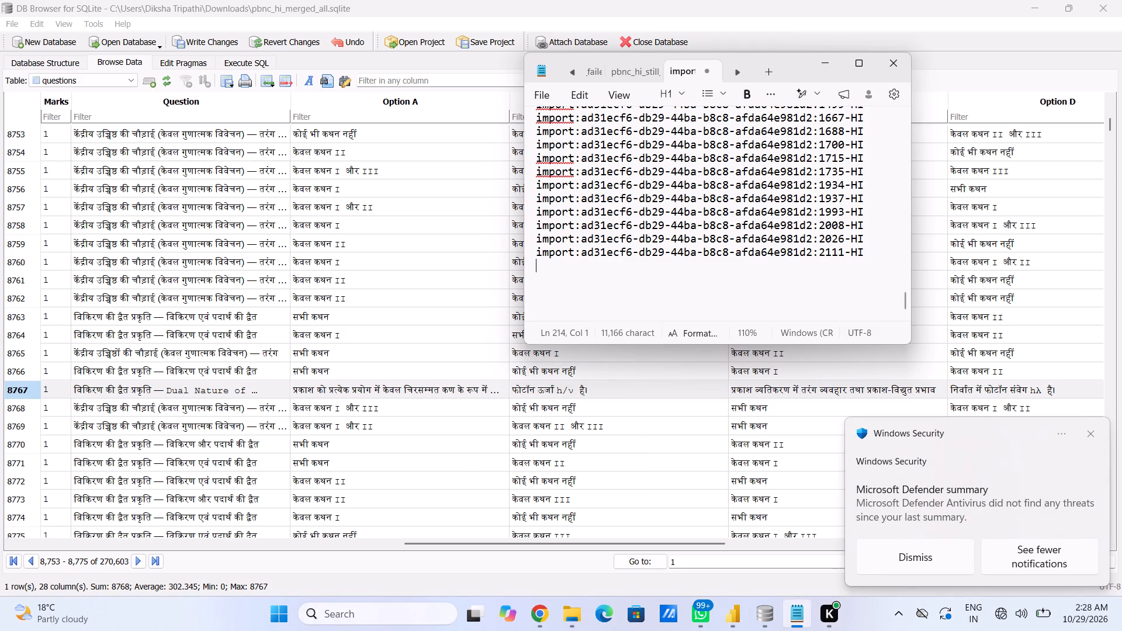
Copy the mirror formula question in row 8805 into the Notepad list, keeping only its import ID ending 1726-HI on its own line.
scroll(222, 346, down, 4)
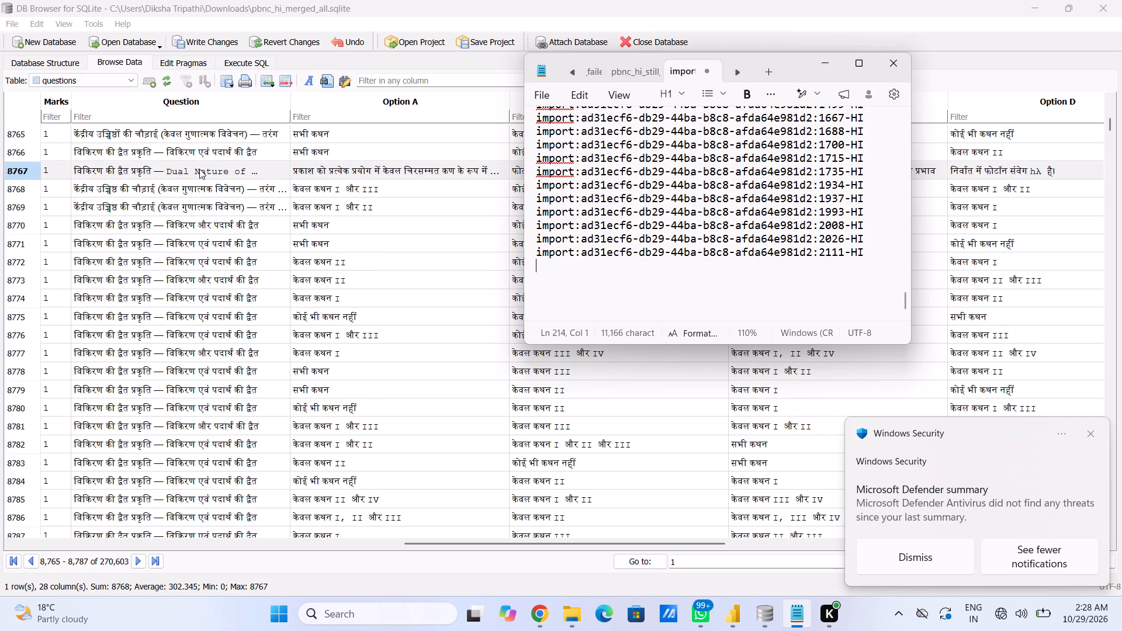
scroll(253, 348, down, 2)
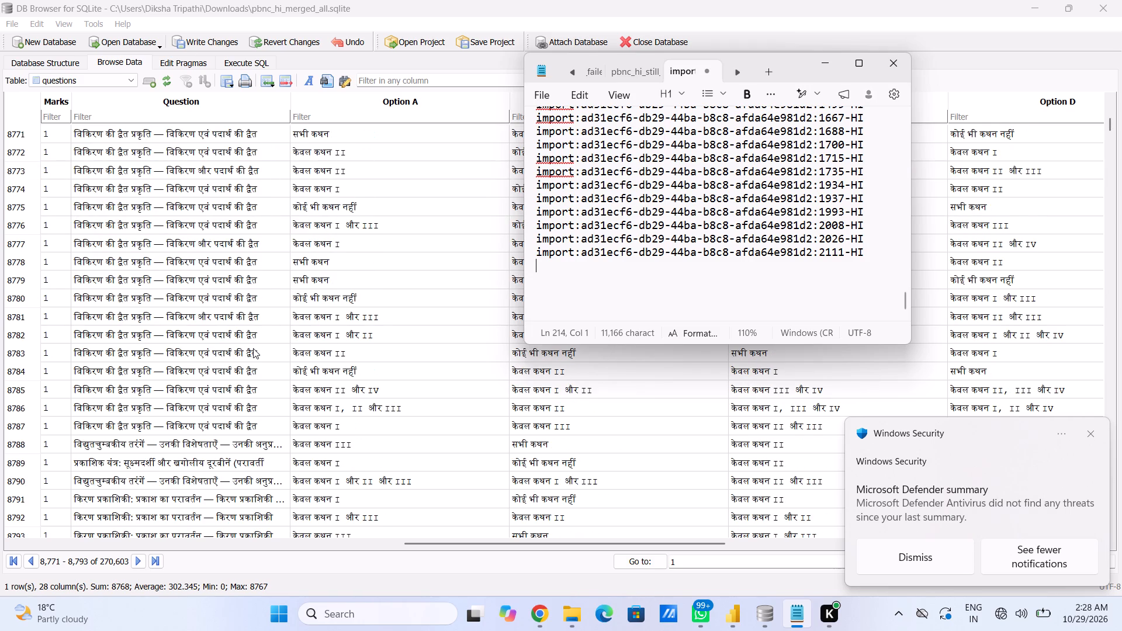
scroll(253, 348, down, 2)
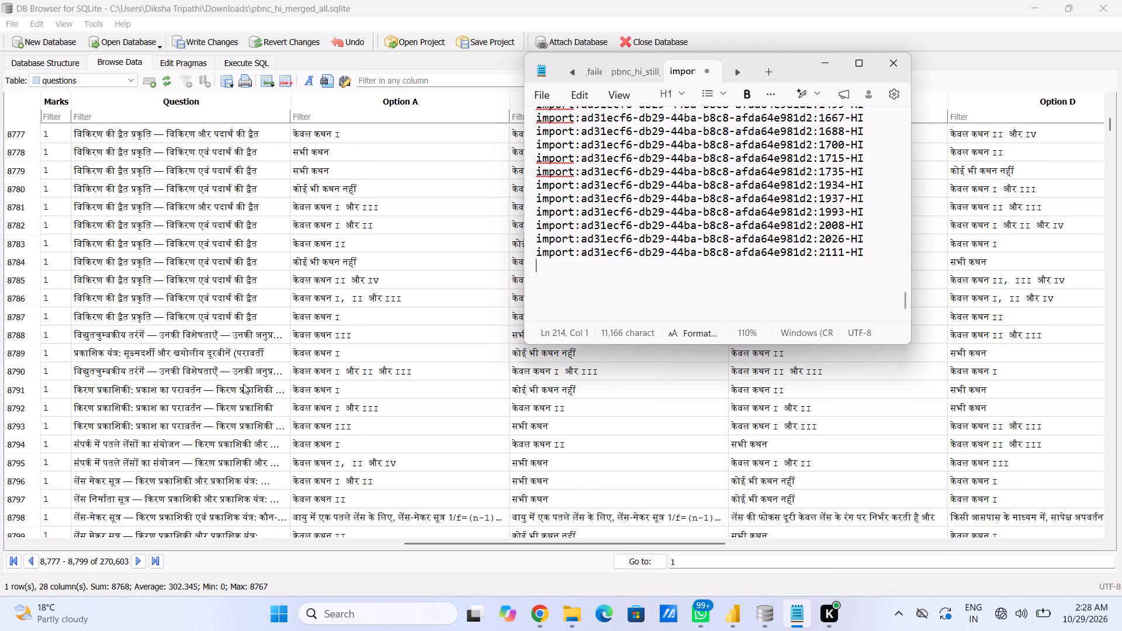
scroll(243, 384, down, 3)
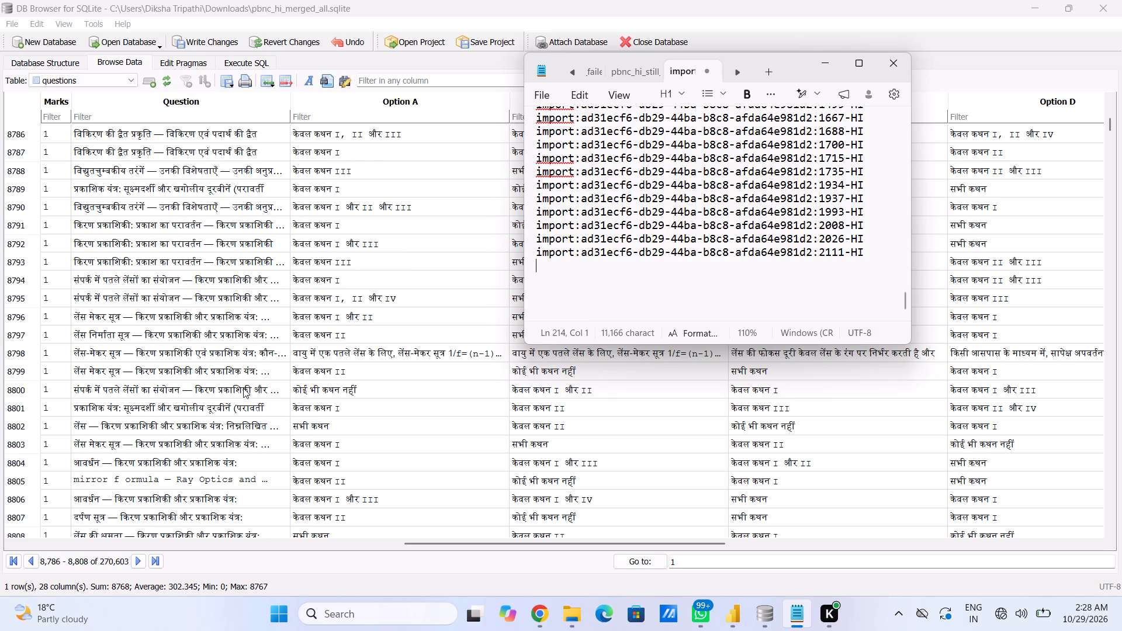
click(31, 477)
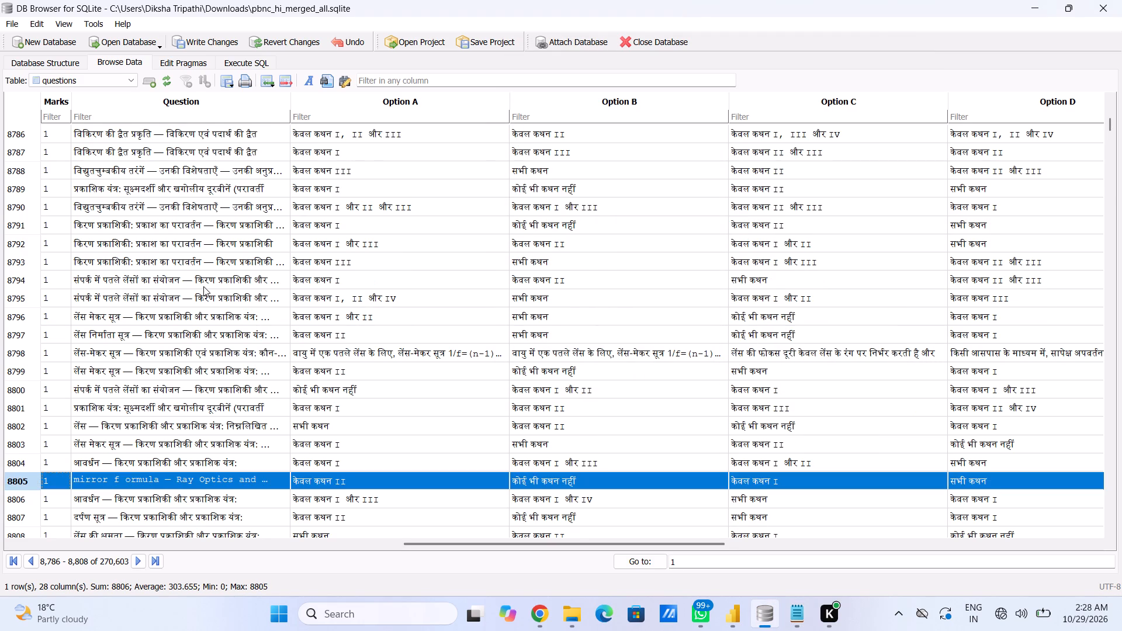
scroll(203, 286, down, 6)
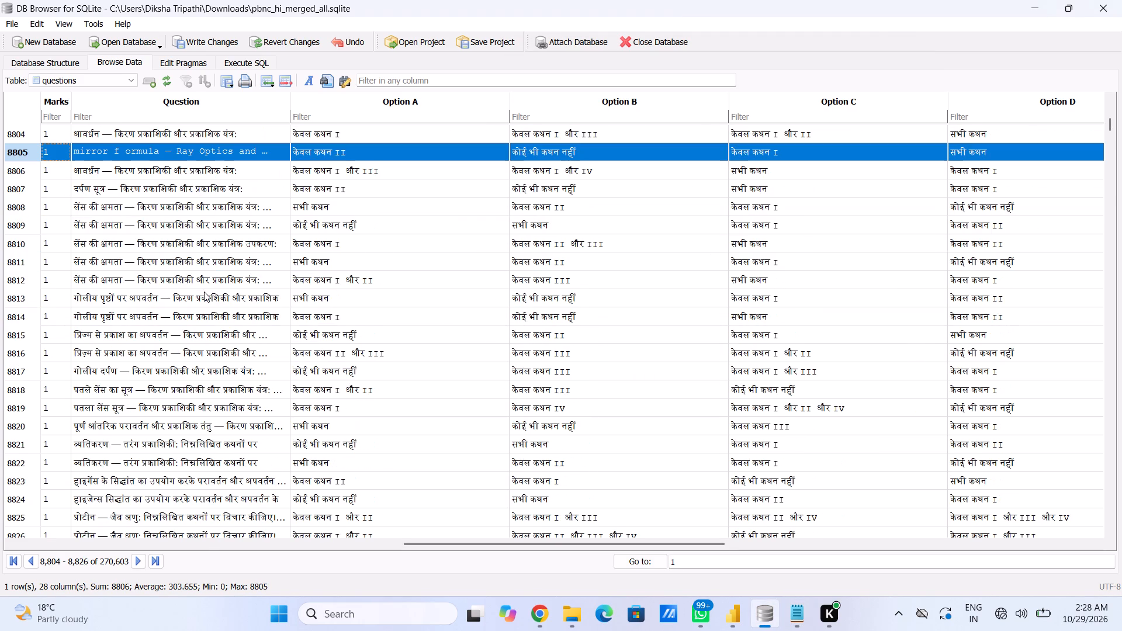
key(ctrl+c)
click(806, 614)
key(ctrl+v)
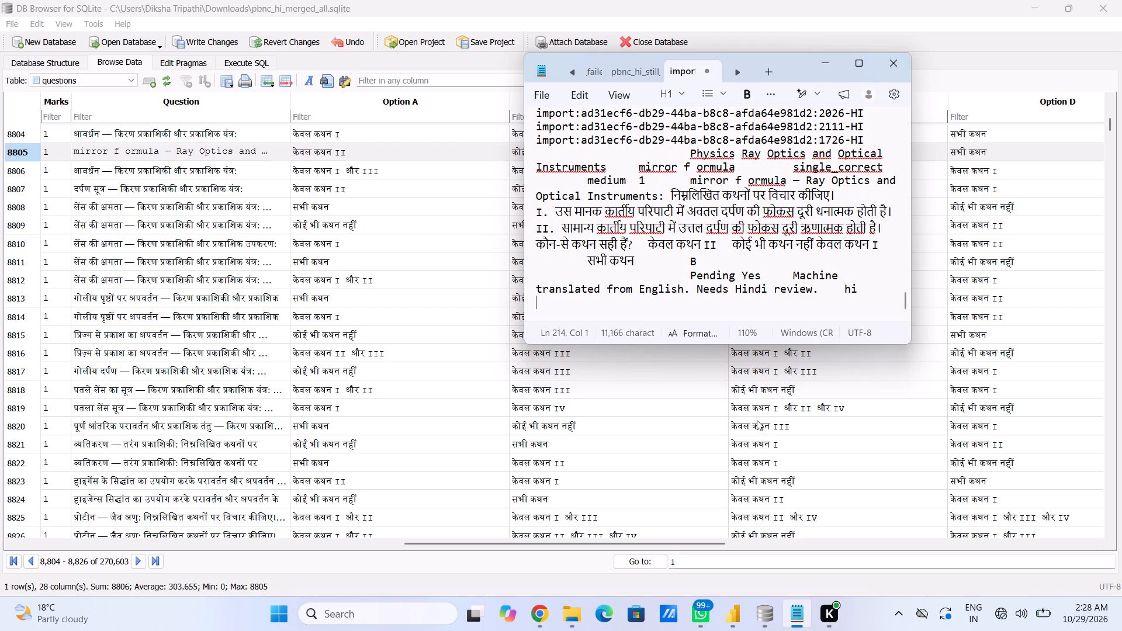
drag(550, 306, 548, 289)
scroll(549, 299, up, 2)
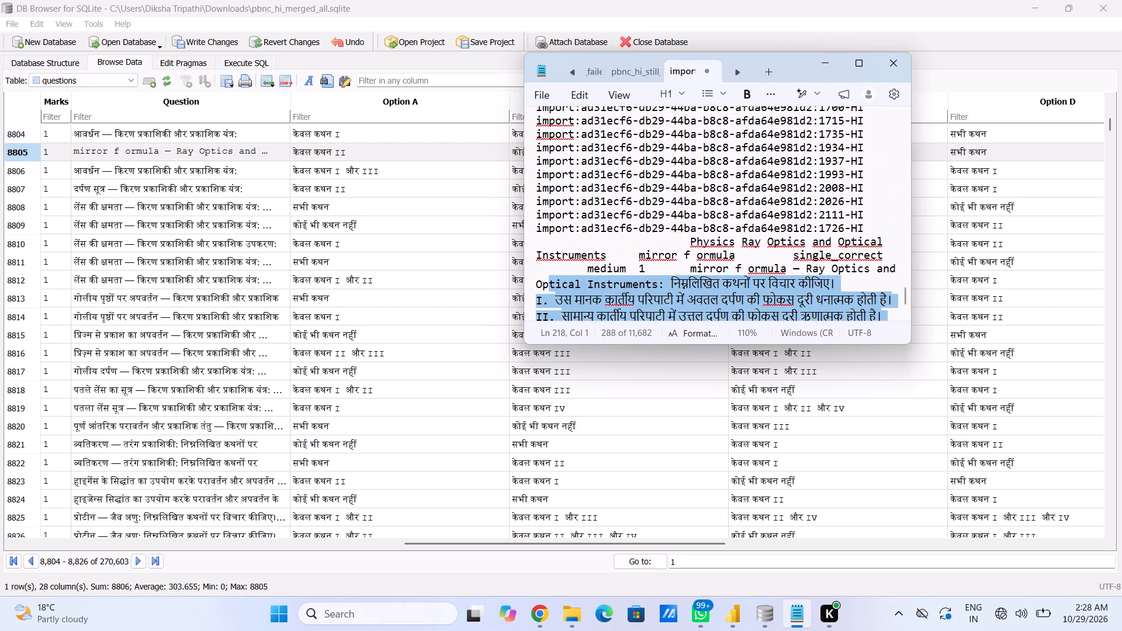
drag(548, 289, 535, 244)
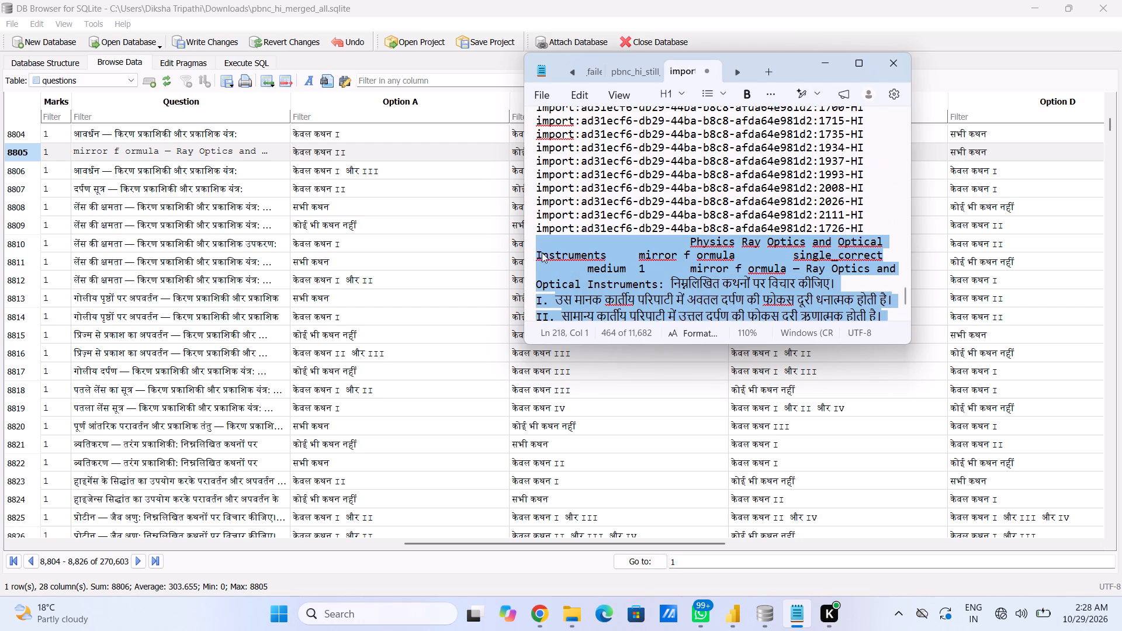
key(BackSpace)
key(Return)
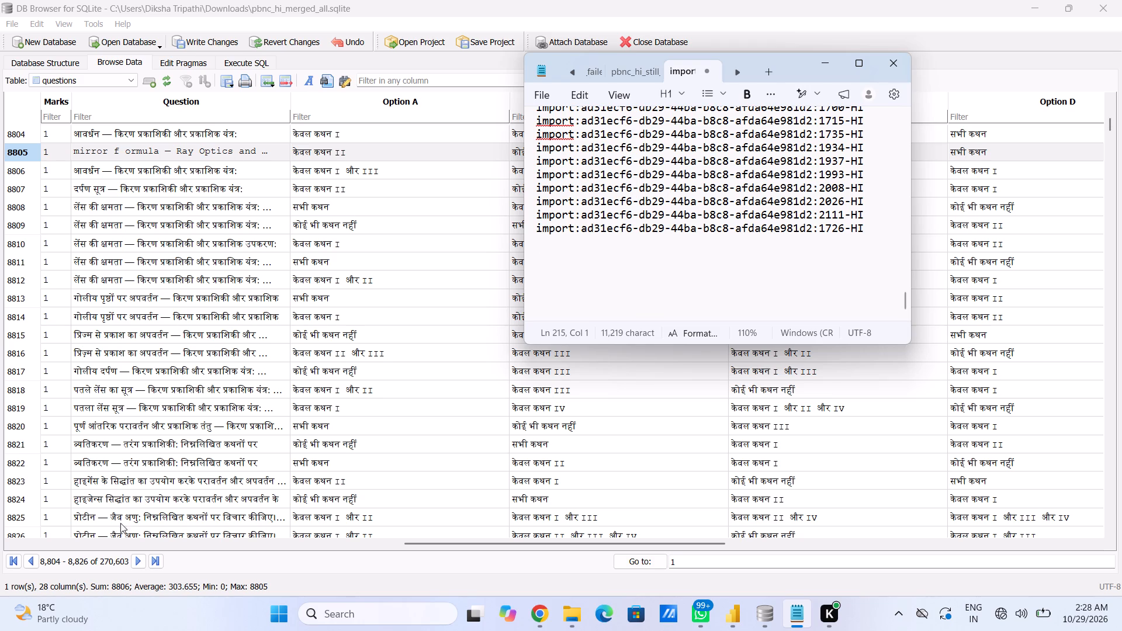
Examine the question texts in the database from row 8806 onward for topic names still written in English.
scroll(148, 334, down, 1)
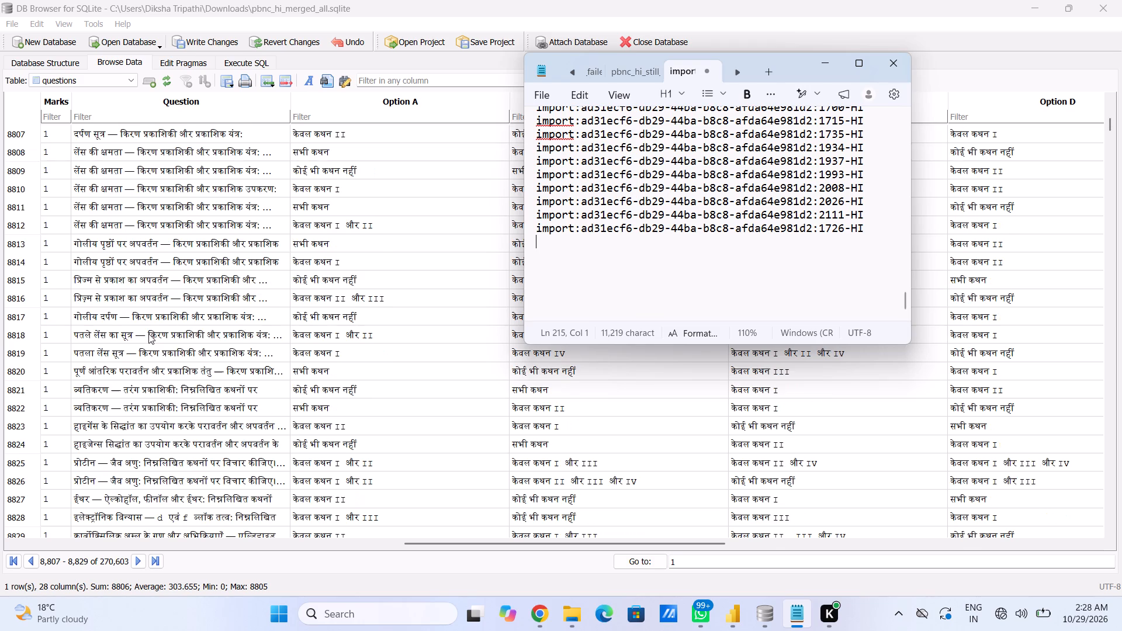
scroll(148, 334, down, 4)
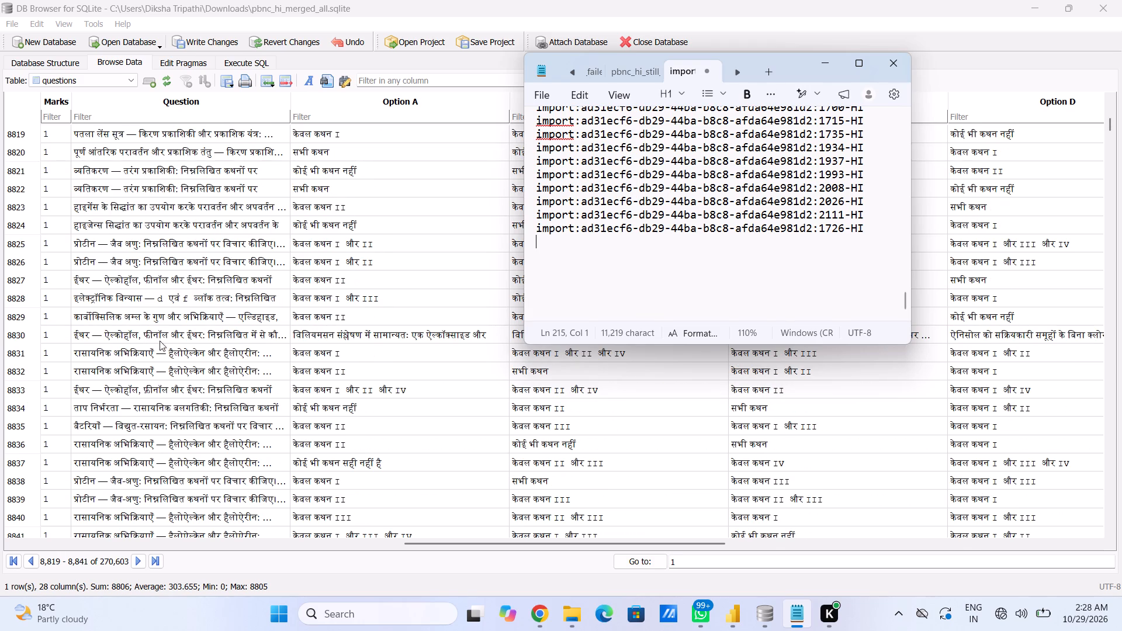
scroll(239, 436, down, 2)
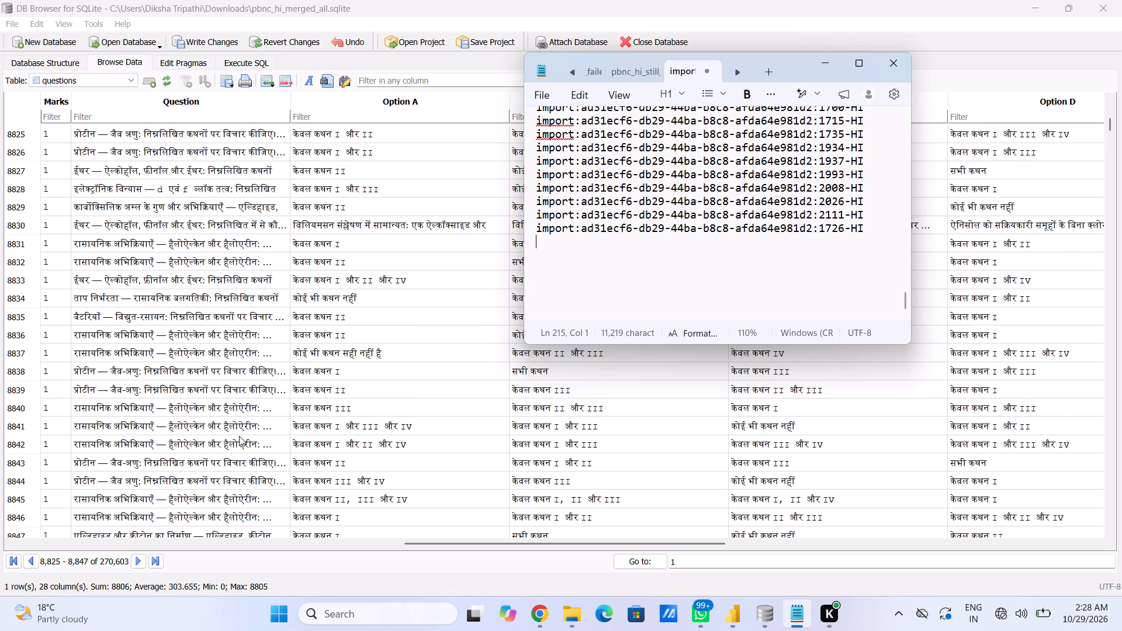
scroll(239, 436, down, 2)
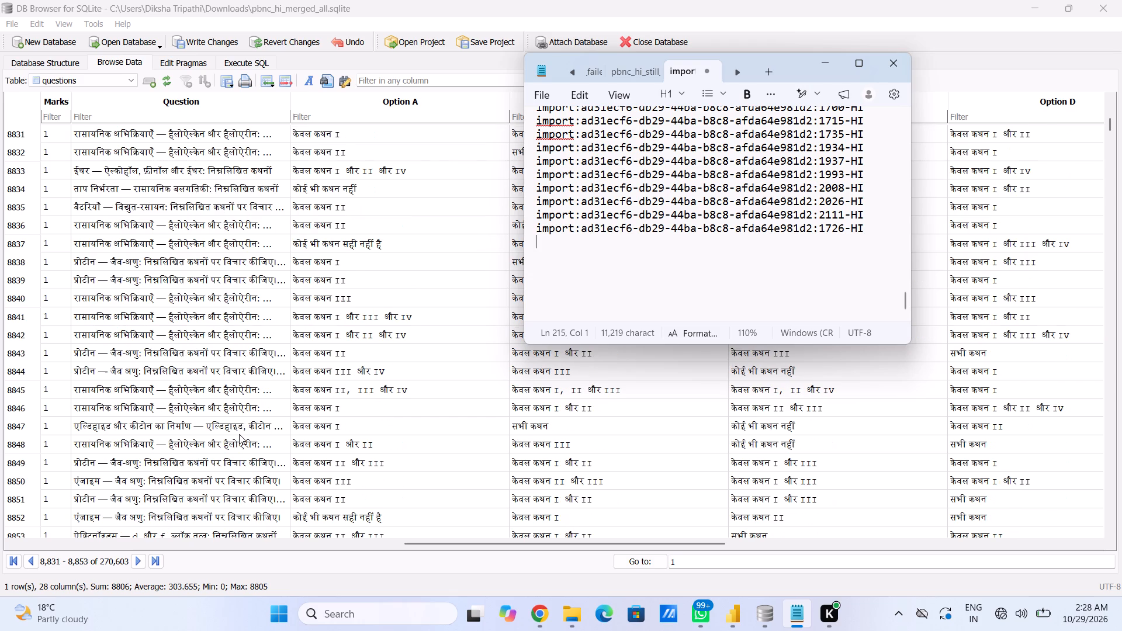
scroll(239, 434, down, 1)
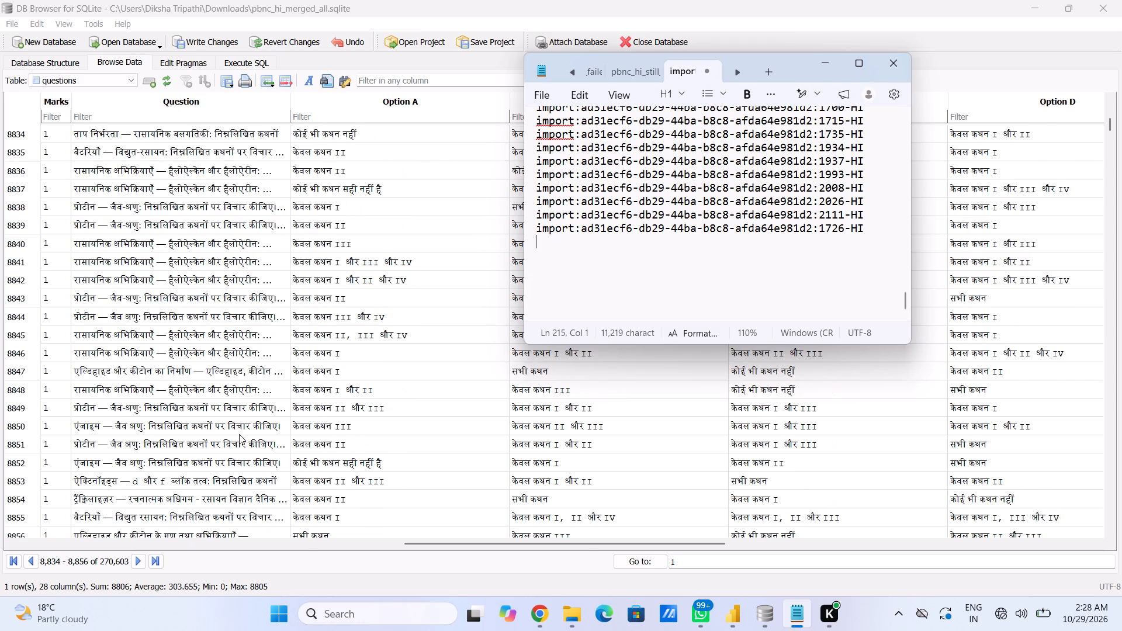
scroll(239, 434, down, 1)
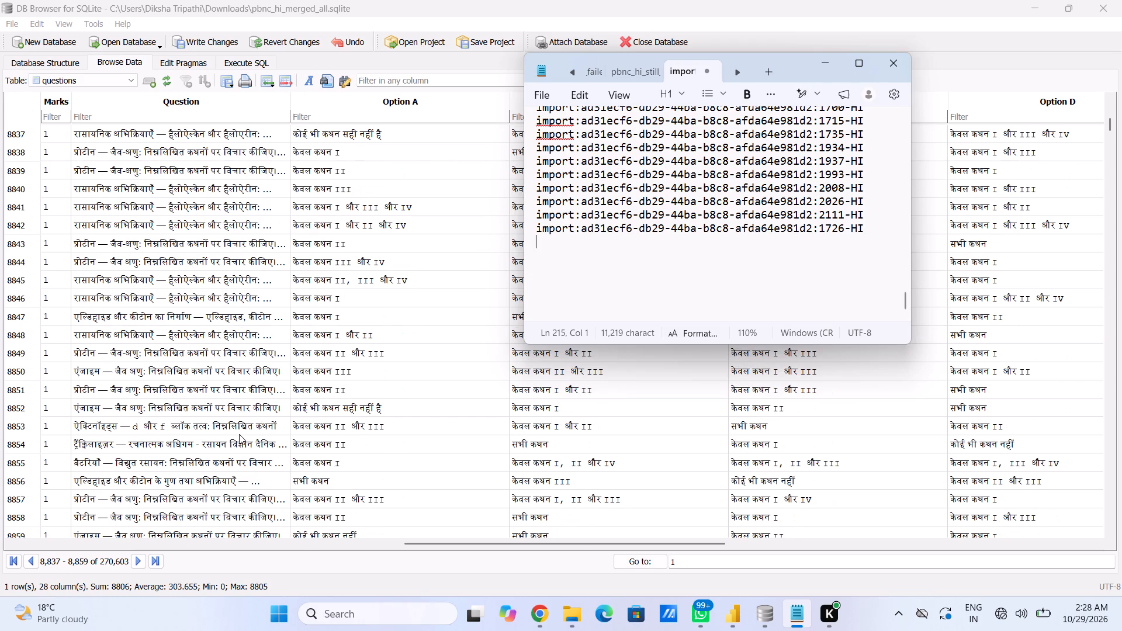
scroll(206, 460, down, 1)
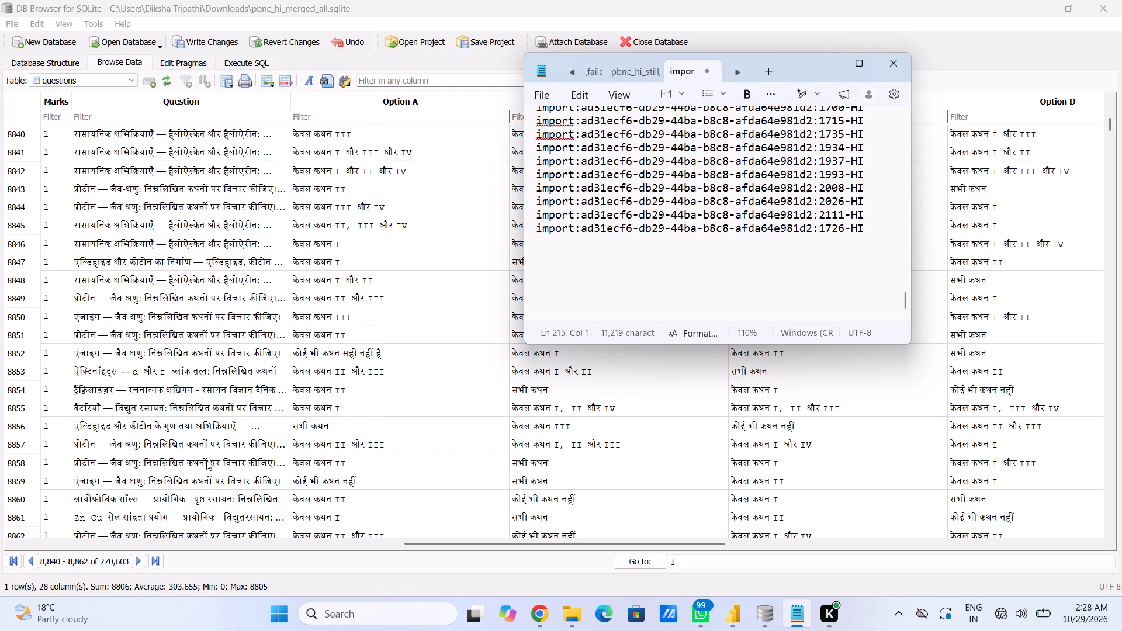
scroll(208, 458, down, 2)
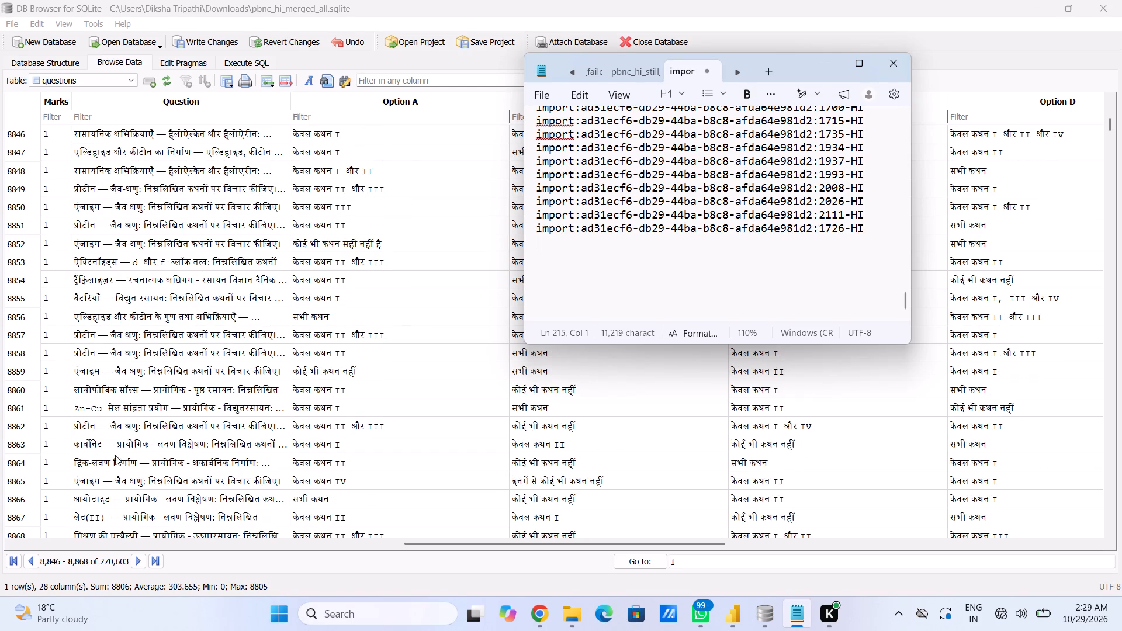
scroll(150, 447, down, 1)
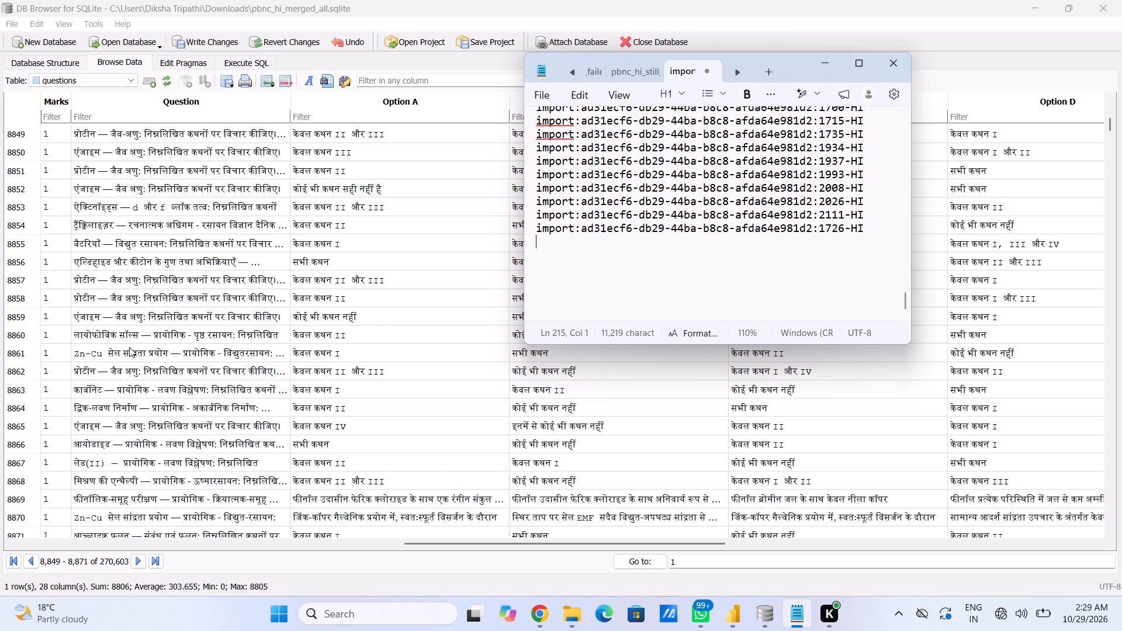
scroll(129, 348, down, 4)
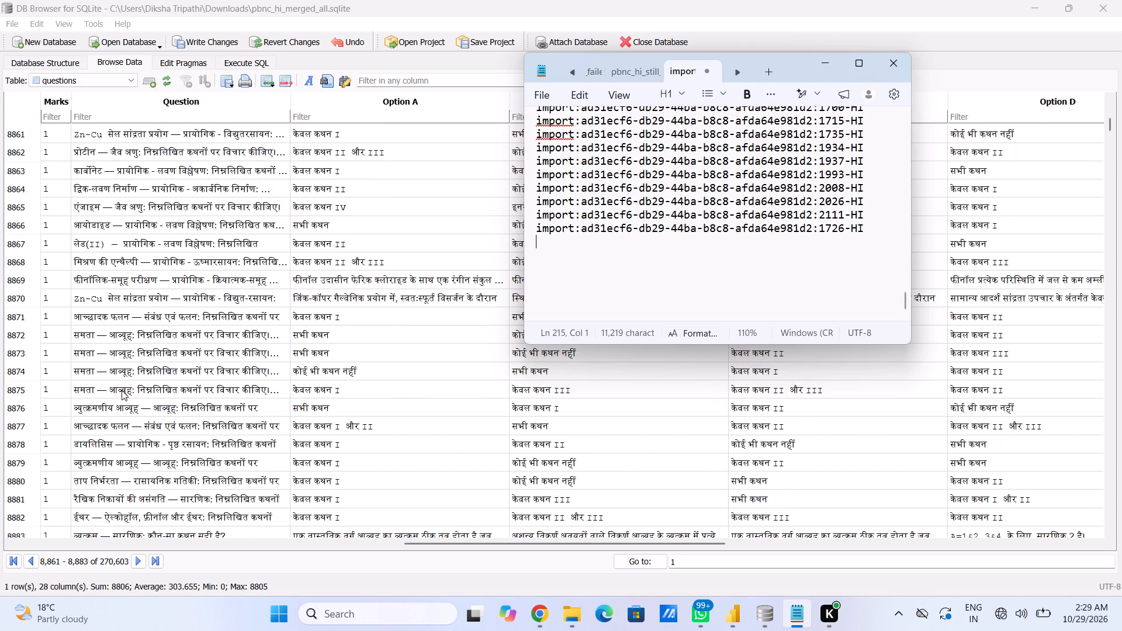
scroll(160, 358, down, 3)
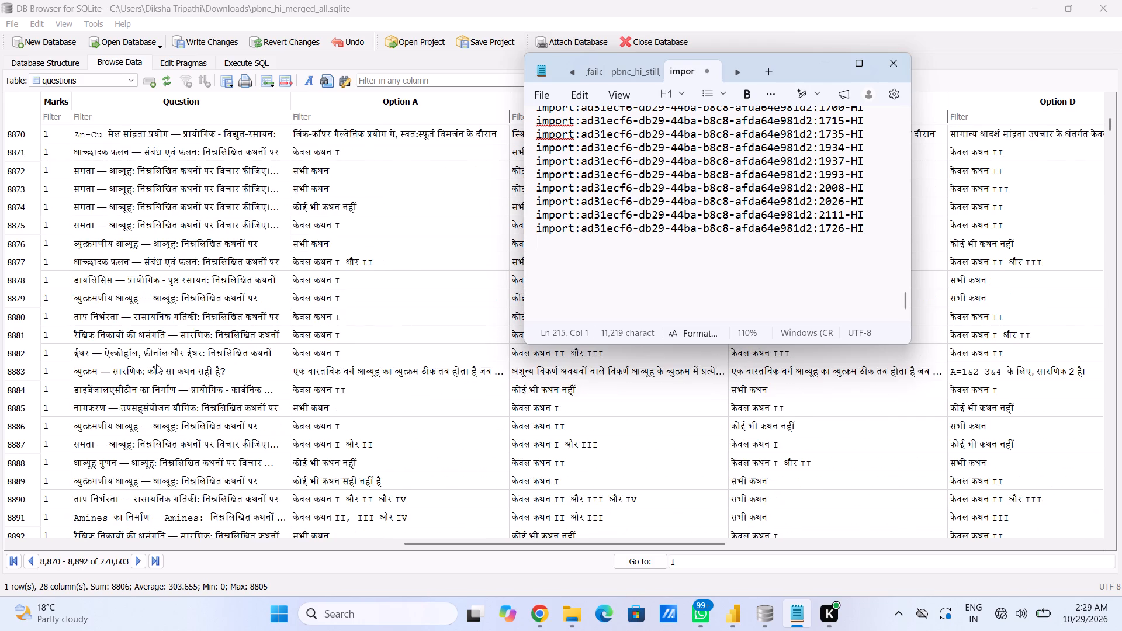
scroll(156, 364, down, 2)
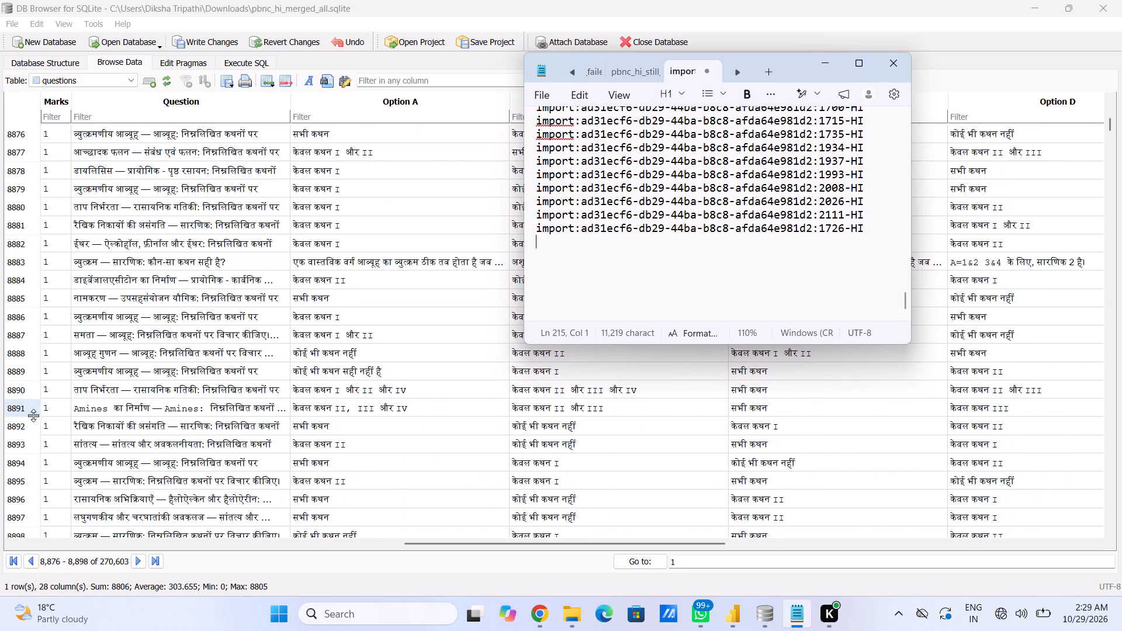
Copy the preparation of amines question in row 8891 into the Notepad list, keeping only its import ID ending 2123-HI on its own line.
click(27, 407)
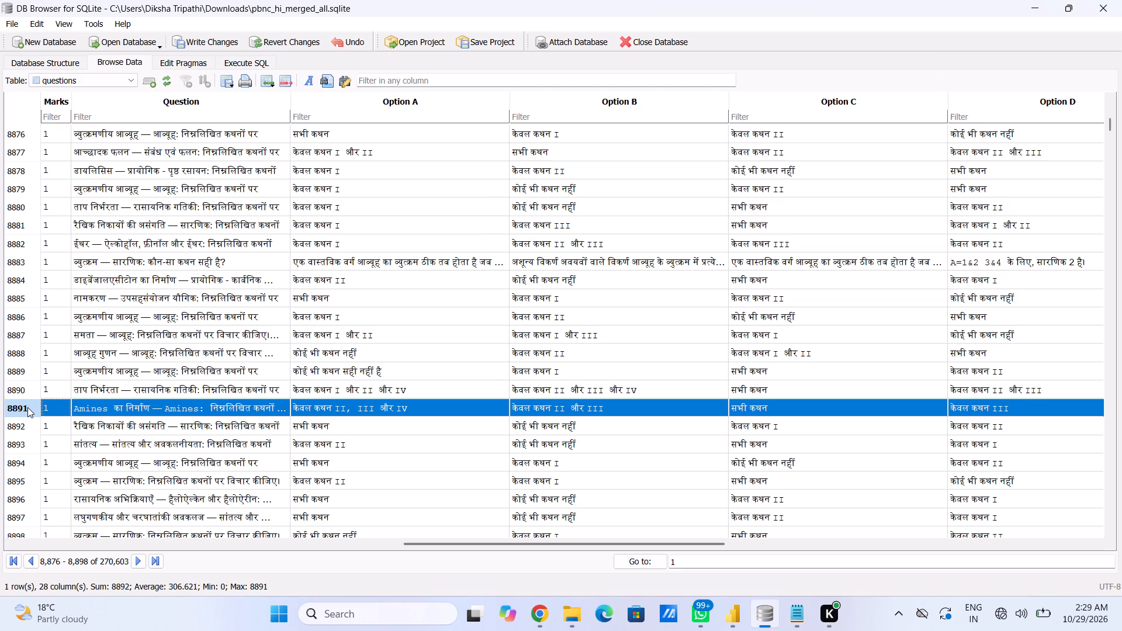
key(ctrl+c)
click(798, 620)
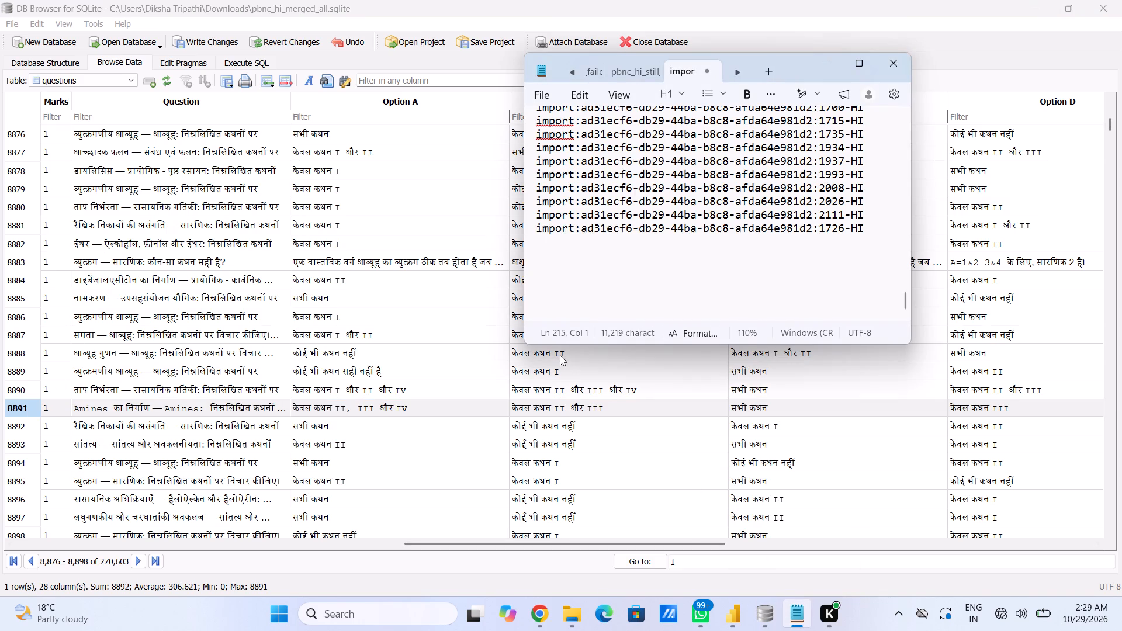
key(ctrl+v)
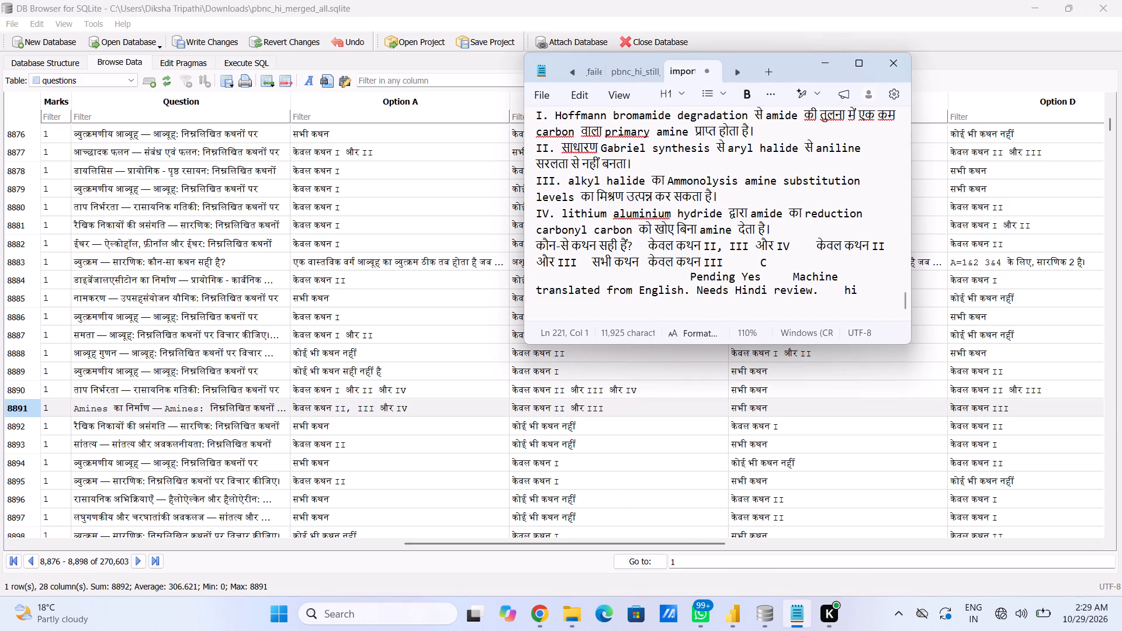
drag(545, 305, 545, 303)
scroll(545, 303, up, 2)
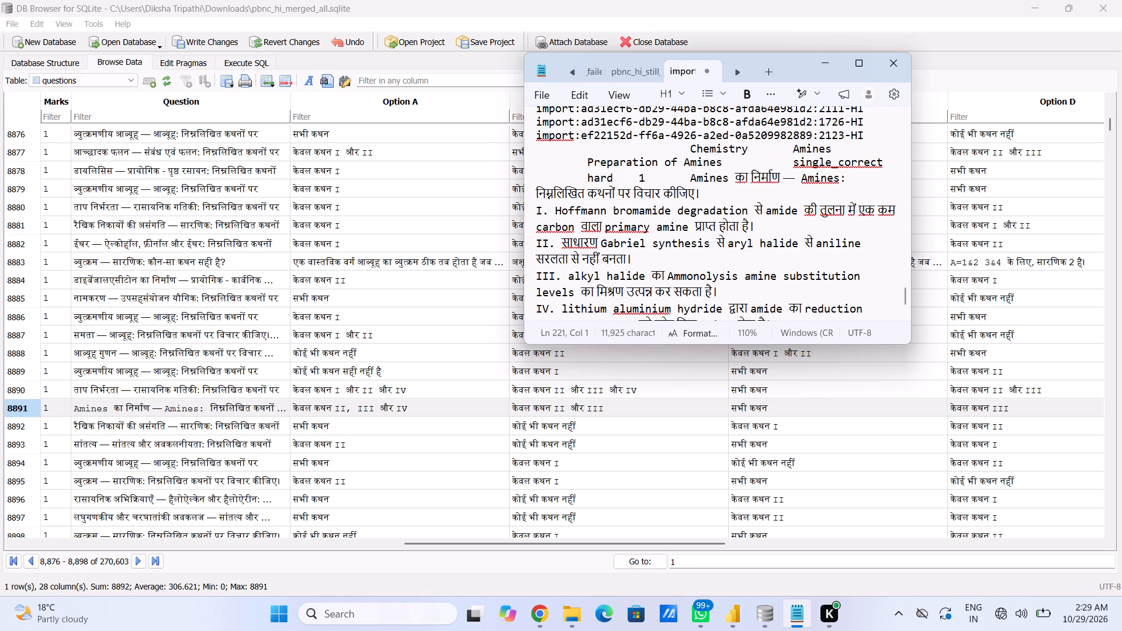
drag(545, 303, 529, 152)
key(BackSpace)
key(Return)
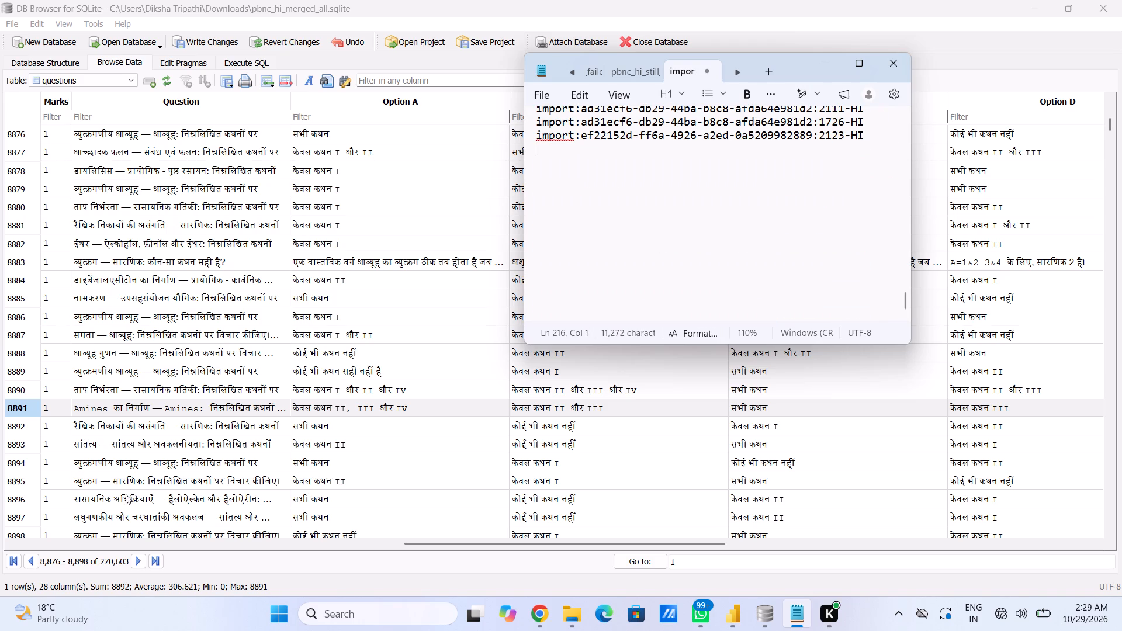
Examine the question texts in the database from row 8892 onward for topic names still written in English.
scroll(105, 403, down, 4)
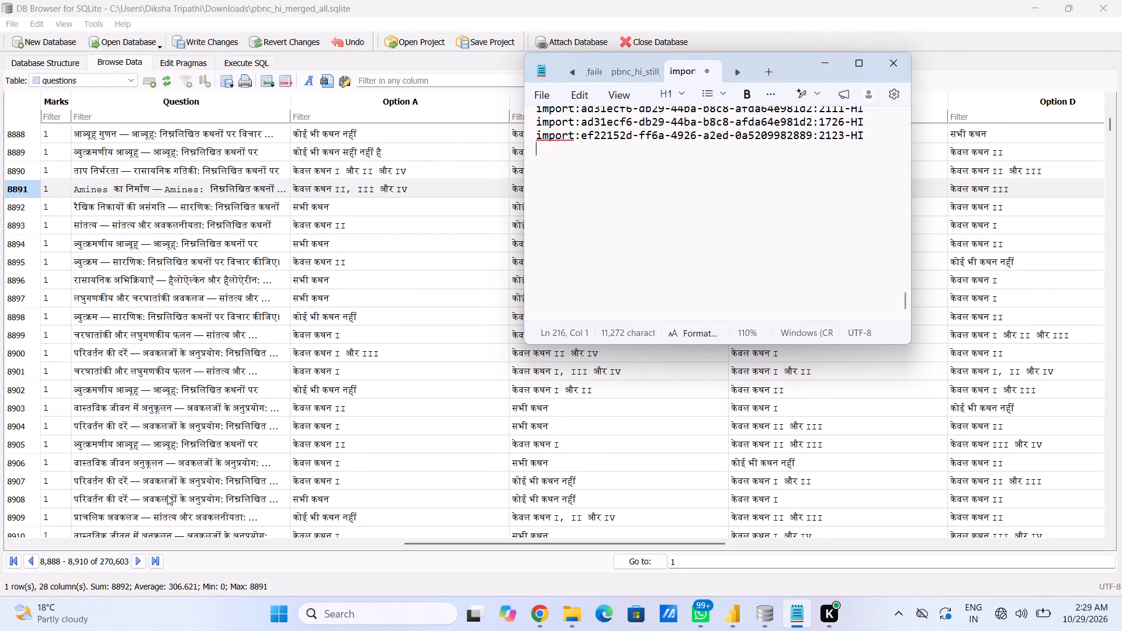
scroll(172, 483, down, 2)
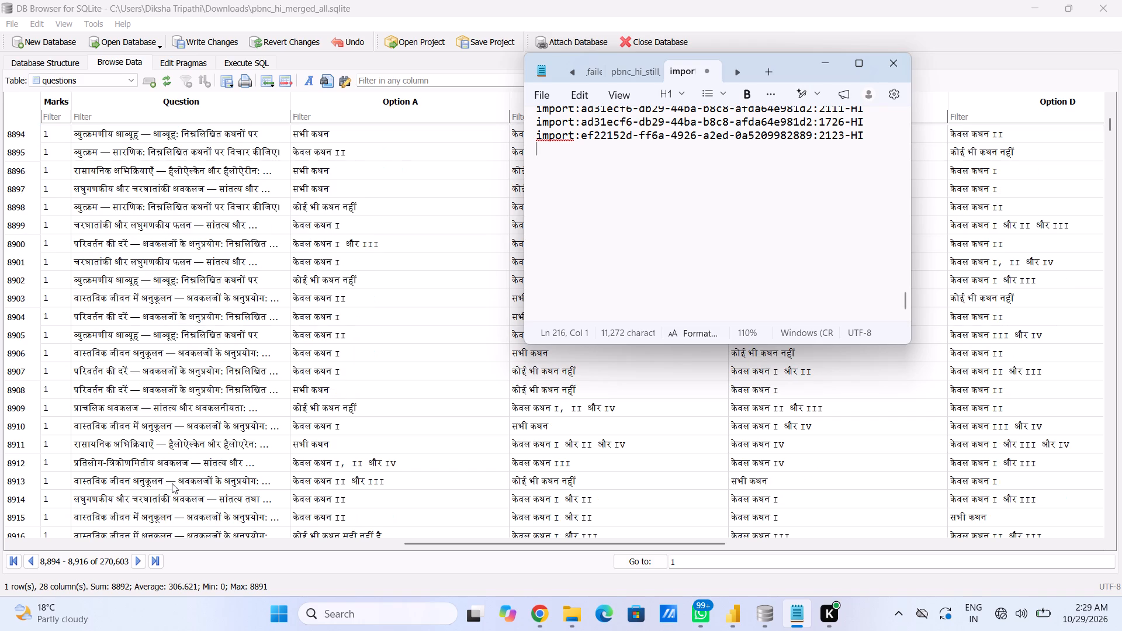
scroll(172, 483, down, 1)
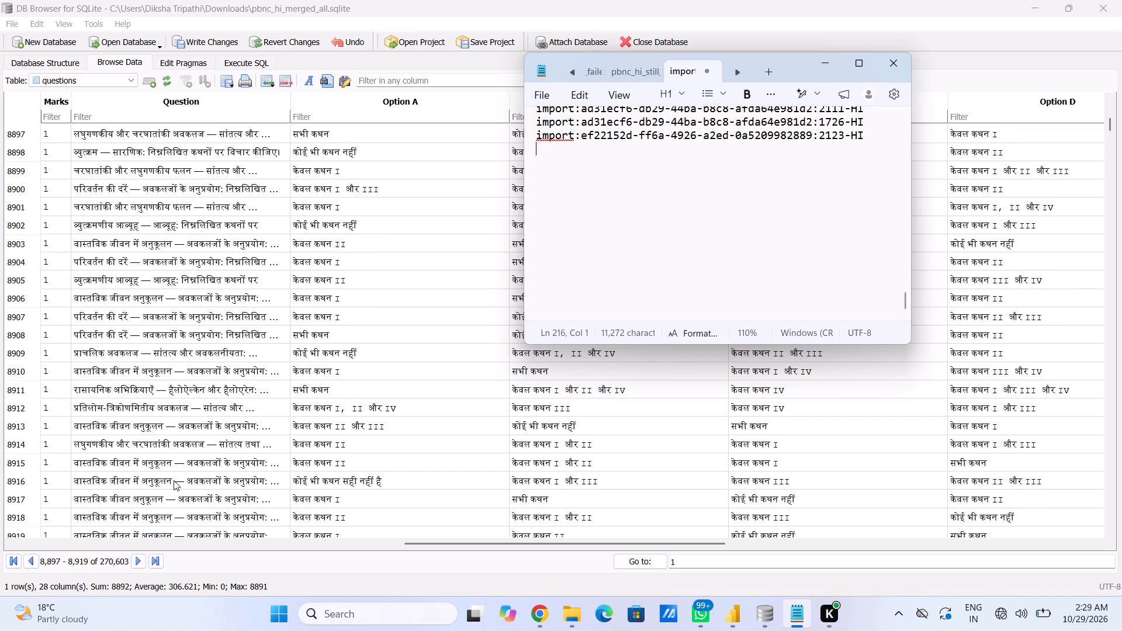
scroll(174, 480, down, 2)
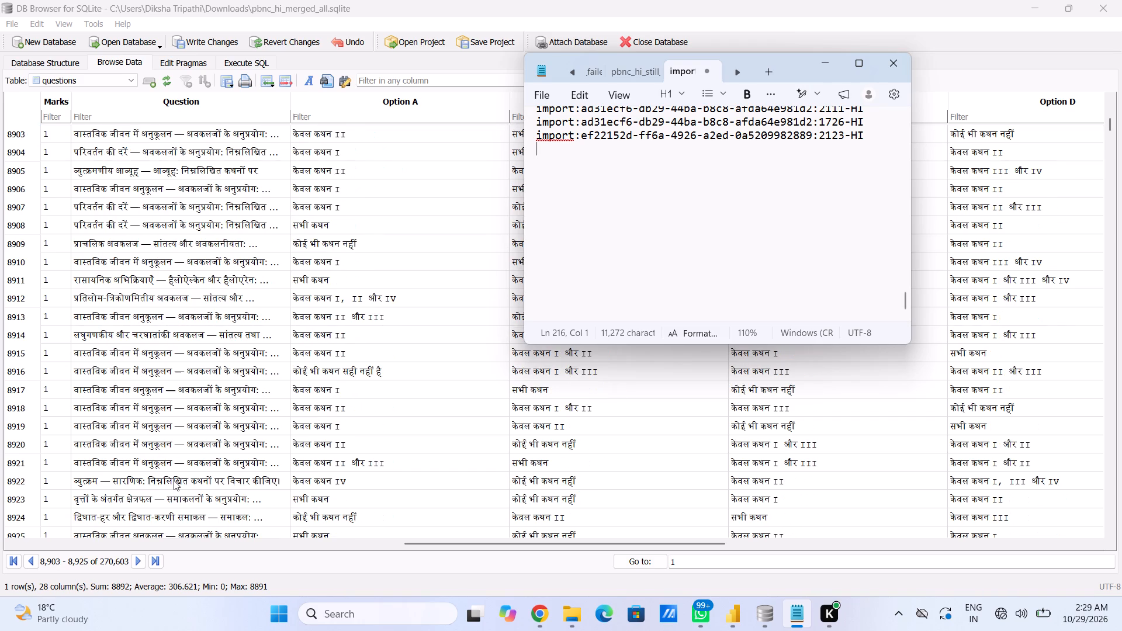
scroll(174, 480, down, 1)
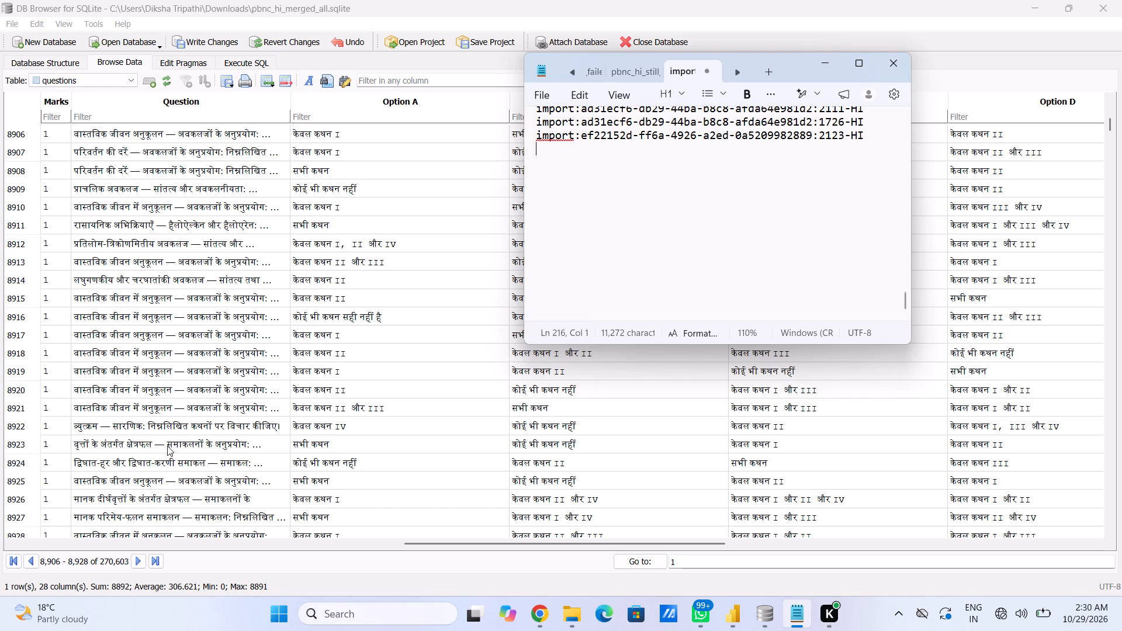
Examine the full question text of each record from row 8922 through row 8979 for wording still in English.
double_click(174, 426)
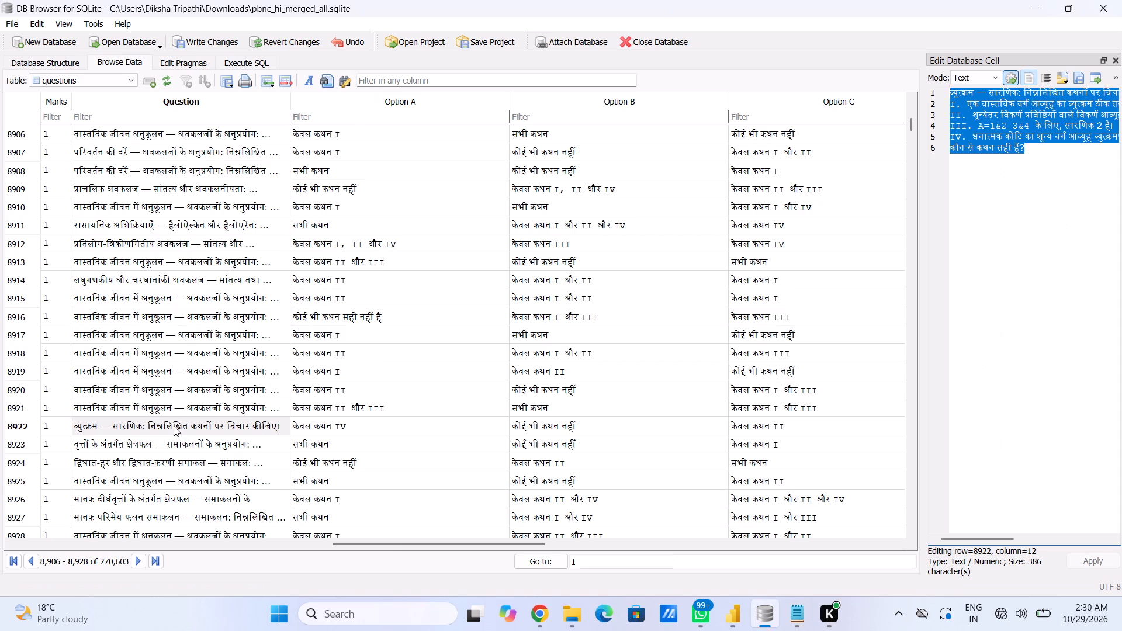
scroll(174, 425, down, 3)
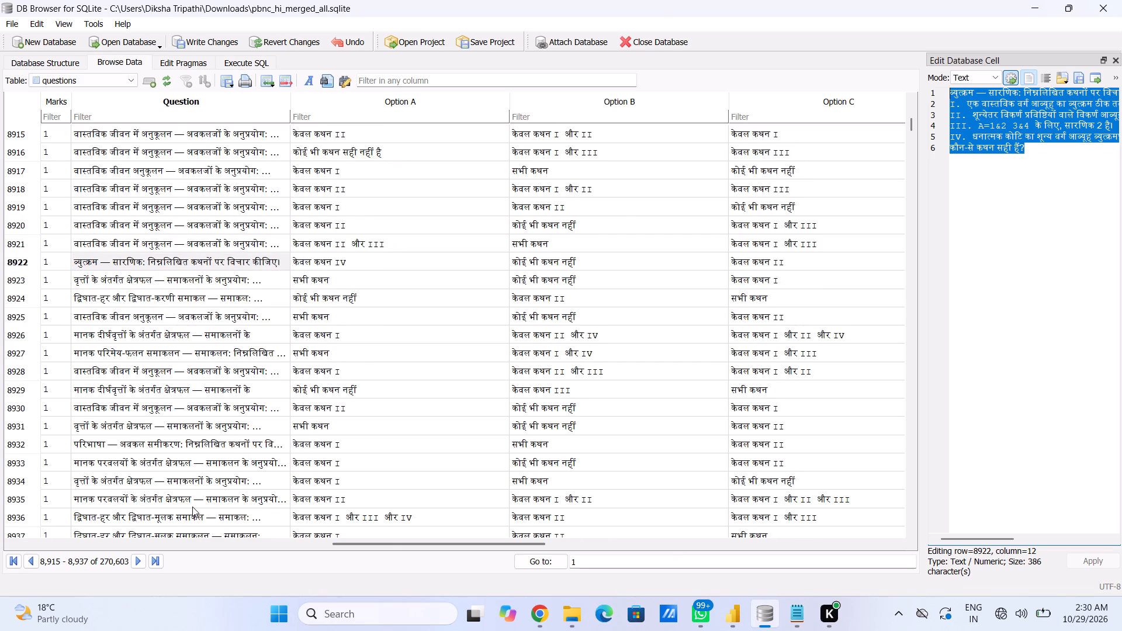
key(Down)
key(Down)
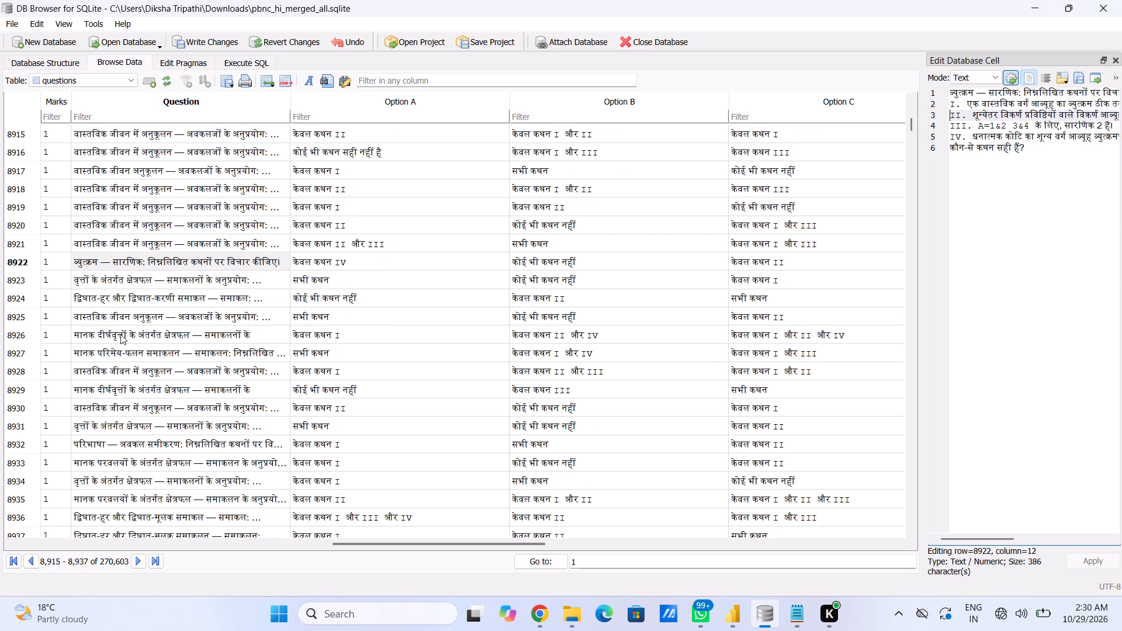
click(135, 261)
key(Down)
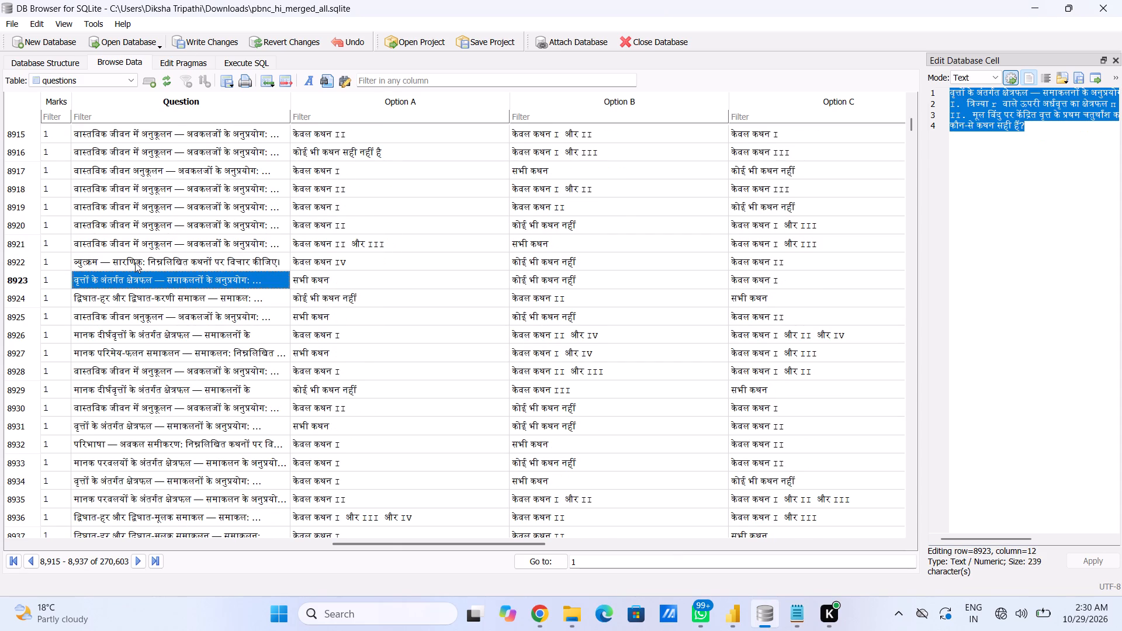
key(Down)
key(Down)
key(Down)
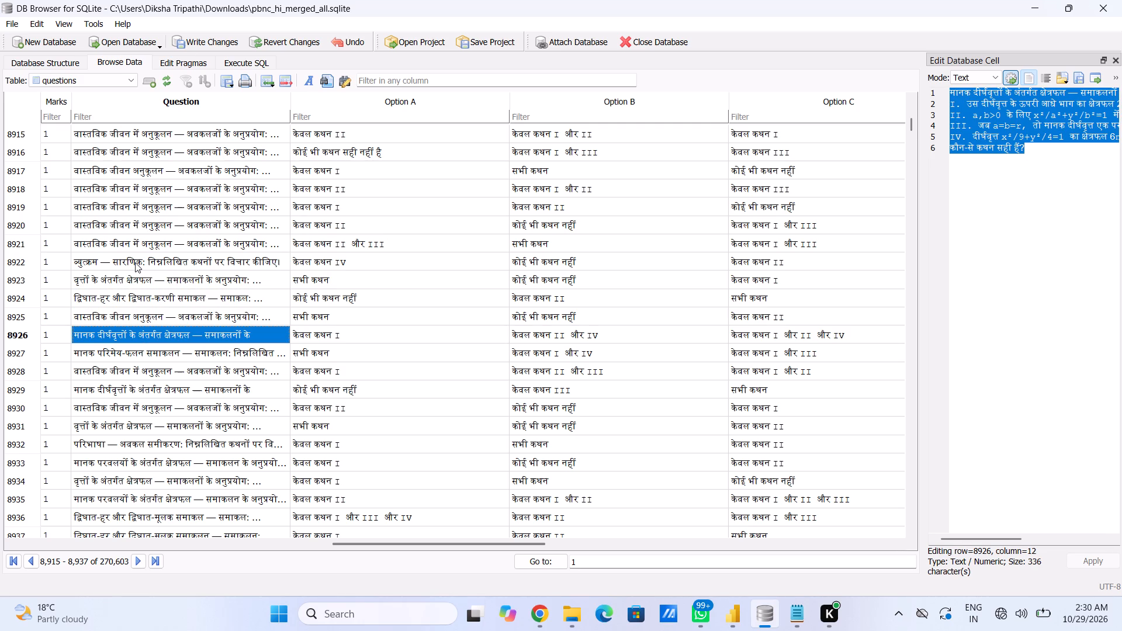
key(Down)
key(Down)
key(Down)
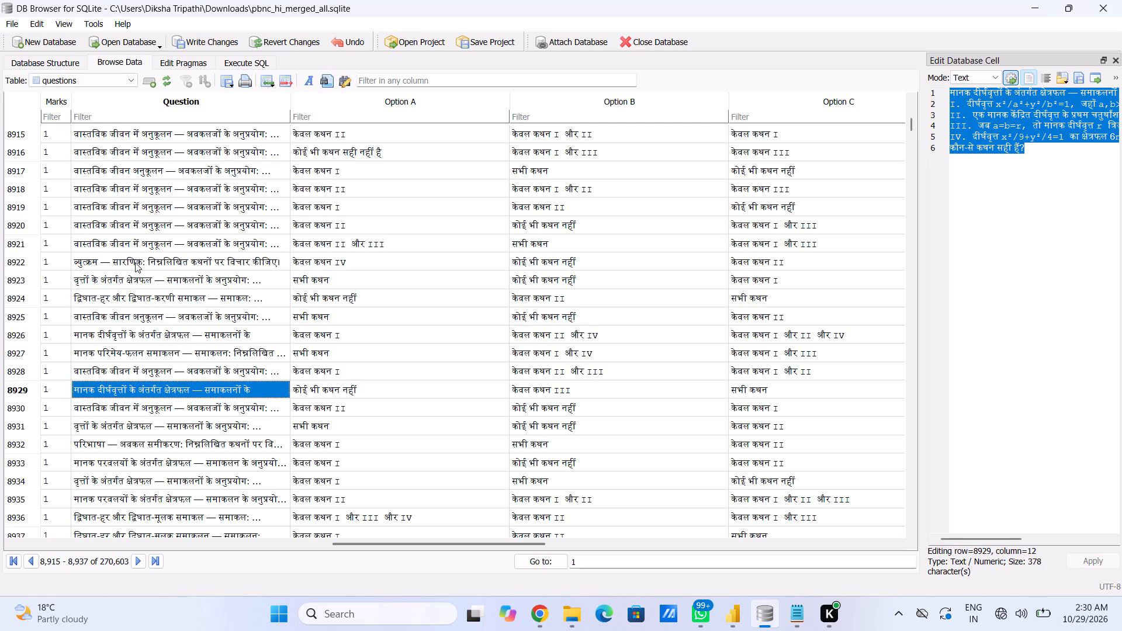
key(Down)
key(Down)
key(Down)
key(Down)
key(Down)
key(Down)
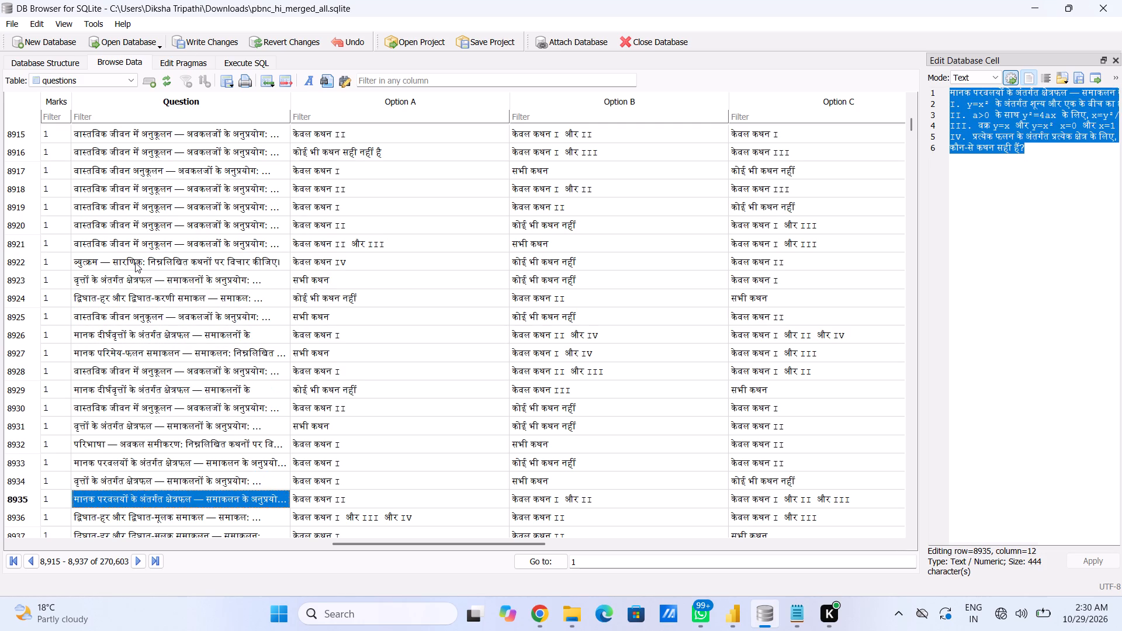
key(Down)
key(Down)
key(Down)
key(Down)
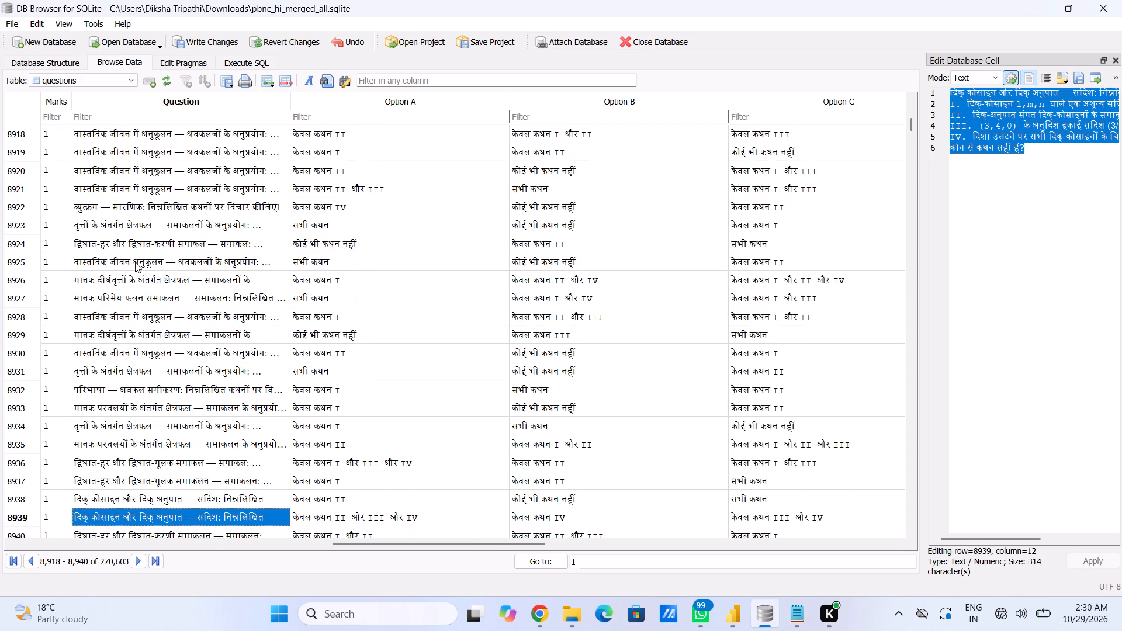
key(Down)
key(Down)
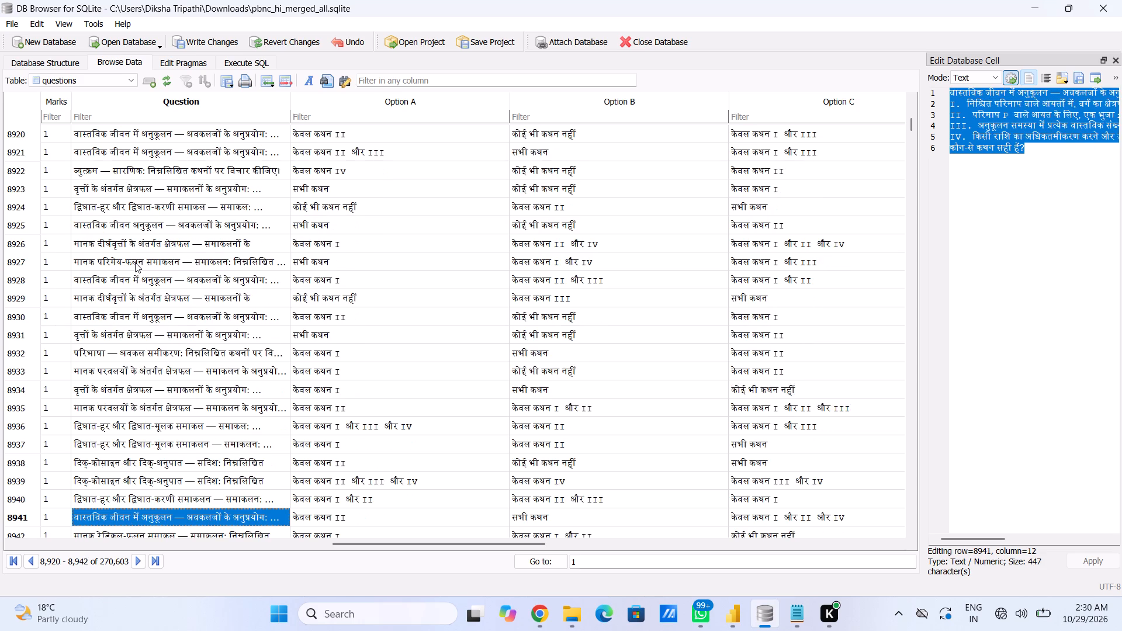
key(Down)
key(Down)
key(Down)
key(Down)
key(Down)
key(Down)
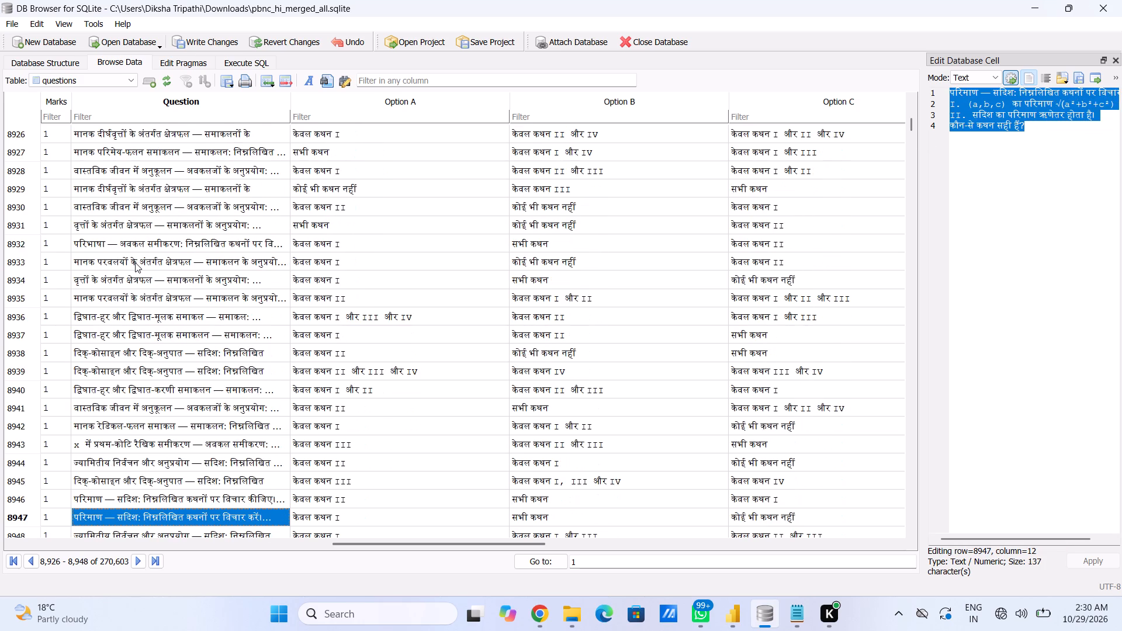
key(Down)
key(Down)
key(Down)
key(Down)
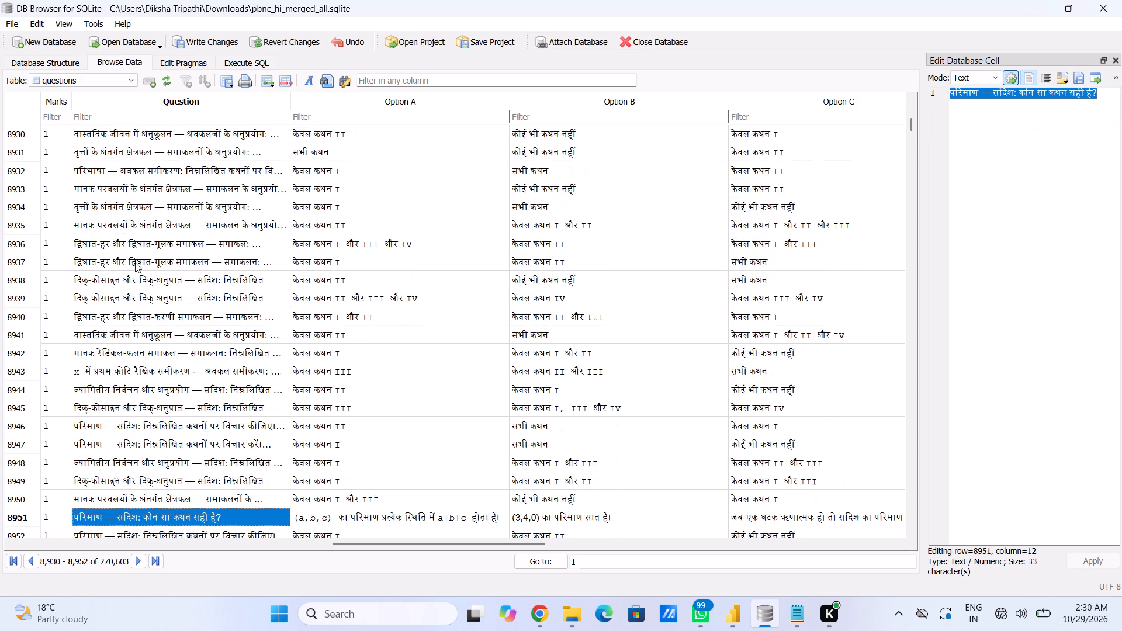
key(Down)
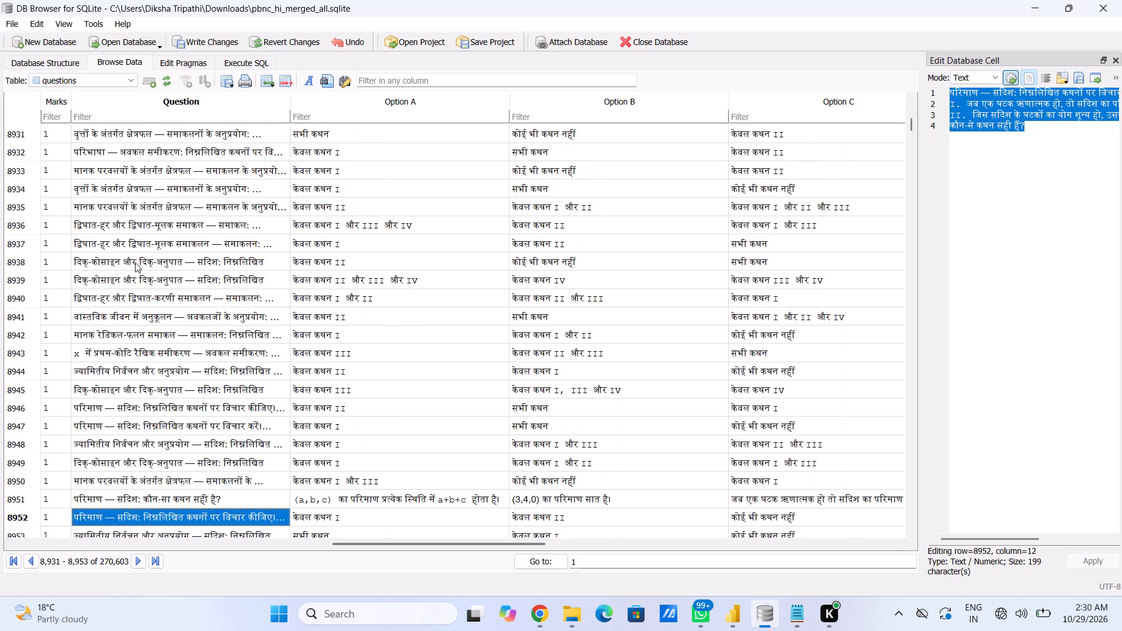
key(Down)
key(Down)
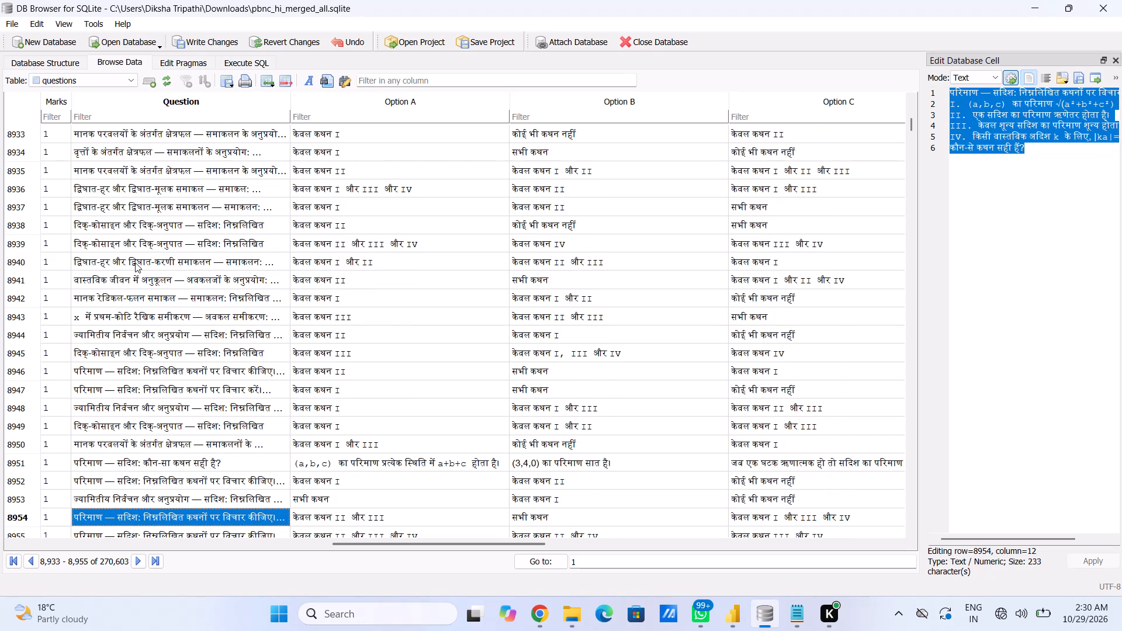
key(Down)
key(Down)
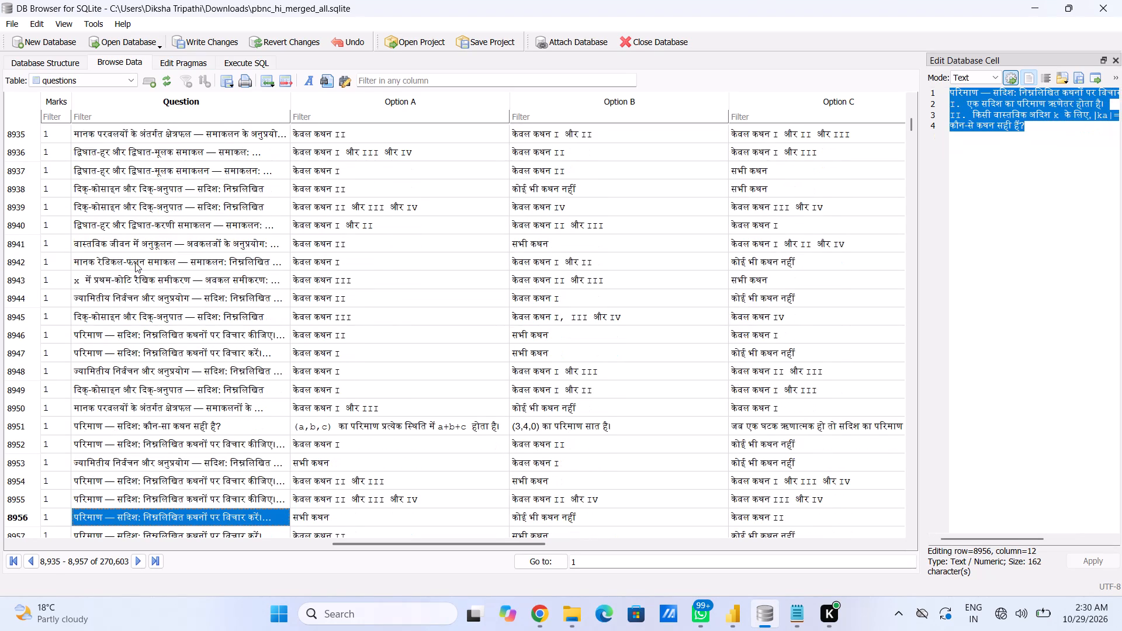
key(Down)
key(Down)
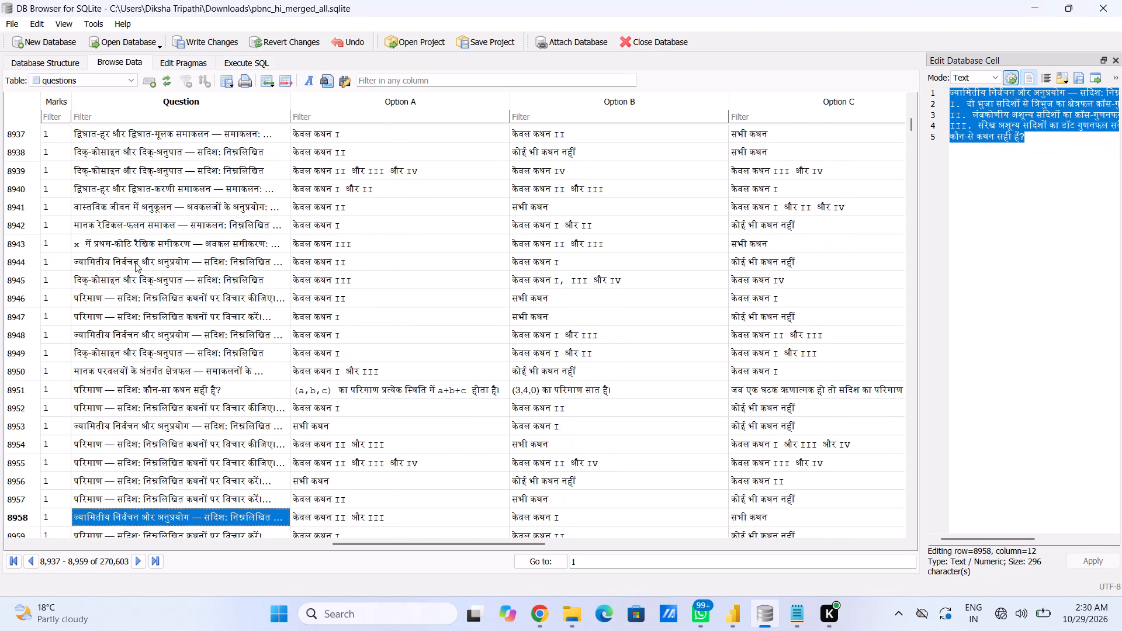
key(Down)
key(Down)
key(Down)
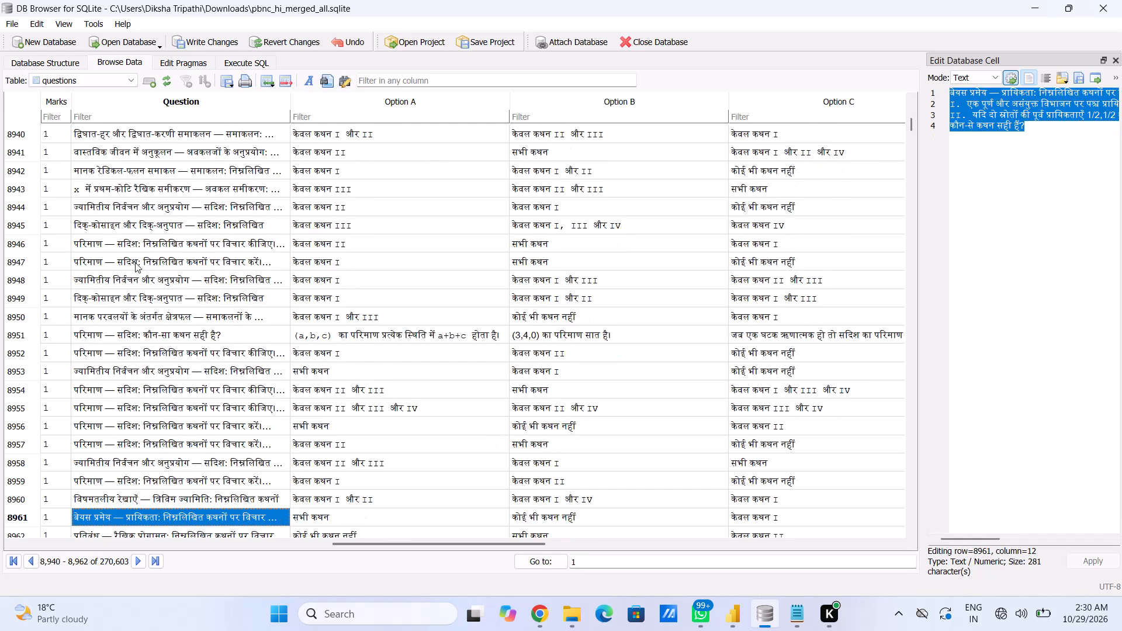
key(Down)
key(Down)
key(Down)
key(Down)
key(Down)
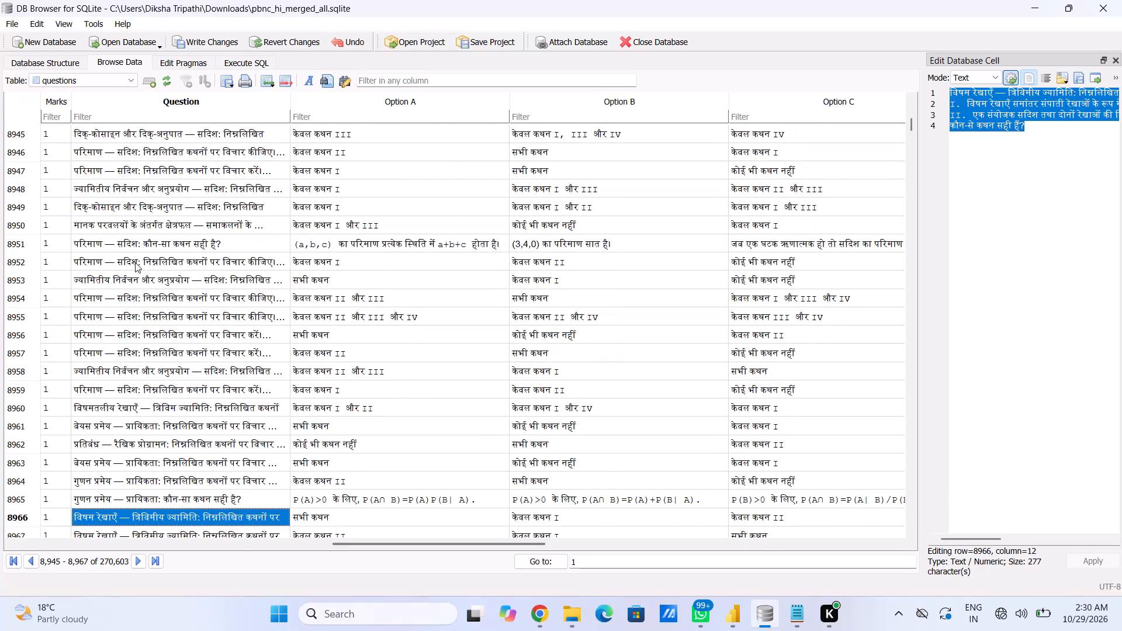
key(Down)
key(Down)
key(Down)
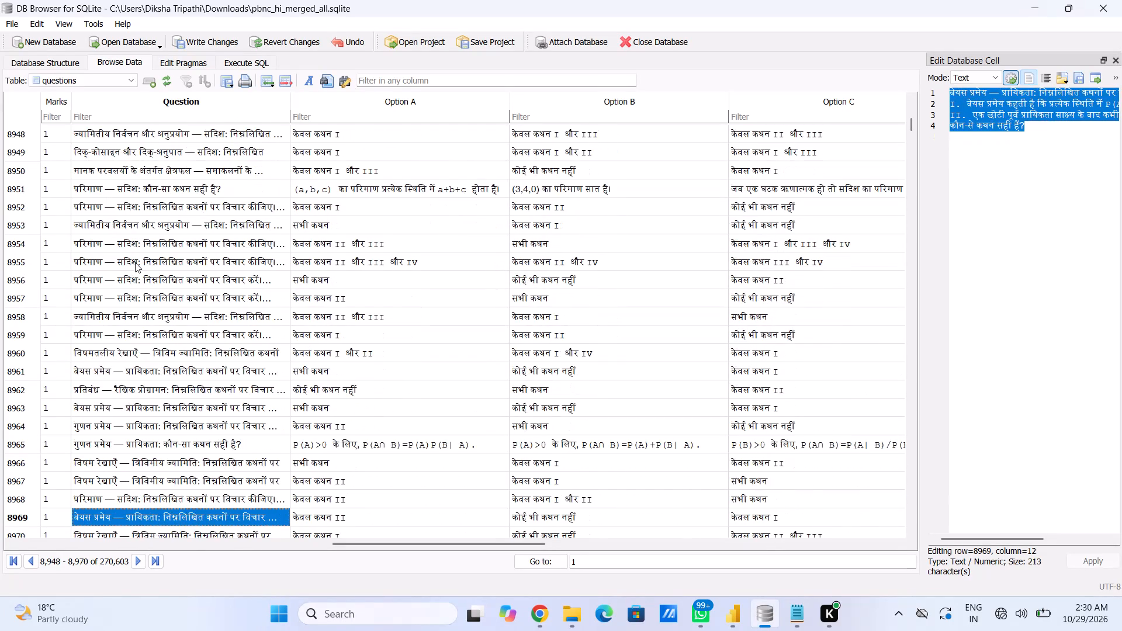
key(Down)
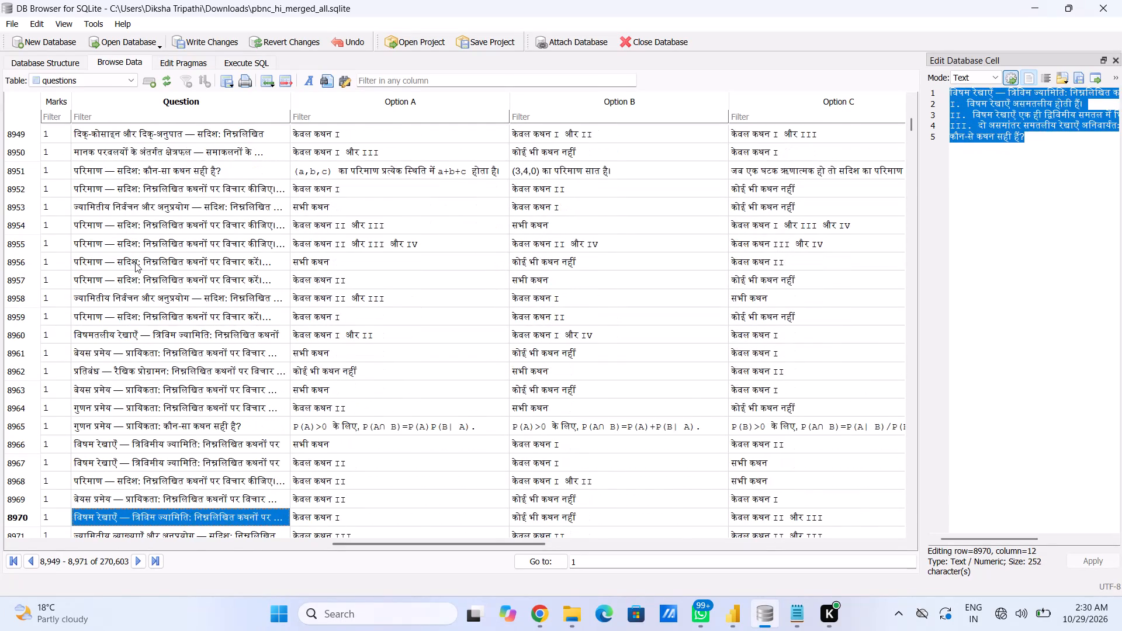
key(Down)
key(Down)
key(Down)
key(Down)
key(Down)
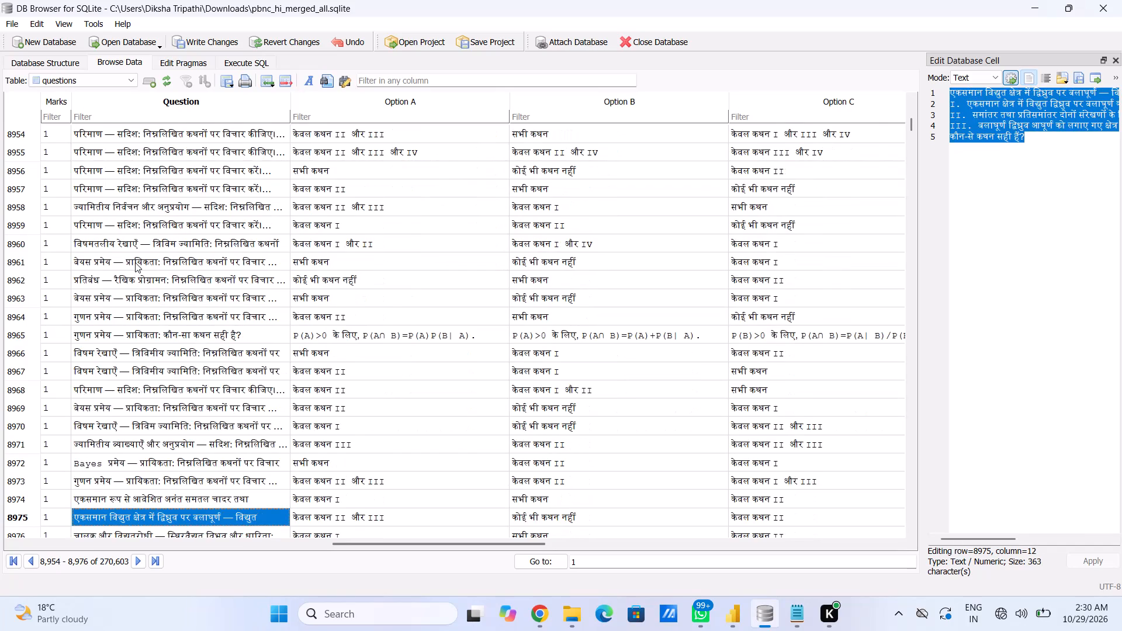
key(Down)
key(Down)
key(Down)
key(Down)
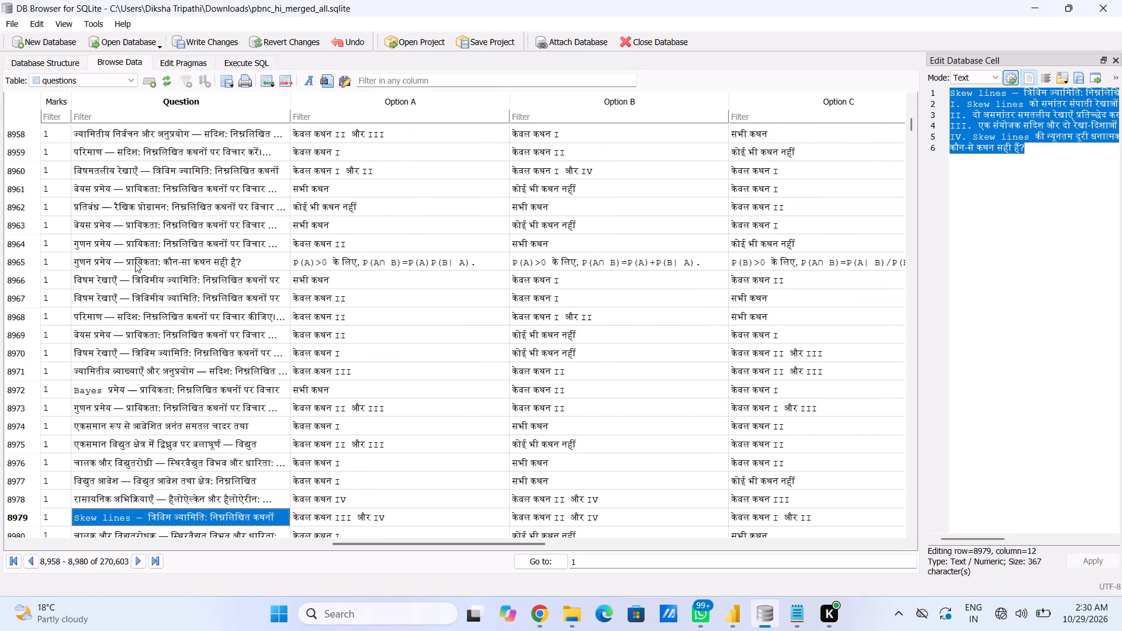
Recheck the full question texts from row 8979 back up to row 8926 for wording still in English.
key(Up)
key(Up)
key(Up)
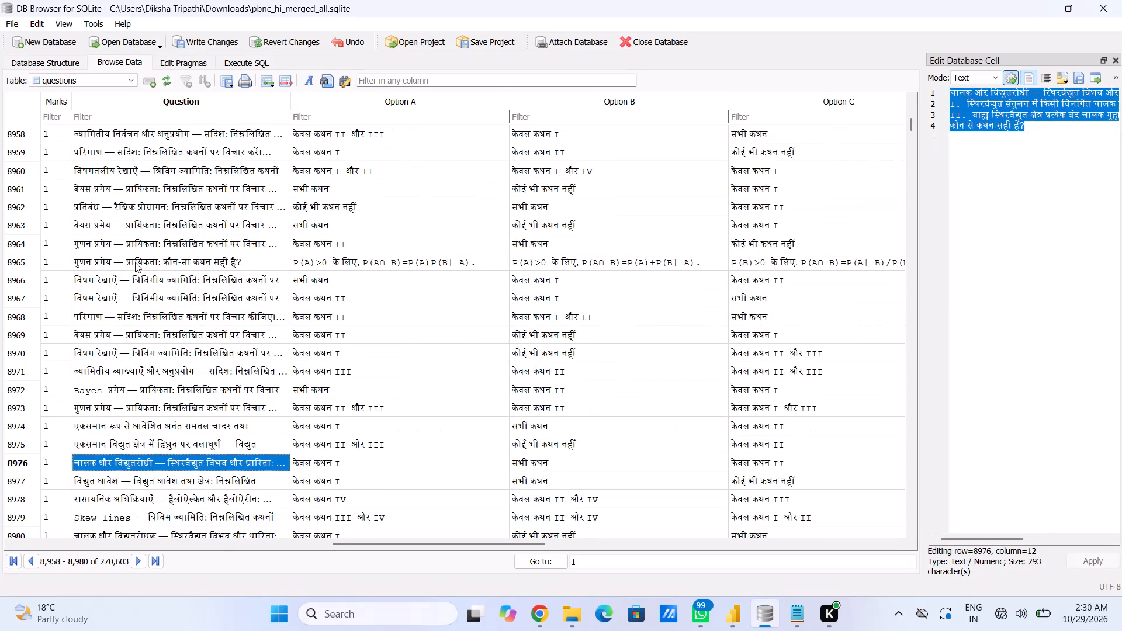
key(Up)
key(Up)
key(Up)
key(Up)
key(Up)
key(Up)
key(Up)
key(Up)
key(Up)
key(Up)
key(Up)
key(Up)
key(Up)
key(Up)
key(Up)
key(Up)
key(Up)
key(Up)
key(Up)
key(Up)
key(Up)
key(Up)
key(Up)
key(Up)
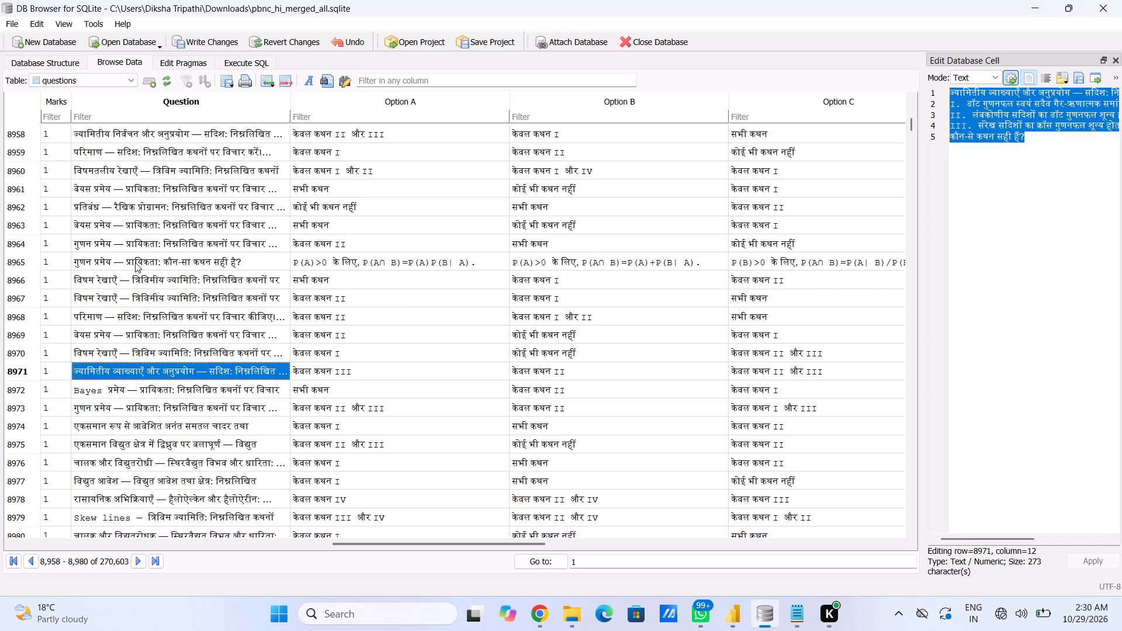
key(Up)
key(Up)
key(Up)
key(Up)
key(Up)
key(Up)
key(Up)
key(Up)
key(Up)
key(Up)
key(Up)
key(Up)
key(Up)
key(Up)
key(Up)
key(Up)
key(Up)
key(Up)
key(Up)
key(Up)
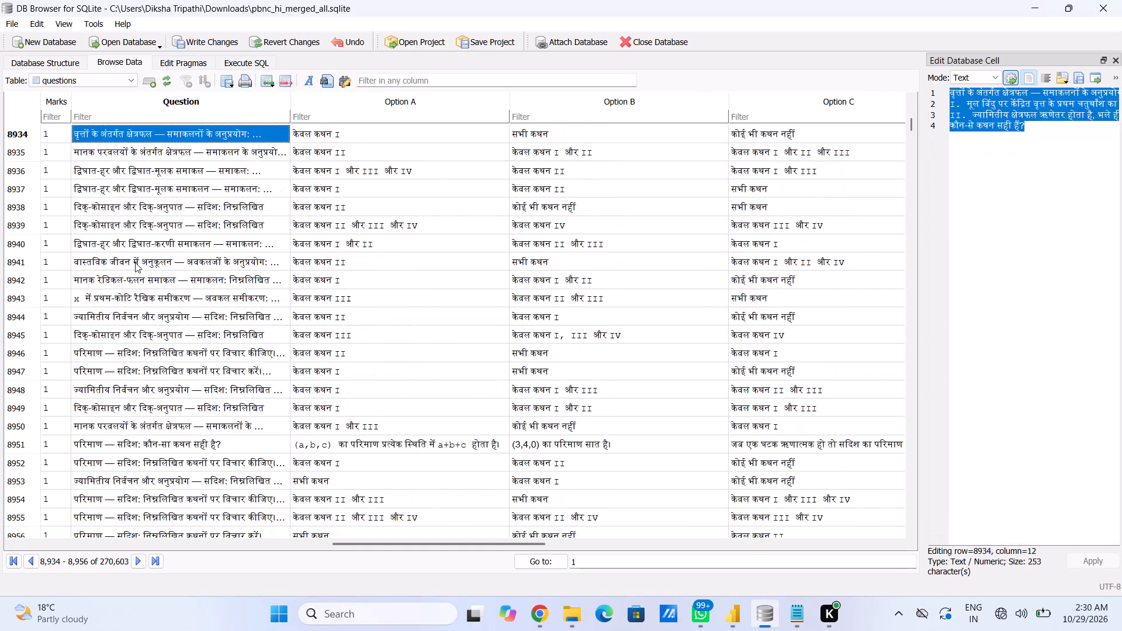
Examine the full question text of each record from row 8926 down to row 8972 for topic names still in English.
key(Down)
key(Down)
key(Down)
key(Down)
key(Down)
key(Down)
key(Down)
key(Down)
key(Down)
key(Down)
key(Down)
key(Down)
key(Down)
key(Down)
key(Down)
key(Down)
key(Down)
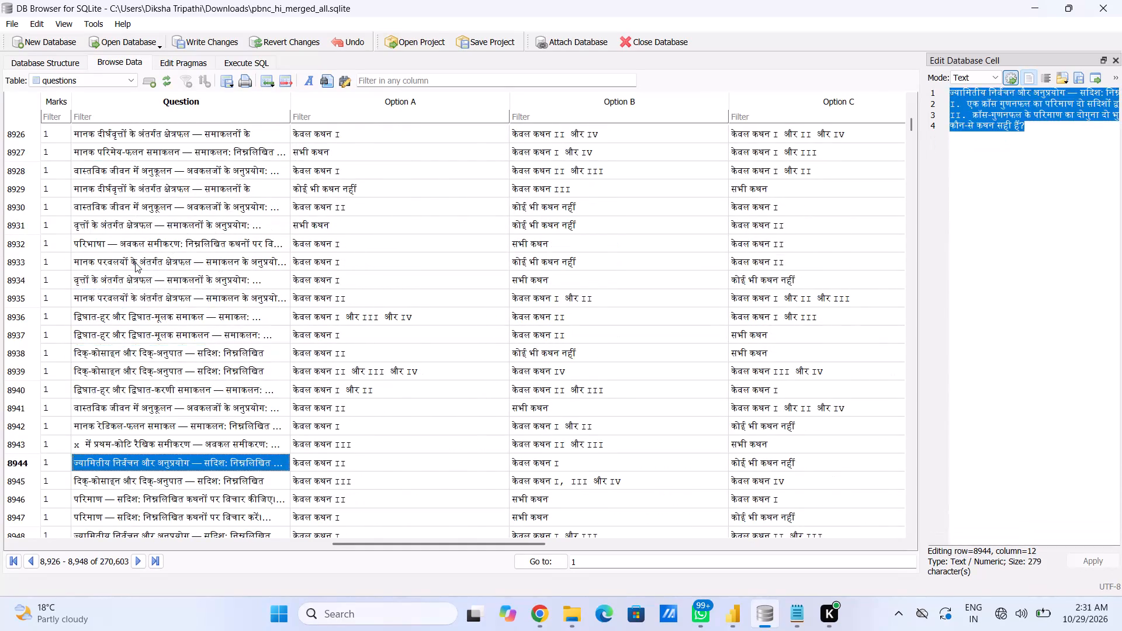
key(Down)
key(Down)
key(Down)
key(Down)
key(Down)
key(Down)
key(Down)
key(Down)
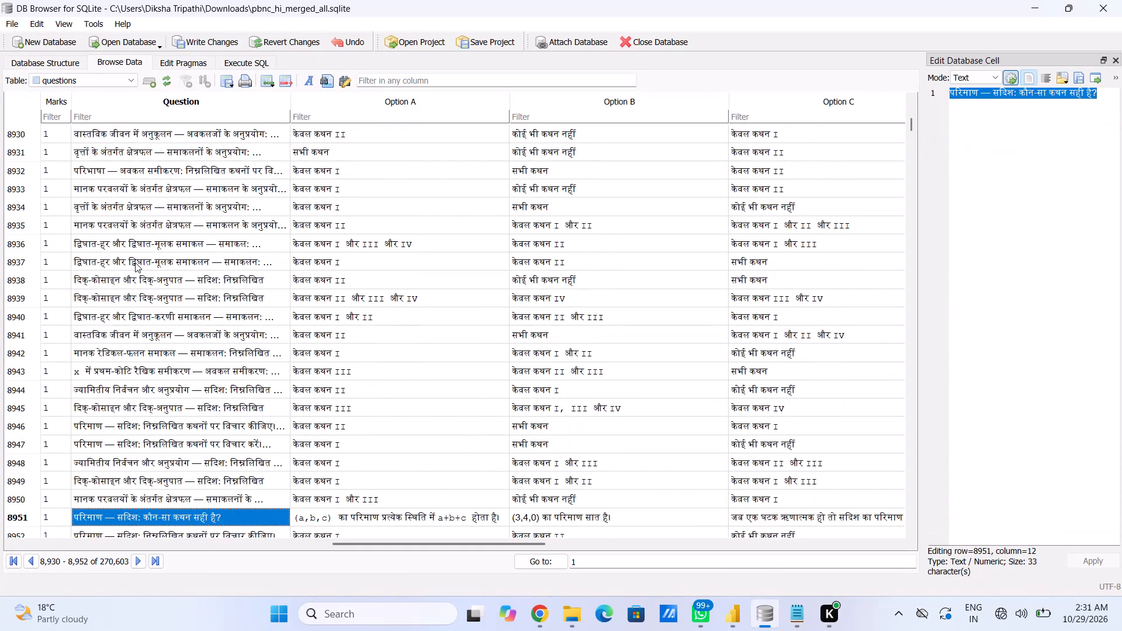
key(Down)
key(Down)
key(Down)
key(Down)
key(Down)
key(Down)
key(Down)
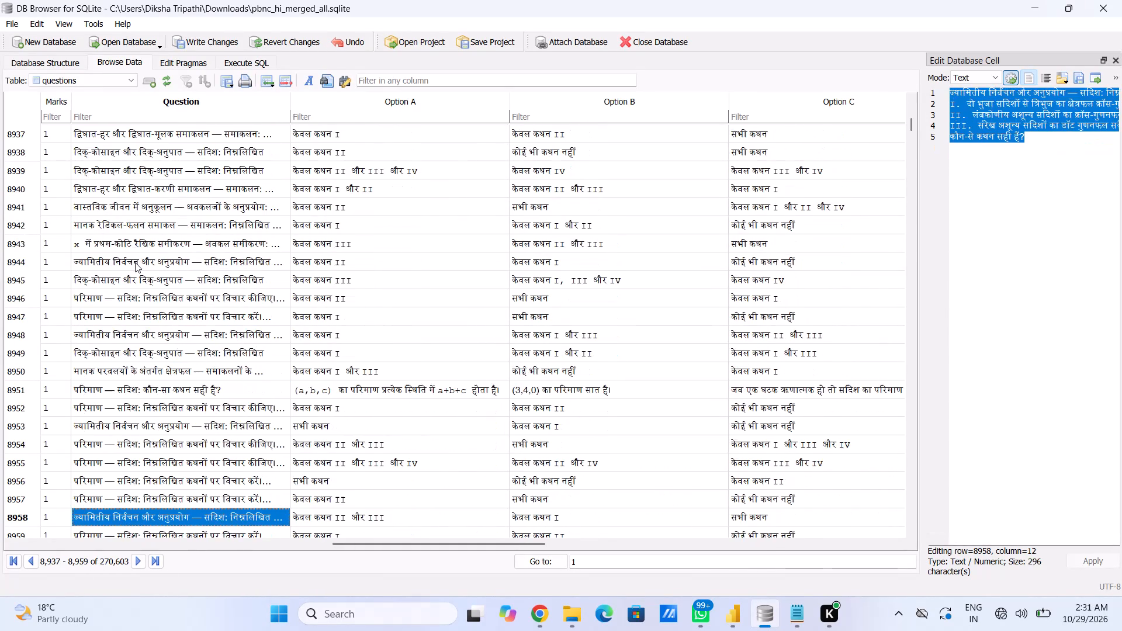
key(Down)
key(Down)
key(Down)
key(Down)
key(Down)
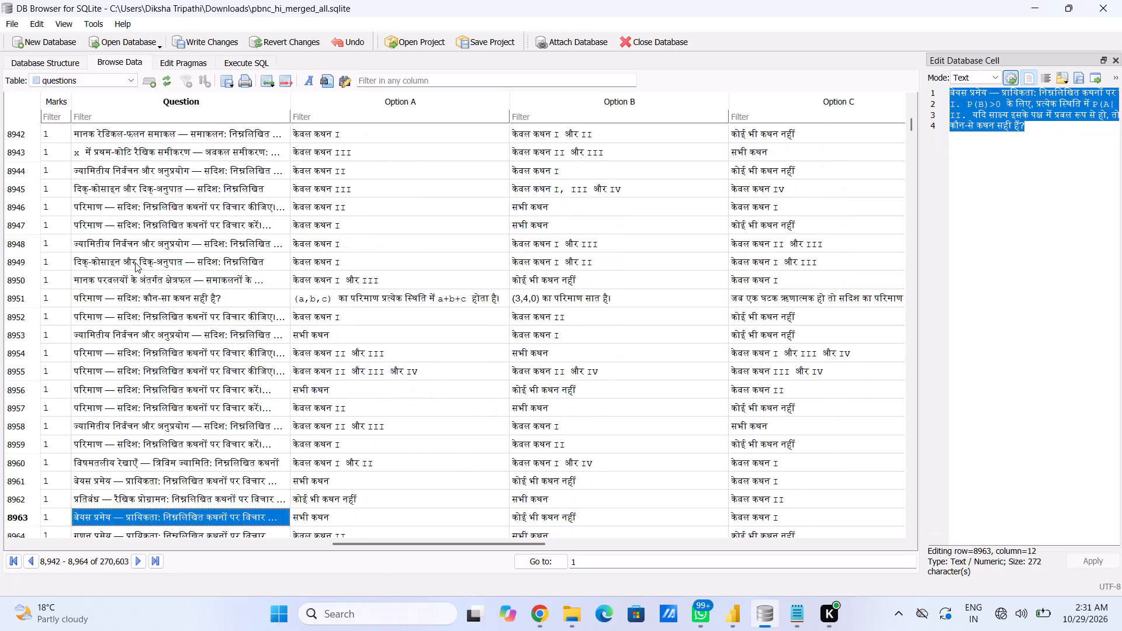
key(Down)
key(Down)
key(Down)
key(Down)
key(Down)
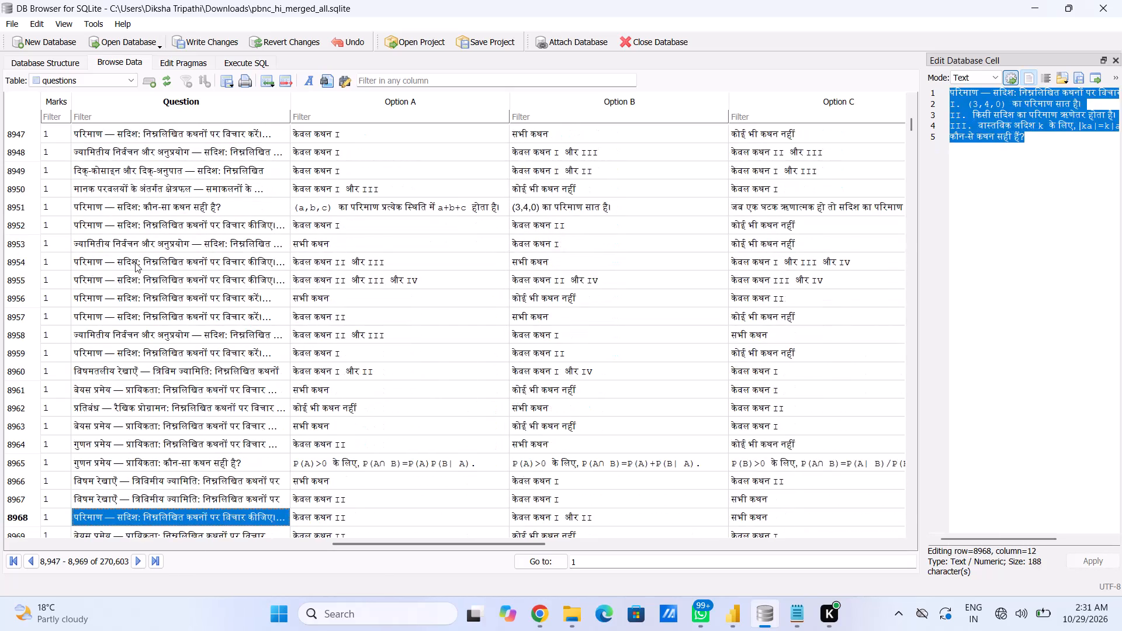
key(Down)
key(Down)
key(Down)
key(Down)
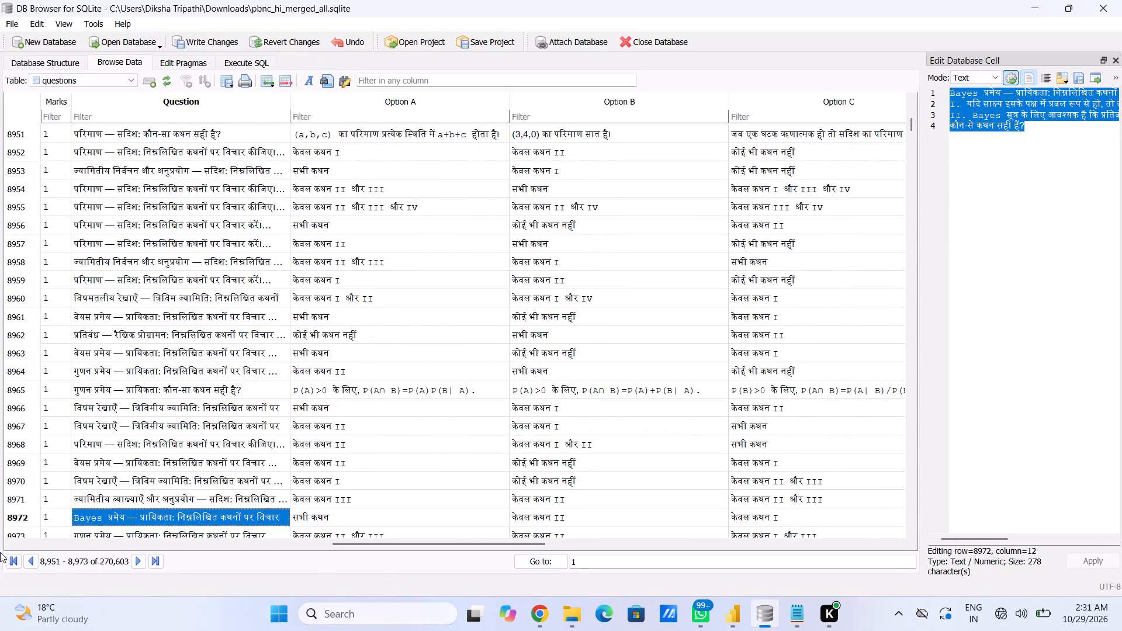
Copy the Bayes theorem question in row 8972 into the Notepad list, keeping only its import ID ending 2793-HI on its own line.
click(23, 522)
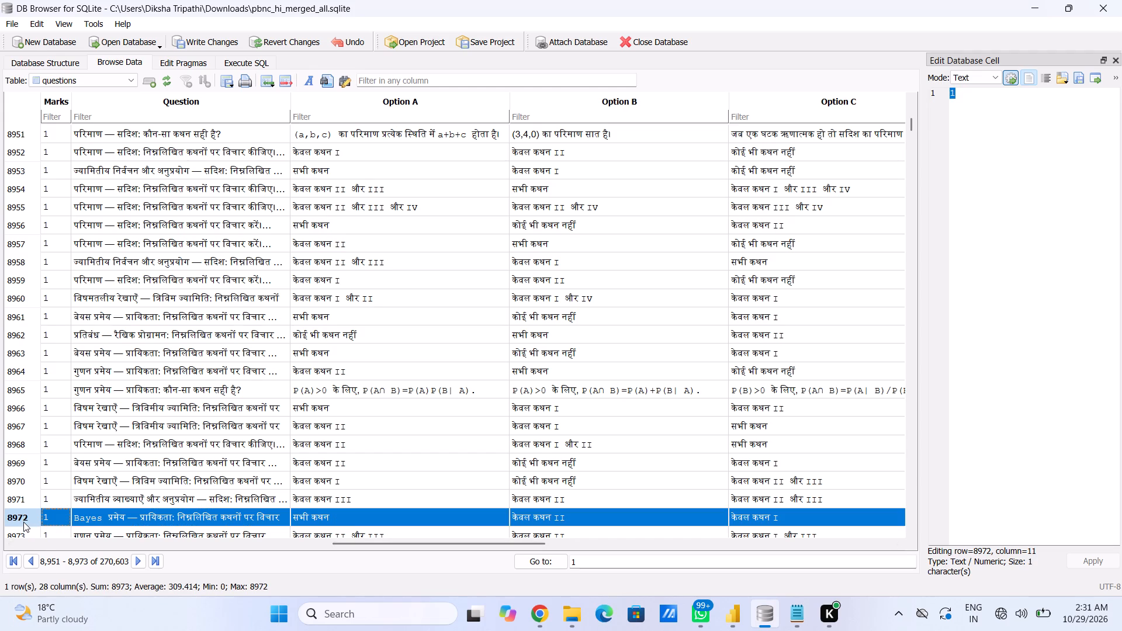
key(ctrl+c)
click(797, 616)
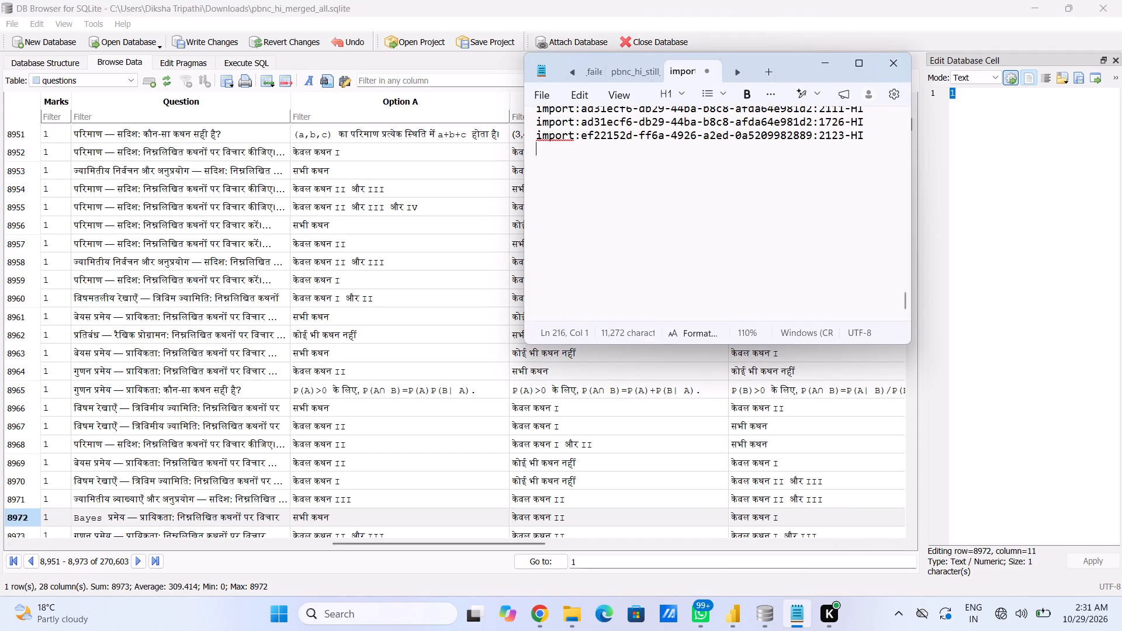
key(ctrl+v)
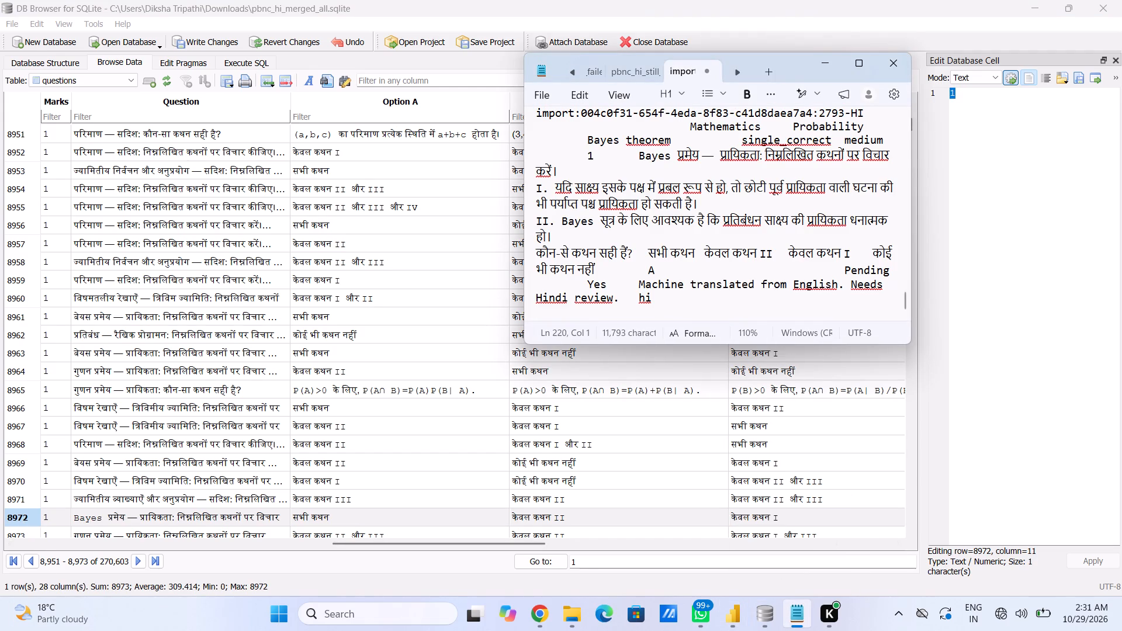
drag(543, 311, 559, 255)
scroll(543, 230, up, 3)
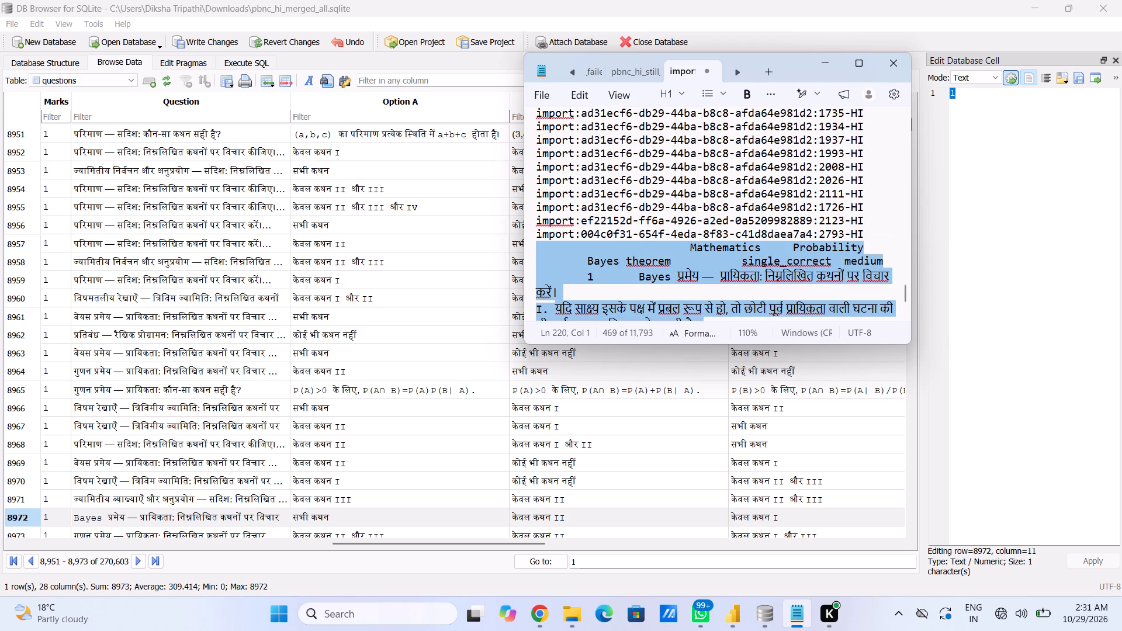
drag(559, 255, 546, 246)
key(BackSpace)
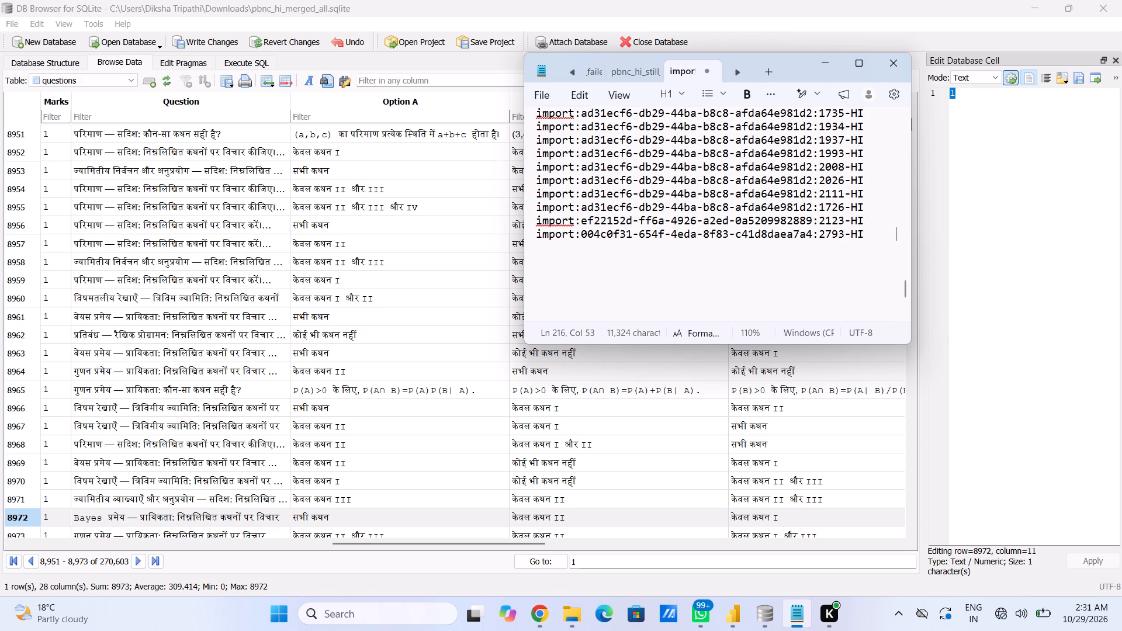
key(Return)
Copy the Skew lines question in row 8979 into the Notepad list, keeping only its import ID ending 2606-HI on its own line.
scroll(149, 432, down, 1)
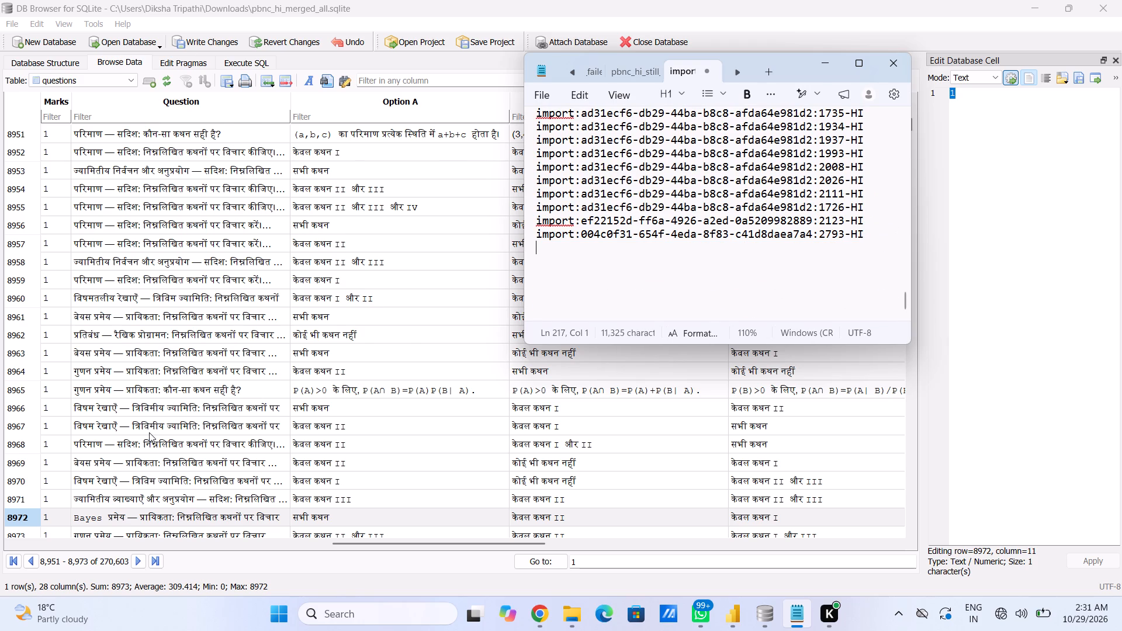
scroll(149, 432, down, 2)
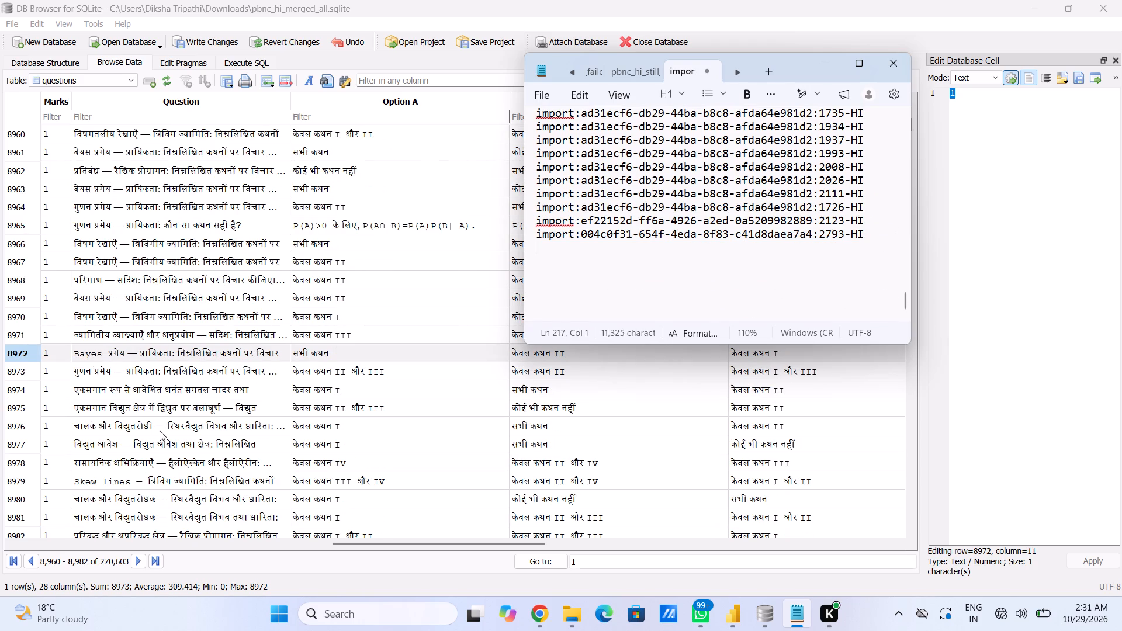
click(22, 480)
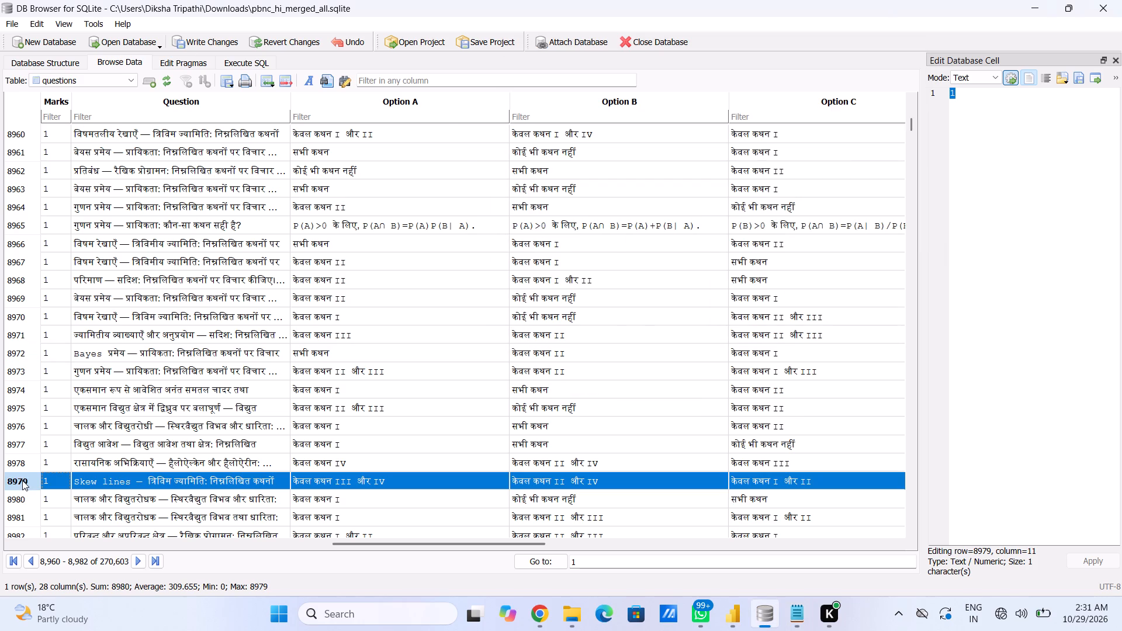
key(ctrl+c)
click(792, 611)
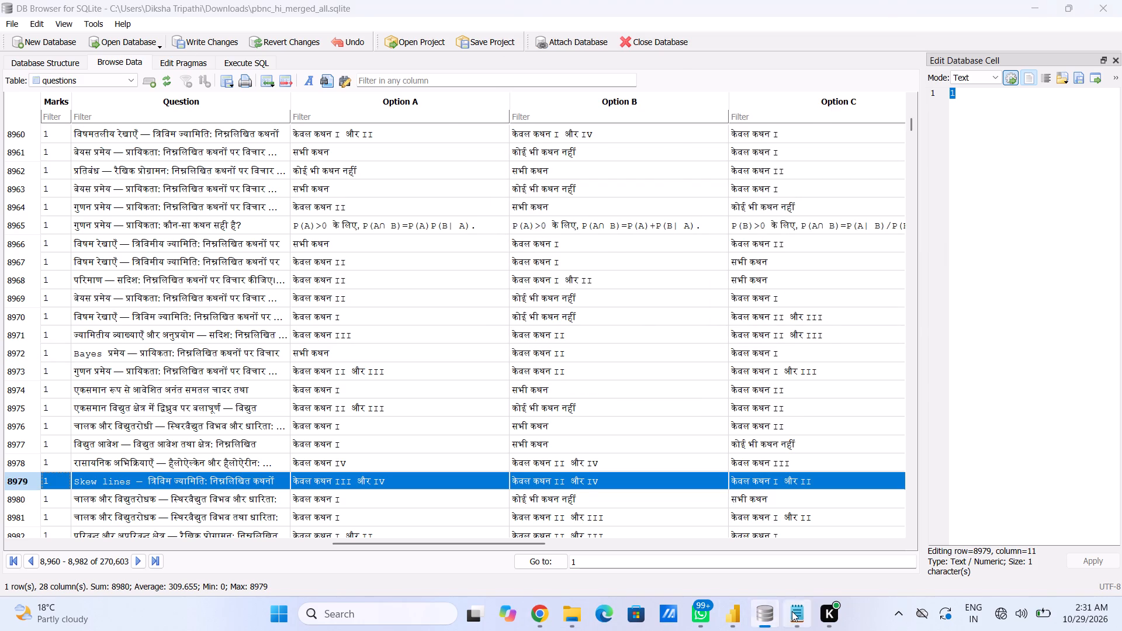
key(ctrl+v)
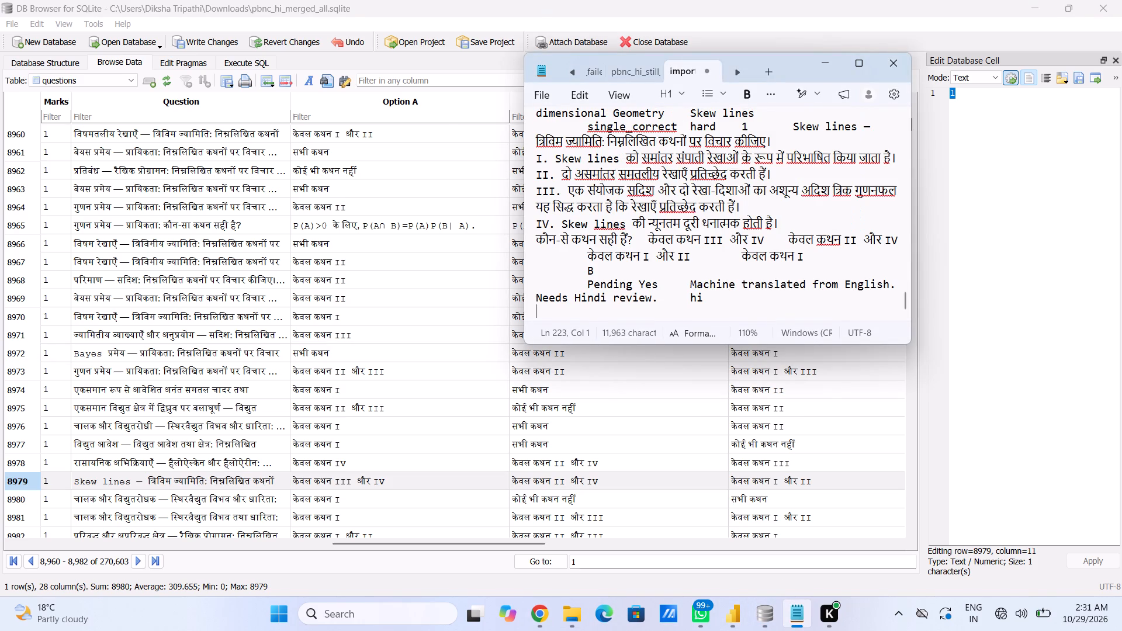
drag(544, 313, 544, 309)
scroll(543, 310, up, 1)
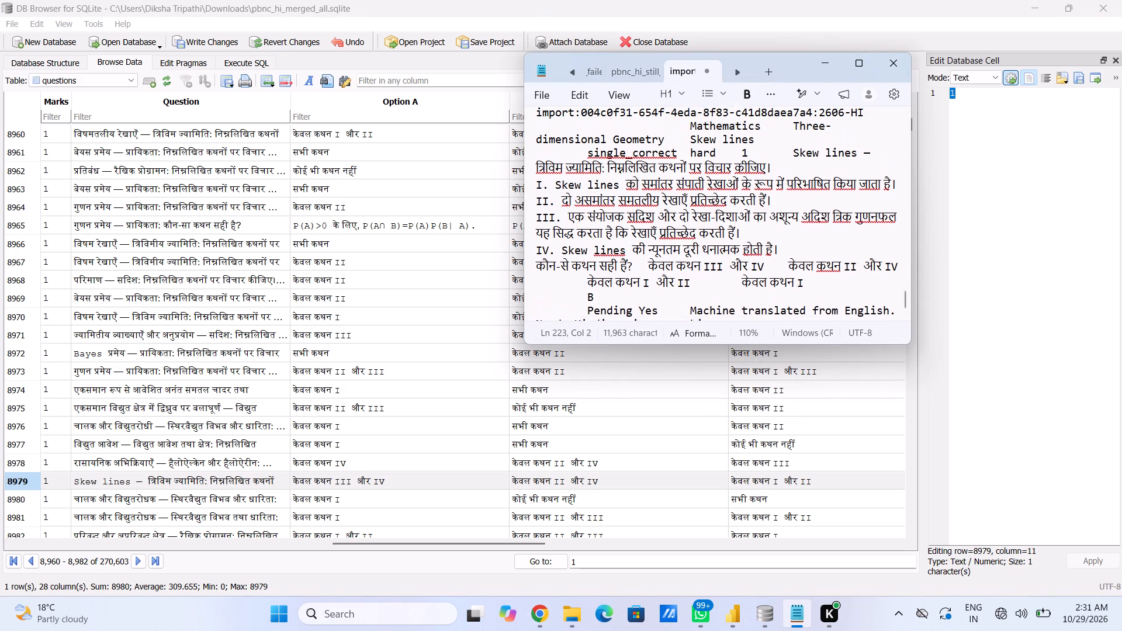
drag(544, 309, 529, 188)
scroll(528, 185, up, 1)
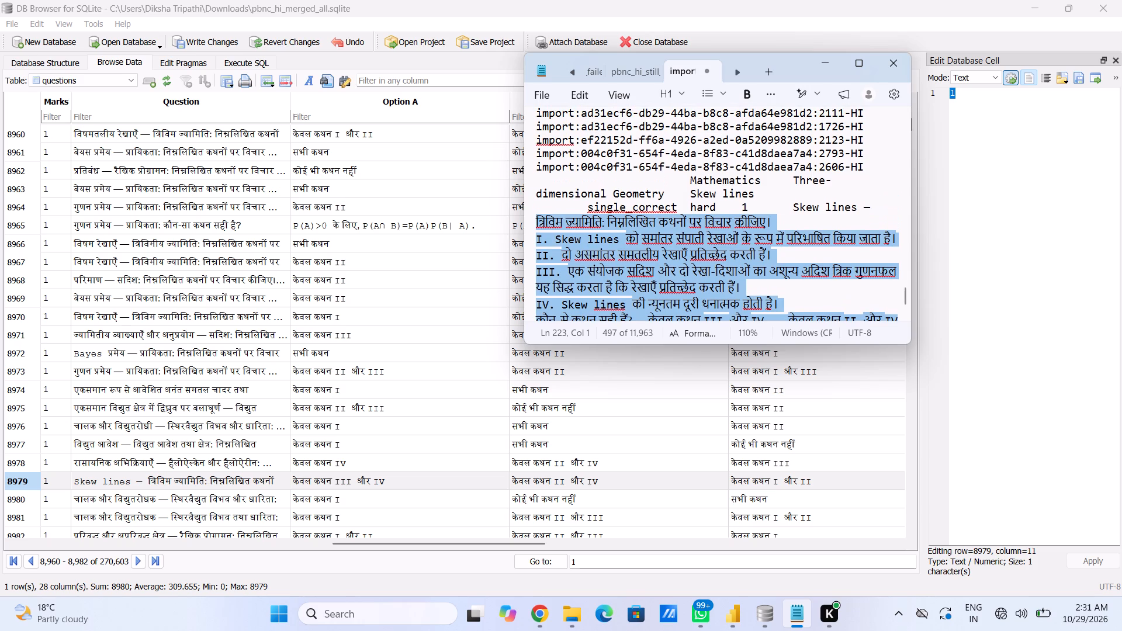
drag(529, 188, 537, 176)
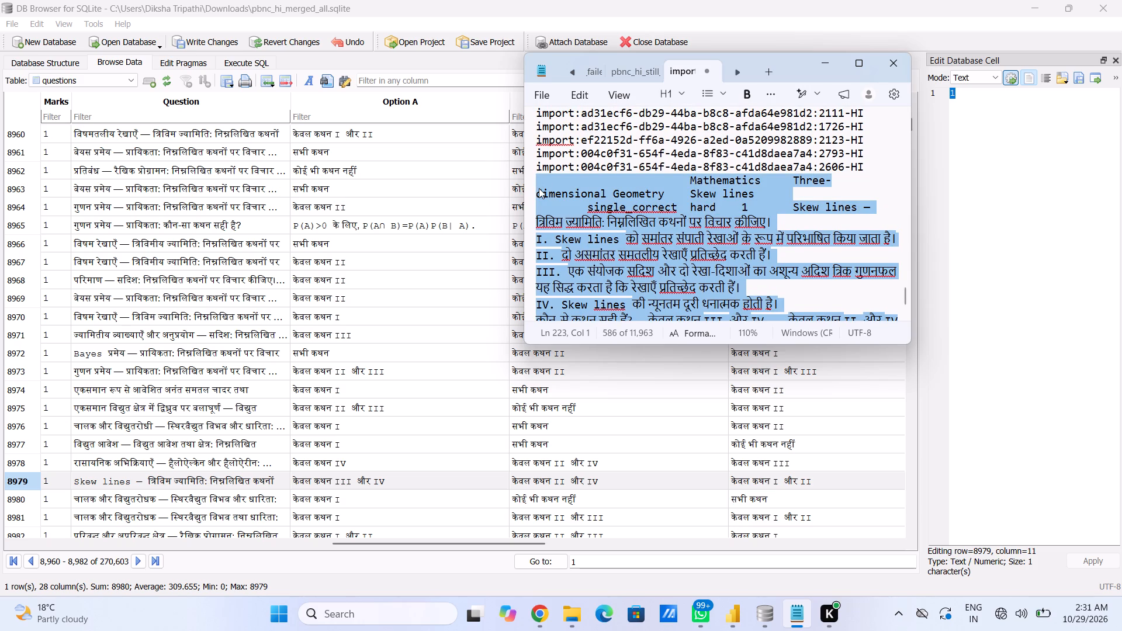
key(BackSpace)
key(Return)
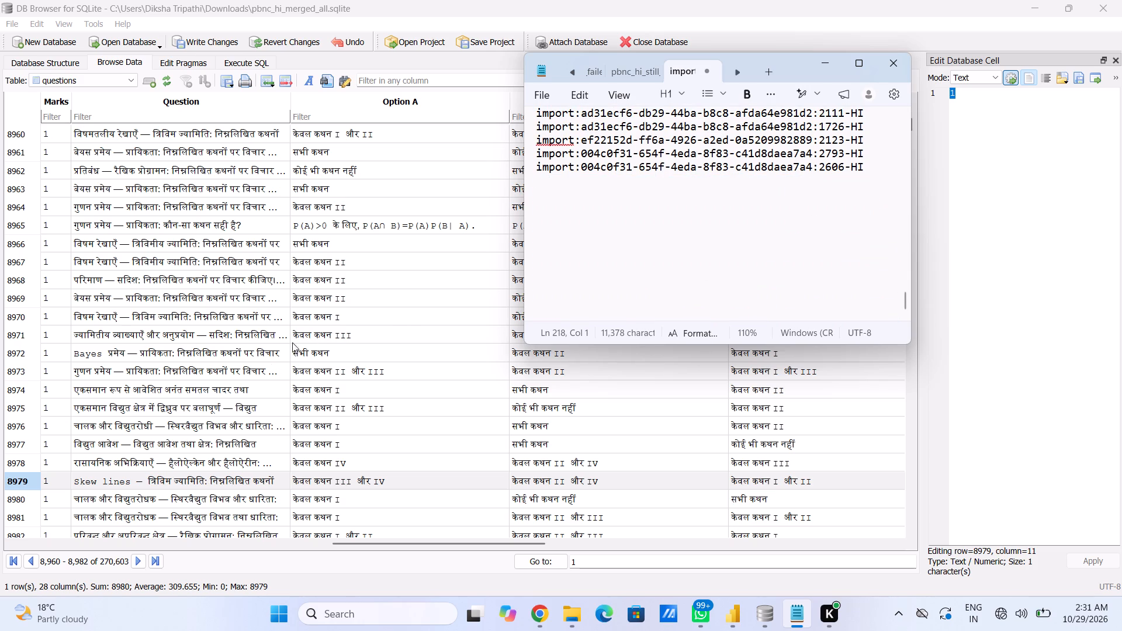
Copy the Faraday electromagnetic induction question in row 9004 into the Notepad list, keeping only its import ID ending 1179-HI on its own line.
scroll(258, 374, down, 3)
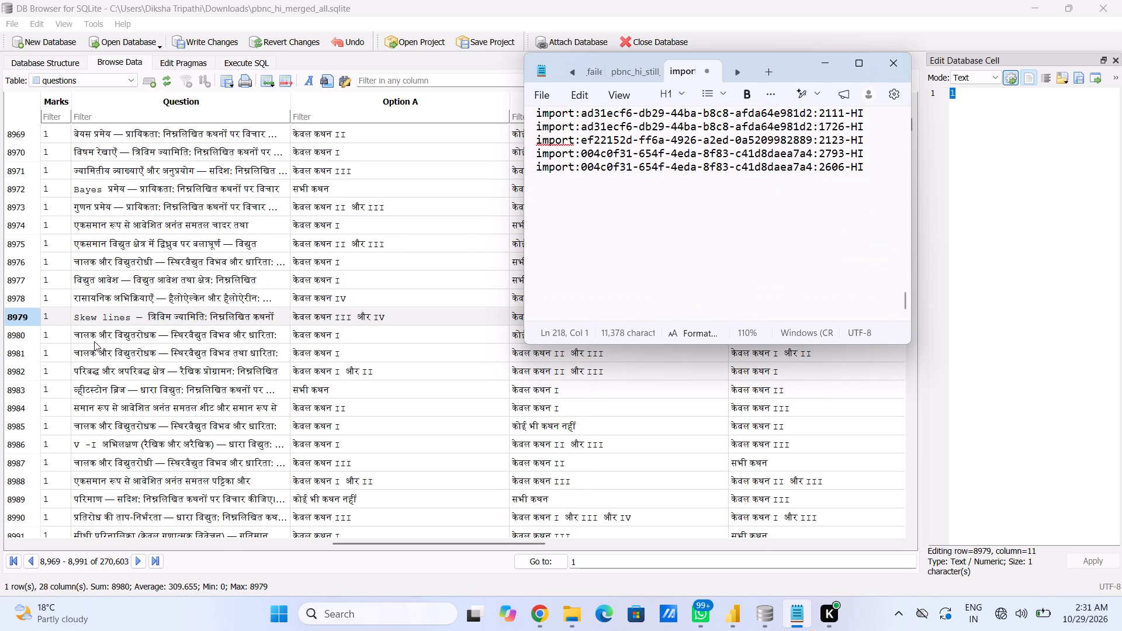
scroll(223, 444, down, 1)
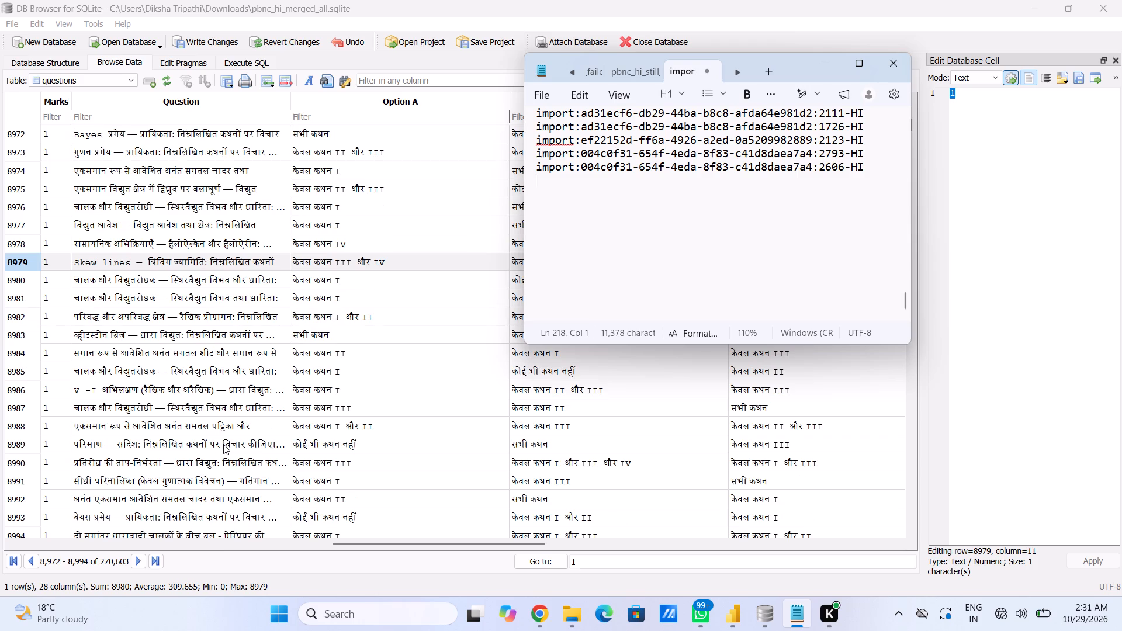
scroll(223, 444, down, 2)
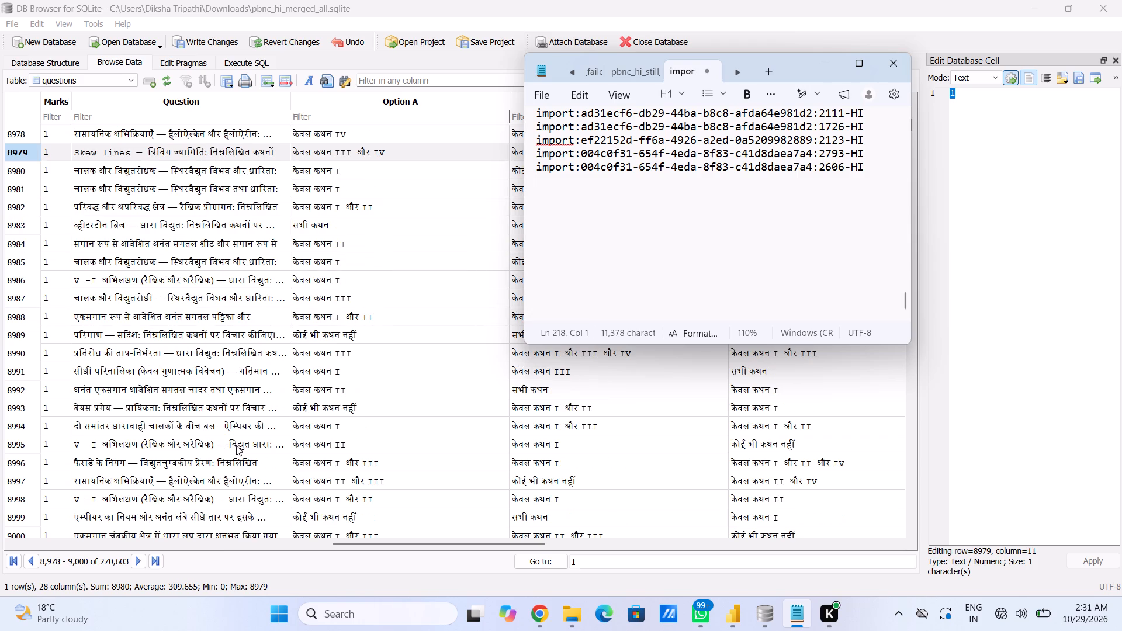
scroll(238, 445, down, 2)
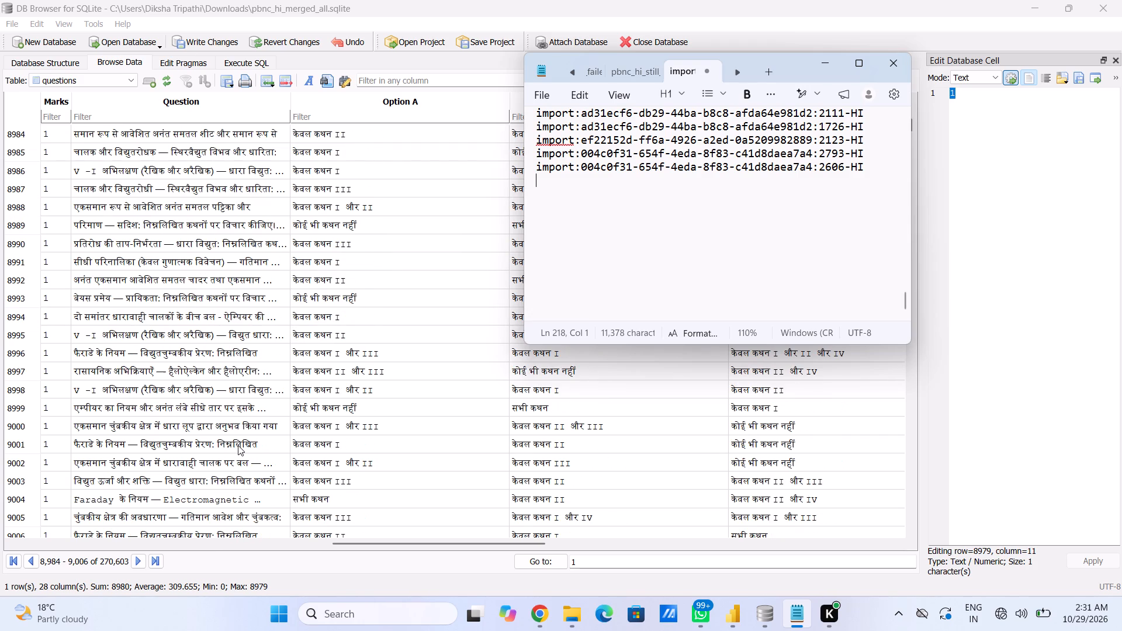
click(29, 500)
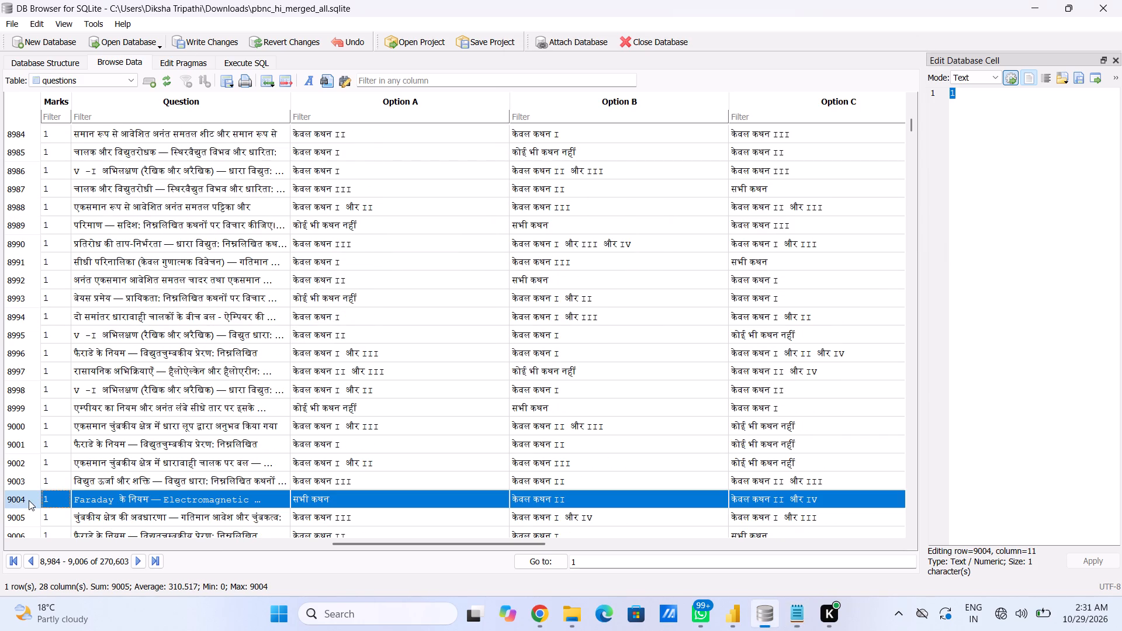
key(ctrl+c)
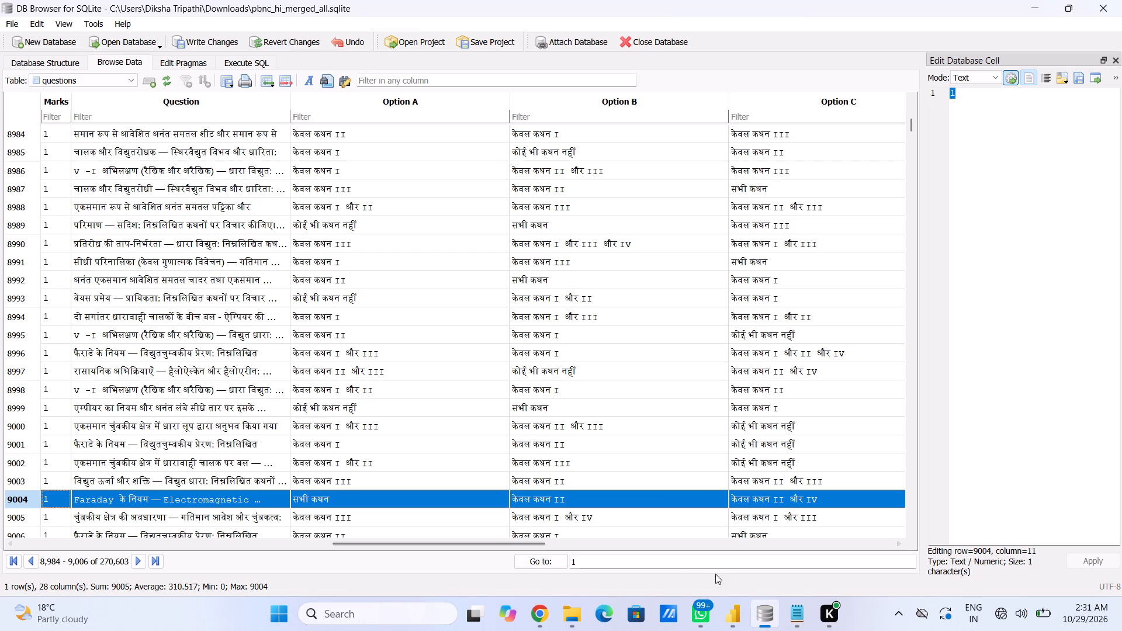
click(803, 609)
key(ctrl+v)
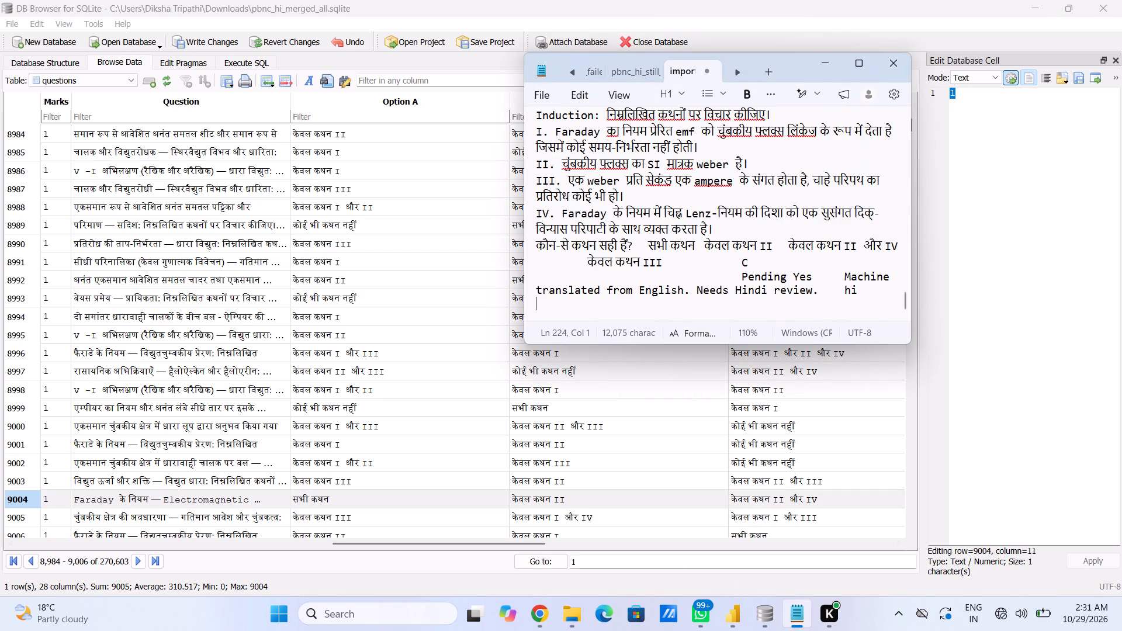
drag(551, 309, 552, 306)
scroll(552, 306, up, 2)
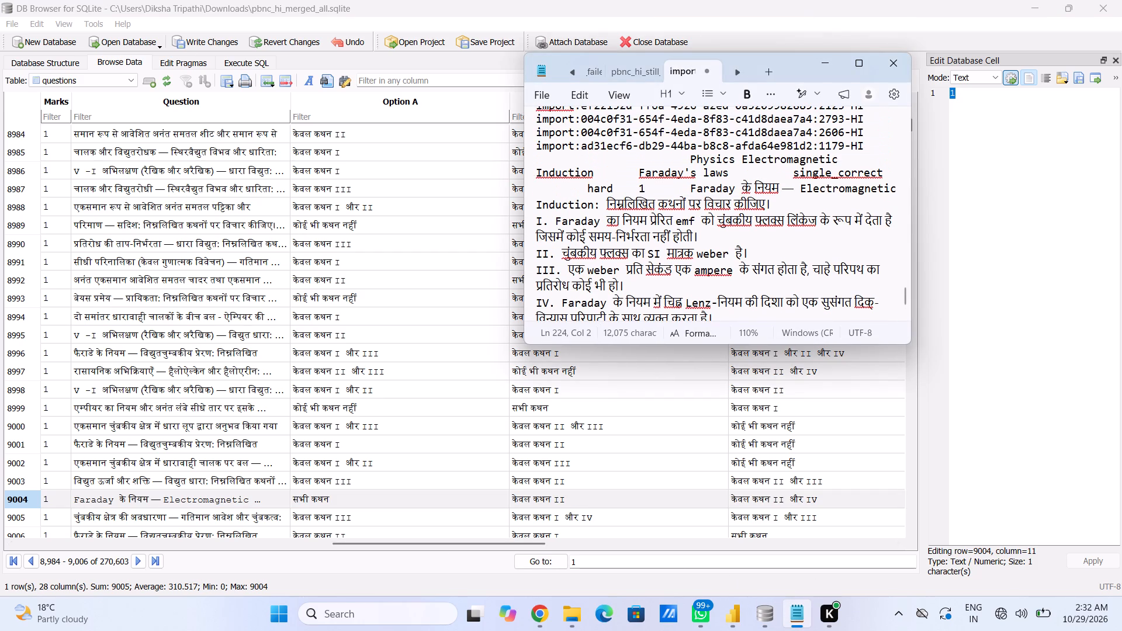
drag(552, 306, 538, 200)
scroll(552, 306, up, 1)
key(BackSpace)
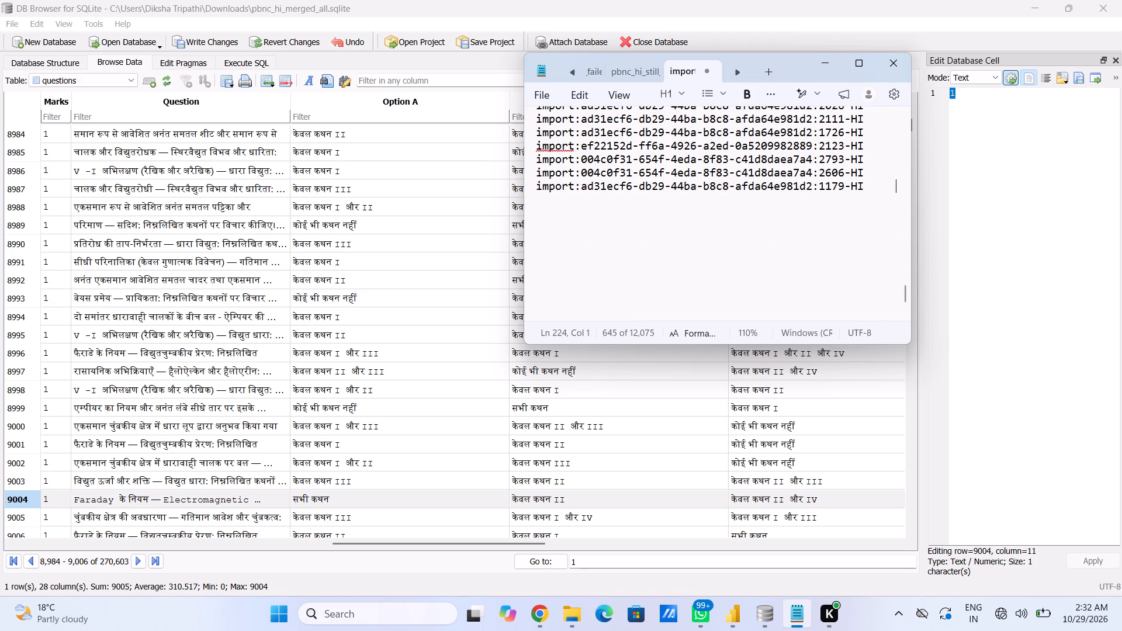
key(Return)
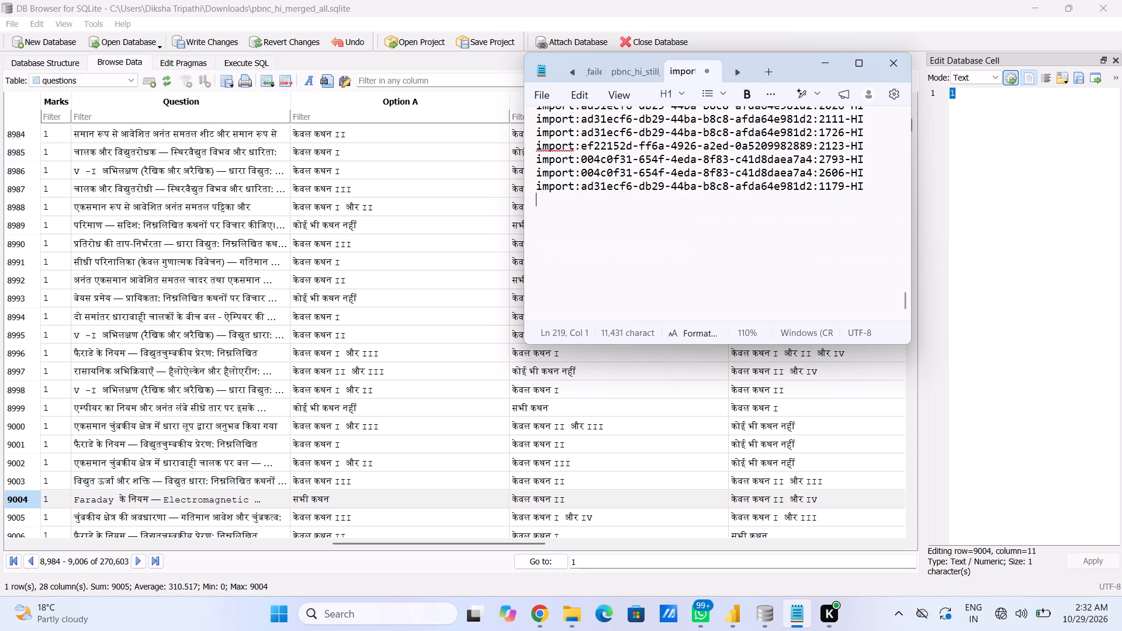
Examine the Question column of the records from row 9005 down to row 9087 for topic names still in English.
scroll(352, 361, down, 3)
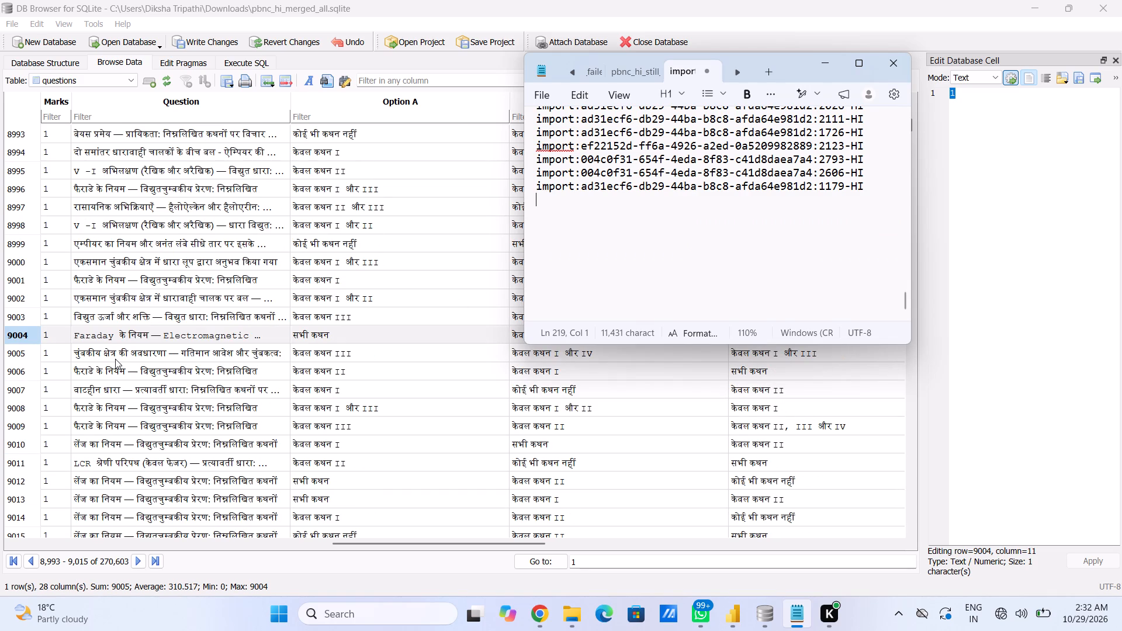
scroll(188, 393, down, 2)
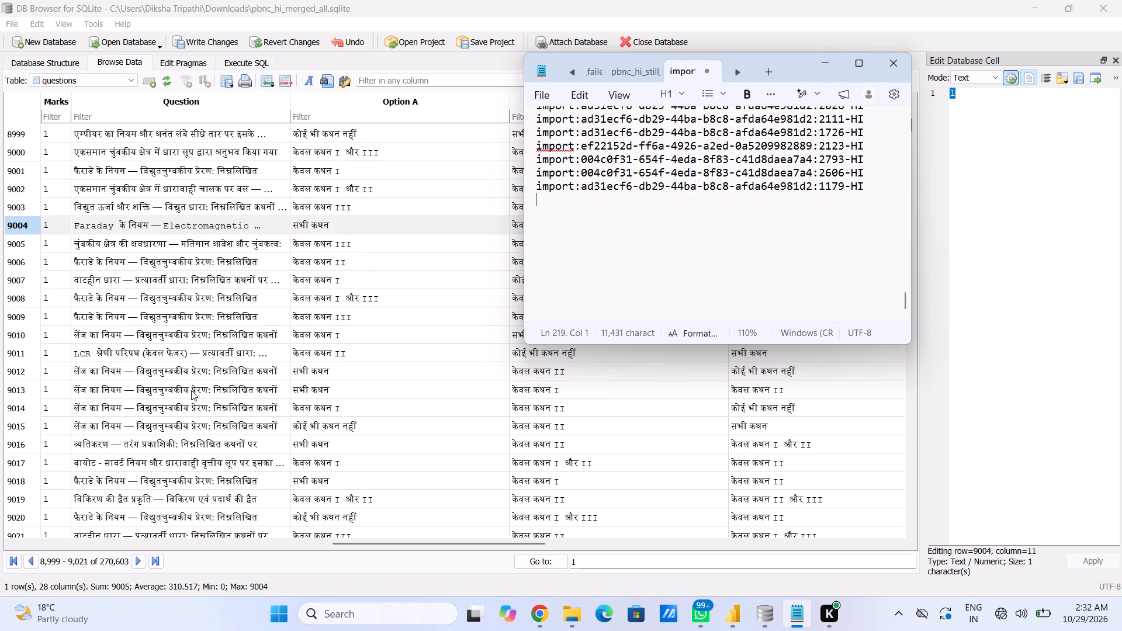
scroll(190, 394, down, 2)
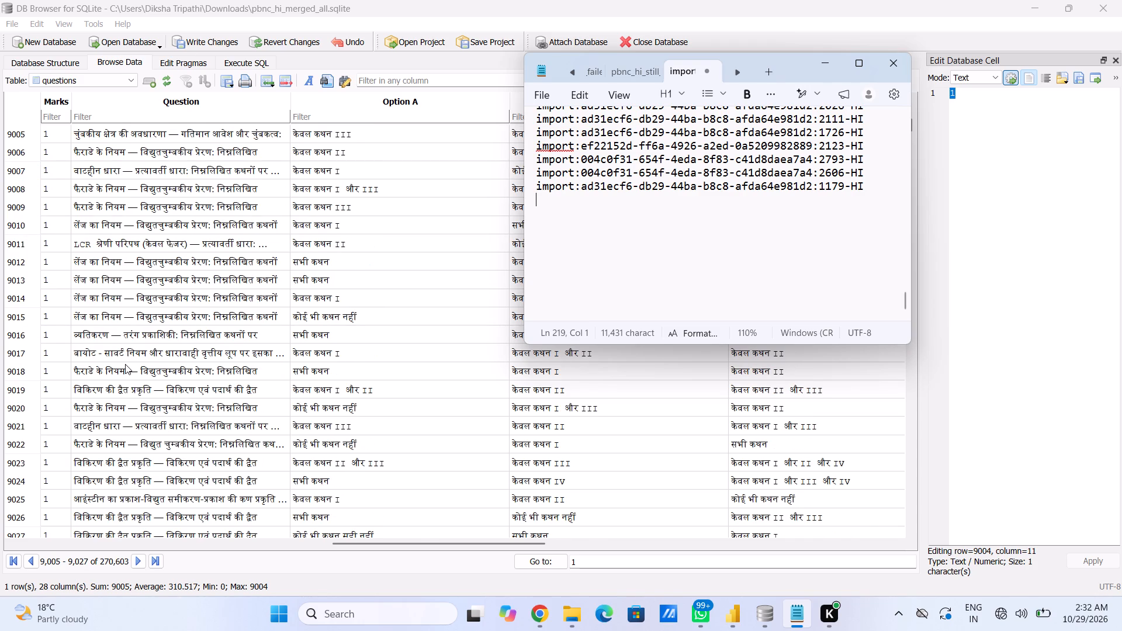
scroll(126, 364, down, 3)
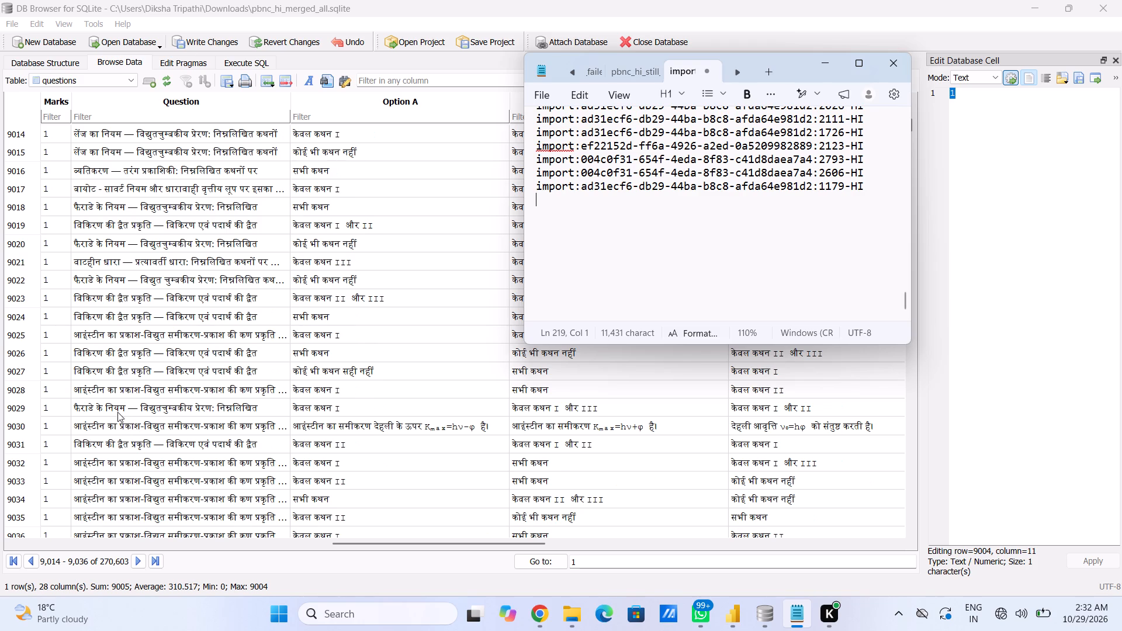
scroll(148, 408, down, 3)
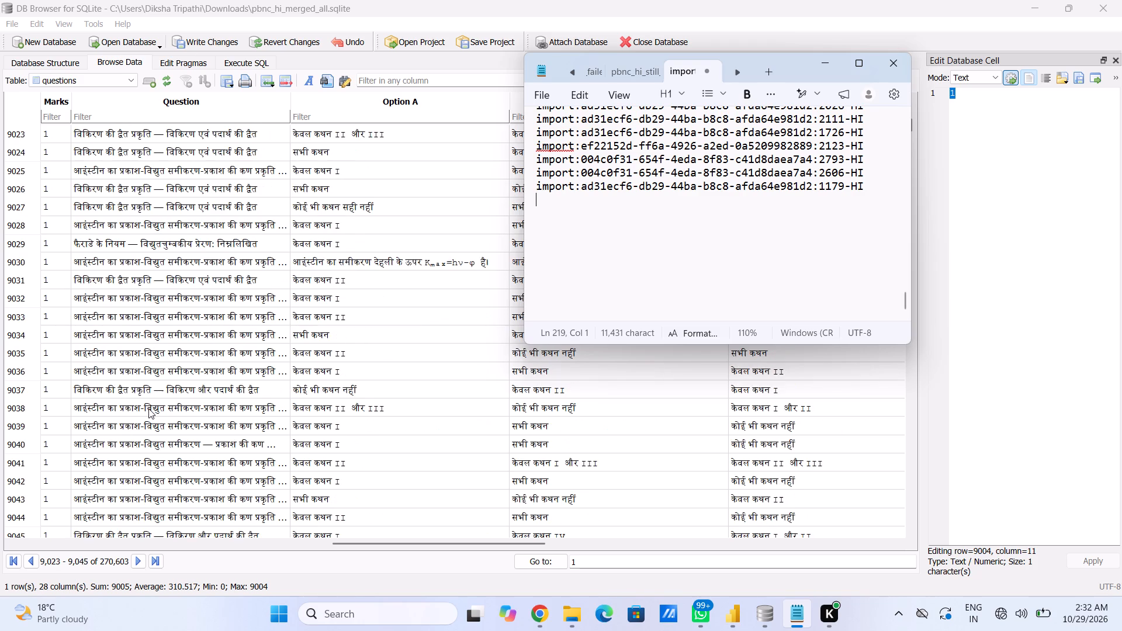
scroll(148, 408, down, 3)
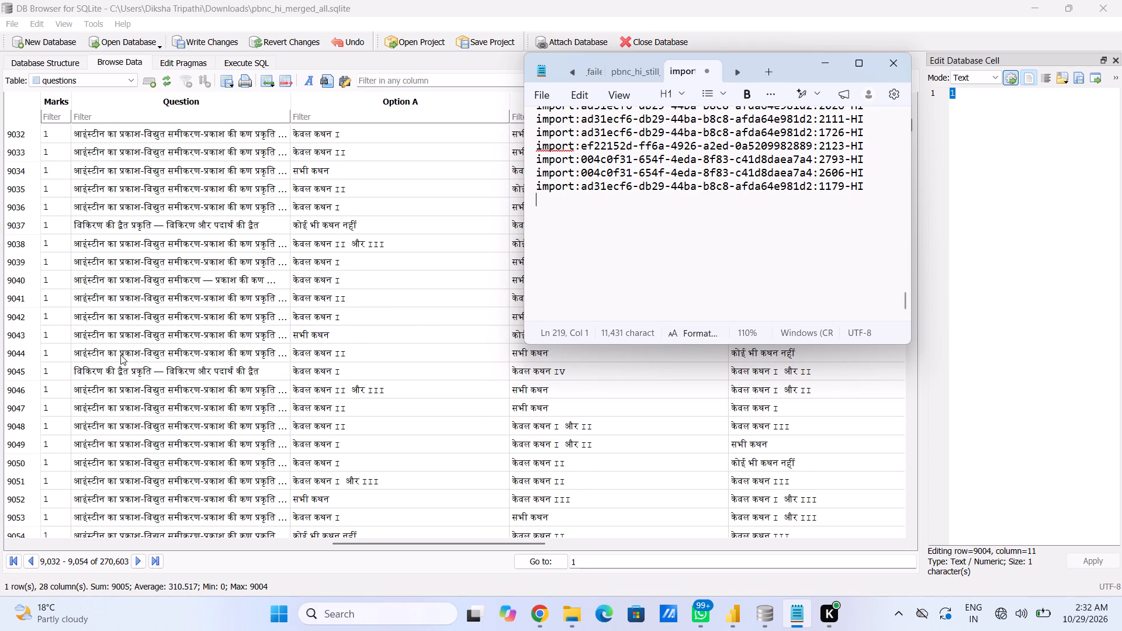
scroll(140, 384, down, 2)
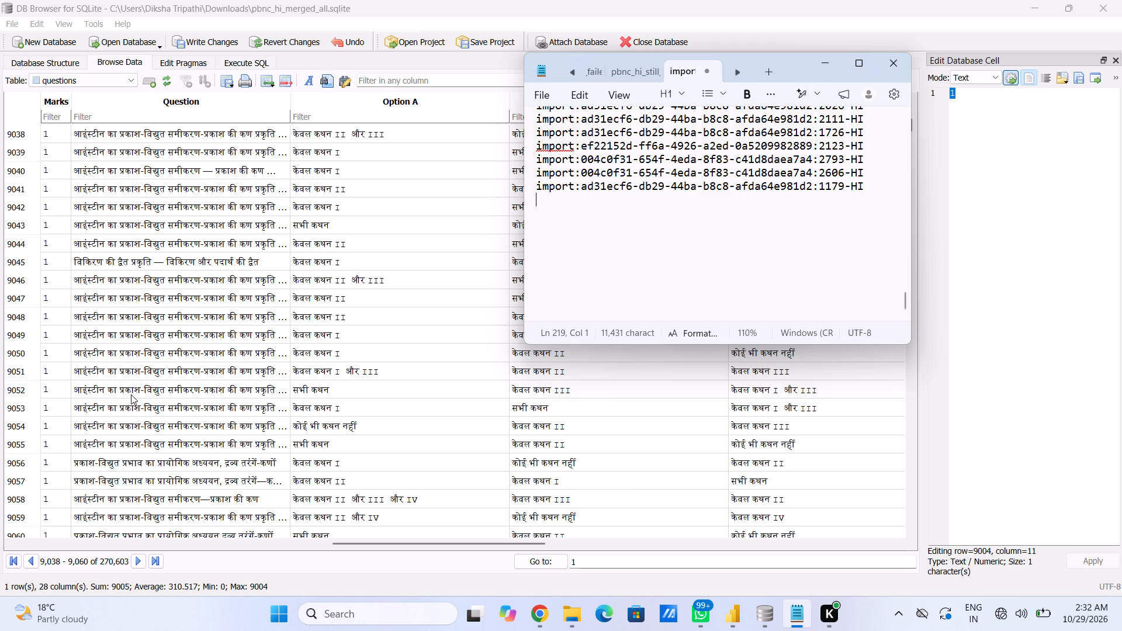
scroll(135, 387, down, 3)
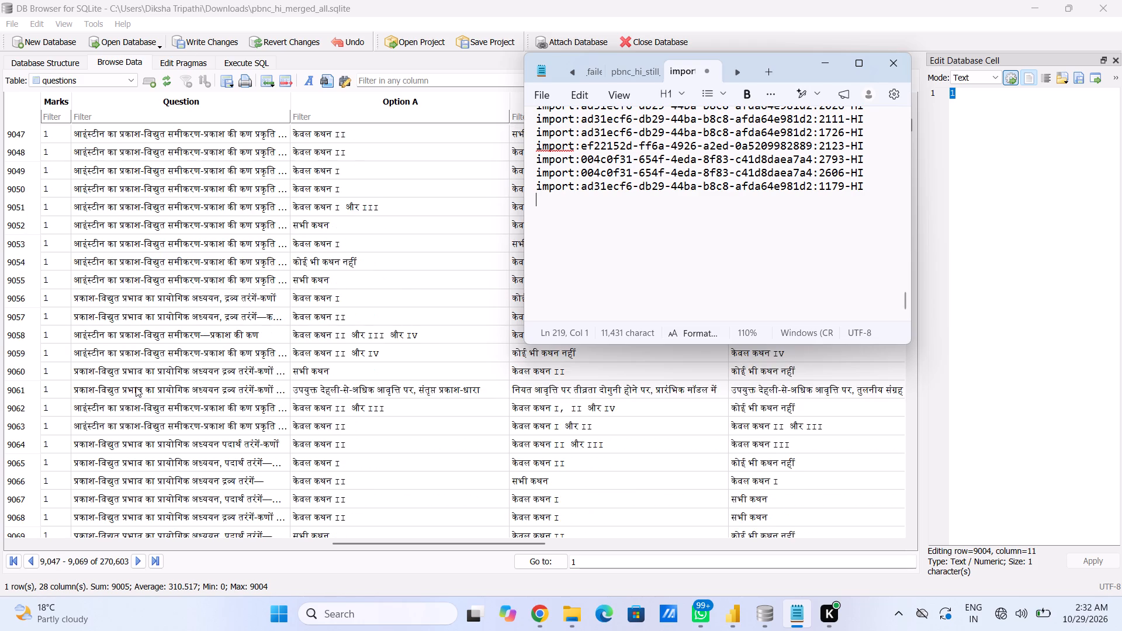
scroll(136, 387, down, 3)
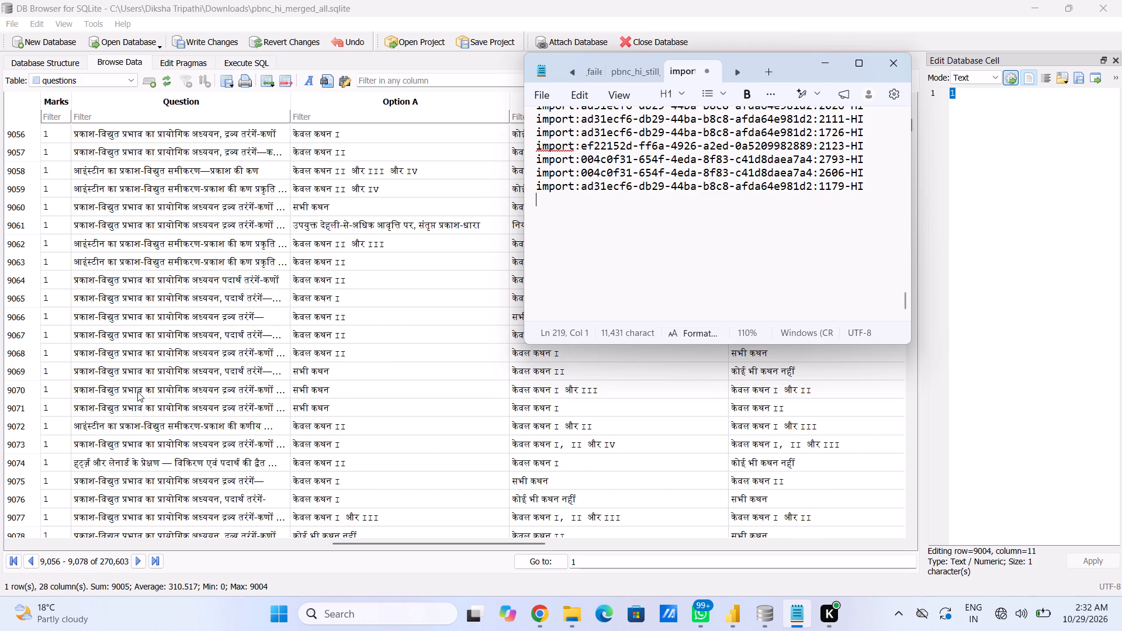
scroll(138, 377, down, 3)
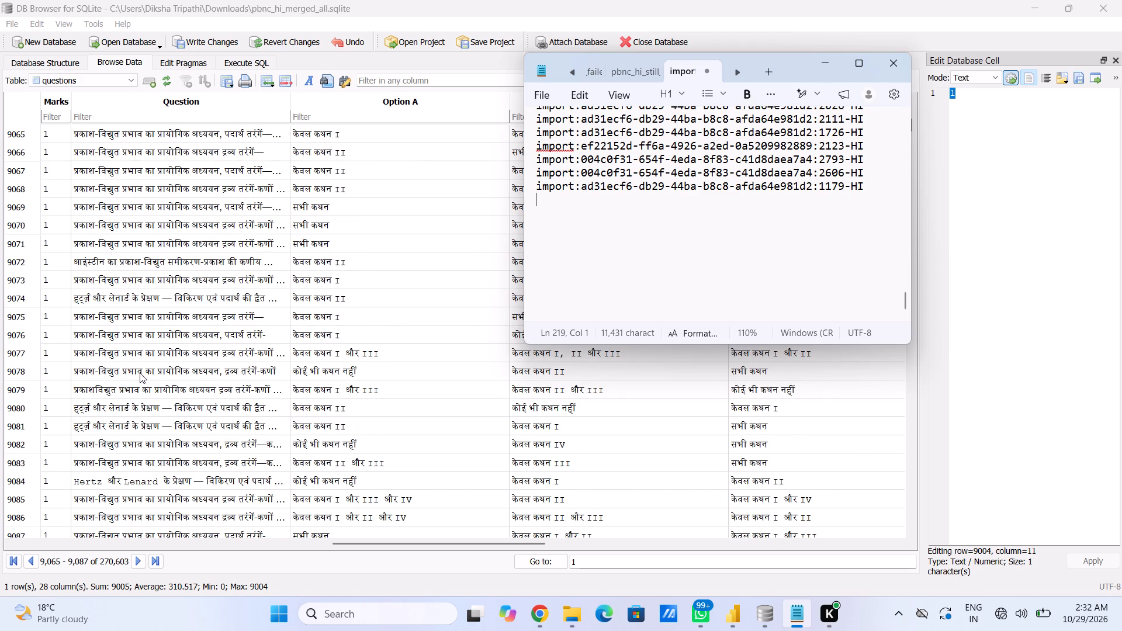
Copy the Hertz and Lenard question in row 9084 into the Notepad list, keeping only its import ID ending 2203-HI on its own line.
click(34, 481)
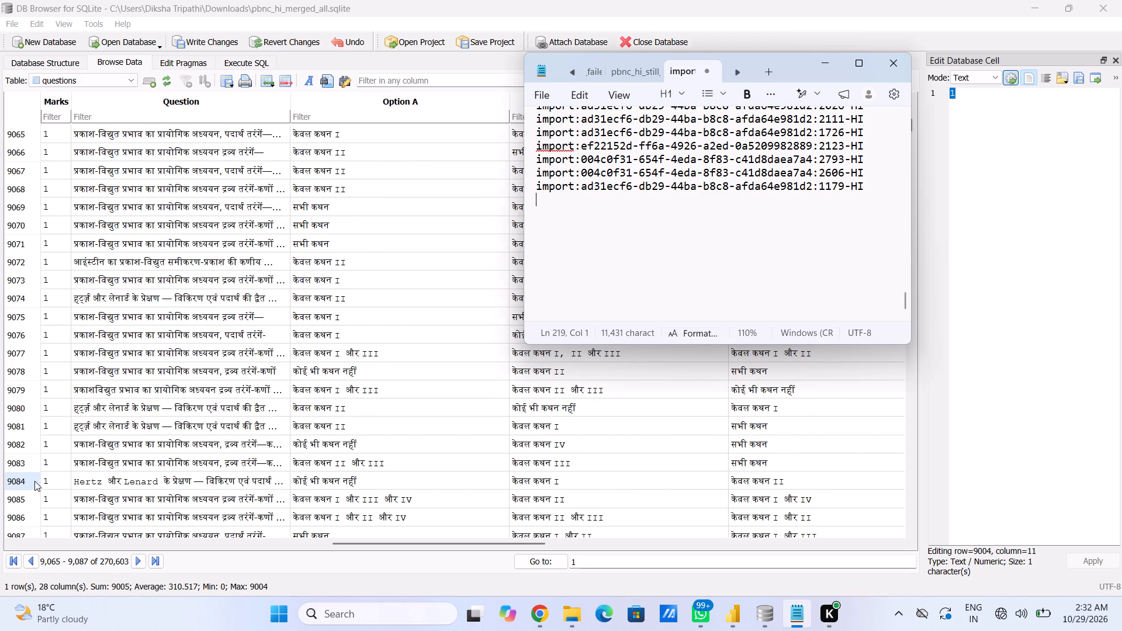
key(ctrl+c)
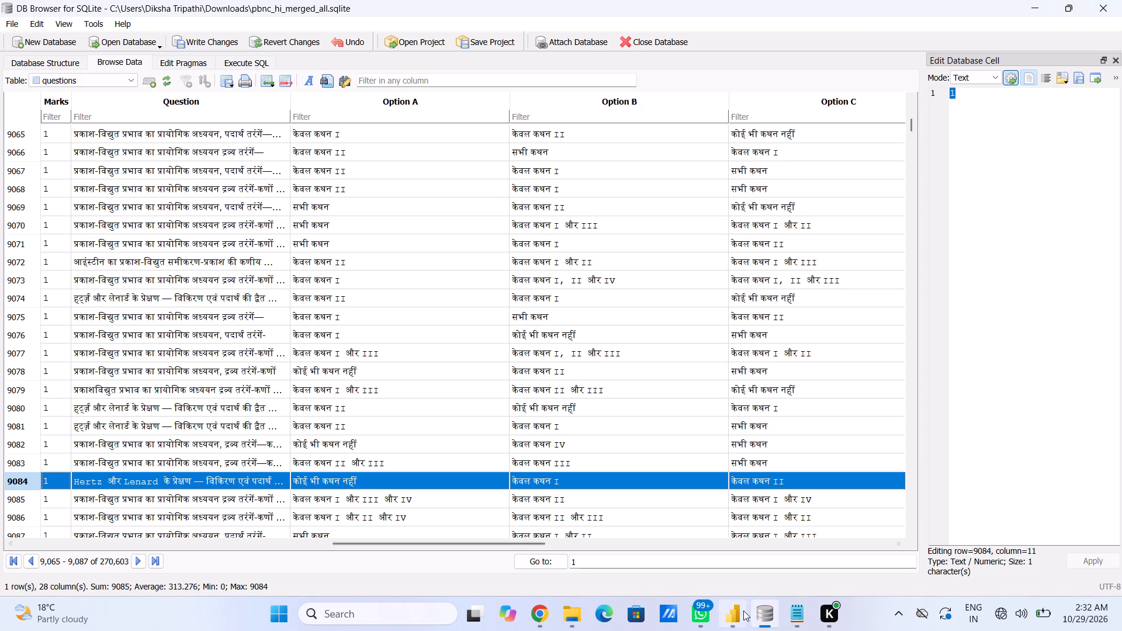
click(789, 609)
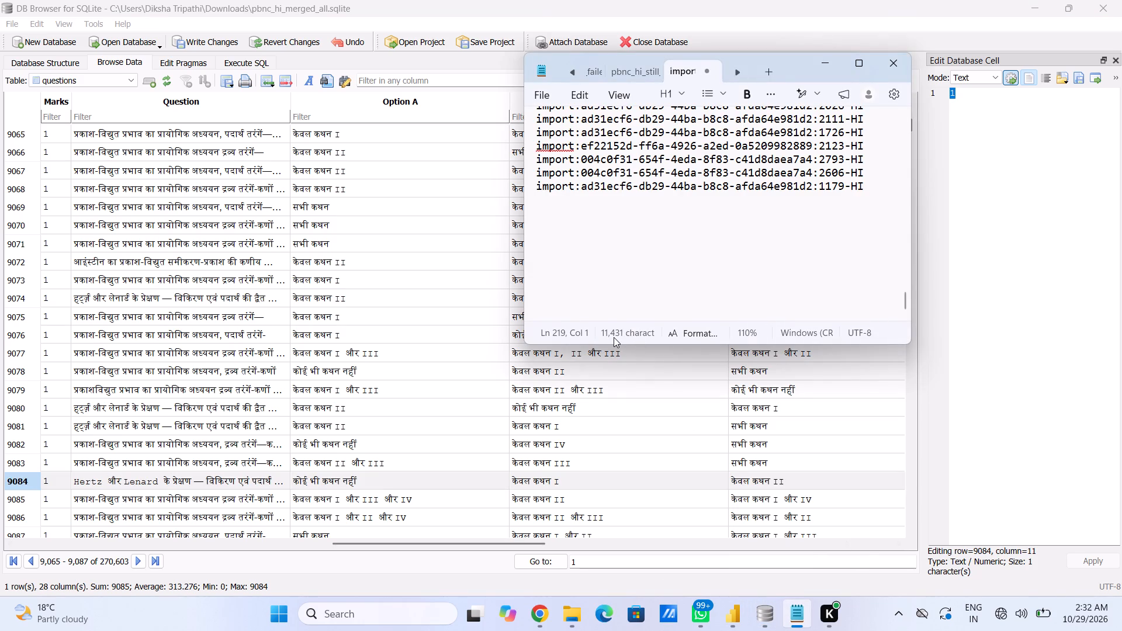
key(ctrl+v)
drag(540, 313, 540, 308)
scroll(540, 308, up, 2)
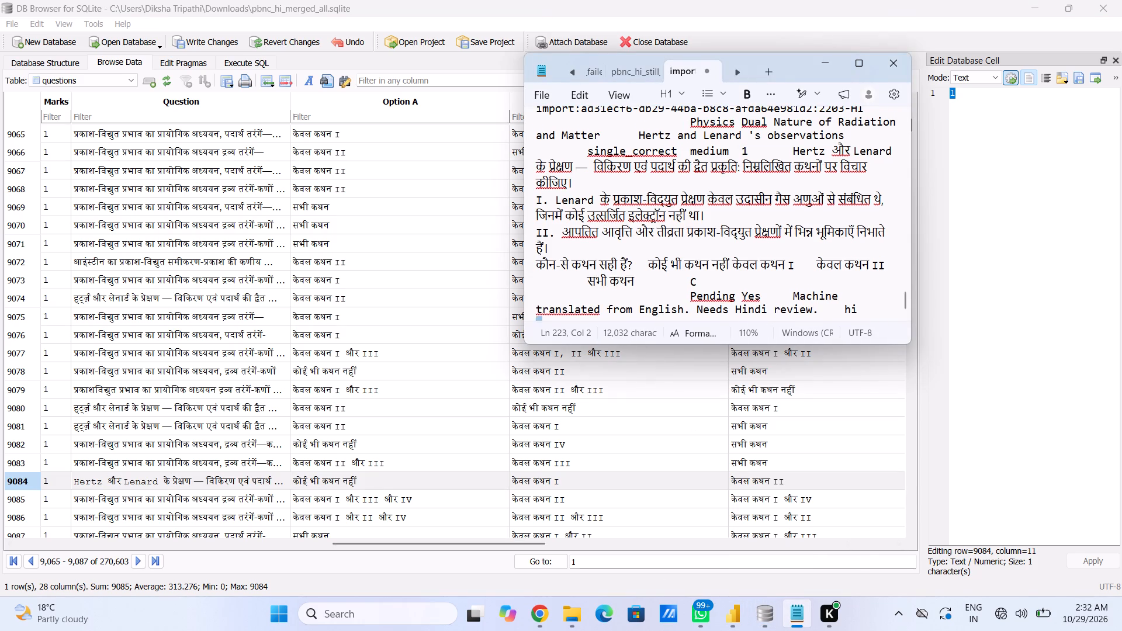
drag(540, 308, 541, 193)
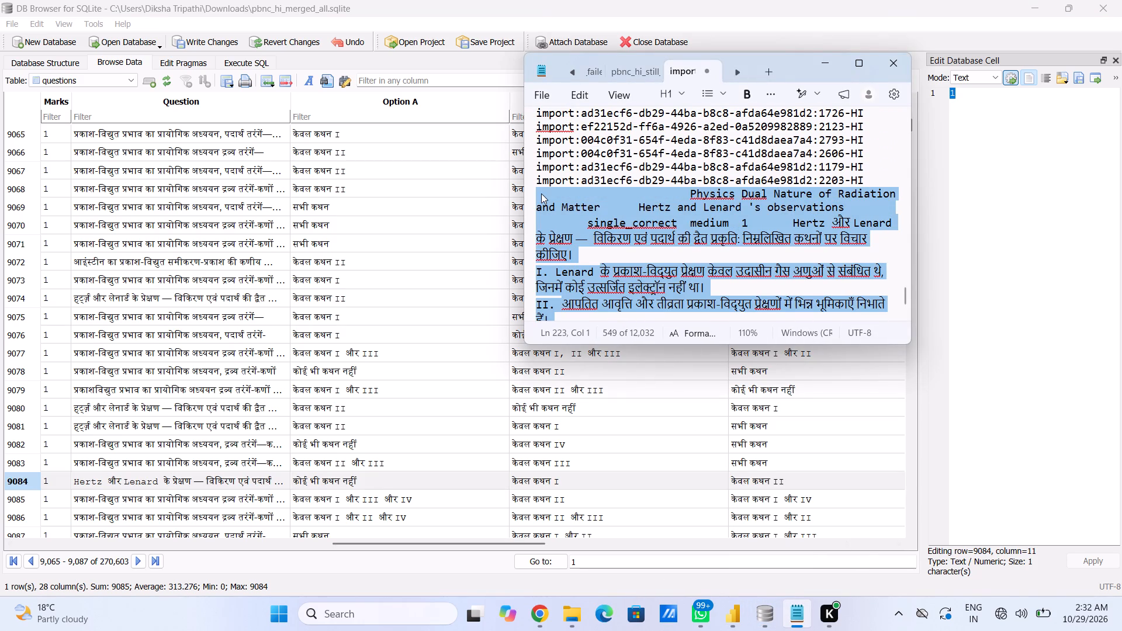
key(BackSpace)
key(Return)
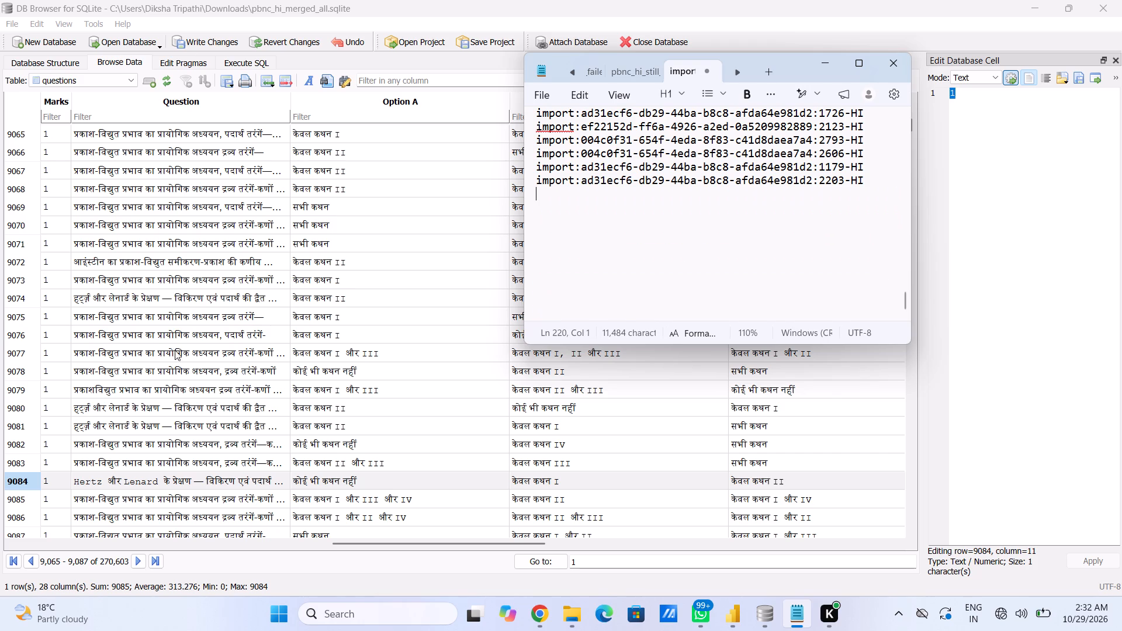
Copy the Hertz and Lenard question in row 9088 into the Notepad list, keeping only its import ID ending 2201-HI on its own line.
scroll(71, 365, down, 5)
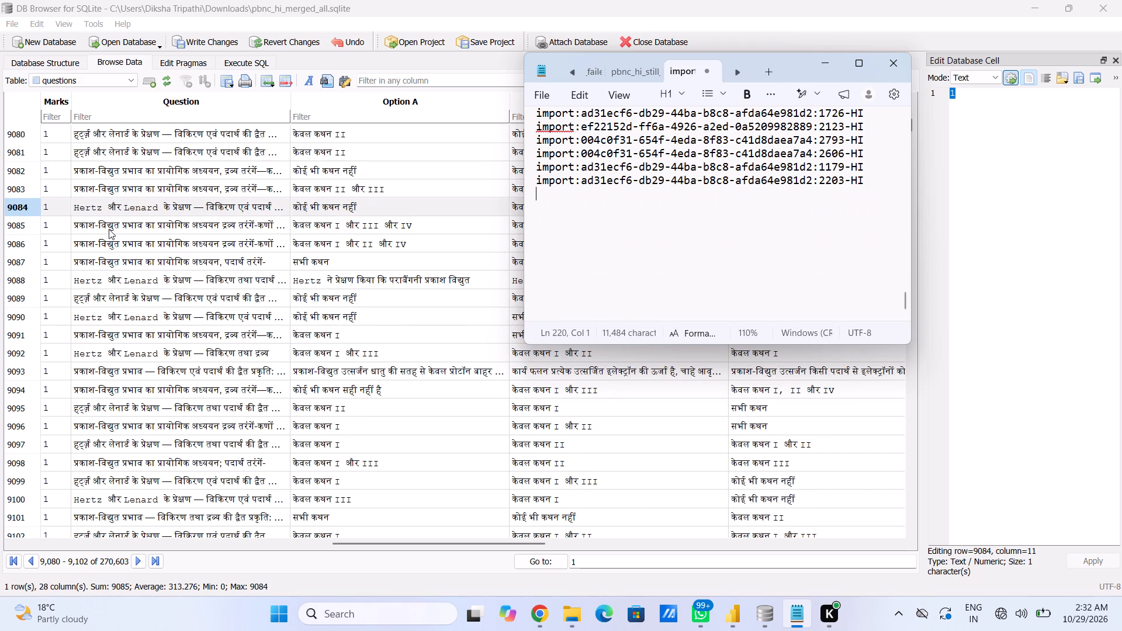
click(33, 276)
key(ctrl+c)
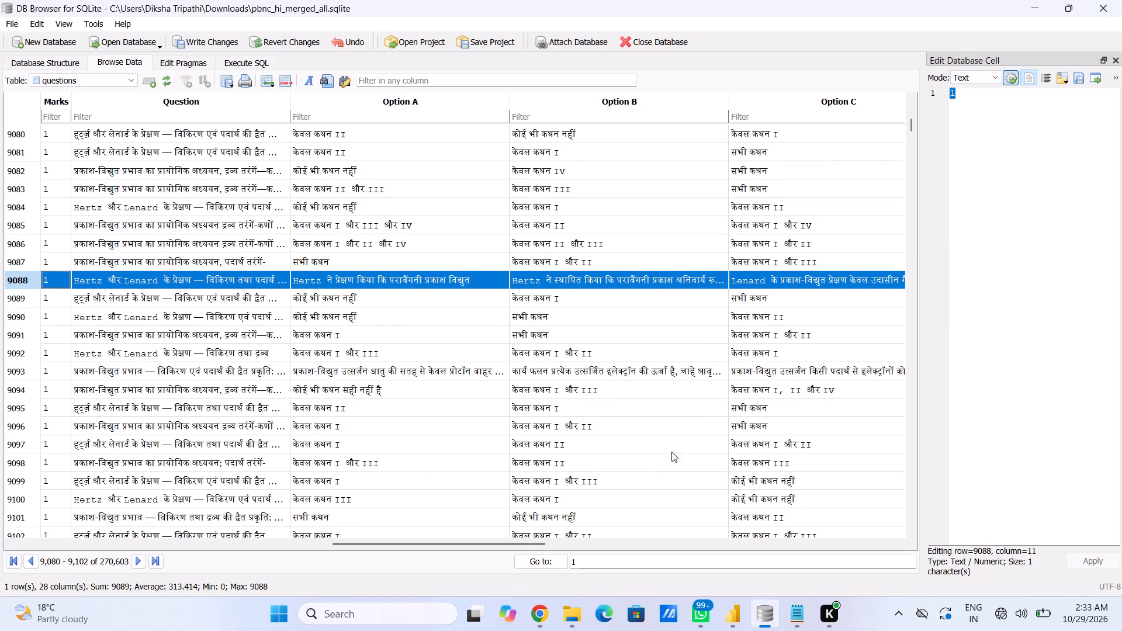
click(790, 611)
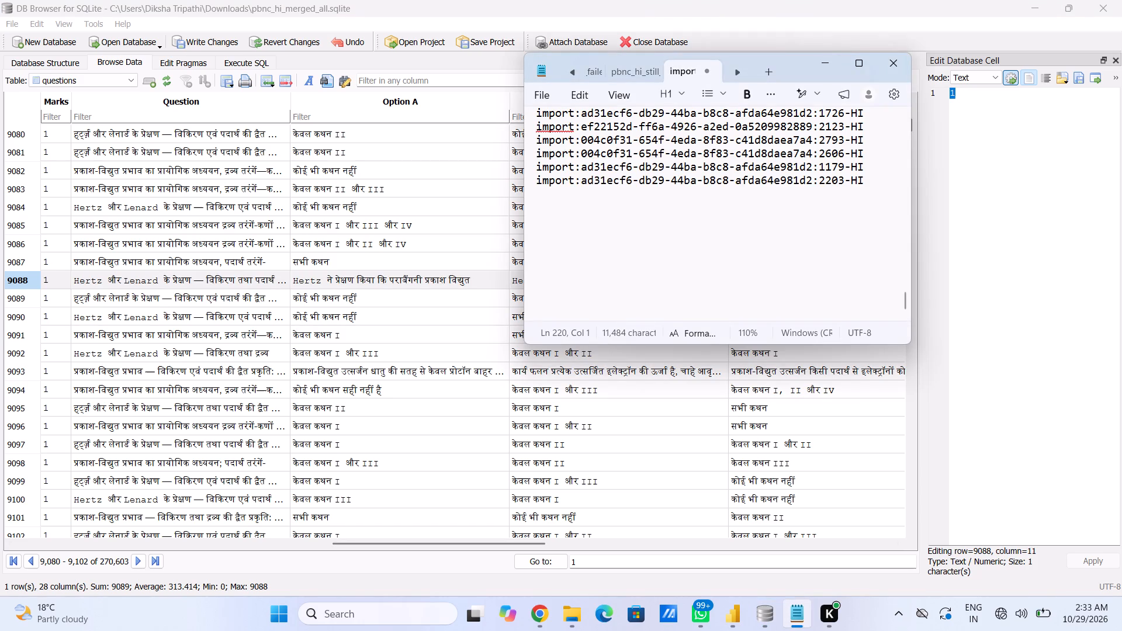
key(ctrl+v)
drag(537, 310, 535, 303)
scroll(537, 307, up, 4)
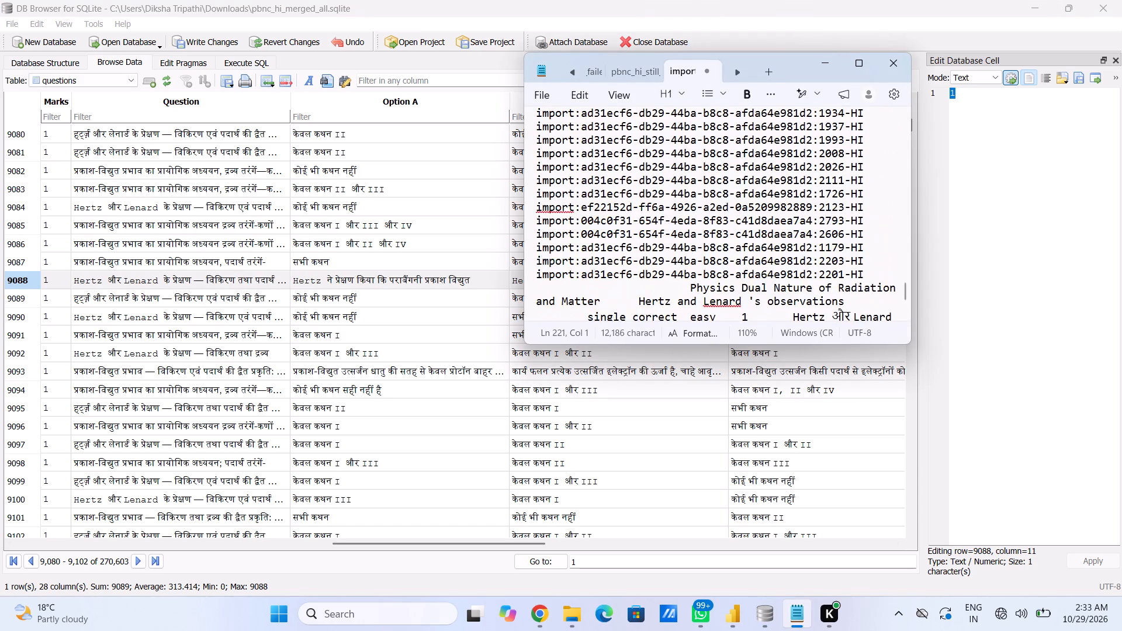
drag(535, 303, 546, 179)
scroll(552, 206, up, 1)
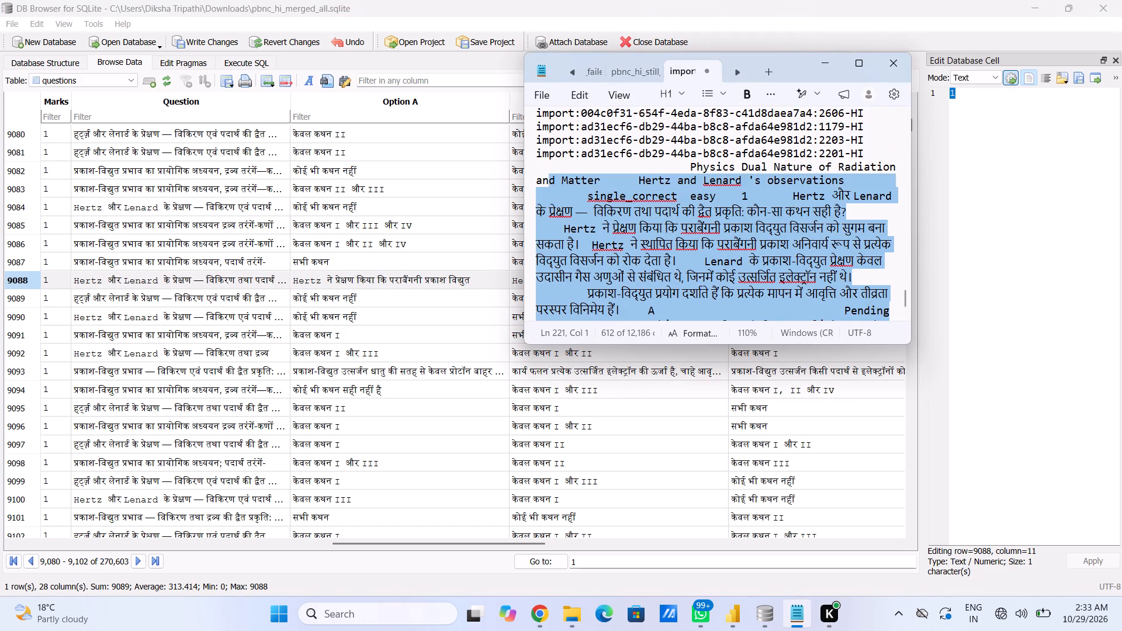
drag(546, 179, 545, 169)
key(BackSpace)
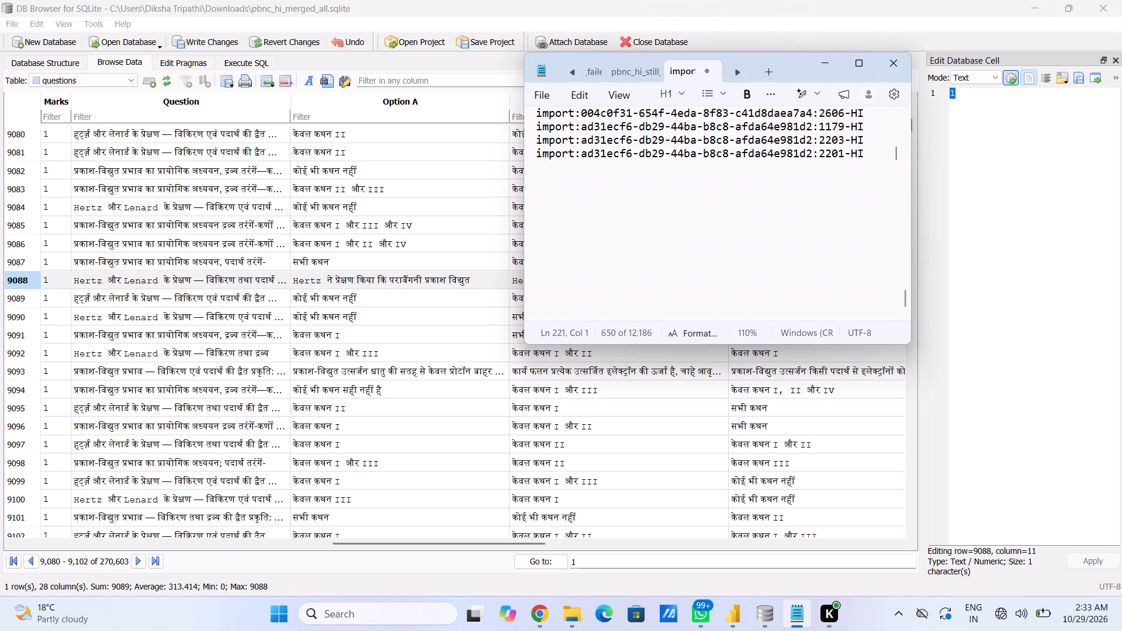
key(Return)
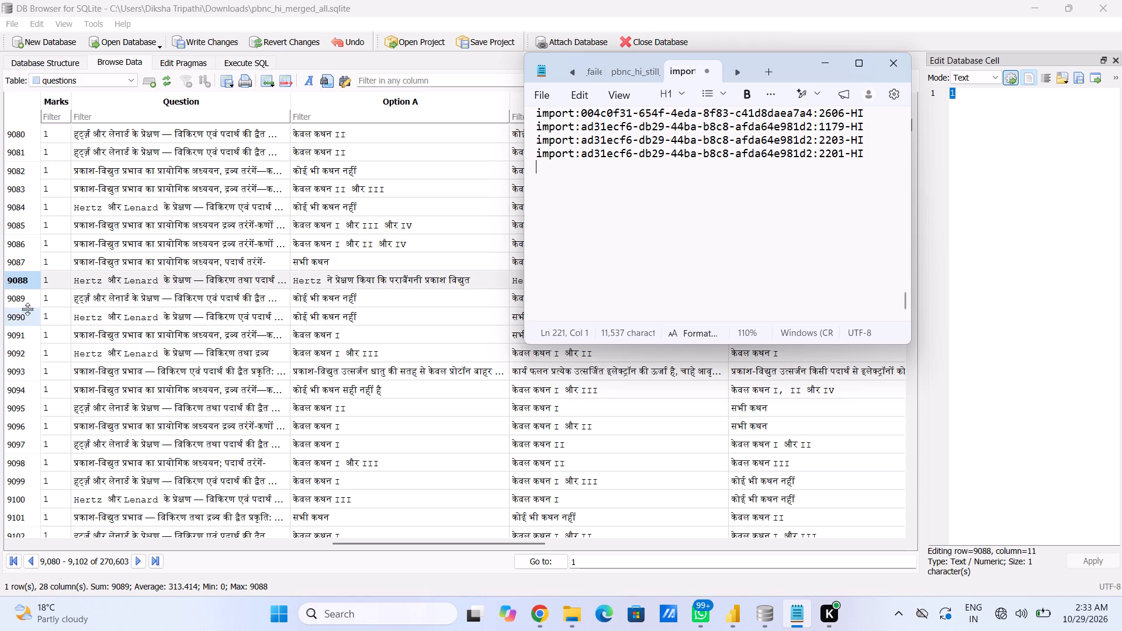
Copy the Hertz and Lenard question in row 9090 into the Notepad list, keeping only its import ID ending 2205-HI on its own line.
click(16, 316)
key(ctrl+c)
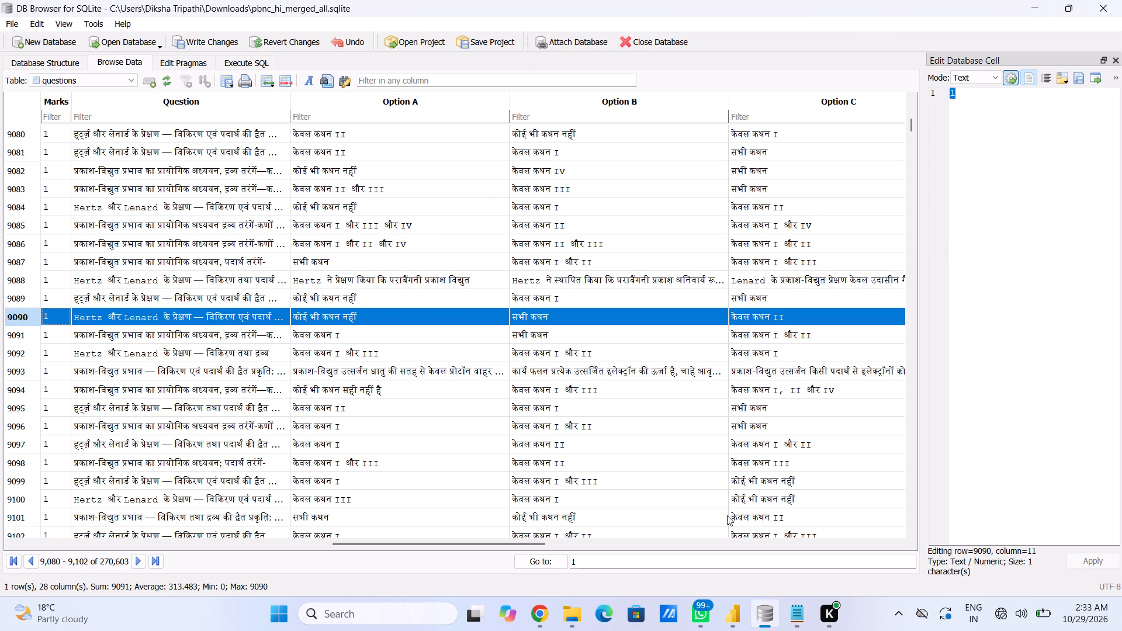
click(791, 622)
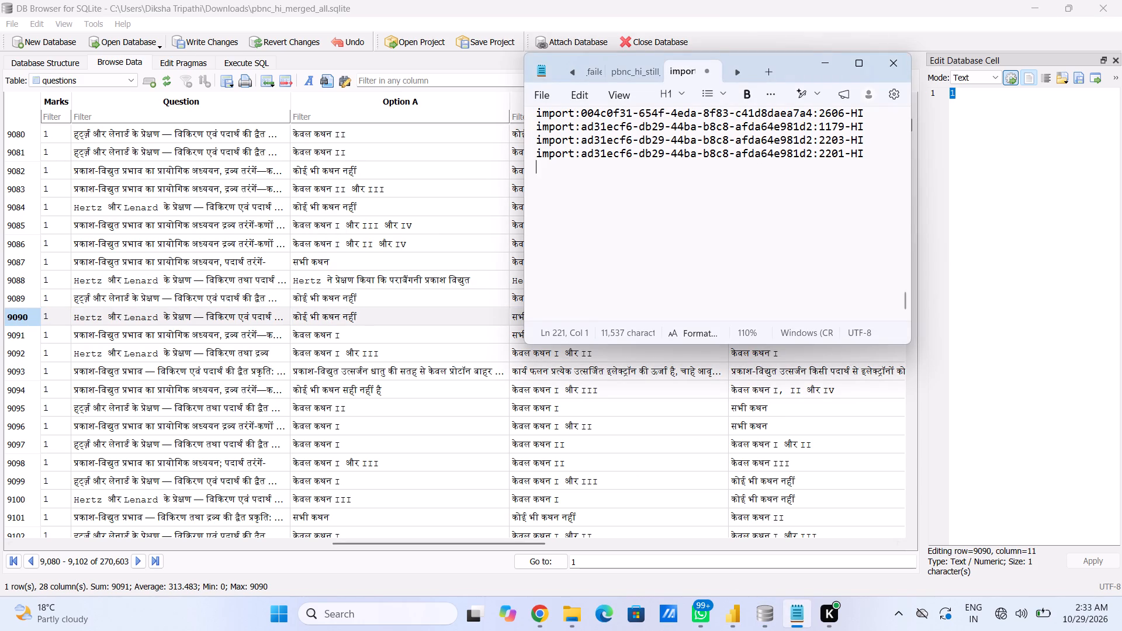
key(ctrl+v)
drag(540, 314, 545, 312)
scroll(544, 312, up, 2)
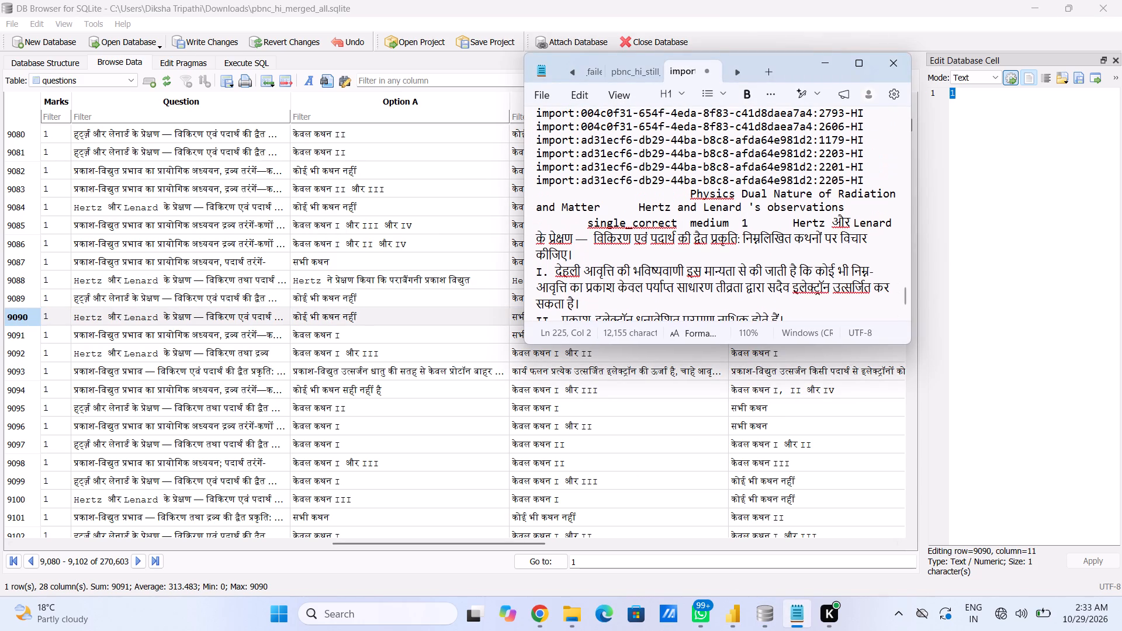
drag(545, 312, 541, 197)
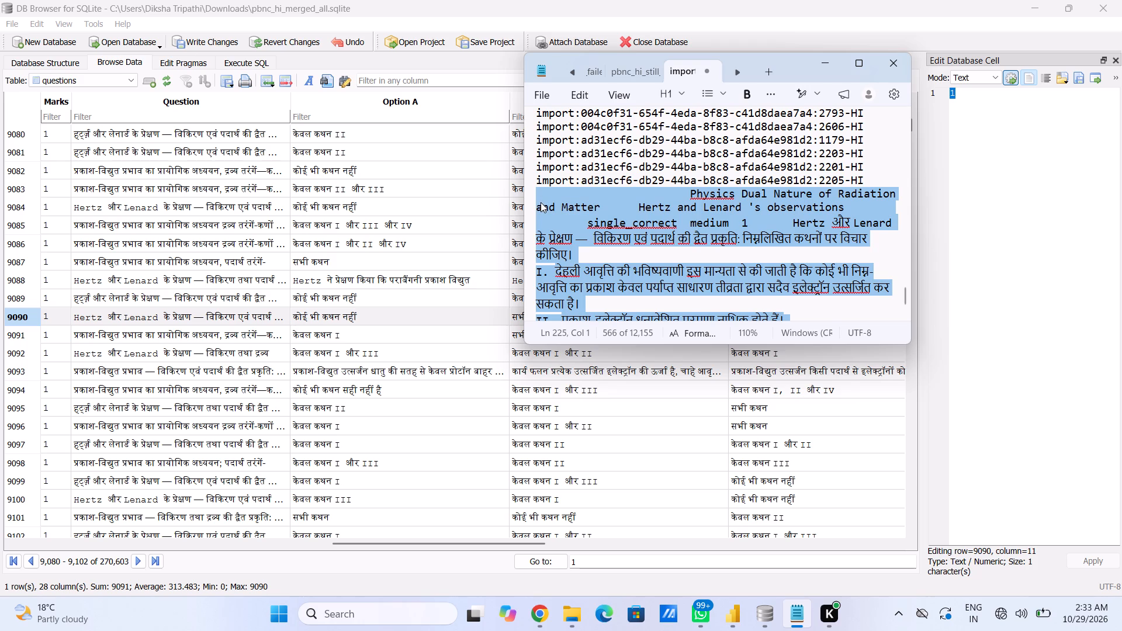
key(BackSpace)
key(Return)
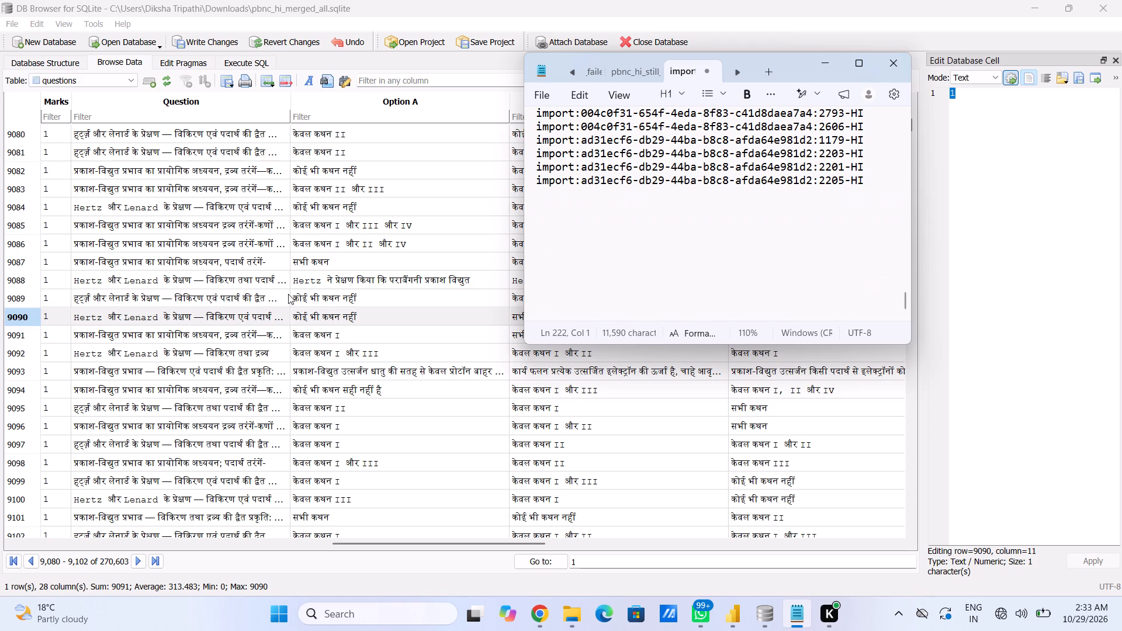
Copy the Hertz and Lenard question in row 9092 into the Notepad list, keeping only its import ID ending 2208-HI on its own line.
click(26, 355)
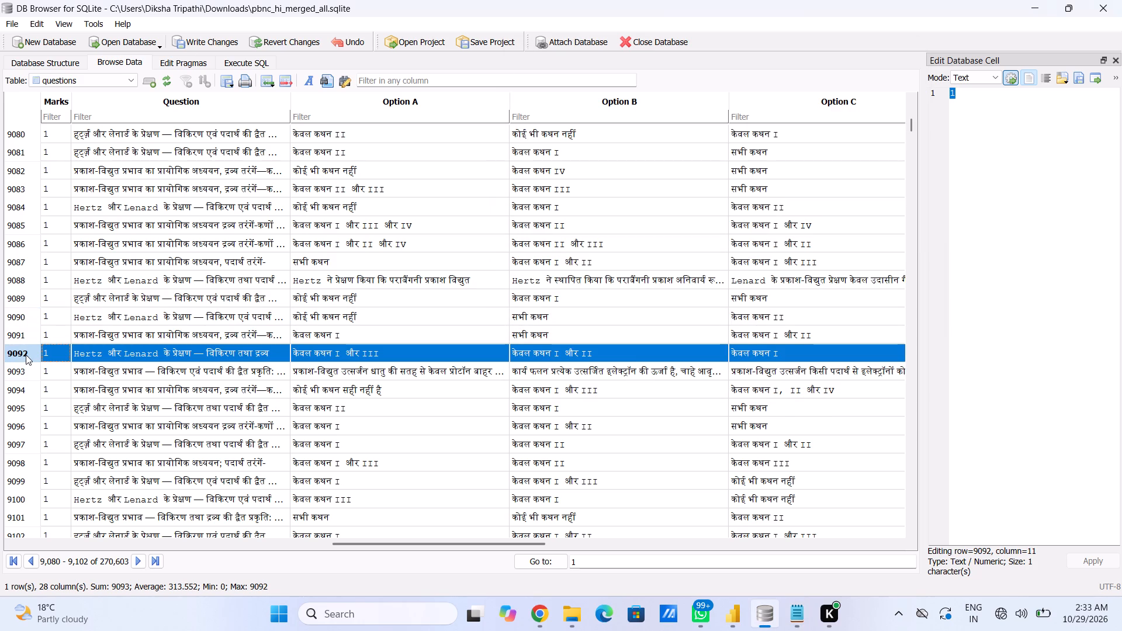
key(ctrl+c)
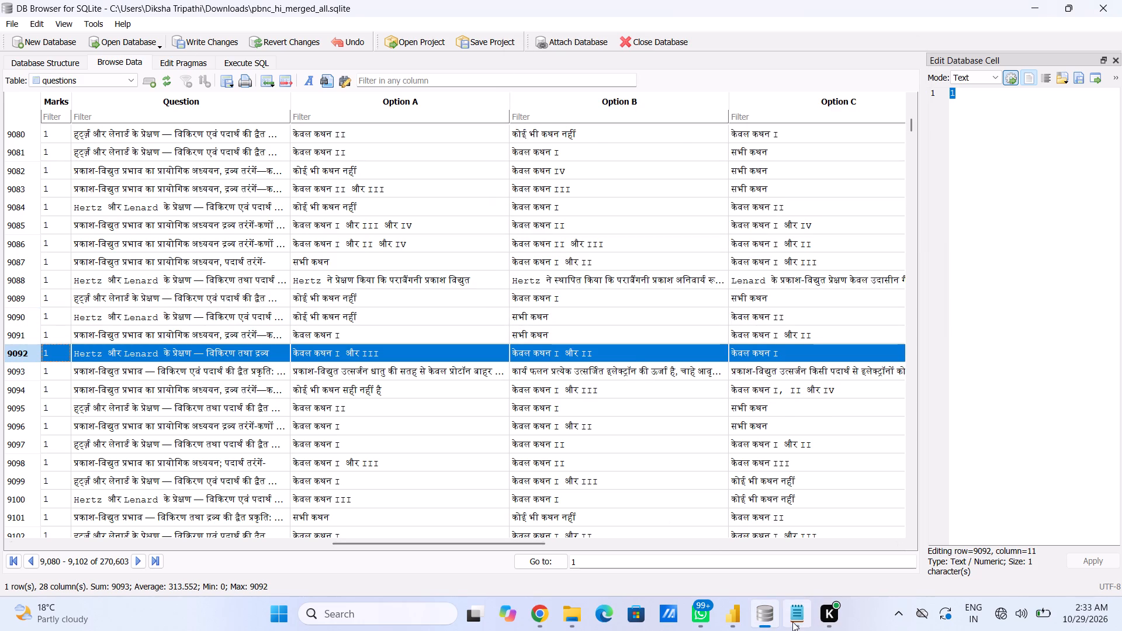
click(792, 620)
key(ctrl+v)
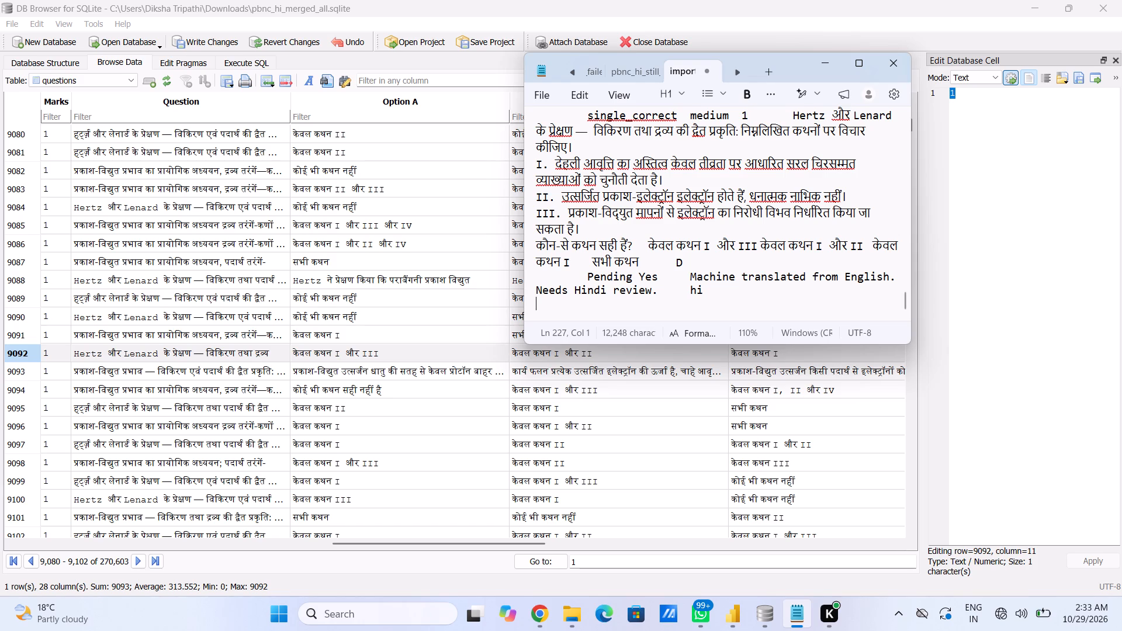
drag(546, 301, 547, 227)
scroll(548, 303, up, 3)
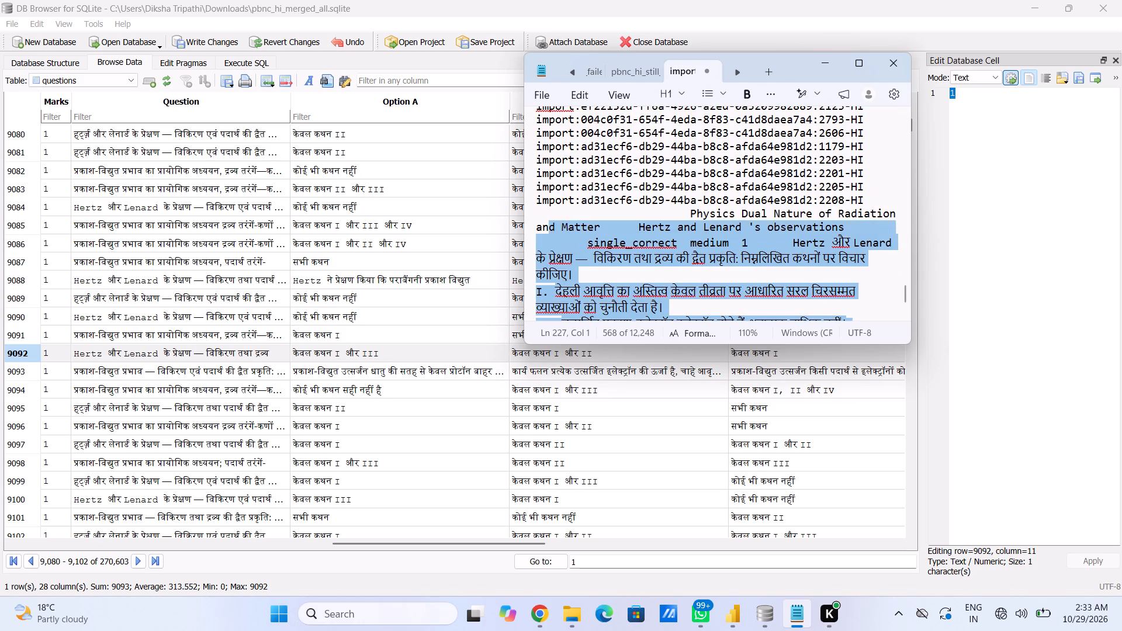
drag(547, 227, 543, 216)
key(BackSpace)
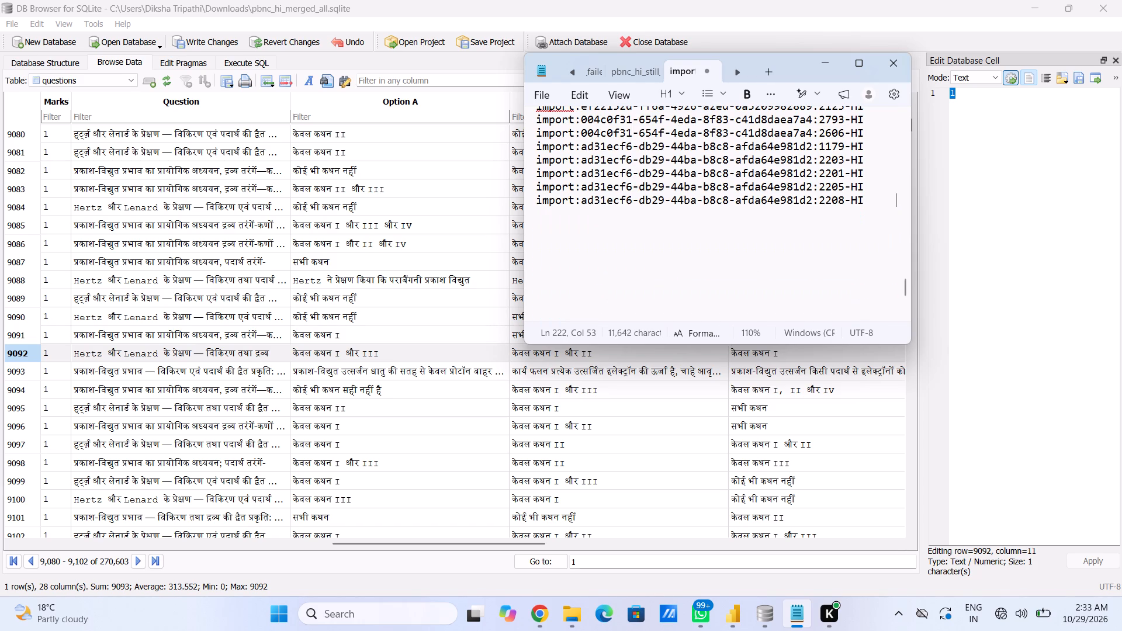
key(Return)
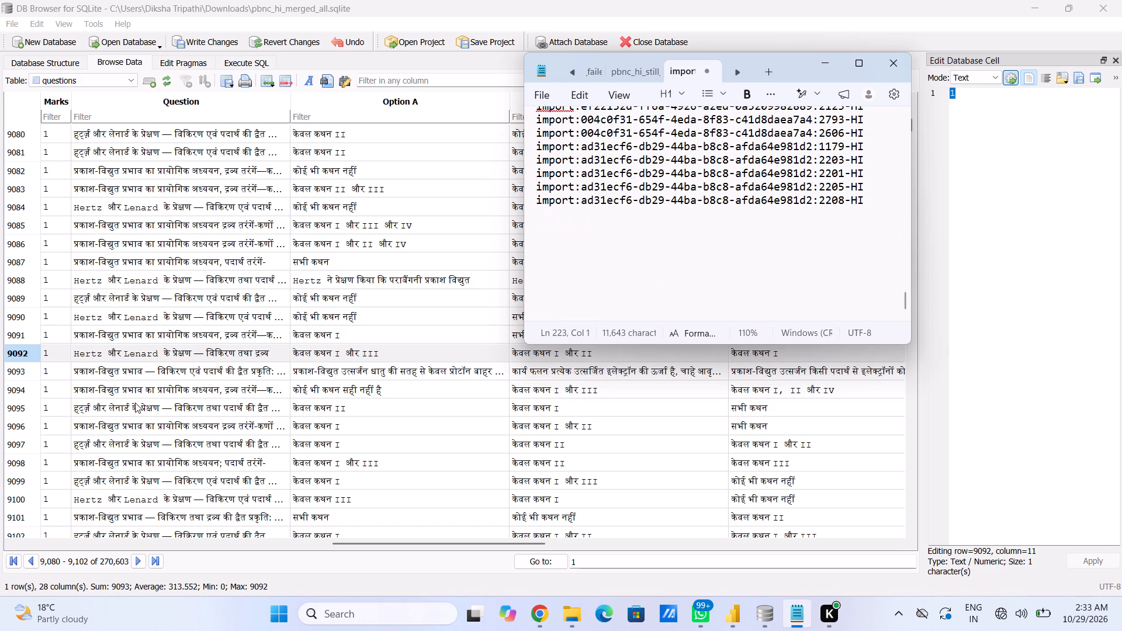
Copy the Hertz and Lenard question in row 9100 into the Notepad list, keeping only its import ID ending 2210-HI on its own line.
click(19, 497)
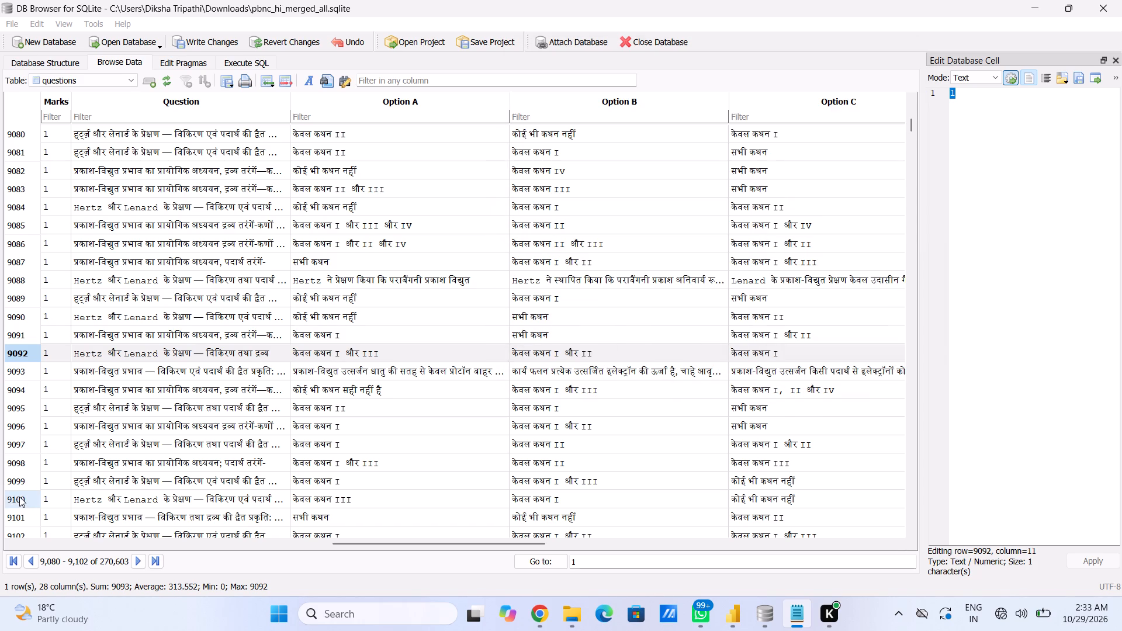
key(ctrl+c)
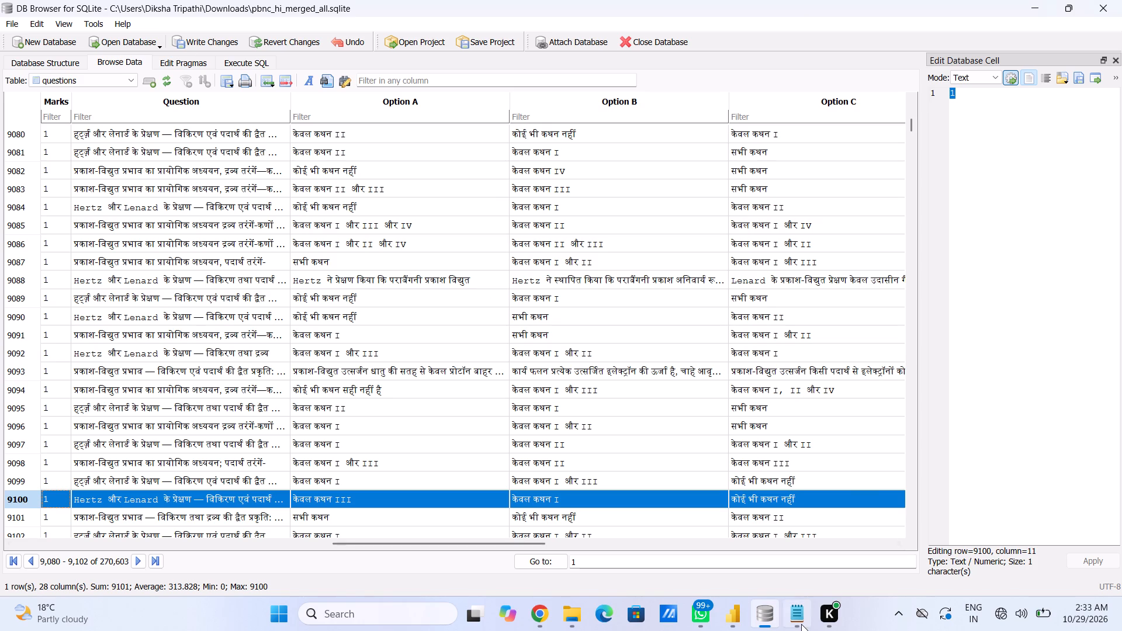
click(801, 622)
key(ctrl+v)
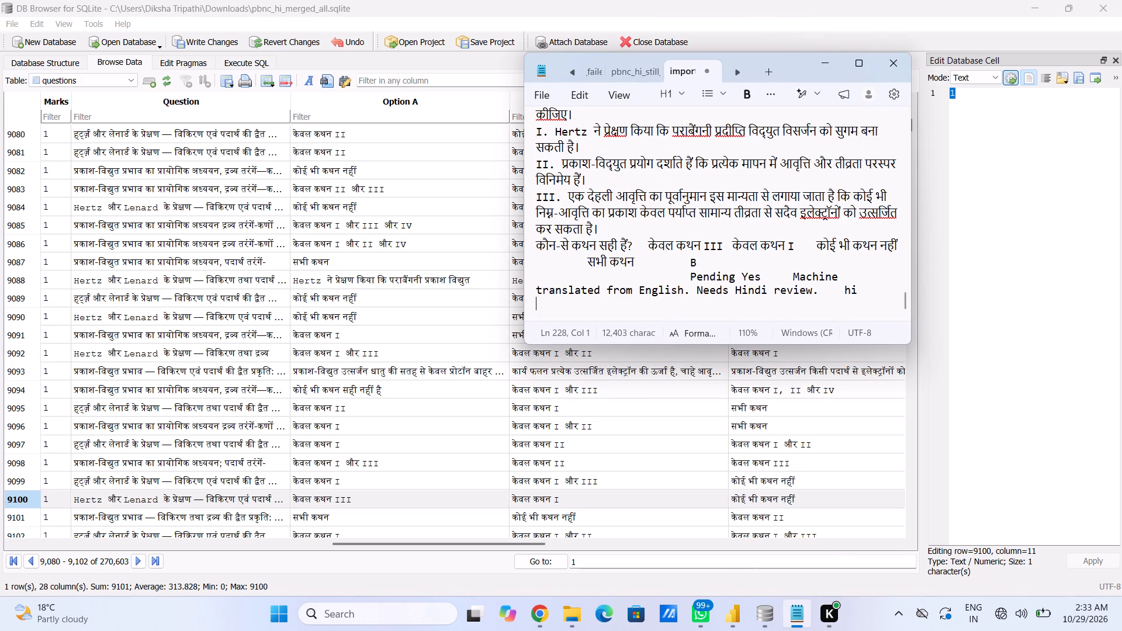
drag(549, 305, 558, 223)
scroll(549, 304, up, 3)
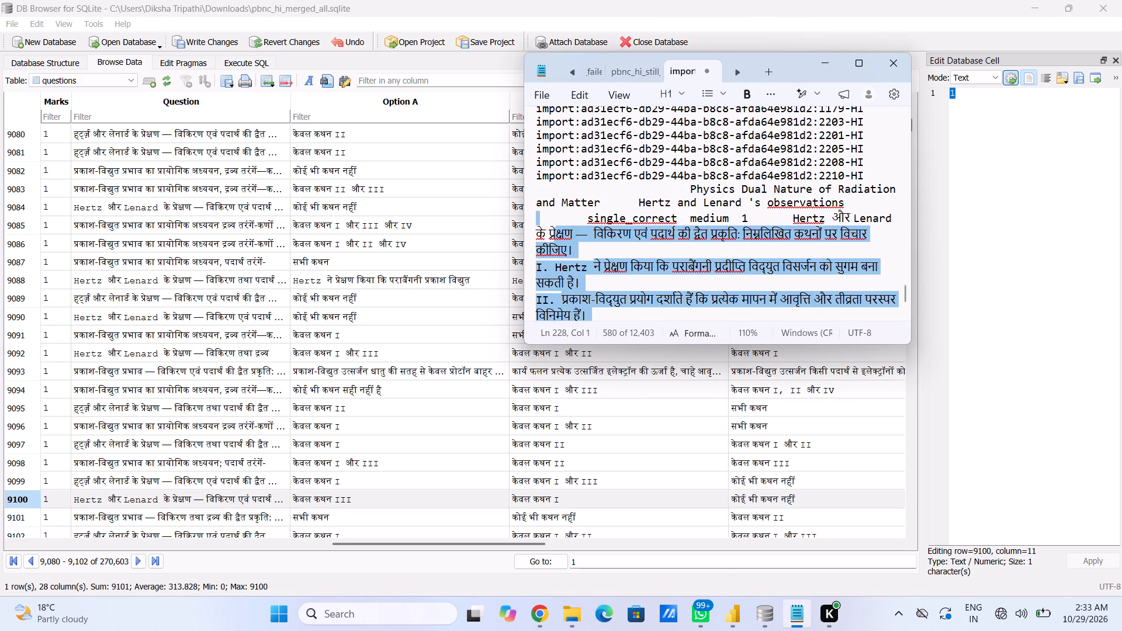
drag(558, 223, 543, 192)
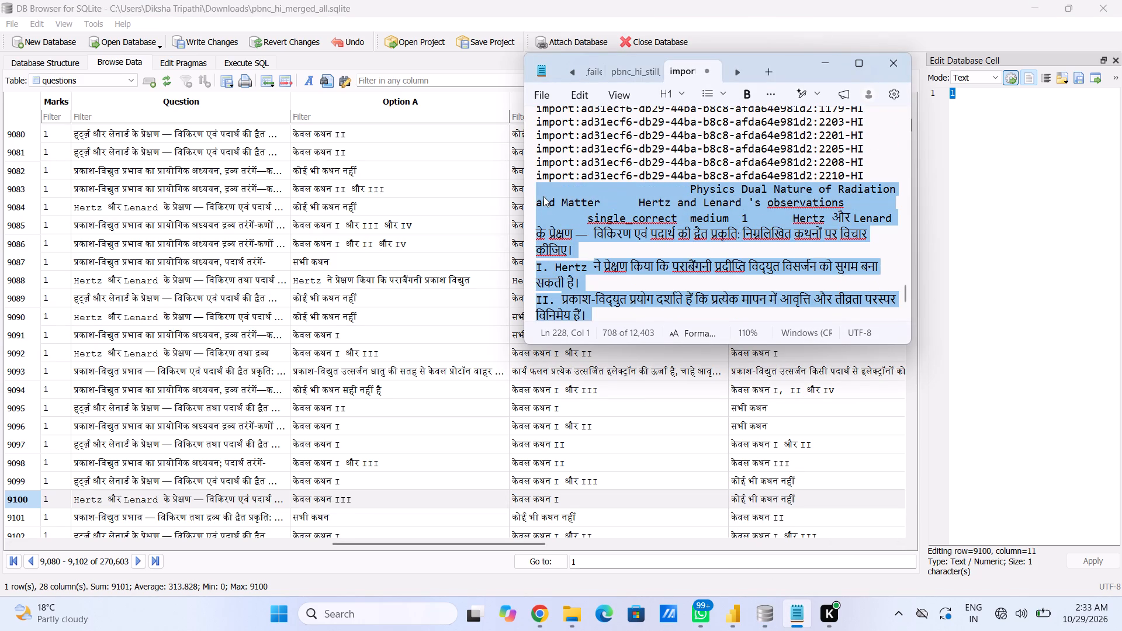
key(BackSpace)
key(Return)
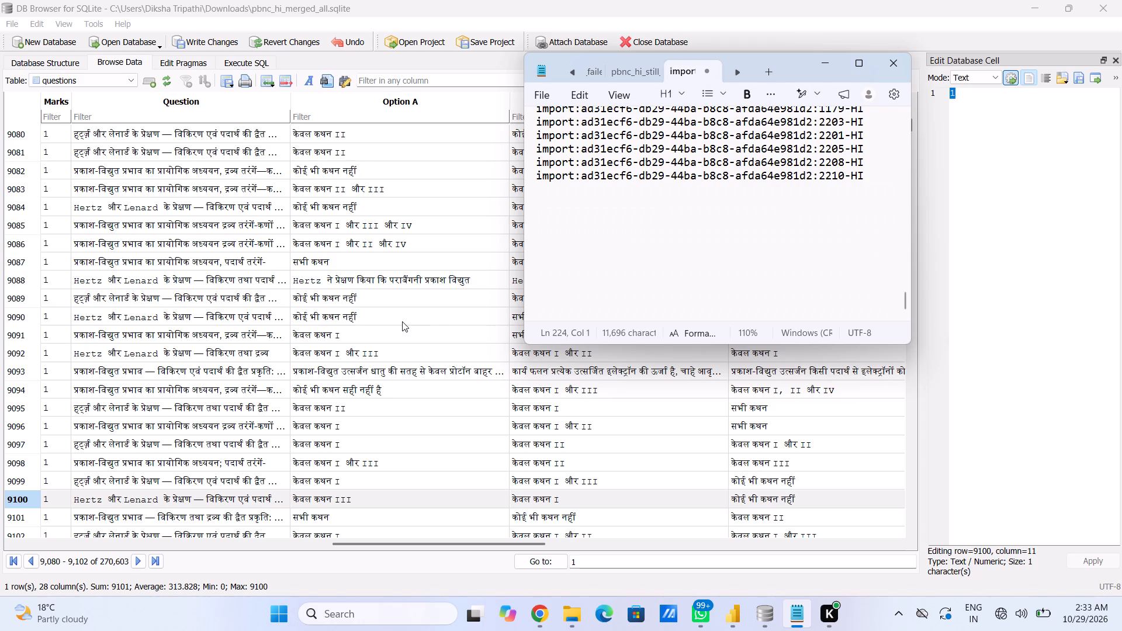
Copy the Hertz and Lenard question in row 9118 into the Notepad list, keeping only its import ID ending 2218-HI on its own line.
scroll(402, 322, down, 5)
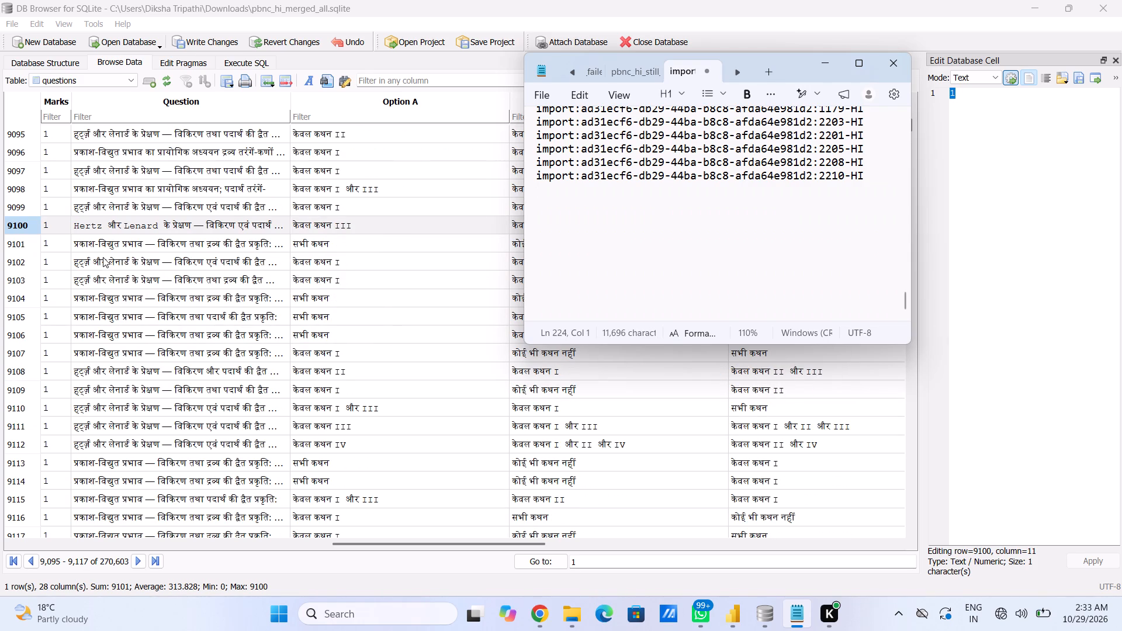
scroll(210, 317, down, 2)
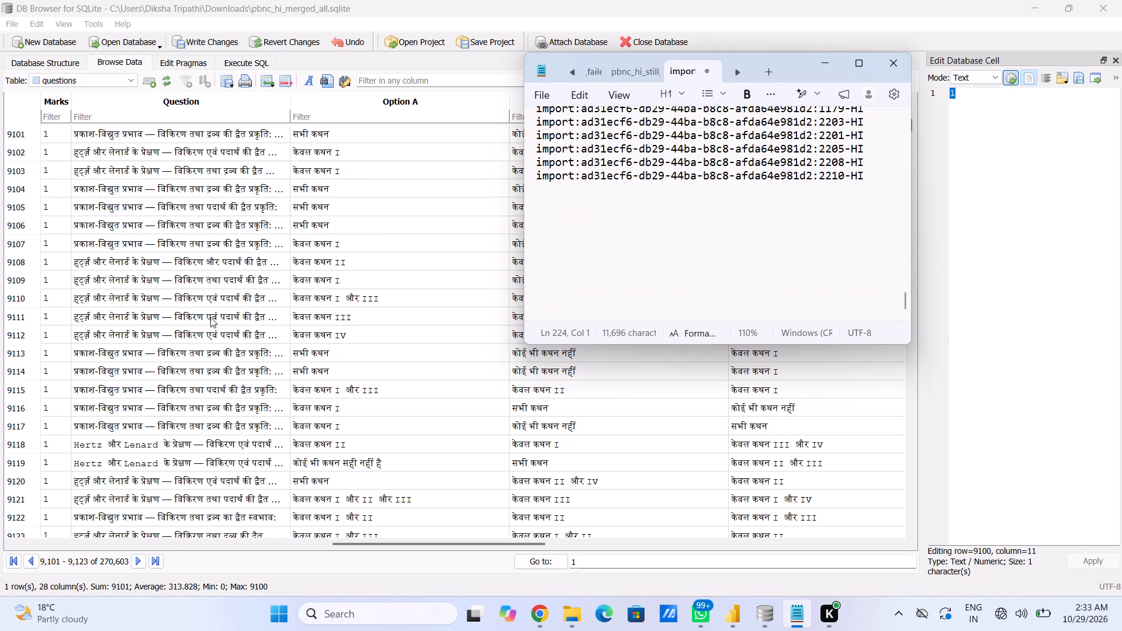
scroll(150, 378, up, 1)
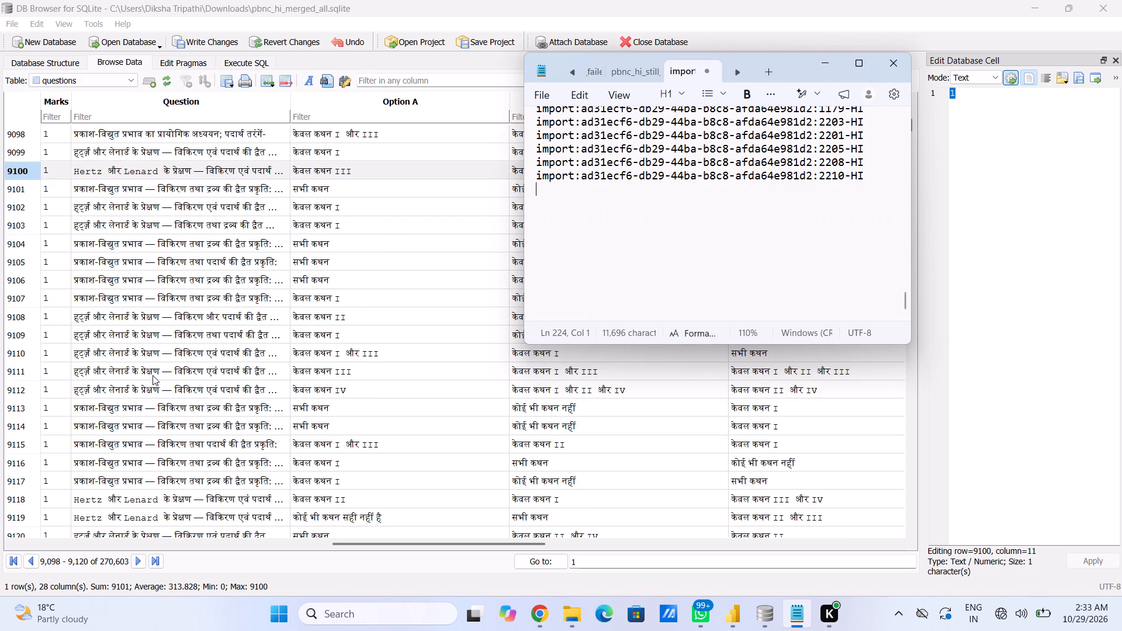
scroll(153, 375, down, 1)
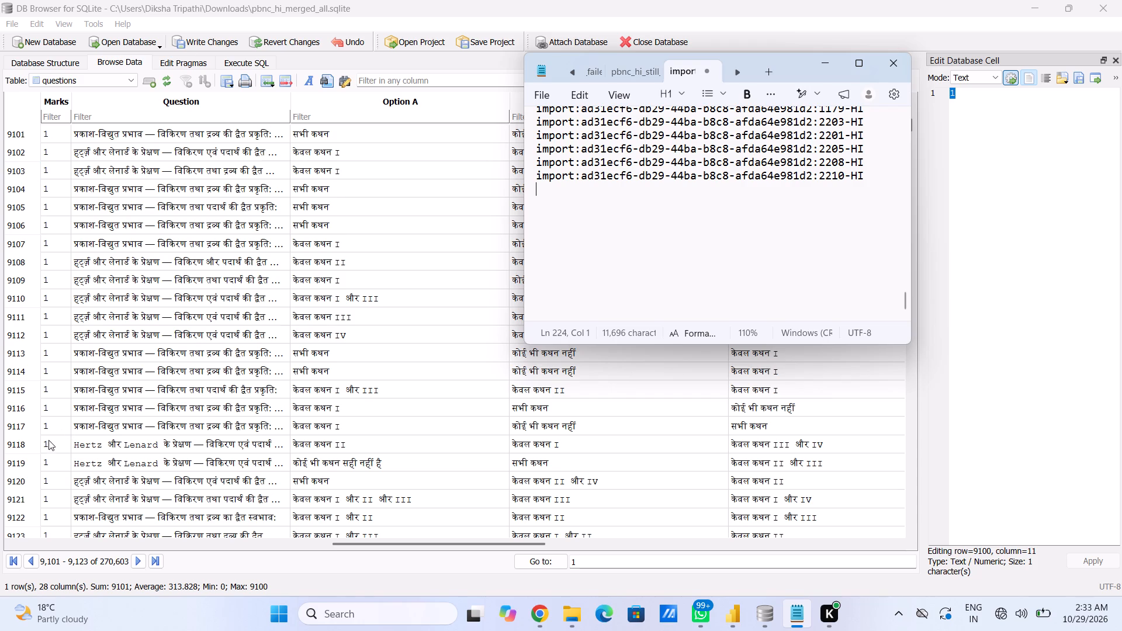
click(30, 440)
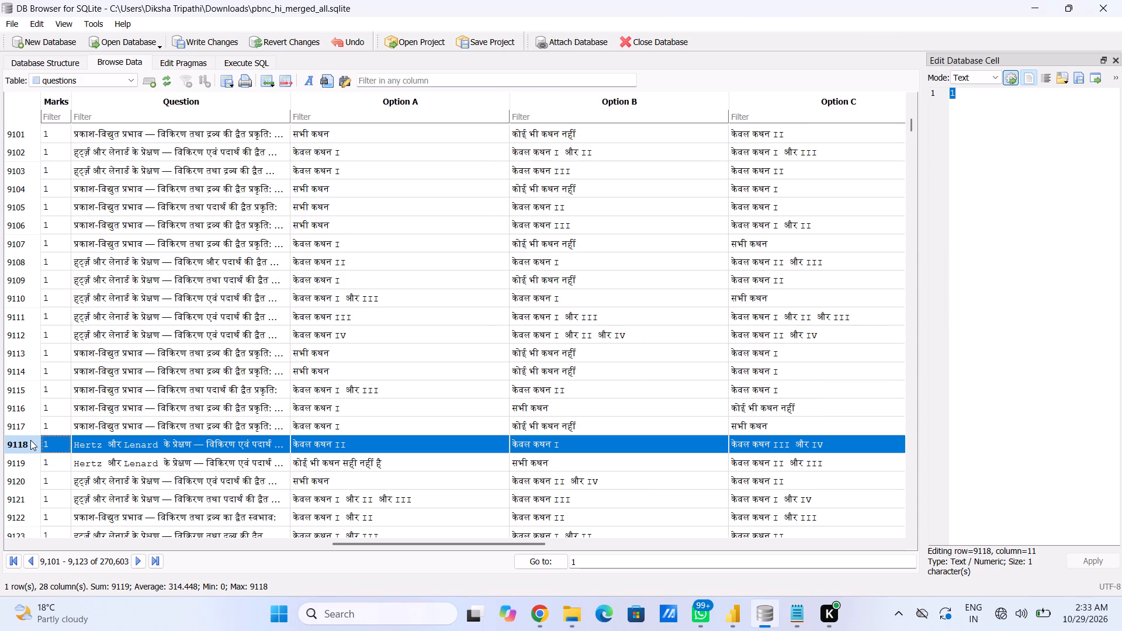
key(ctrl+c)
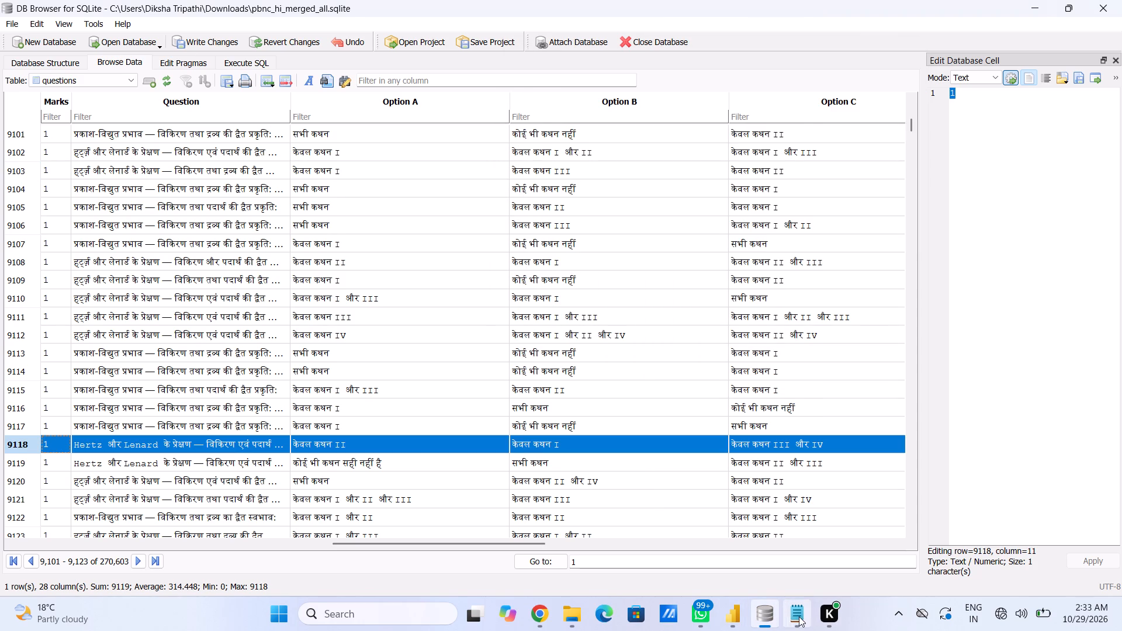
click(799, 616)
key(ctrl+v)
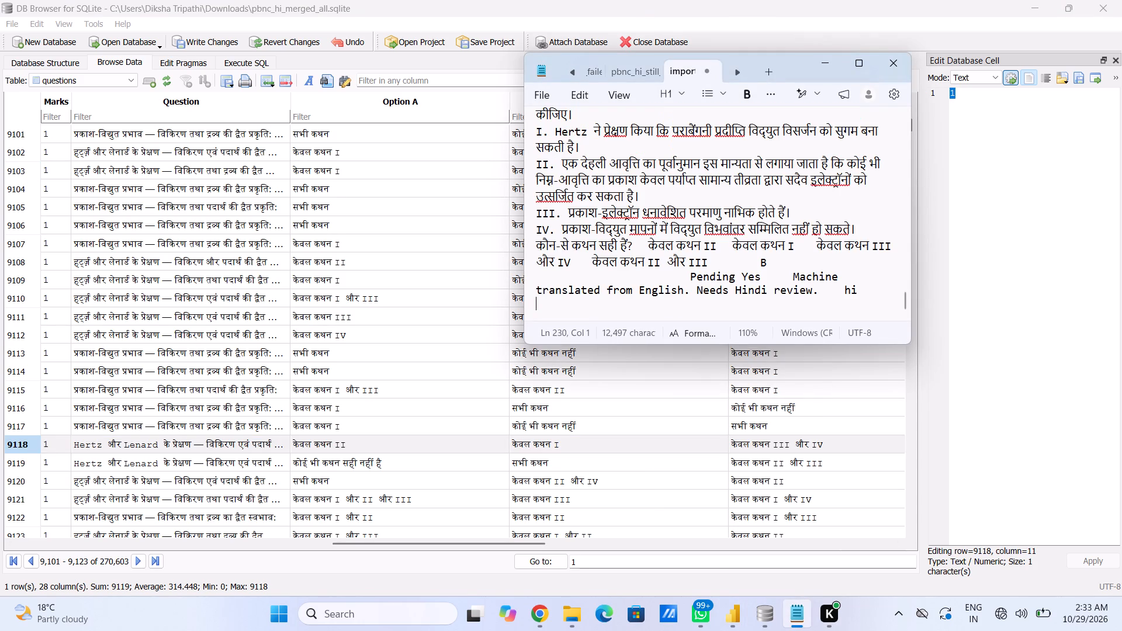
drag(541, 303, 535, 224)
scroll(534, 275, up, 3)
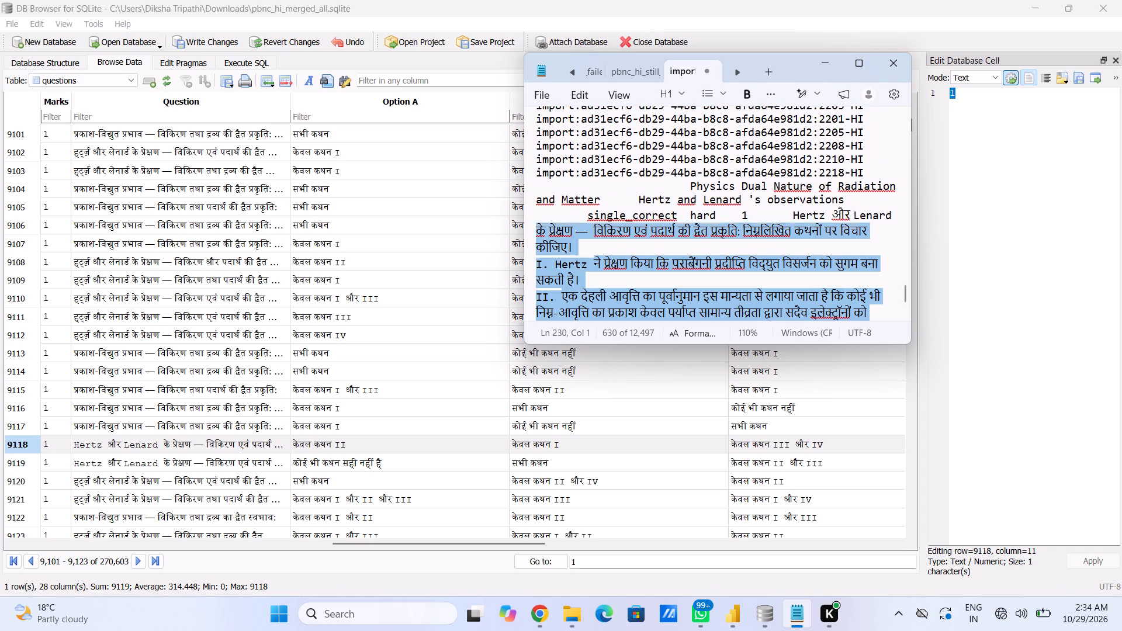
drag(535, 224, 535, 189)
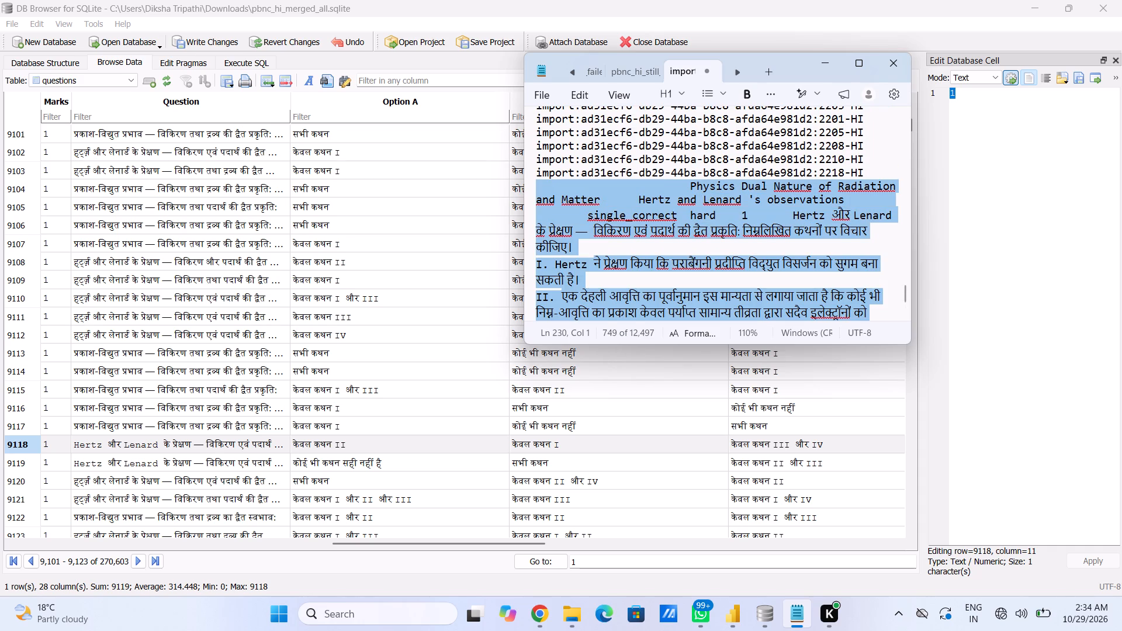
key(BackSpace)
key(Return)
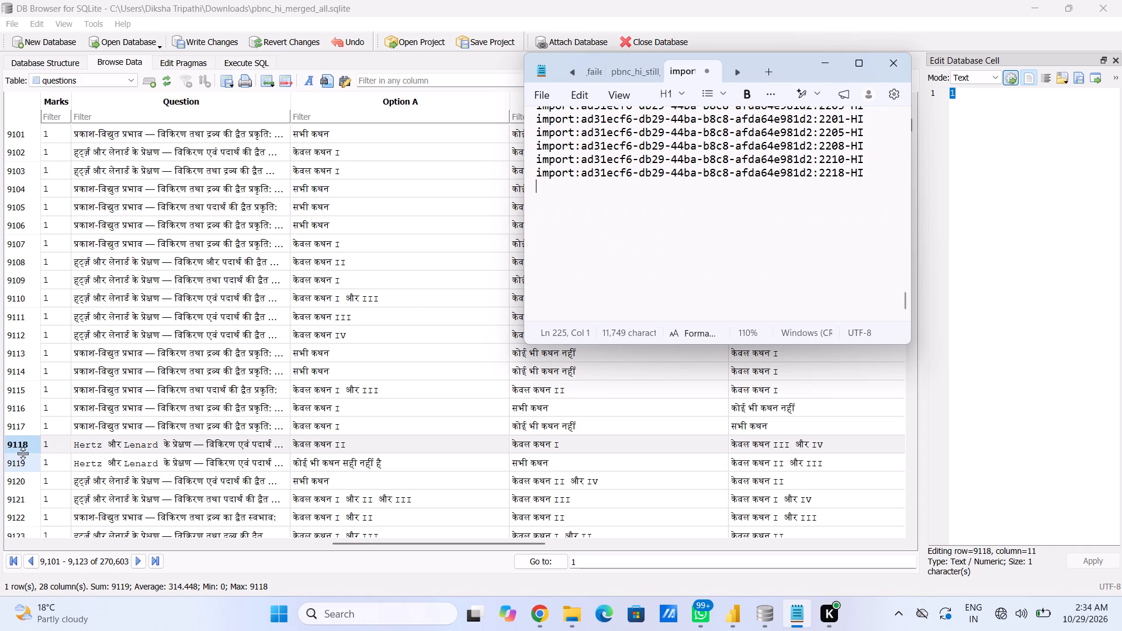
Copy the Hertz and Lenard question in row 9119 into the Notepad list, keeping only its import ID ending 2209-HI on its own line.
click(13, 461)
key(ctrl+c)
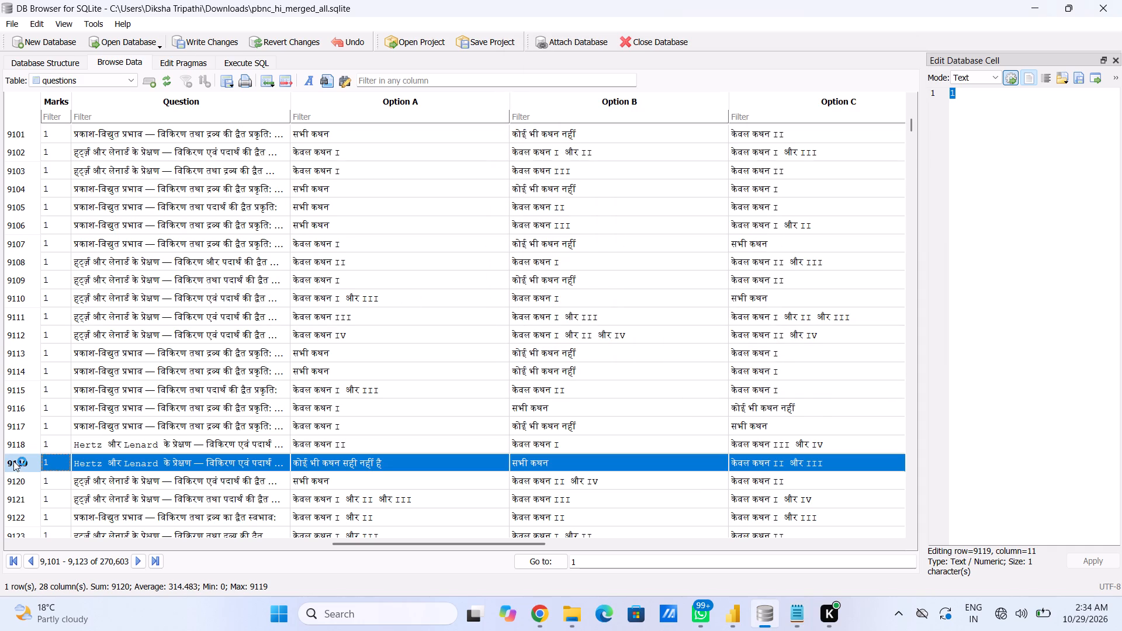
click(804, 613)
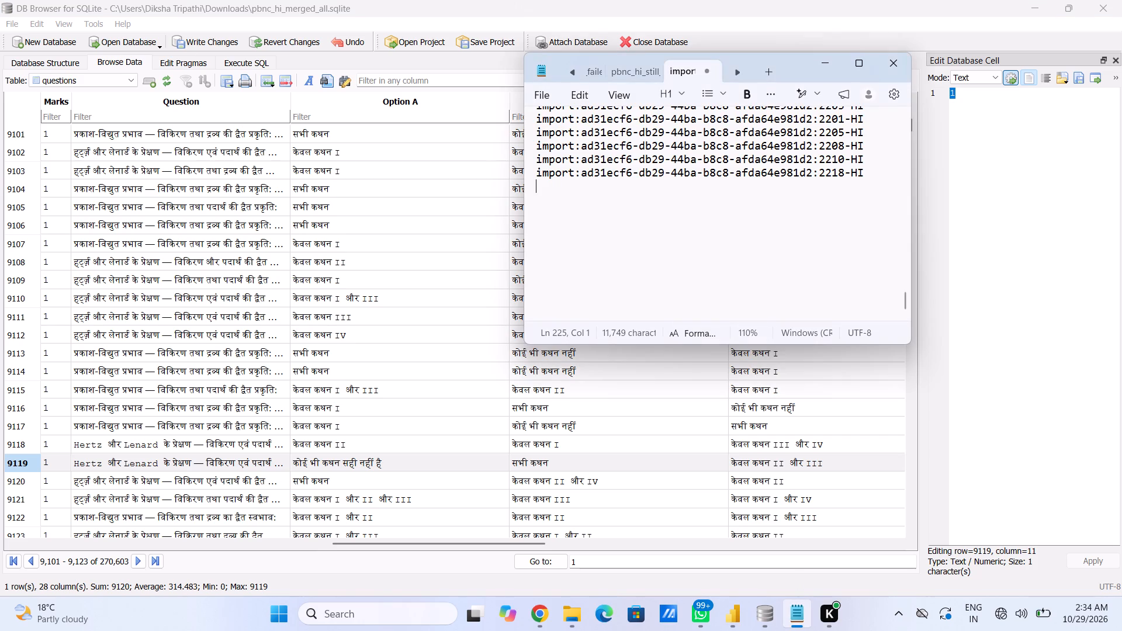
key(ctrl+v)
drag(534, 310, 532, 301)
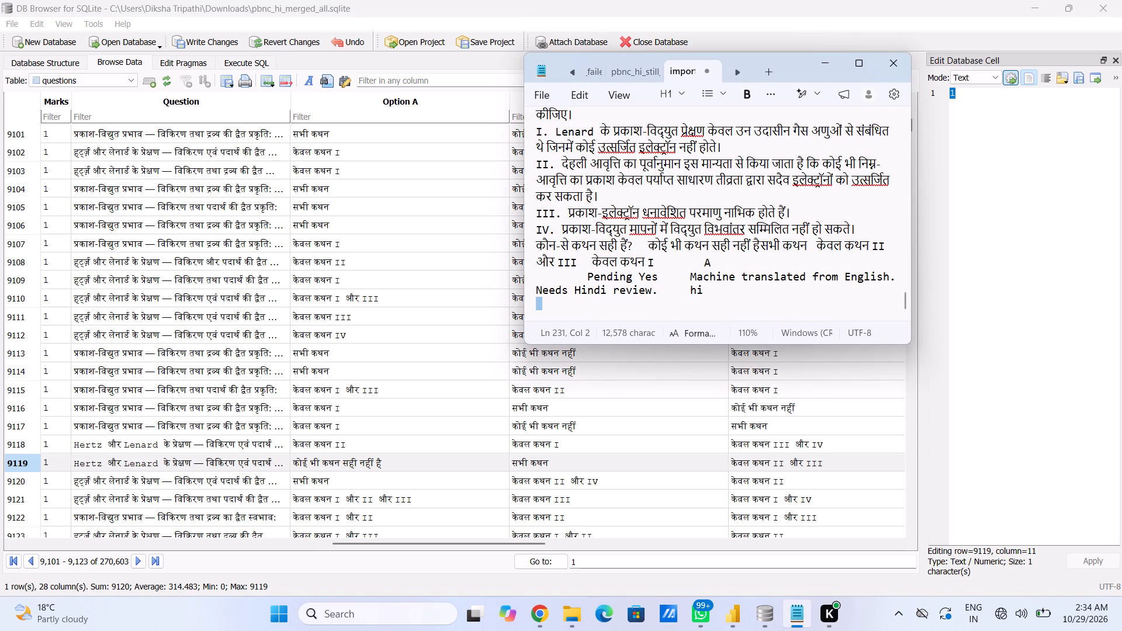
drag(532, 301, 538, 190)
scroll(563, 231, up, 3)
key(BackSpace)
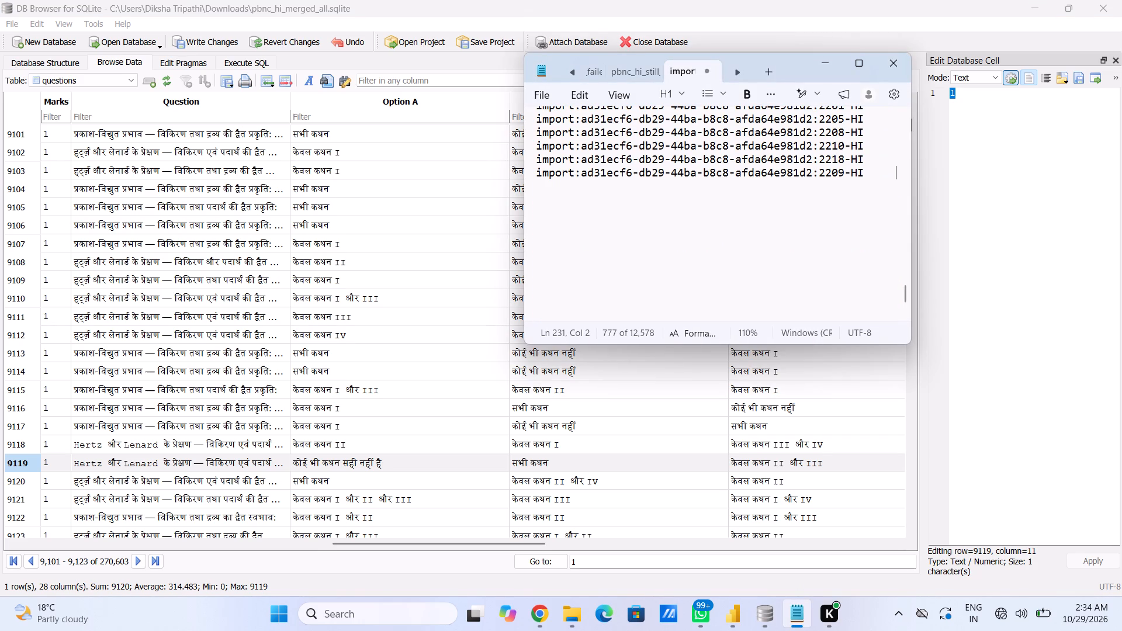
key(Return)
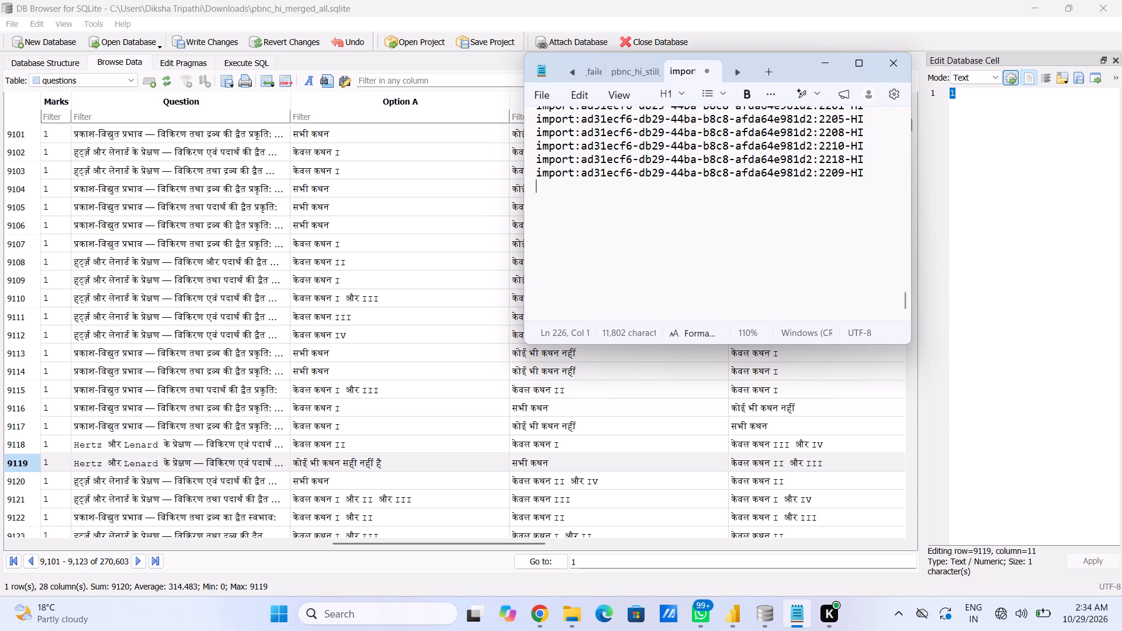
Copy the Hertz and Lenard question in row 9125 into the Notepad list, keeping only its import ID ending 2217-HI on its own line.
scroll(339, 390, down, 3)
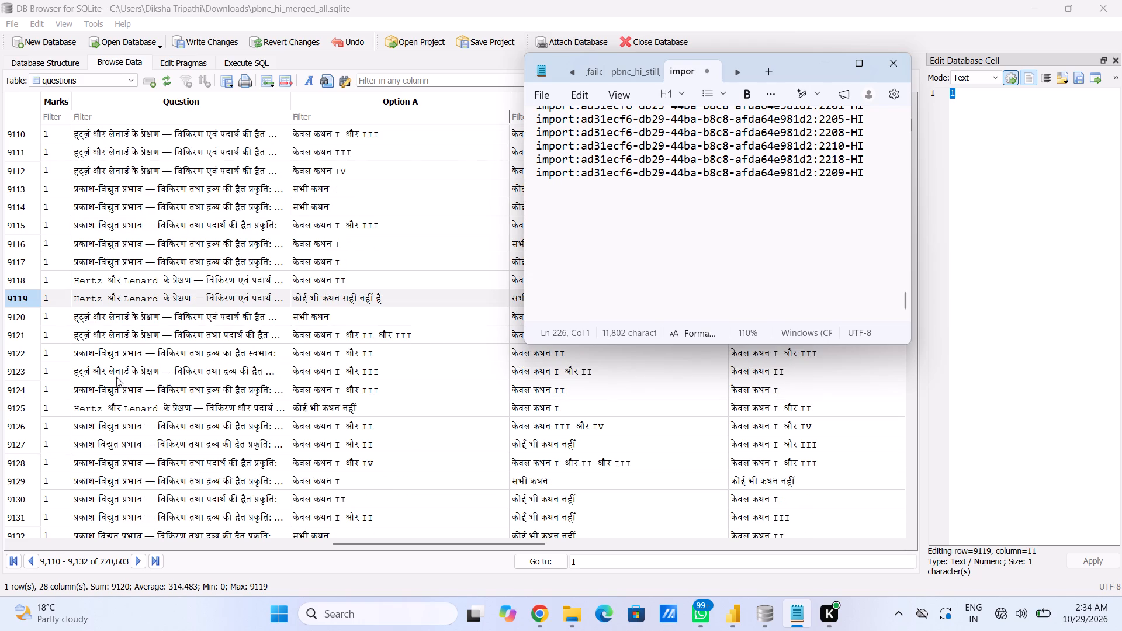
click(22, 404)
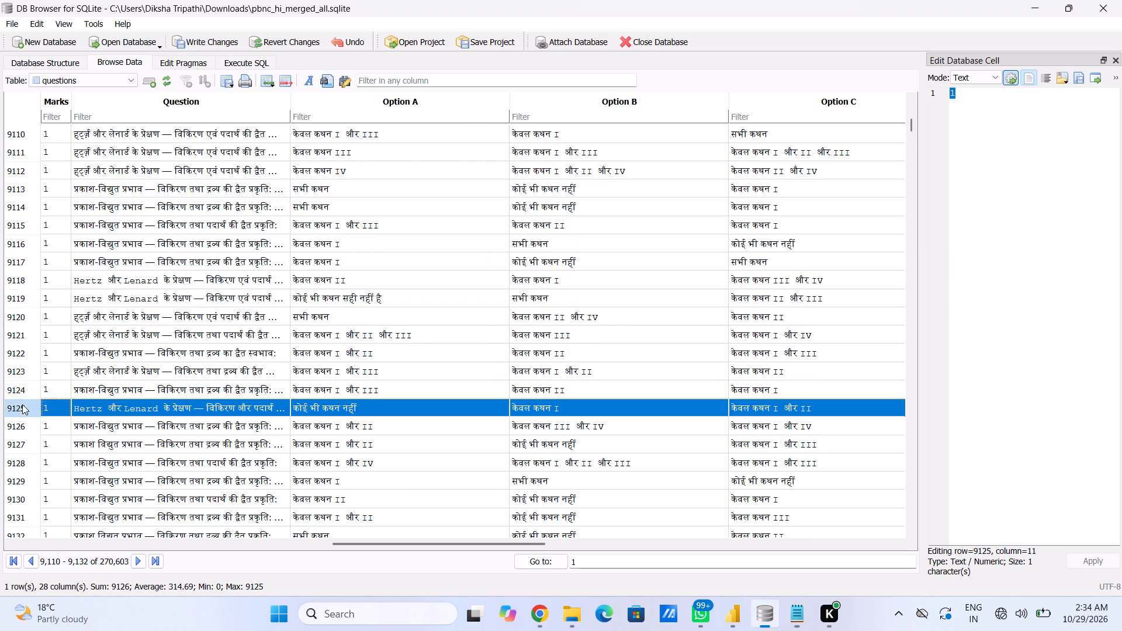
key(ctrl+c)
click(798, 615)
key(ctrl+v)
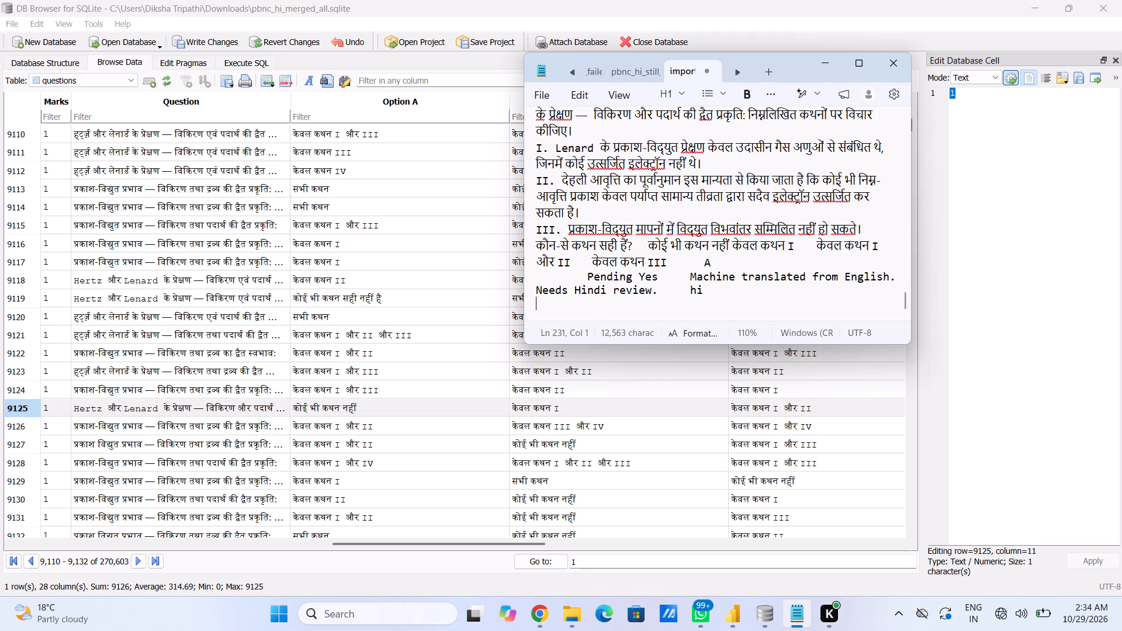
drag(541, 303, 540, 190)
scroll(538, 296, up, 2)
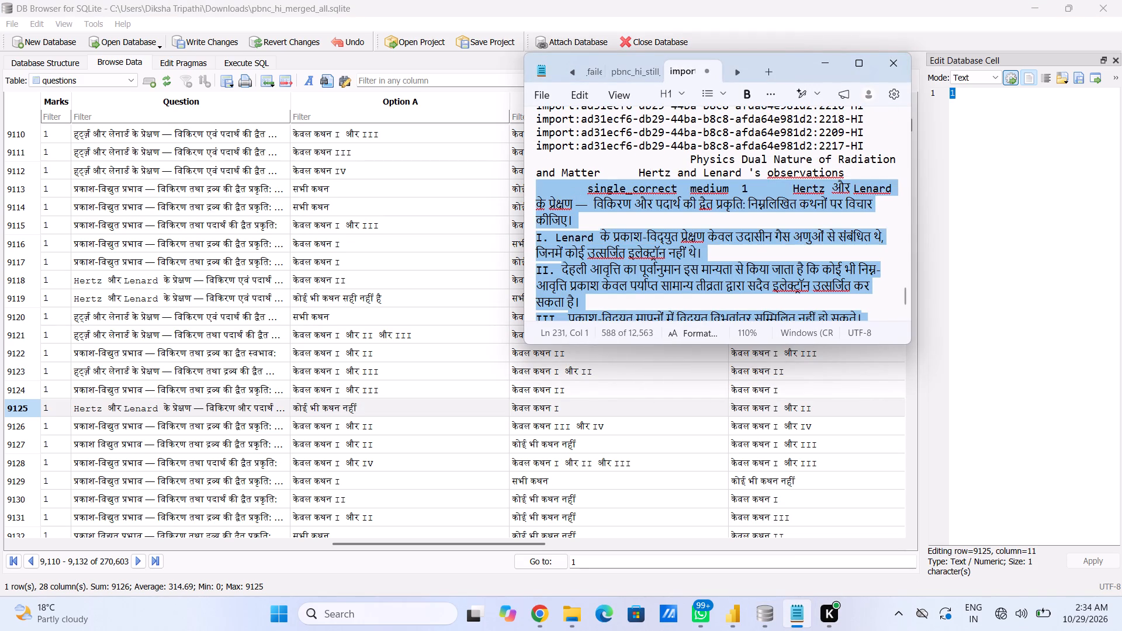
drag(540, 190, 542, 164)
key(BackSpace)
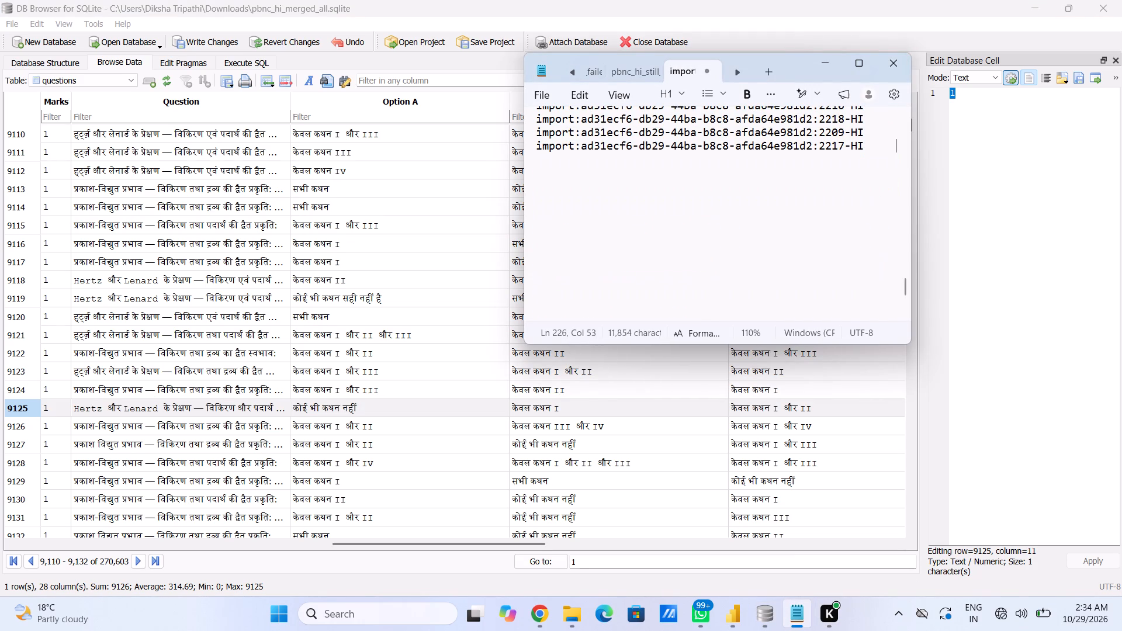
key(Return)
Copy the de-Broglie question in row 9135 into the Notepad list, keeping only its import ID ending 2266-HI on its own line.
scroll(158, 338, down, 3)
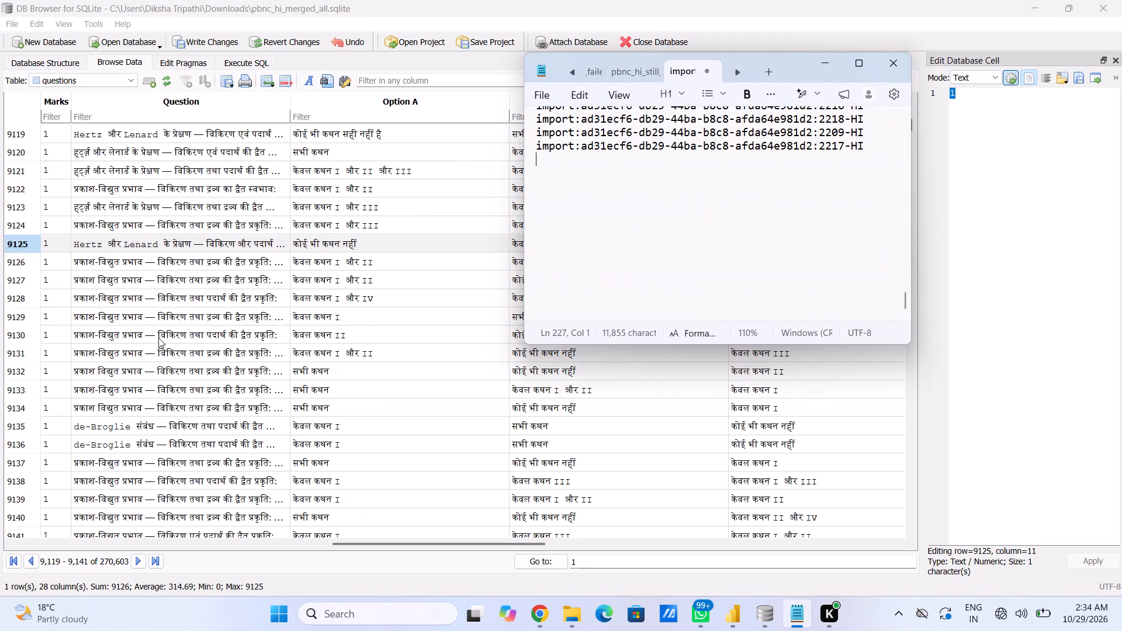
click(23, 426)
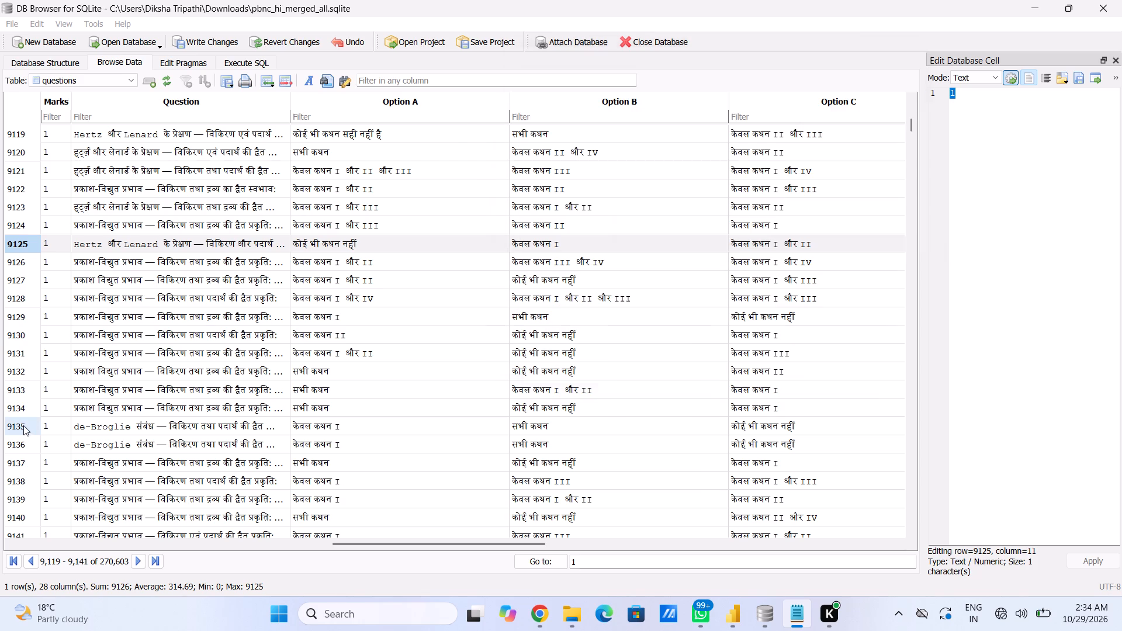
key(ctrl+c)
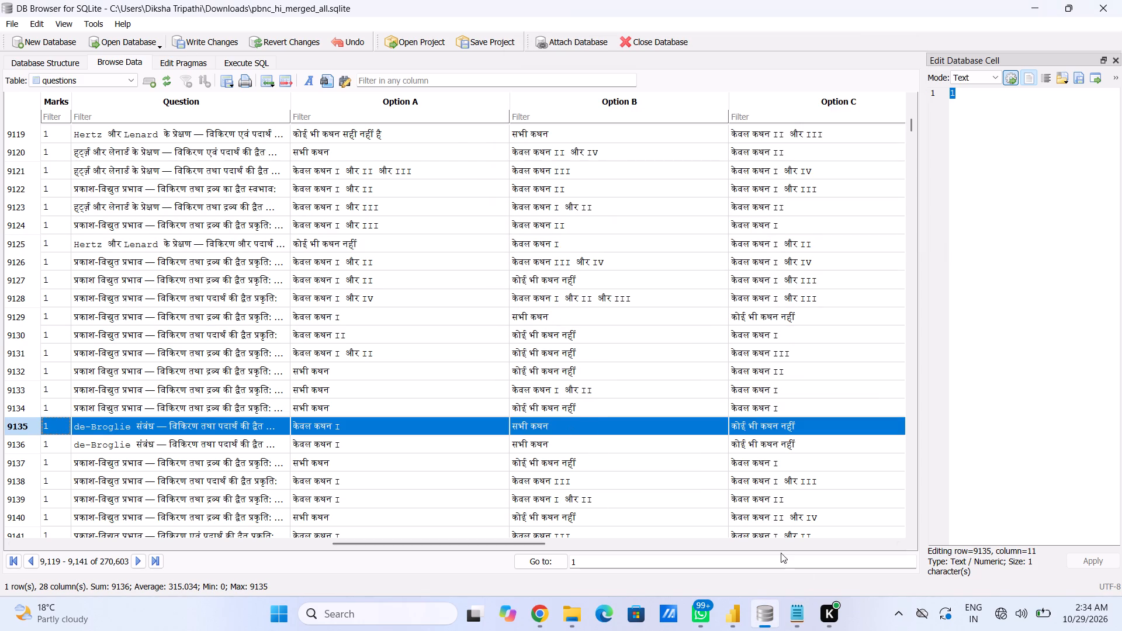
click(804, 612)
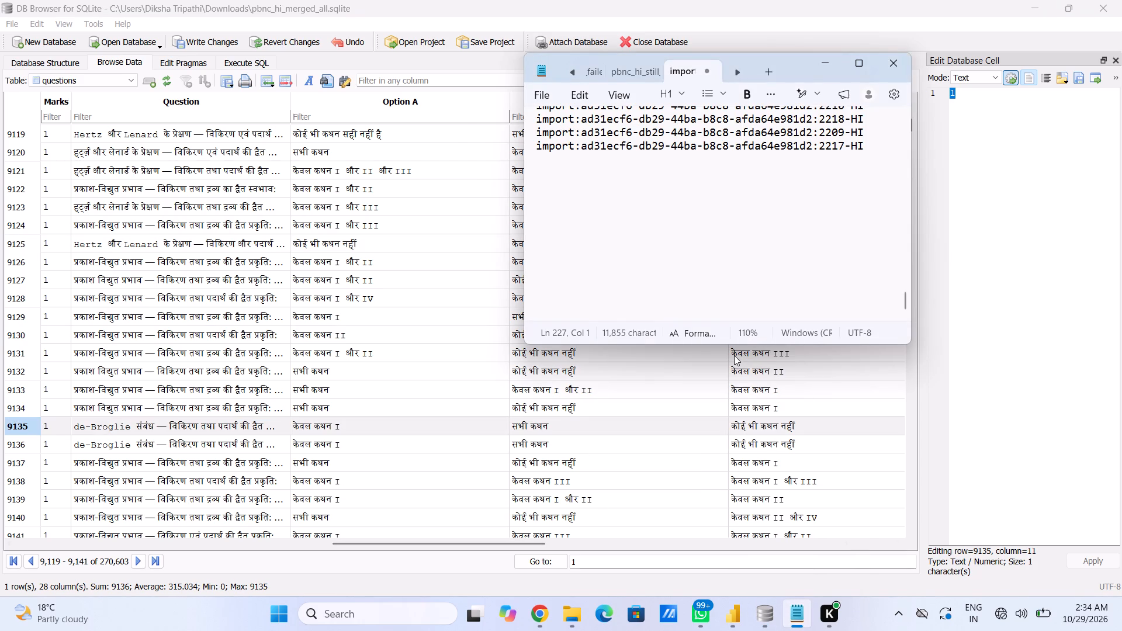
key(ctrl+v)
drag(544, 307, 550, 301)
scroll(549, 301, up, 2)
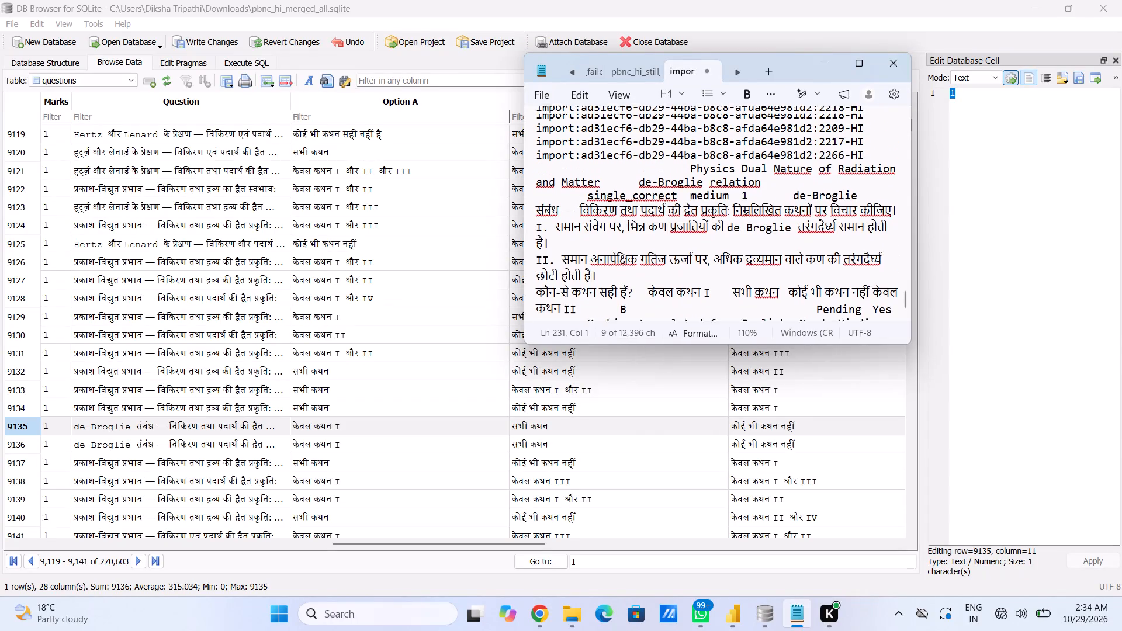
drag(550, 301, 515, 214)
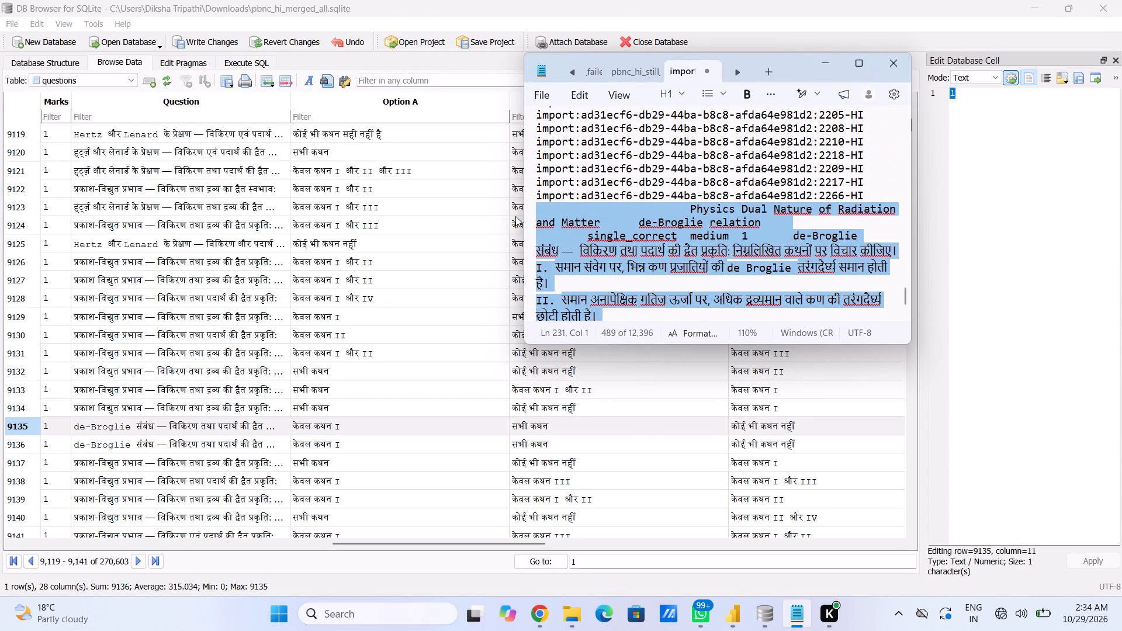
key(BackSpace)
key(Return)
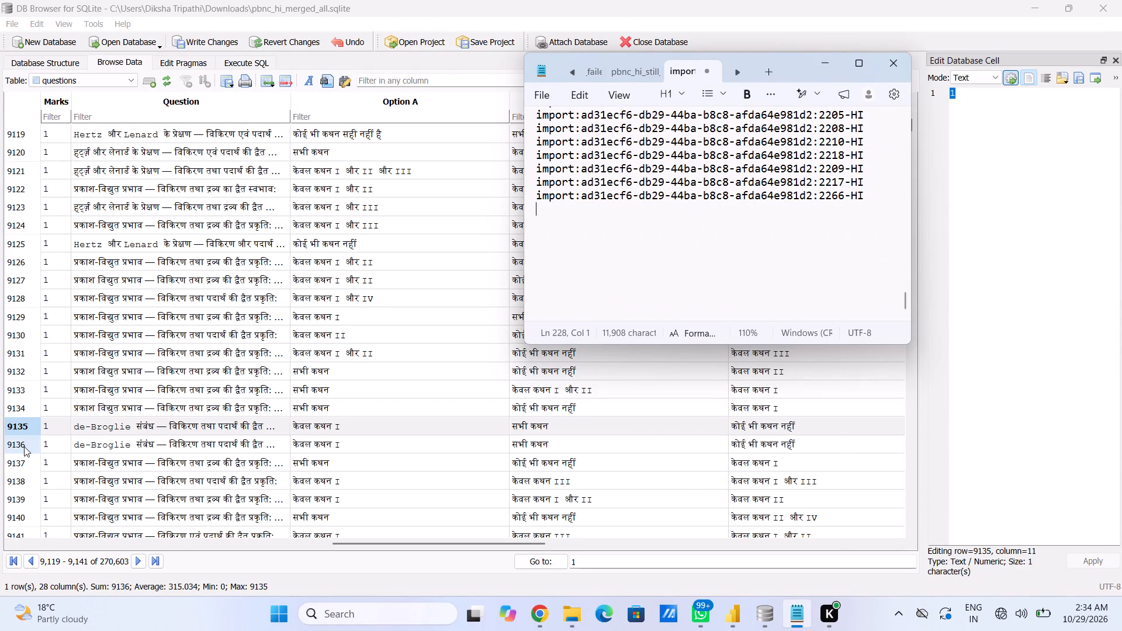
Copy the de-Broglie question in row 9136 into the Notepad list, keeping only its import ID ending 2267-HI on its own line.
click(23, 446)
key(ctrl+c)
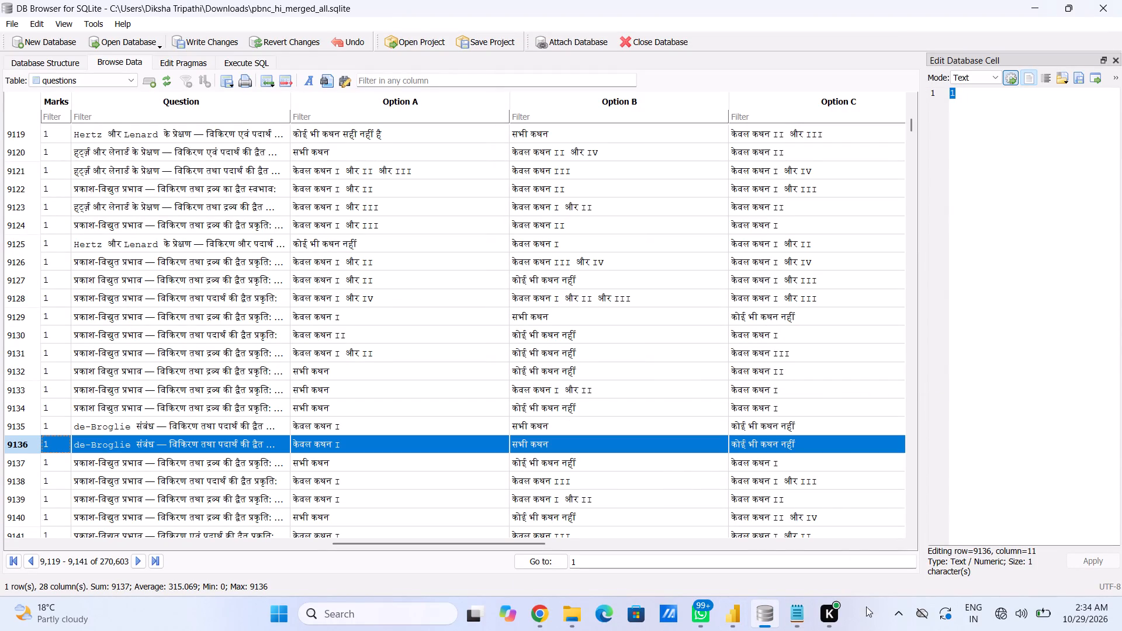
click(797, 613)
key(ctrl+v)
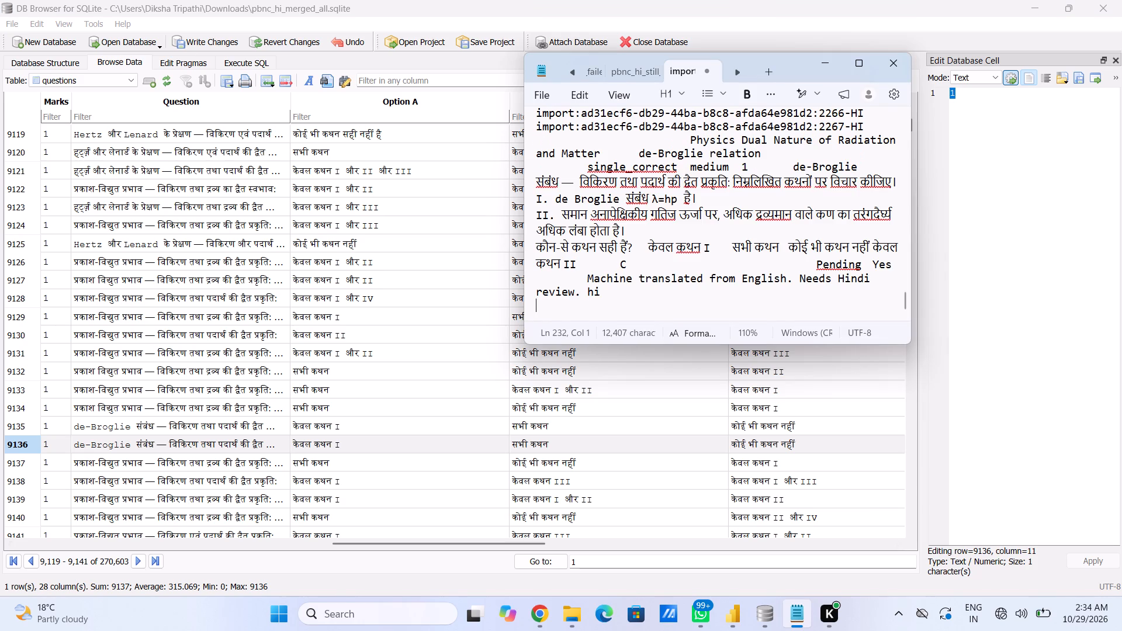
drag(539, 307, 525, 246)
scroll(543, 303, up, 2)
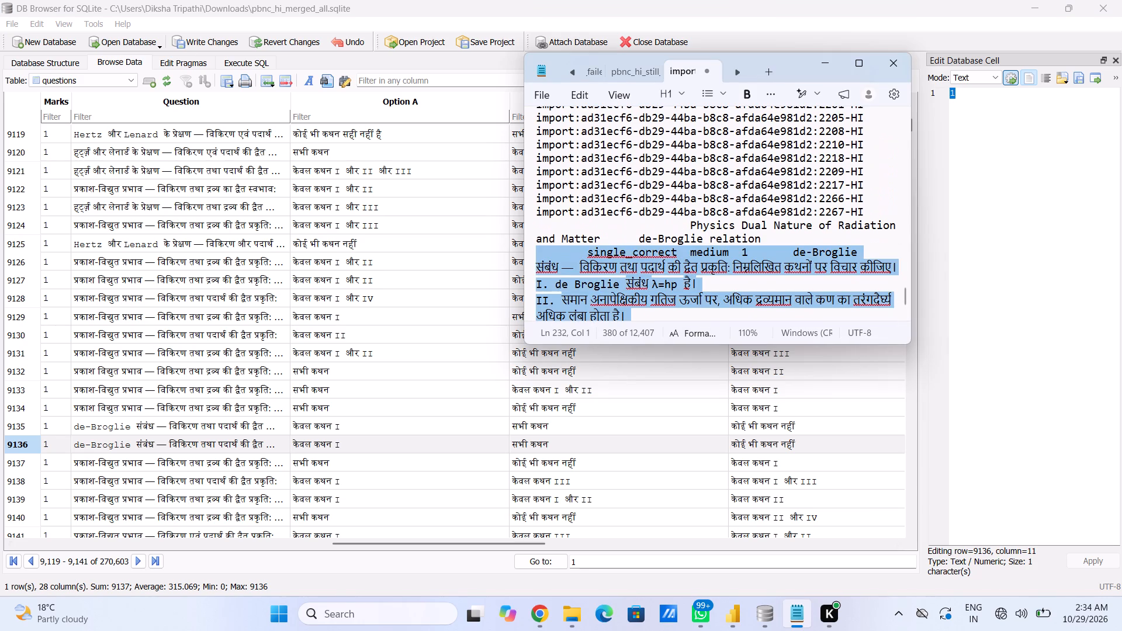
drag(525, 246, 526, 228)
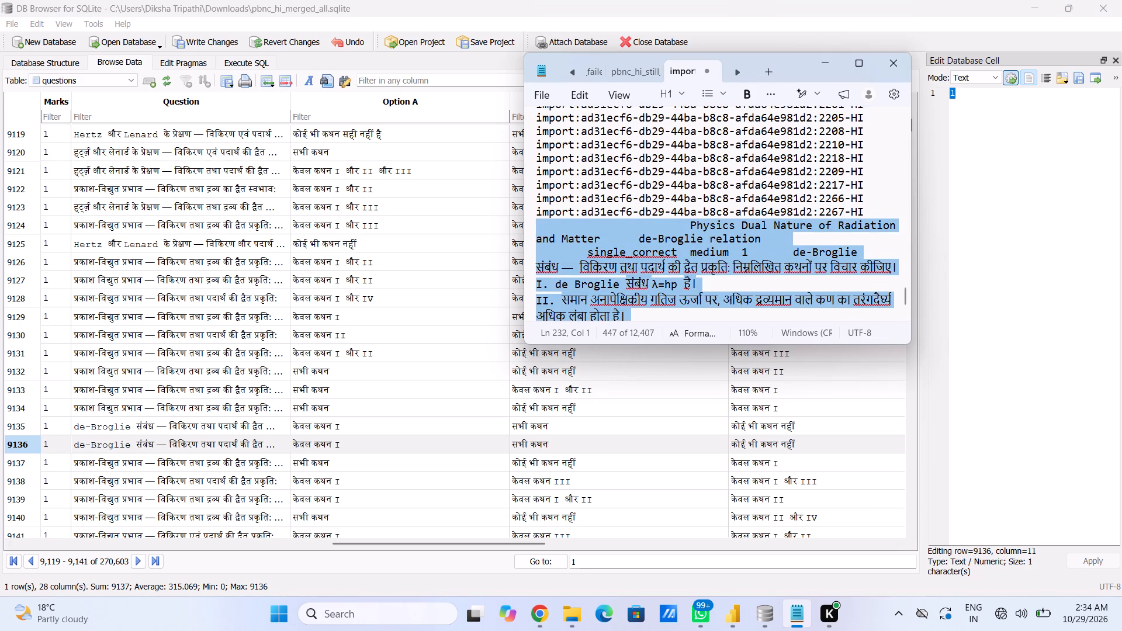
key(BackSpace)
key(Return)
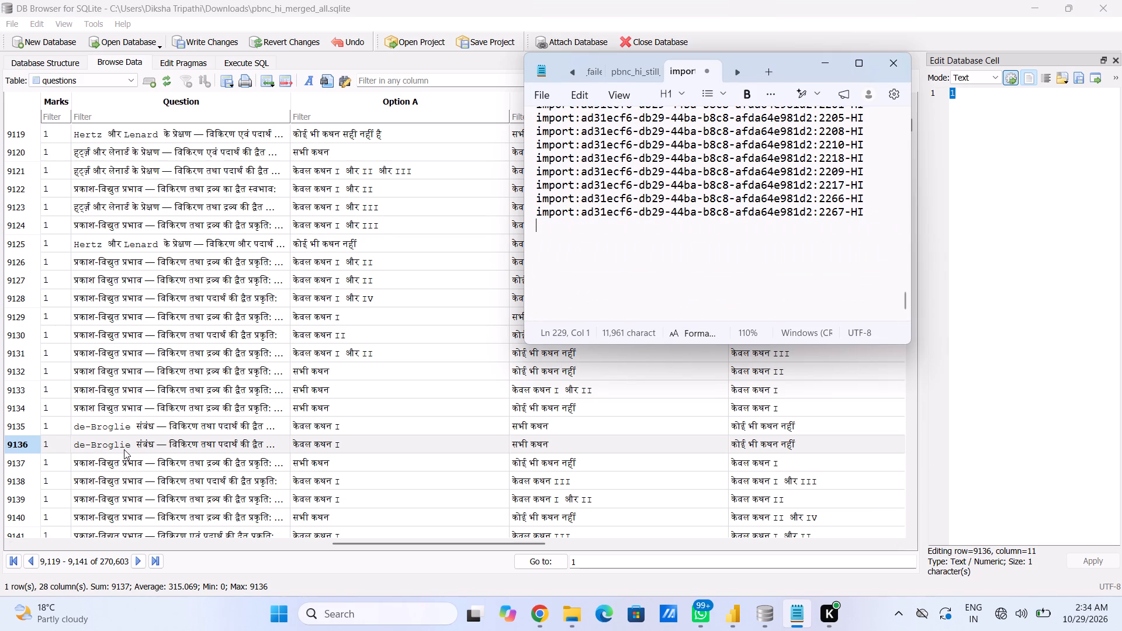
Copy the de-Broglie question in row 9142 into the Notepad list, keeping only its import ID ending 2261-HI on its own line.
scroll(124, 449, down, 2)
click(26, 442)
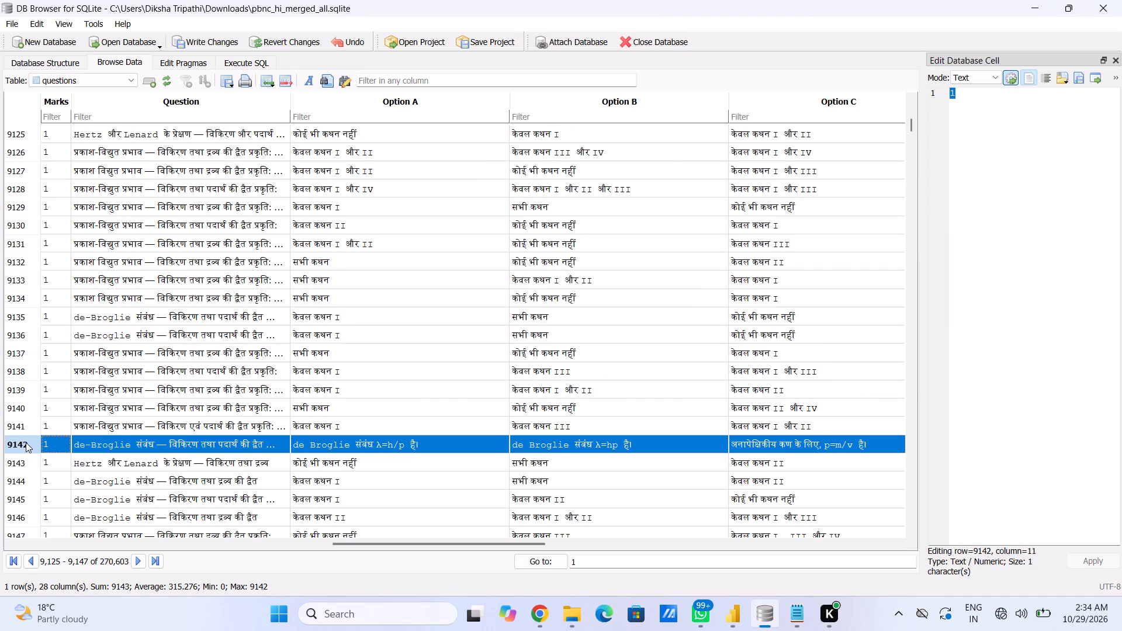
key(ctrl+c)
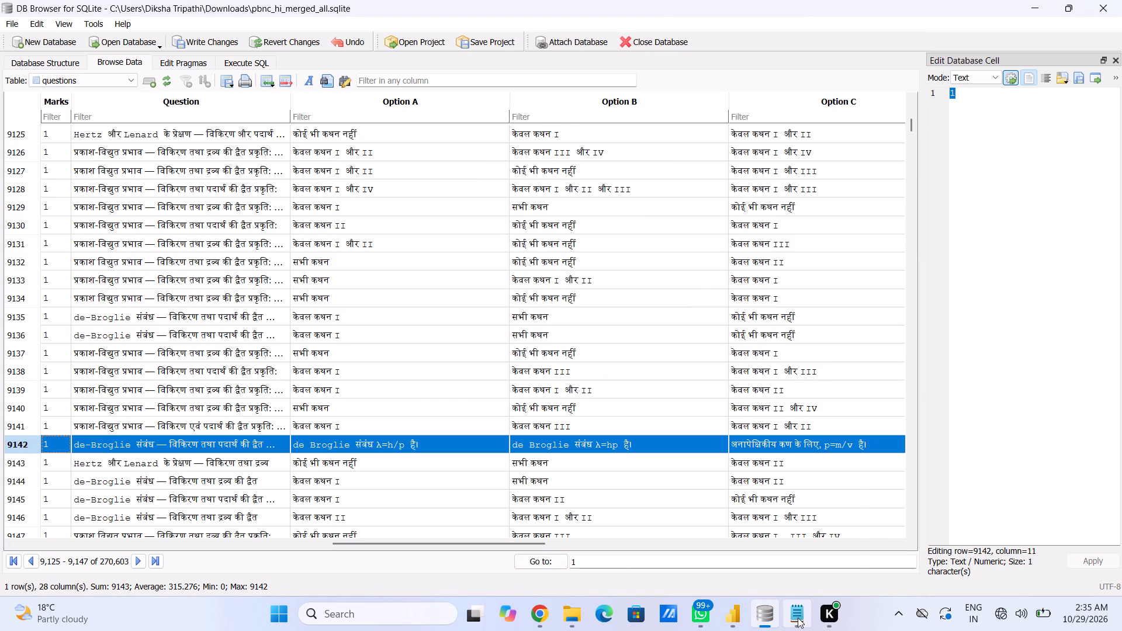
click(798, 618)
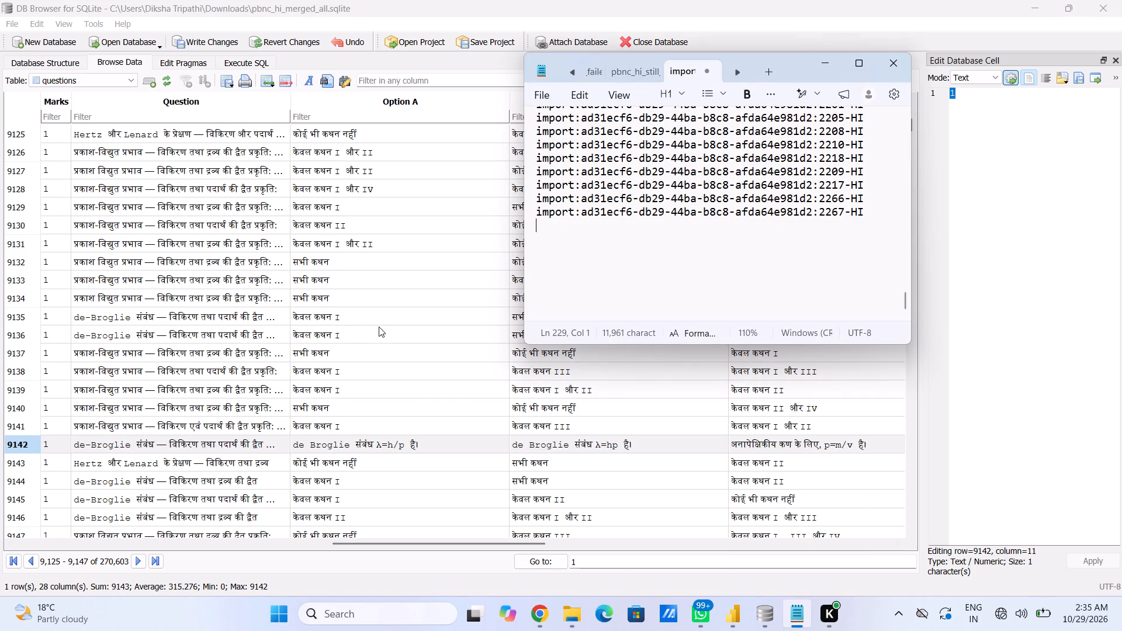
key(ctrl+v)
drag(541, 307, 538, 269)
scroll(538, 270, up, 1)
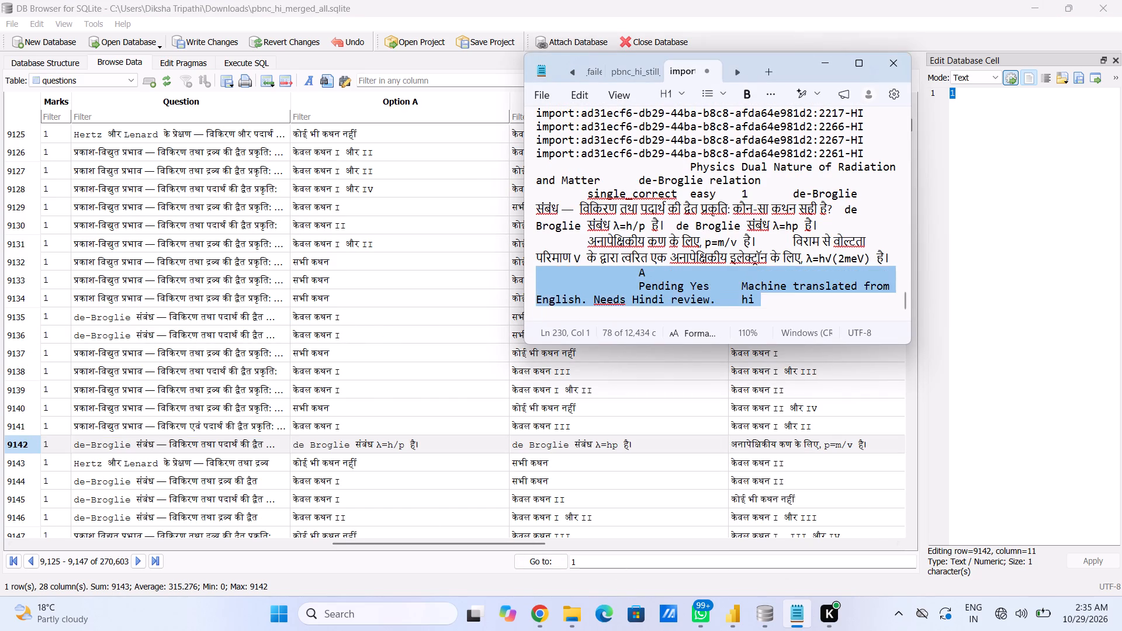
scroll(538, 269, up, 1)
drag(538, 269, 532, 246)
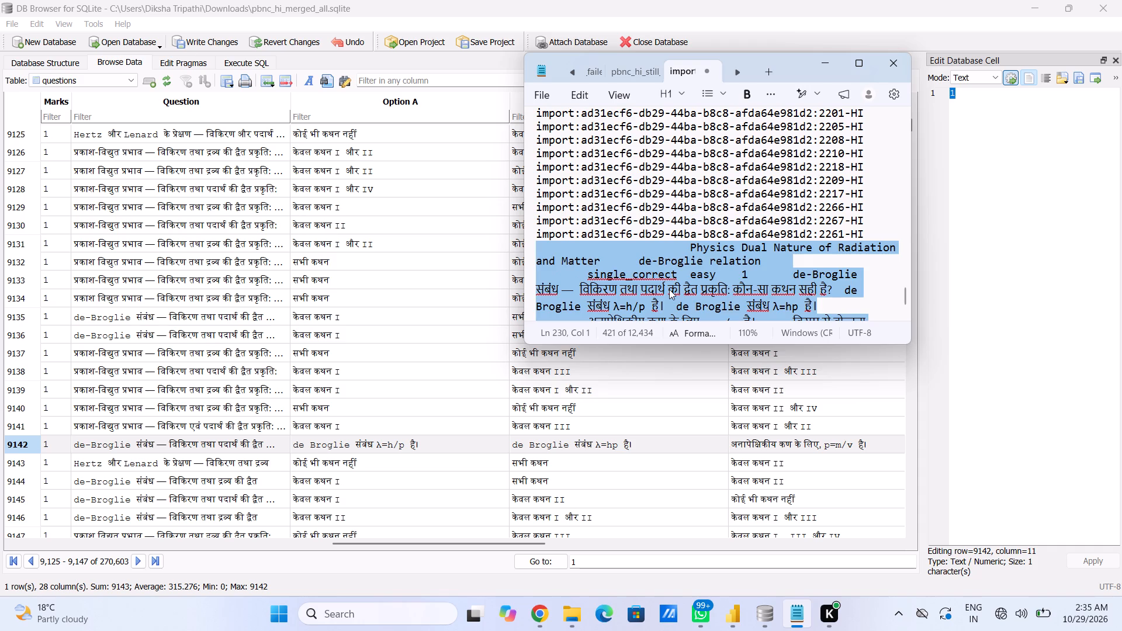
key(BackSpace)
key(Return)
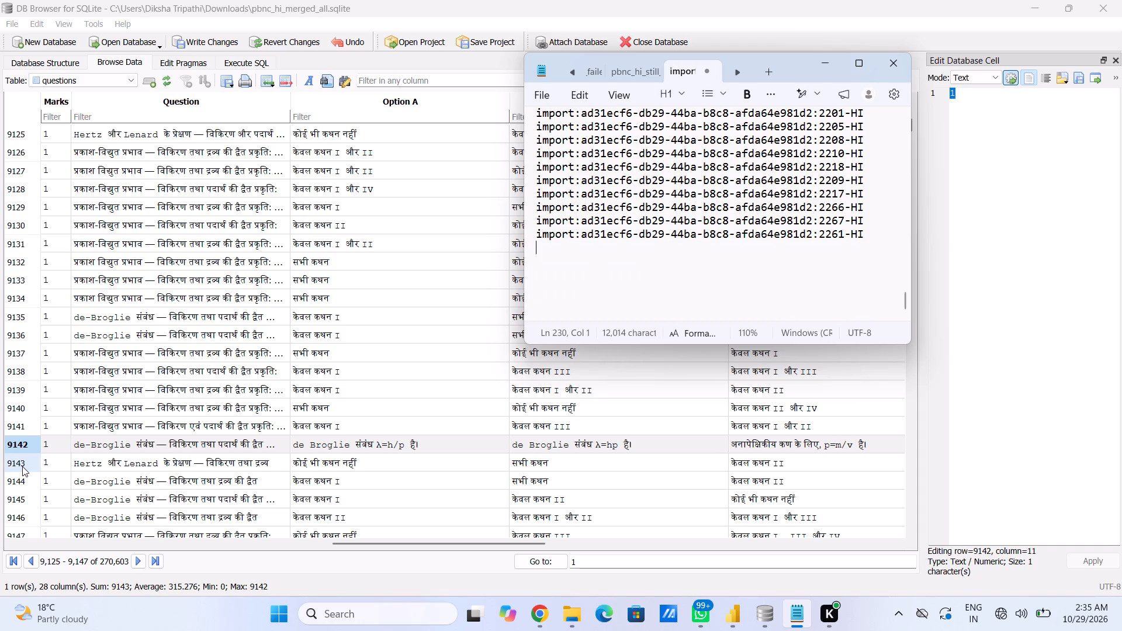
Copy the Hertz and Lenard question in row 9143 into the Notepad list, keeping only its import ID ending 2207-HI on its own line.
click(22, 466)
key(ctrl+c)
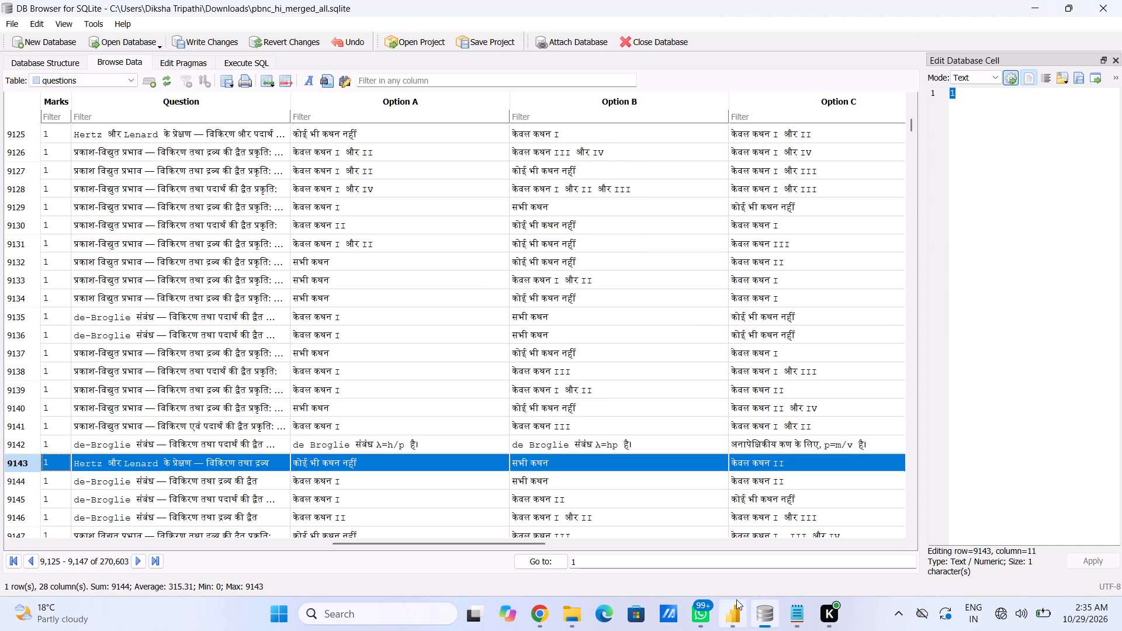
click(793, 614)
key(ctrl+v)
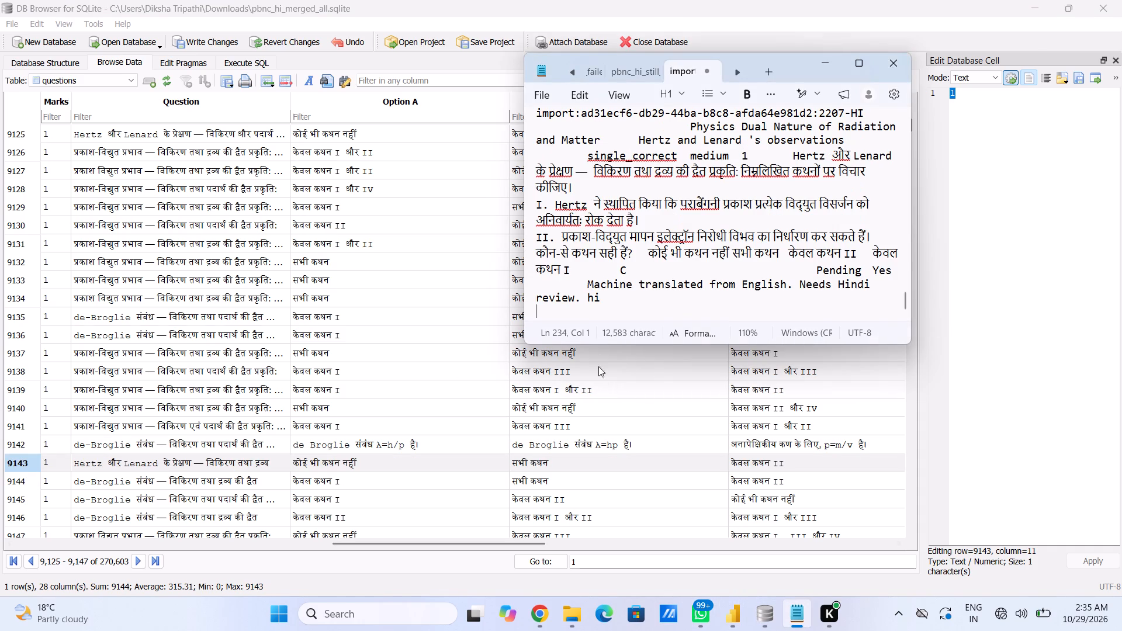
drag(543, 312, 538, 256)
scroll(543, 308, up, 2)
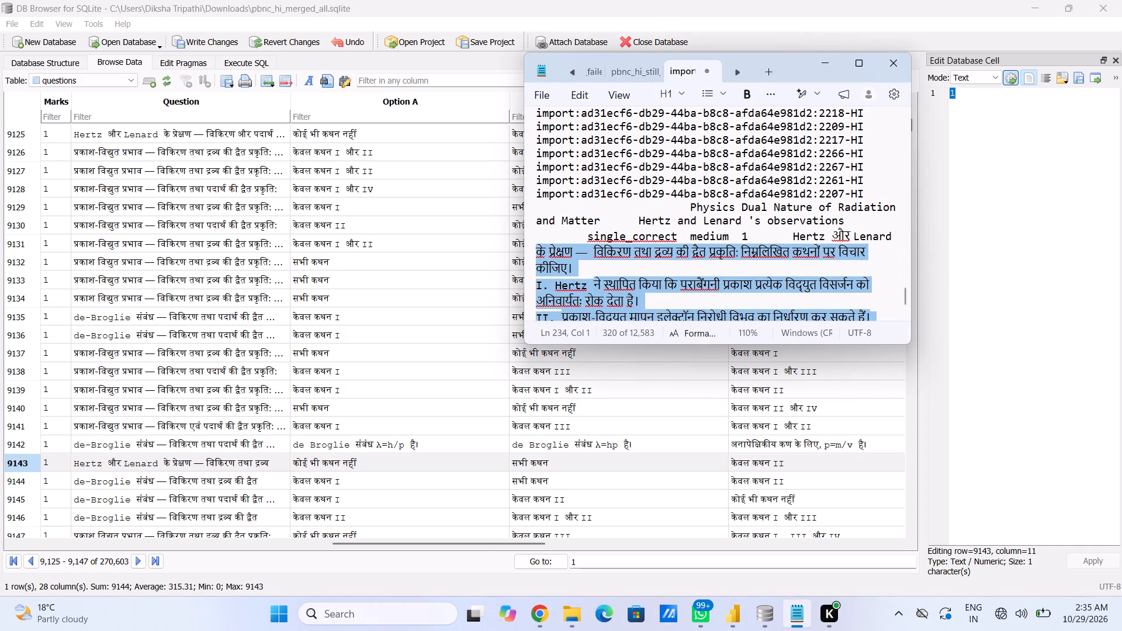
drag(538, 256, 527, 212)
key(BackSpace)
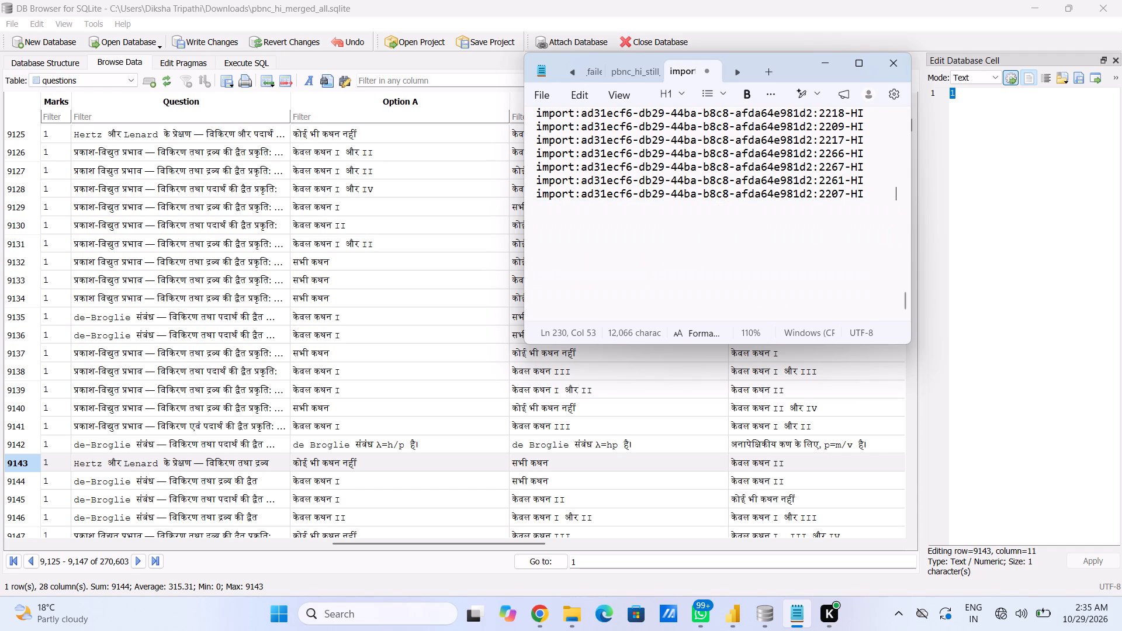
key(Return)
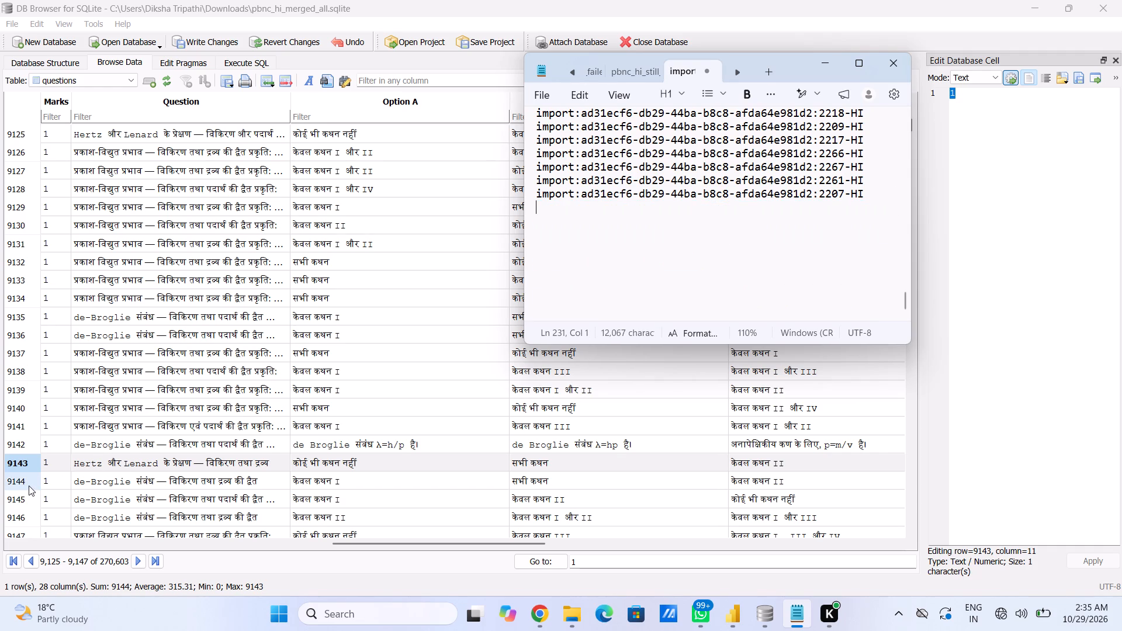
Copy the de-Broglie question in row 9144 into the Notepad list, keeping only its import ID ending 2262-HI on its own line.
click(29, 481)
key(ctrl+c)
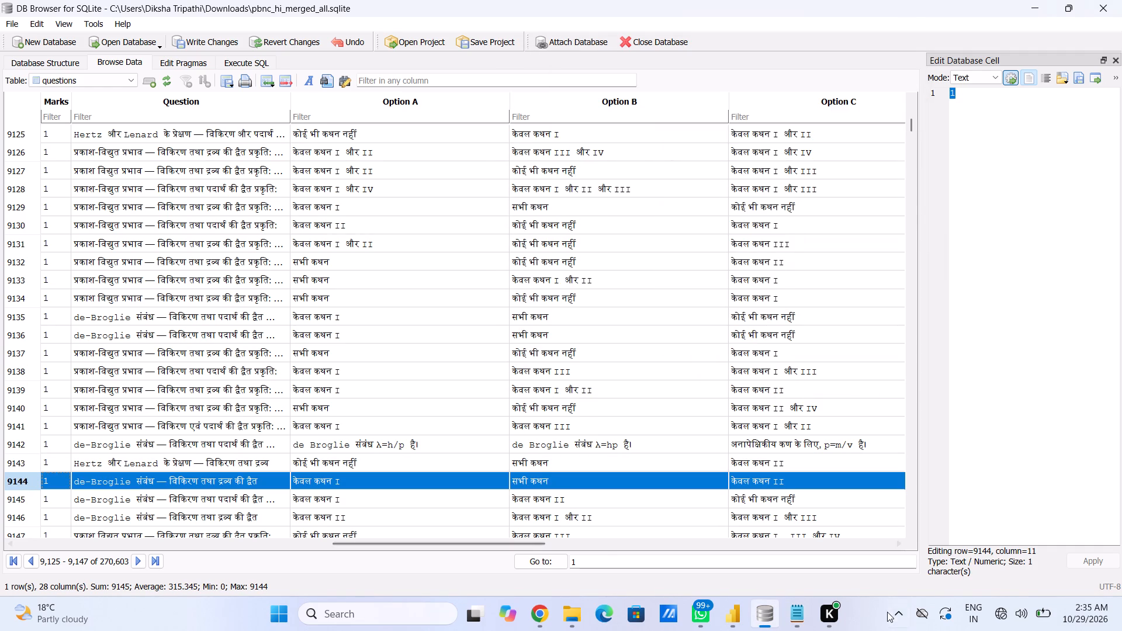
click(795, 616)
key(ctrl+v)
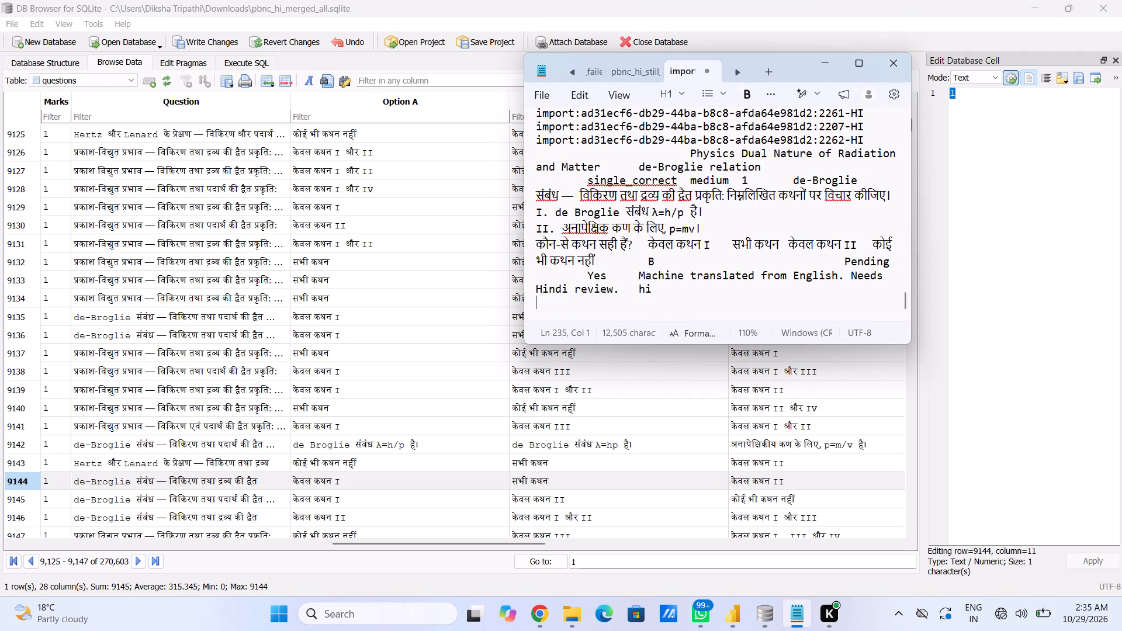
drag(538, 315, 541, 217)
scroll(543, 305, up, 1)
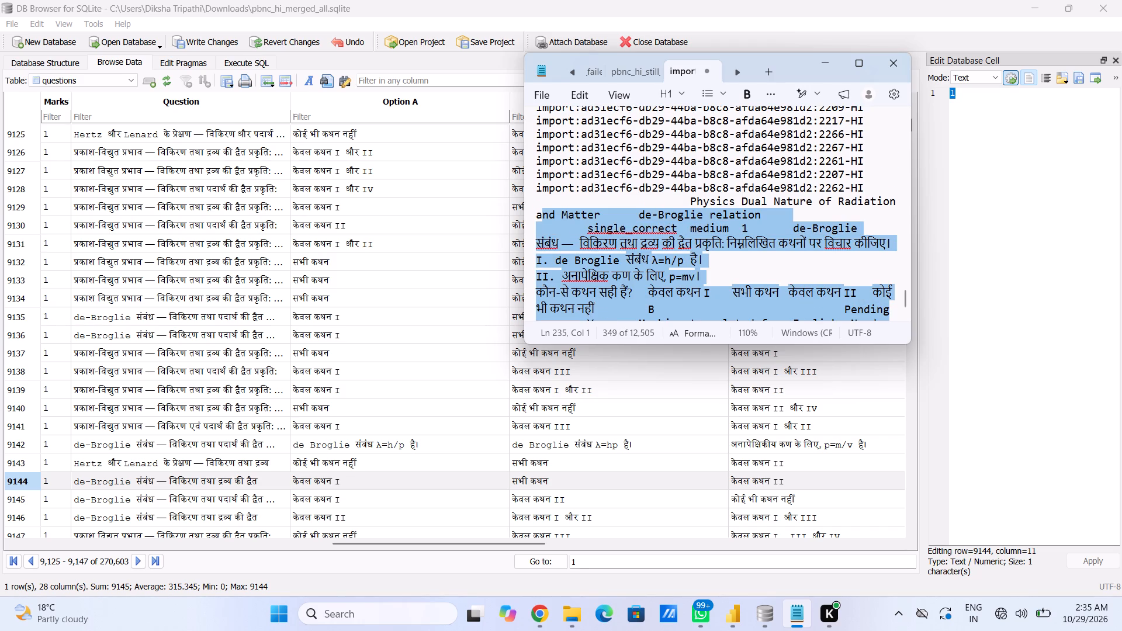
drag(541, 217, 541, 203)
key(BackSpace)
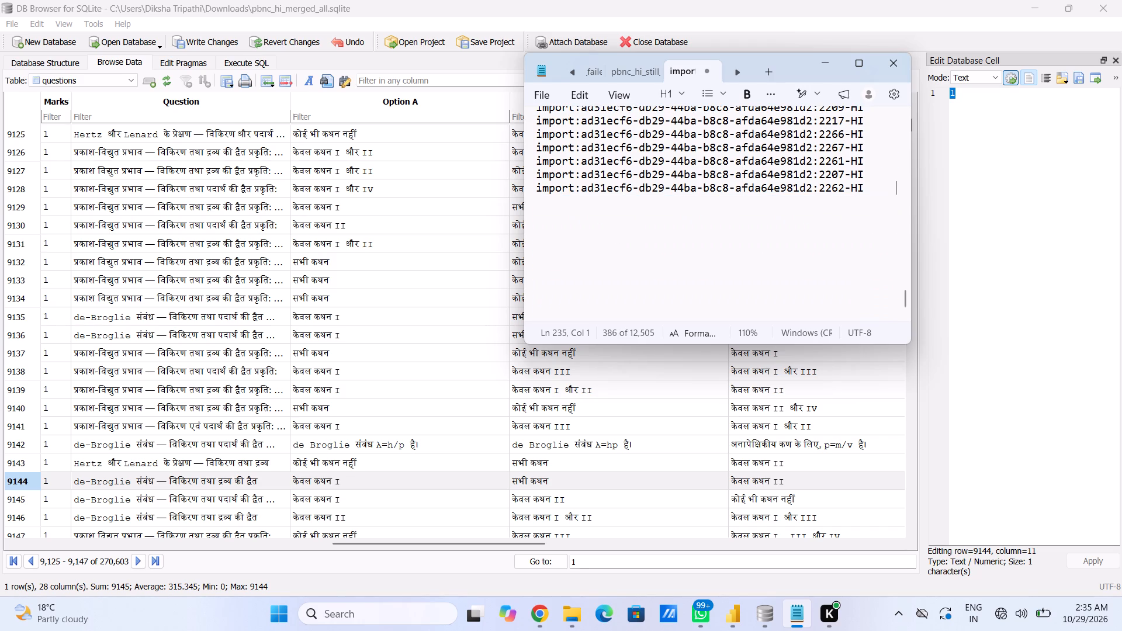
key(Return)
Copy the de-Broglie question in row 9145 into the Notepad list, keeping only its import ID ending 2263-HI on its own line.
click(24, 498)
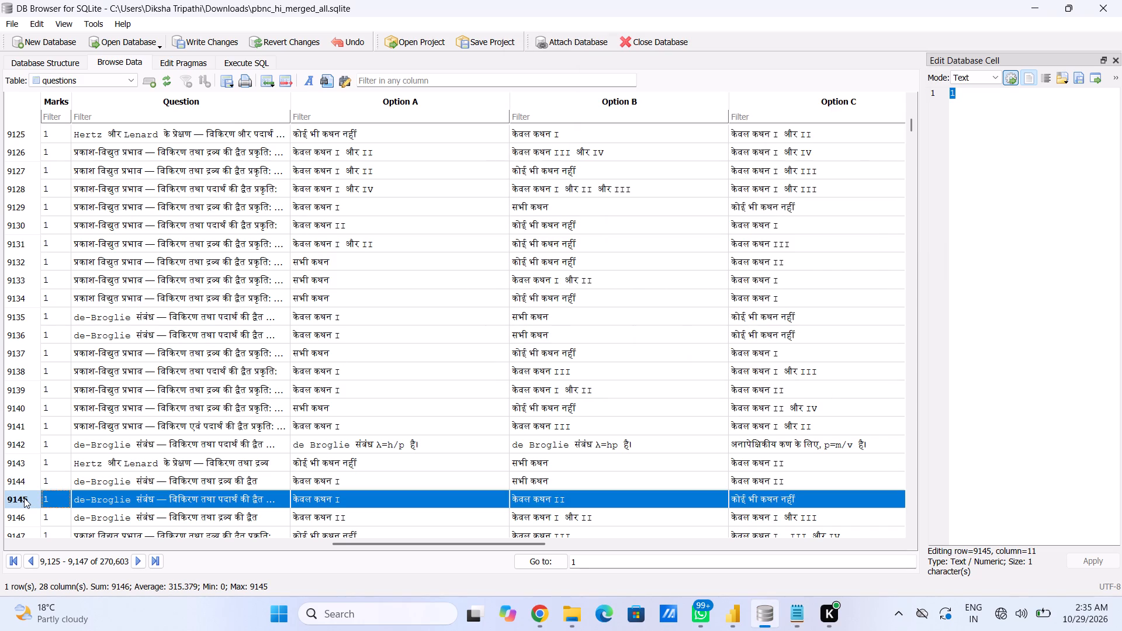
key(ctrl+c)
click(784, 623)
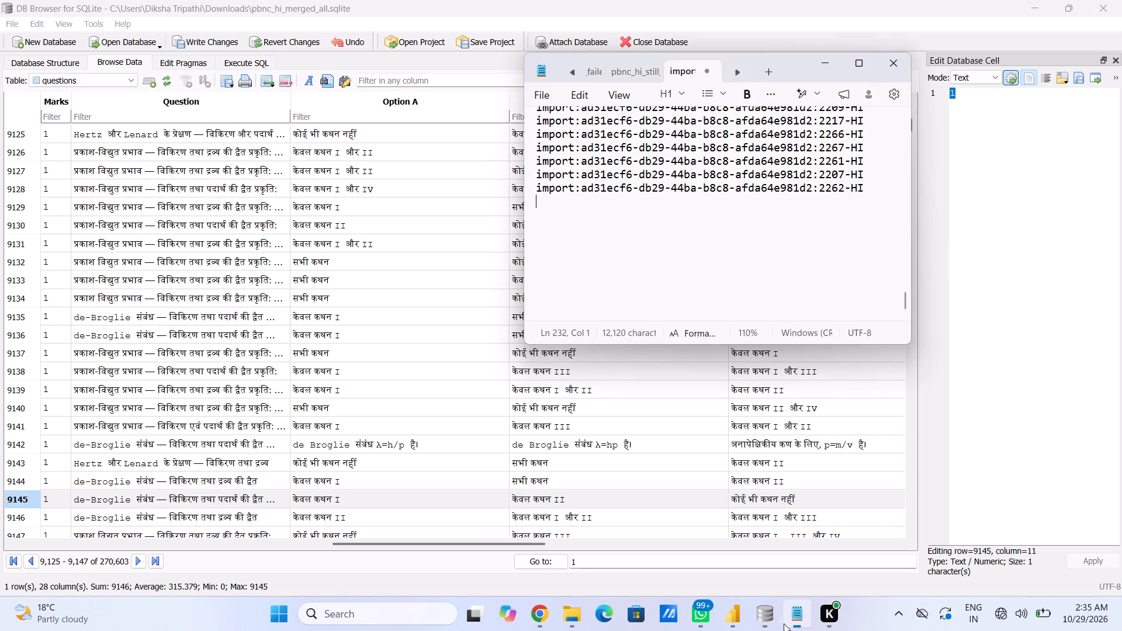
key(ctrl+v)
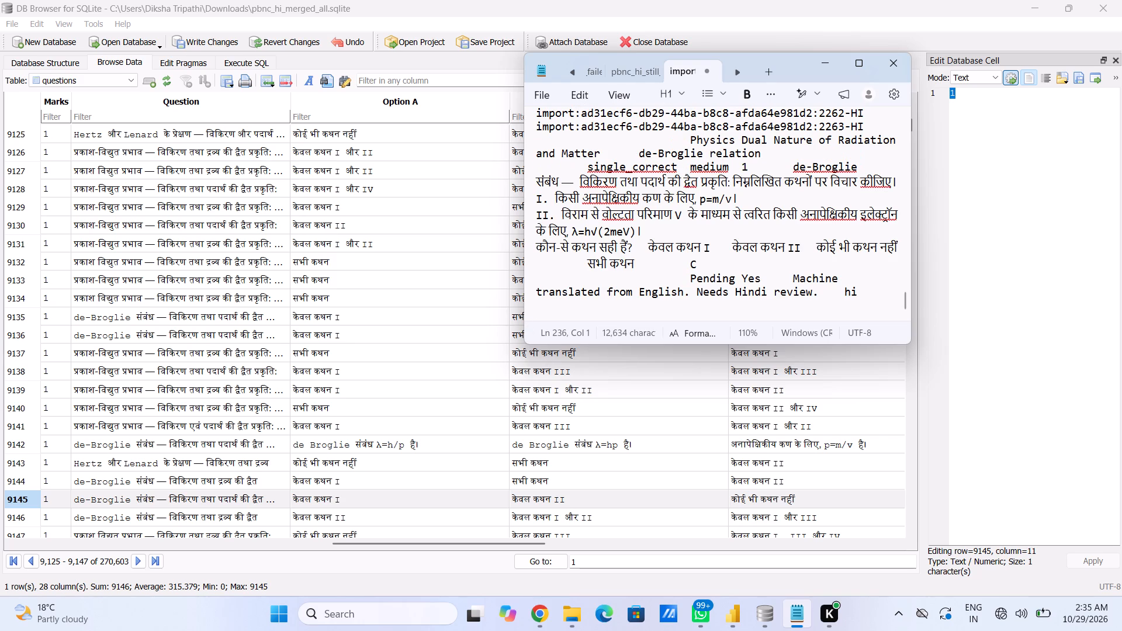
drag(538, 307, 548, 143)
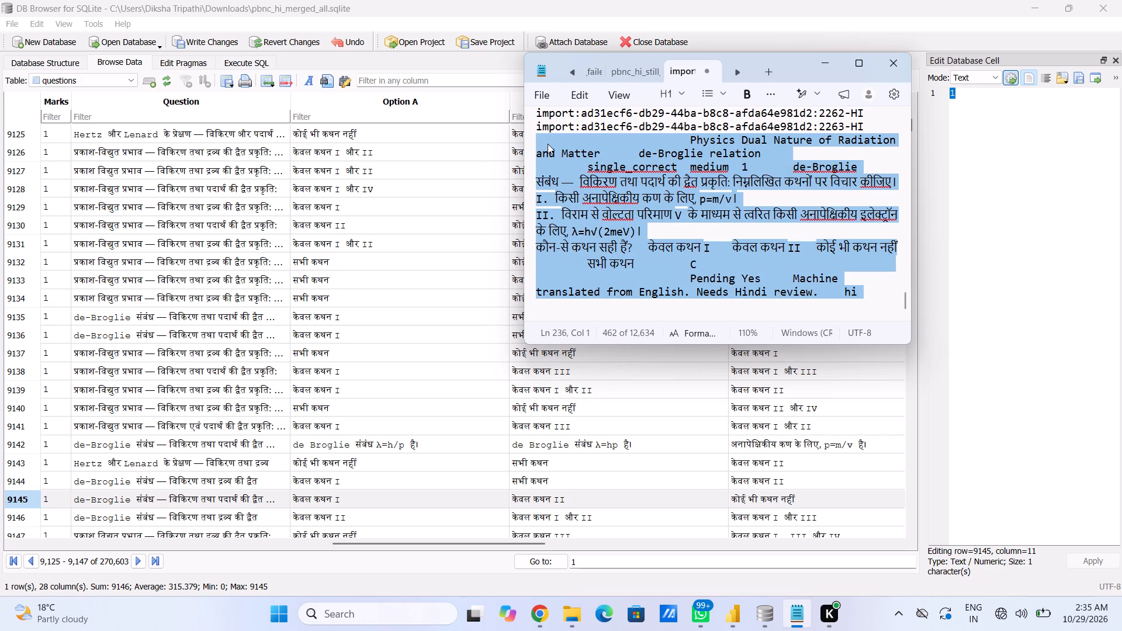
key(BackSpace)
key(Return)
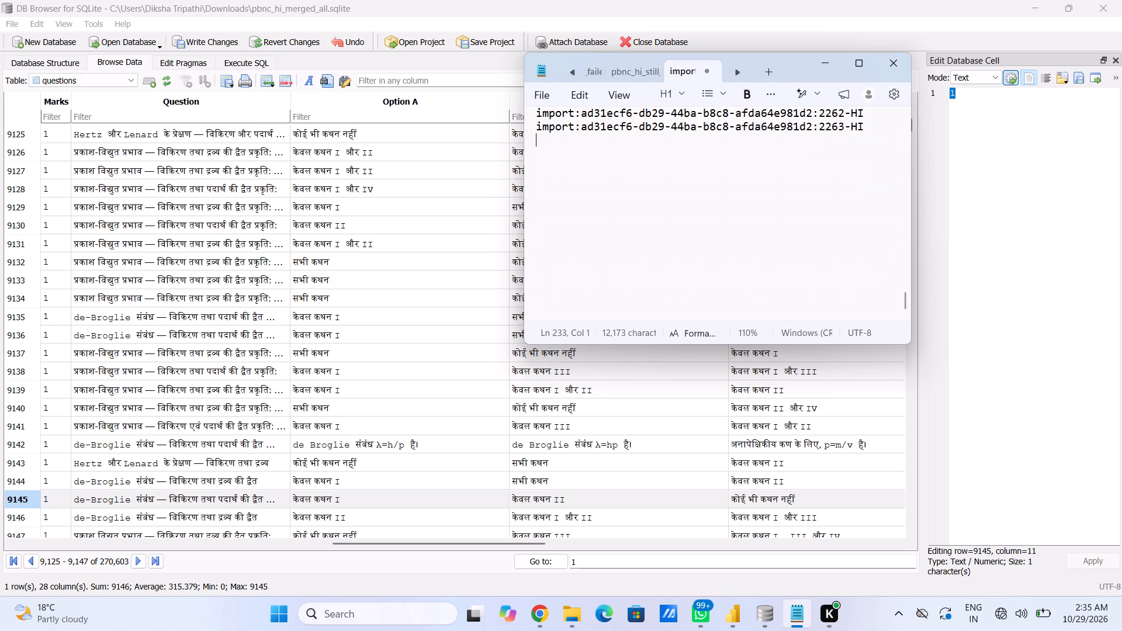
Copy the de-Broglie question in row 9146 into the Notepad list, keeping only its import ID ending 2268-HI on its own line.
click(28, 515)
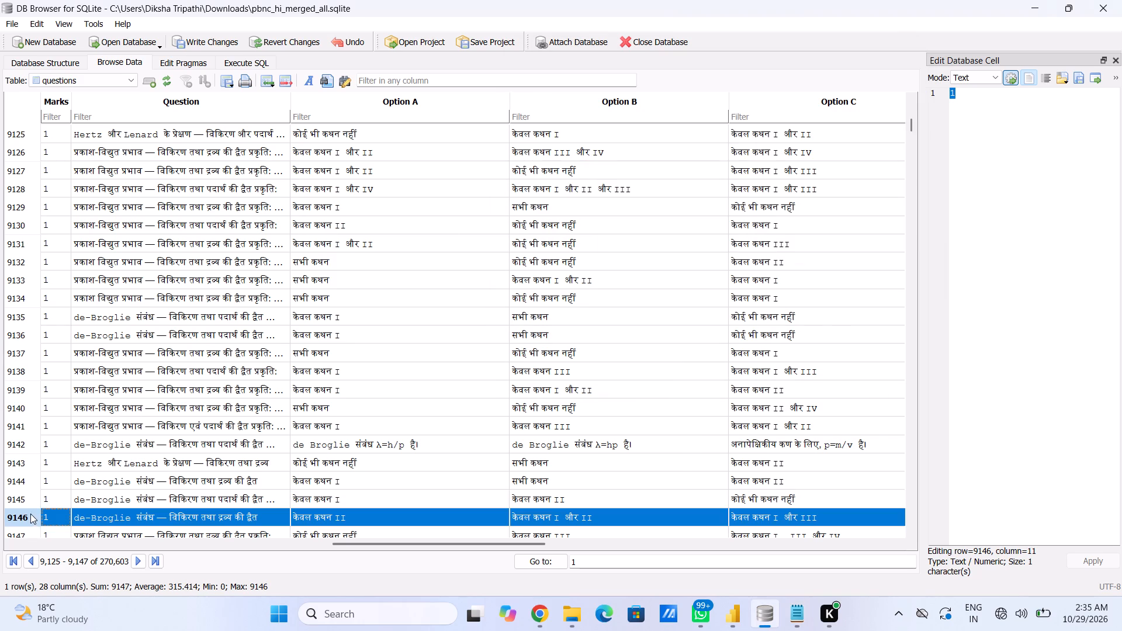
key(ctrl+c)
click(806, 615)
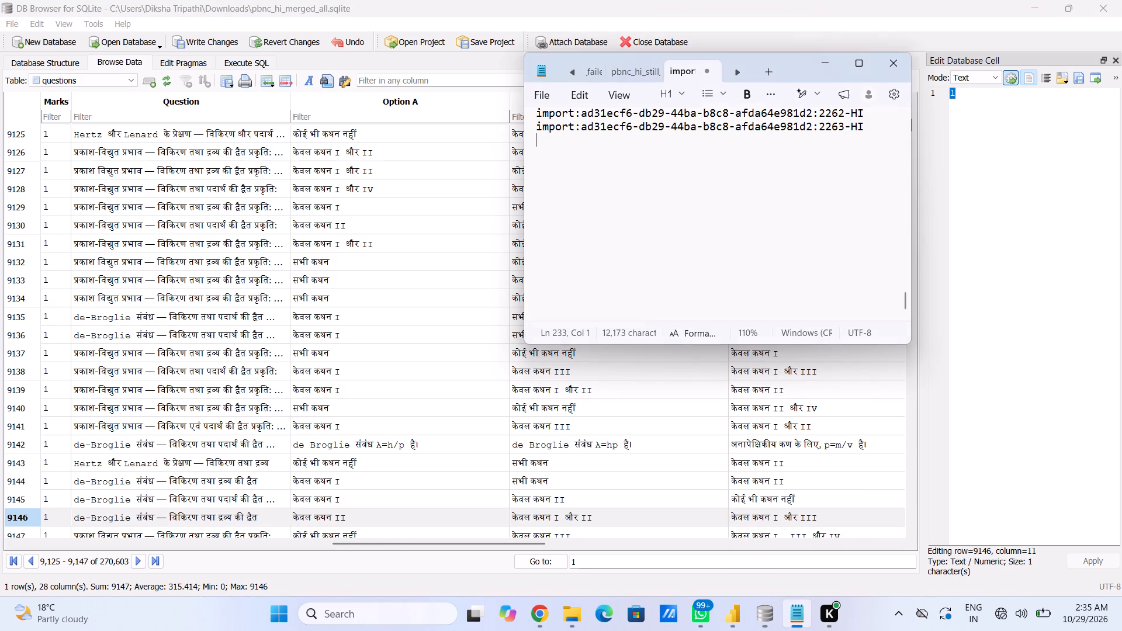
key(ctrl+v)
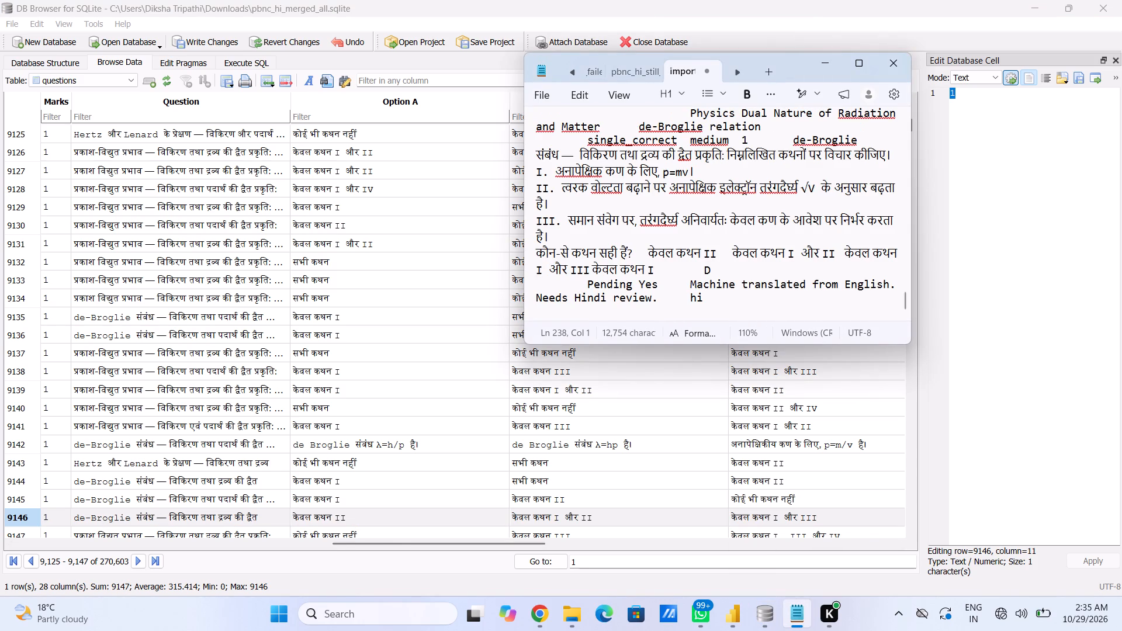
drag(537, 314, 541, 155)
scroll(557, 286, up, 1)
key(BackSpace)
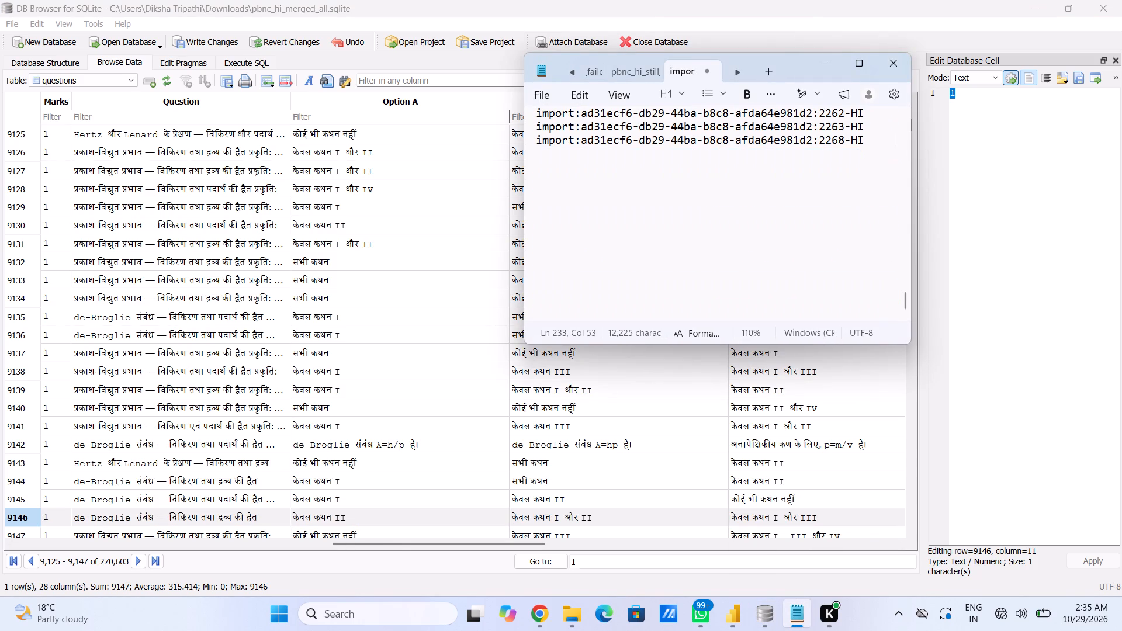
key(Return)
Copy the de-Broglie question in row 9149 into the Notepad list, keeping only its import ID ending 2279-HI on its own line.
scroll(178, 405, down, 5)
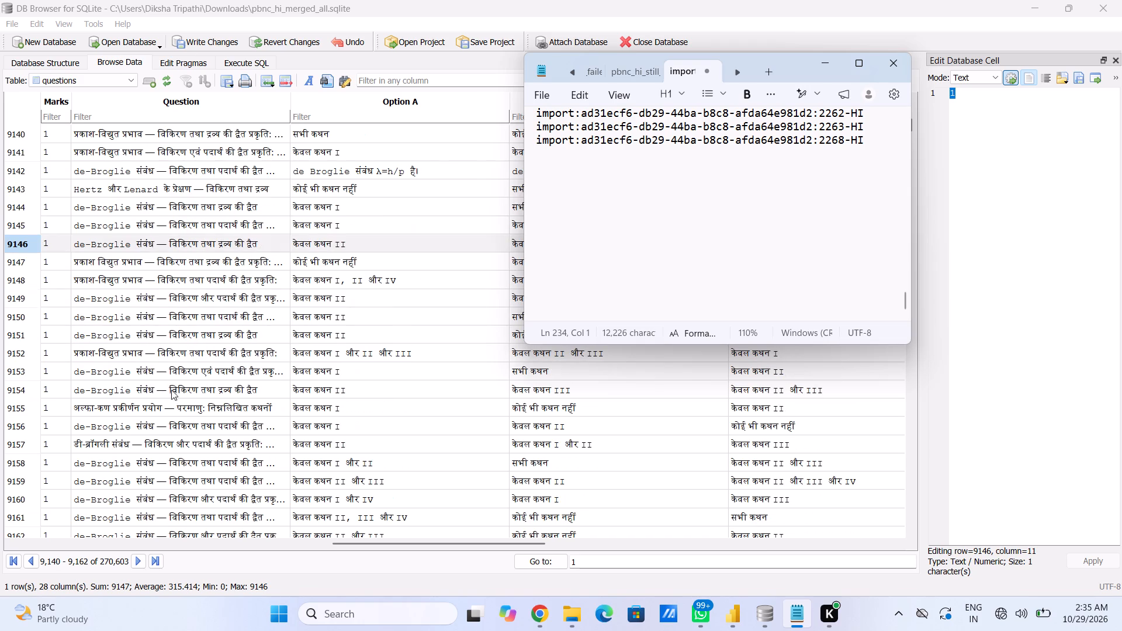
click(27, 301)
key(ctrl+c)
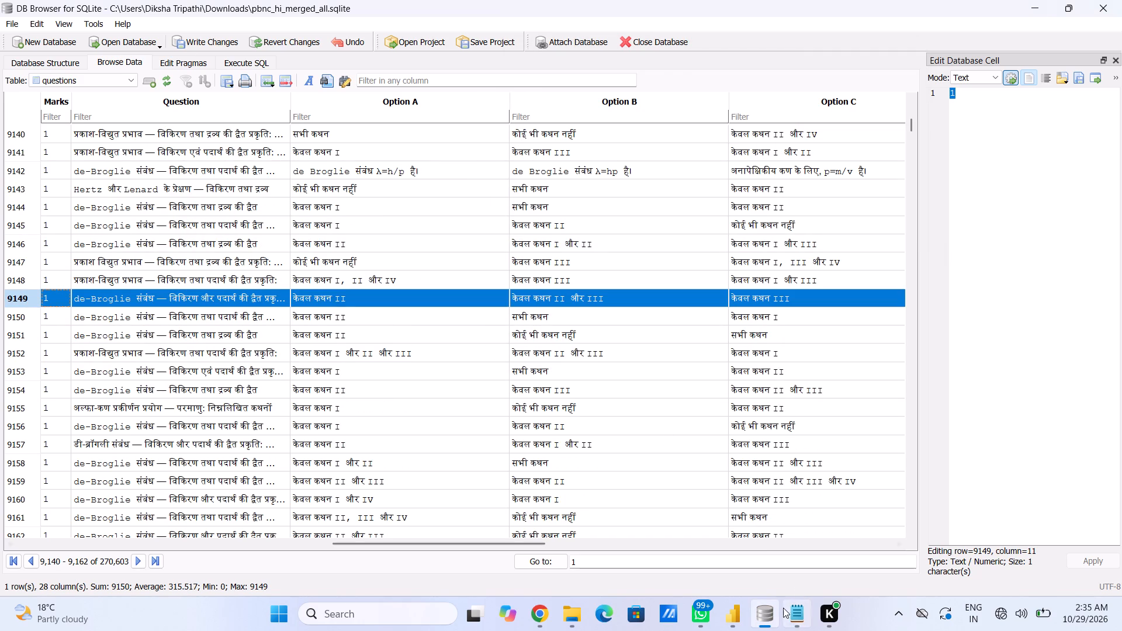
click(794, 619)
key(ctrl+v)
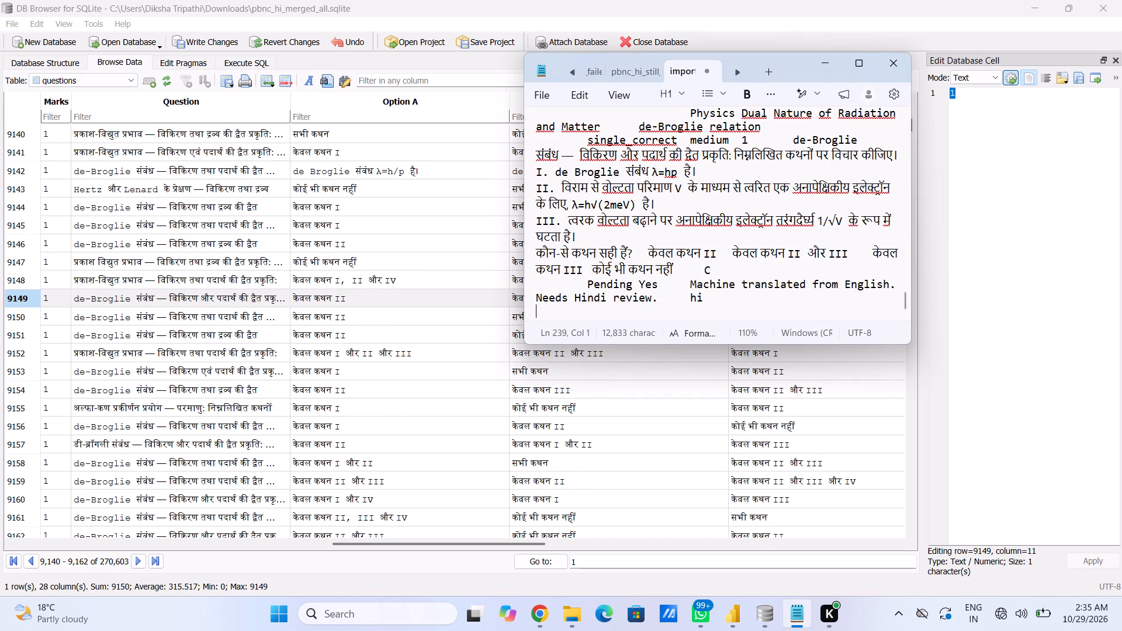
drag(543, 310, 541, 148)
scroll(538, 183, up, 1)
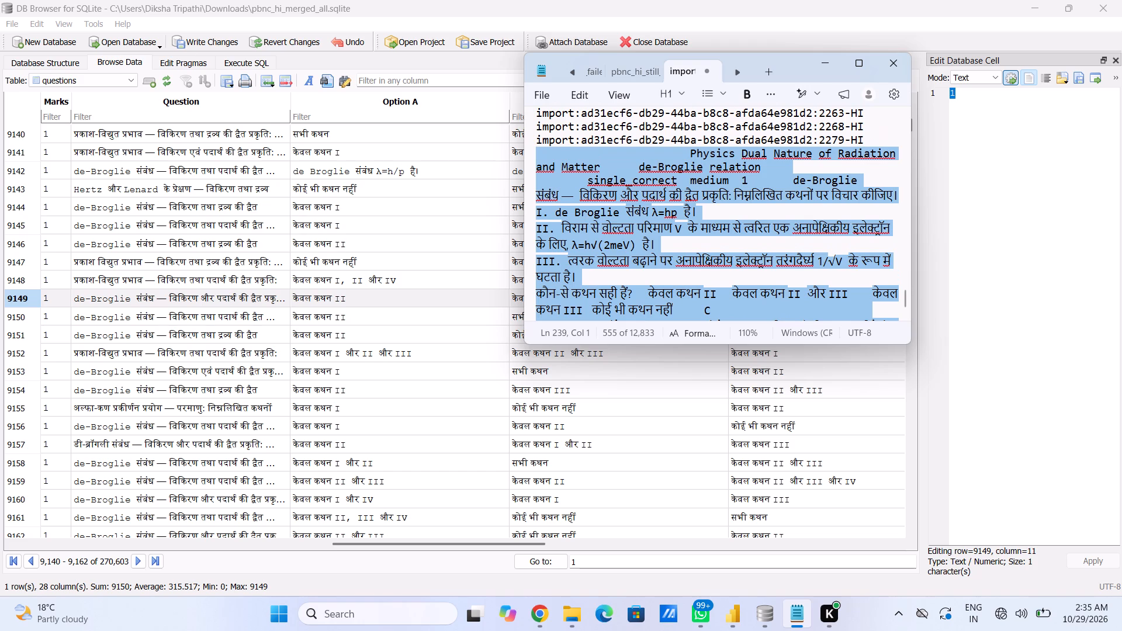
drag(541, 148, 541, 147)
key(BackSpace)
key(Return)
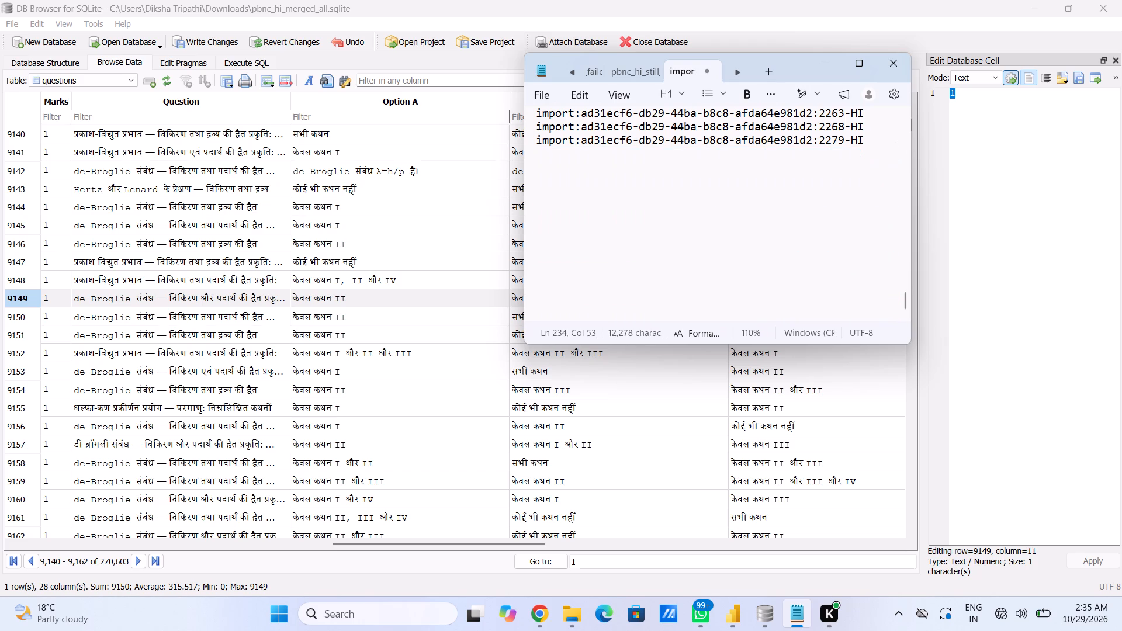
Copy the de-Broglie question in row 9150 into the Notepad list, keeping only its import ID ending 2265-HI on its own line.
click(25, 314)
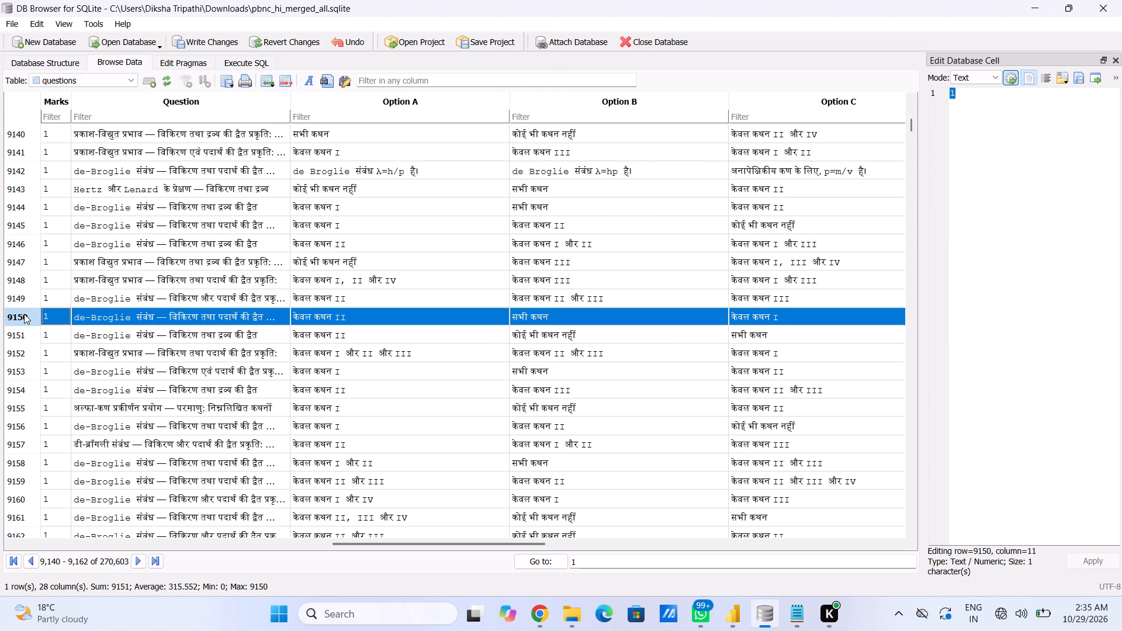
key(ctrl+c)
key(ctrl+c)
key(ctrl+c)
click(795, 614)
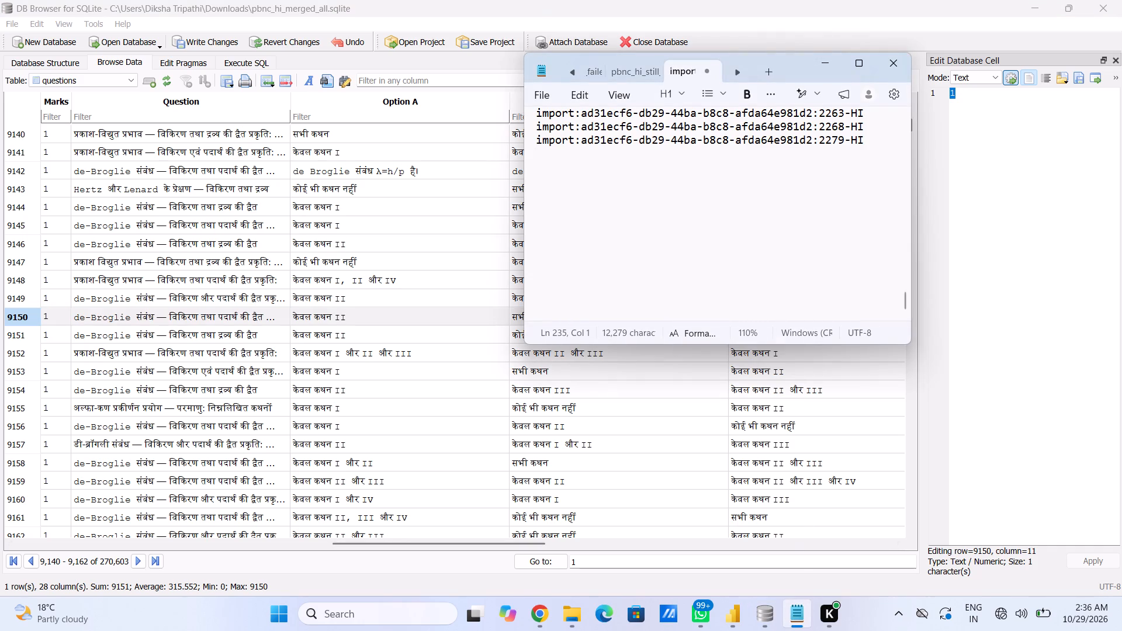
key(ctrl+v)
drag(538, 304, 553, 200)
scroll(553, 200, up, 1)
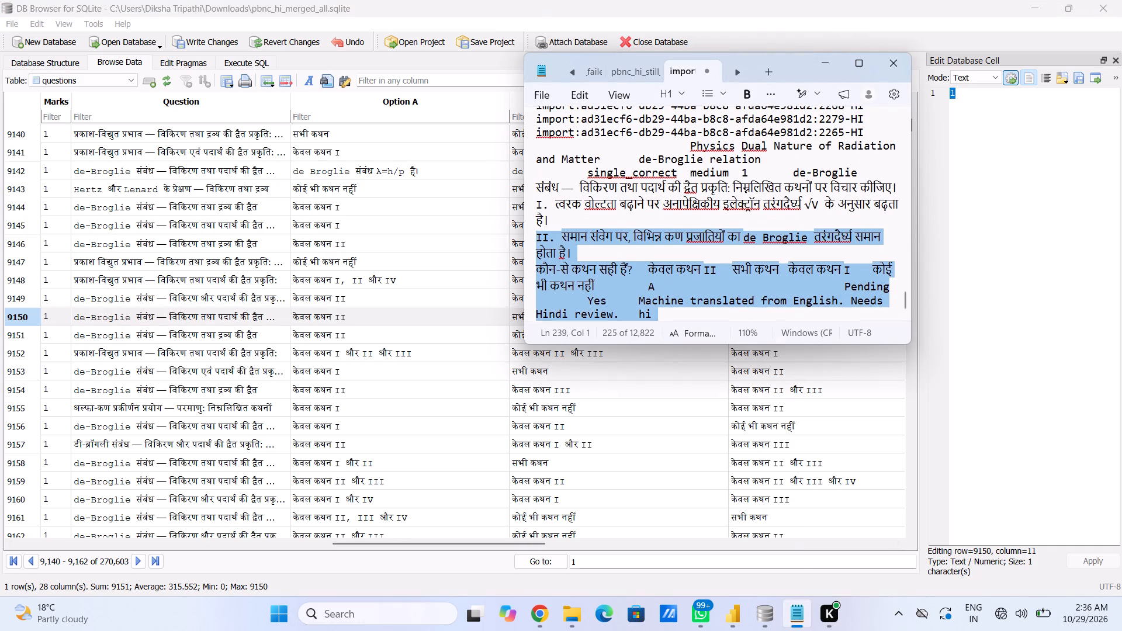
drag(553, 200, 538, 171)
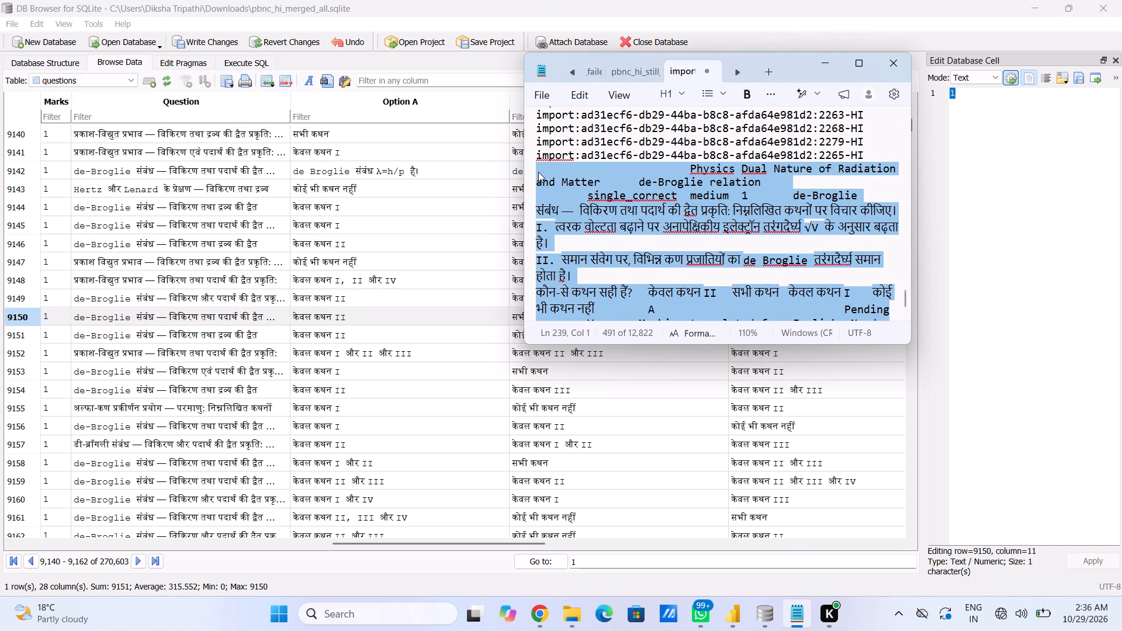
key(BackSpace)
key(Return)
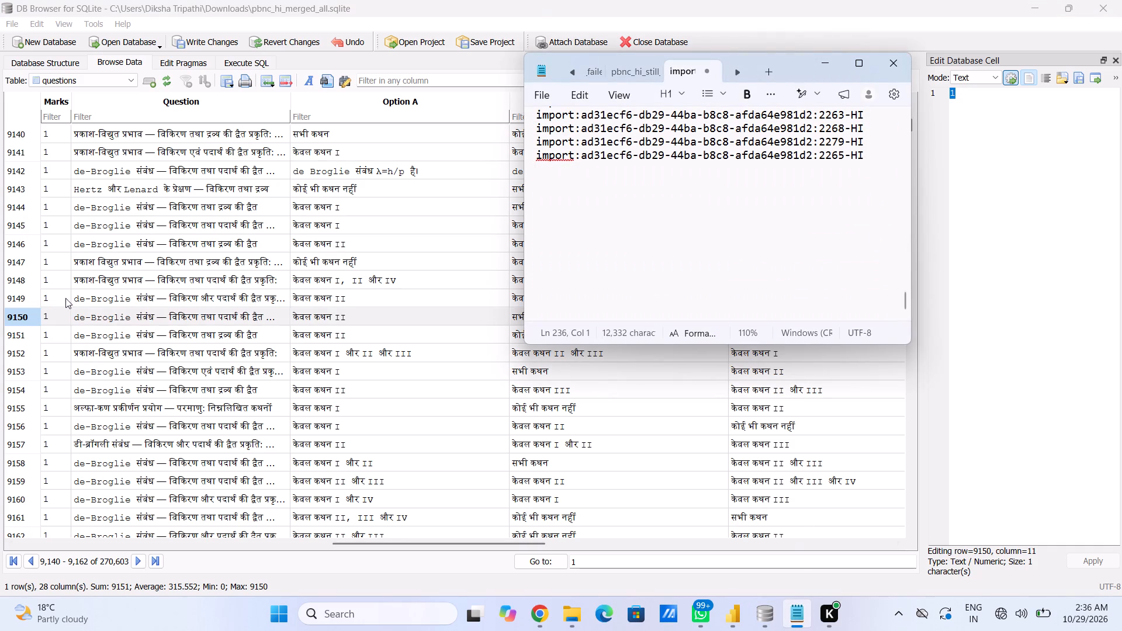
Copy the de-Broglie question in row 9151 into the Notepad list, keeping only its import ID ending 2272-HI on its own line.
click(27, 338)
key(ctrl+c)
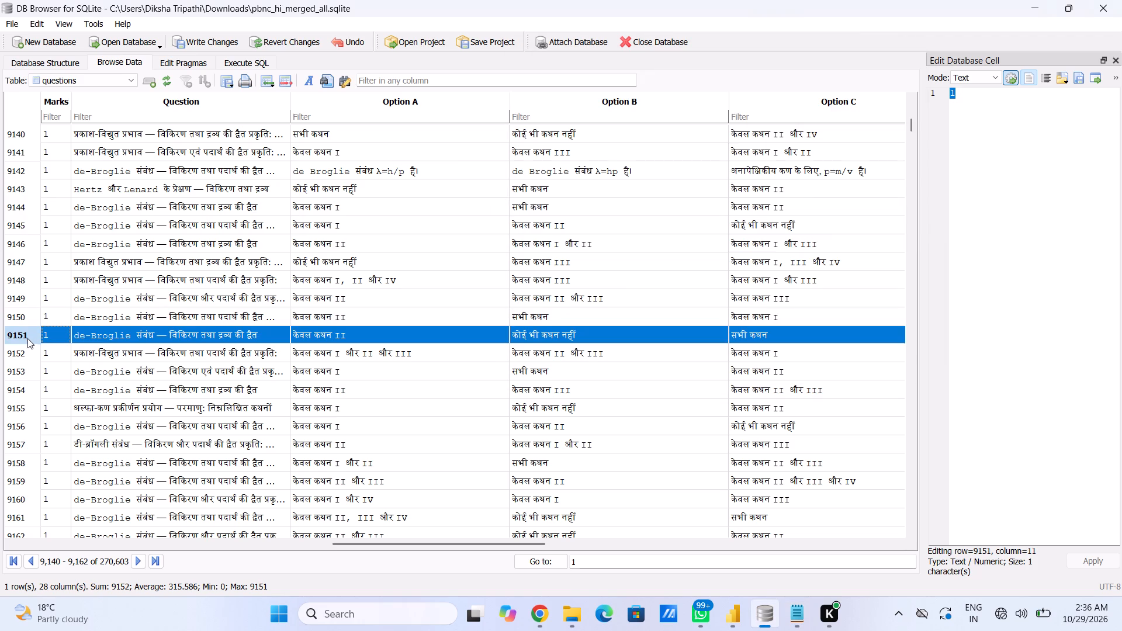
click(793, 613)
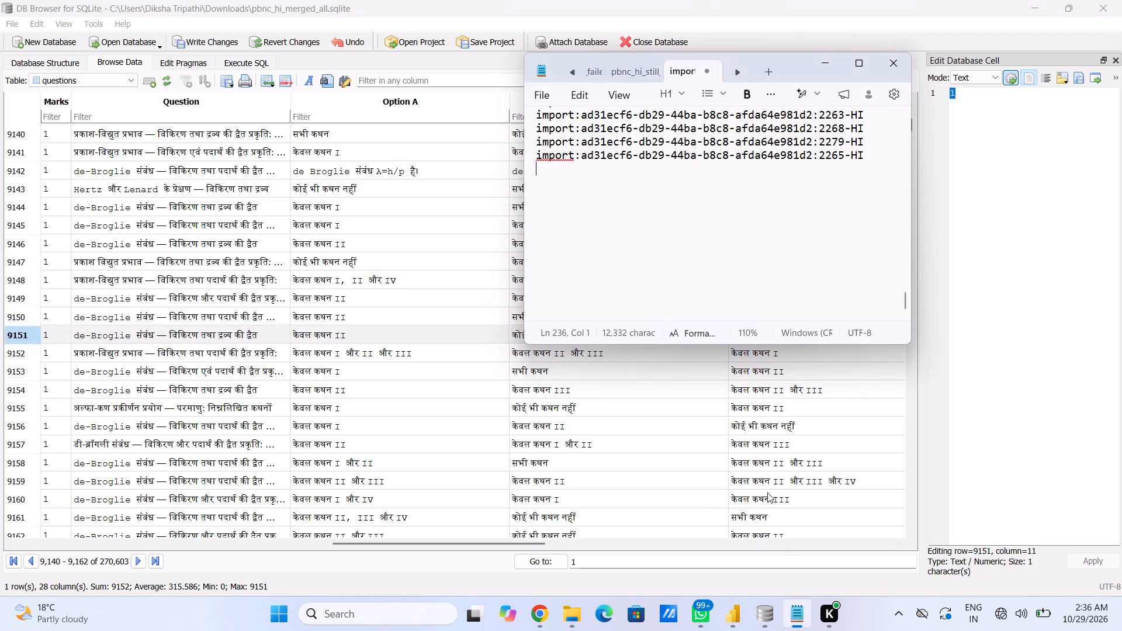
key(ctrl+v)
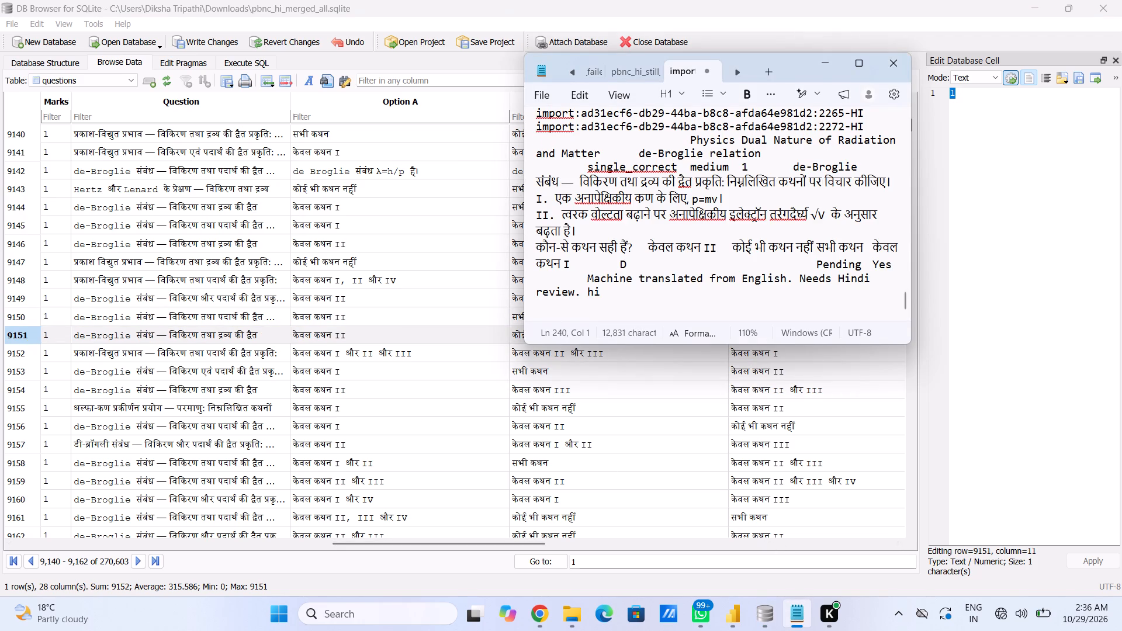
drag(540, 312, 517, 182)
scroll(528, 209, up, 1)
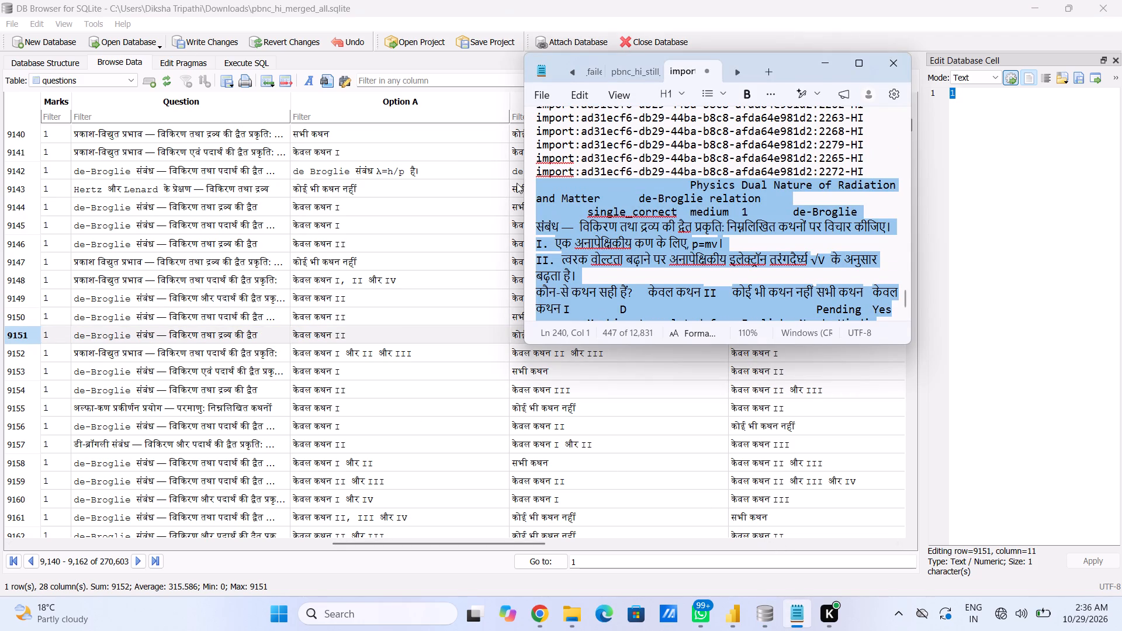
key(BackSpace)
key(Return)
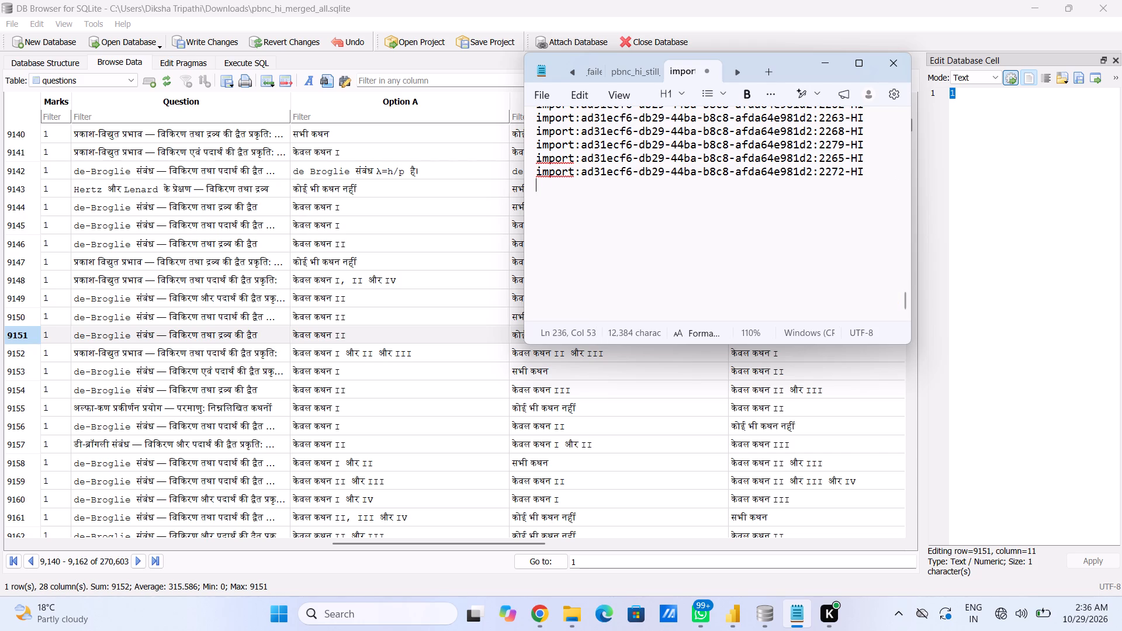
Copy the de-Broglie question in row 9153 into the Notepad list, keeping only its import ID ending 2274-HI on its own line.
click(23, 370)
key(ctrl+c)
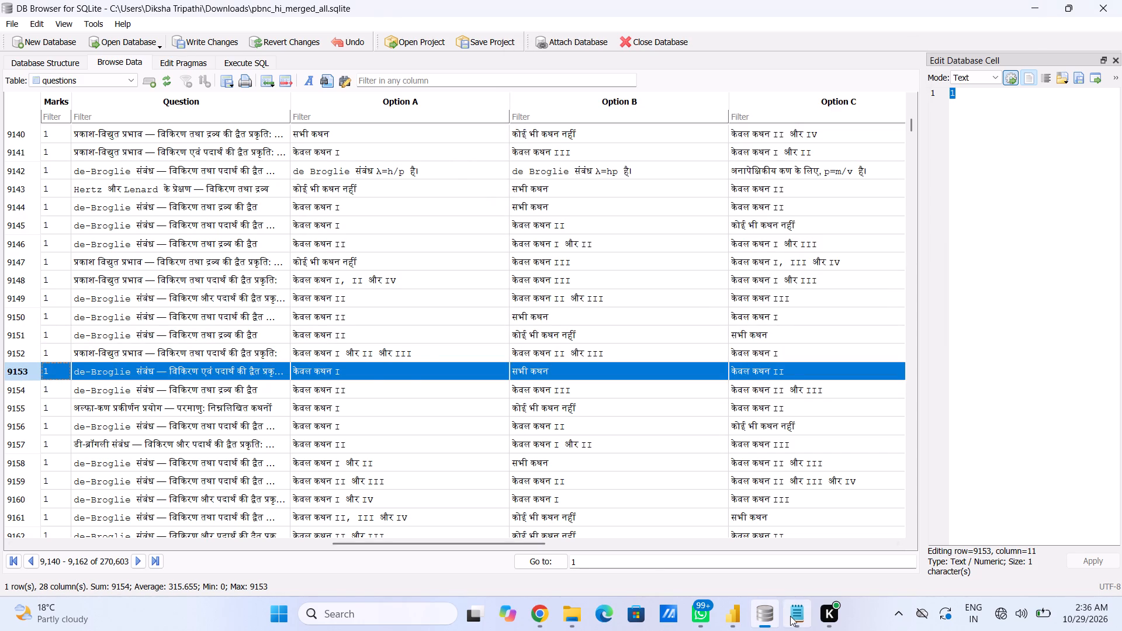
click(792, 616)
key(ctrl+v)
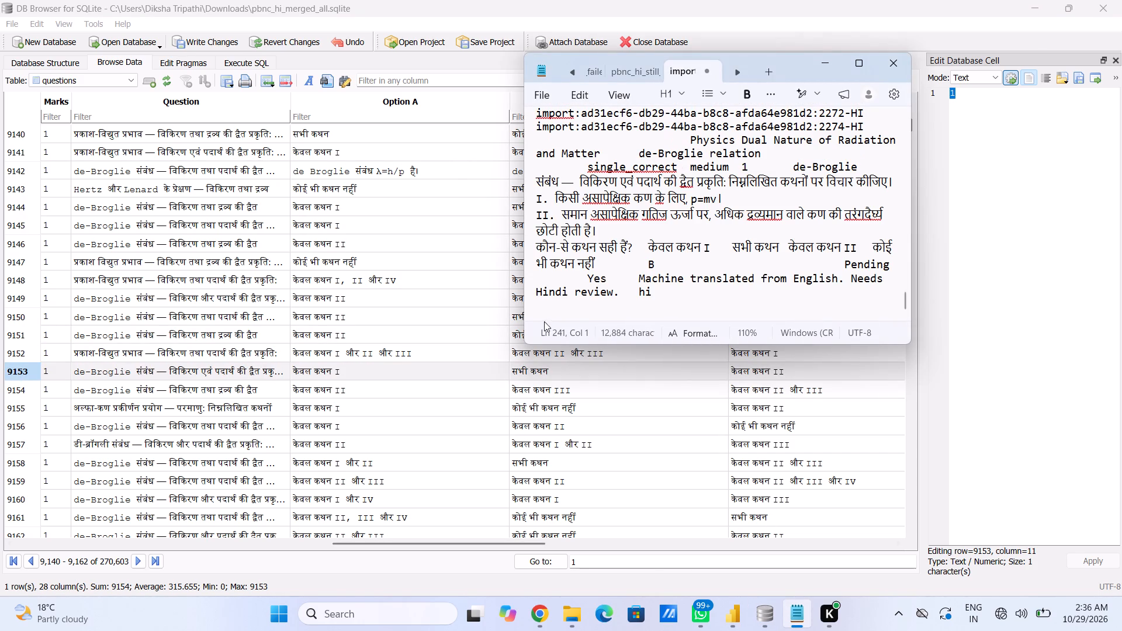
drag(536, 308, 539, 141)
key(BackSpace)
key(Return)
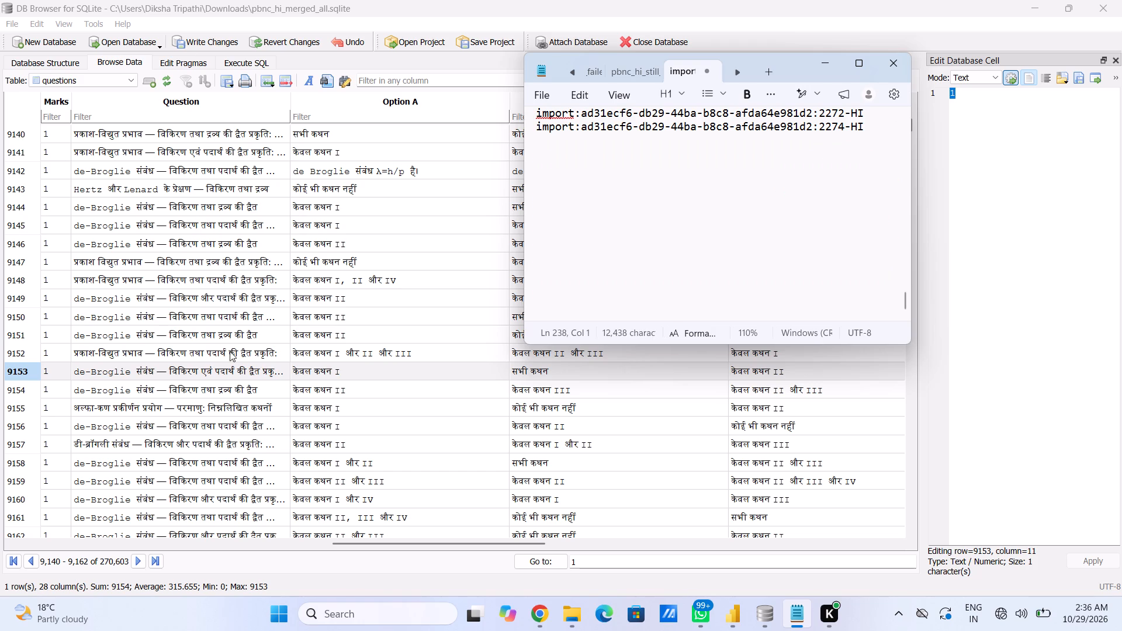
Copy the de-Broglie question in row 9154 into the Notepad list, keeping only its import ID ending 2284-HI on its own line.
click(29, 387)
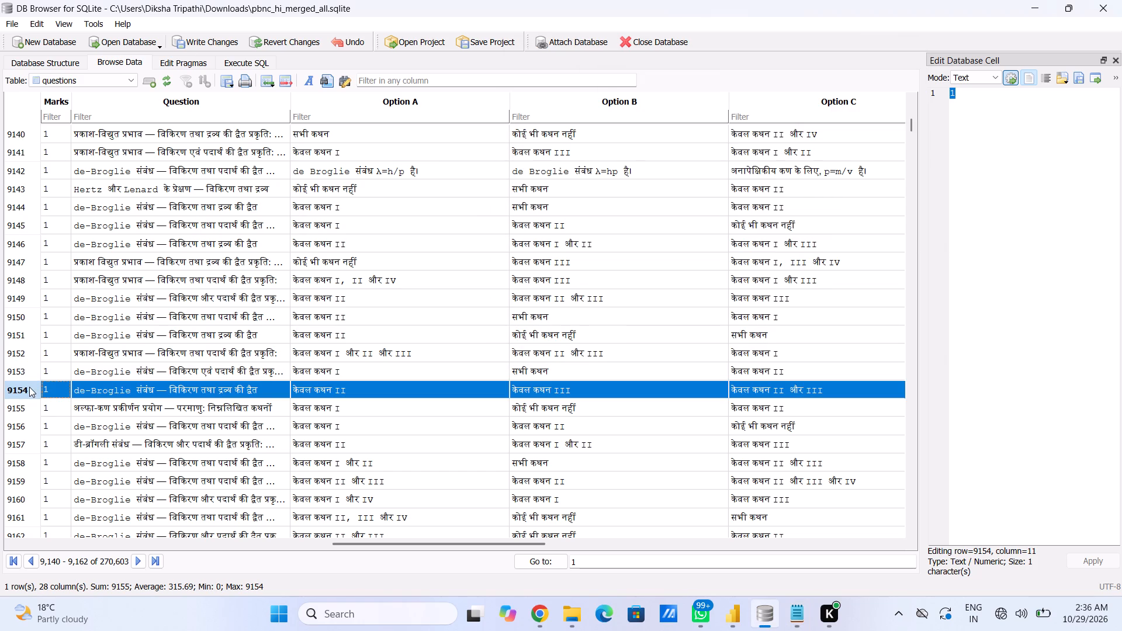
key(ctrl+c)
click(795, 605)
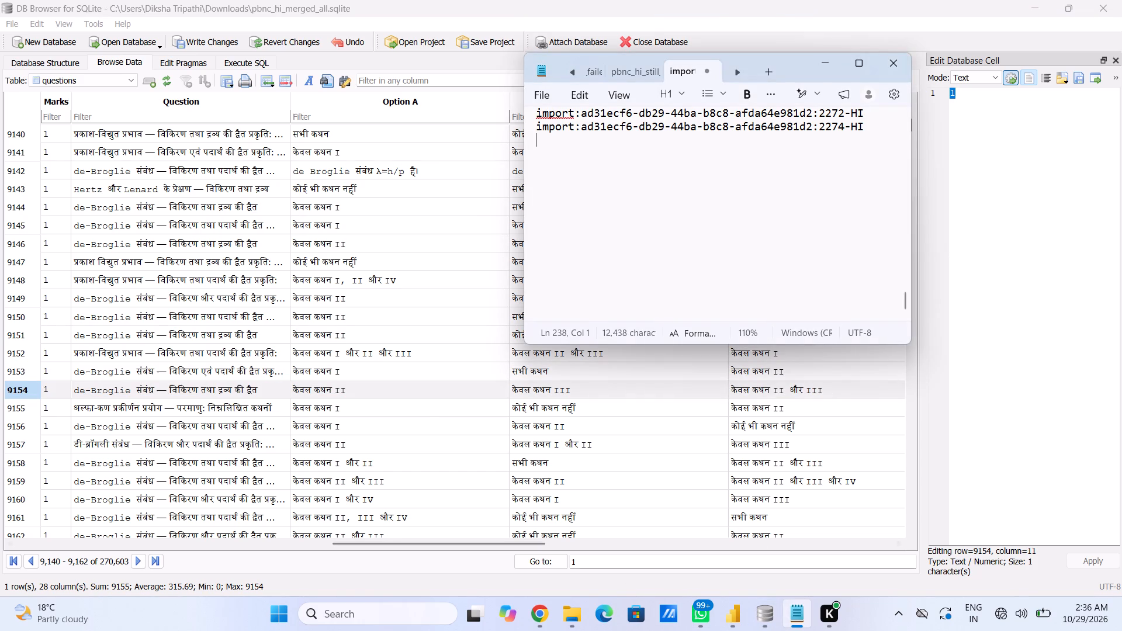
key(ctrl+v)
drag(542, 311, 538, 263)
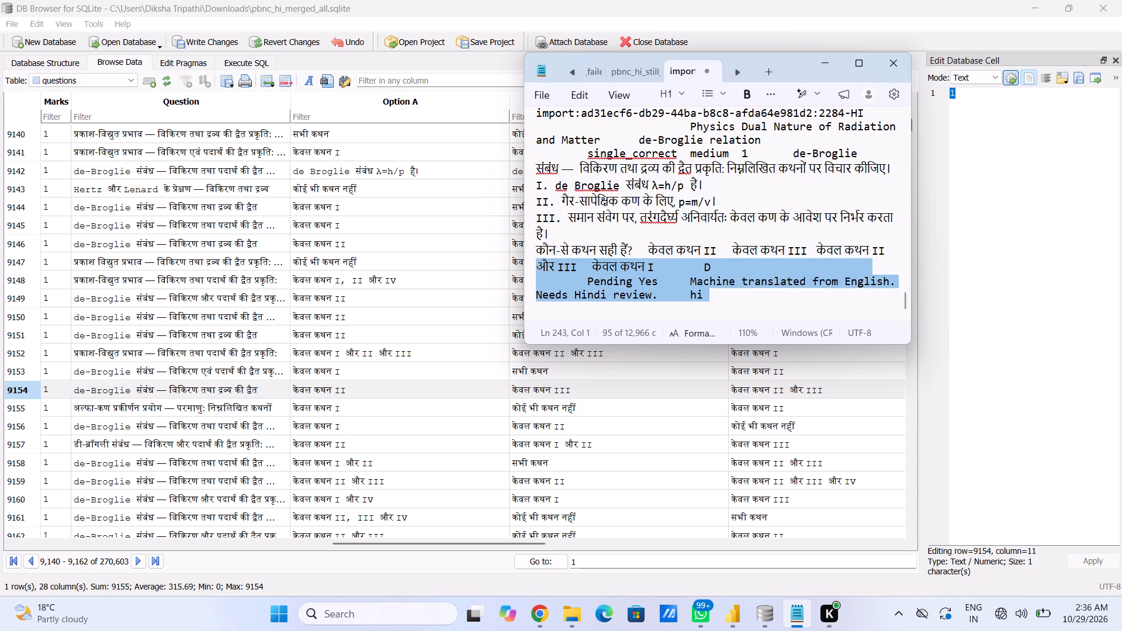
drag(538, 263, 534, 131)
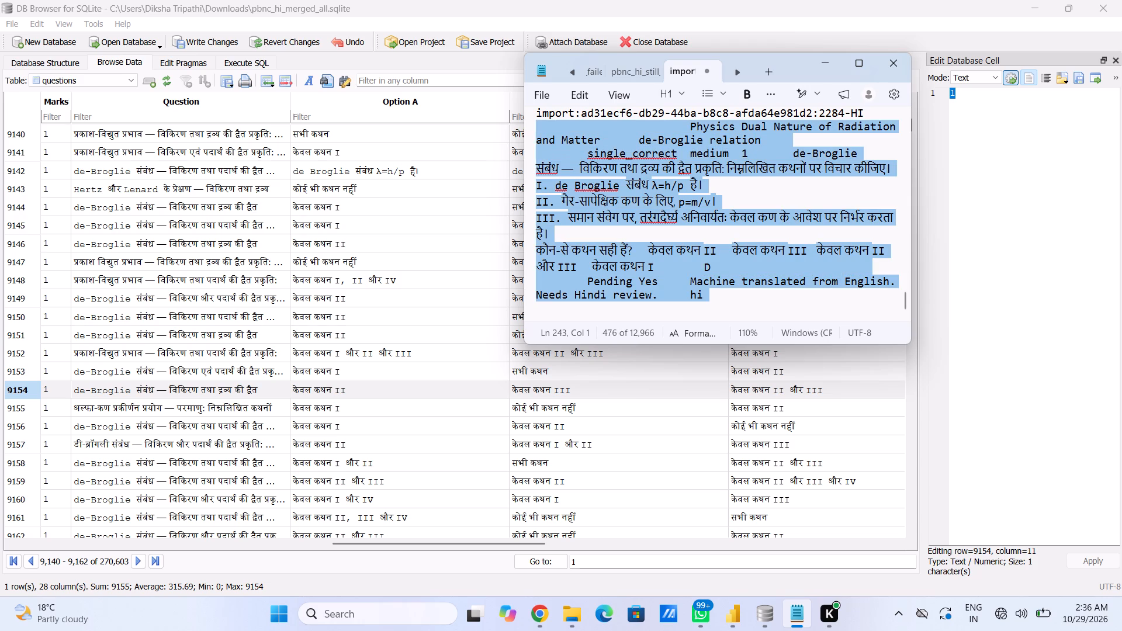
key(BackSpace)
key(Return)
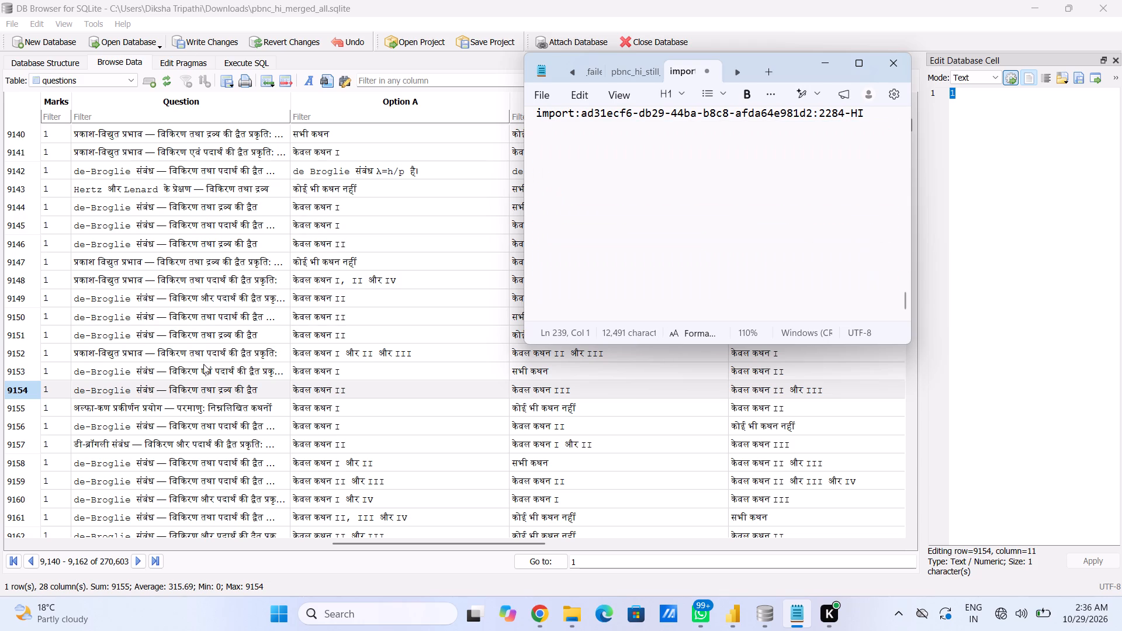
Copy the de-Broglie question in row 9156 into the Notepad list, keeping only its import ID ending 2275-HI on its own line.
click(25, 425)
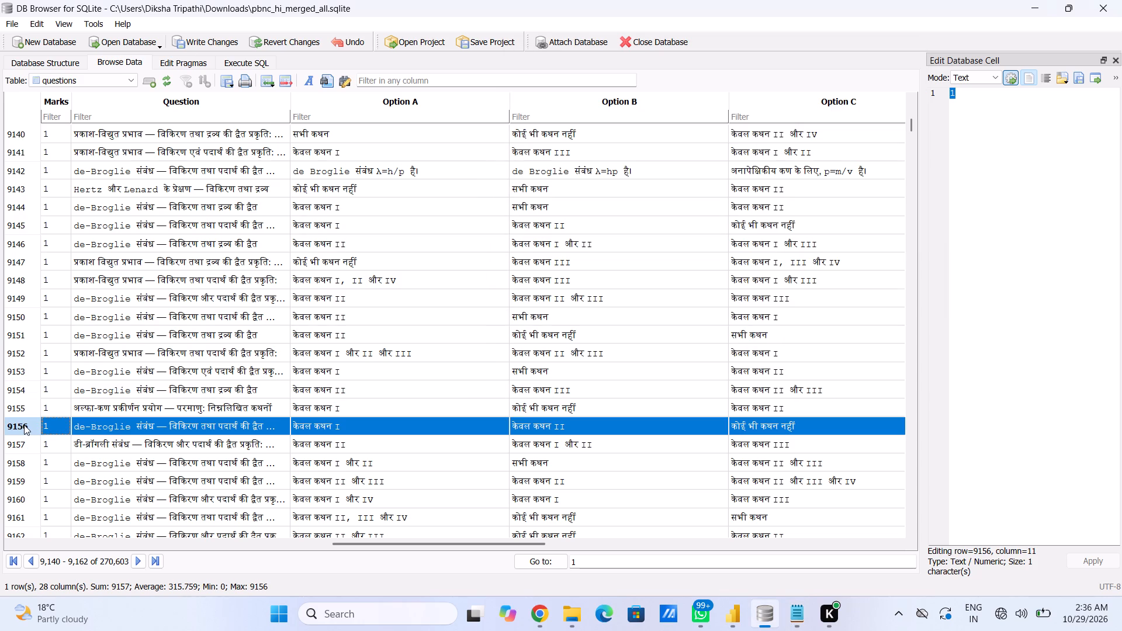
key(ctrl+c)
click(801, 611)
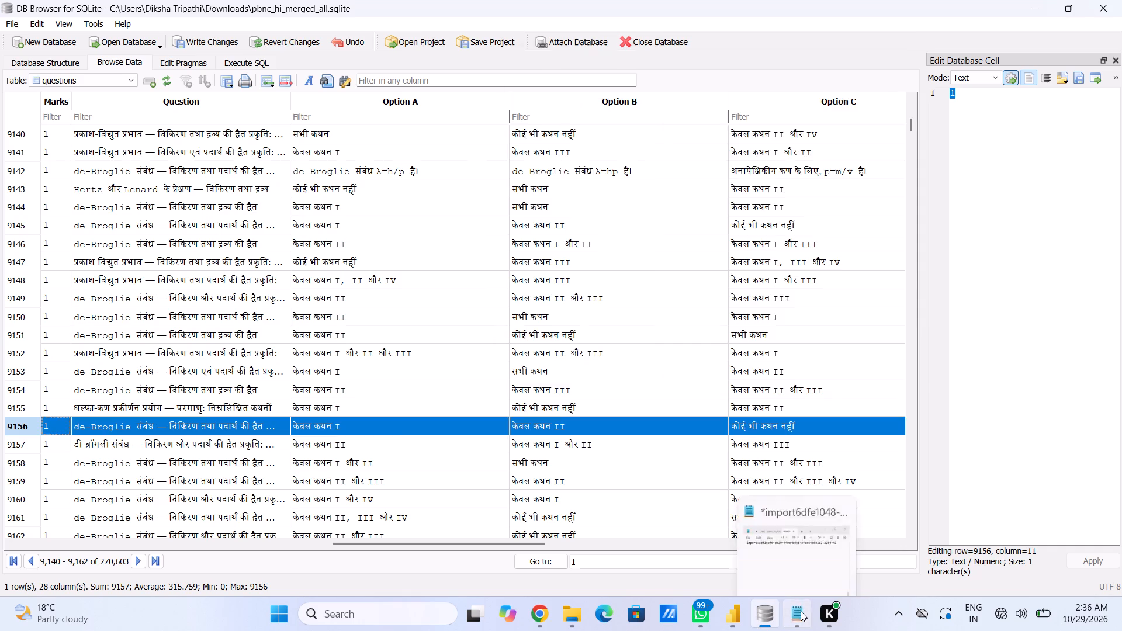
key(ctrl+v)
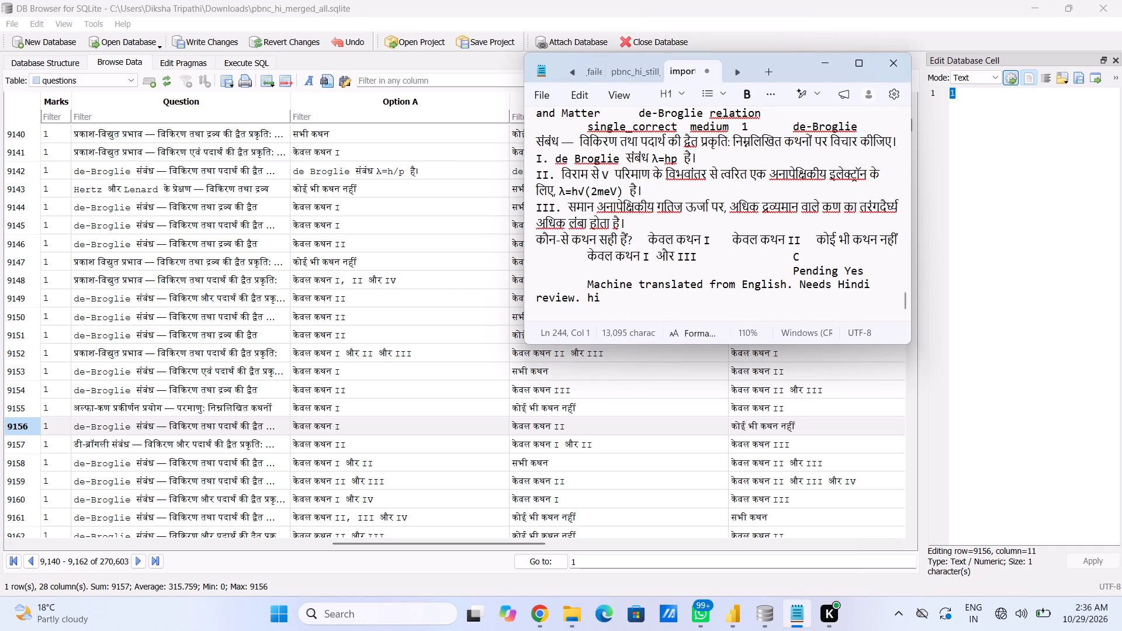
drag(539, 312, 529, 183)
scroll(537, 214, up, 1)
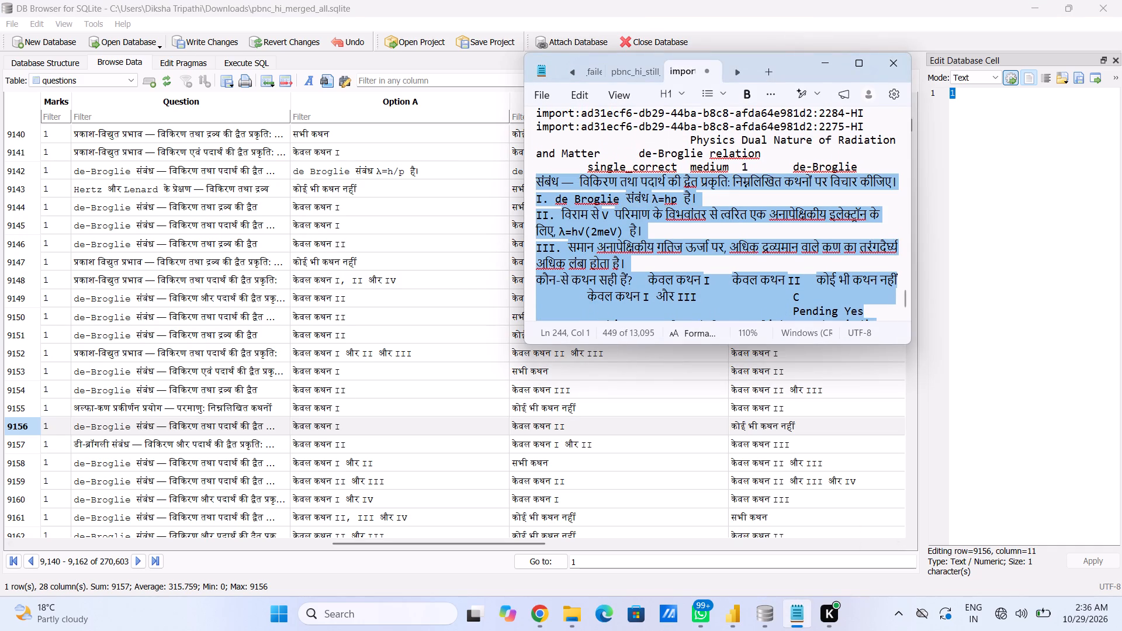
drag(529, 183, 538, 144)
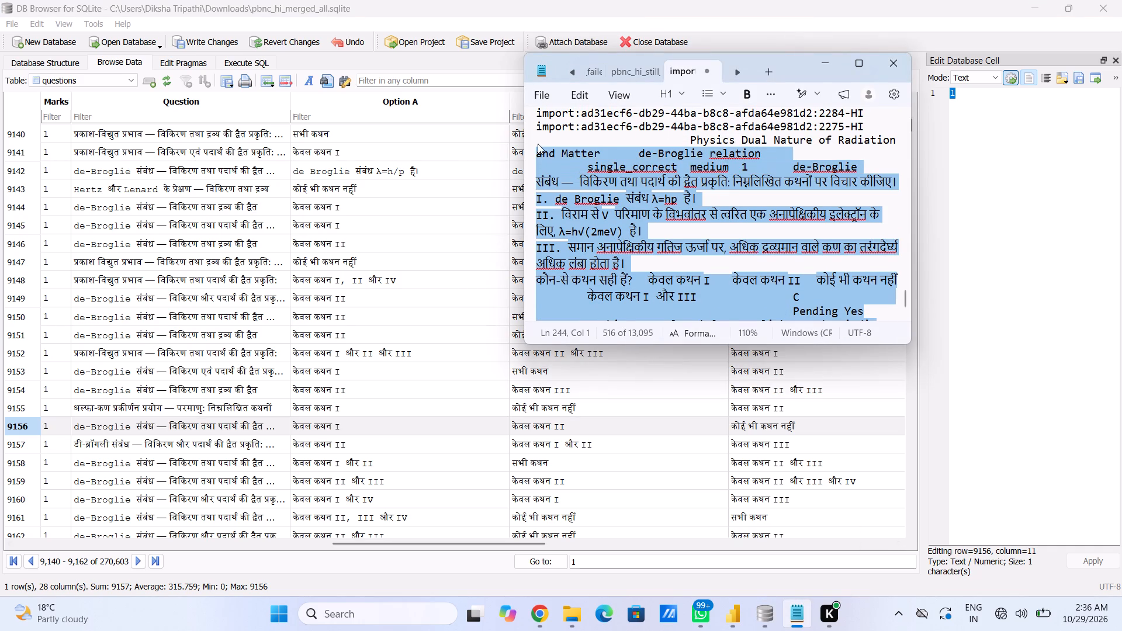
key(BackSpace)
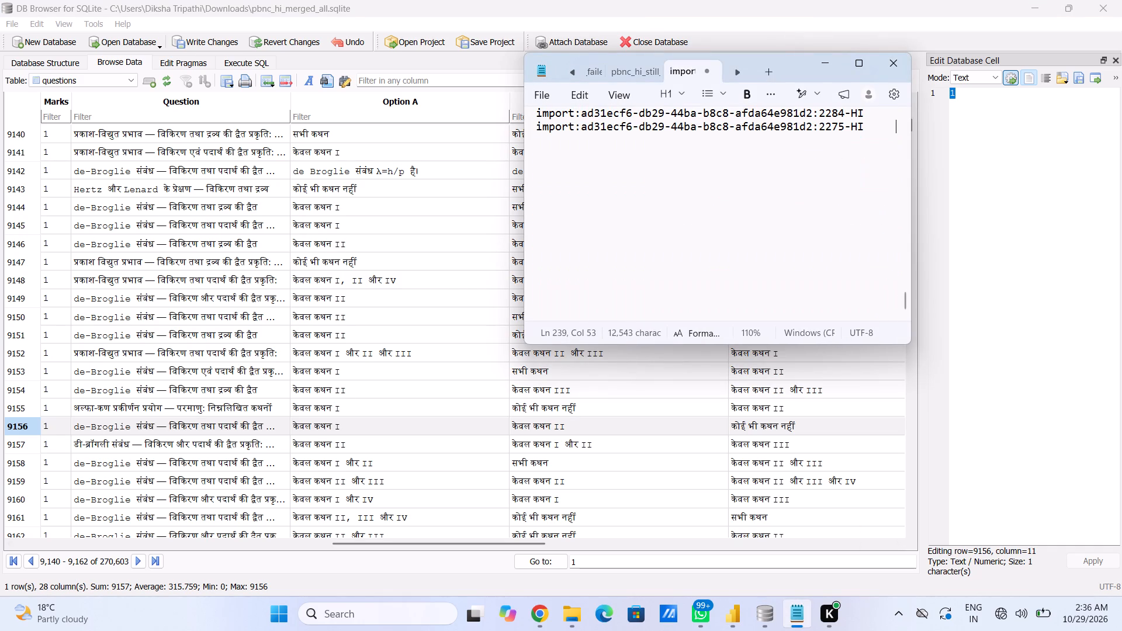
key(Return)
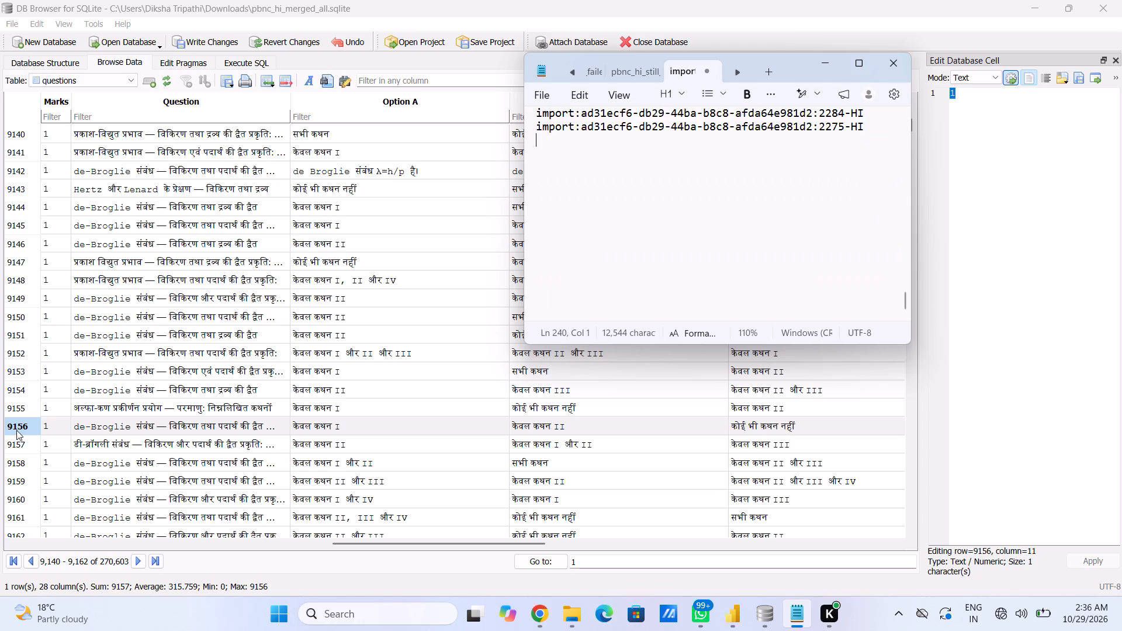
Copy the question IDs of the de-Broglie questions in rows 9158 to 9162 into the Notepad list.
scroll(96, 410, down, 1)
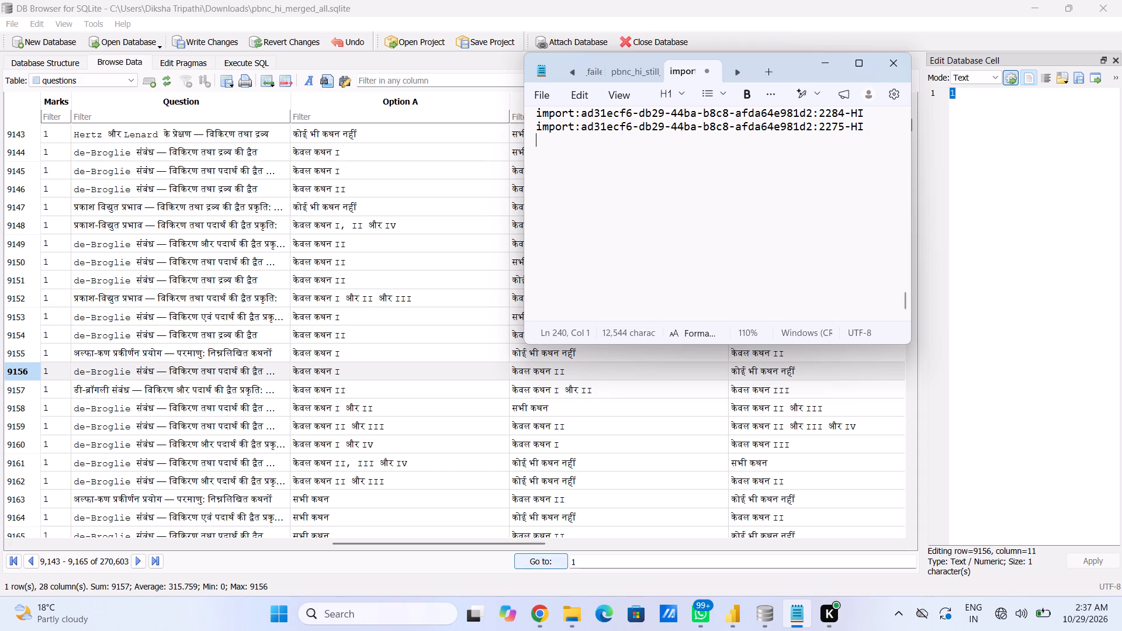
drag(439, 545, 190, 570)
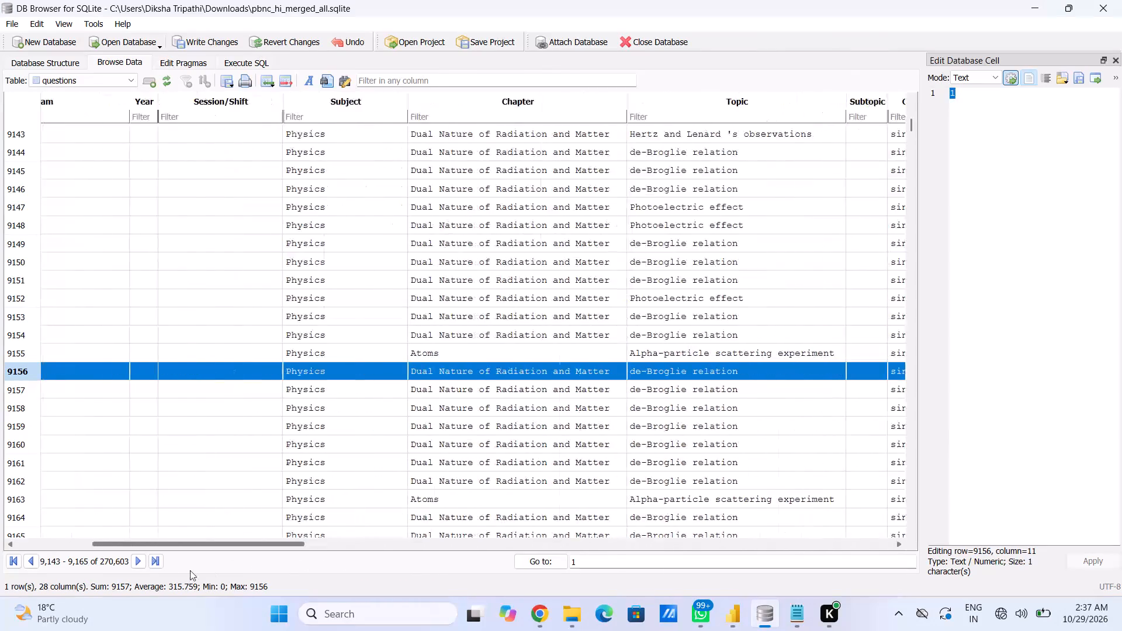
drag(190, 570, 89, 580)
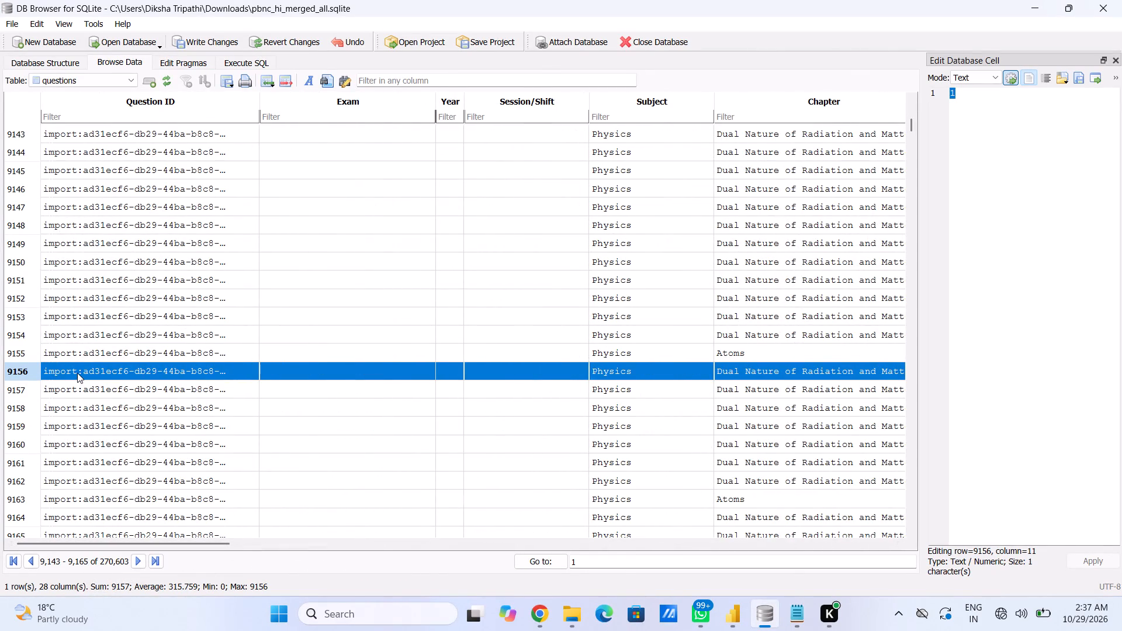
click(77, 373)
drag(61, 408, 72, 421)
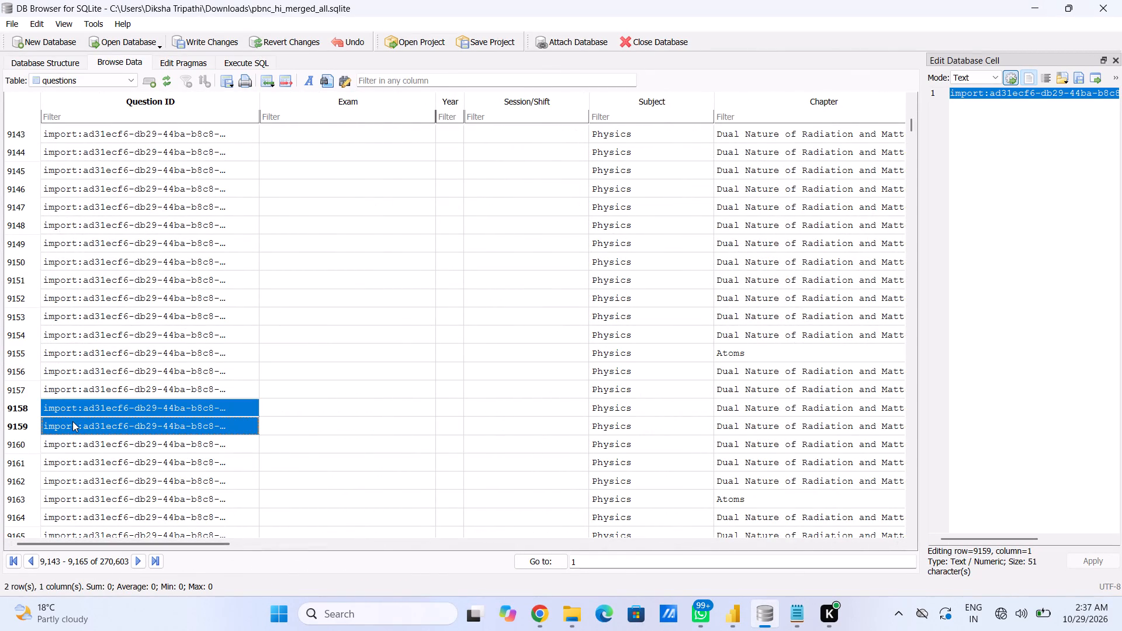
drag(72, 421, 79, 432)
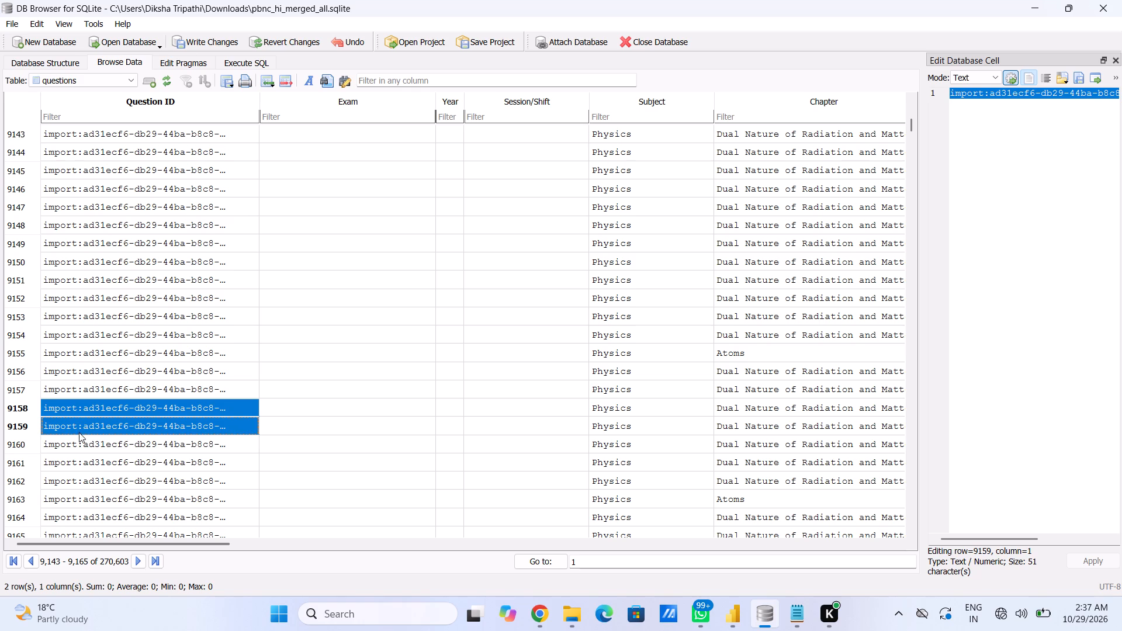
drag(79, 432, 98, 476)
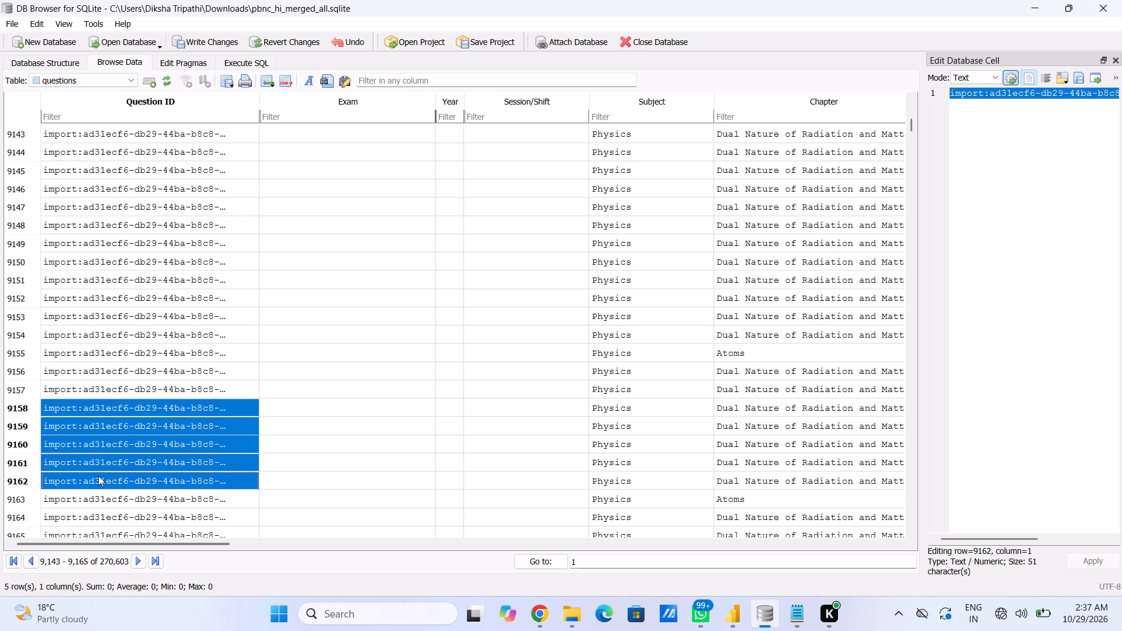
key(ctrl+c)
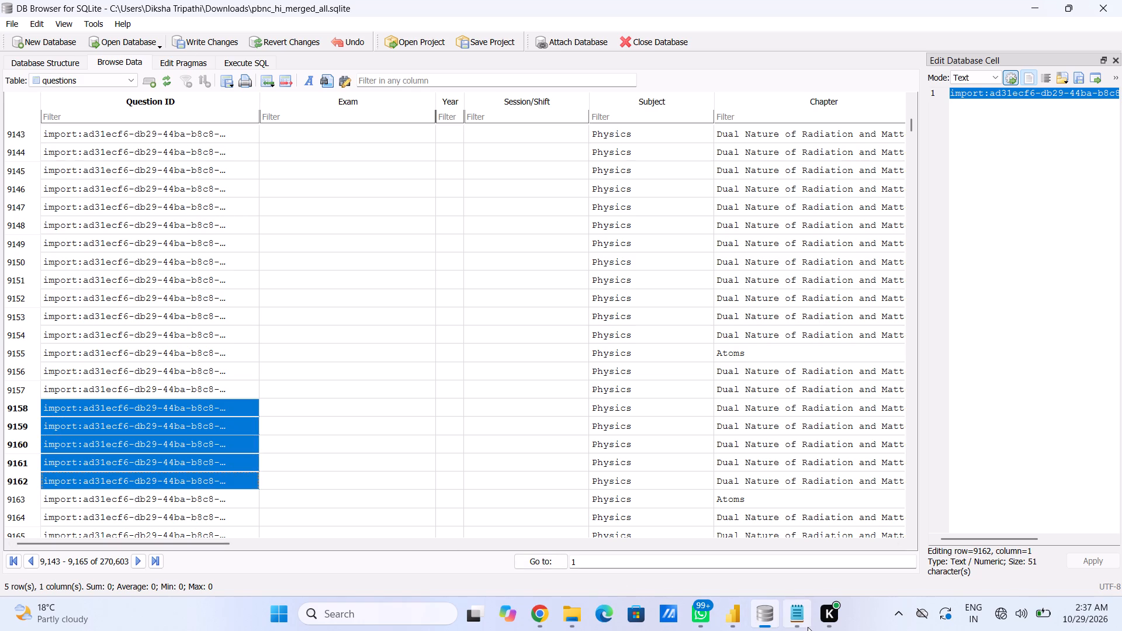
click(806, 626)
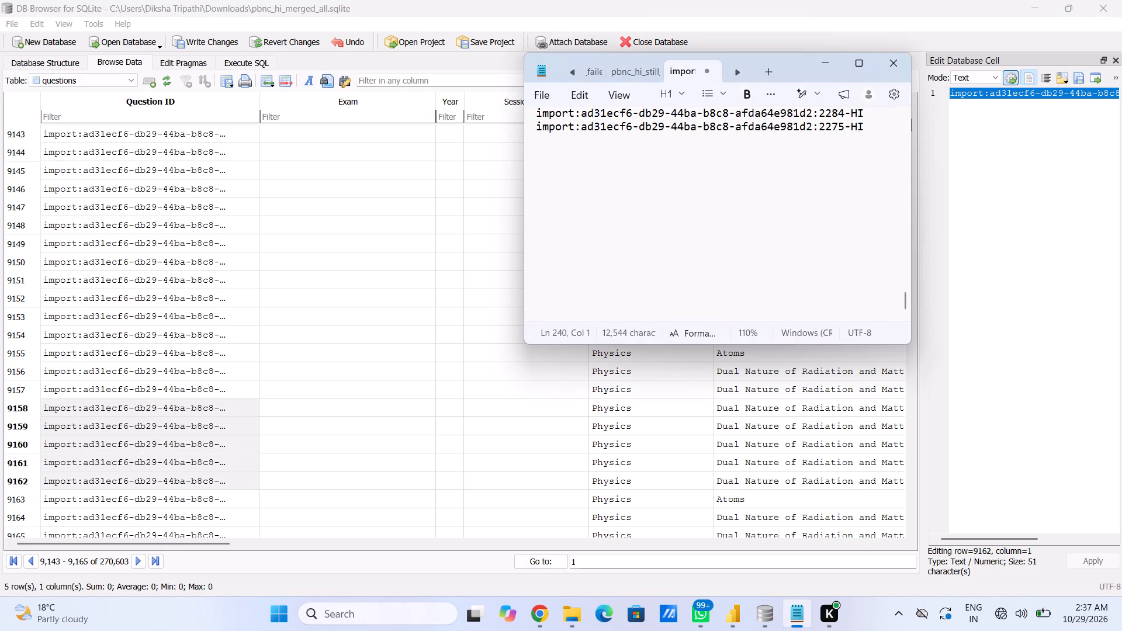
key(ctrl+v)
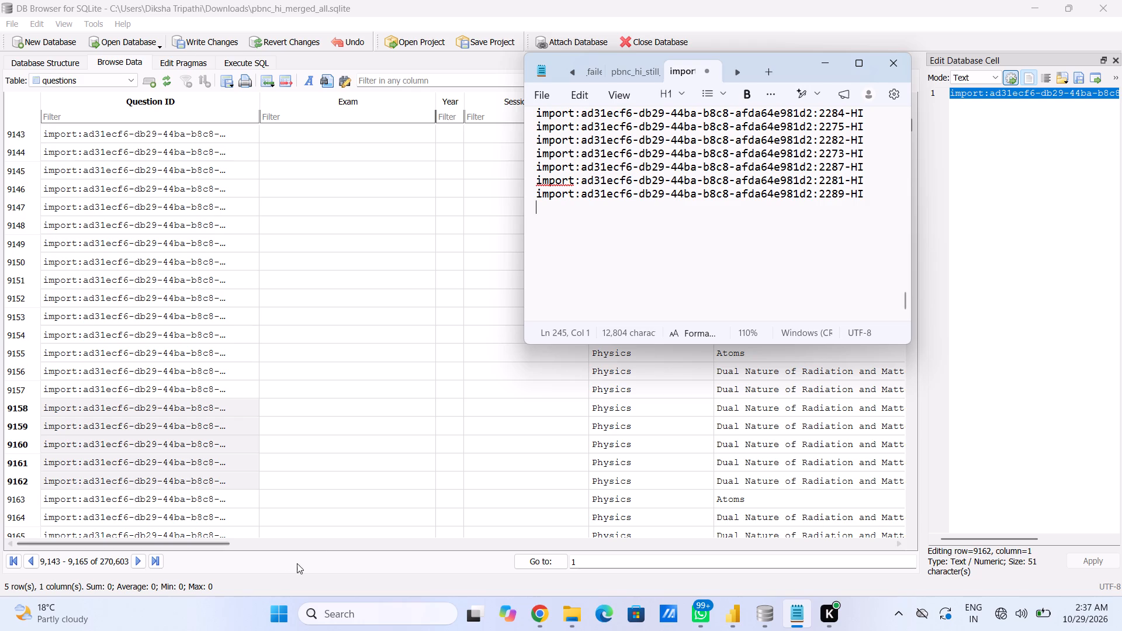
Copy the question IDs of the de-Broglie questions in rows 9164 to 9166 into the Notepad list.
drag(218, 543, 264, 547)
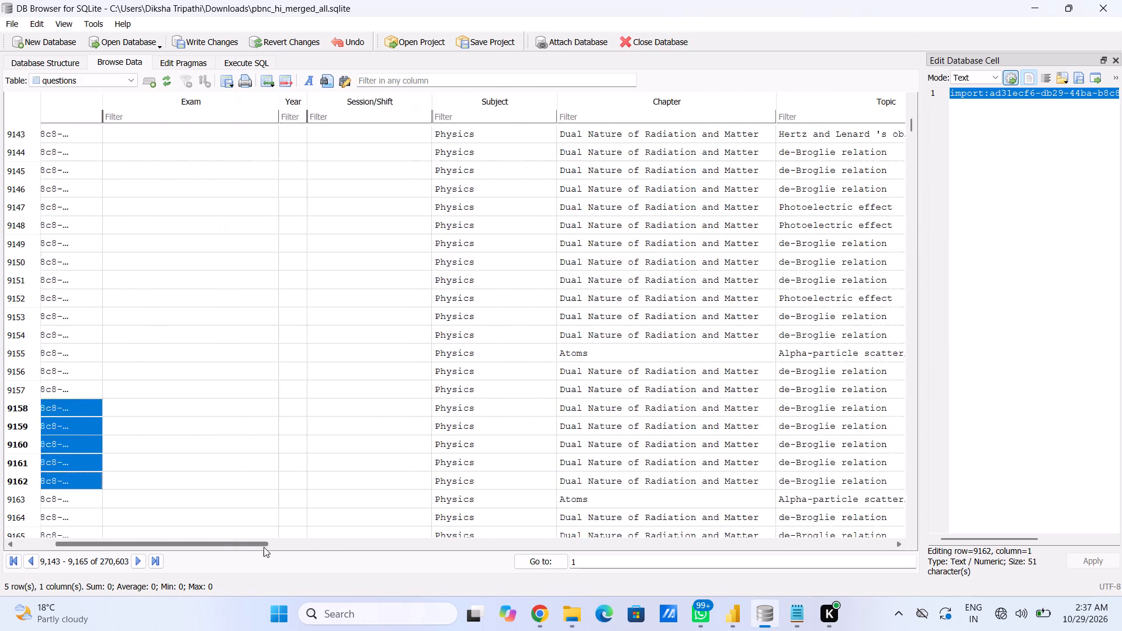
drag(264, 547, 598, 569)
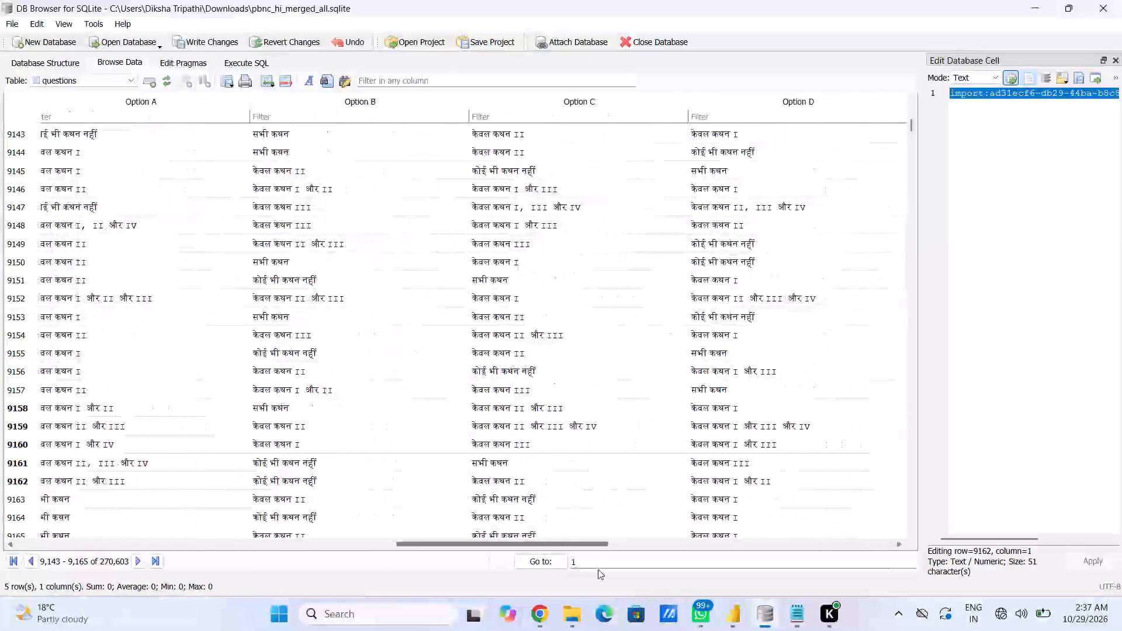
drag(598, 569, 529, 590)
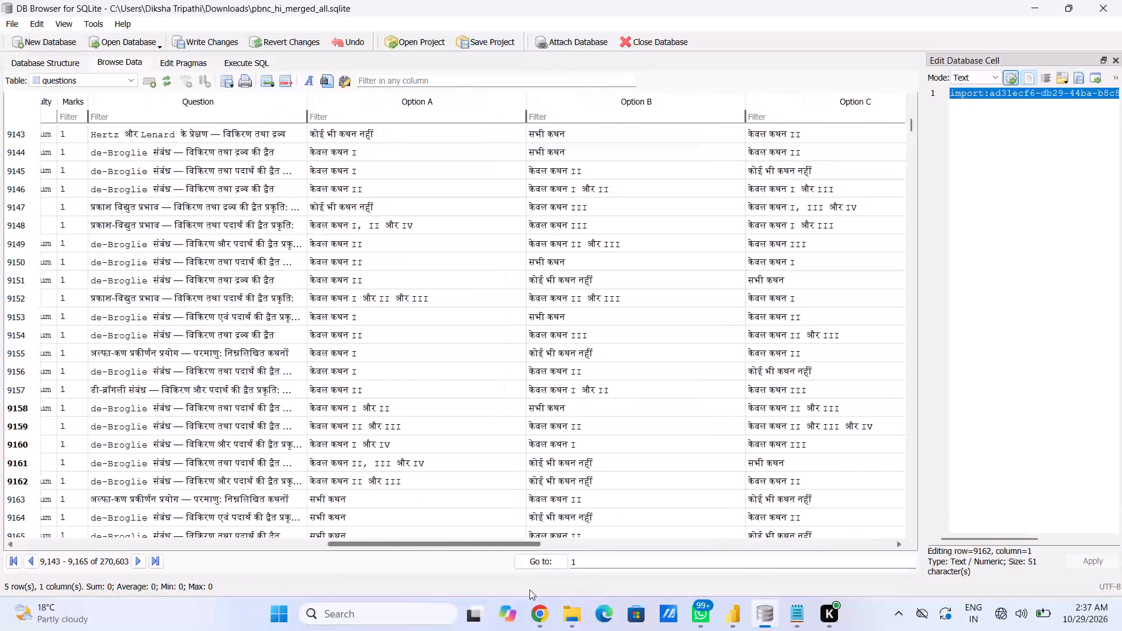
drag(529, 590, 531, 590)
scroll(406, 483, down, 2)
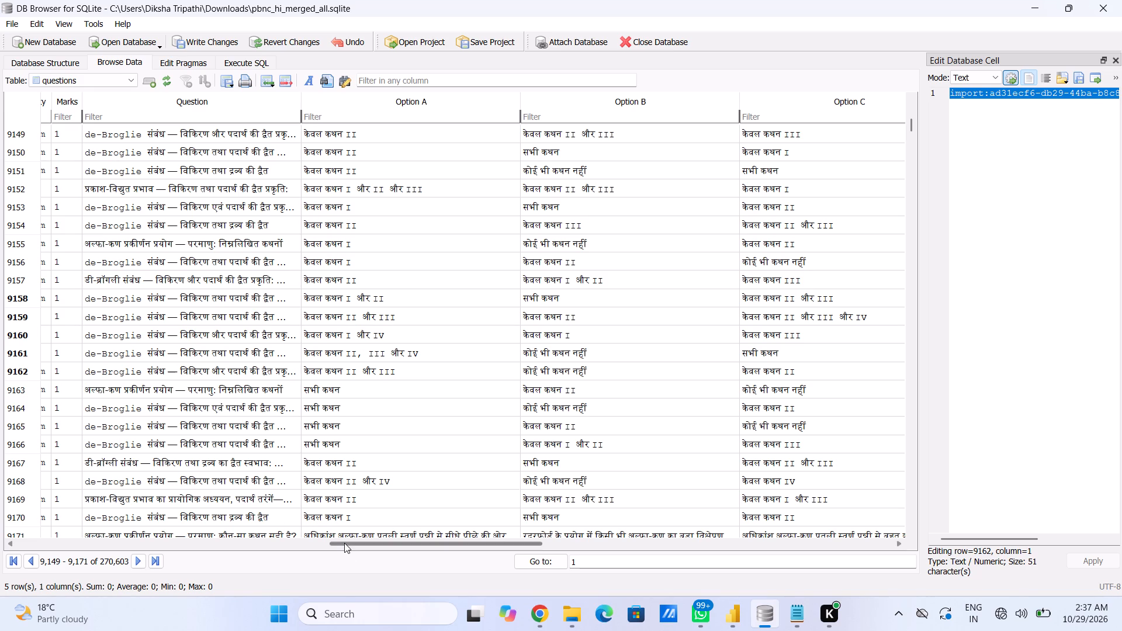
drag(347, 543, 3, 554)
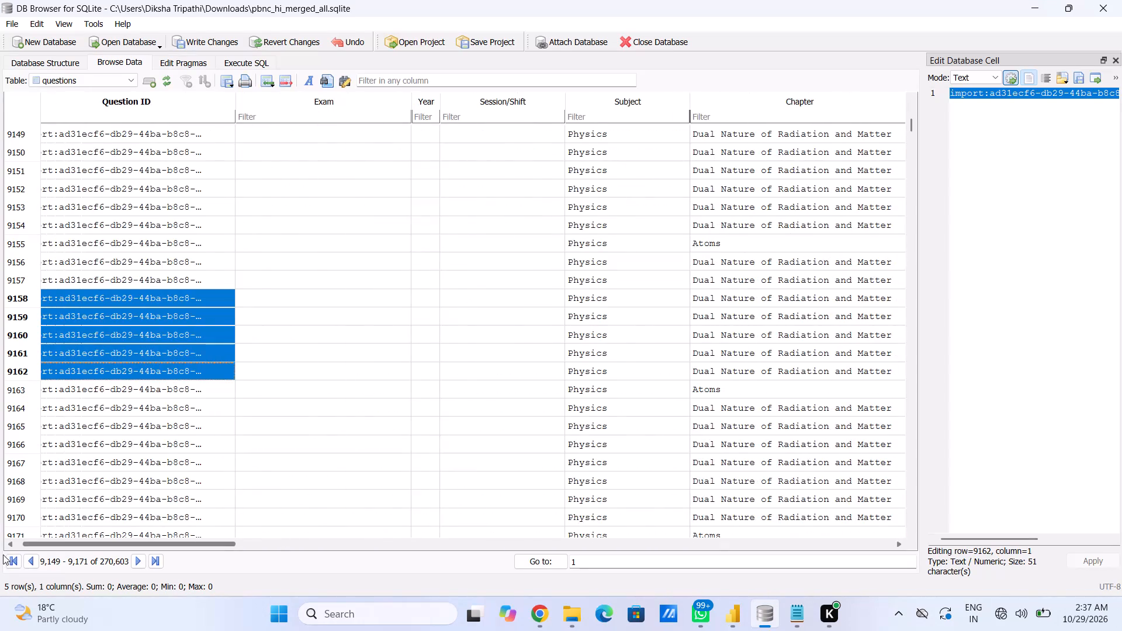
drag(3, 554, 0, 553)
drag(54, 408, 70, 425)
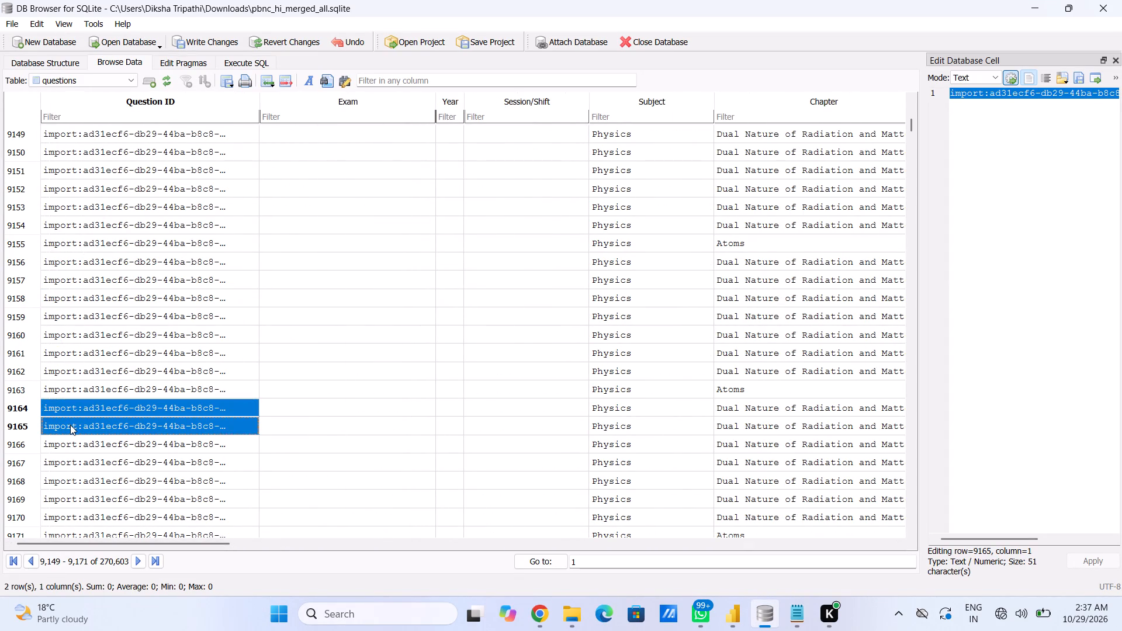
drag(70, 425, 81, 440)
key(ctrl+c)
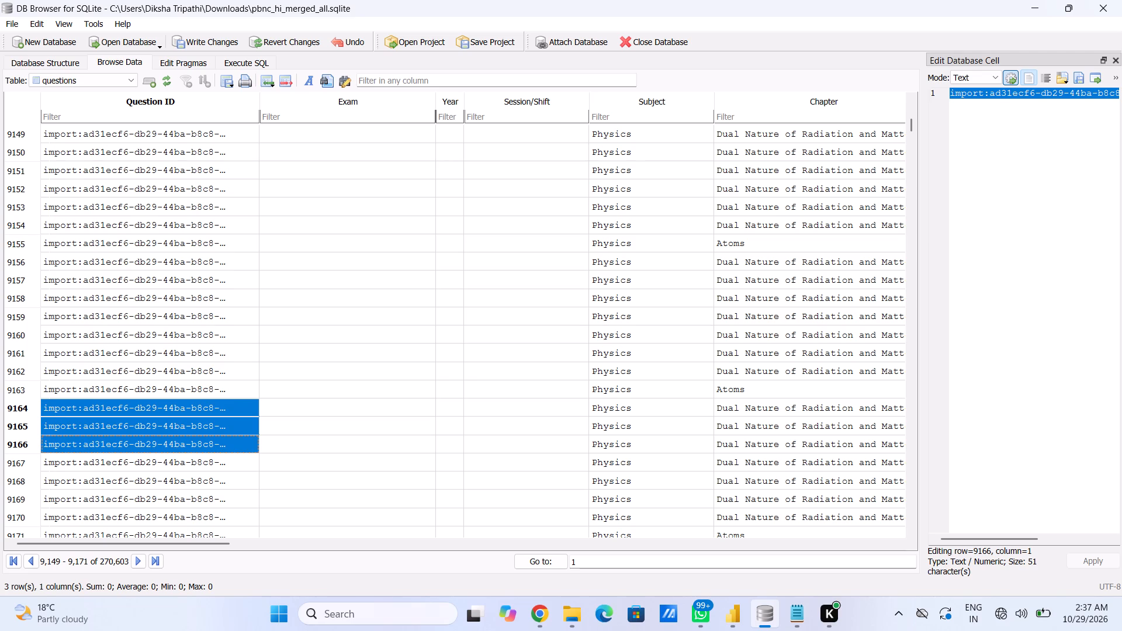
click(799, 616)
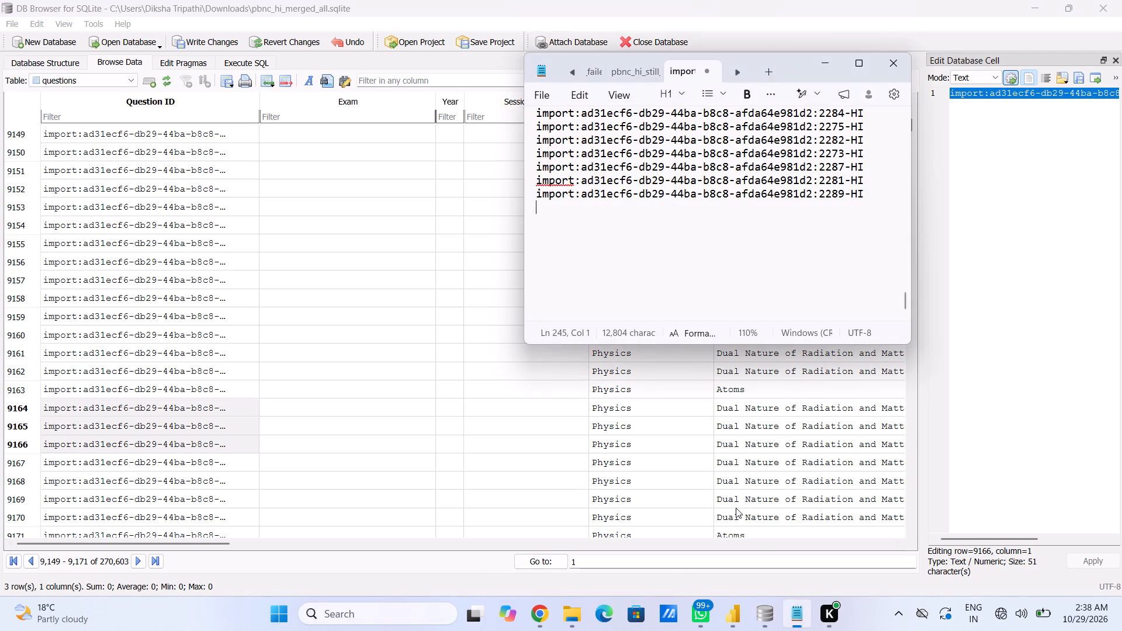
key(ctrl+v)
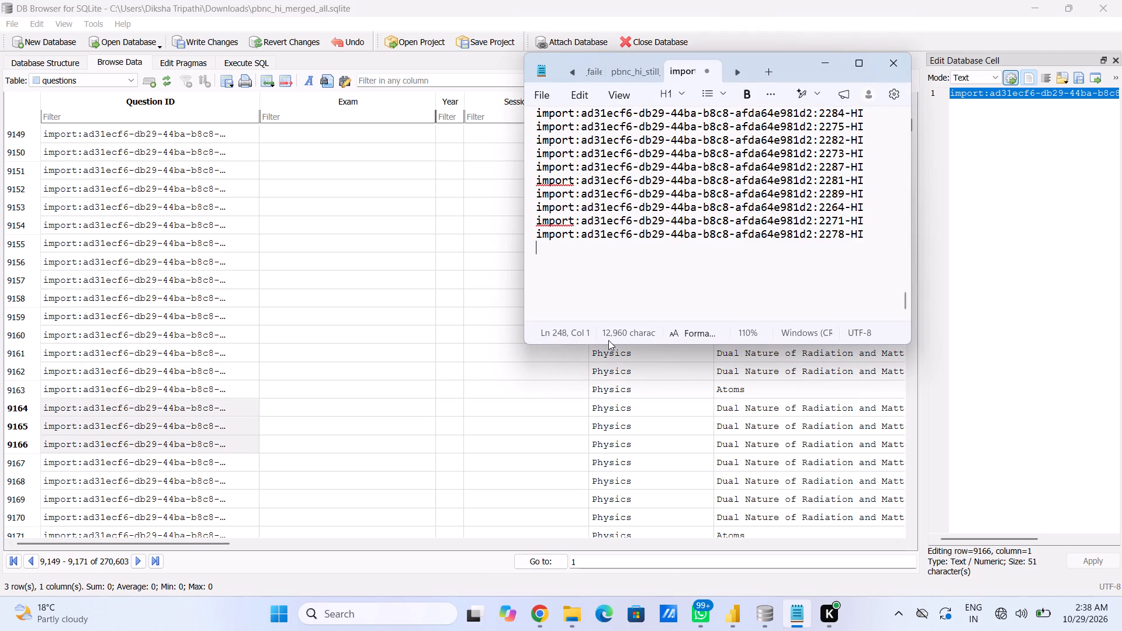
Copy the de-Broglie question in row 9168 into the Notepad list, keeping only its import ID ending 2277-HI on its own line.
drag(224, 542, 236, 545)
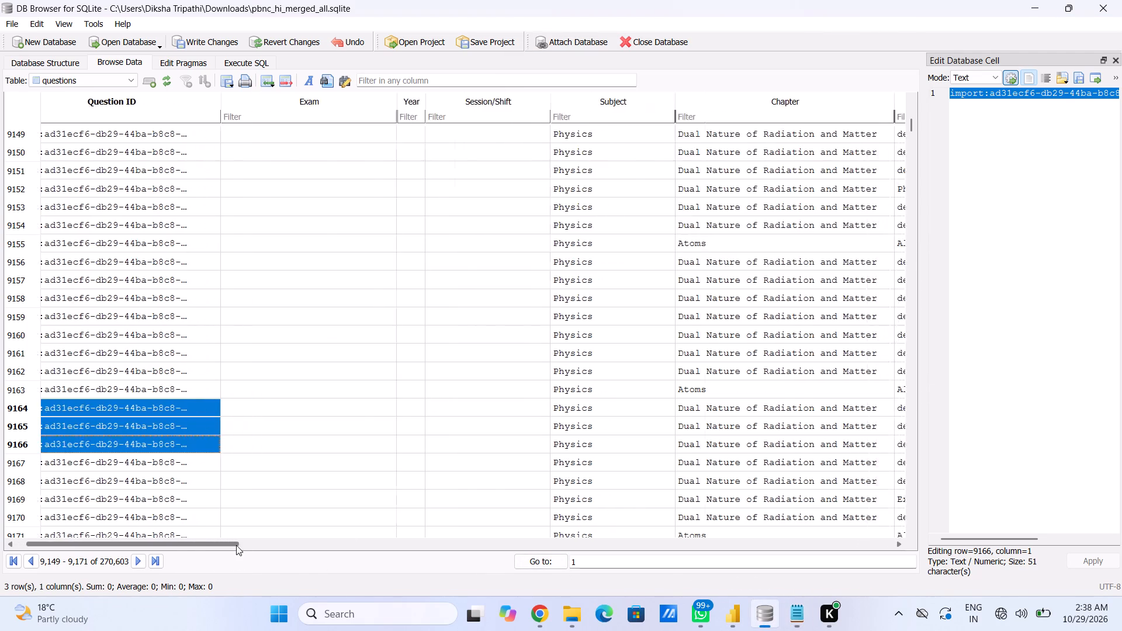
drag(236, 545, 441, 566)
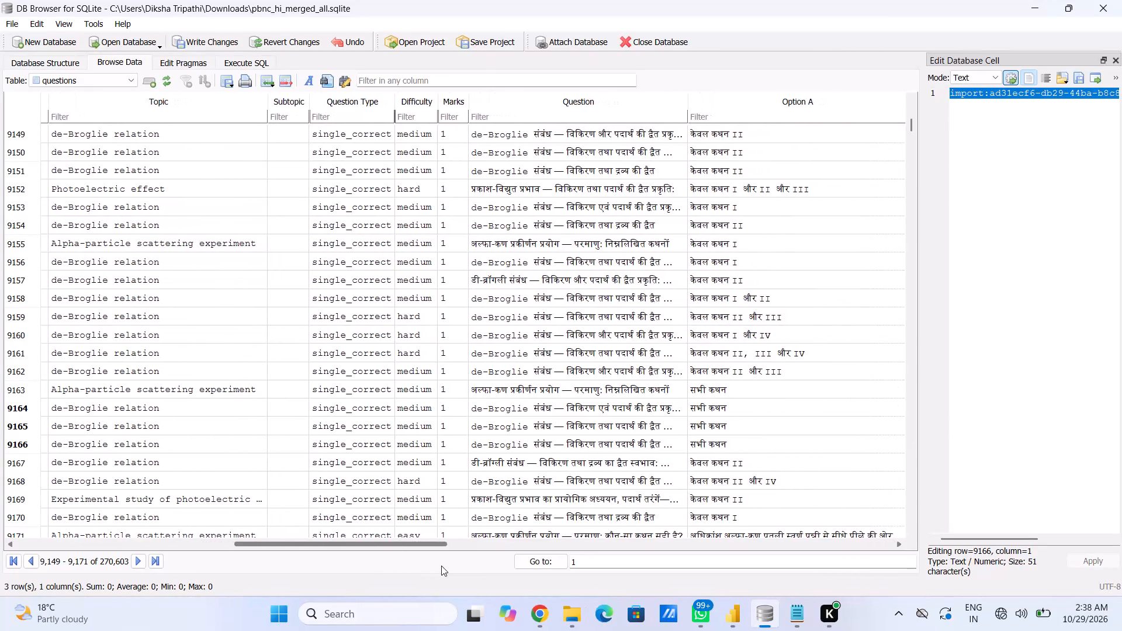
drag(441, 566, 541, 561)
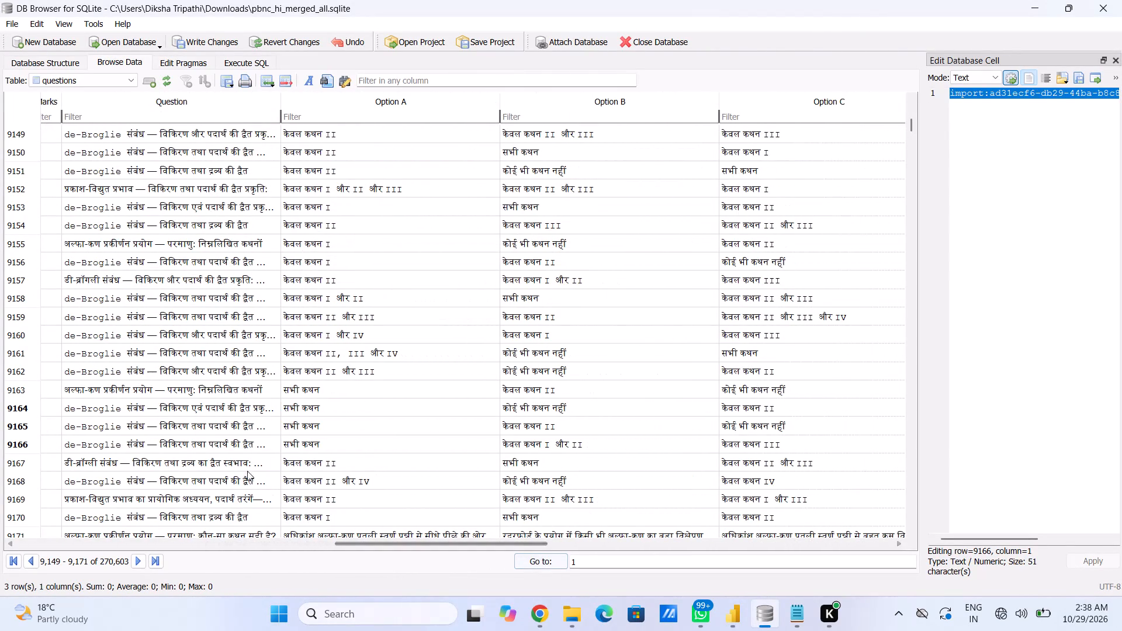
click(19, 481)
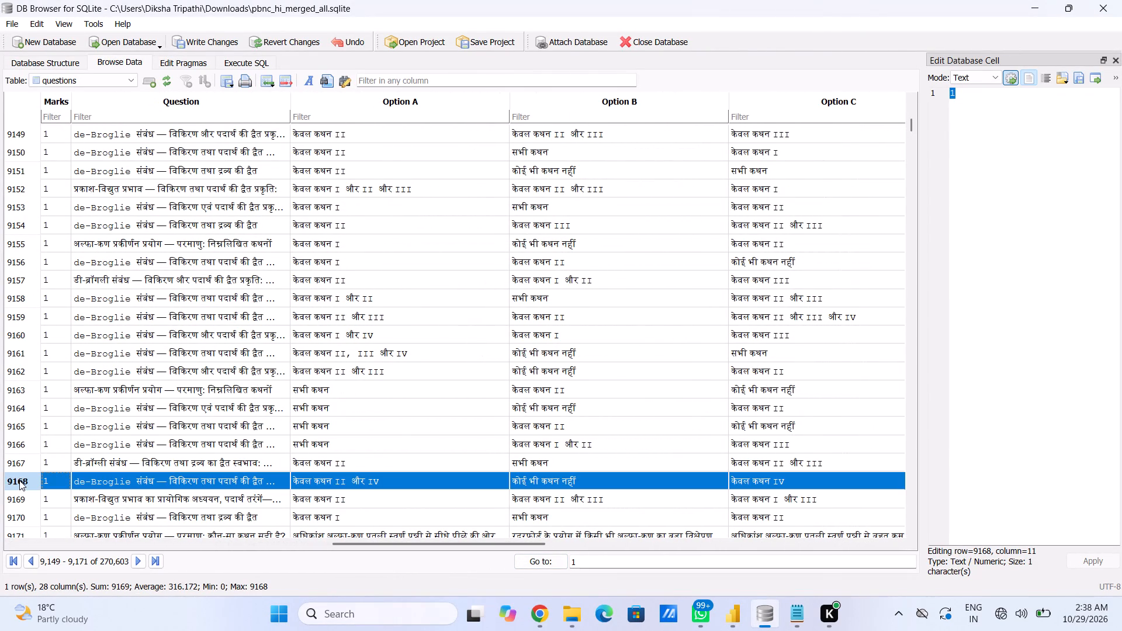
key(ctrl+c)
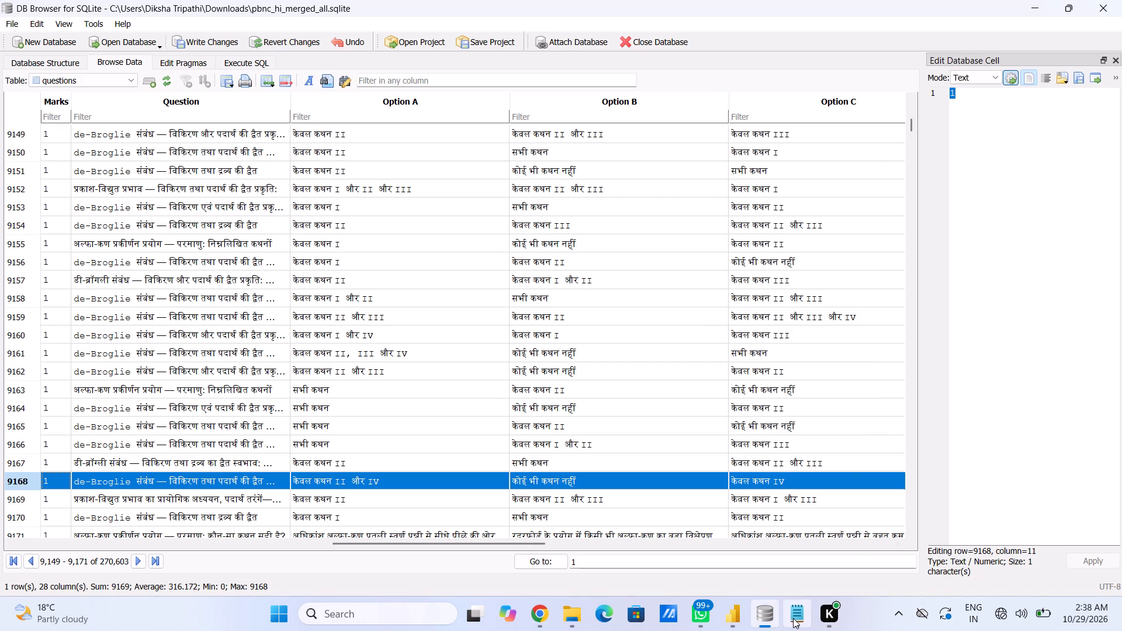
click(794, 616)
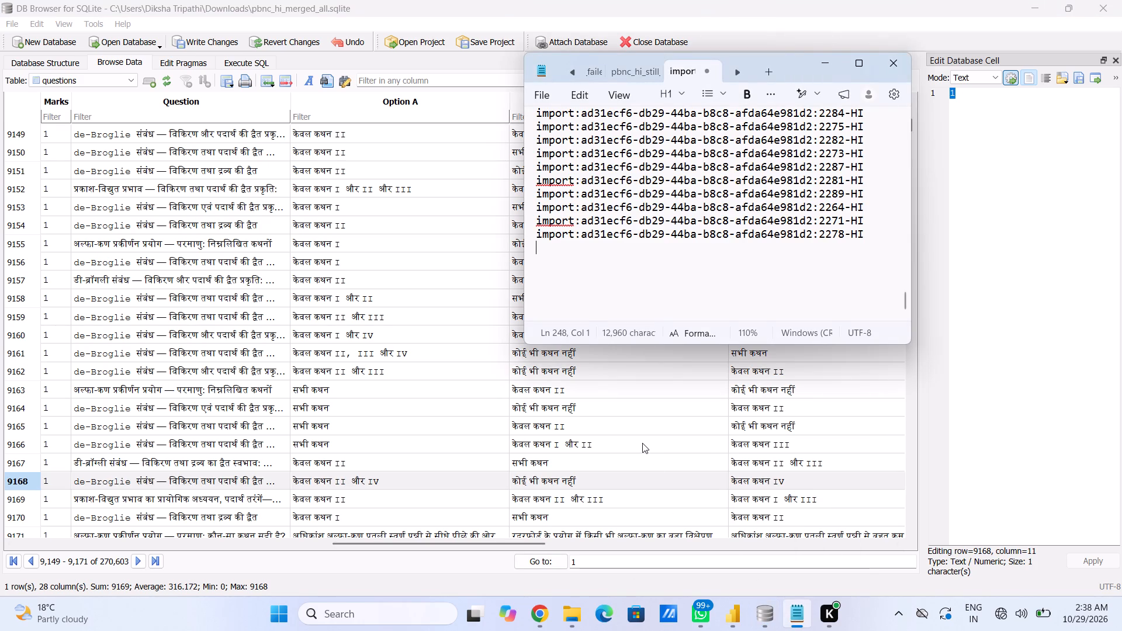
key(ctrl+v)
drag(546, 311, 548, 308)
scroll(548, 308, up, 2)
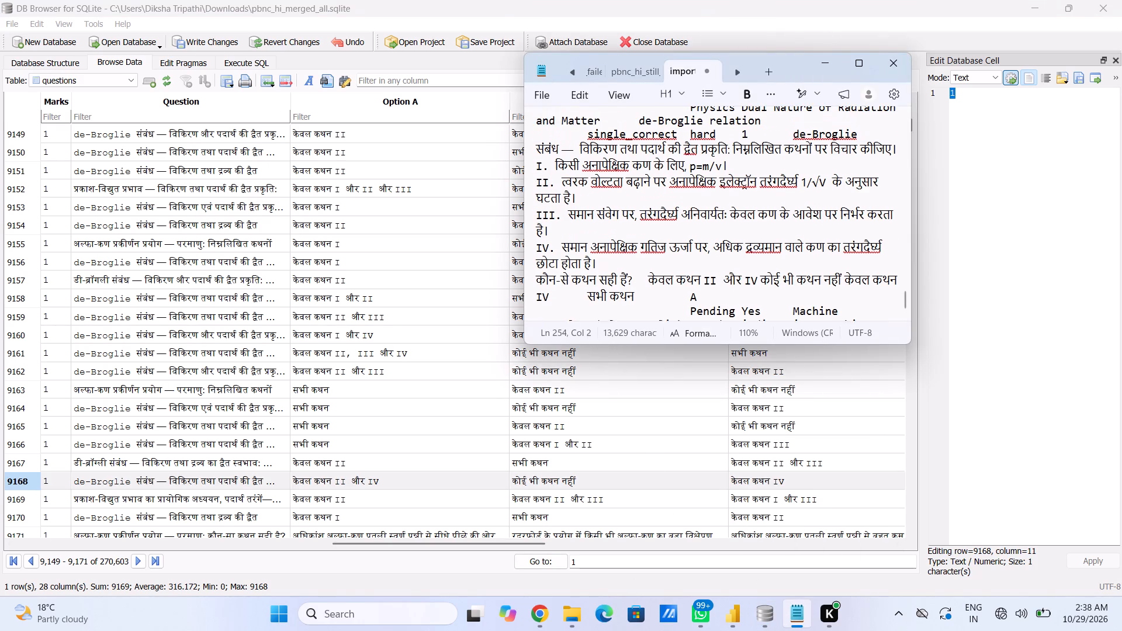
drag(548, 308, 525, 167)
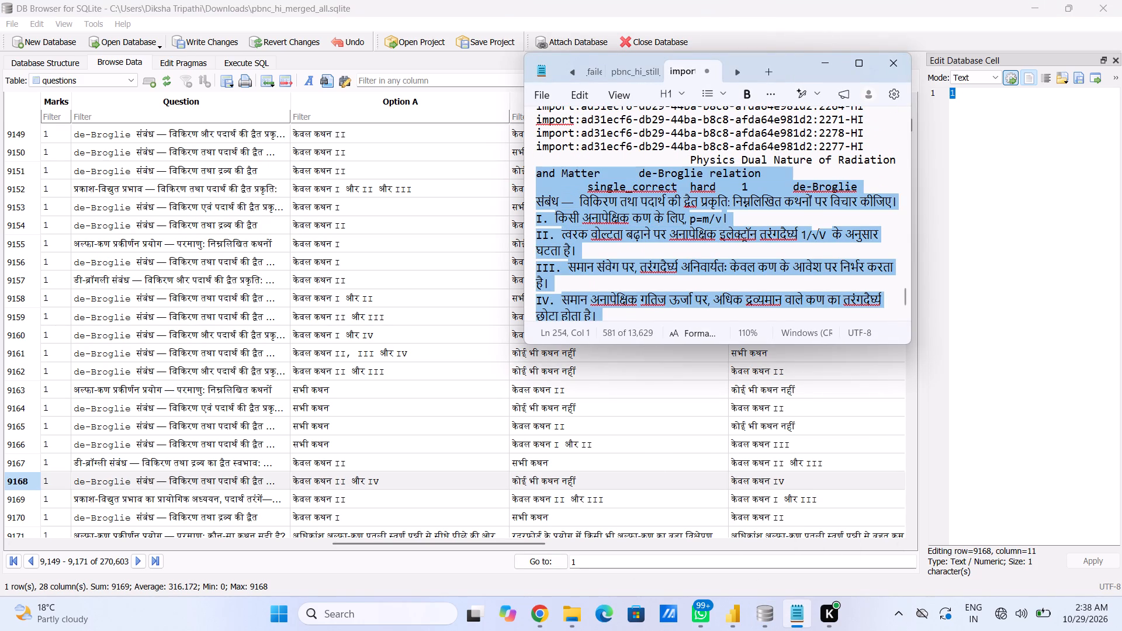
drag(525, 167, 526, 164)
key(BackSpace)
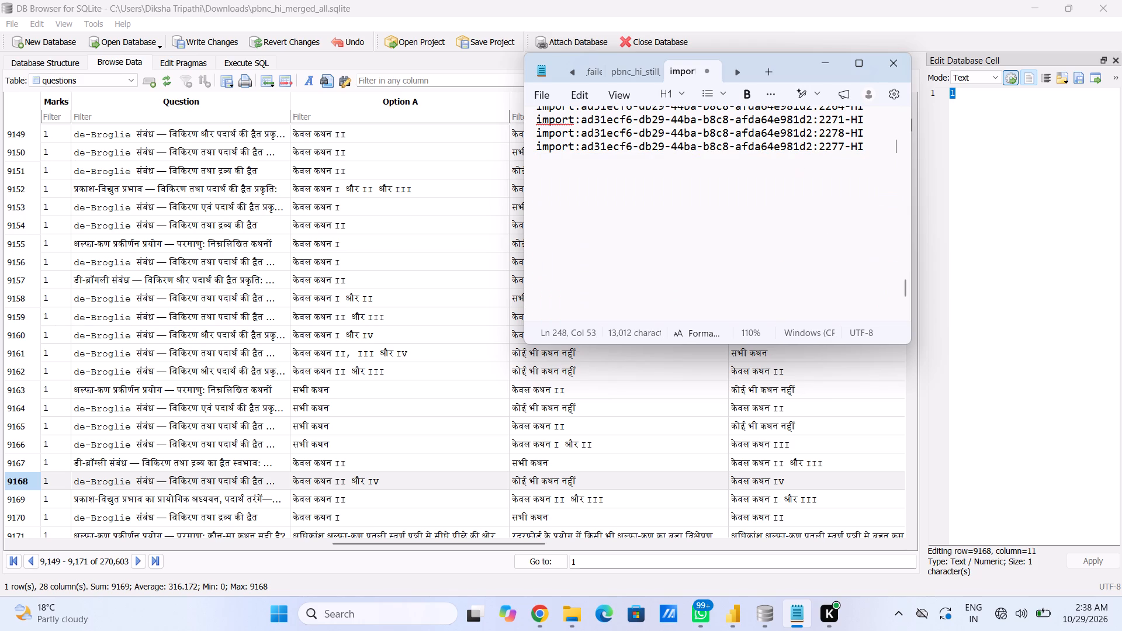
key(Return)
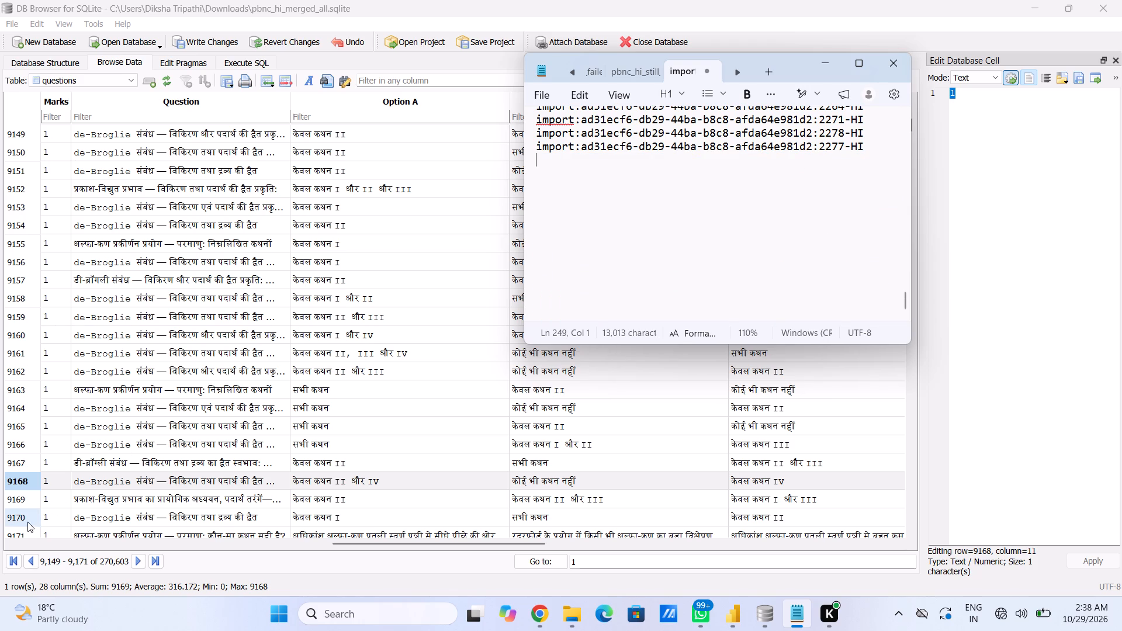
Copy the de-Broglie question in row 9170 into the Notepad list, keeping only its import ID ending 2286-HI on its own line.
click(25, 514)
key(ctrl+c)
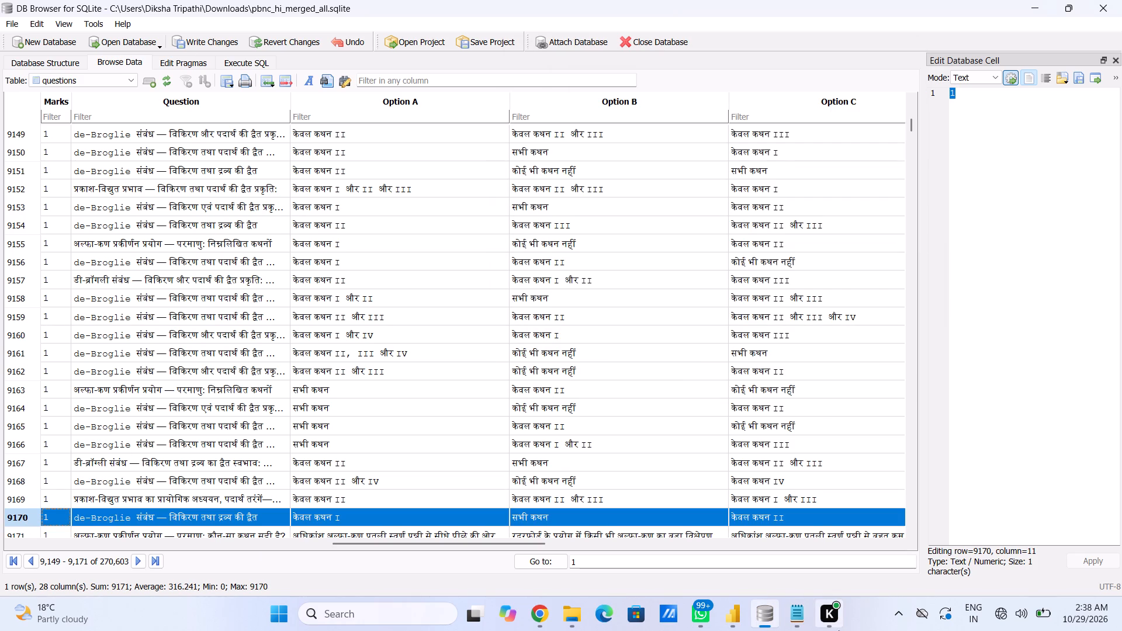
click(800, 623)
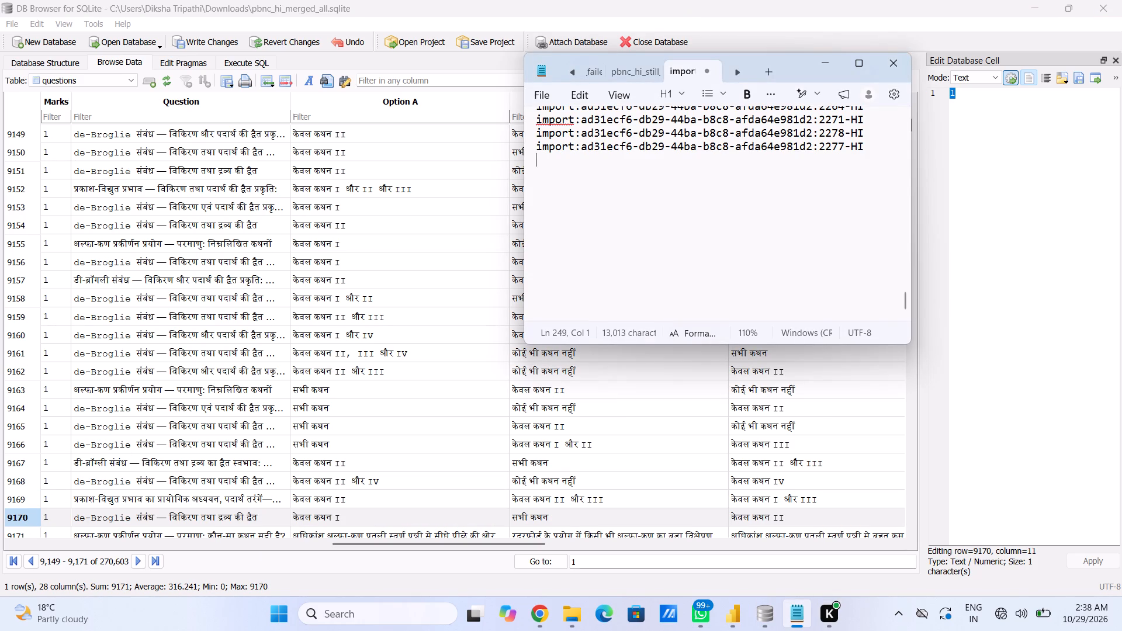
key(ctrl+v)
drag(541, 304, 544, 245)
scroll(542, 300, up, 2)
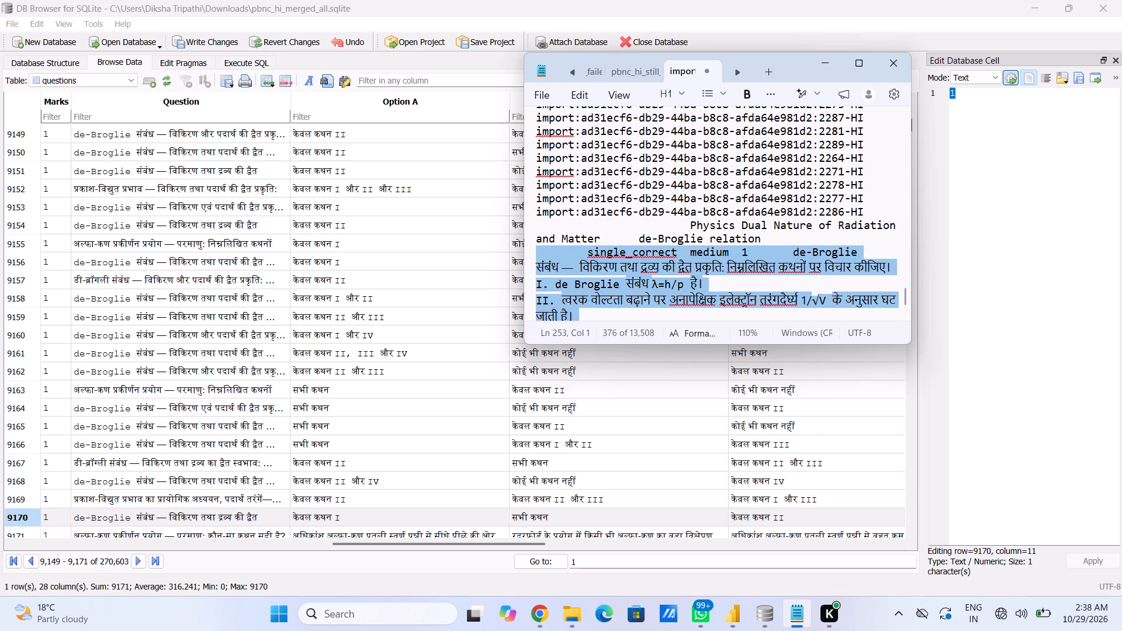
drag(544, 245, 535, 229)
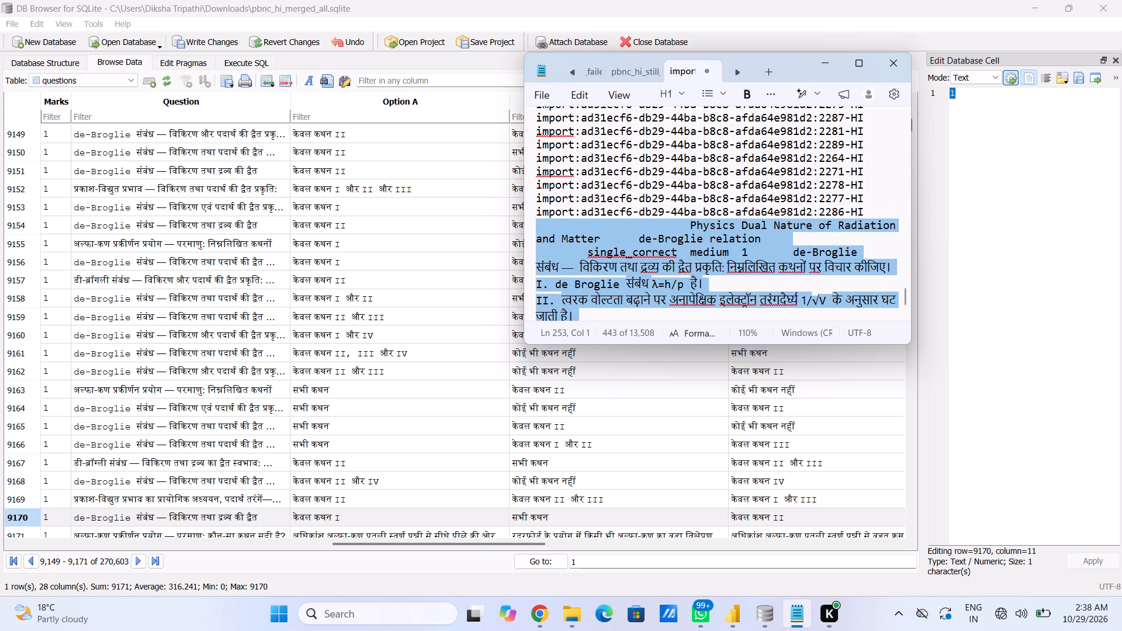
key(BackSpace)
key(Return)
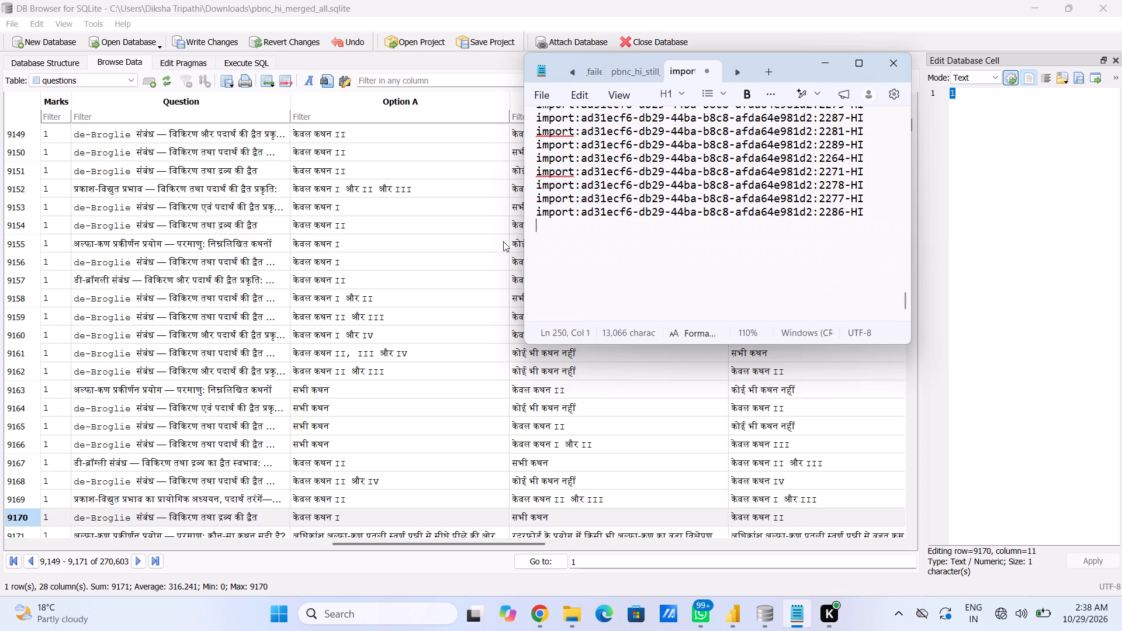
Copy the de-Broglie question in row 9174 into the Notepad list, keeping only its import ID ending 2288-HI on its own line.
scroll(220, 424, down, 2)
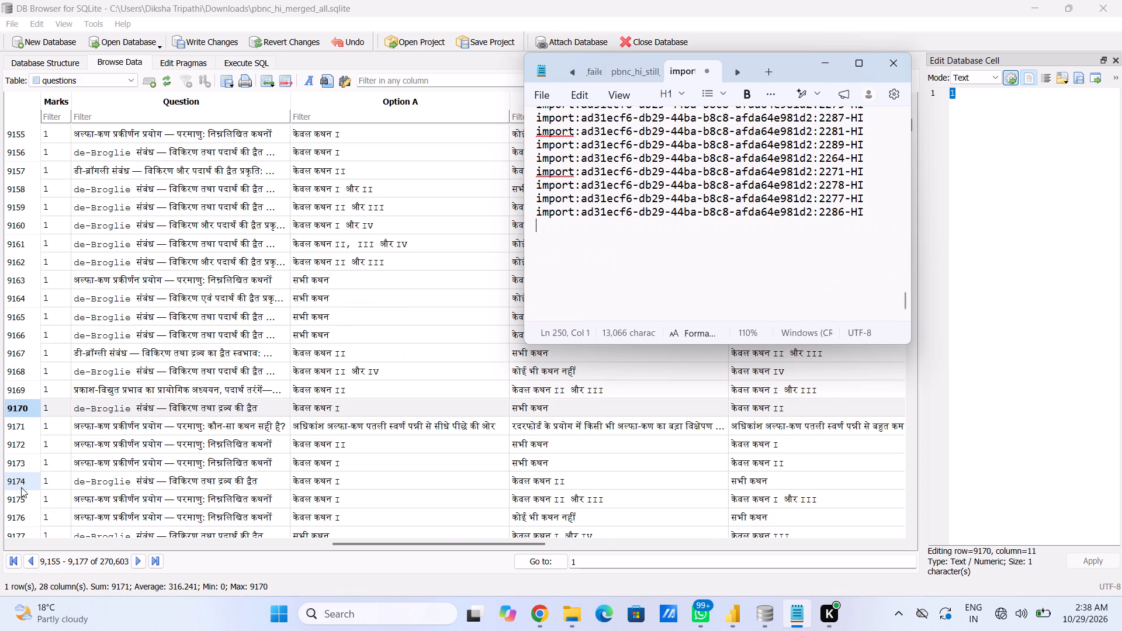
click(18, 483)
key(ctrl+c)
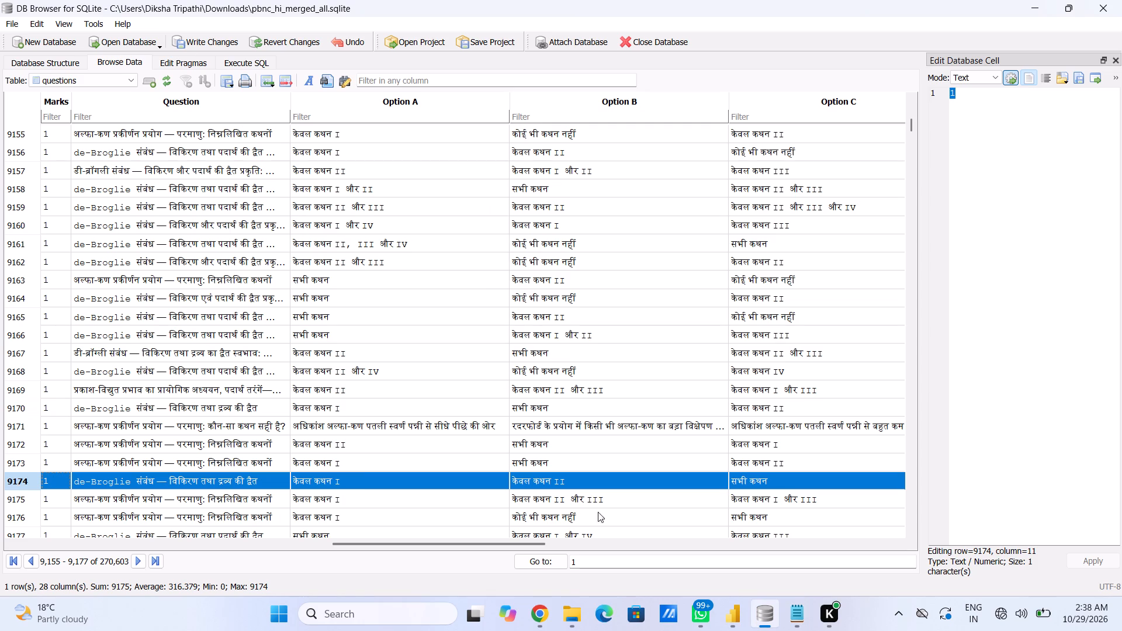
click(802, 616)
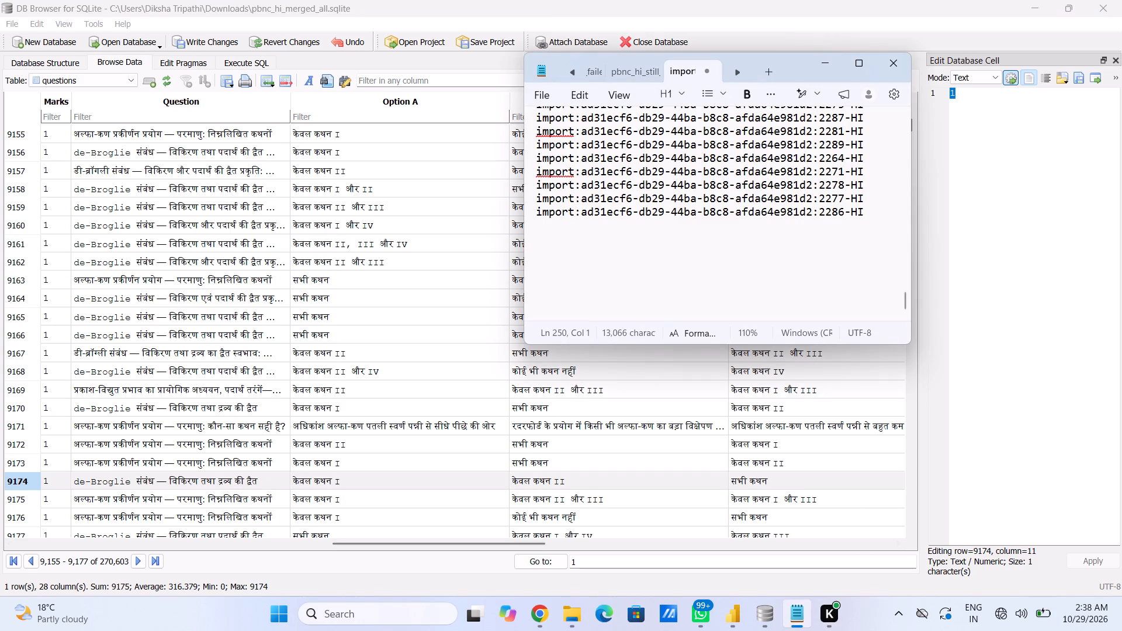
key(ctrl+v)
drag(543, 315, 538, 275)
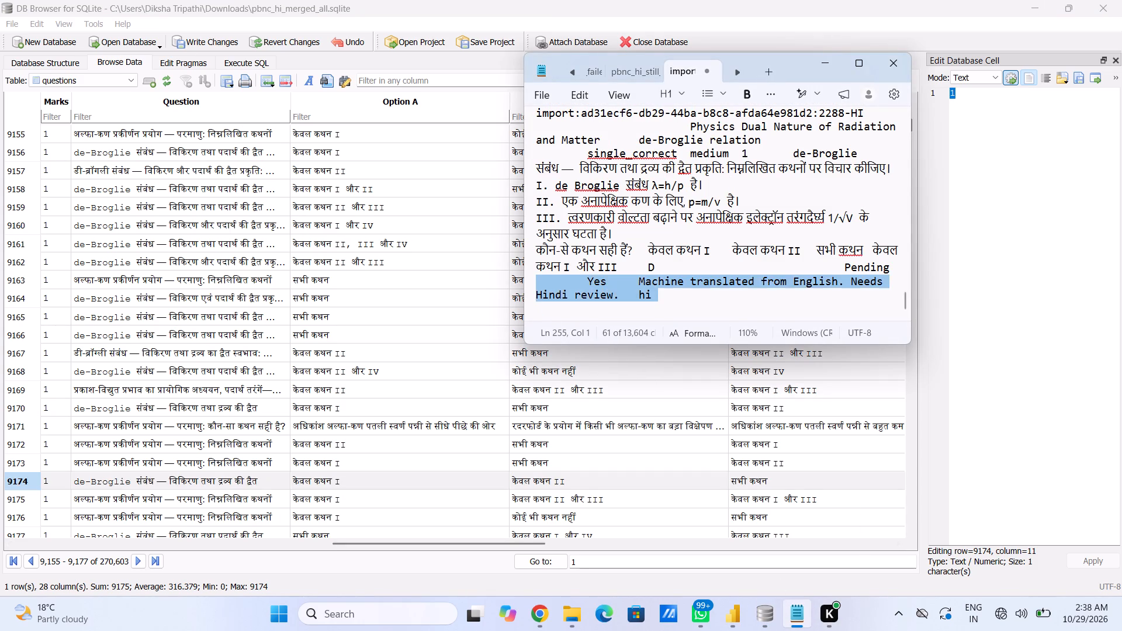
drag(538, 275, 526, 172)
scroll(538, 273, up, 1)
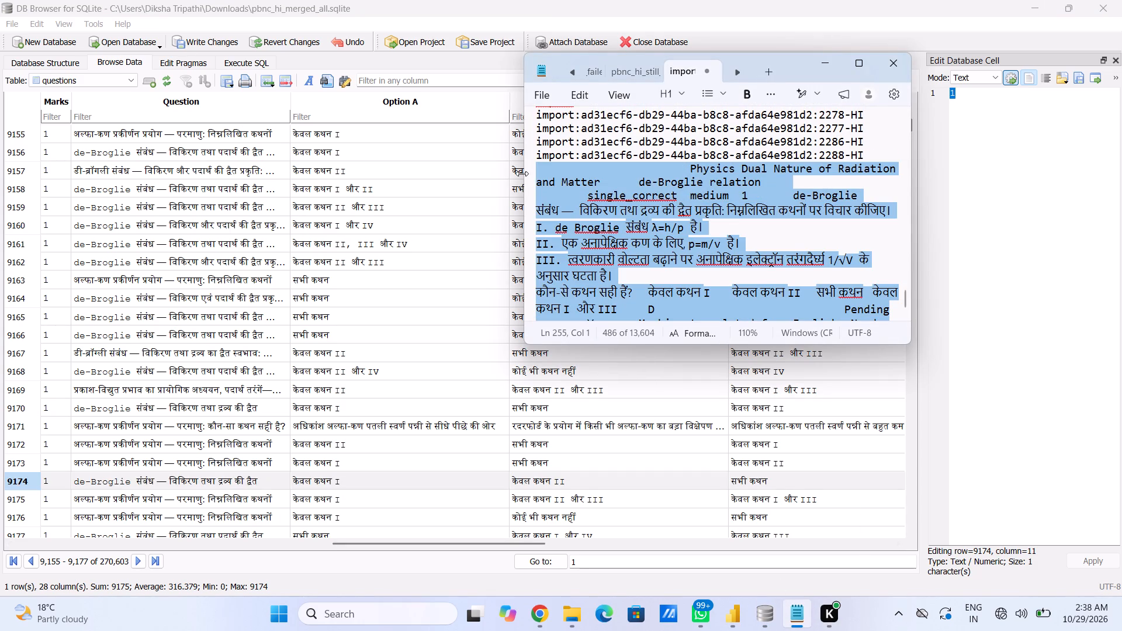
key(BackSpace)
key(Return)
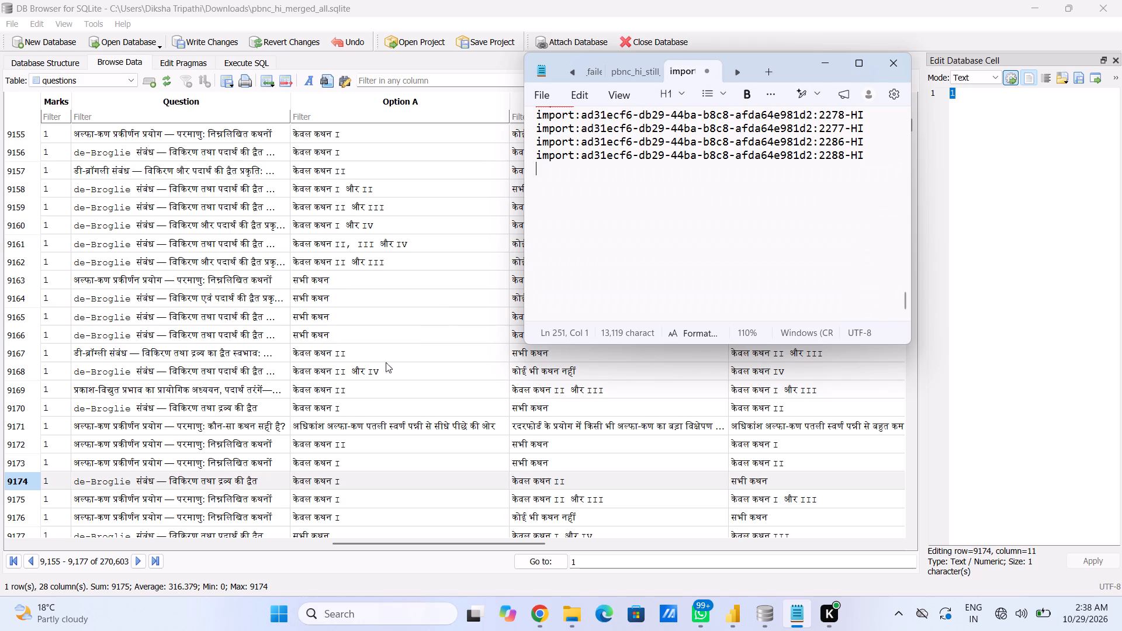
Copy the de-Broglie question in row 9177 into the Notepad list, keeping only its import ID ending 2276-HI on its own line.
click(29, 532)
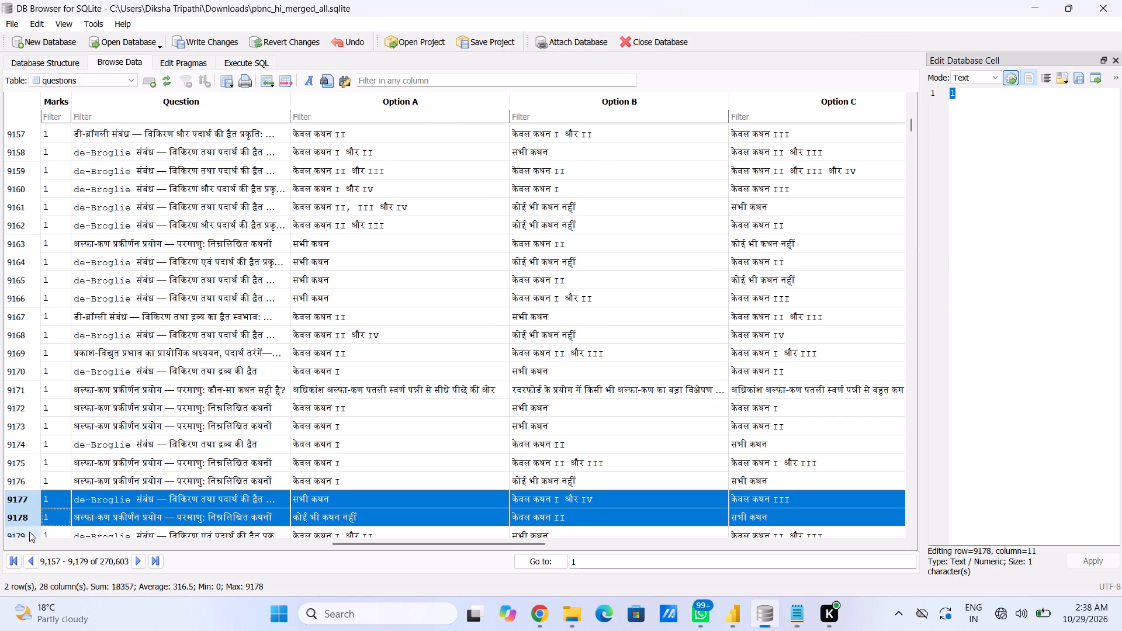
click(27, 501)
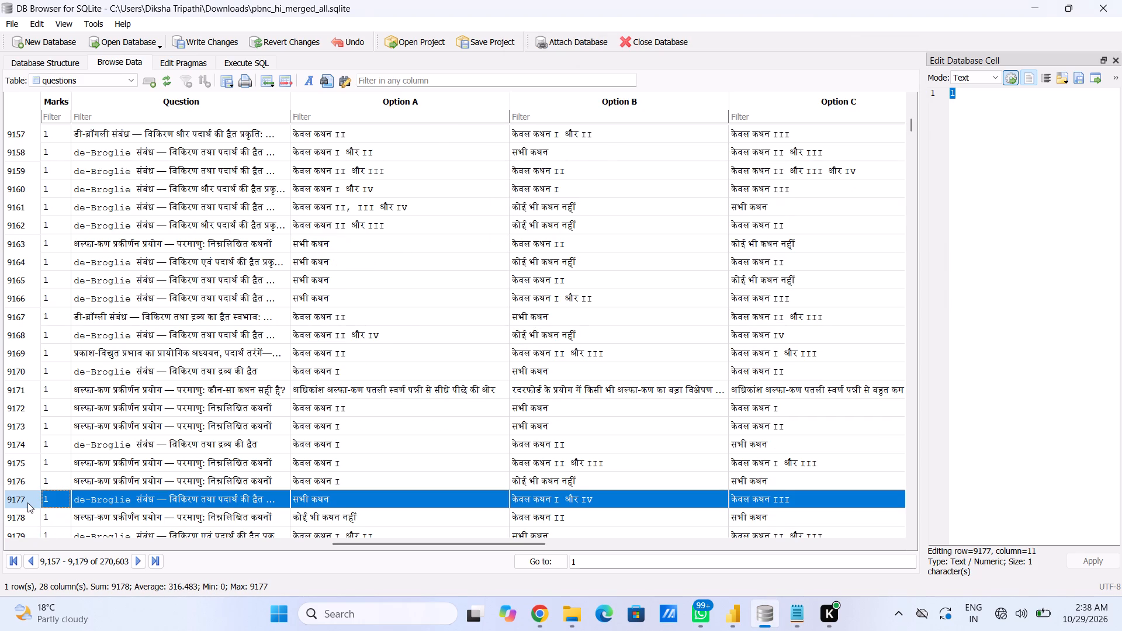
key(ctrl+c)
click(803, 619)
key(ctrl+v)
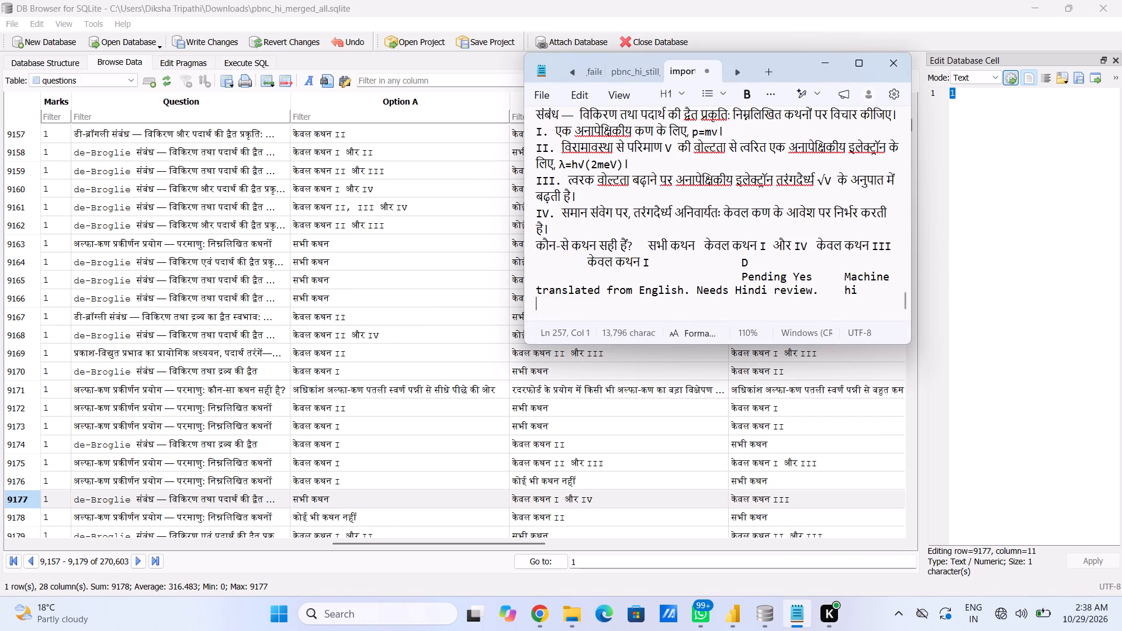
drag(544, 308, 543, 166)
scroll(545, 294, up, 2)
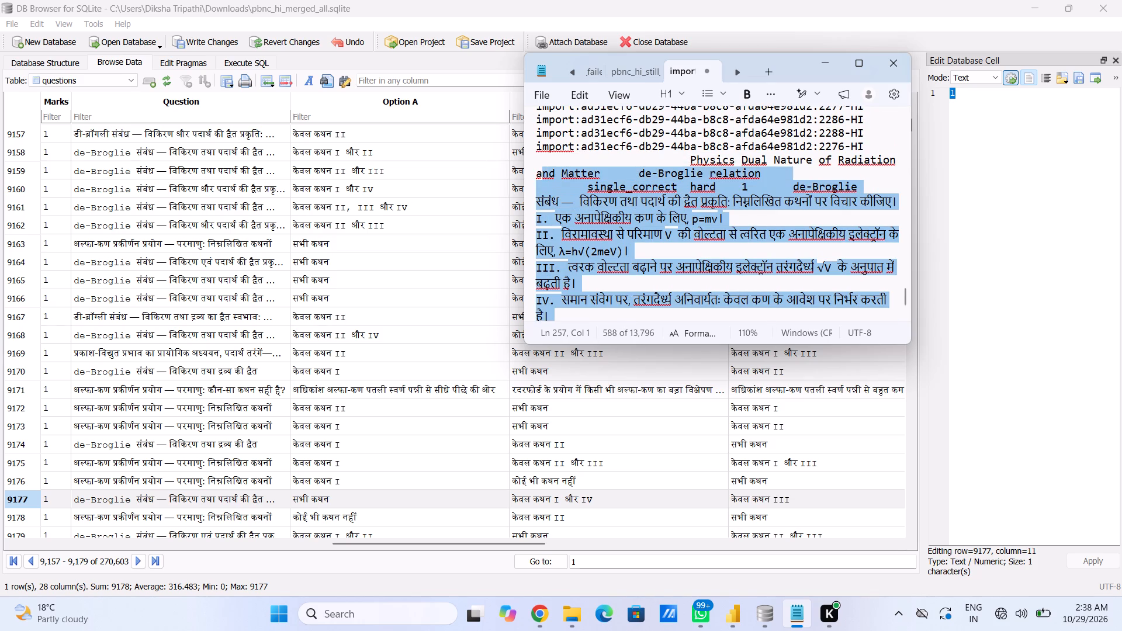
drag(543, 166, 539, 161)
key(BackSpace)
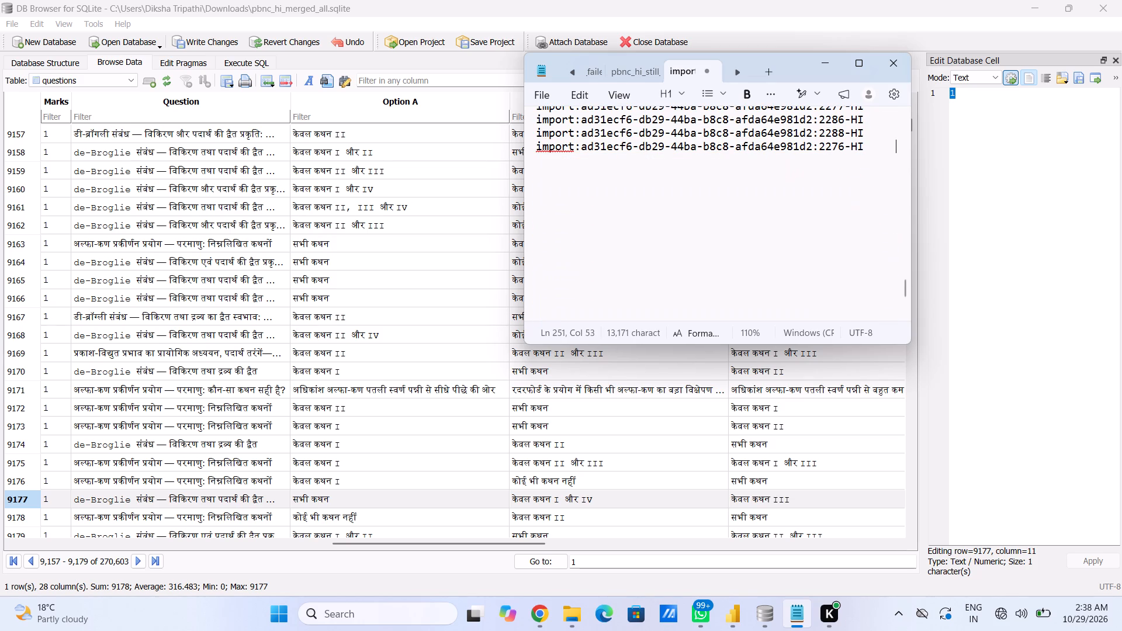
key(Return)
Copy the question IDs of the de-Broglie questions in rows 9179 and 9180 into the Notepad list.
scroll(91, 385, down, 3)
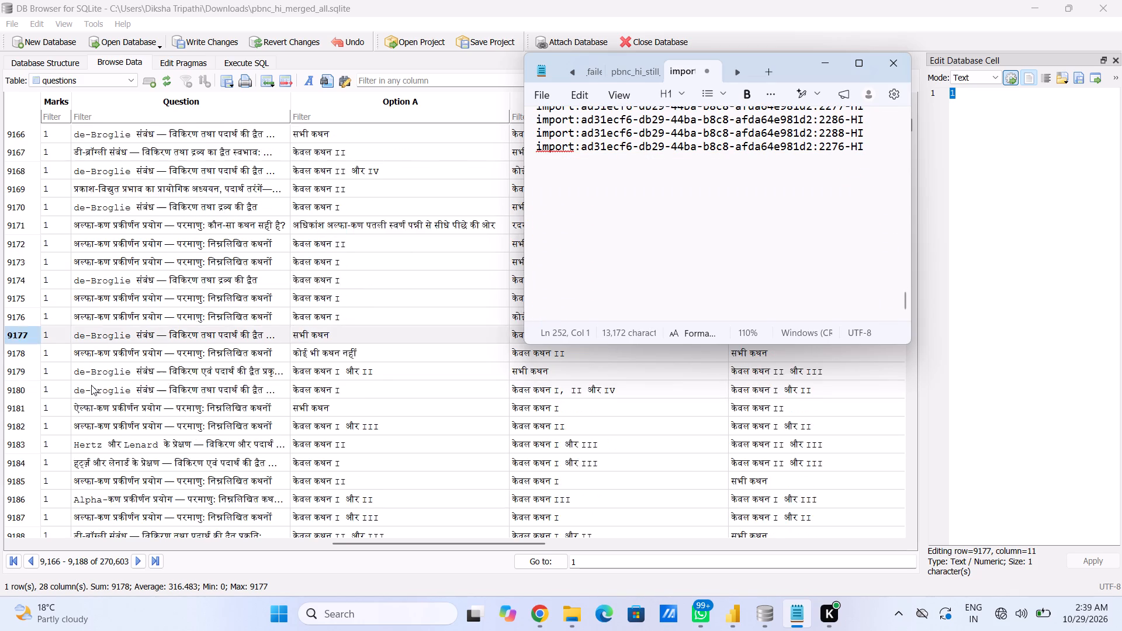
scroll(91, 385, down, 3)
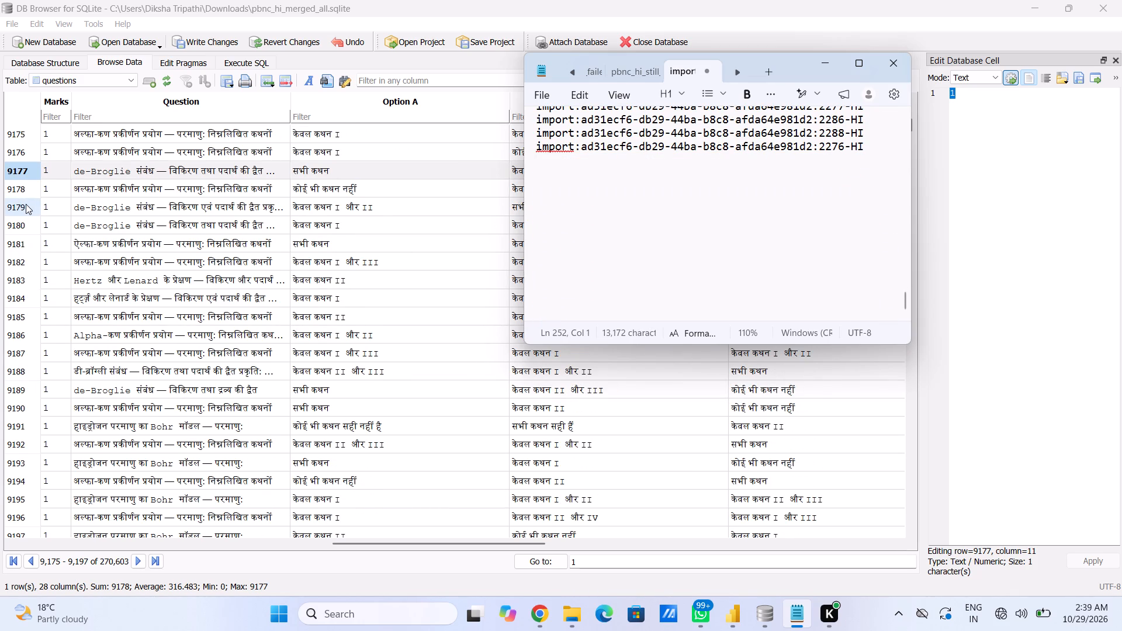
click(26, 204)
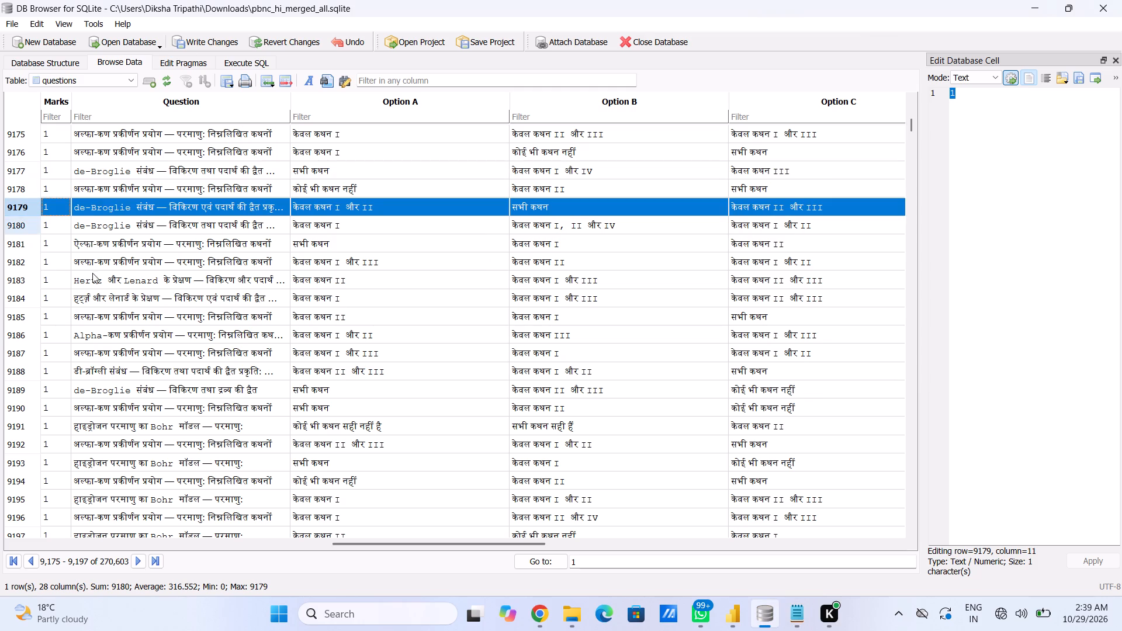
drag(387, 542, 167, 556)
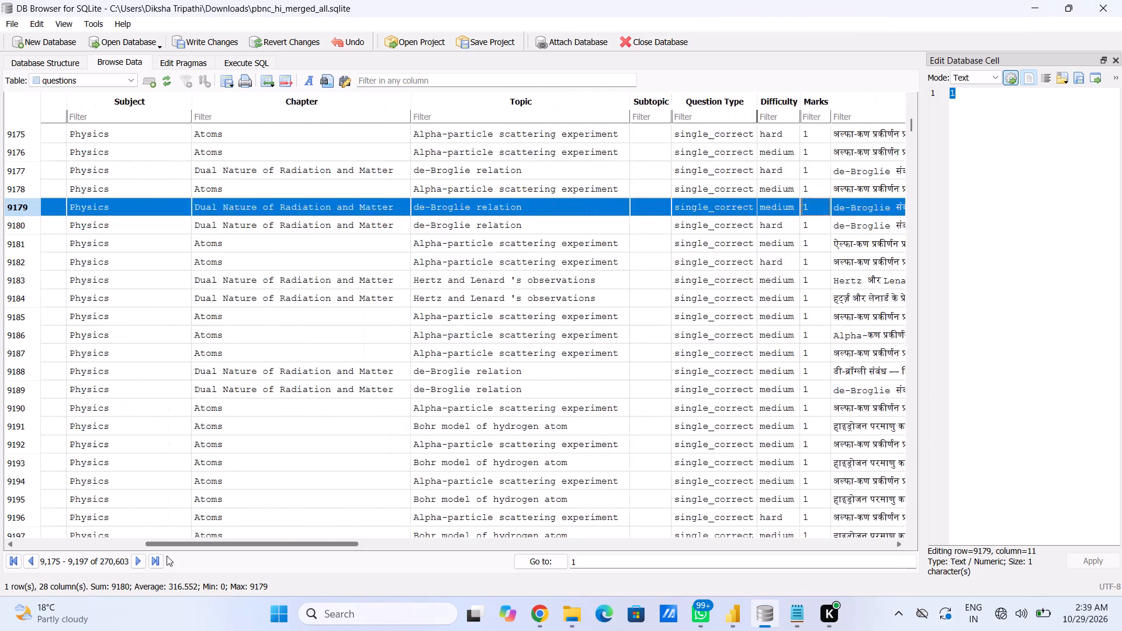
drag(167, 556, 19, 554)
click(95, 202)
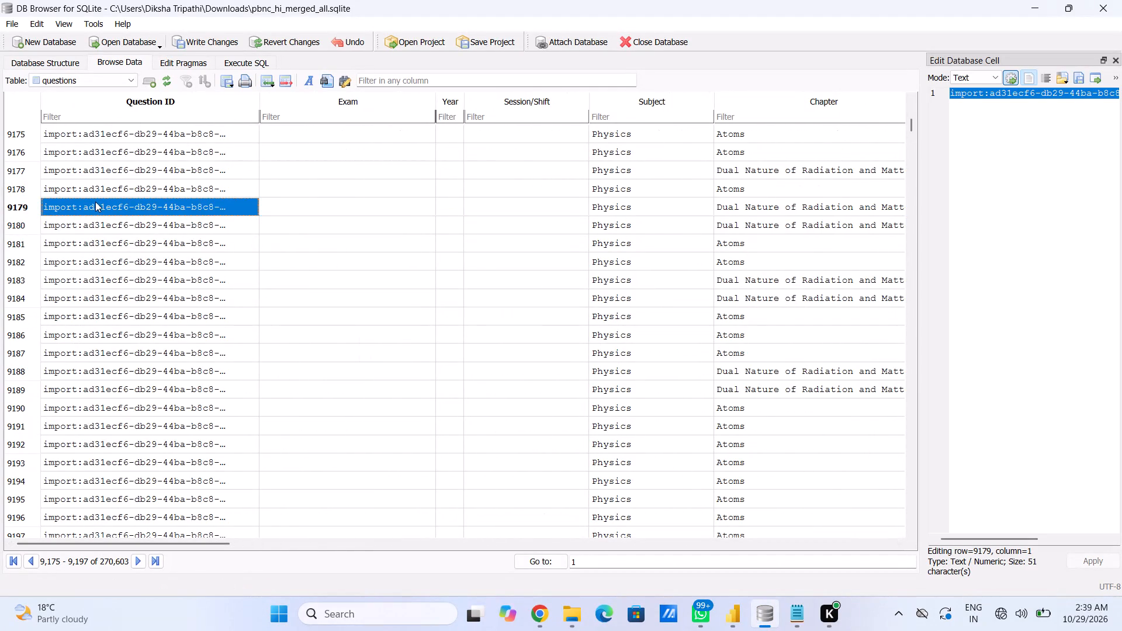
drag(95, 202, 104, 228)
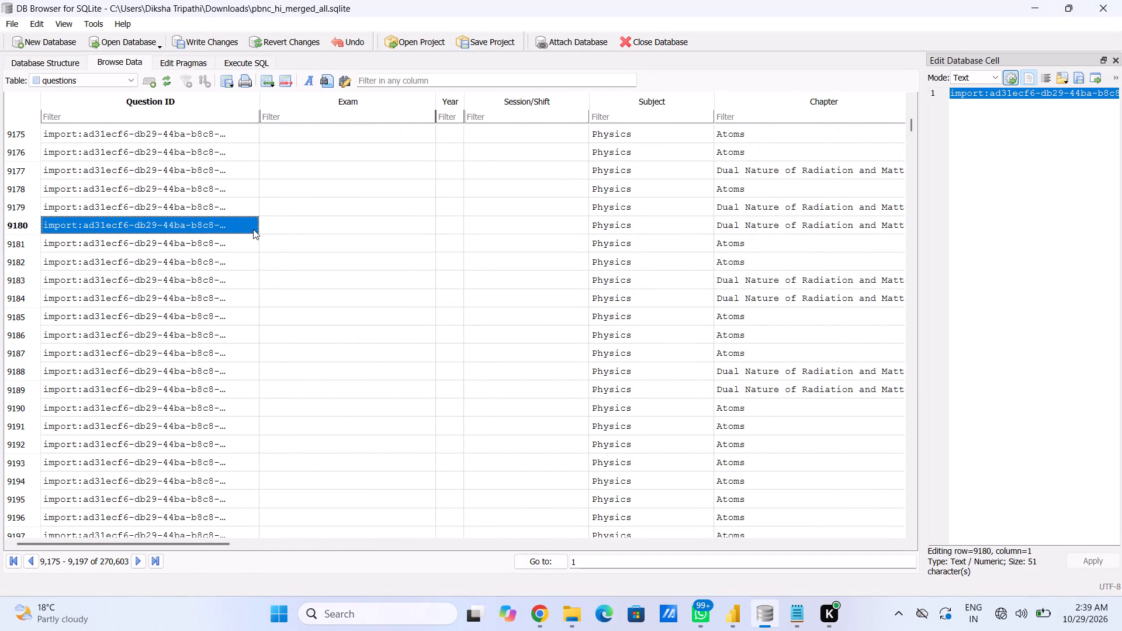
click(253, 229)
drag(251, 226, 253, 211)
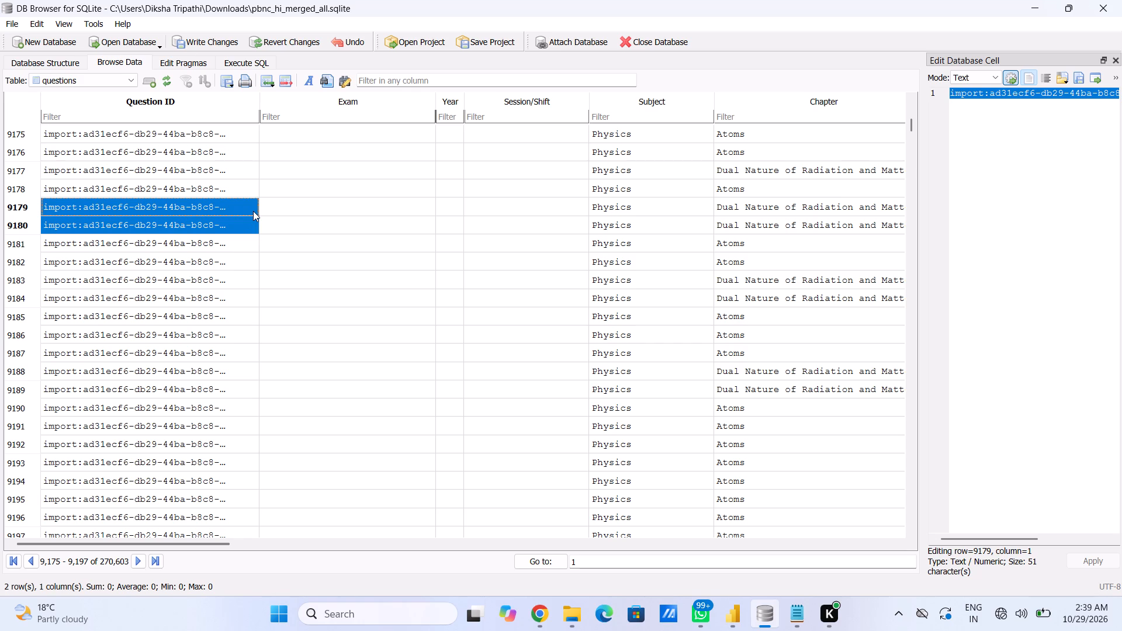
key(ctrl+c)
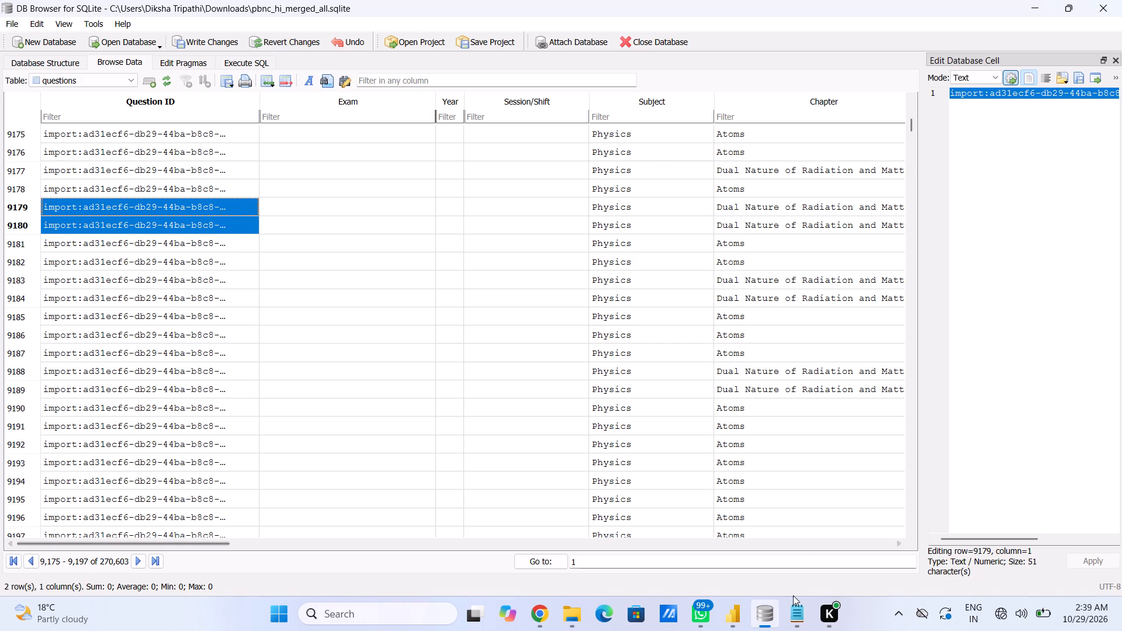
click(788, 616)
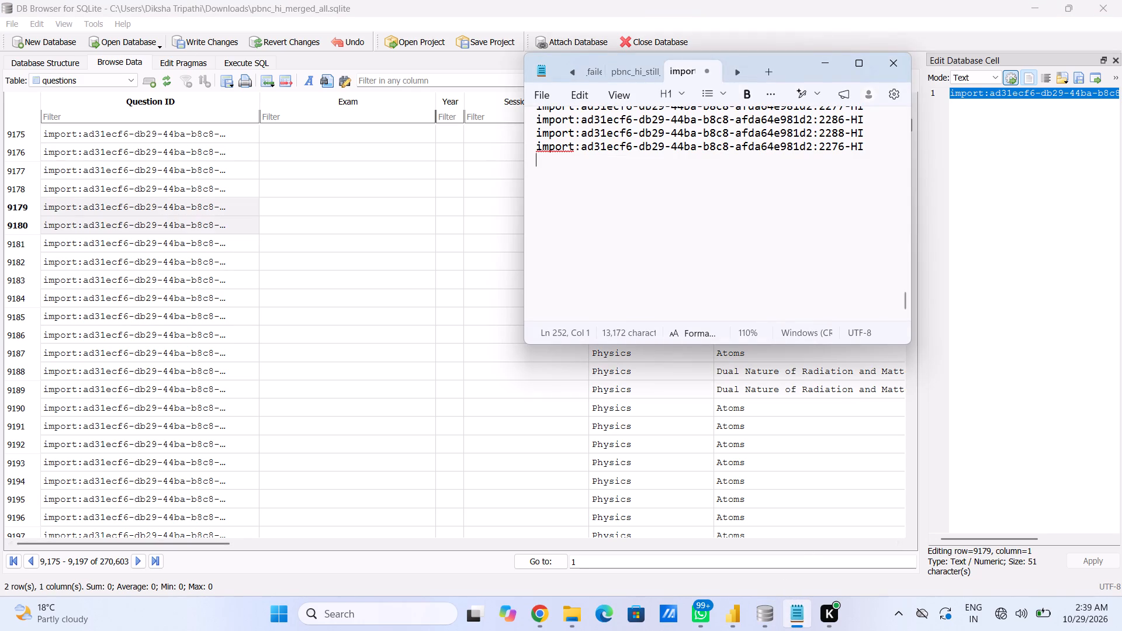
key(ctrl+v)
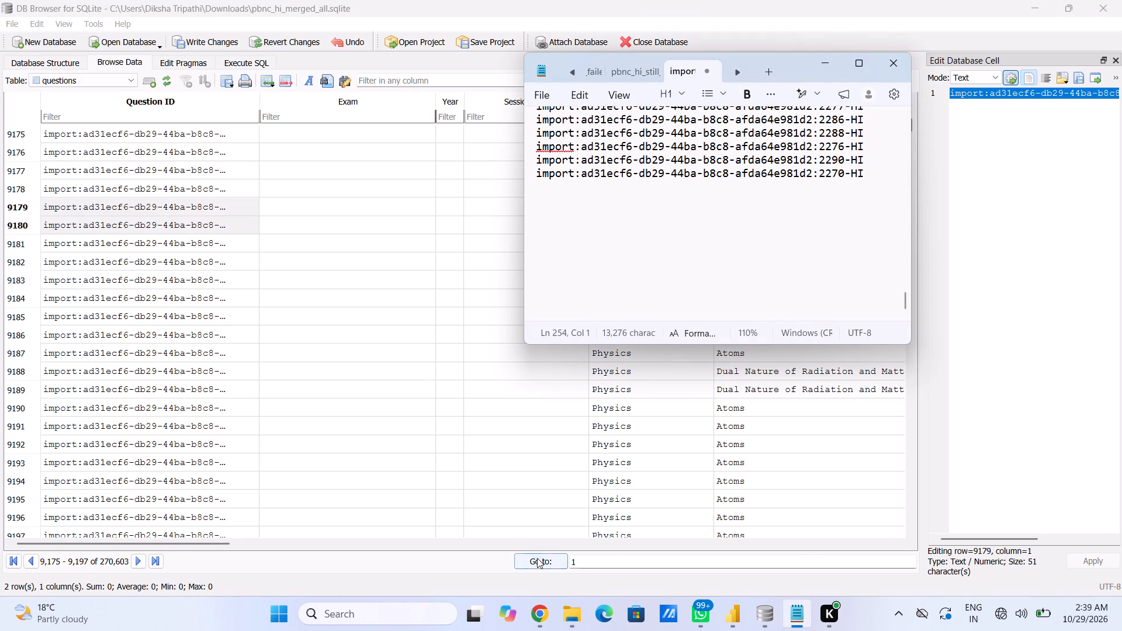
Copy the Hertz and Lenard question in row 9183 into the Notepad list, keeping only its import ID ending 2223-HI.
drag(219, 543, 289, 549)
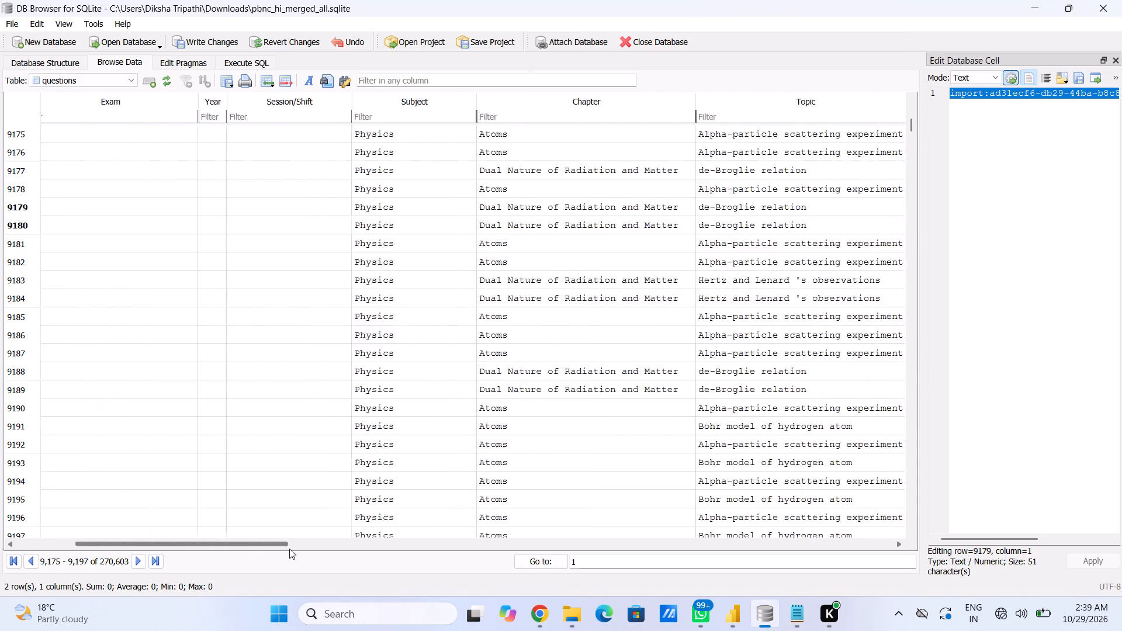
drag(289, 549, 527, 592)
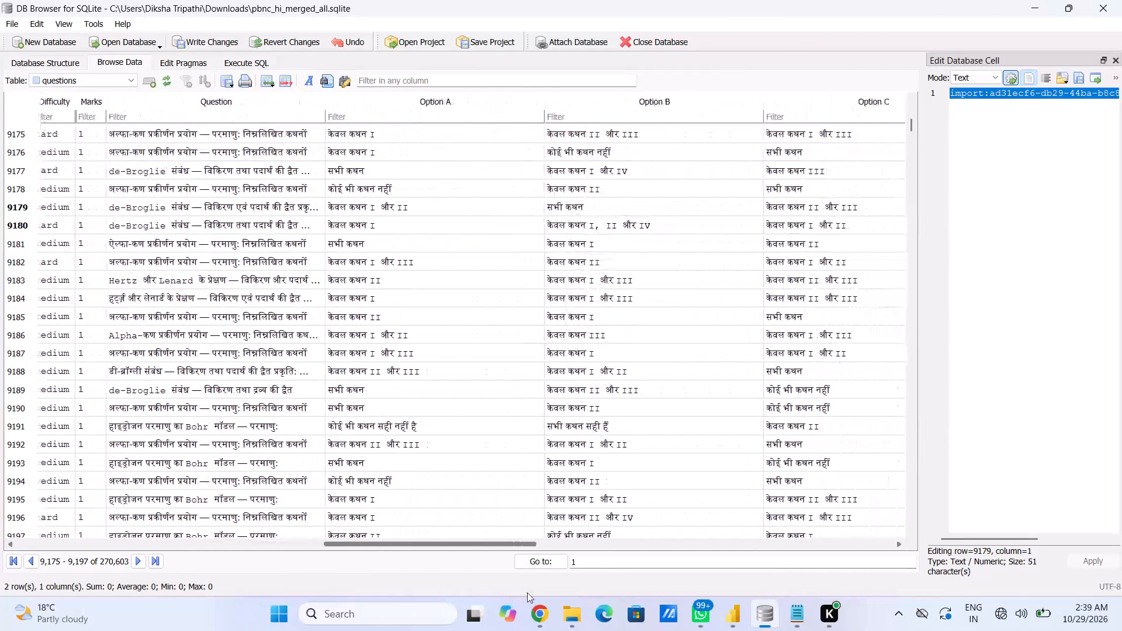
drag(527, 592, 536, 593)
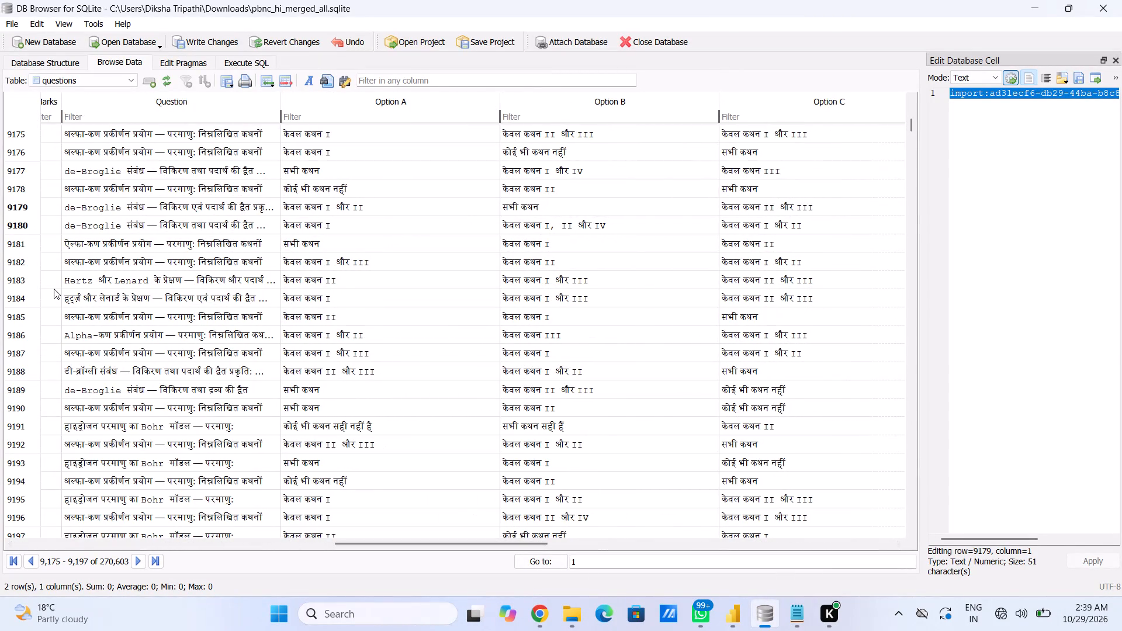
click(441, 542)
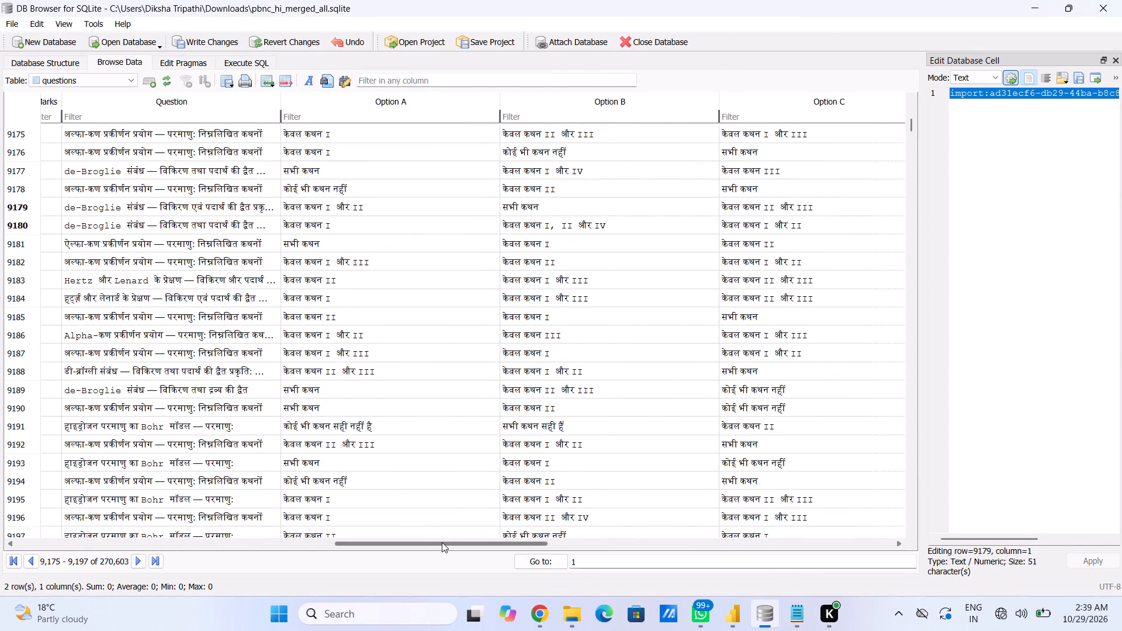
click(27, 282)
key(ctrl+c)
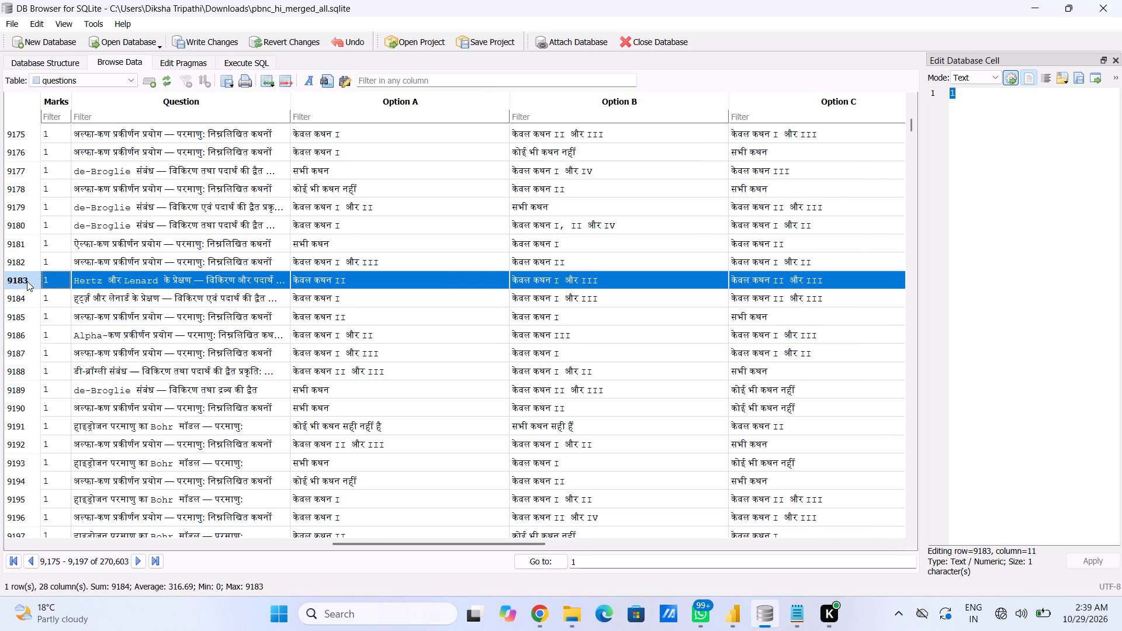
click(798, 619)
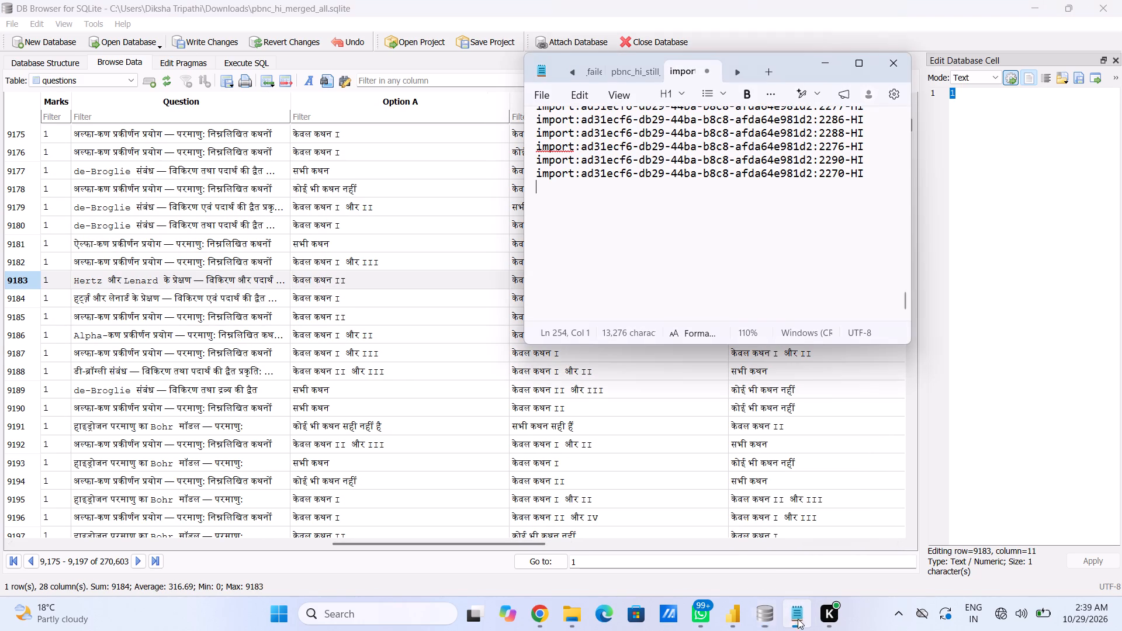
key(ctrl+v)
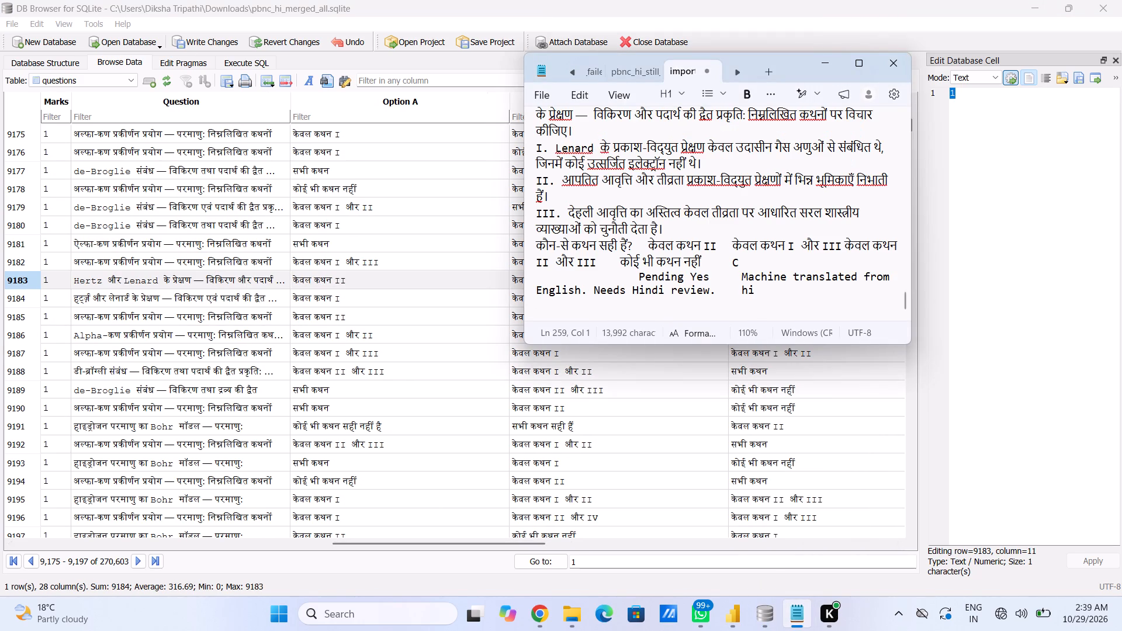
drag(545, 310, 542, 192)
scroll(545, 304, up, 2)
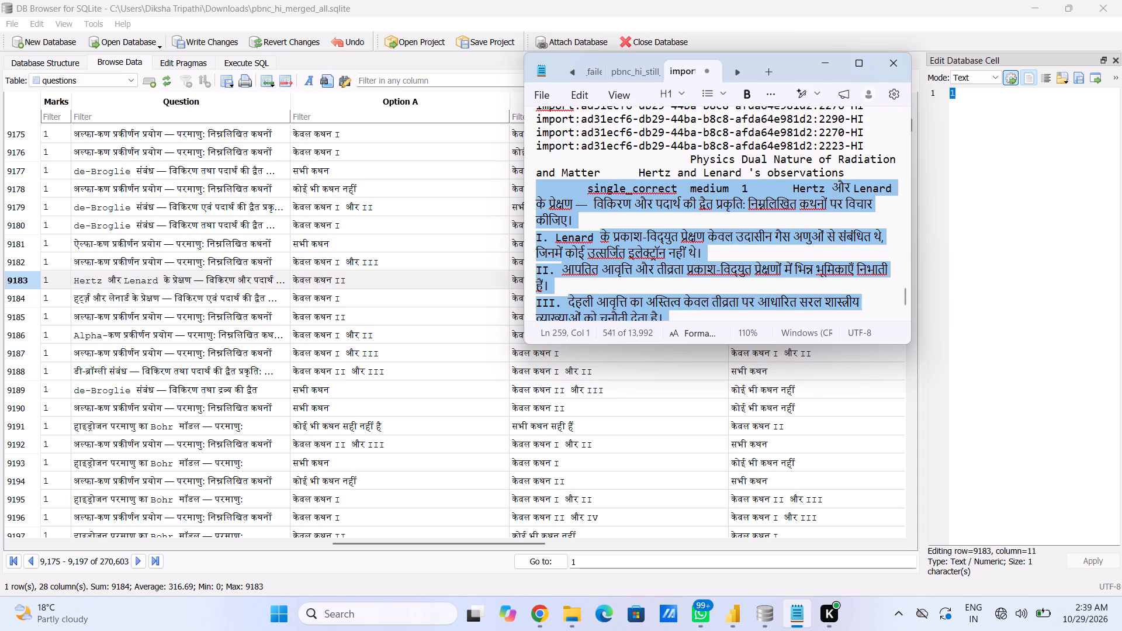
drag(542, 192, 541, 161)
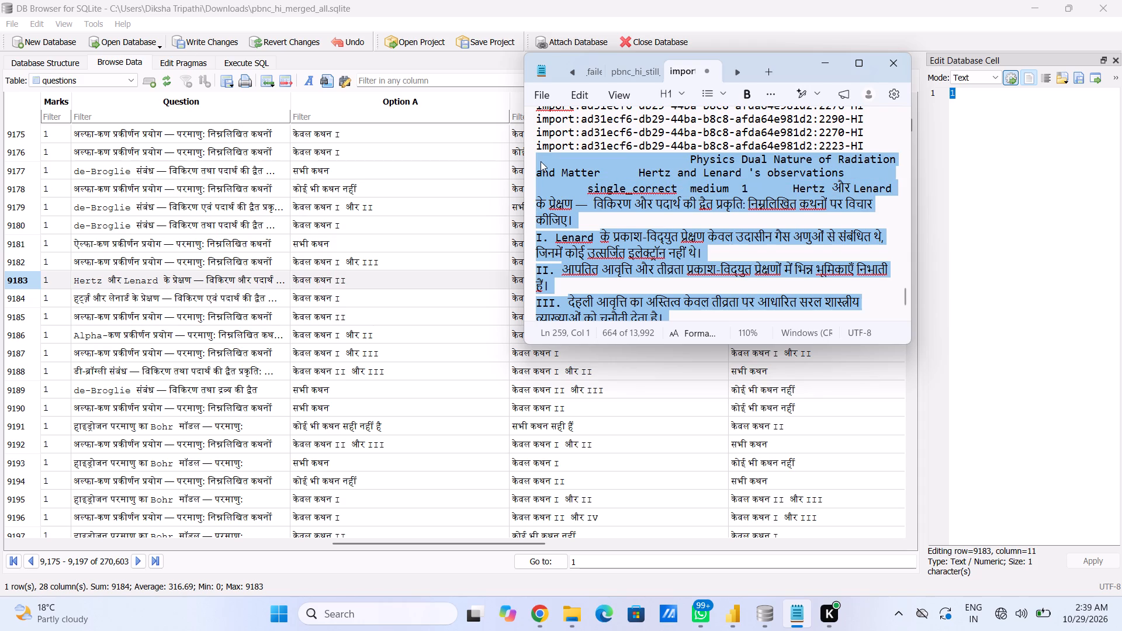
key(BackSpace)
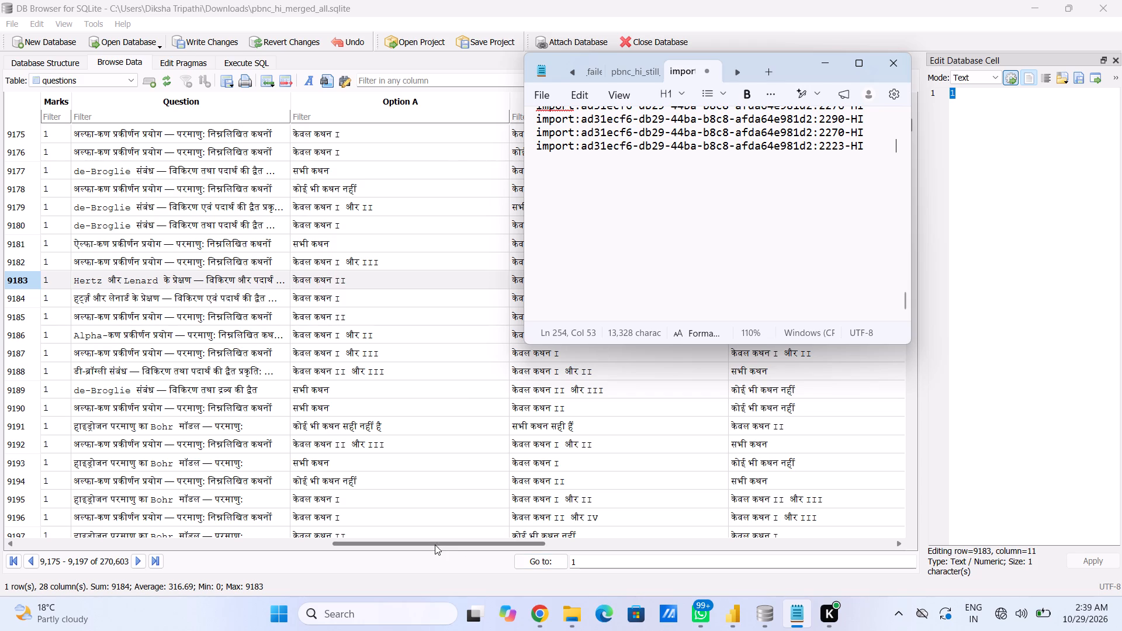
Copy the question IDs of the Alpha-particle question in row 9186 and the de-Broglie question in row 9189 into the Notepad list.
drag(435, 545, 91, 570)
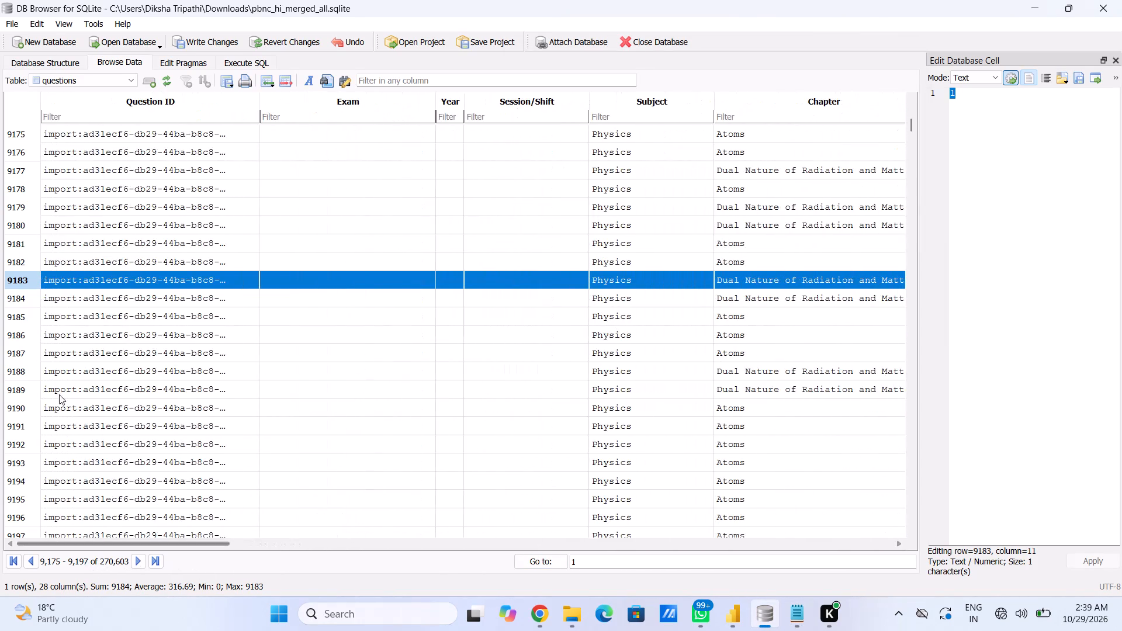
click(95, 334)
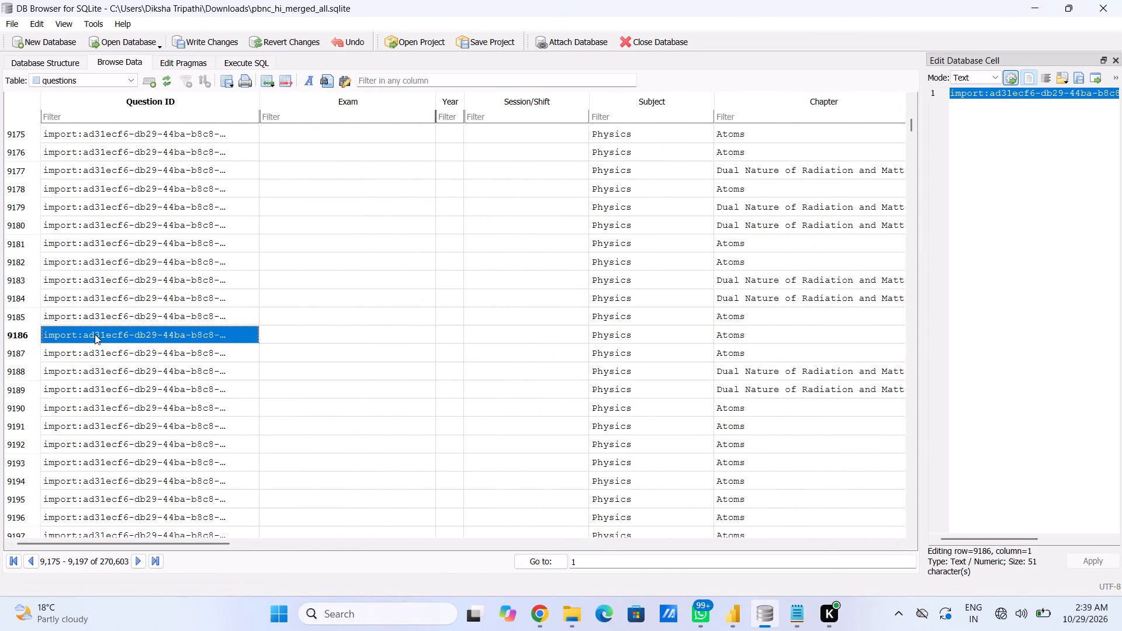
ctrl+click(79, 386)
key(ctrl+c)
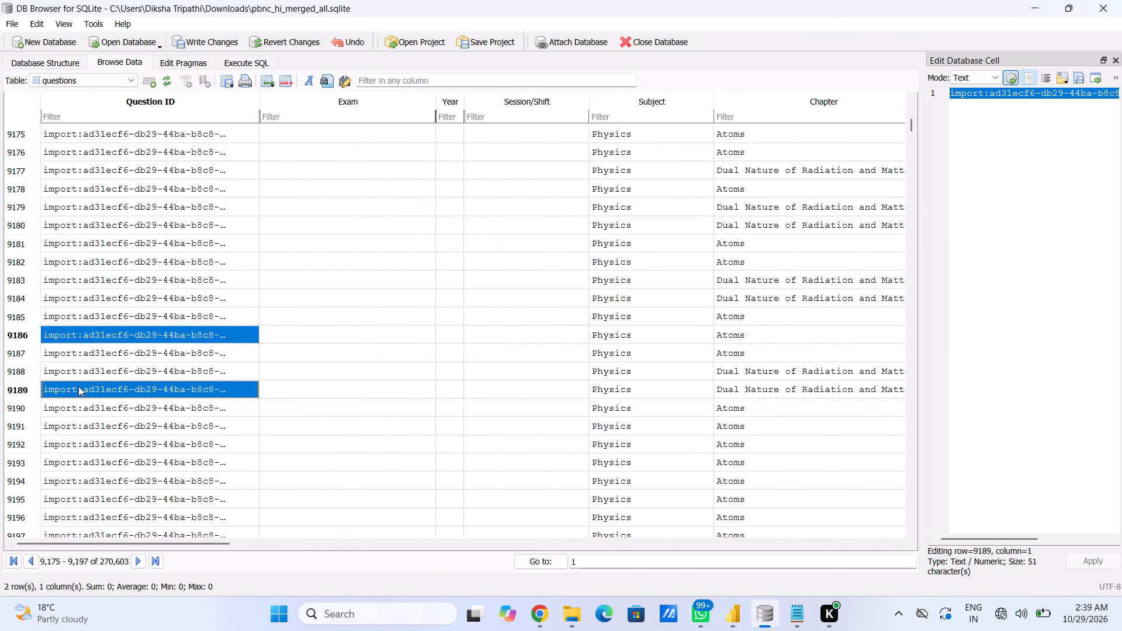
click(801, 620)
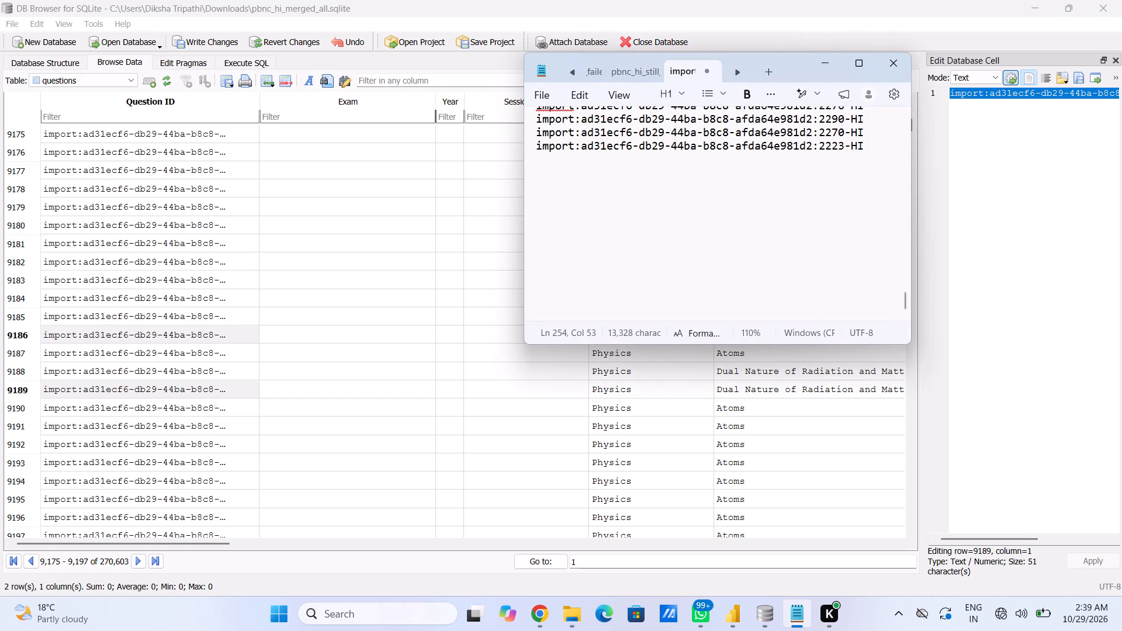
click(870, 145)
key(Return)
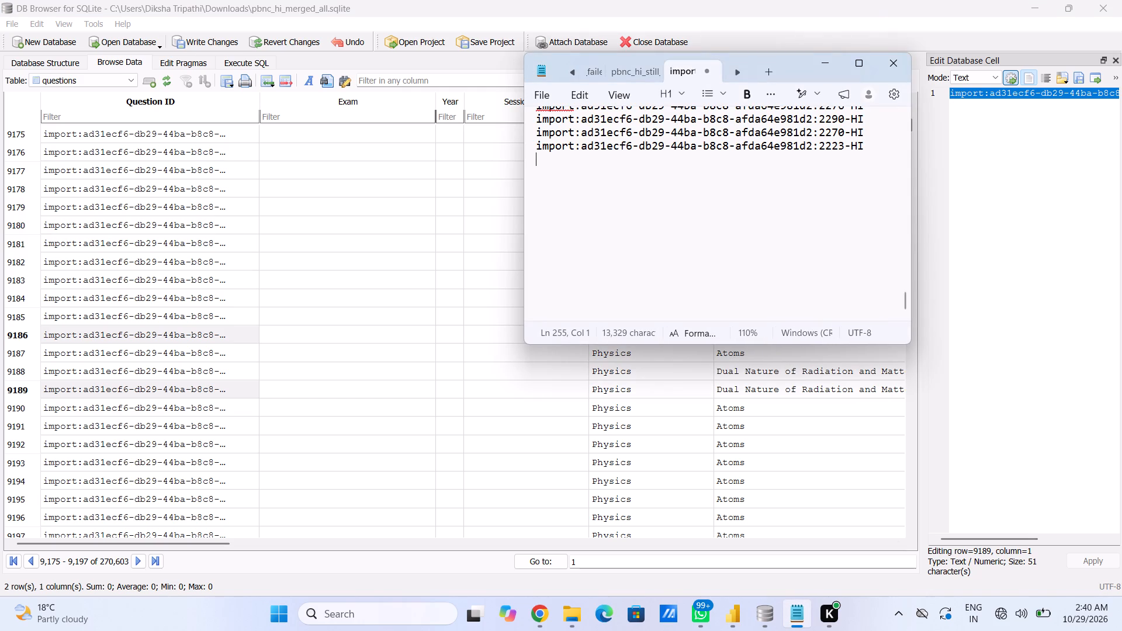
key(ctrl+v)
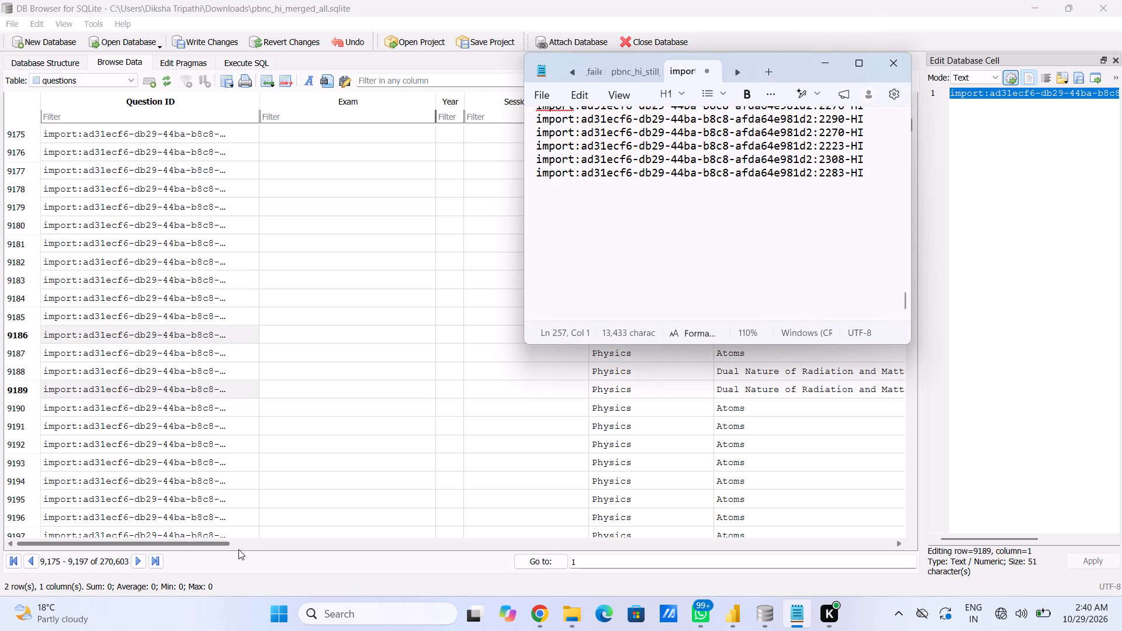
Examine the question text in the rows following 9189, up to about row 9212, for topic names still in English.
drag(224, 543, 275, 538)
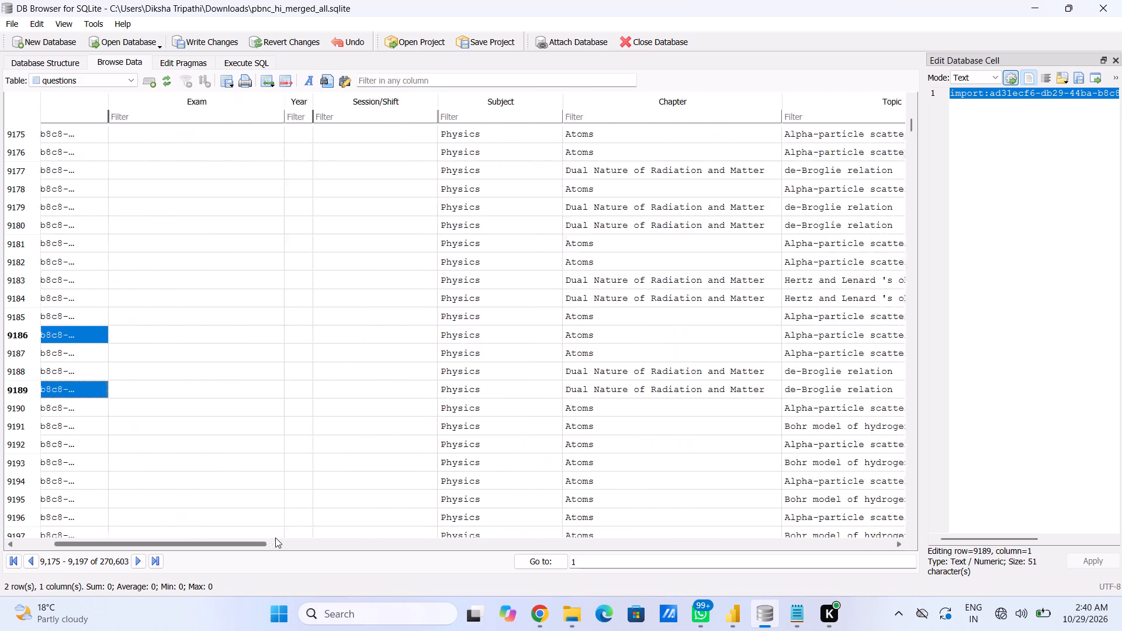
drag(275, 538, 545, 567)
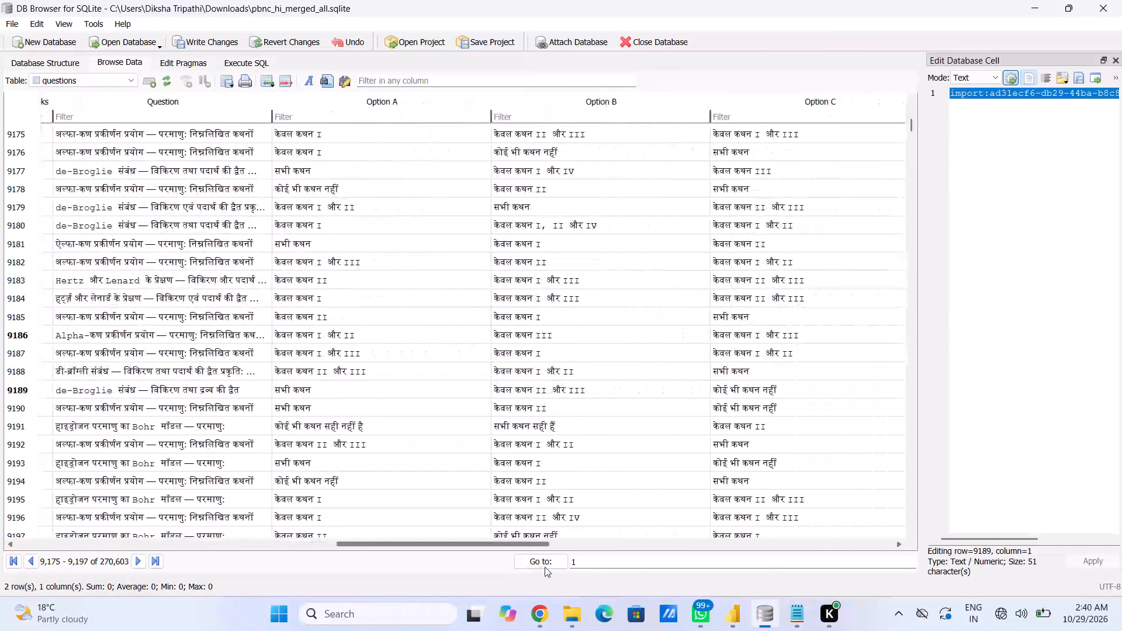
drag(545, 567, 545, 567)
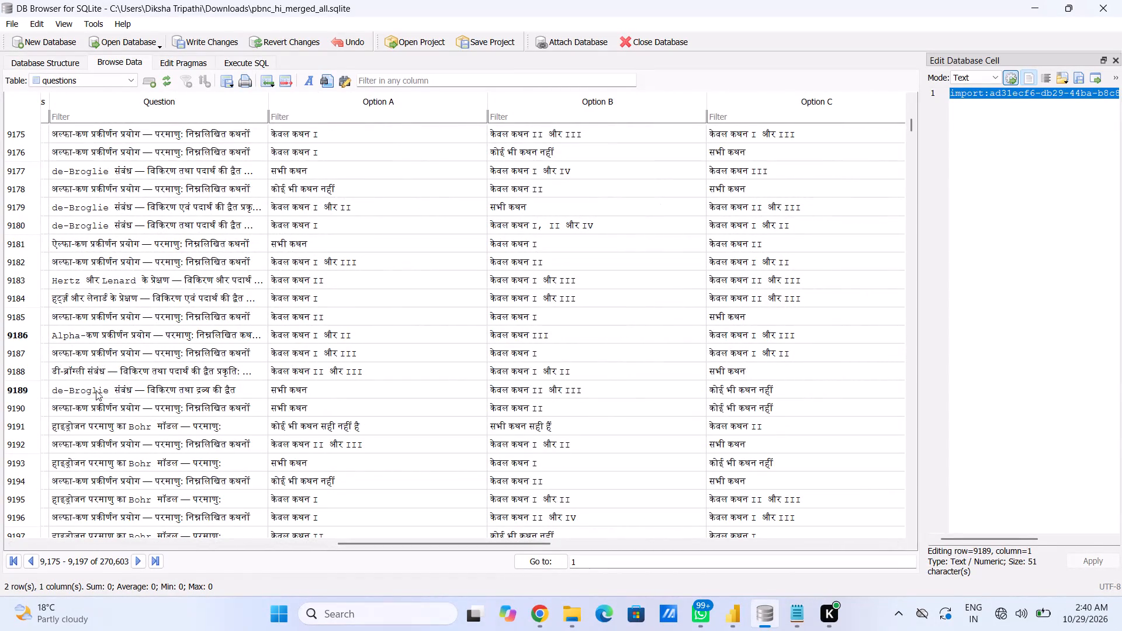
scroll(226, 425, down, 1)
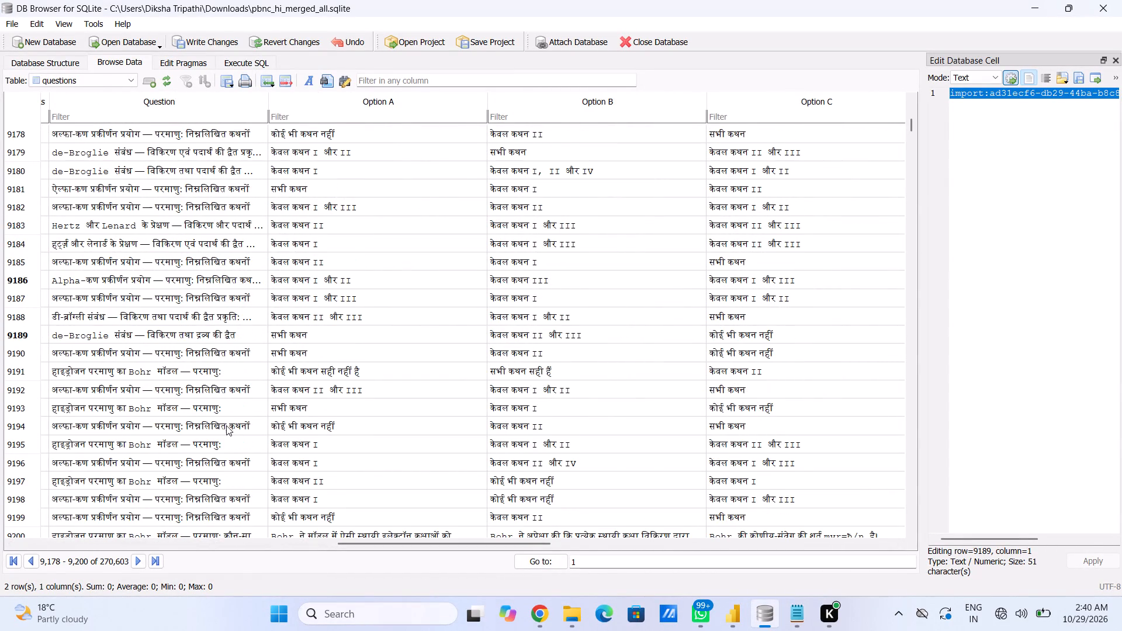
scroll(224, 425, down, 3)
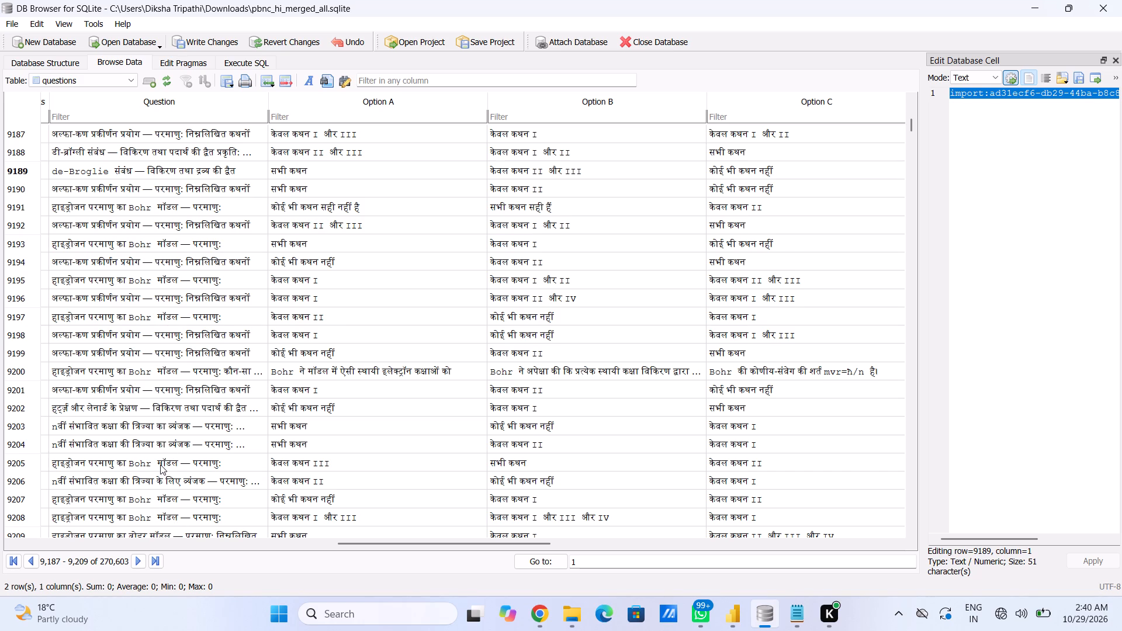
scroll(160, 464, down, 1)
scroll(153, 477, up, 1)
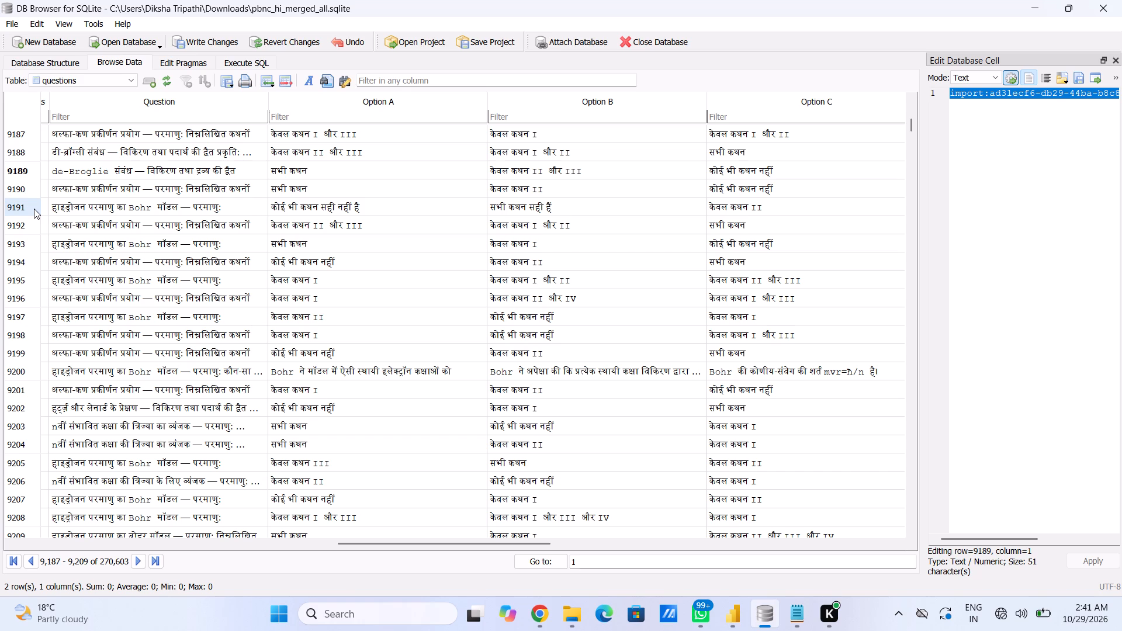
scroll(35, 204, down, 1)
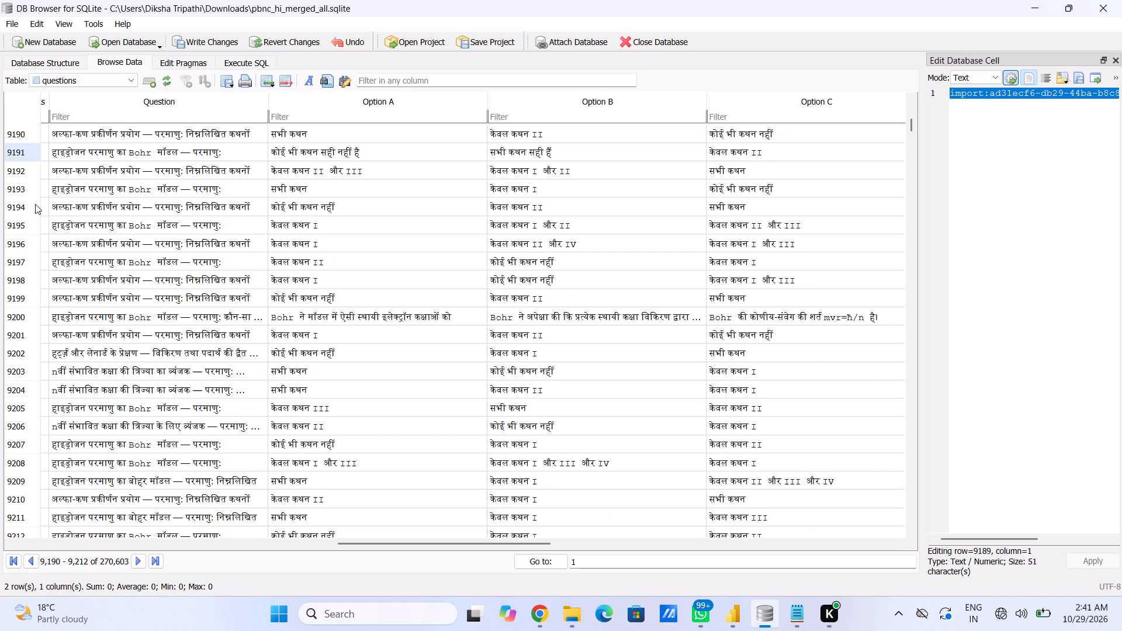
scroll(36, 203, up, 1)
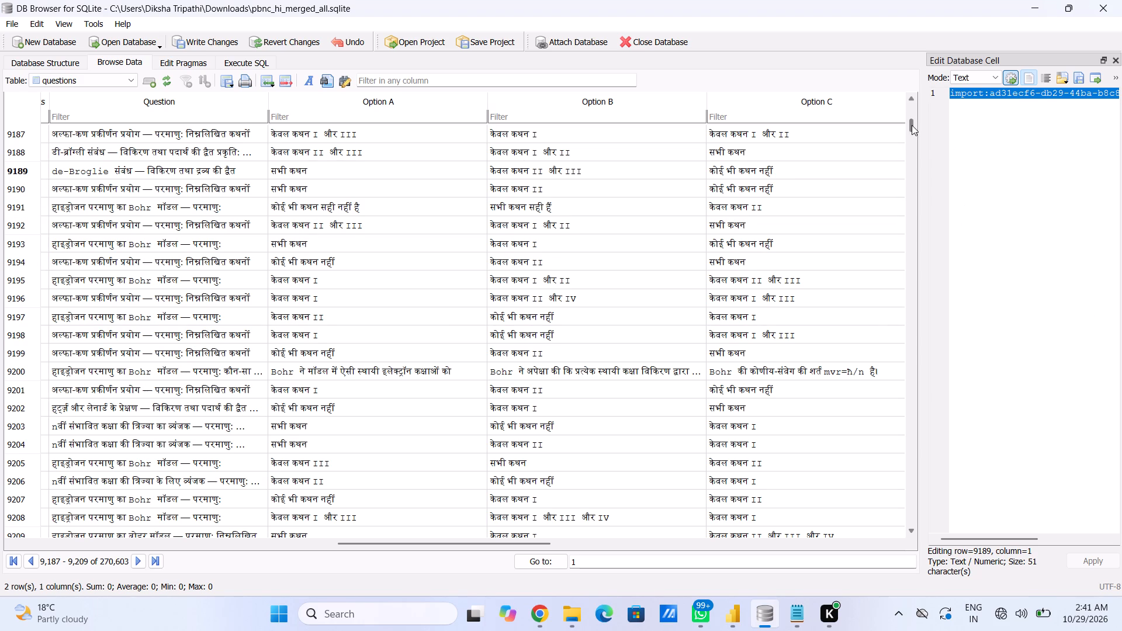
Skim the question text in distant row ranges, including around rows 6790, 8245, 8795 and 18913, for English topic names.
drag(912, 124, 911, 120)
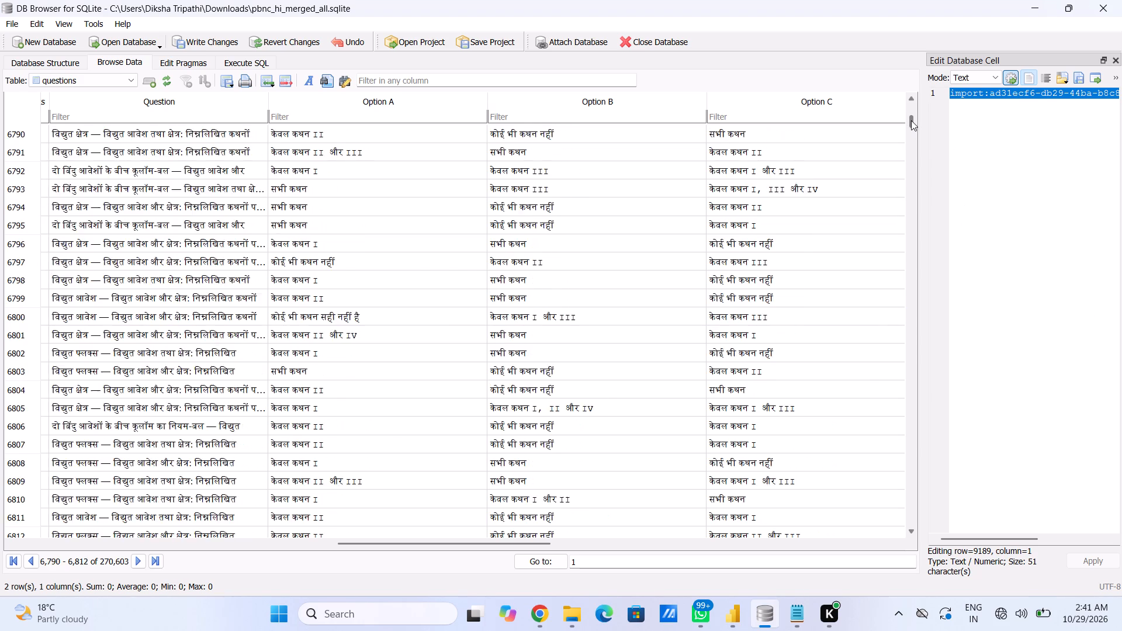
drag(911, 120, 905, 136)
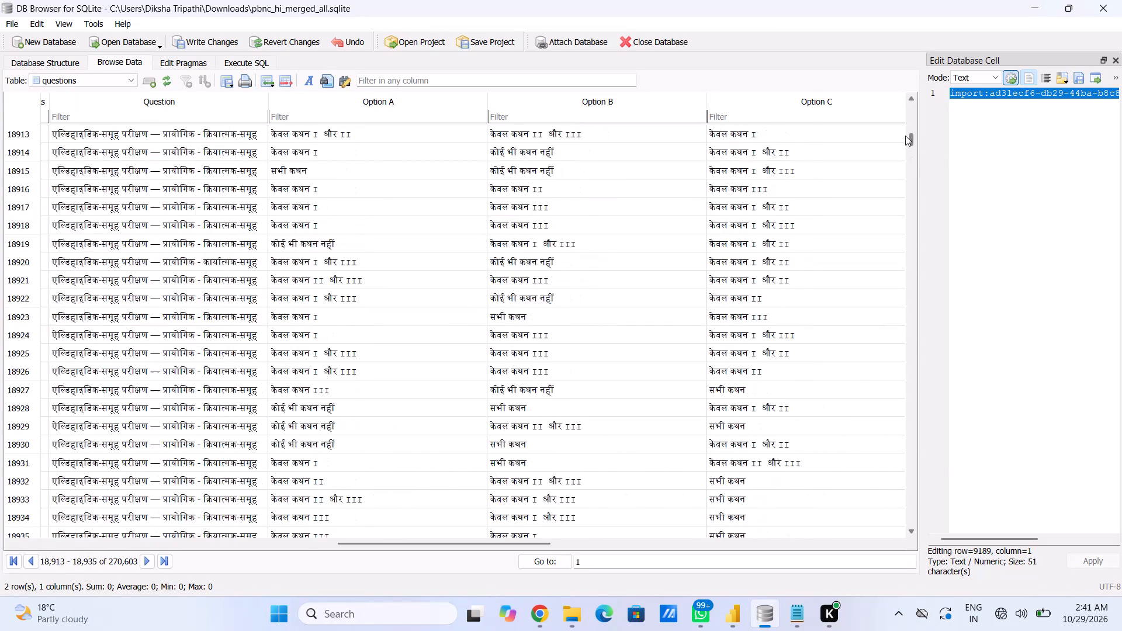
drag(905, 136, 904, 123)
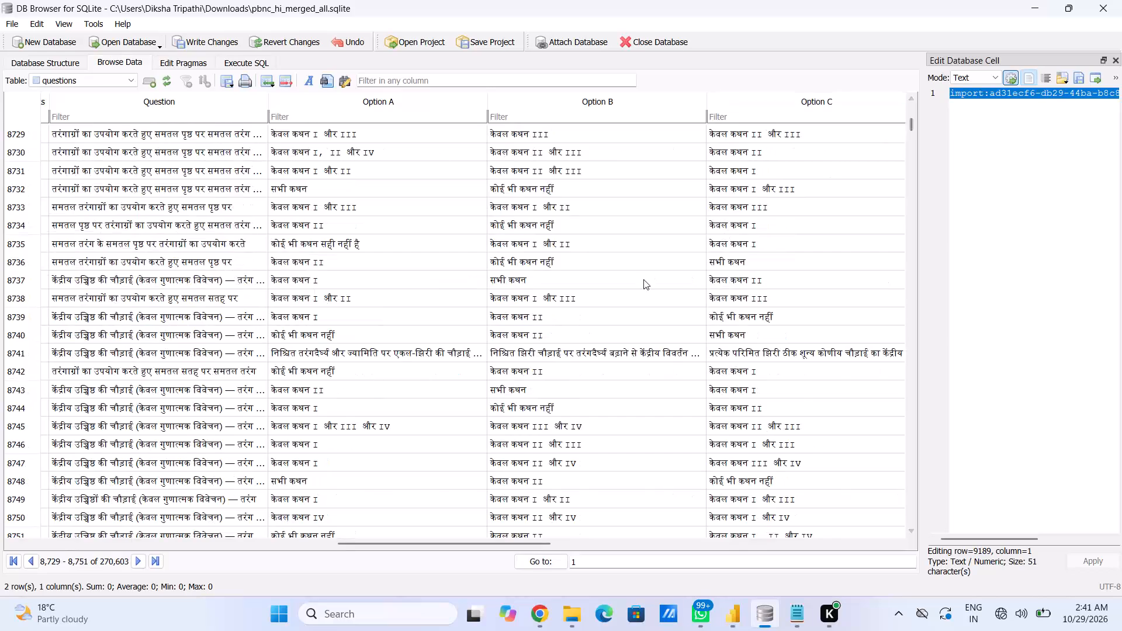
scroll(644, 279, down, 7)
scroll(709, 163, down, 15)
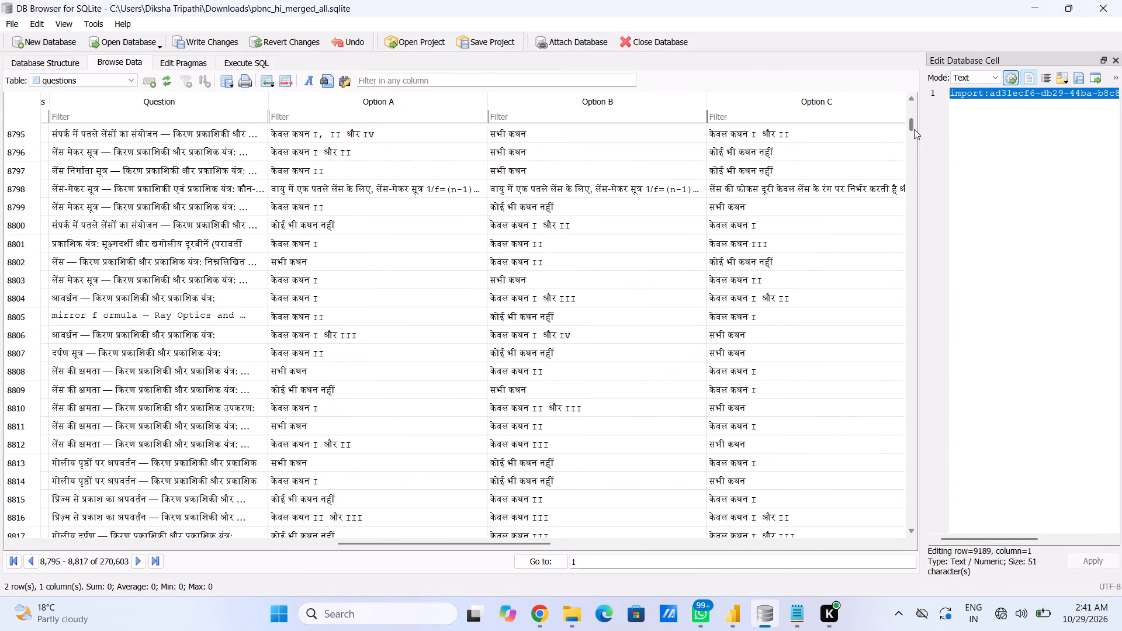
click(912, 120)
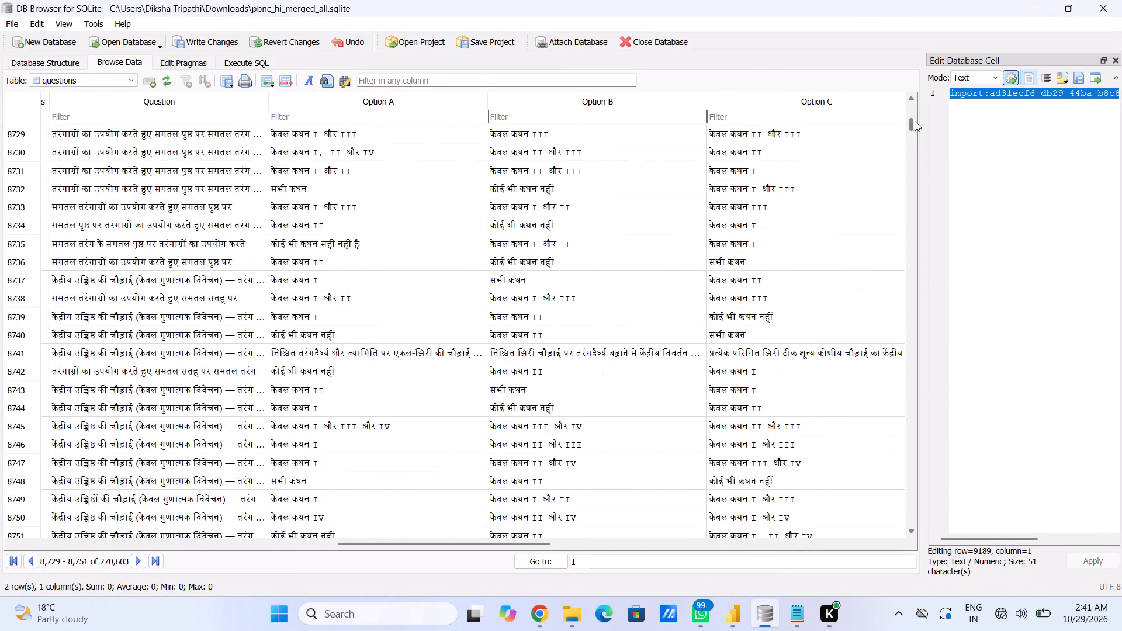
scroll(378, 388, up, 4)
scroll(379, 382, down, 14)
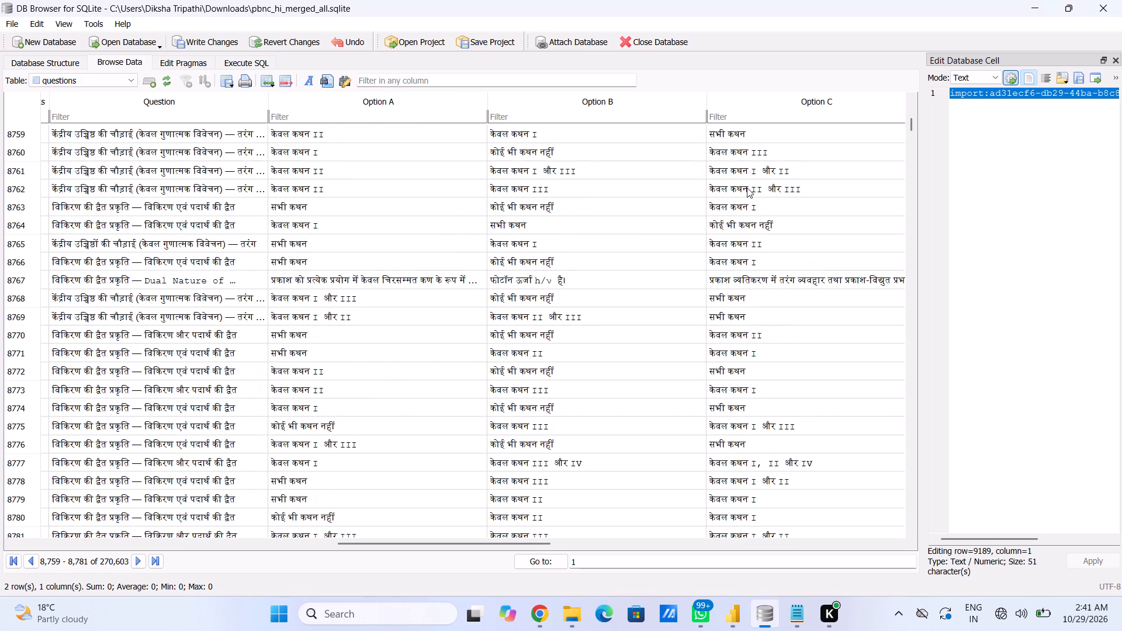
click(909, 126)
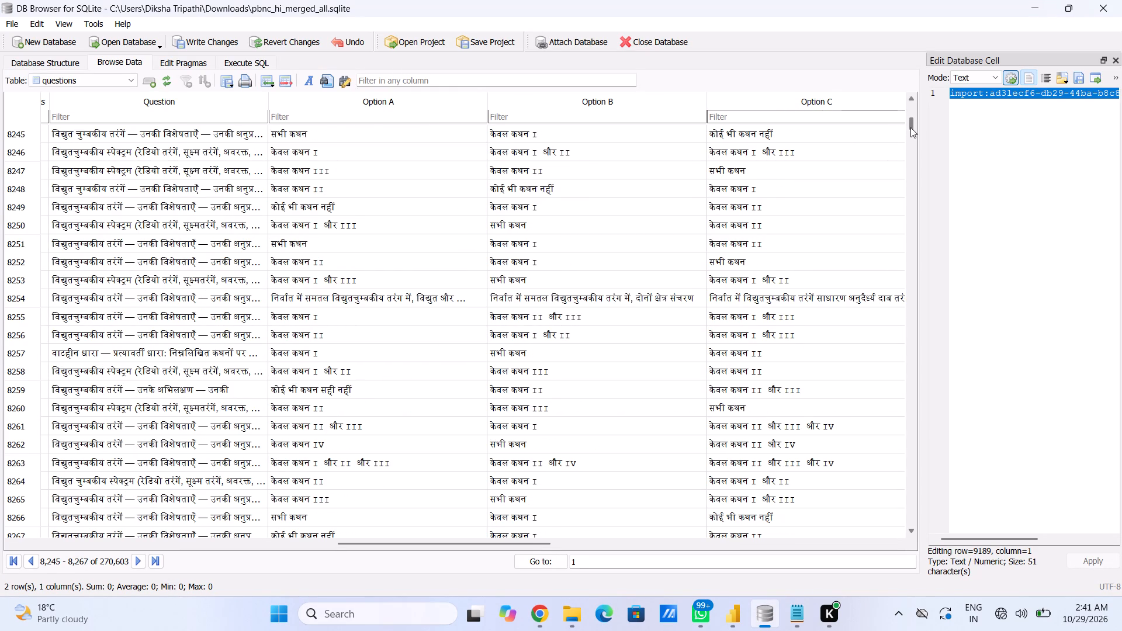
click(911, 131)
click(911, 133)
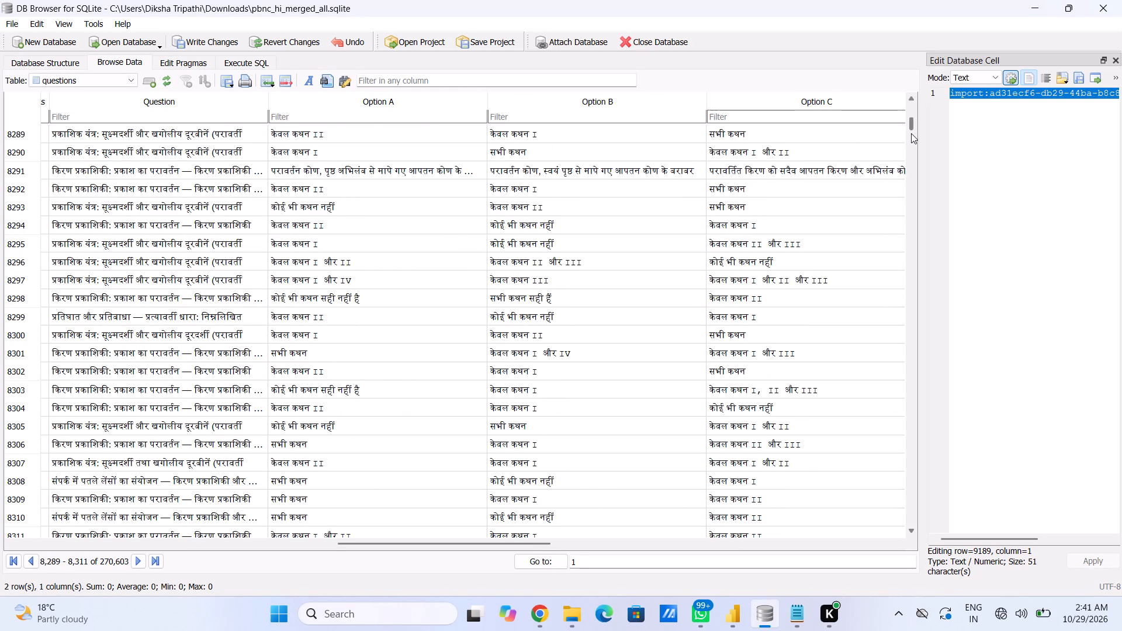
click(911, 133)
drag(911, 133, 911, 138)
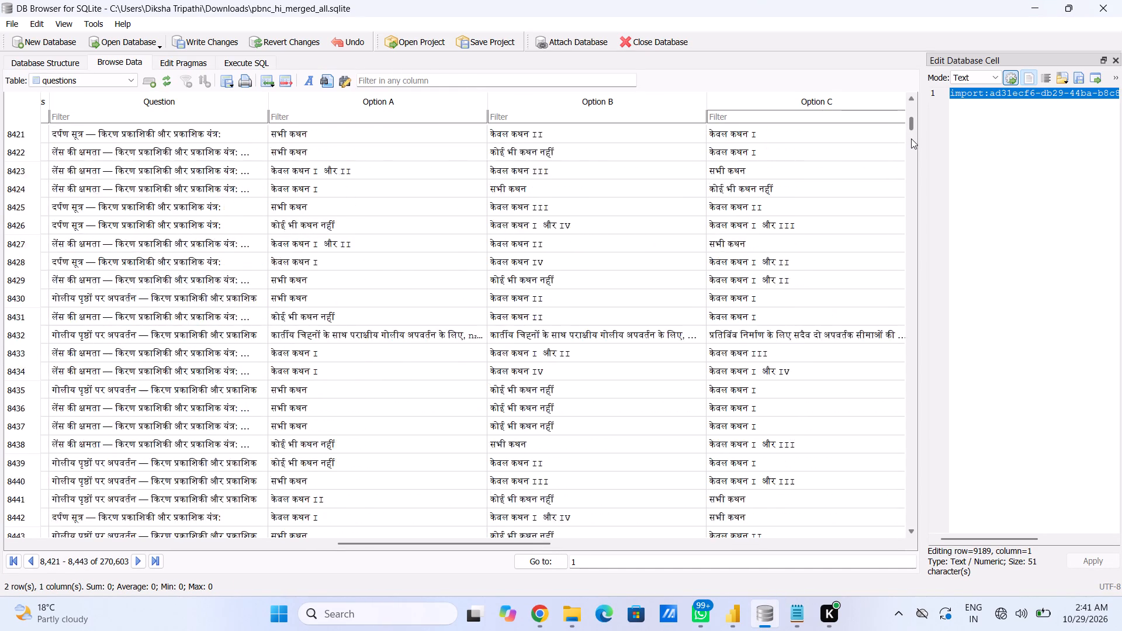
drag(911, 138, 912, 168)
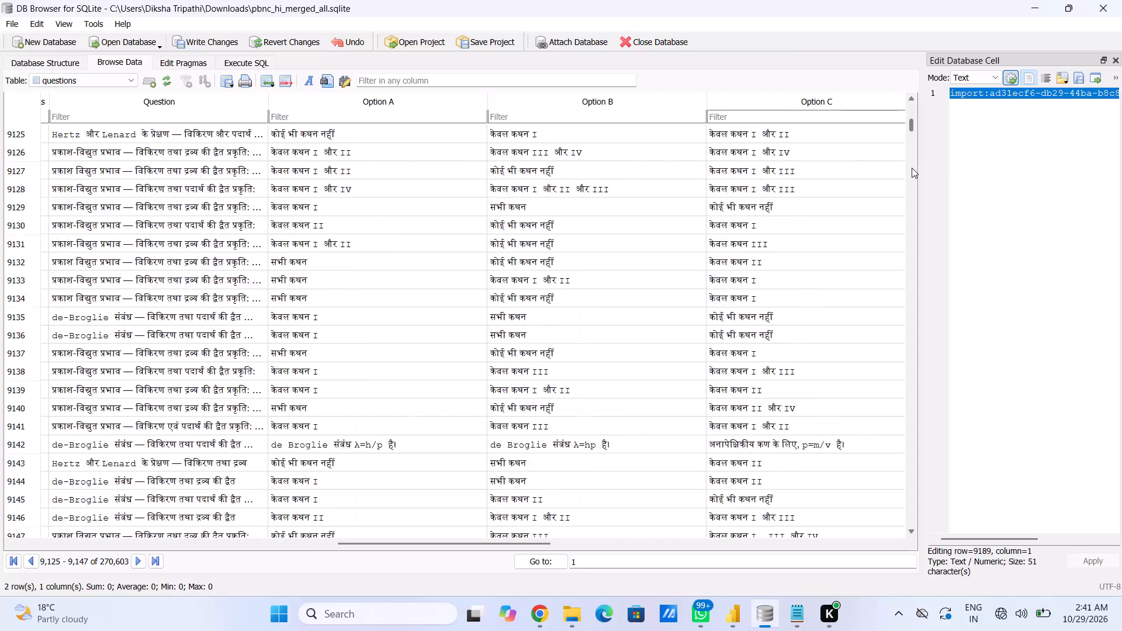
drag(912, 168, 915, 175)
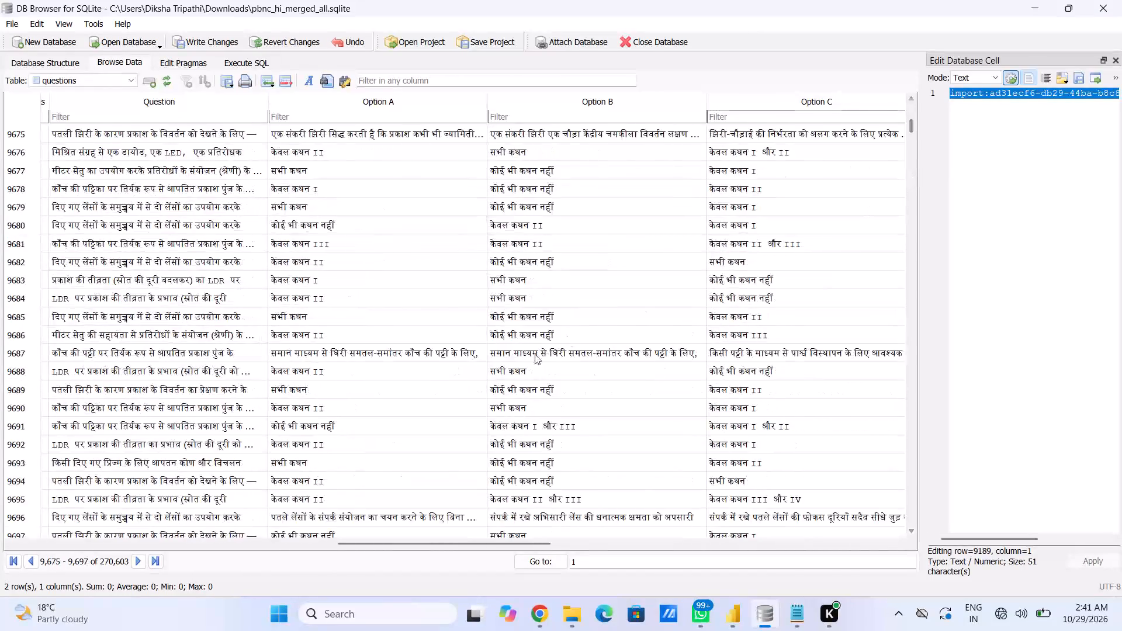
Skim the question text from about row 9675 to about row 10030 for topic names still in English.
scroll(535, 353, down, 16)
scroll(540, 348, down, 9)
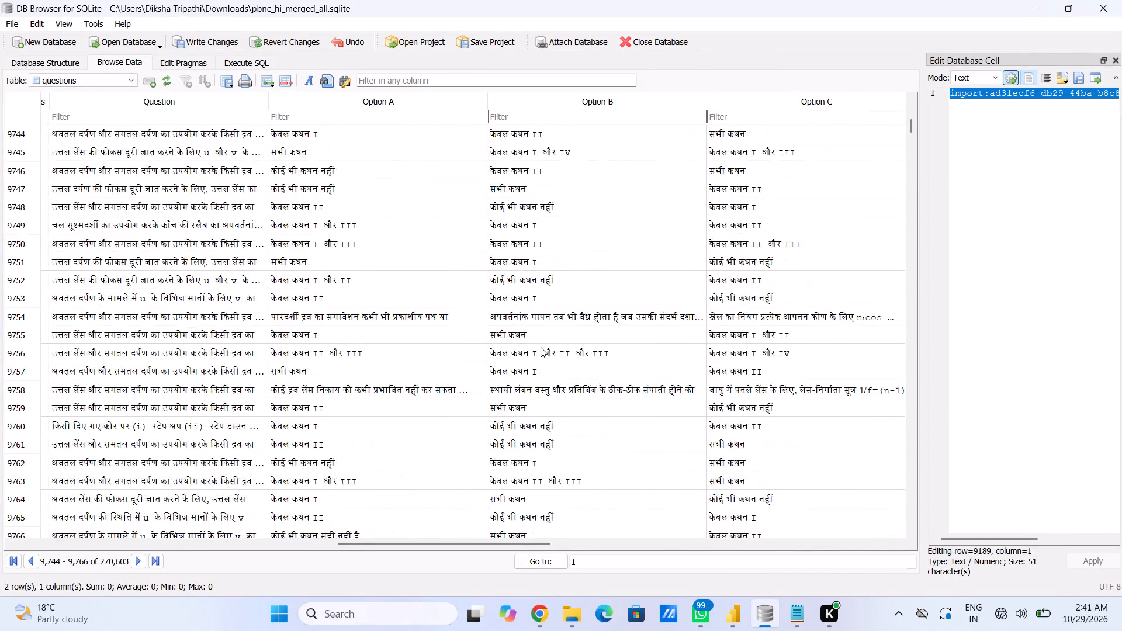
scroll(541, 347, down, 20)
scroll(541, 347, down, 20)
scroll(541, 347, down, 6)
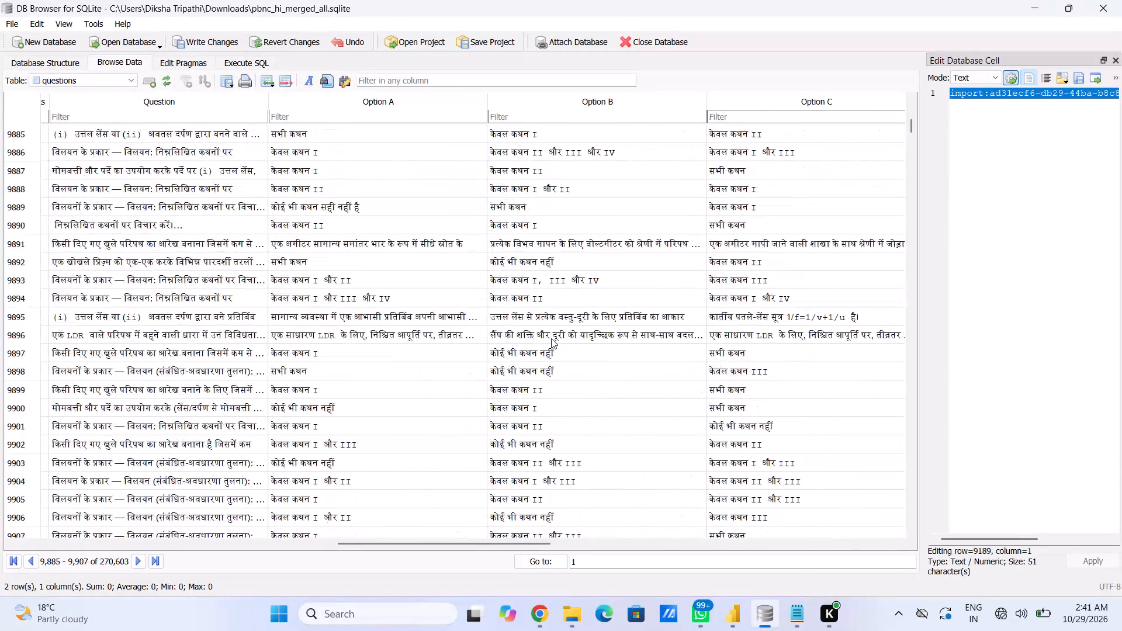
scroll(551, 338, down, 6)
scroll(552, 337, down, 20)
scroll(552, 337, down, 14)
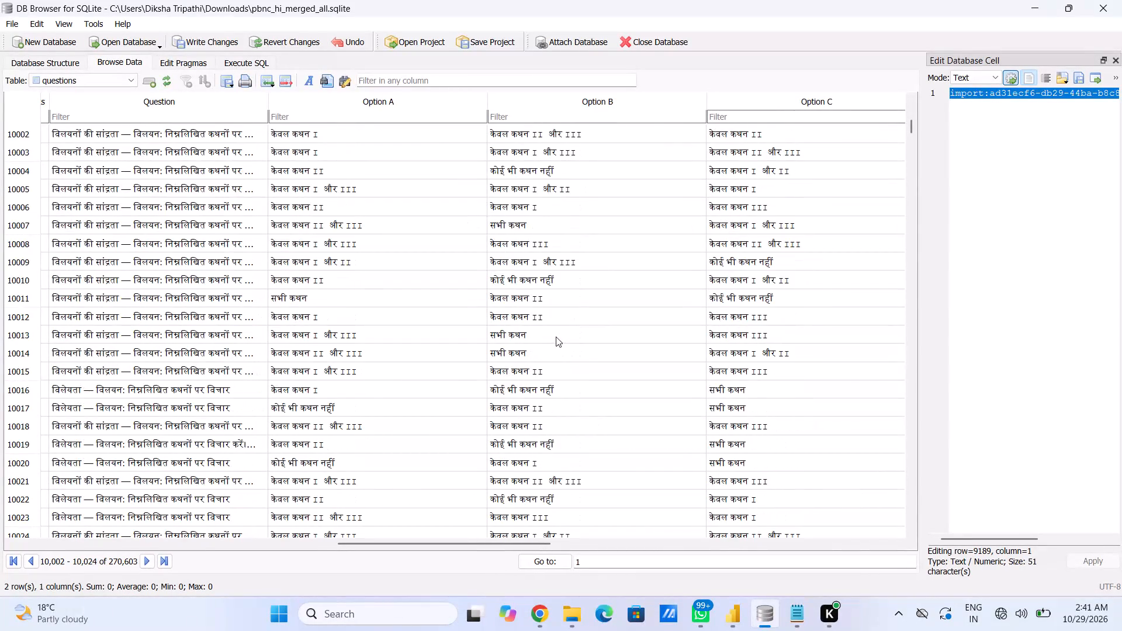
scroll(556, 337, down, 14)
Skim the question text back from about row 10030 to the last collected record in row 9189, checking for English topic names.
scroll(648, 285, up, 12)
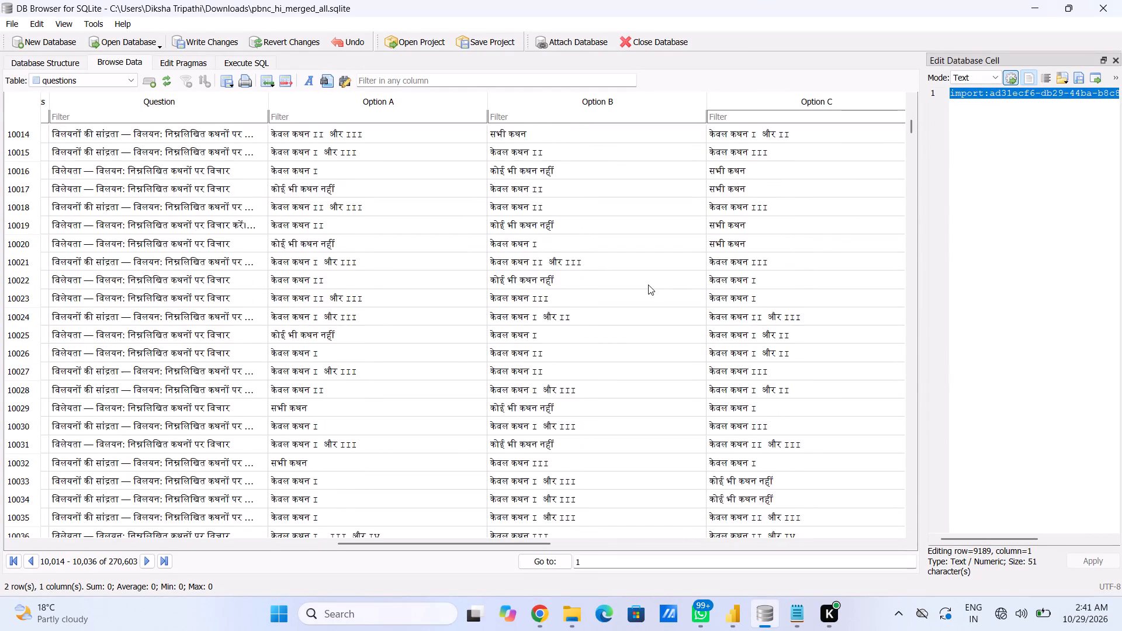
scroll(648, 285, up, 20)
scroll(648, 285, up, 20)
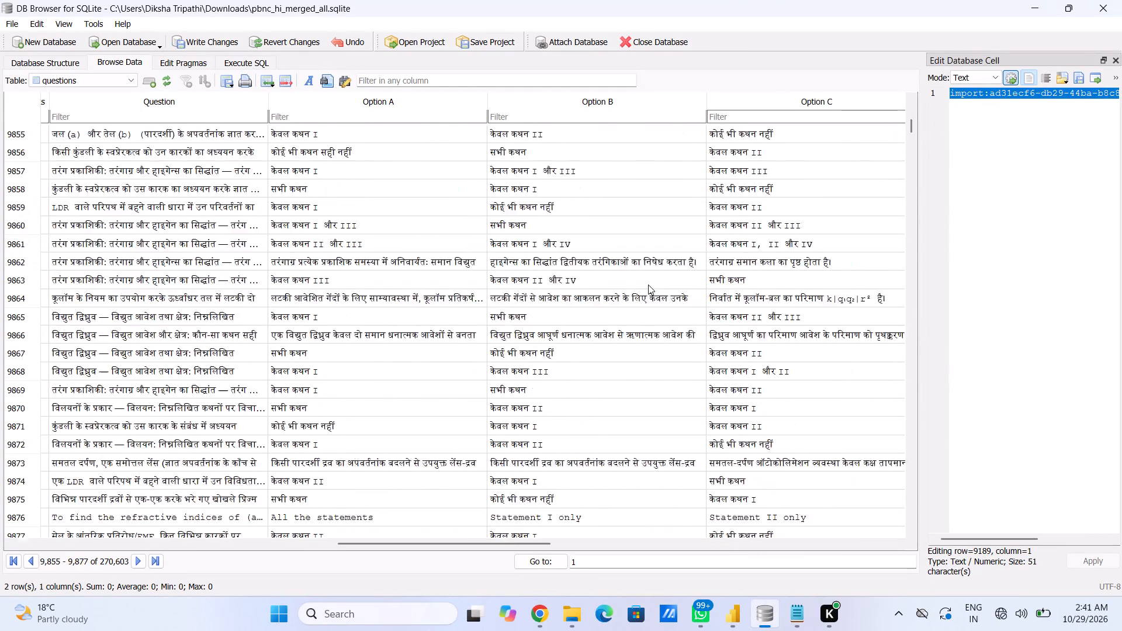
scroll(648, 285, up, 20)
scroll(648, 285, up, 20)
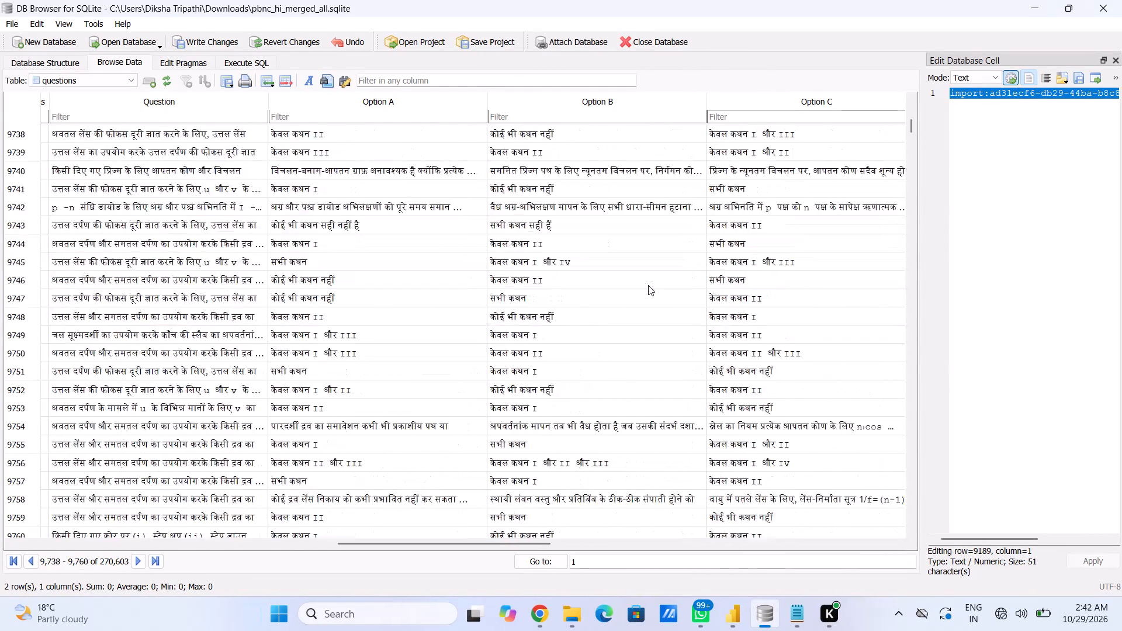
scroll(648, 285, up, 20)
scroll(648, 285, up, 19)
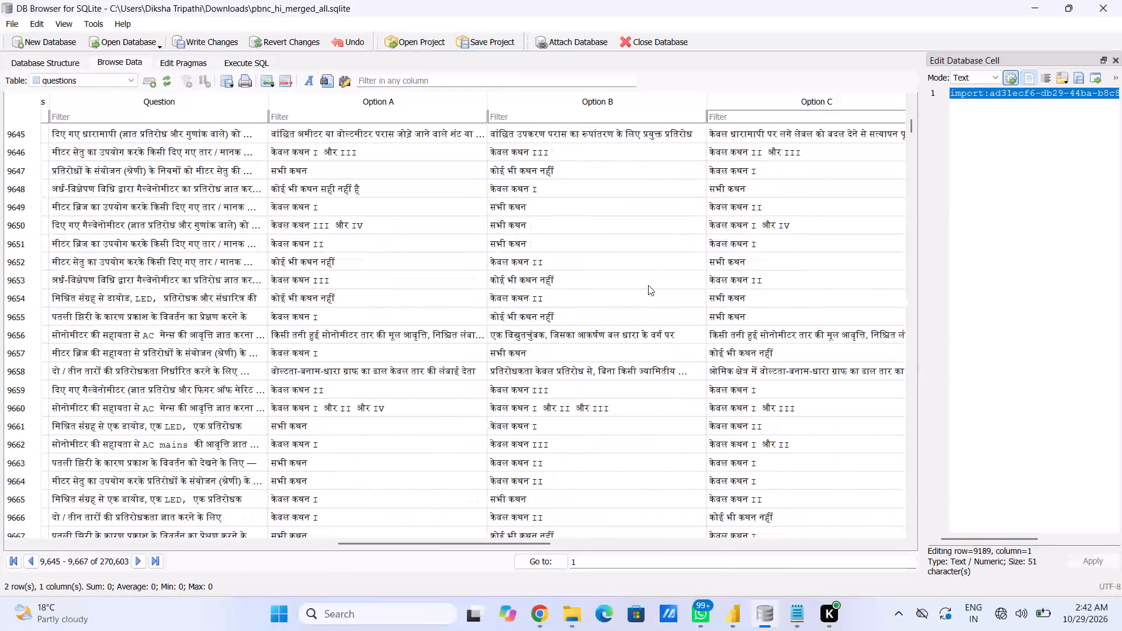
scroll(648, 285, up, 20)
scroll(648, 285, up, 15)
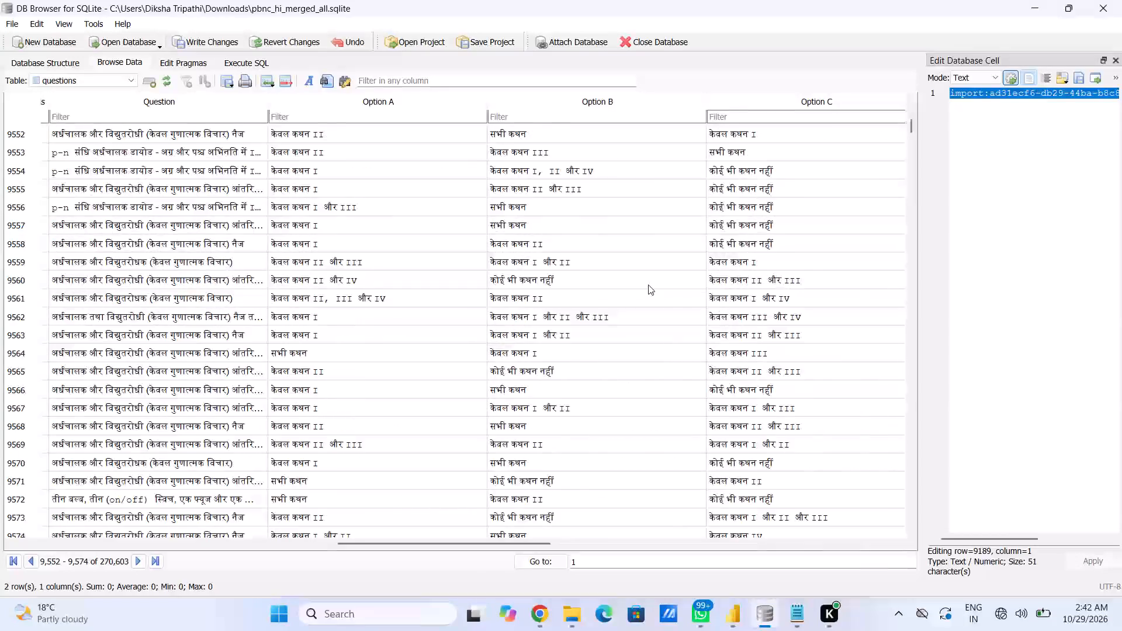
scroll(648, 285, up, 11)
scroll(648, 285, up, 17)
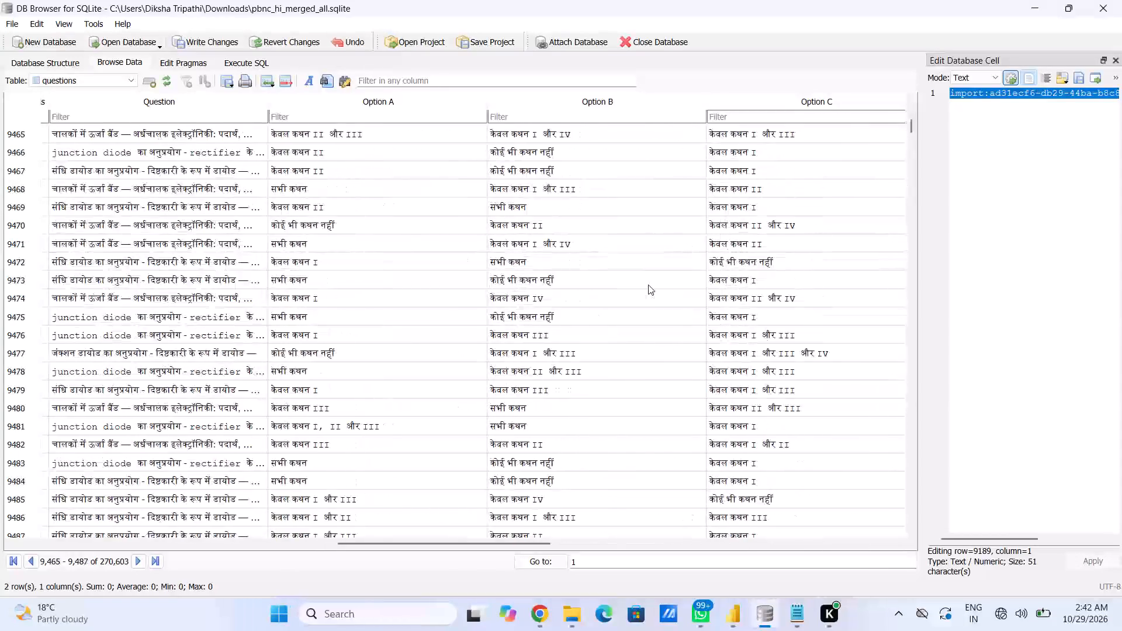
scroll(648, 285, up, 20)
scroll(648, 285, up, 9)
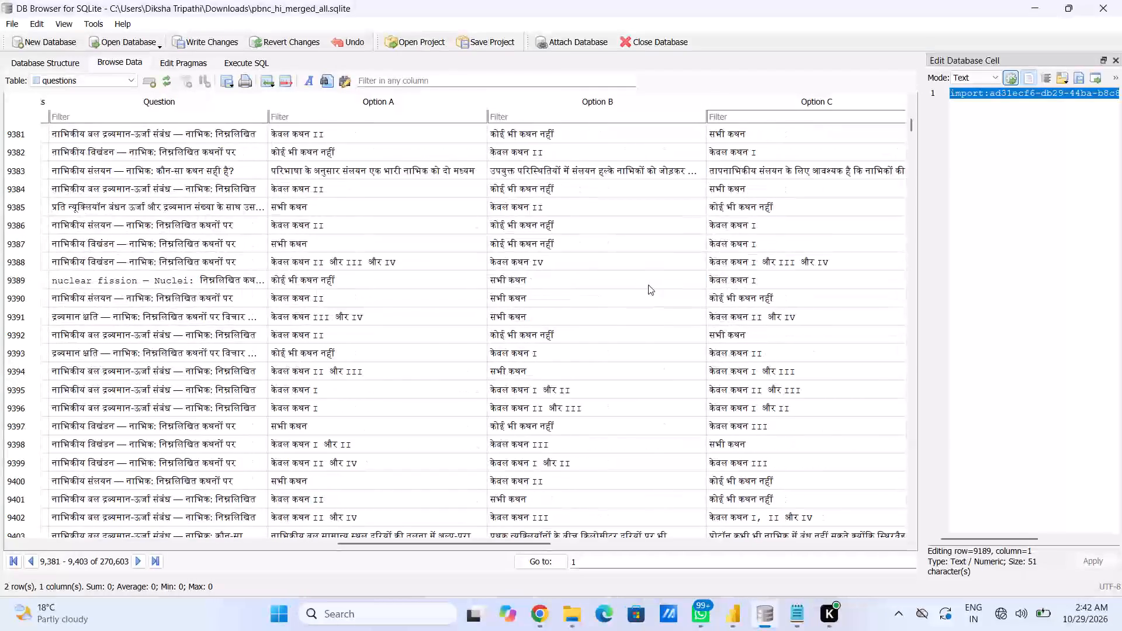
scroll(648, 285, up, 14)
scroll(648, 285, up, 11)
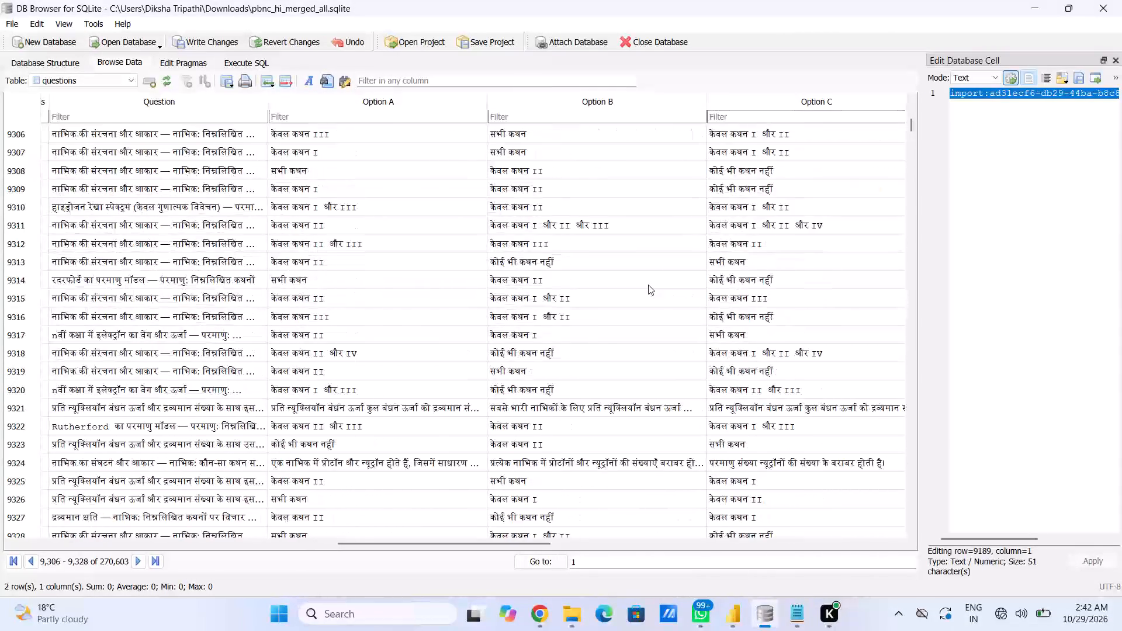
scroll(648, 285, up, 18)
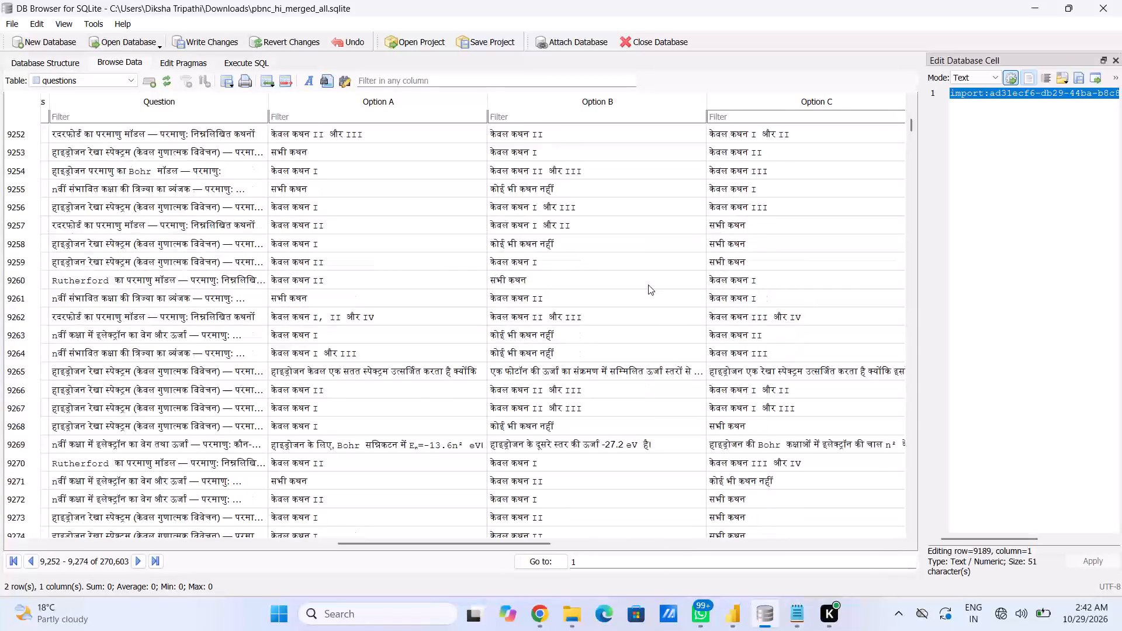
scroll(648, 285, up, 15)
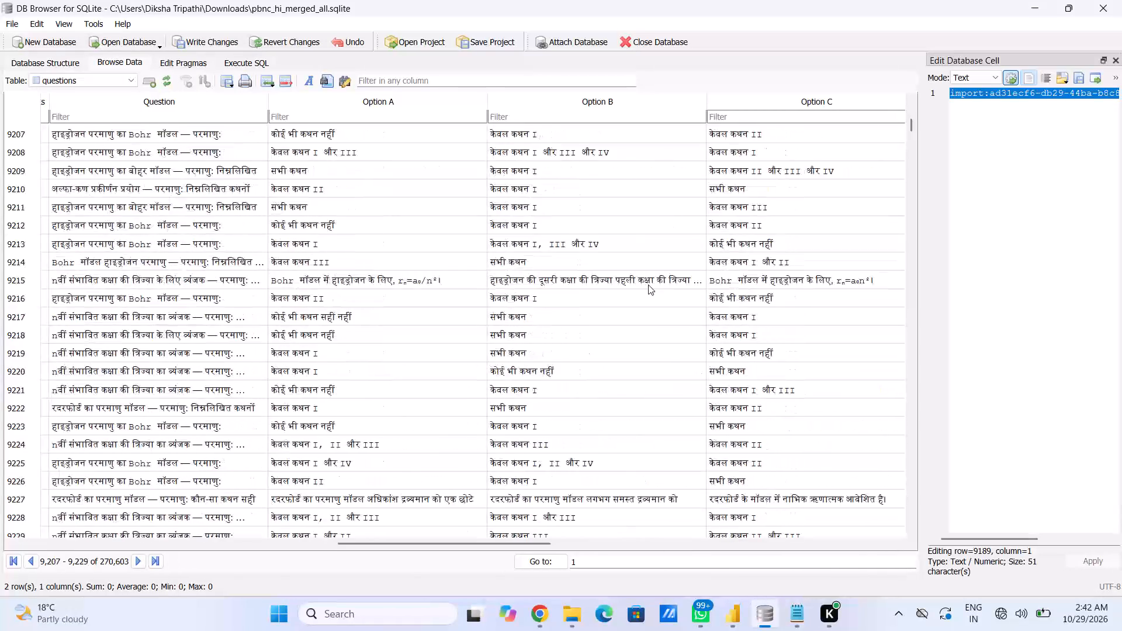
scroll(648, 285, up, 11)
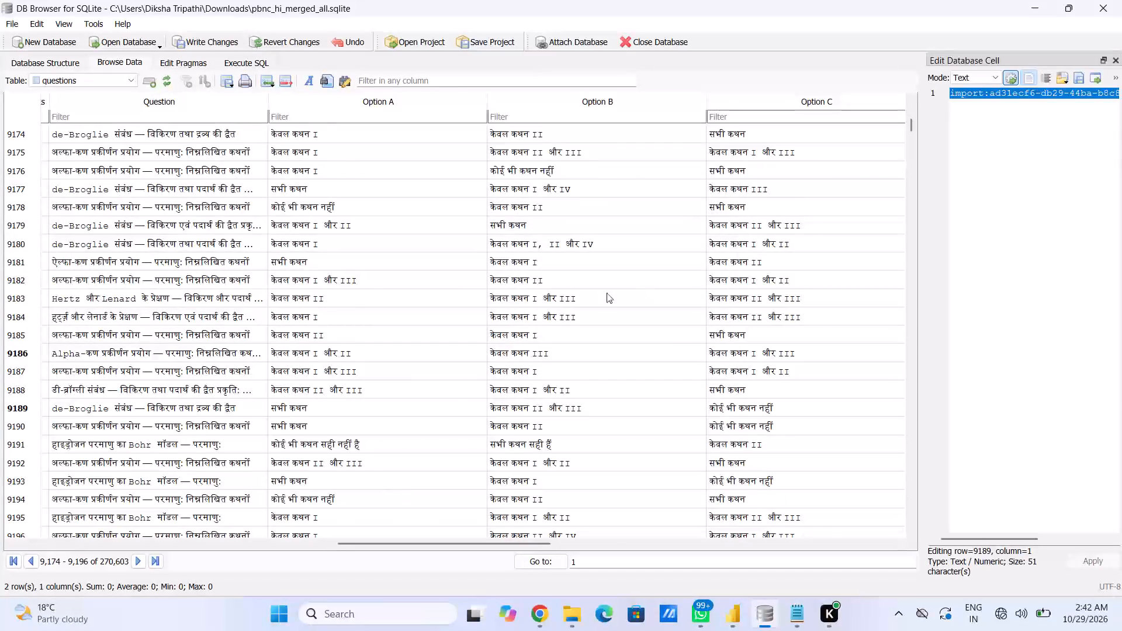
Copy the question IDs of the Bohr model questions in rows 9191, 9193, 9195, 9197, 9200, 9205, 9207 and 9208 into the Notepad list.
scroll(78, 358, down, 4)
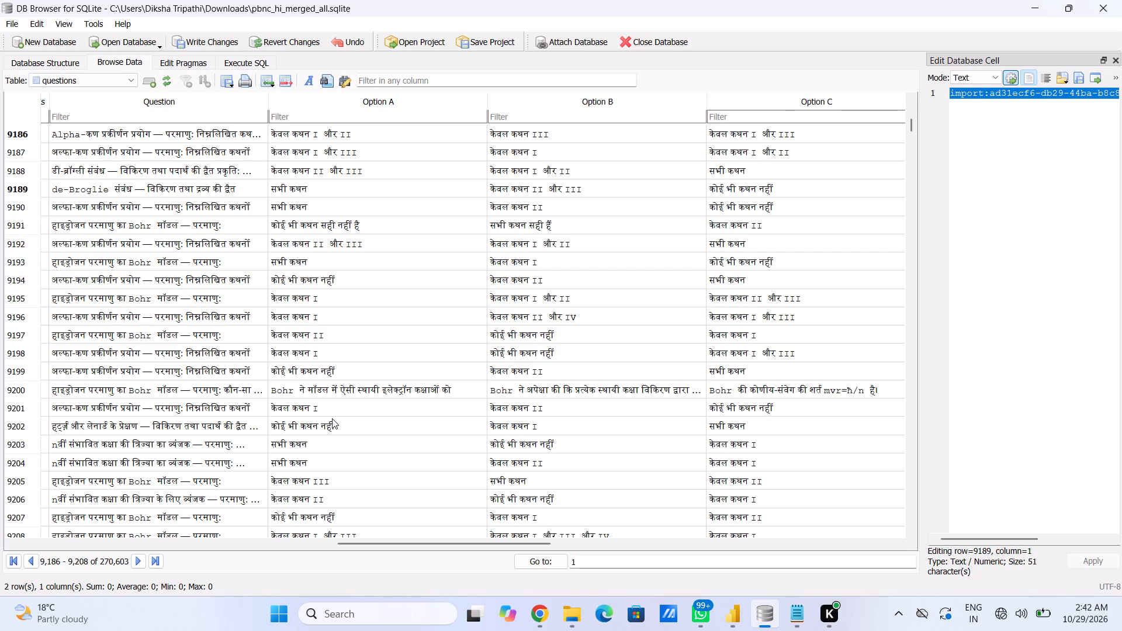
scroll(132, 246, down, 1)
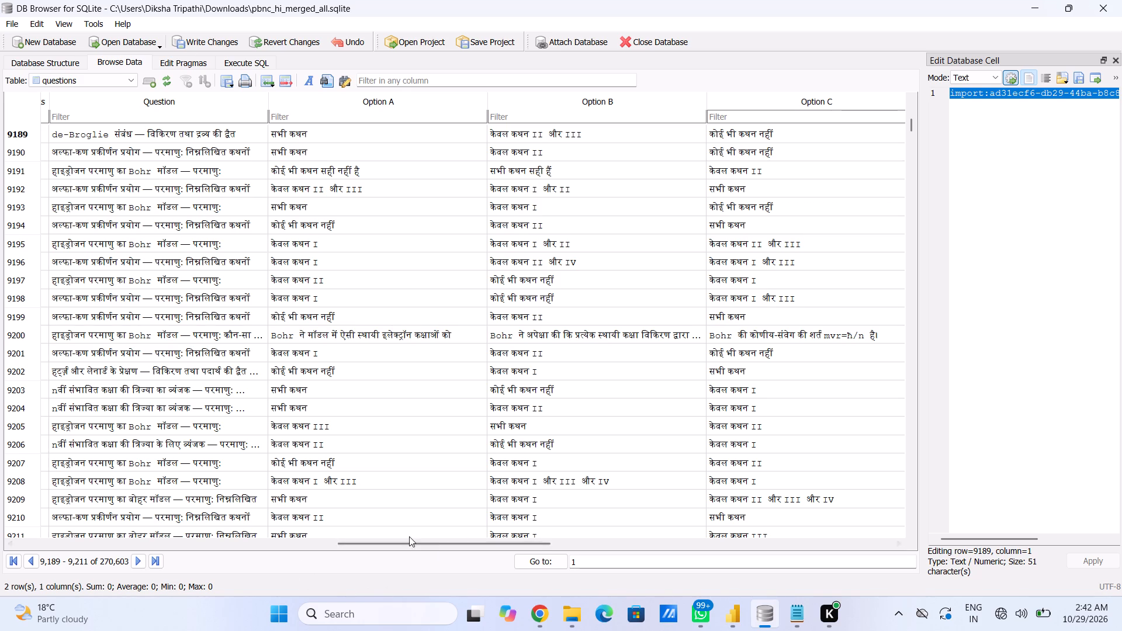
drag(403, 544, 67, 588)
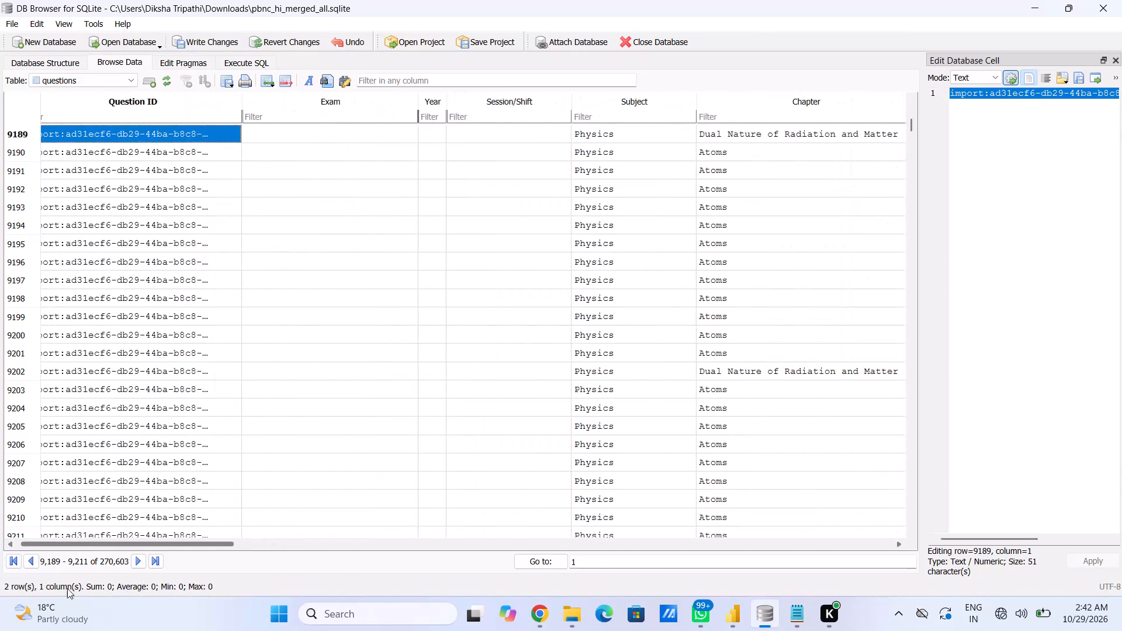
drag(67, 588, 51, 591)
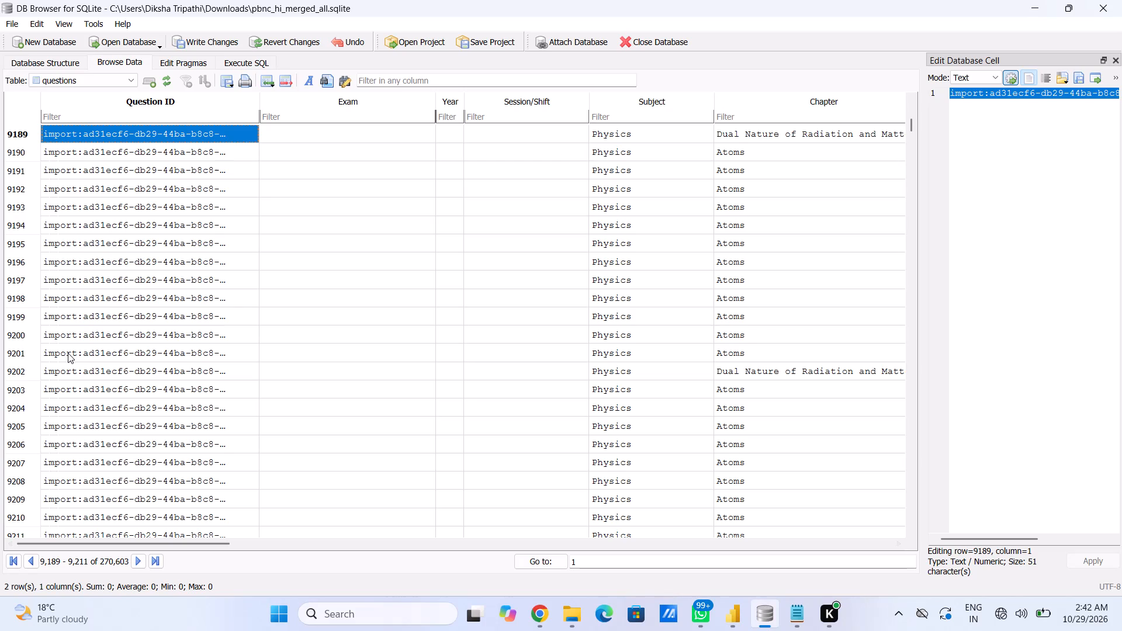
click(98, 171)
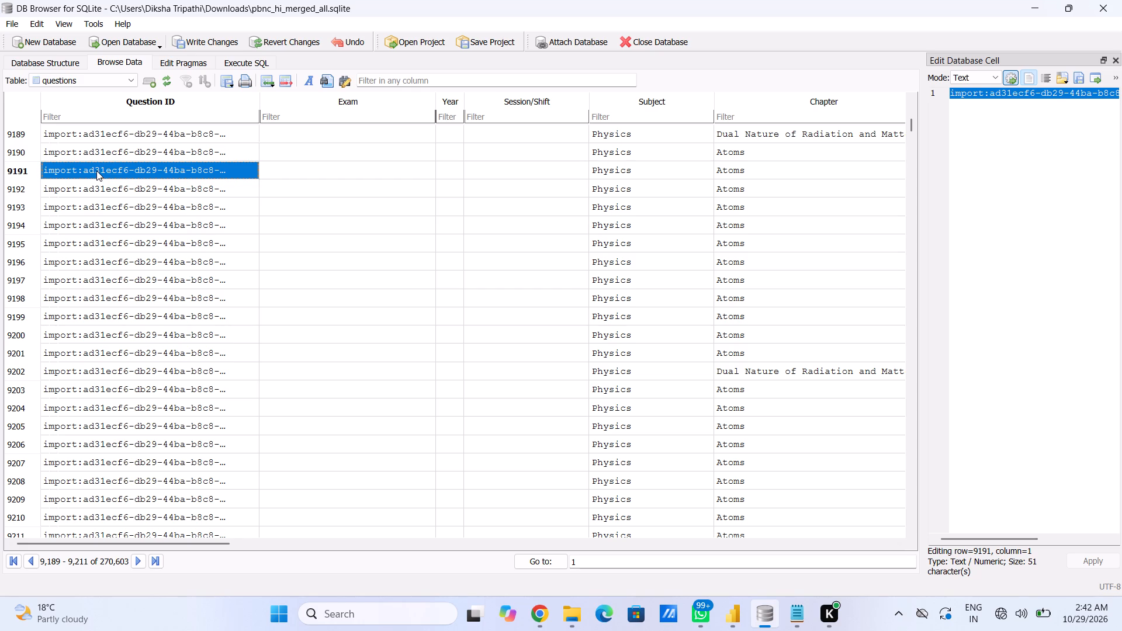
ctrl+click(79, 206)
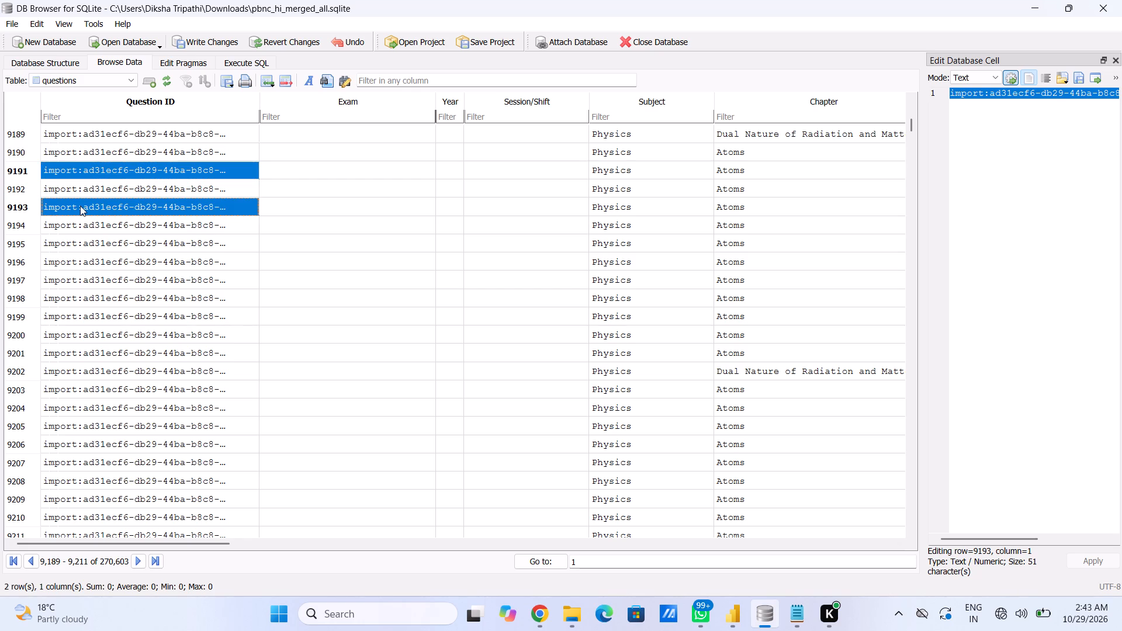
ctrl+click(59, 244)
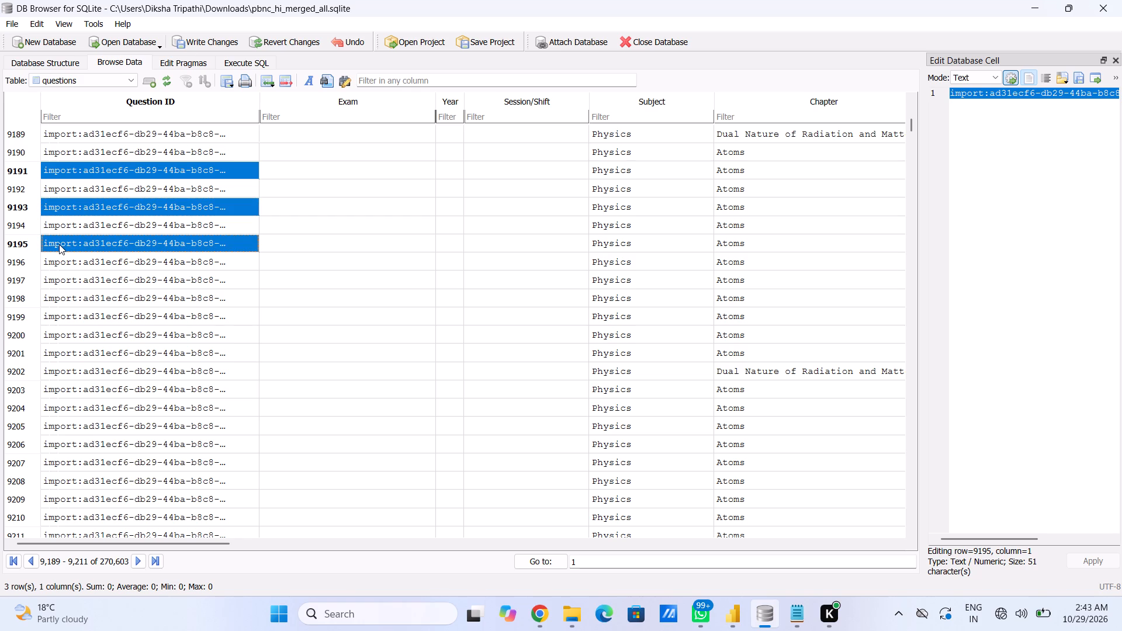
ctrl+click(67, 278)
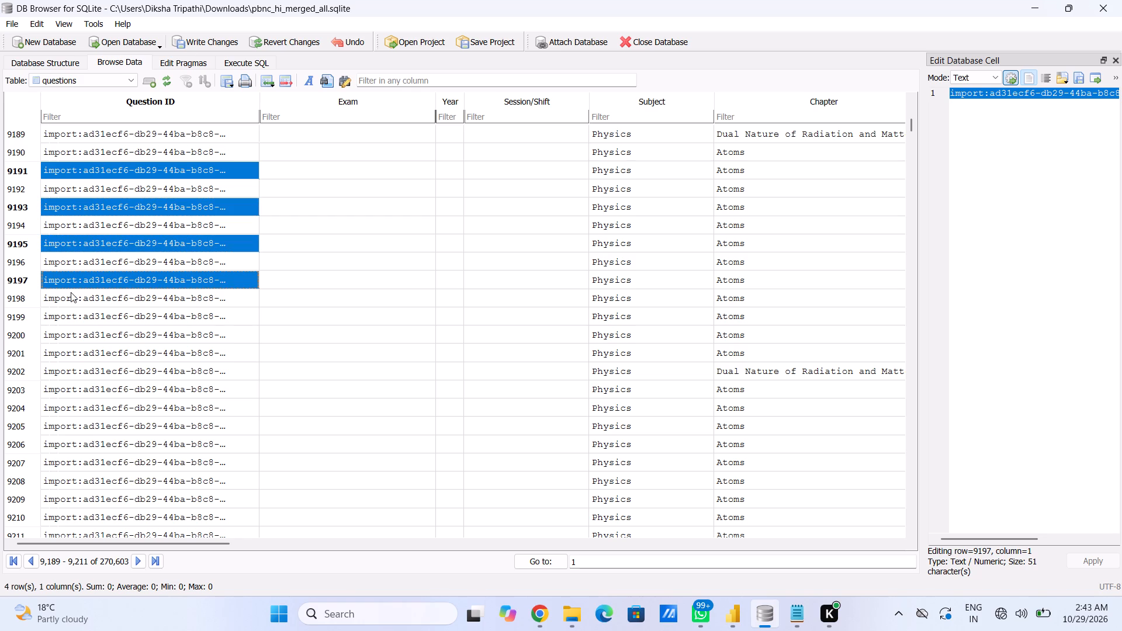
ctrl+click(84, 330)
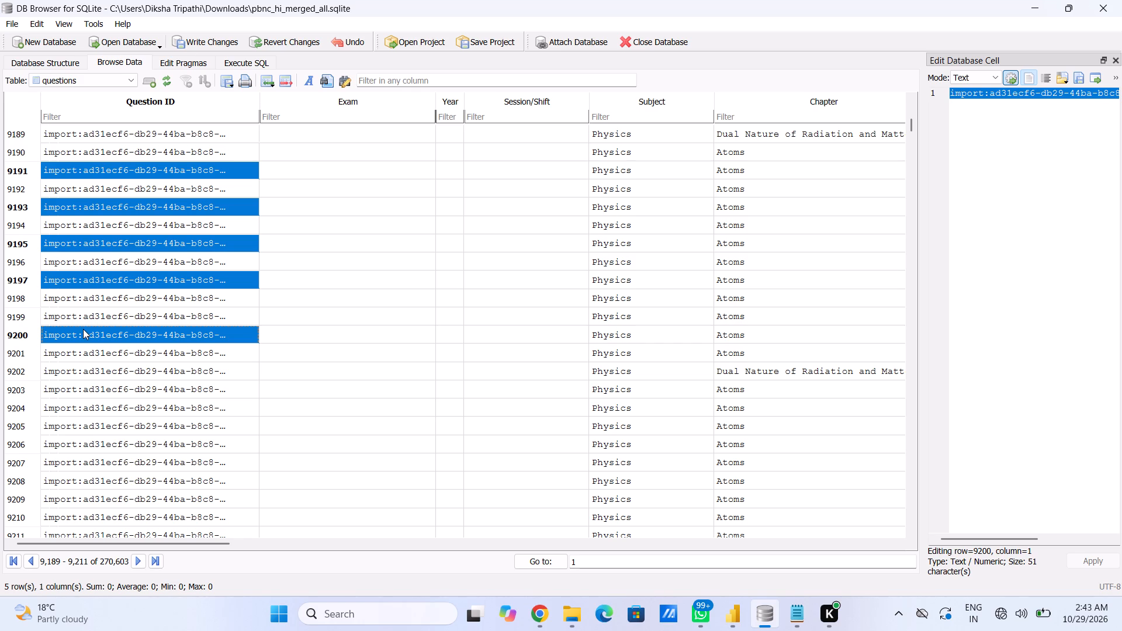
ctrl+click(99, 427)
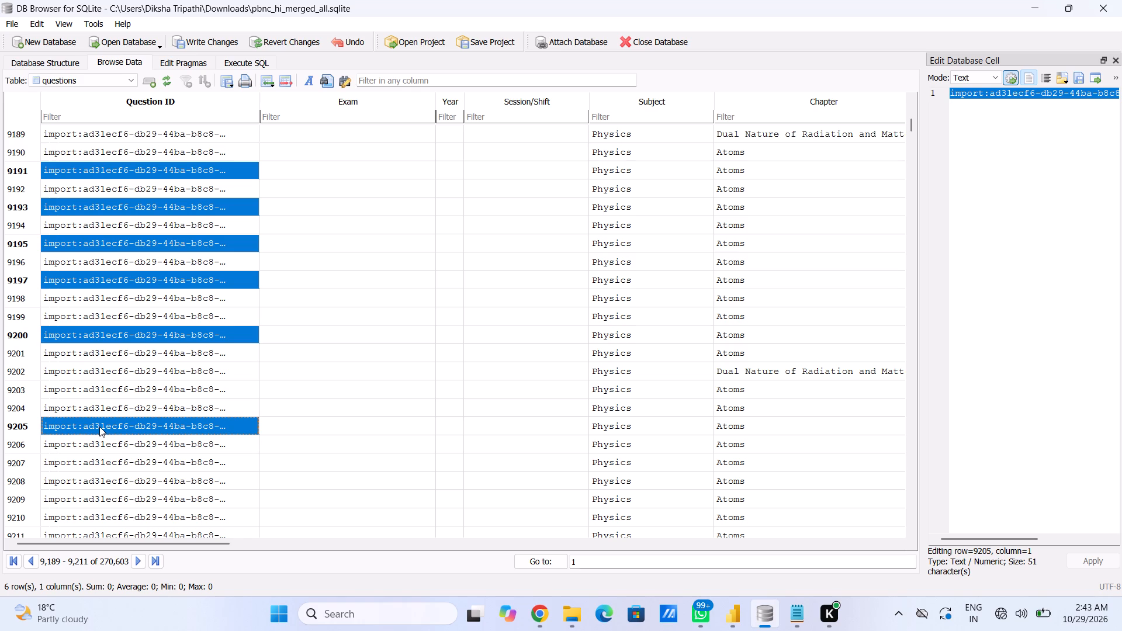
ctrl+click(94, 463)
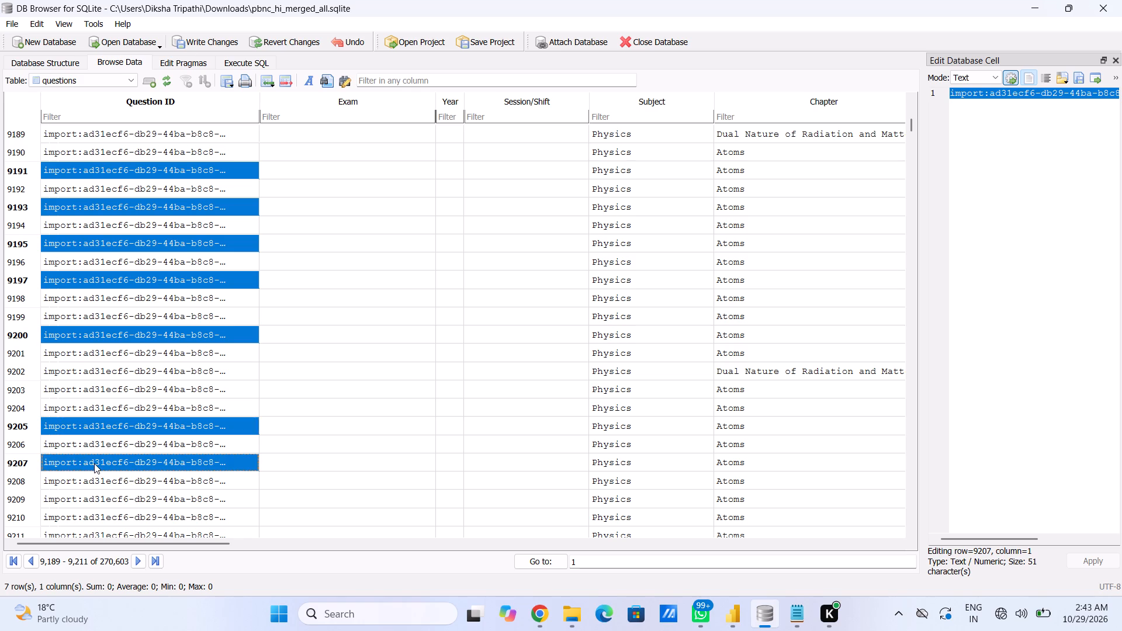
ctrl+click(95, 484)
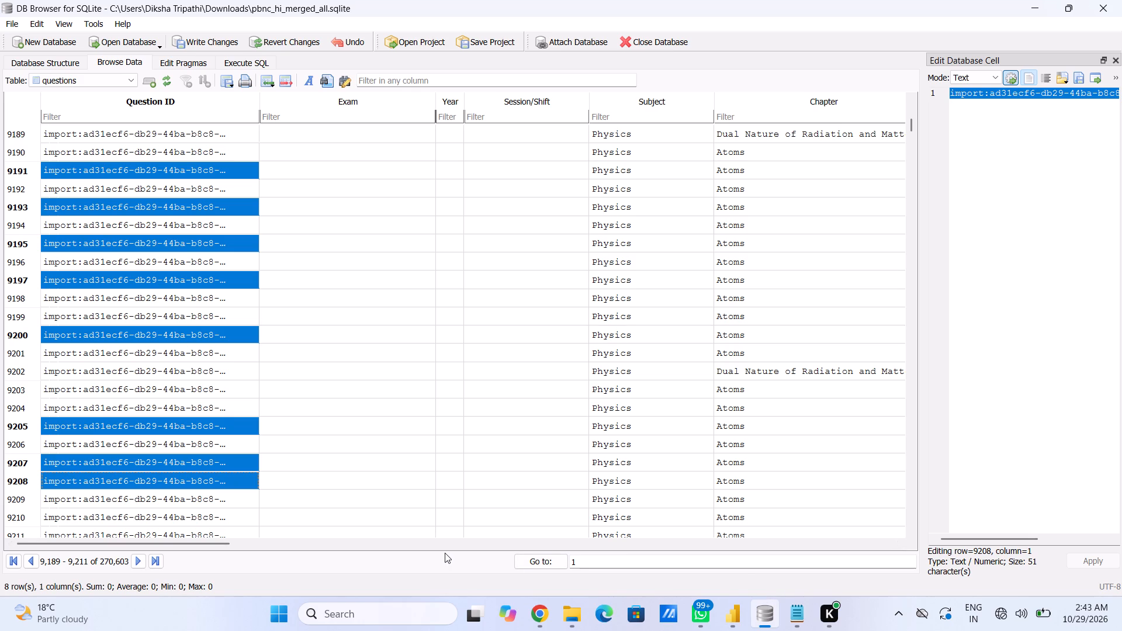
key(ctrl+c)
click(797, 628)
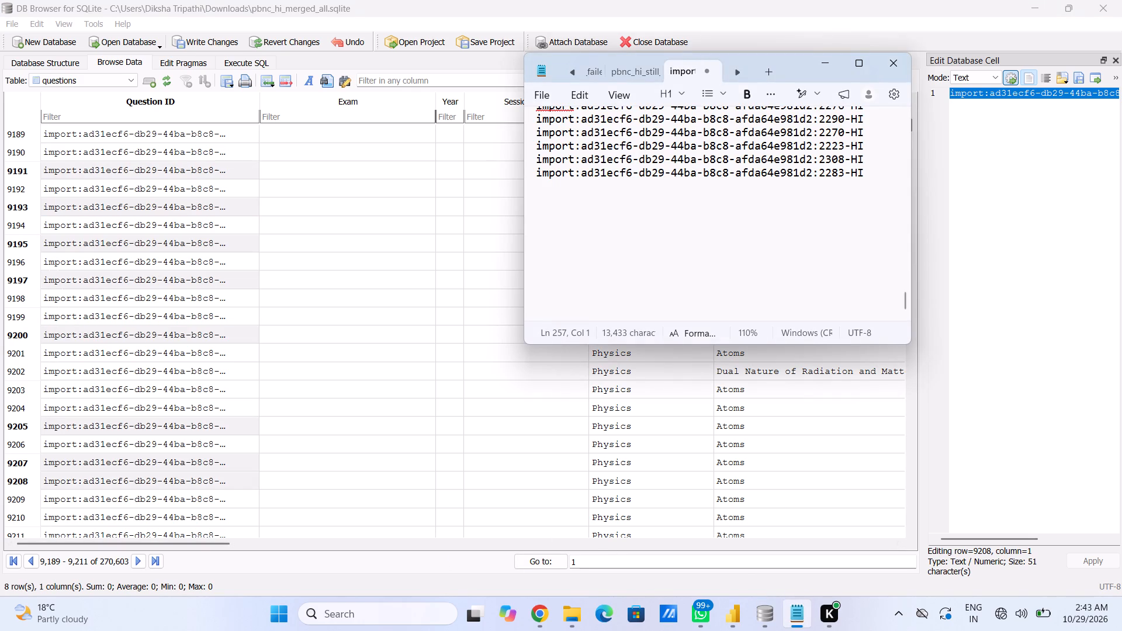
key(ctrl+v)
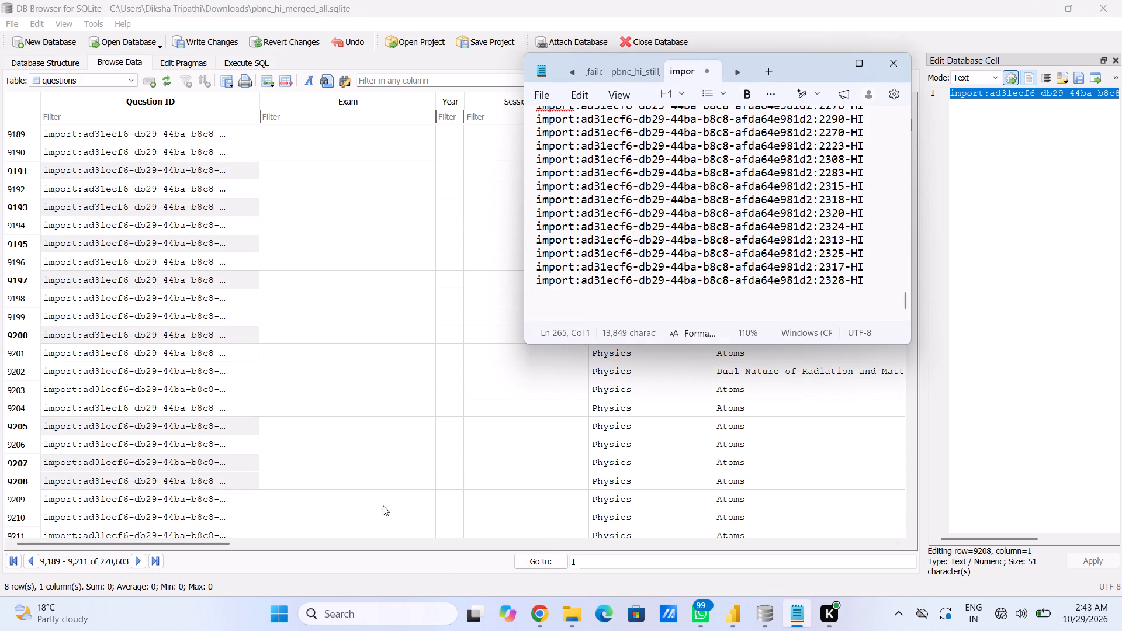
Skim the question text from row 9189 to about row 9232 for topic names still in English.
drag(212, 541, 423, 545)
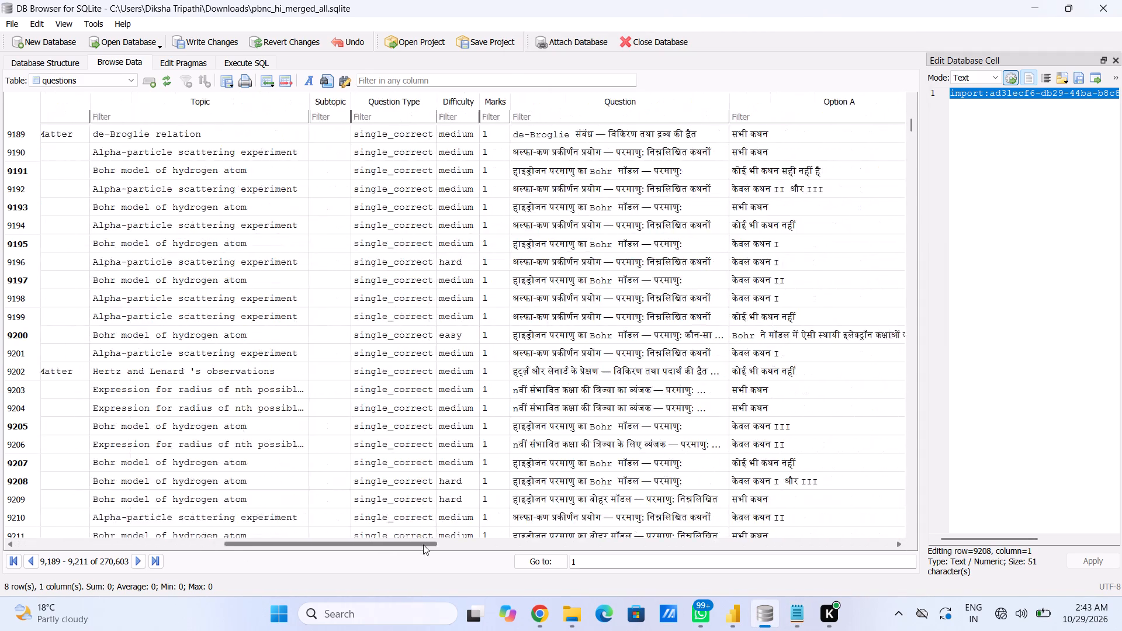
drag(423, 545, 519, 551)
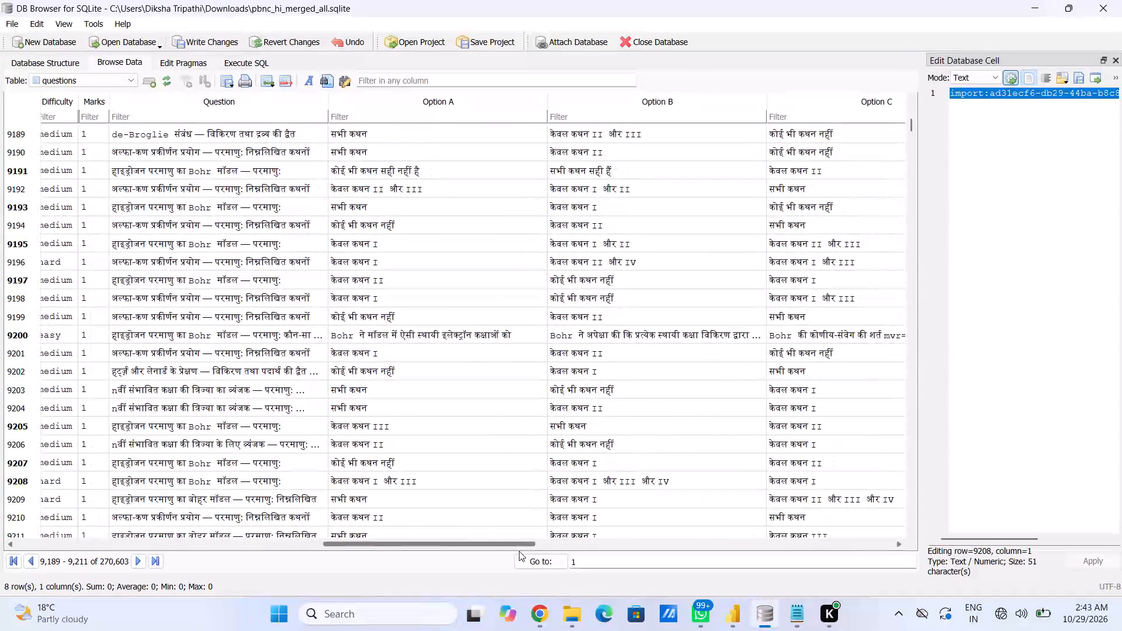
drag(519, 551, 532, 550)
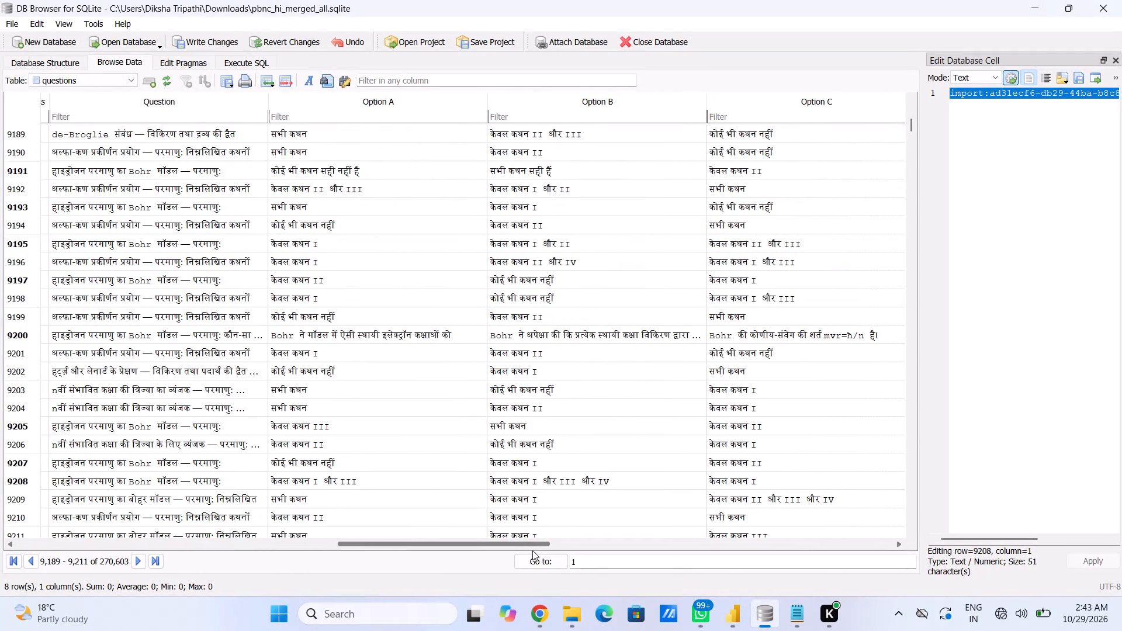
drag(532, 550, 535, 551)
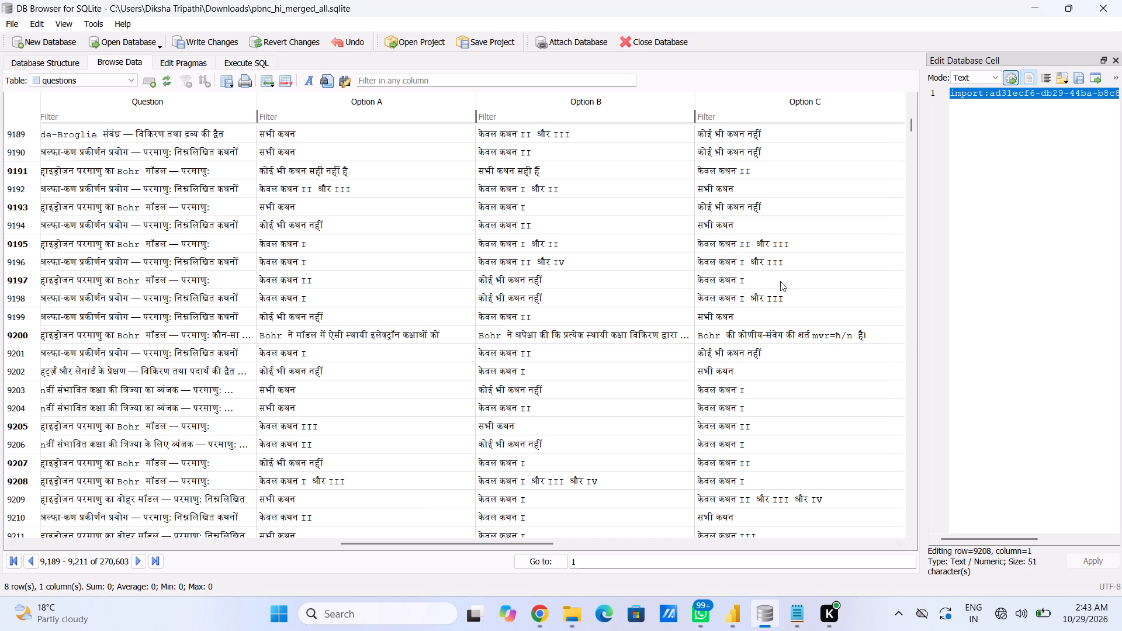
scroll(242, 401, down, 1)
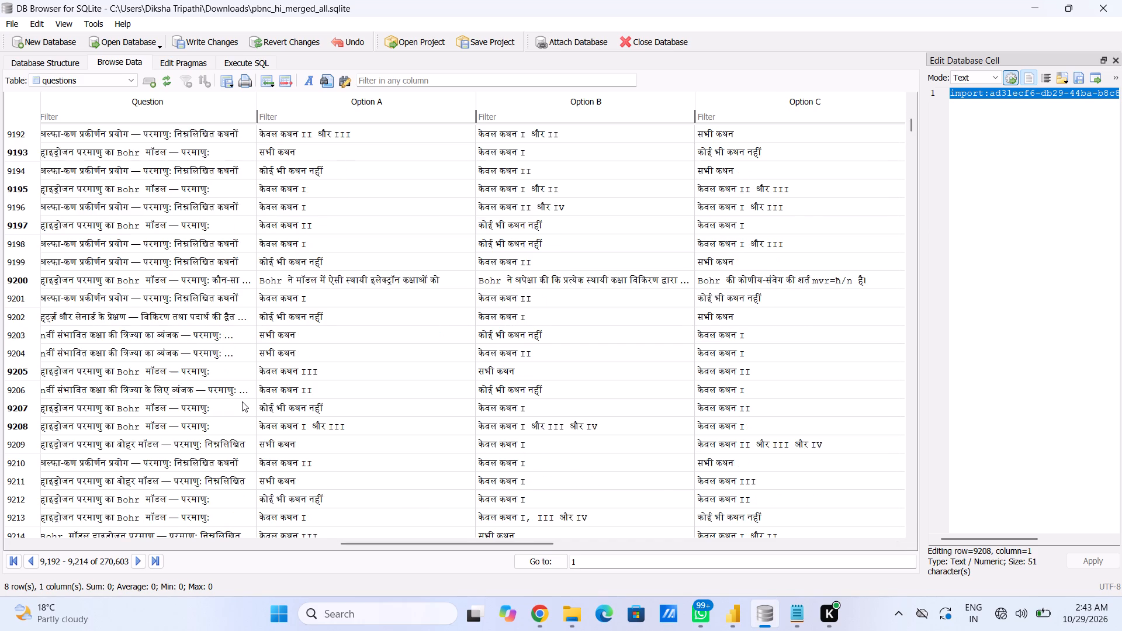
scroll(242, 401, down, 3)
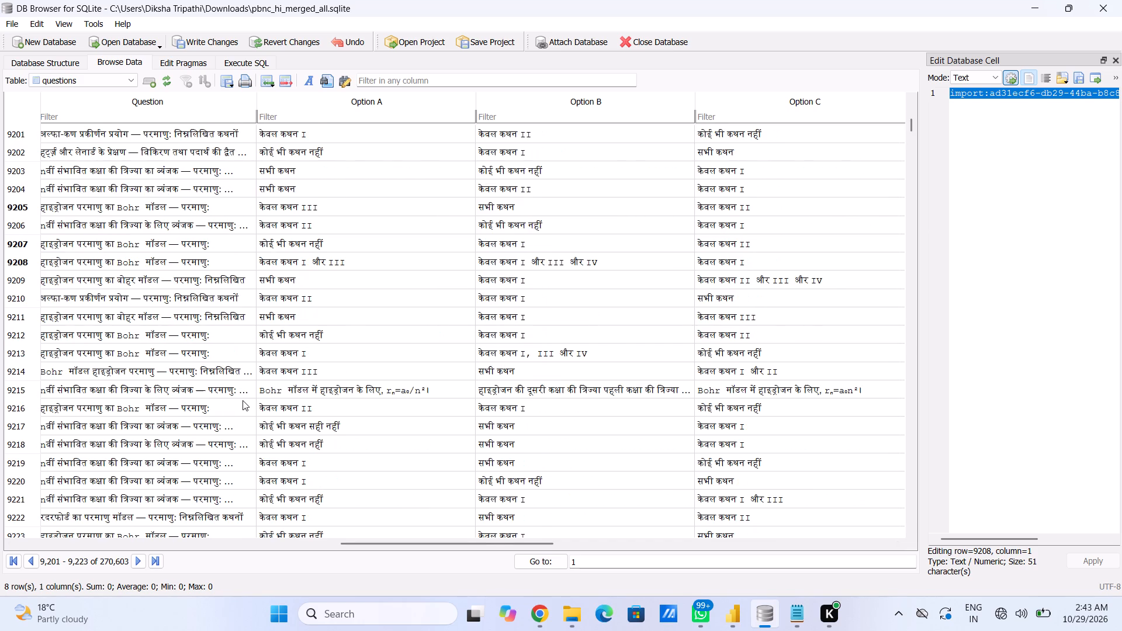
scroll(243, 400, down, 1)
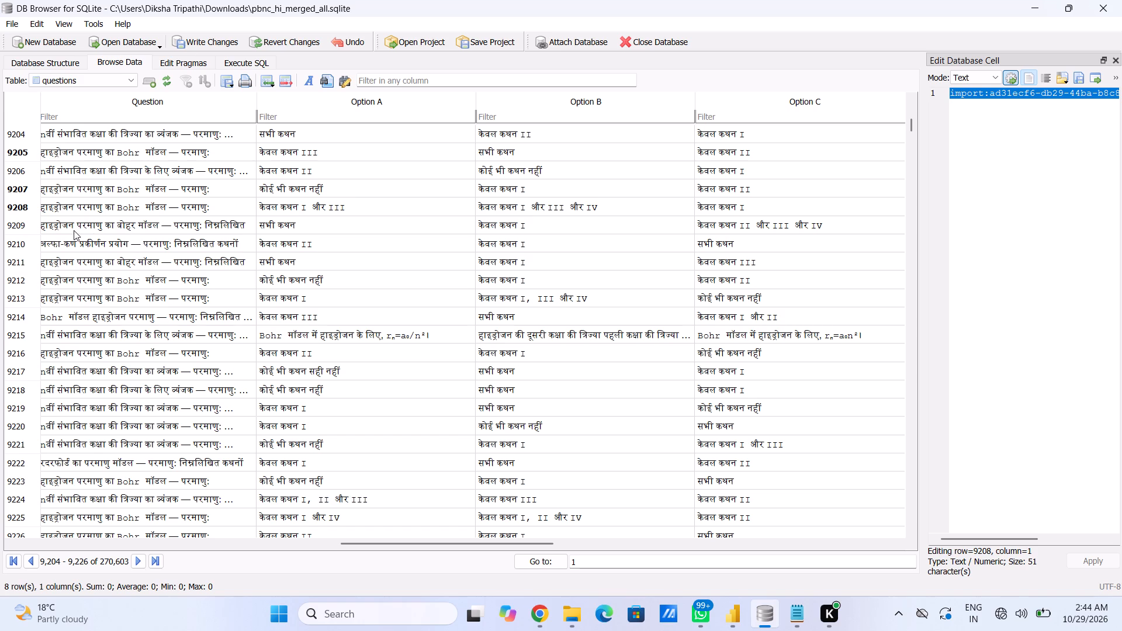
scroll(74, 230, down, 1)
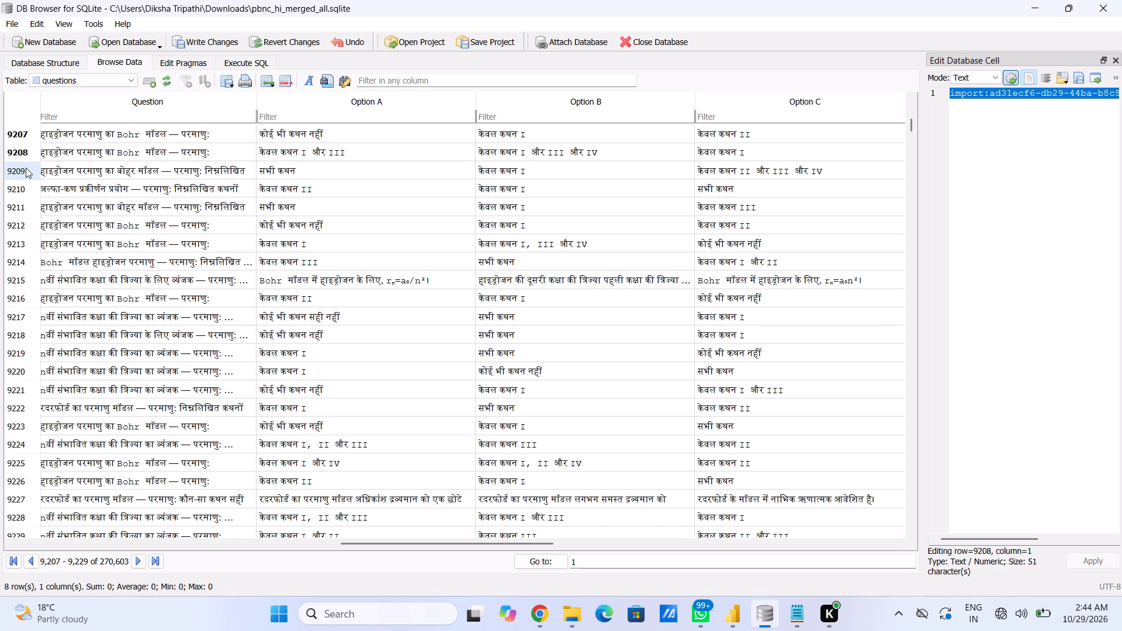
click(26, 168)
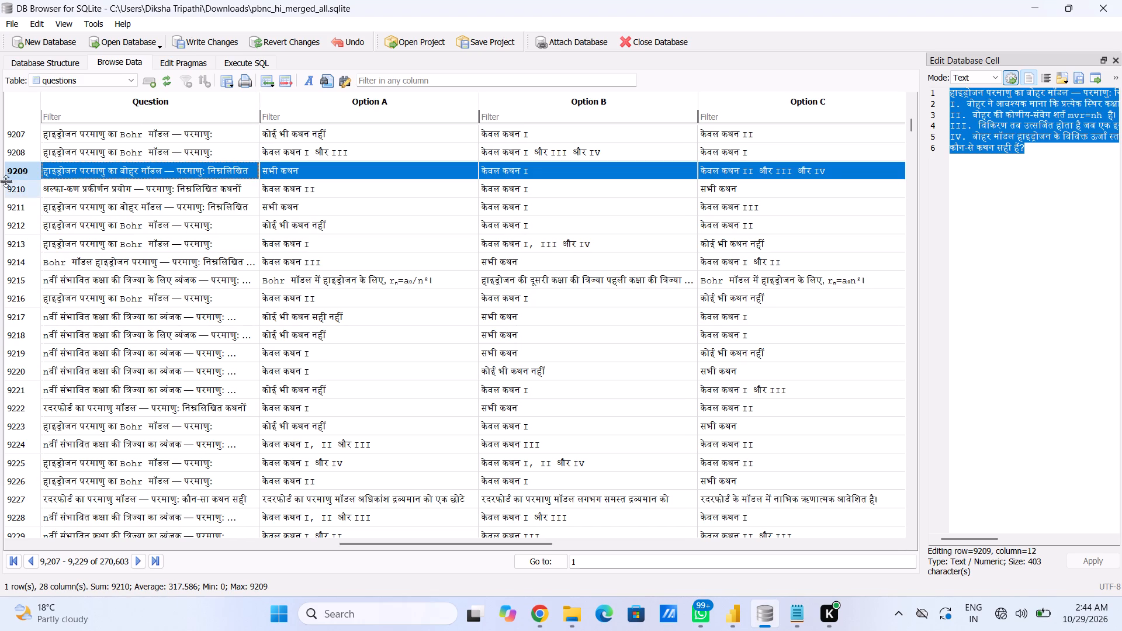
click(23, 226)
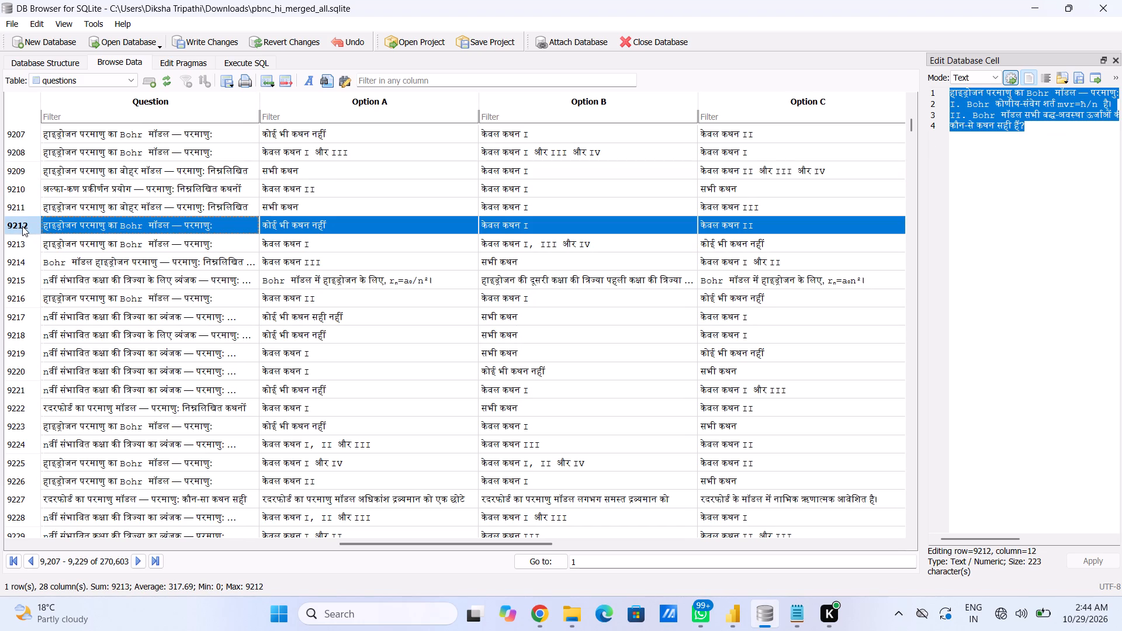
scroll(85, 165, down, 1)
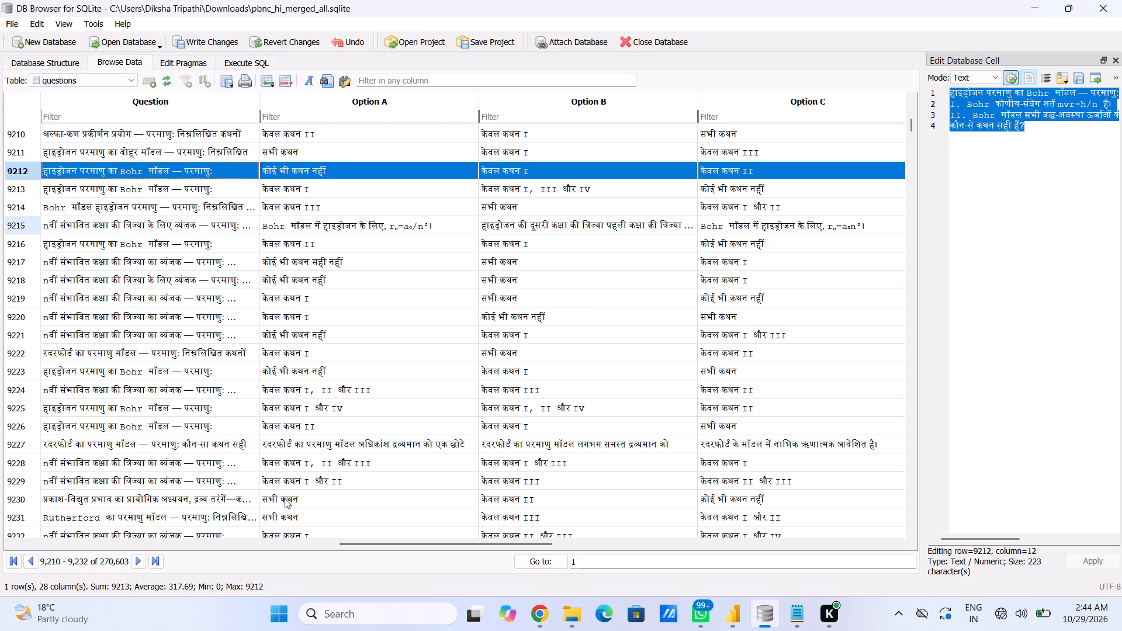
Copy the question IDs of rows 9212, 9213, 9214, 9216, 9223, 9225, 9226 and 9231 into the Notepad list.
drag(368, 543, 85, 567)
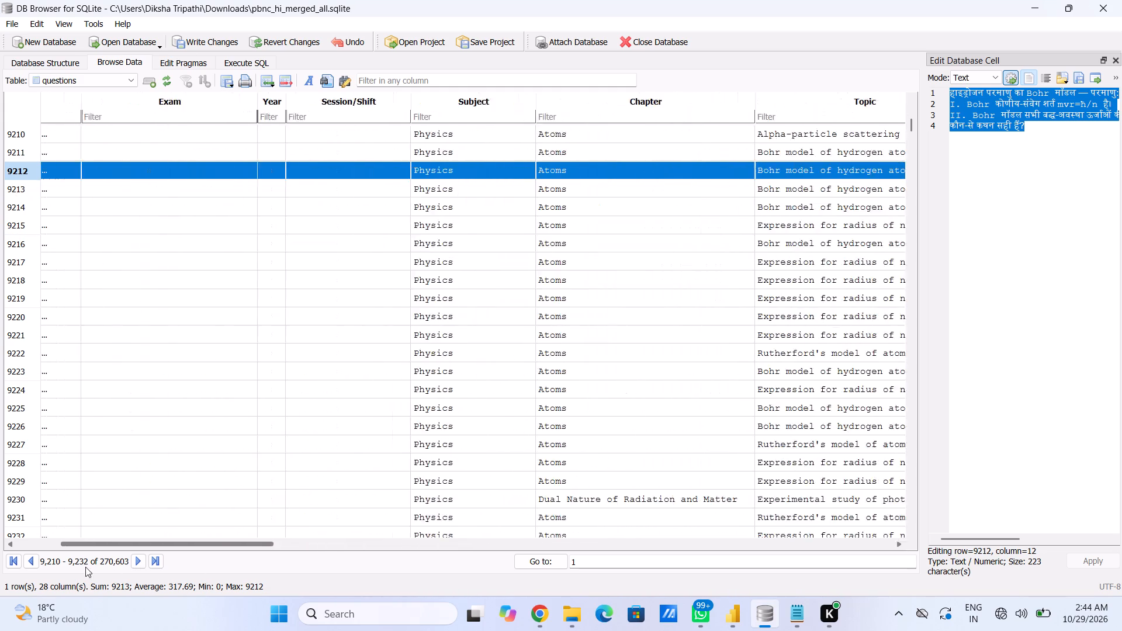
drag(85, 567, 41, 574)
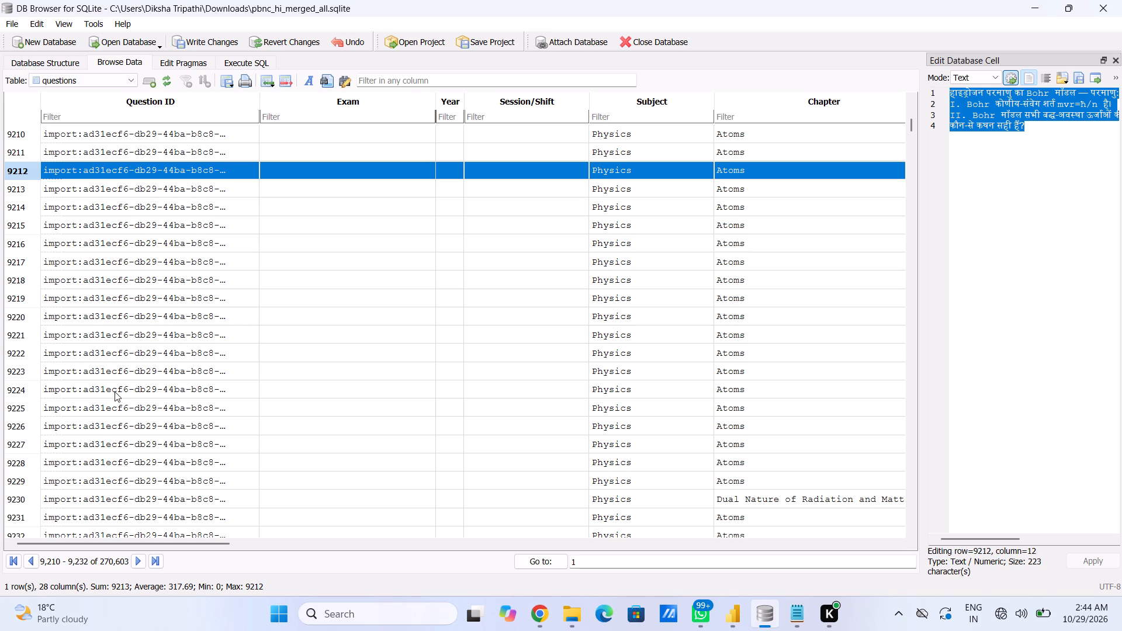
click(88, 168)
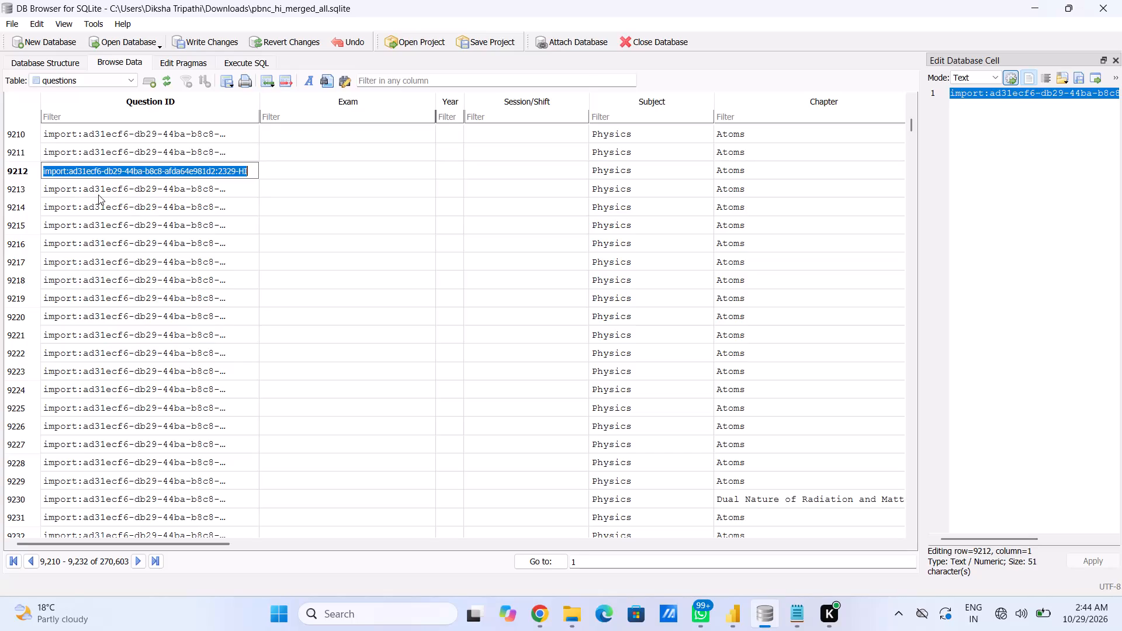
click(323, 196)
click(221, 165)
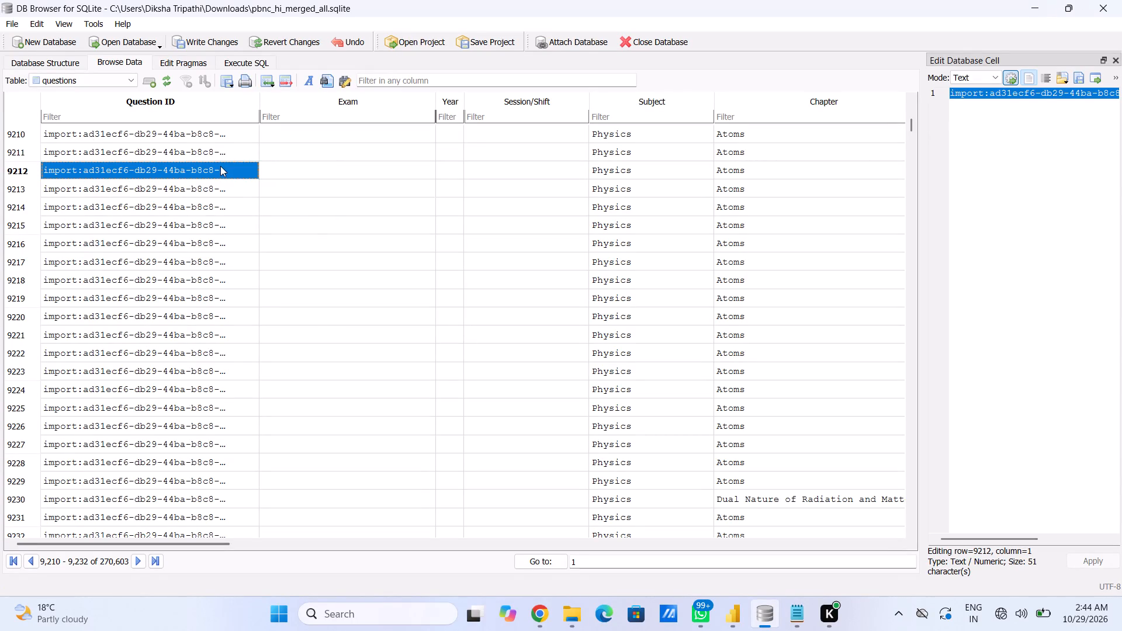
ctrl+click(127, 183)
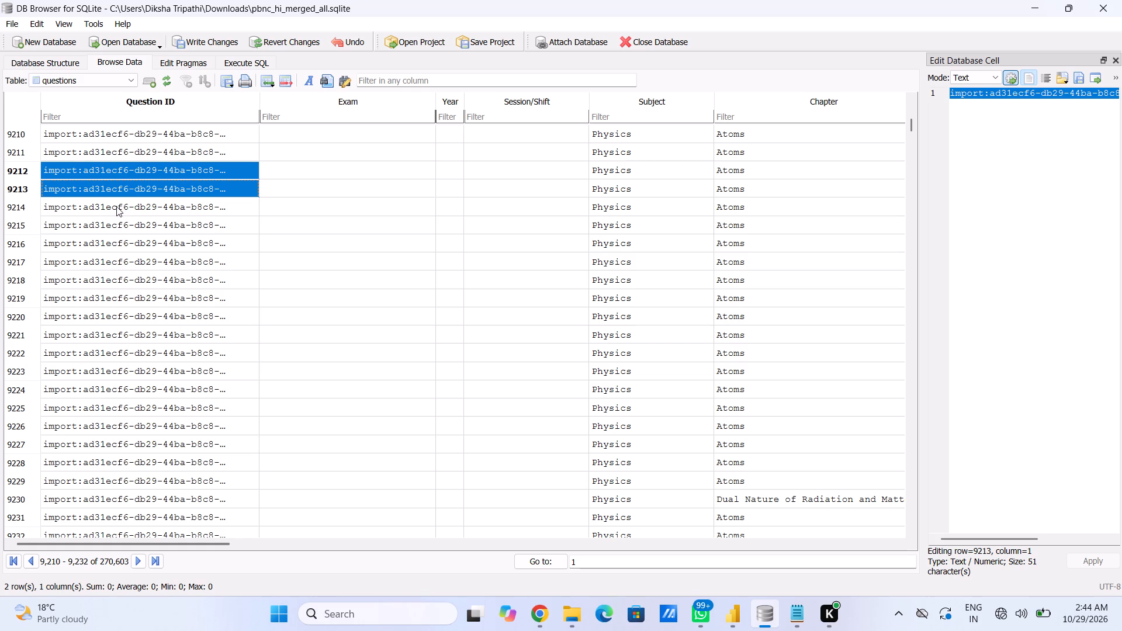
ctrl+click(116, 206)
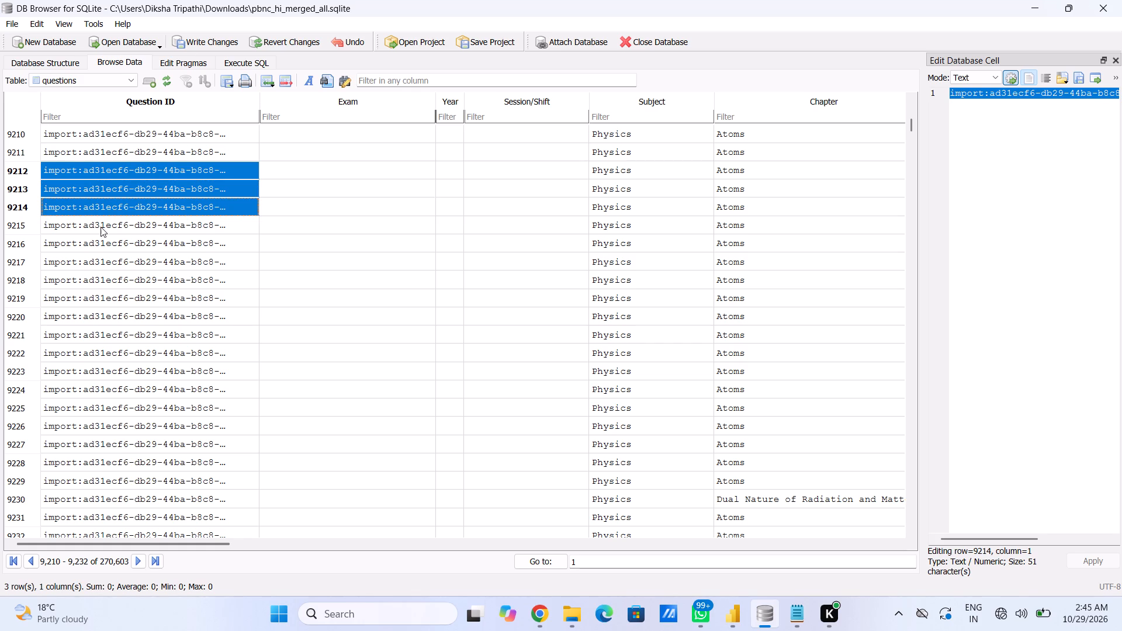
ctrl+click(93, 240)
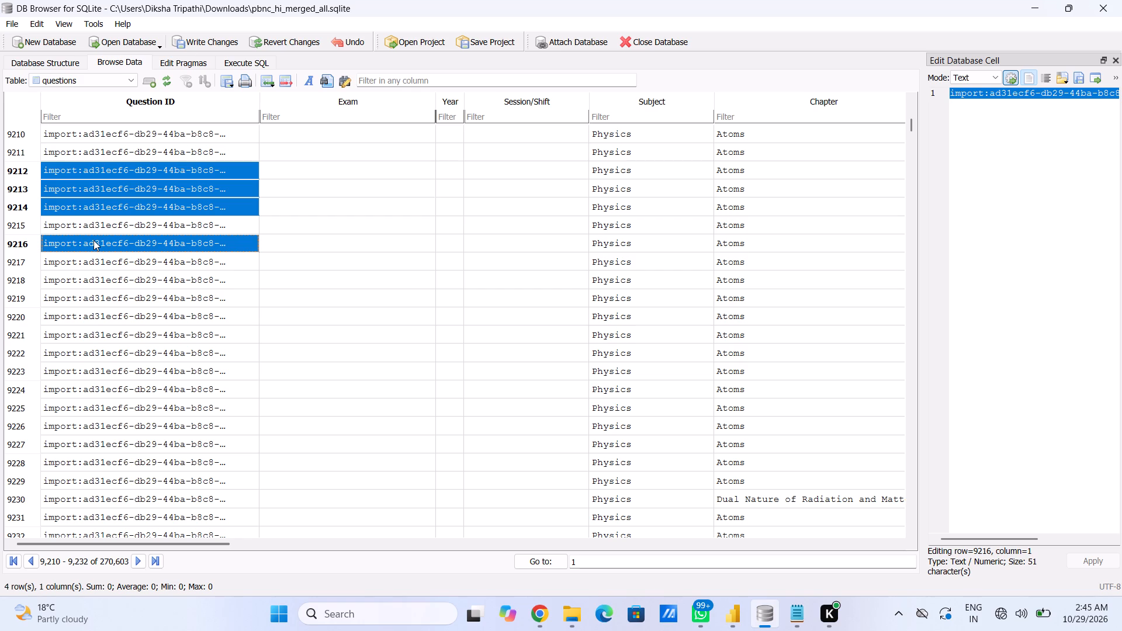
ctrl+click(64, 369)
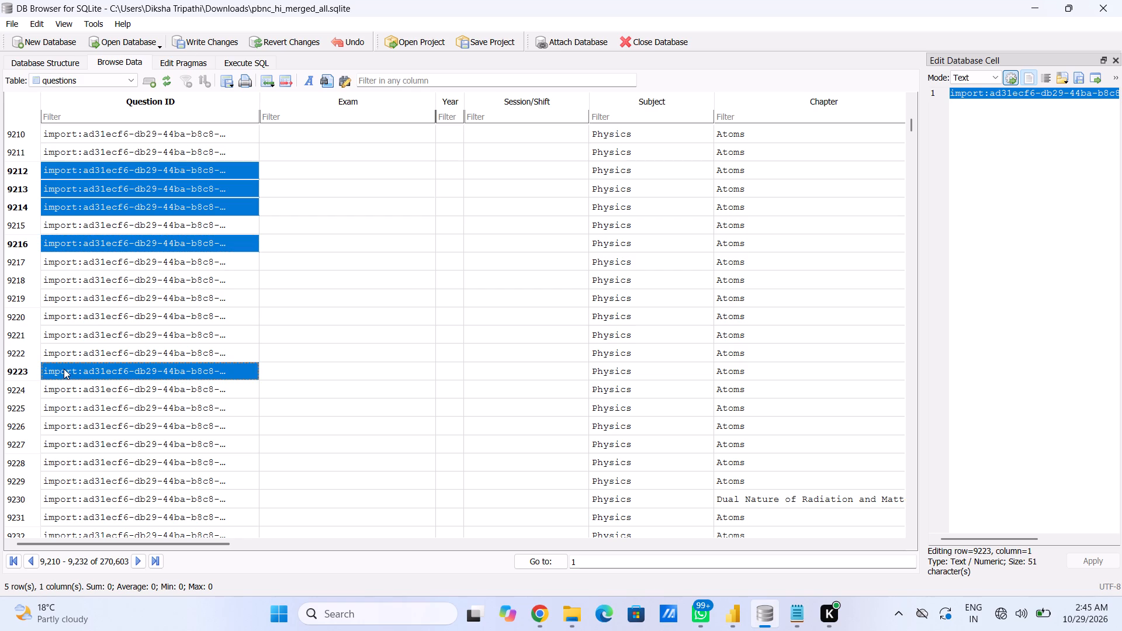
ctrl+click(65, 404)
ctrl+click(76, 428)
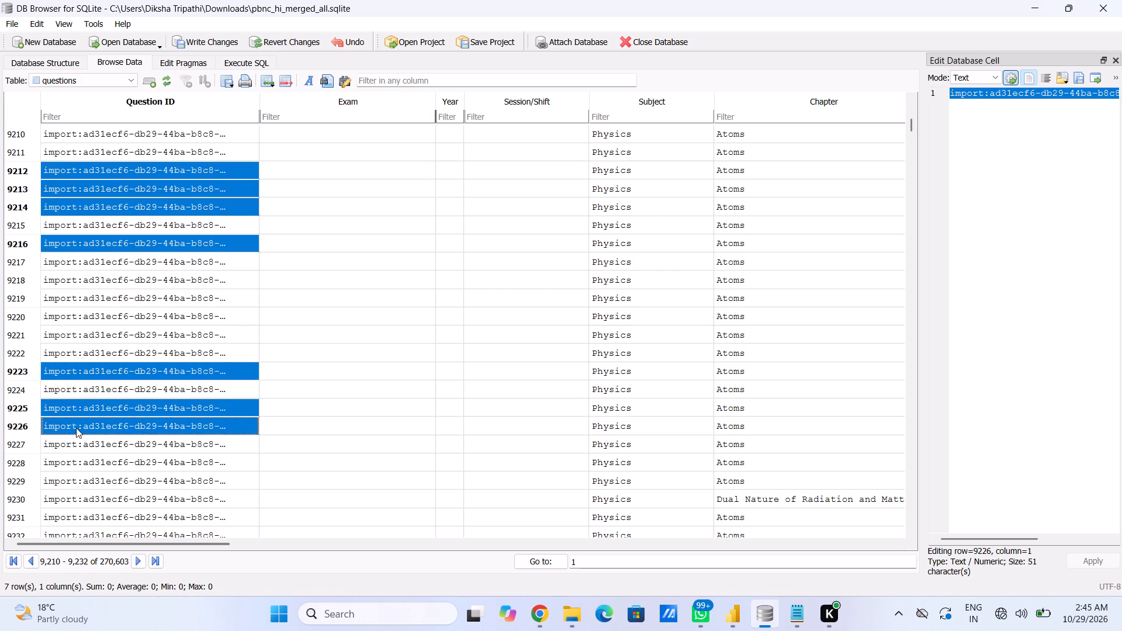
ctrl+click(67, 519)
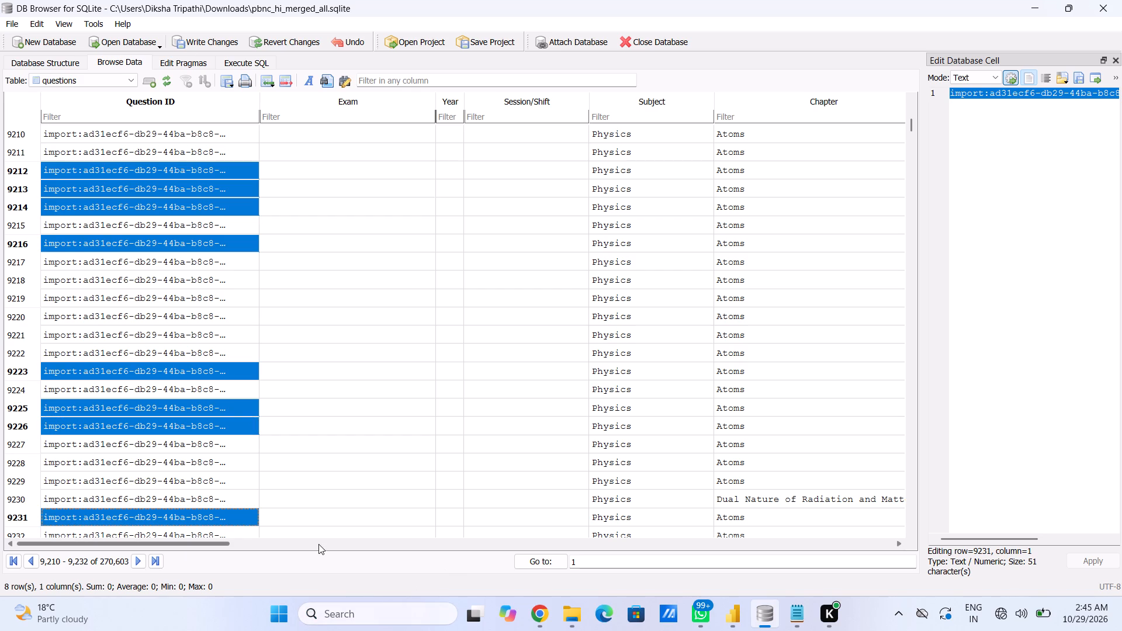
key(ctrl+c)
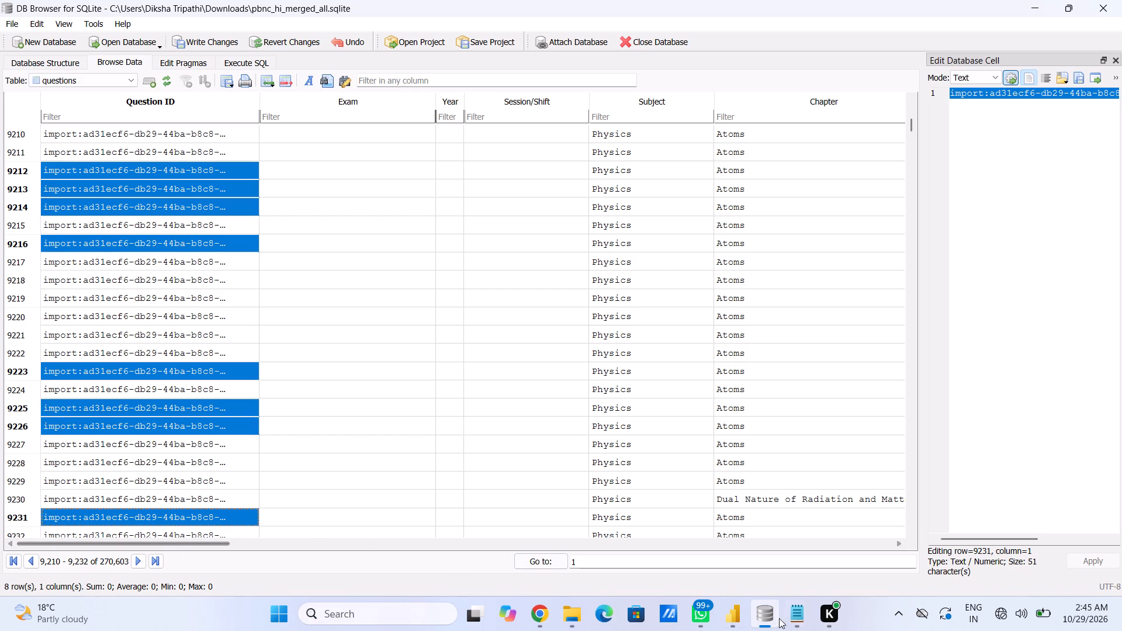
click(797, 621)
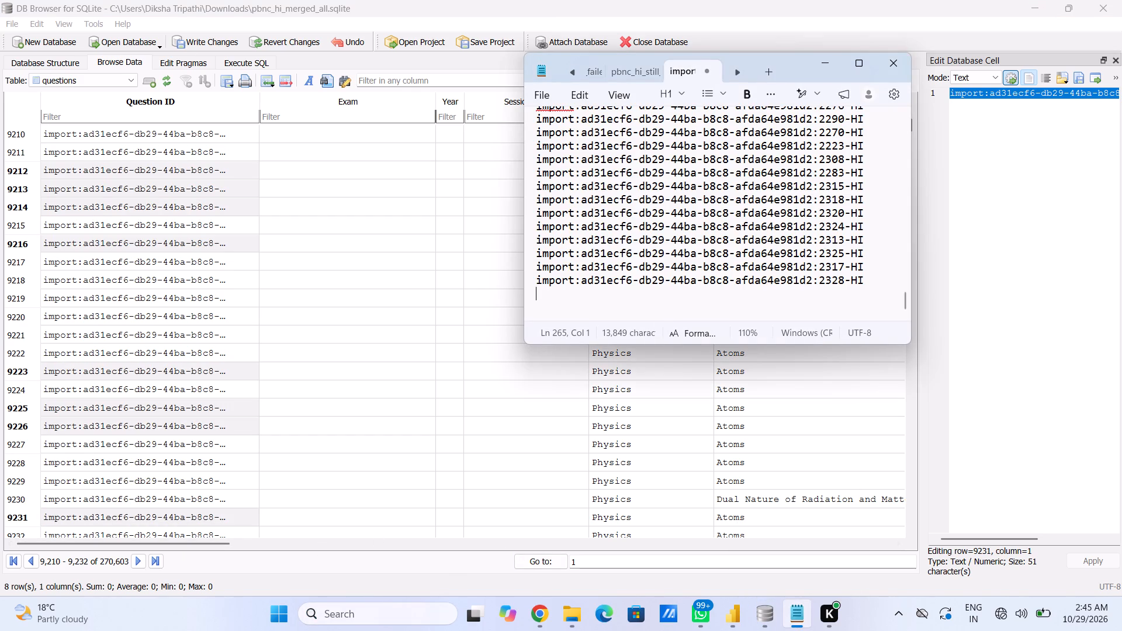
key(ctrl+v)
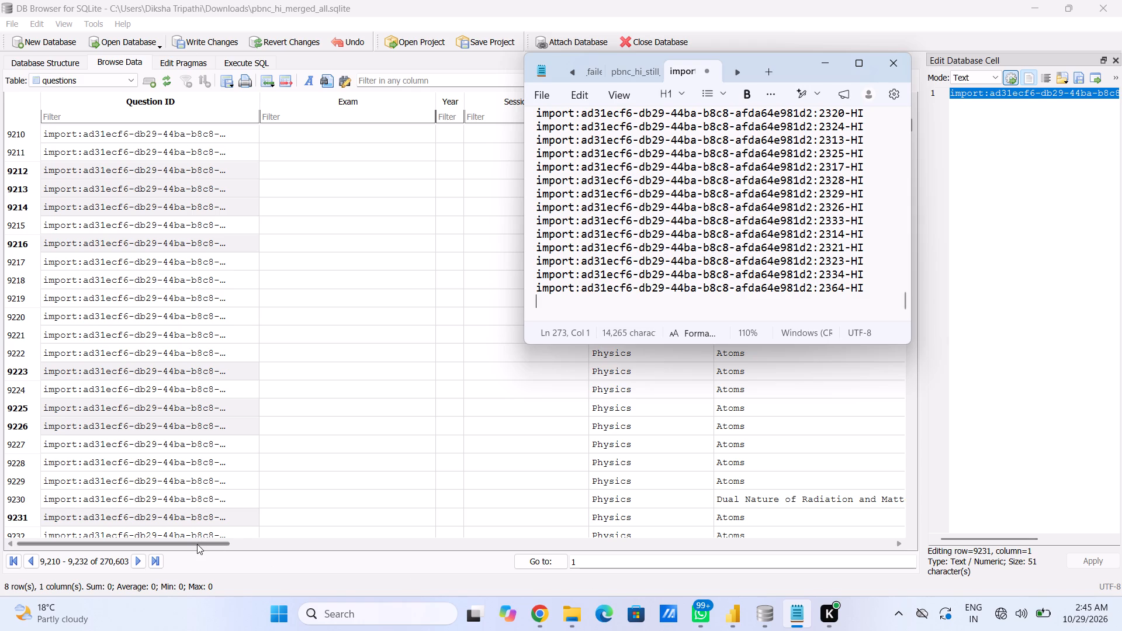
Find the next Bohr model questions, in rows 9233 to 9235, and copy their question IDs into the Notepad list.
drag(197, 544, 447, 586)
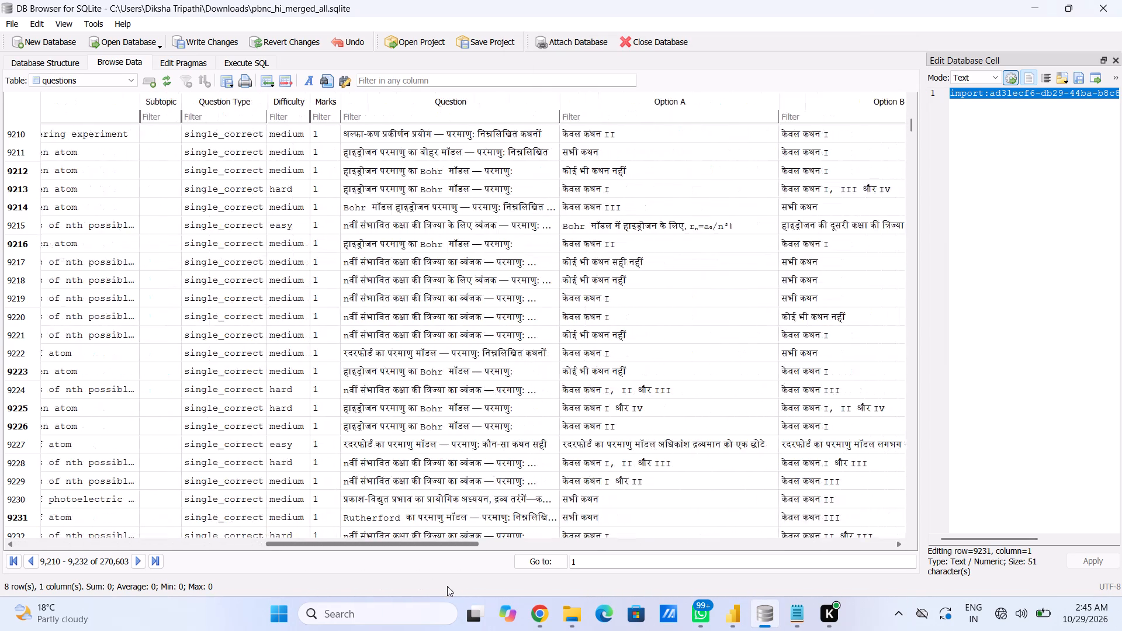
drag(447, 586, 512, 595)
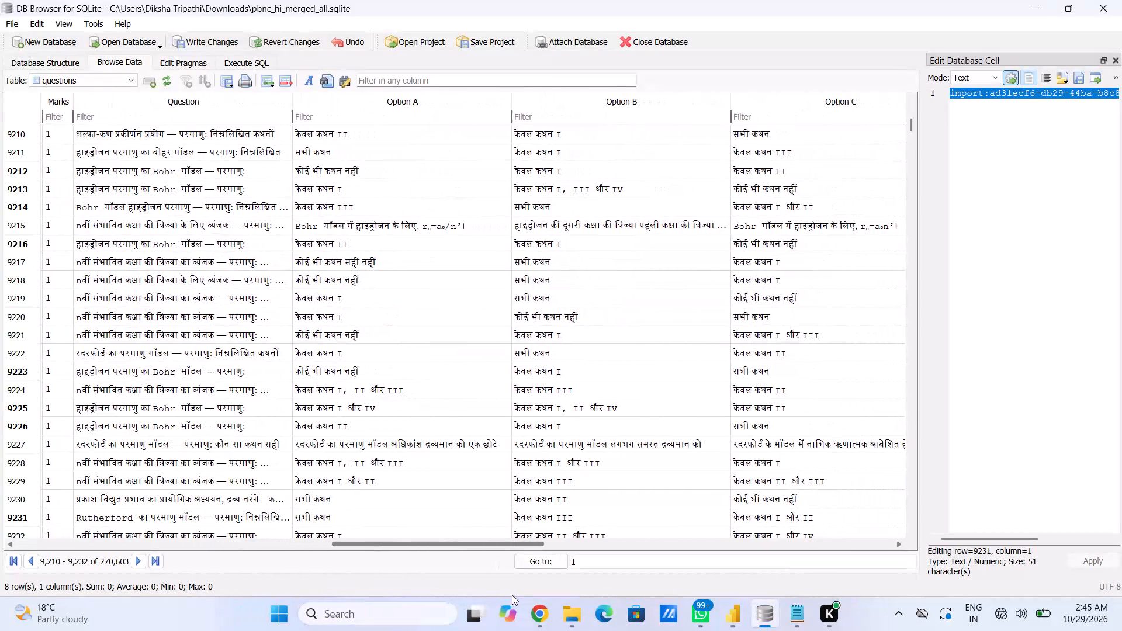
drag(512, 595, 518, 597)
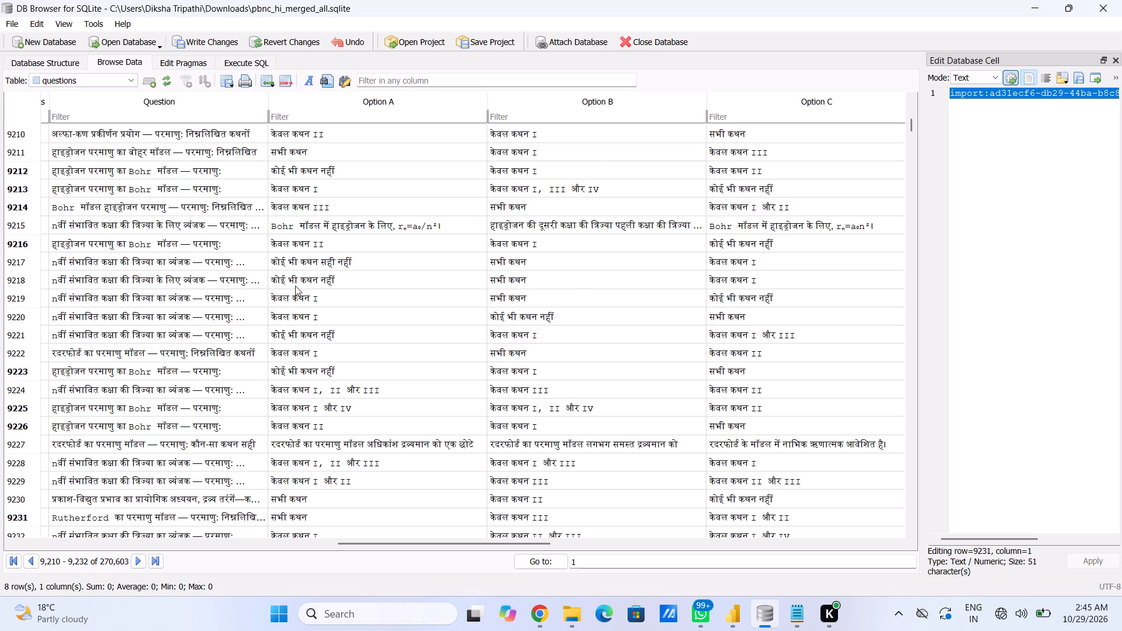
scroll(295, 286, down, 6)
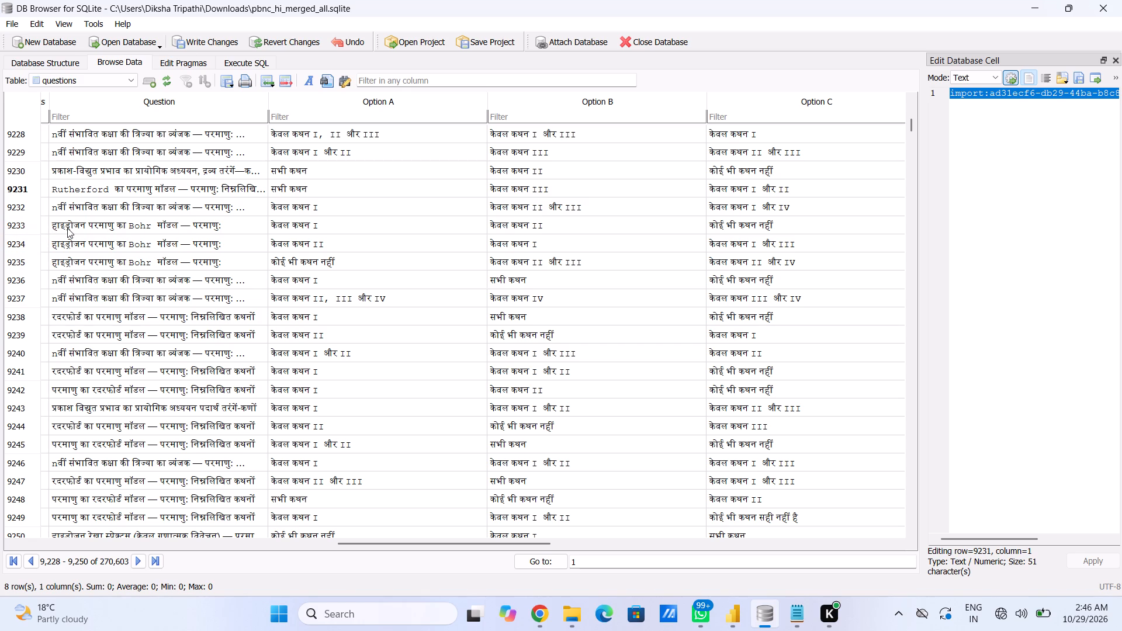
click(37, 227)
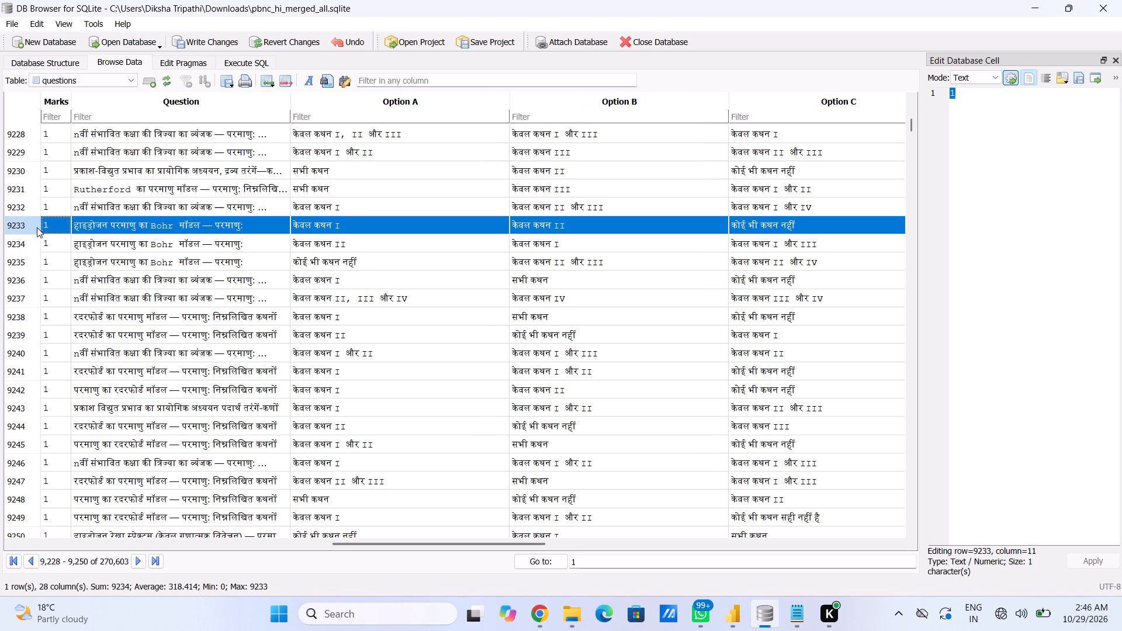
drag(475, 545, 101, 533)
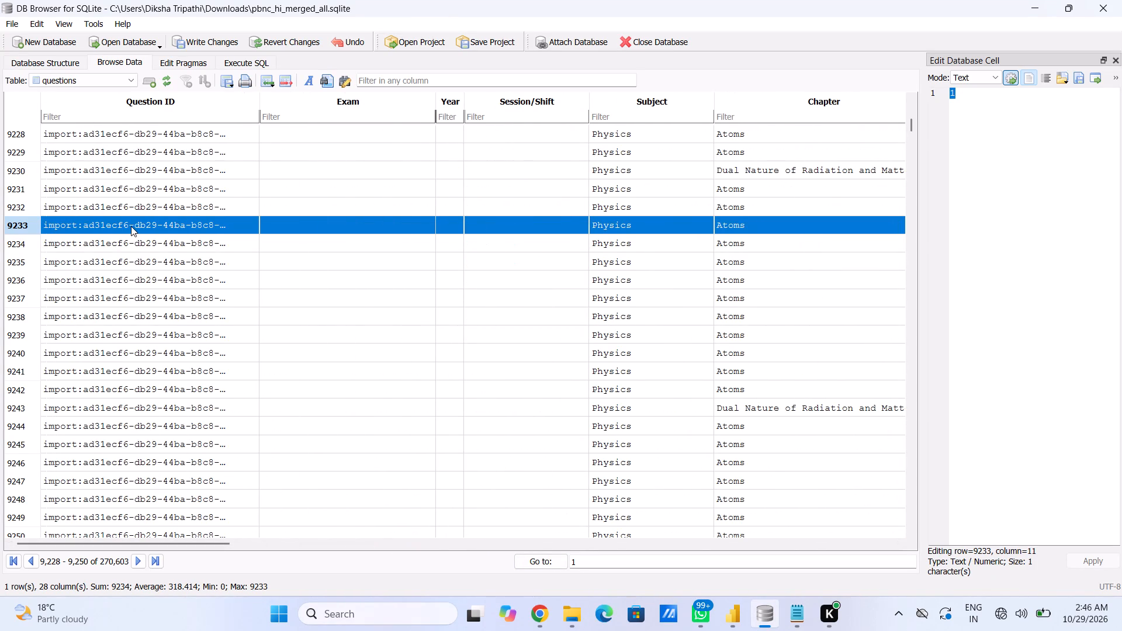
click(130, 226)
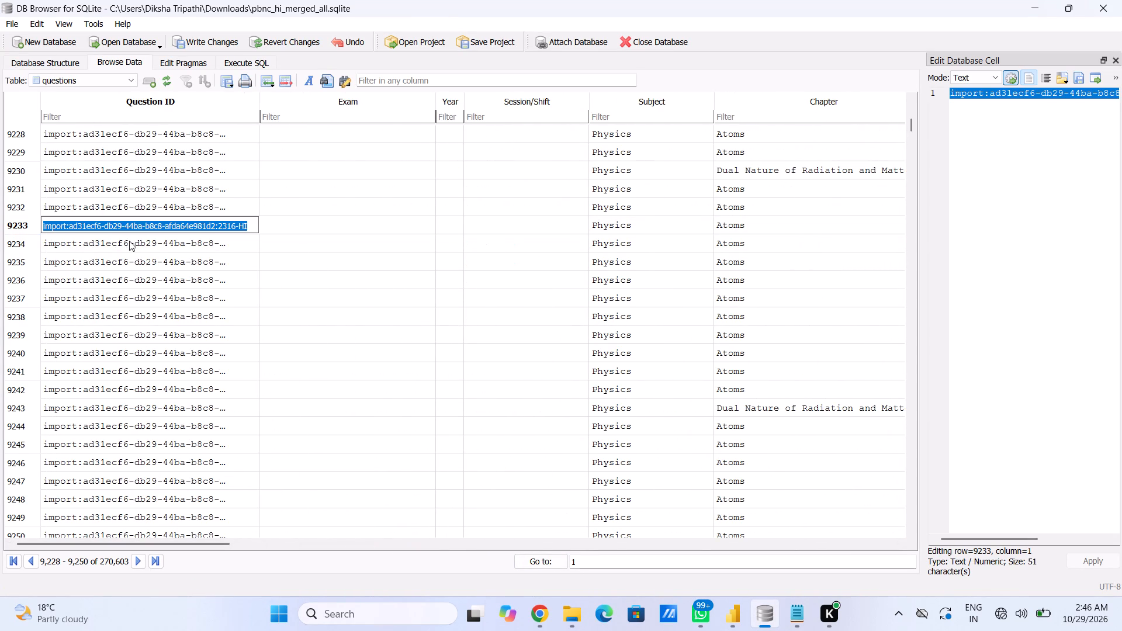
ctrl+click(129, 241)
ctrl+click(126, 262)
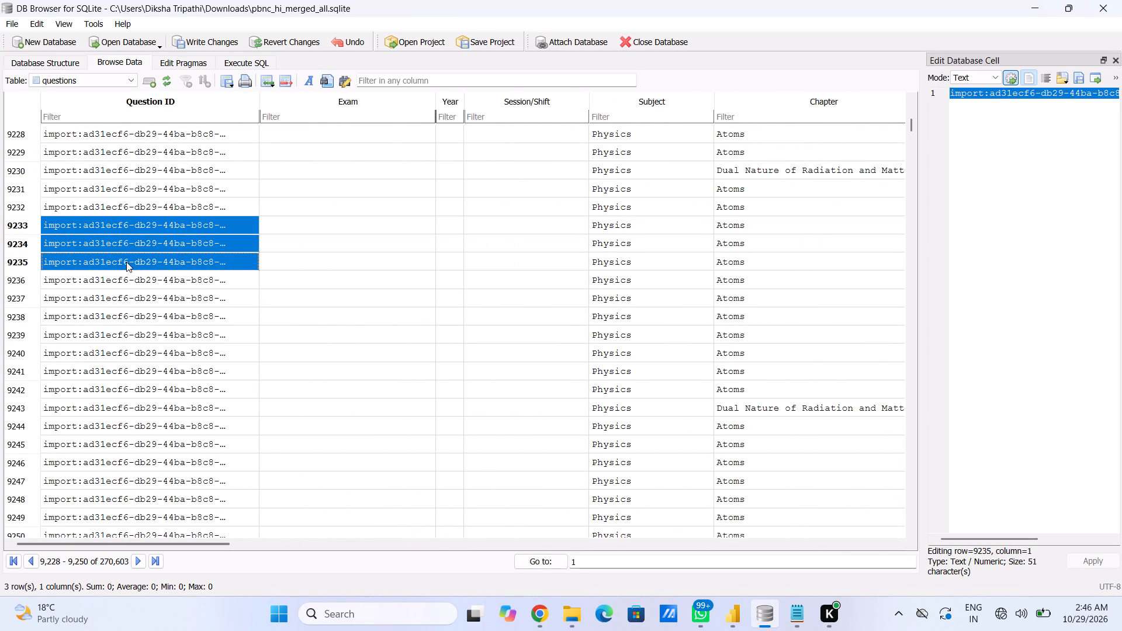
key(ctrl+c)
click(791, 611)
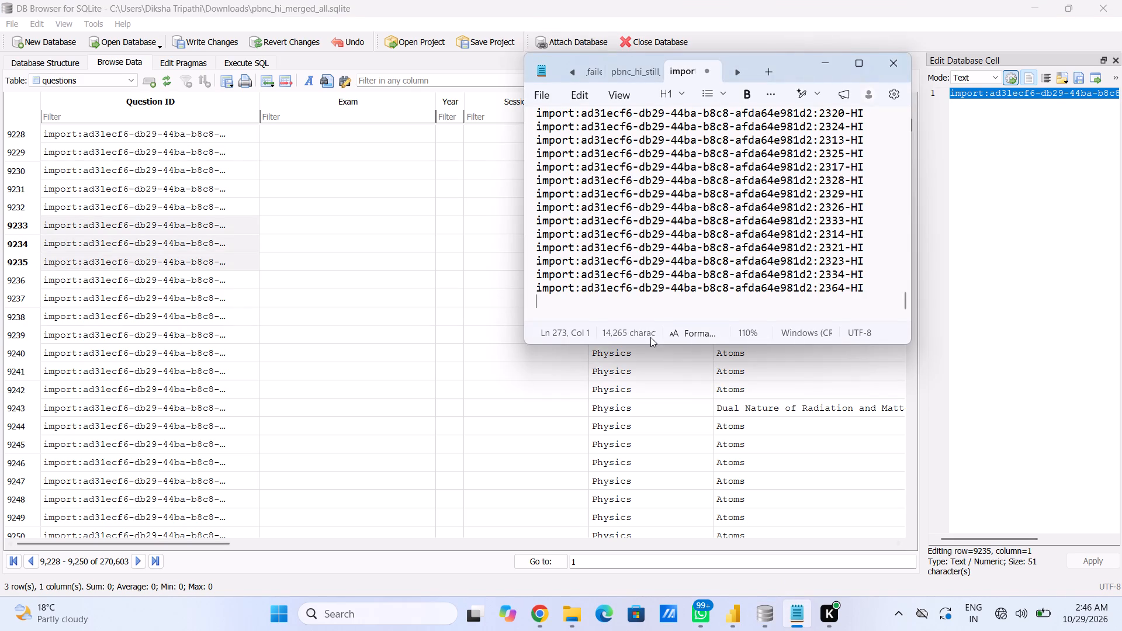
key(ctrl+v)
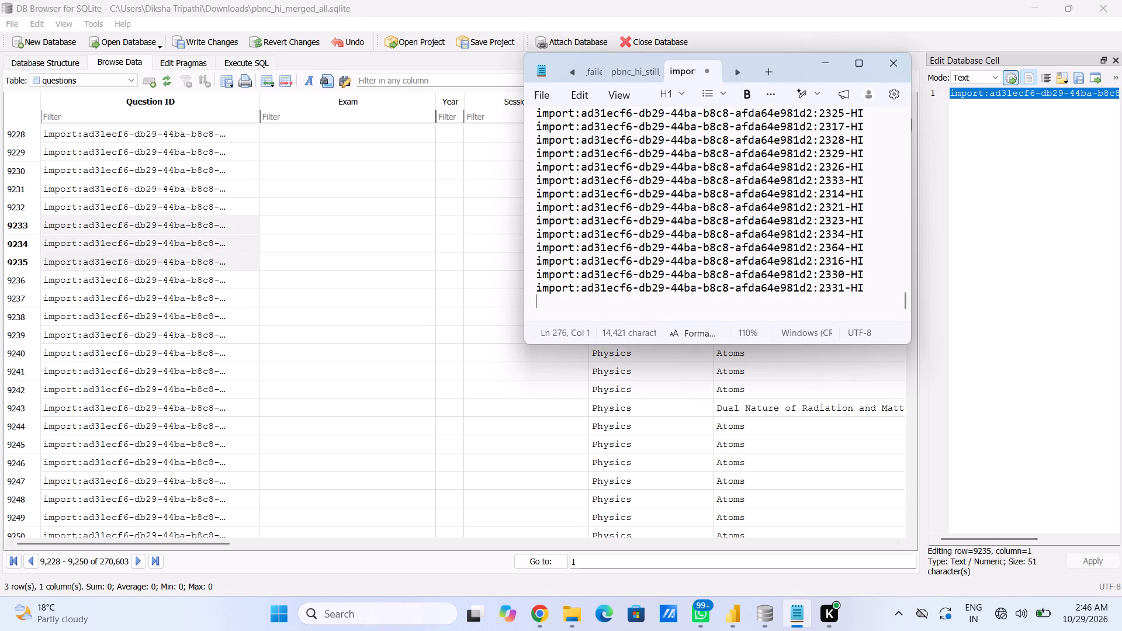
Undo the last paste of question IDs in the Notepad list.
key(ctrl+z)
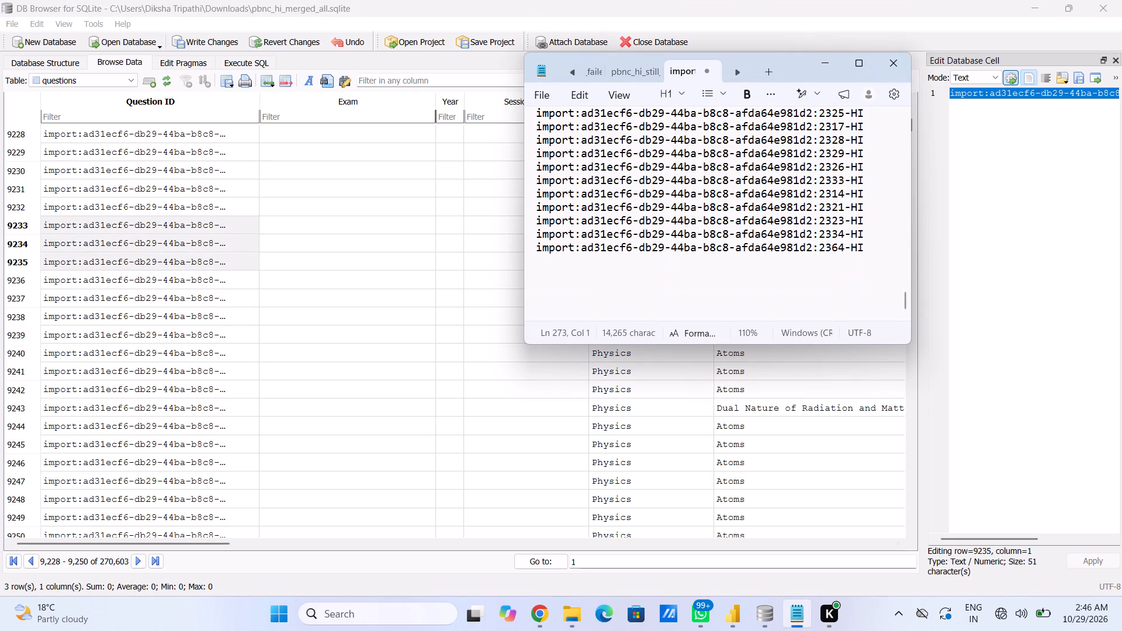
Paste the copied question IDs of rows 9233 to 9235 at the end of the Notepad list.
key(ctrl+v)
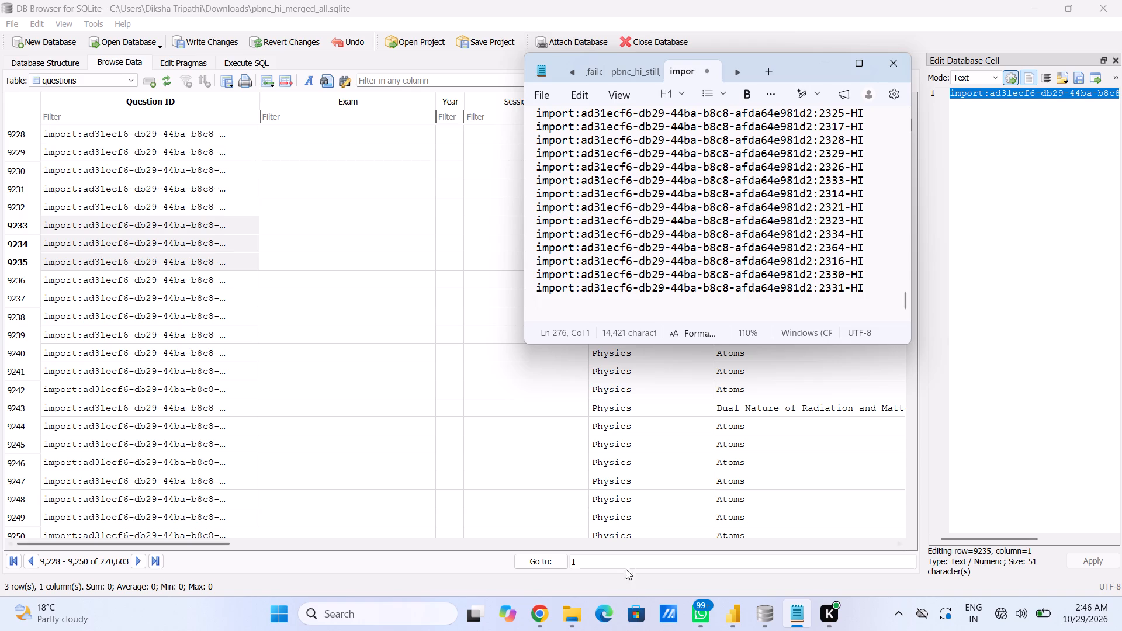
Find the next Bohr model question, row 9254, and copy its record into the Notepad list, keeping only the ID ending 2332-HI.
drag(211, 544, 271, 546)
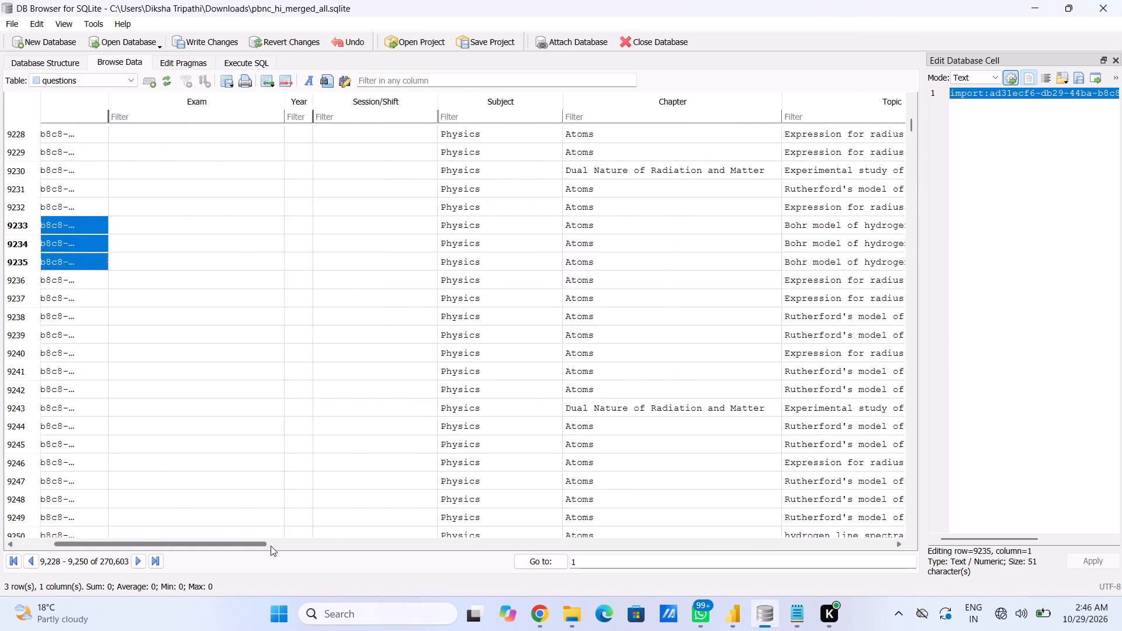
drag(271, 546, 523, 583)
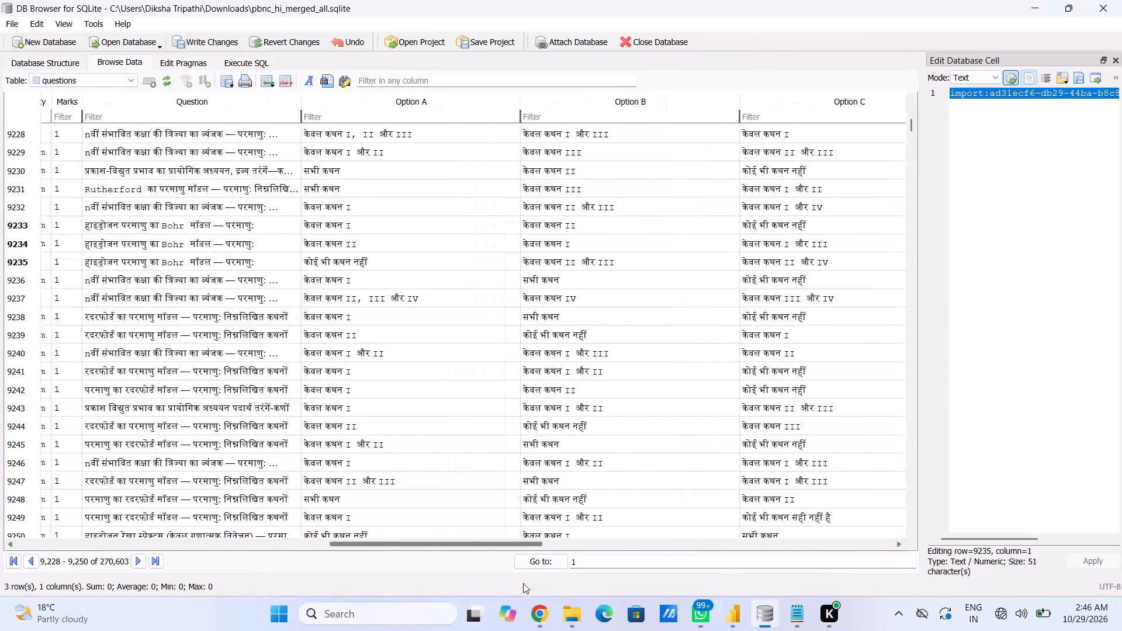
drag(523, 583, 531, 587)
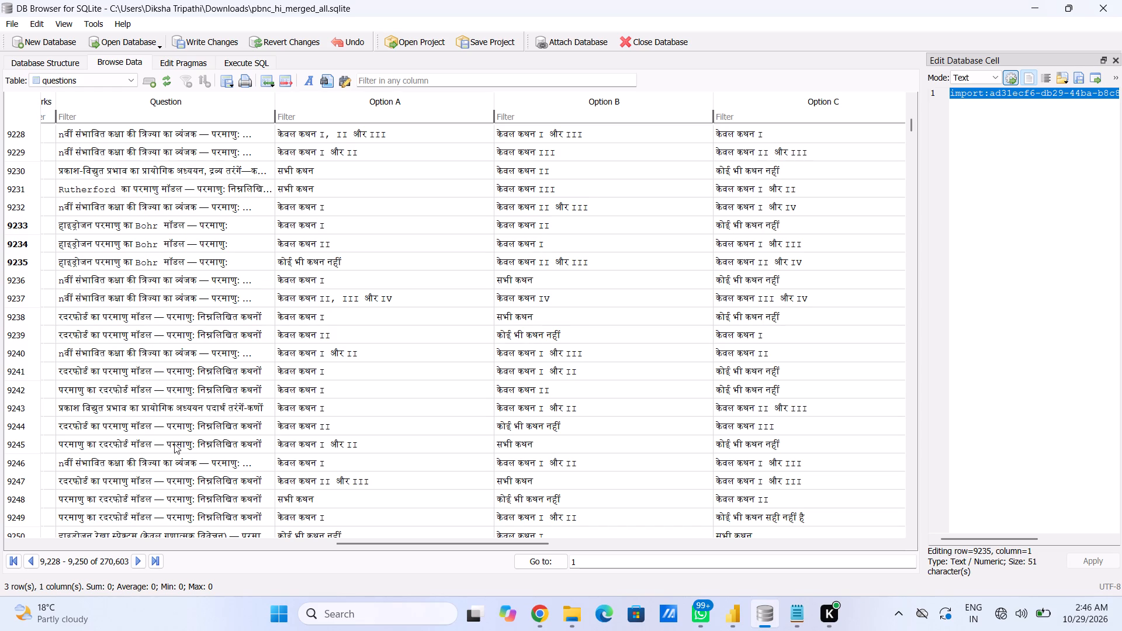
click(26, 533)
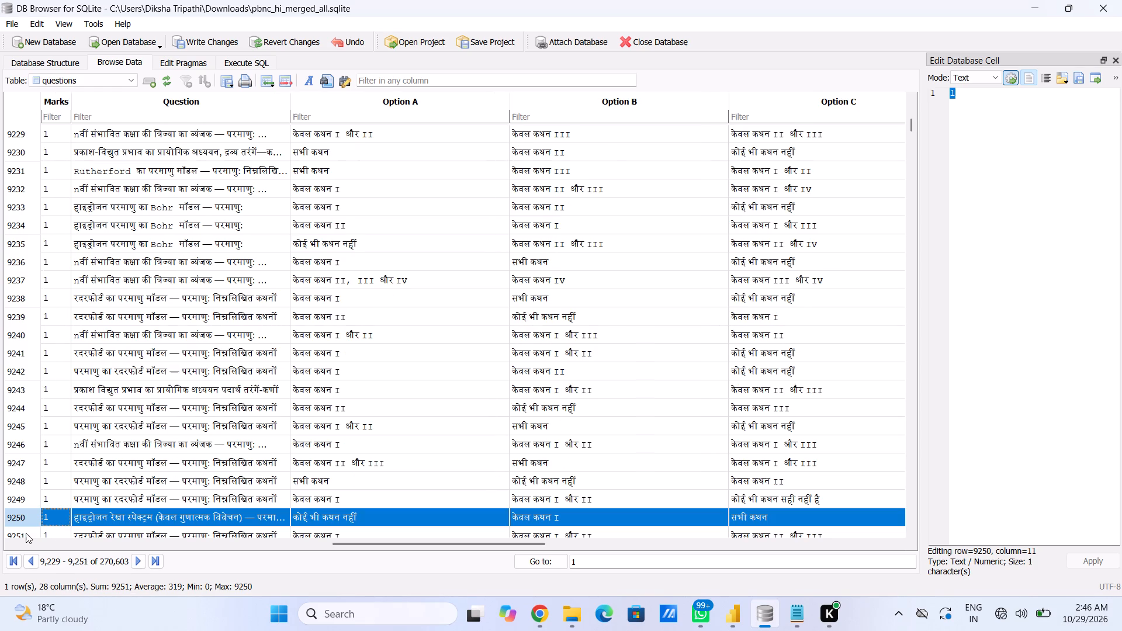
scroll(247, 192, down, 6)
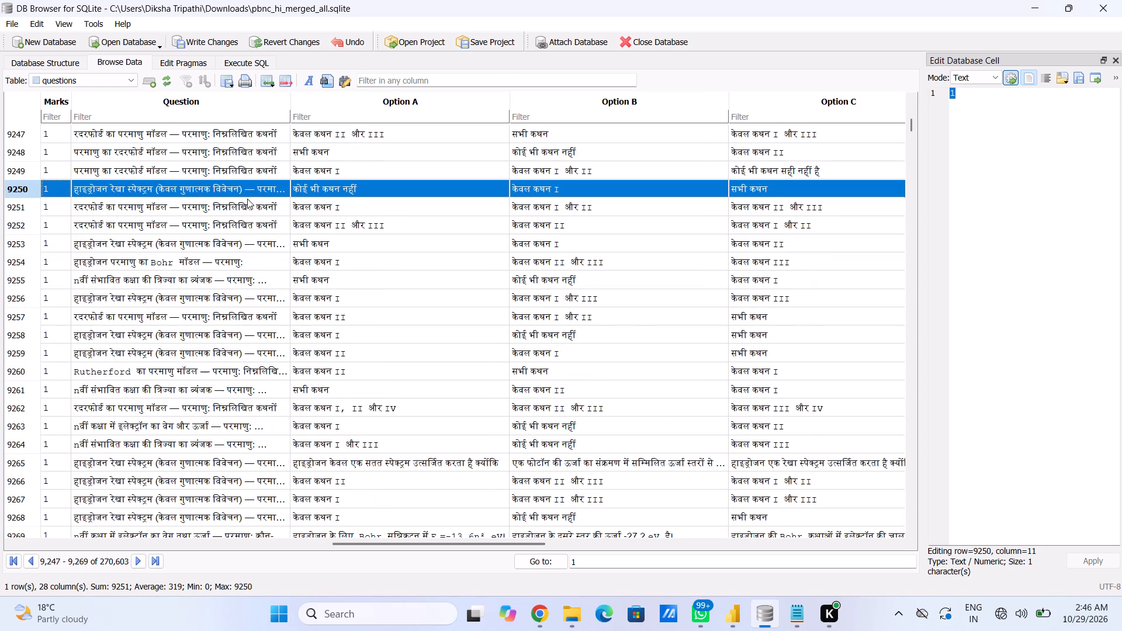
click(33, 262)
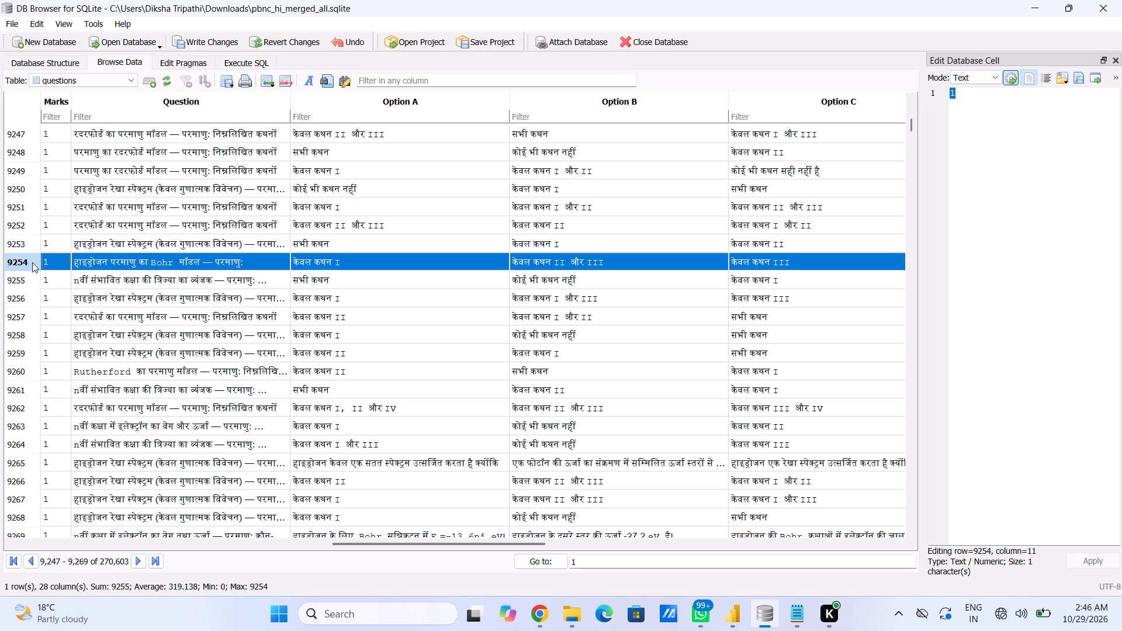
key(ctrl+c)
click(787, 607)
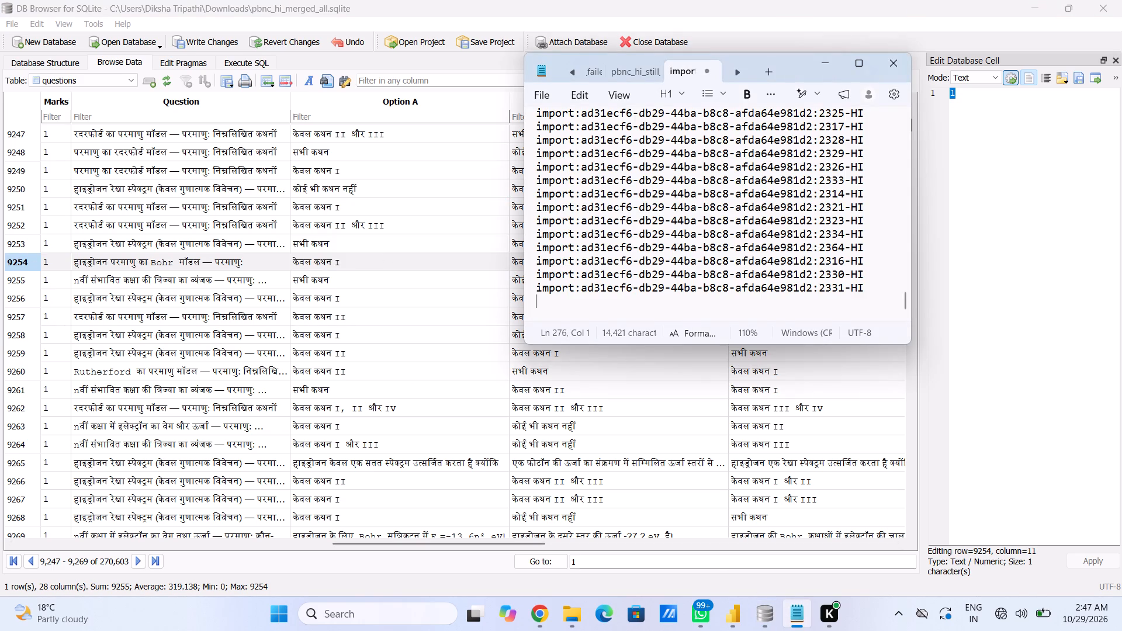
key(ctrl+v)
drag(543, 315, 552, 196)
scroll(552, 196, up, 1)
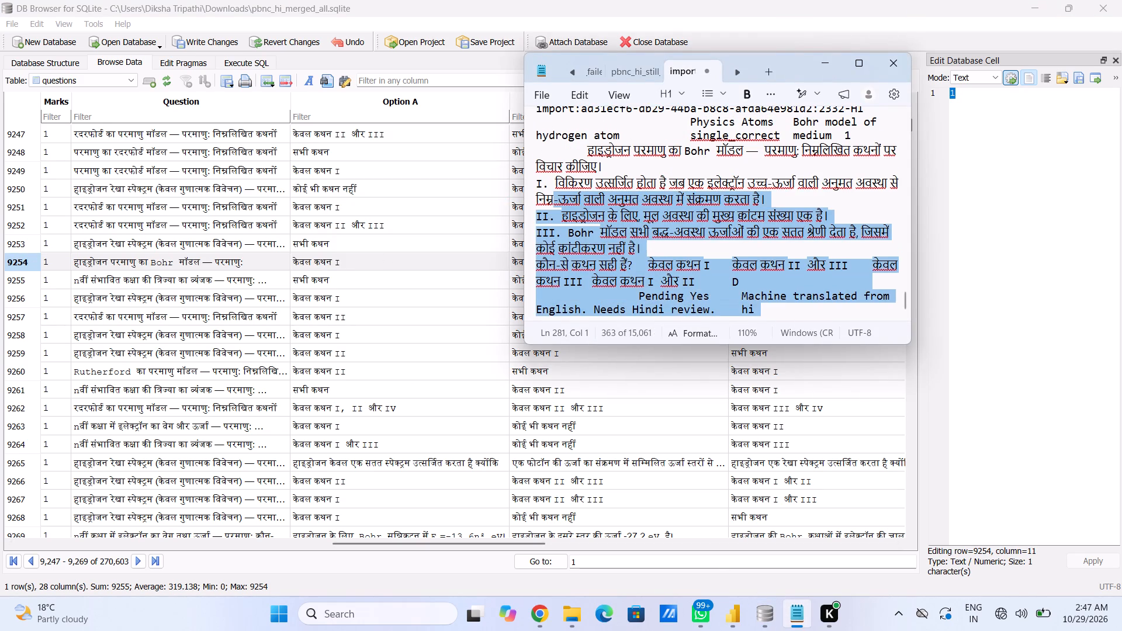
drag(552, 196, 530, 154)
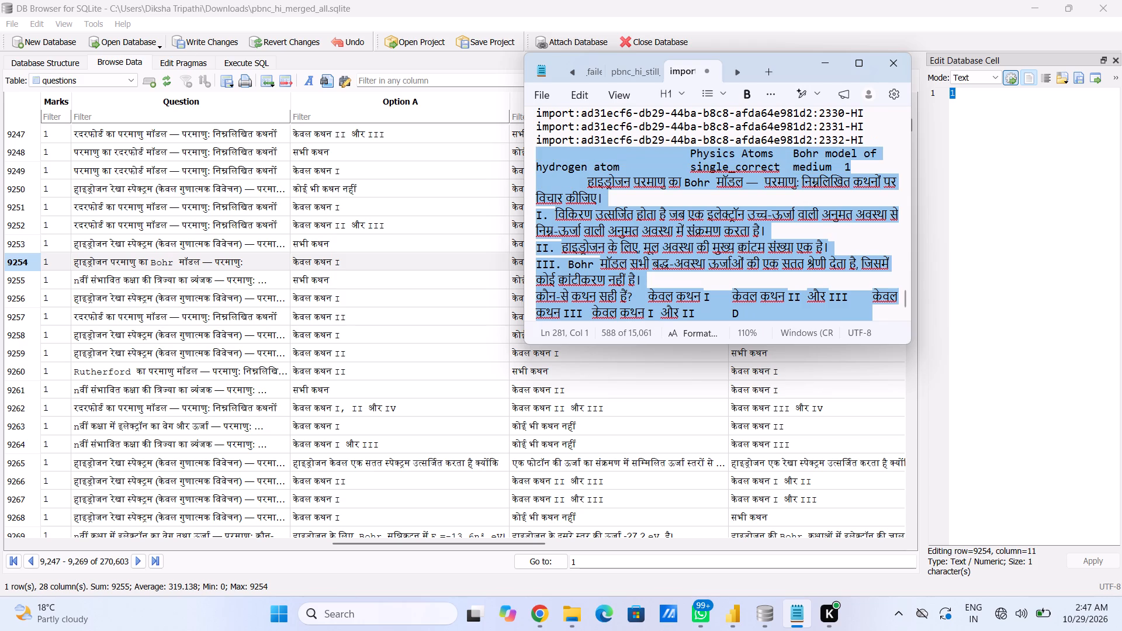
key(BackSpace)
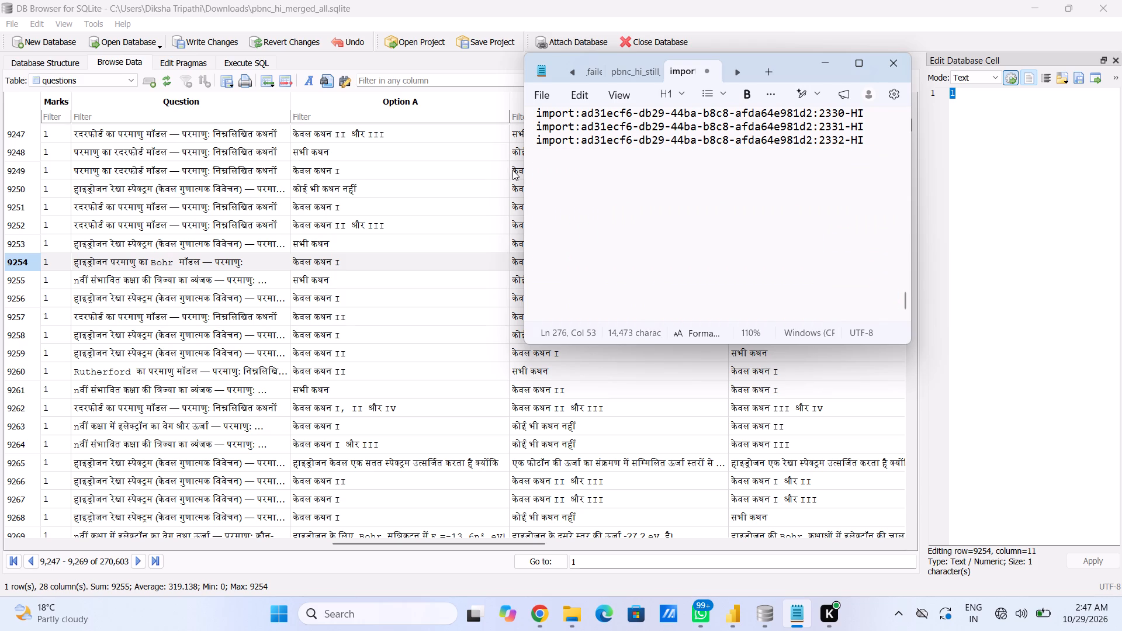
key(BackSpace)
key(Return)
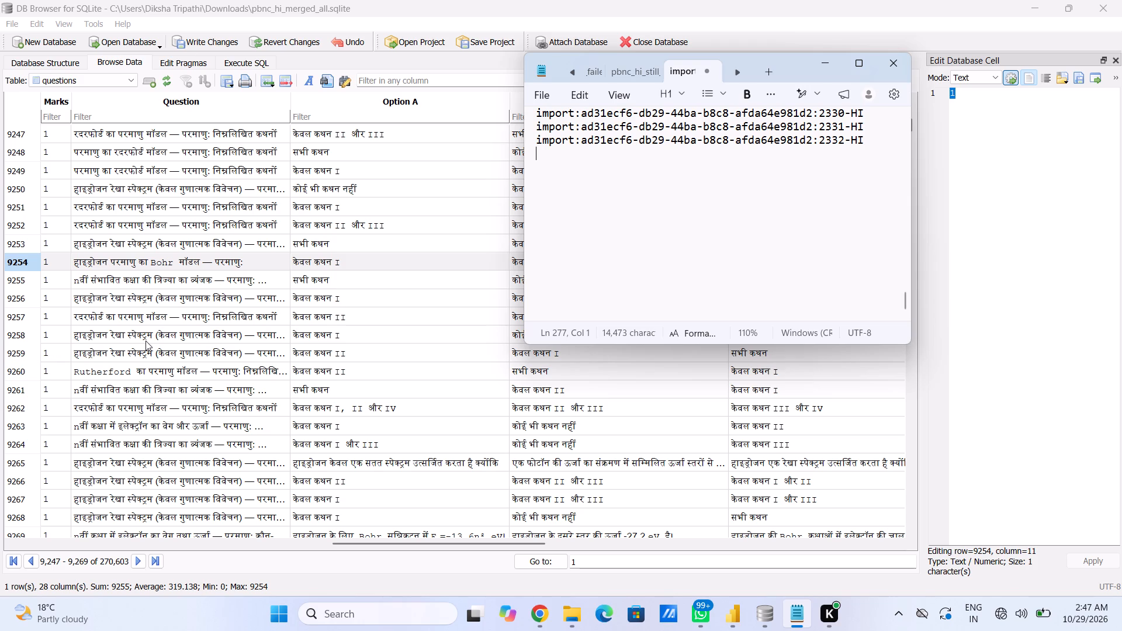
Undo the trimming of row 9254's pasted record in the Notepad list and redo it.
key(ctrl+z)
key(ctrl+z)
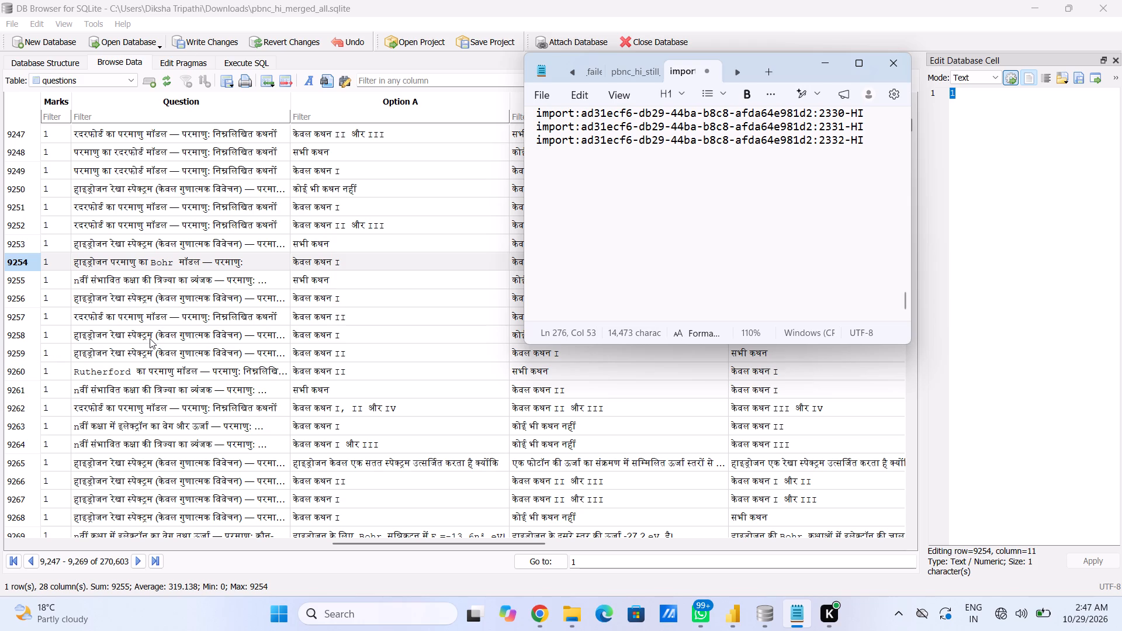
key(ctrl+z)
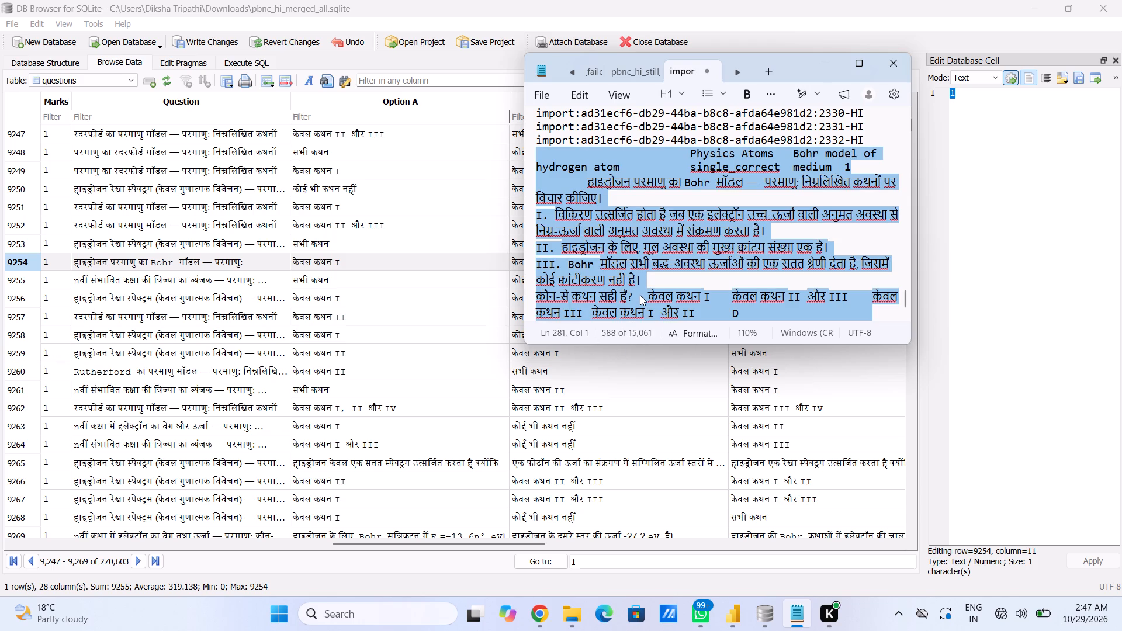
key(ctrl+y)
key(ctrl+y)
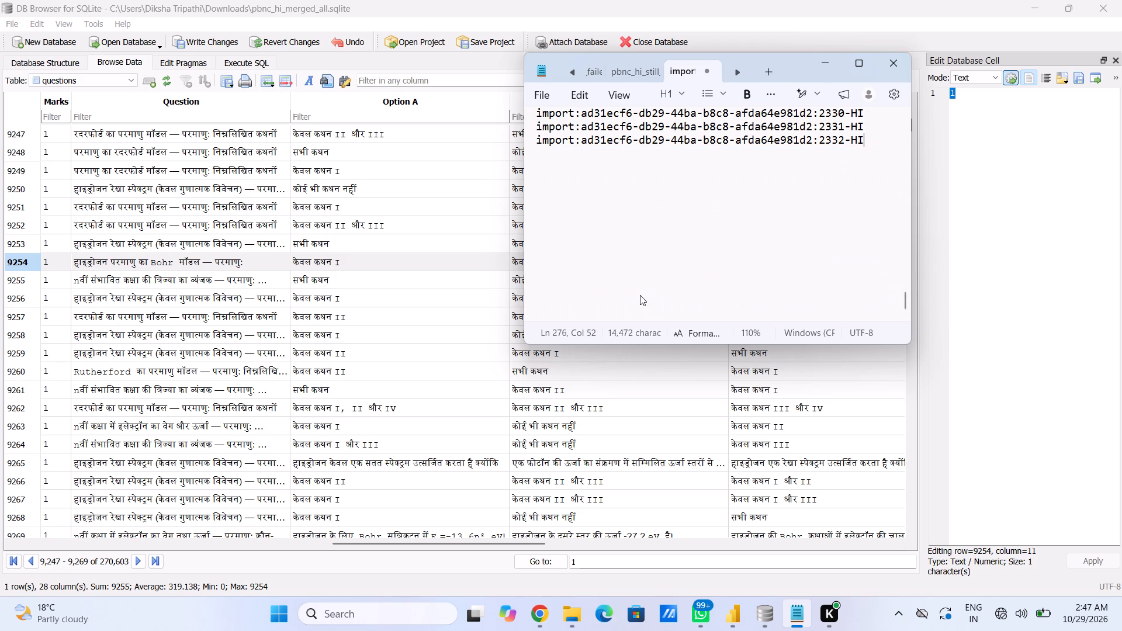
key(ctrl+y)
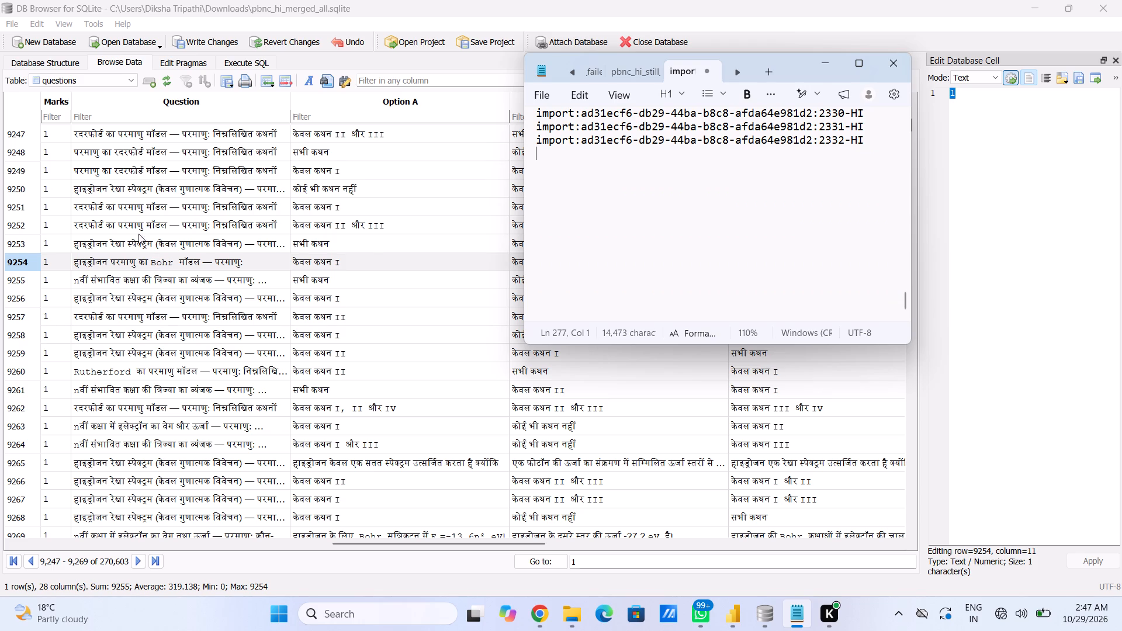
Copy the Rutherford question record of row 9260 into the Notepad list, keeping only the ID ending 2361-HI.
click(25, 372)
key(ctrl+c)
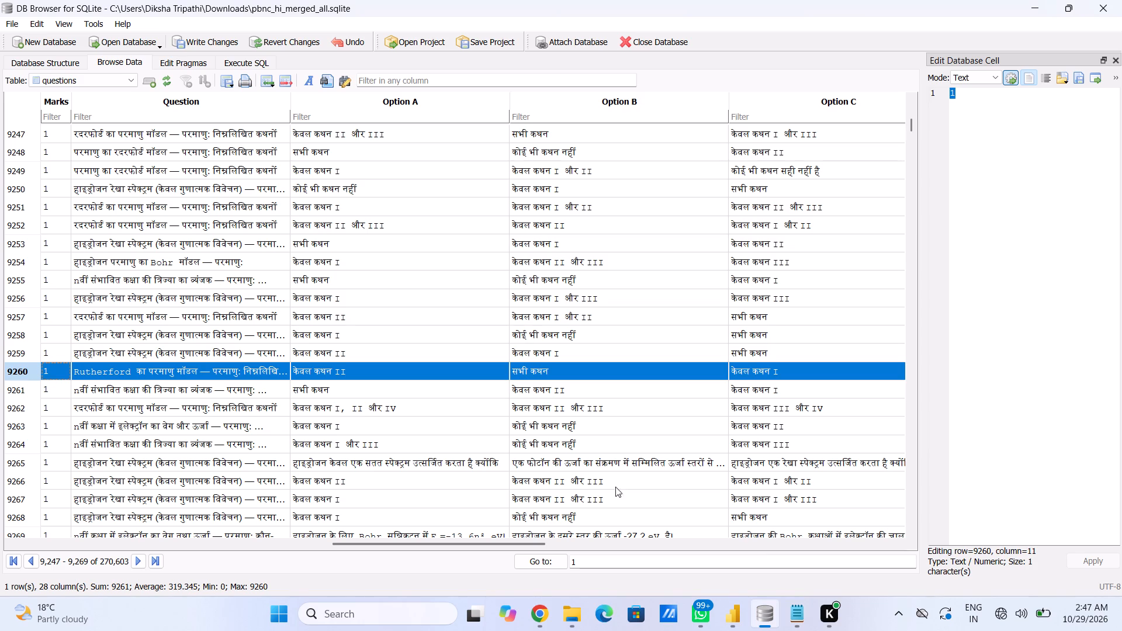
click(800, 608)
key(ctrl+v)
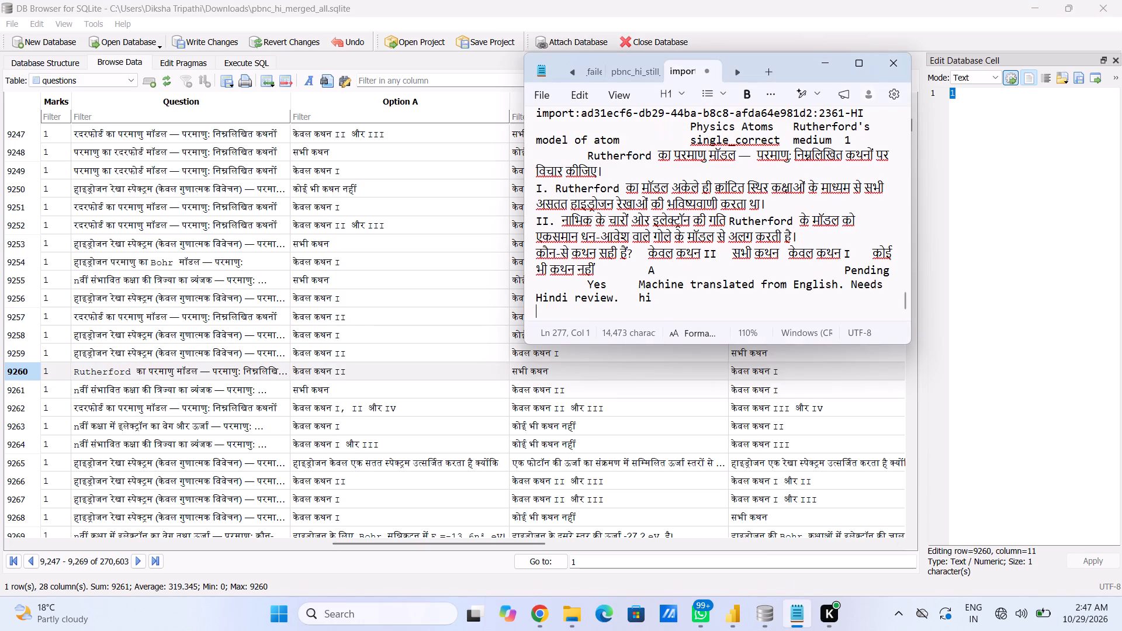
drag(539, 314, 522, 258)
scroll(522, 260, up, 2)
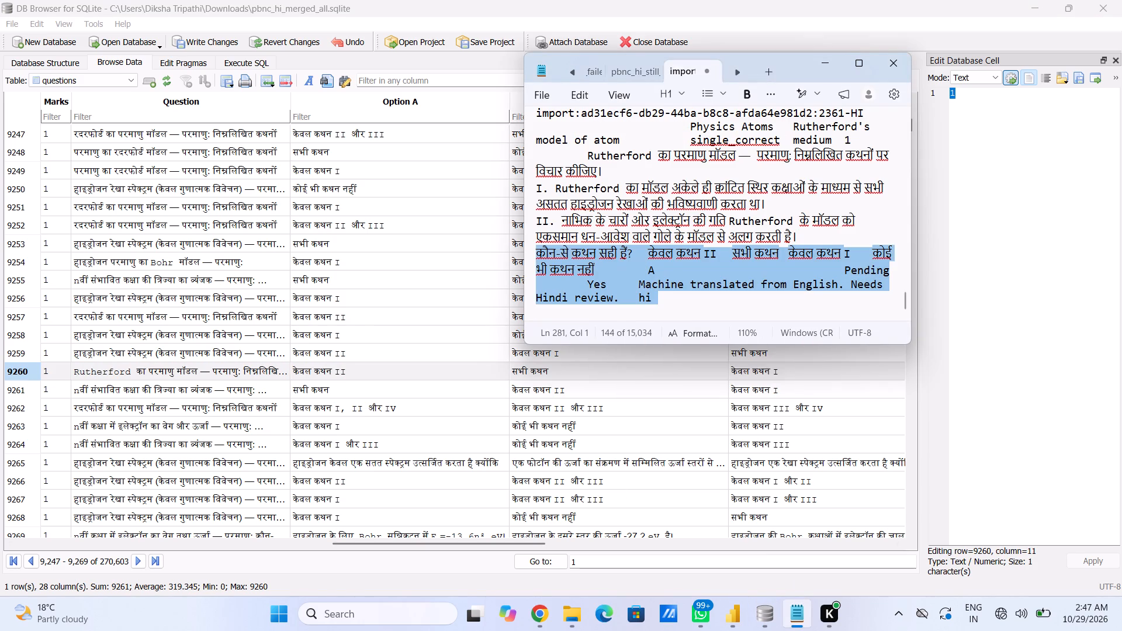
drag(522, 258, 541, 164)
scroll(542, 144, up, 1)
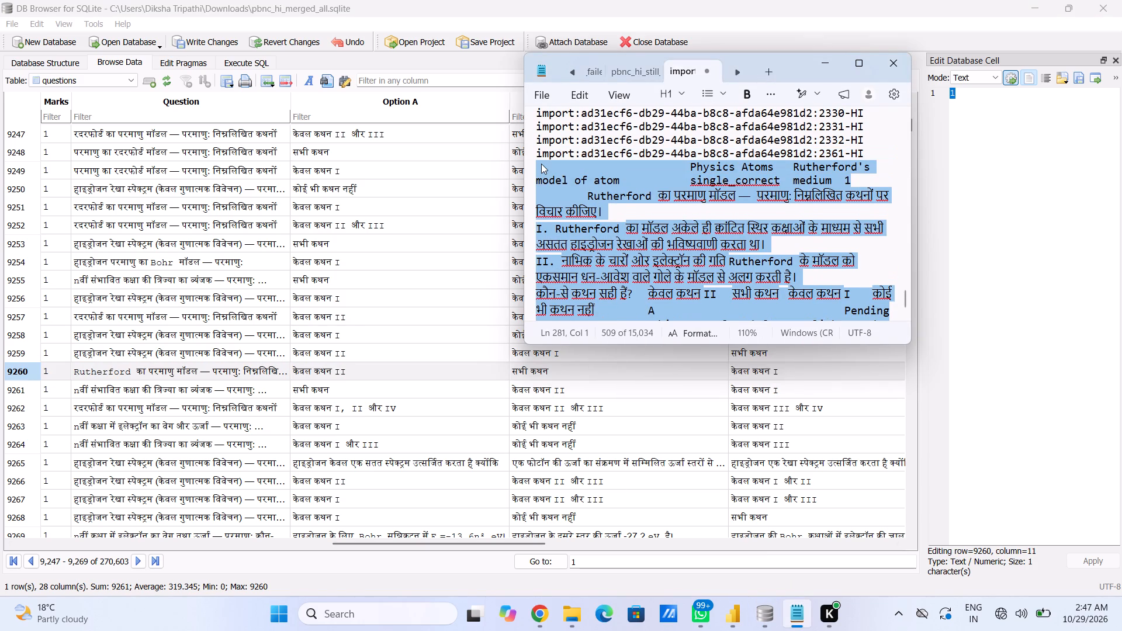
key(BackSpace)
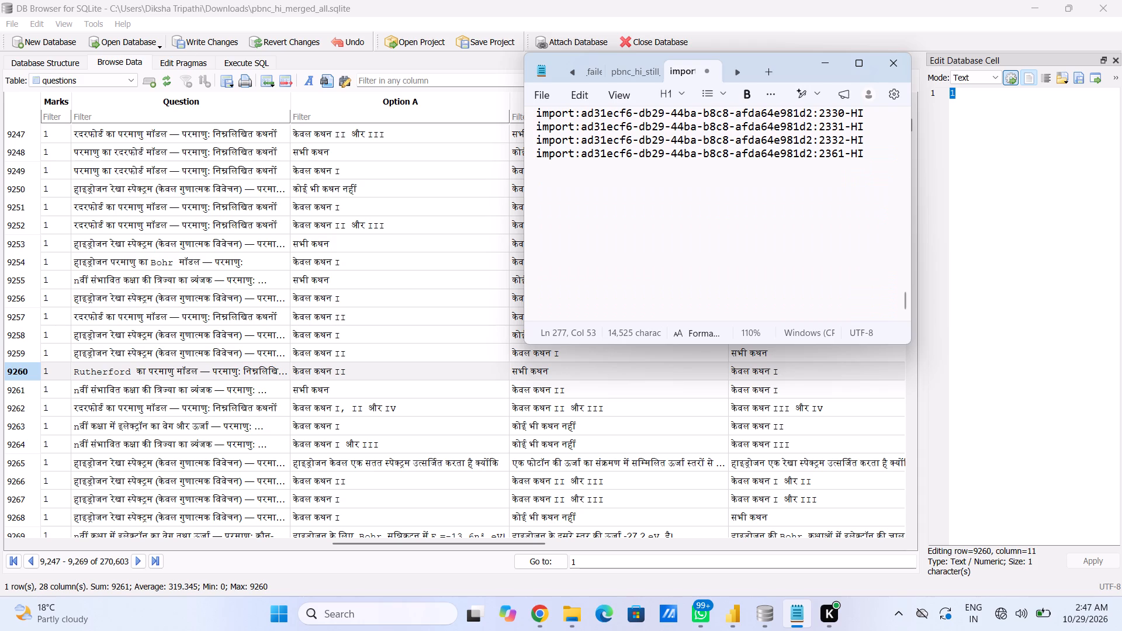
key(BackSpace)
key(Return)
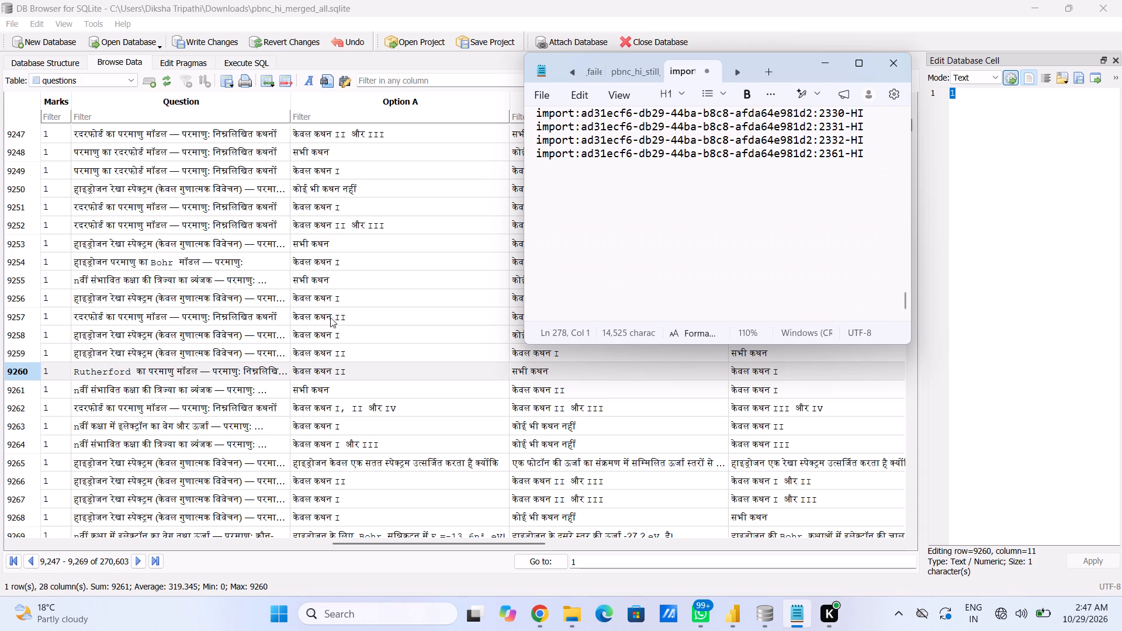
Find the next Rutherford question, row 9270, and copy its record into the Notepad list, keeping only the ID ending 2375-HI.
scroll(183, 408, down, 4)
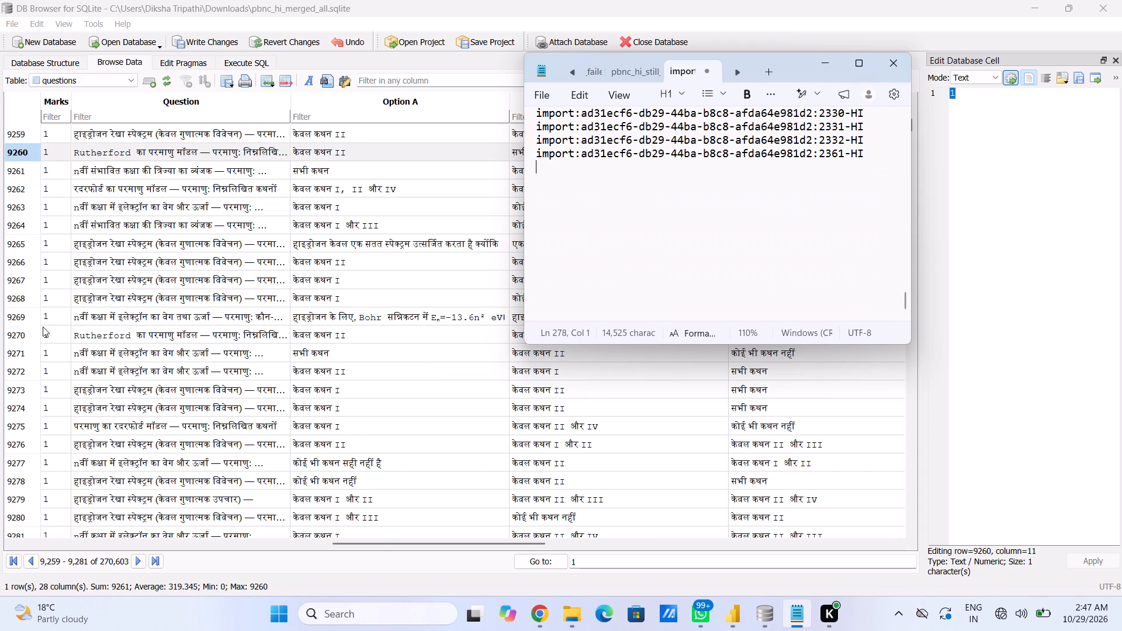
click(25, 338)
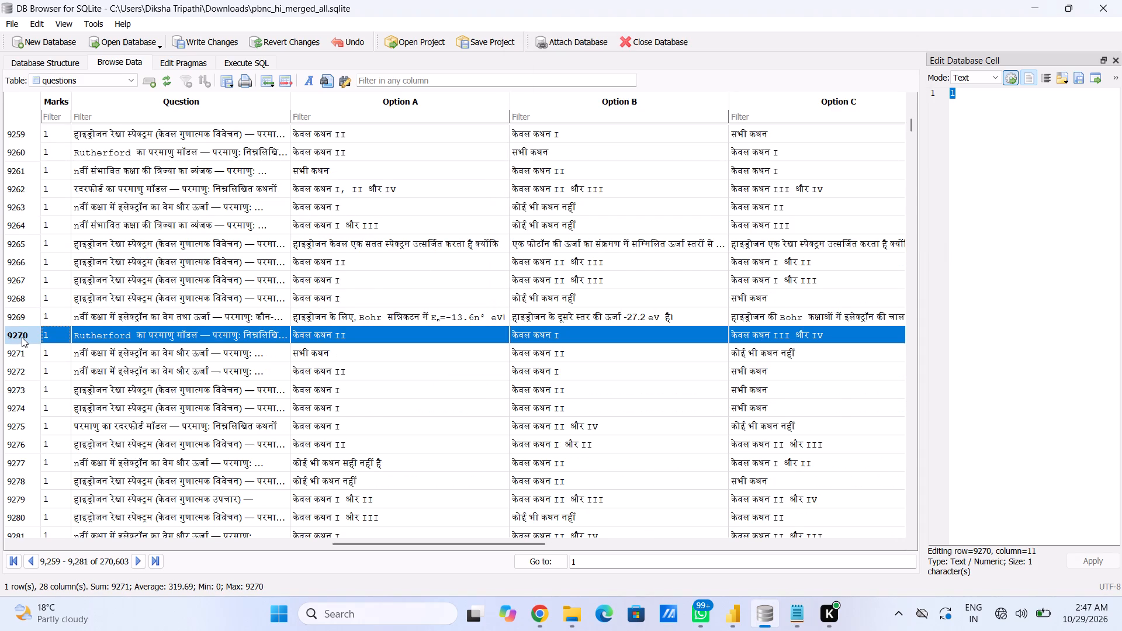
key(ctrl+c)
click(804, 607)
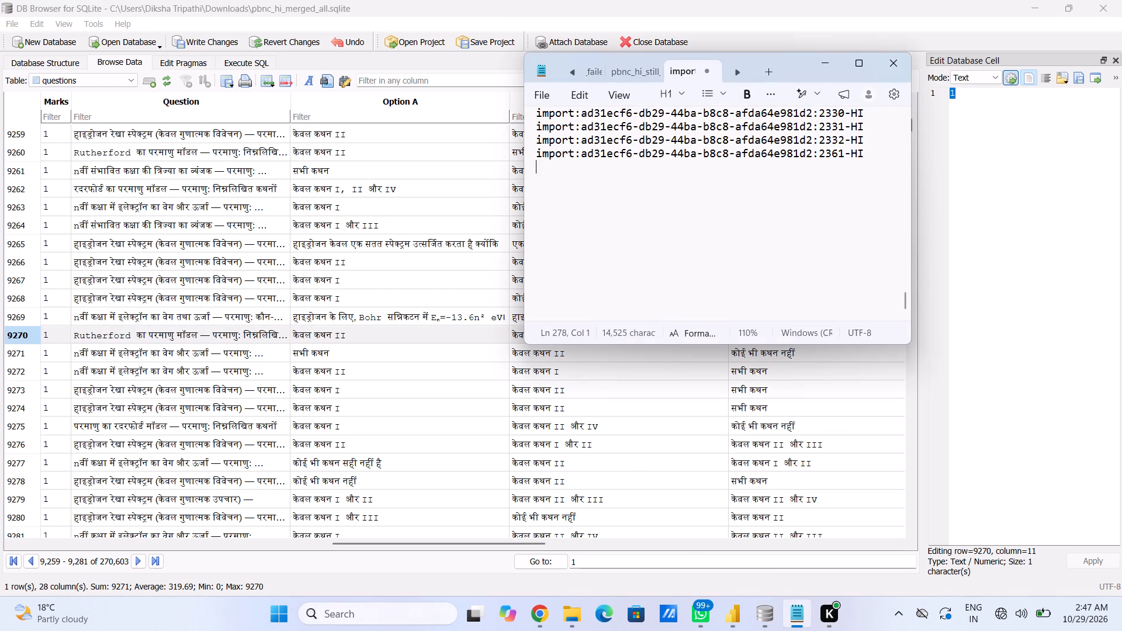
key(ctrl+v)
drag(548, 313, 548, 307)
scroll(548, 308, up, 2)
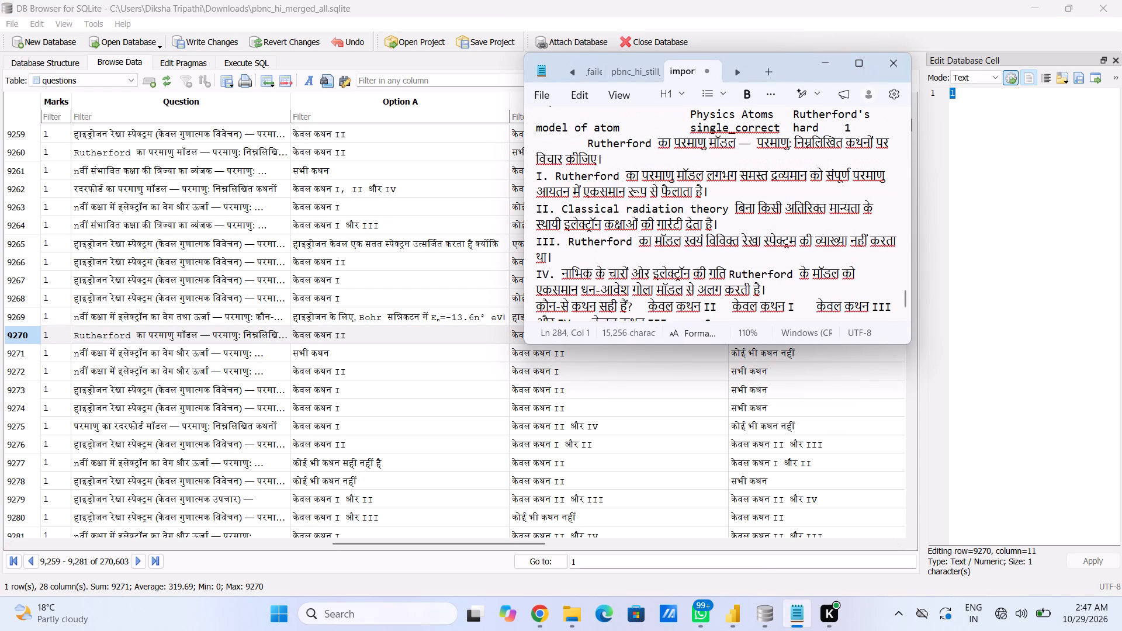
drag(548, 307, 538, 153)
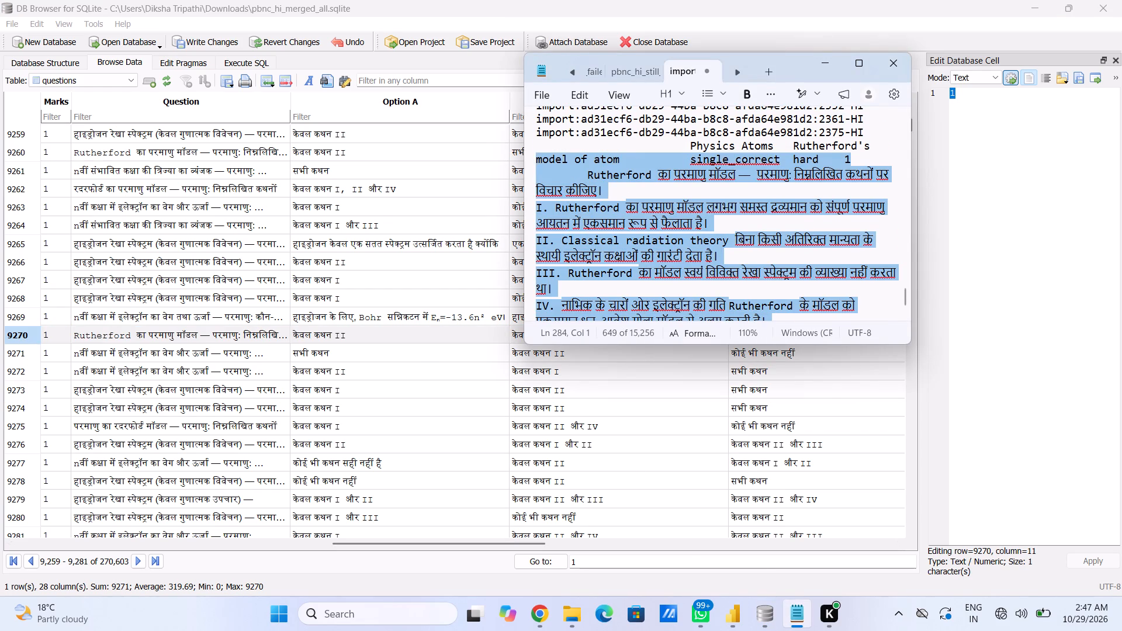
drag(538, 153, 538, 148)
key(BackSpace)
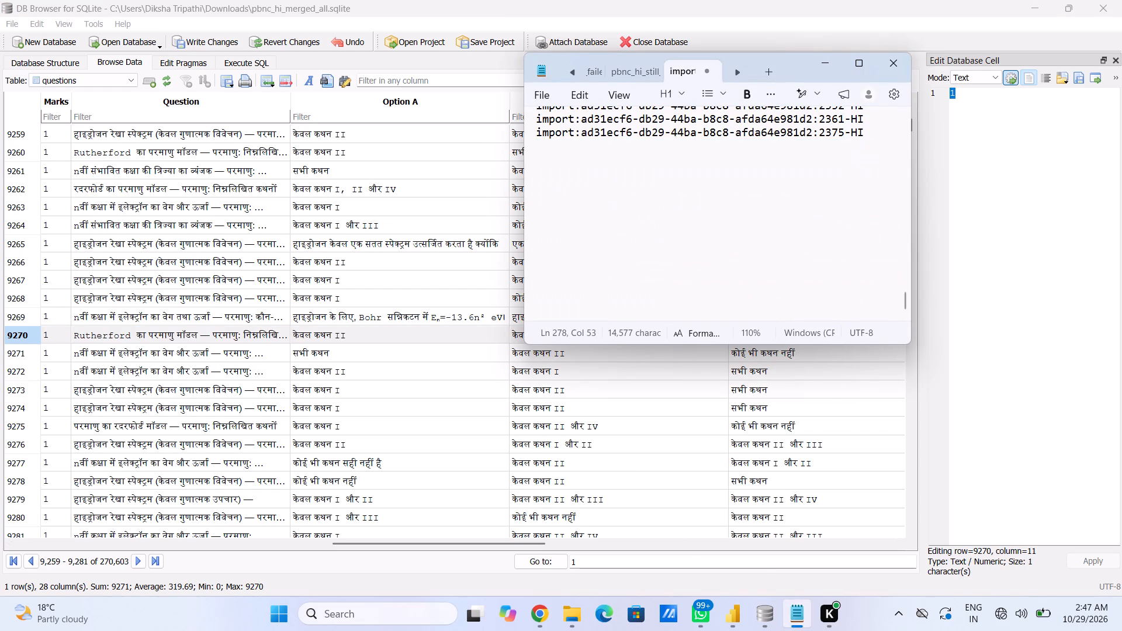
key(BackSpace)
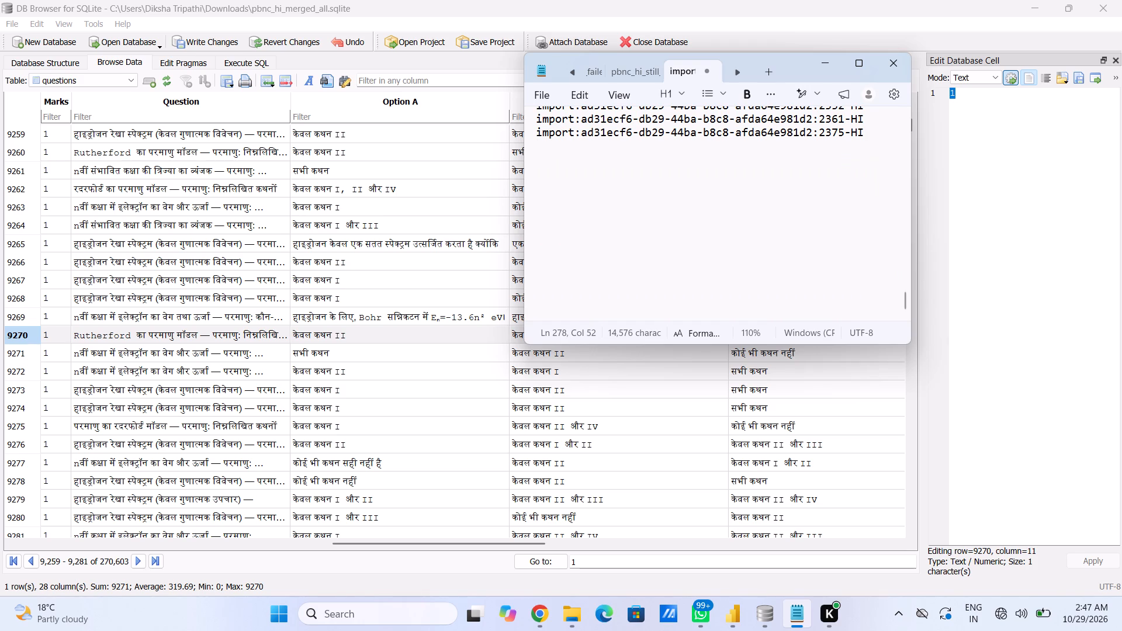
key(Return)
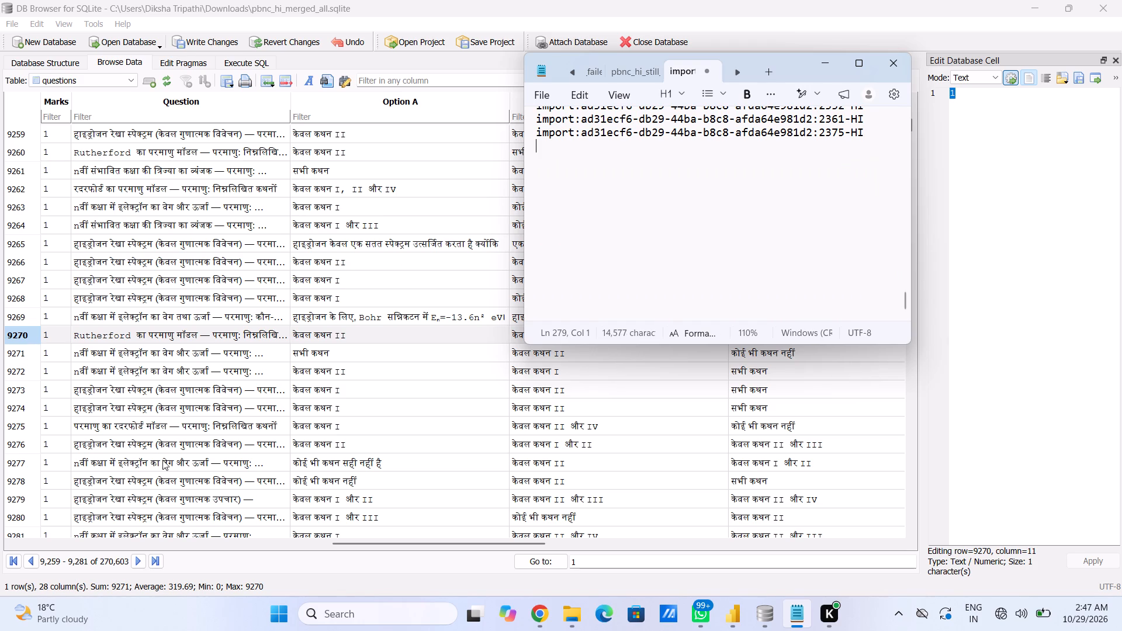
Examine the question texts of rows 9271 to 9296 for topic names still in English.
scroll(224, 337, down, 3)
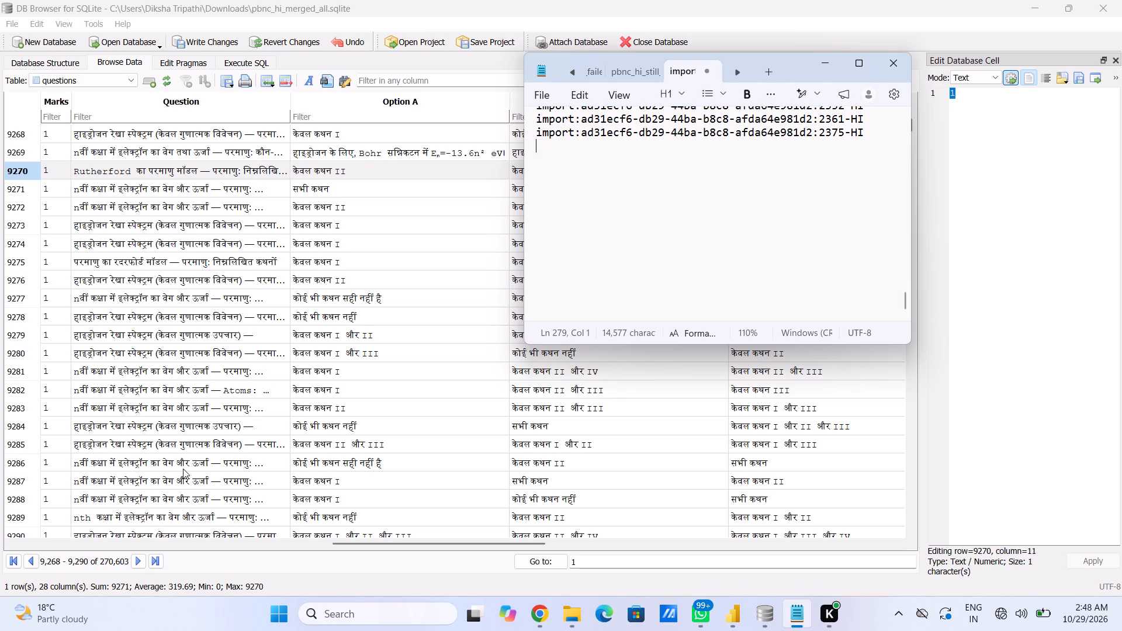
click(101, 530)
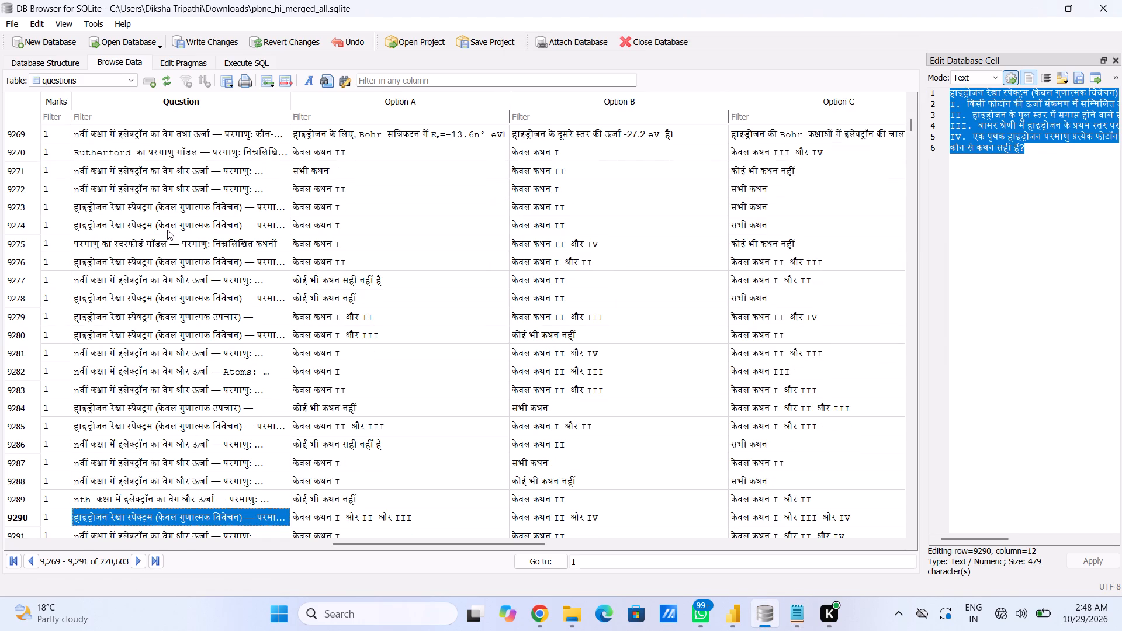
key(Down)
key(Down)
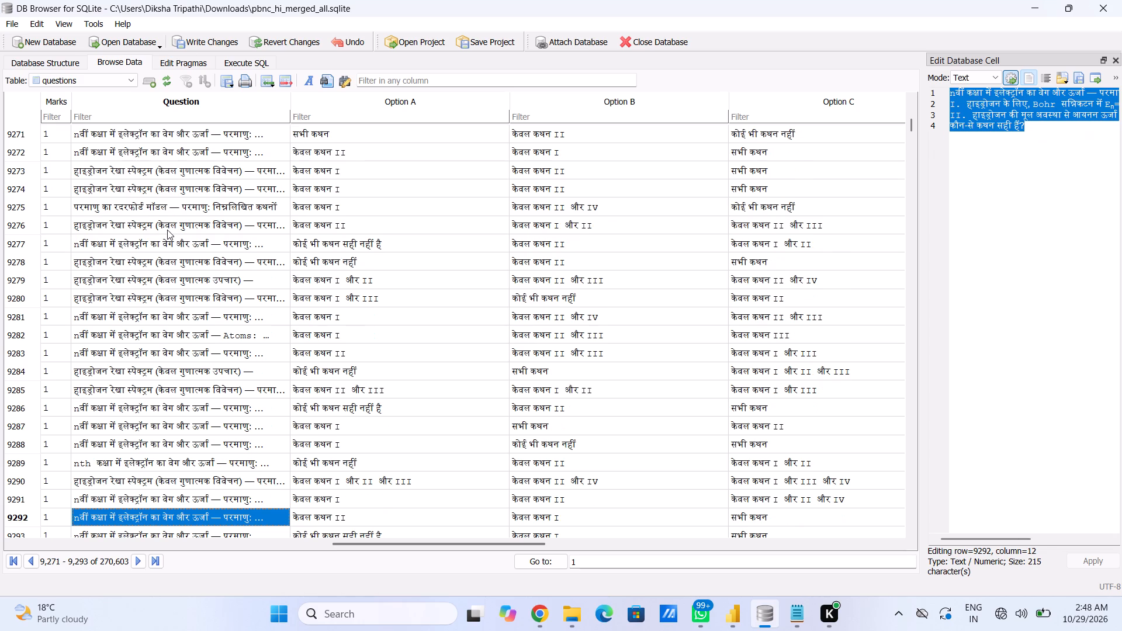
key(Down)
key(Up)
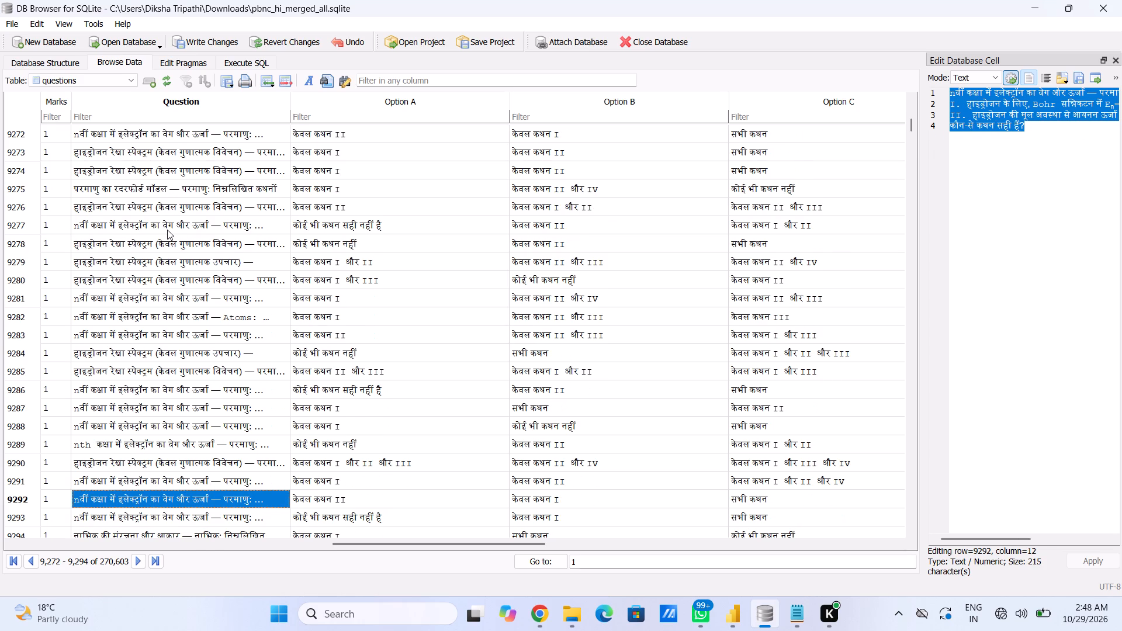
key(Up)
key(Up)
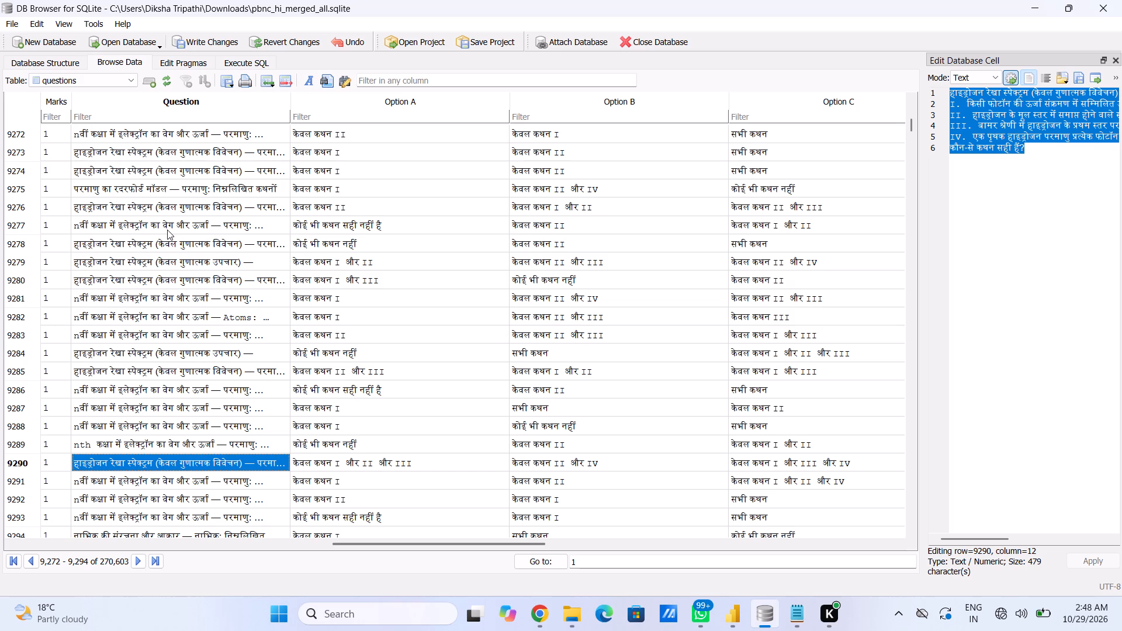
key(Down)
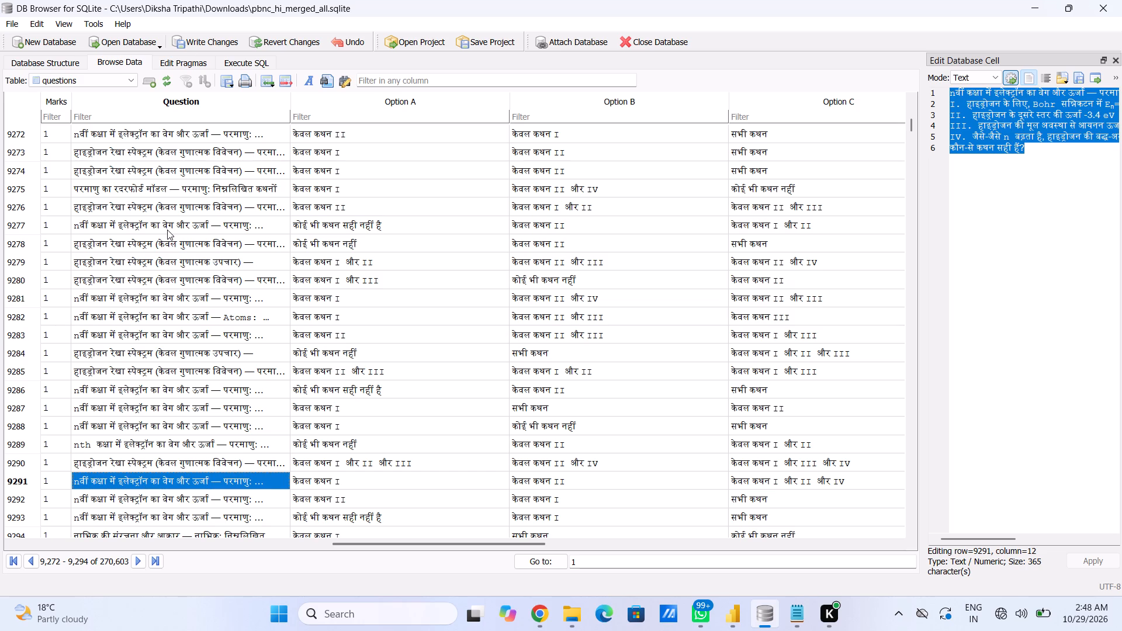
key(Up)
key(Up)
key(Up)
key(Up)
key(Up)
key(Up)
key(Up)
key(Up)
key(Up)
key(Up)
key(Up)
key(Down)
key(Down)
key(Down)
key(Down)
key(Down)
key(Down)
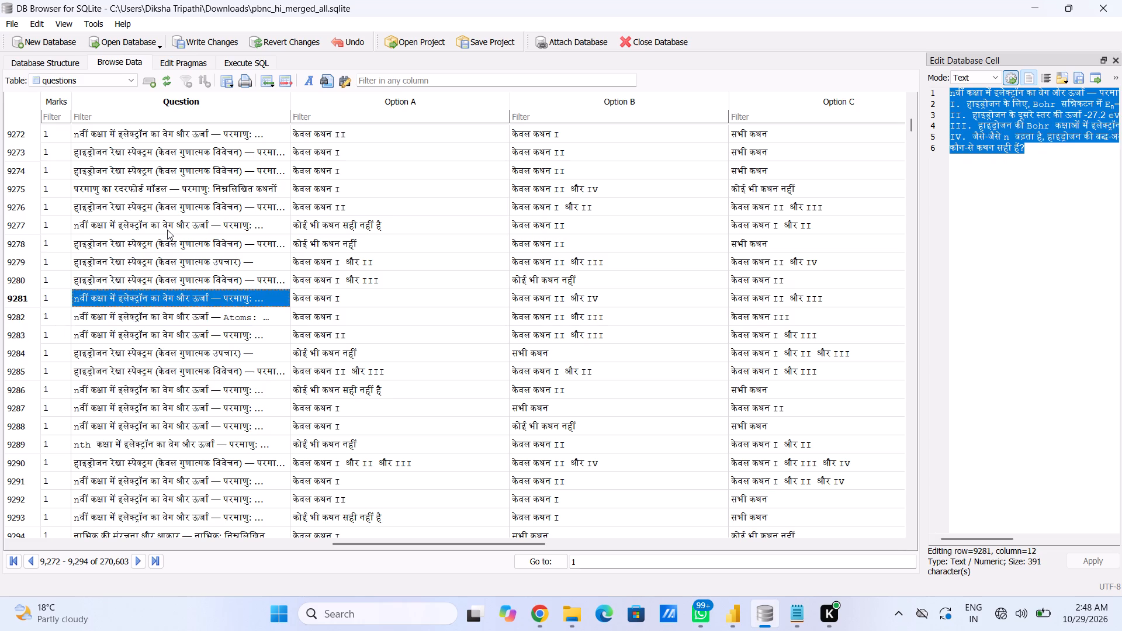
key(Up)
key(Down)
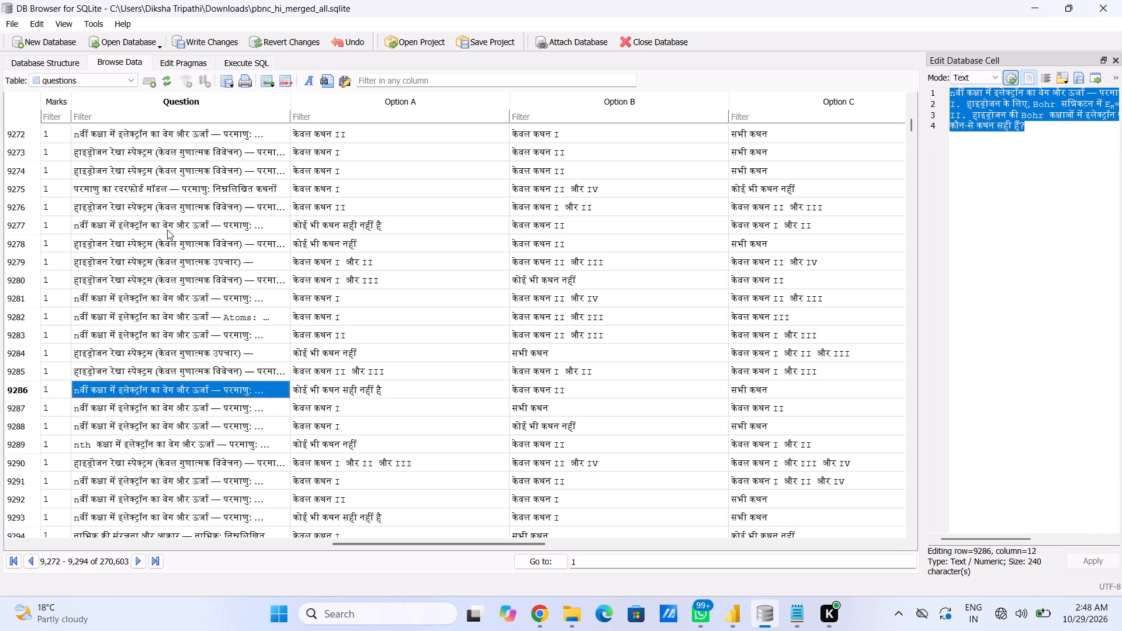
key(Down)
key(Down)
key(Down)
key(Down)
key(Down)
key(Down)
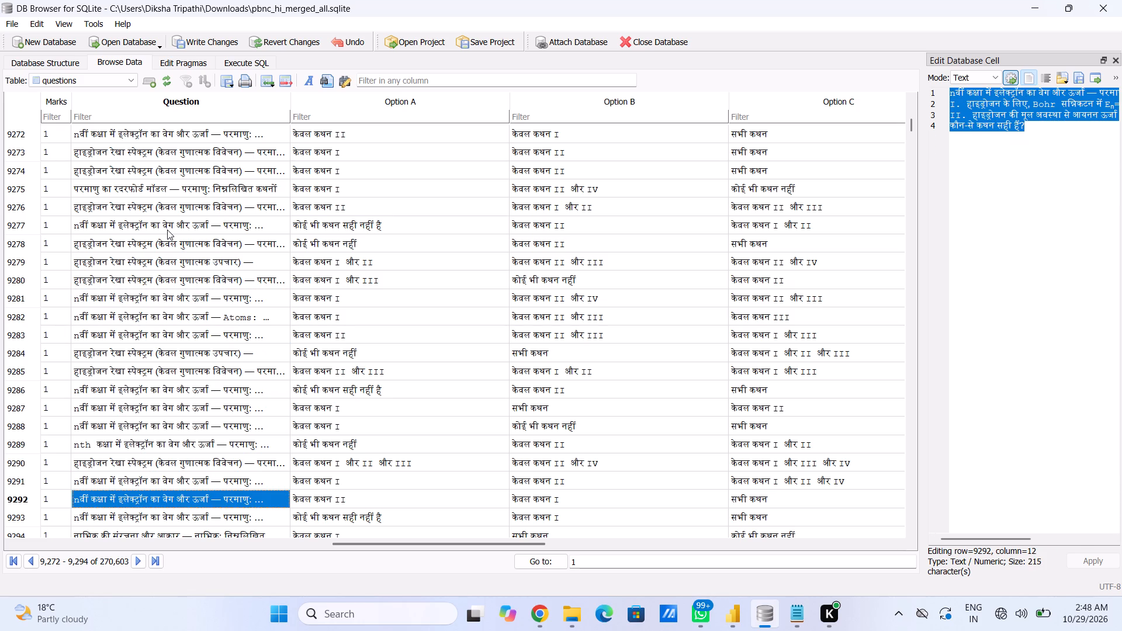
key(Down)
key(Down)
key(Up)
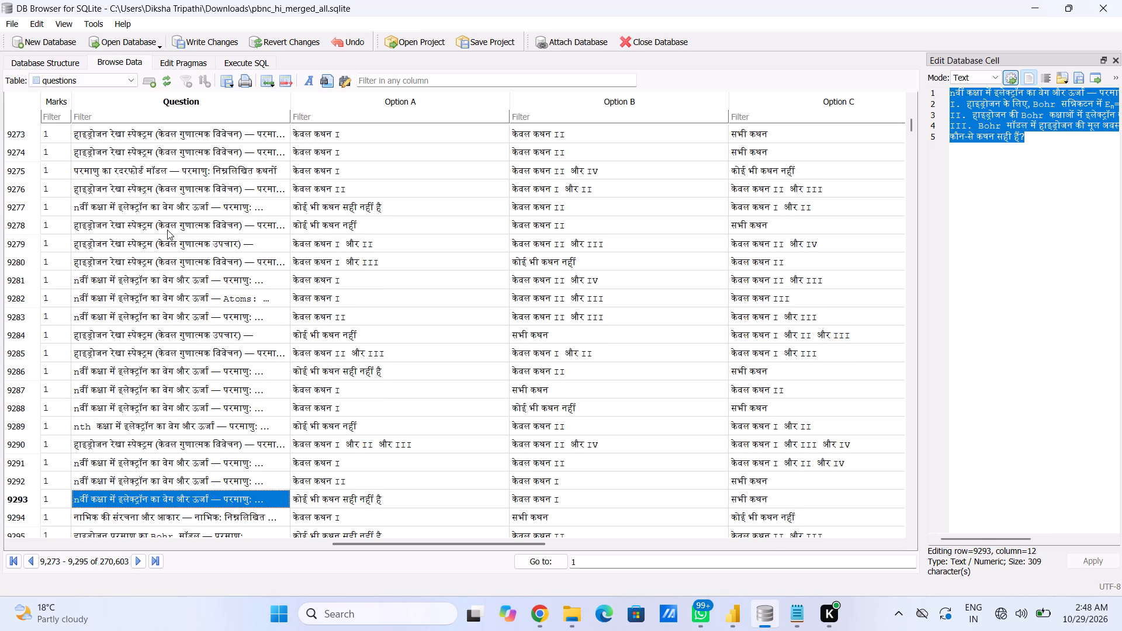
key(Down)
key(Down)
key(Down)
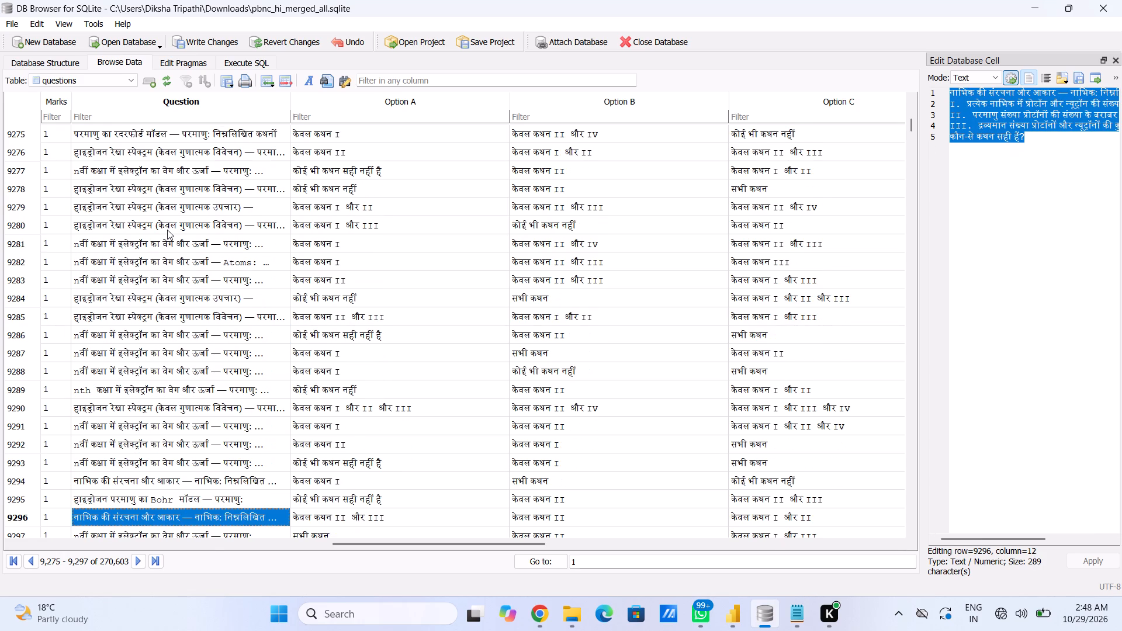
Review the question texts from row 9295 back to row 9282 for remaining English topic names.
key(Up)
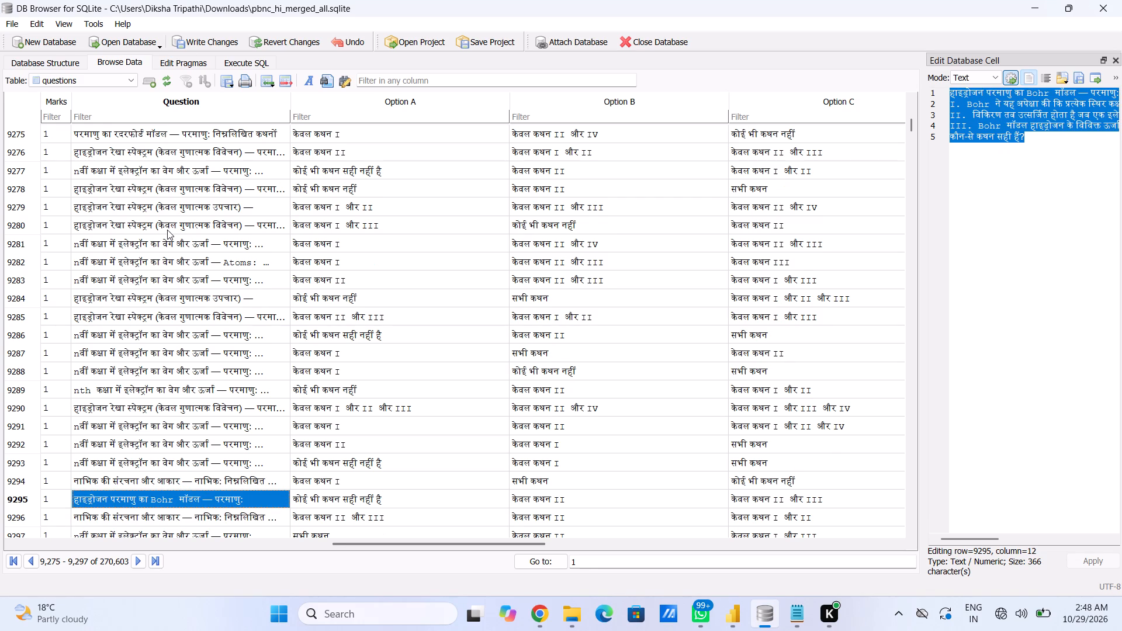
key(Up)
key(Up)
key(Up)
key(Up)
key(Up)
key(Up)
key(Up)
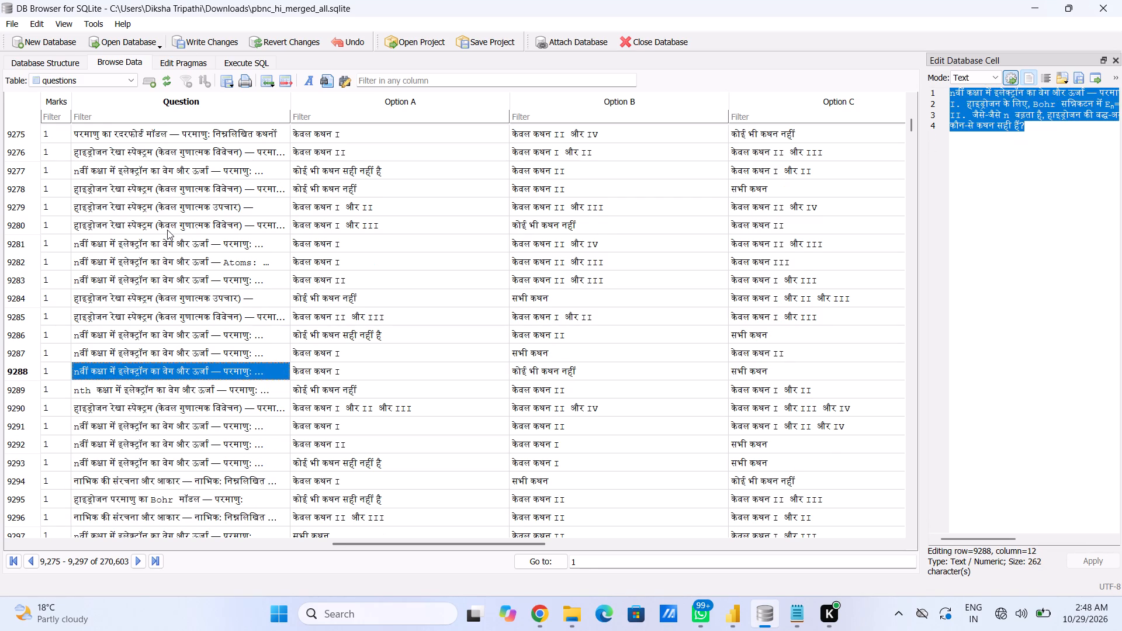
key(Up)
key(Up)
key(Up)
key(Up)
key(Up)
key(Up)
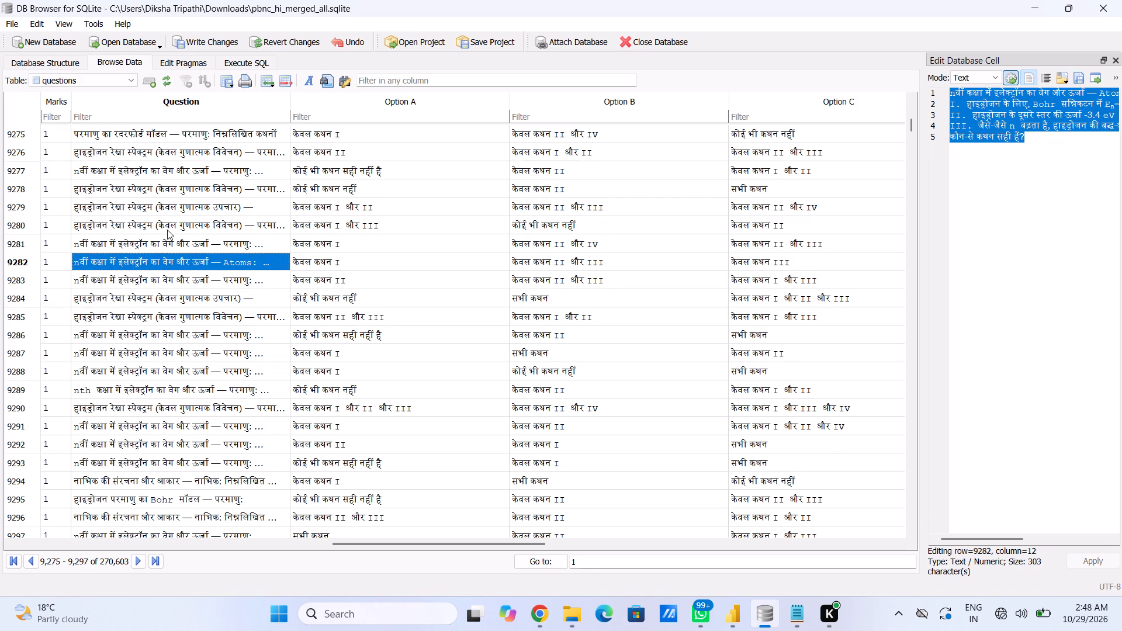
Recheck the already covered question rows back to about row 9227 for English names, and copy the Bohr model record of row 9254.
scroll(171, 367, up, 3)
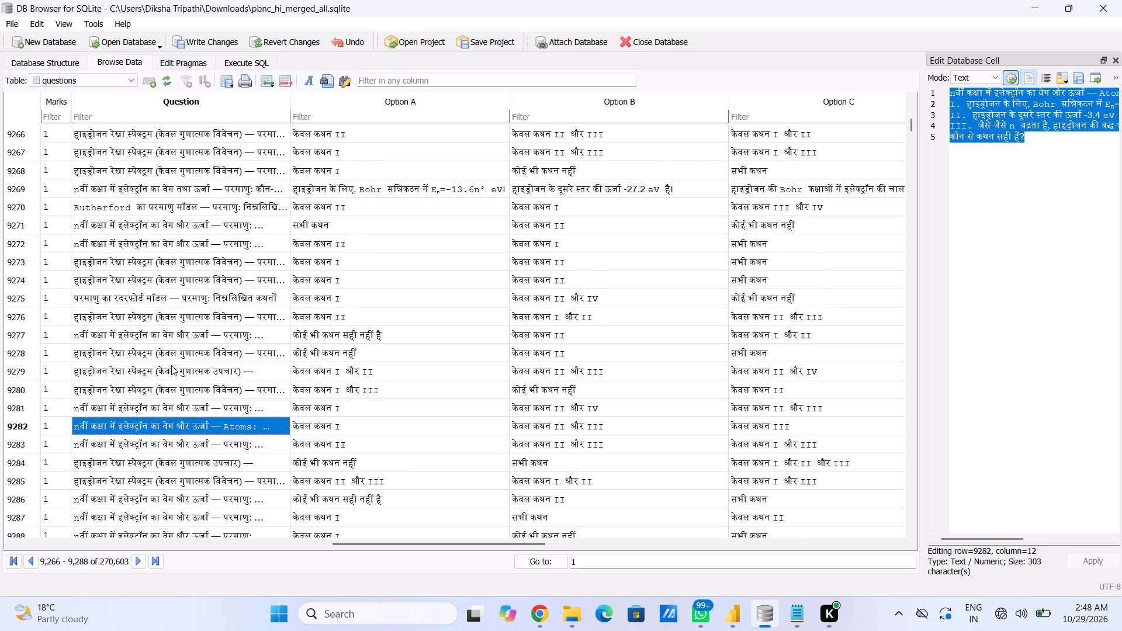
scroll(171, 365, up, 5)
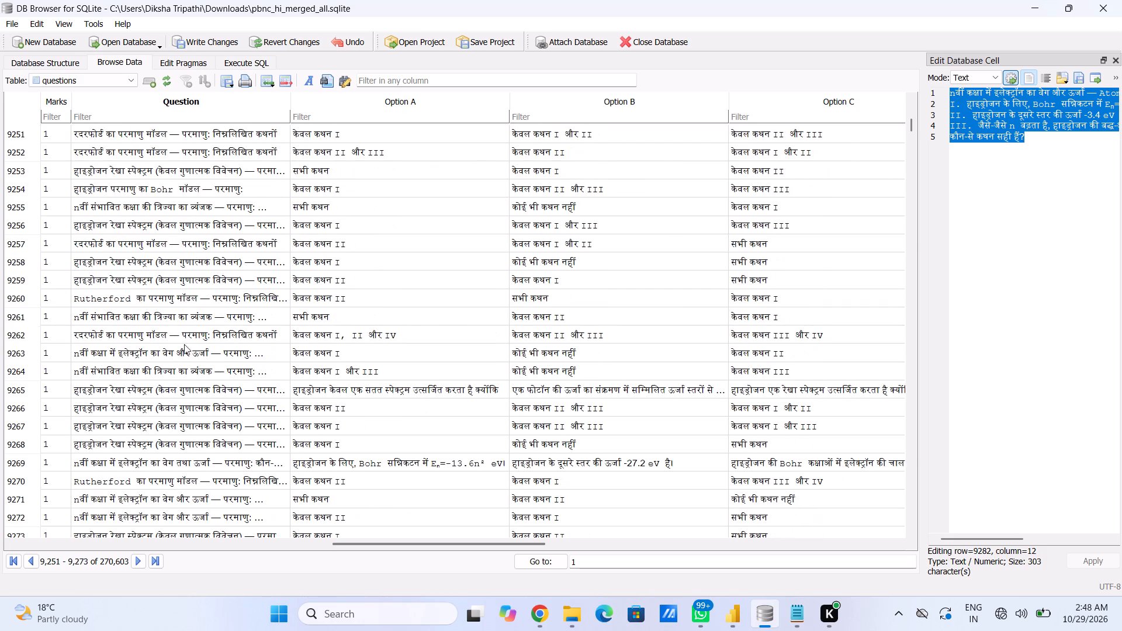
click(30, 191)
scroll(113, 196, up, 5)
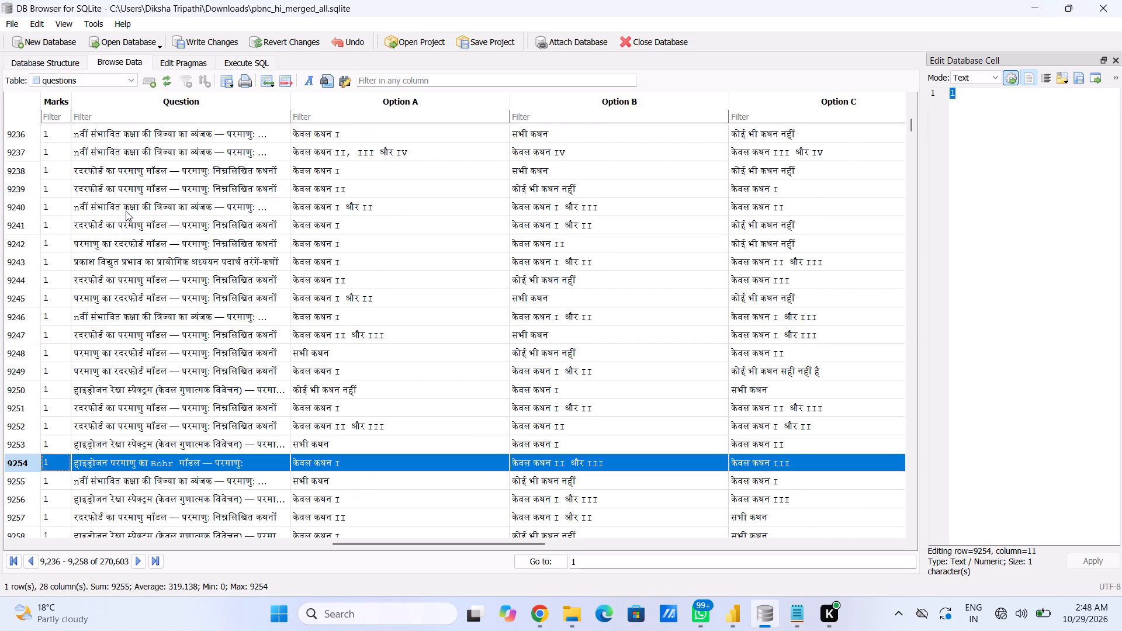
scroll(94, 257, up, 3)
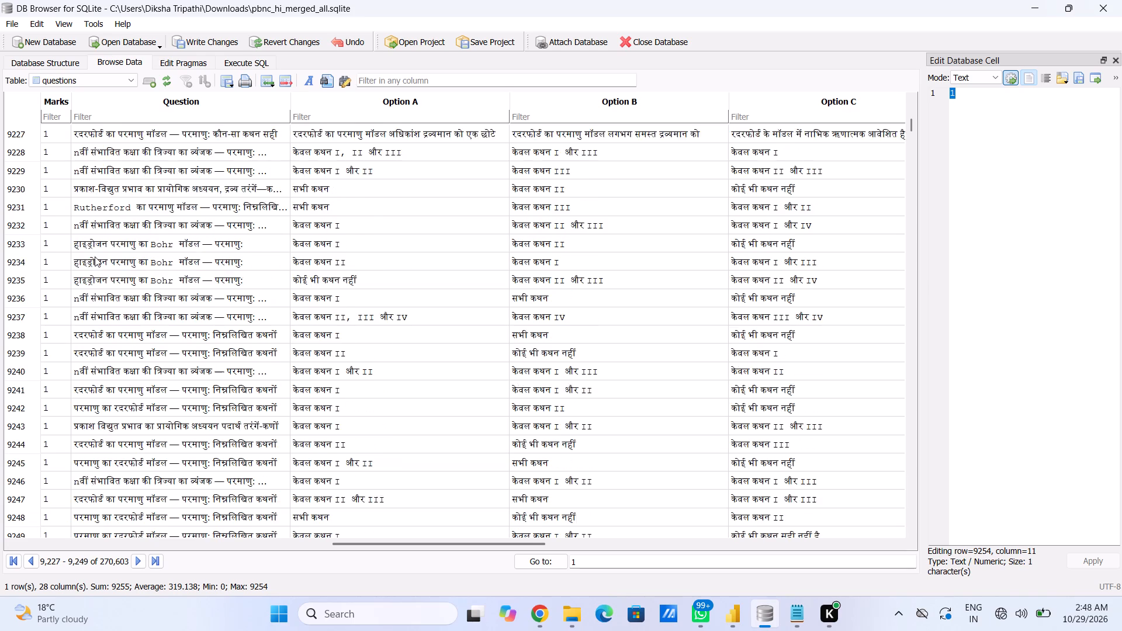
scroll(95, 256, up, 1)
scroll(66, 311, down, 2)
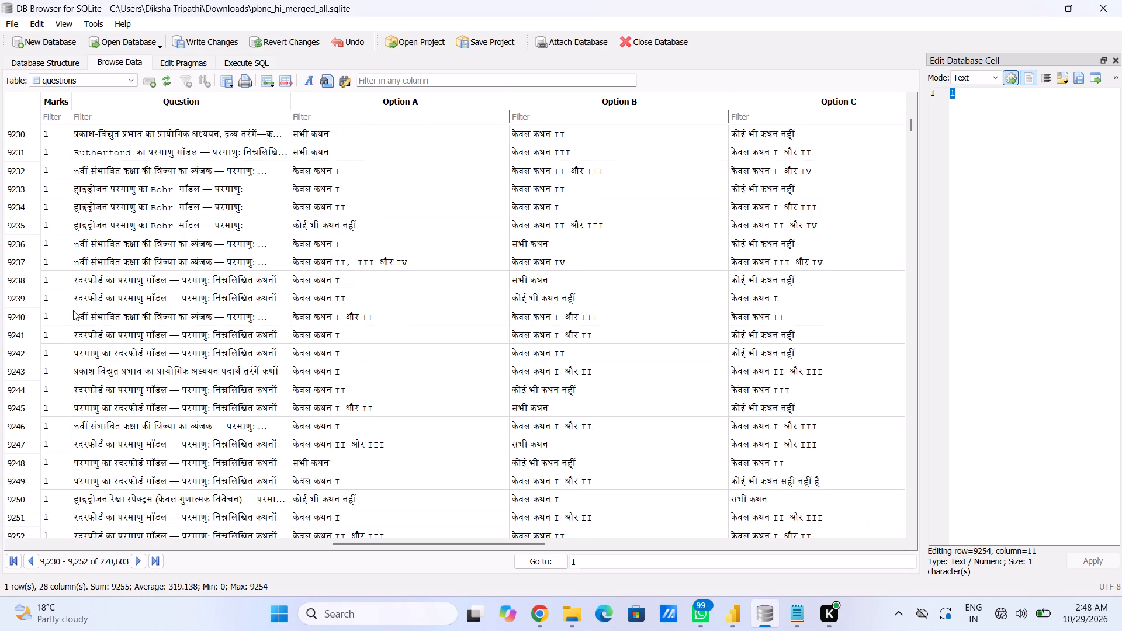
scroll(74, 322, down, 1)
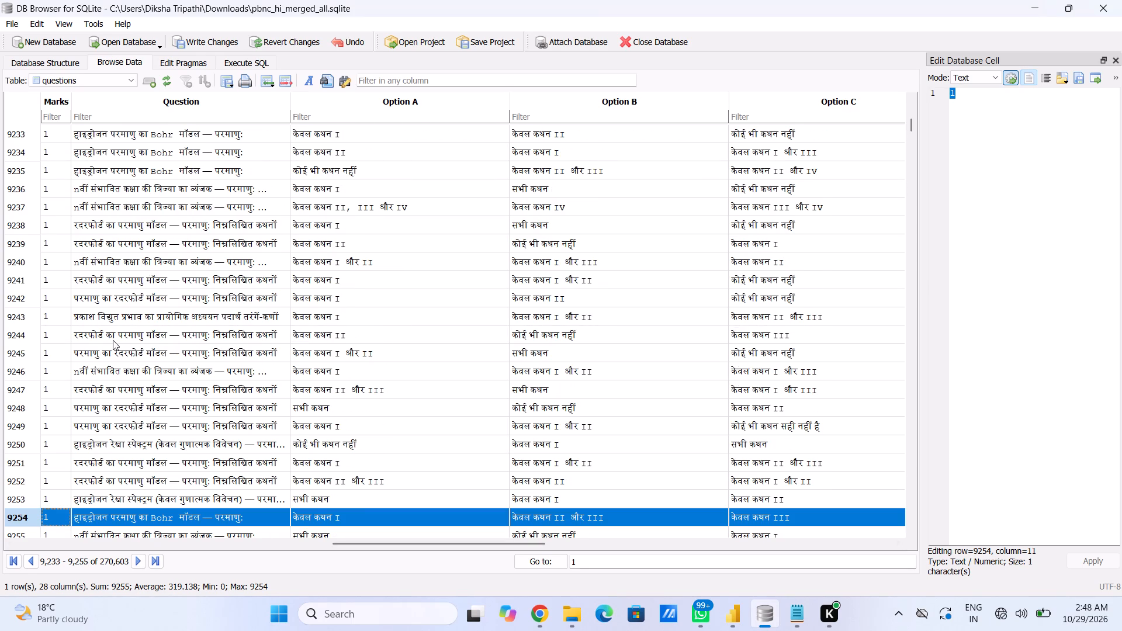
scroll(133, 430, down, 1)
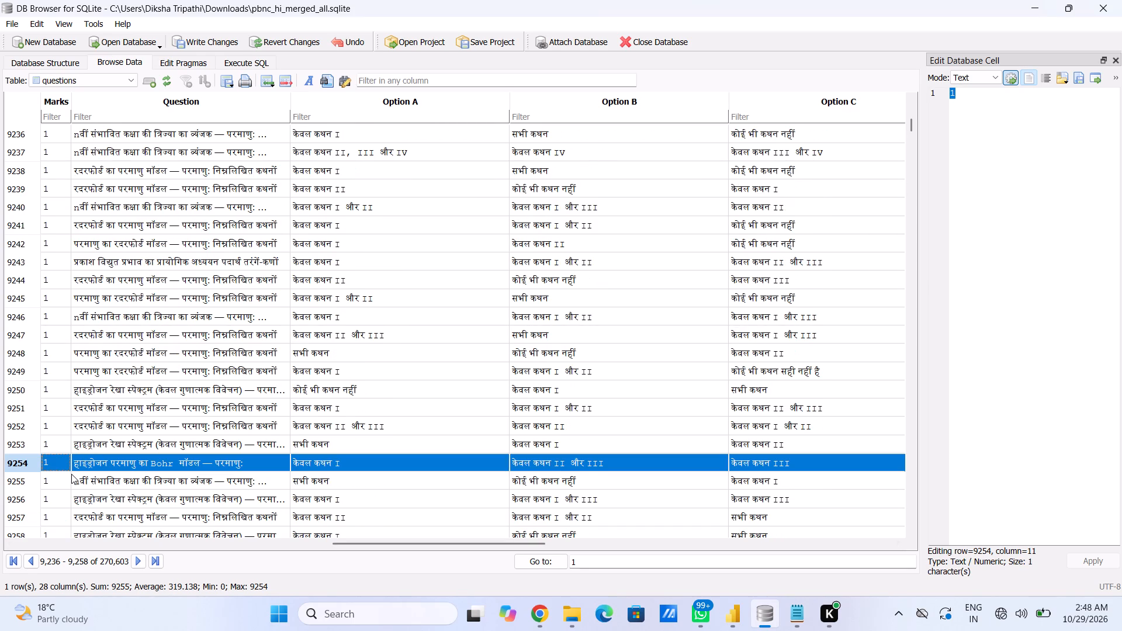
key(ctrl+c)
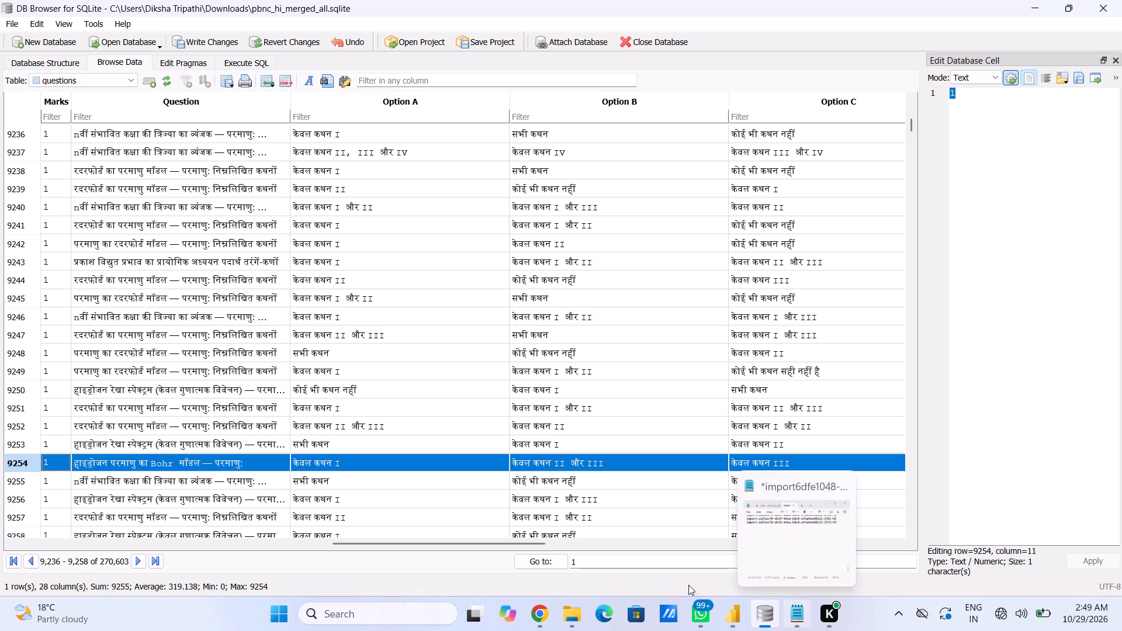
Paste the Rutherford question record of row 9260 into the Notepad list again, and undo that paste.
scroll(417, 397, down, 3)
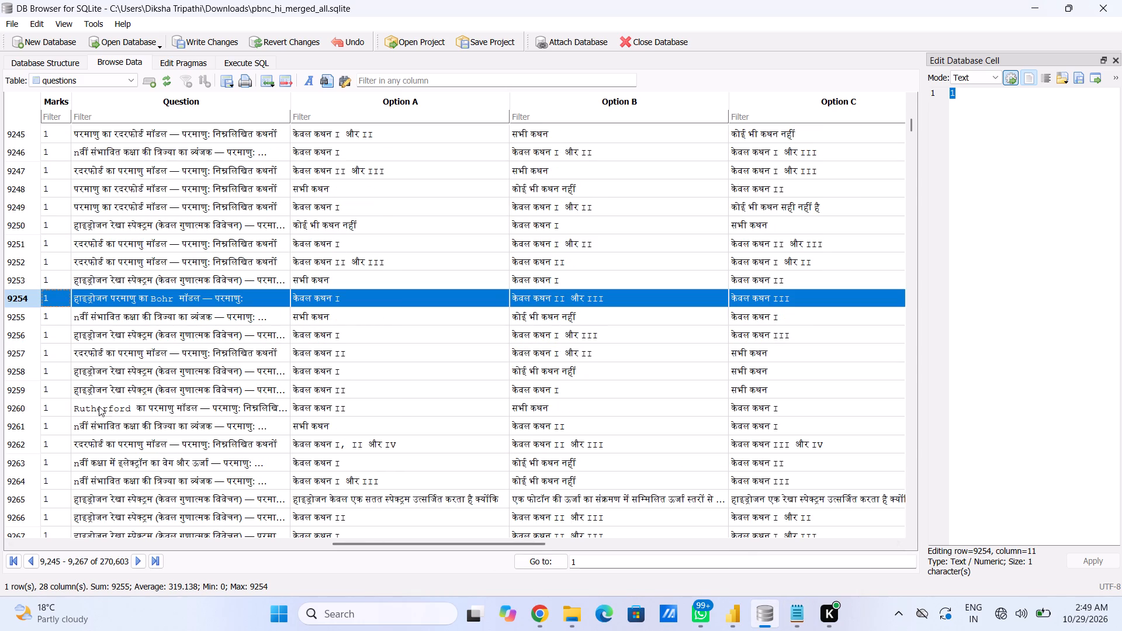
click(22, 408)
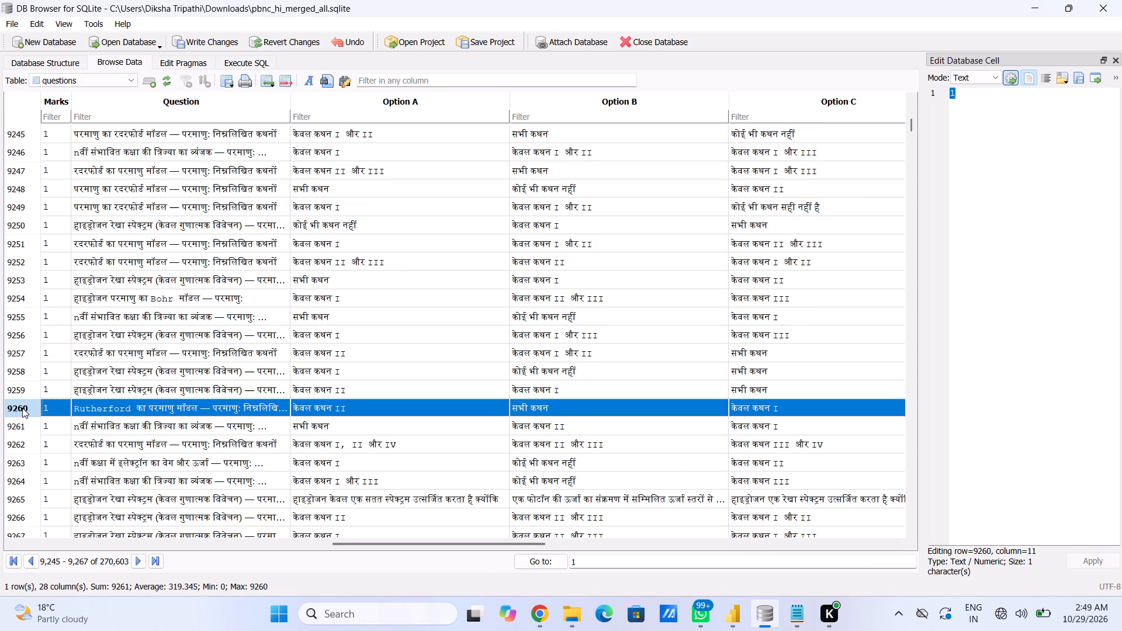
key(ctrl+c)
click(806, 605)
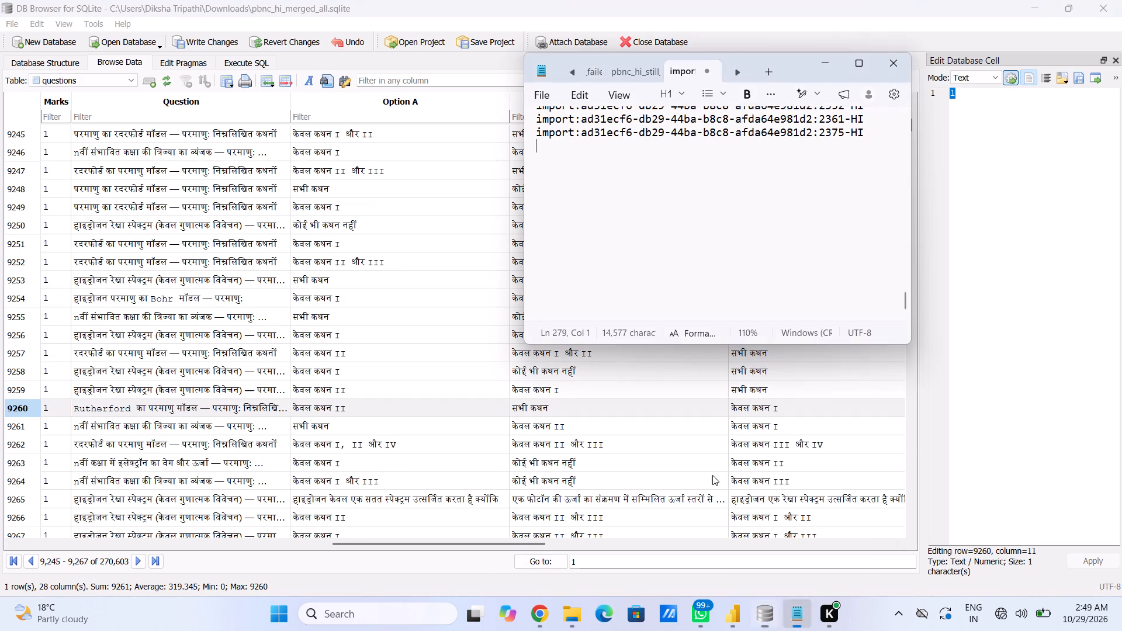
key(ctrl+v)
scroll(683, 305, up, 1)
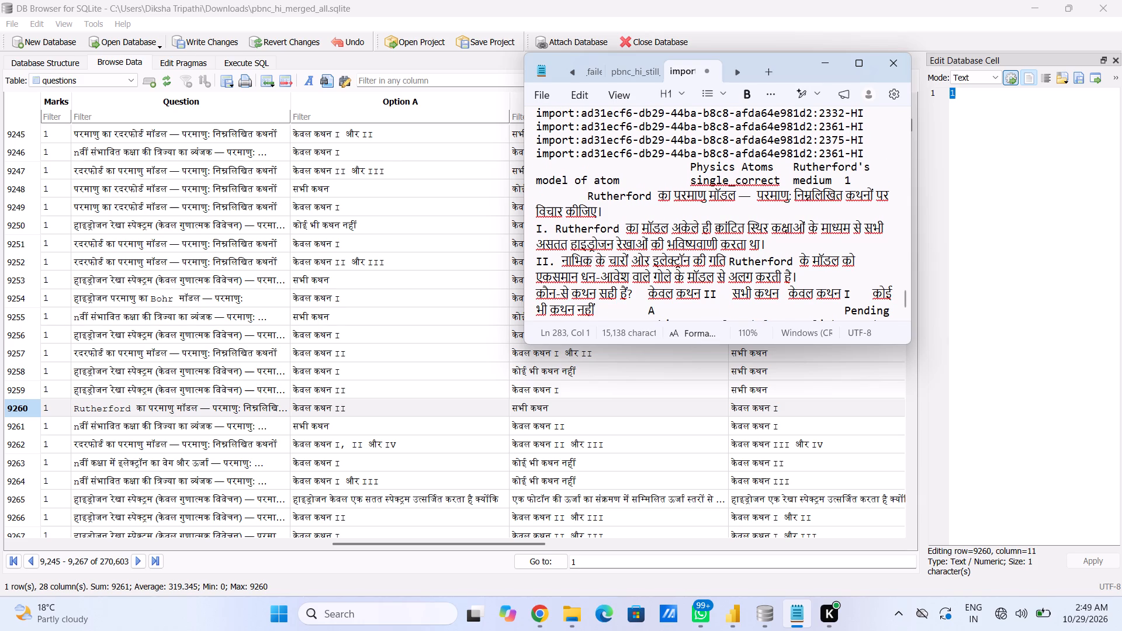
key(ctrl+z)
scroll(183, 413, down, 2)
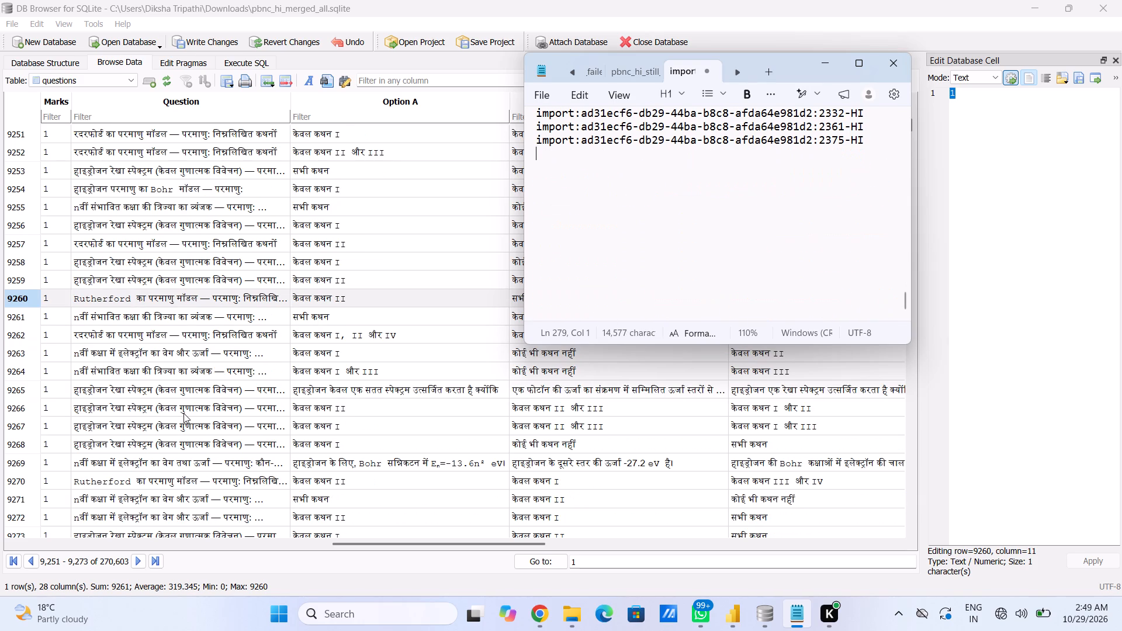
Copy the record of row 9282, whose question contains the English word Atoms, into the Notepad list, keeping only the ID ending 2410-HI.
click(31, 480)
scroll(200, 293, down, 5)
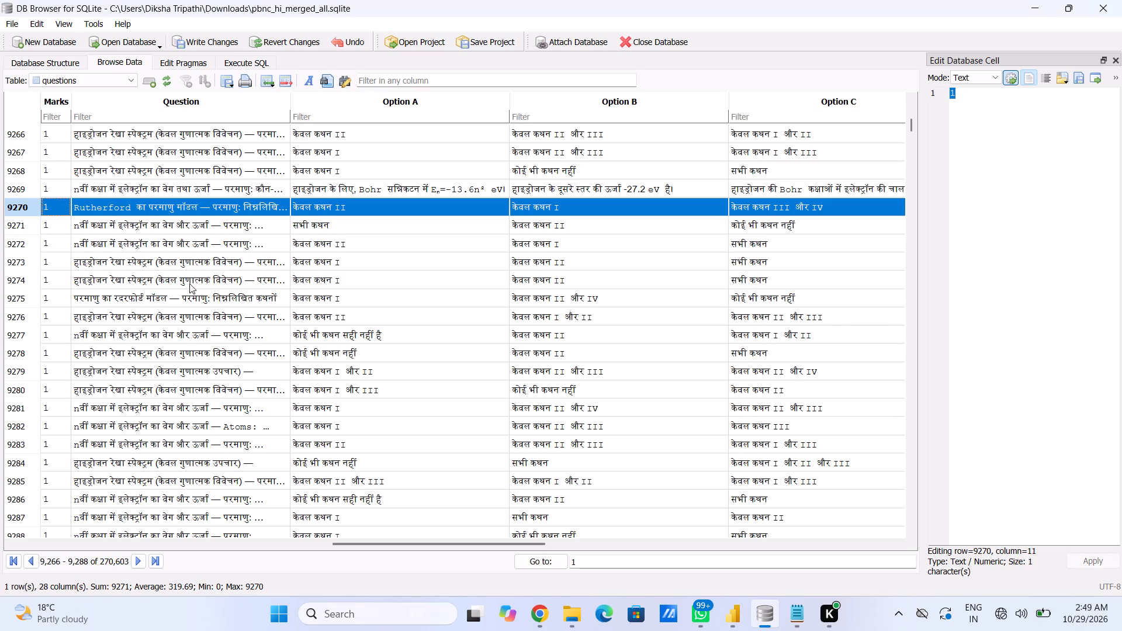
click(27, 434)
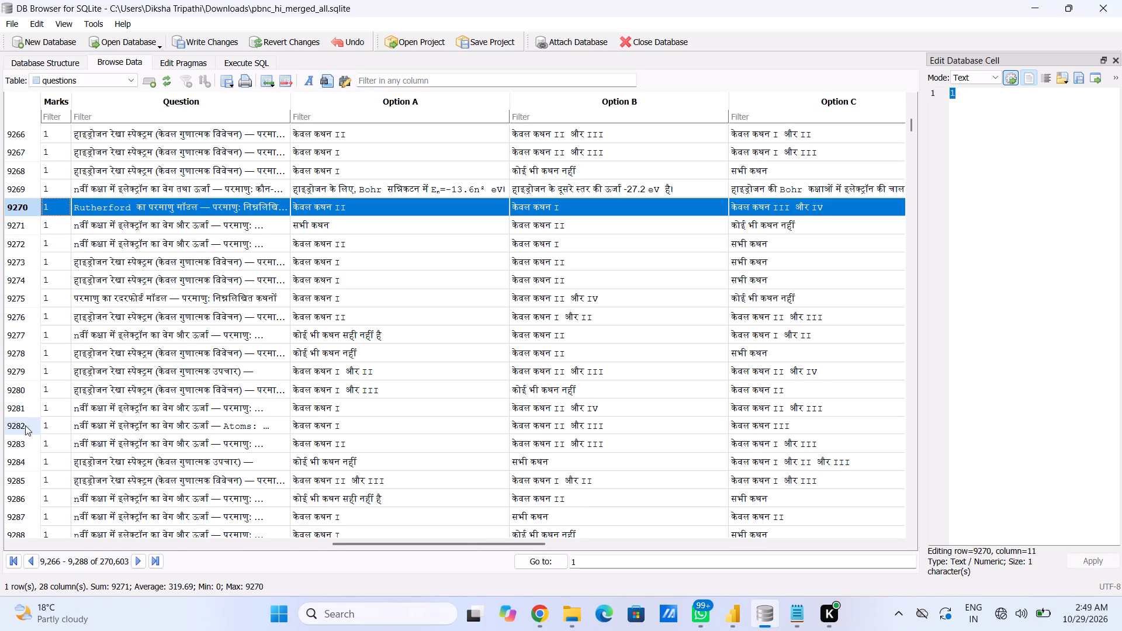
click(25, 425)
key(ctrl+c)
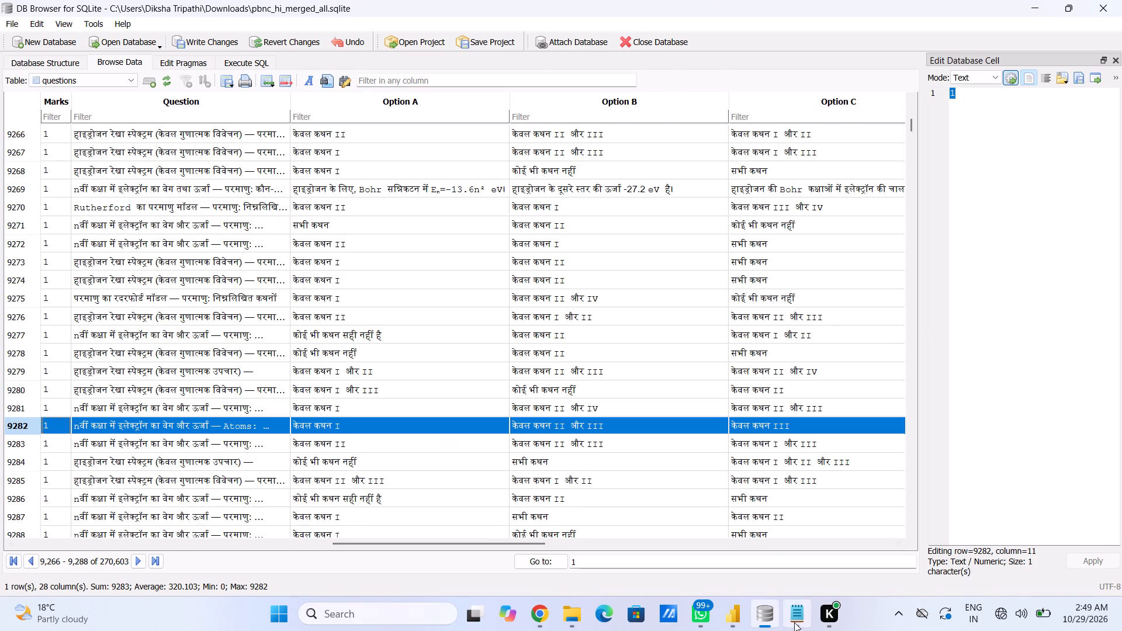
click(794, 622)
key(ctrl+v)
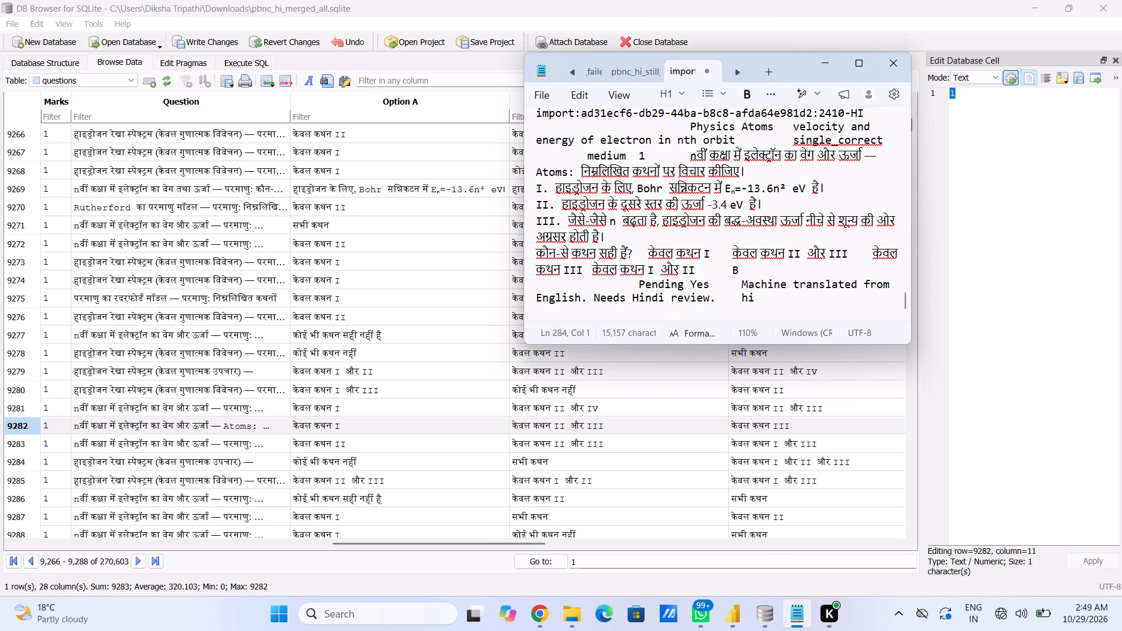
drag(541, 311, 542, 130)
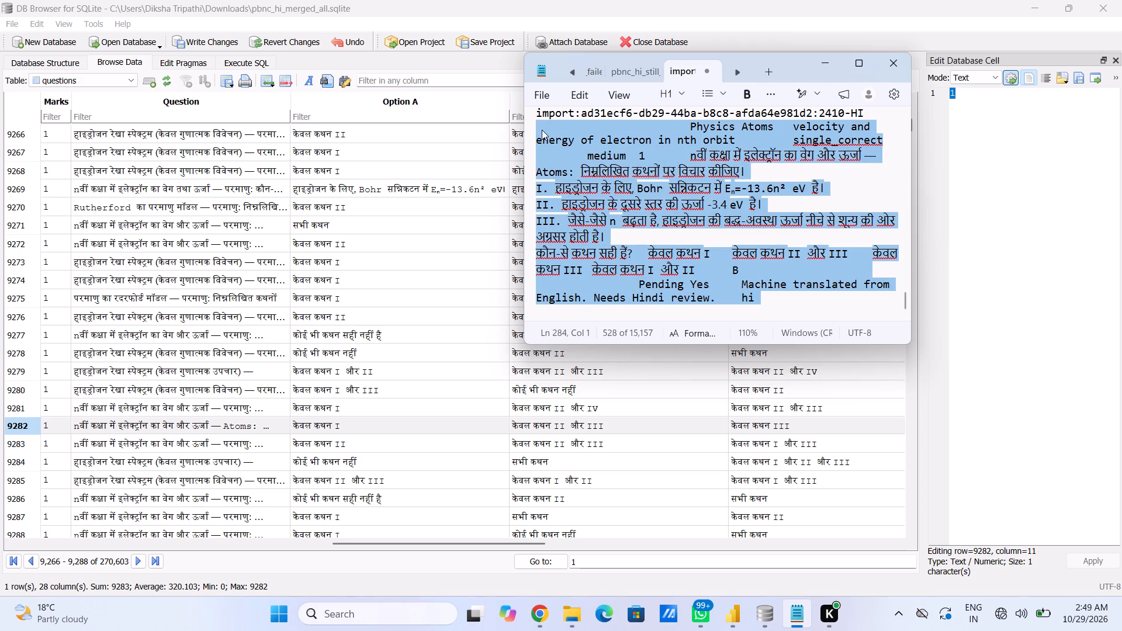
key(BackSpace)
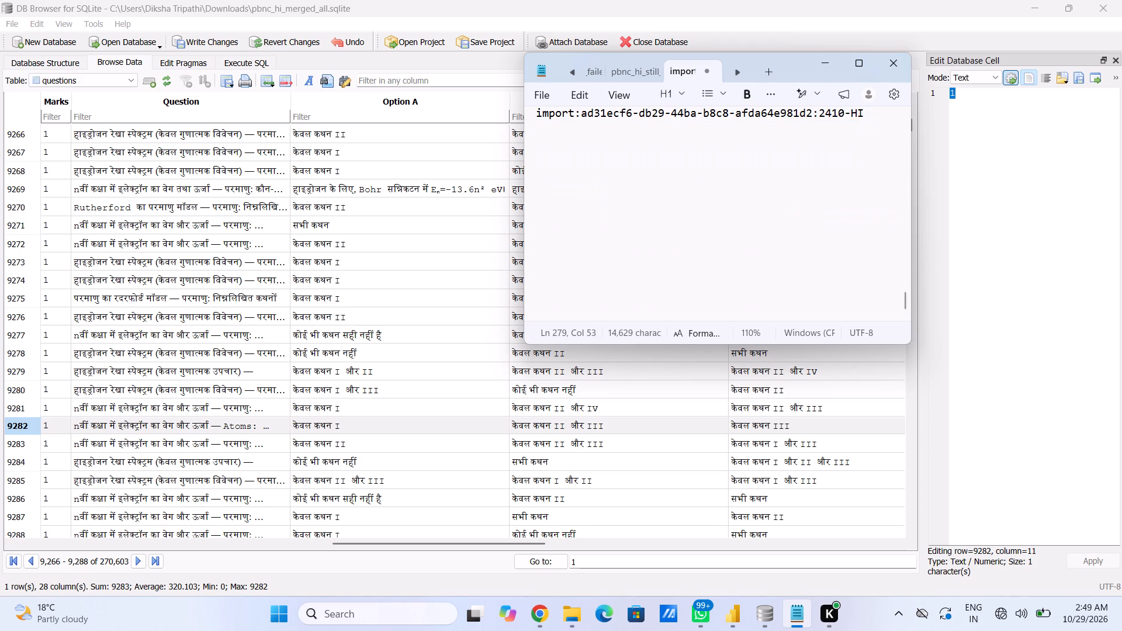
key(BackSpace)
key(Return)
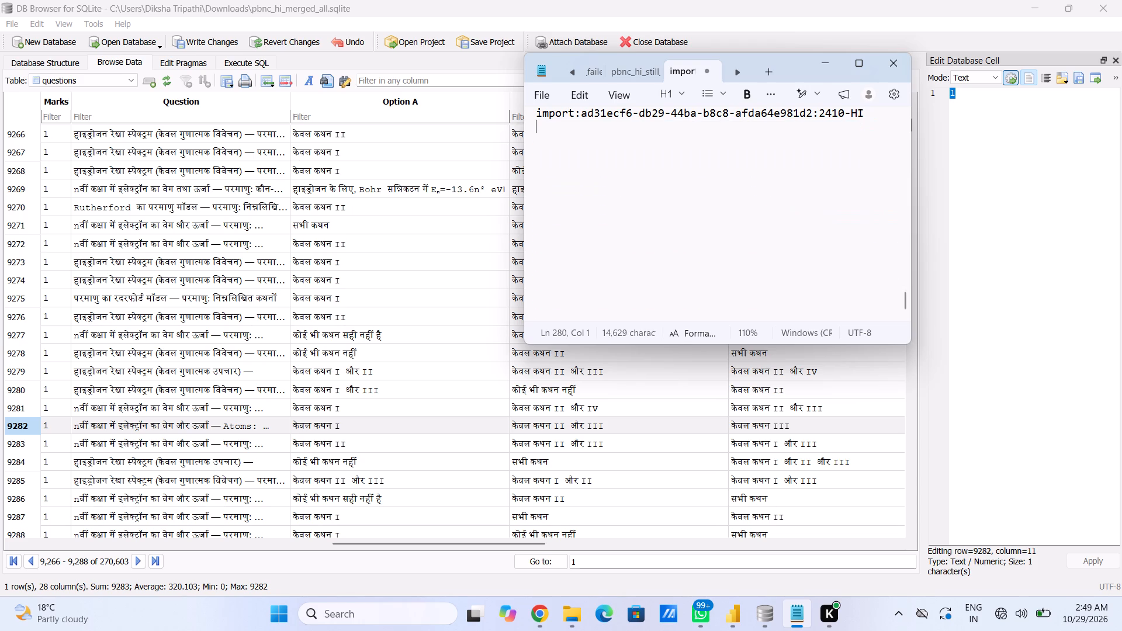
Look through the question rows after 9282 for the next one with an English topic name.
scroll(180, 404, down, 3)
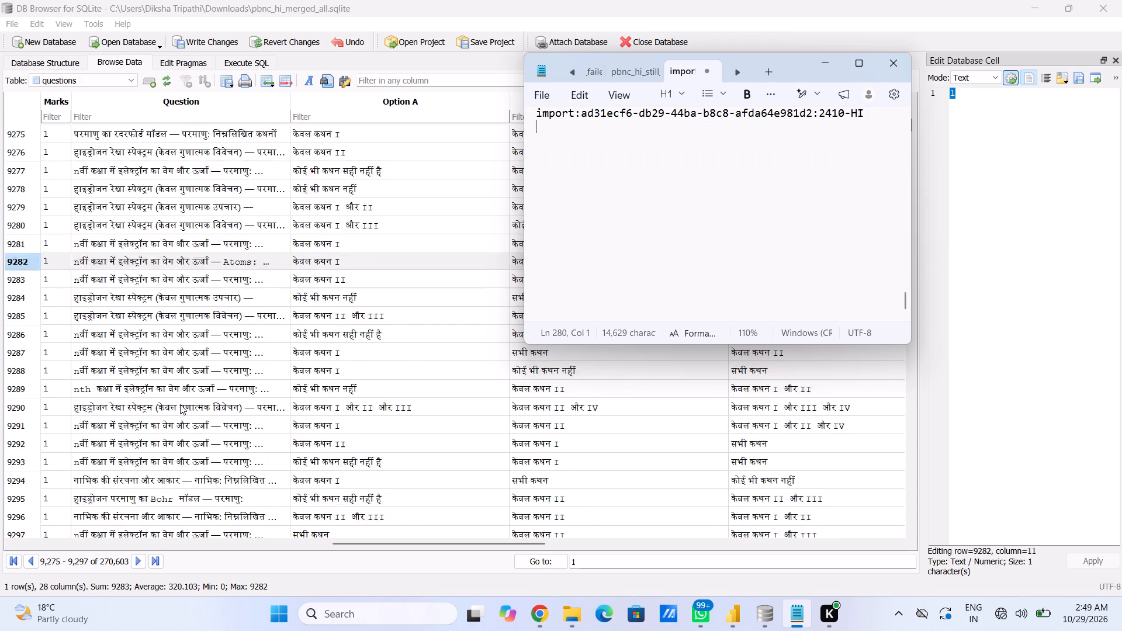
scroll(180, 404, down, 1)
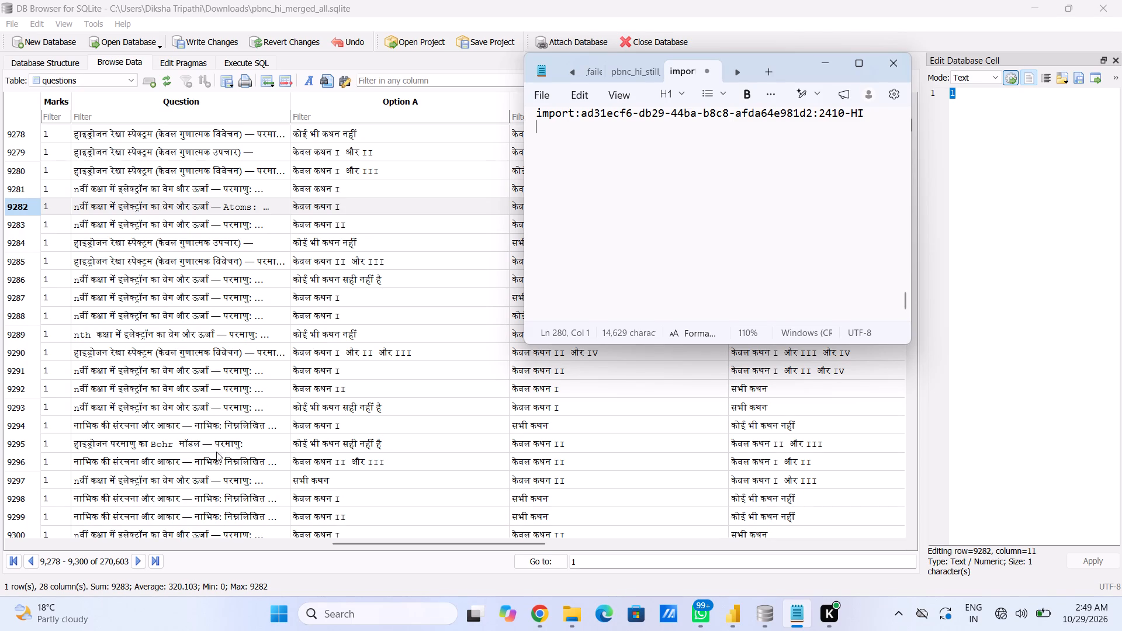
scroll(185, 275, down, 2)
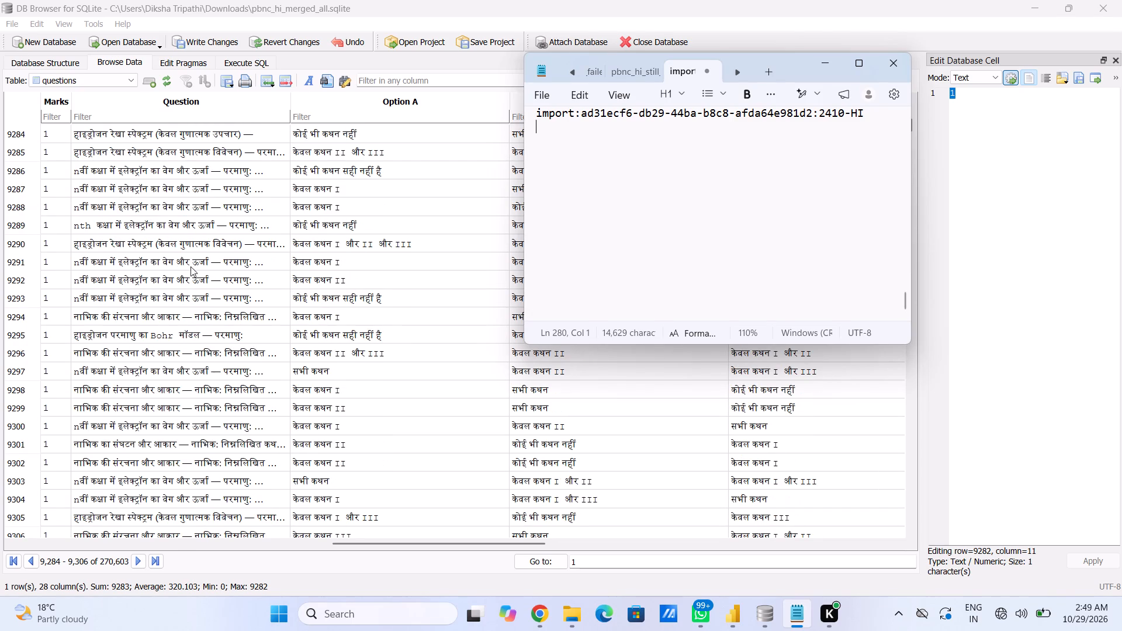
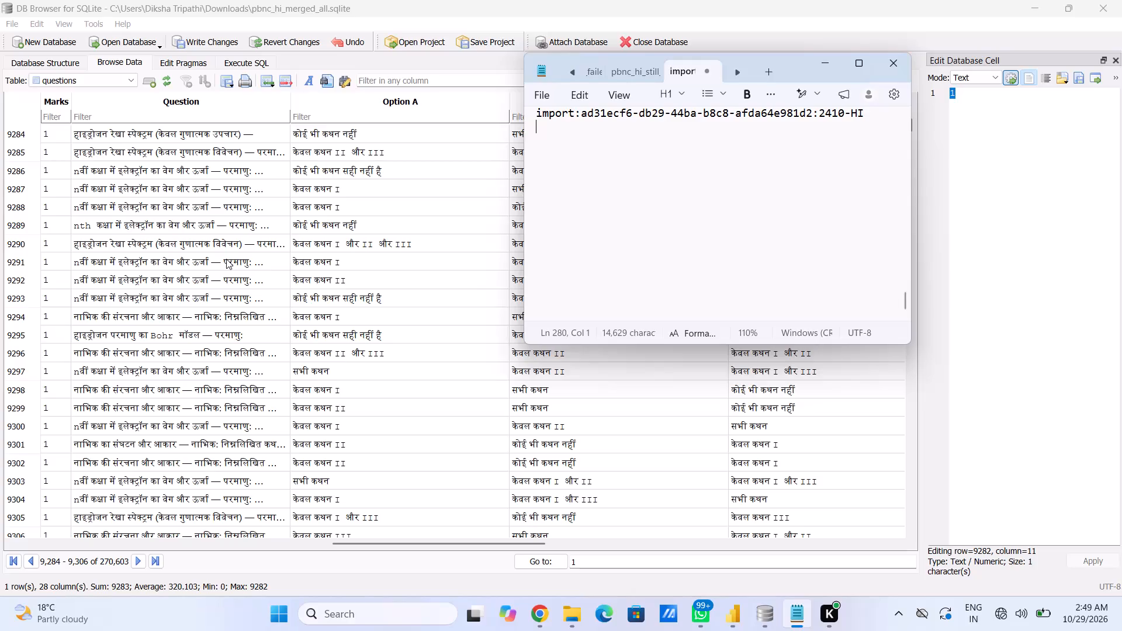
Copy the Rutherford question record of row 9322 into the Notepad list, keeping only the ID ending 2377-HI.
scroll(214, 254, down, 3)
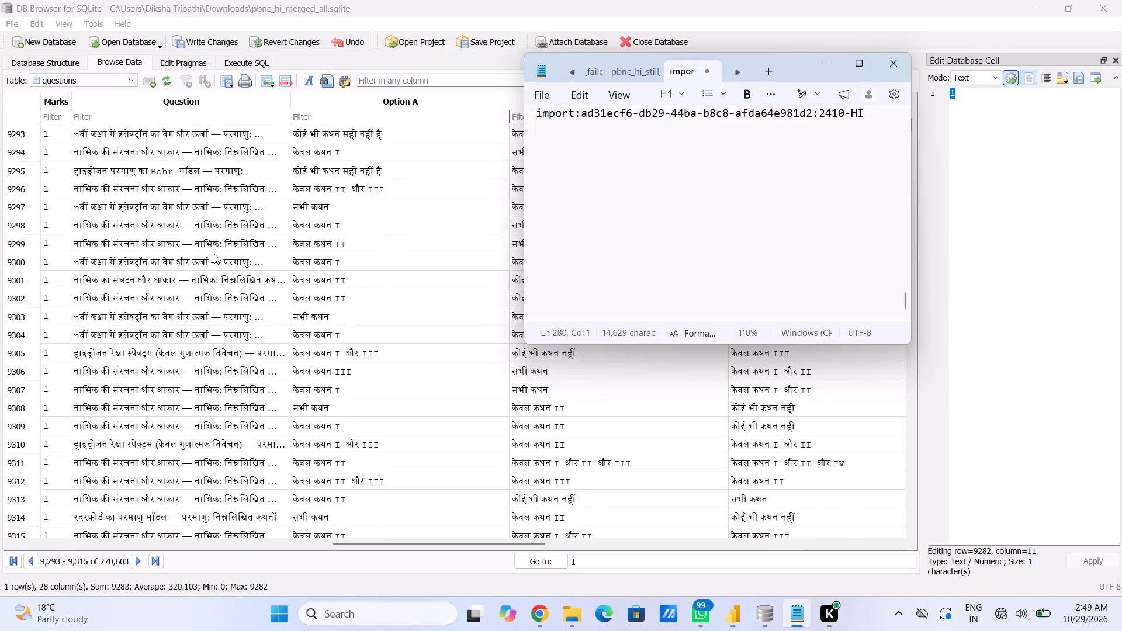
scroll(214, 254, down, 1)
scroll(151, 213, up, 1)
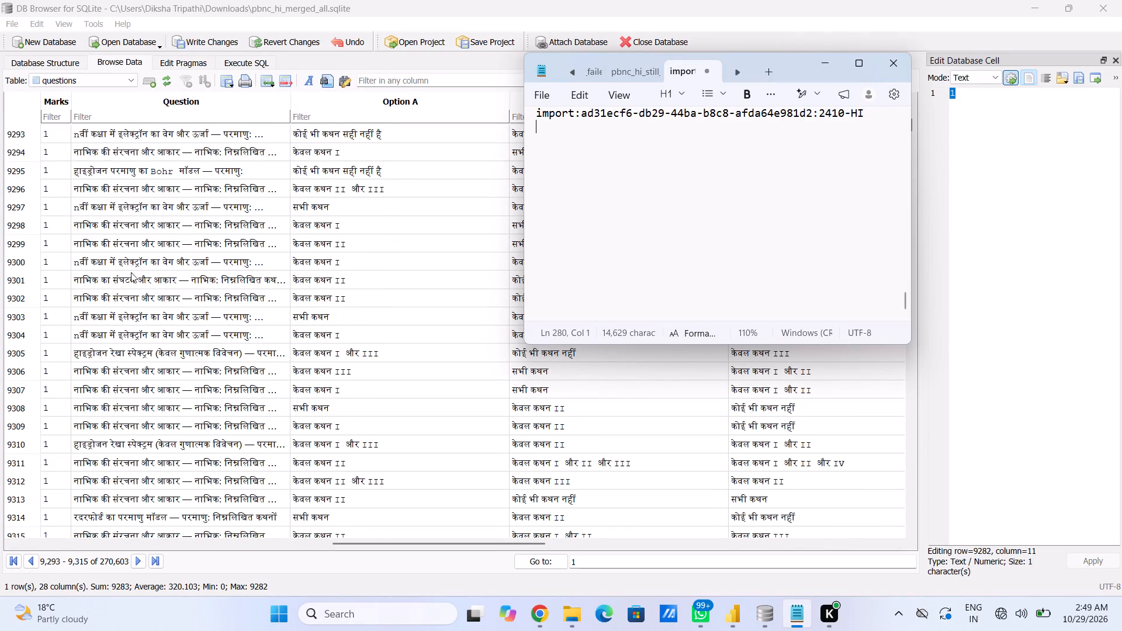
scroll(186, 299, down, 2)
scroll(142, 354, down, 1)
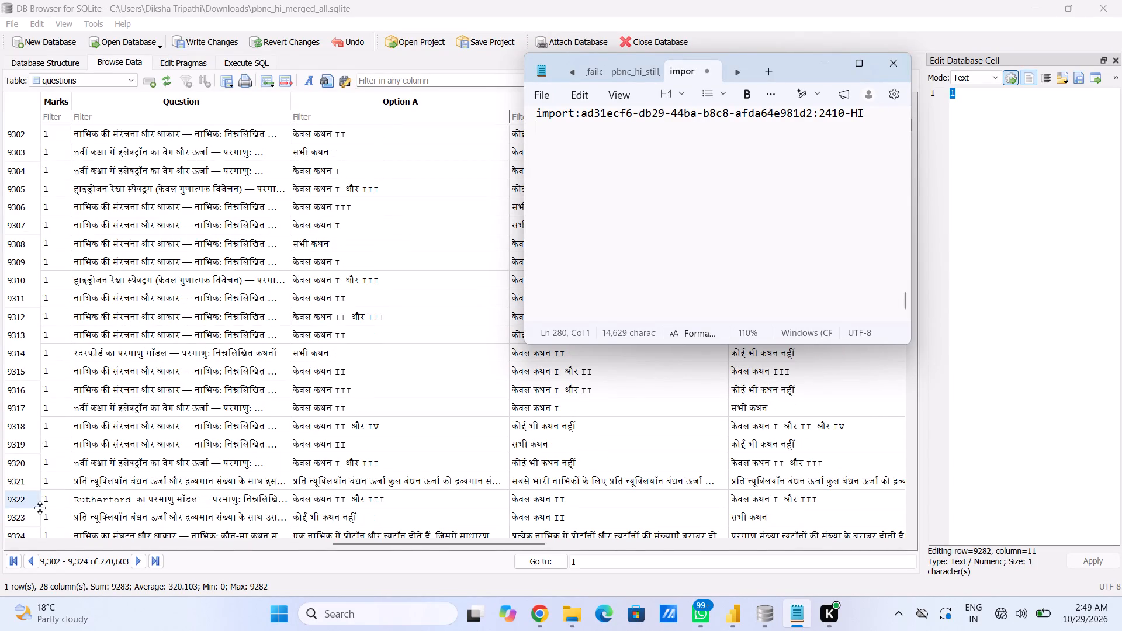
click(28, 500)
key(ctrl+c)
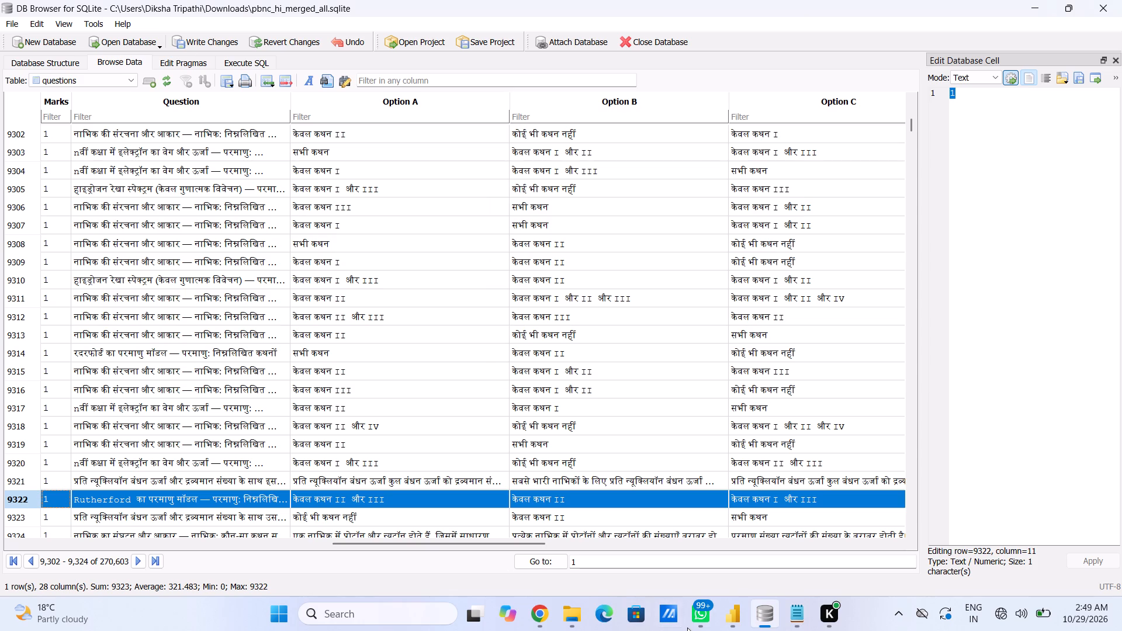
click(791, 618)
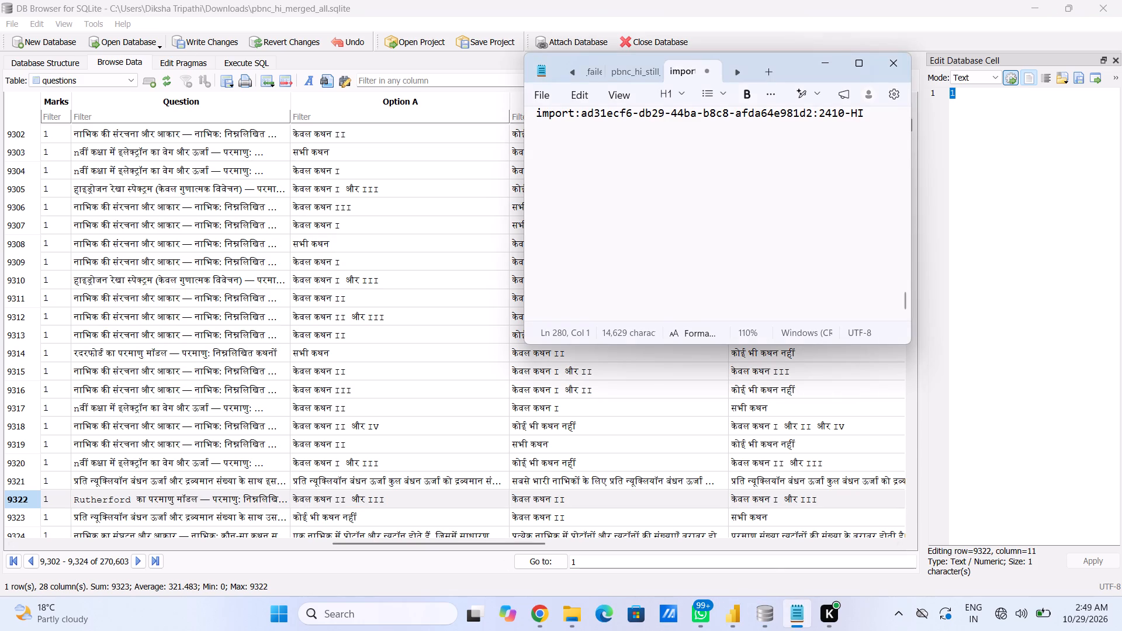
key(ctrl+v)
drag(535, 311, 536, 310)
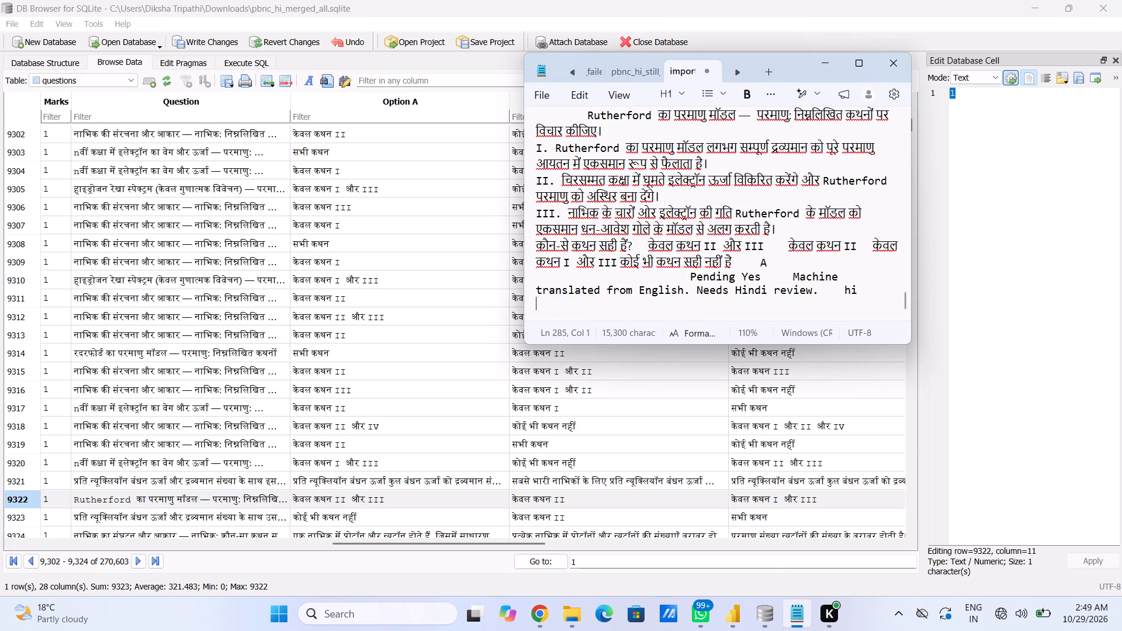
drag(536, 310, 530, 218)
scroll(527, 289, up, 3)
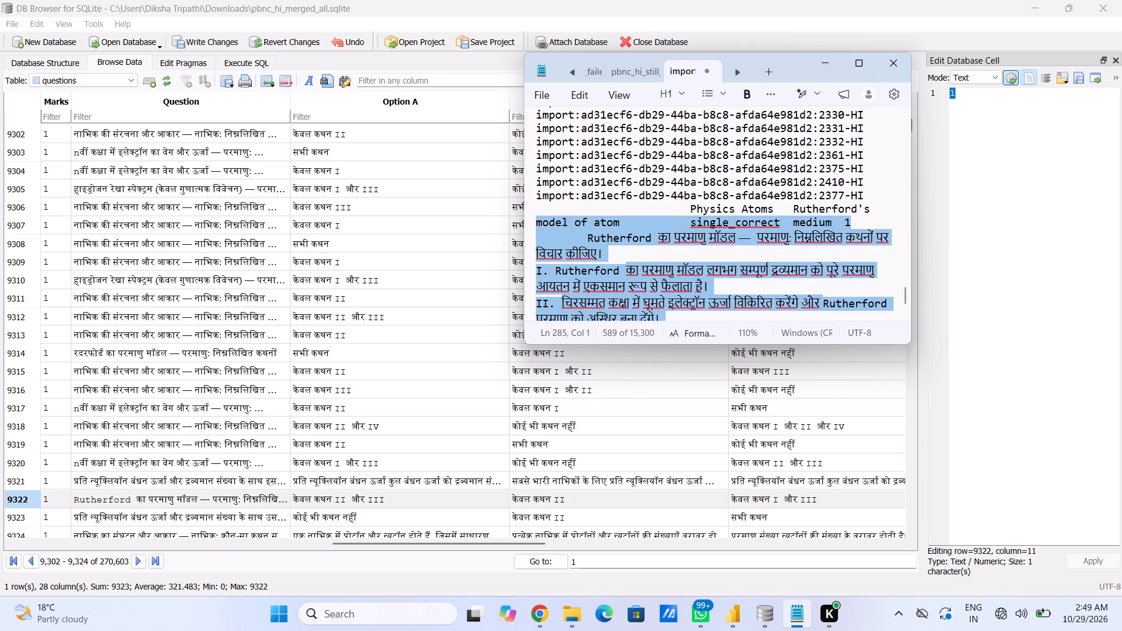
drag(530, 218, 548, 219)
drag(548, 219, 548, 213)
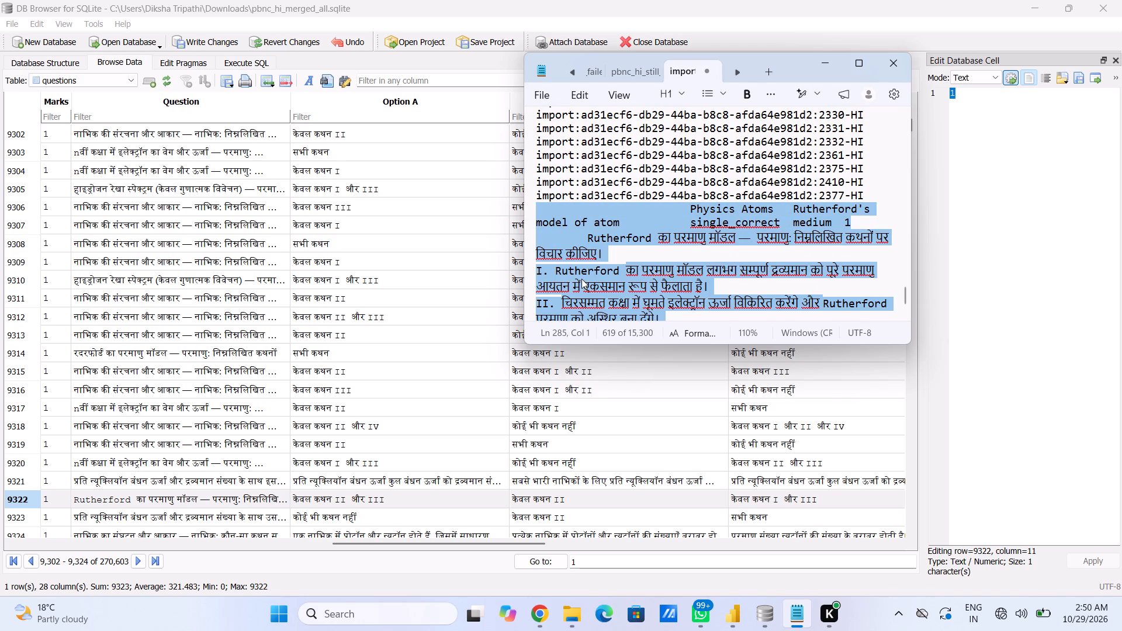
key(BackSpace)
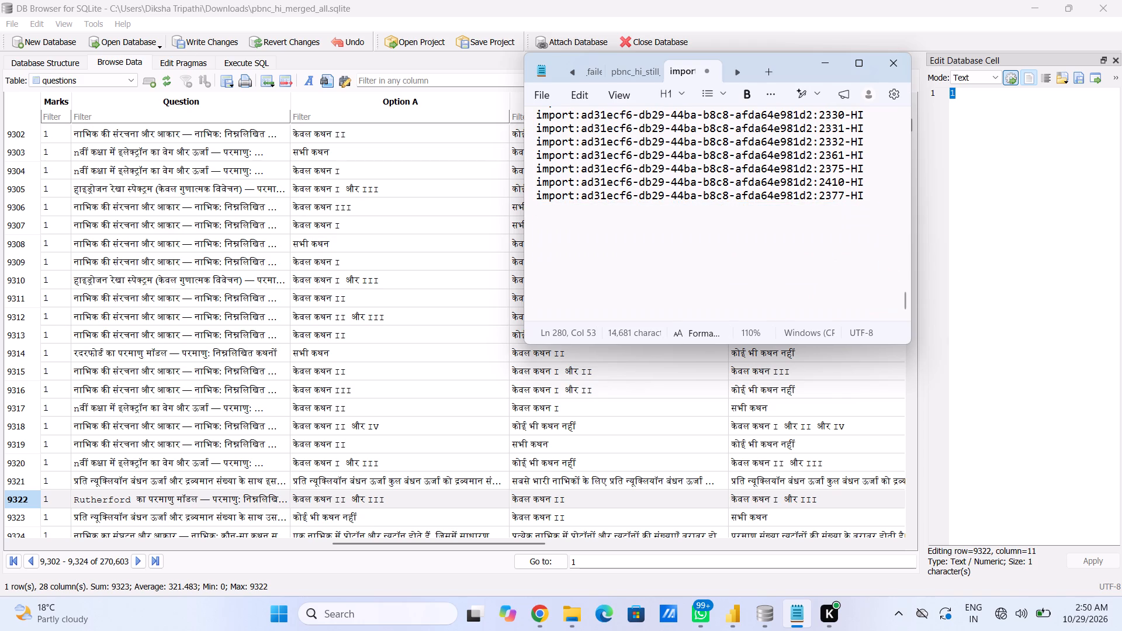
key(BackSpace)
key(Return)
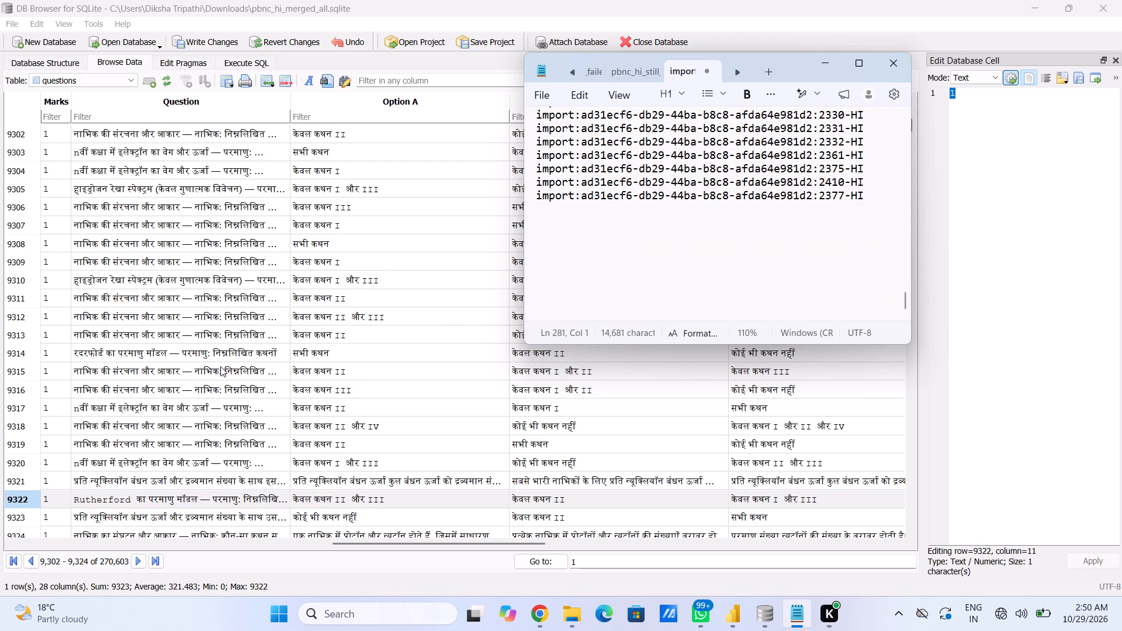
Add the Rutherford question record of row 9339 to the Notepad list, keeping only the ID ending 2376-HI.
scroll(220, 366, down, 1)
scroll(181, 189, down, 1)
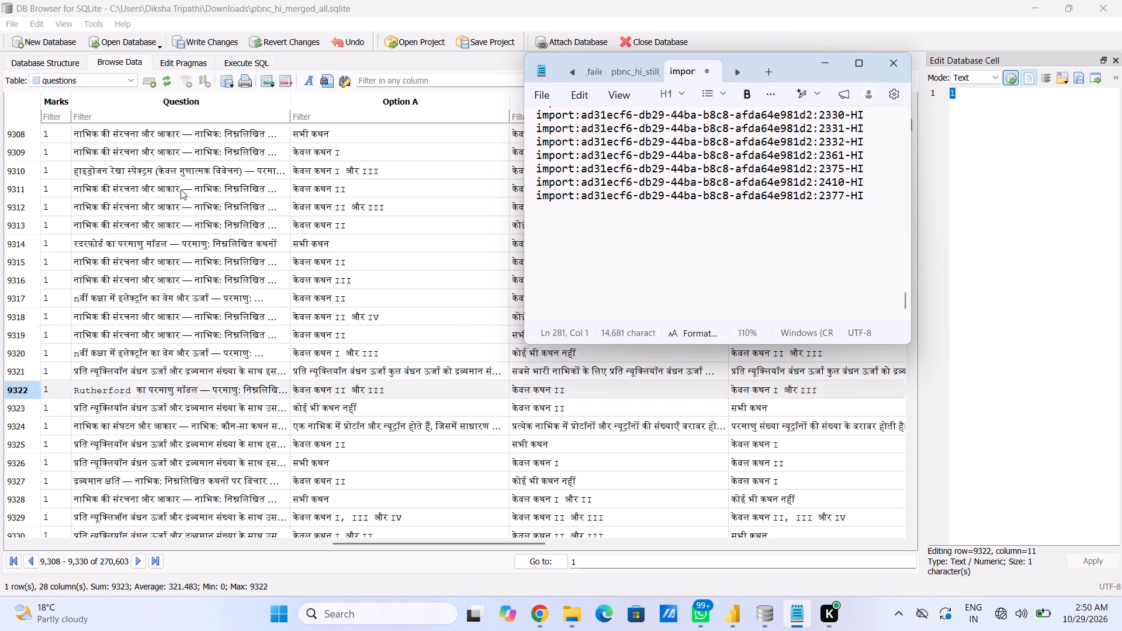
scroll(181, 189, down, 4)
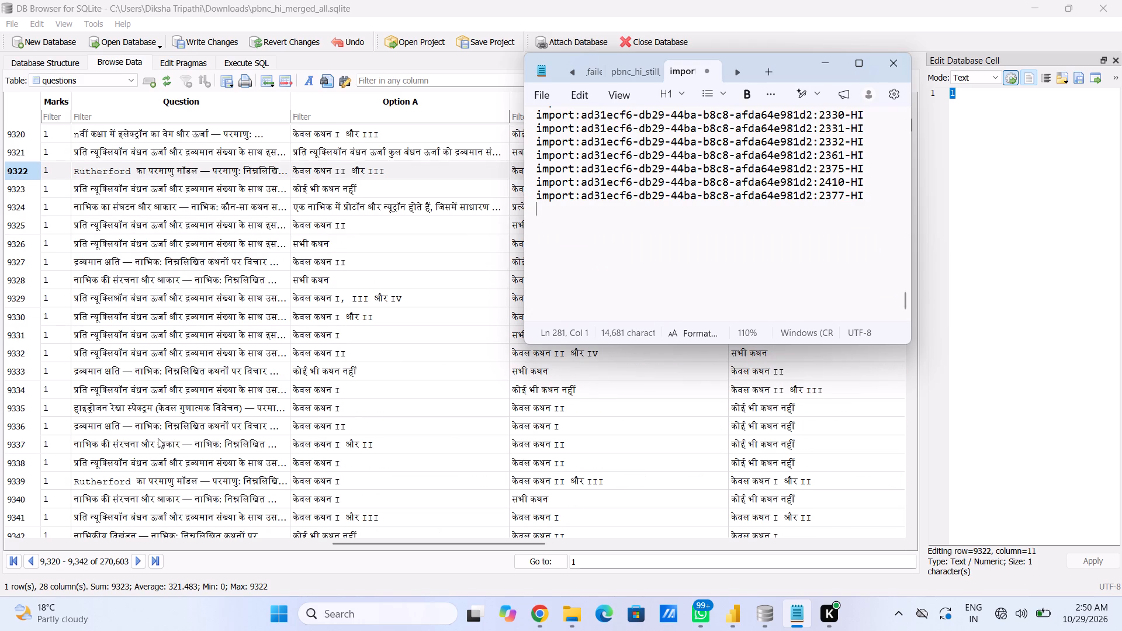
click(19, 481)
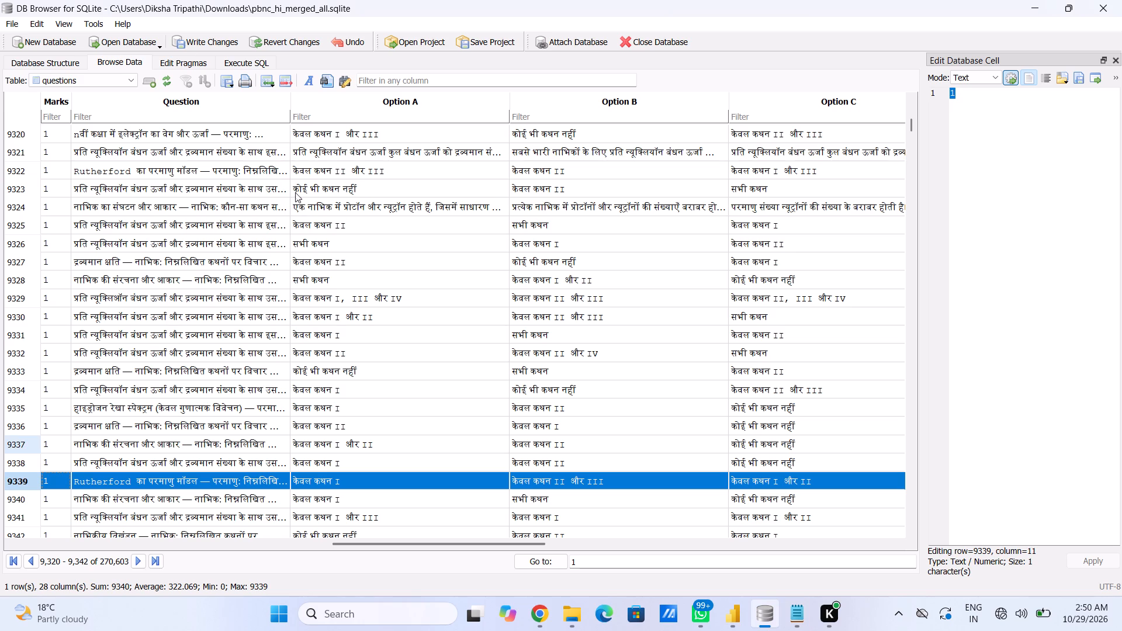
scroll(307, 178, down, 5)
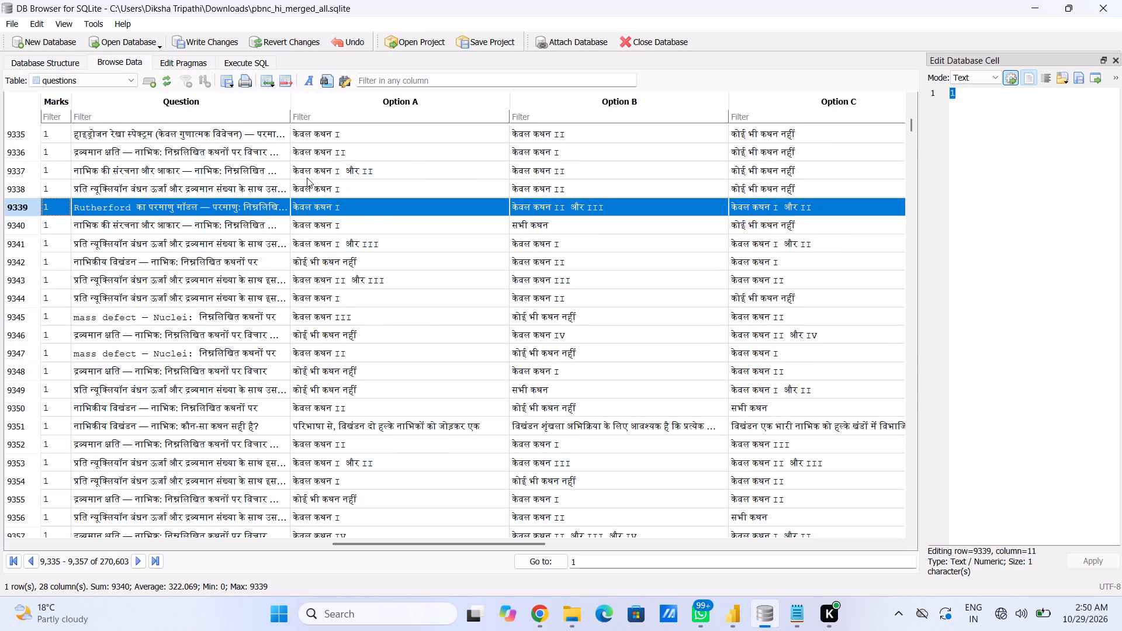
scroll(307, 178, down, 1)
key(ctrl+c)
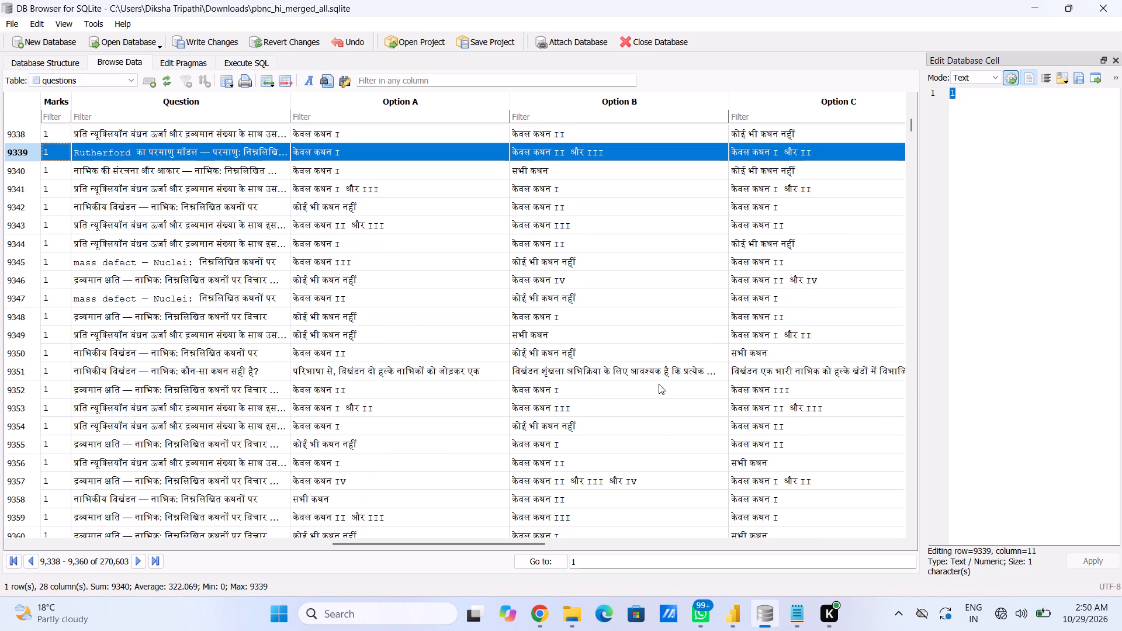
click(793, 609)
key(ctrl+v)
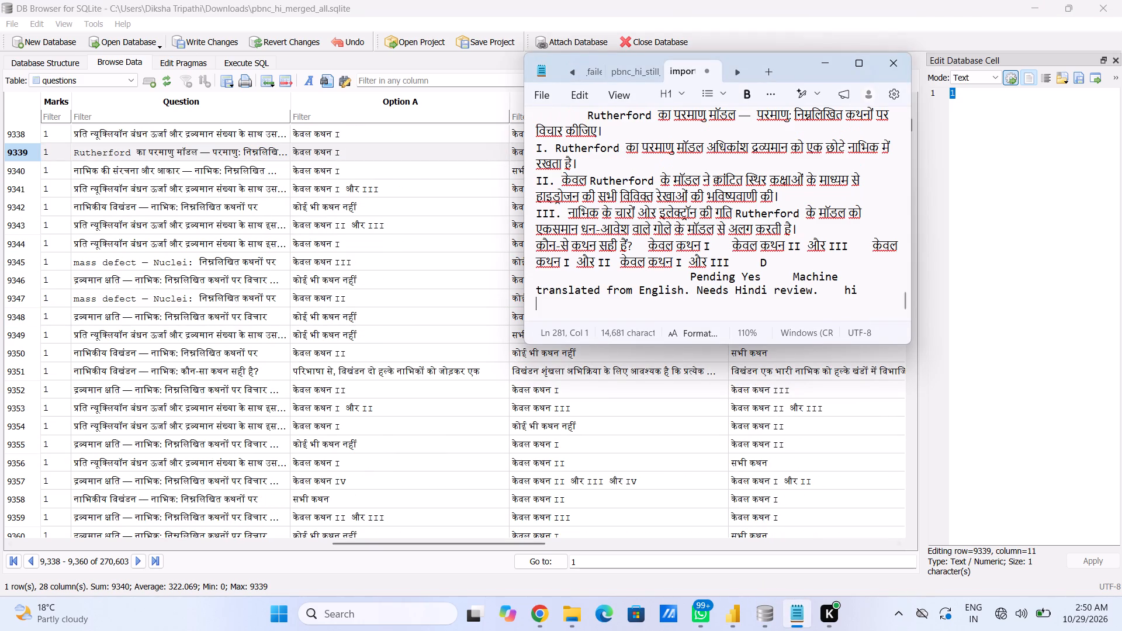
drag(542, 313, 559, 222)
scroll(559, 238, up, 2)
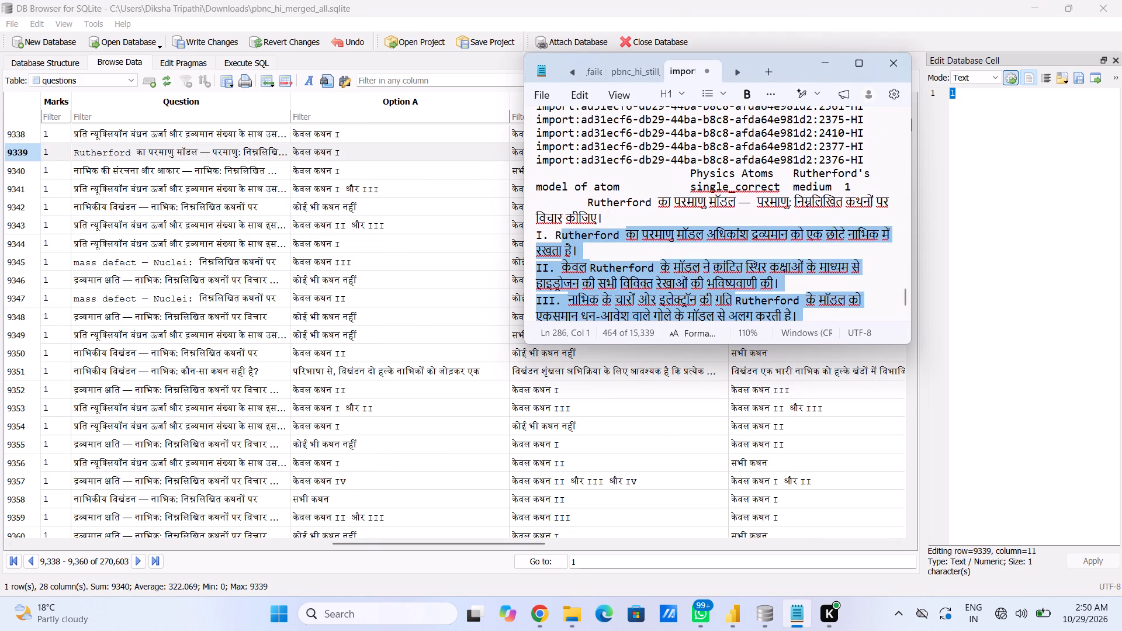
drag(559, 222, 547, 172)
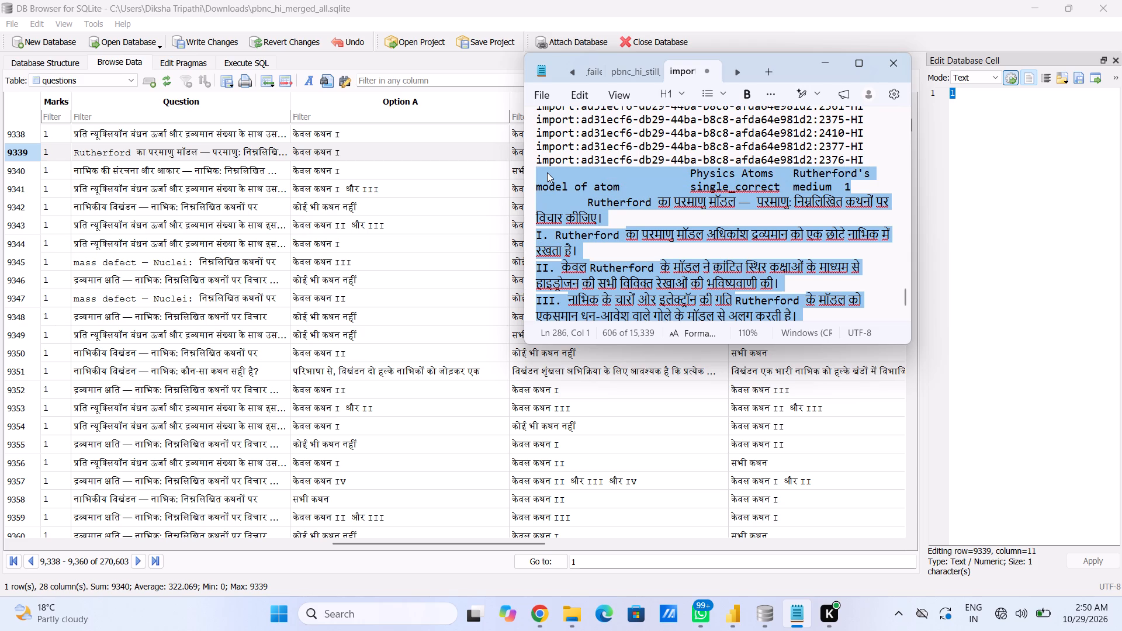
key(BackSpace)
key(BackSpace)
key(Return)
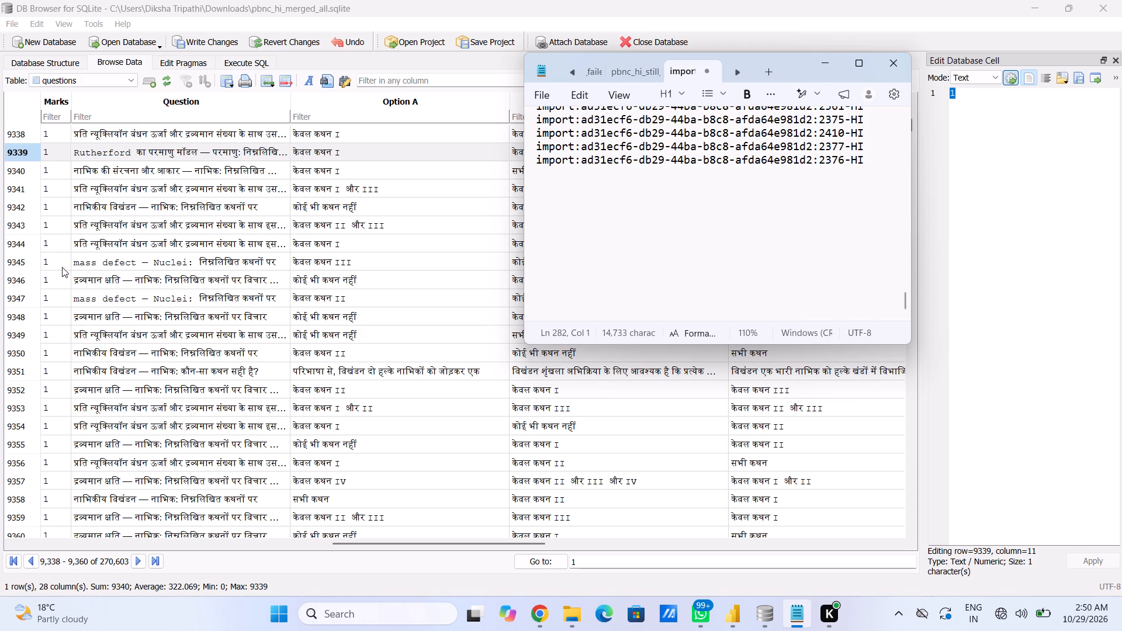
Copy the "mass defect — Nuclei" question record of row 9345 into the Notepad list, keeping only the ID ending 2477-HI.
click(26, 265)
key(ctrl+c)
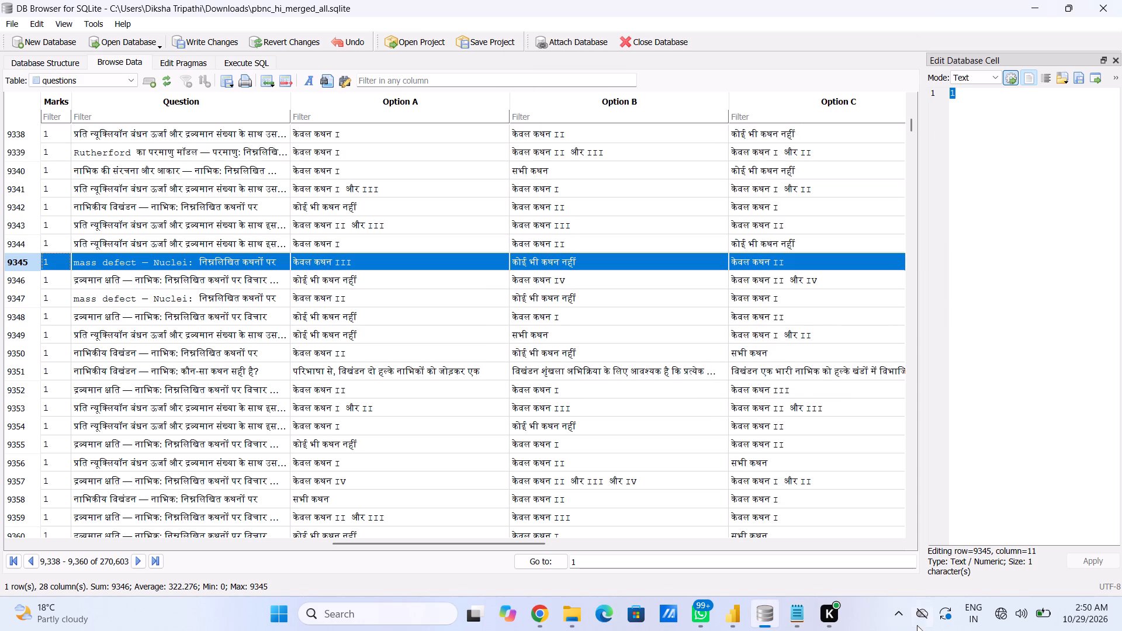
click(802, 623)
key(ctrl+v)
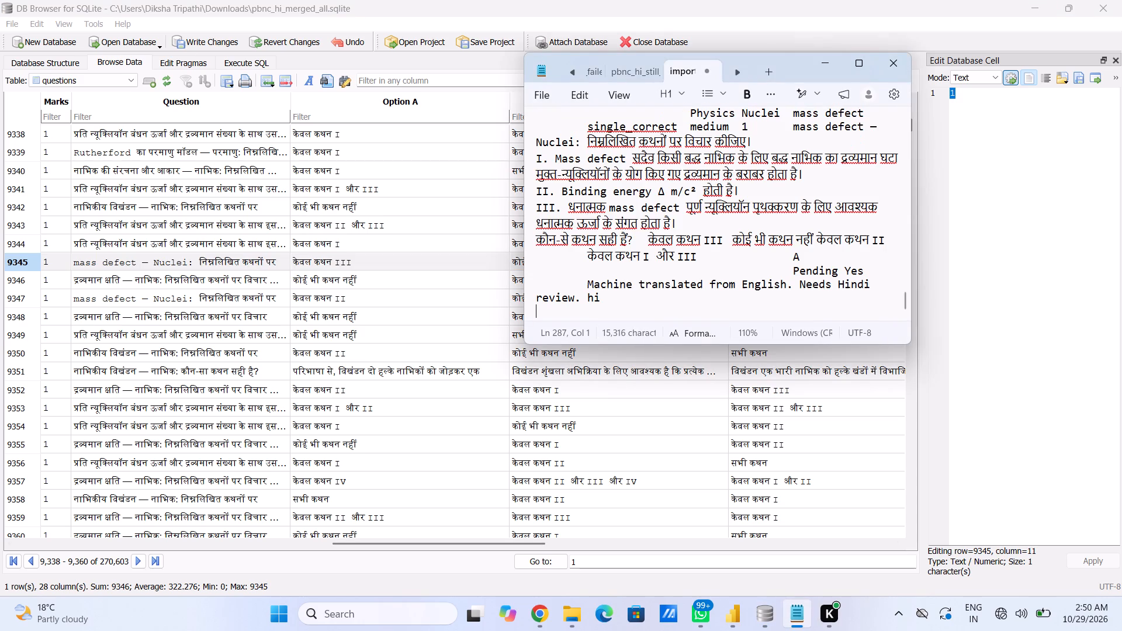
drag(545, 310, 555, 251)
scroll(556, 275, up, 2)
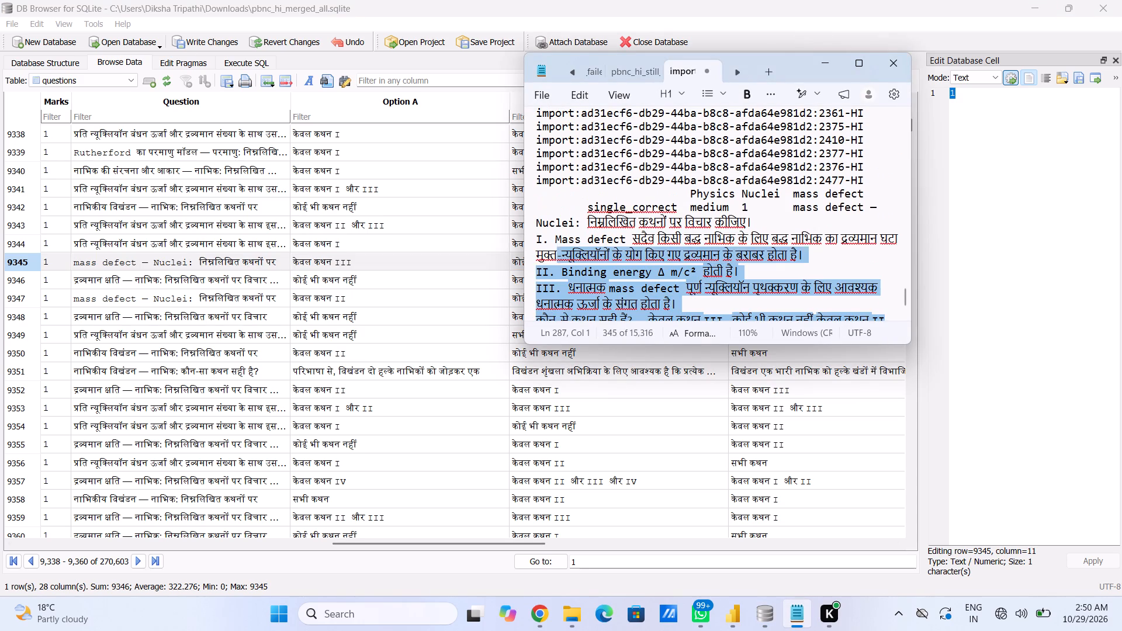
drag(555, 251, 543, 196)
key(BackSpace)
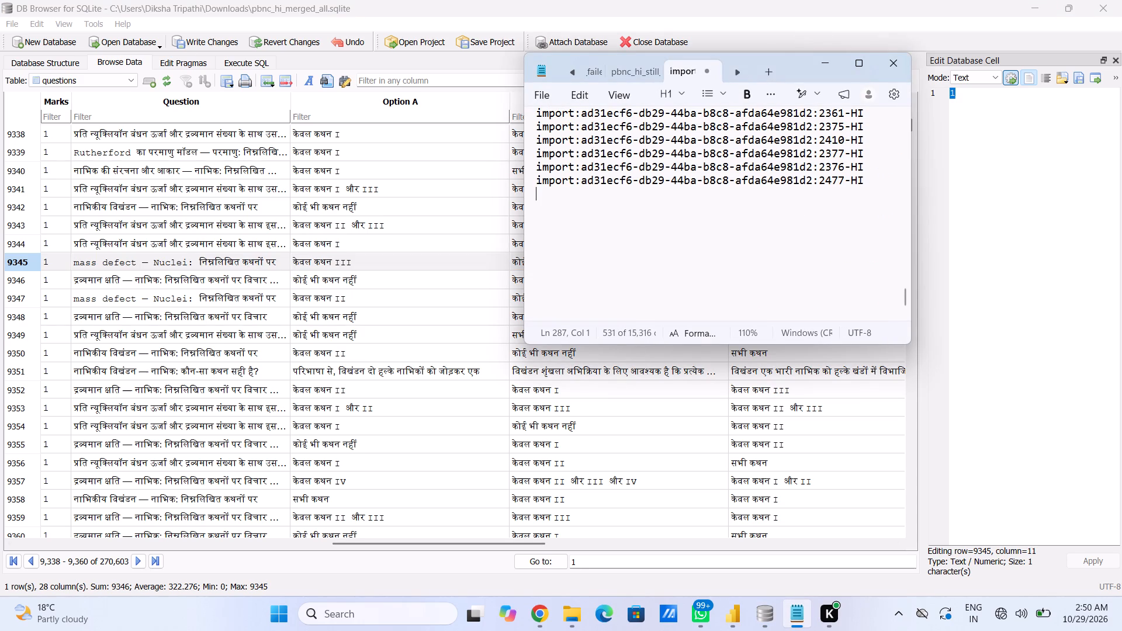
key(BackSpace)
key(Return)
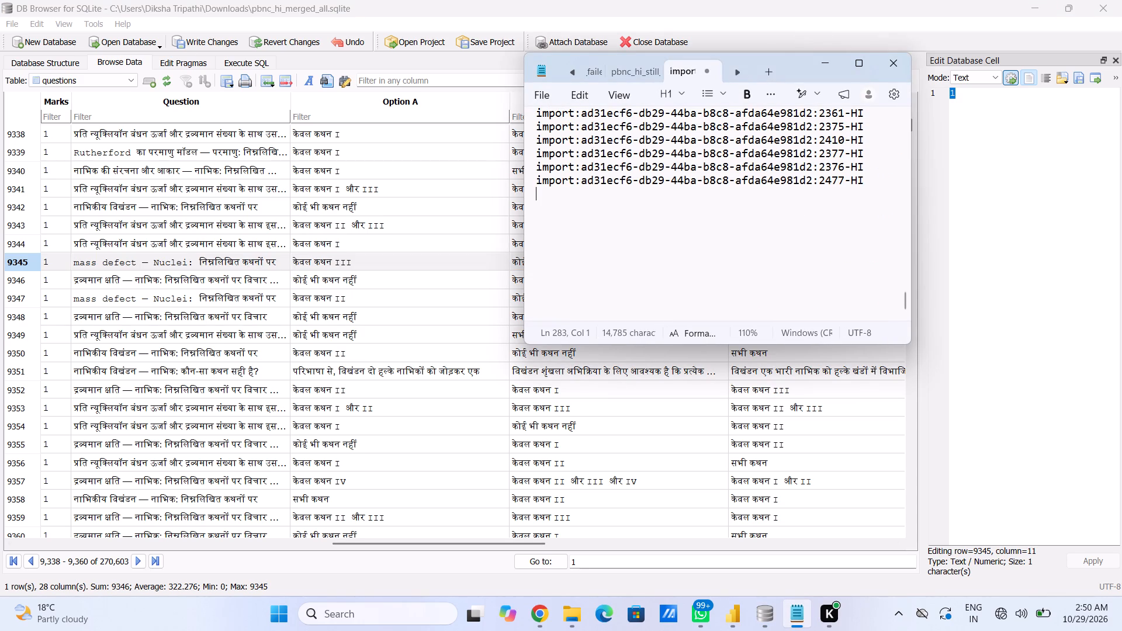
Copy the "mass defect — Nuclei" question record of row 9347 into the Notepad list, keeping only the ID ending 2480-HI.
click(28, 297)
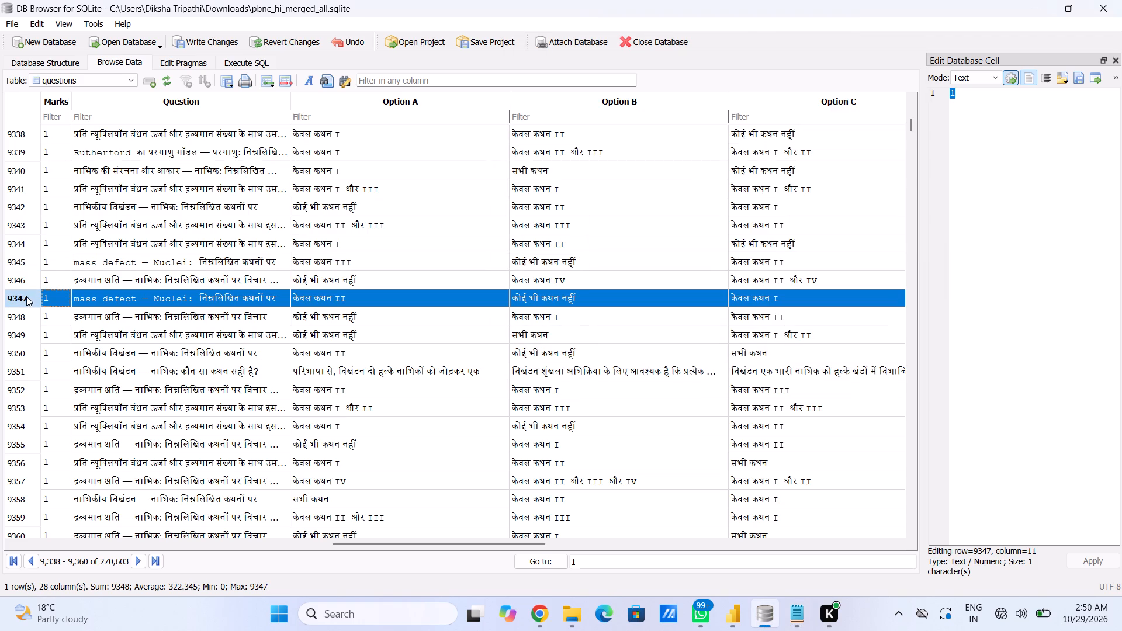
key(ctrl+c)
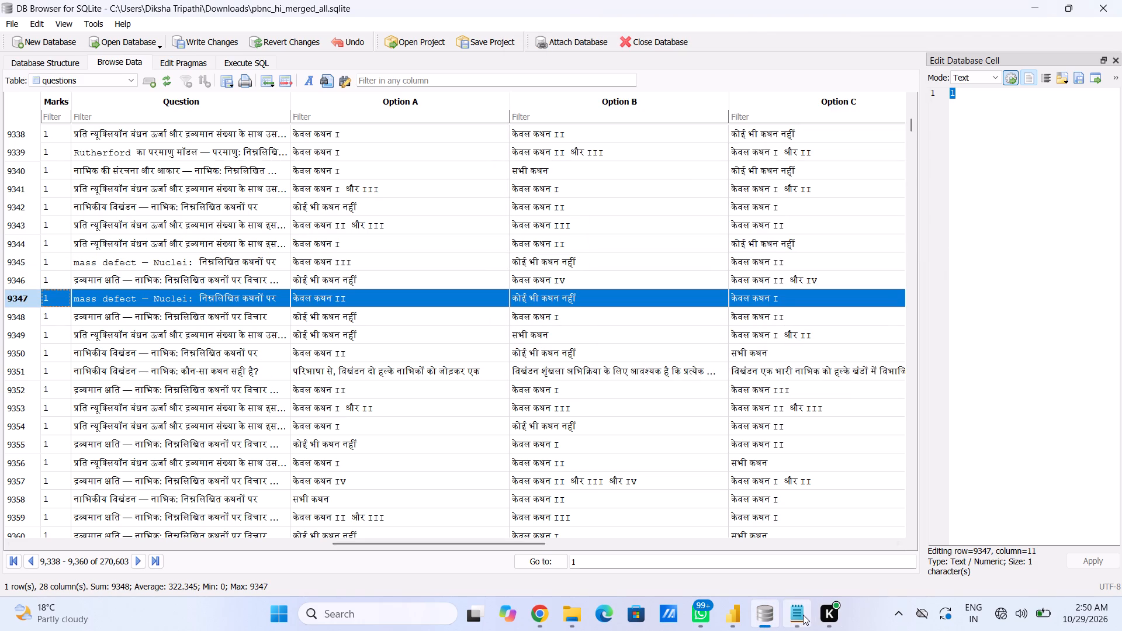
click(803, 615)
key(ctrl+v)
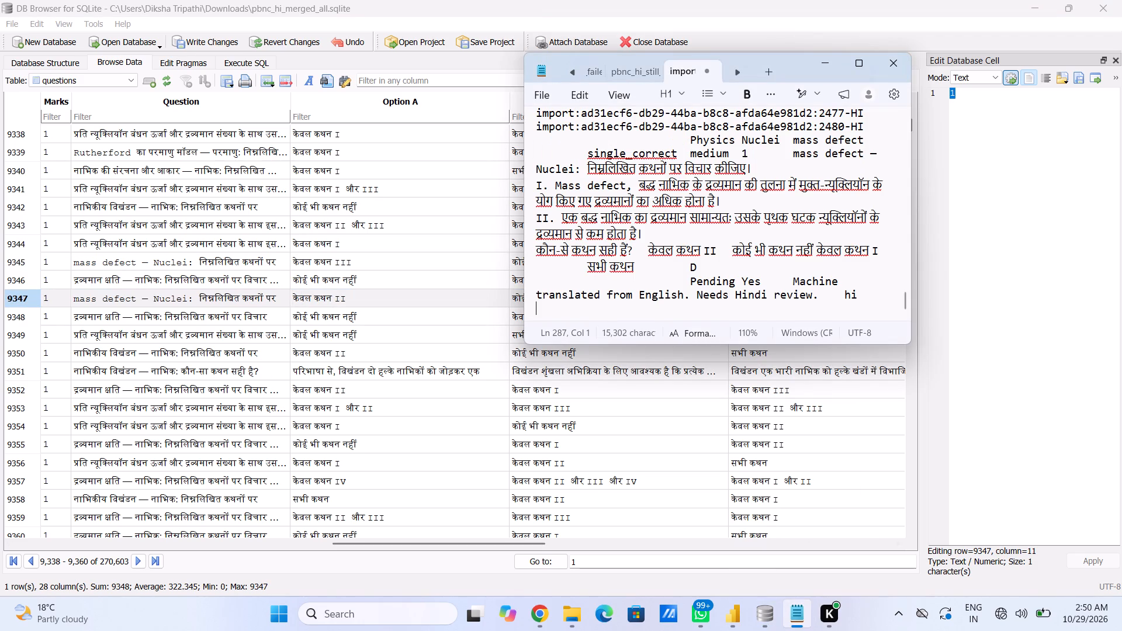
drag(542, 311, 556, 260)
scroll(547, 294, up, 1)
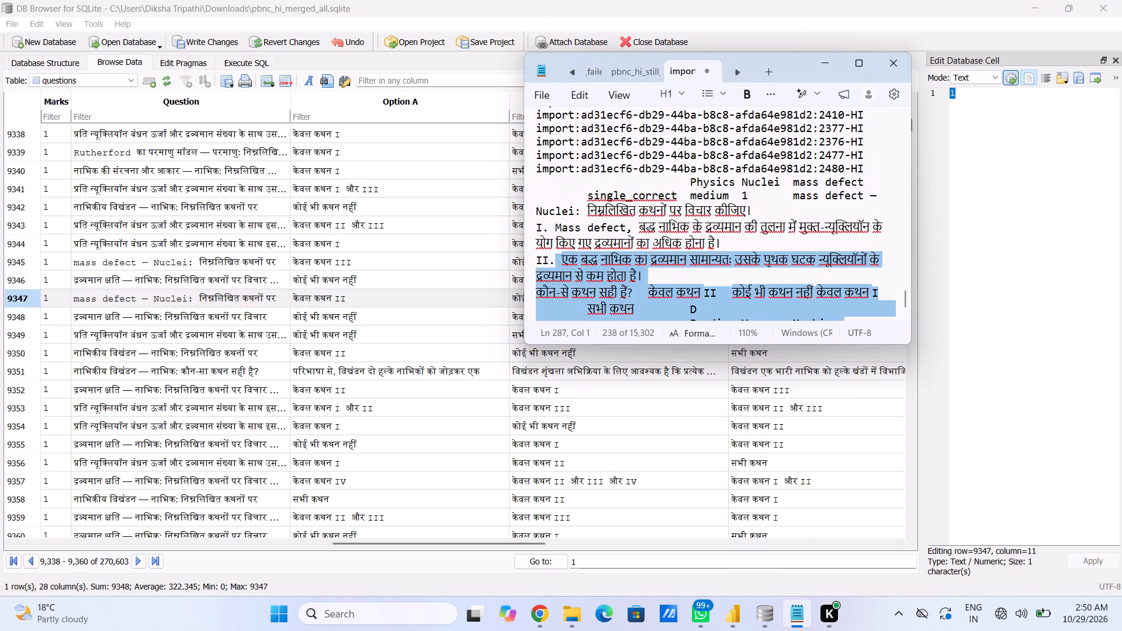
drag(556, 260, 548, 187)
key(BackSpace)
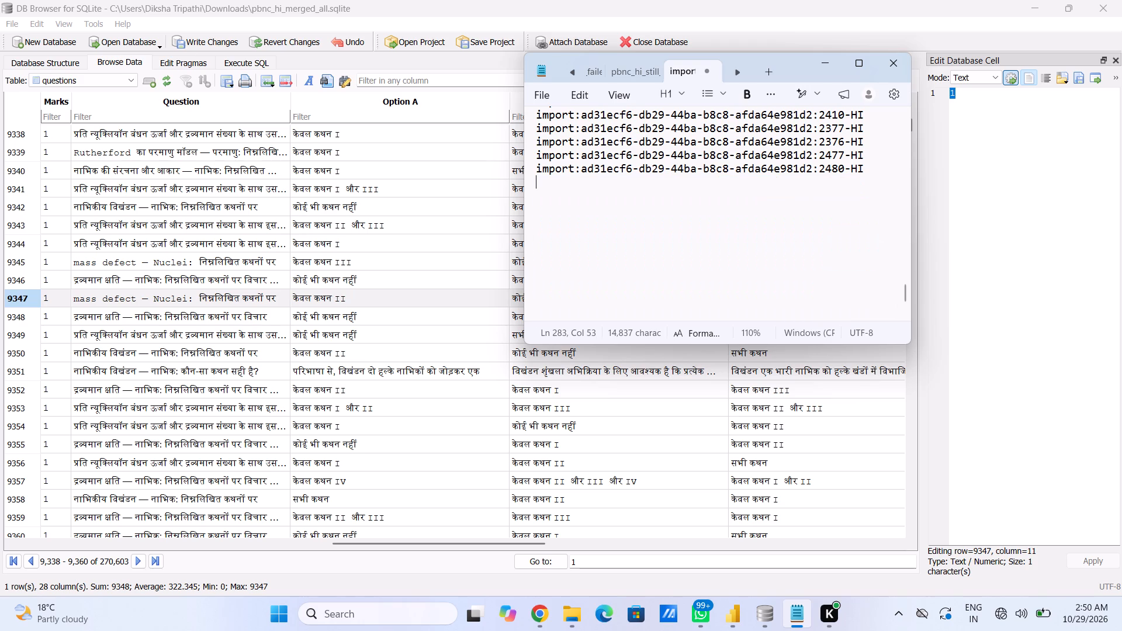
key(BackSpace)
key(Return)
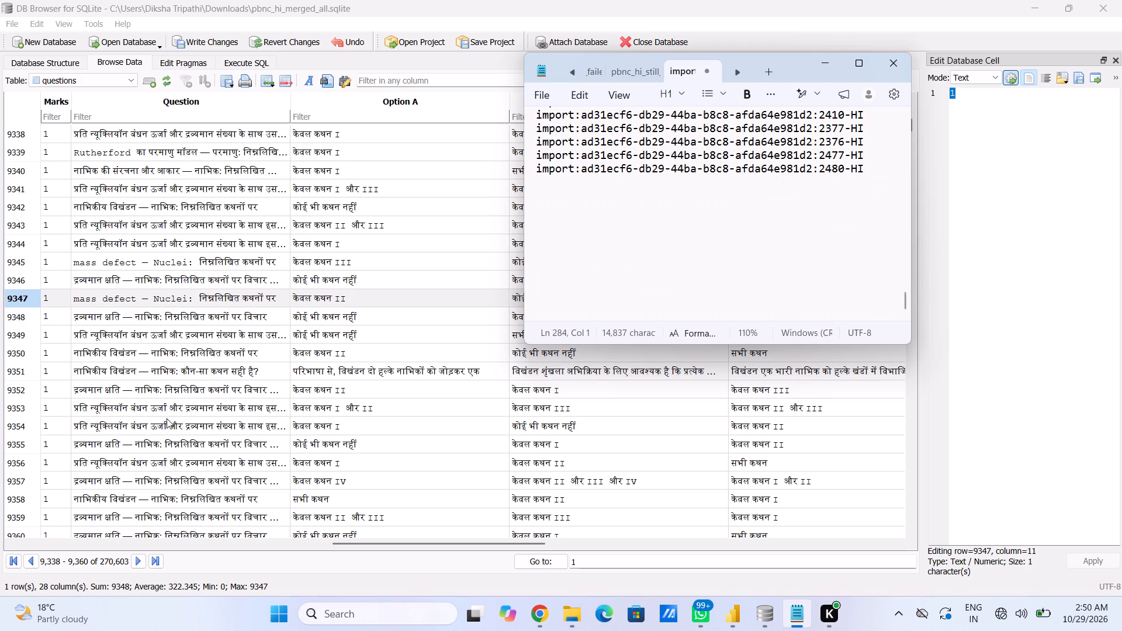
Copy the "nuclear fission" question record of row 9363 into the Notepad list, keeping only the ID ending 2496-HI.
click(28, 529)
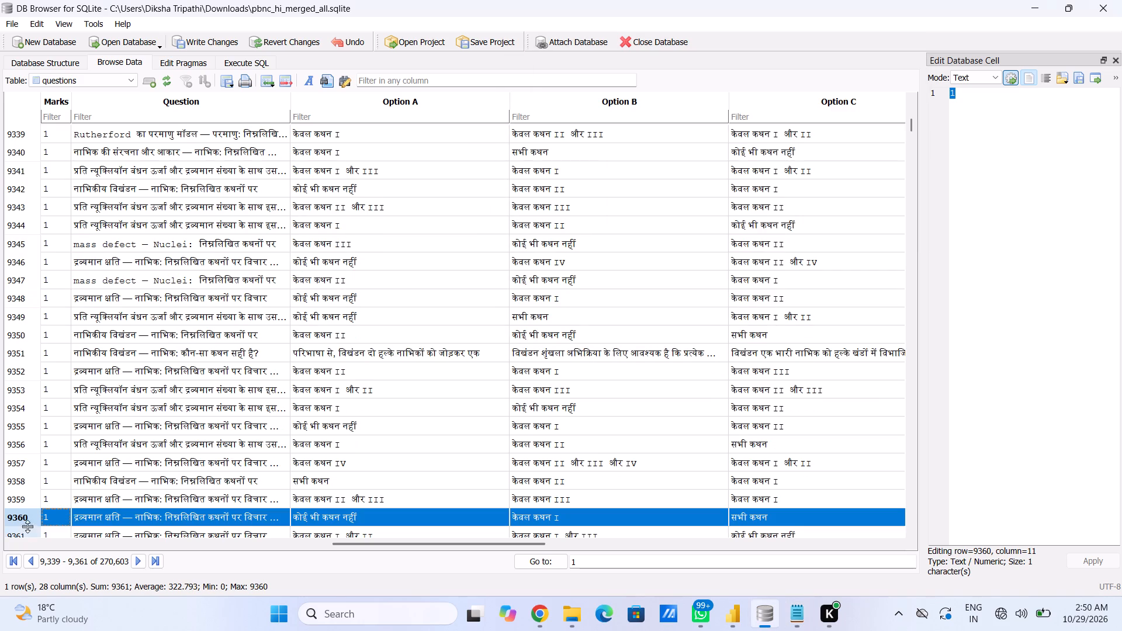
scroll(286, 264, down, 7)
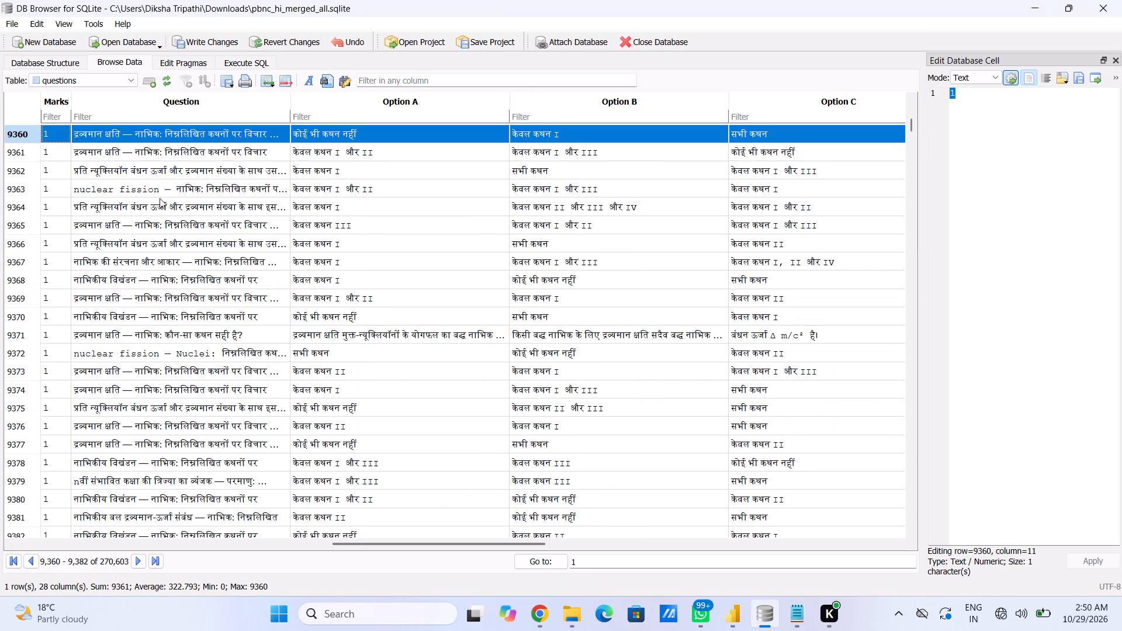
click(35, 190)
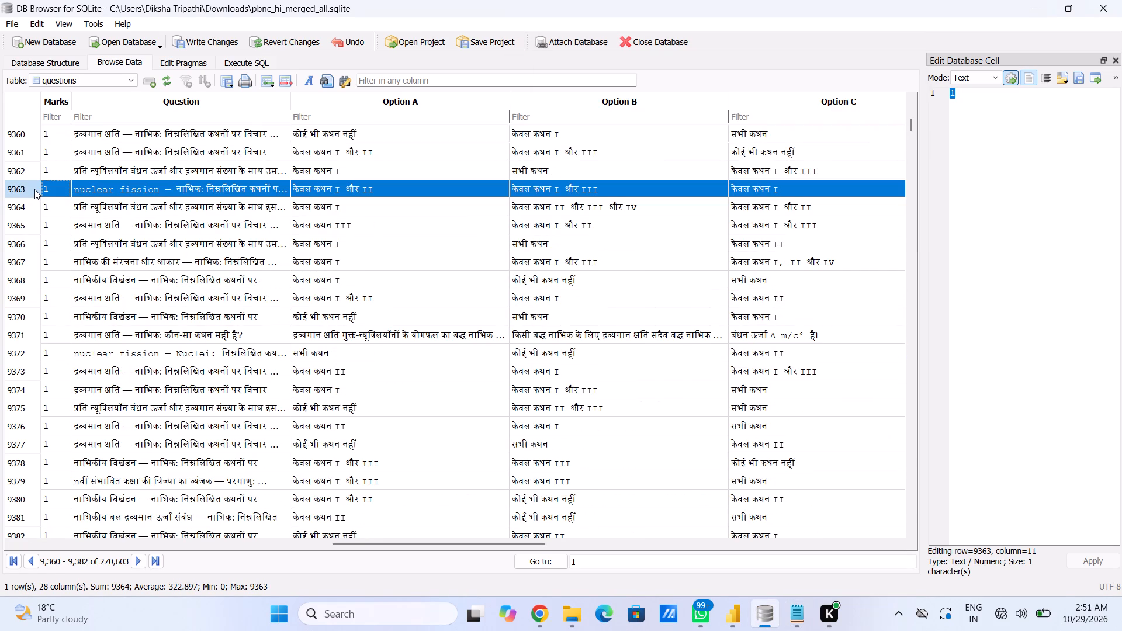
key(ctrl+c)
click(795, 619)
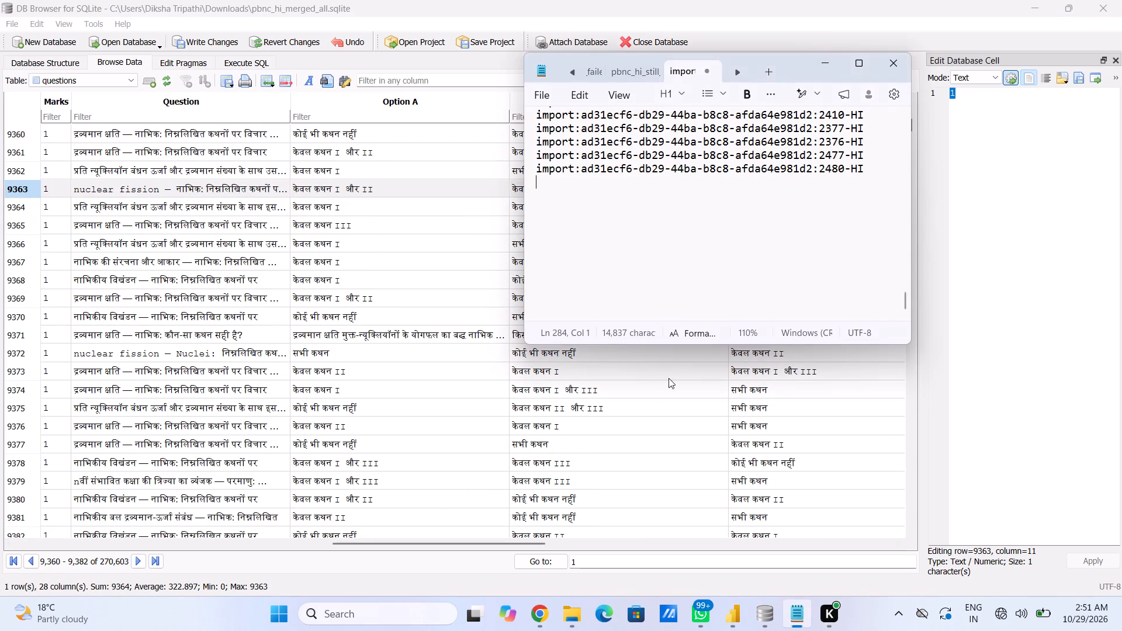
key(ctrl+v)
drag(538, 314, 543, 235)
scroll(542, 313, up, 3)
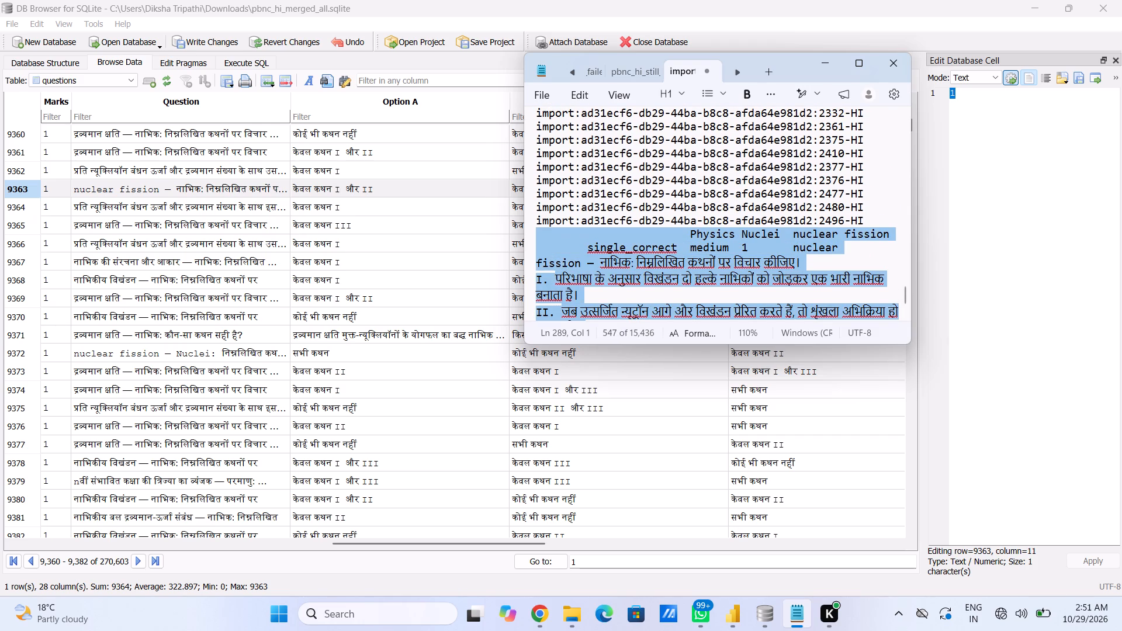
drag(543, 235, 543, 234)
key(BackSpace)
key(BackSpace)
key(Return)
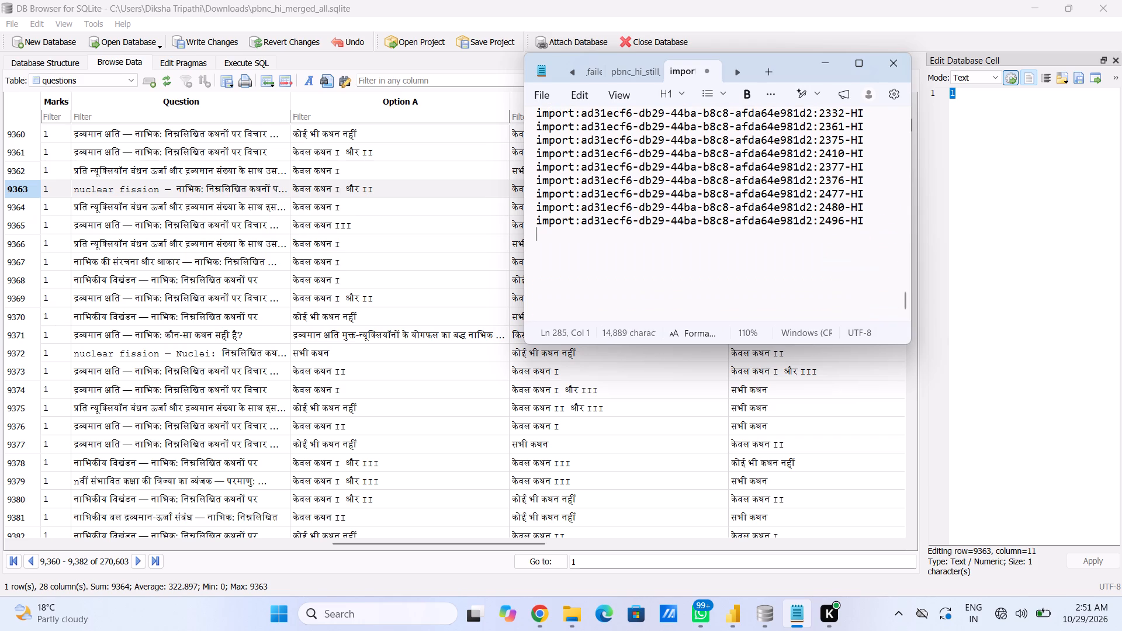
Copy the "nuclear fission — Nuclei" question record of row 9372 into the Notepad list, keeping only the ID ending 2489-HI.
click(26, 355)
key(ctrl+c)
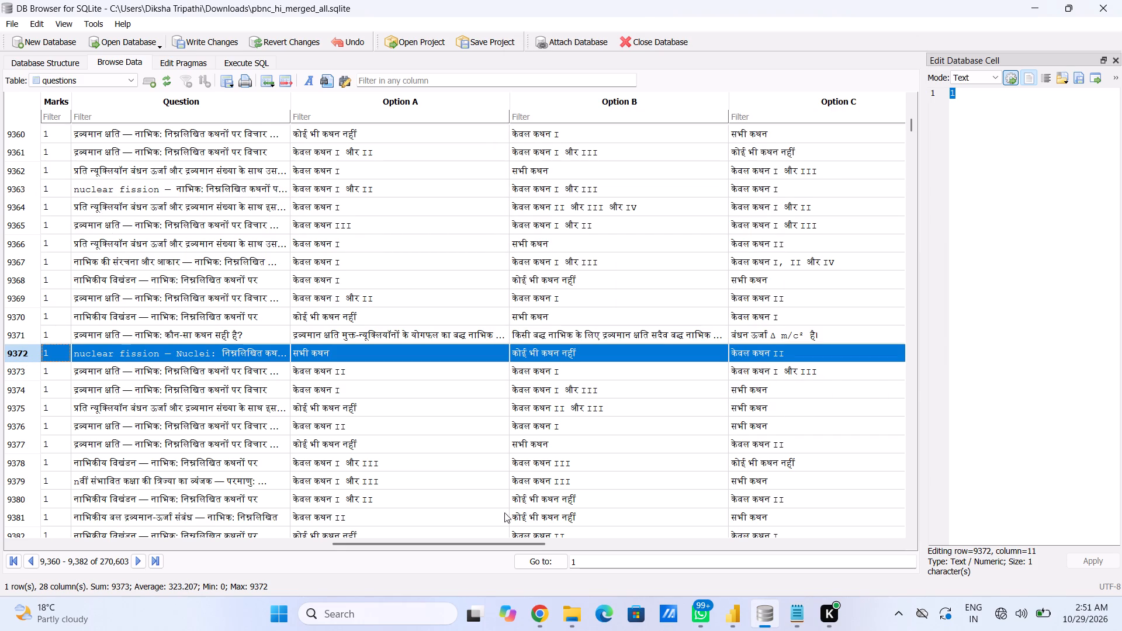
click(799, 620)
key(ctrl+v)
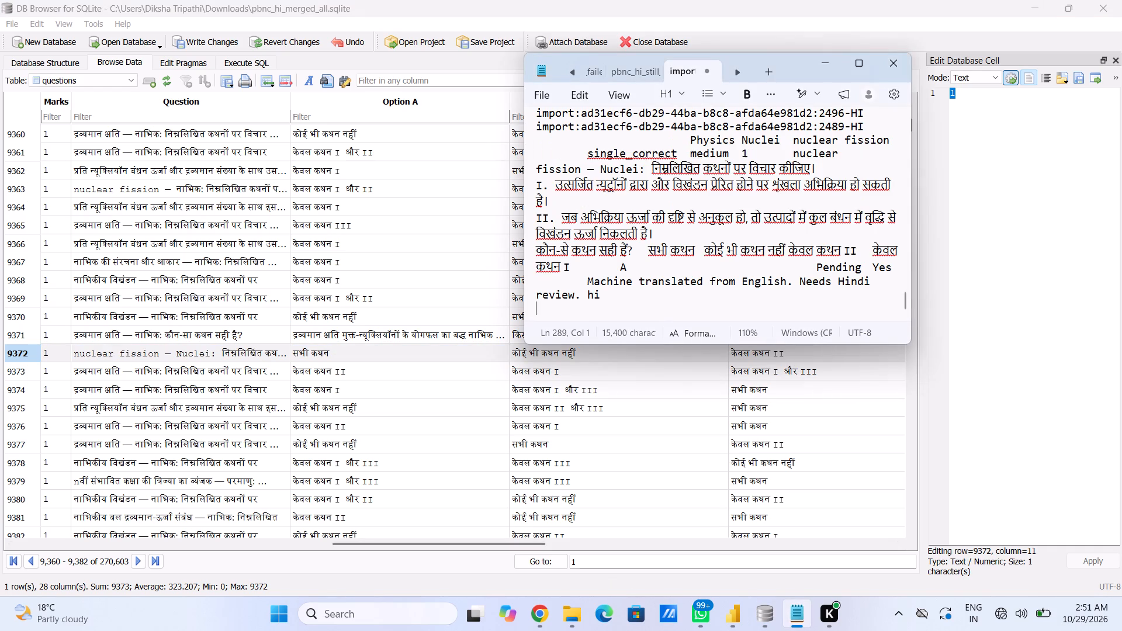
drag(541, 313, 556, 235)
scroll(543, 309, up, 2)
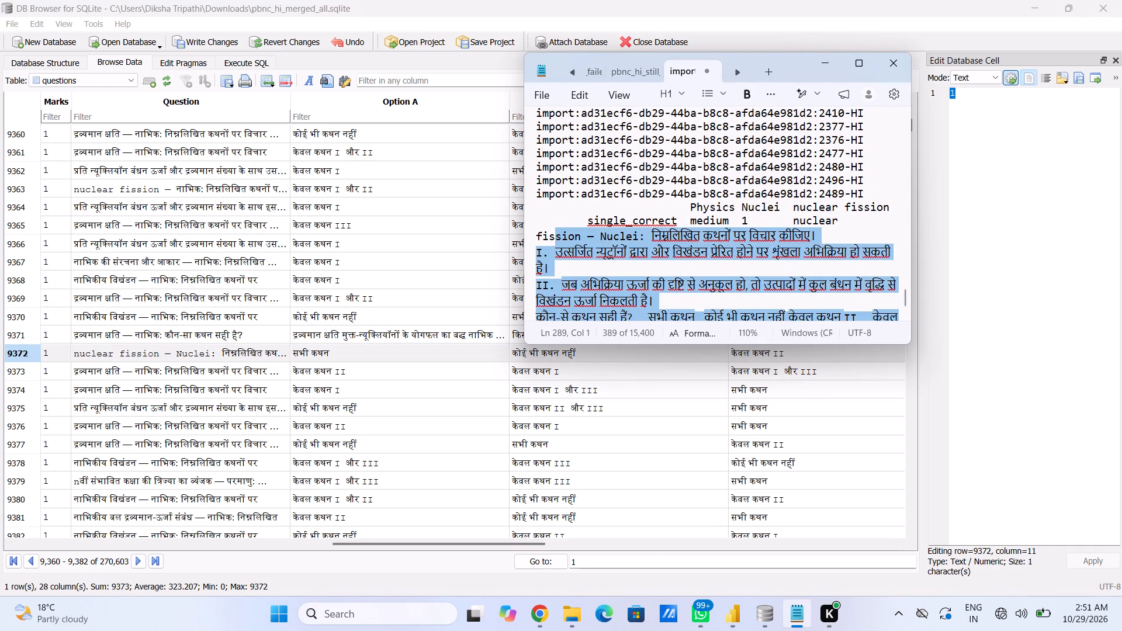
drag(556, 235, 550, 209)
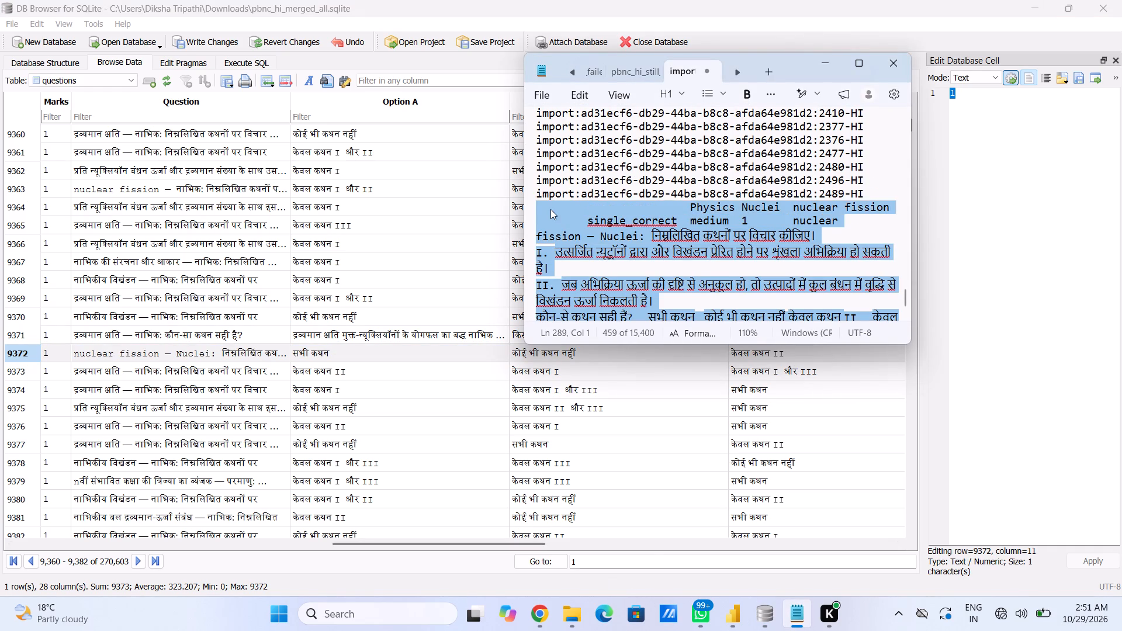
key(BackSpace)
key(BackSpace)
key(Return)
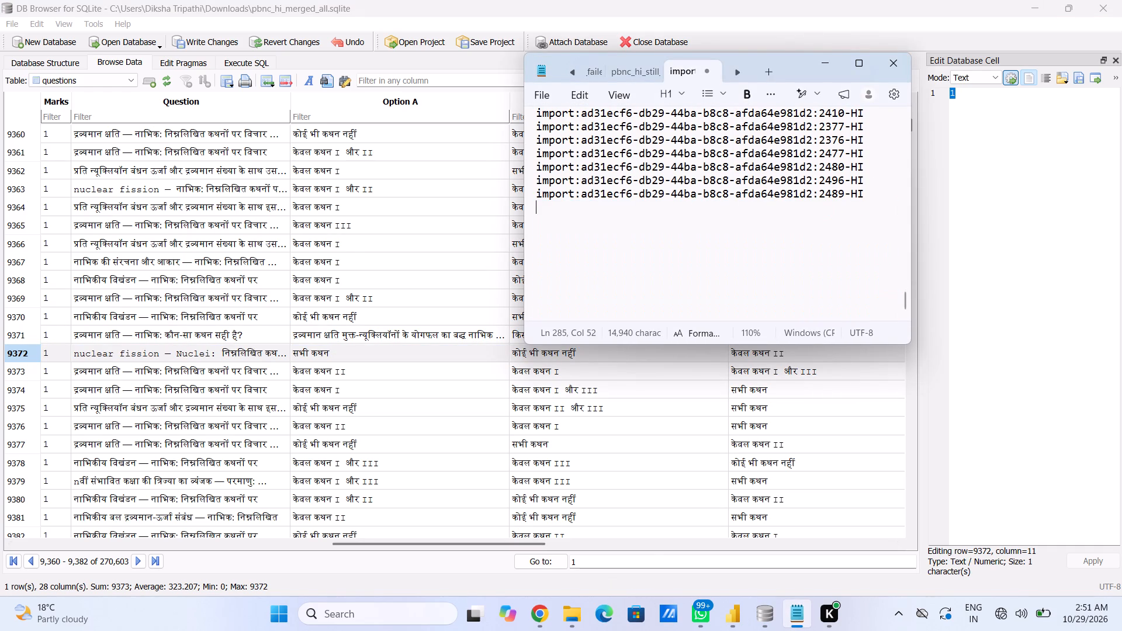
Copy the "nuclear fission — Nuclei" question record of row 9389 into the Notepad list, keeping only the ID ending 2507-HI.
scroll(107, 377, down, 3)
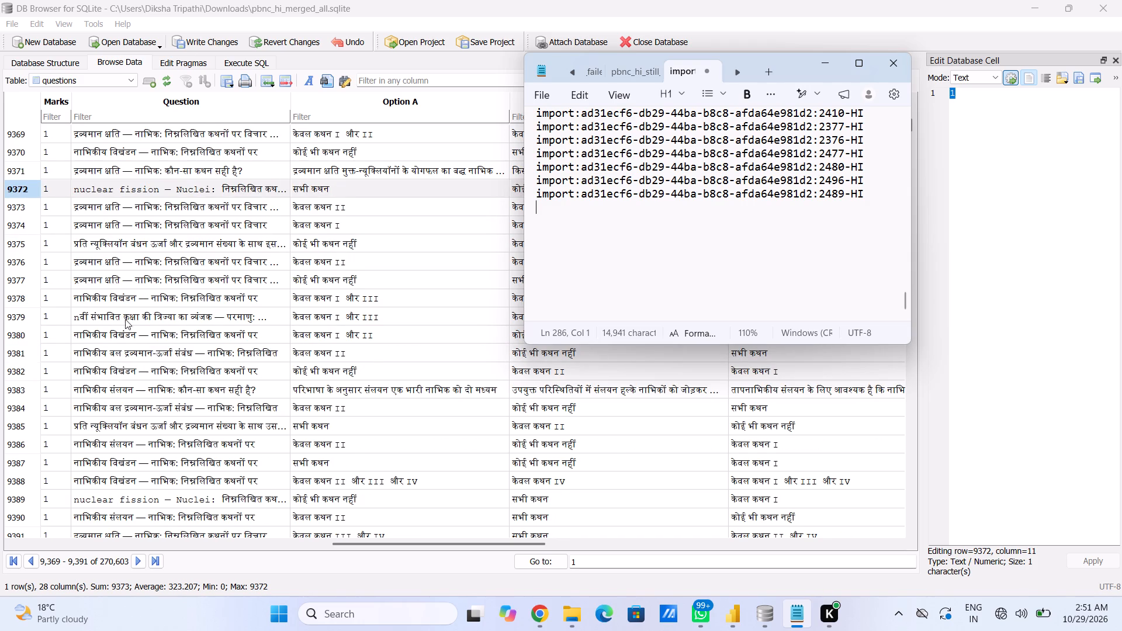
click(23, 497)
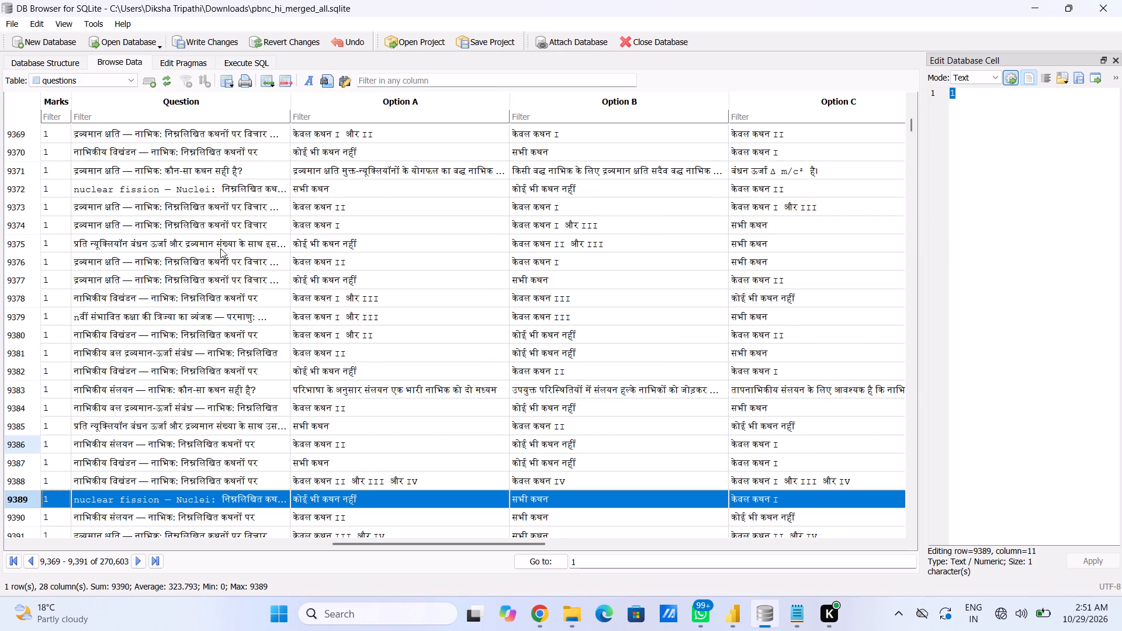
scroll(220, 248, down, 6)
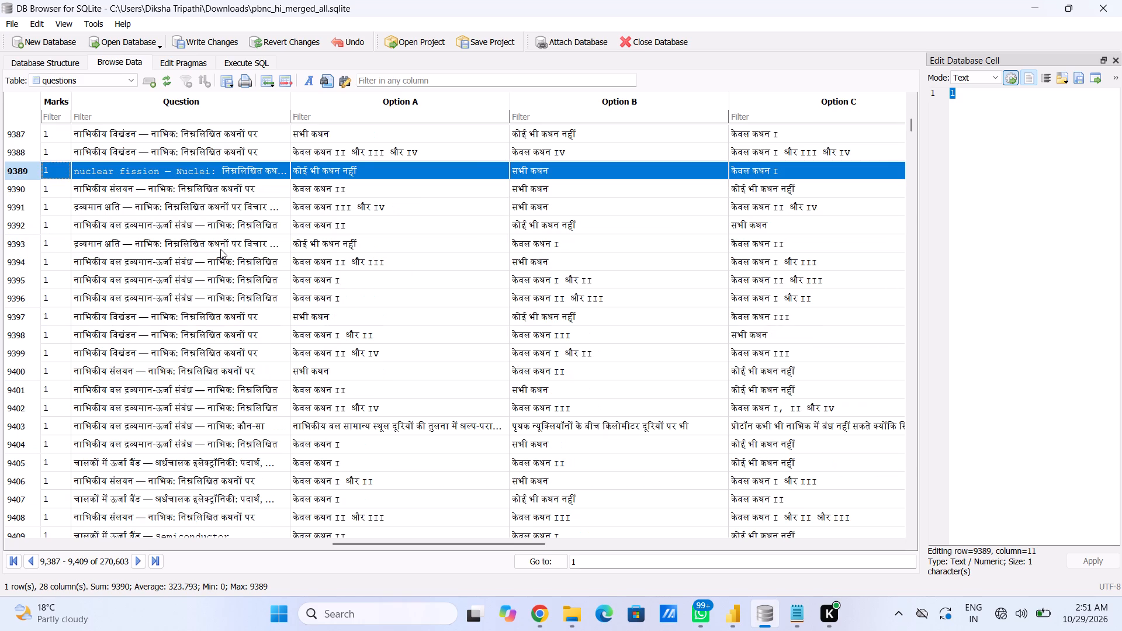
key(ctrl+c)
click(795, 614)
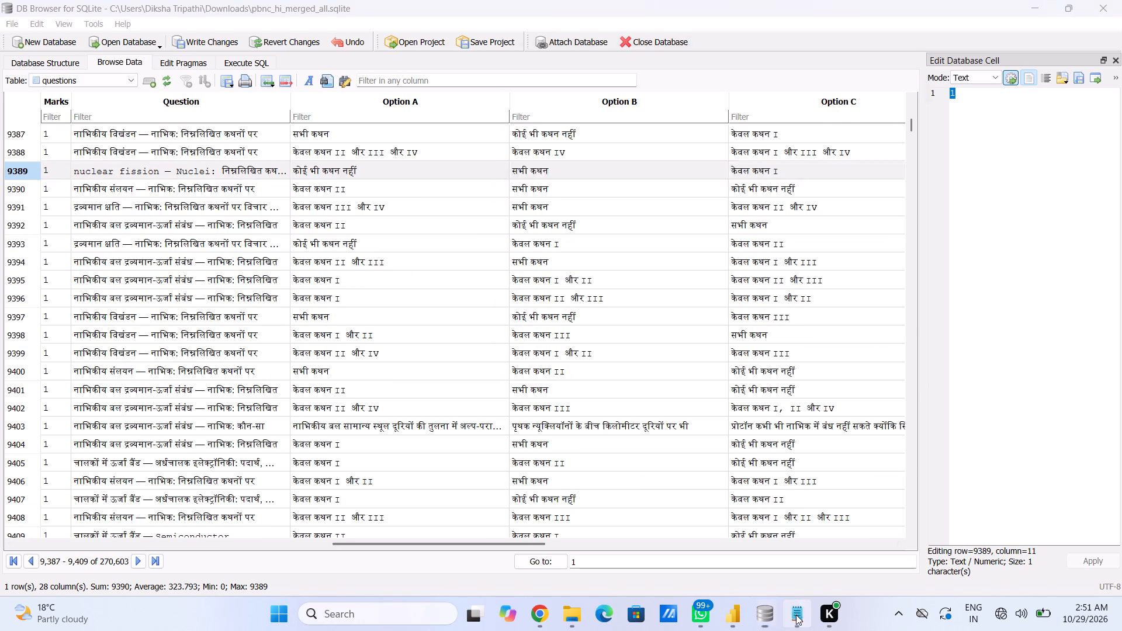
key(ctrl+v)
drag(548, 313, 554, 306)
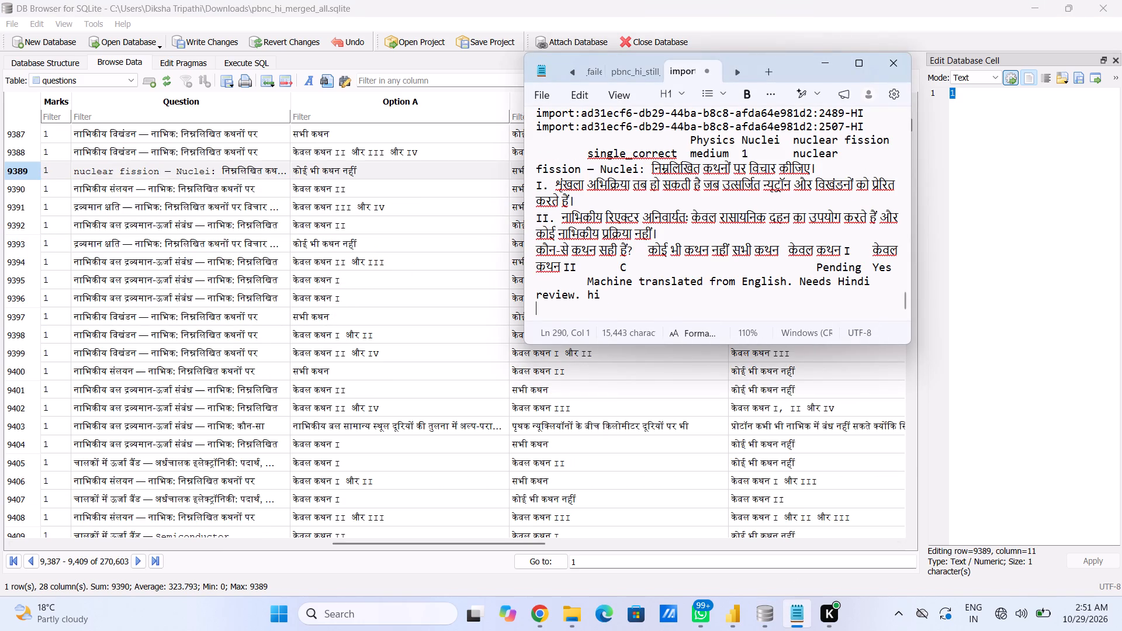
drag(554, 306, 548, 145)
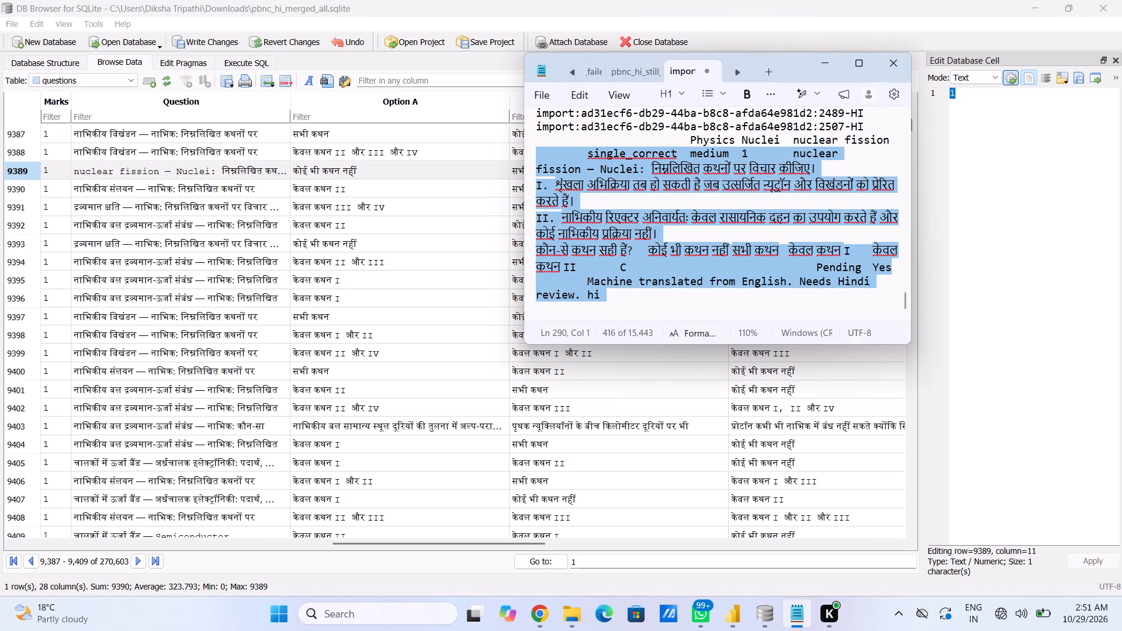
drag(548, 145, 548, 142)
key(BackSpace)
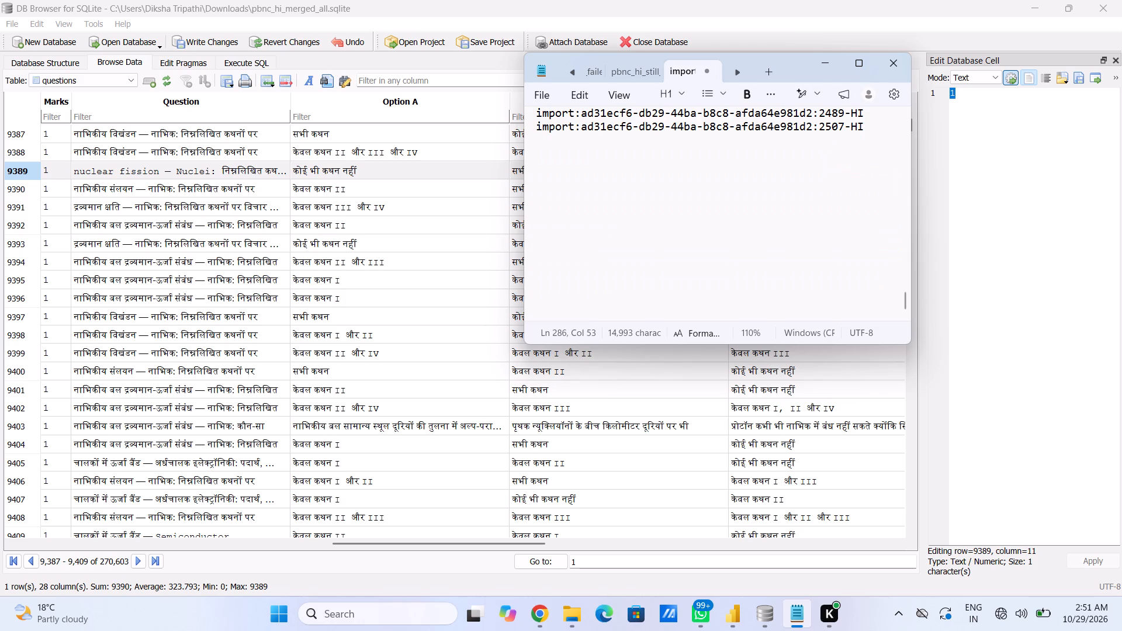
key(BackSpace)
key(Return)
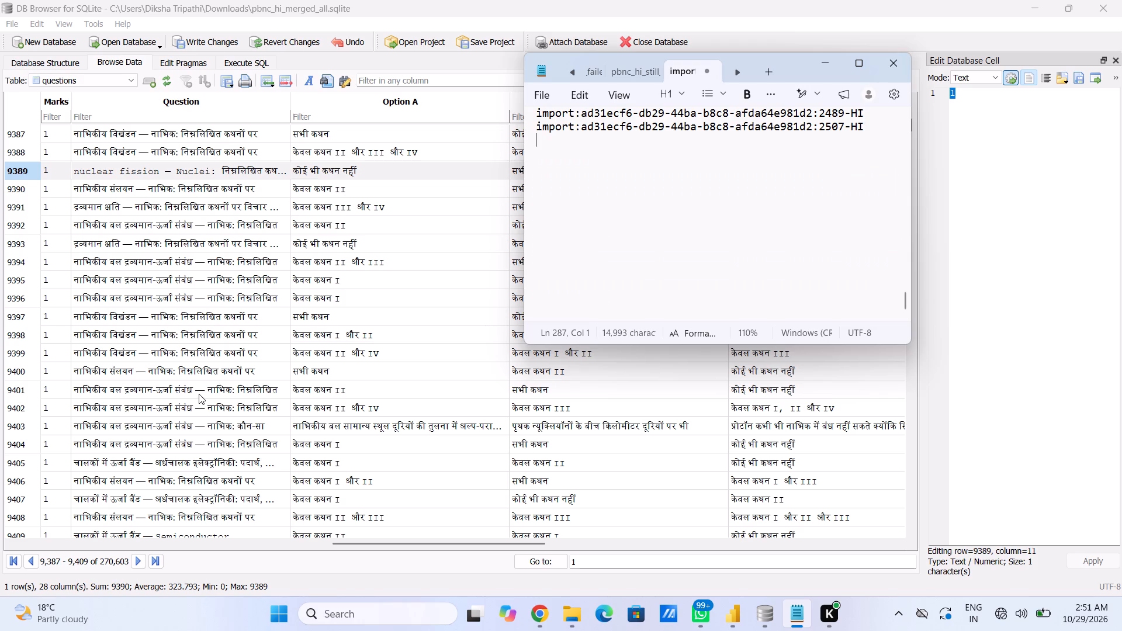
Copy the "Semiconductor" question record of row 9409 into the Notepad list, keeping only the ID ending 2554-HI.
scroll(201, 387, down, 2)
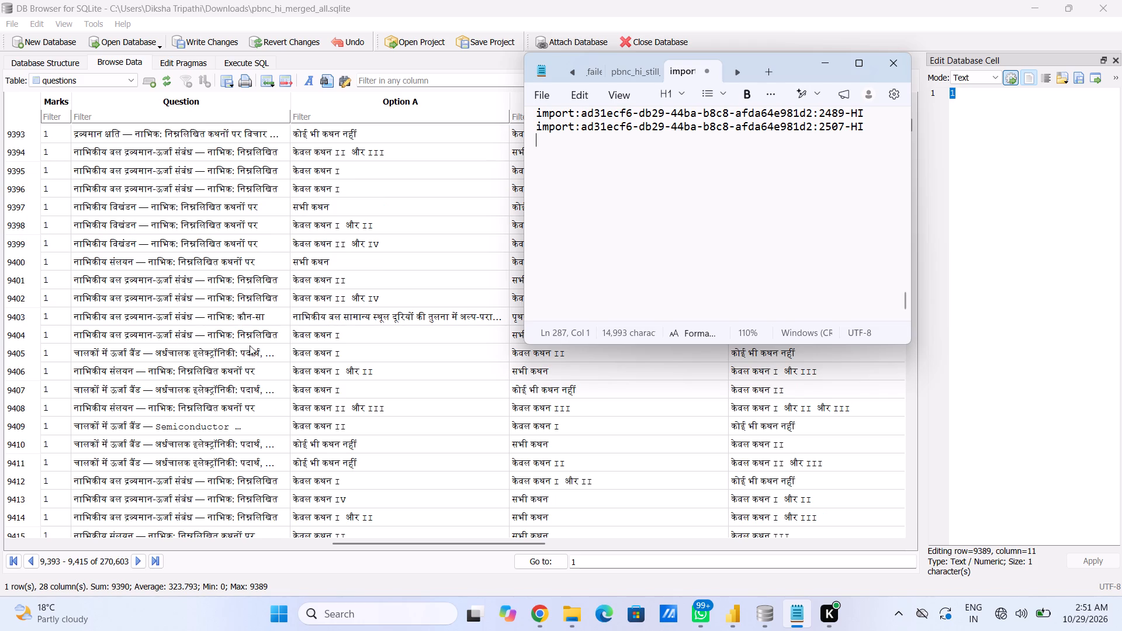
click(27, 421)
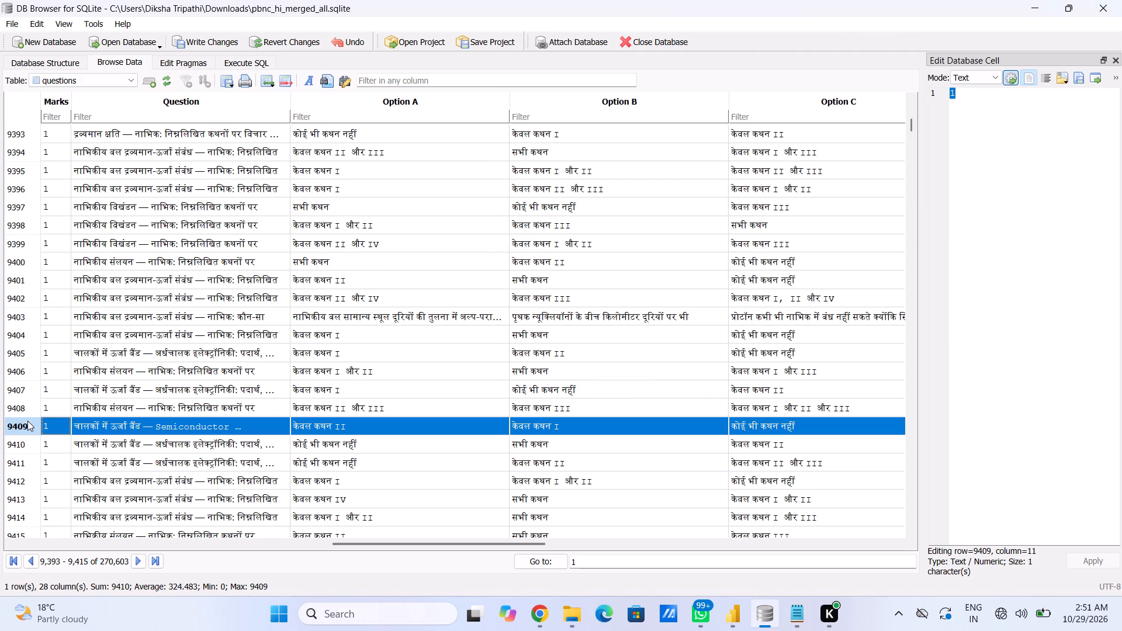
key(ctrl+c)
click(801, 617)
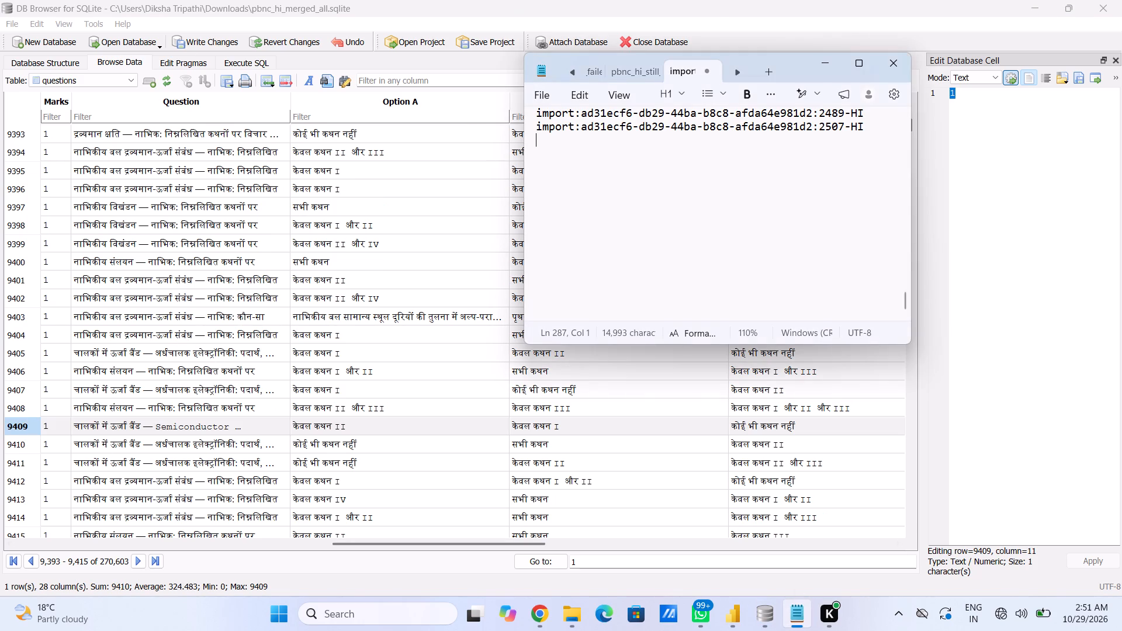
key(ctrl+v)
drag(538, 311, 538, 309)
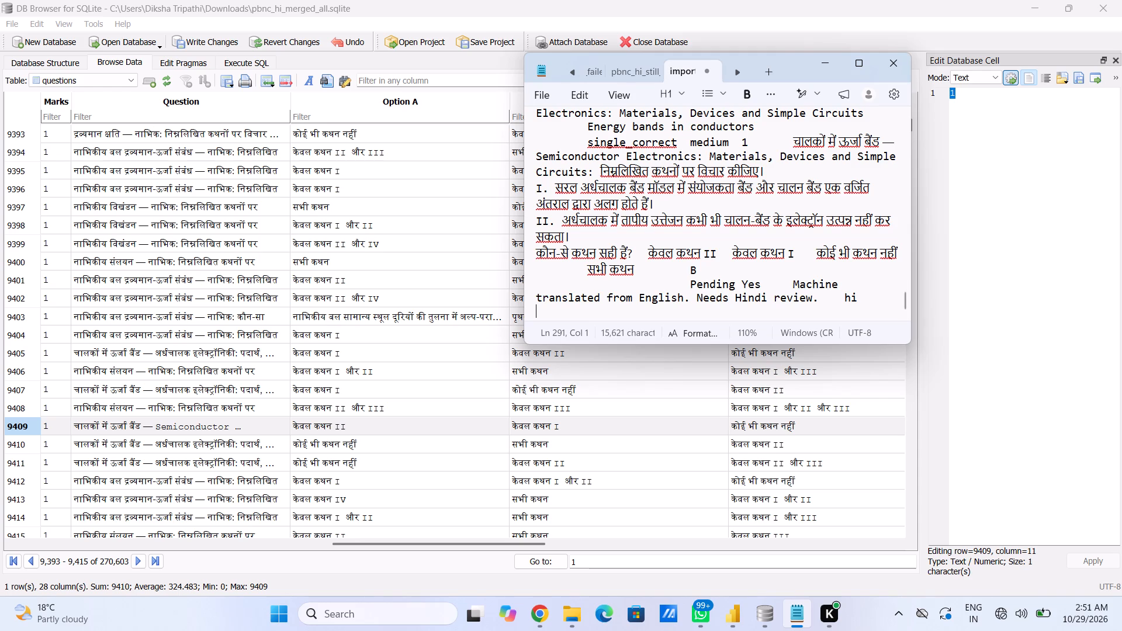
drag(538, 309, 529, 183)
scroll(538, 307, up, 2)
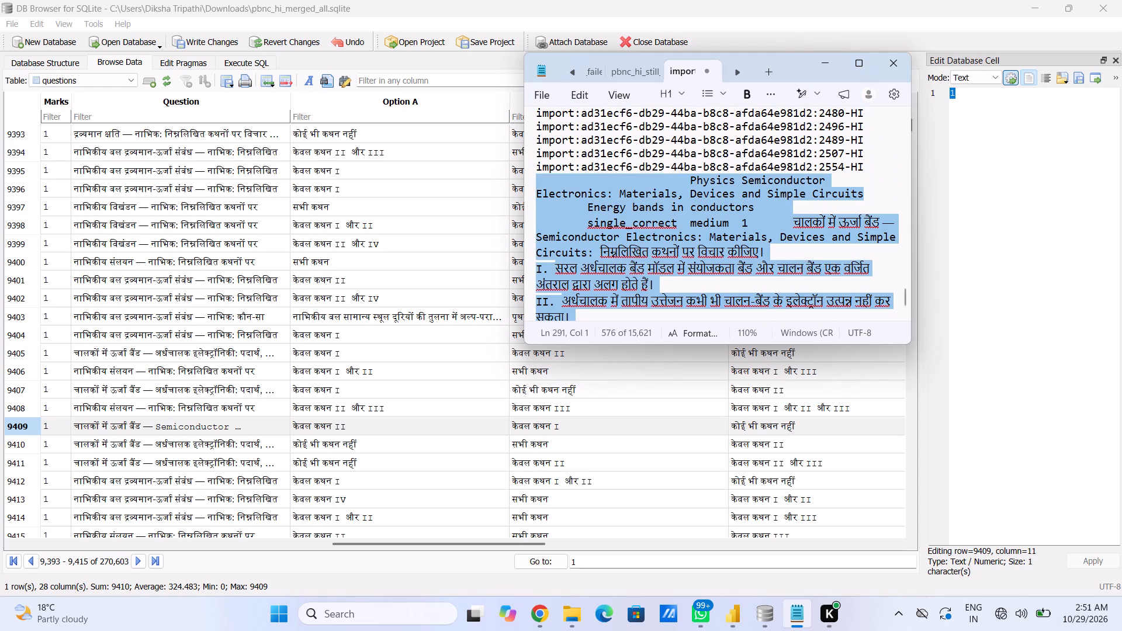
key(BackSpace)
key(BackSpace)
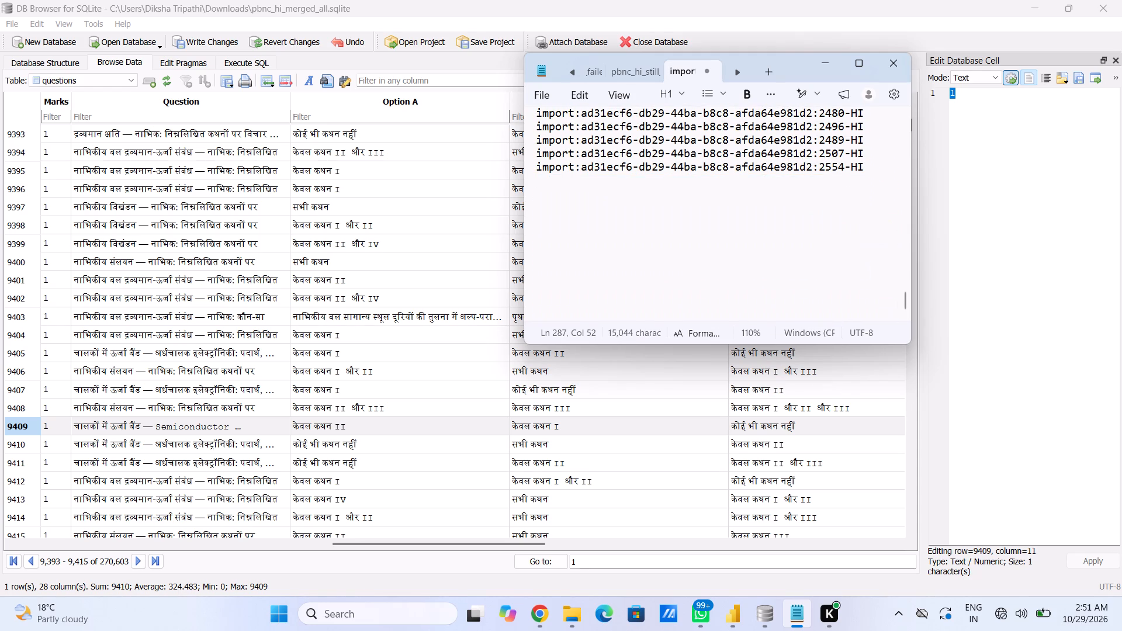
key(Return)
Copy the "nuclear fusion — Nuclei" question record of row 9421 into the Notepad list, keeping only the ID ending 2548-HI.
scroll(262, 339, down, 3)
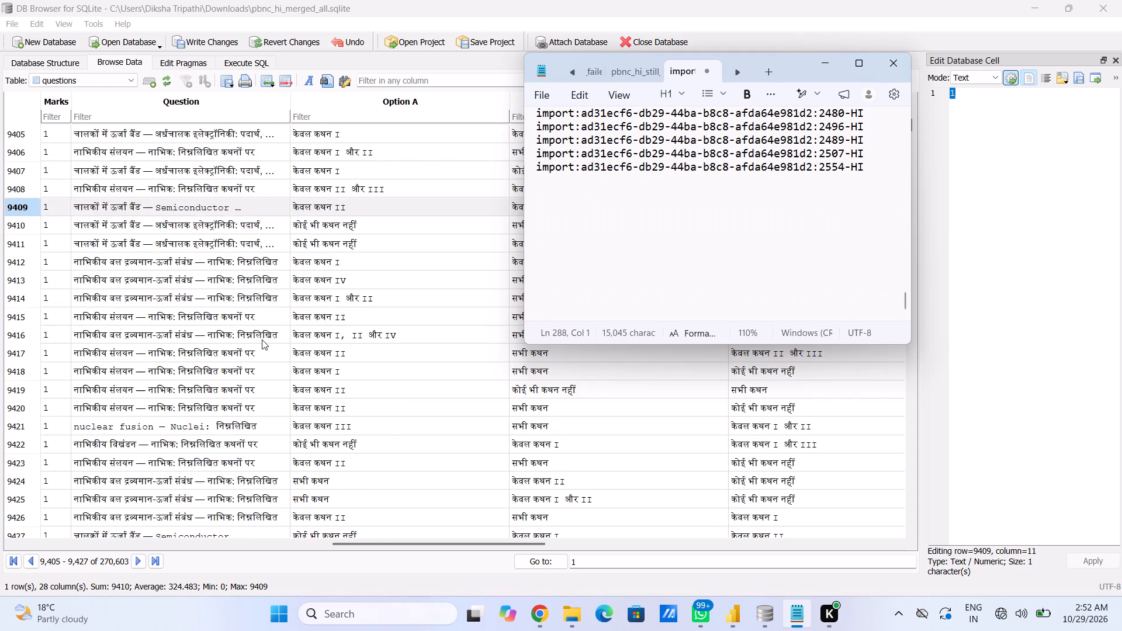
scroll(262, 339, down, 2)
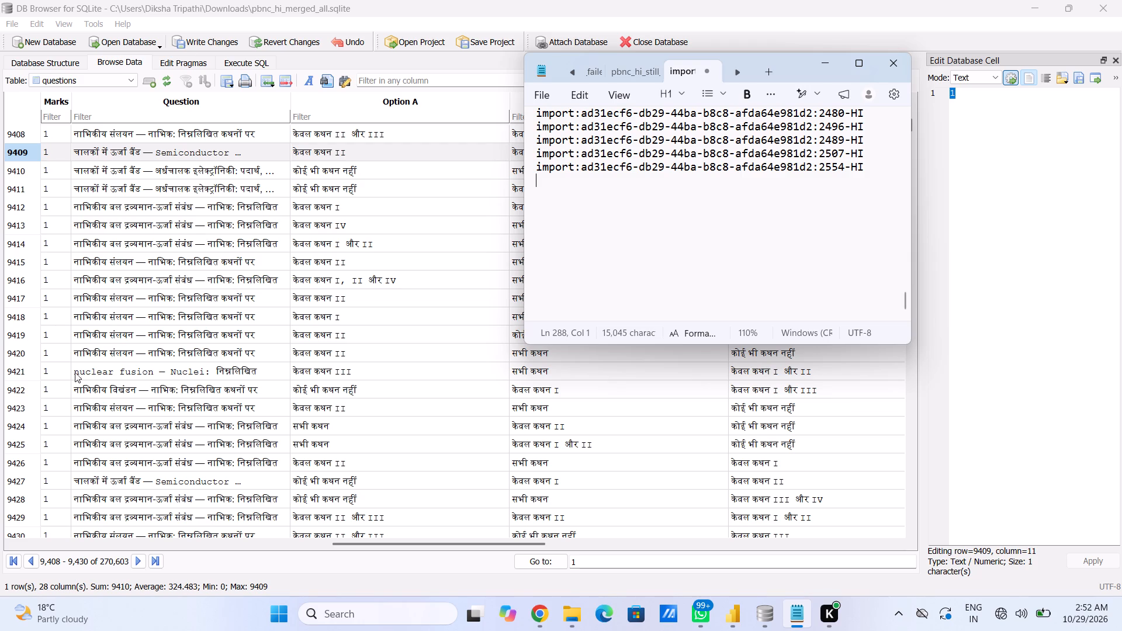
click(26, 367)
key(ctrl+c)
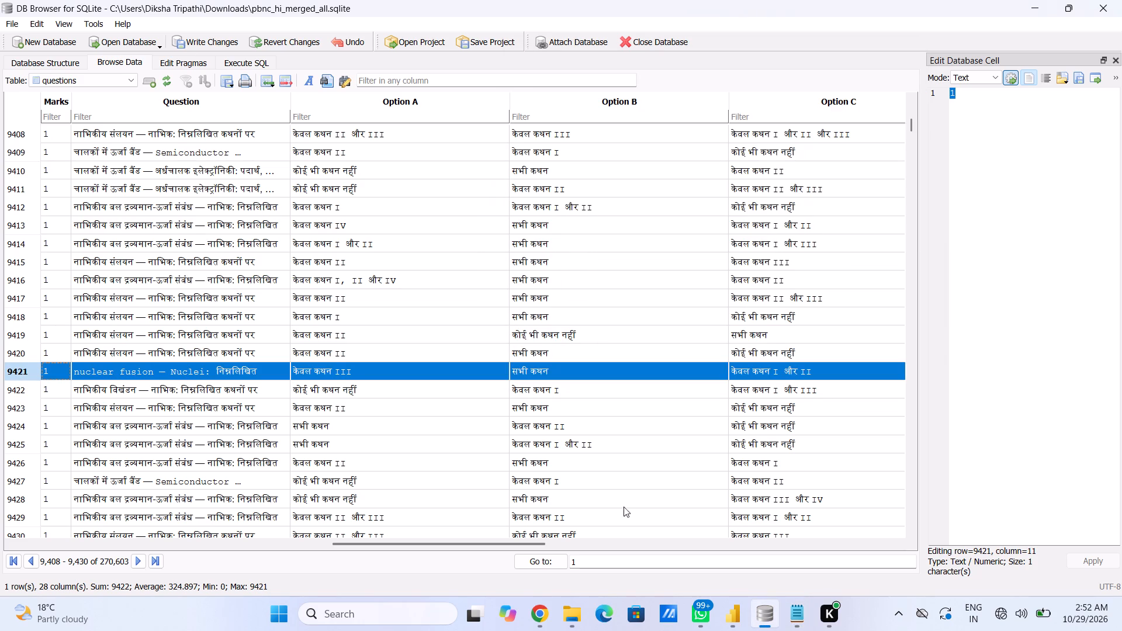
click(792, 620)
key(ctrl+v)
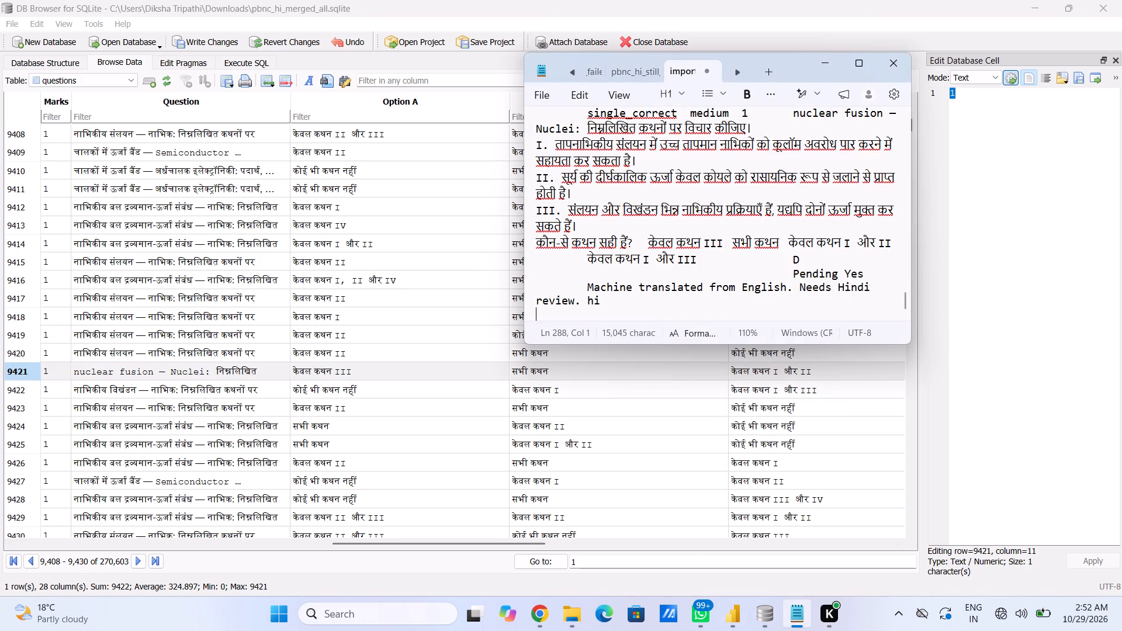
drag(539, 314, 567, 255)
scroll(555, 282, up, 3)
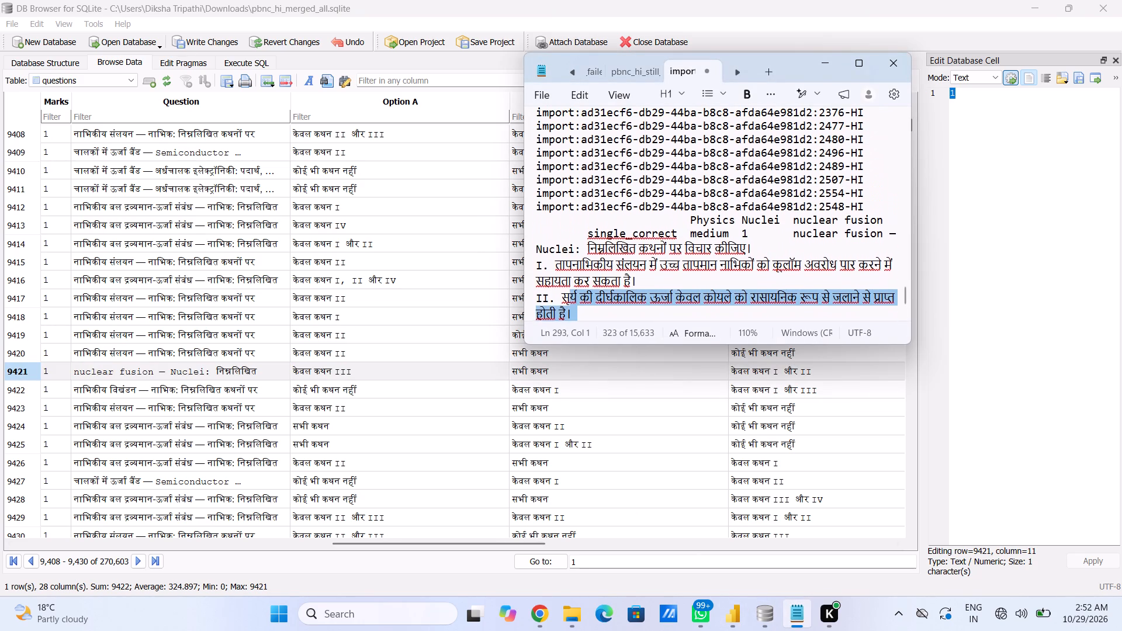
drag(567, 255, 550, 219)
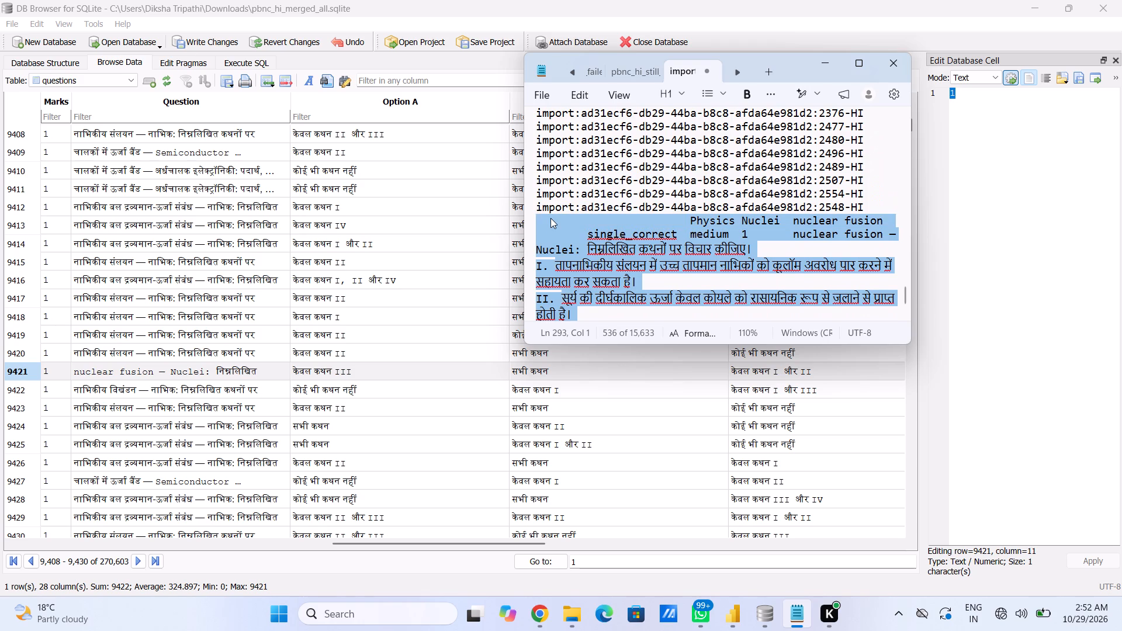
key(BackSpace)
key(BackSpace)
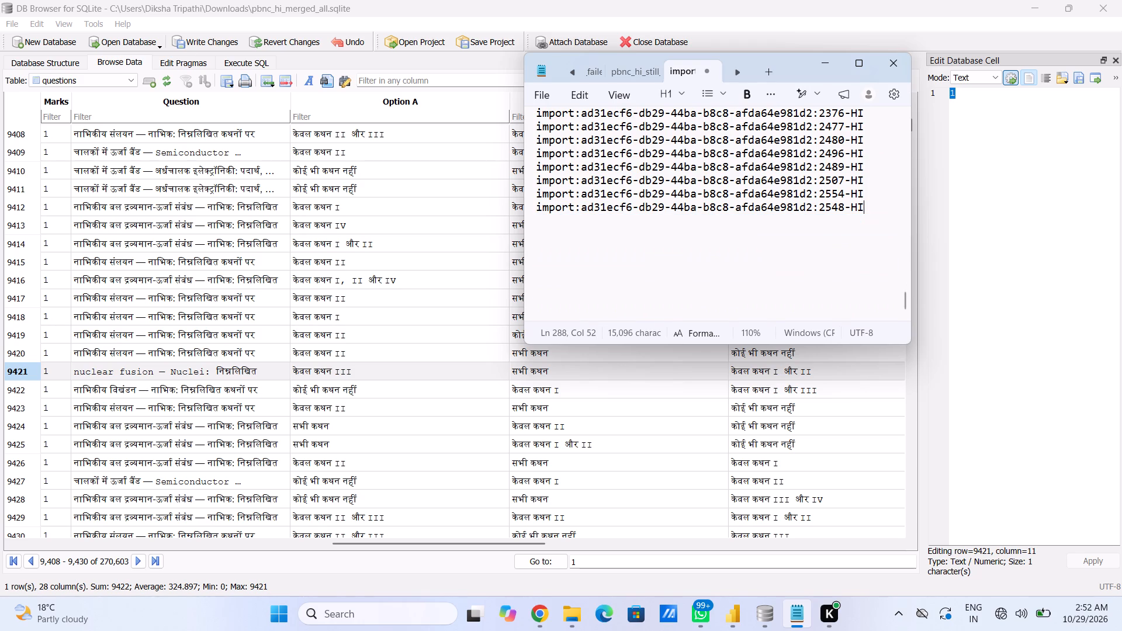
key(Return)
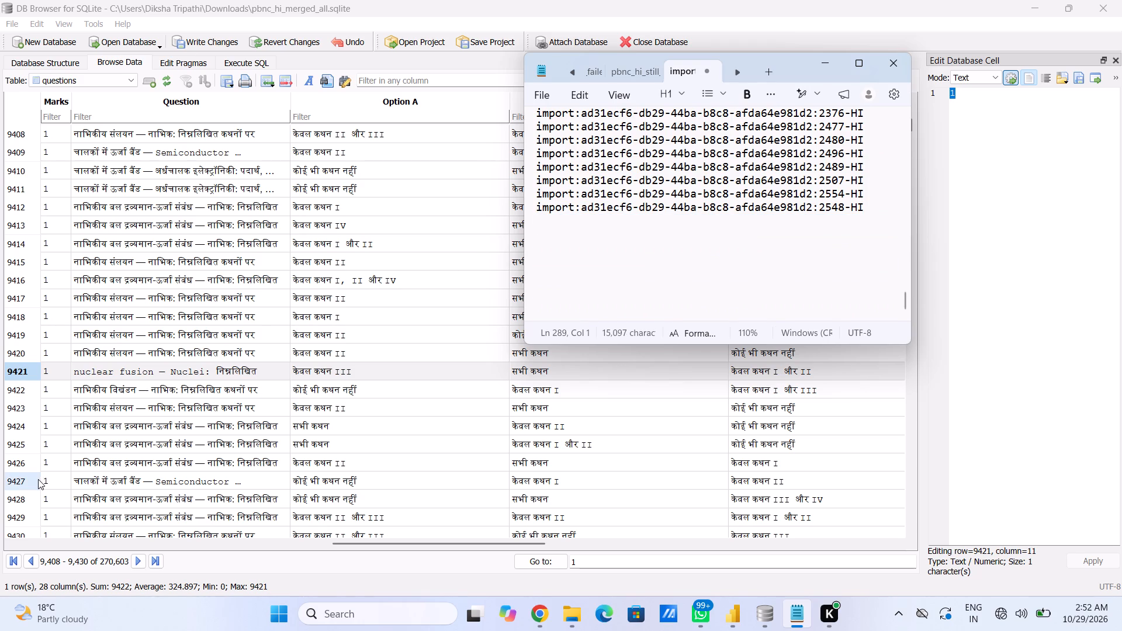
Copy the "Semiconductor" question record of row 9427 into the Notepad list, keeping only the ID ending 2557-HI.
click(37, 479)
key(ctrl+c)
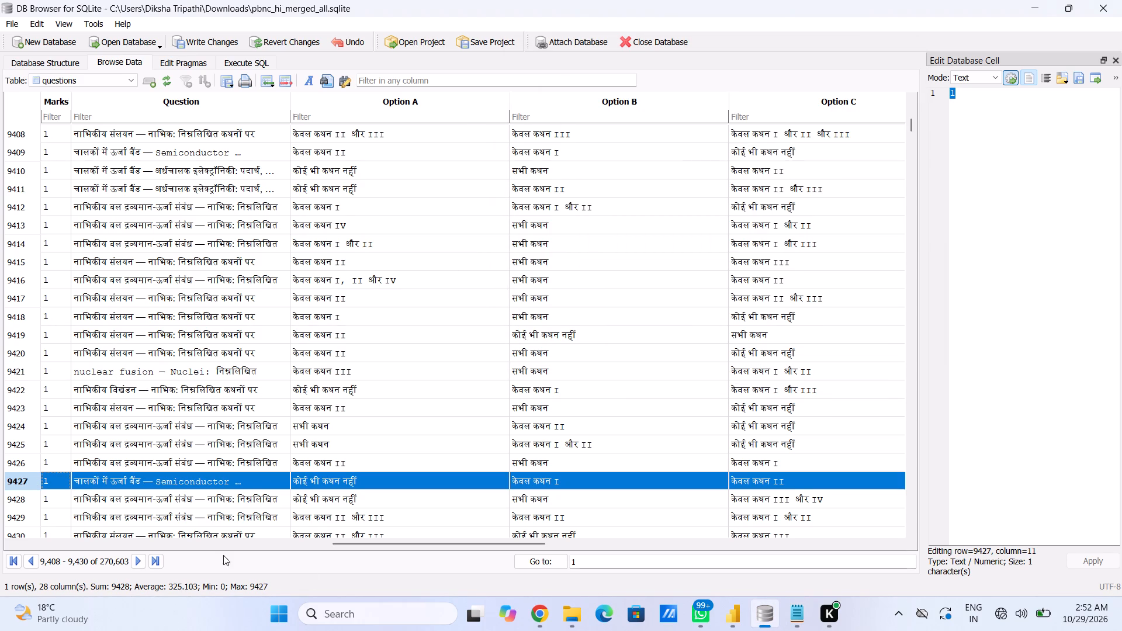
click(797, 614)
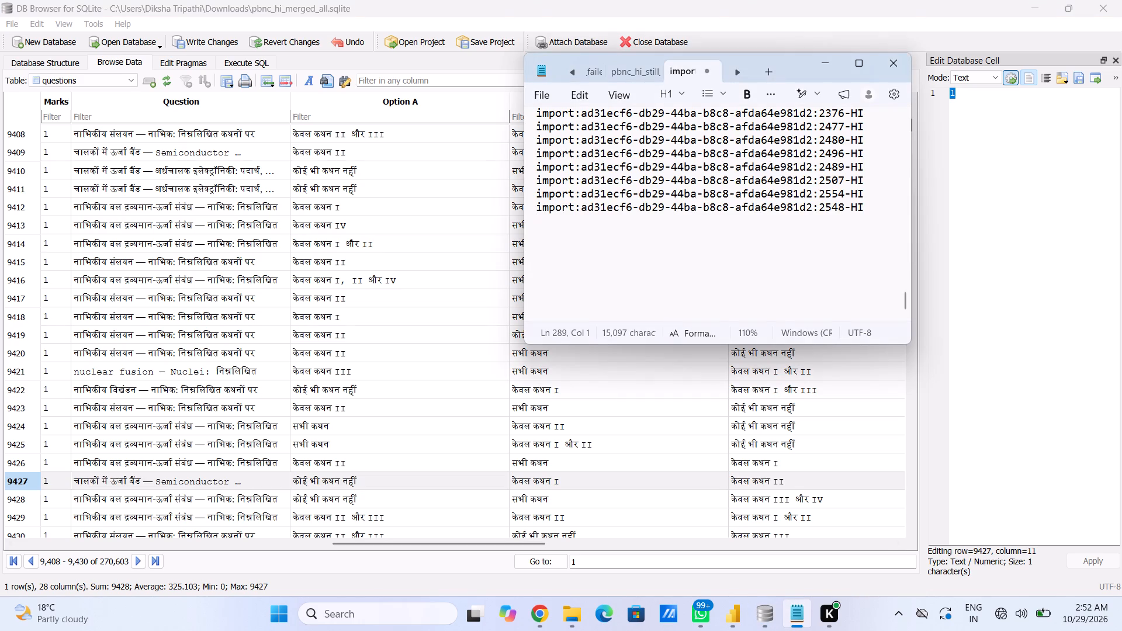
key(ctrl+v)
drag(536, 313, 543, 287)
scroll(539, 297, up, 1)
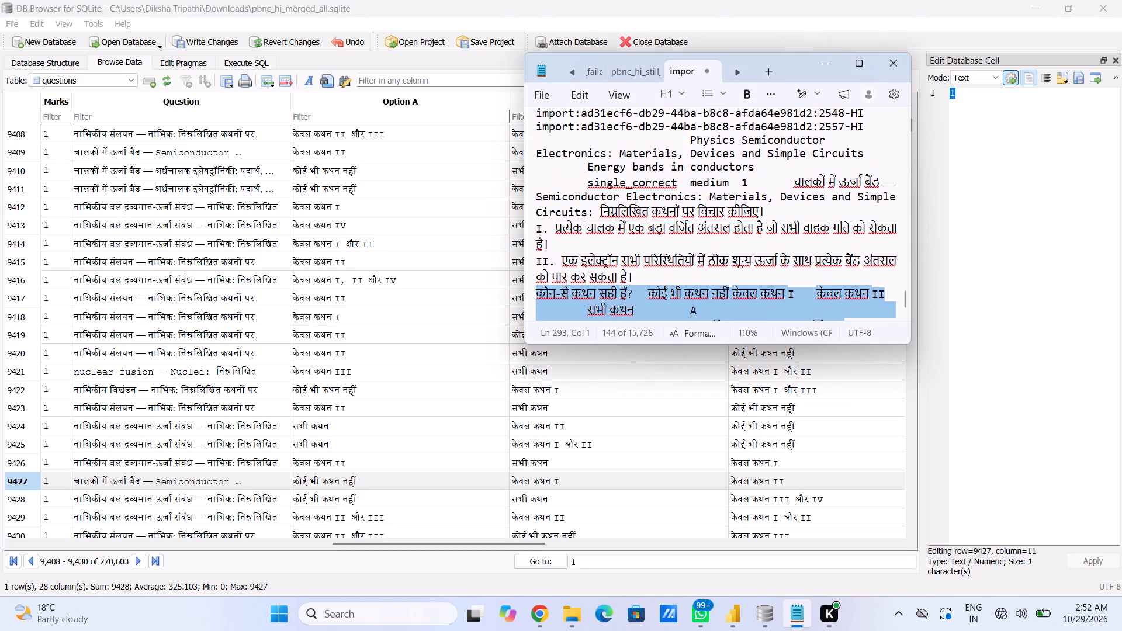
drag(543, 287, 550, 186)
scroll(549, 219, up, 1)
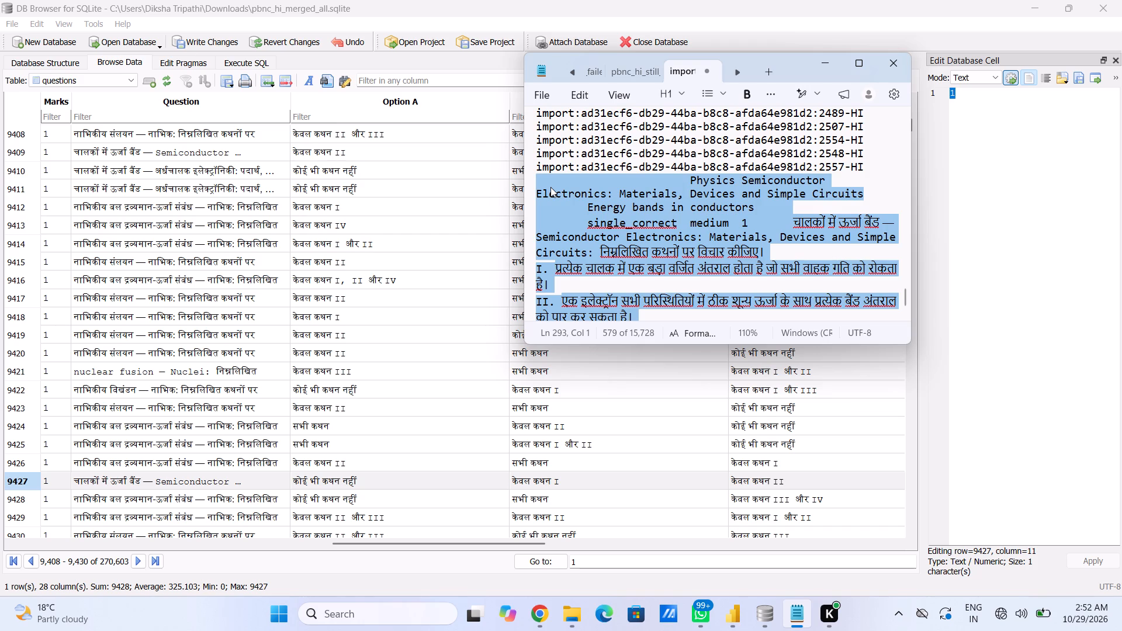
key(BackSpace)
key(BackSpace)
key(Return)
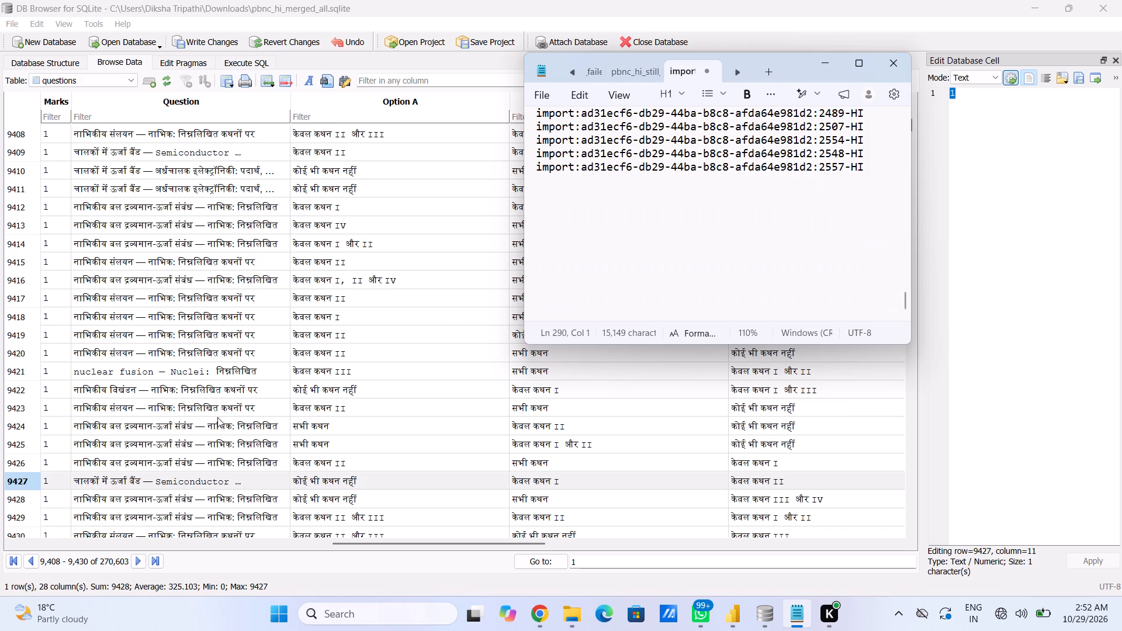
Copy the "nuclear fission — Nuclei" question record of row 9441 into the Notepad list, keeping only the ID ending 2501-HI.
scroll(203, 425, down, 5)
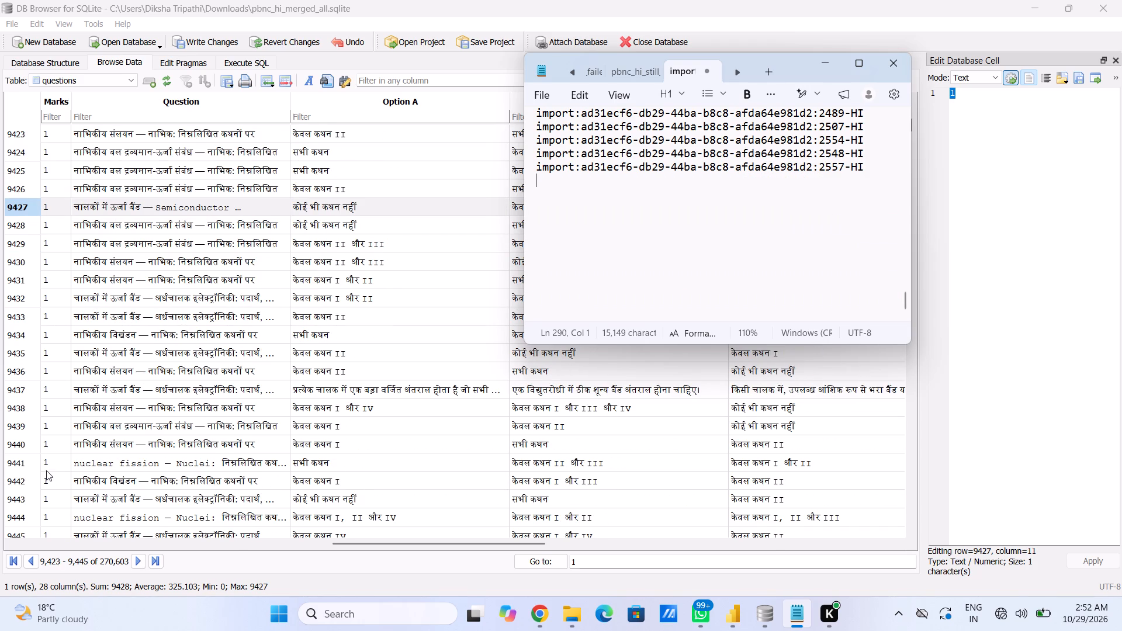
click(27, 465)
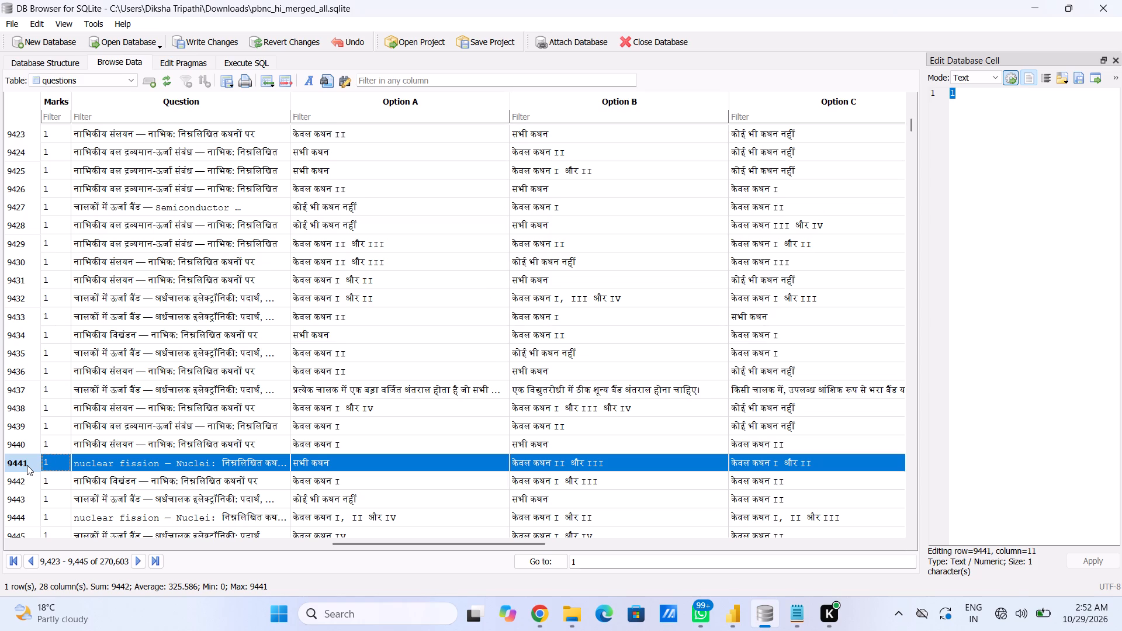
key(ctrl+c)
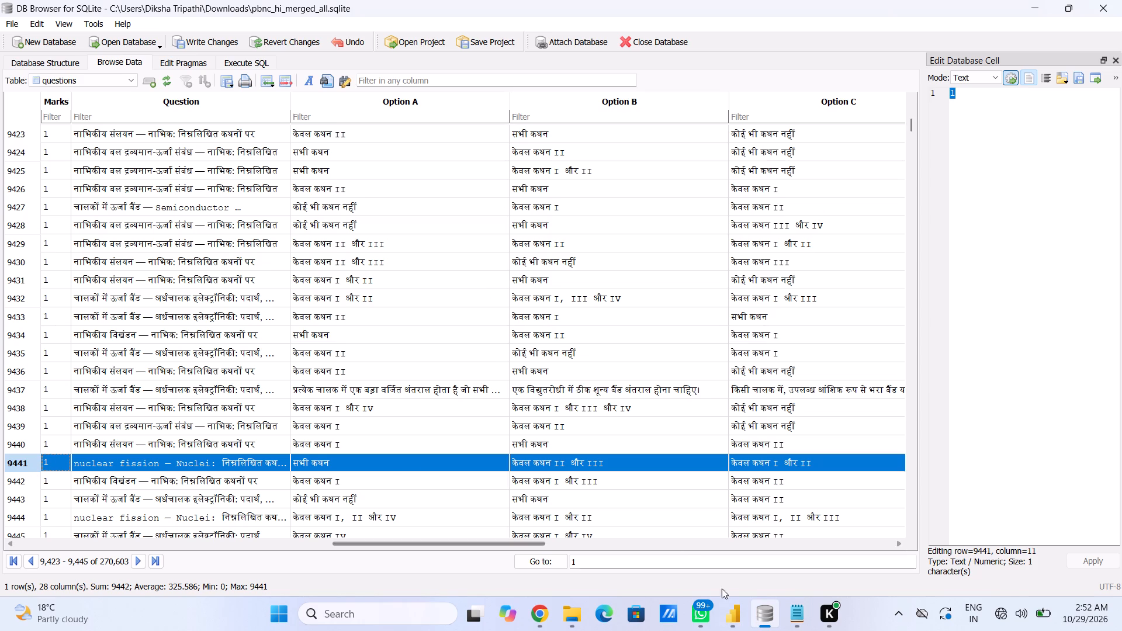
click(792, 614)
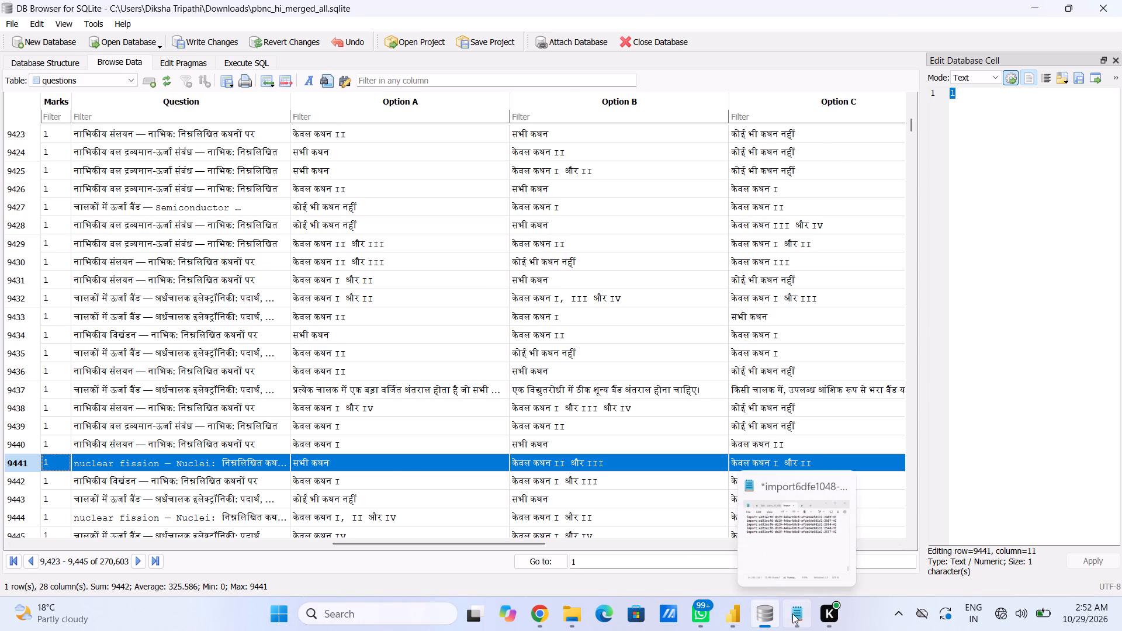
key(ctrl+v)
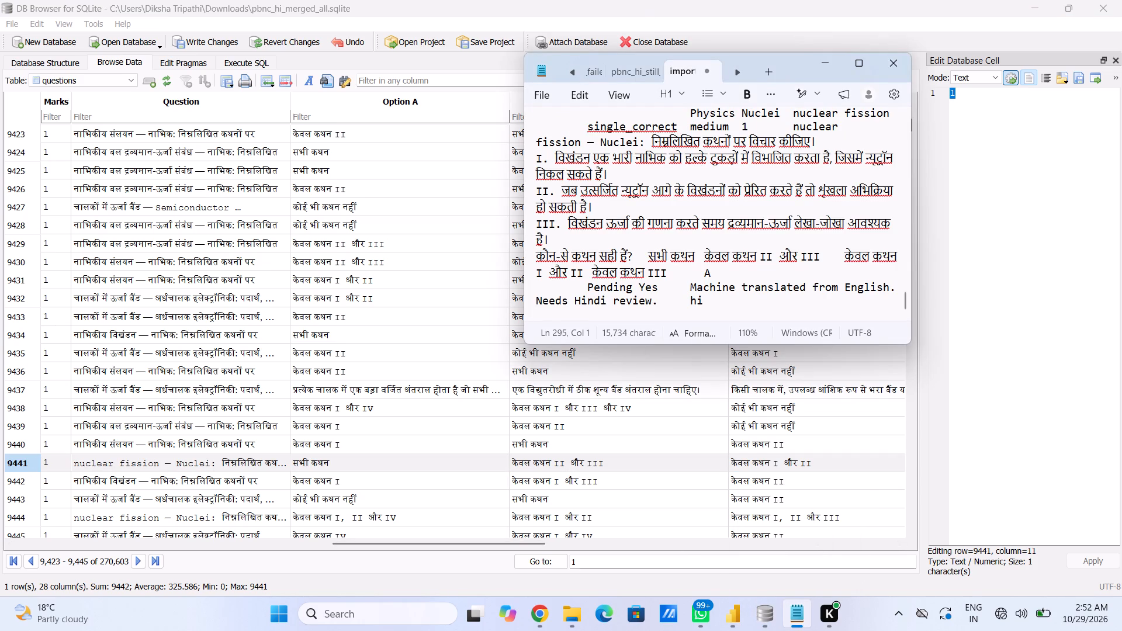
drag(542, 311, 577, 199)
scroll(565, 248, up, 2)
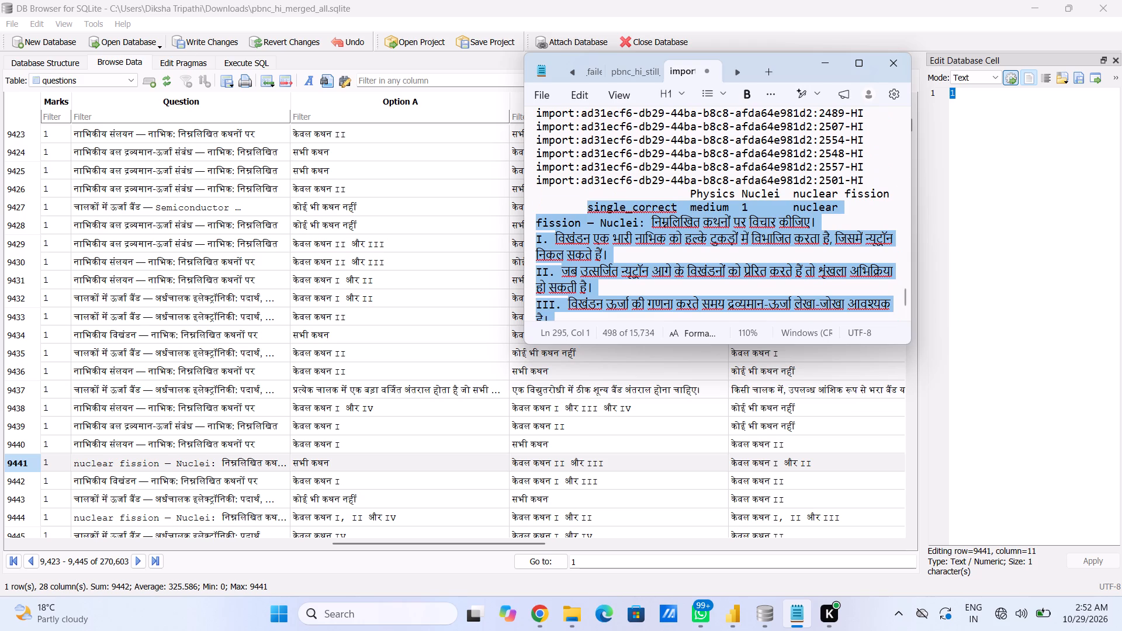
drag(577, 199, 539, 188)
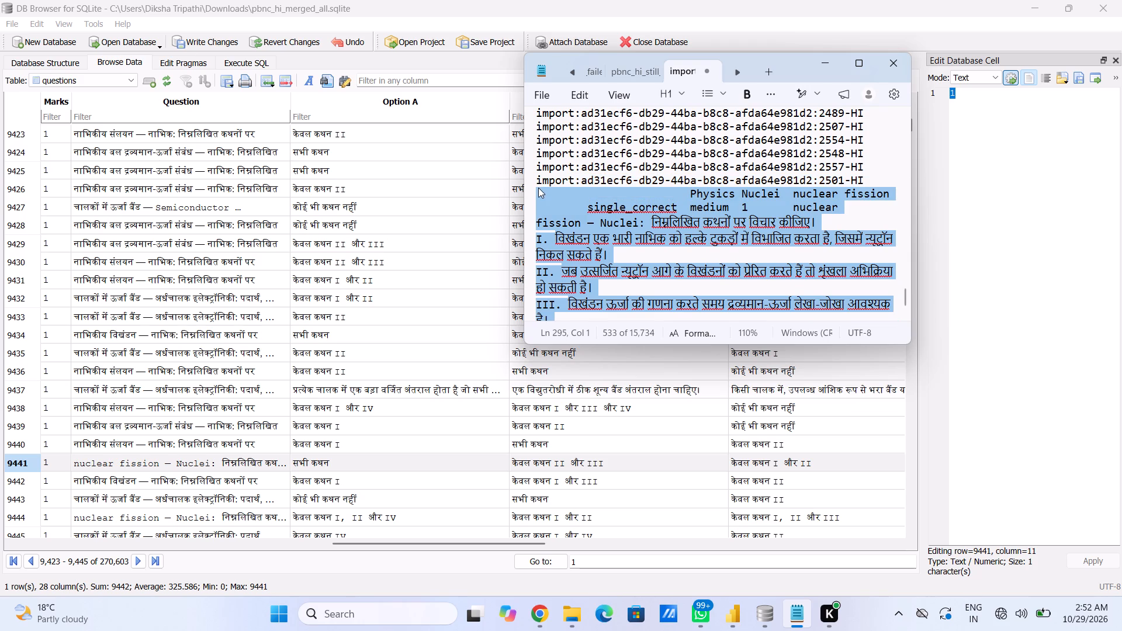
key(BackSpace)
key(BackSpace)
key(Return)
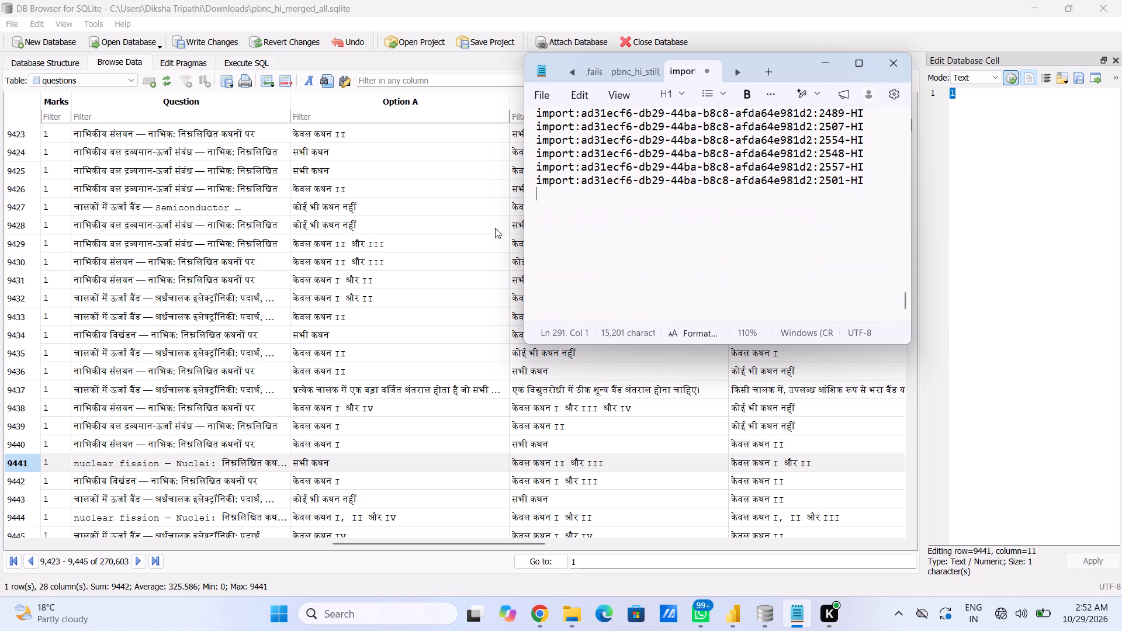
Copy the "nuclear fission — Nuclei" question record of row 9444 into the Notepad list, keeping only the ID ending 2508-HI.
click(27, 516)
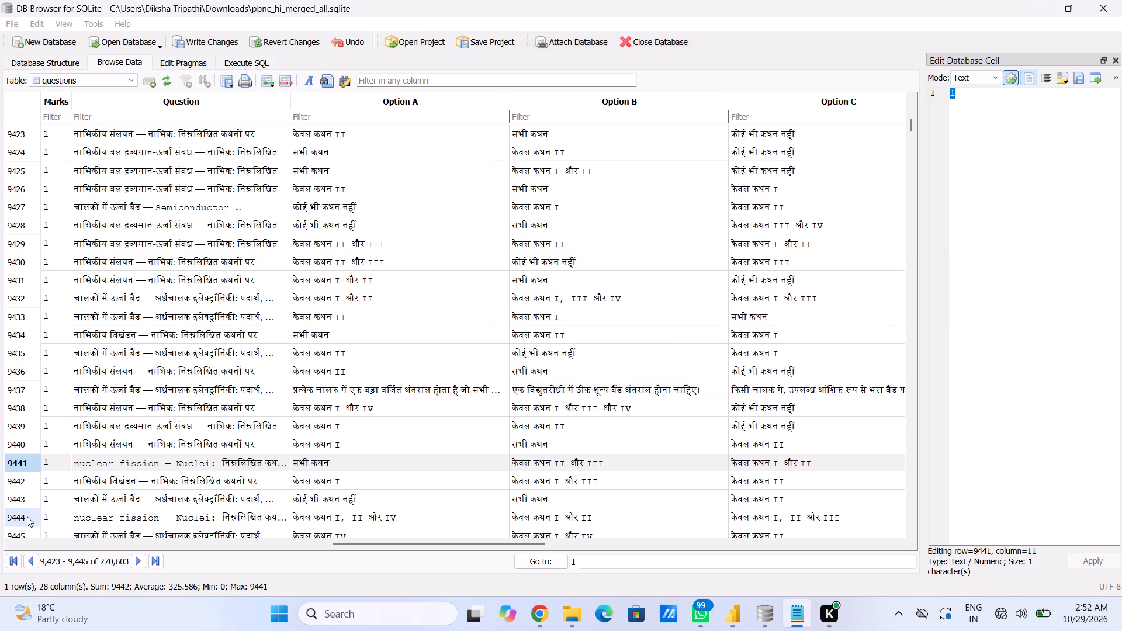
key(ctrl+c)
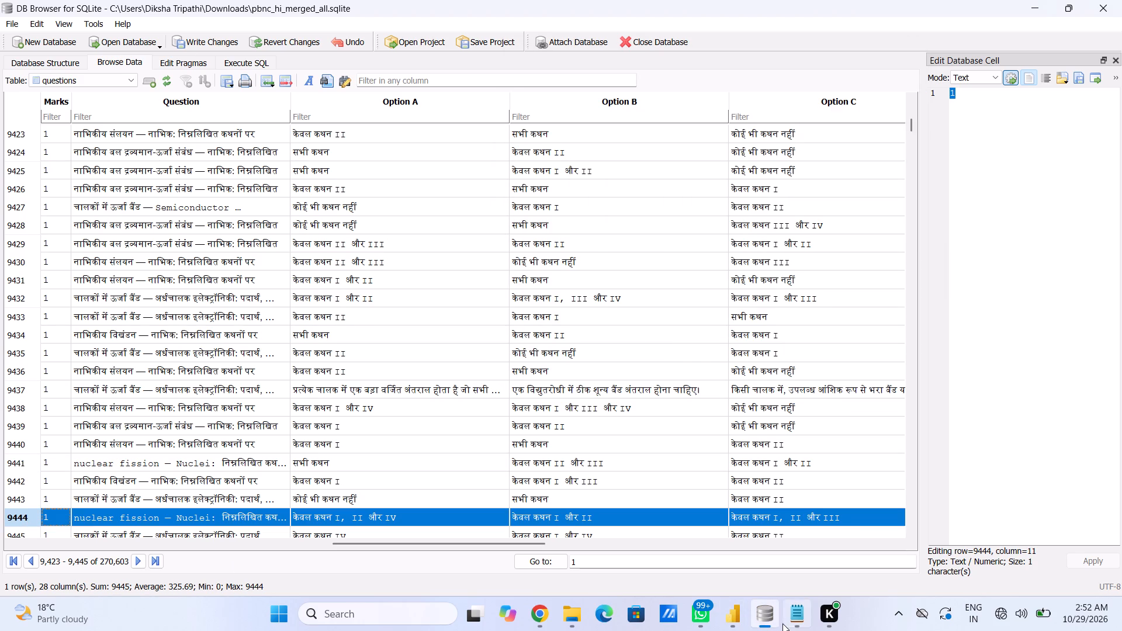
click(793, 622)
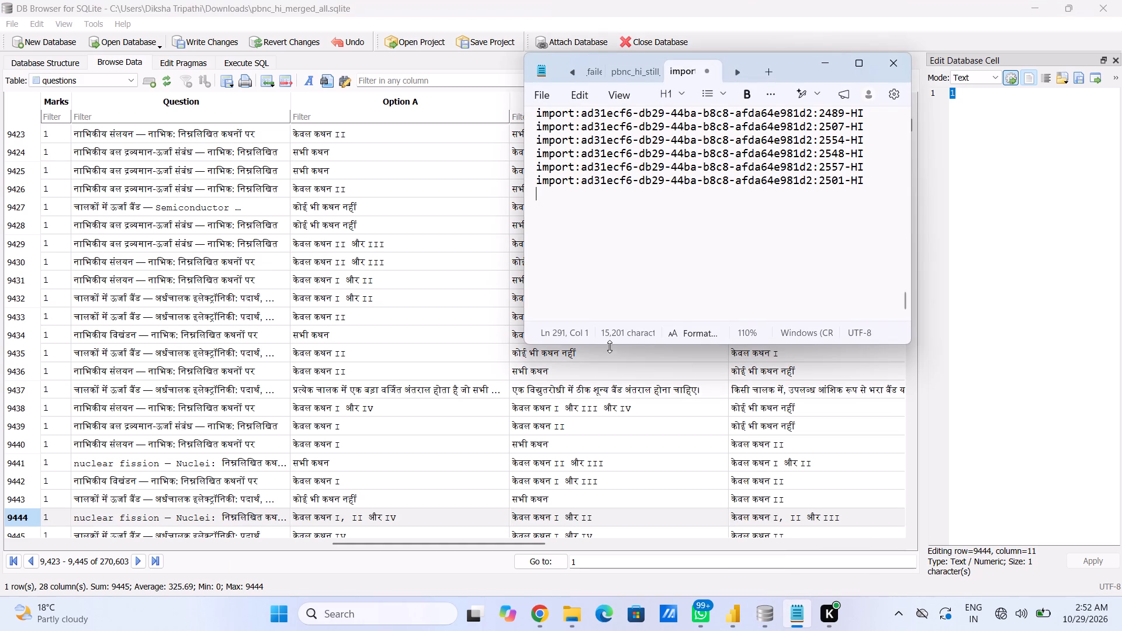
key(ctrl+v)
drag(540, 307, 553, 231)
scroll(541, 300, up, 2)
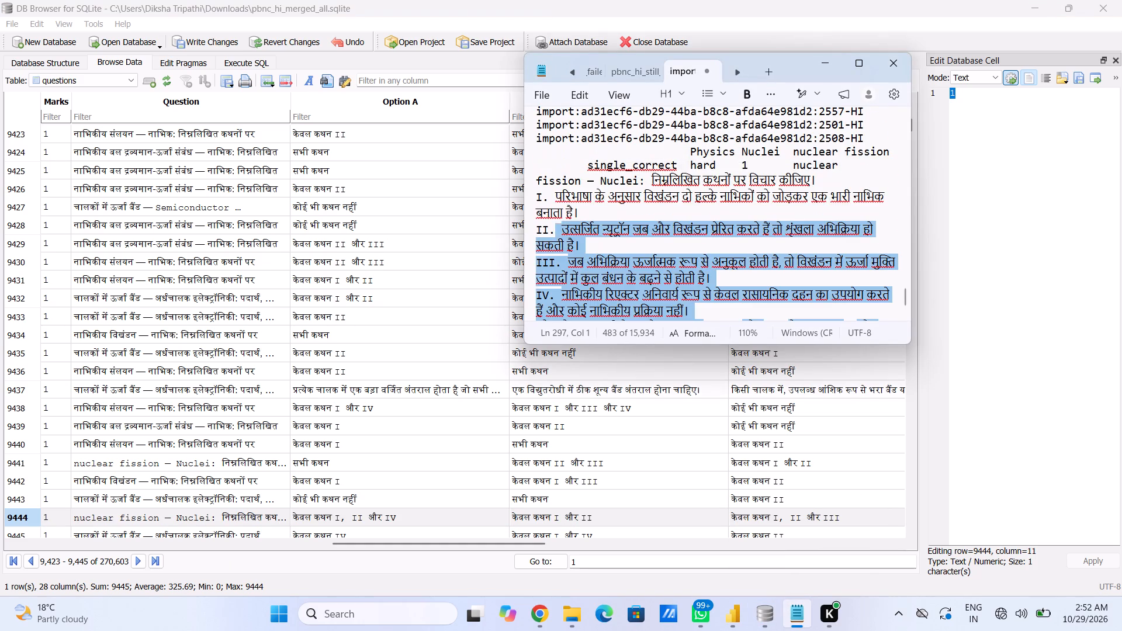
drag(553, 231, 546, 154)
key(BackSpace)
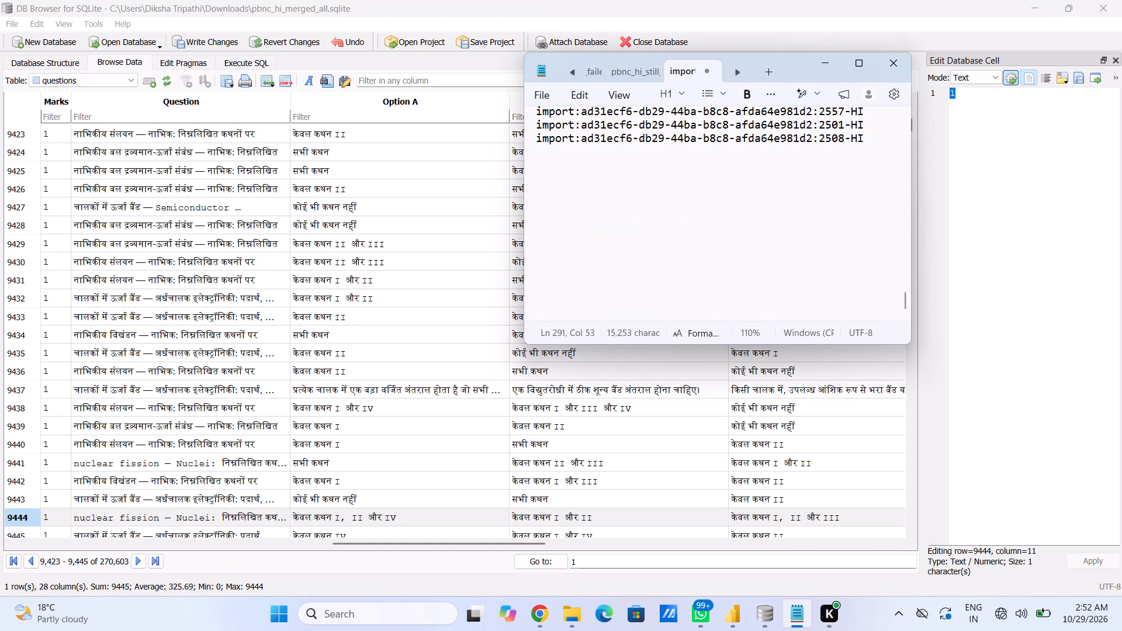
key(BackSpace)
key(Return)
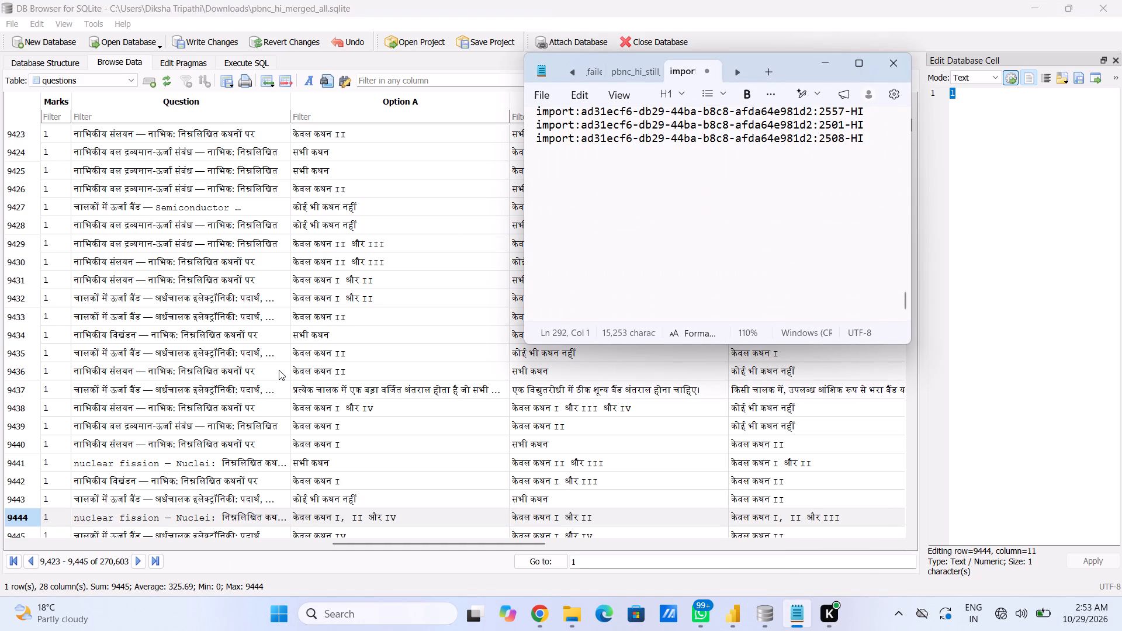
Copy the "junction diode - rectifier" question record of row 9454 into the Notepad list, keeping only the ID ending 2591-HI.
scroll(279, 370, down, 4)
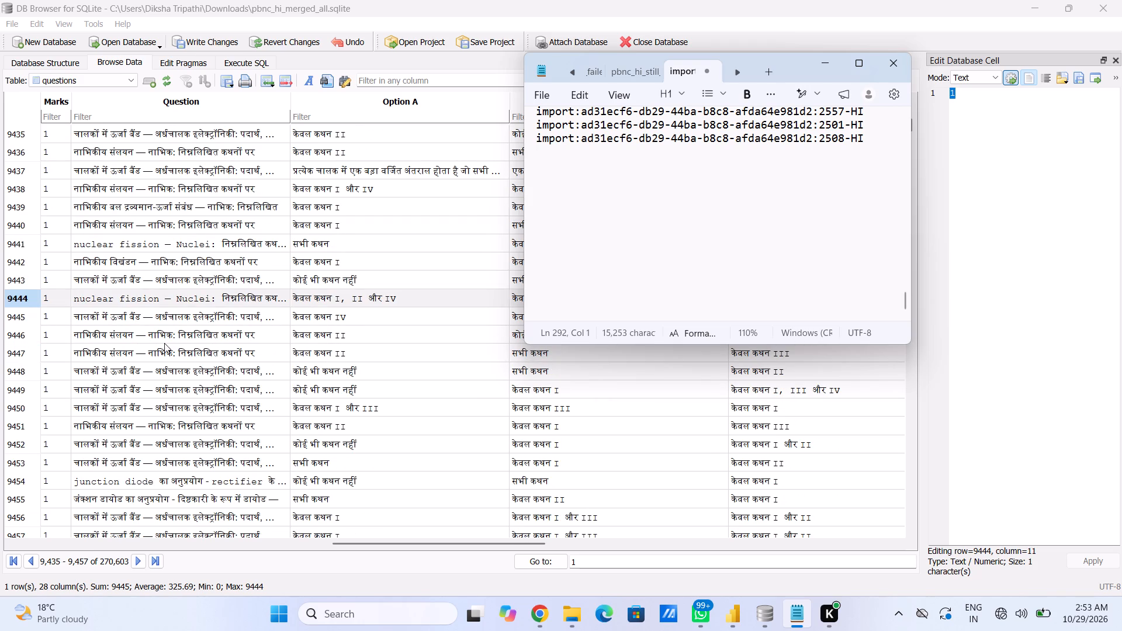
click(17, 480)
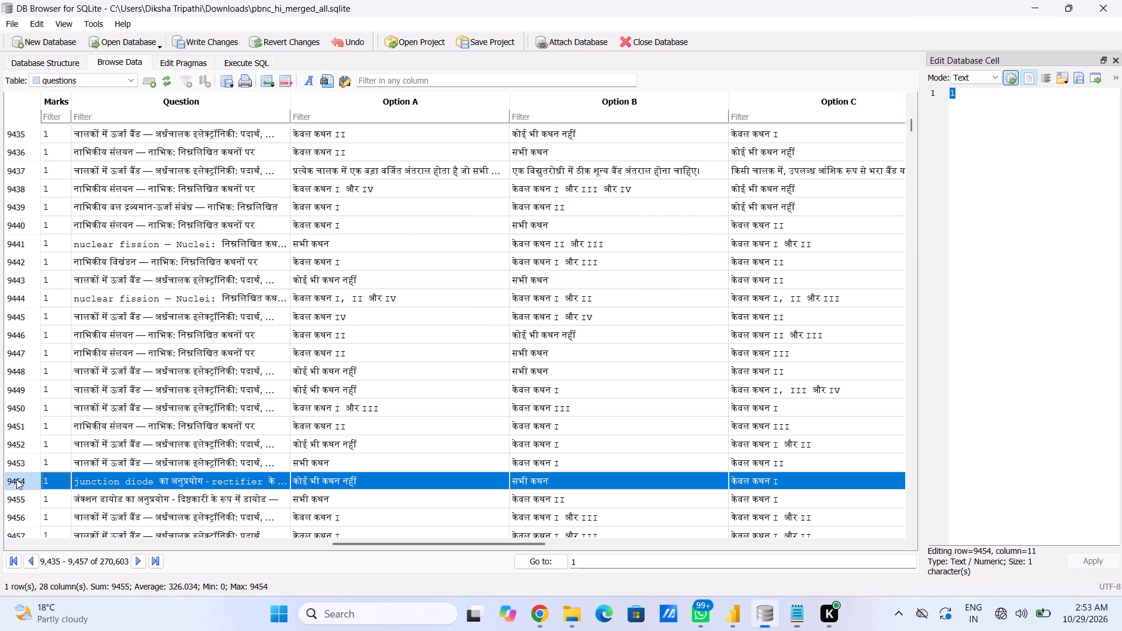
key(ctrl+c)
click(805, 615)
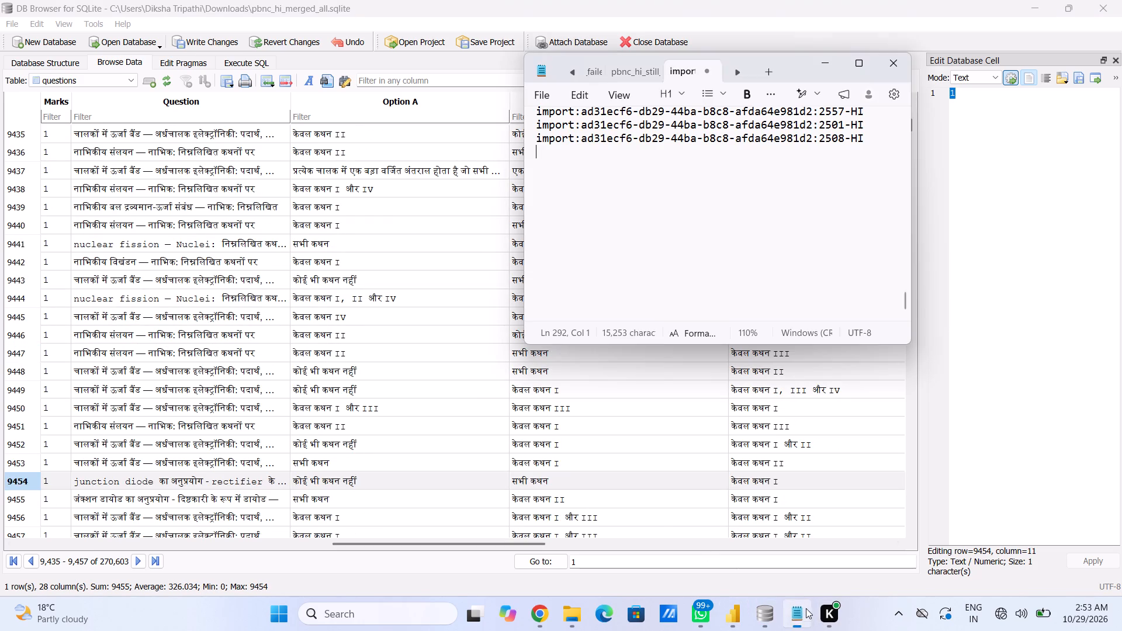
key(ctrl+v)
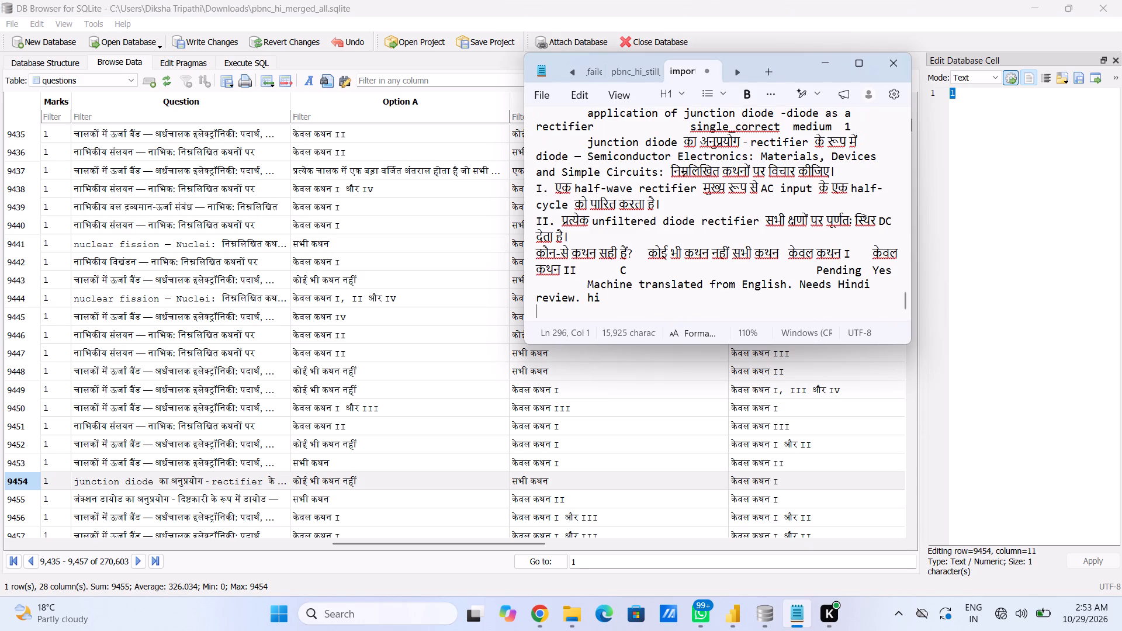
drag(541, 315, 524, 224)
scroll(538, 280, up, 2)
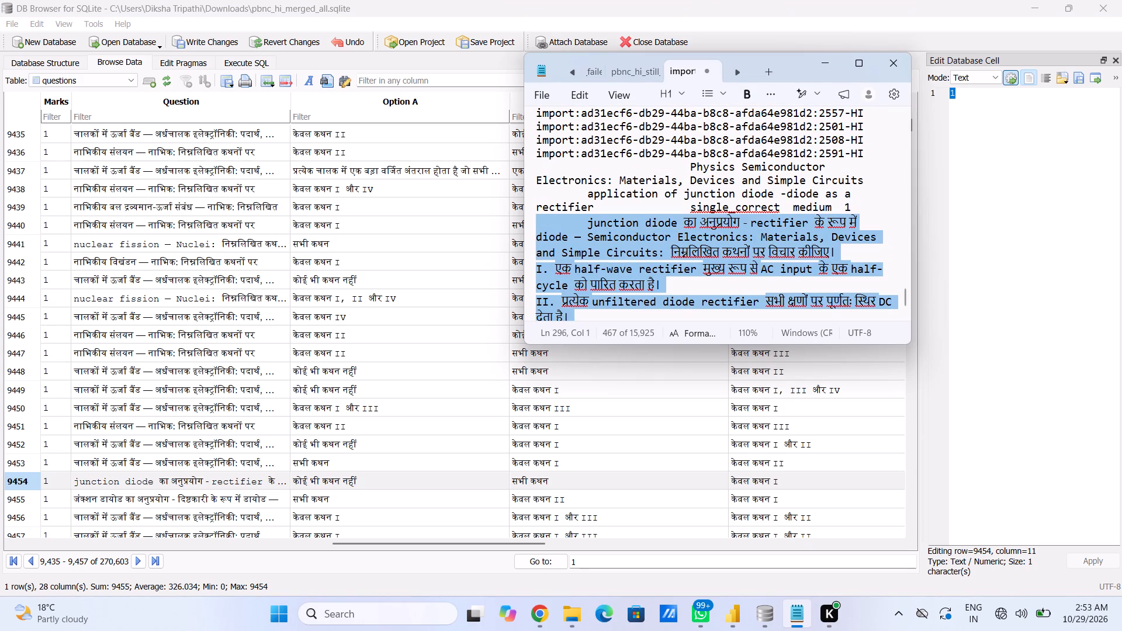
drag(524, 224, 525, 167)
key(BackSpace)
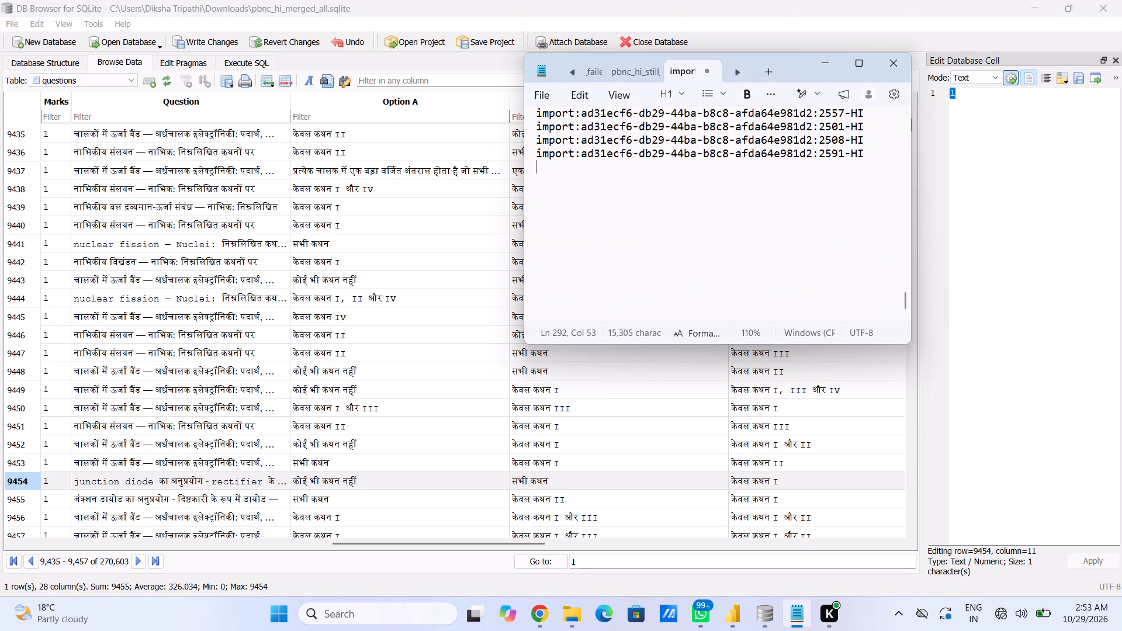
key(BackSpace)
key(Return)
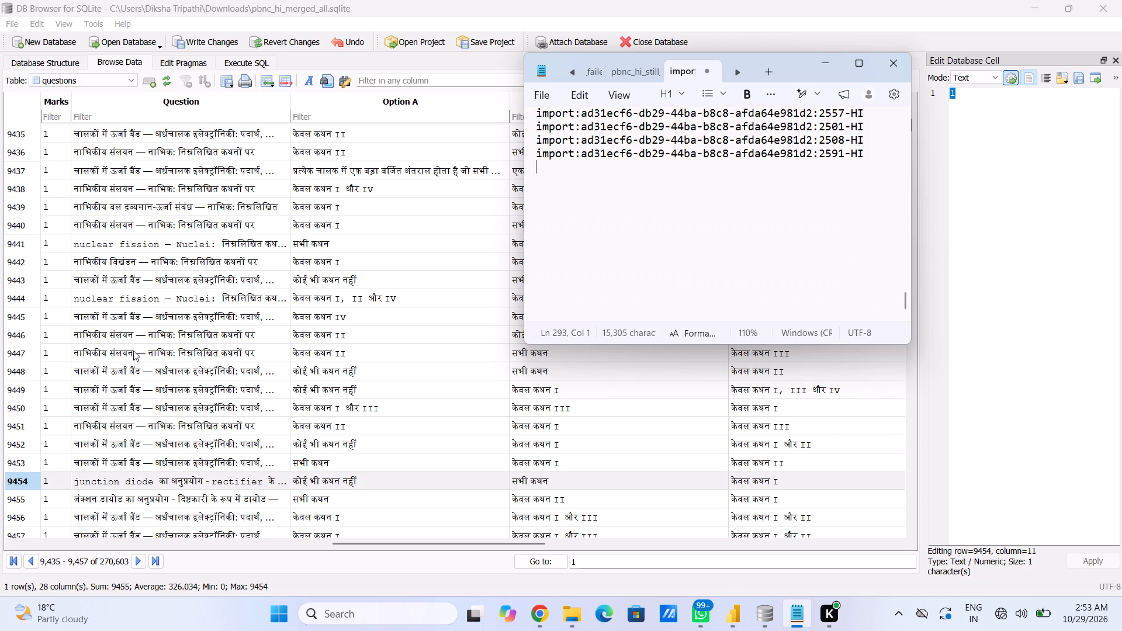
Copy the "junction diode - rectifier" question record of row 9458 into the Notepad list, keeping only the ID ending 2597-HI.
scroll(135, 345, down, 6)
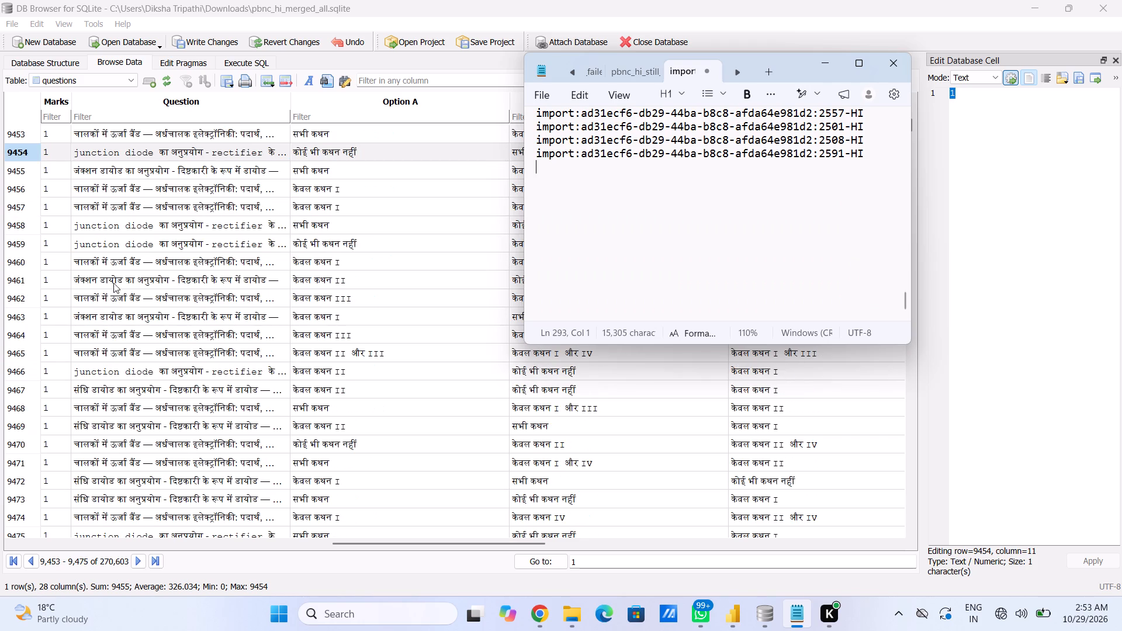
click(27, 221)
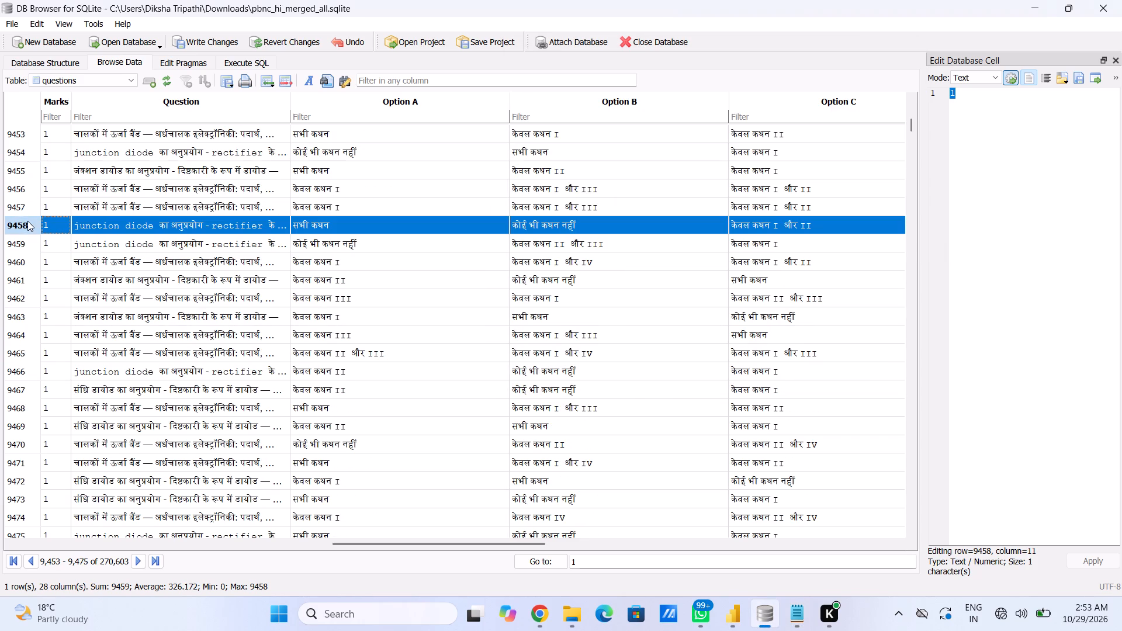
key(ctrl+c)
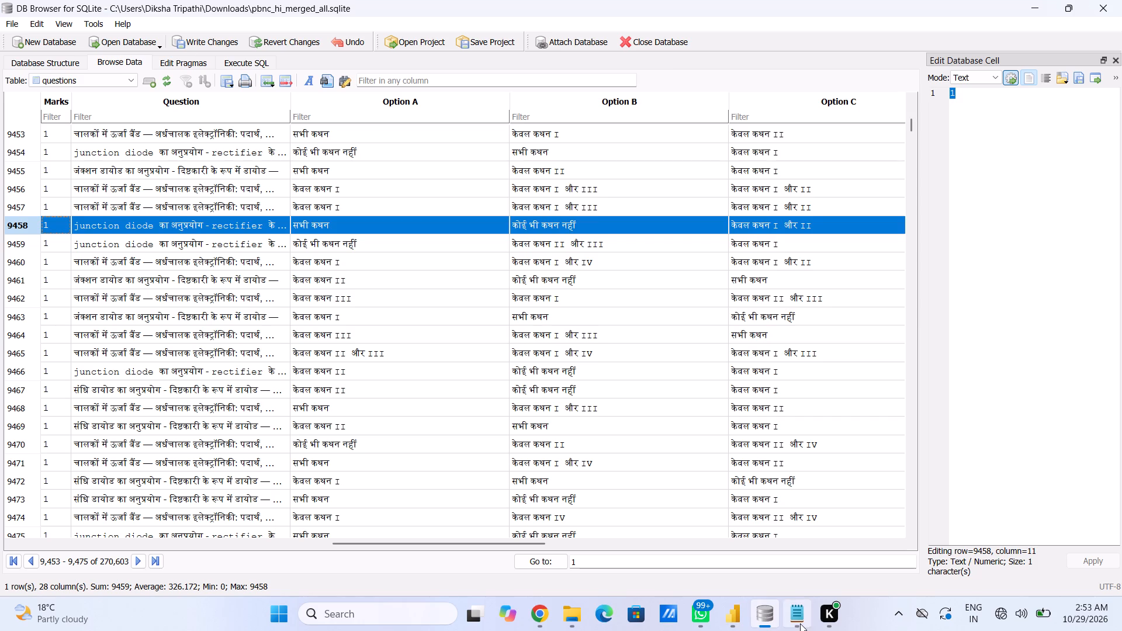
click(800, 623)
key(ctrl+v)
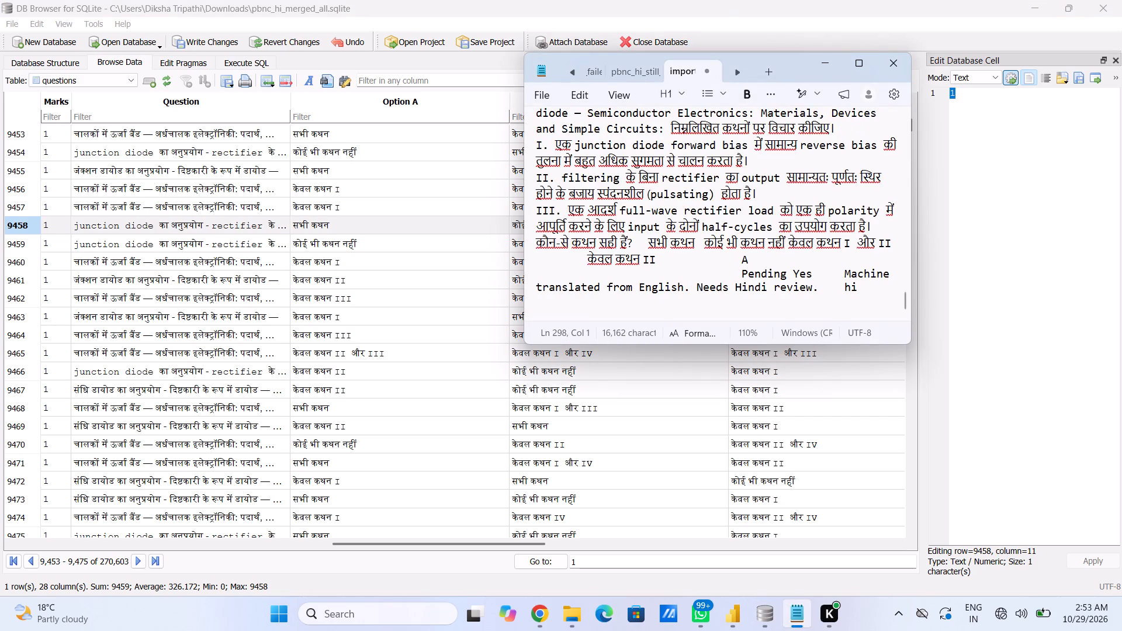
drag(543, 305, 528, 147)
scroll(531, 290, up, 2)
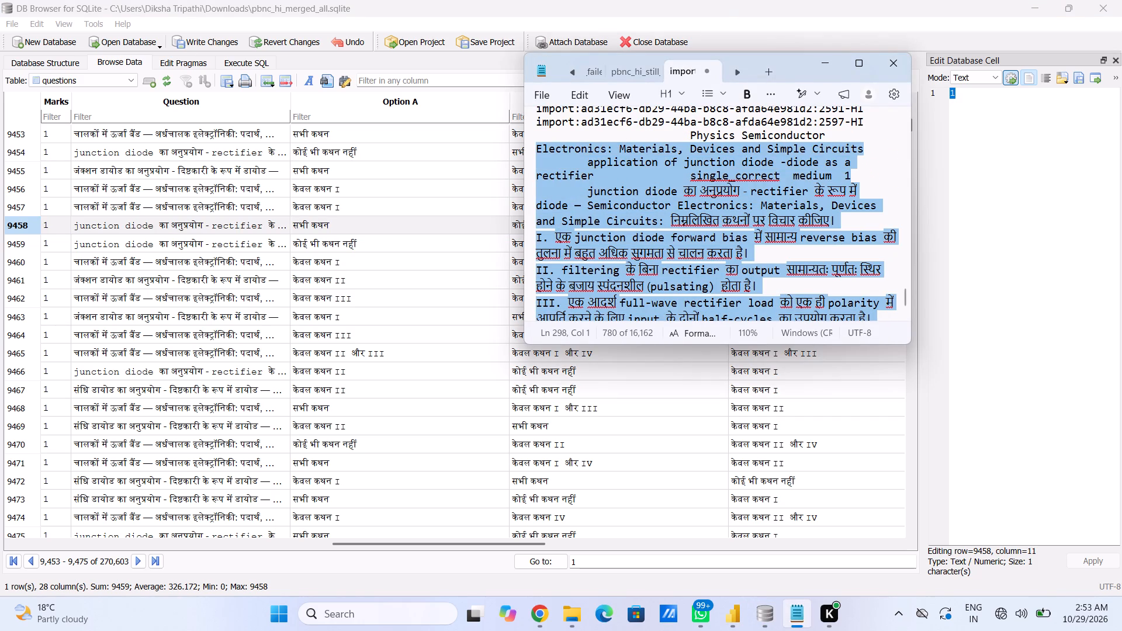
drag(528, 147, 529, 141)
key(BackSpace)
key(BackSpace)
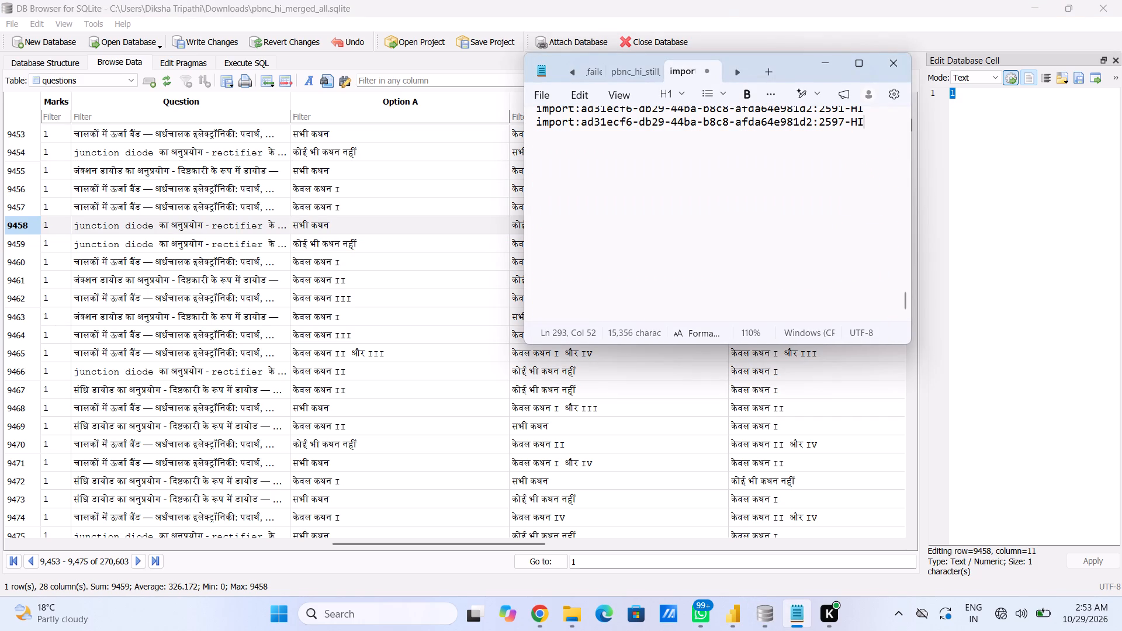
key(Return)
Copy the "junction diode - rectifier" question record of row 9459 into the Notepad list, keeping only the ID ending 2599-HI.
click(27, 247)
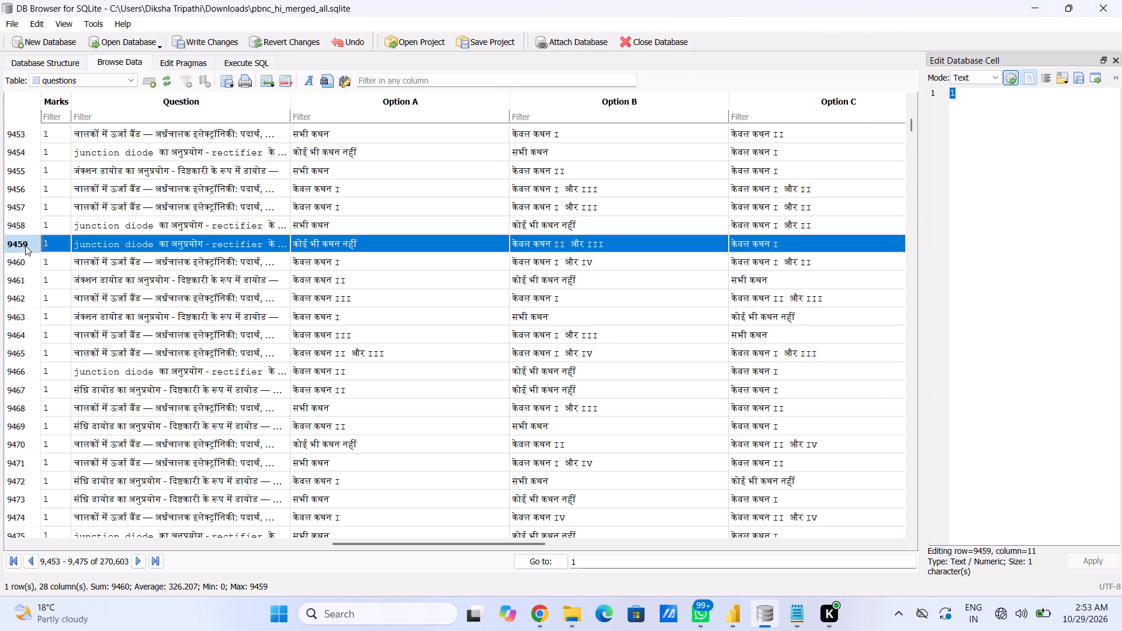
key(ctrl+c)
click(794, 630)
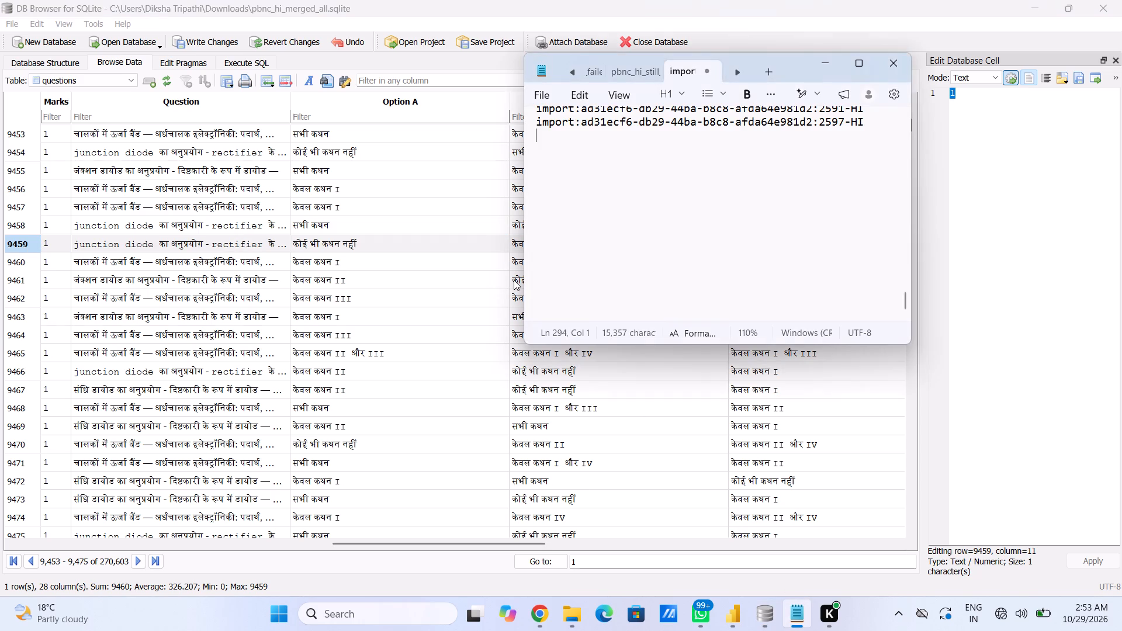
key(ctrl+v)
drag(539, 308, 538, 296)
scroll(538, 296, up, 1)
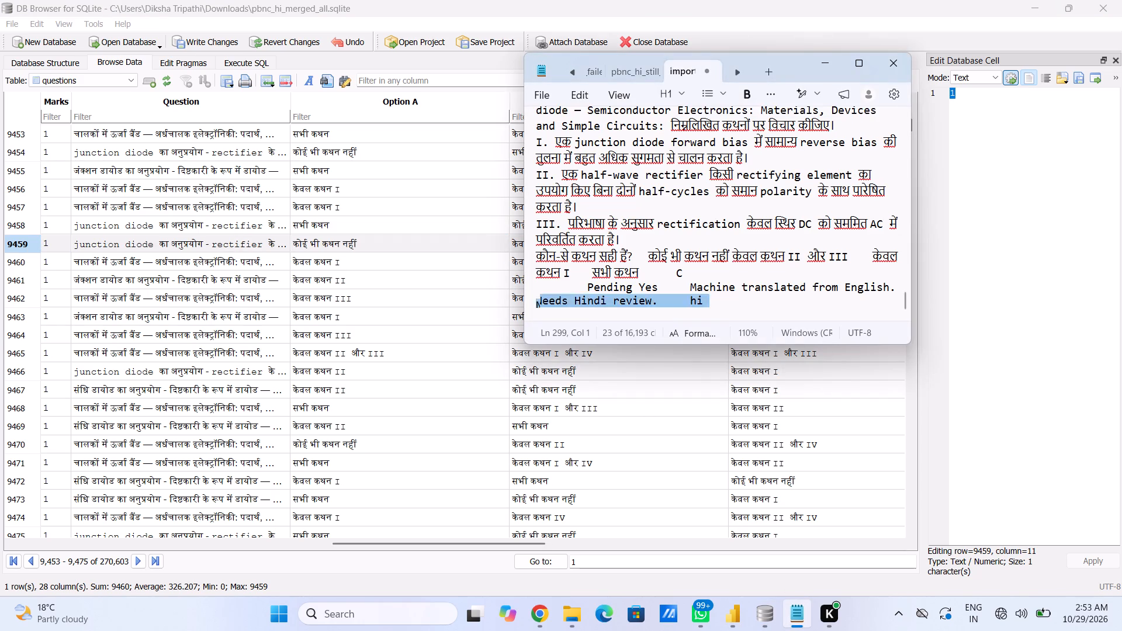
scroll(538, 296, up, 1)
drag(538, 296, 527, 179)
scroll(527, 206, up, 1)
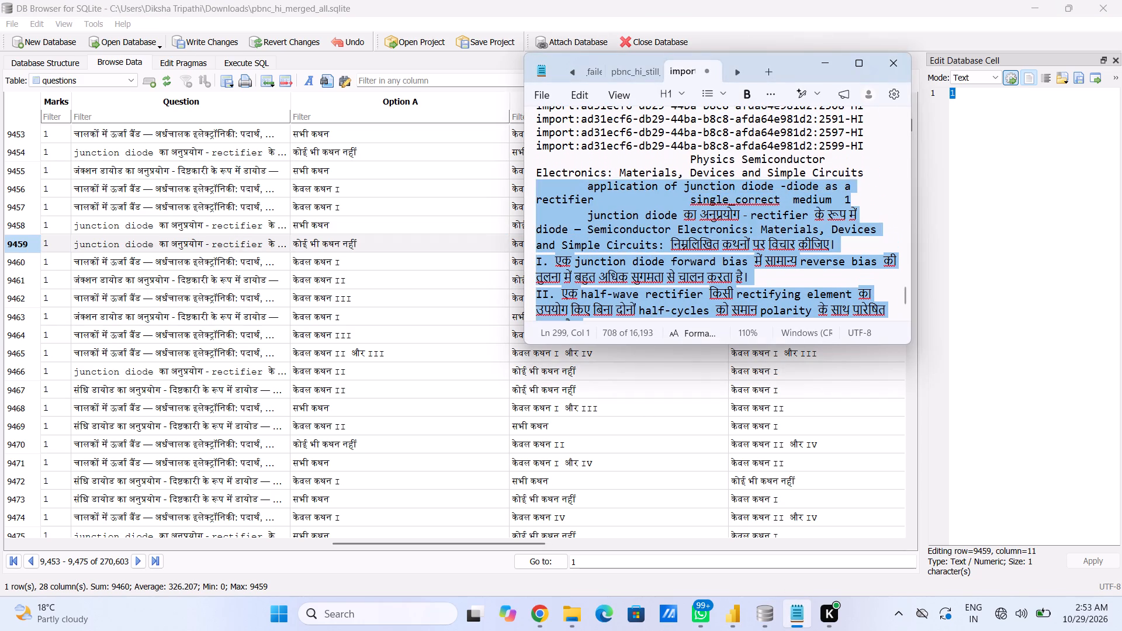
drag(527, 179, 530, 161)
key(BackSpace)
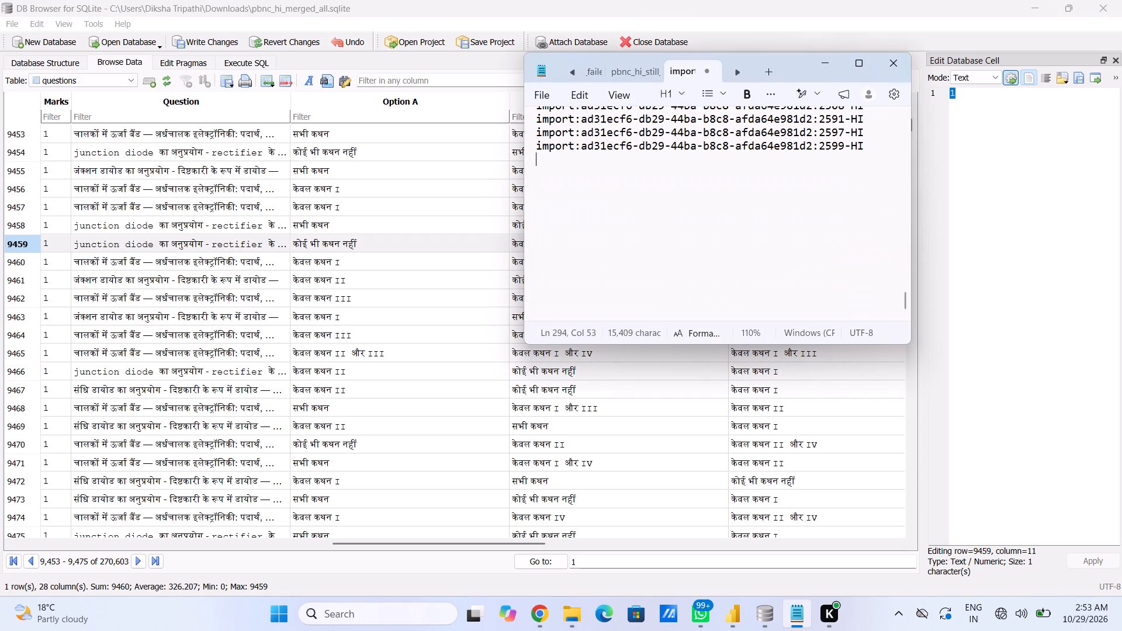
key(BackSpace)
key(Return)
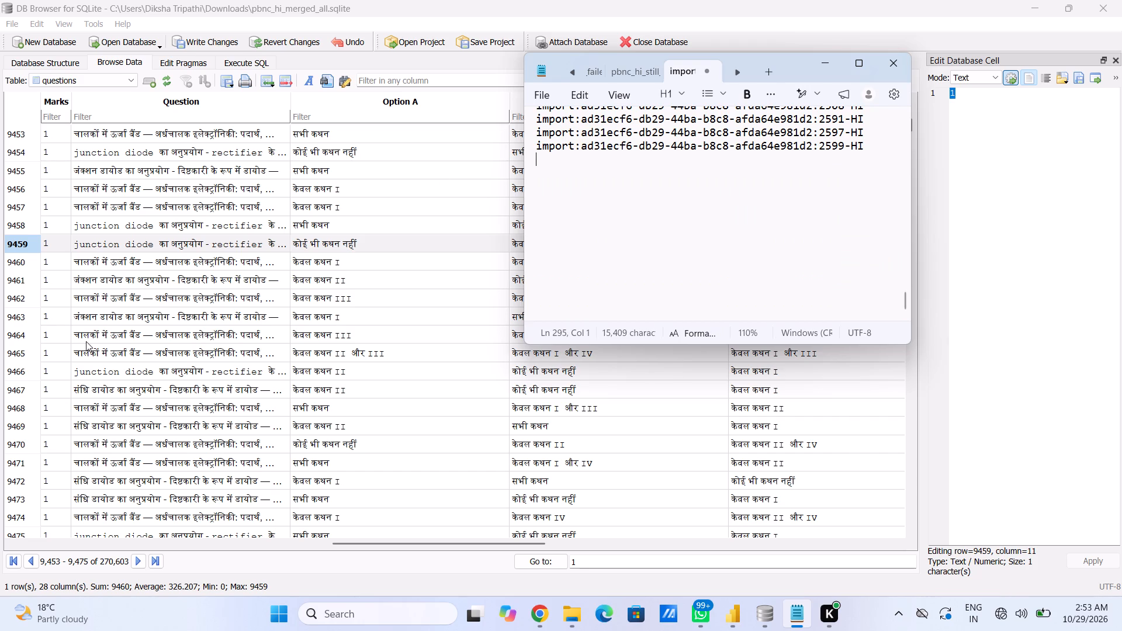
Copy the "junction diode - rectifier" question record of row 9466 into the Notepad list, keeping only the ID ending 2602-HI.
click(11, 375)
key(ctrl+c)
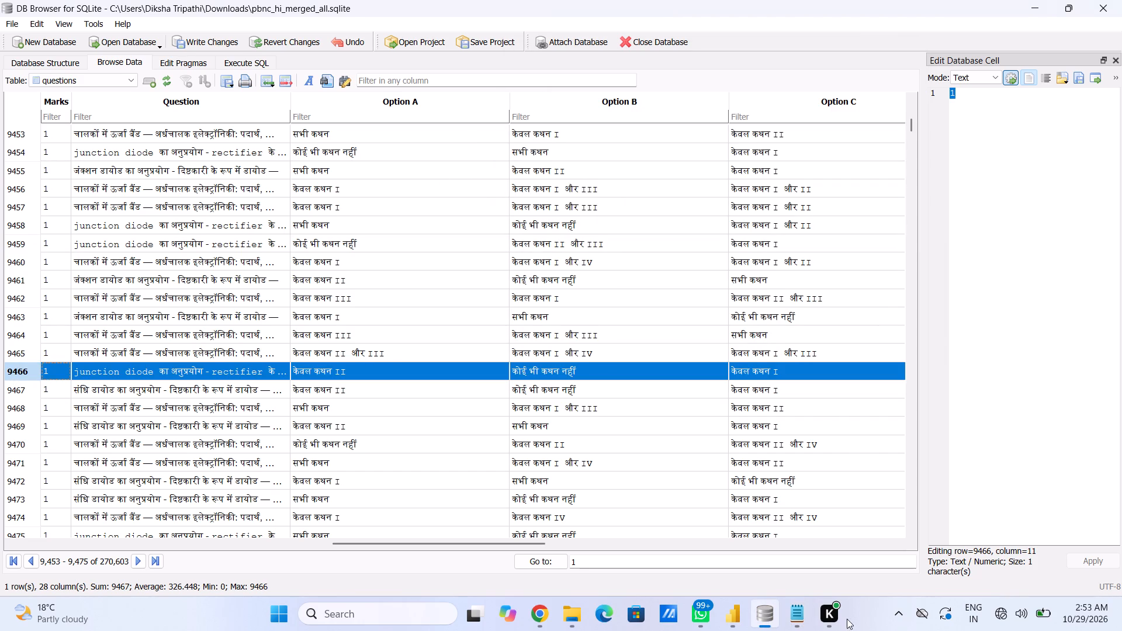
click(793, 612)
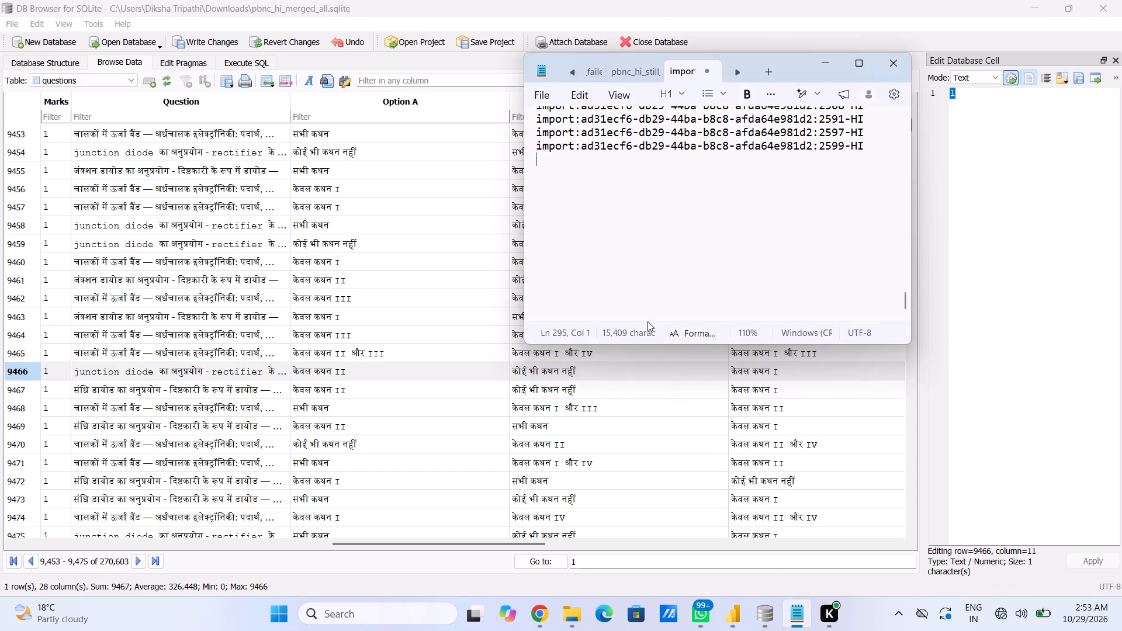
key(ctrl+v)
drag(538, 316, 540, 313)
scroll(540, 313, up, 3)
drag(540, 313, 542, 199)
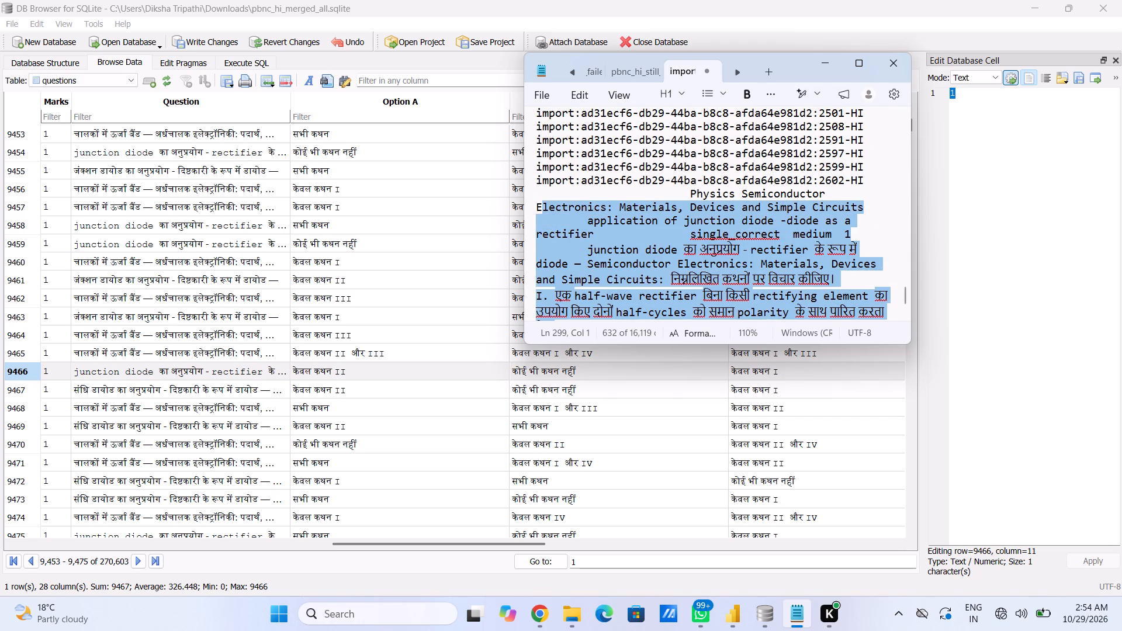
drag(542, 199, 541, 197)
key(BackSpace)
key(BackSpace)
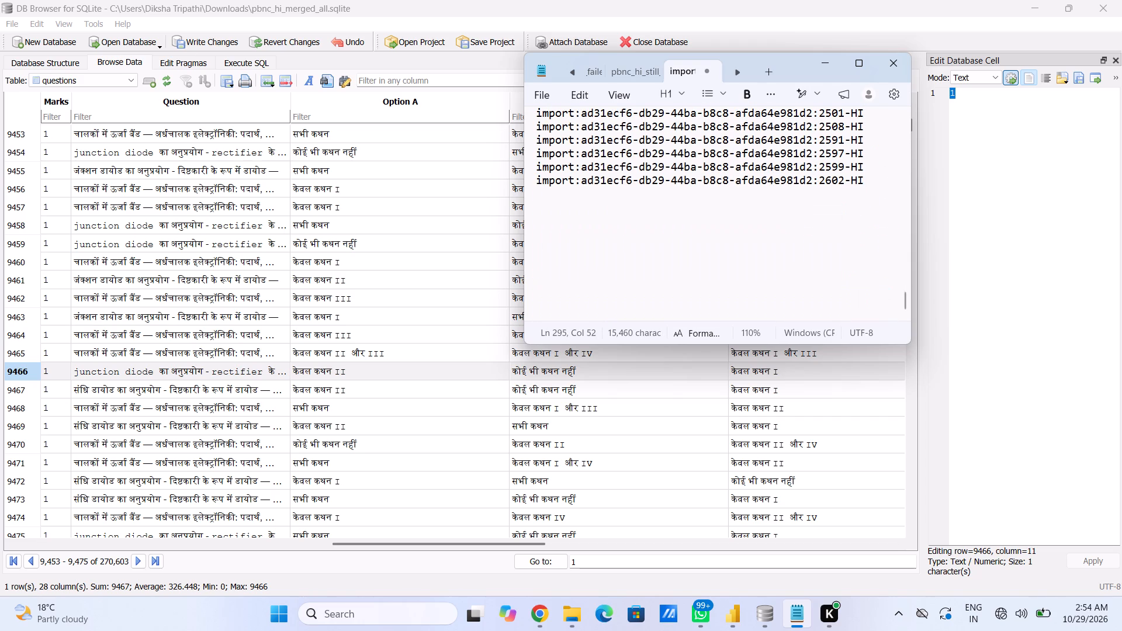
key(Return)
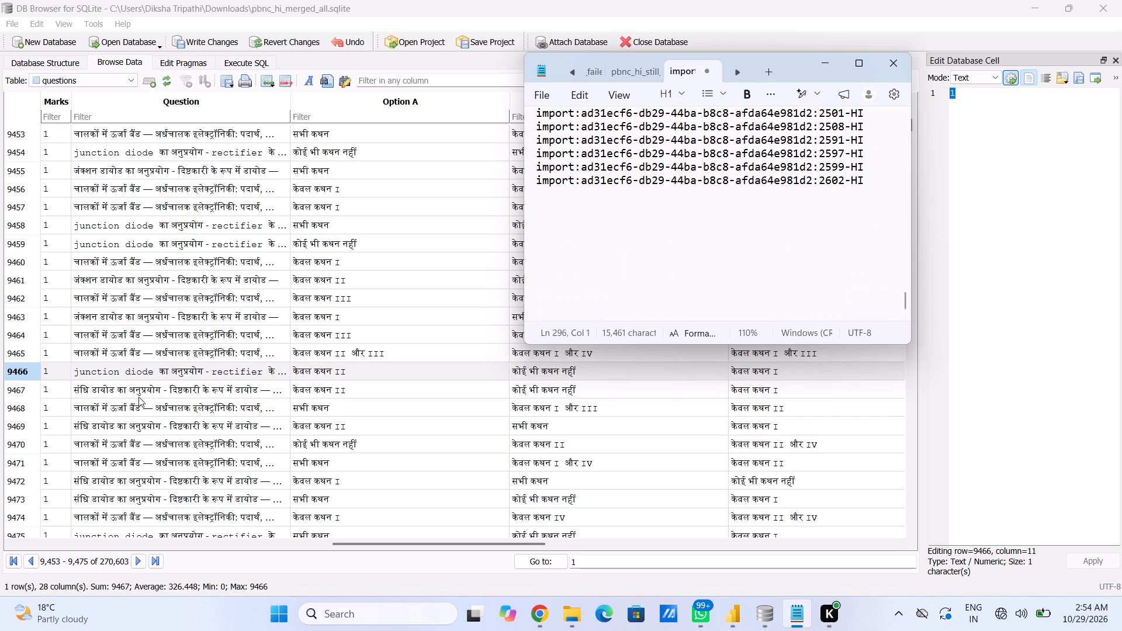
Copy only the Question IDs of "junction diode" rows 9475, 9476, 9478, 9481, 9483, 9488, 9489, 9491 and 9496 together into the Notepad list.
scroll(95, 391, down, 3)
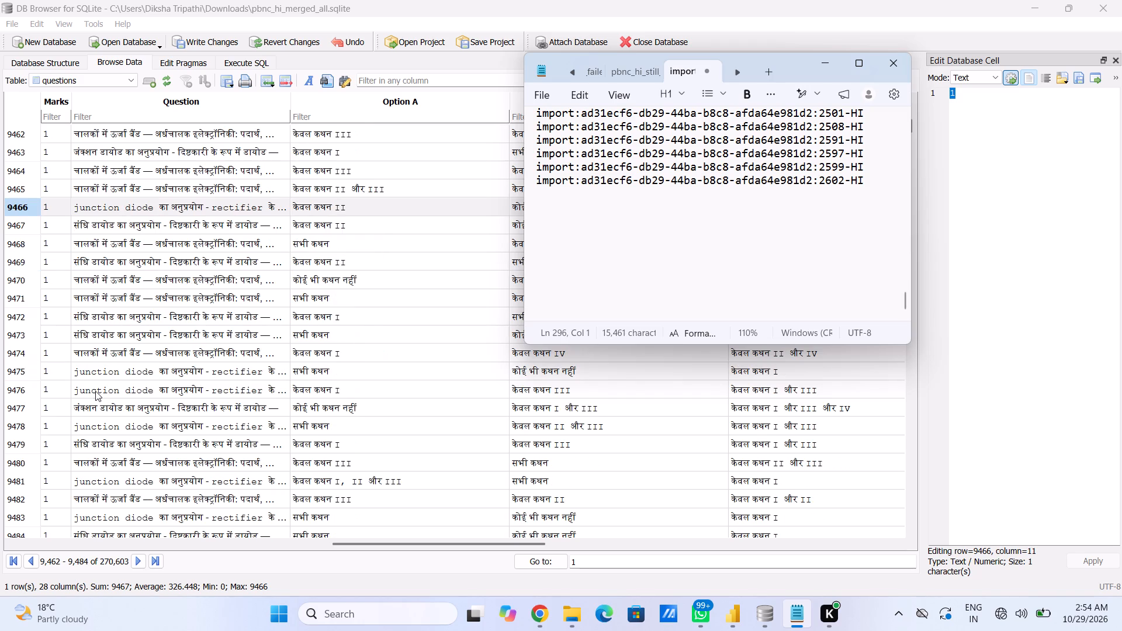
click(15, 371)
scroll(18, 367, down, 2)
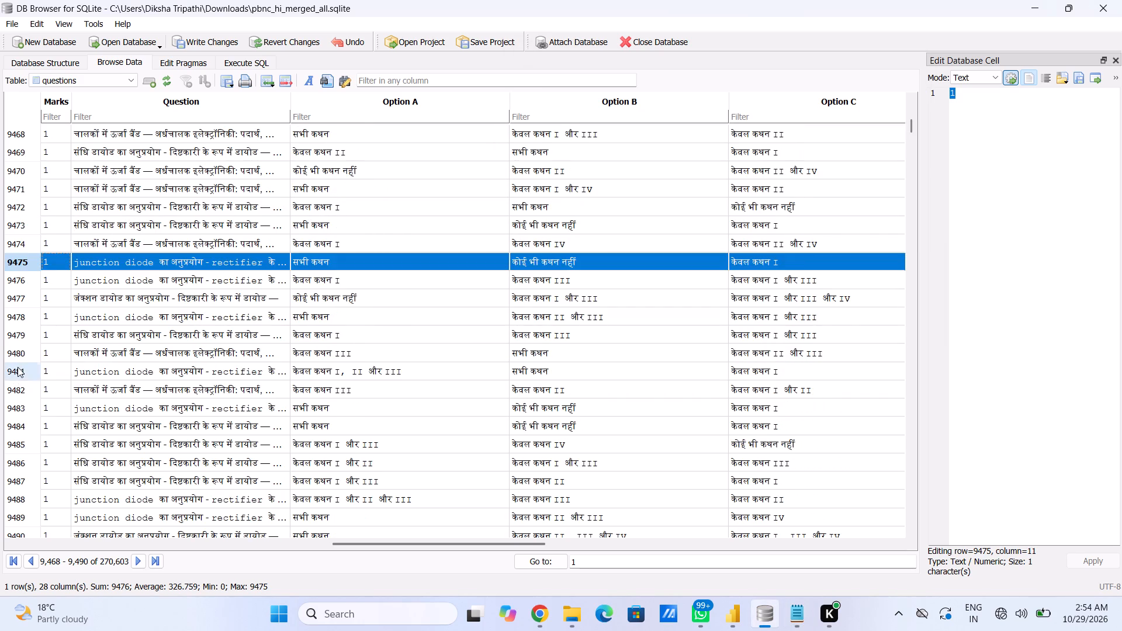
scroll(18, 367, down, 2)
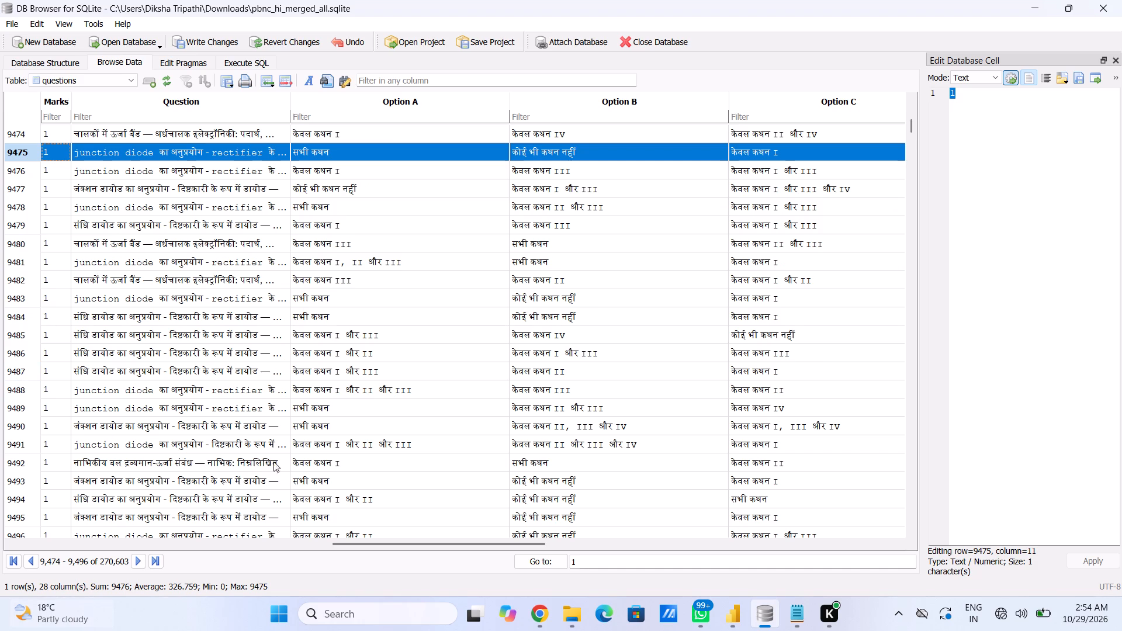
drag(372, 544, 0, 559)
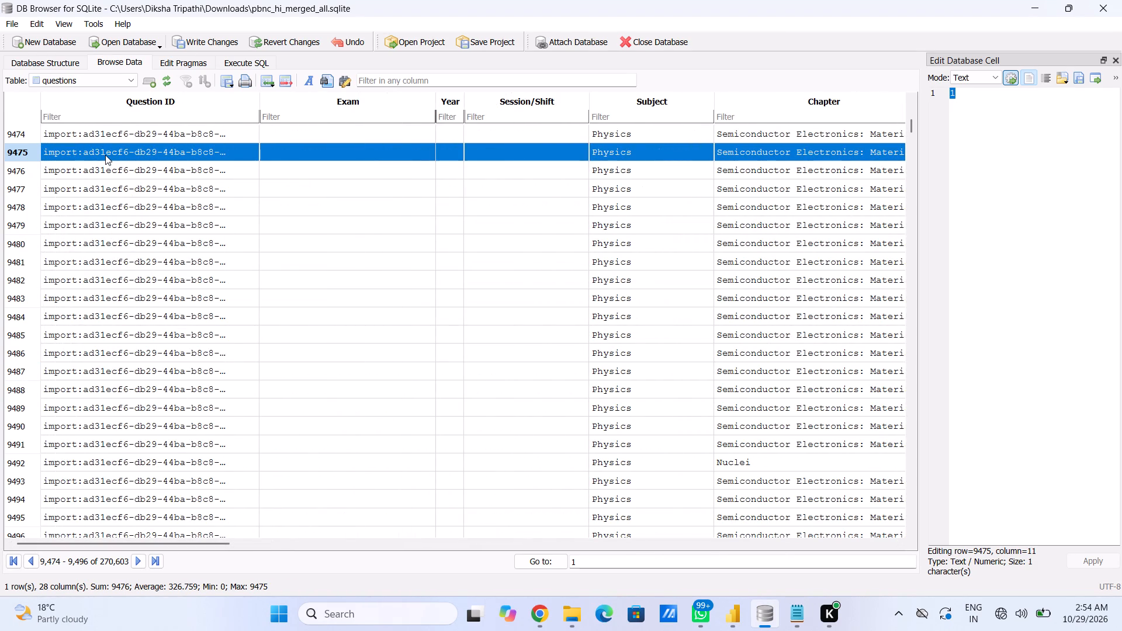
click(105, 155)
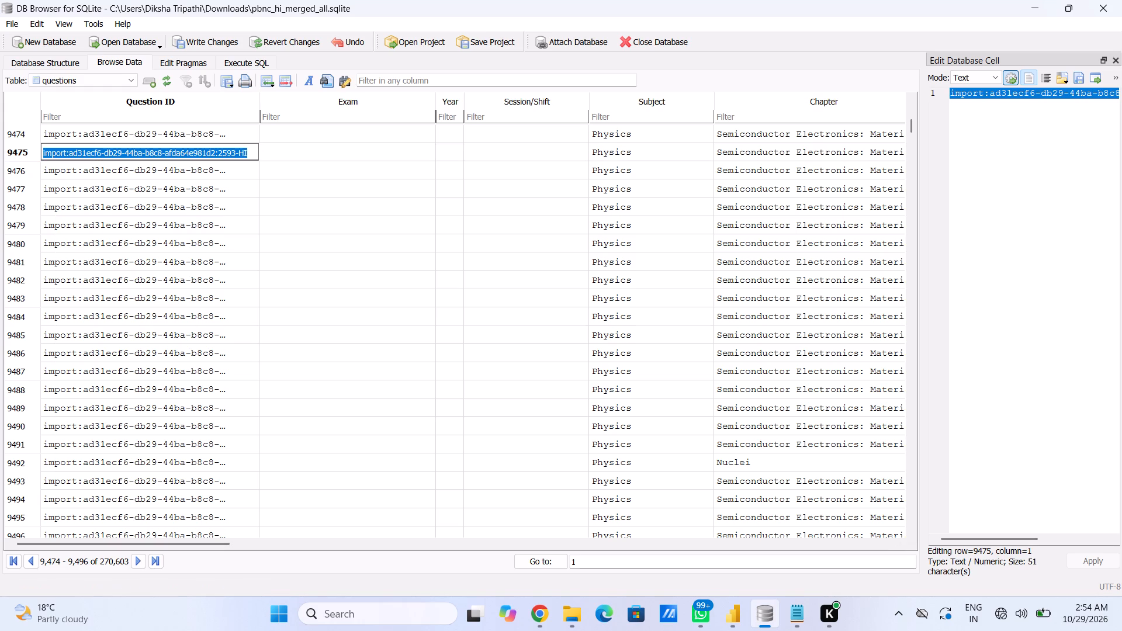
ctrl+click(109, 174)
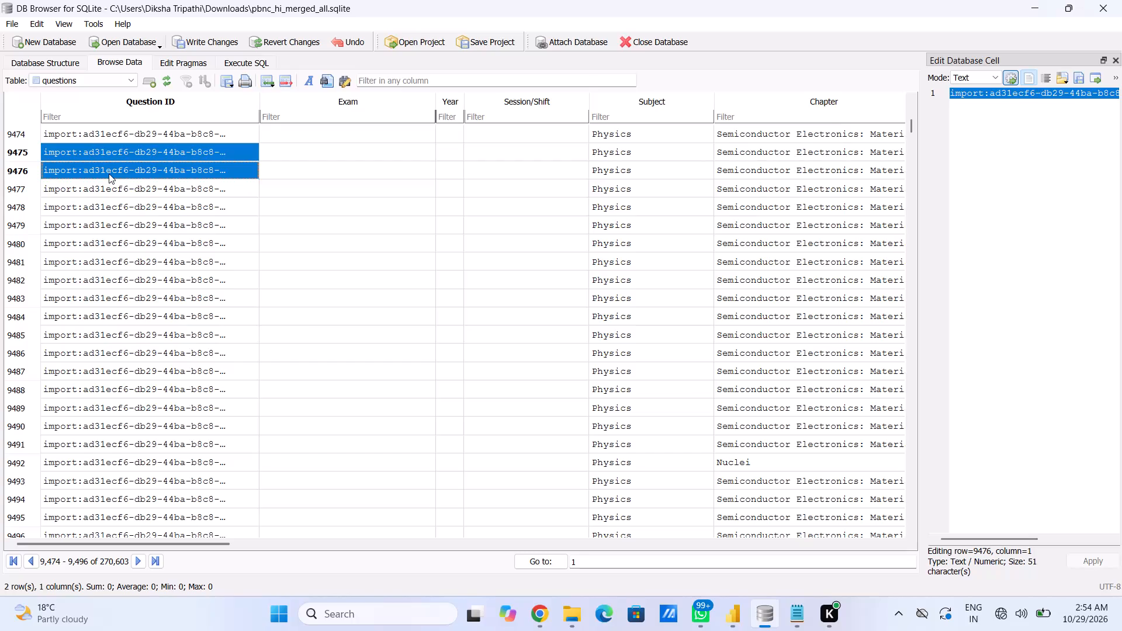
ctrl+click(91, 207)
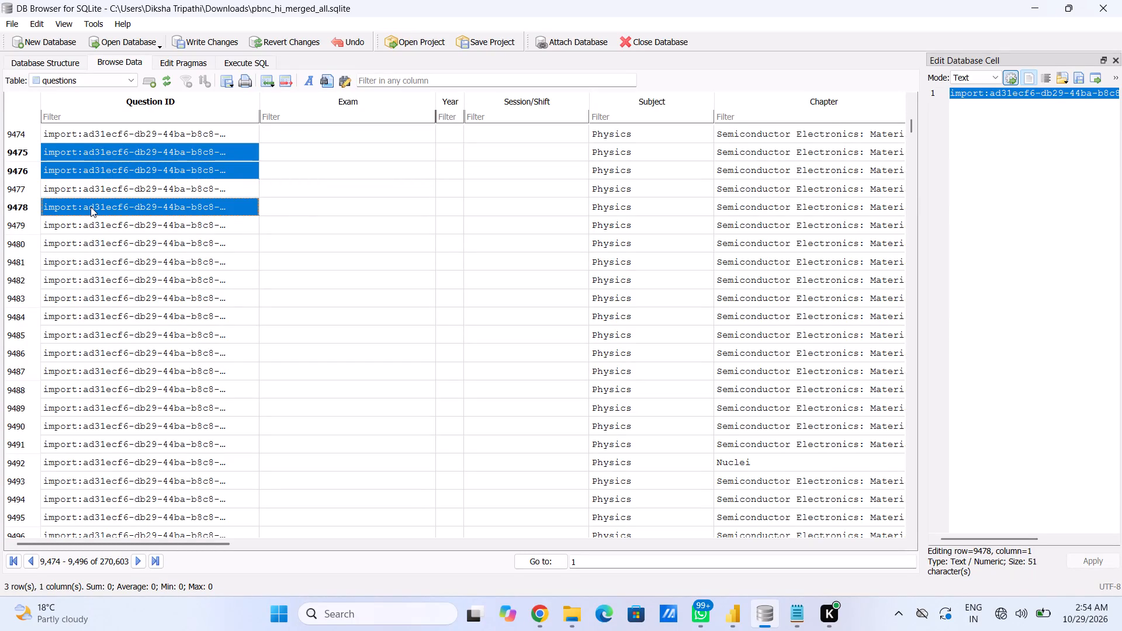
ctrl+click(79, 259)
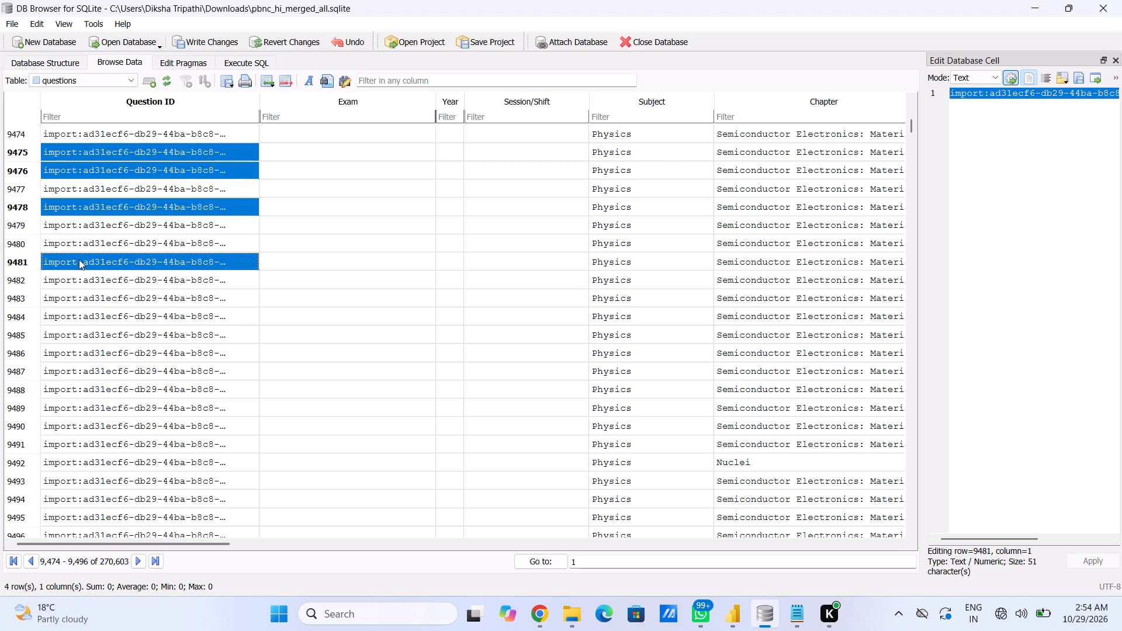
ctrl+click(84, 295)
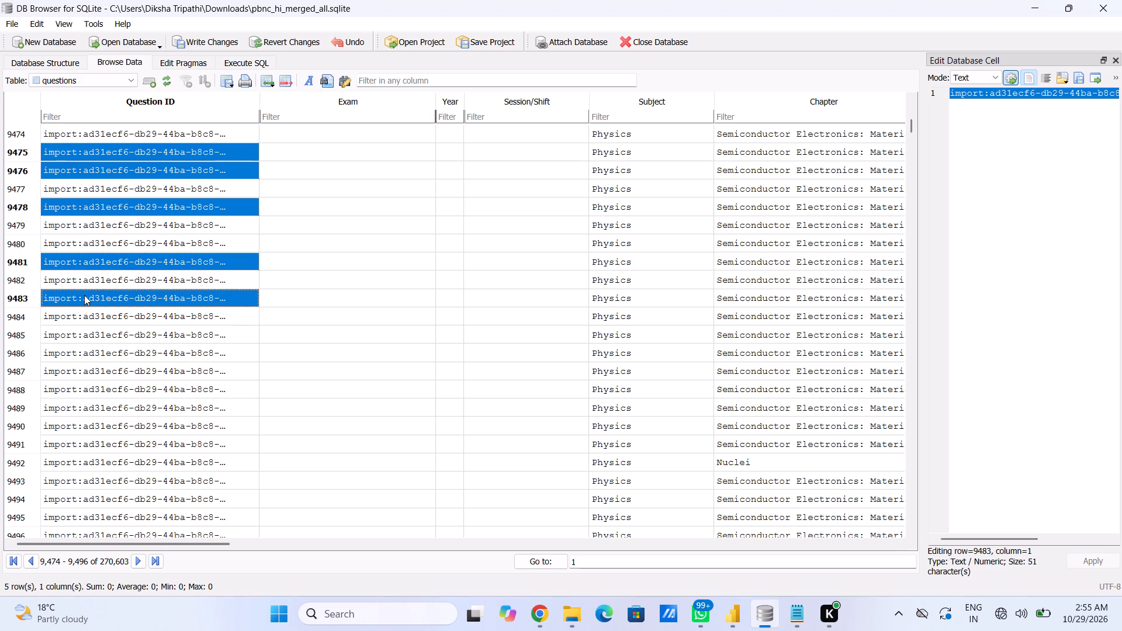
ctrl+click(57, 390)
ctrl+click(60, 409)
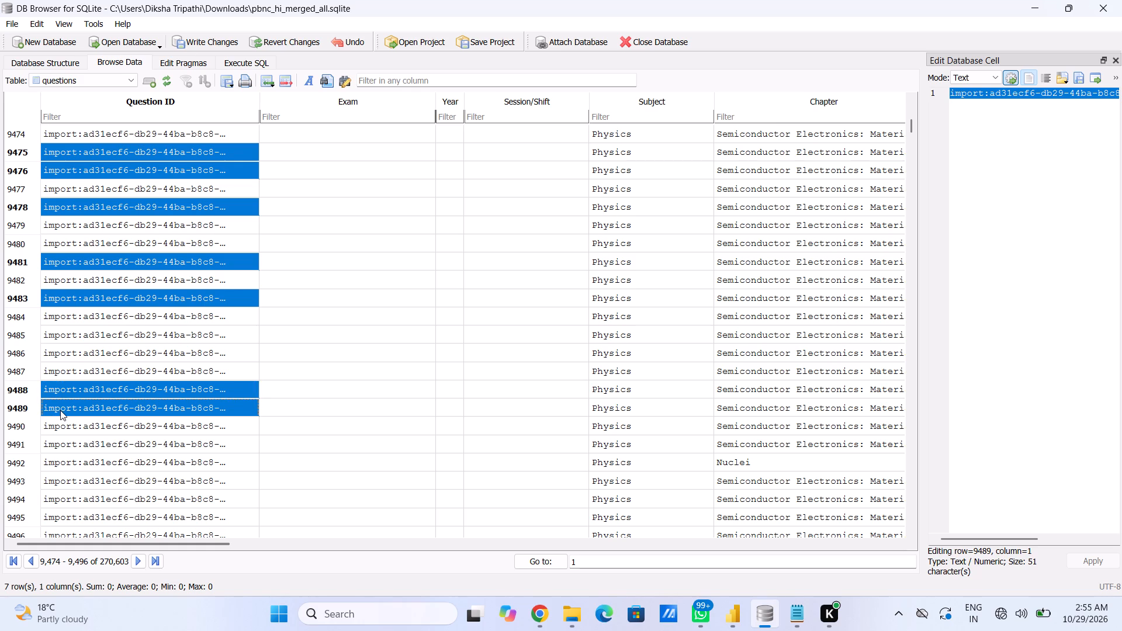
ctrl+click(60, 446)
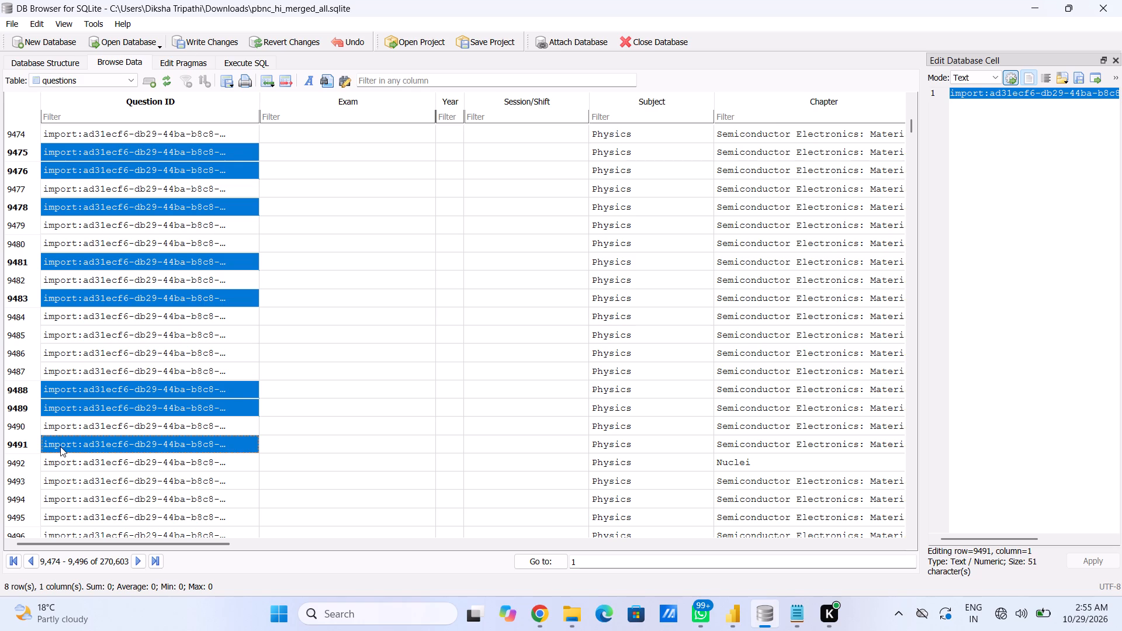
ctrl+click(73, 530)
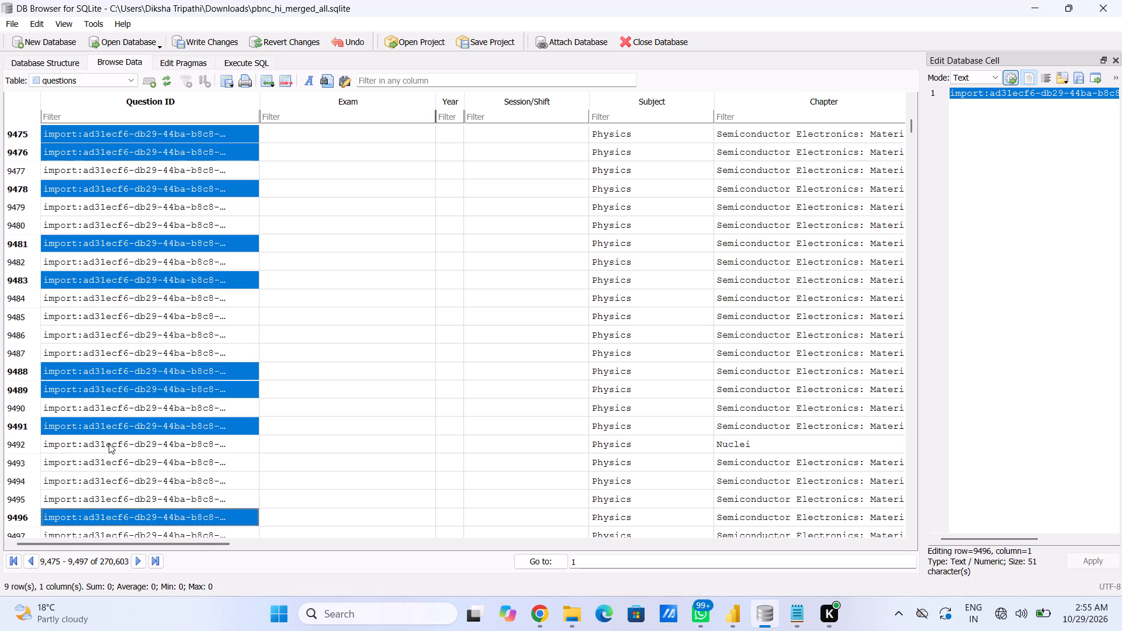
key(ctrl+c)
click(795, 618)
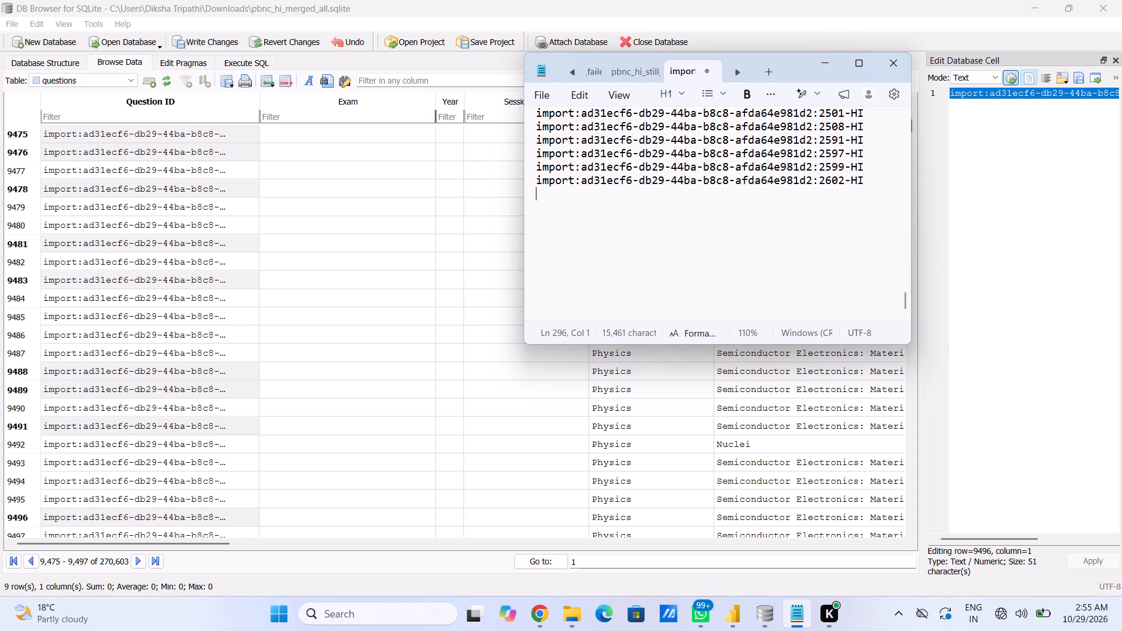
key(ctrl+v)
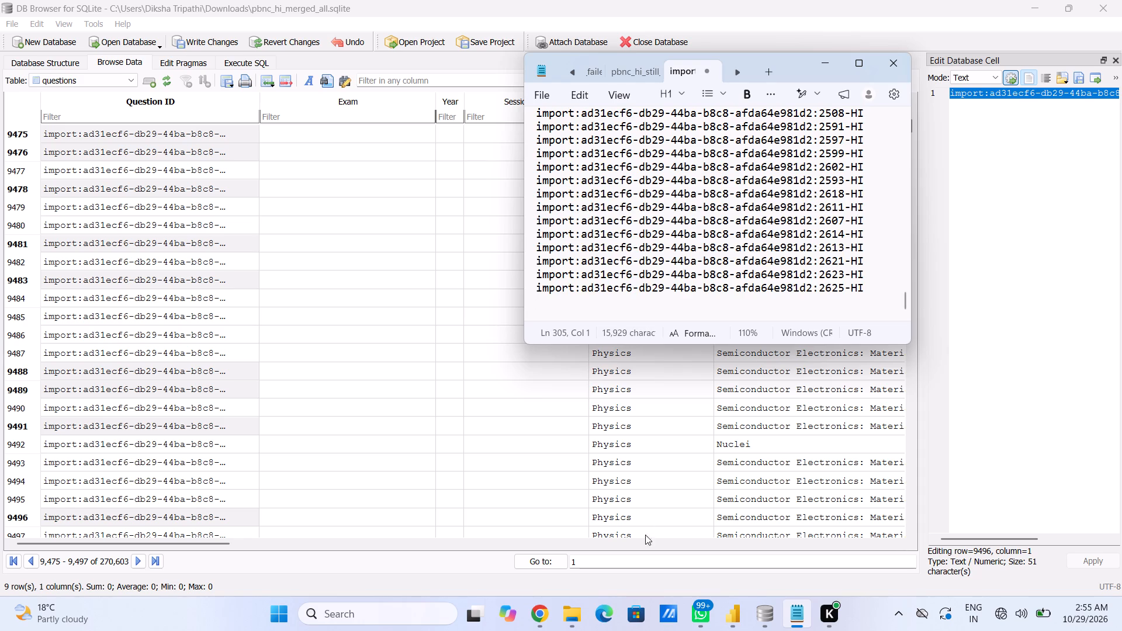
Examine the Question column of rows 9475 to 9563 for Hindi question texts that still contain English topic names.
drag(223, 543, 371, 559)
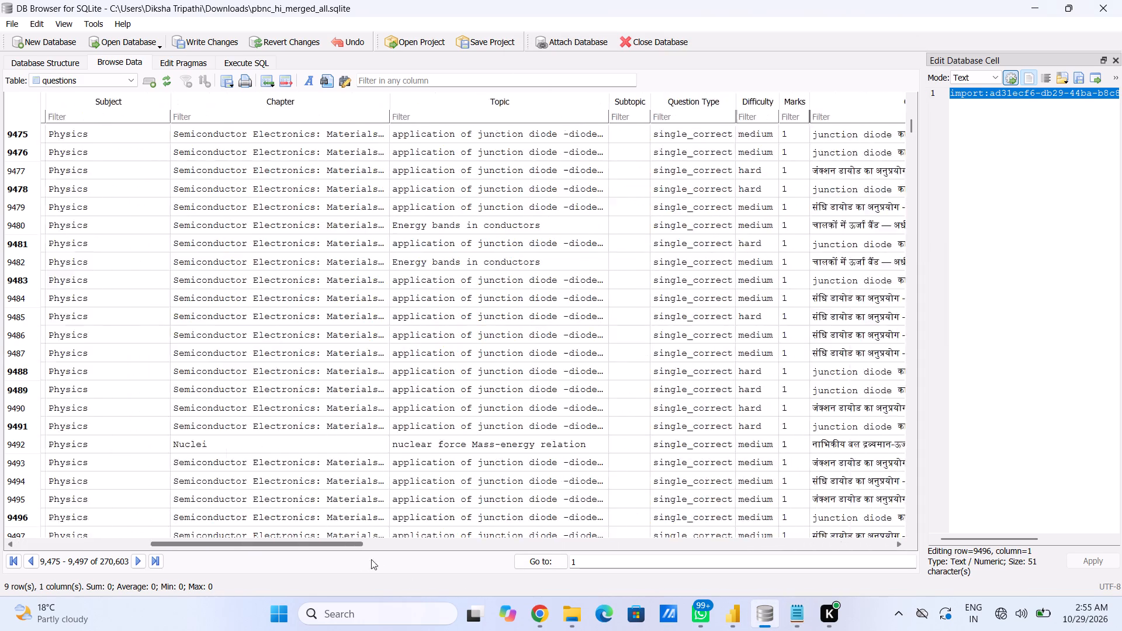
drag(371, 559, 558, 583)
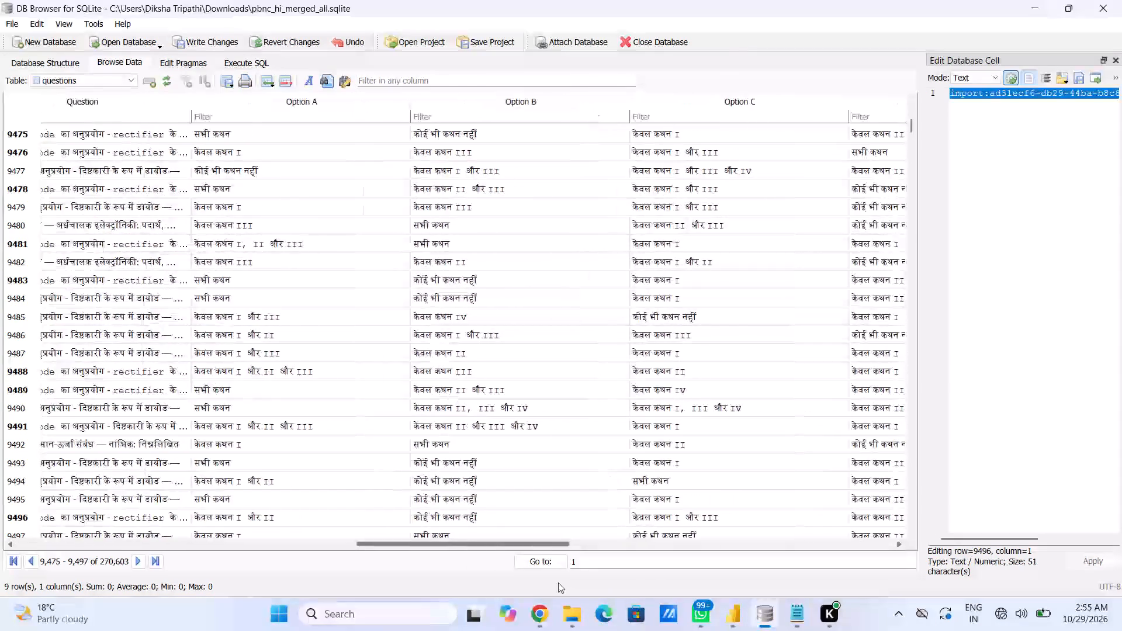
drag(558, 583, 500, 599)
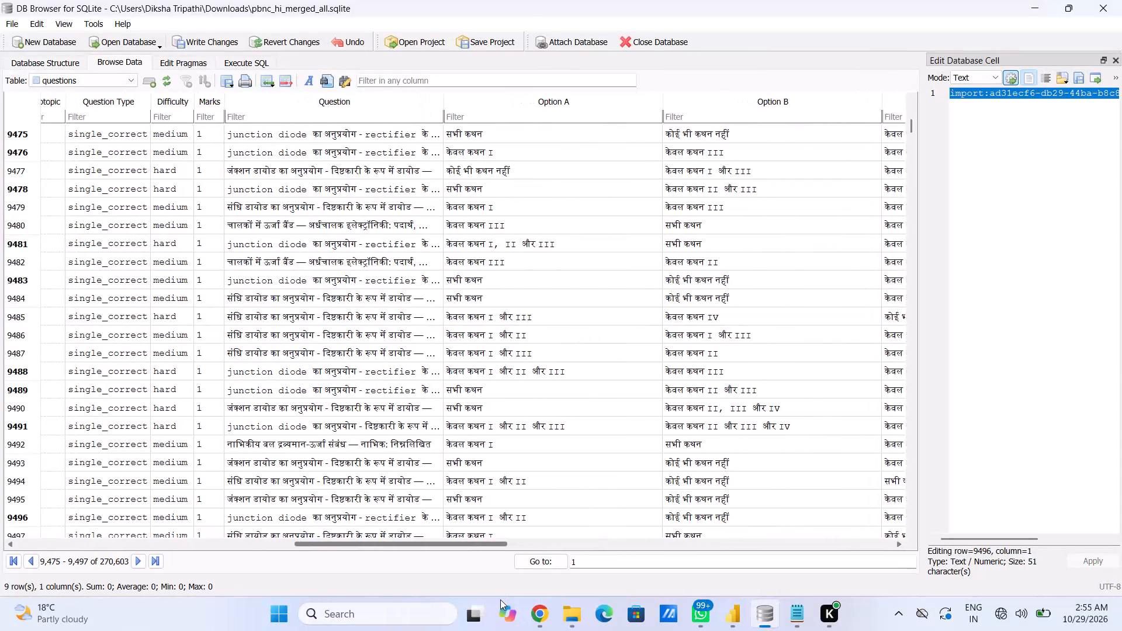
drag(500, 599, 545, 601)
scroll(147, 346, down, 1)
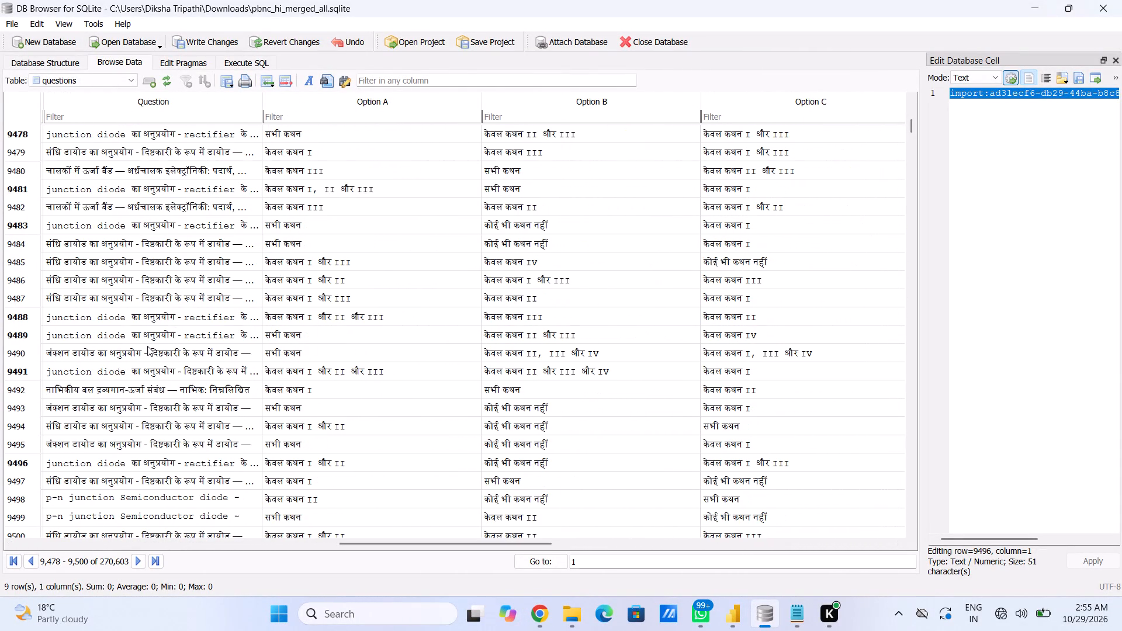
scroll(147, 346, down, 4)
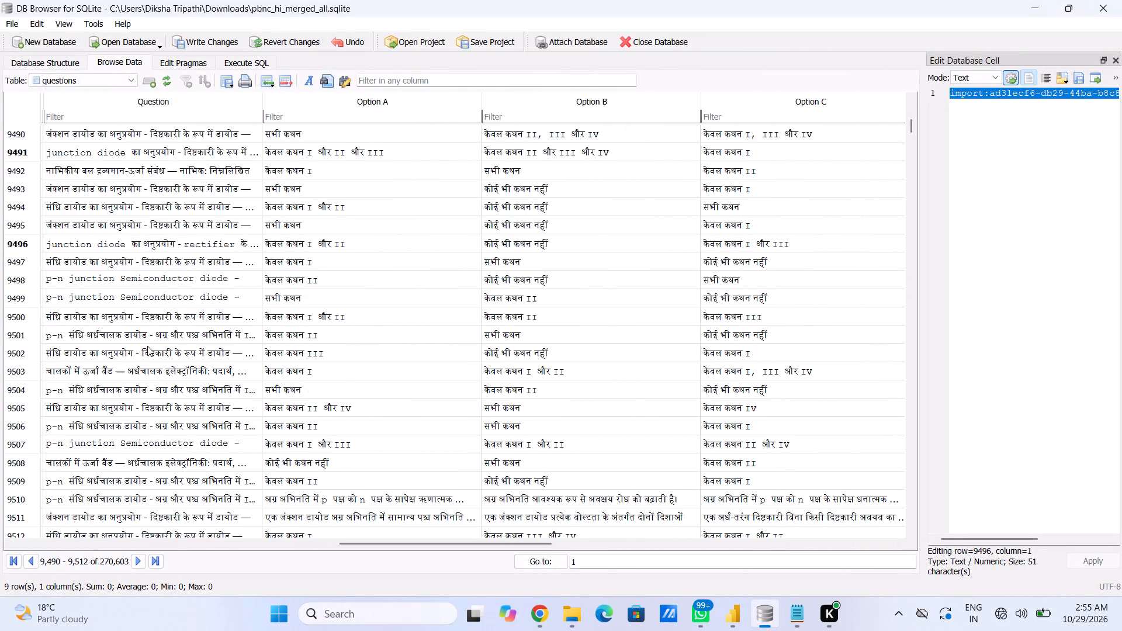
scroll(147, 346, down, 2)
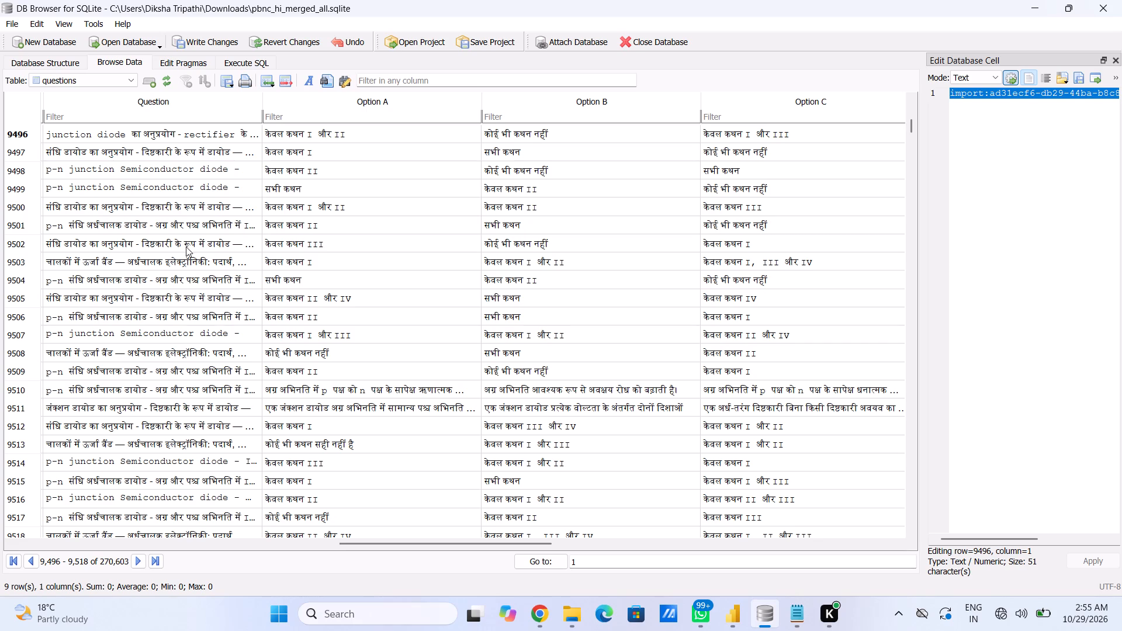
click(30, 532)
scroll(281, 334, down, 3)
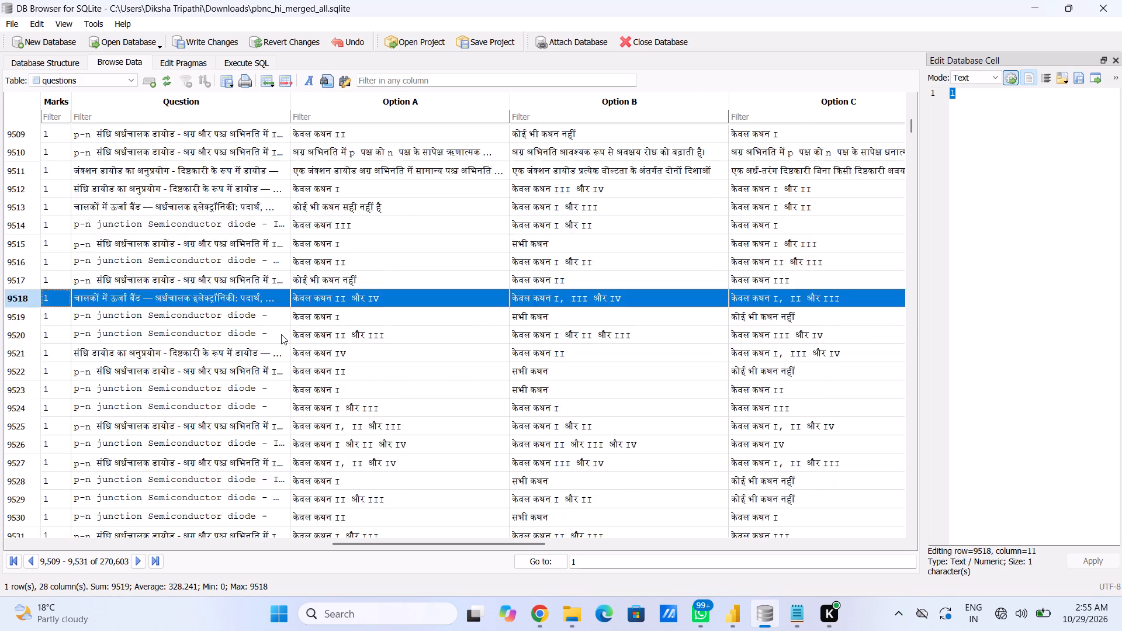
scroll(281, 334, down, 4)
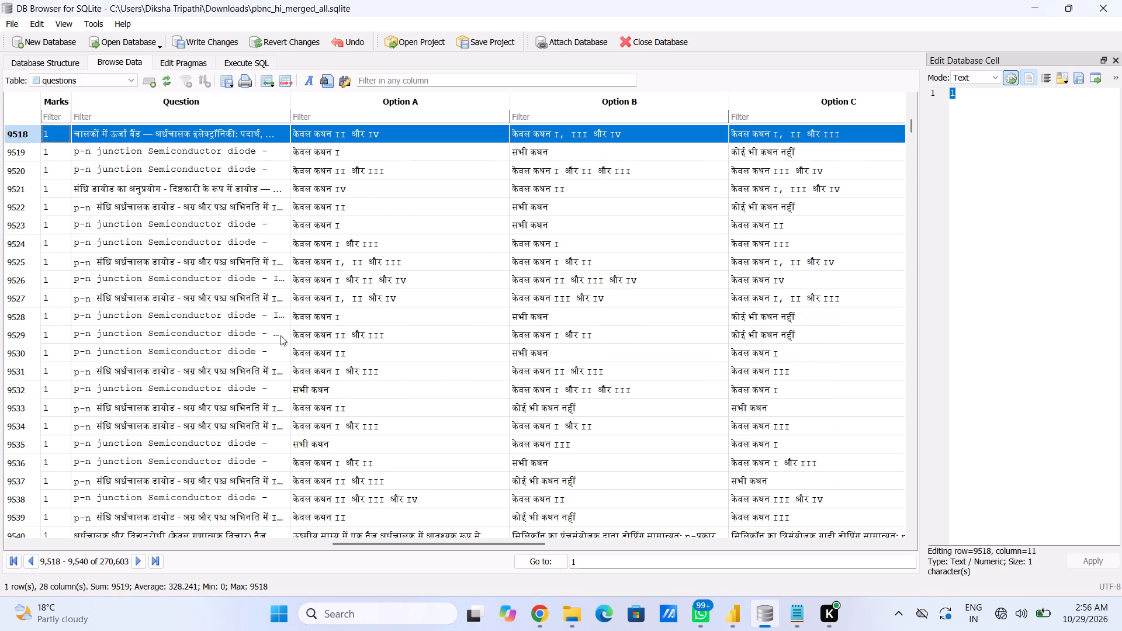
click(27, 531)
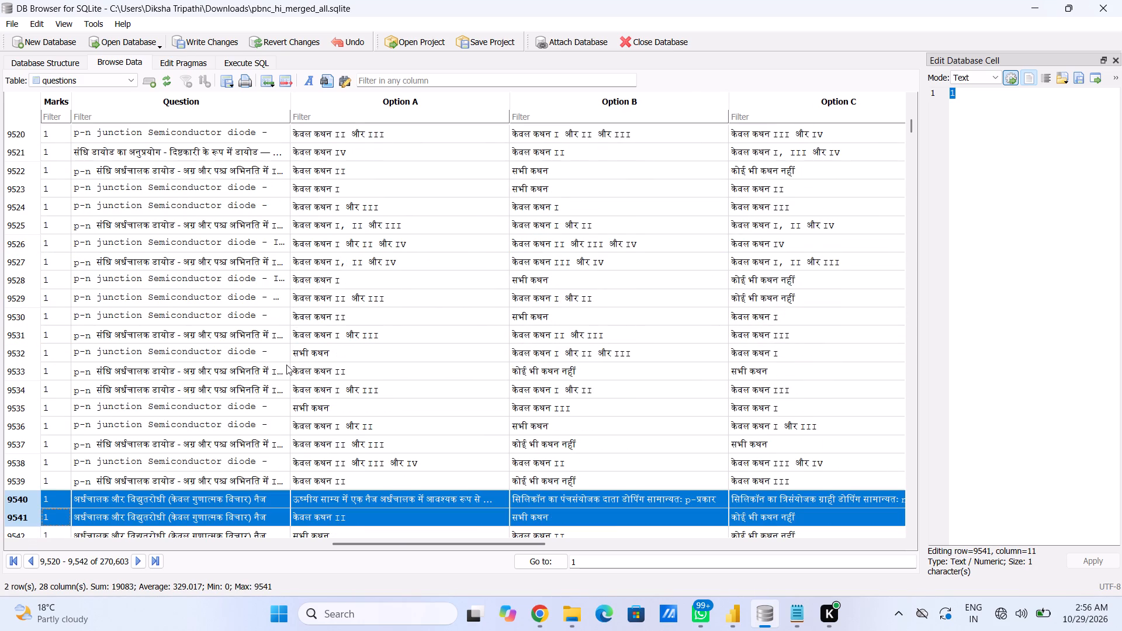
click(27, 495)
scroll(404, 336, down, 2)
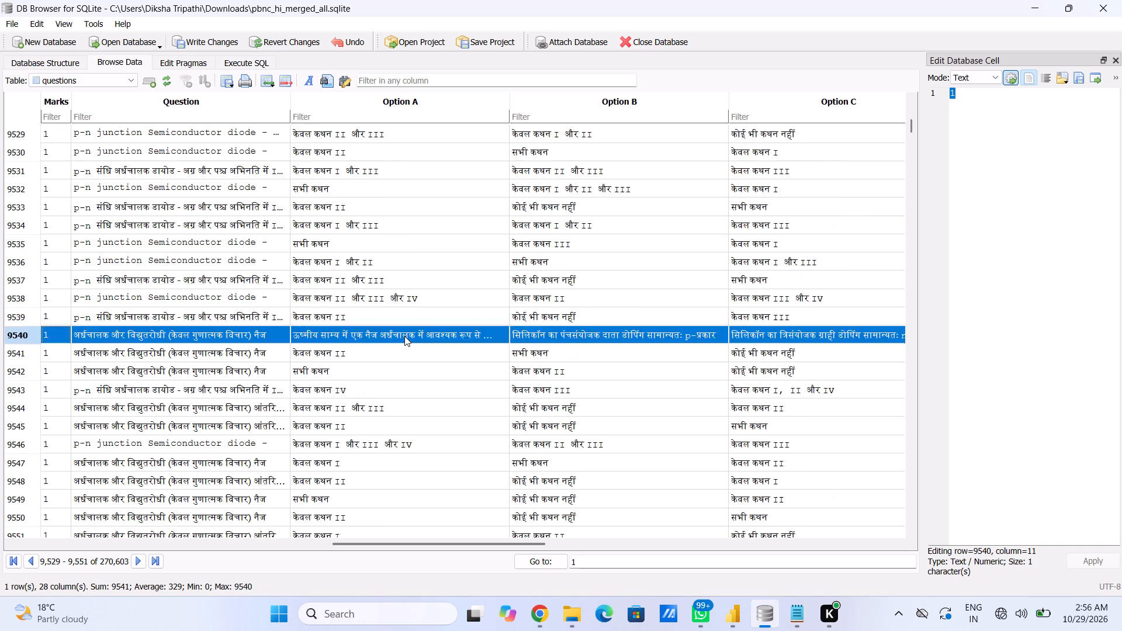
scroll(404, 336, down, 5)
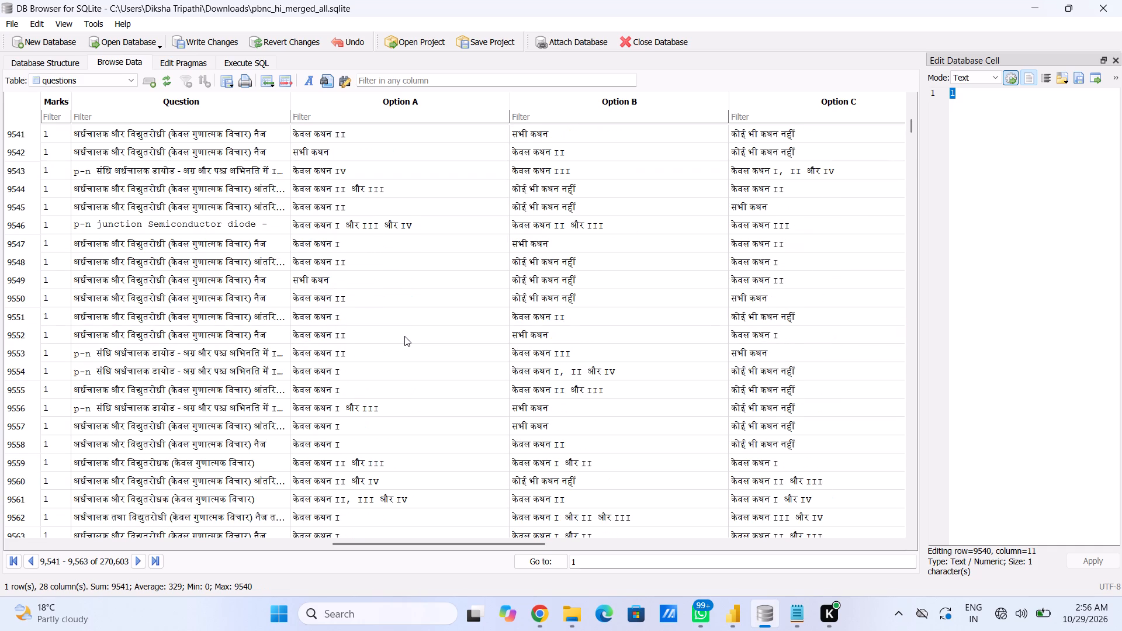
scroll(404, 336, up, 1)
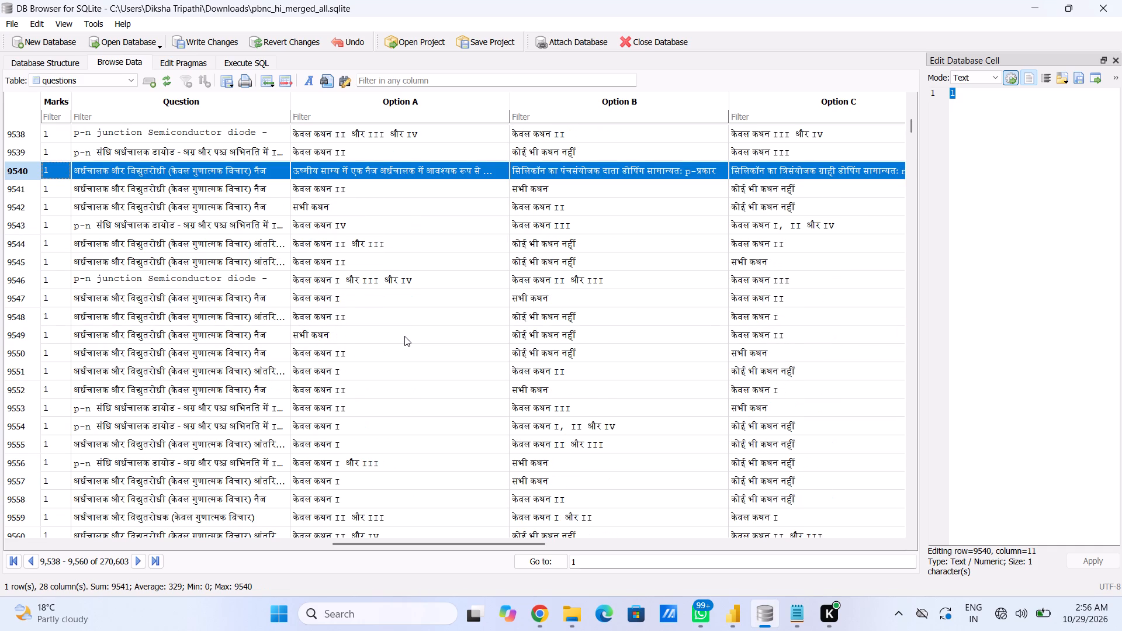
scroll(229, 417, up, 2)
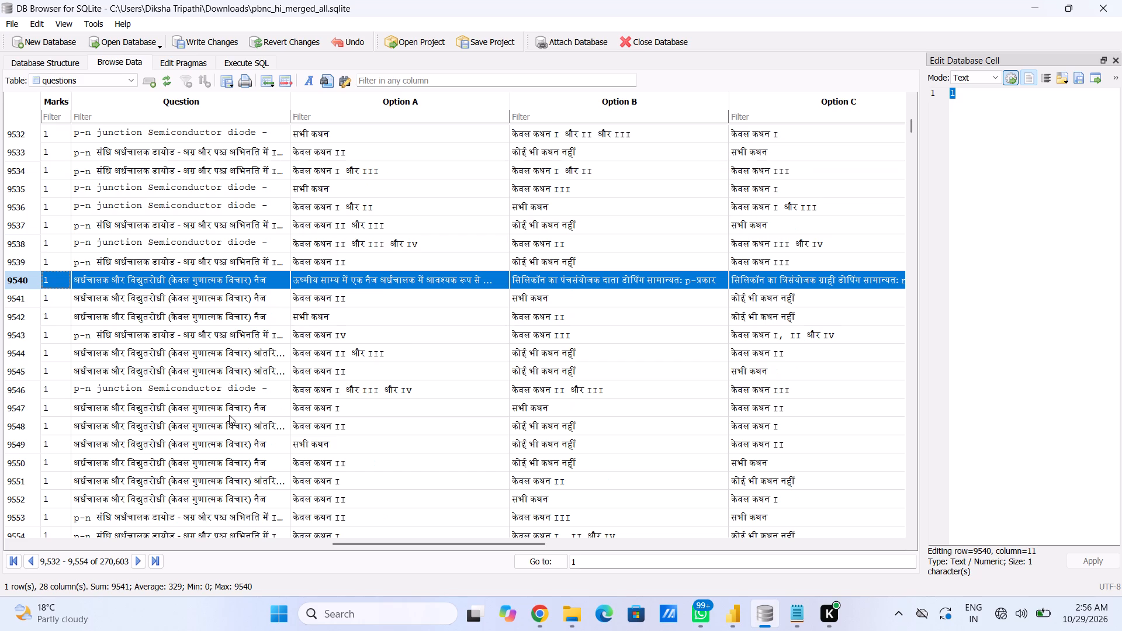
scroll(229, 414, up, 4)
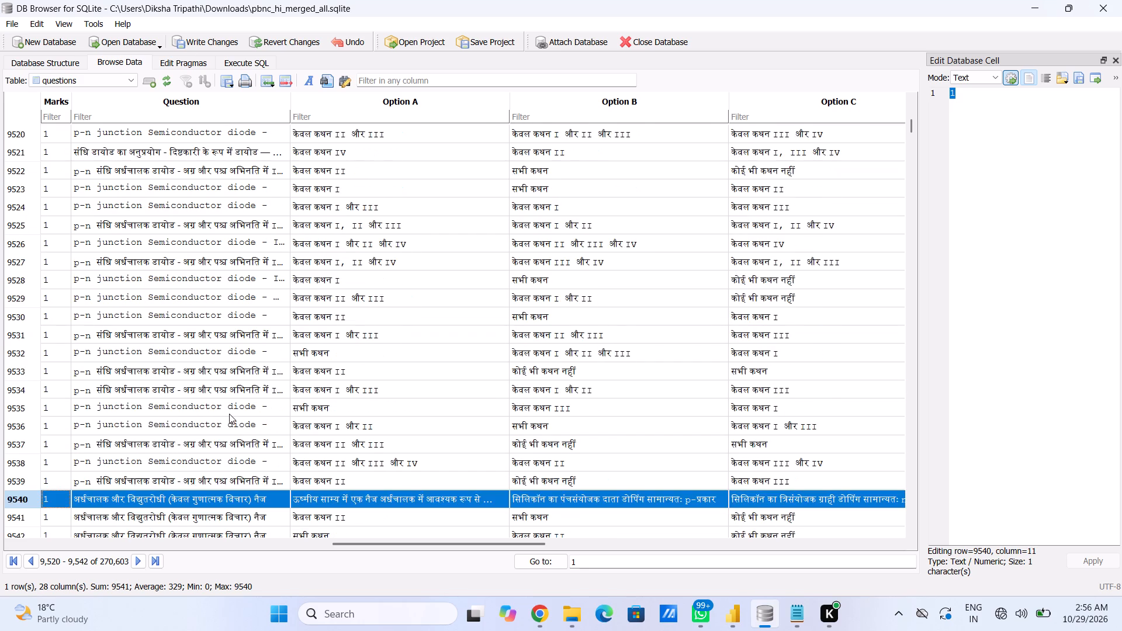
scroll(229, 414, up, 7)
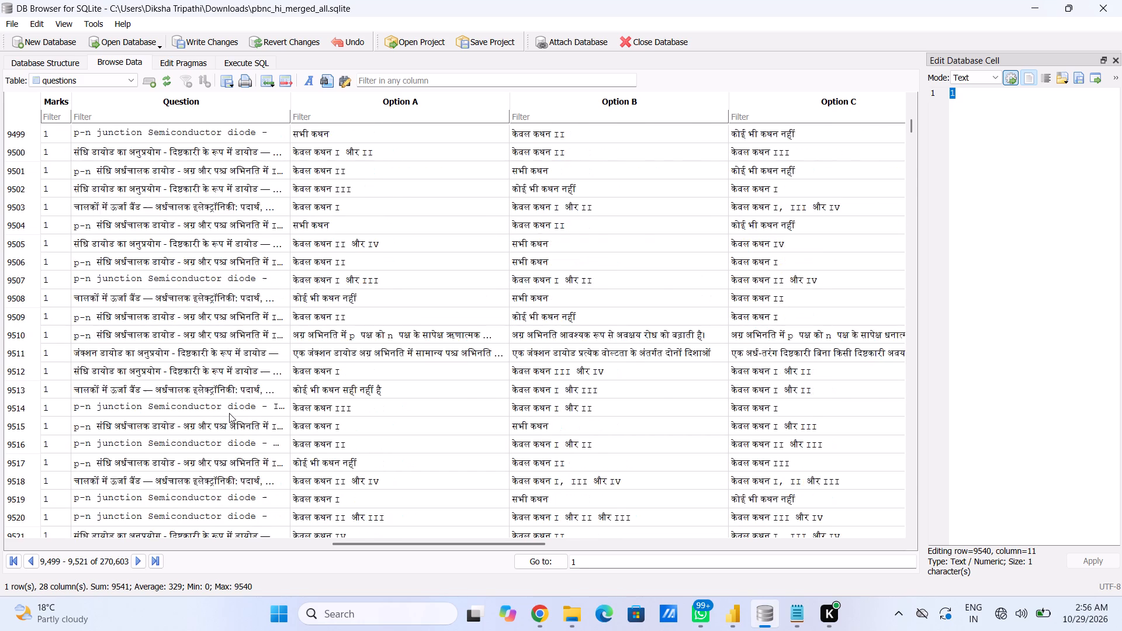
scroll(229, 413, up, 2)
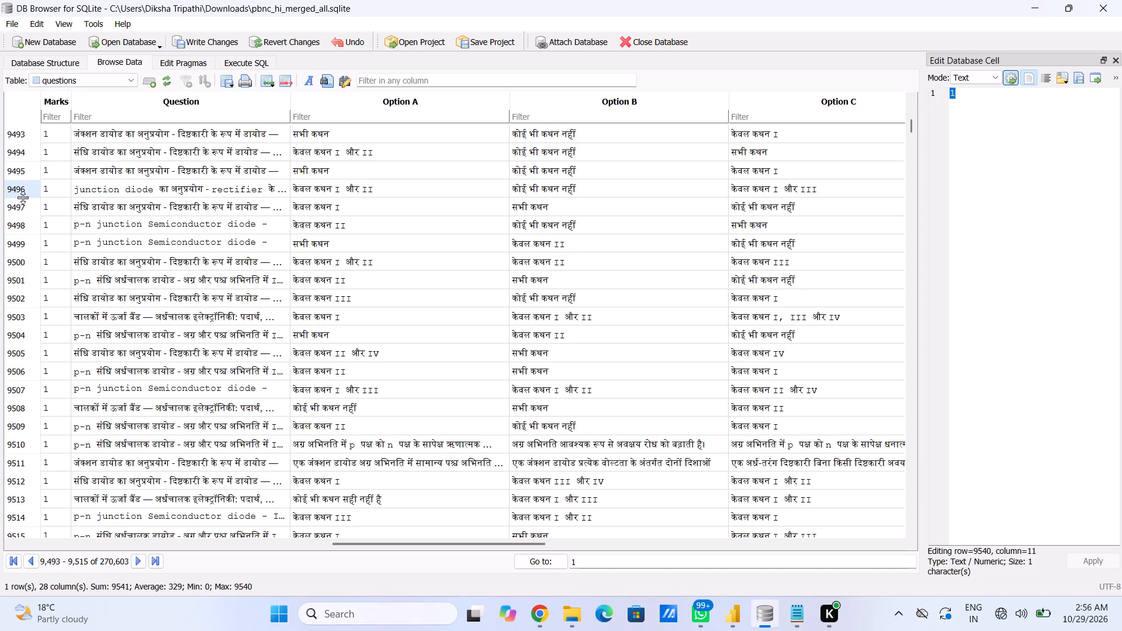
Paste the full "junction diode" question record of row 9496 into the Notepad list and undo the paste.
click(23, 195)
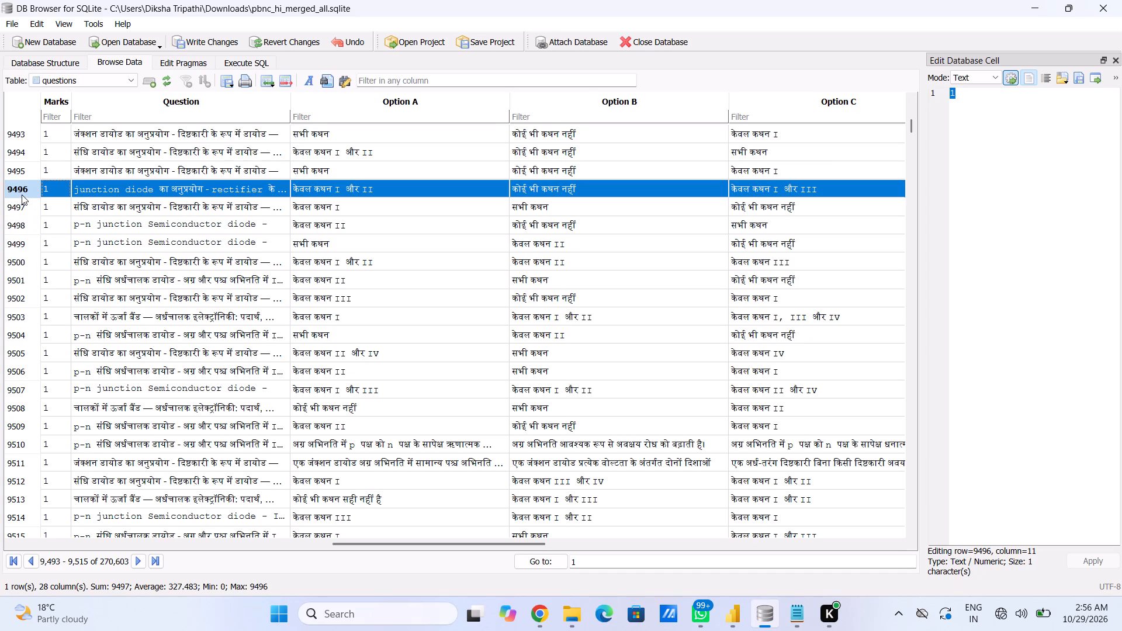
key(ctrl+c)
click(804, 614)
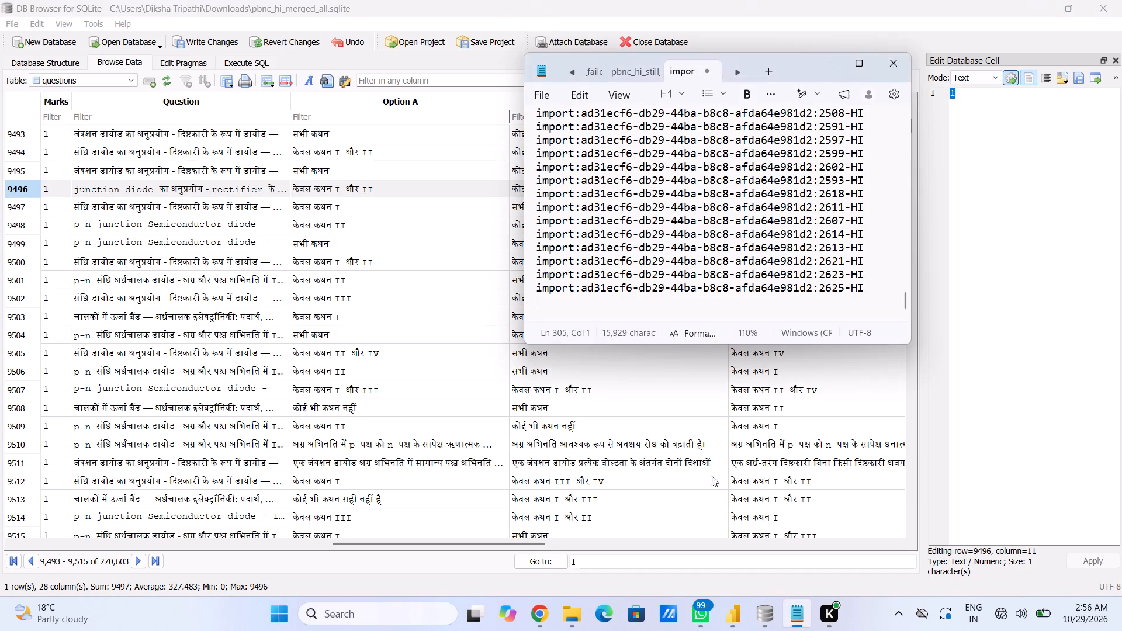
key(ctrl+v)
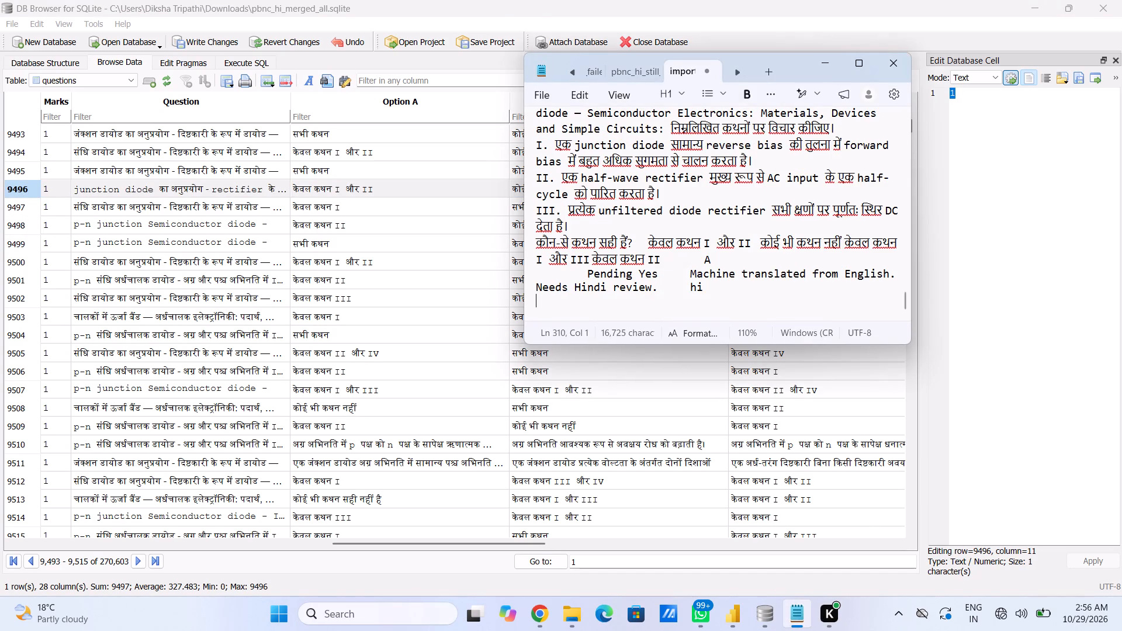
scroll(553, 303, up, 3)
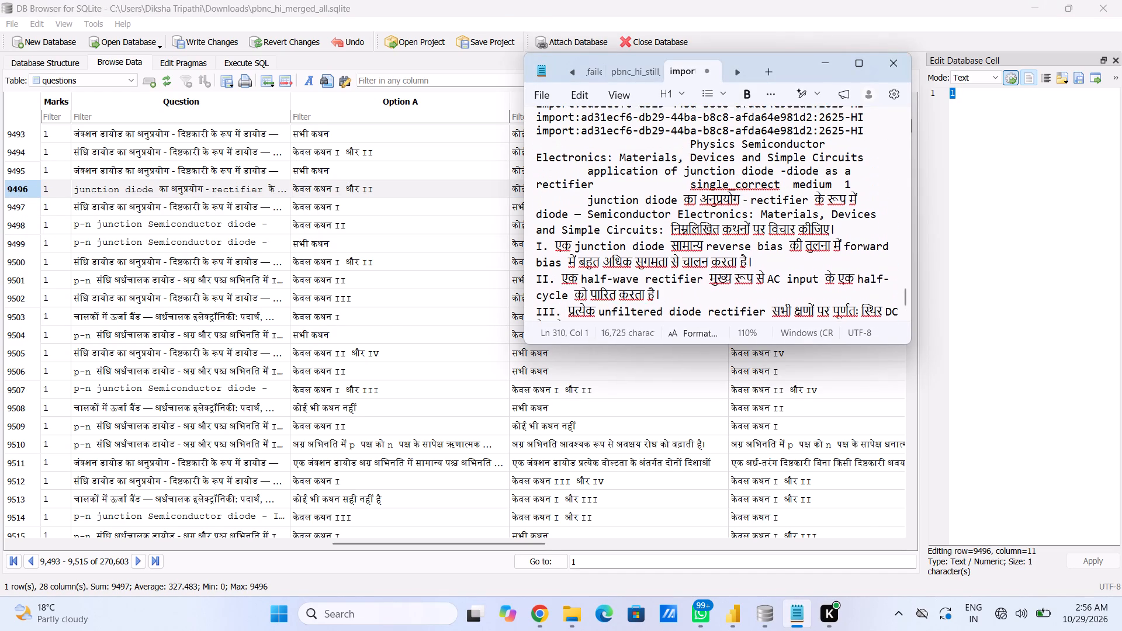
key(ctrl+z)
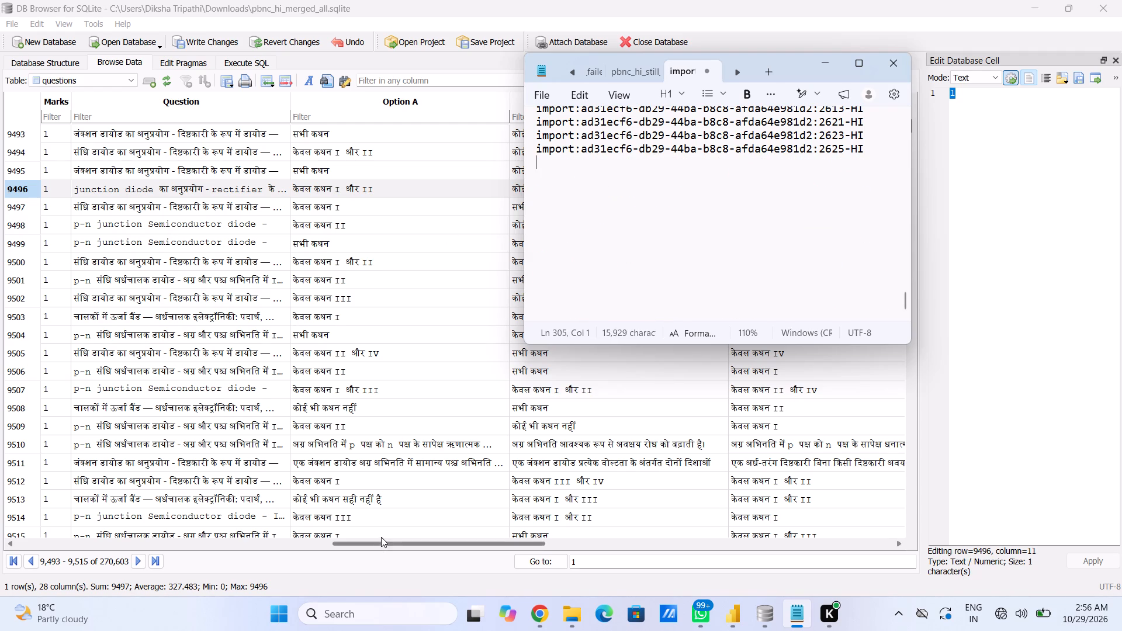
Copy the Question IDs of "p-n junction Semiconductor diode" rows 9498-9499, 9507, 9514, 9516, 9519-9520, 9523-9524, 9526, 9528-9530, 9532, 9535-9536, 9538 and 9546 into the Notepad list.
drag(381, 541, 183, 543)
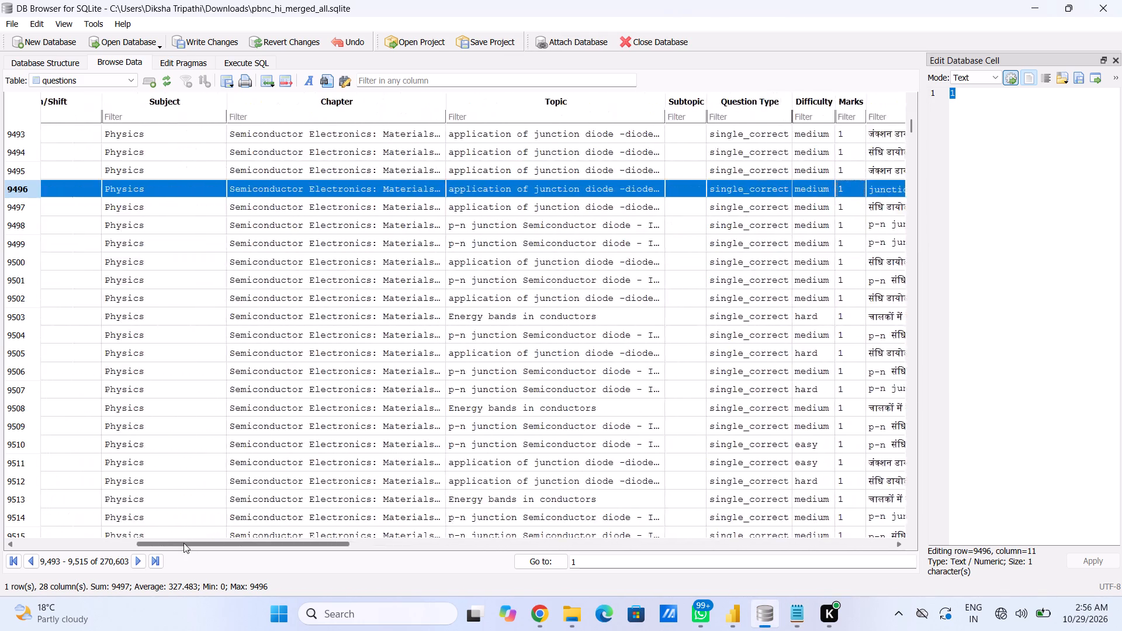
drag(183, 543, 30, 533)
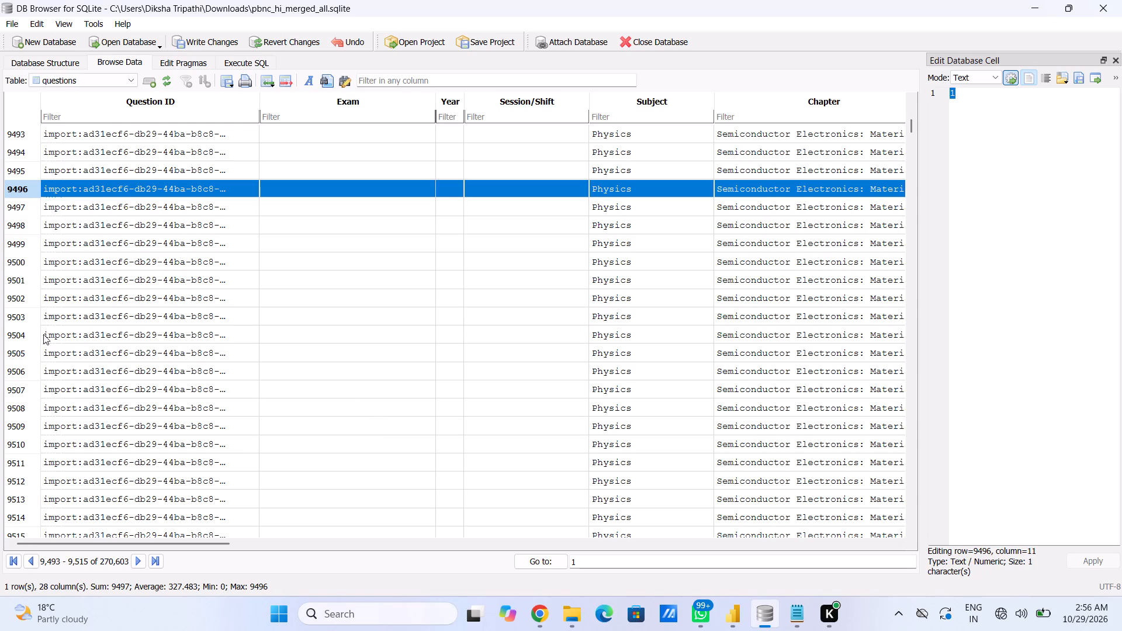
click(89, 227)
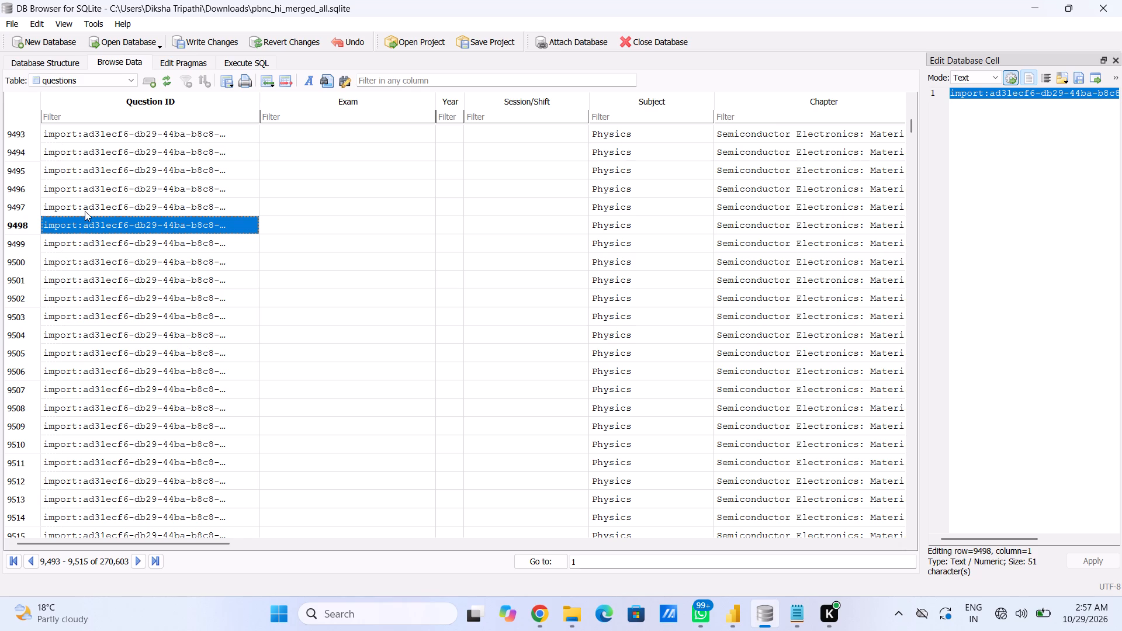
ctrl+click(55, 242)
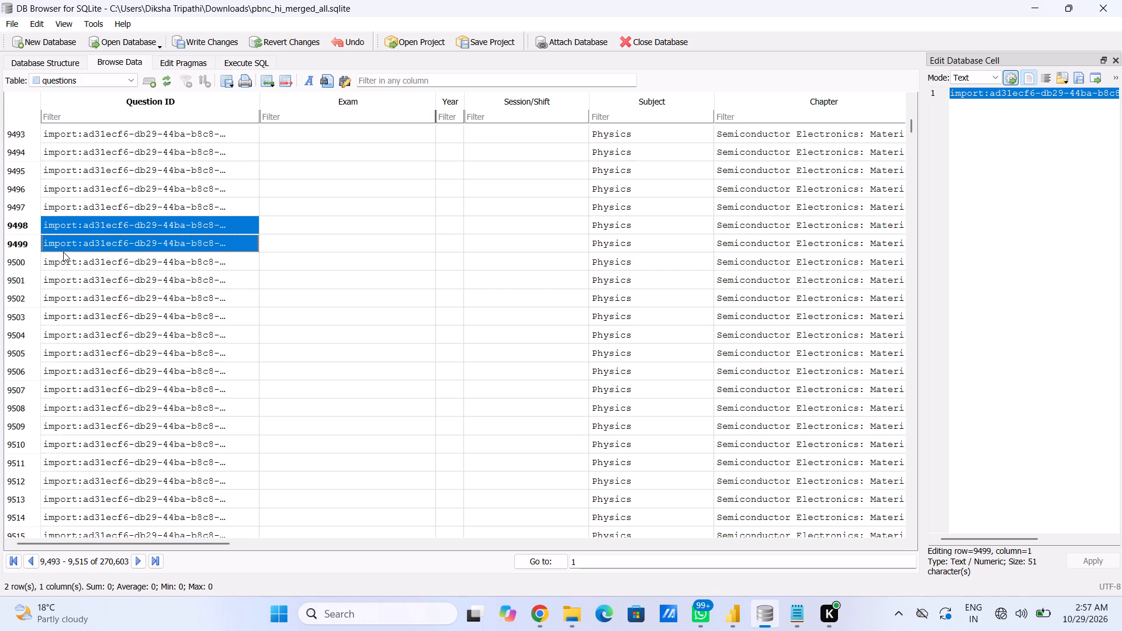
ctrl+click(61, 386)
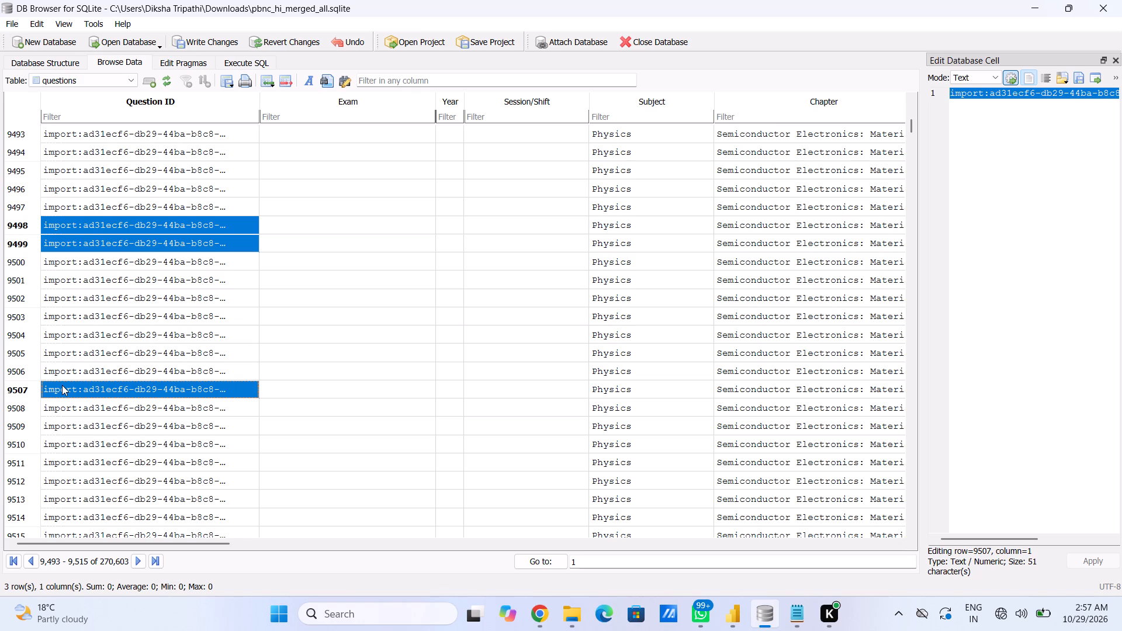
ctrl+click(54, 514)
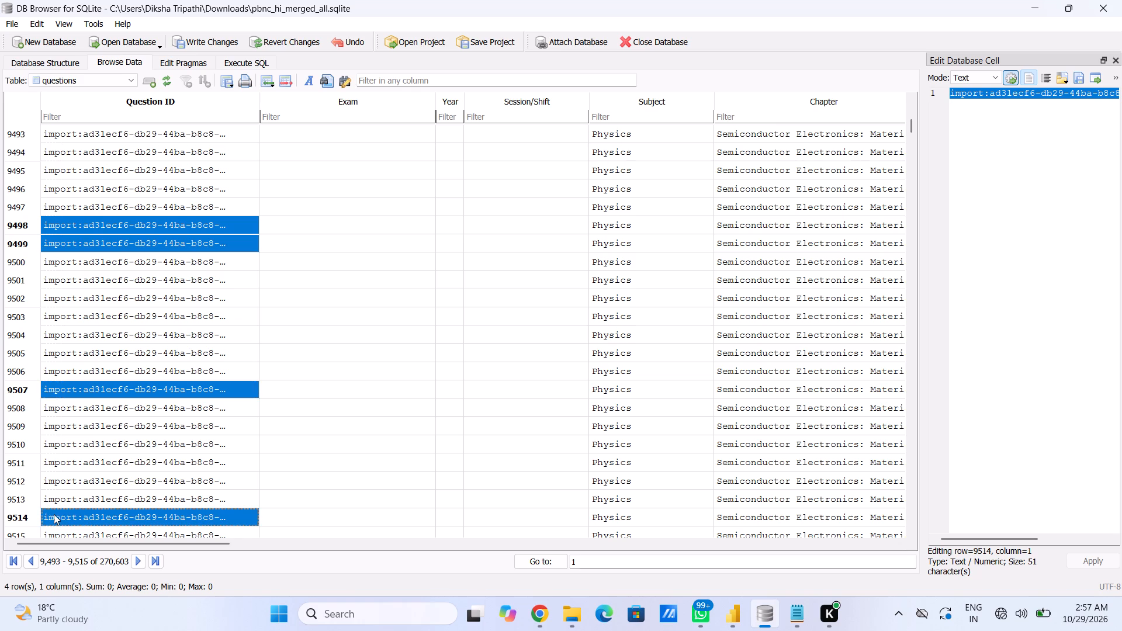
ctrl+scroll(89, 394, down, 2)
ctrl+scroll(89, 395, up, 2)
ctrl+scroll(89, 395, down, 1)
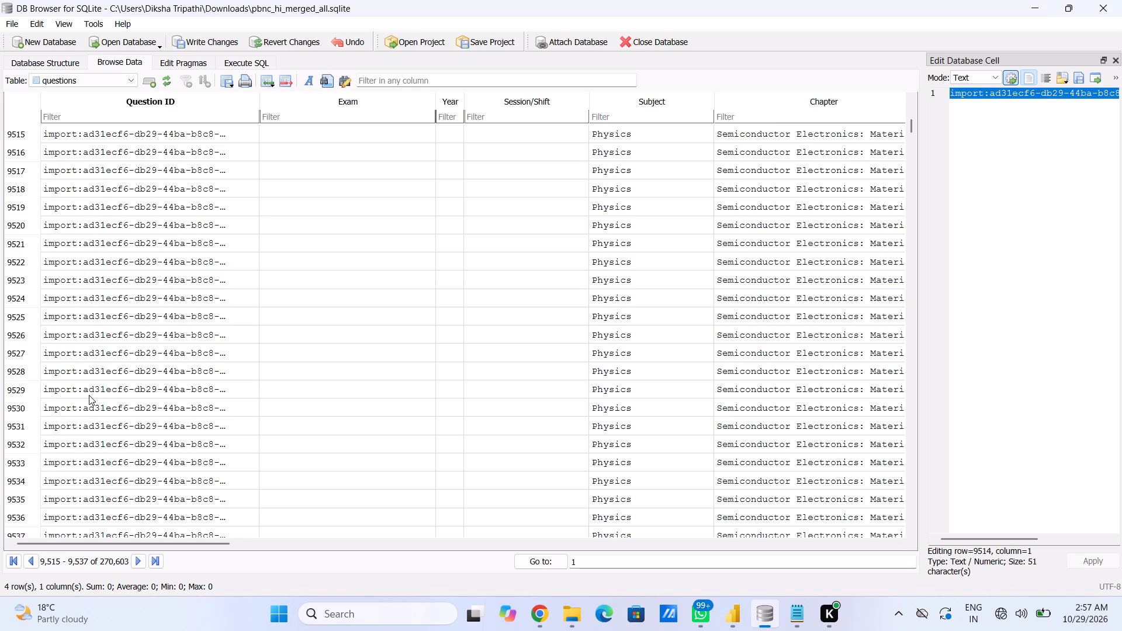
ctrl+scroll(89, 395, up, 1)
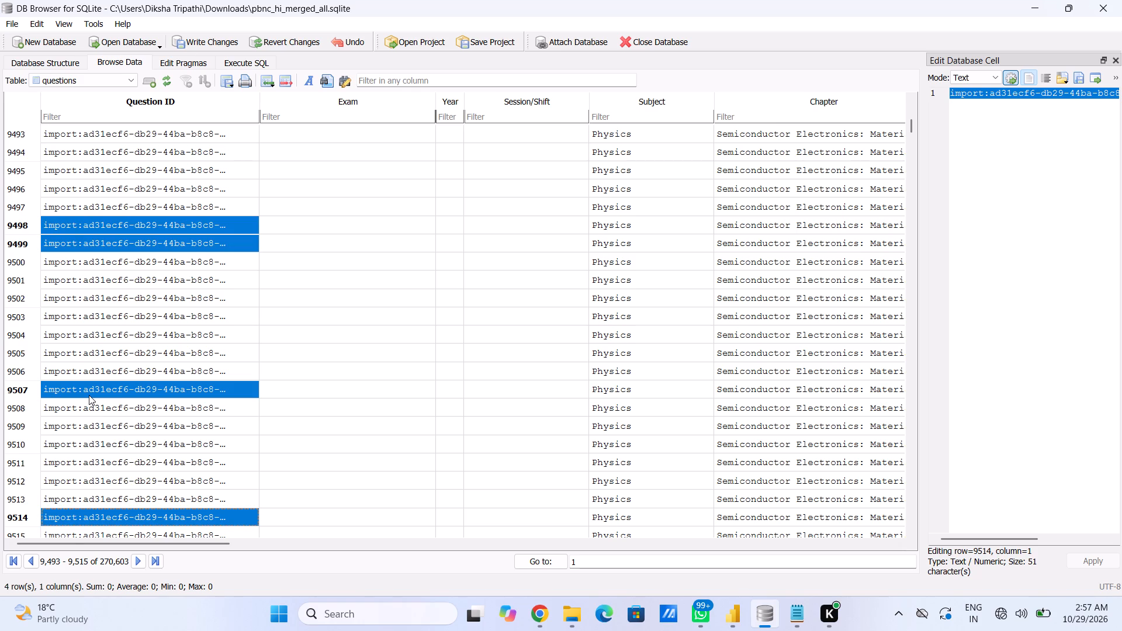
ctrl+scroll(89, 395, down, 1)
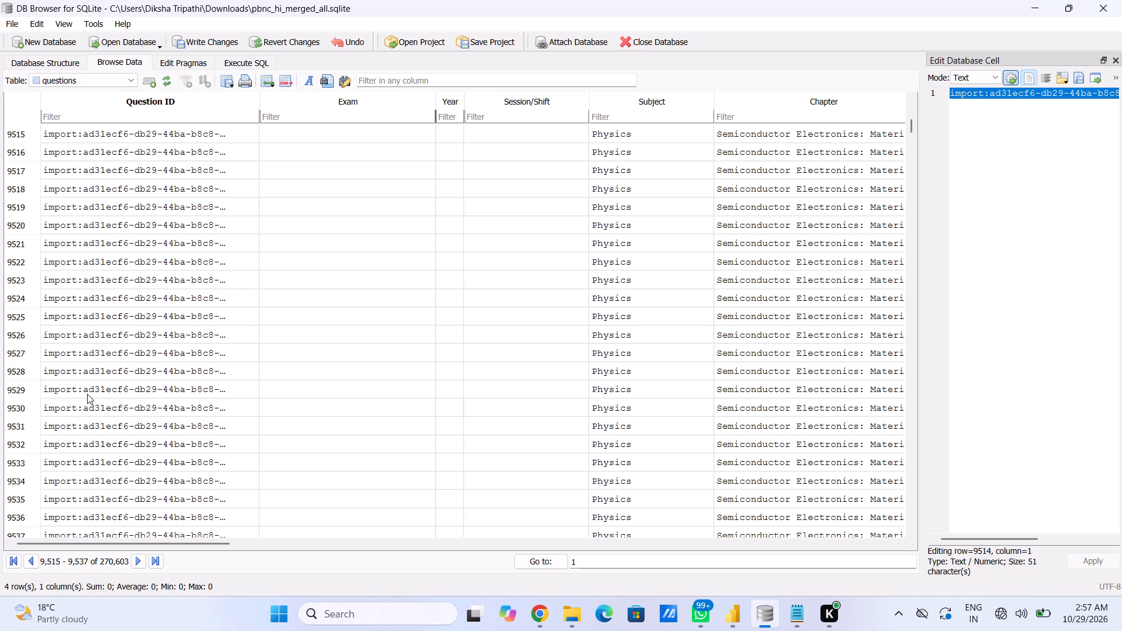
ctrl+scroll(87, 394, up, 1)
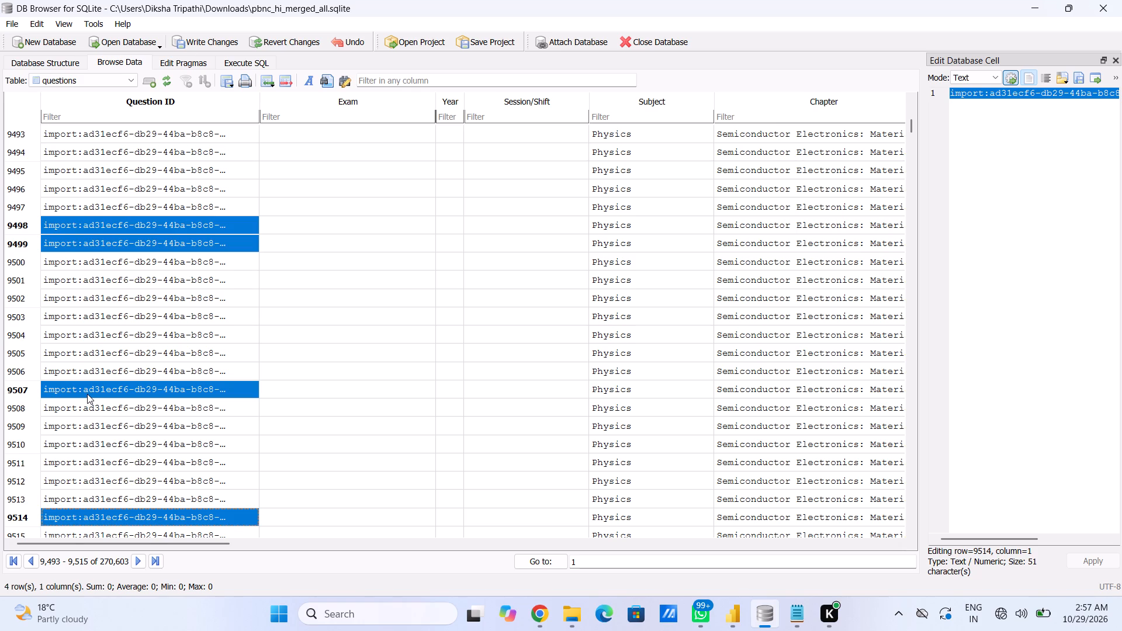
ctrl+scroll(87, 394, down, 1)
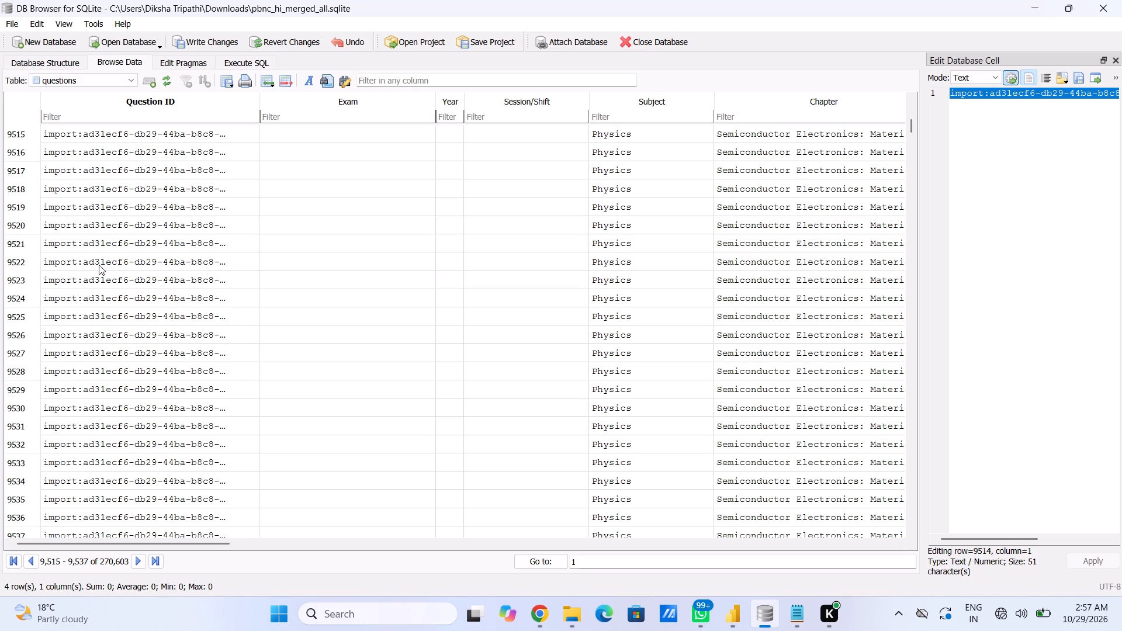
ctrl+click(75, 150)
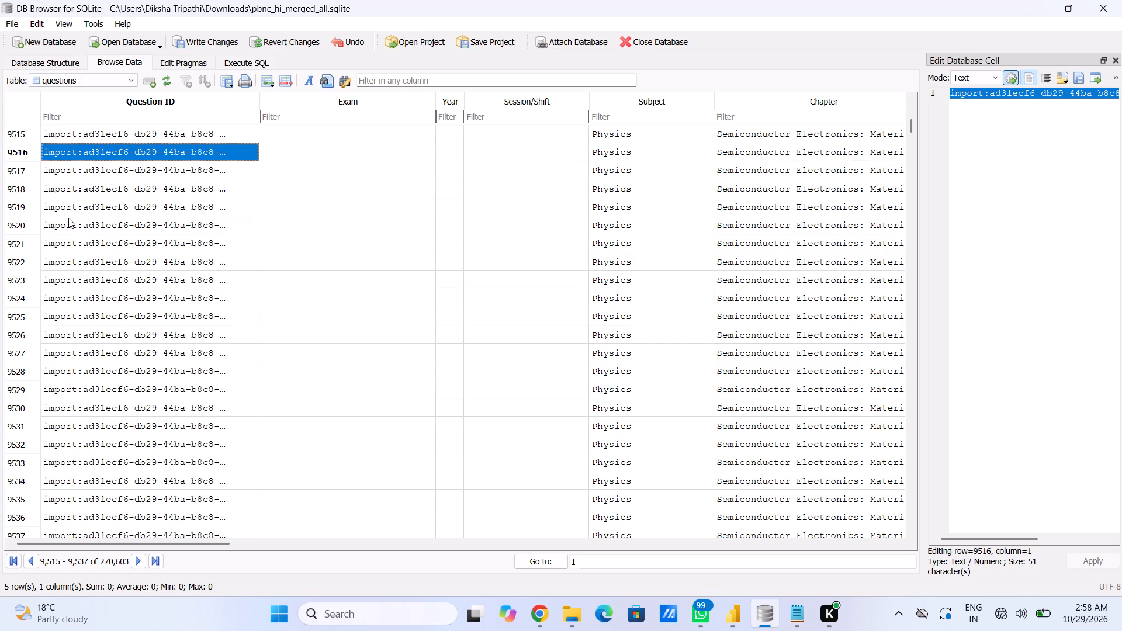
ctrl+click(64, 207)
ctrl+click(64, 220)
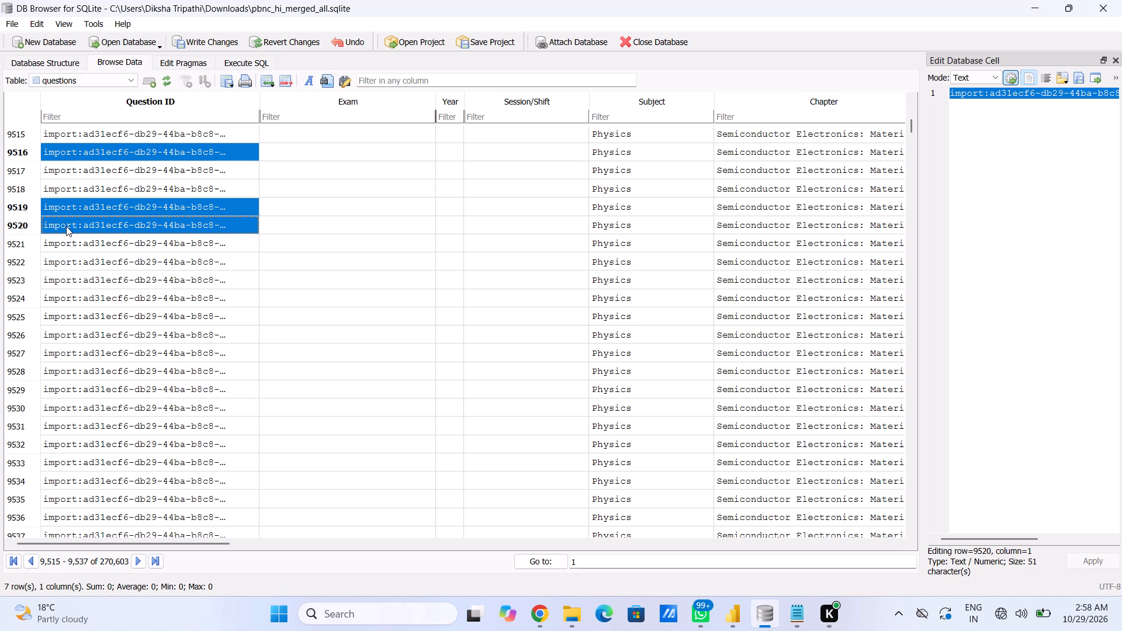
ctrl+click(67, 277)
ctrl+click(74, 297)
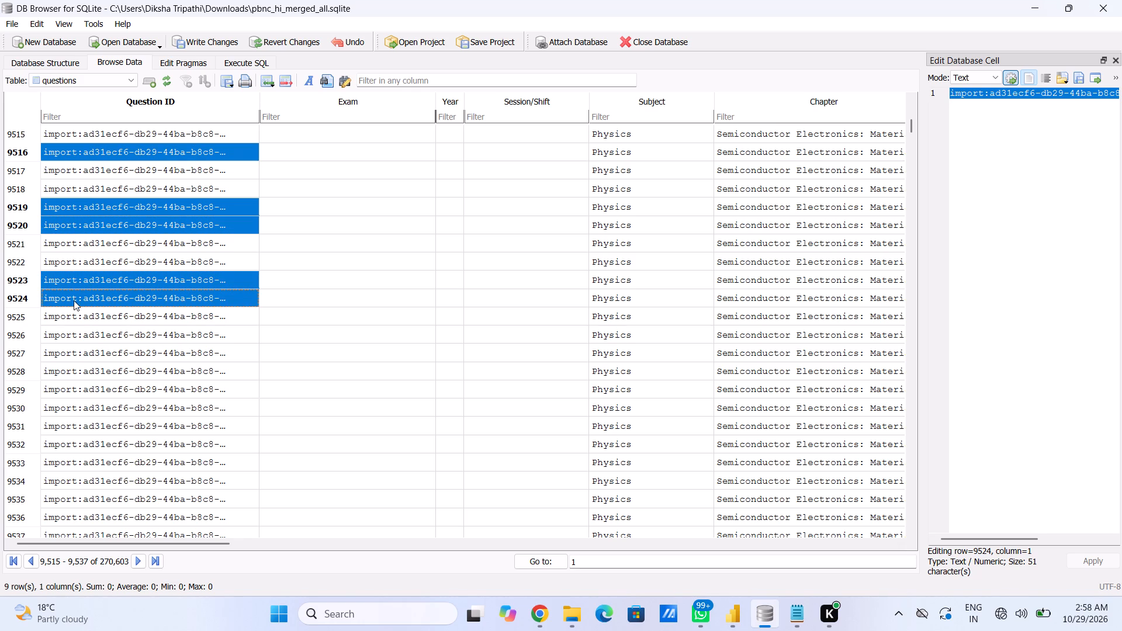
ctrl+click(60, 336)
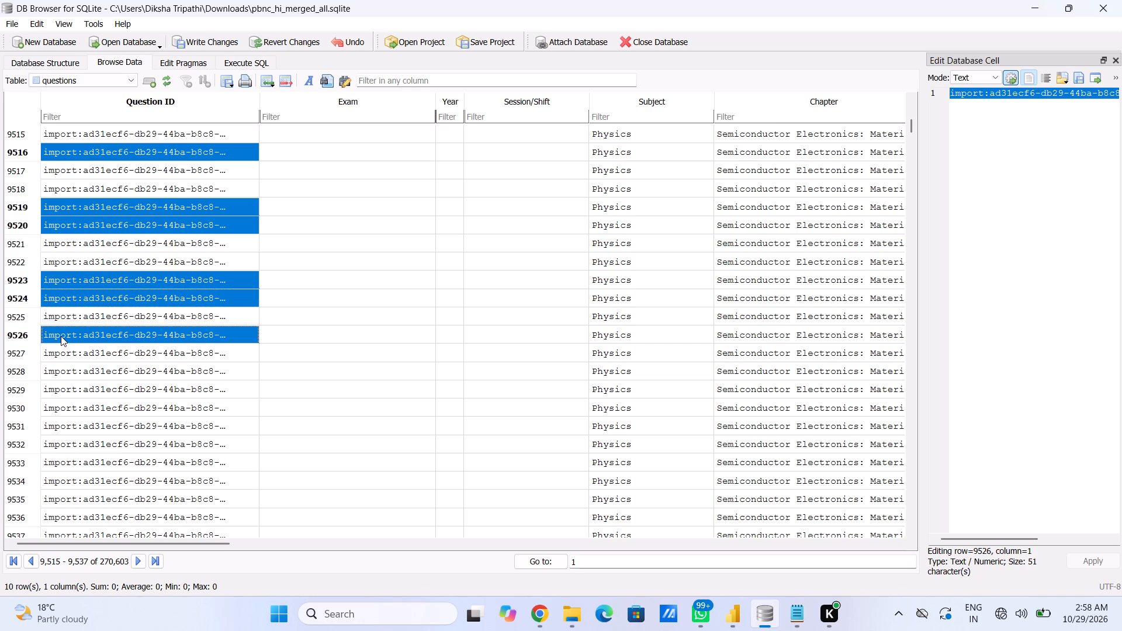
ctrl+click(61, 366)
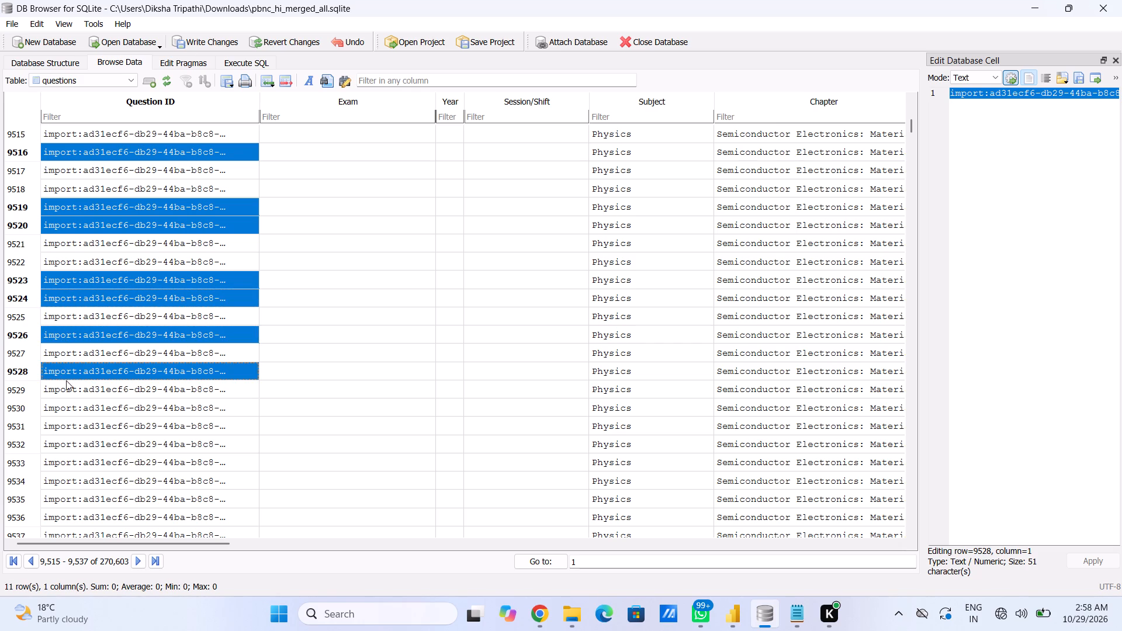
ctrl+click(67, 380)
ctrl+click(70, 403)
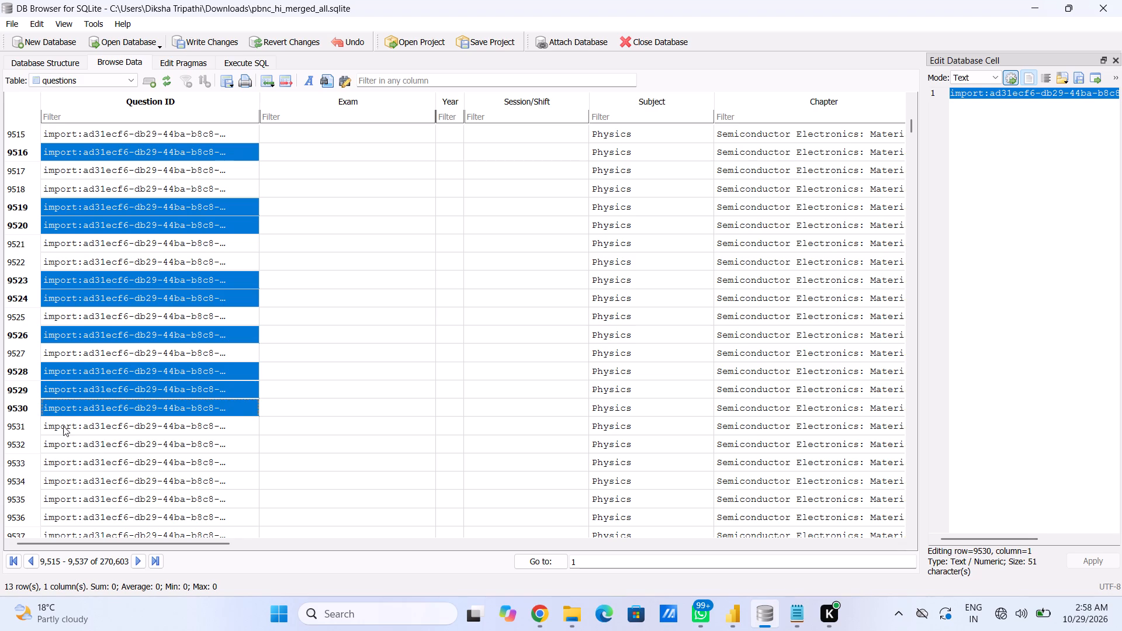
ctrl+click(60, 442)
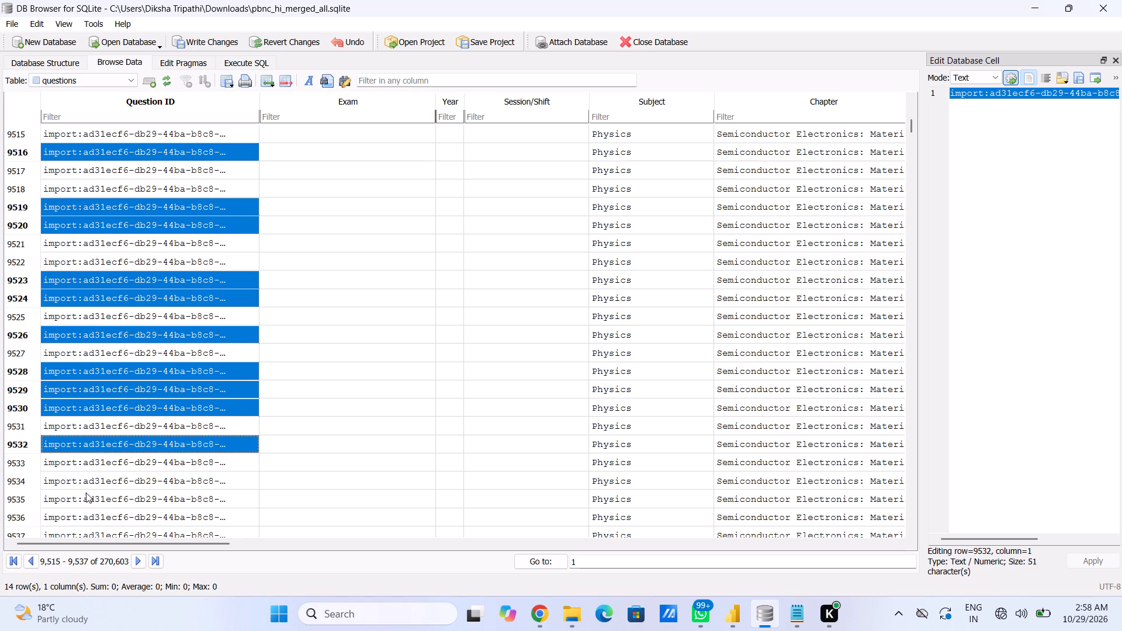
ctrl+click(71, 495)
ctrl+click(71, 515)
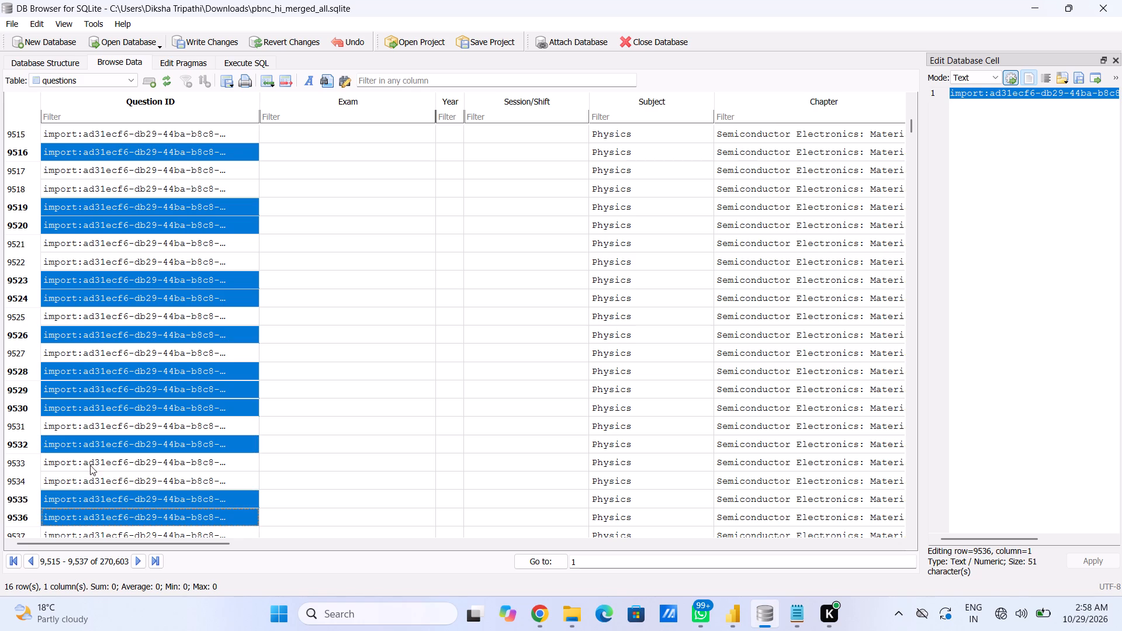
ctrl+scroll(92, 462, down, 1)
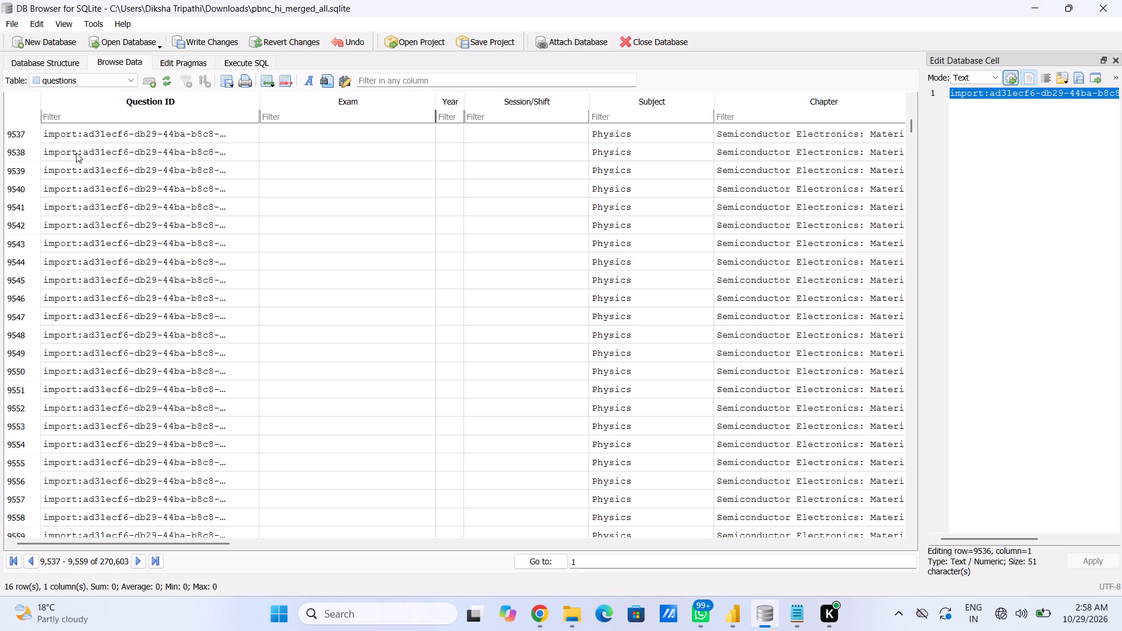
ctrl+click(76, 152)
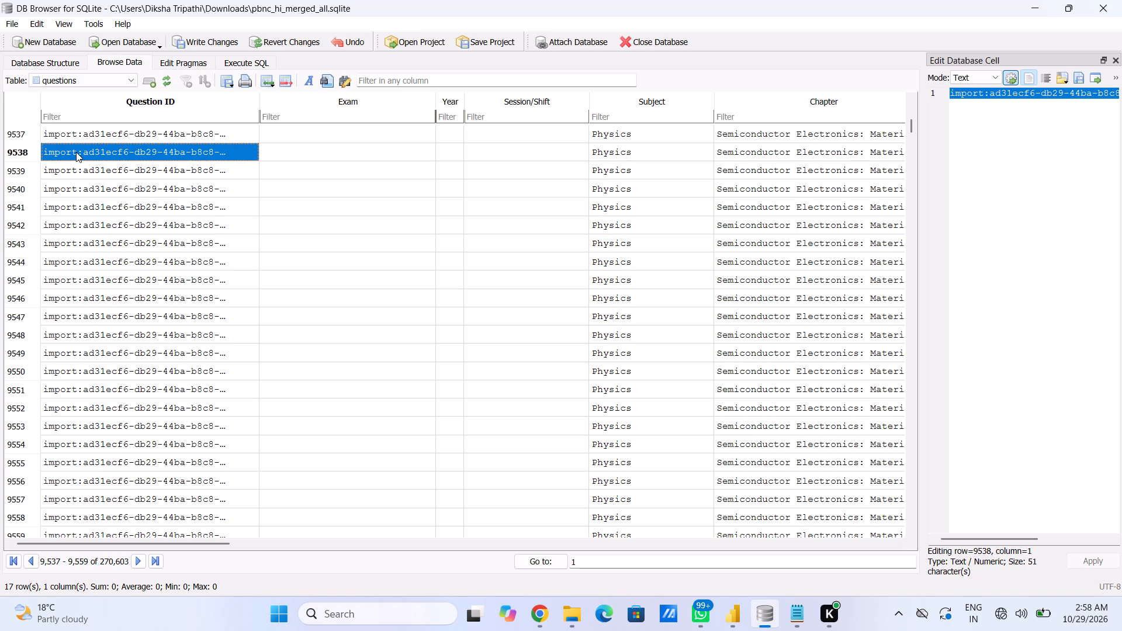
ctrl+click(93, 294)
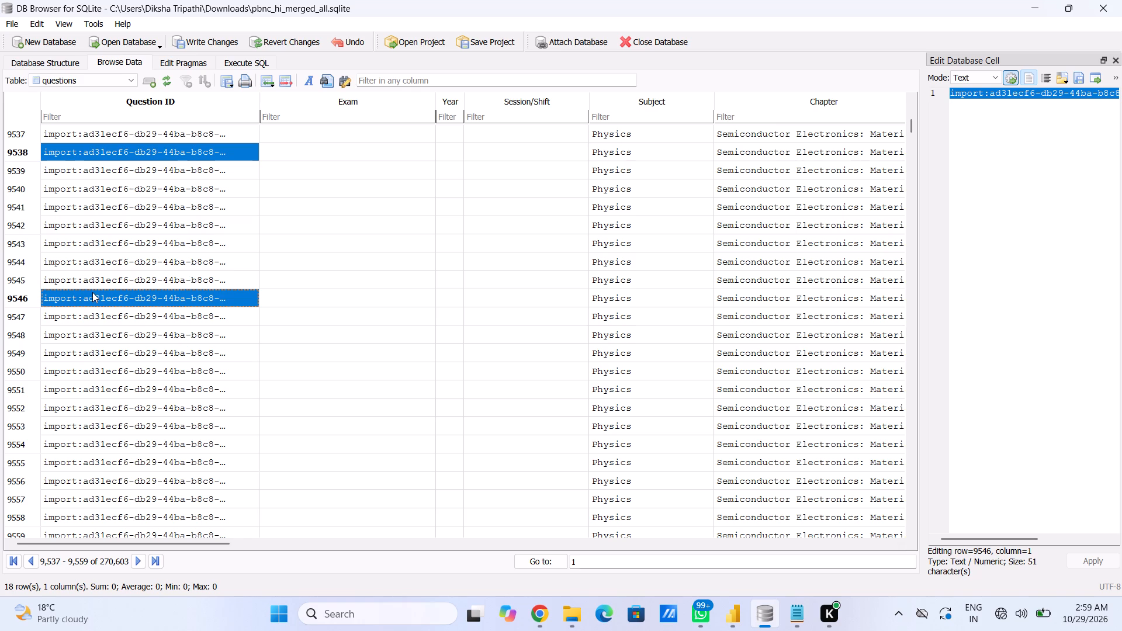
key(ctrl+c)
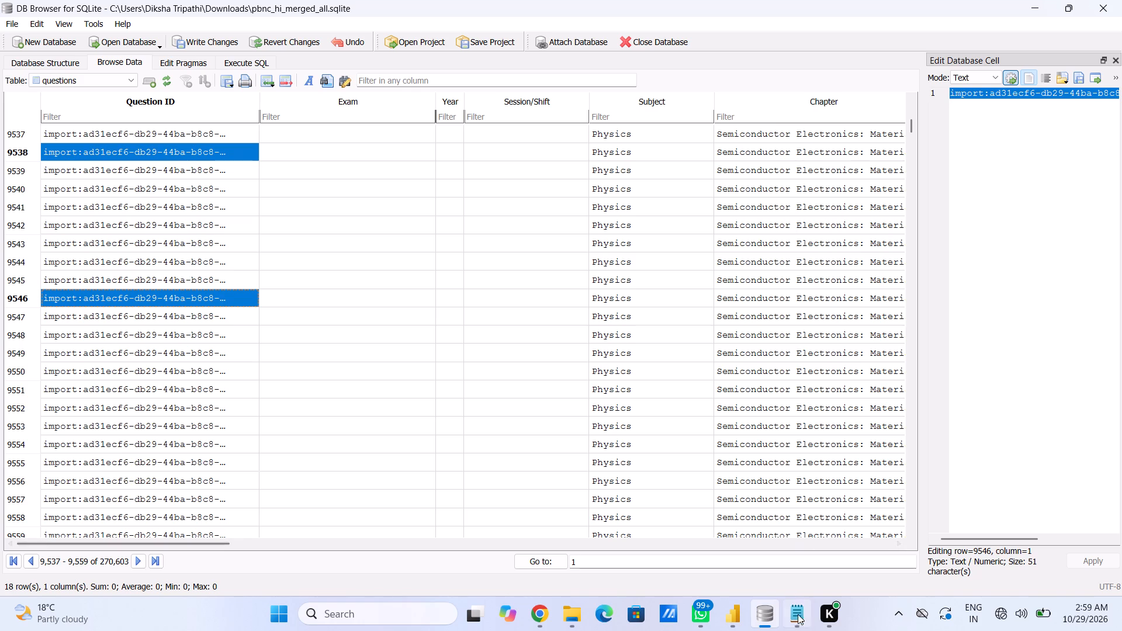
click(801, 620)
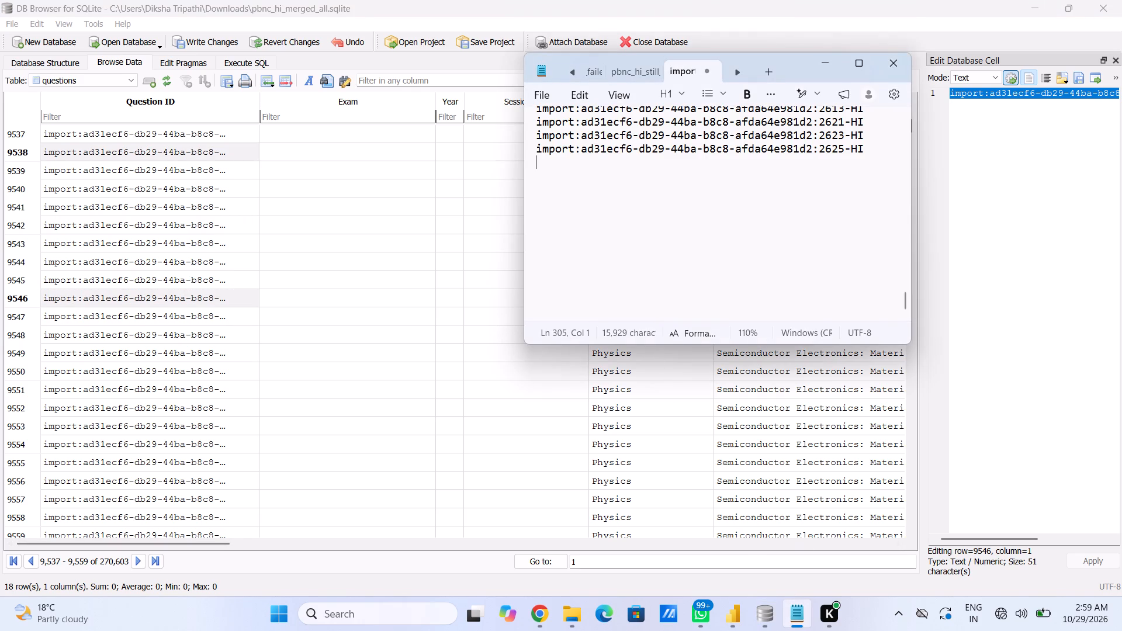
key(ctrl+v)
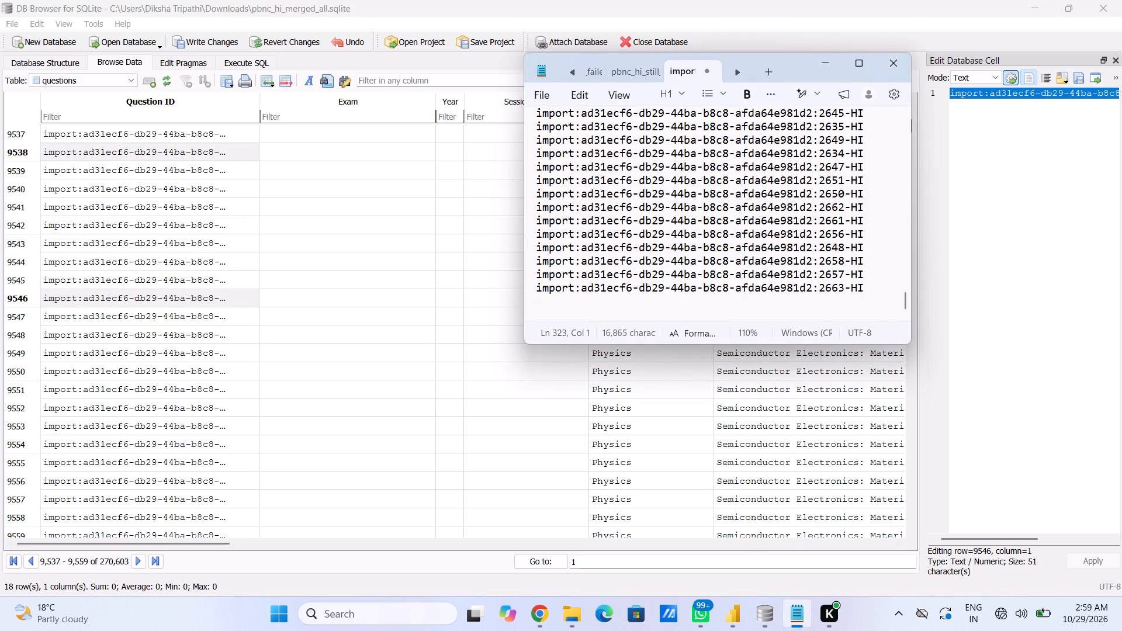
scroll(713, 291, up, 1)
scroll(752, 213, up, 1)
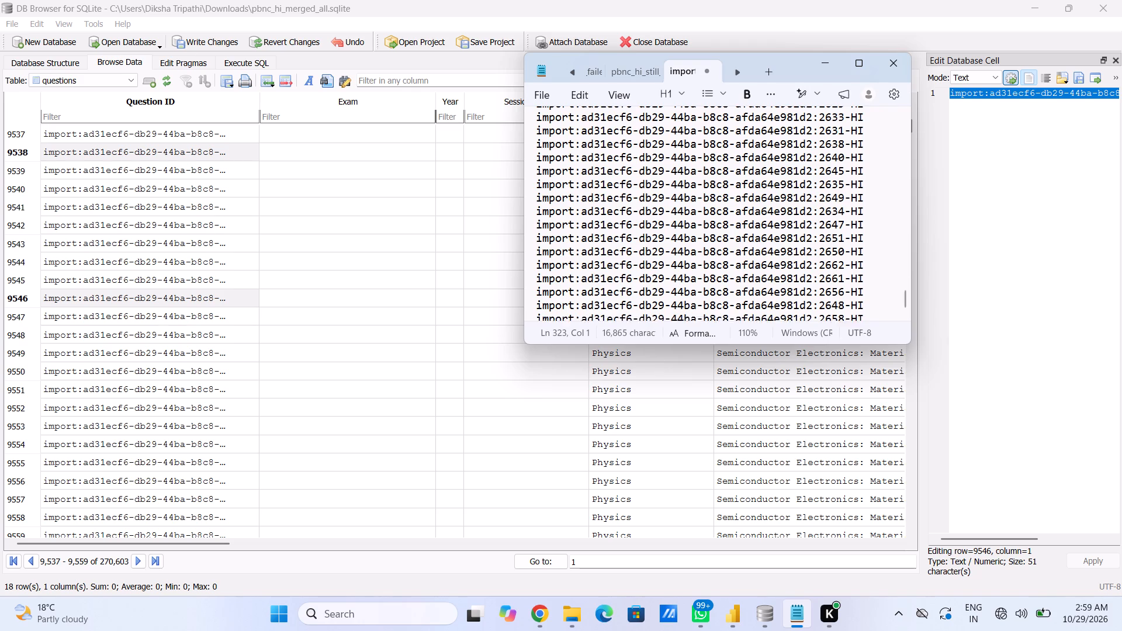
scroll(796, 180, down, 4)
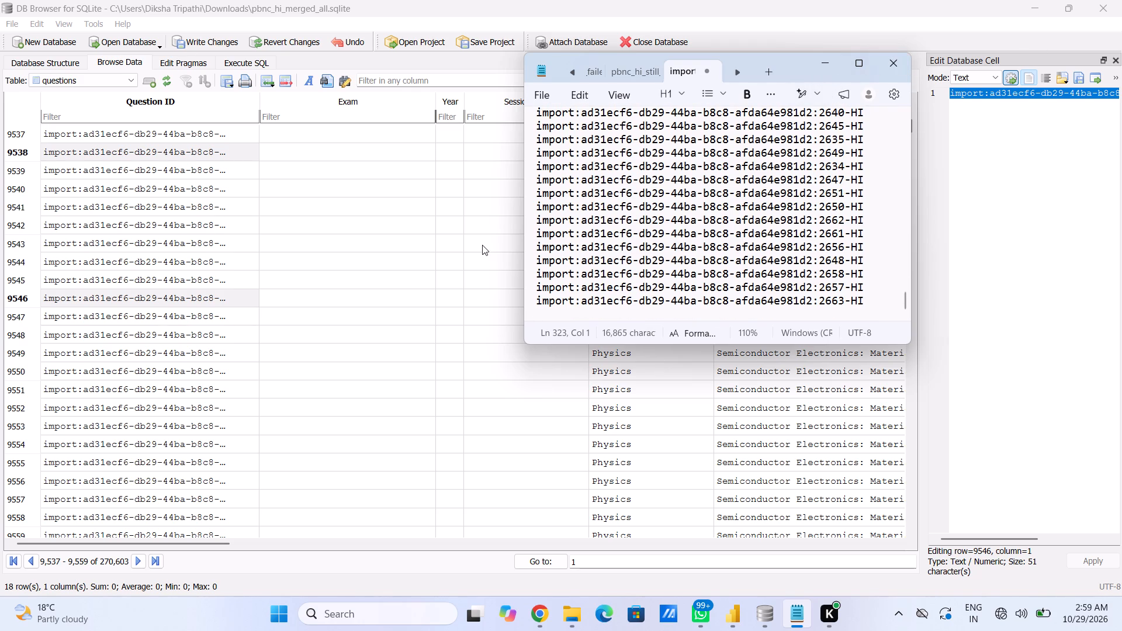
Re-examine the Question column from row 9559 back up to row 9483 for Hindi question texts that still contain English topic names.
drag(212, 543, 257, 543)
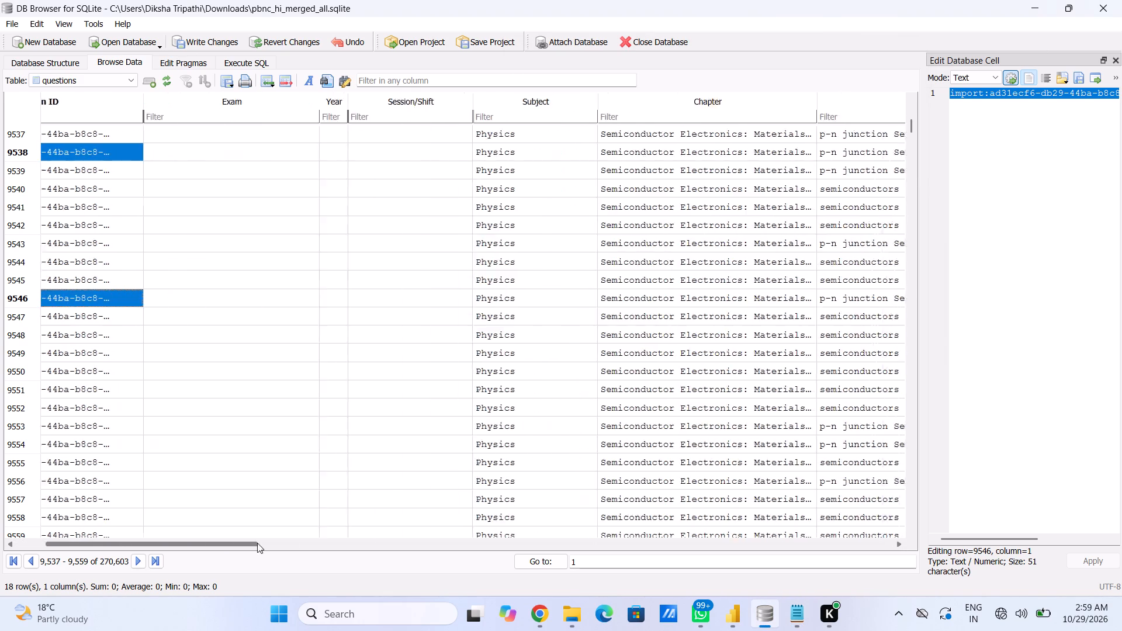
drag(257, 543, 490, 543)
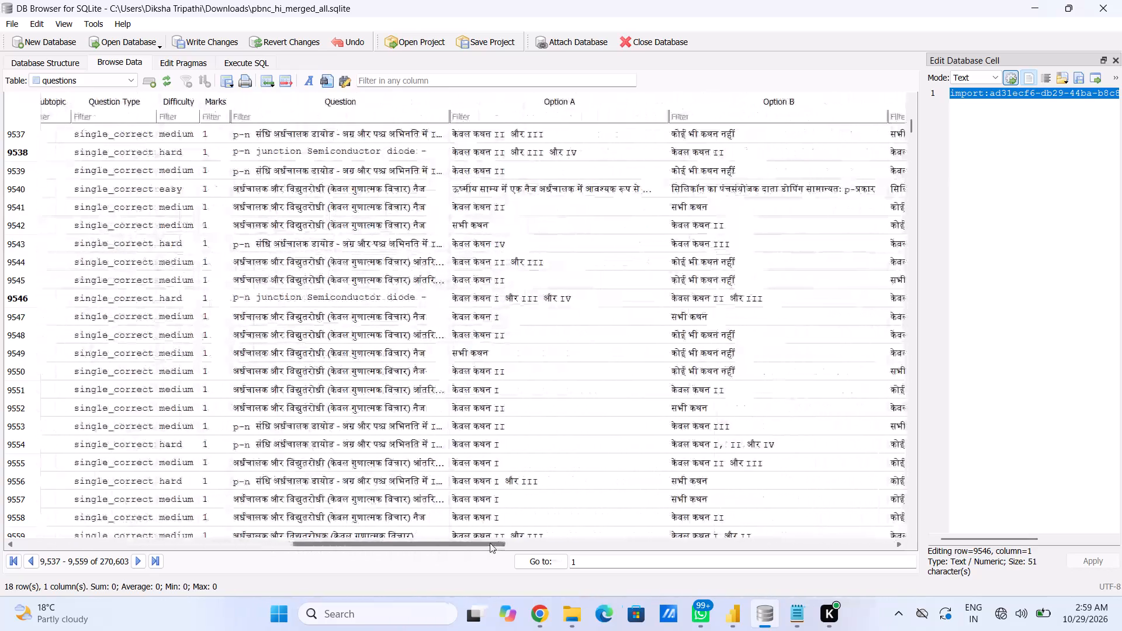
drag(490, 543, 534, 546)
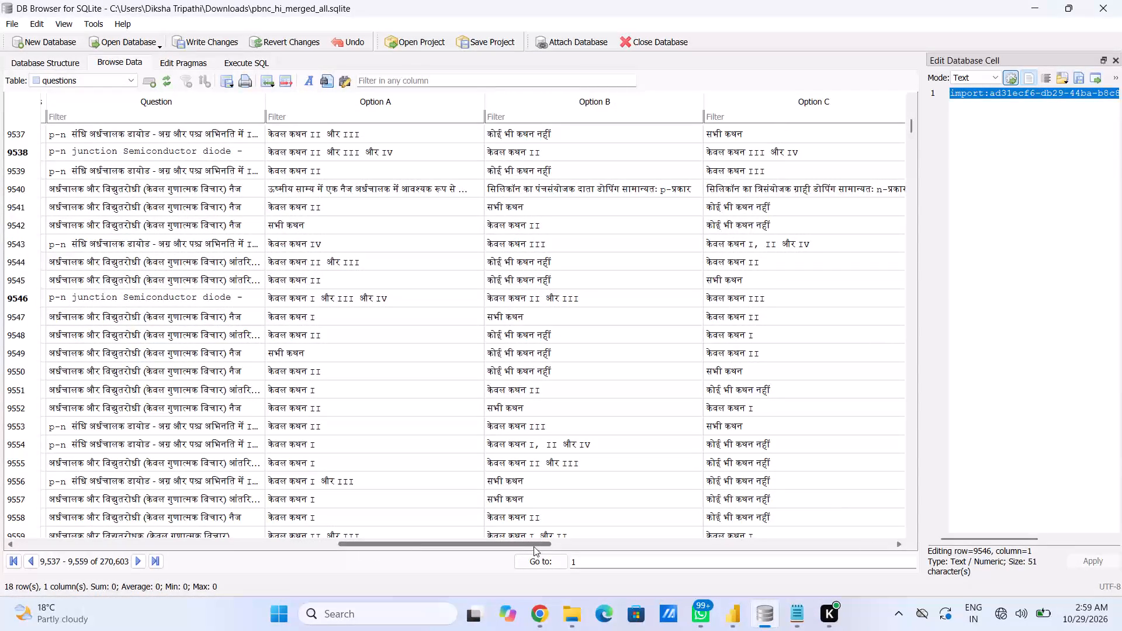
drag(534, 546, 535, 546)
scroll(466, 422, up, 8)
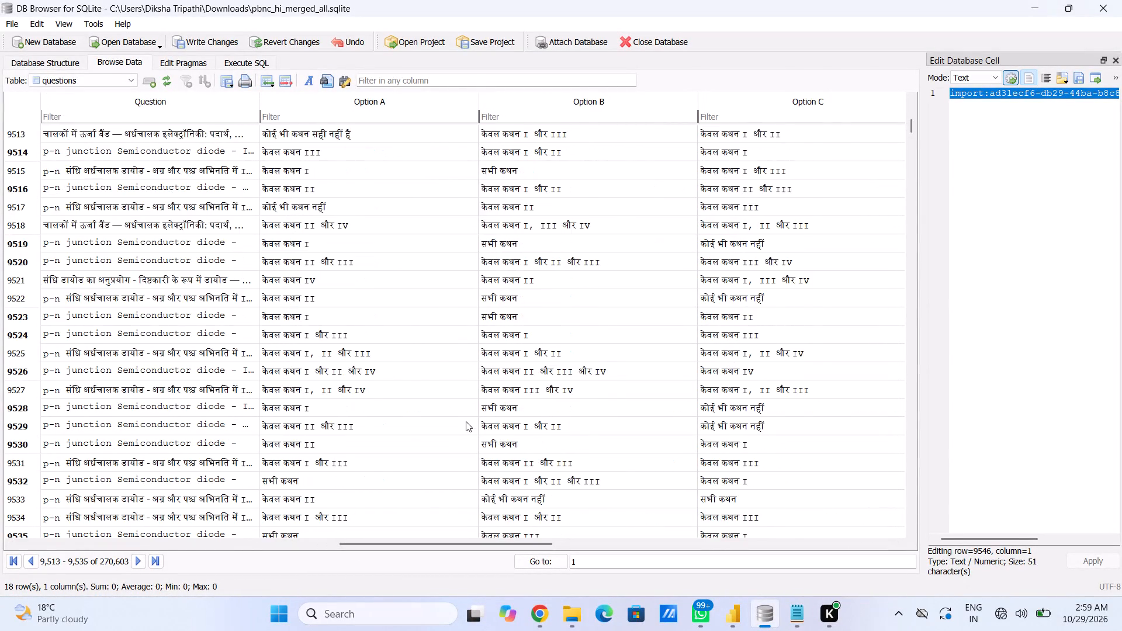
scroll(466, 421, up, 7)
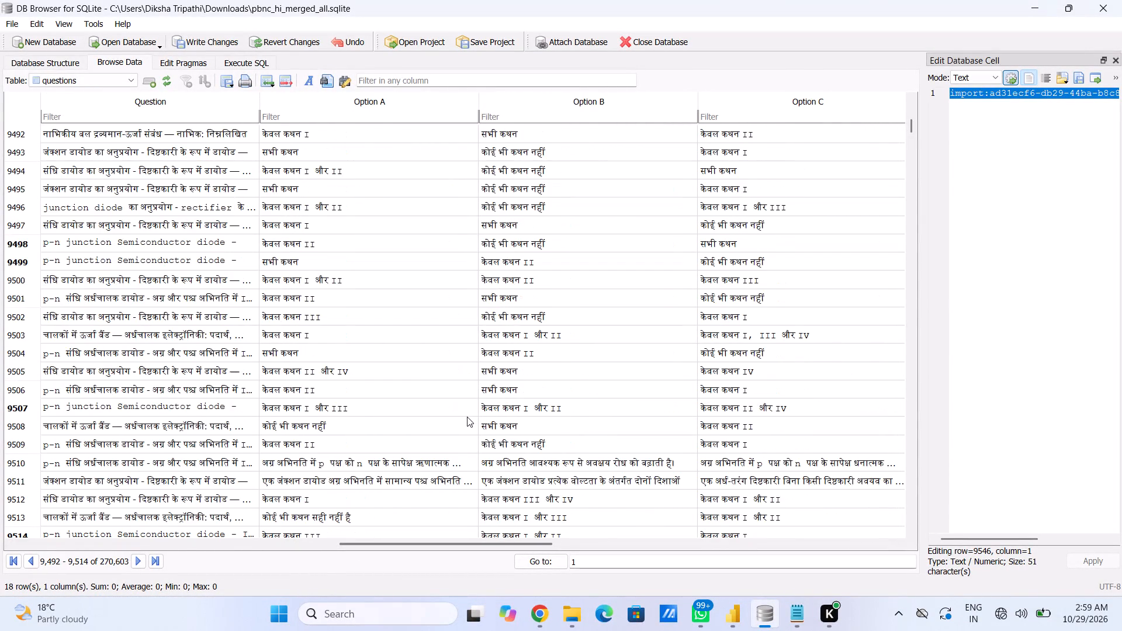
scroll(467, 417, up, 3)
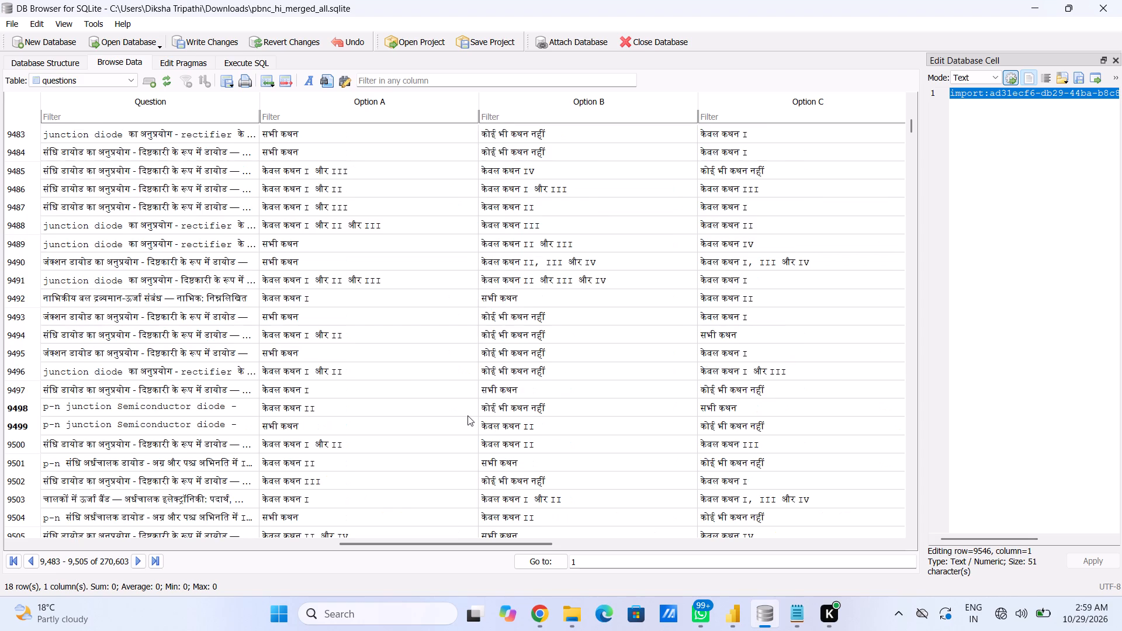
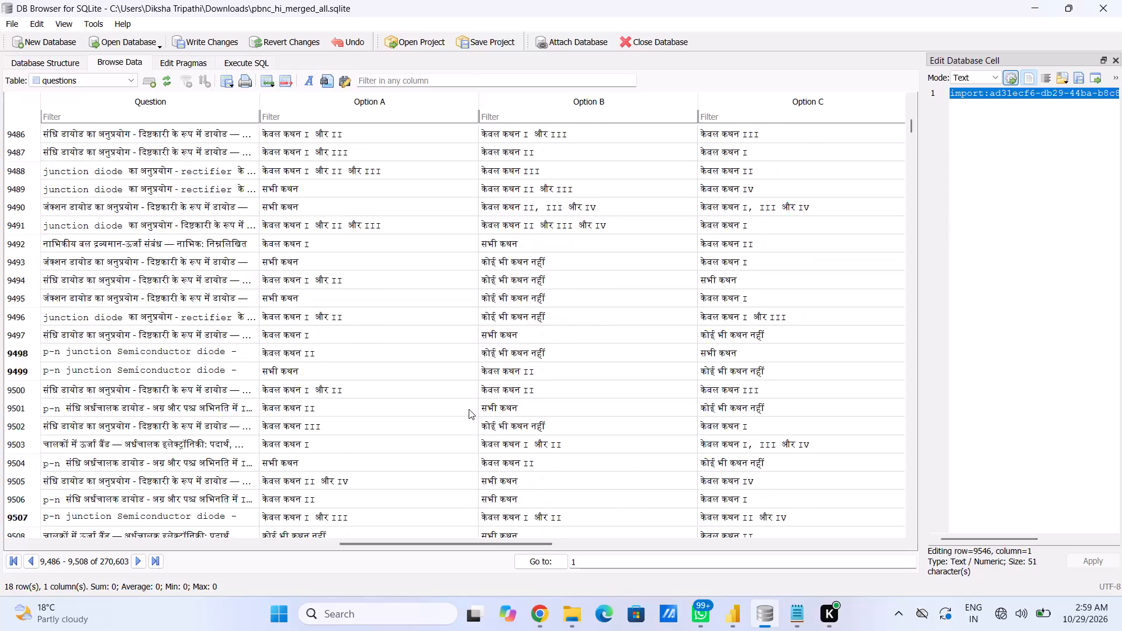
Examine the Question column of the questions table from row 9486 to row 9580 for wording left in English.
scroll(469, 409, down, 3)
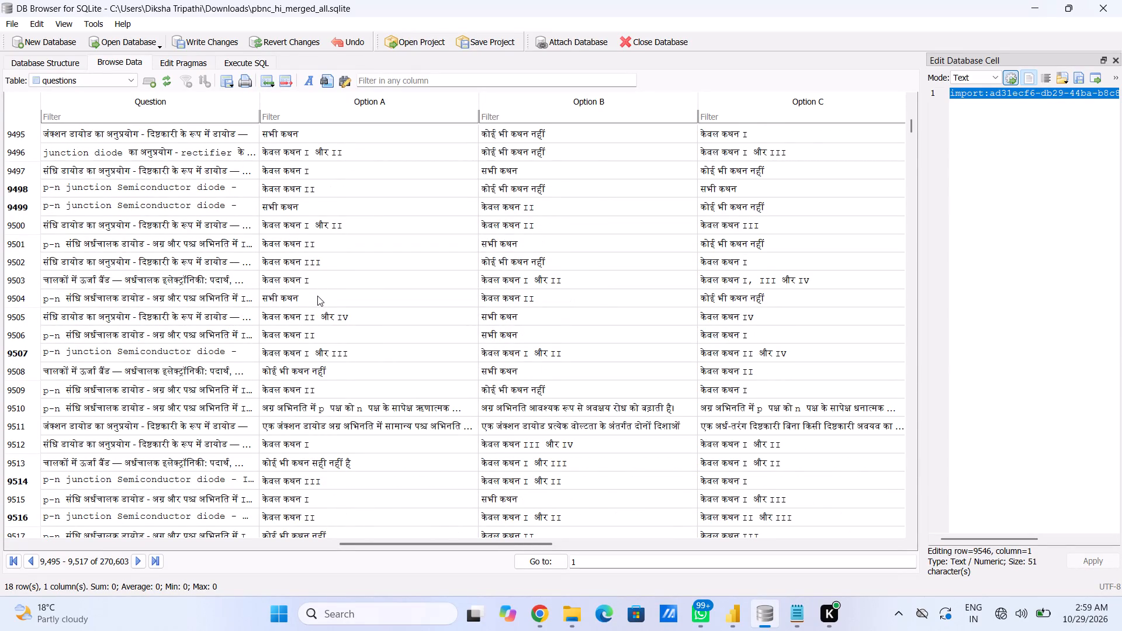
scroll(320, 292, down, 1)
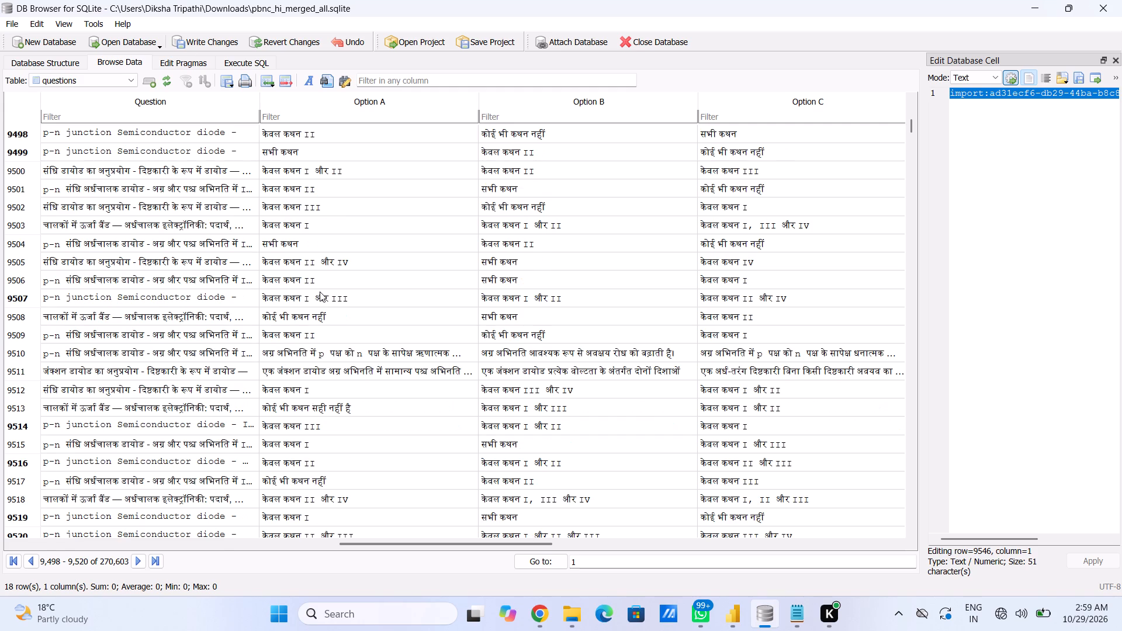
scroll(320, 292, down, 1)
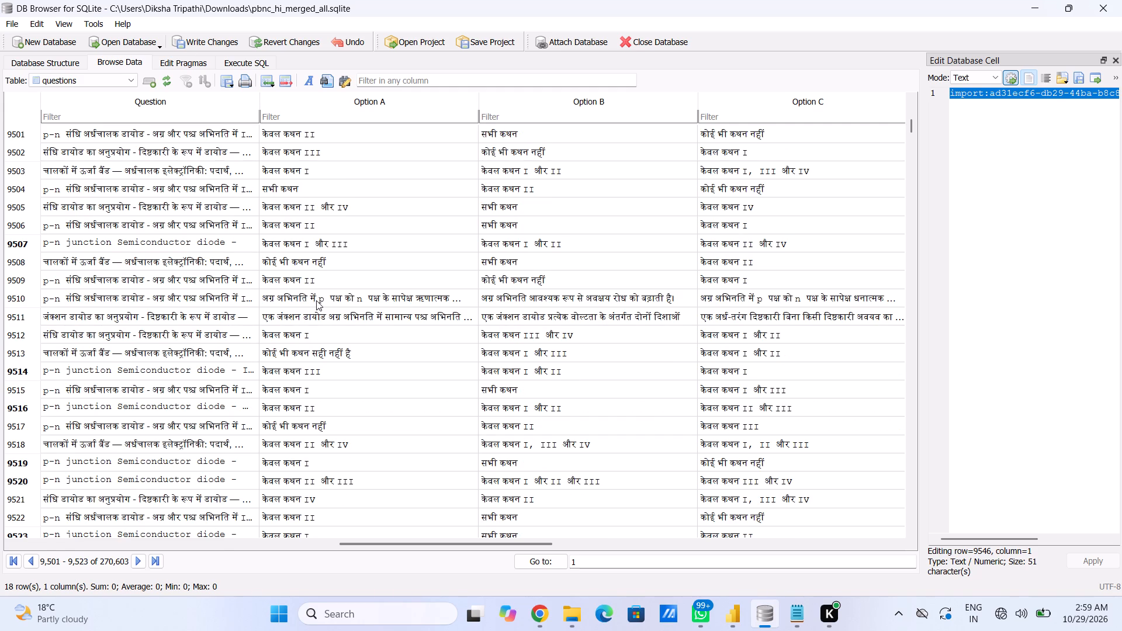
scroll(317, 297, down, 2)
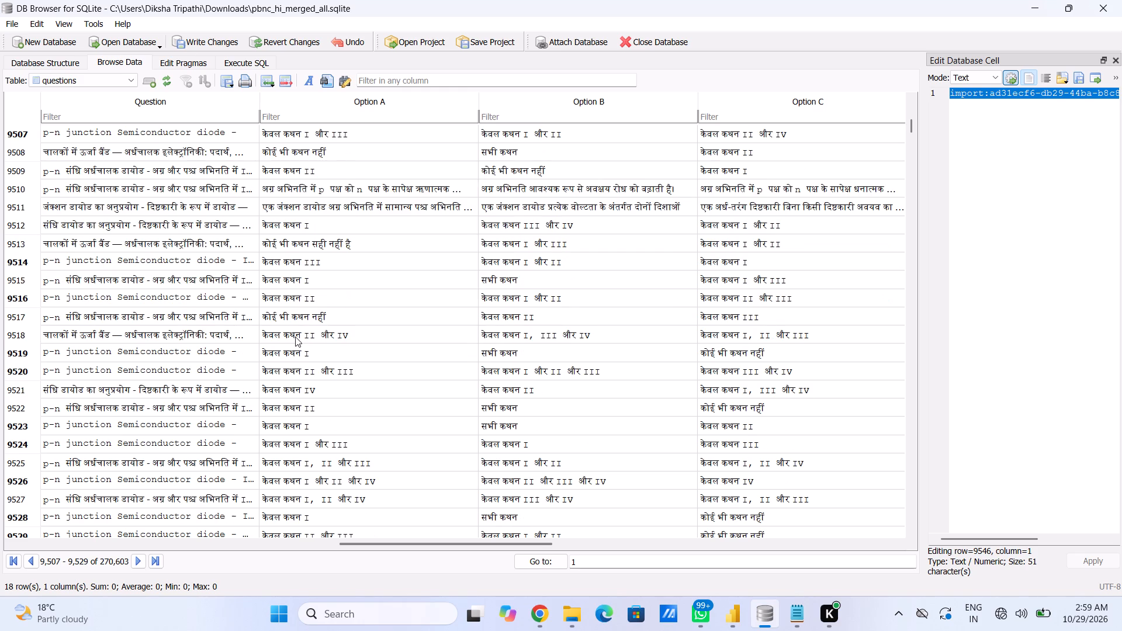
scroll(299, 325, down, 2)
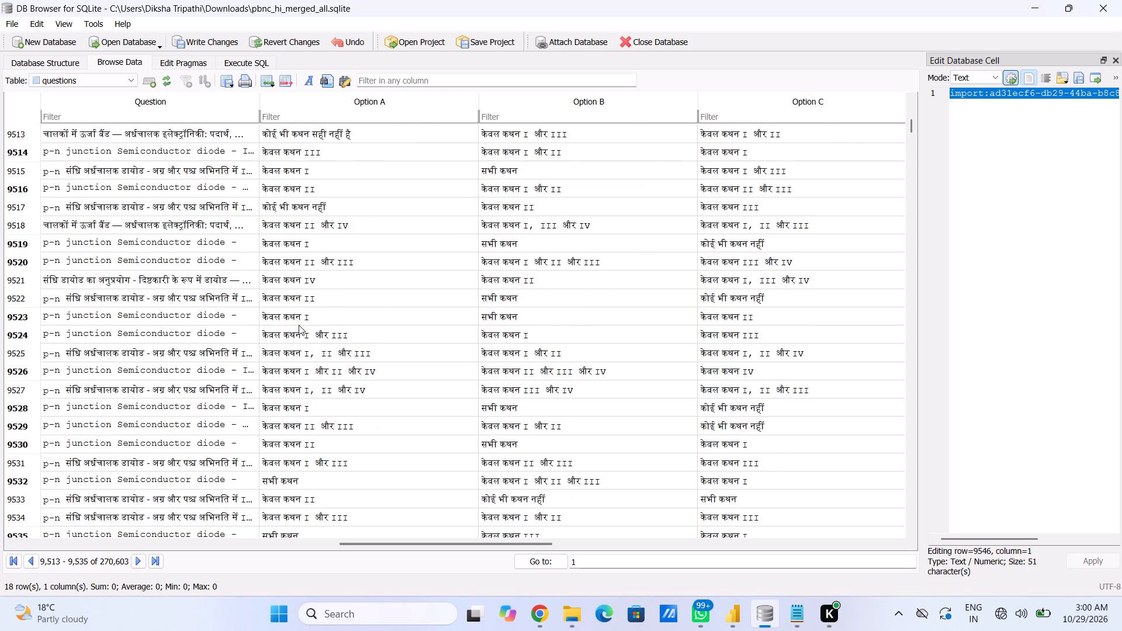
scroll(299, 325, down, 1)
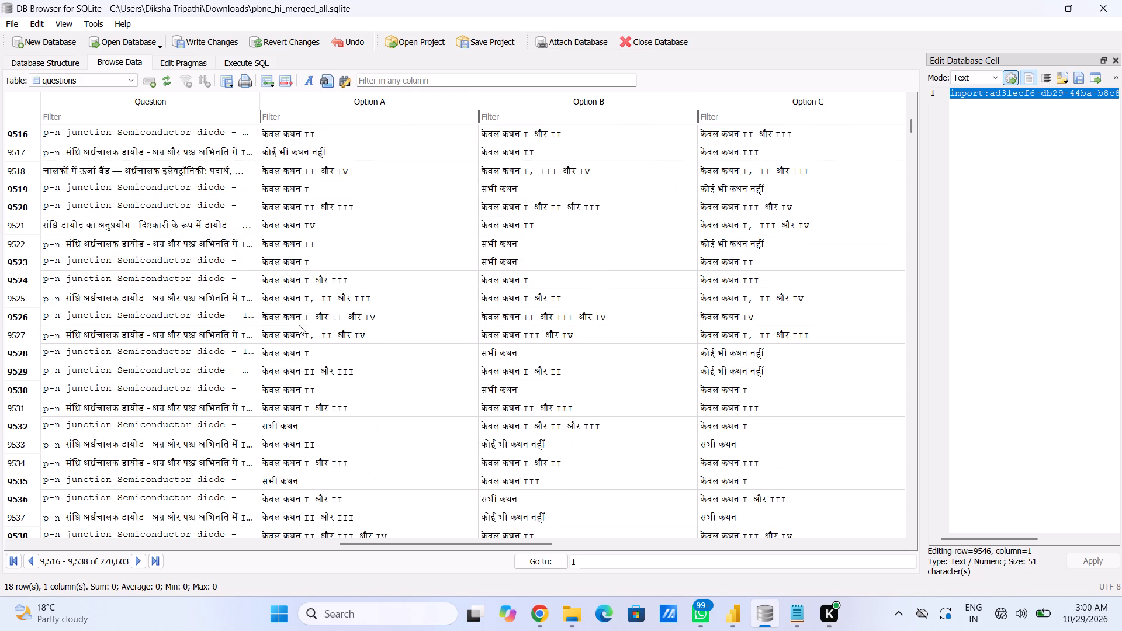
scroll(300, 321, down, 1)
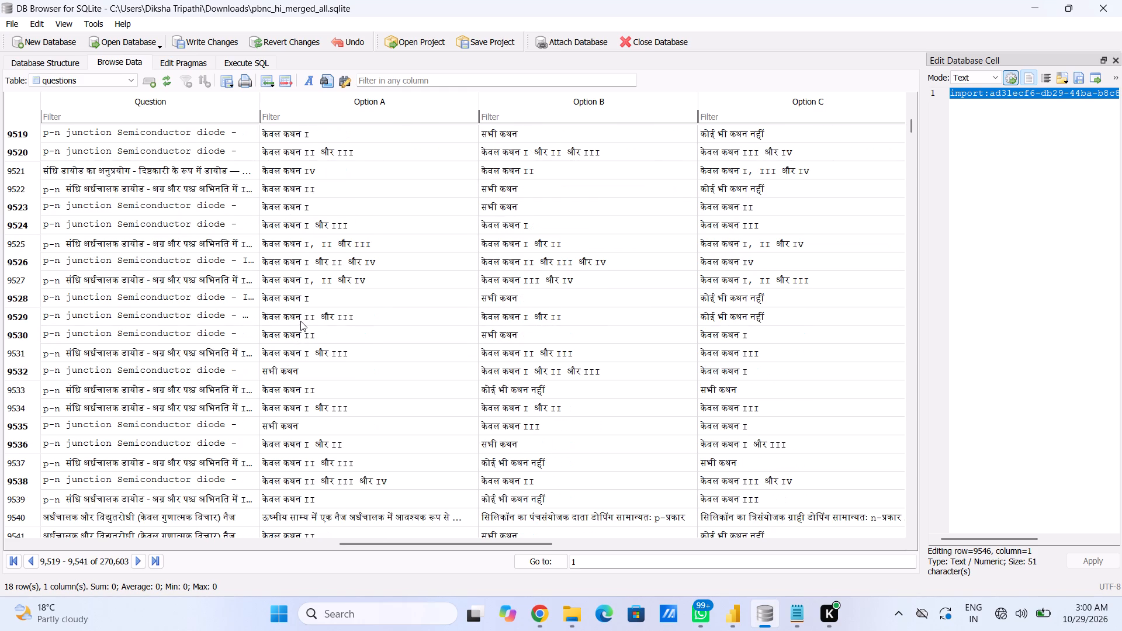
scroll(300, 321, down, 2)
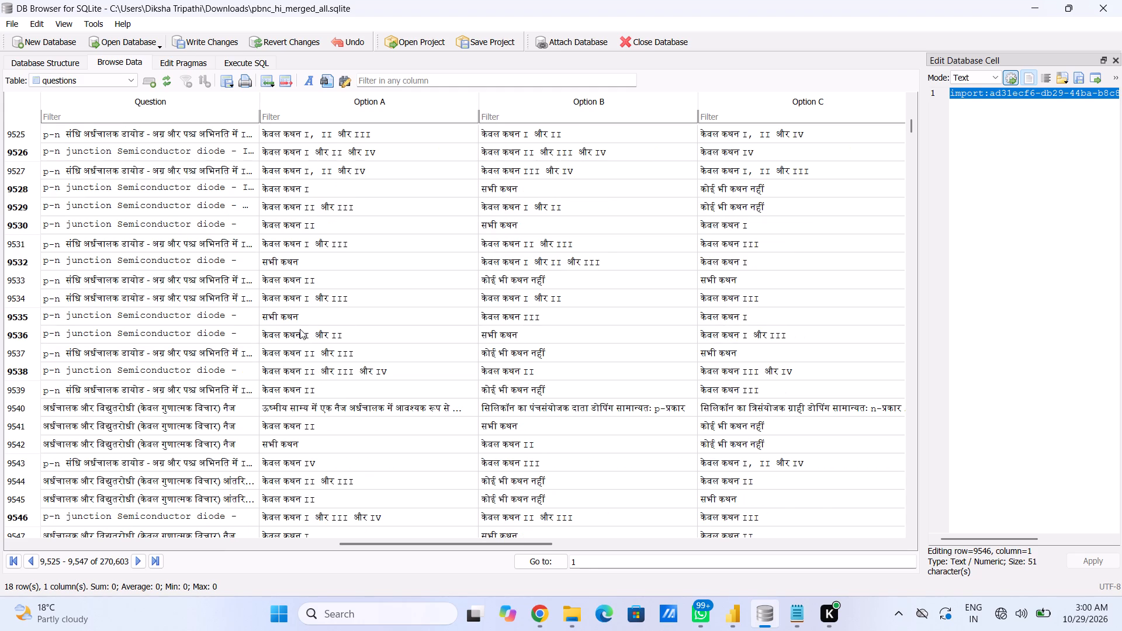
scroll(279, 391, down, 1)
scroll(234, 428, down, 1)
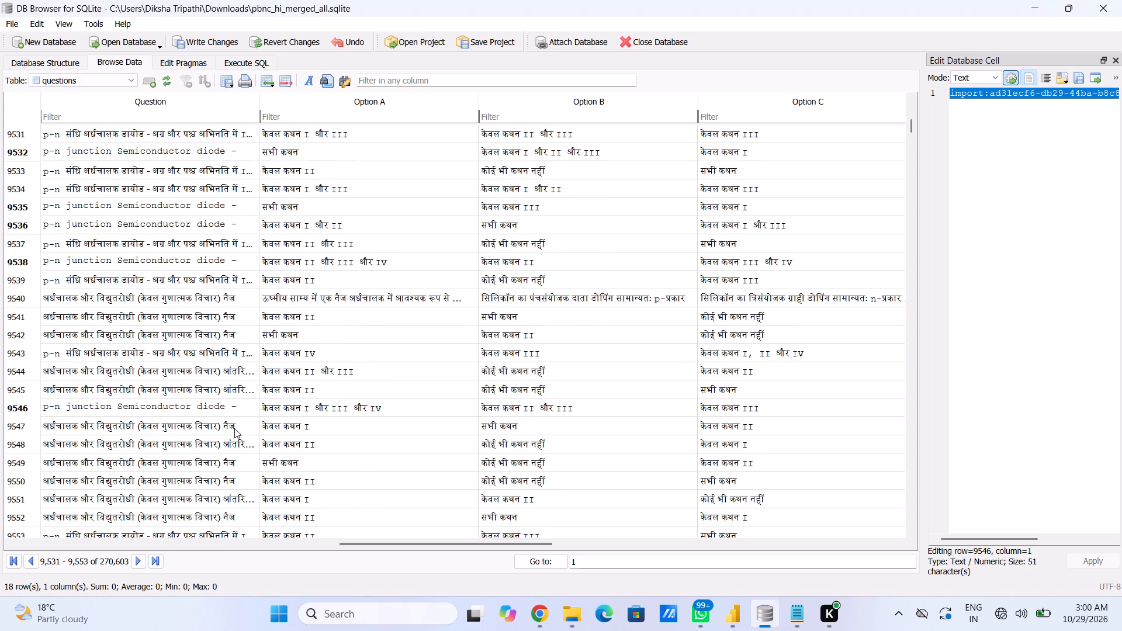
scroll(234, 428, down, 2)
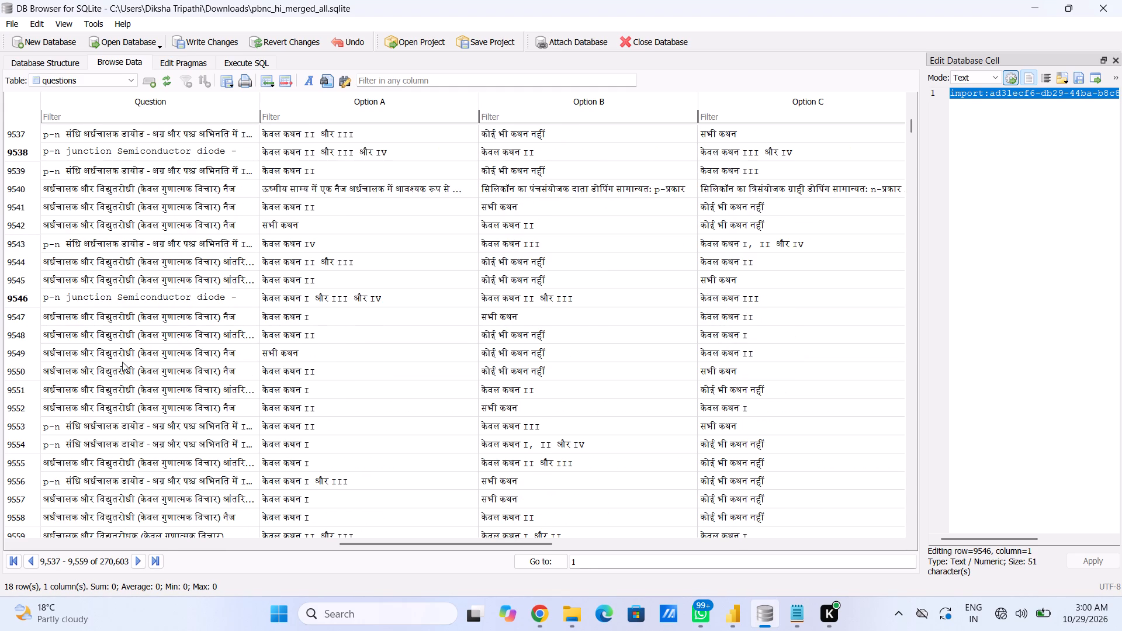
scroll(123, 360, down, 2)
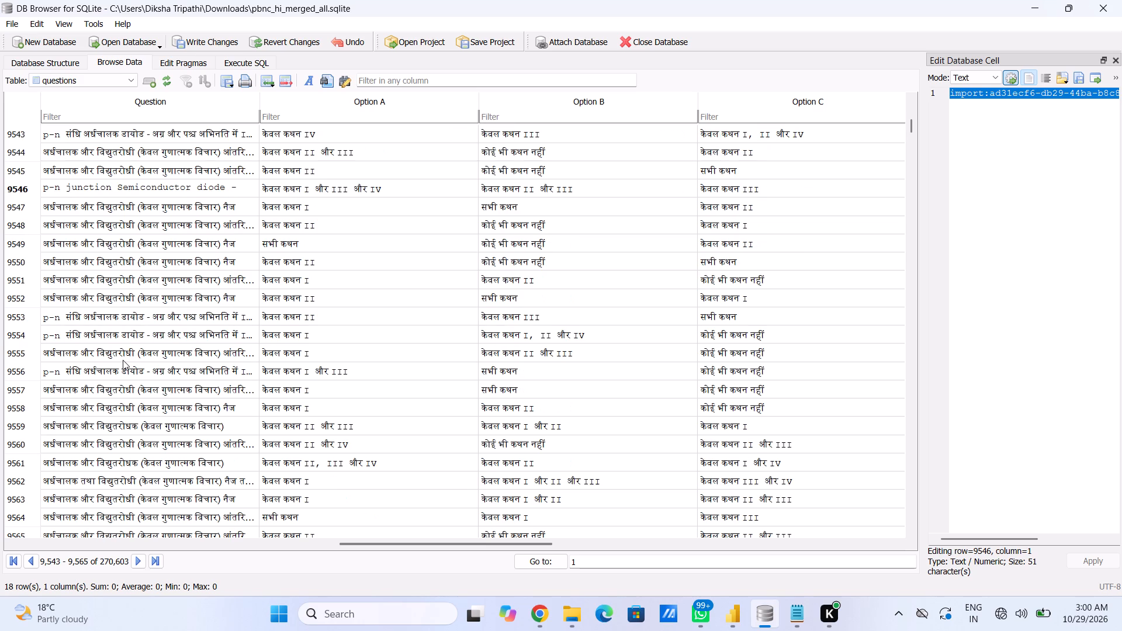
scroll(123, 359, down, 1)
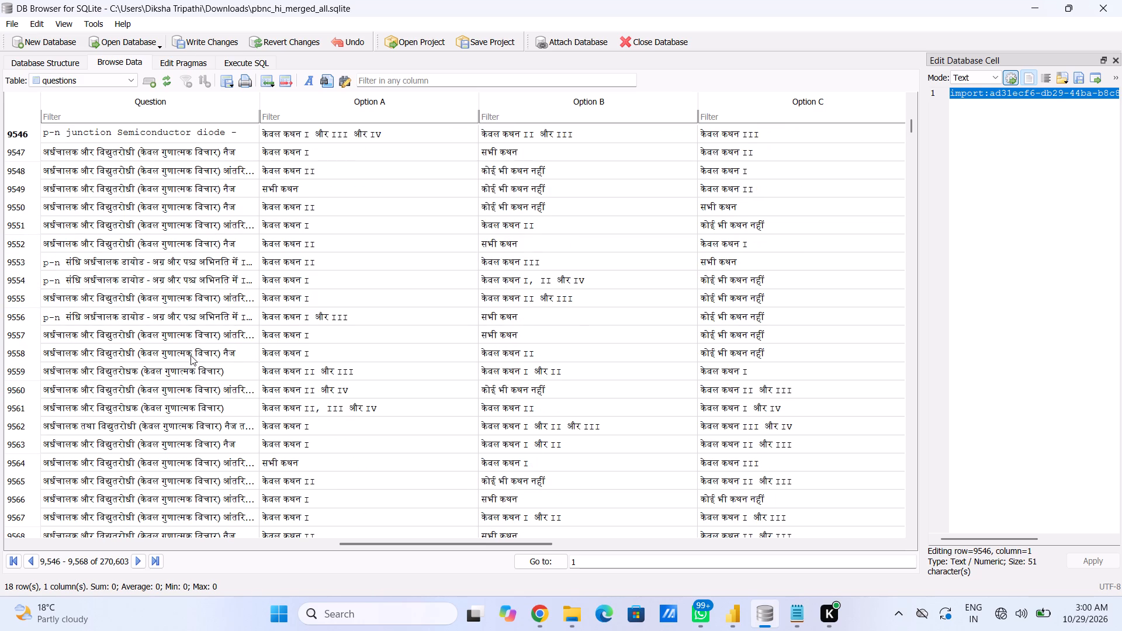
scroll(196, 345, down, 3)
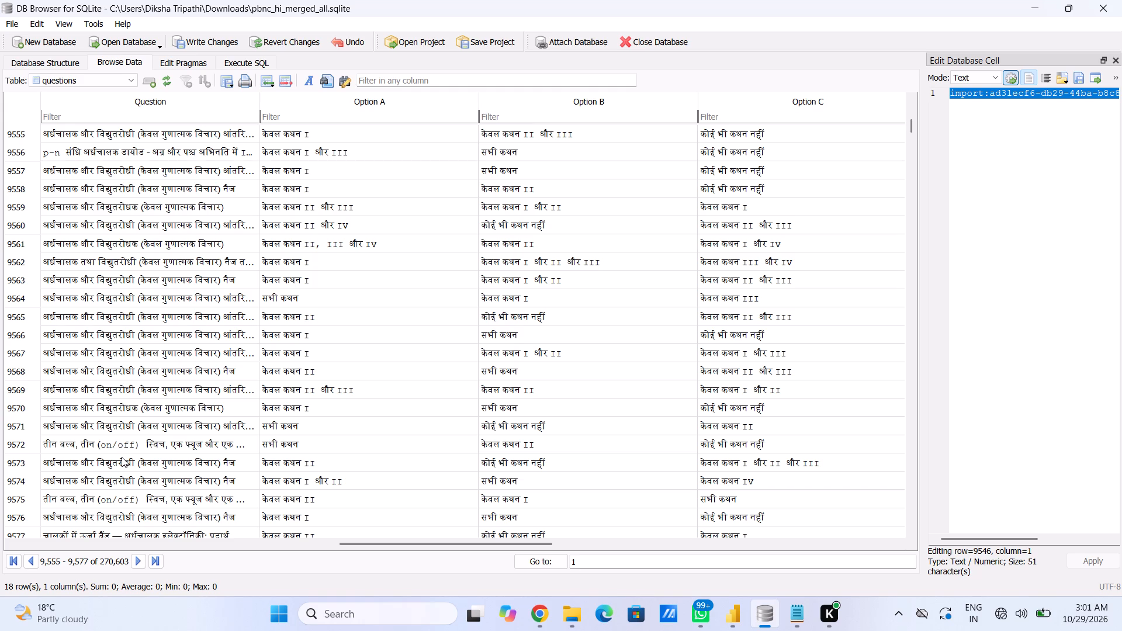
scroll(122, 457, down, 1)
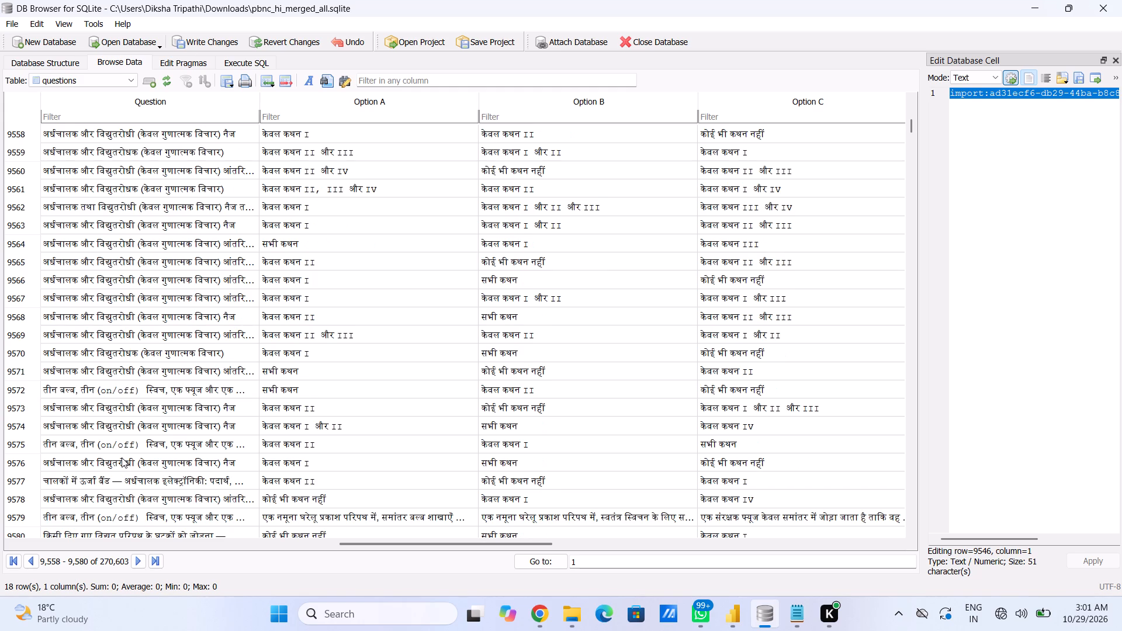
Read the full question text of rows 9575, 9588 and 9608 to check their Hindi translation.
click(53, 443)
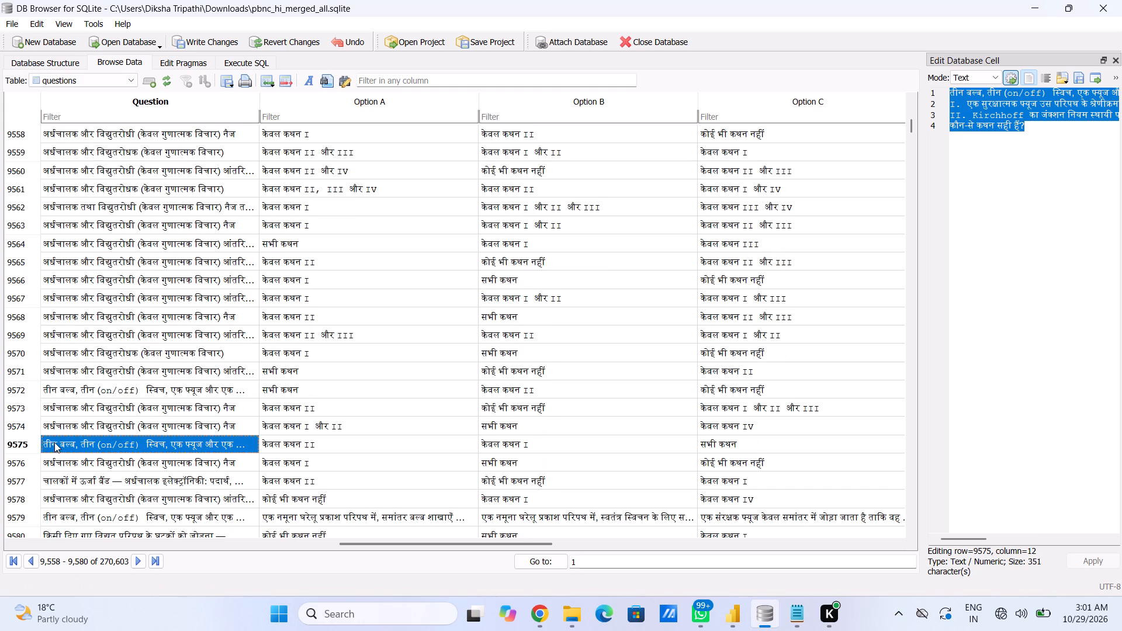
scroll(54, 441, down, 4)
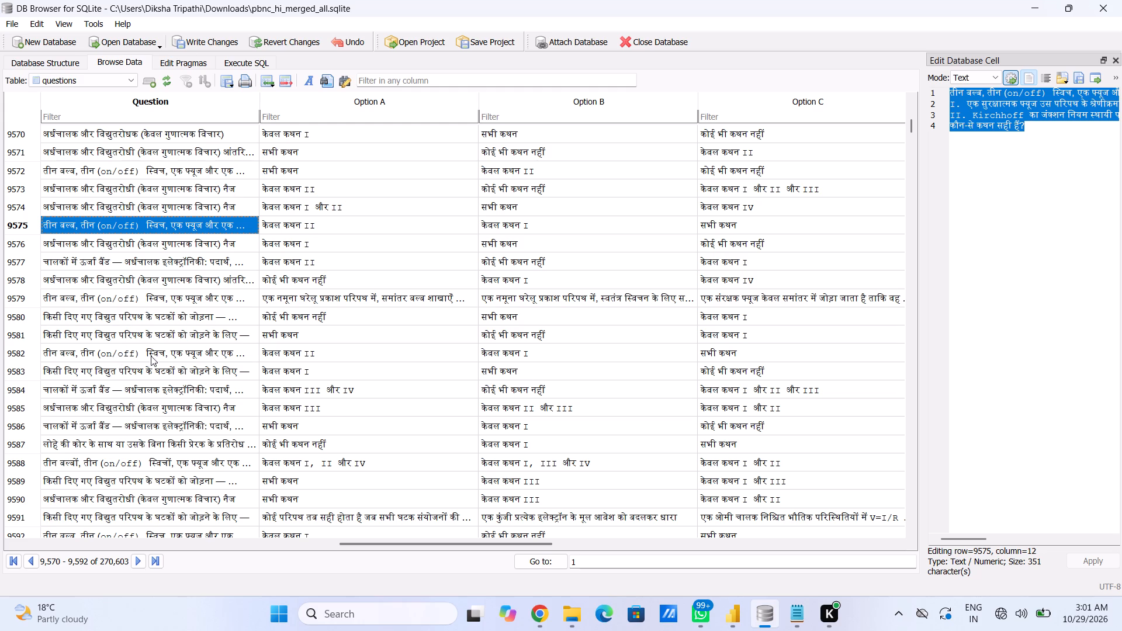
click(133, 462)
scroll(181, 300, down, 6)
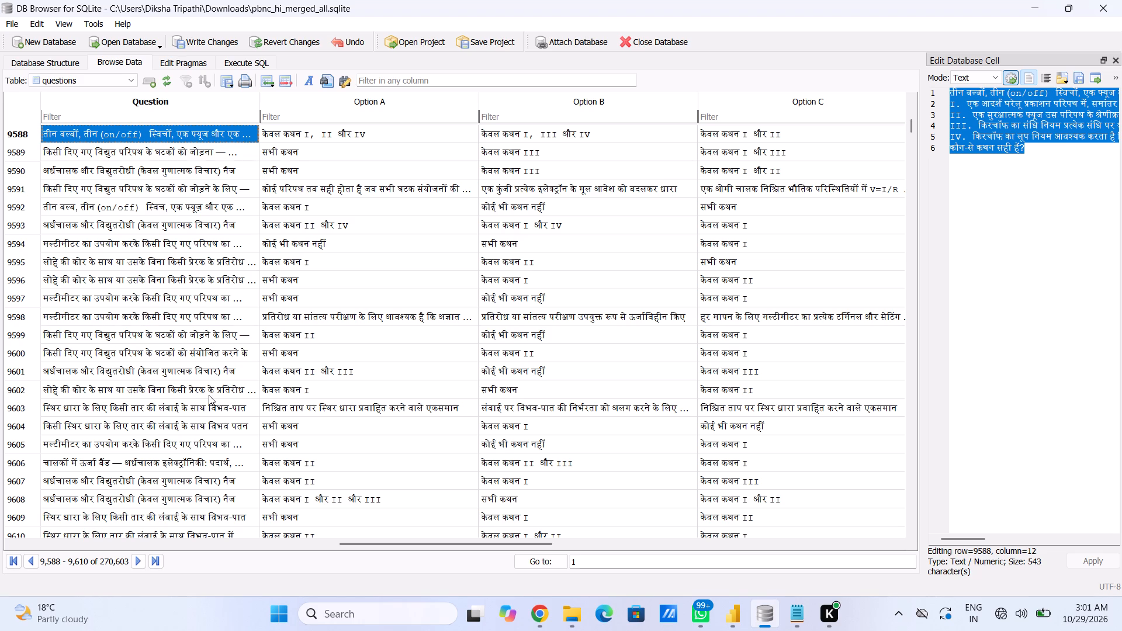
click(126, 490)
scroll(151, 213, down, 6)
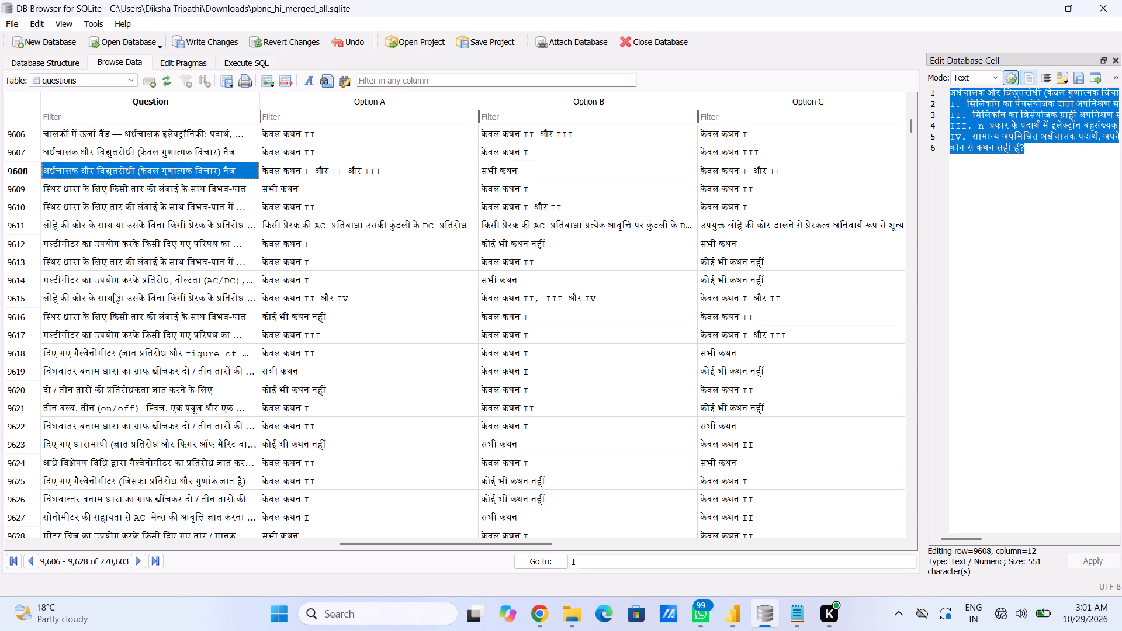
Copy the entire record in row 9618, containing "figure of merit", and paste it at the end of the import ID list in Notepad.
click(174, 350)
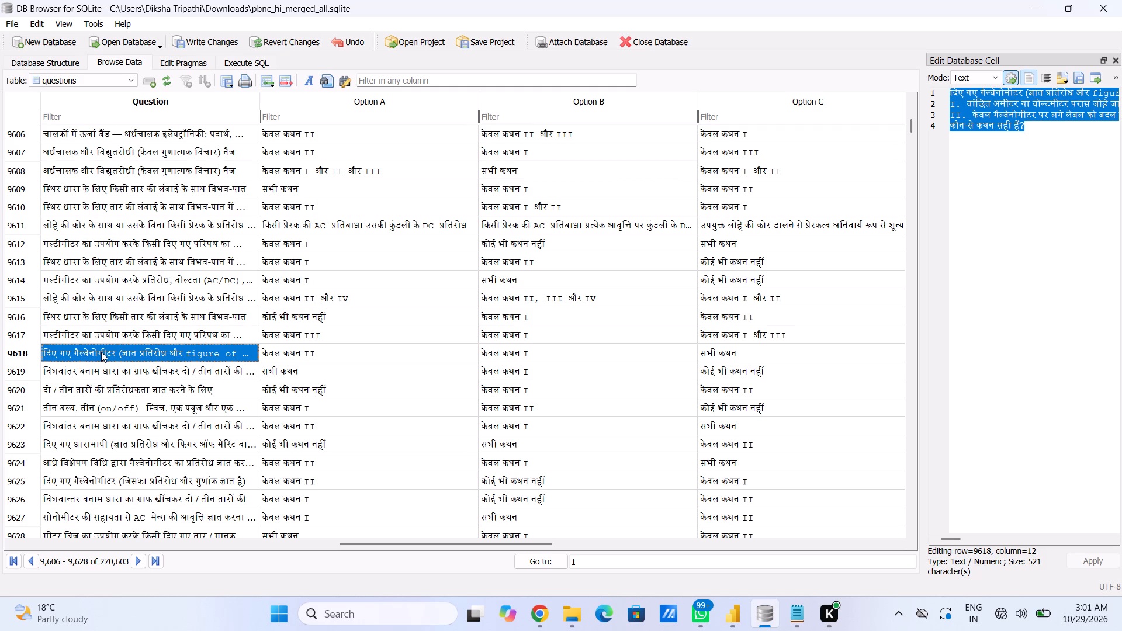
click(26, 356)
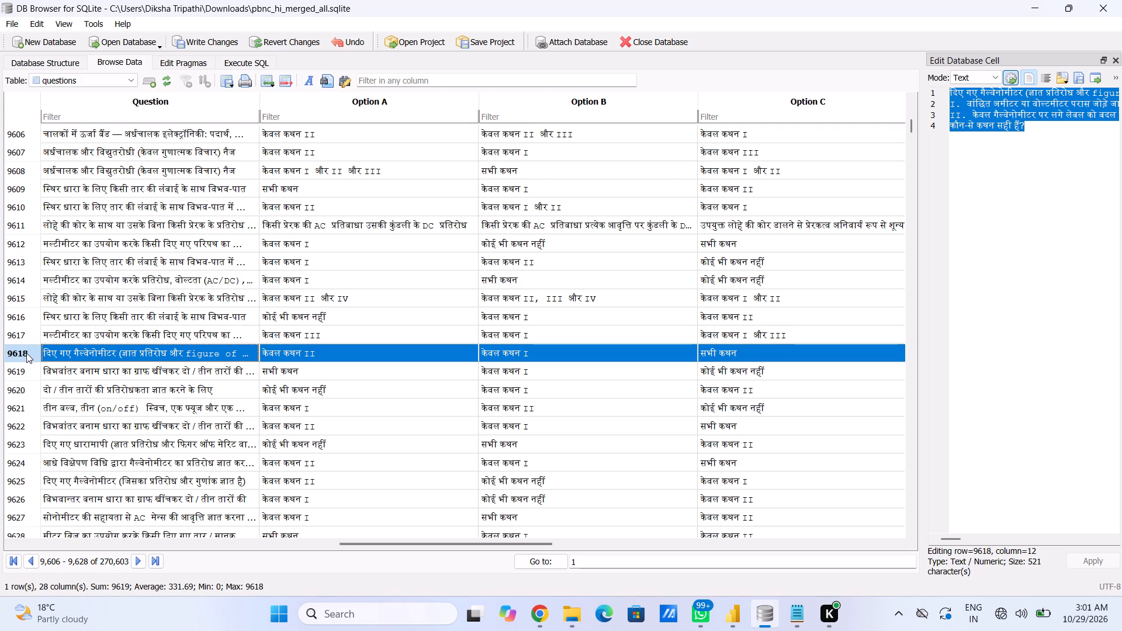
key(ctrl+c)
click(802, 614)
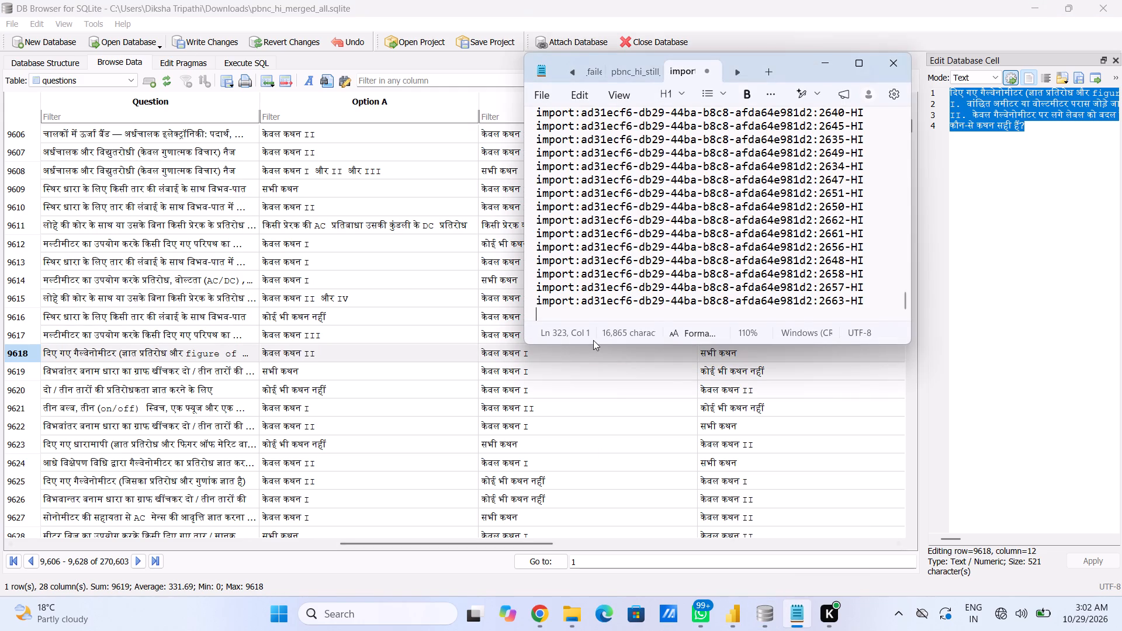
key(ctrl+v)
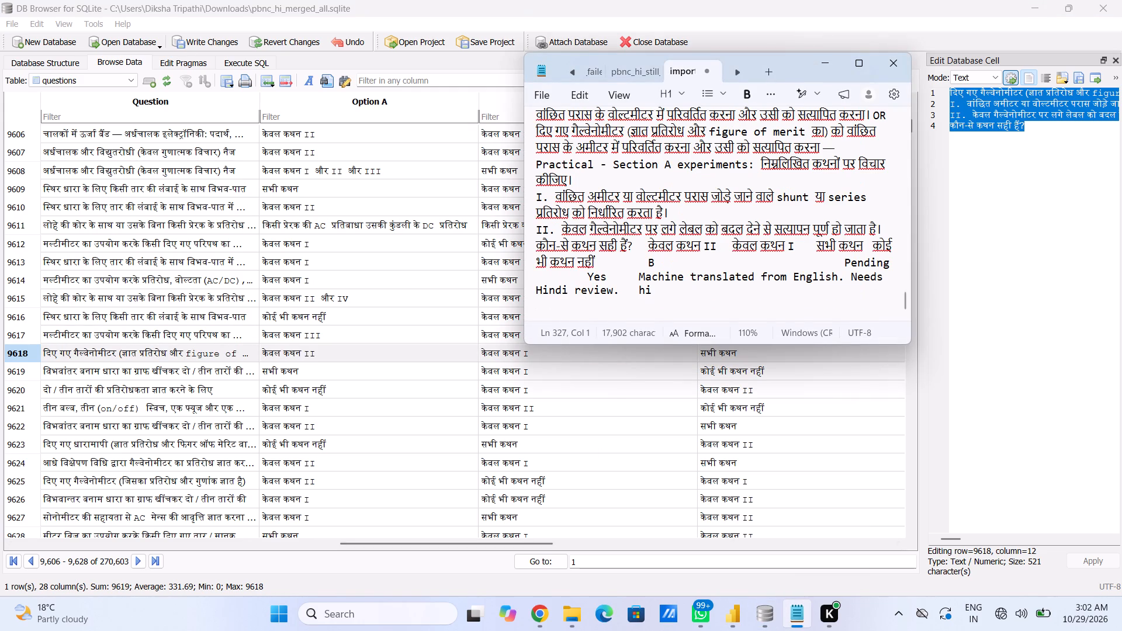
Trim the pasted record to only its import ID ending in 2742-HI, deleting all text after it, and return to the database.
drag(541, 310, 539, 227)
scroll(541, 307, up, 2)
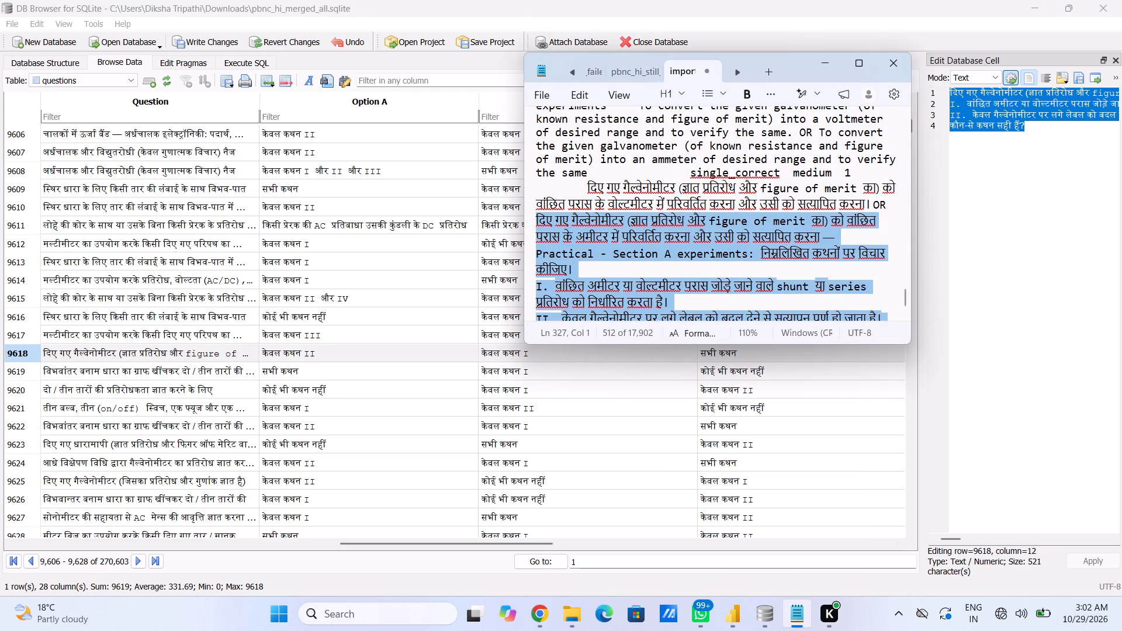
drag(539, 227, 538, 183)
scroll(539, 226, up, 2)
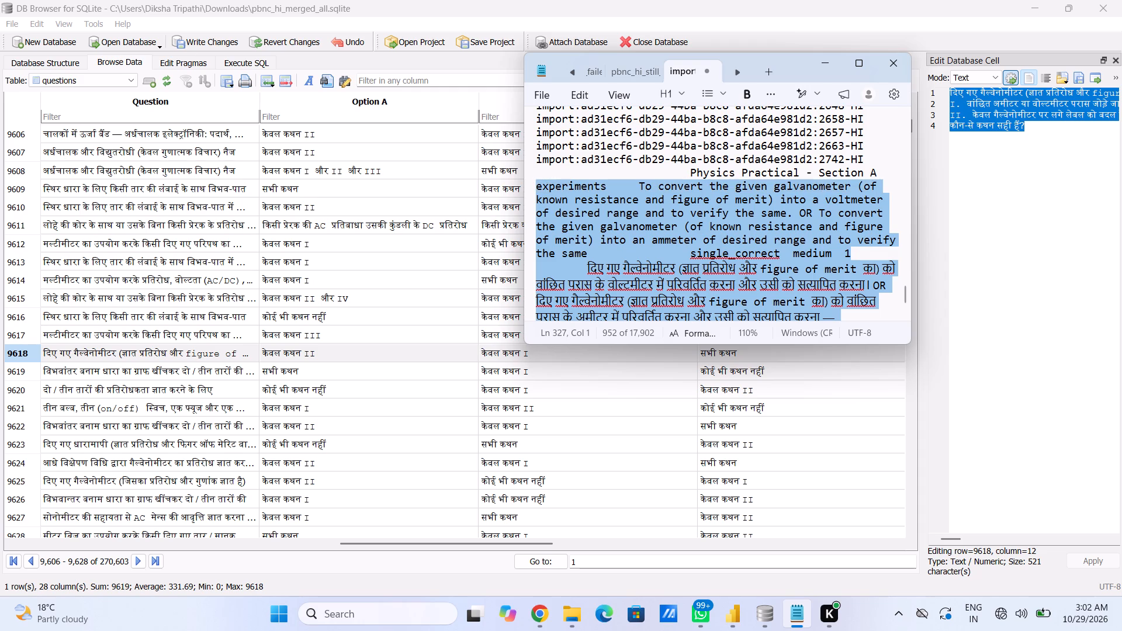
drag(538, 183, 535, 172)
key(BackSpace)
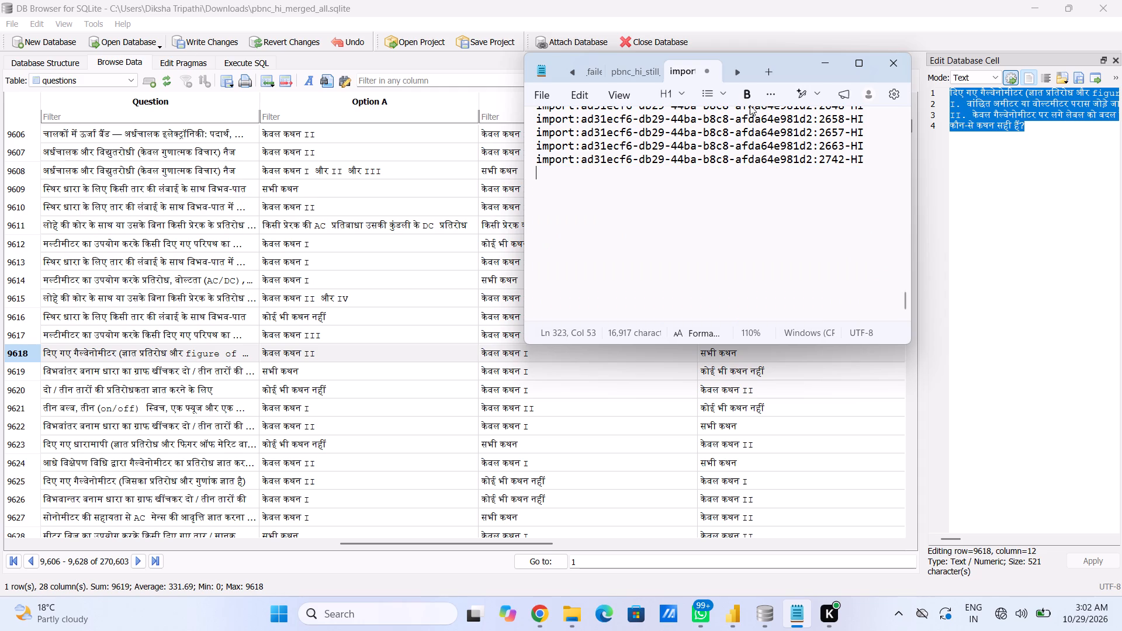
click(818, 63)
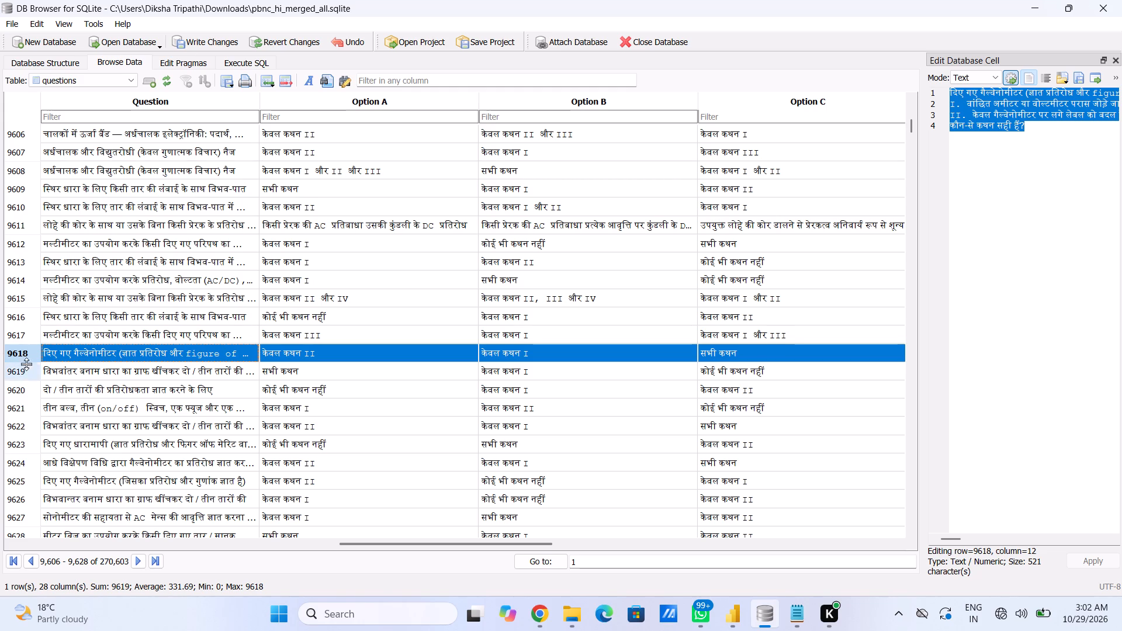
Examine the Question column of the questions table from row 9619 to row 9669 for wording left in English.
click(107, 367)
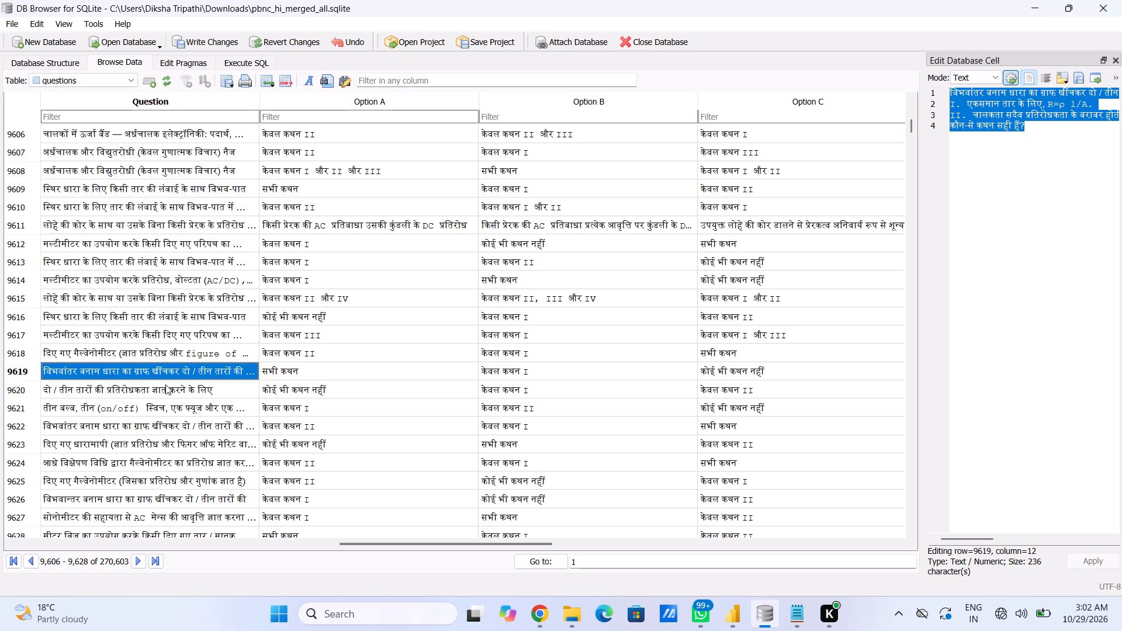
scroll(146, 373, down, 1)
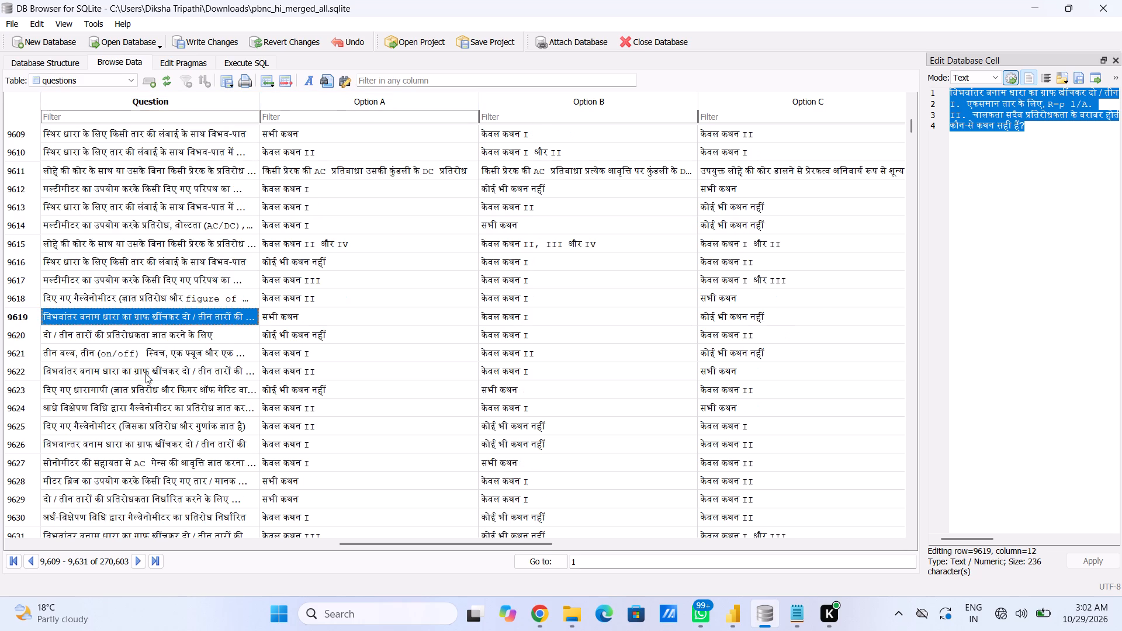
scroll(147, 371, down, 1)
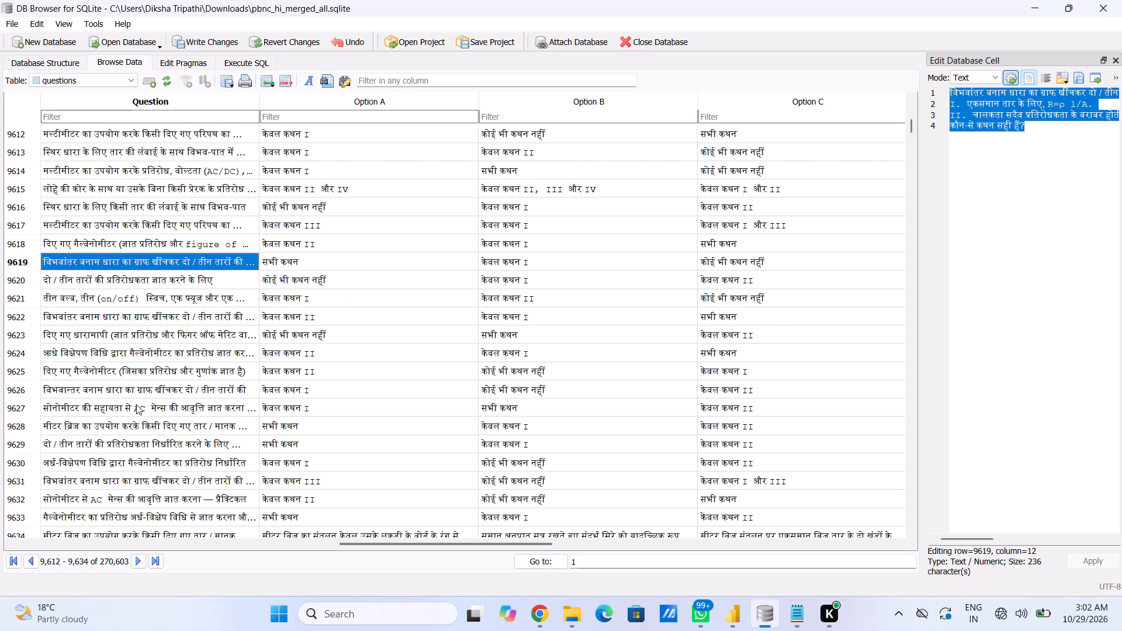
scroll(137, 403, down, 4)
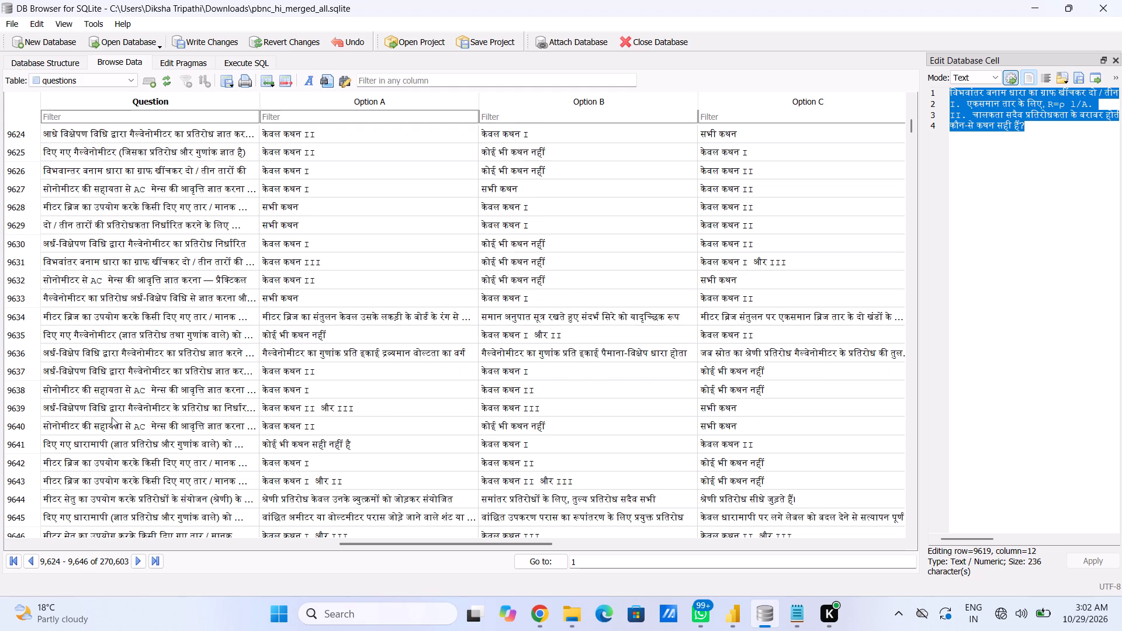
scroll(149, 415, down, 1)
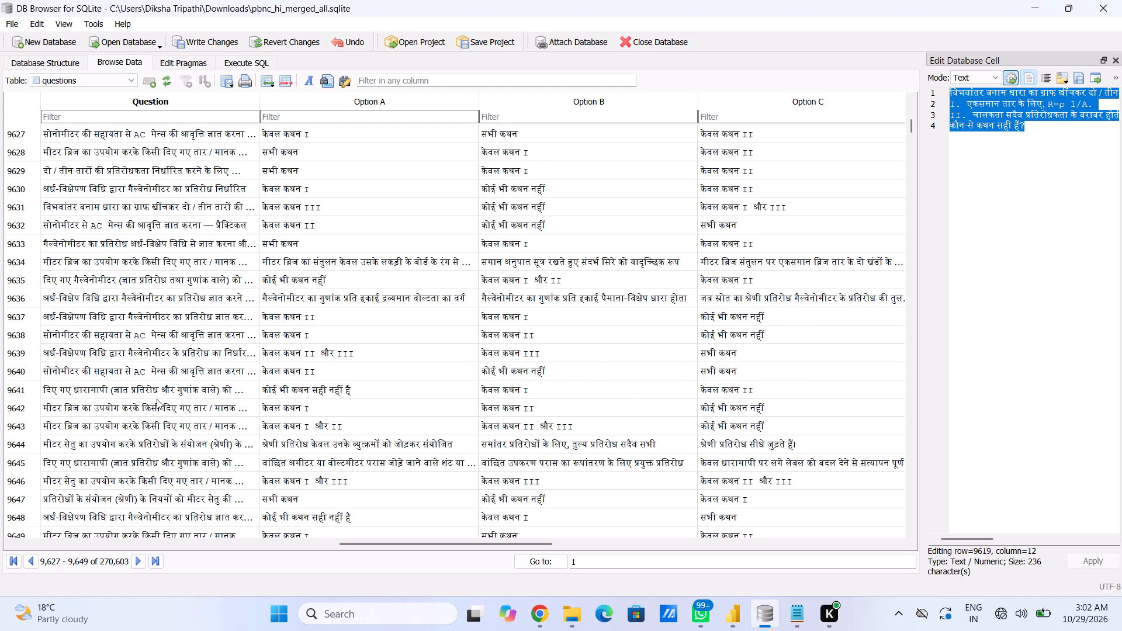
scroll(160, 394, down, 3)
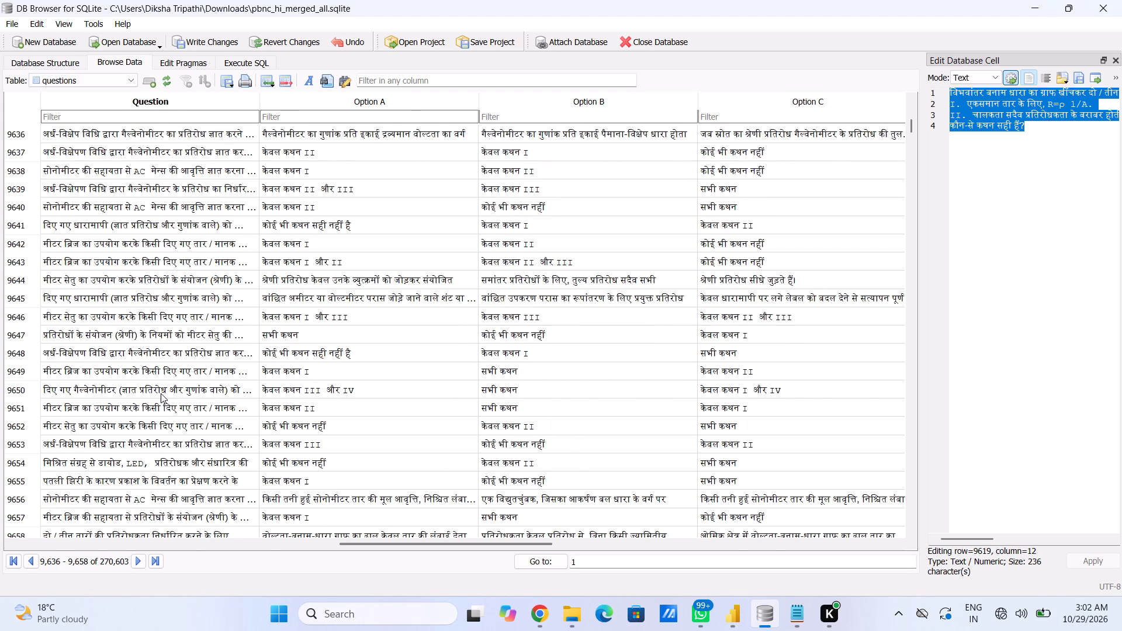
scroll(161, 393, down, 2)
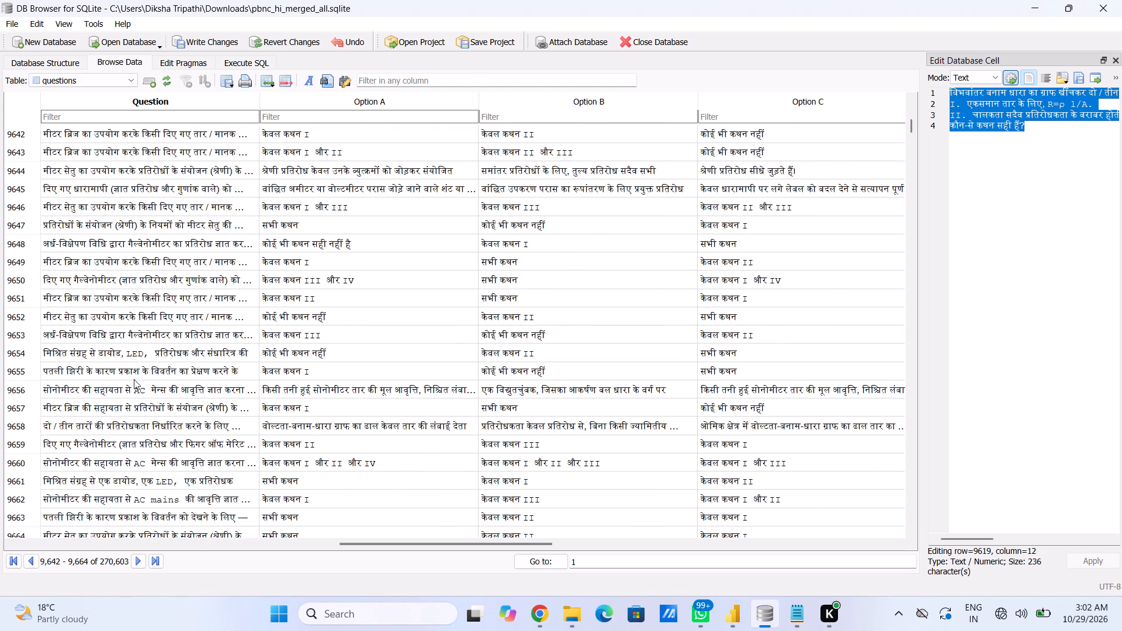
scroll(110, 437, down, 1)
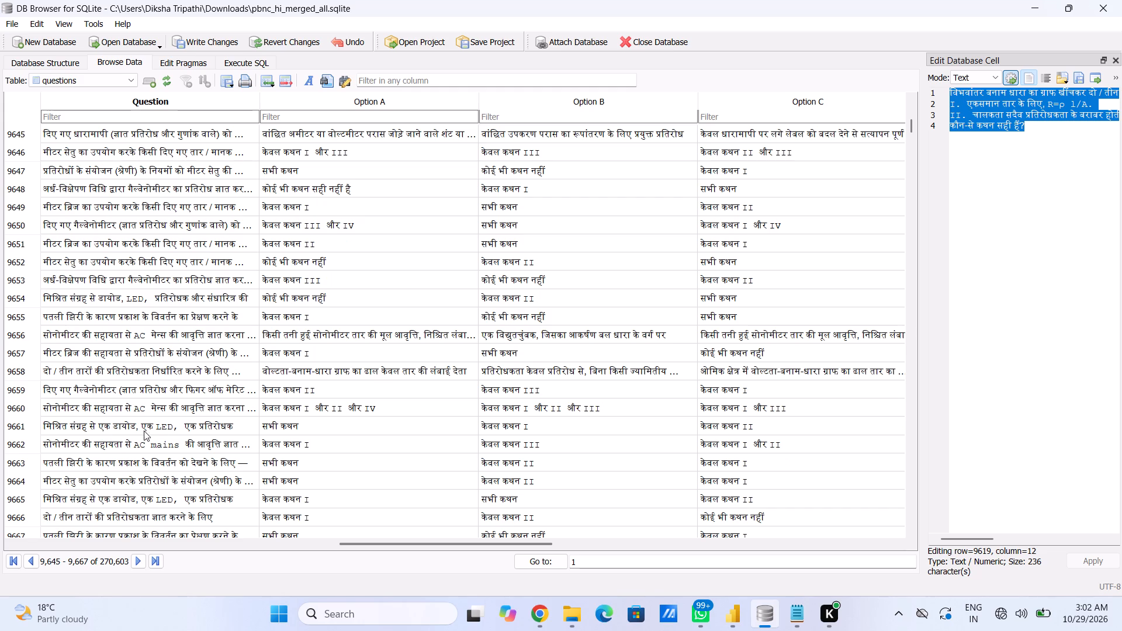
scroll(155, 464, down, 1)
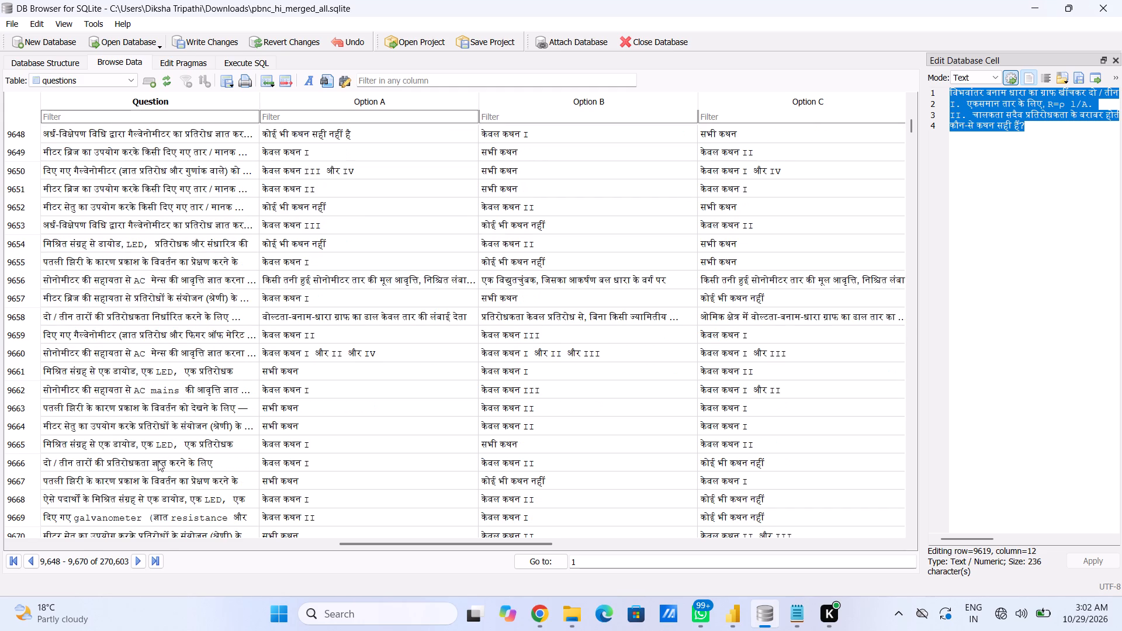
Copy the entire record in row 9669, containing "galvanometer" and "resistance", and paste it at the end of the import ID list in Notepad.
click(136, 514)
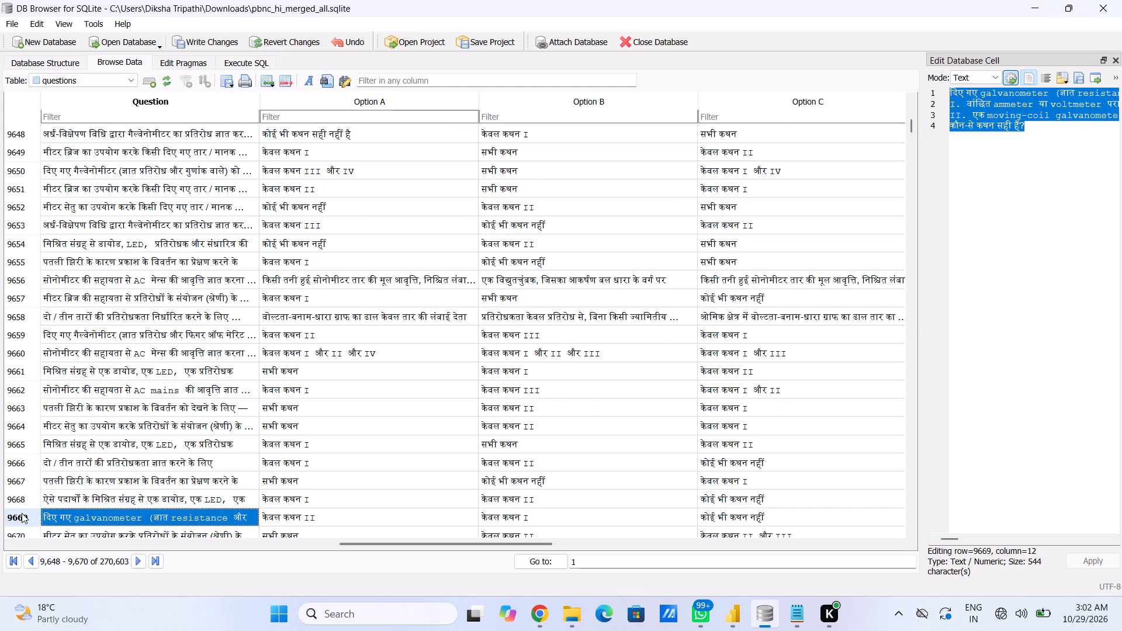
click(20, 514)
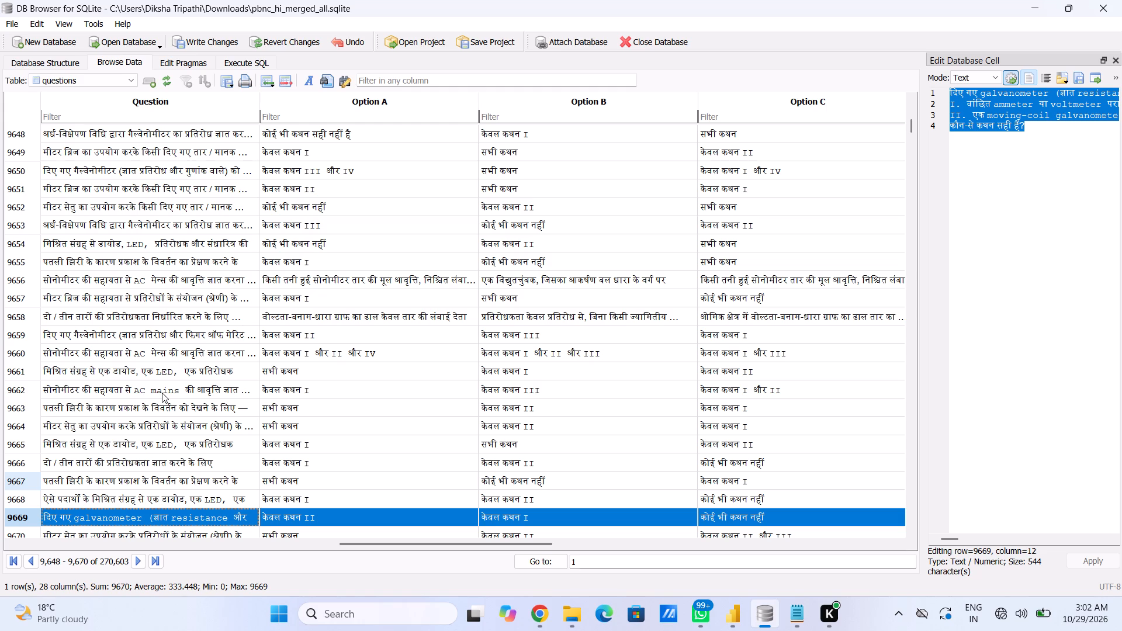
click(200, 385)
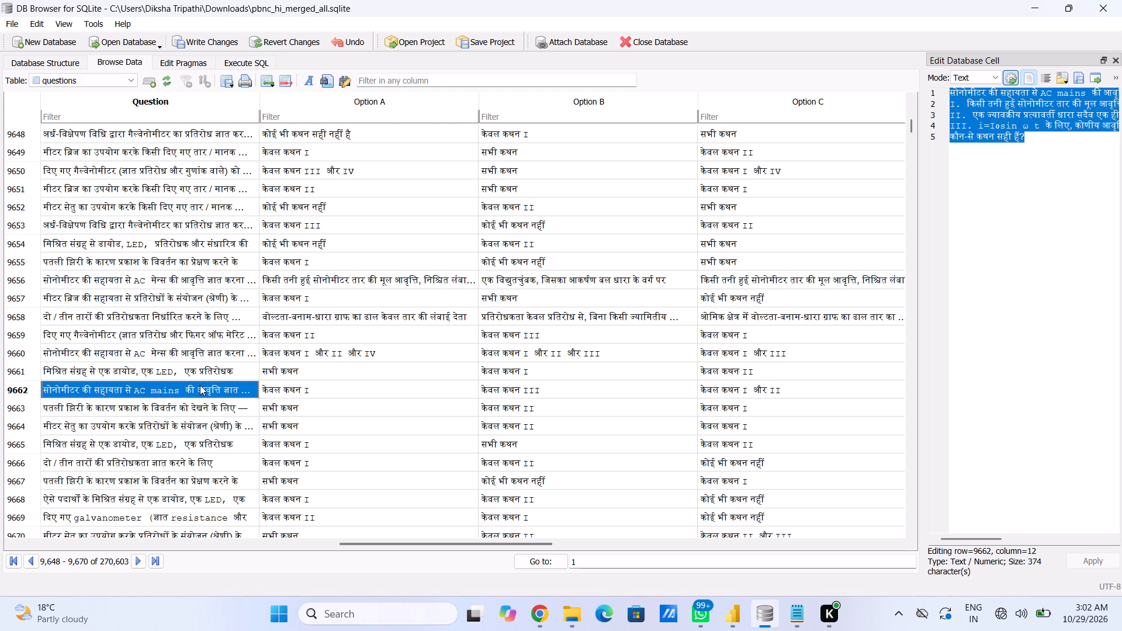
click(159, 519)
scroll(263, 338, down, 5)
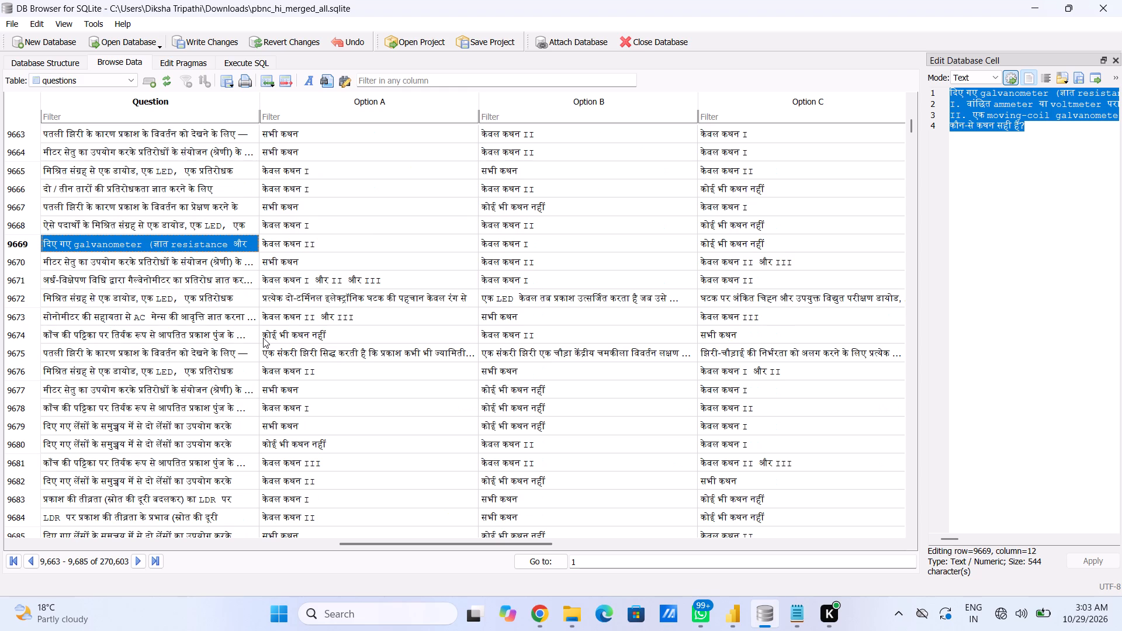
click(26, 240)
key(ctrl+c)
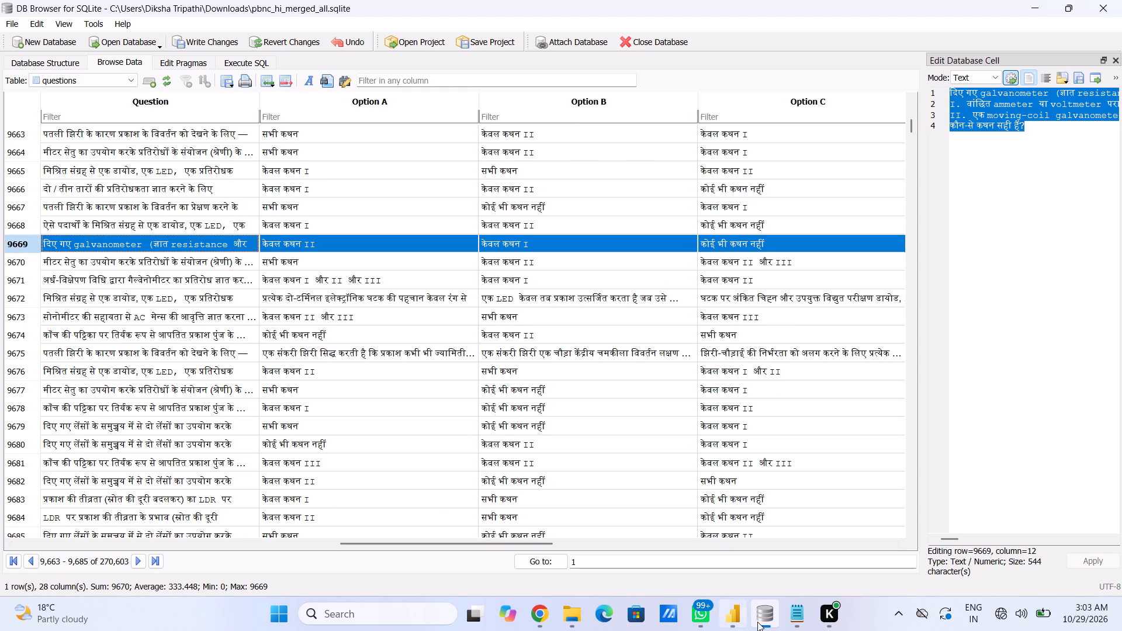
click(787, 618)
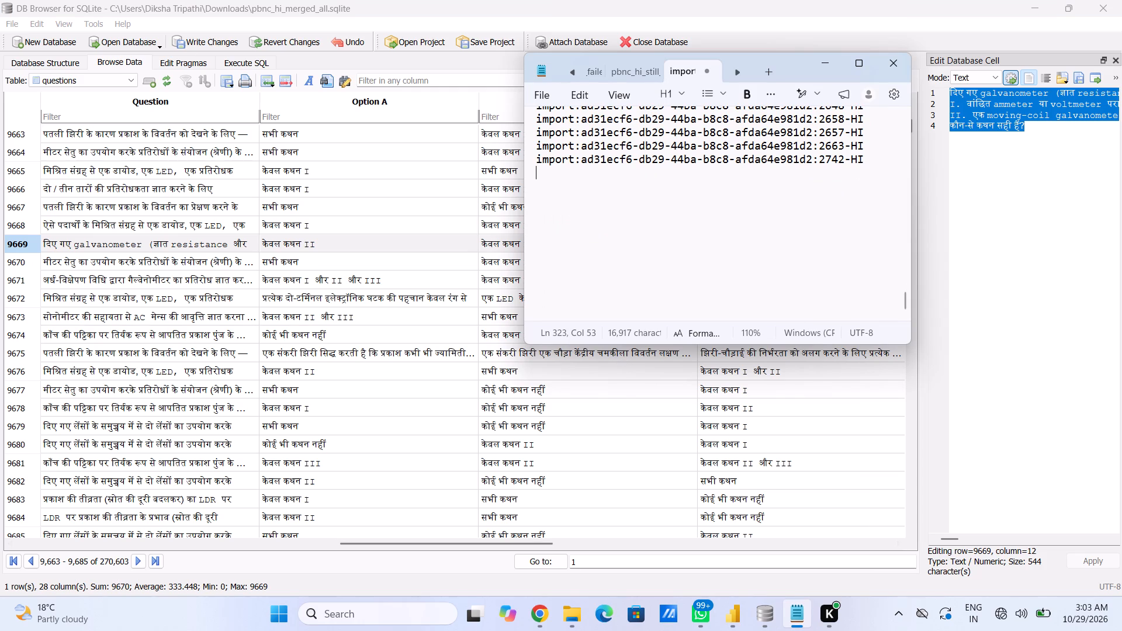
key(ctrl+v)
Delete all text after the import ID ending in 2746-HI from the pasted record.
drag(539, 312, 540, 308)
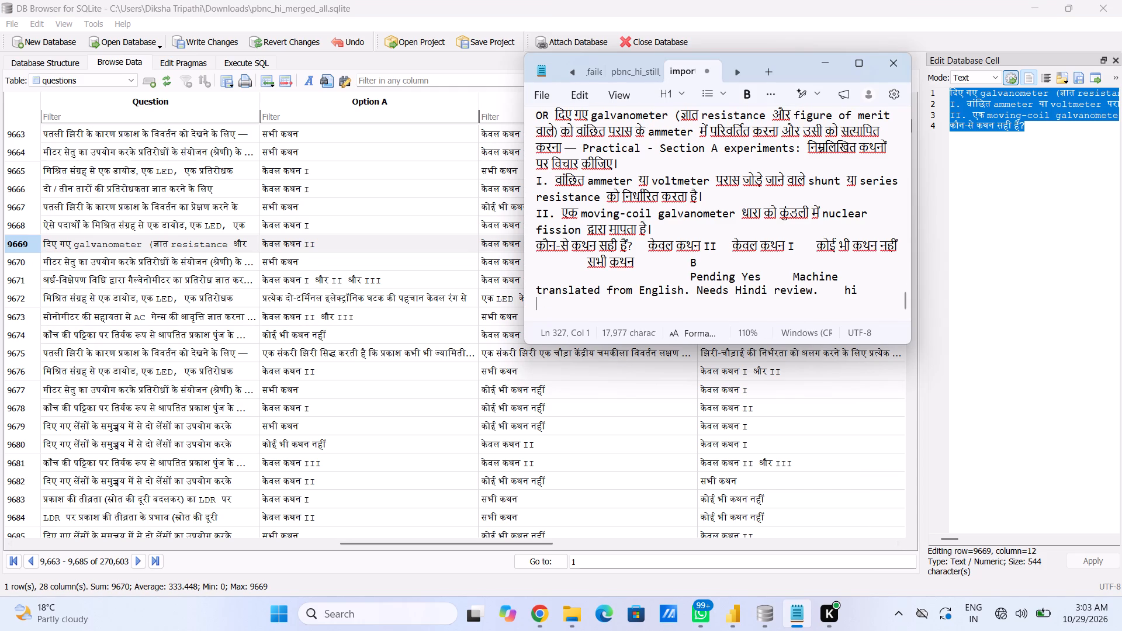
scroll(540, 308, up, 2)
drag(540, 308, 548, 255)
scroll(540, 308, up, 1)
scroll(548, 256, up, 2)
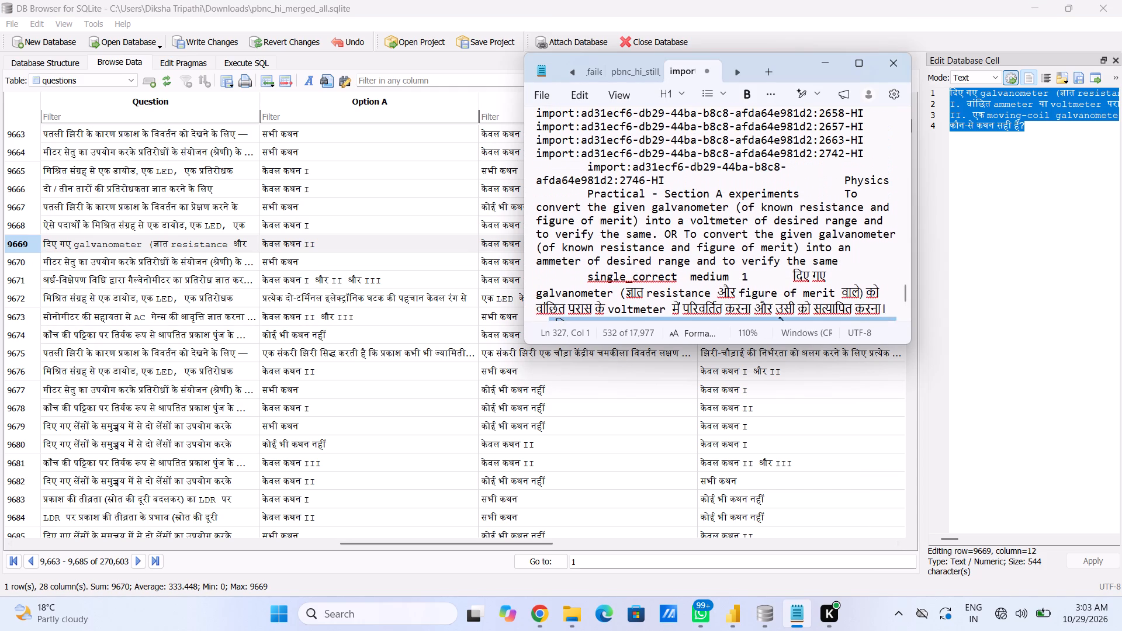
drag(548, 255, 543, 244)
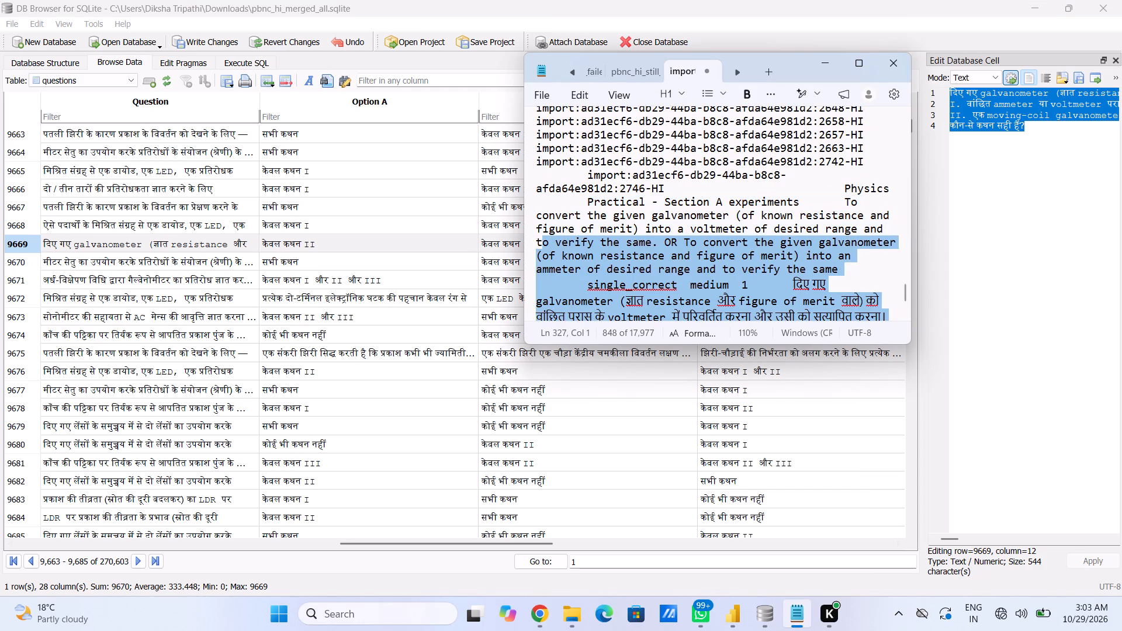
drag(543, 244, 539, 204)
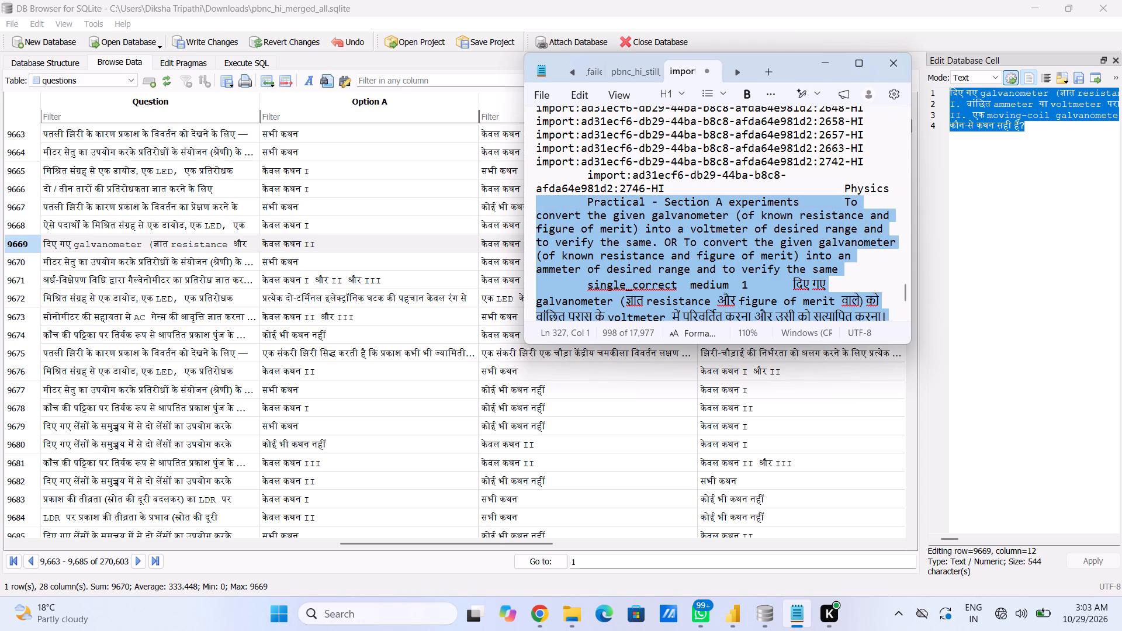
drag(539, 204, 687, 189)
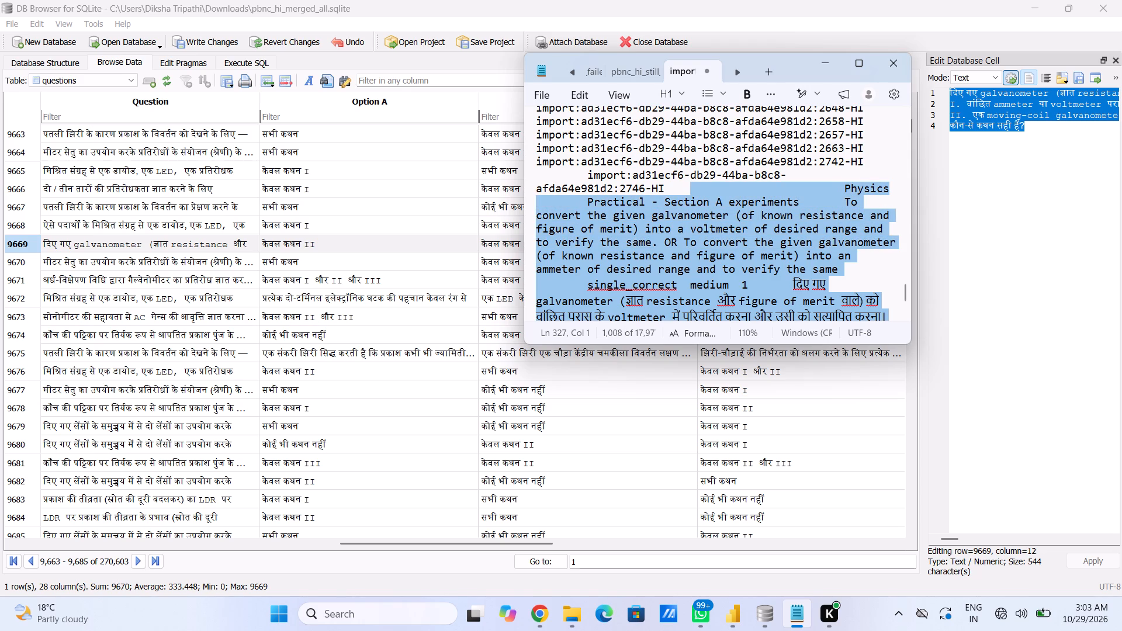
key(BackSpace)
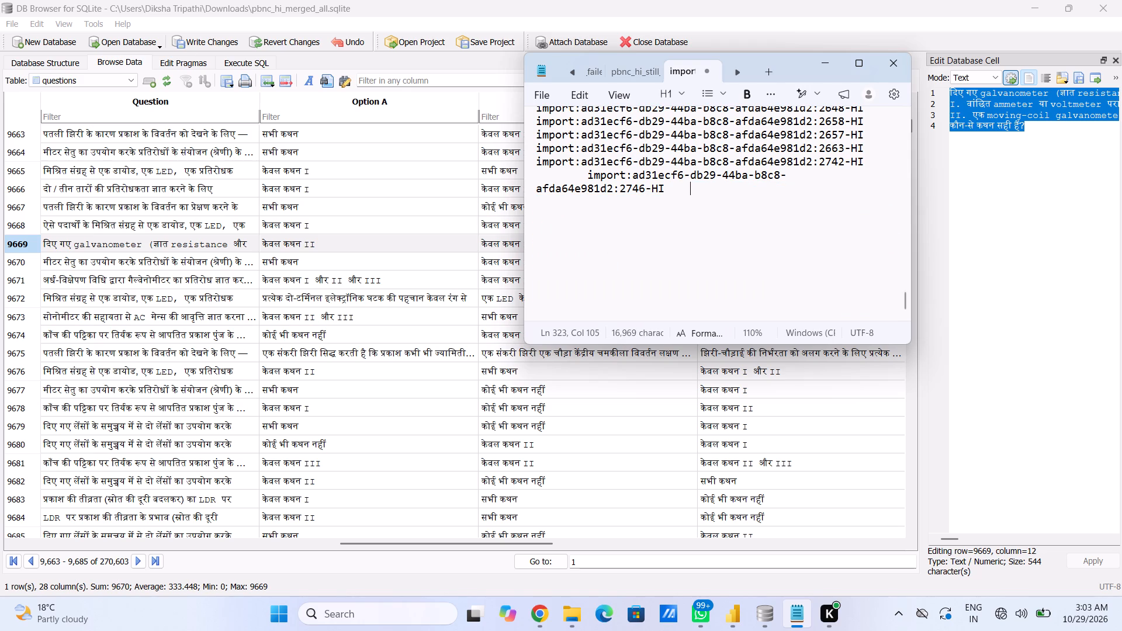
Put the import ID ending in 2746-HI on its own line without leading indentation, and add an empty line below it.
click(876, 164)
key(Return)
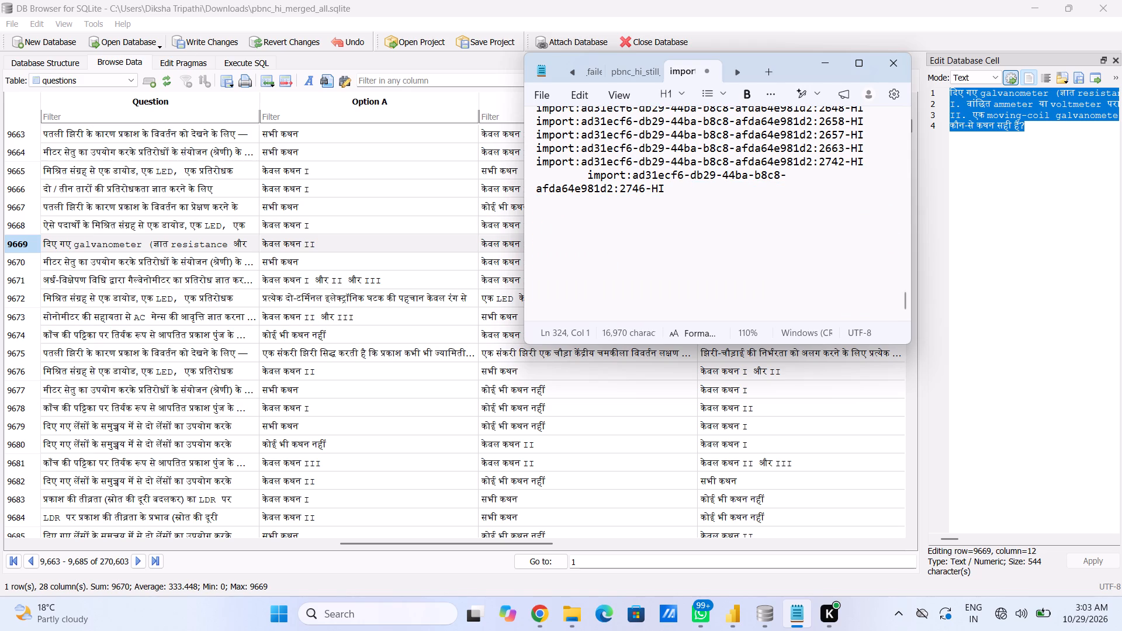
key(Right)
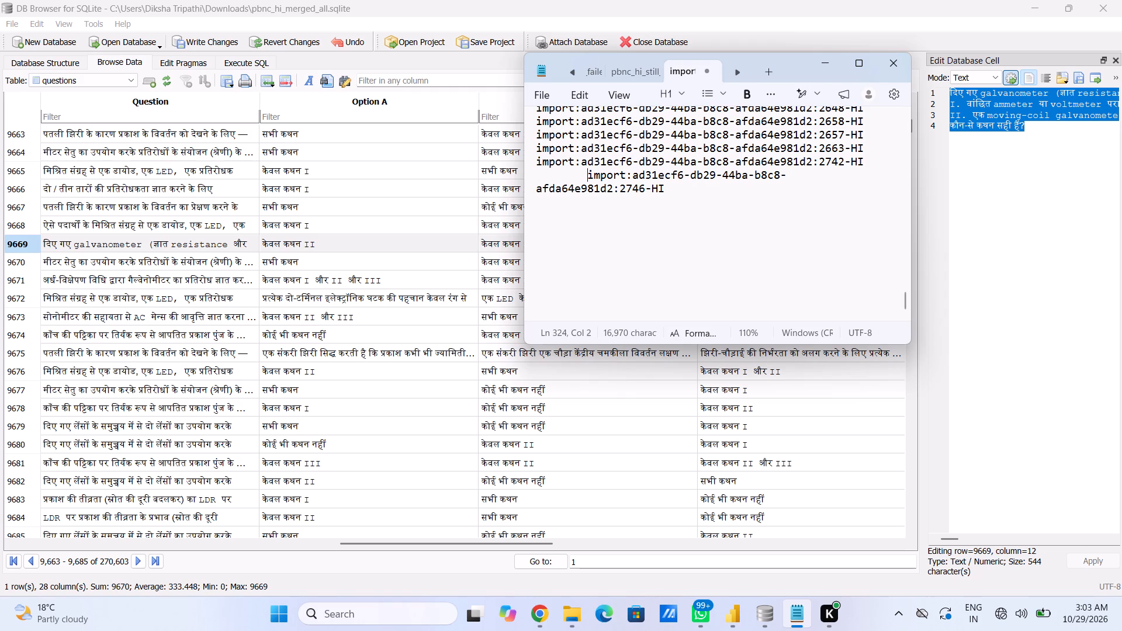
key(backslash)
key(BackSpace)
key(BackSpace)
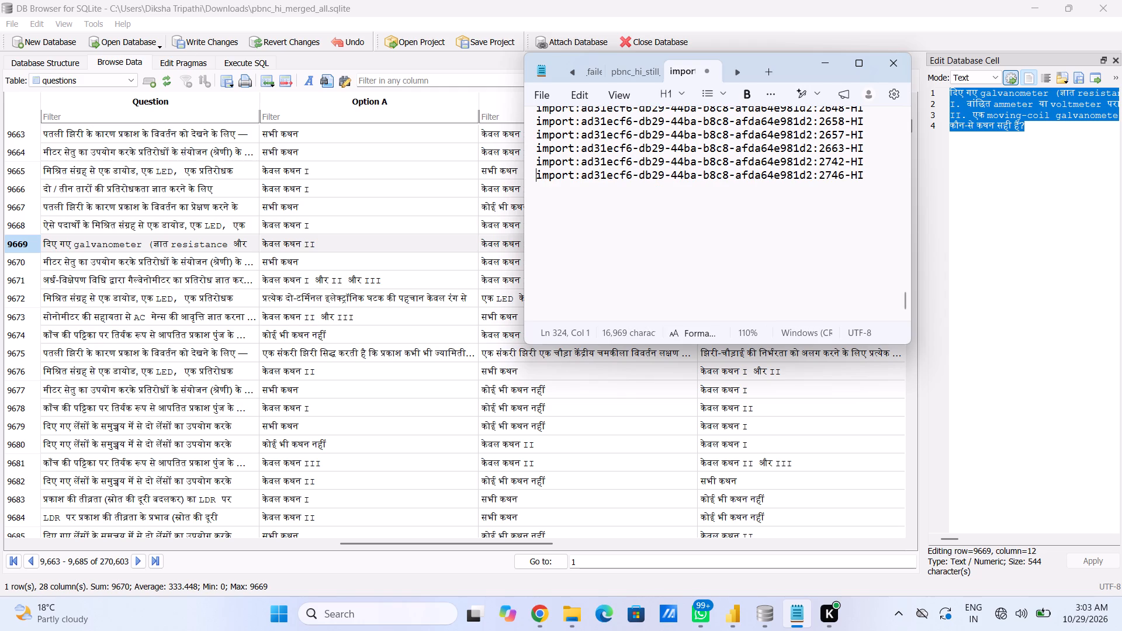
click(874, 170)
key(Return)
Review the questions beyond row 9669, copy the entire record in row 9706, containing "travelling microscope", and paste it at the end of the Notepad list.
scroll(167, 405, down, 2)
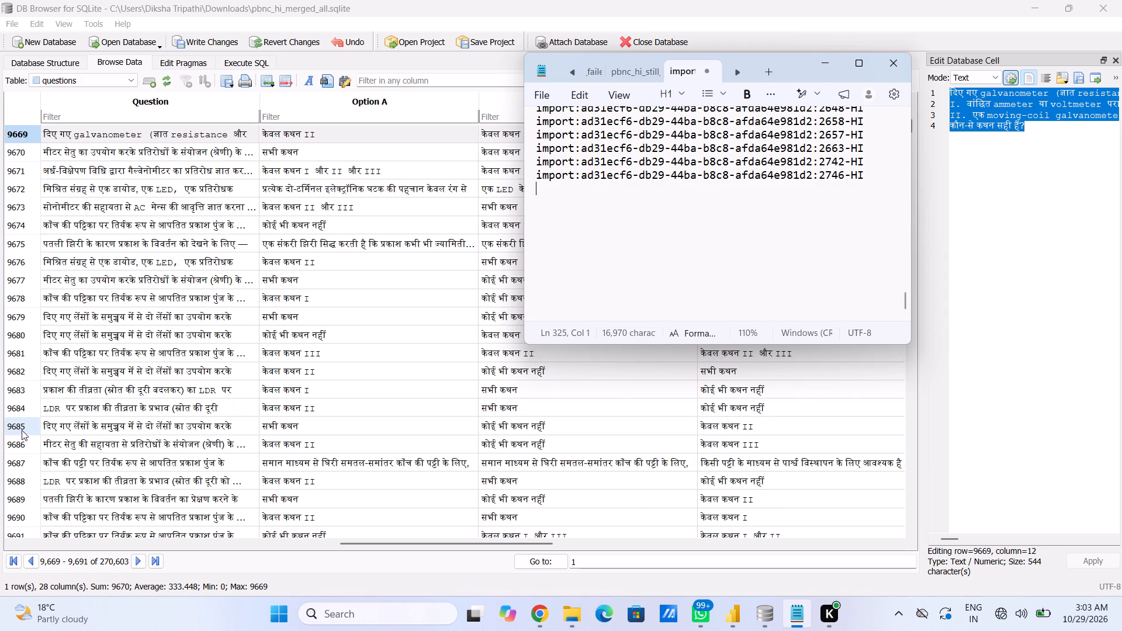
click(22, 430)
scroll(208, 278, down, 6)
scroll(209, 278, up, 2)
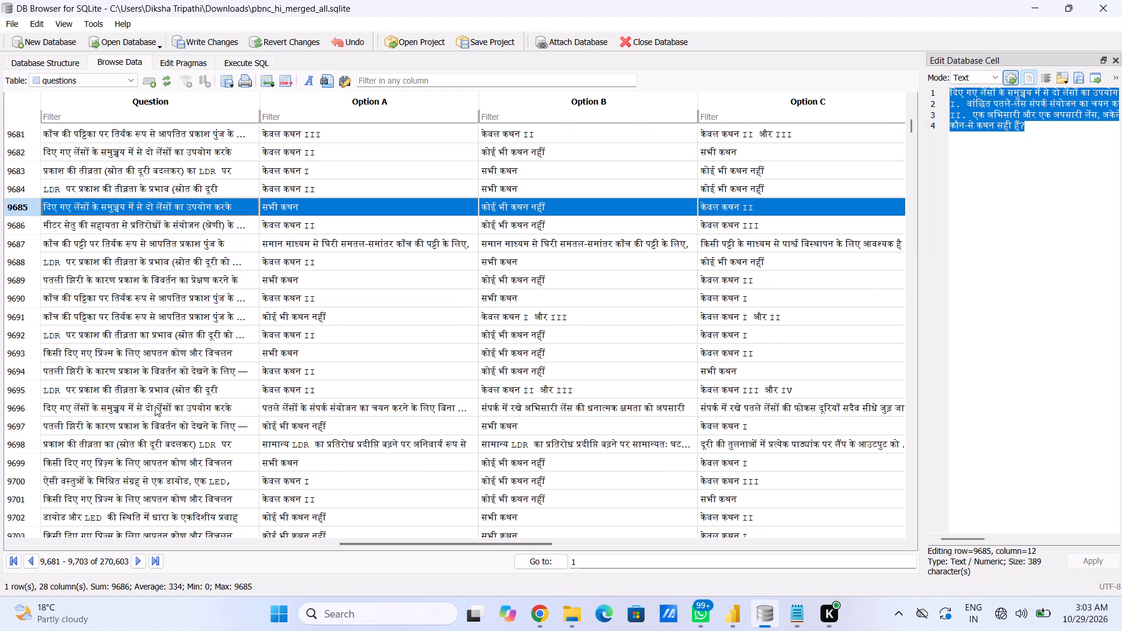
scroll(155, 405, down, 2)
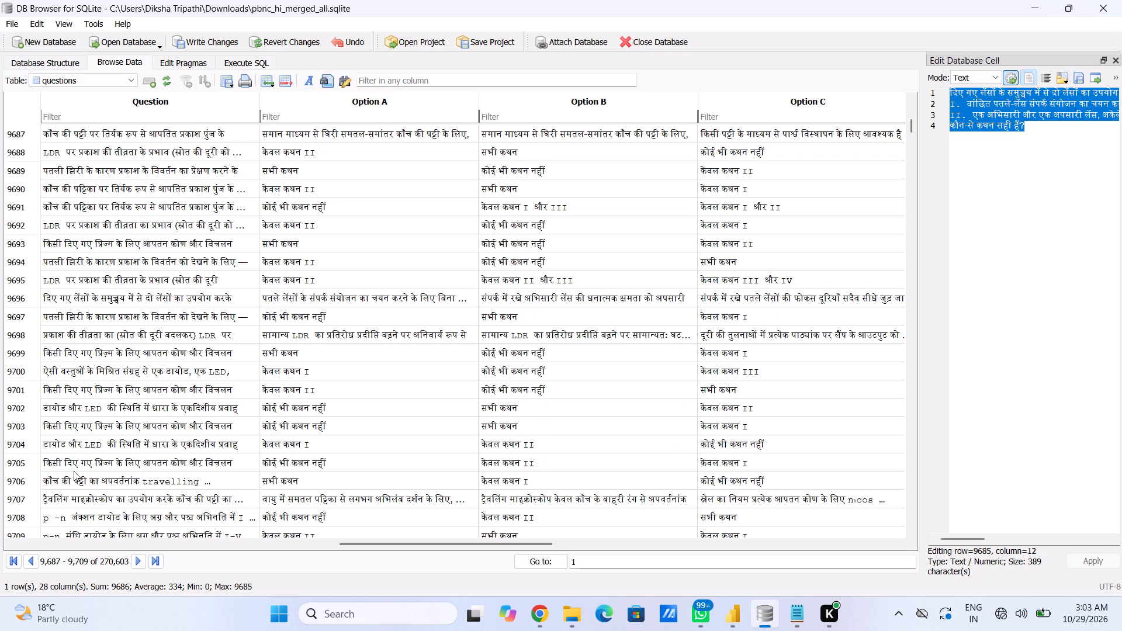
click(11, 481)
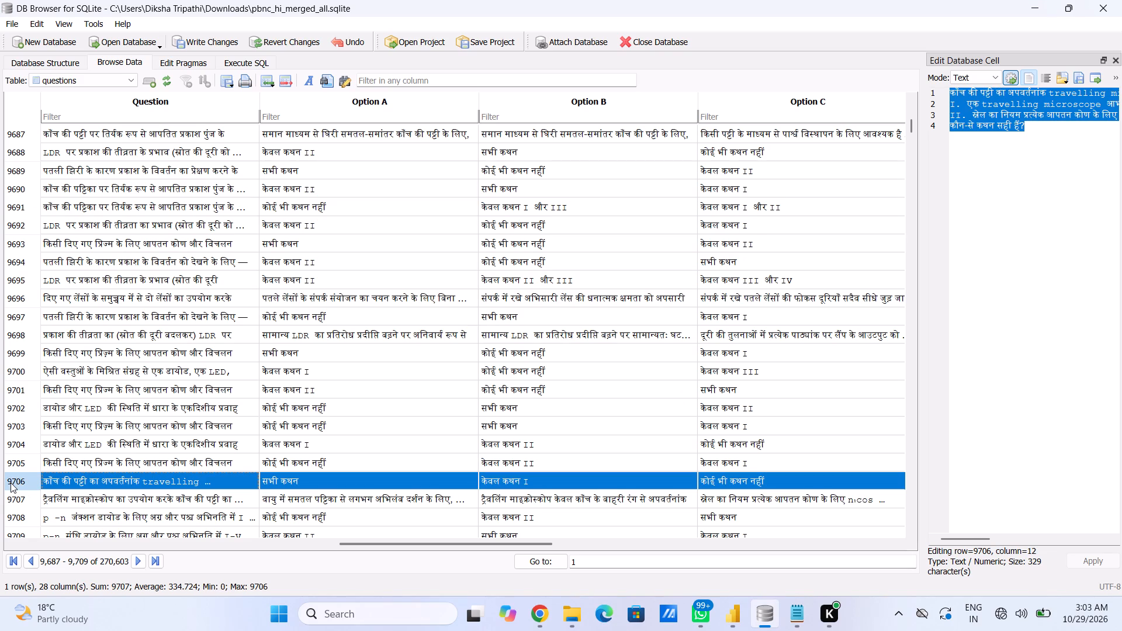
key(ctrl+c)
click(788, 610)
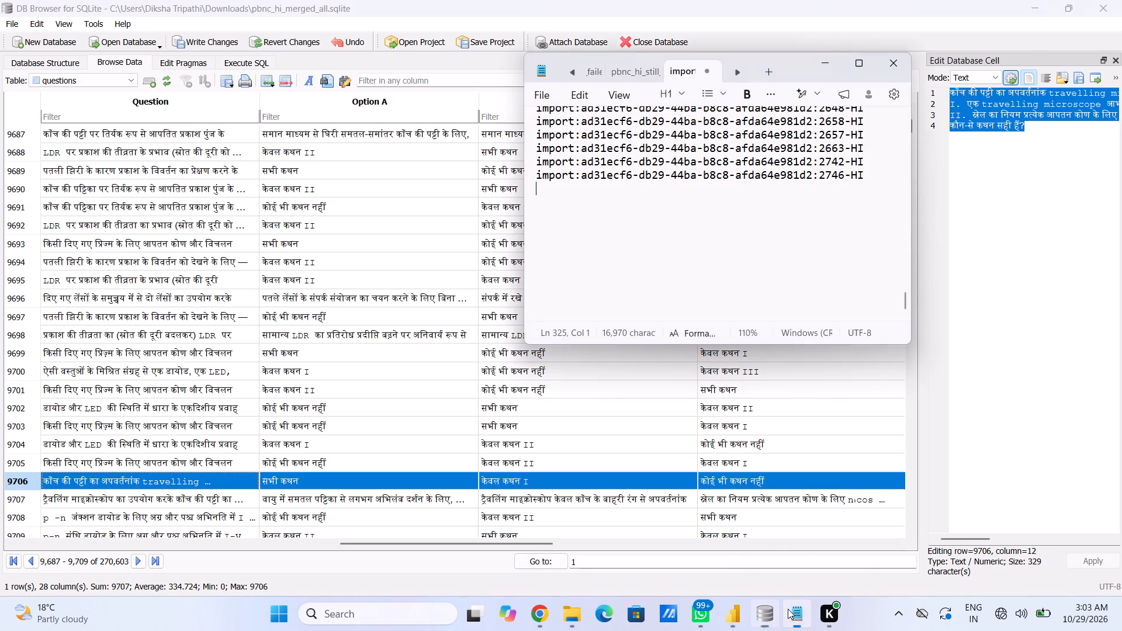
key(ctrl+v)
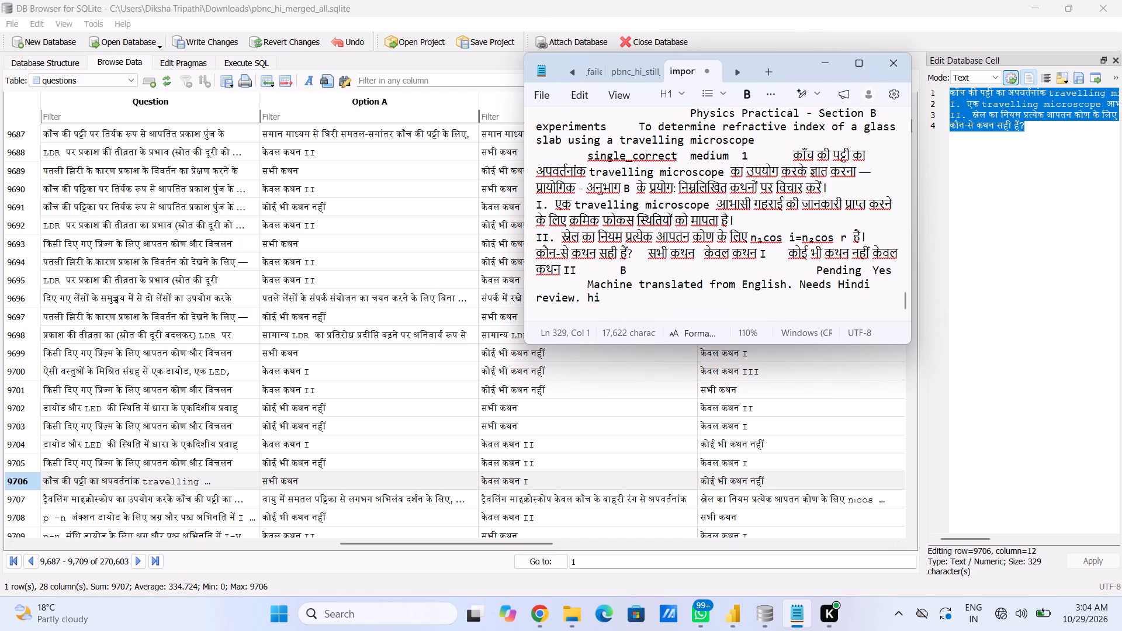
Trim the pasted record to only its import ID ending in 2846-HI, deleting all text after it.
drag(541, 314, 522, 212)
scroll(536, 301, up, 2)
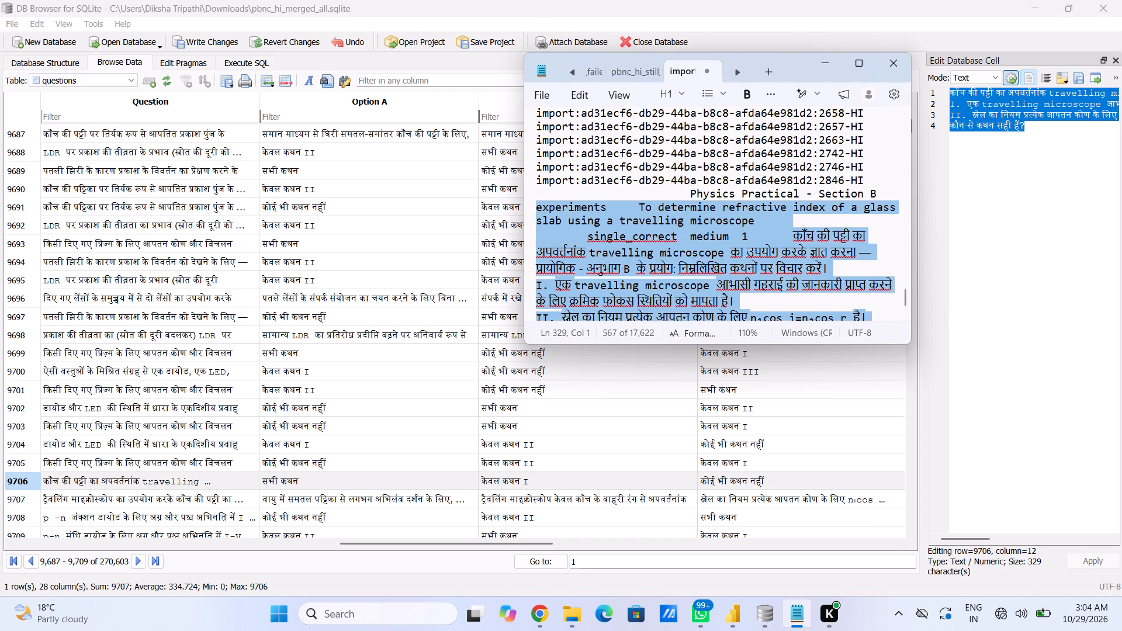
drag(522, 212, 521, 199)
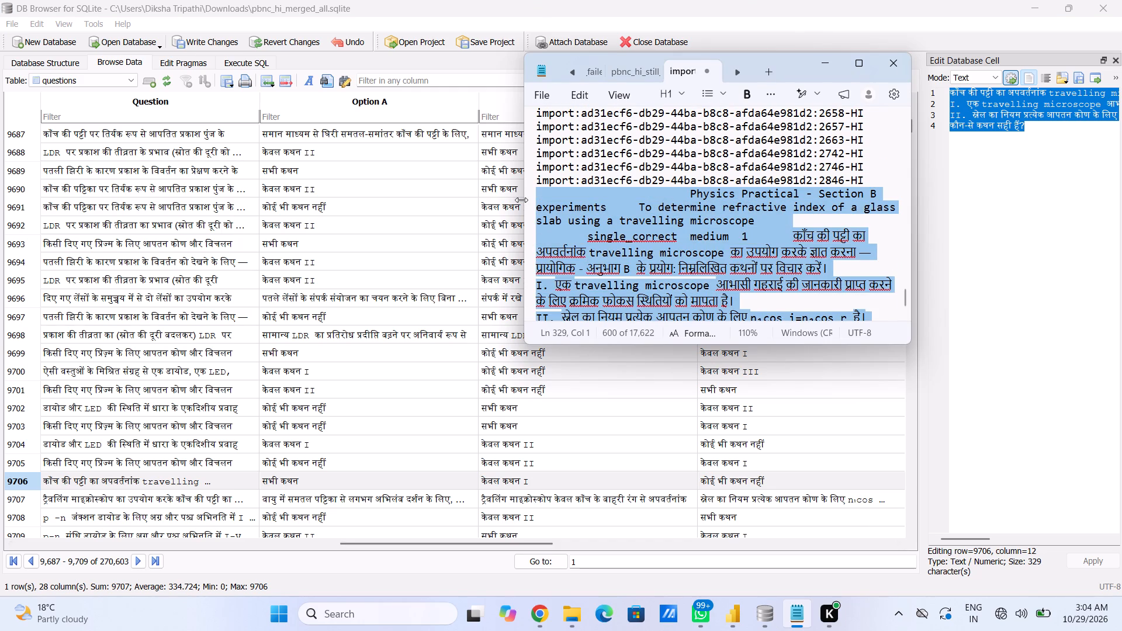
key(BackSpace)
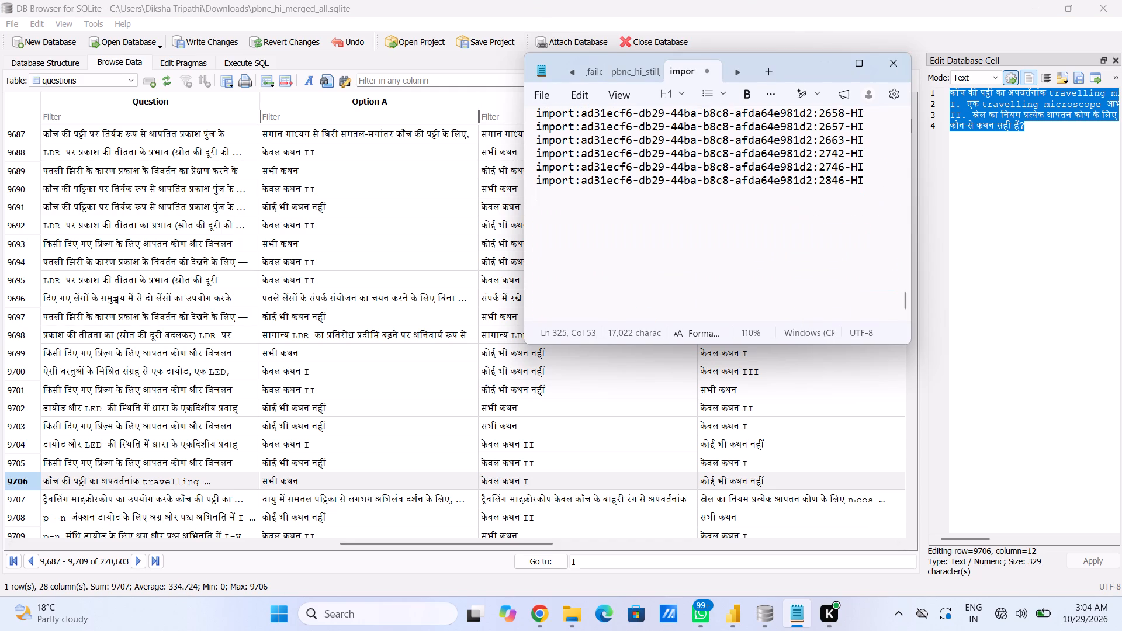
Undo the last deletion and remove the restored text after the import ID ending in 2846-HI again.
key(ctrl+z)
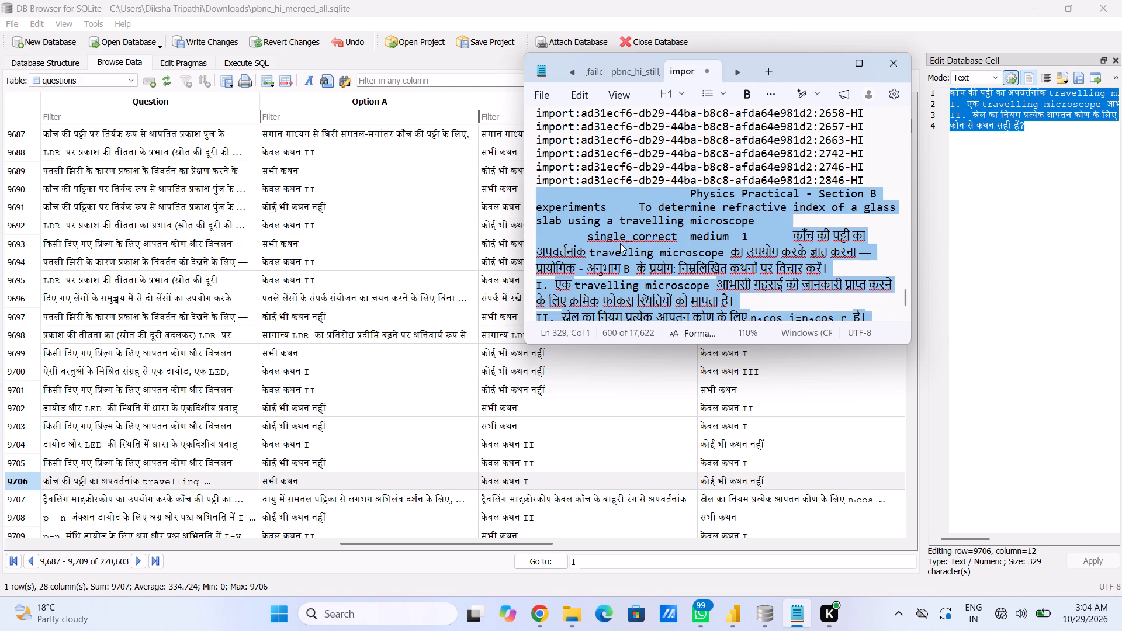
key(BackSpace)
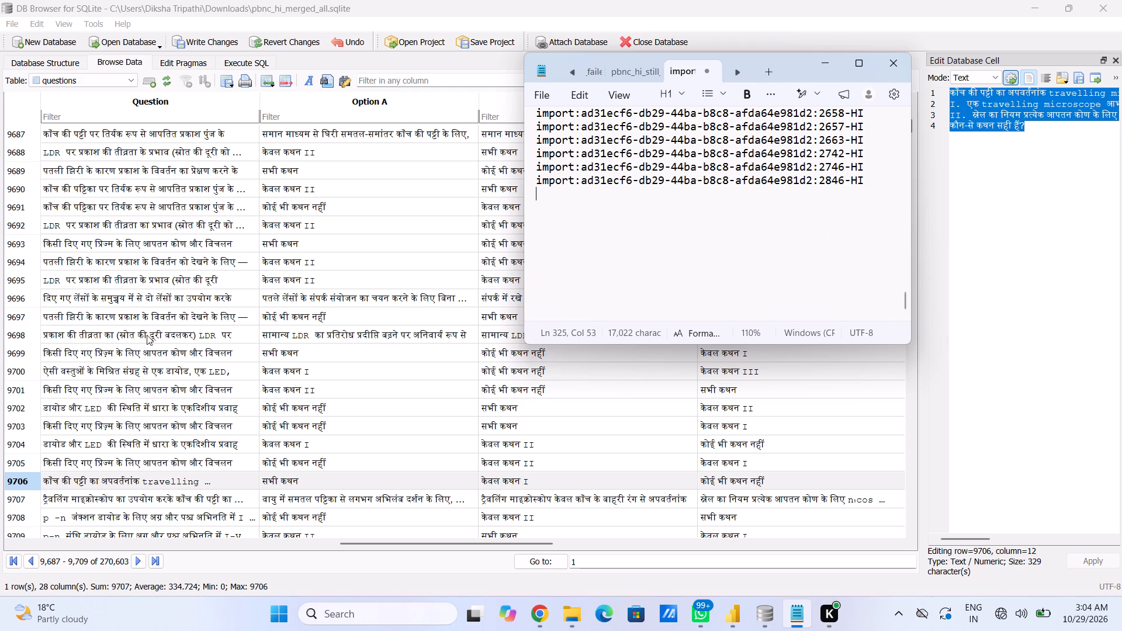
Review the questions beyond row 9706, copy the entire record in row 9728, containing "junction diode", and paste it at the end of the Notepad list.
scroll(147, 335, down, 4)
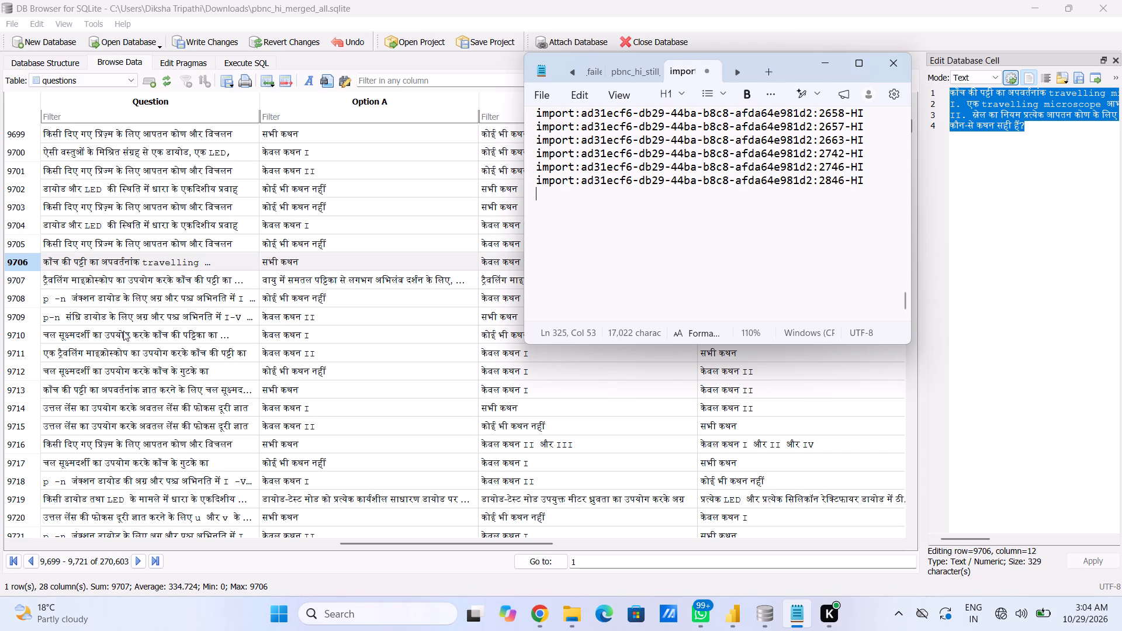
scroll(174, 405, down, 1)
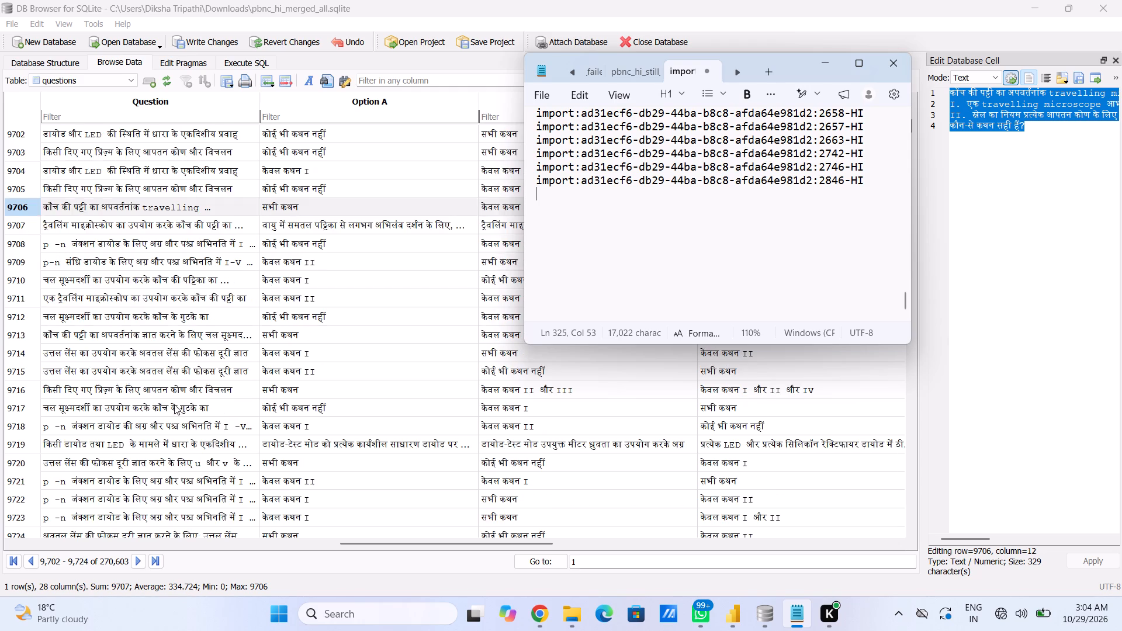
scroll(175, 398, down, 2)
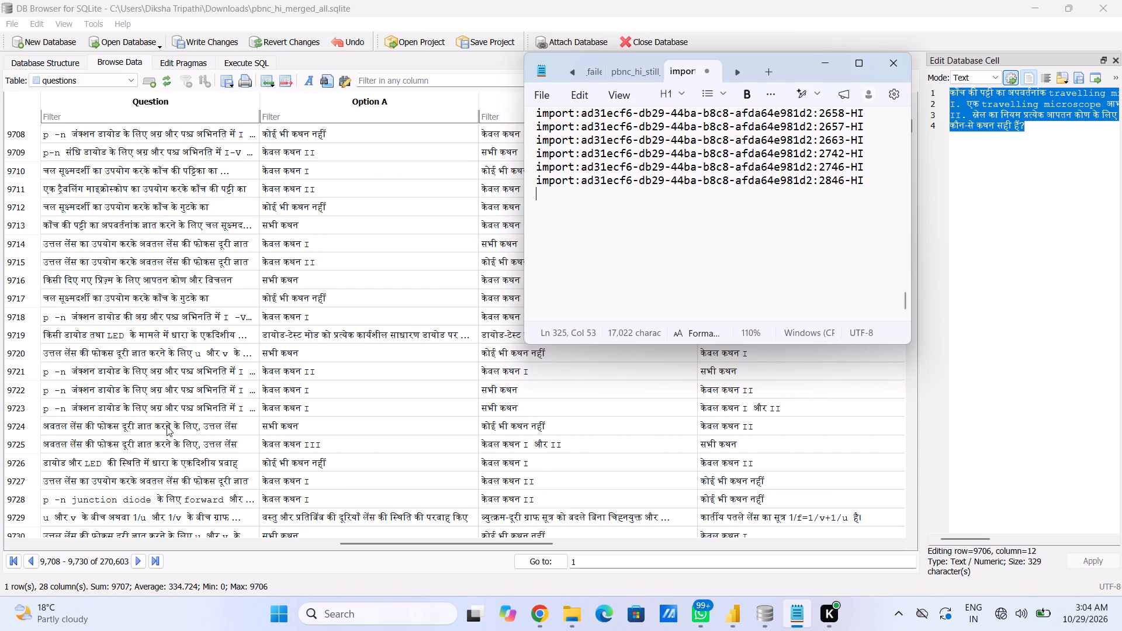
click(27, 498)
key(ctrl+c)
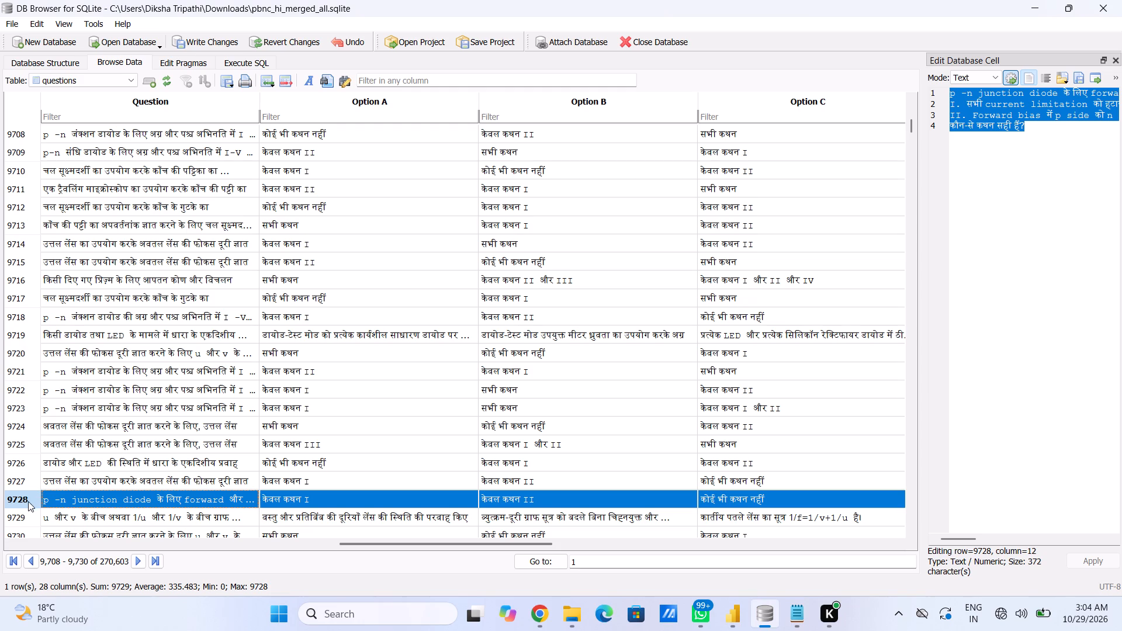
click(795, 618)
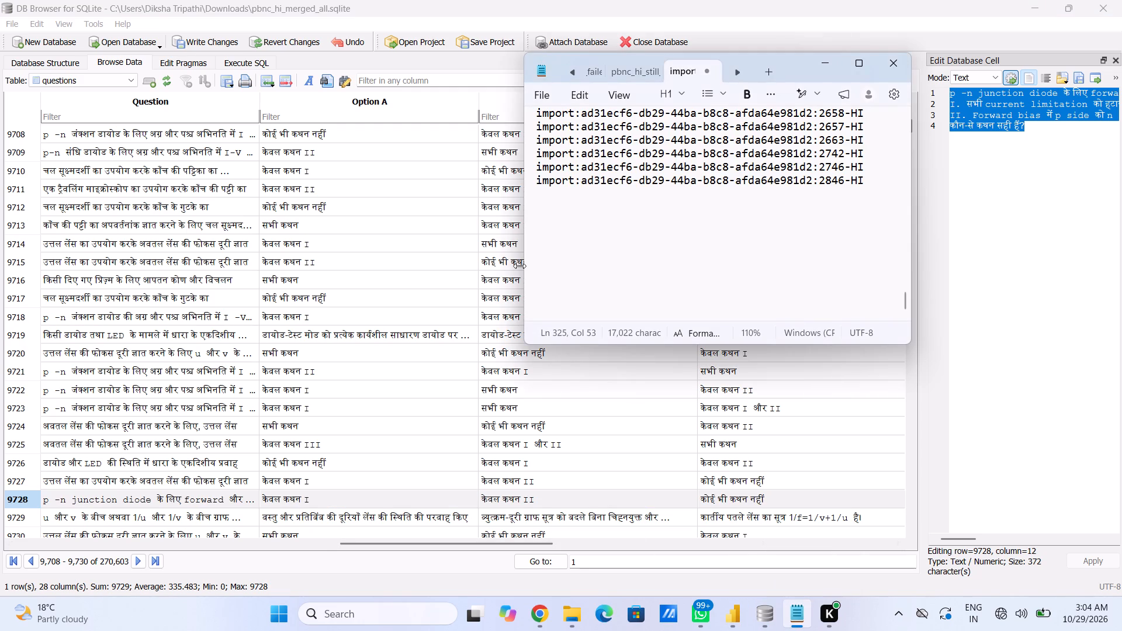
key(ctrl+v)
Delete the whole pasted row 9728 record and start a new line directly below the import ID ending in 2846-HI.
drag(540, 313, 539, 302)
scroll(539, 302, up, 2)
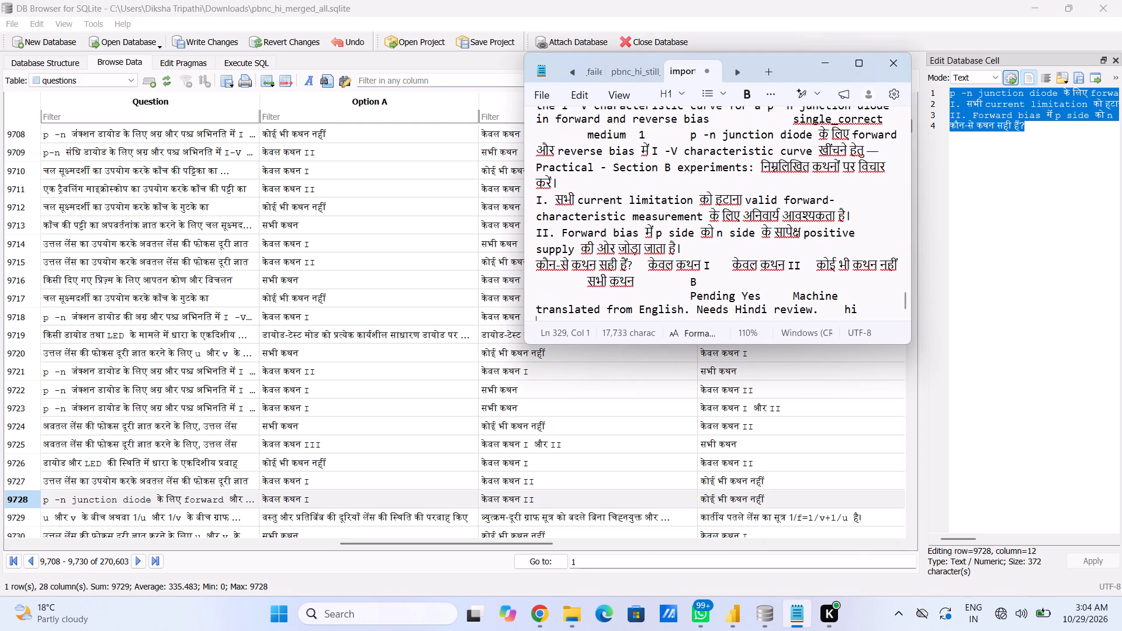
drag(539, 302, 561, 276)
scroll(535, 247, up, 2)
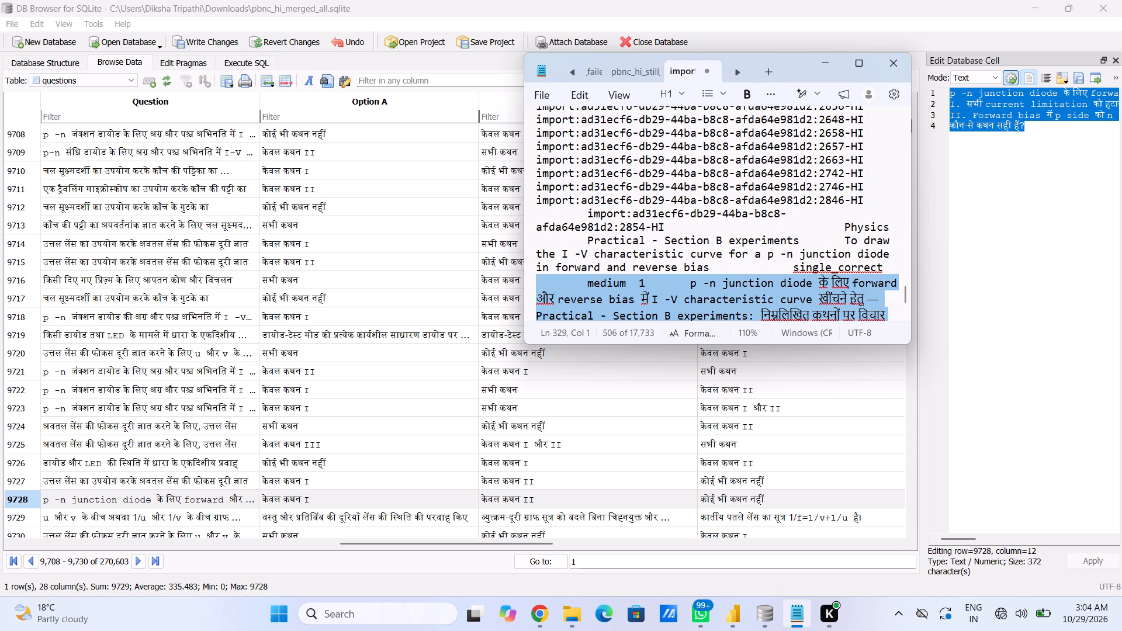
drag(561, 276, 680, 226)
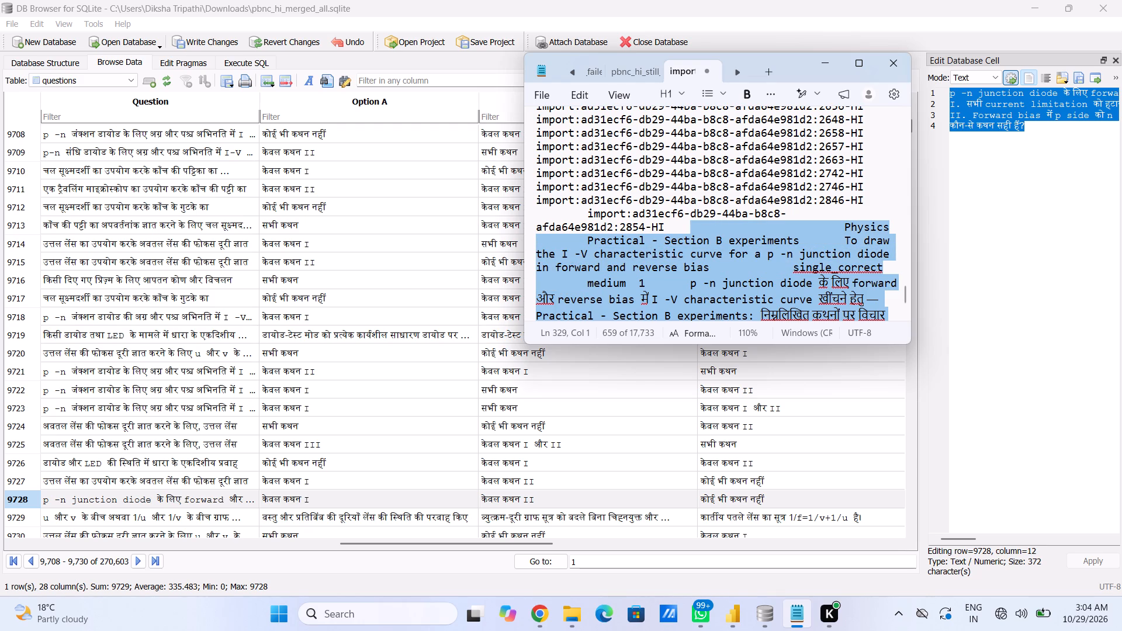
drag(586, 208, 940, 382)
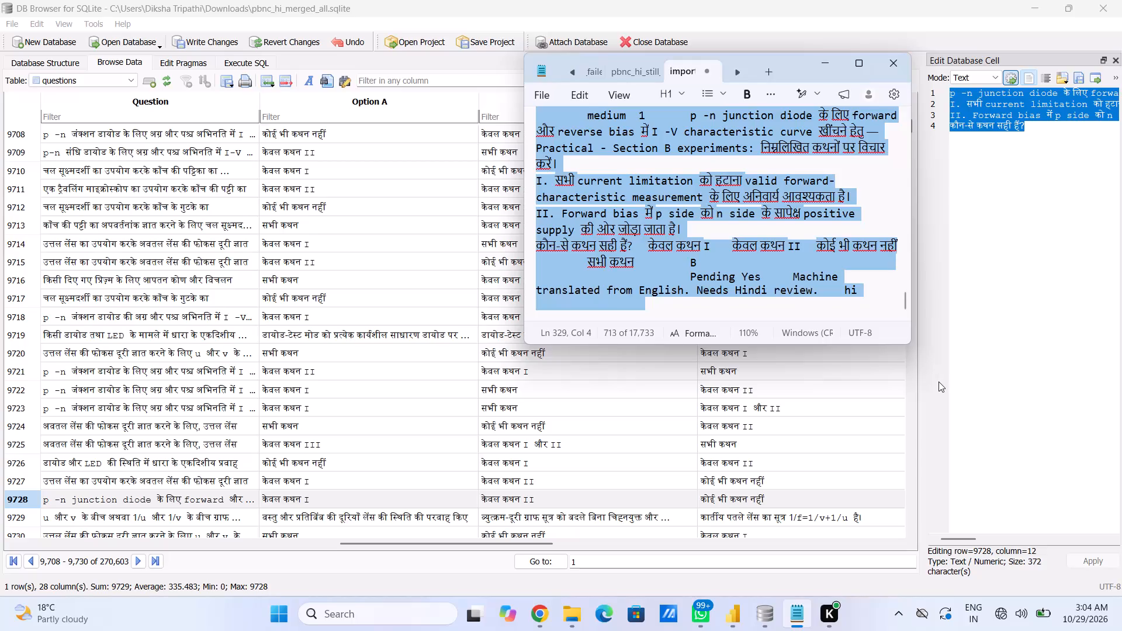
key(BackSpace)
key(BackSpace)
key(Return)
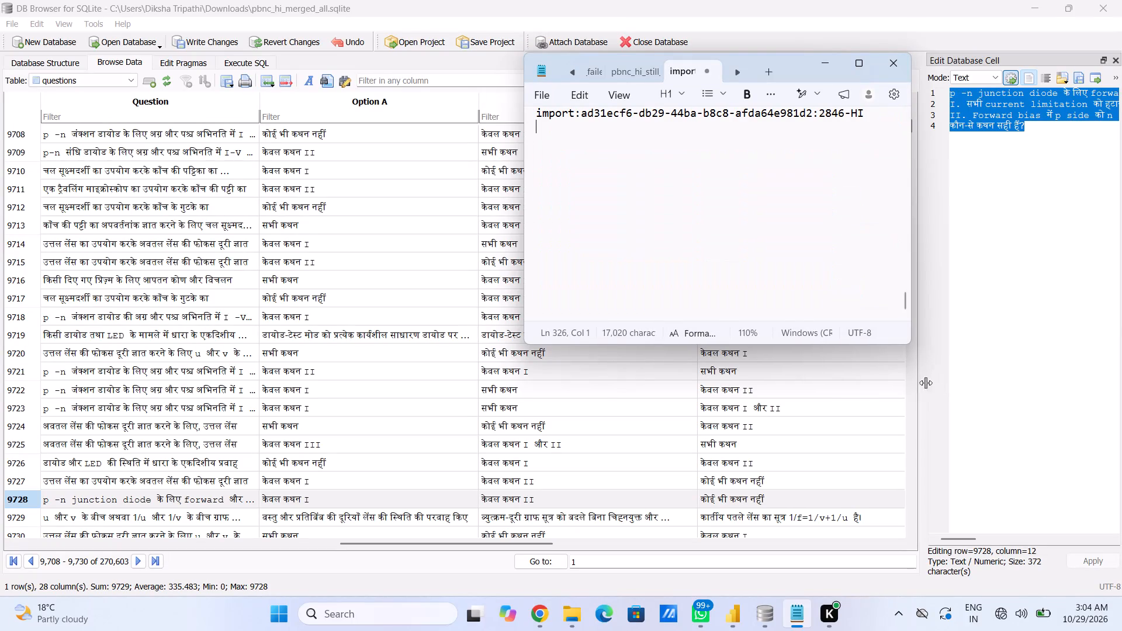
Copy the entire record in row 9728 again and paste it on the new last line of the Notepad list.
click(20, 495)
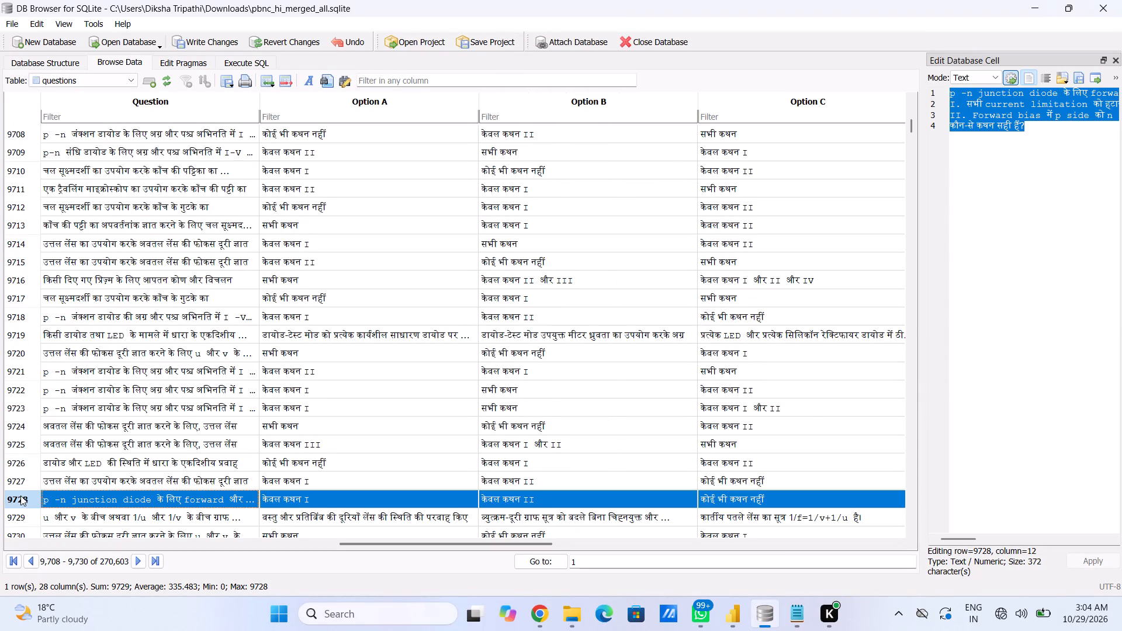
key(ctrl+c)
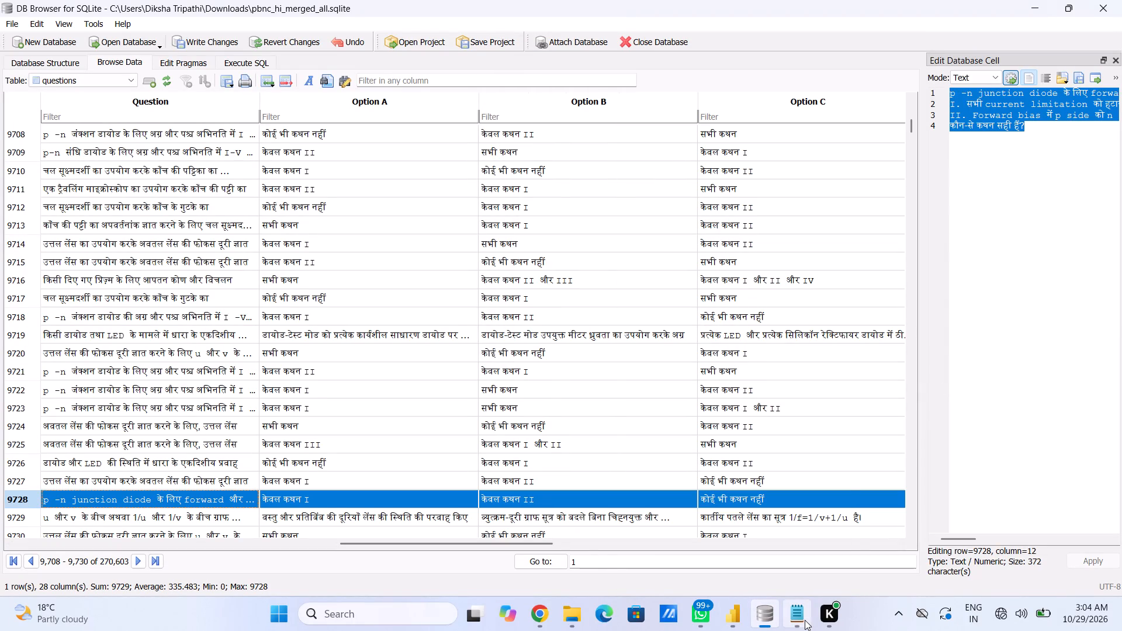
click(797, 620)
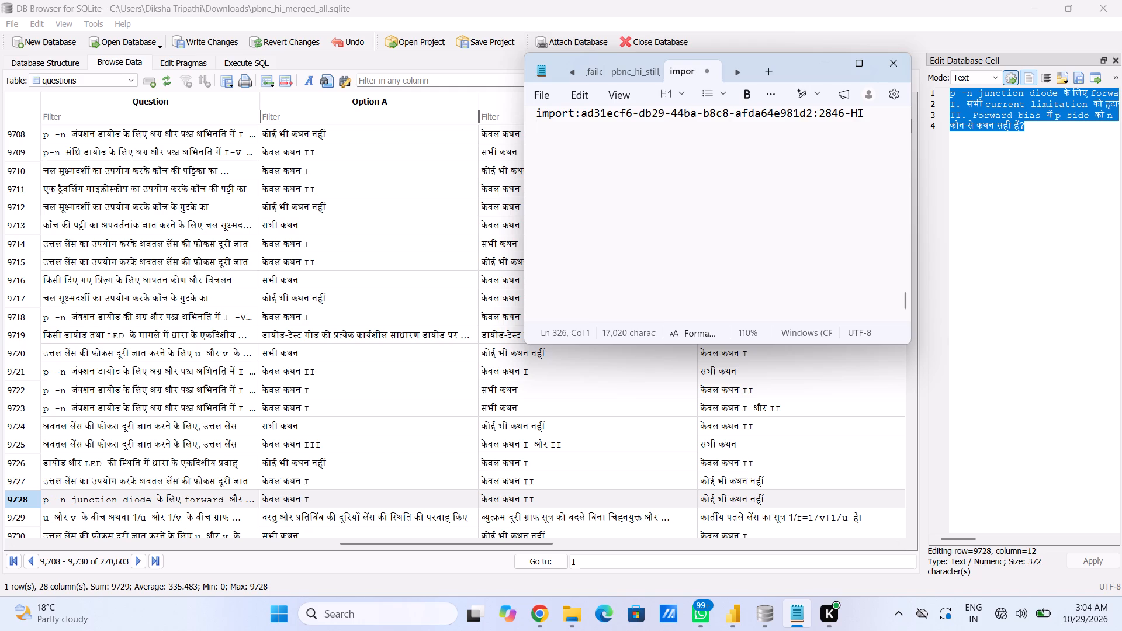
key(ctrl+v)
drag(537, 317, 539, 309)
scroll(539, 310, up, 3)
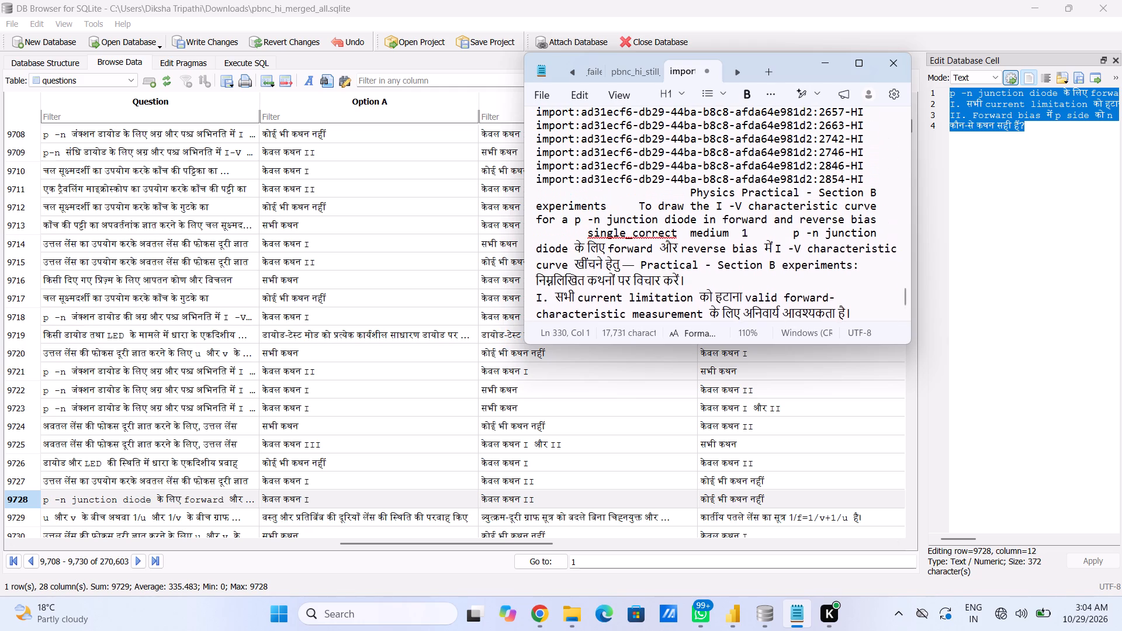
drag(539, 309, 539, 207)
key(BackSpace)
key(BackSpace)
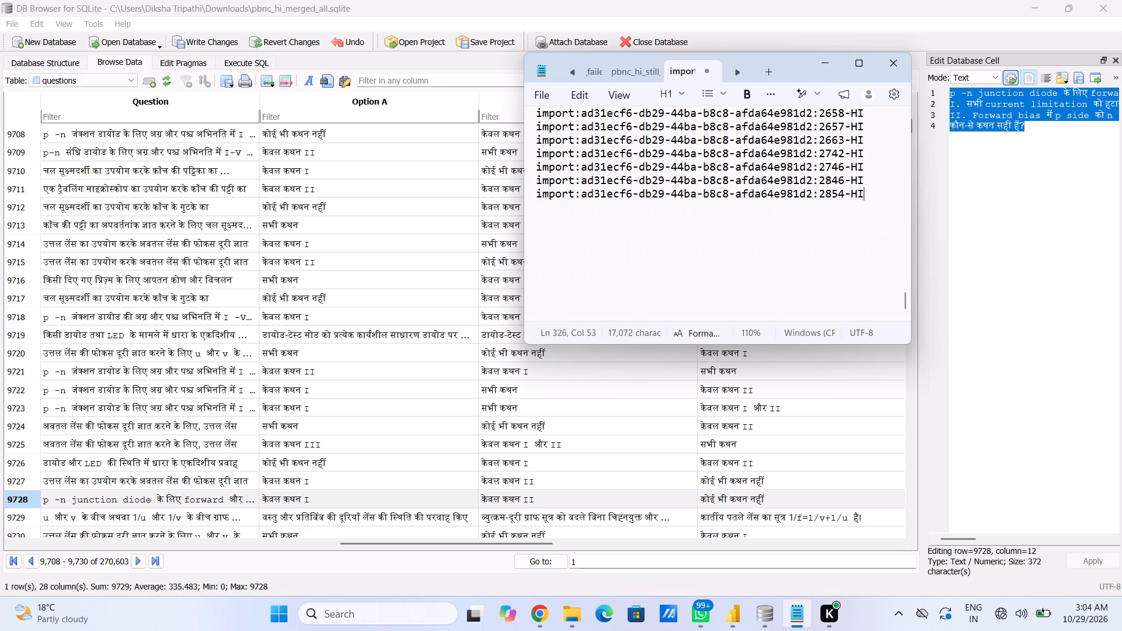
key(Return)
Review the Hindi questions from row 9729 to row 9810 for leftover English wording.
scroll(125, 356, down, 3)
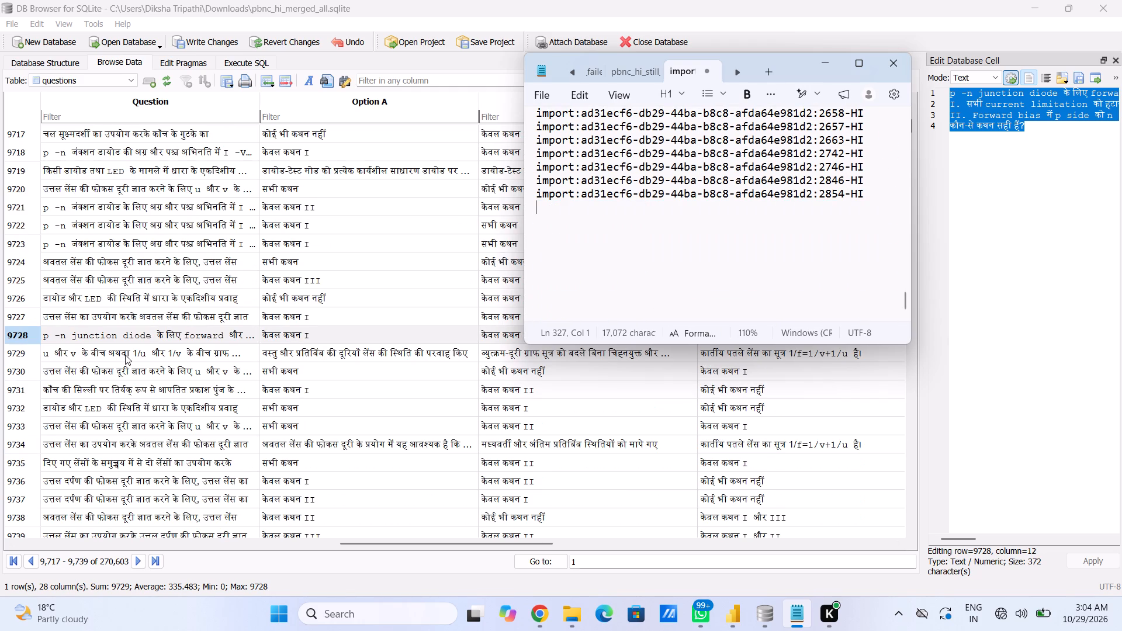
scroll(125, 355, down, 1)
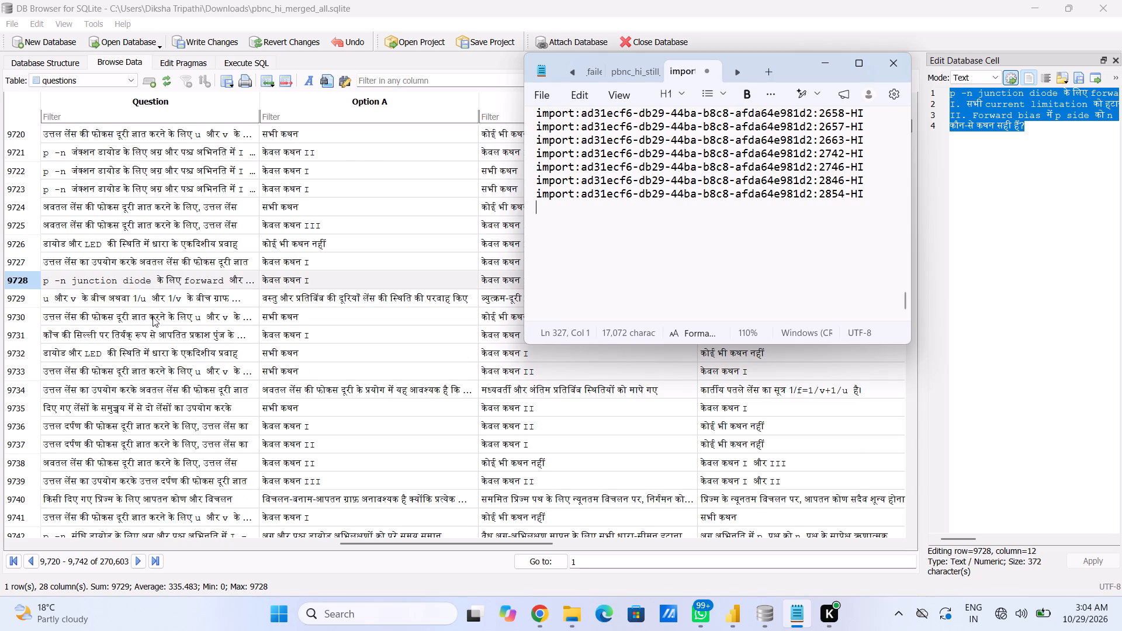
scroll(165, 391, down, 1)
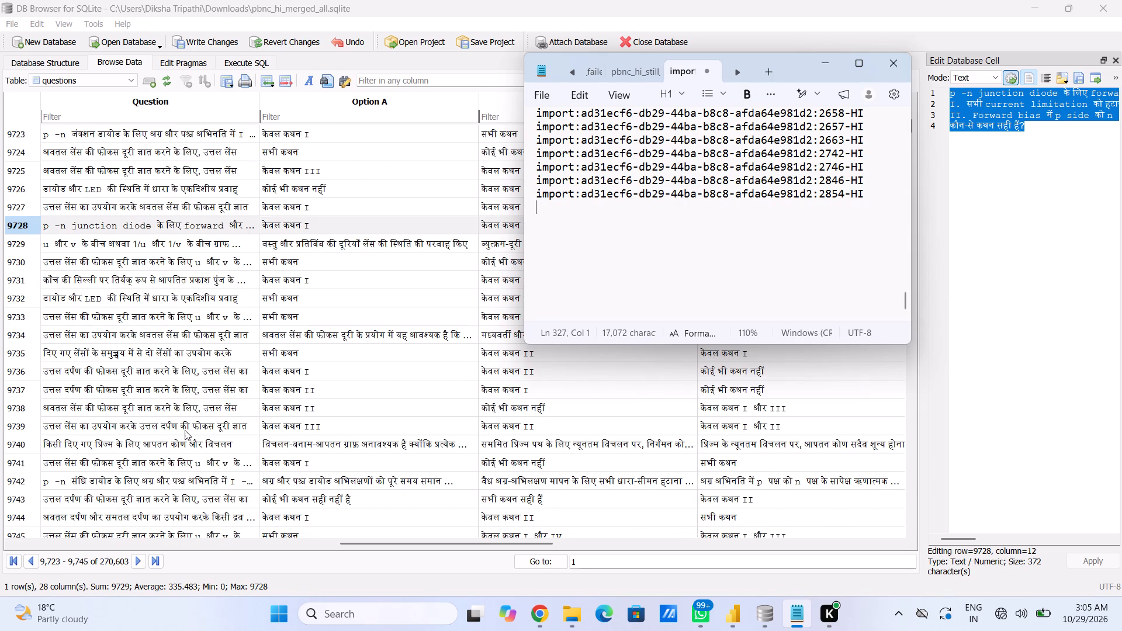
scroll(180, 414, down, 7)
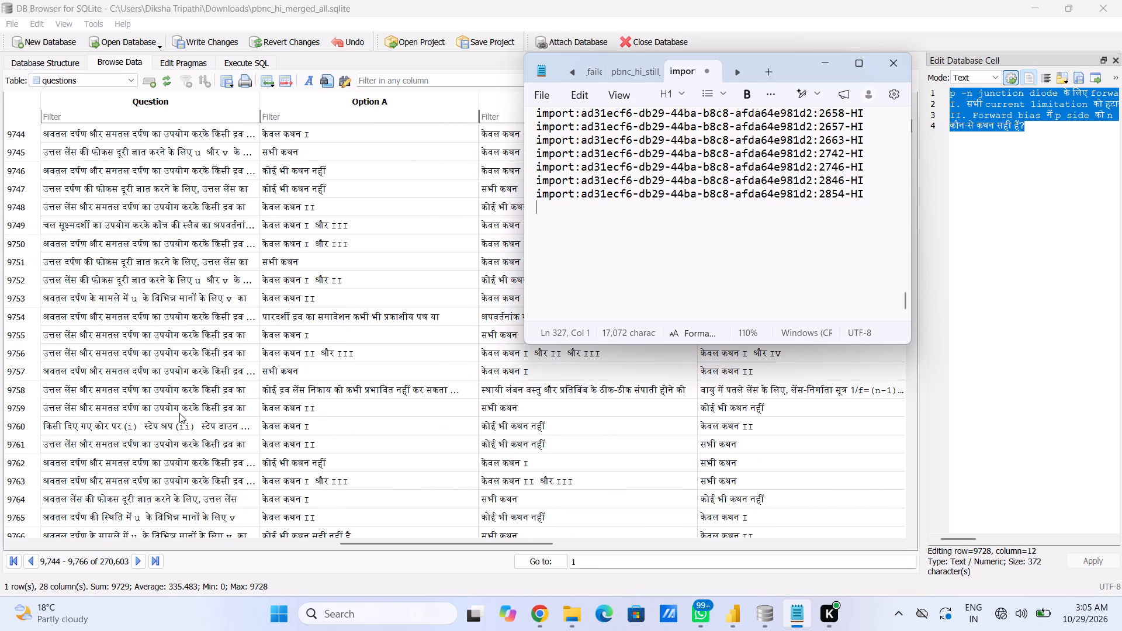
scroll(179, 413, down, 4)
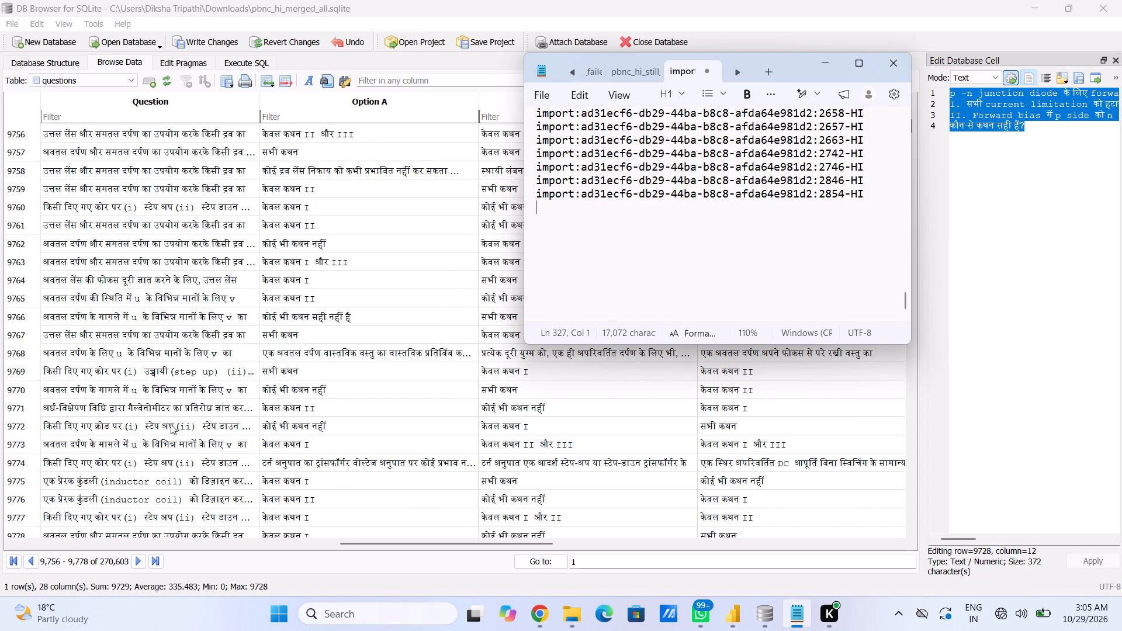
scroll(172, 416, down, 4)
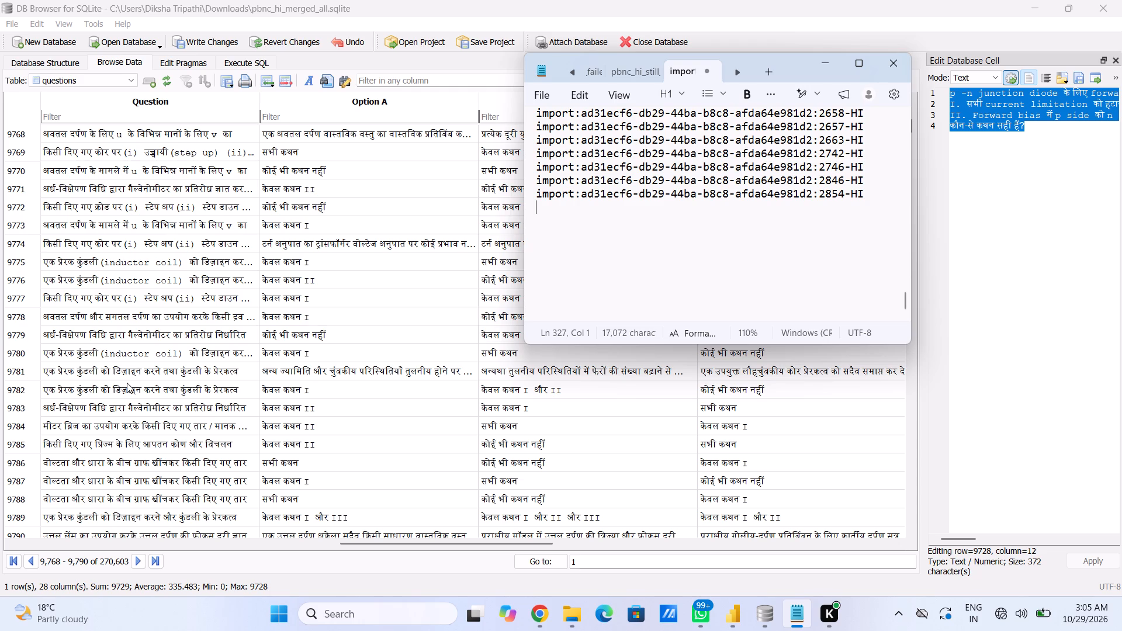
scroll(128, 381, down, 3)
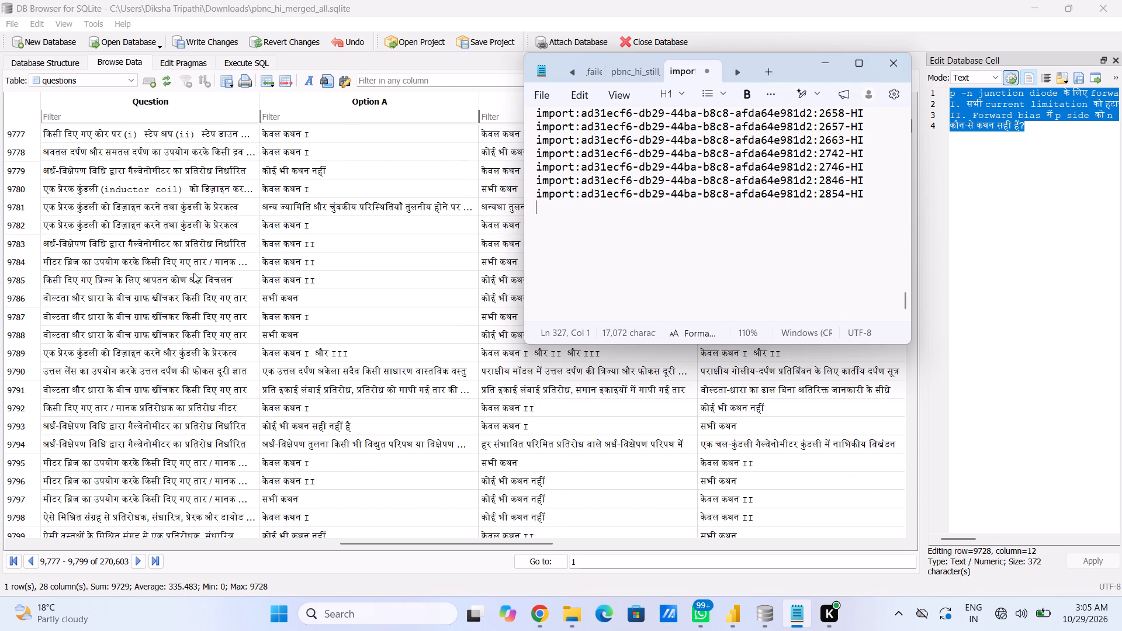
scroll(196, 418, down, 2)
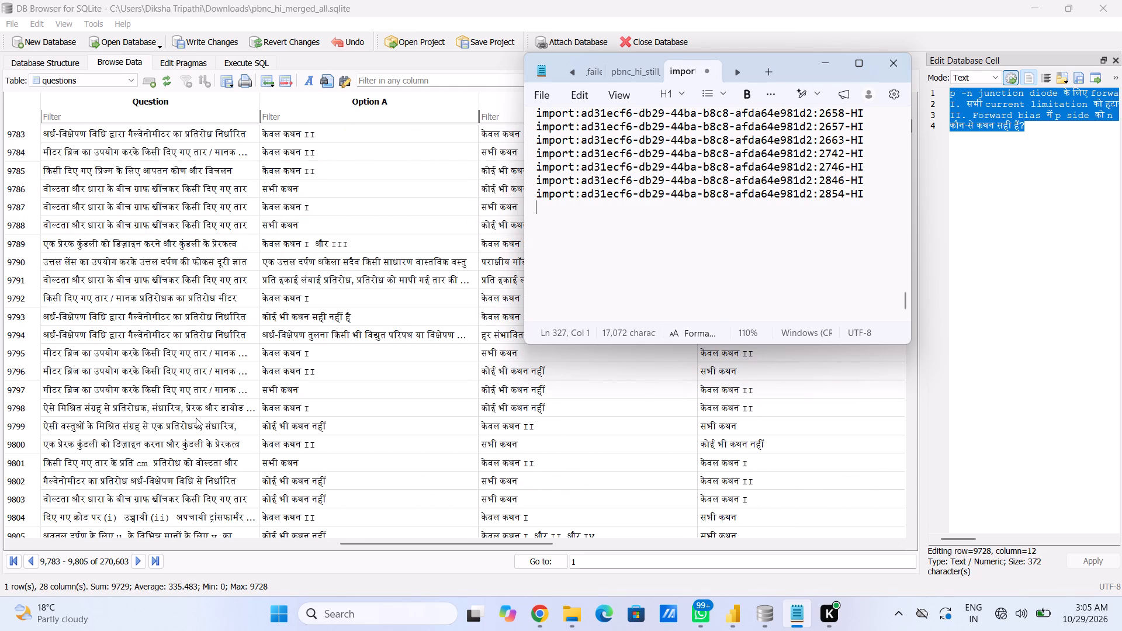
scroll(198, 409, down, 1)
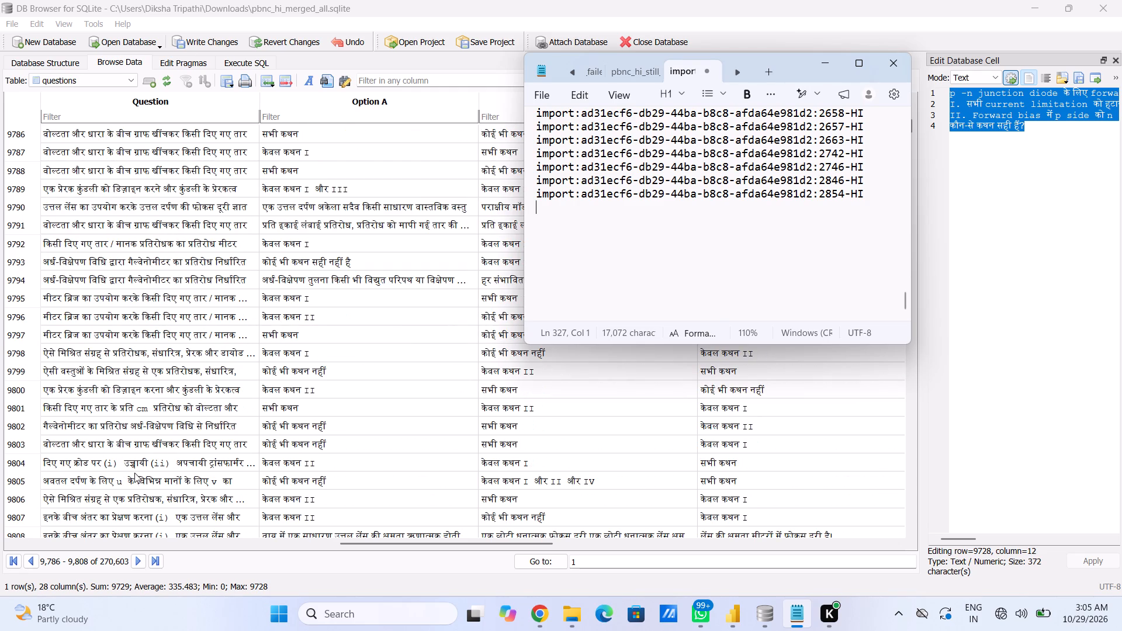
scroll(136, 465, down, 1)
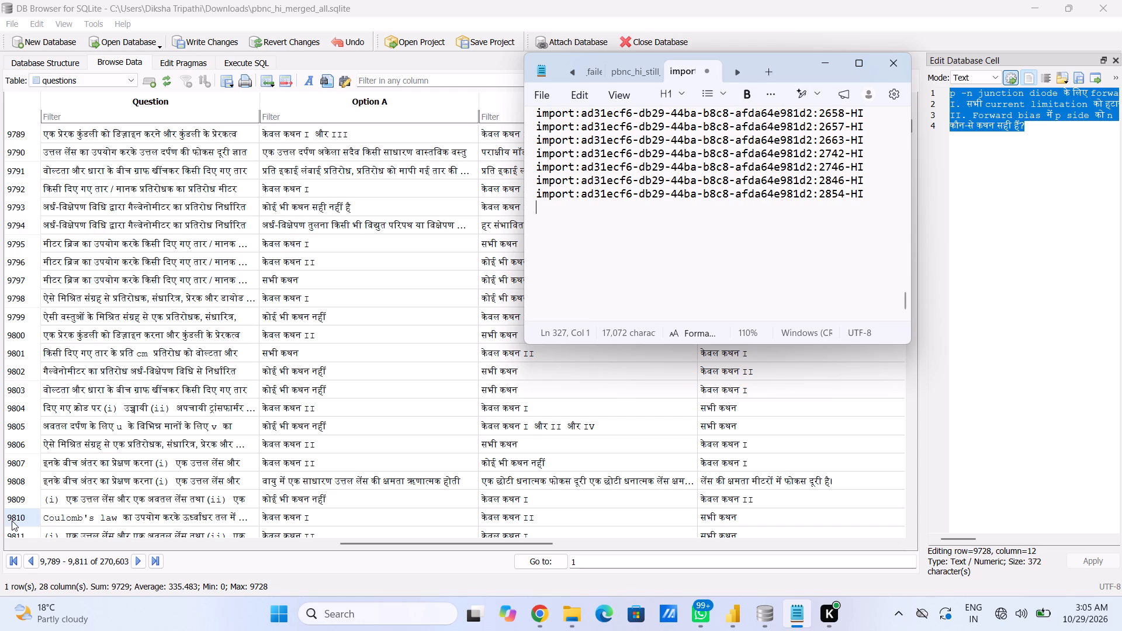
Copy the entire record in row 9810, containing "Coulomb's law", and paste it at the end of the Notepad list.
click(14, 519)
key(ctrl+c)
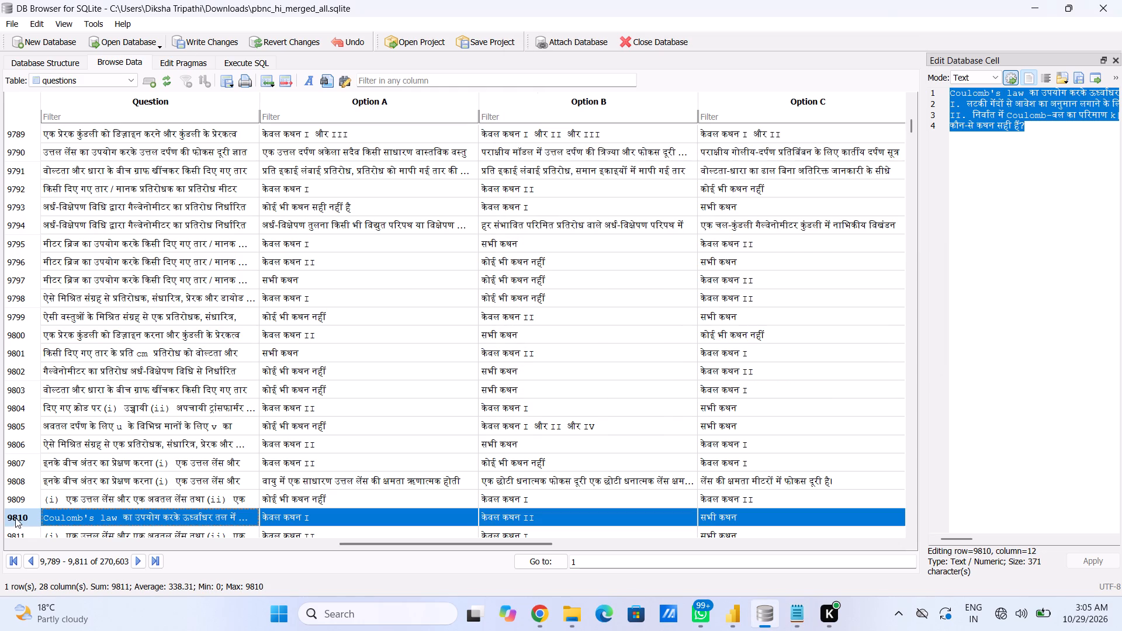
scroll(130, 412, down, 6)
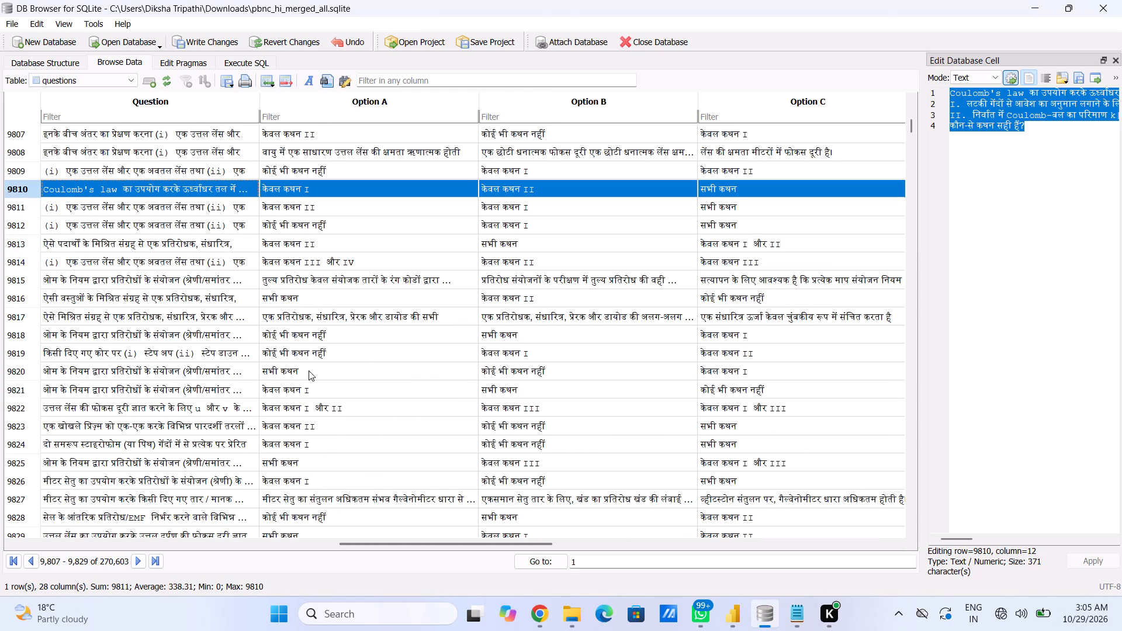
key(ctrl+c)
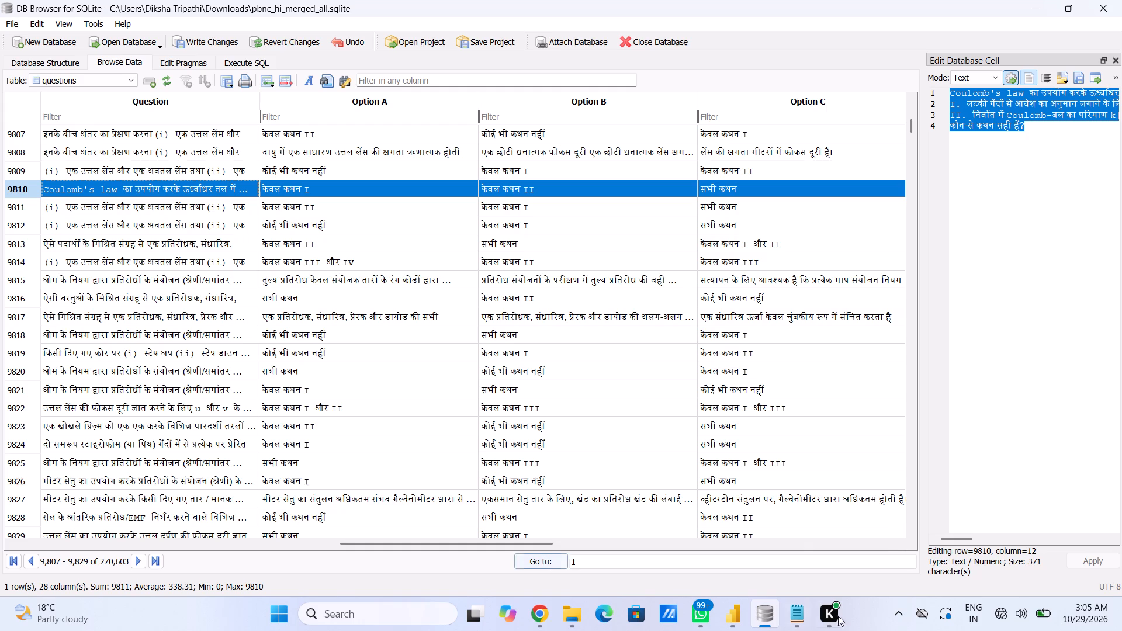
click(809, 618)
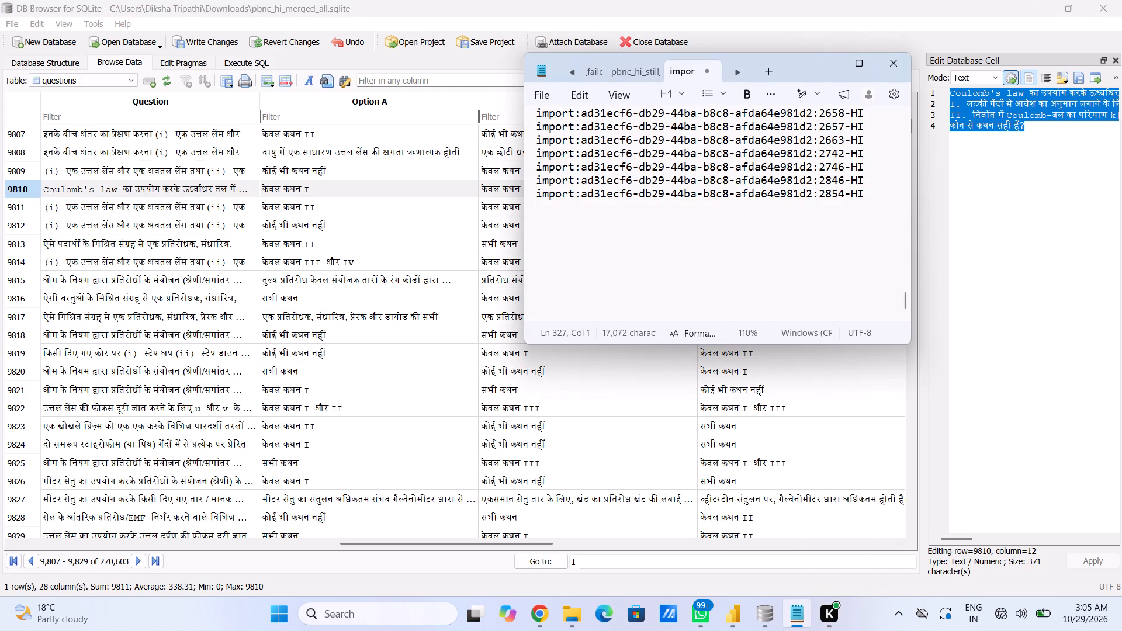
key(ctrl+v)
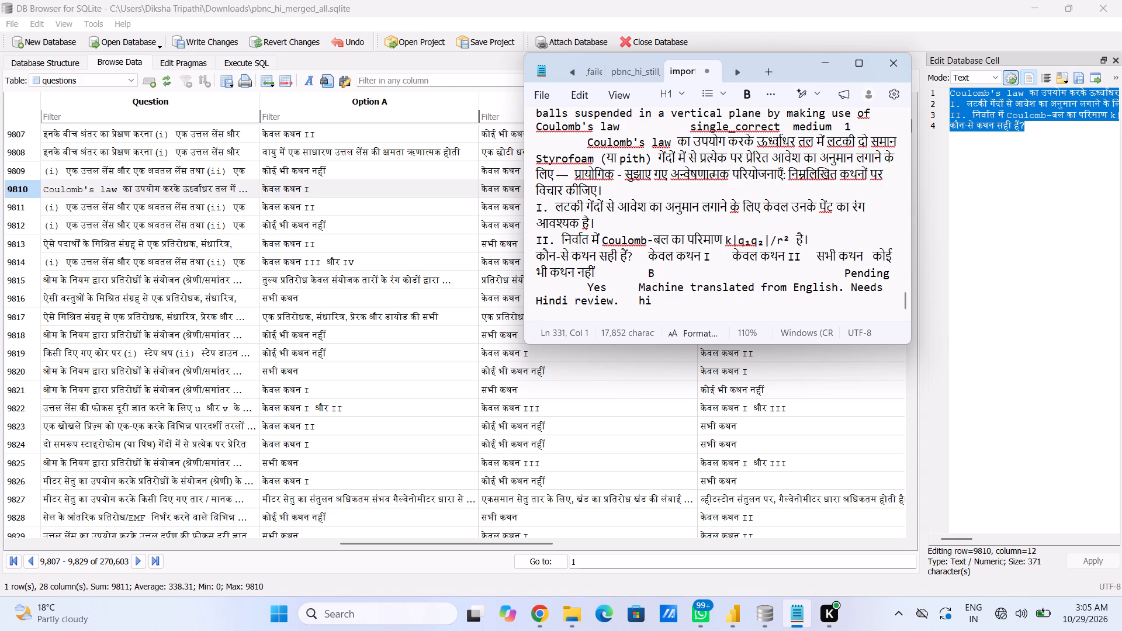
Trim the pasted row 9810 record to only its import ID ending in 2958-HI and add an empty line below it.
drag(545, 315, 538, 312)
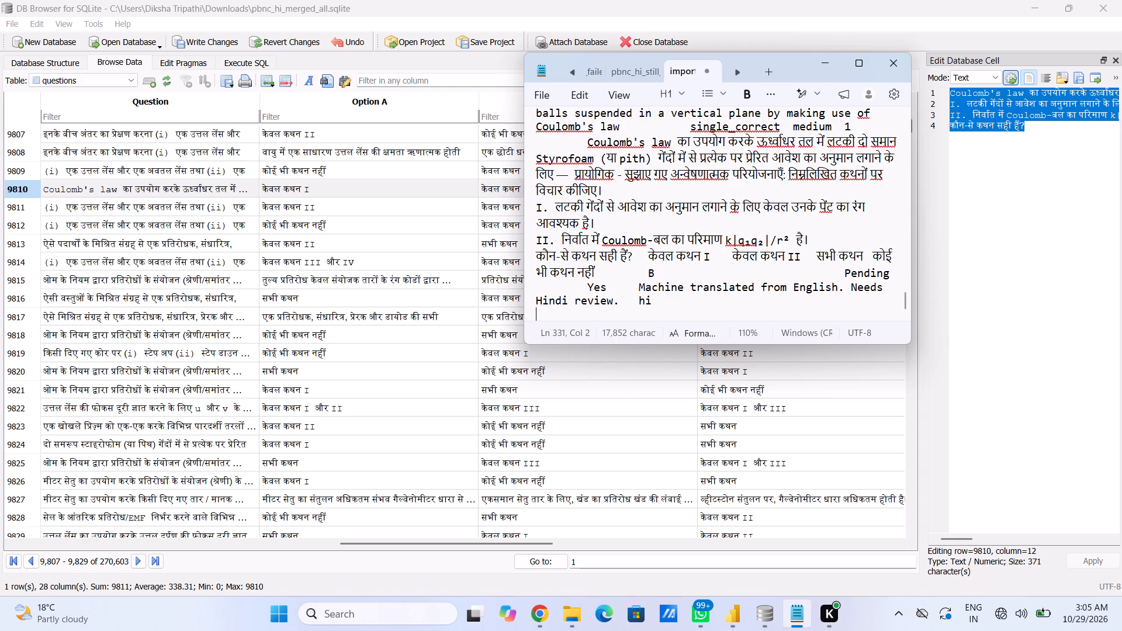
drag(538, 312, 539, 258)
scroll(539, 258, up, 1)
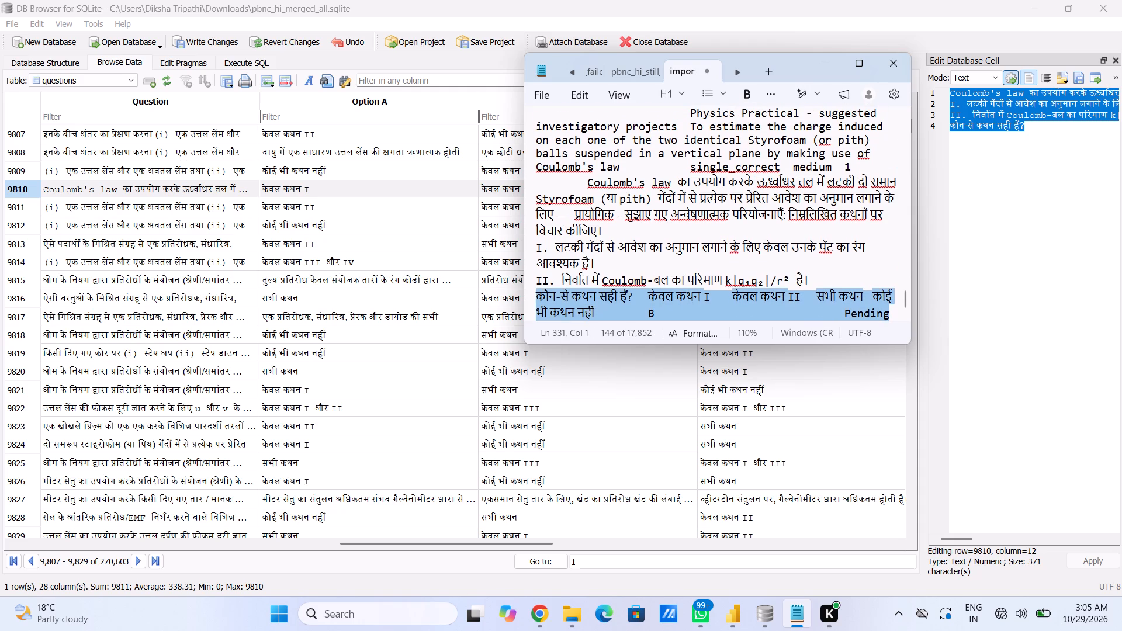
drag(539, 258, 543, 259)
scroll(542, 259, up, 2)
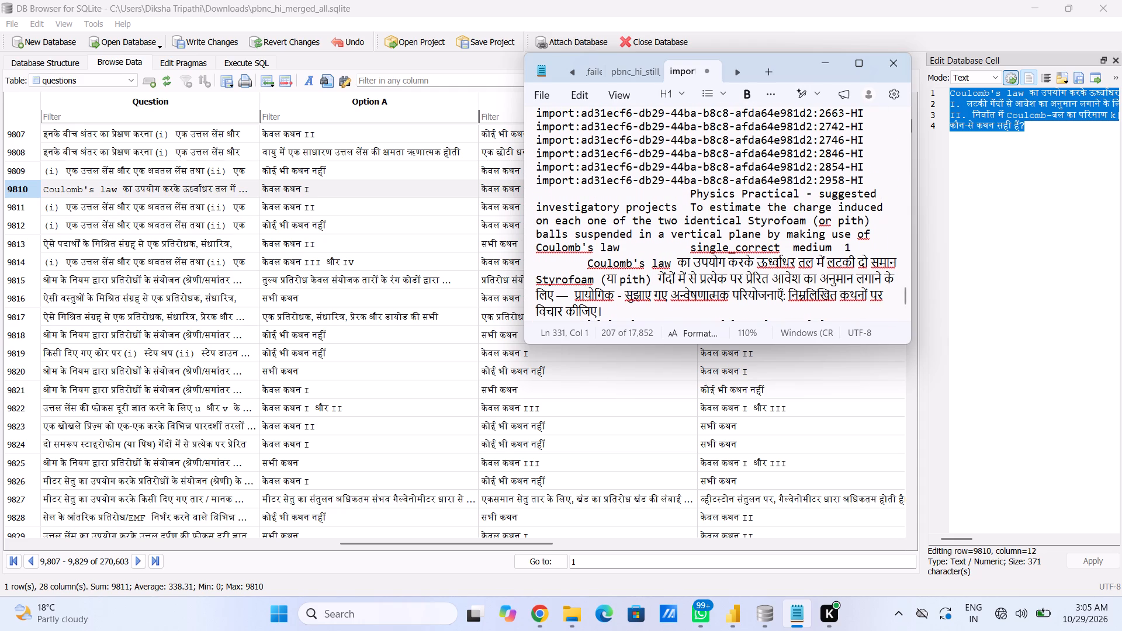
drag(543, 259, 547, 254)
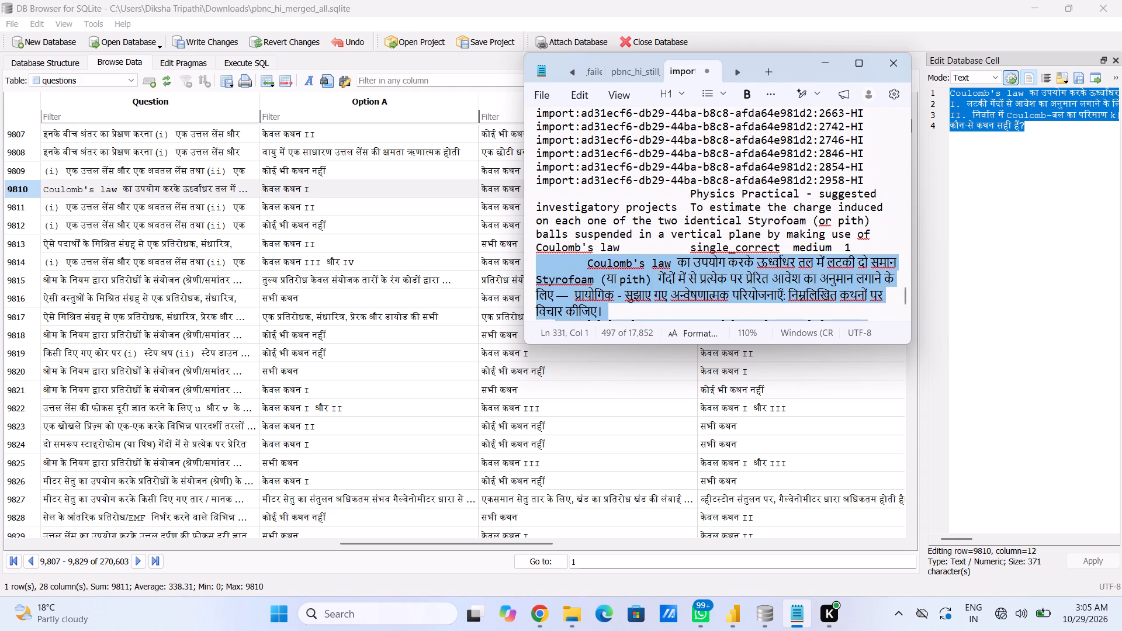
drag(547, 254, 542, 210)
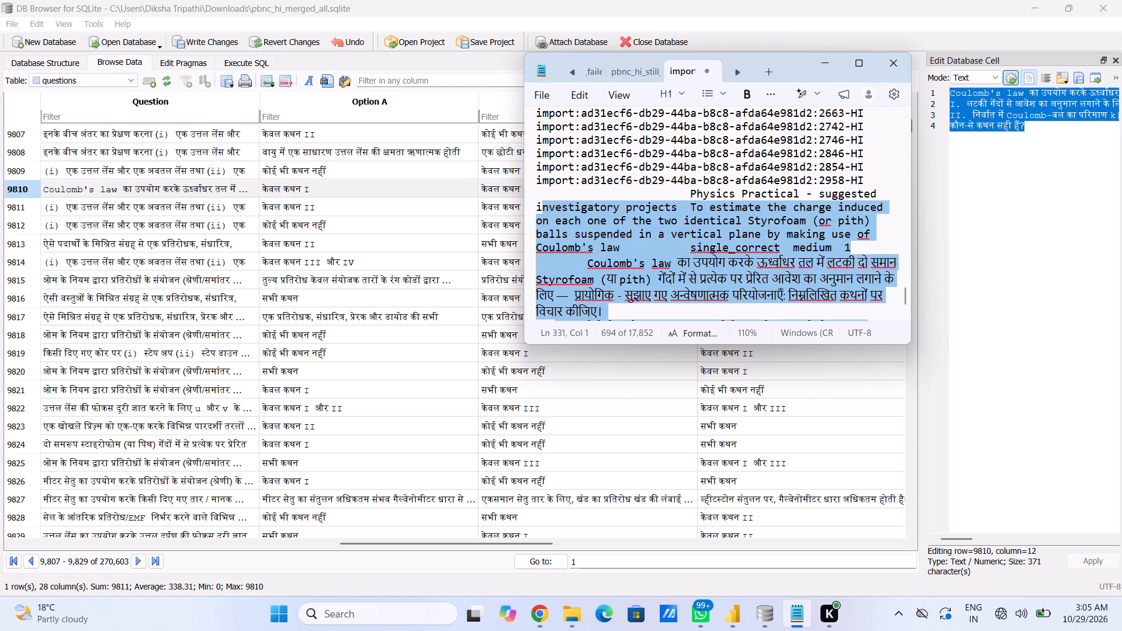
drag(542, 210, 531, 196)
key(BackSpace)
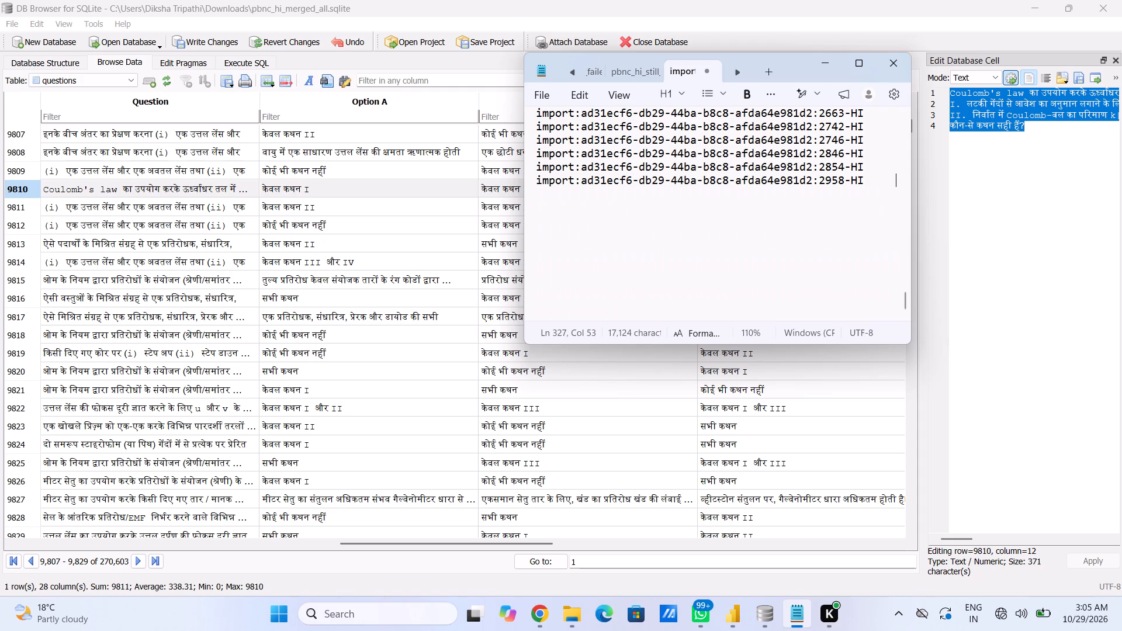
key(BackSpace)
key(Return)
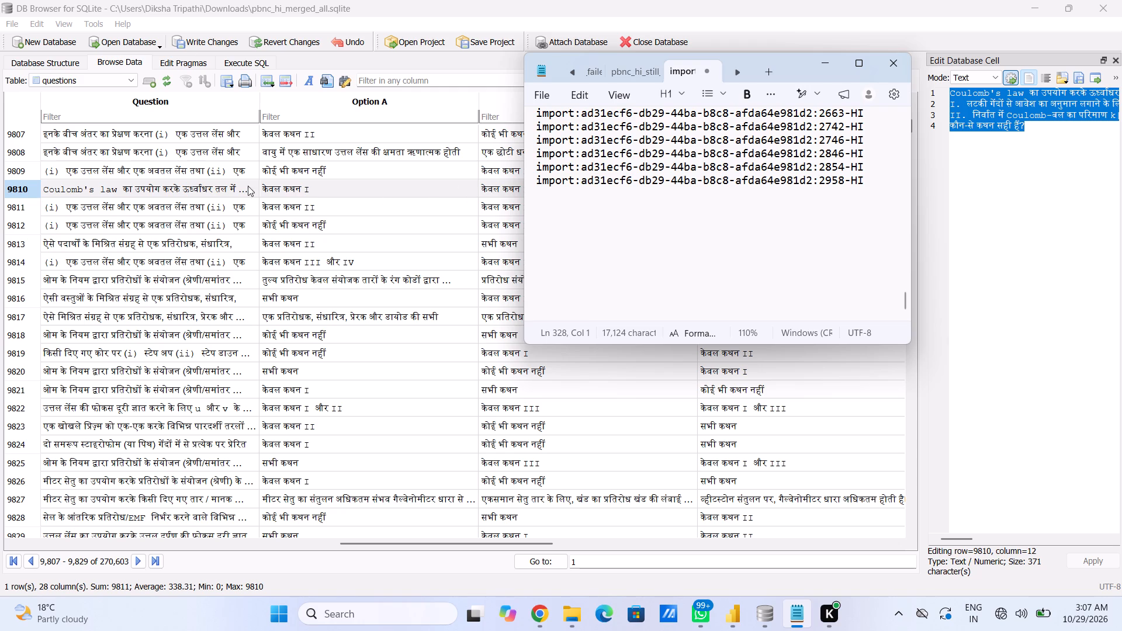
Copy the entire record in row 9810 of the questions table again.
click(13, 190)
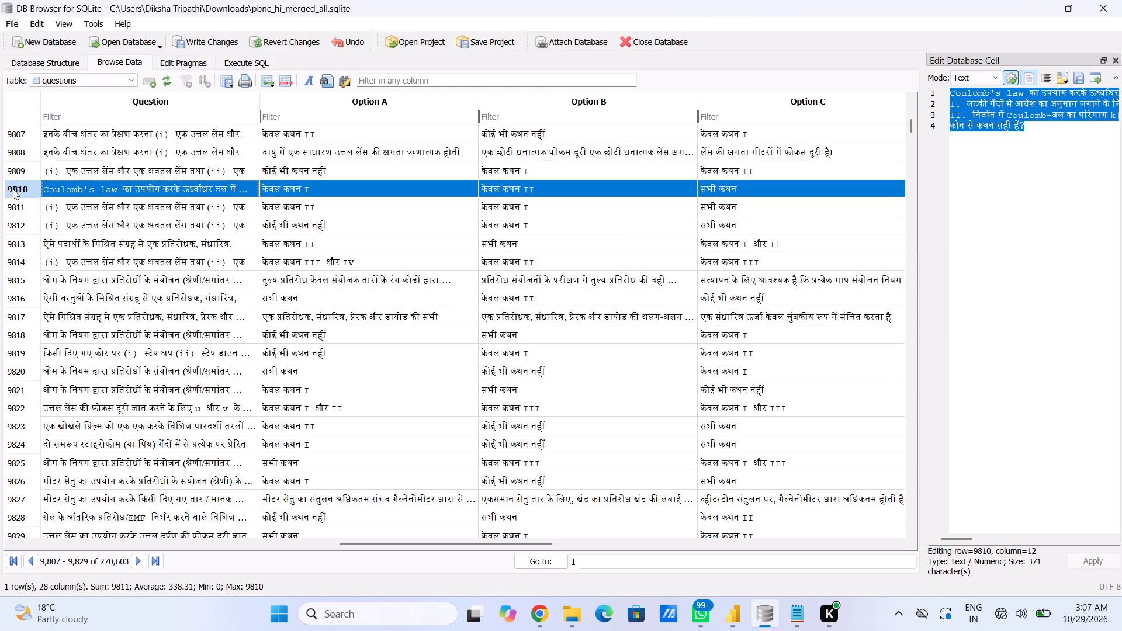
key(ctrl+c)
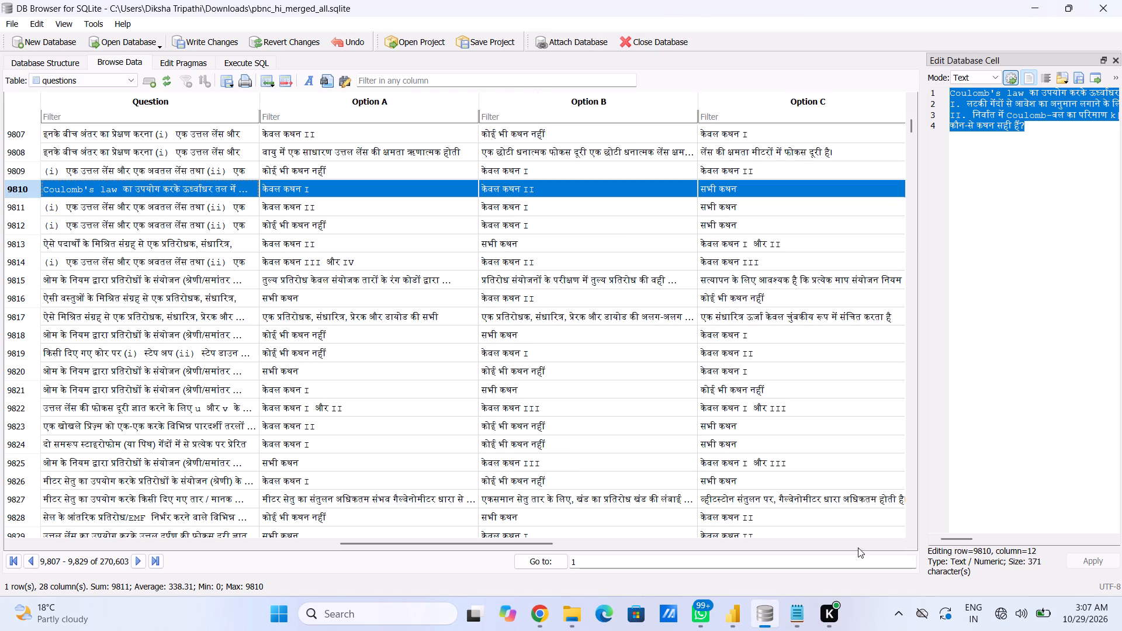
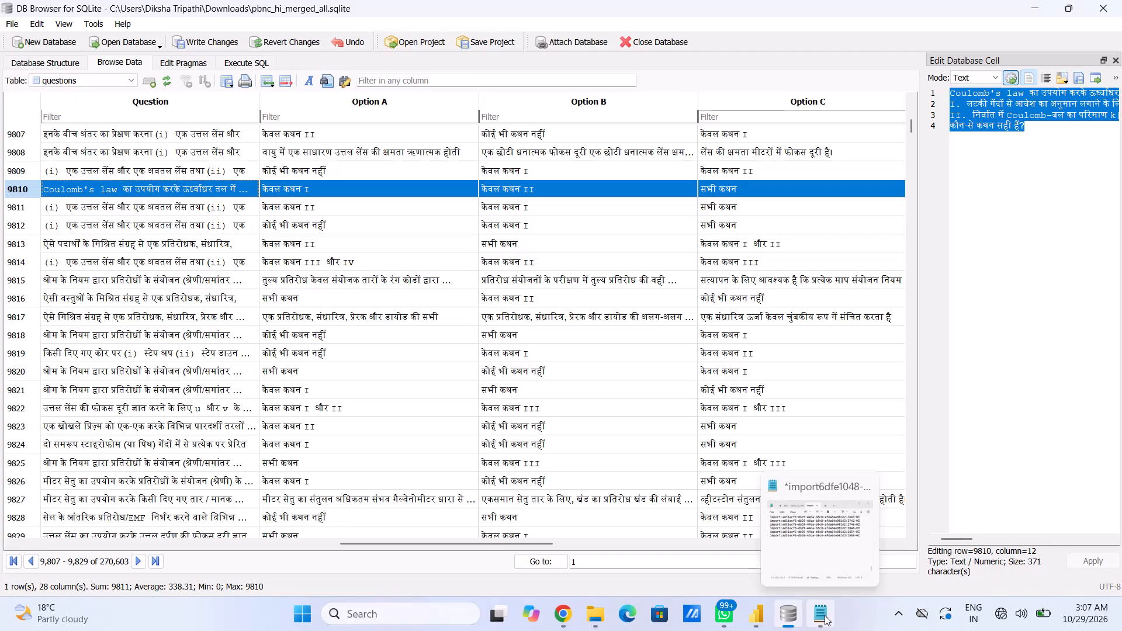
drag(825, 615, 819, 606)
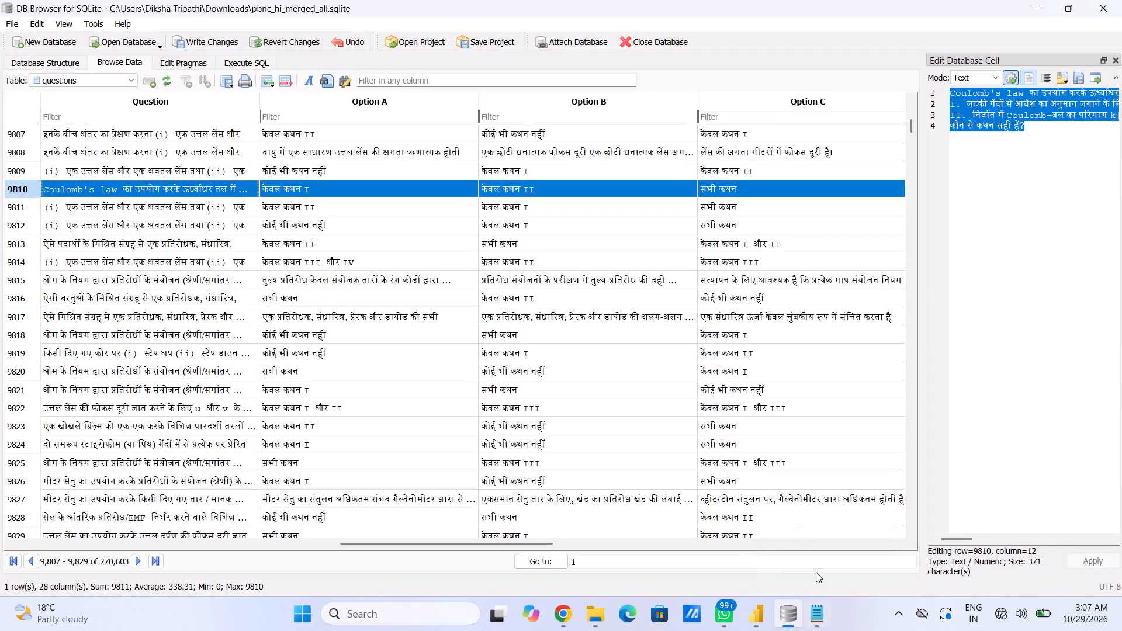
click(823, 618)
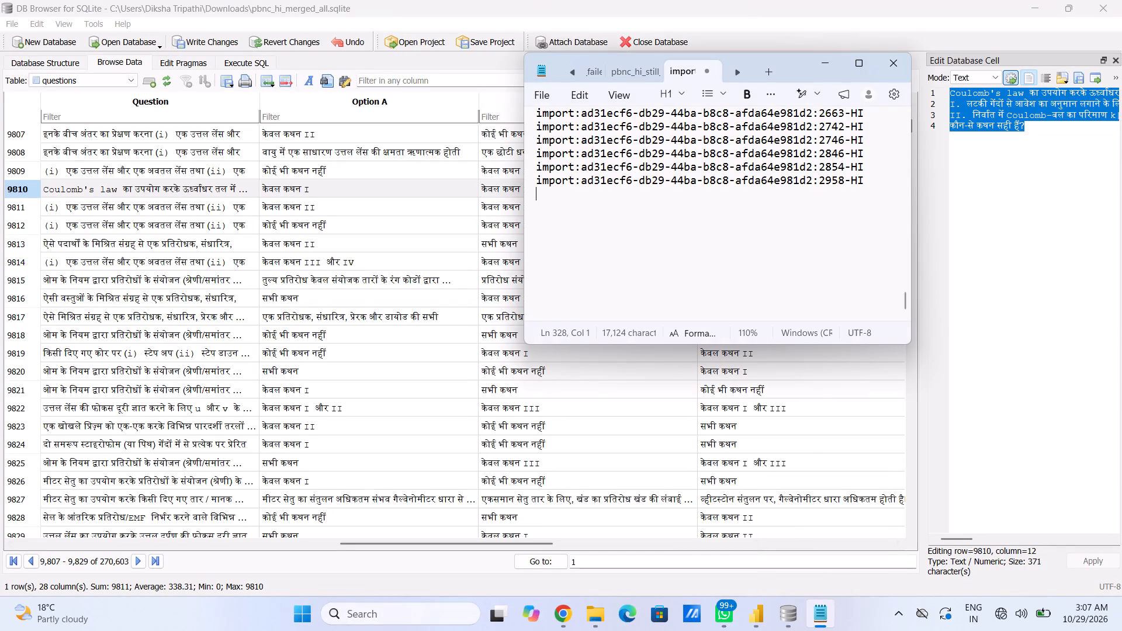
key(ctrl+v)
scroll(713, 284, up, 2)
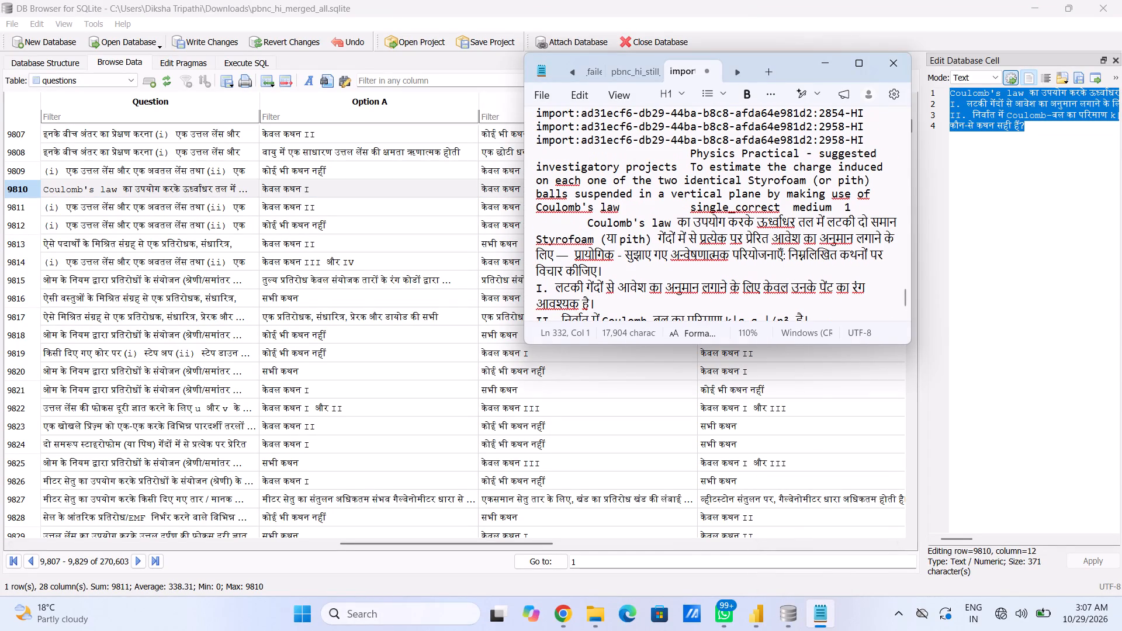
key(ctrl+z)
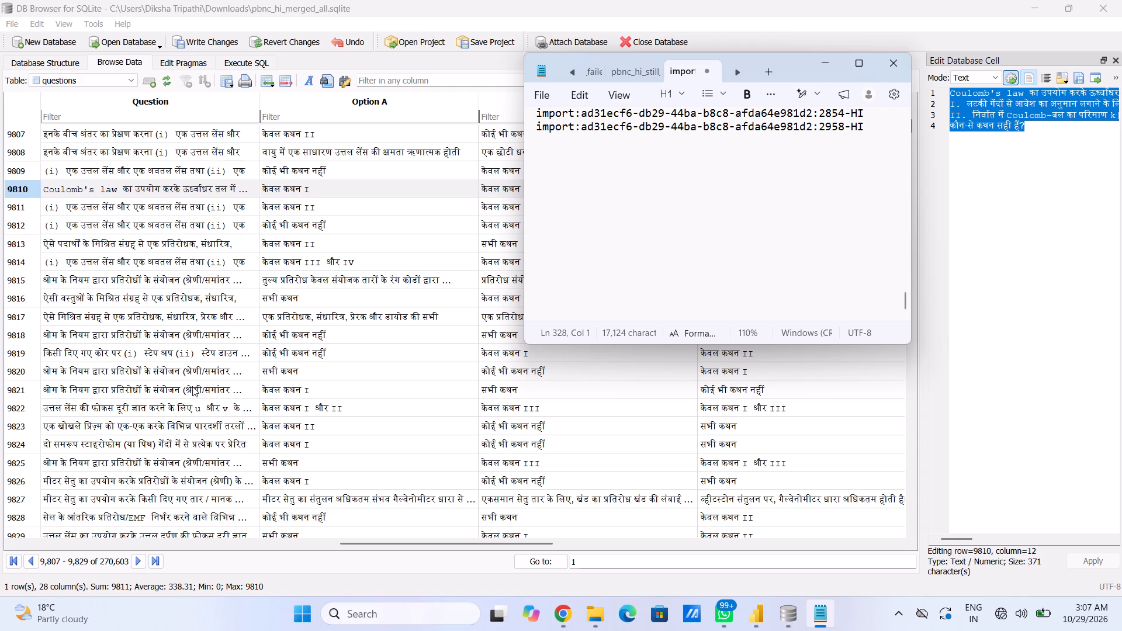
Copy the entire record in row 9830, containing "Coulomb's law", and paste it at the end of the Notepad list.
scroll(128, 471, down, 1)
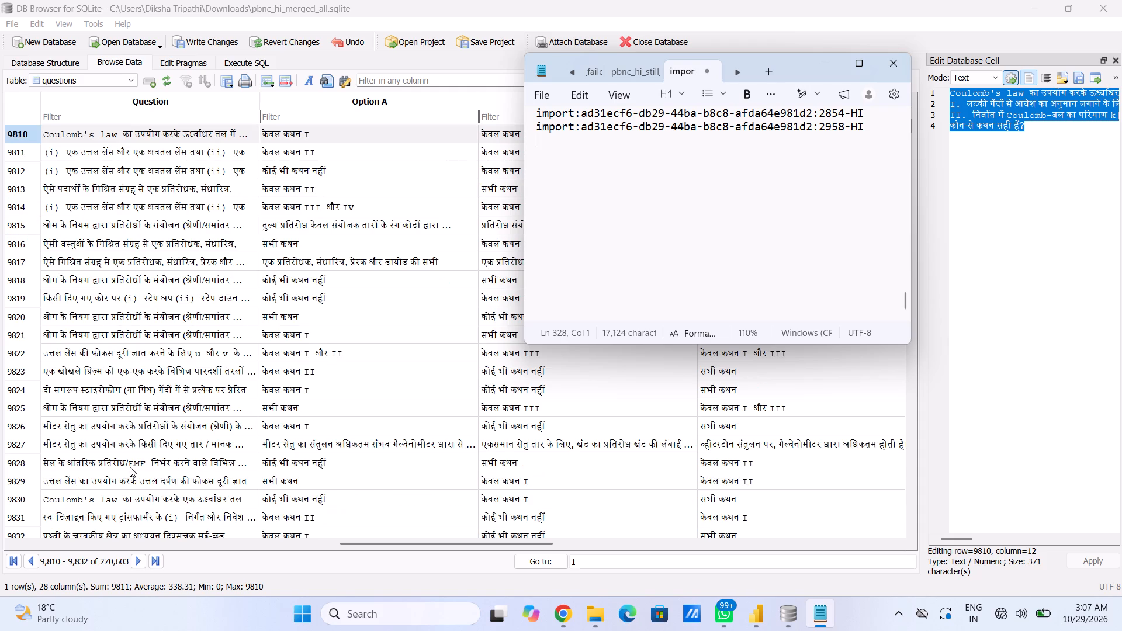
click(21, 498)
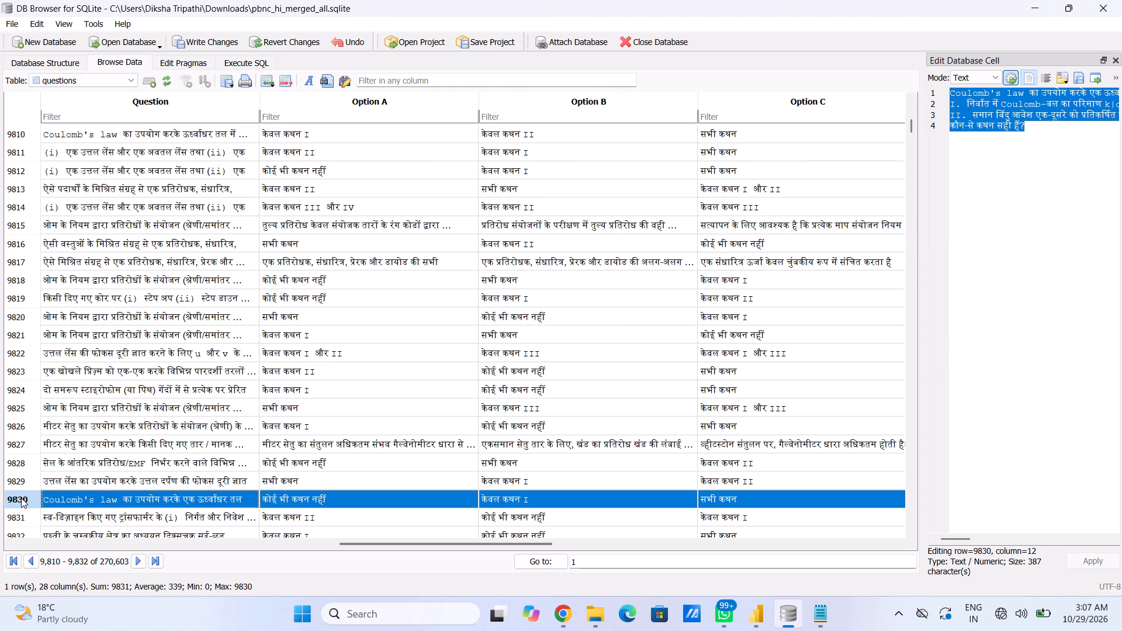
key(ctrl+c)
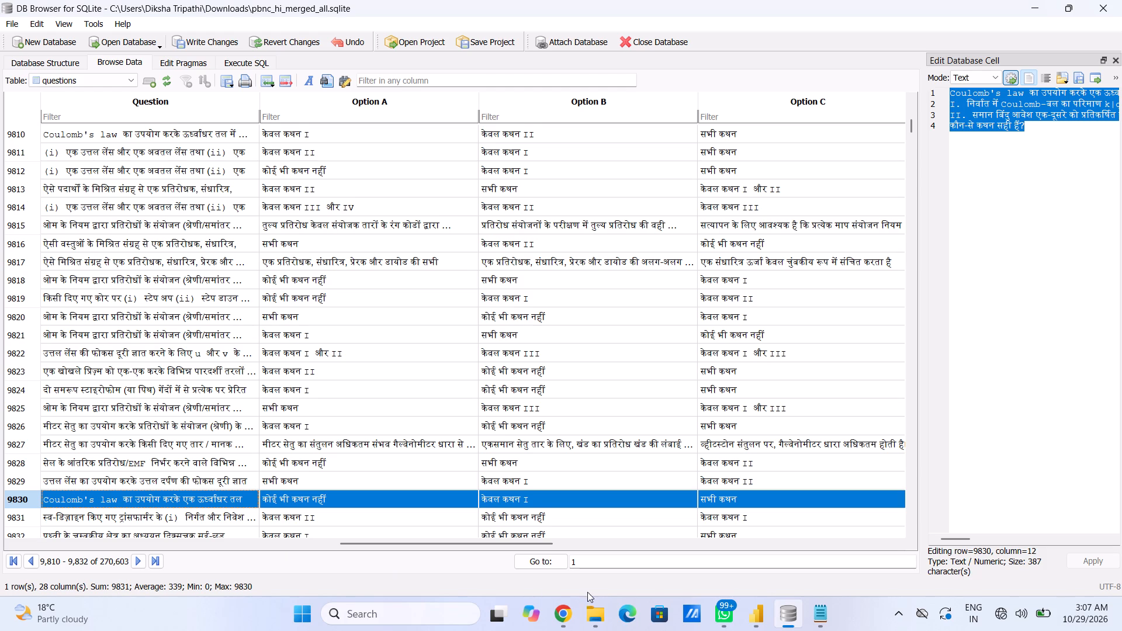
key(ctrl+c)
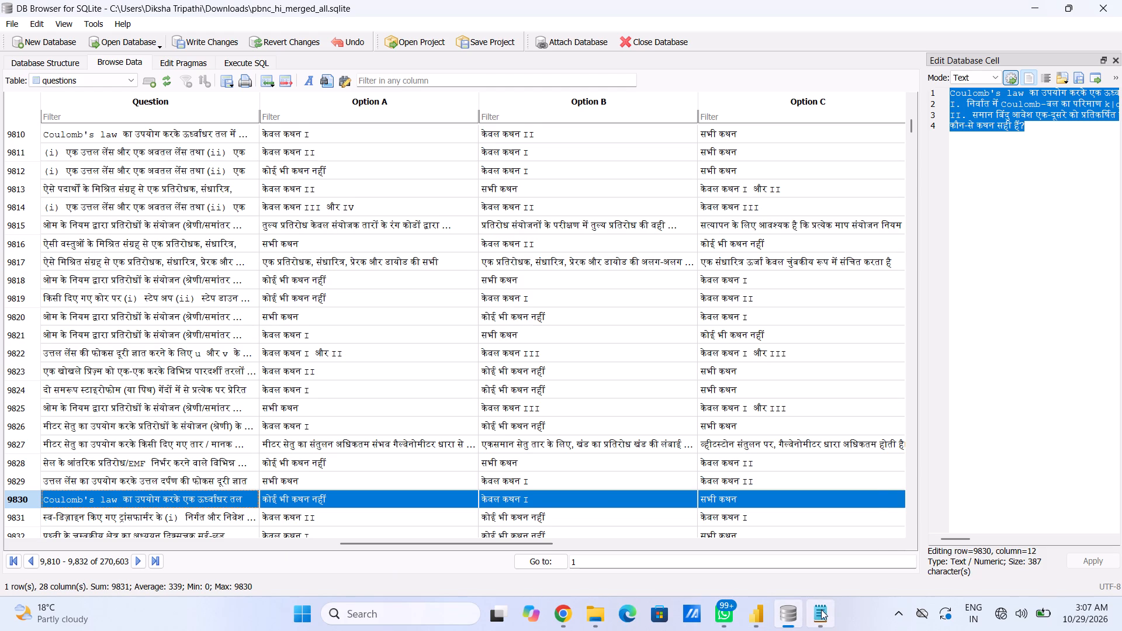
click(822, 608)
key(ctrl+v)
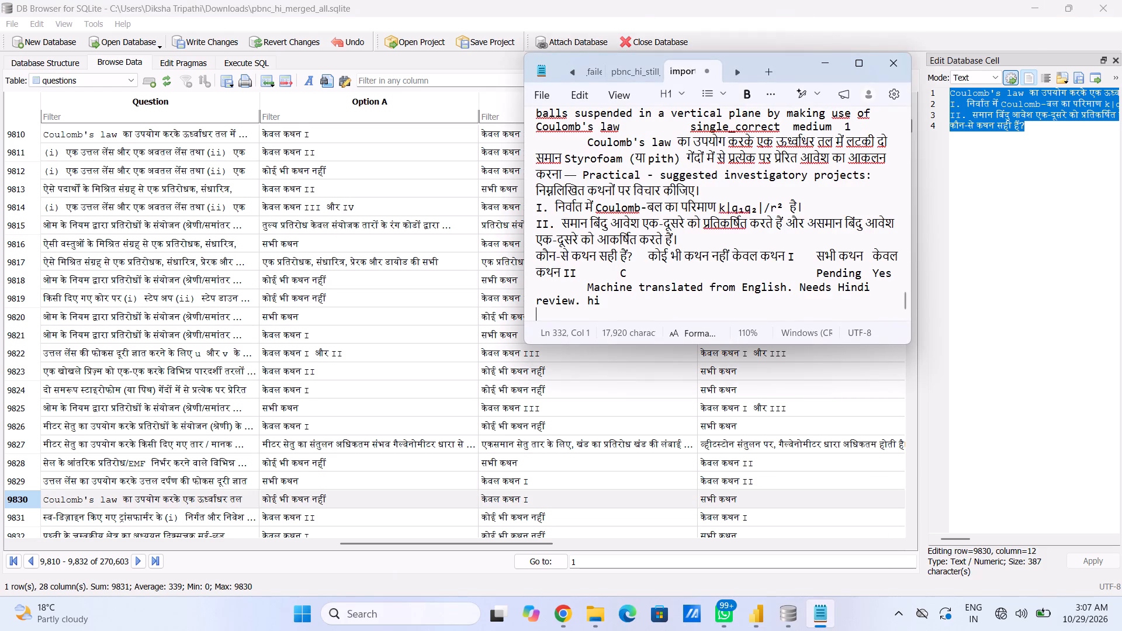
Trim the pasted row 9830 record to only its import ID ending in 2959-HI and add an empty line below it.
drag(537, 313, 535, 199)
scroll(538, 308, up, 2)
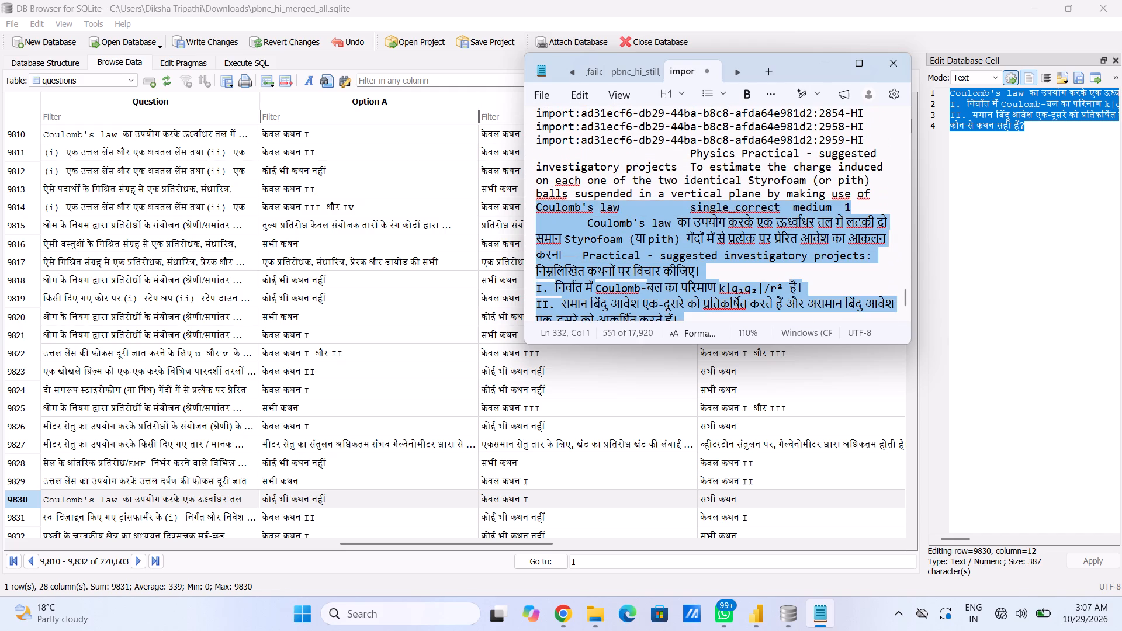
drag(535, 199, 535, 157)
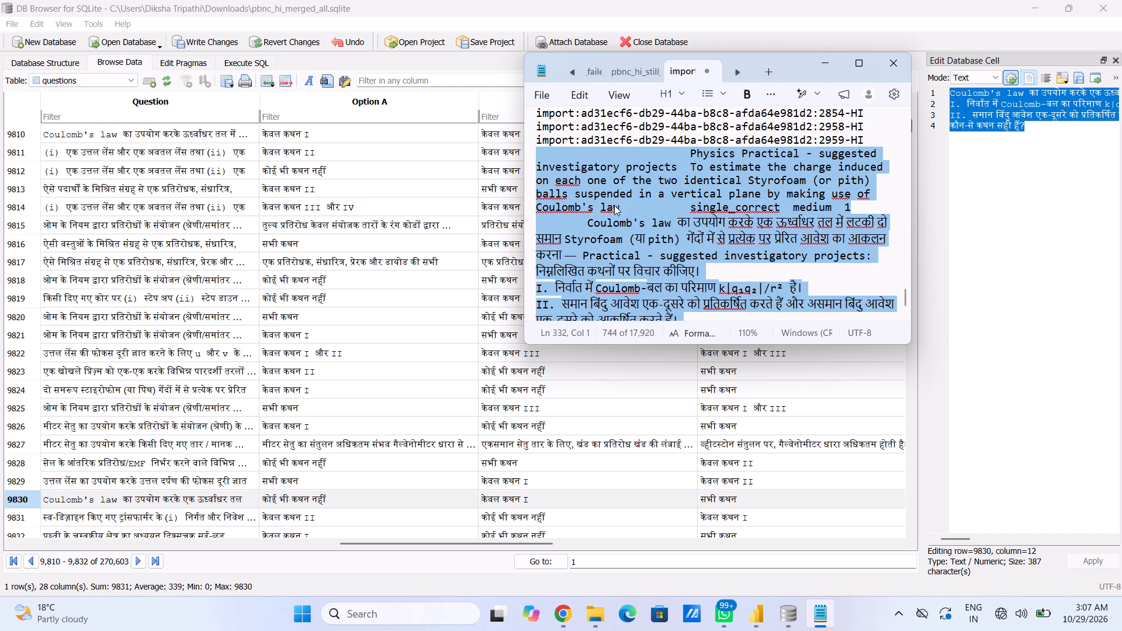
key(BackSpace)
key(Return)
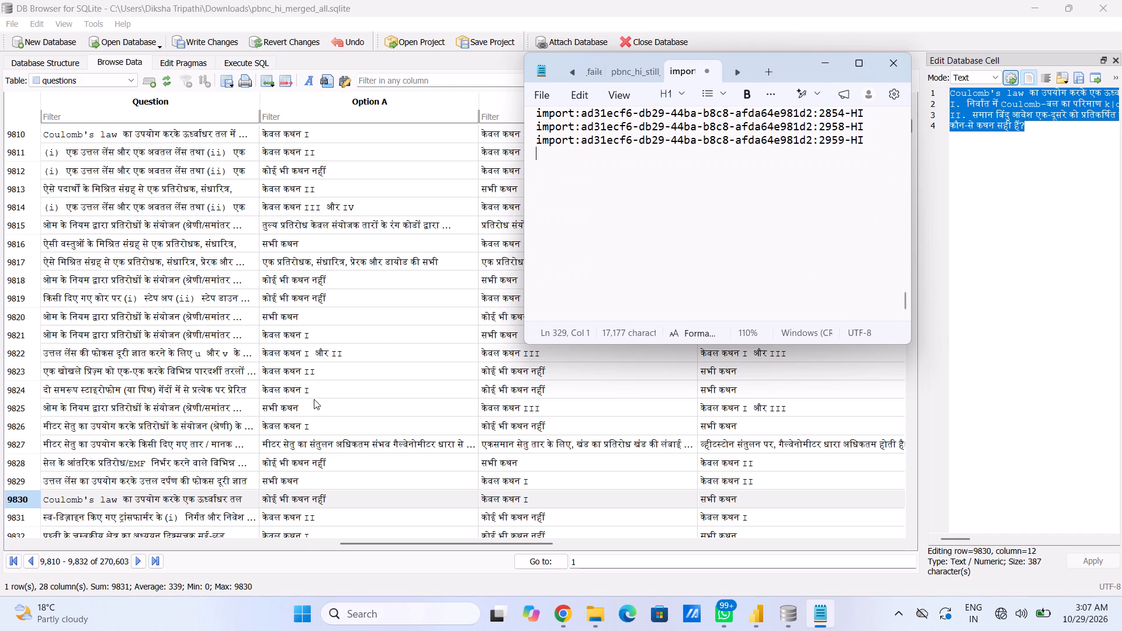
Review the Hindi questions from row 9830 to row 9890 for leftover English wording.
scroll(314, 399, down, 6)
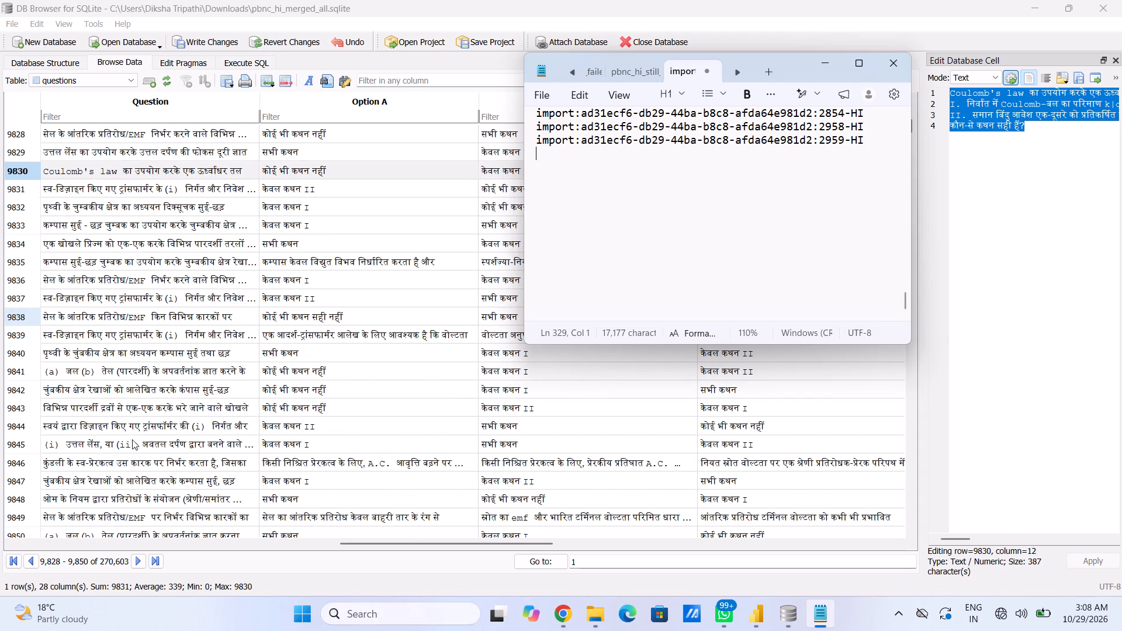
click(82, 517)
scroll(120, 331, down, 3)
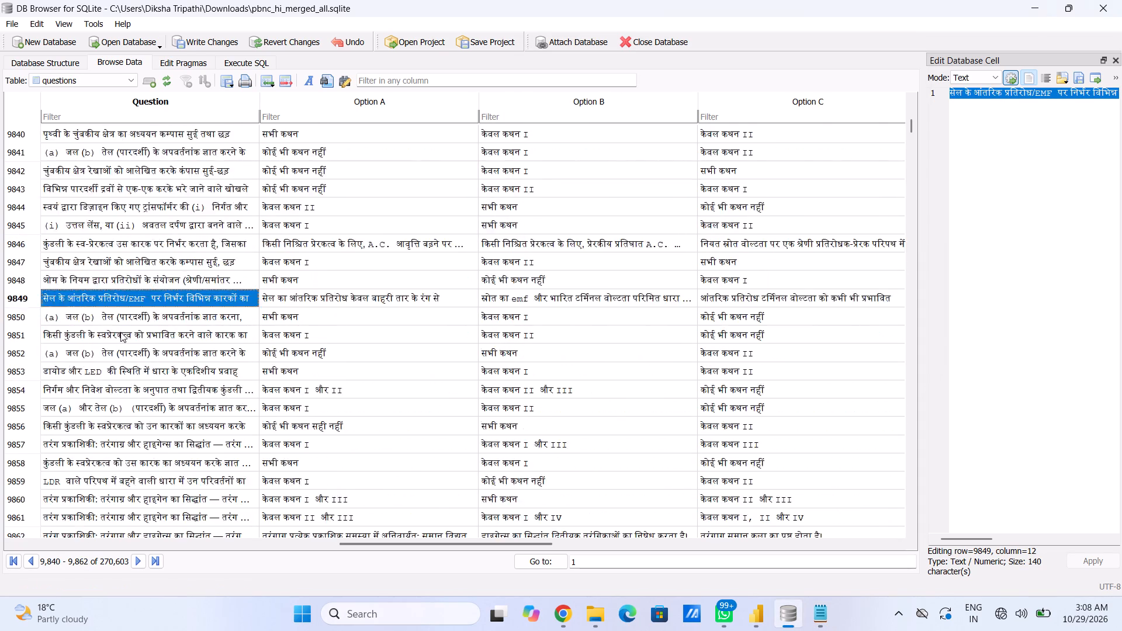
scroll(120, 332, down, 4)
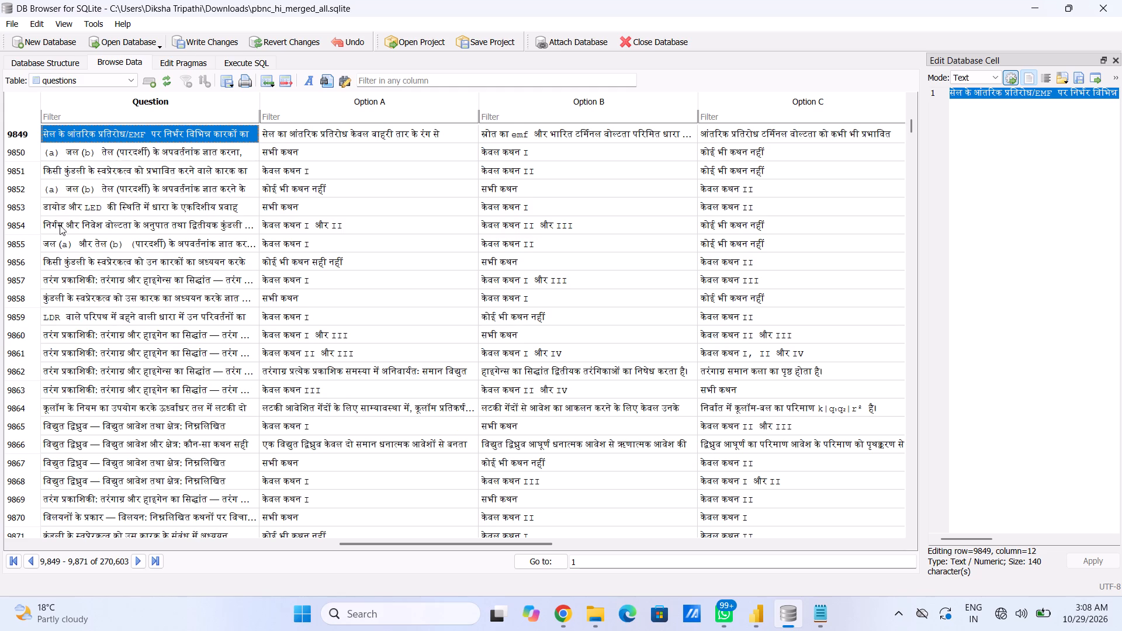
click(130, 533)
scroll(111, 285, down, 8)
scroll(112, 286, up, 2)
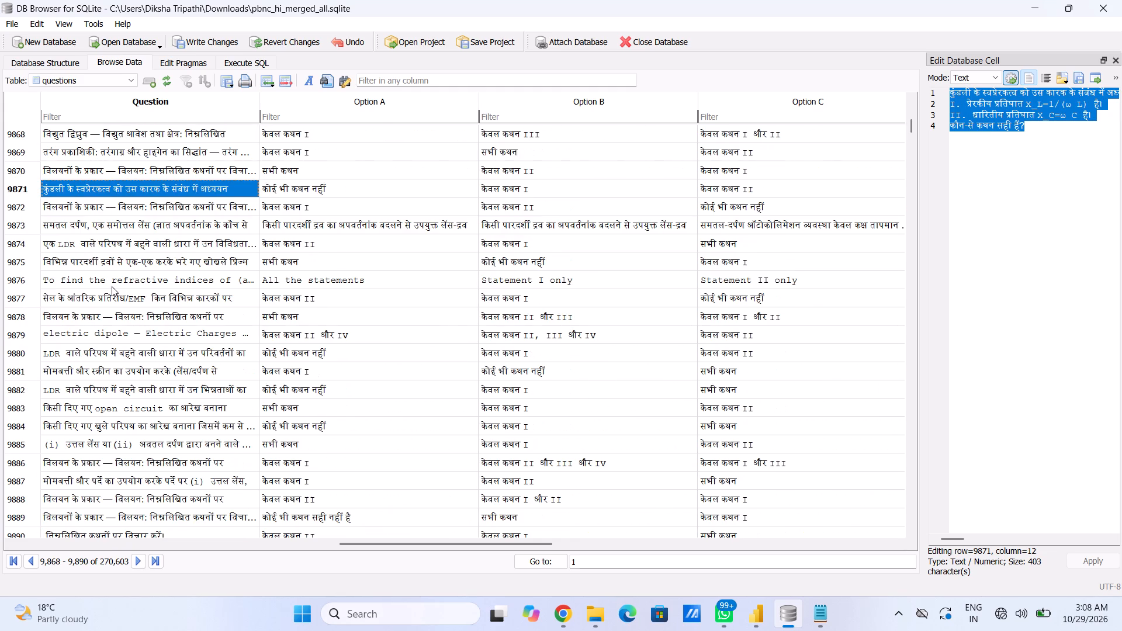
Copy the entire record in row 9876, beginning "To find the refractive indices of", and paste it at the end of the Notepad list.
click(49, 280)
click(30, 280)
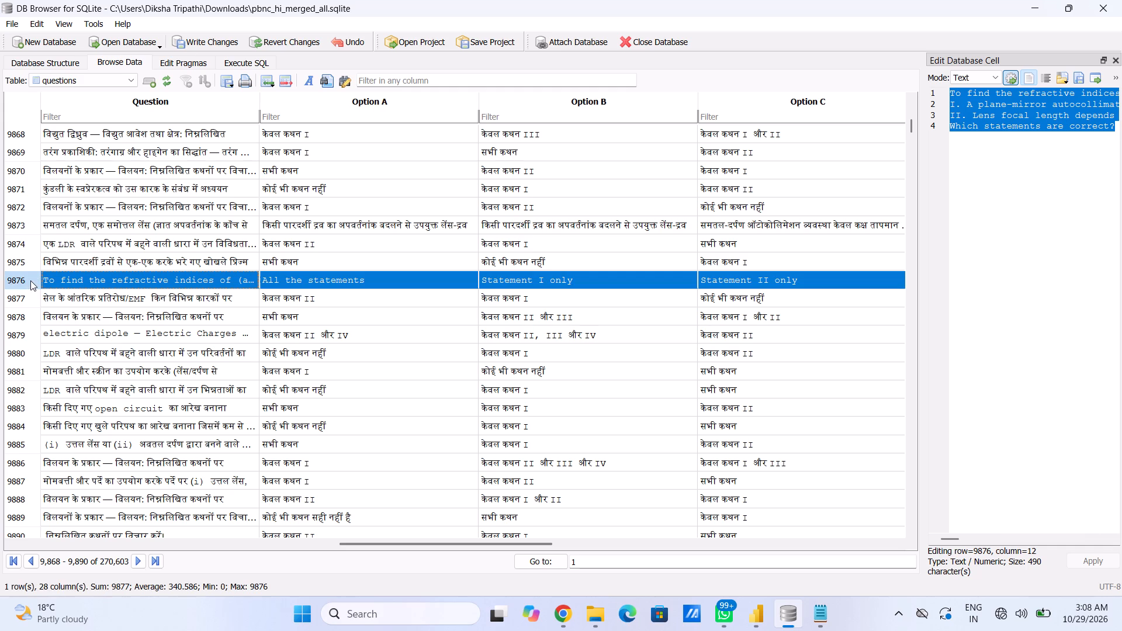
key(ctrl+c)
click(811, 614)
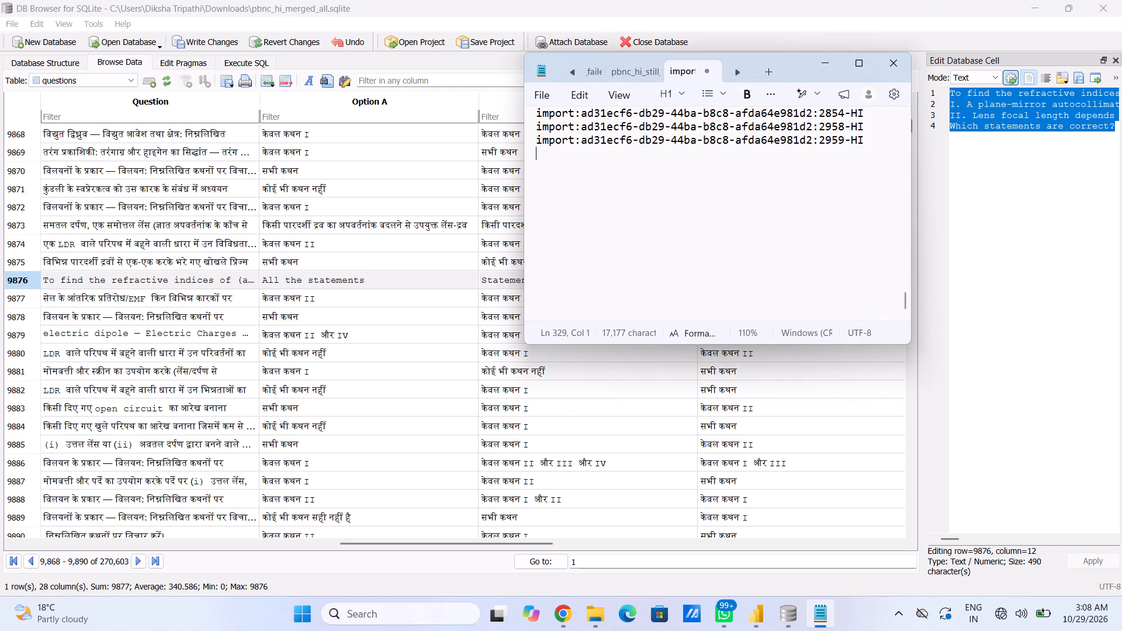
key(ctrl+v)
Trim the pasted row 9876 record to only its import ID ending in 2967-HI and add an empty line below it.
drag(549, 311, 547, 300)
scroll(547, 300, up, 1)
drag(547, 300, 552, 189)
scroll(550, 238, up, 2)
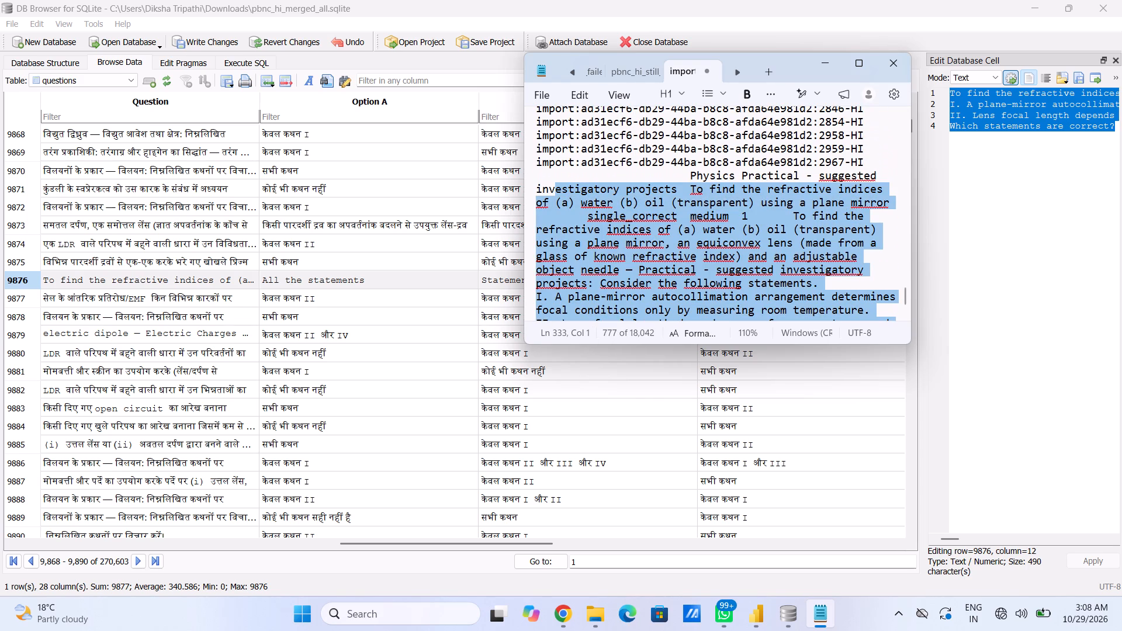
drag(552, 189, 543, 178)
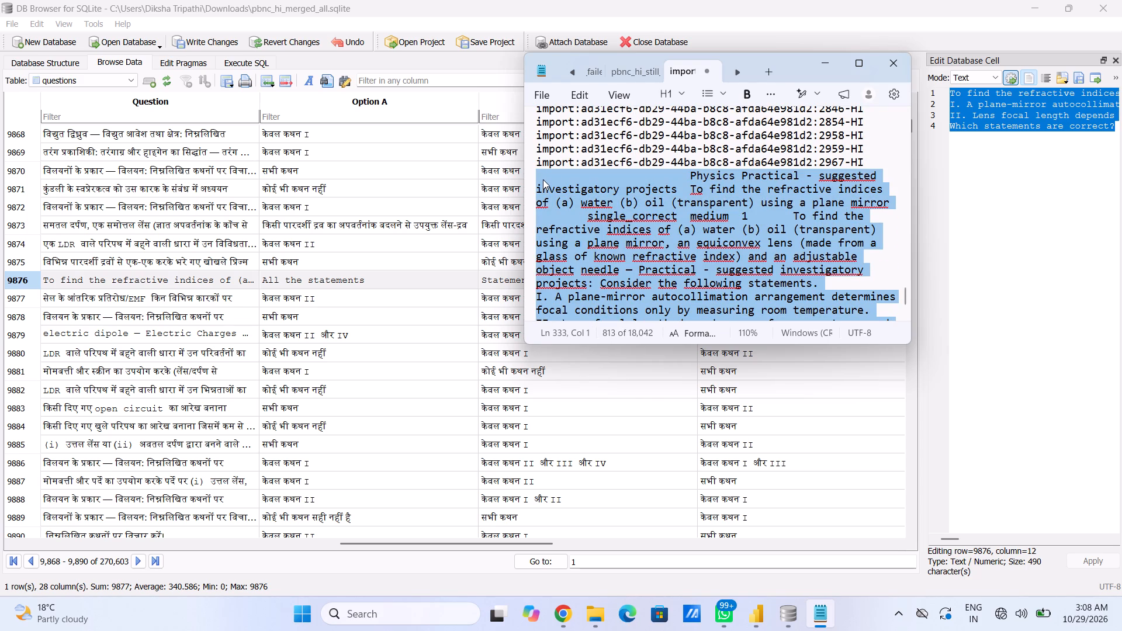
key(BackSpace)
key(Return)
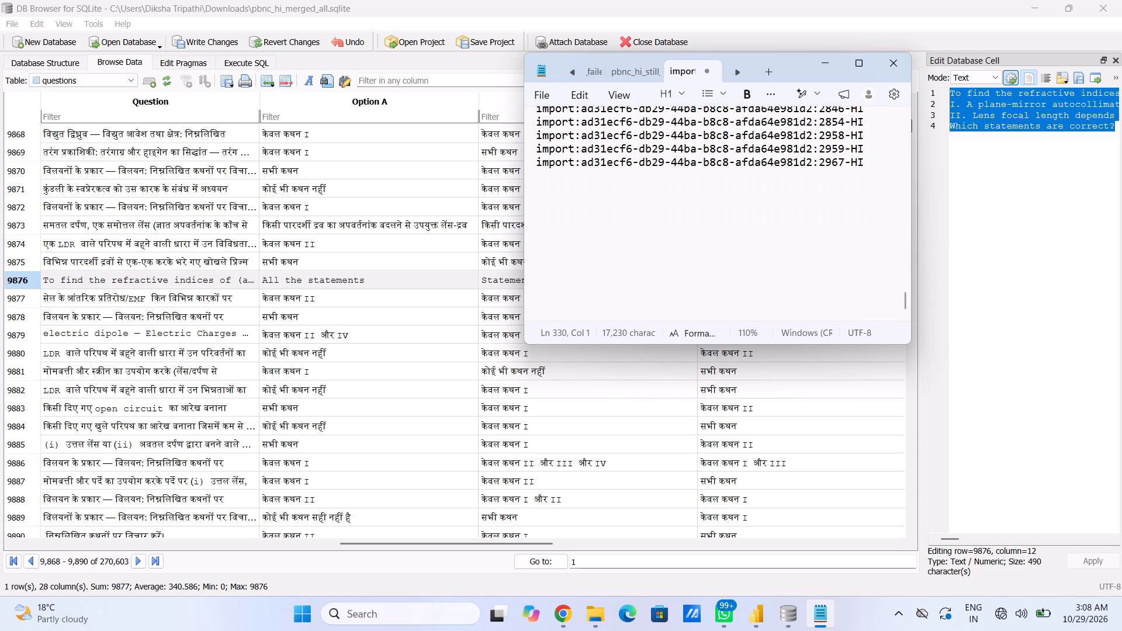
Copy the entire record in row 9879, beginning "electric dipole", and paste it at the end of the Notepad list.
click(30, 334)
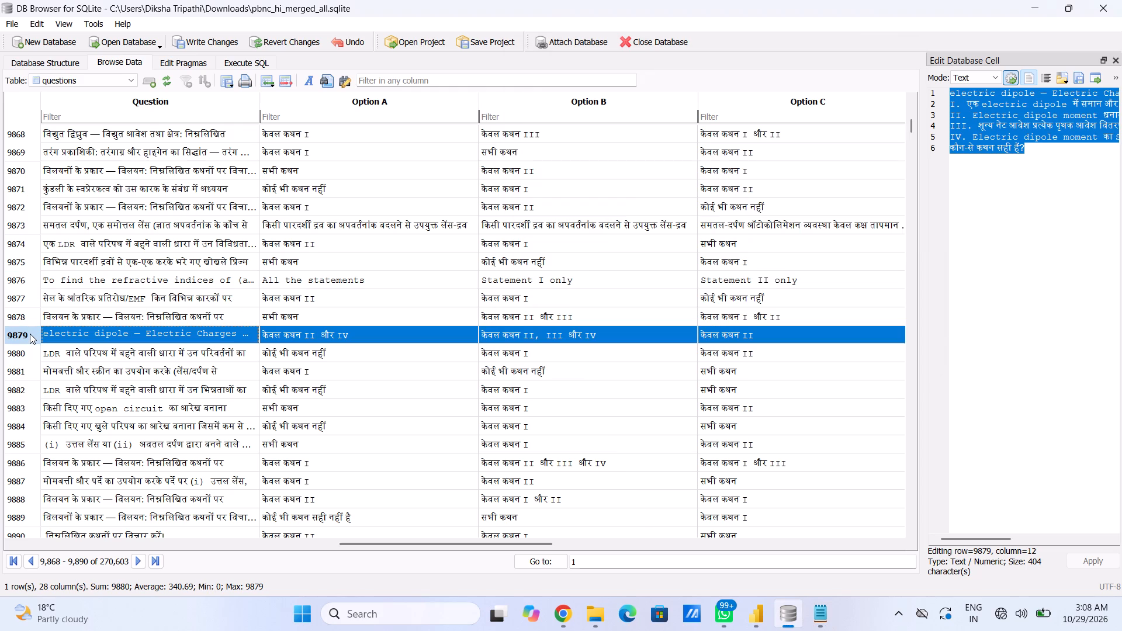
key(ctrl+c)
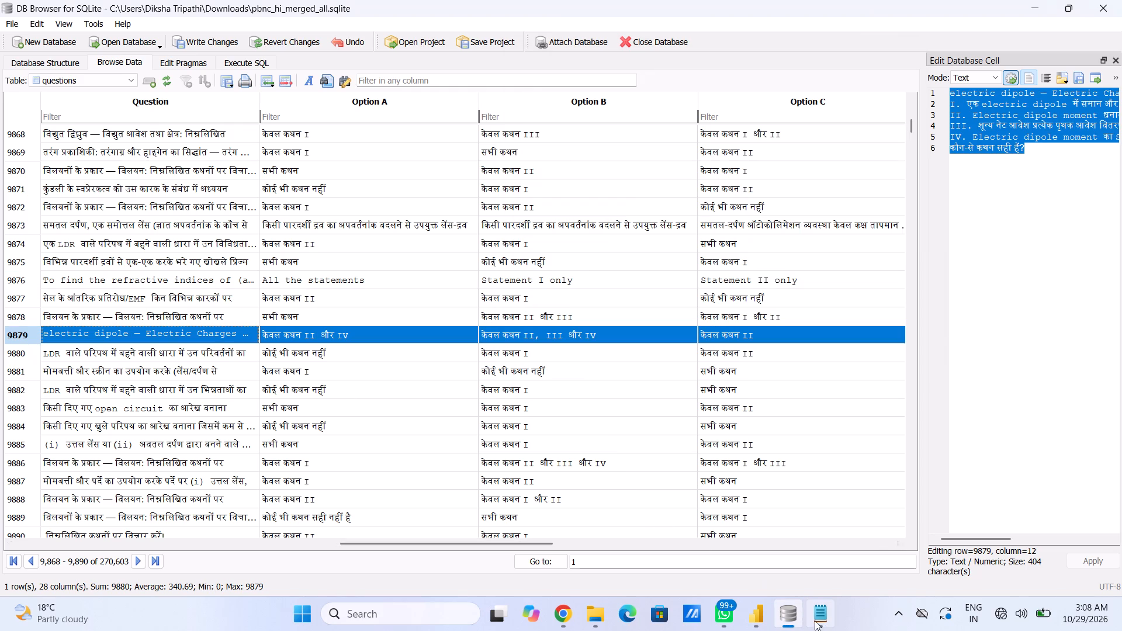
click(815, 620)
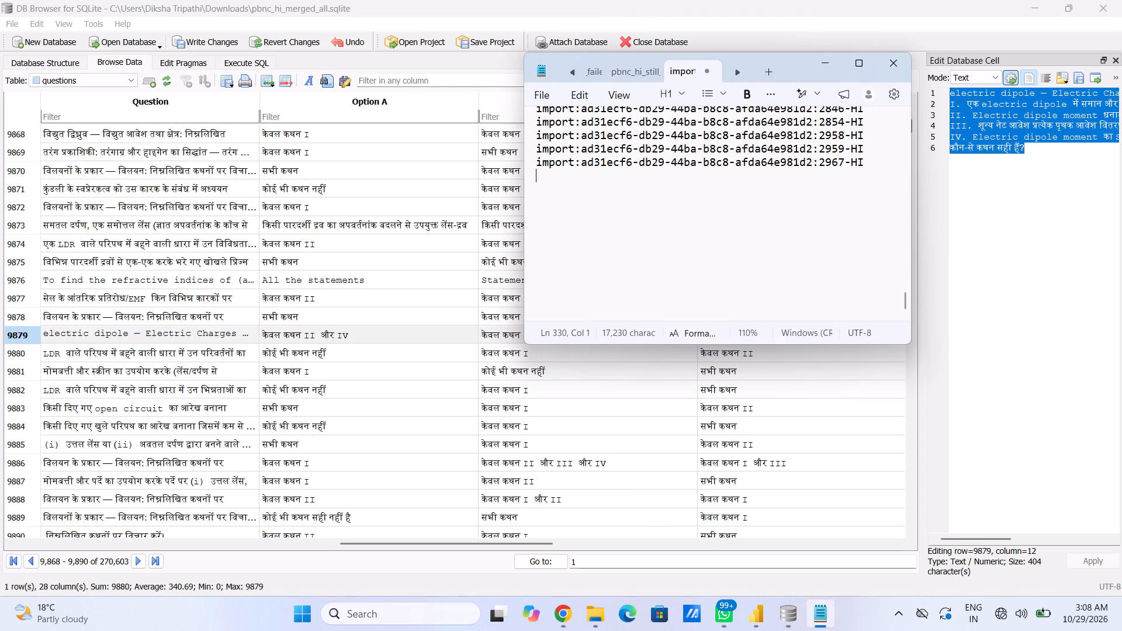
key(ctrl+v)
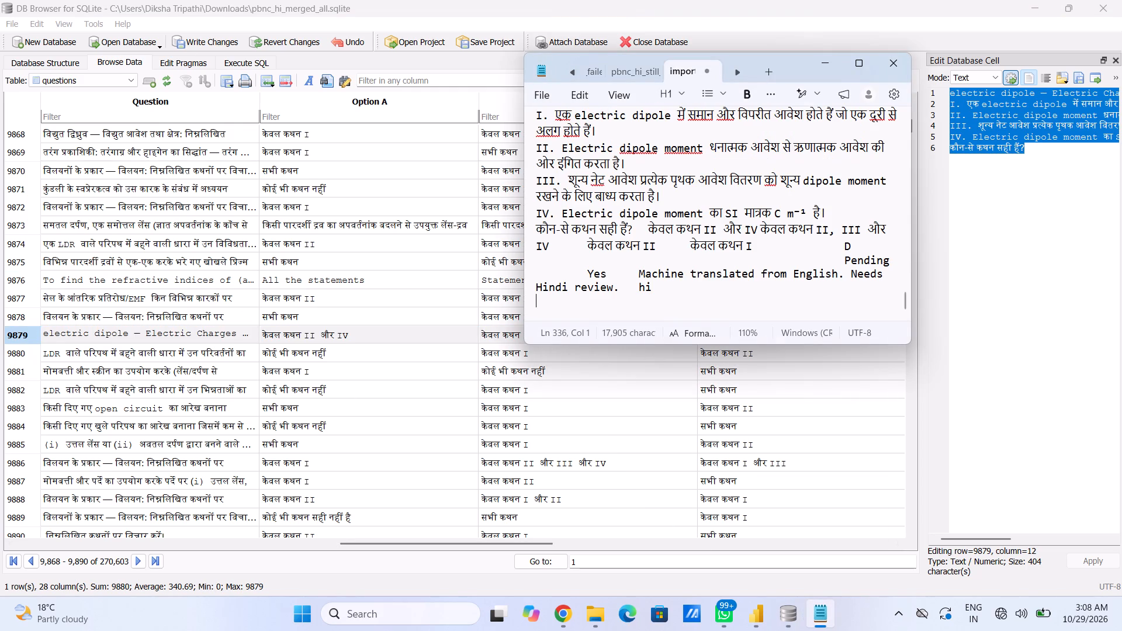
Trim the pasted row 9879 record to only its import ID ending in 104-HI and add an empty line below it.
drag(533, 312, 534, 266)
scroll(531, 309, up, 4)
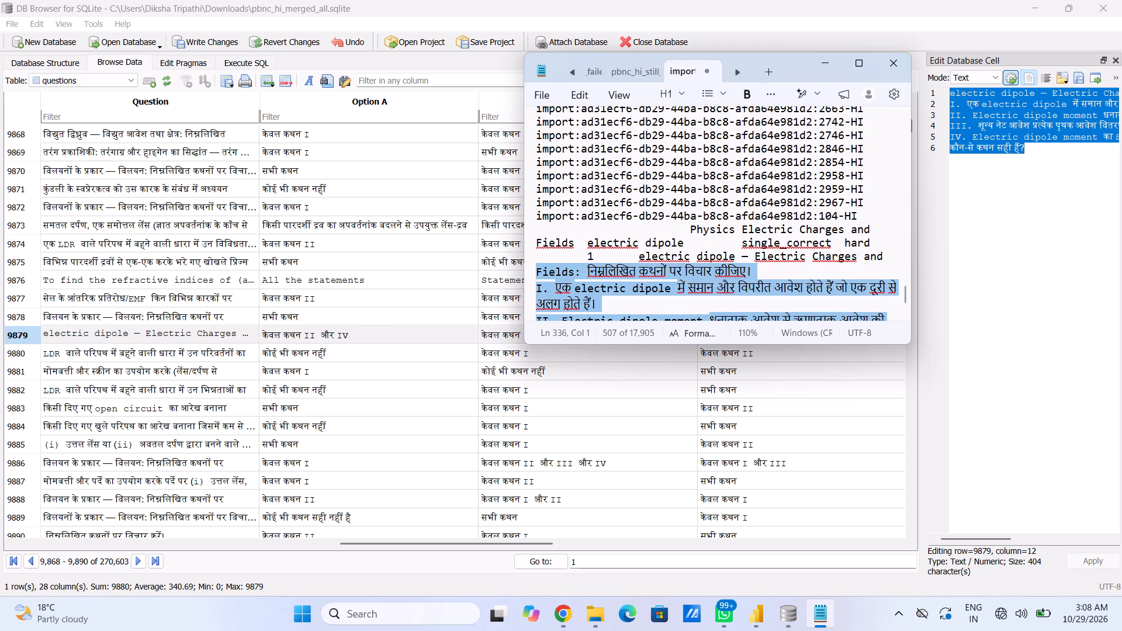
drag(534, 266, 518, 231)
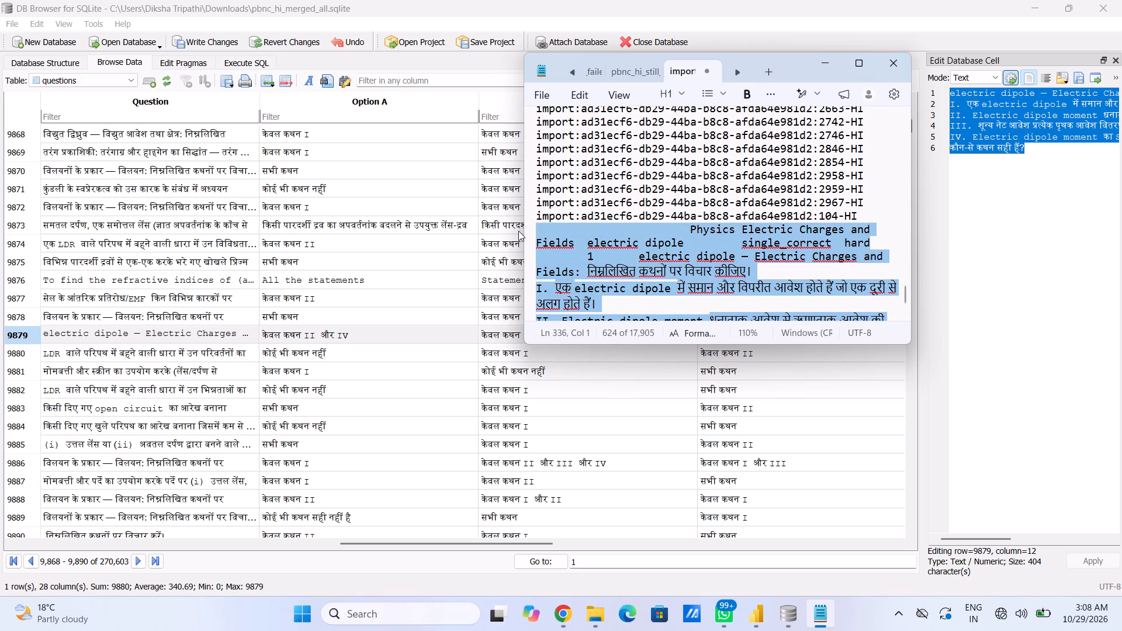
key(BackSpace)
key(Return)
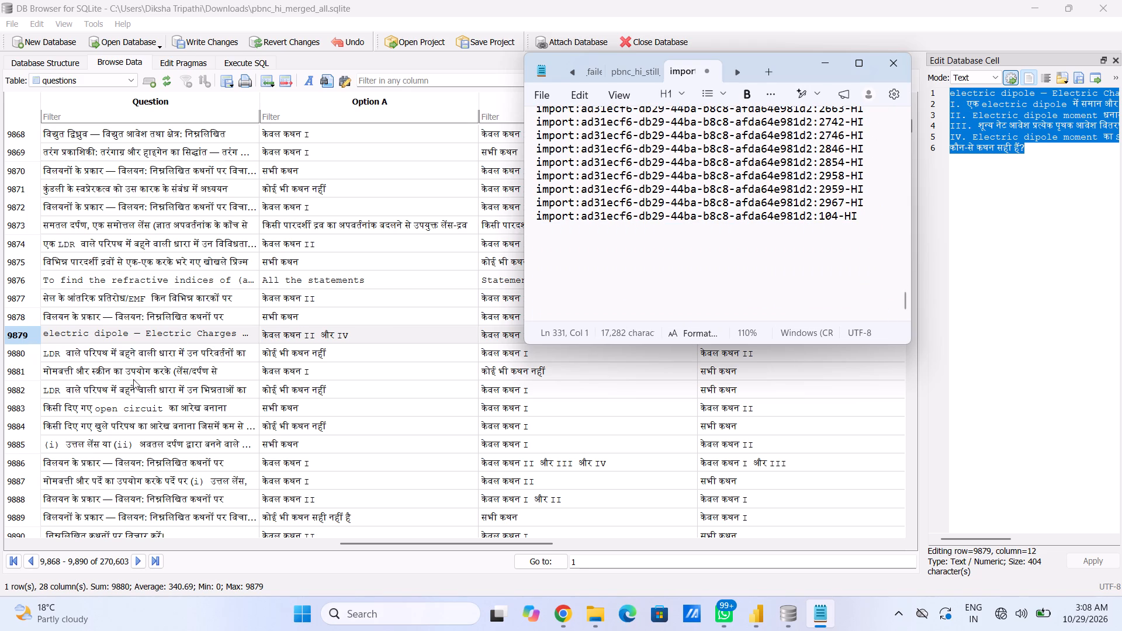
Copy the entire record in row 9883, containing "open circuit", and paste it at the end of the Notepad list.
scroll(143, 374, down, 1)
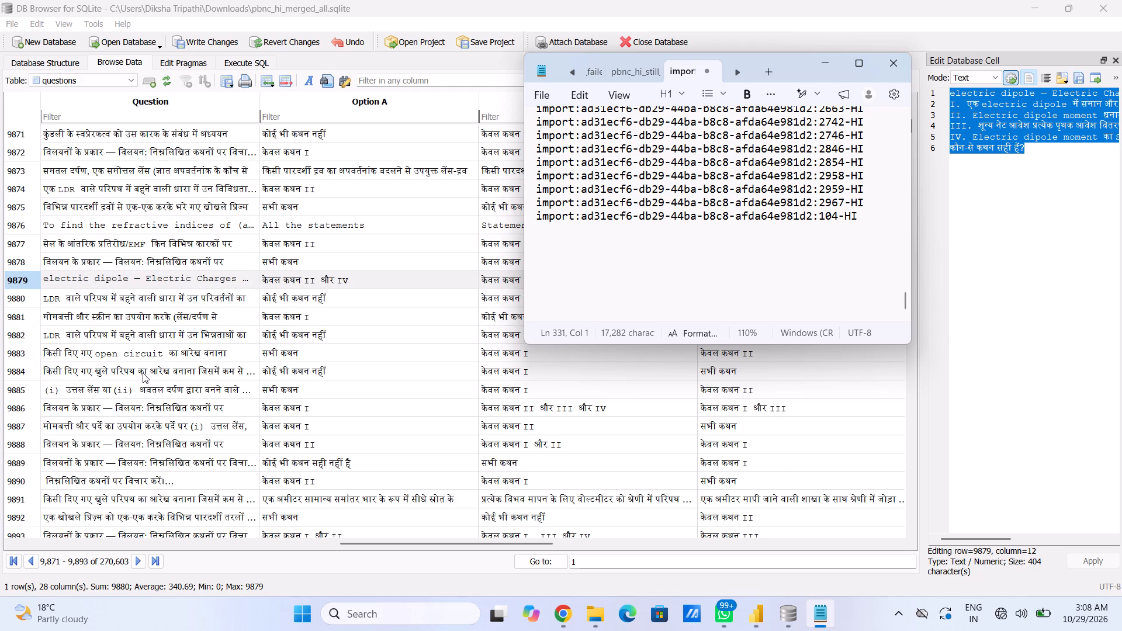
scroll(146, 351, down, 2)
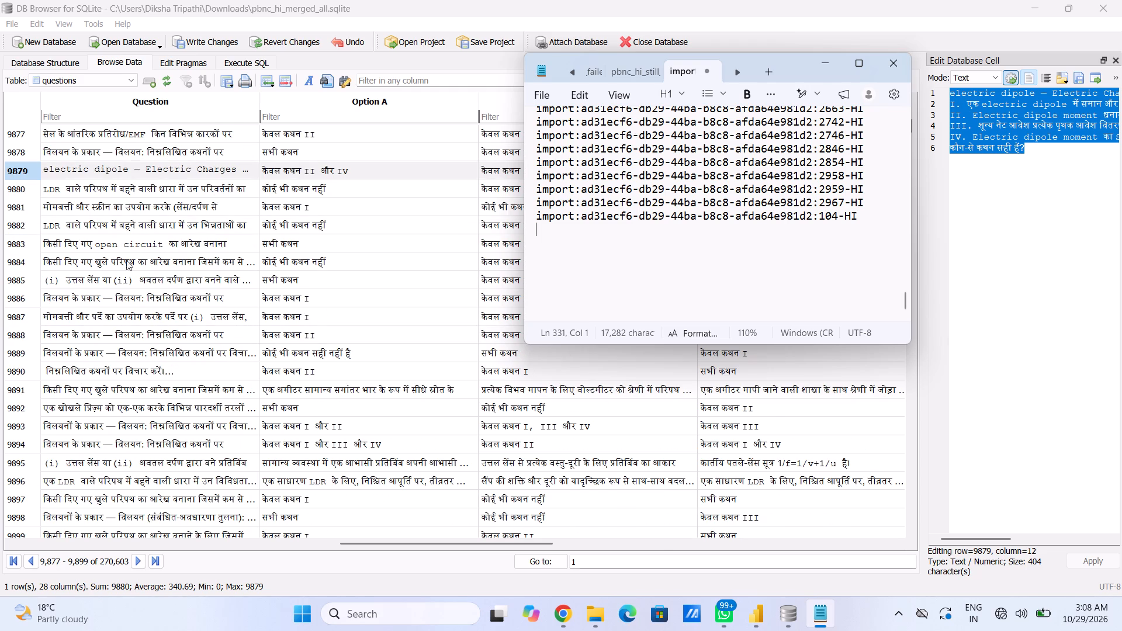
click(15, 245)
key(ctrl+c)
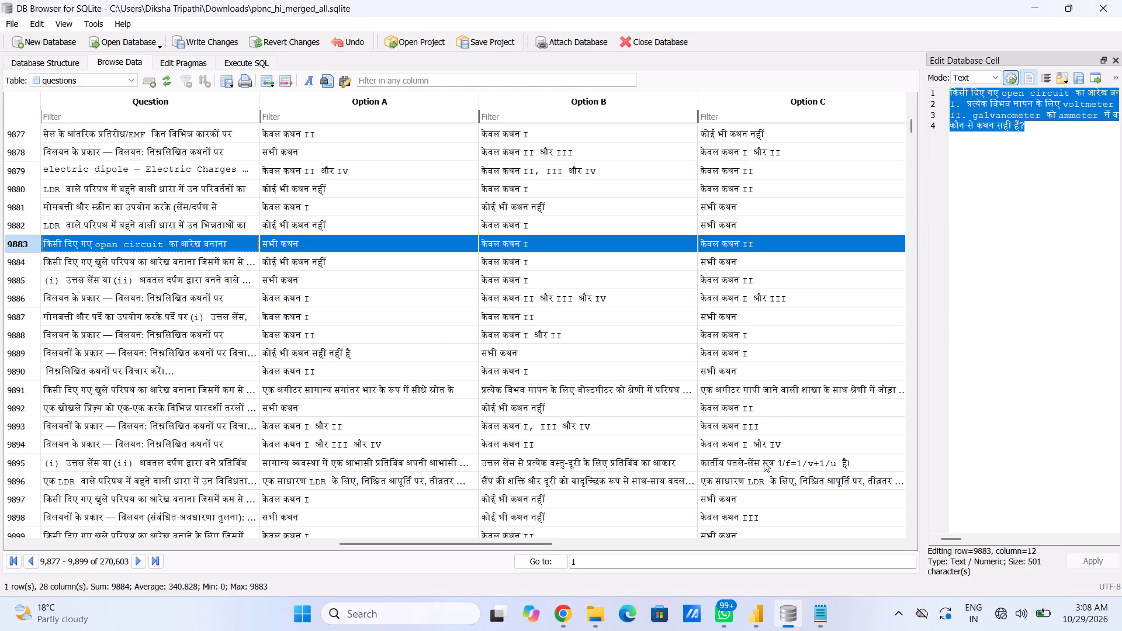
click(815, 613)
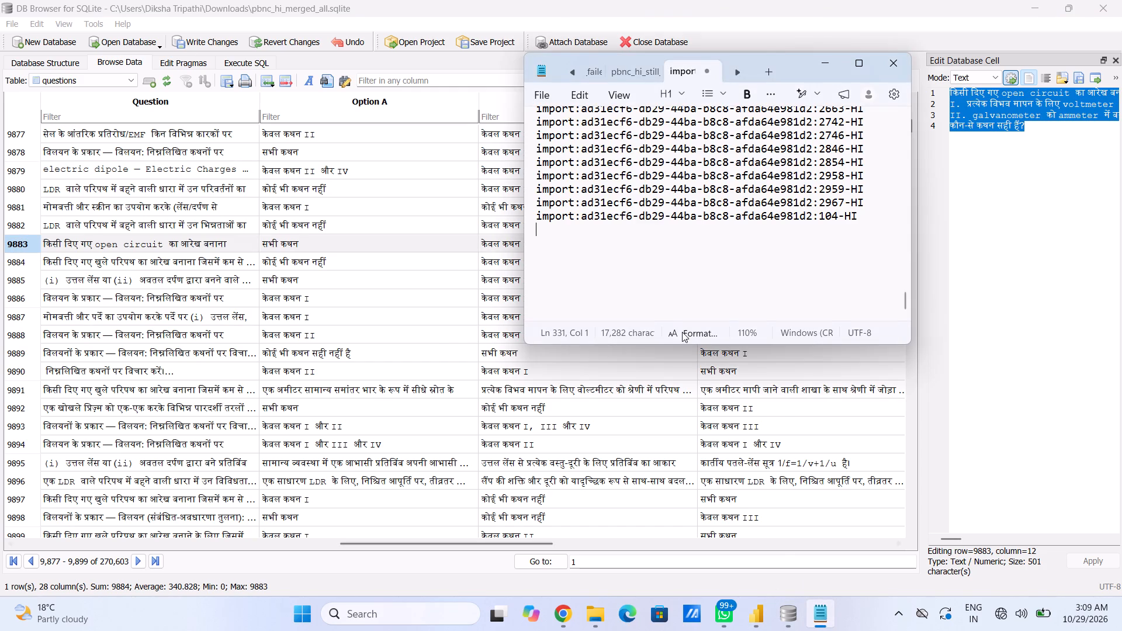
key(ctrl+v)
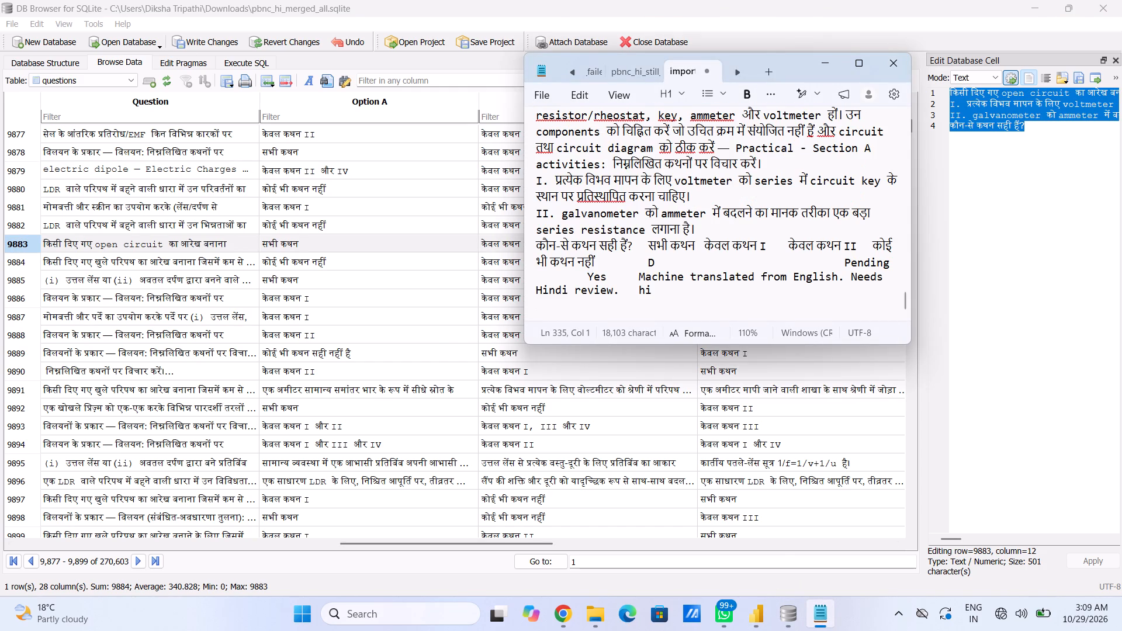
Trim the pasted row 9883 record to only its import ID ending in 2720-HI and add an empty line below it.
drag(542, 309, 538, 279)
scroll(538, 280, up, 2)
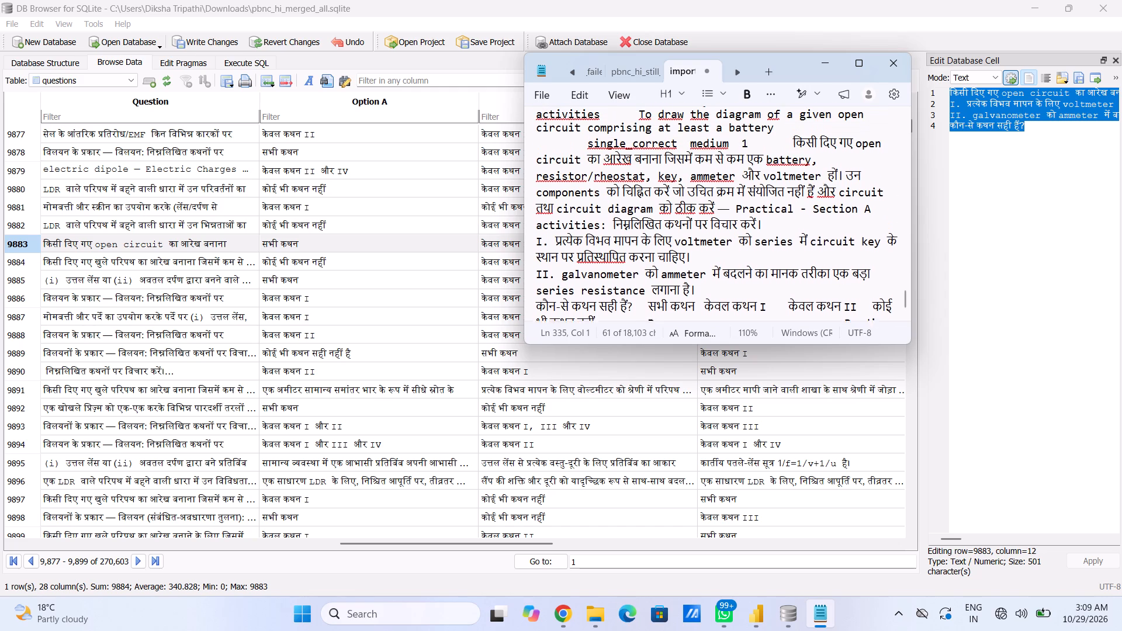
drag(538, 279, 518, 228)
scroll(538, 278, up, 2)
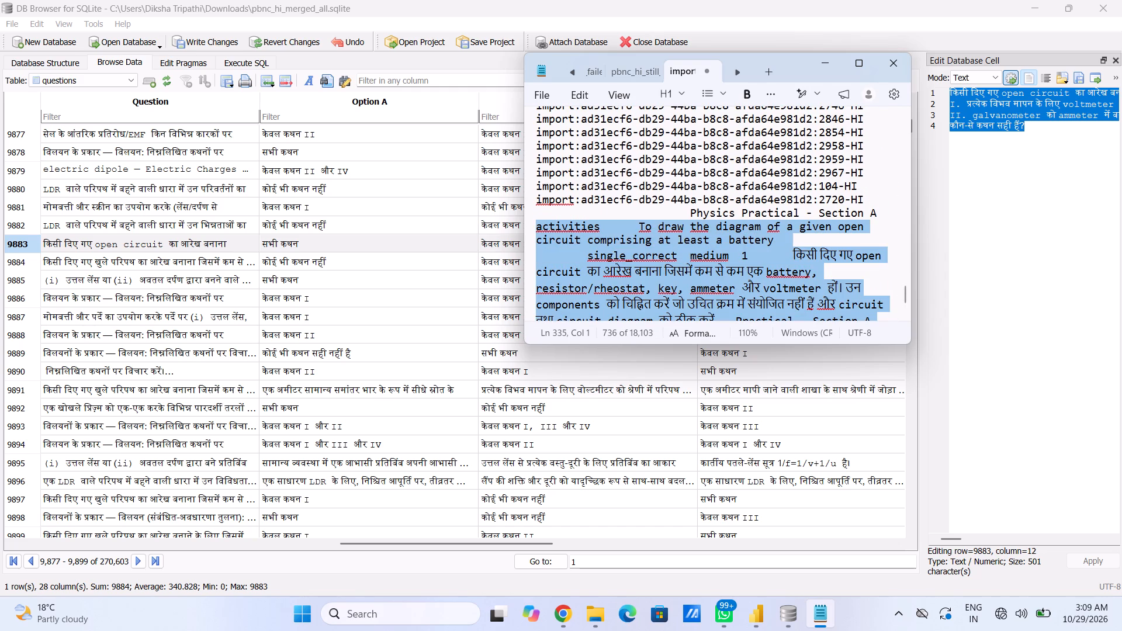
drag(518, 228, 520, 217)
key(BackSpace)
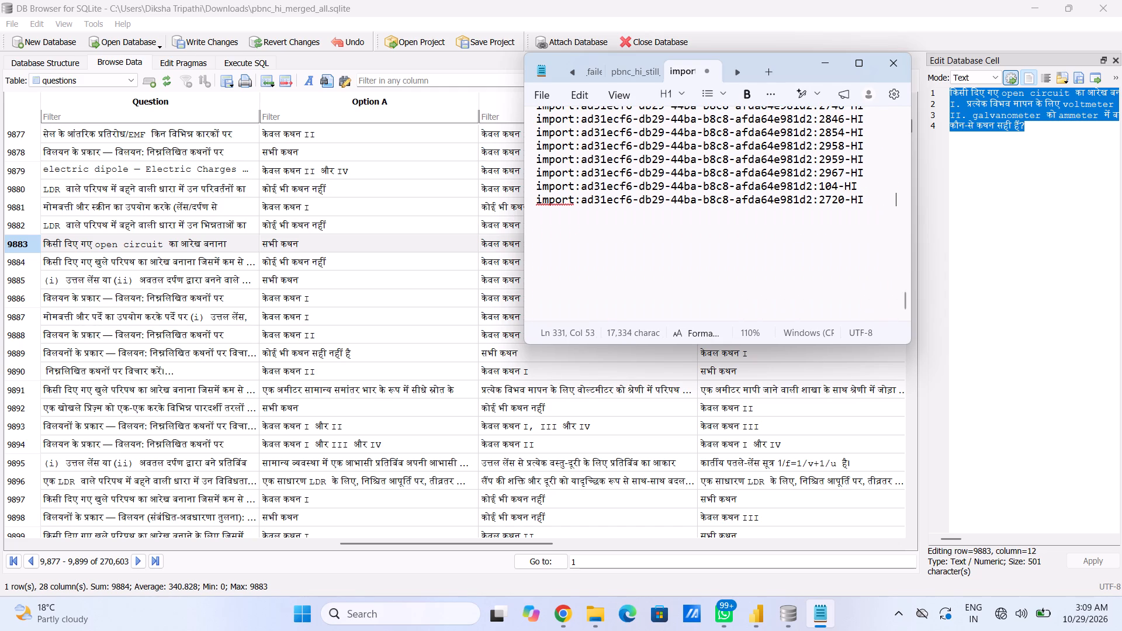
key(Return)
Examine the Question column from around row 9871 to row 10103 for questions with leftover English wording.
scroll(214, 287, up, 2)
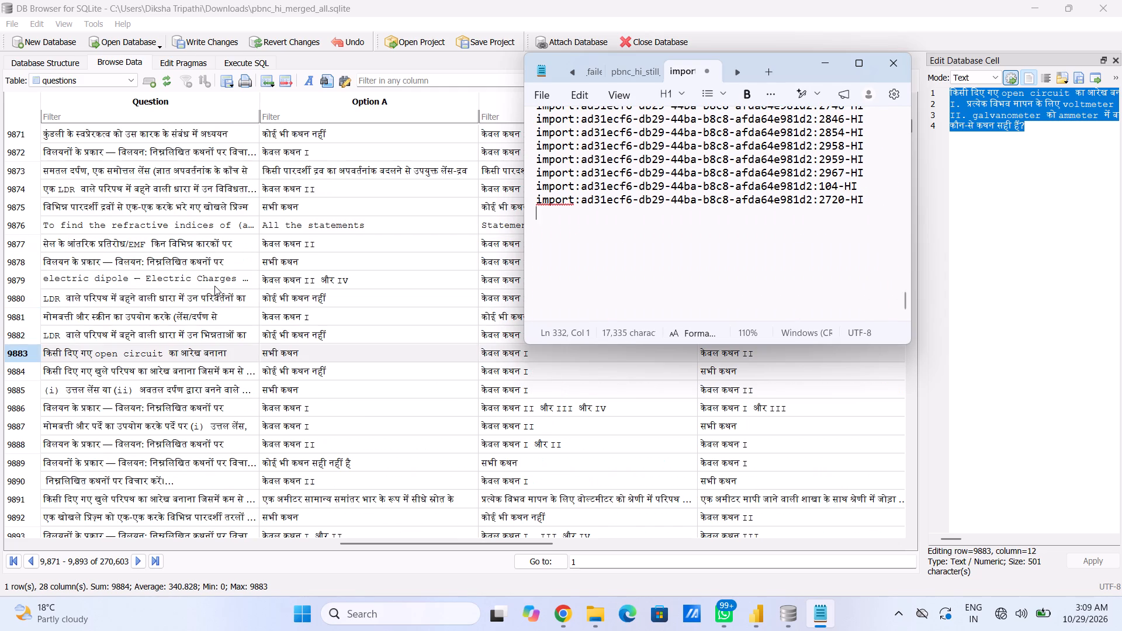
scroll(215, 285, down, 3)
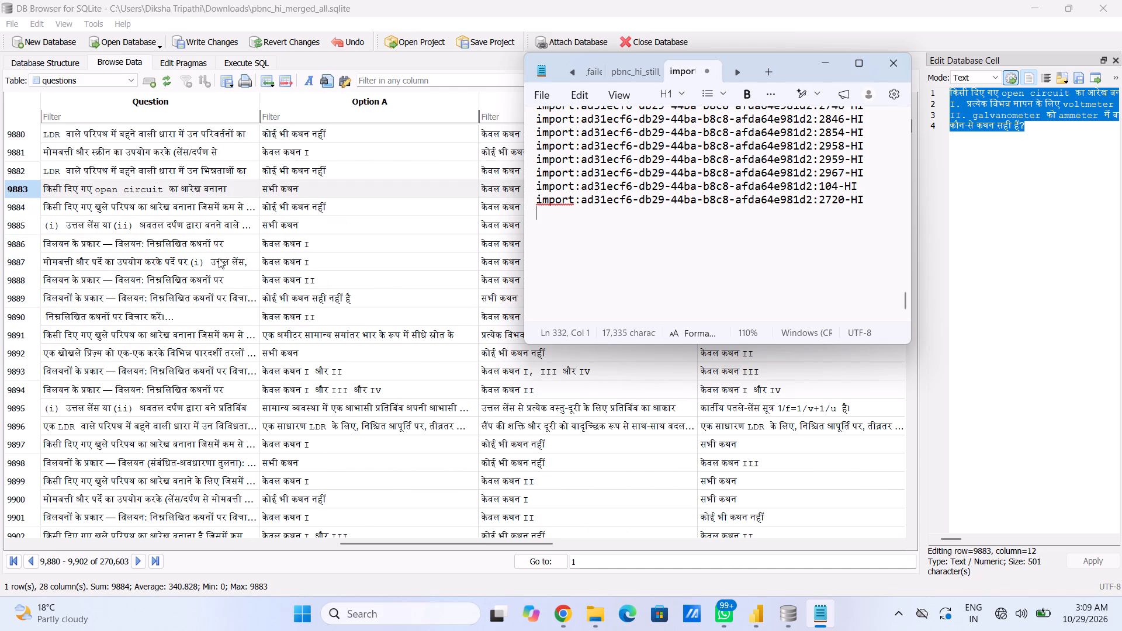
scroll(219, 263, down, 1)
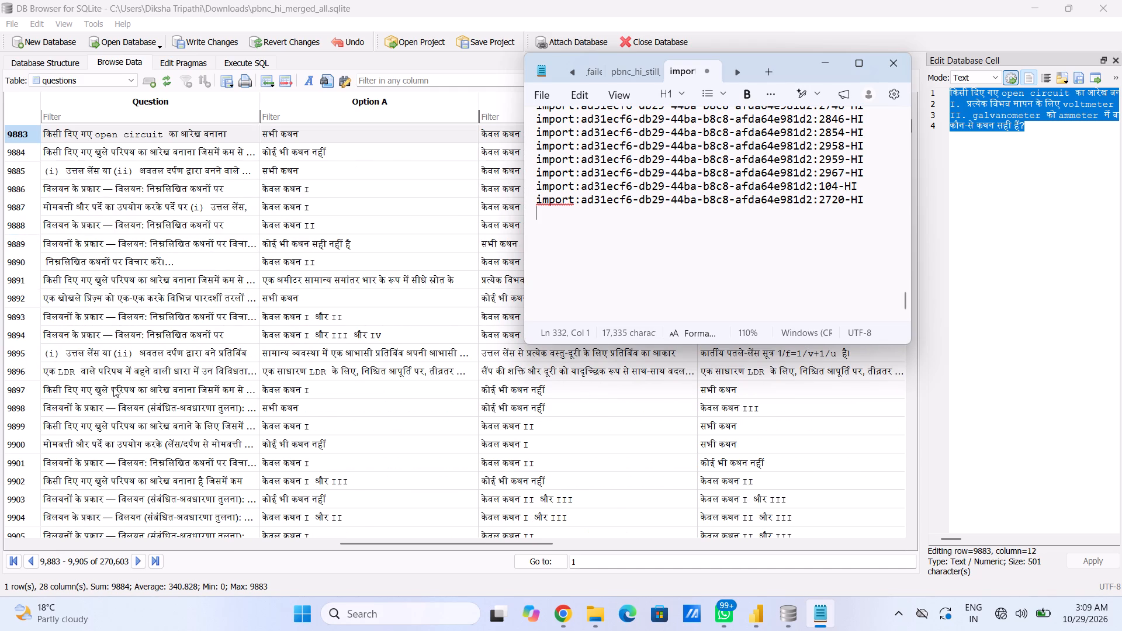
scroll(115, 386, down, 3)
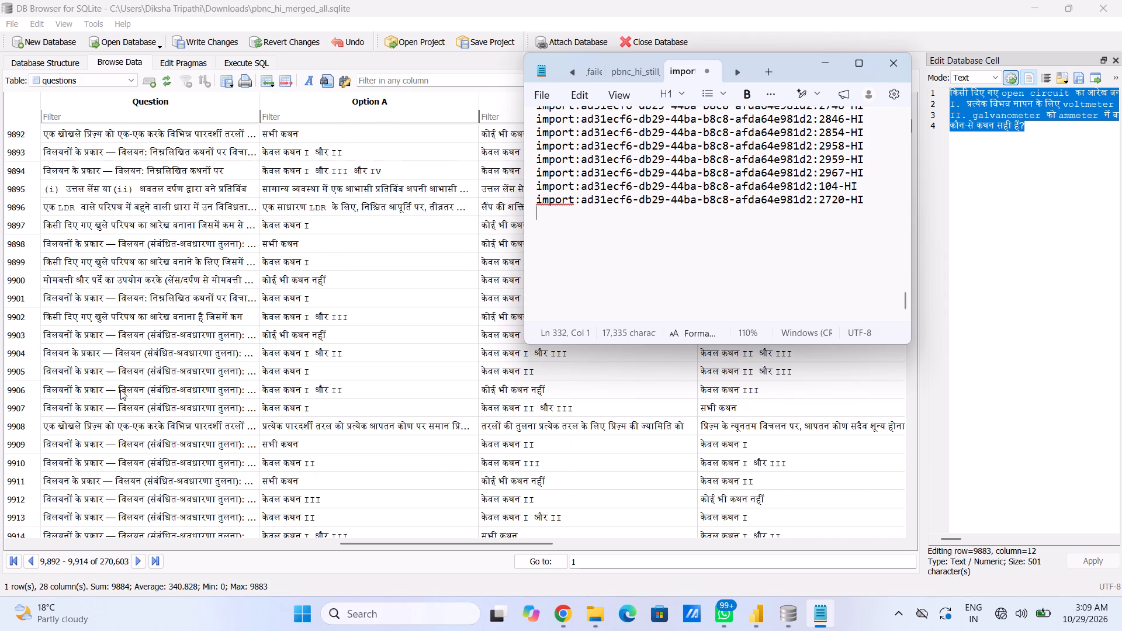
scroll(127, 407, down, 1)
scroll(191, 356, down, 3)
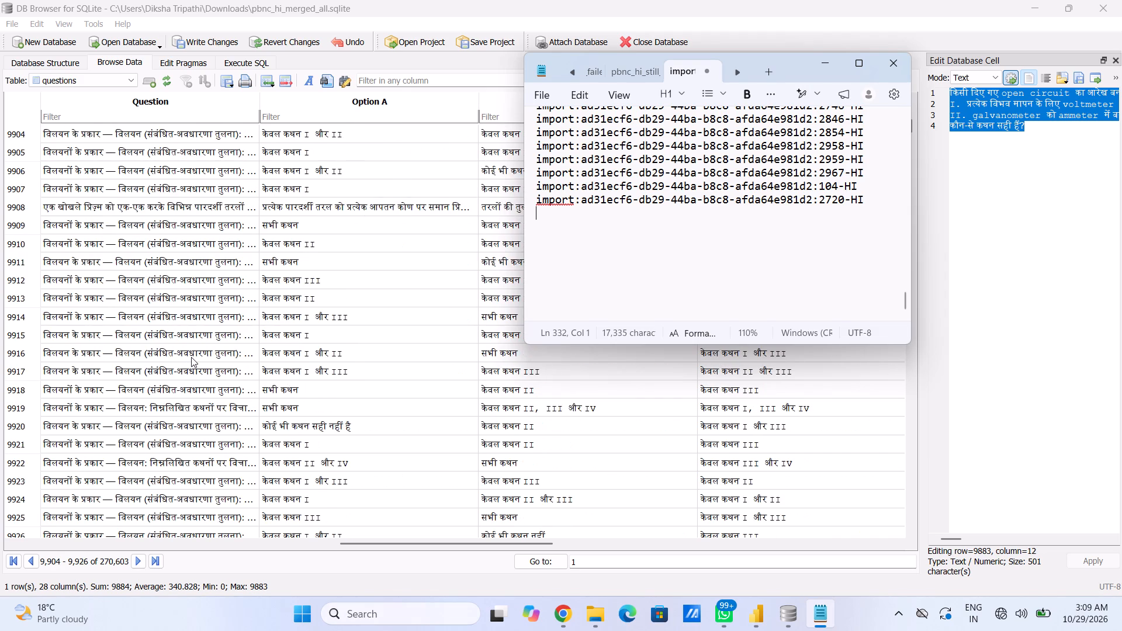
scroll(191, 357, down, 7)
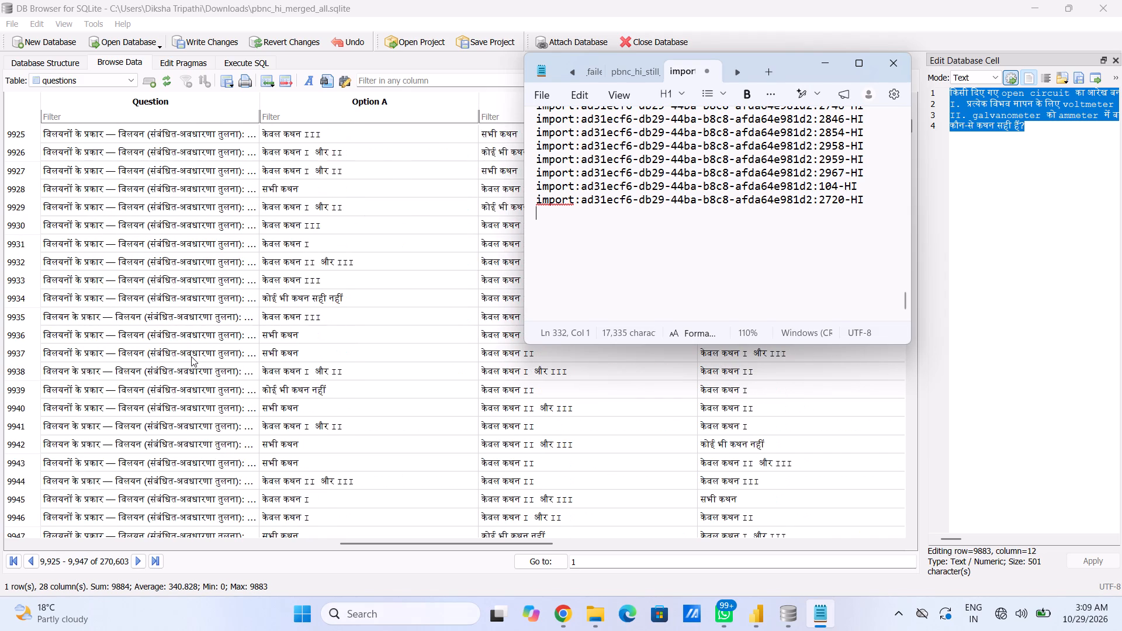
scroll(191, 356, down, 8)
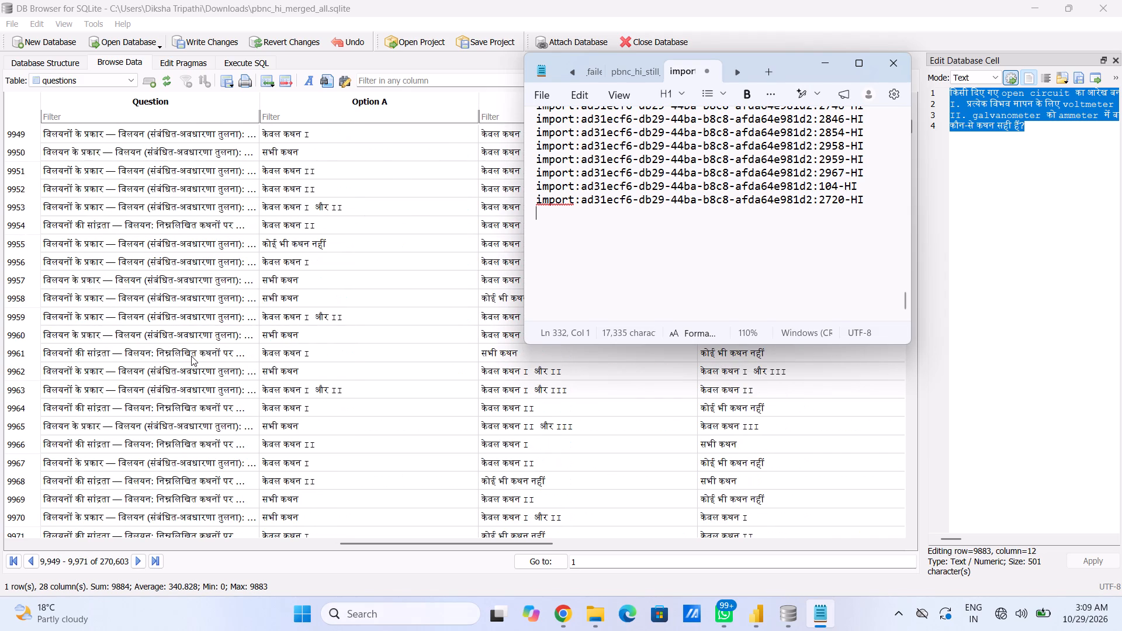
scroll(191, 356, down, 5)
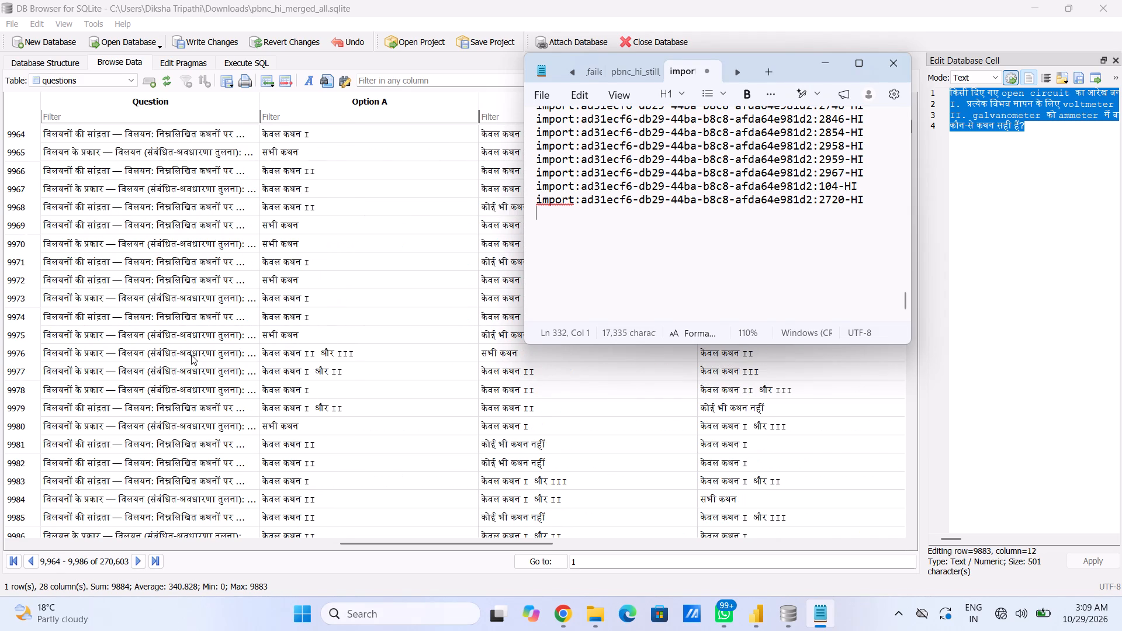
scroll(191, 355, down, 6)
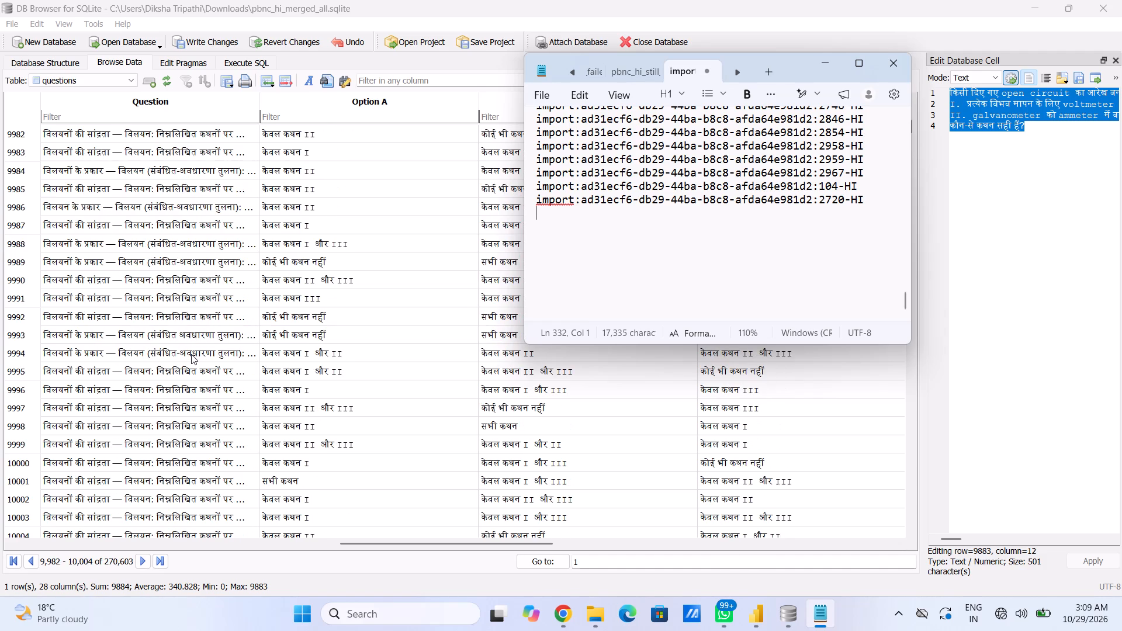
scroll(191, 354, down, 7)
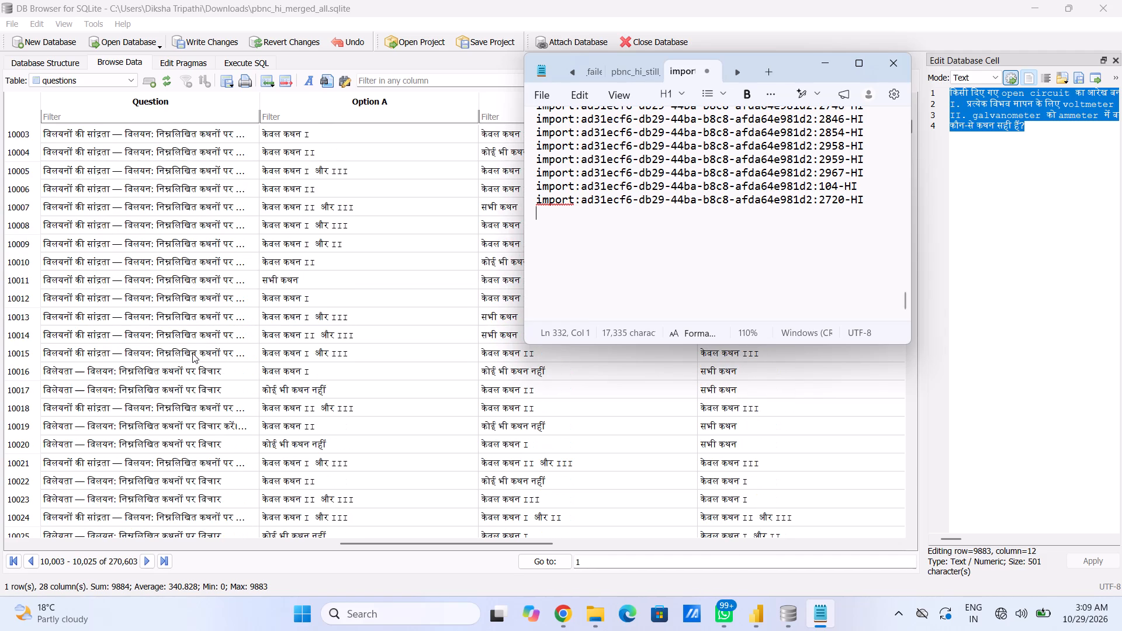
scroll(192, 353, down, 6)
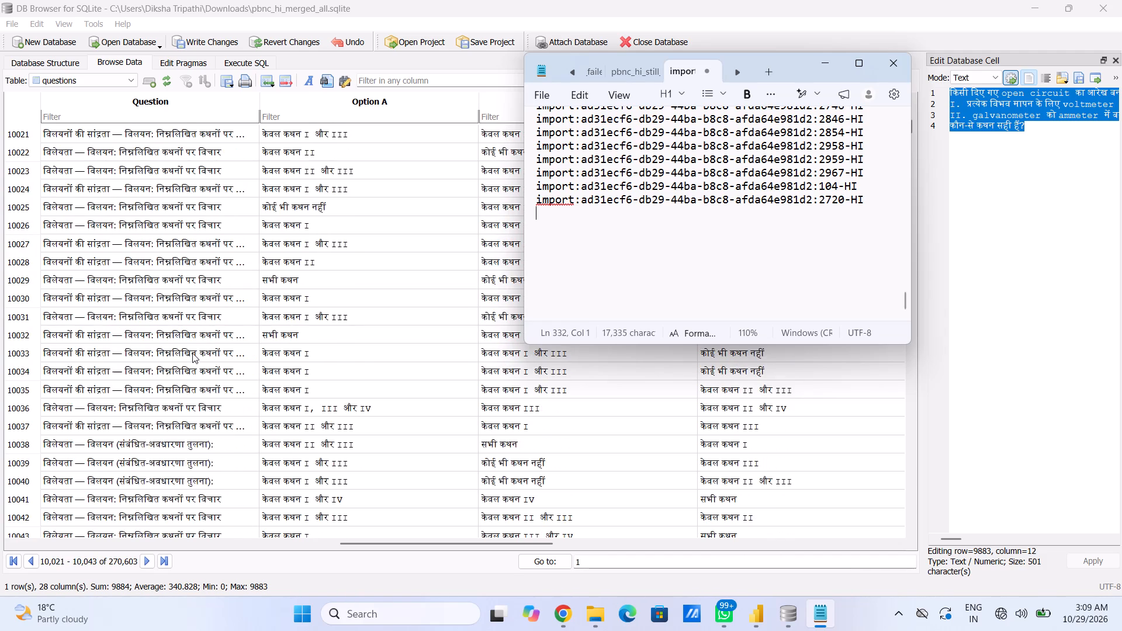
scroll(192, 353, down, 6)
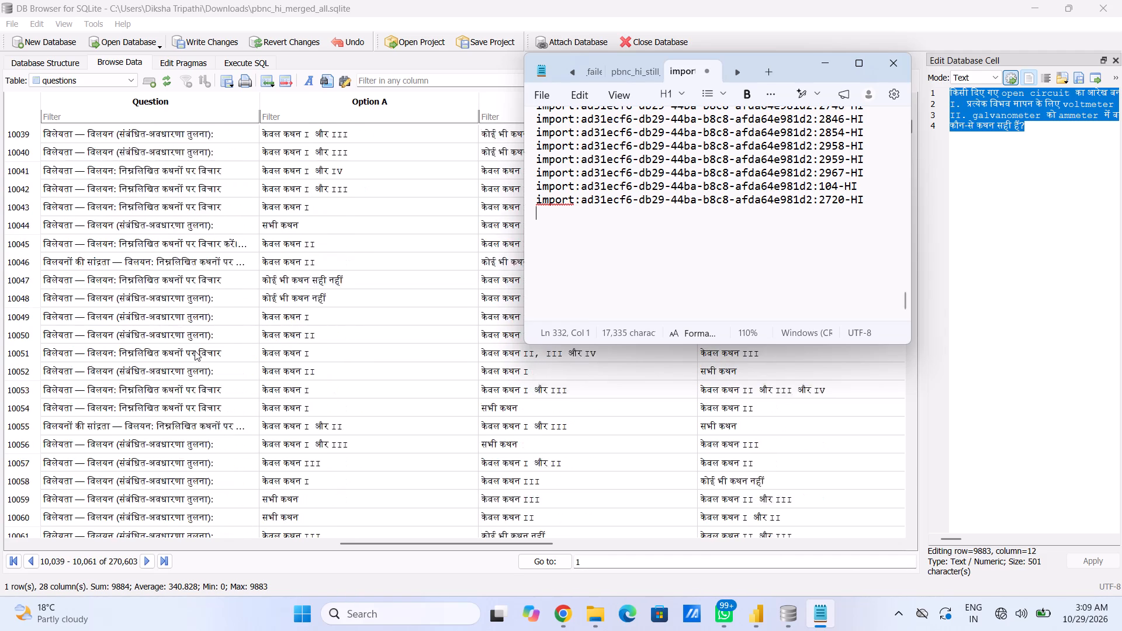
scroll(195, 351, down, 7)
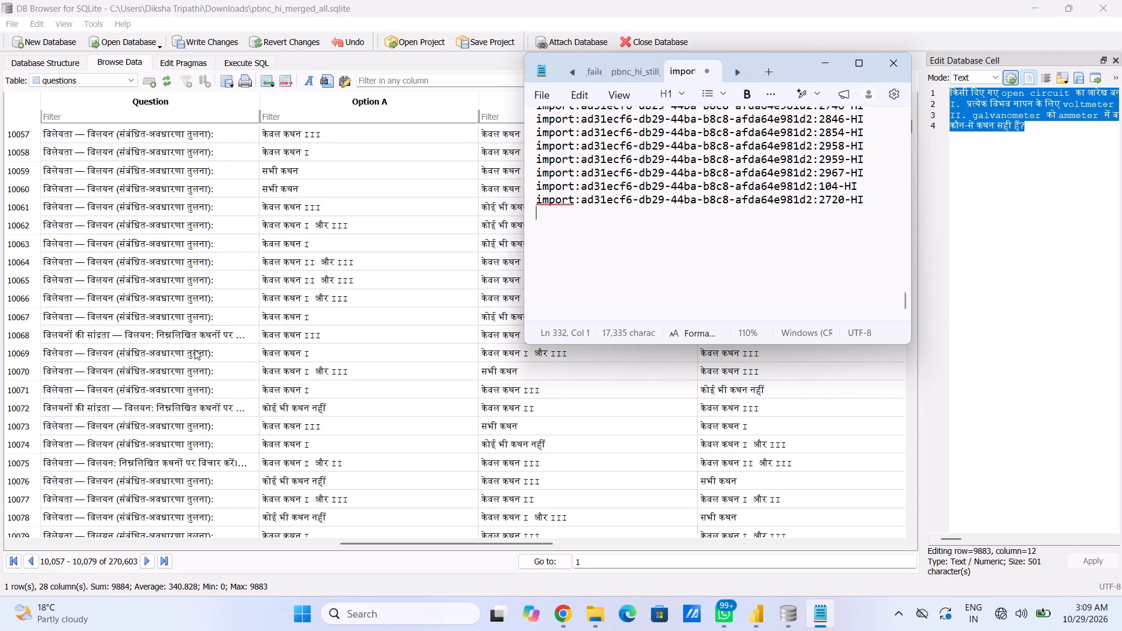
scroll(195, 349, down, 4)
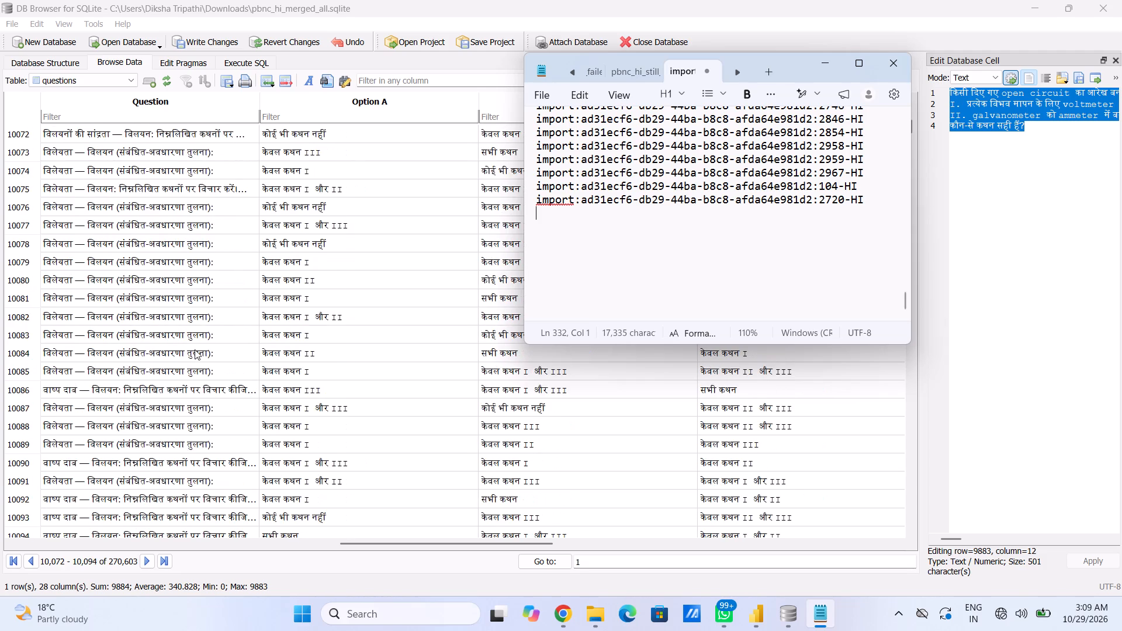
scroll(195, 350, down, 3)
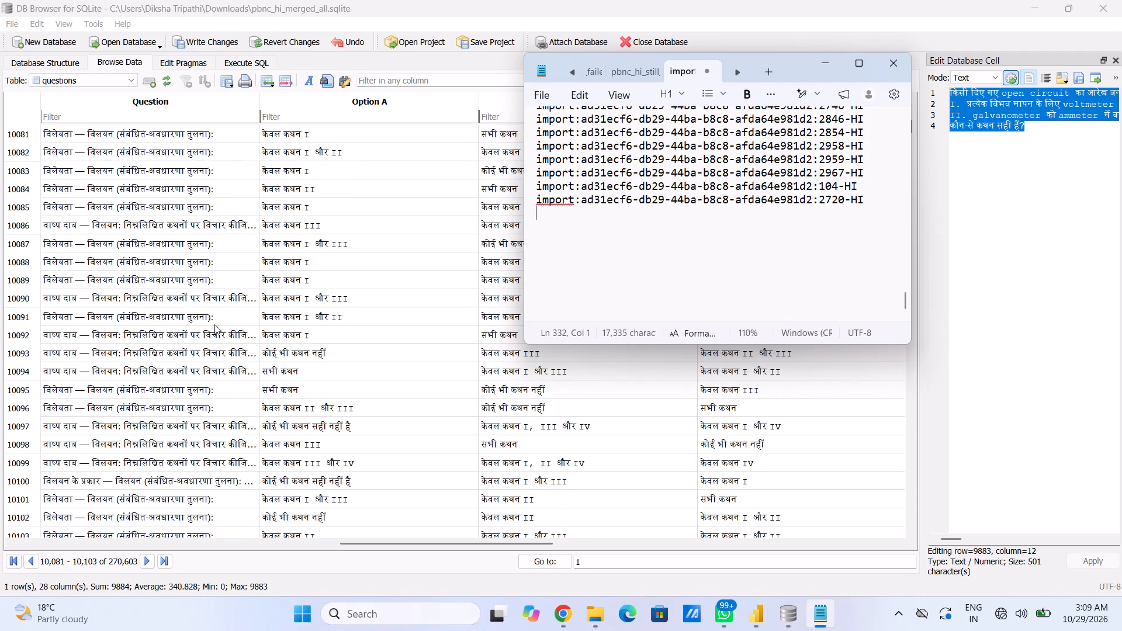
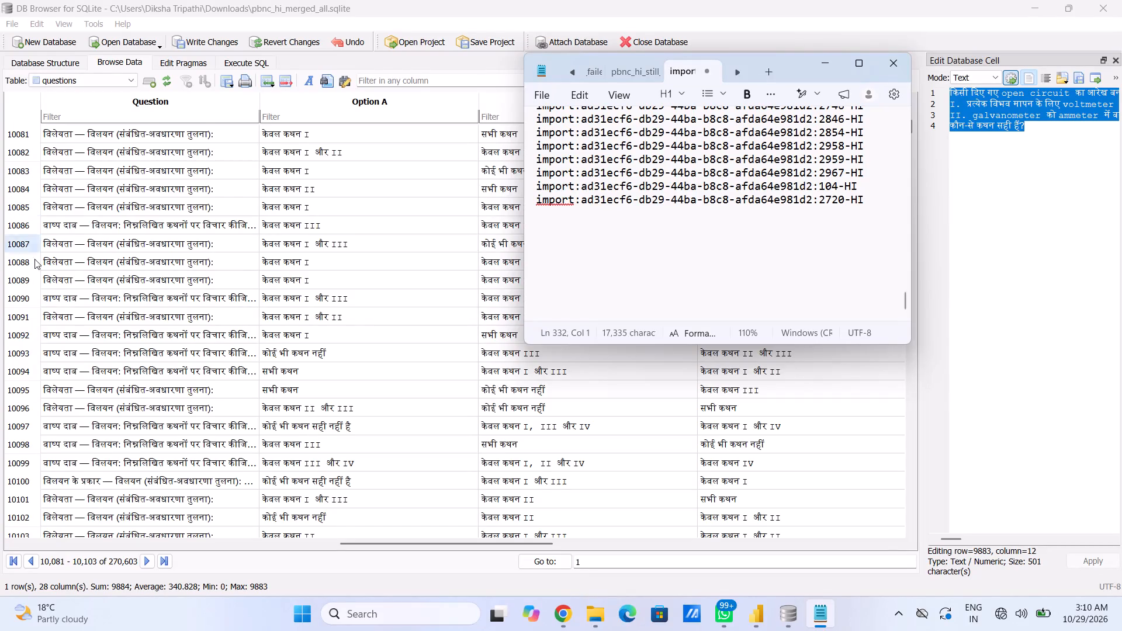
Re-examine the Question column from row 10103 back to around row 9970 for leftover English wording.
scroll(96, 380, up, 6)
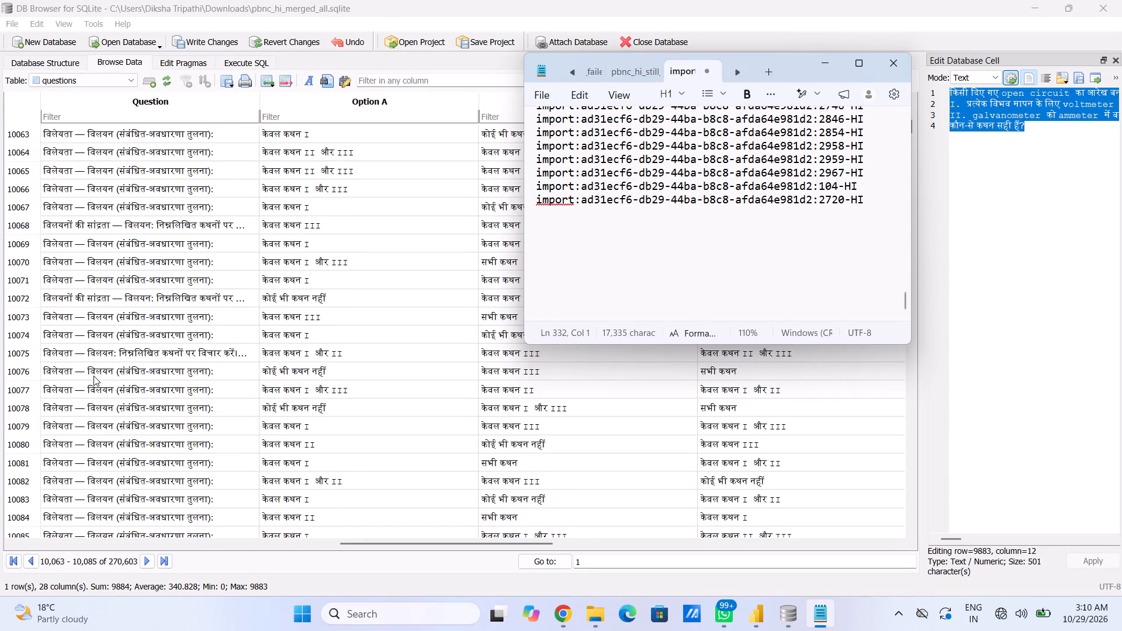
scroll(93, 376, up, 18)
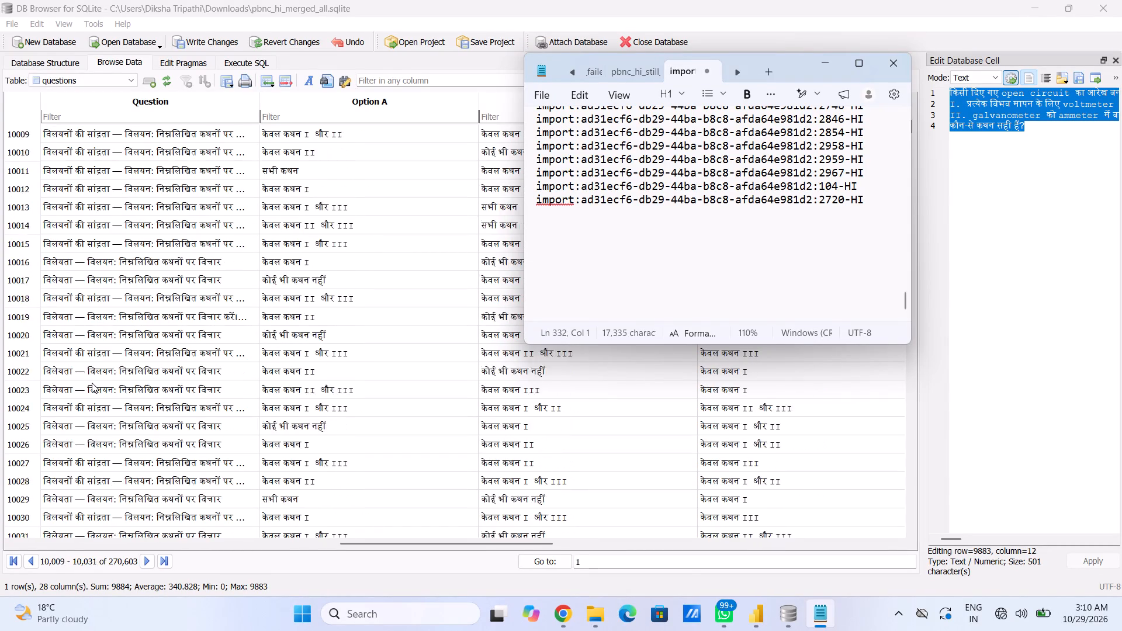
scroll(92, 383, up, 13)
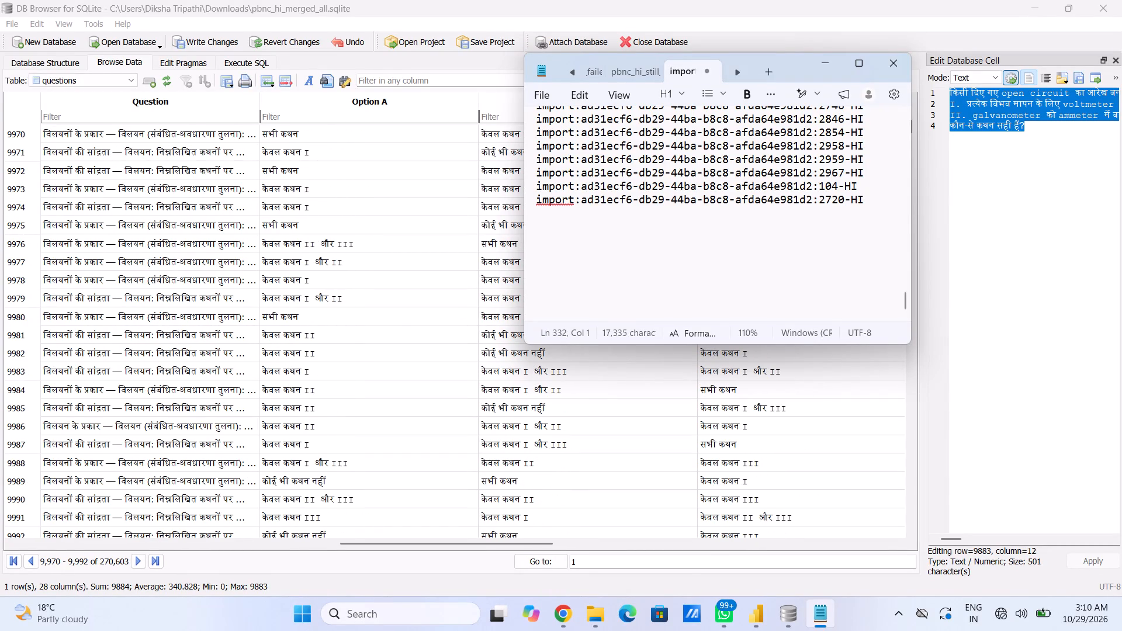
Maximize the Notepad import ID list and save it as a plain text file named "First 10000 rows check" in Downloads.
click(833, 237)
click(854, 58)
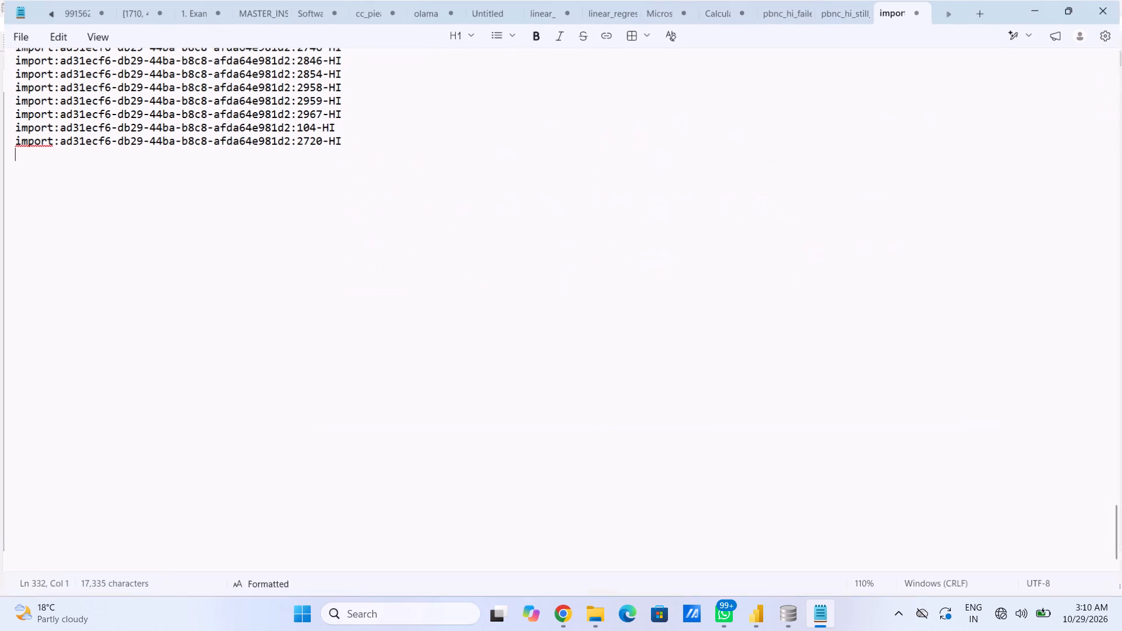
scroll(172, 294, up, 20)
scroll(172, 294, up, 2)
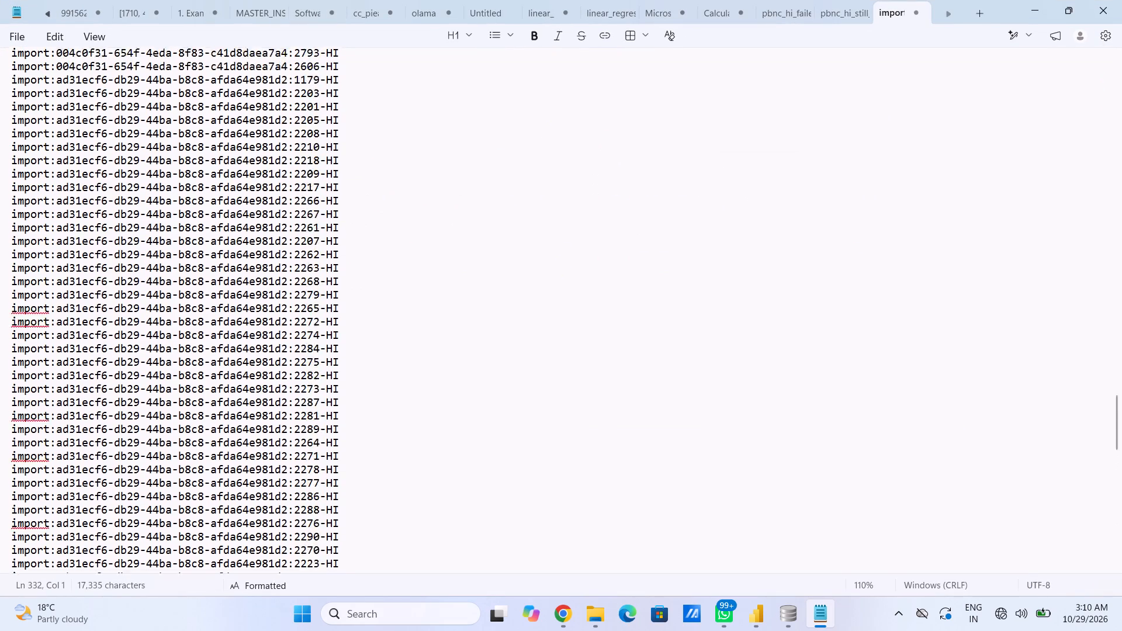
scroll(172, 292, up, 20)
scroll(172, 292, up, 12)
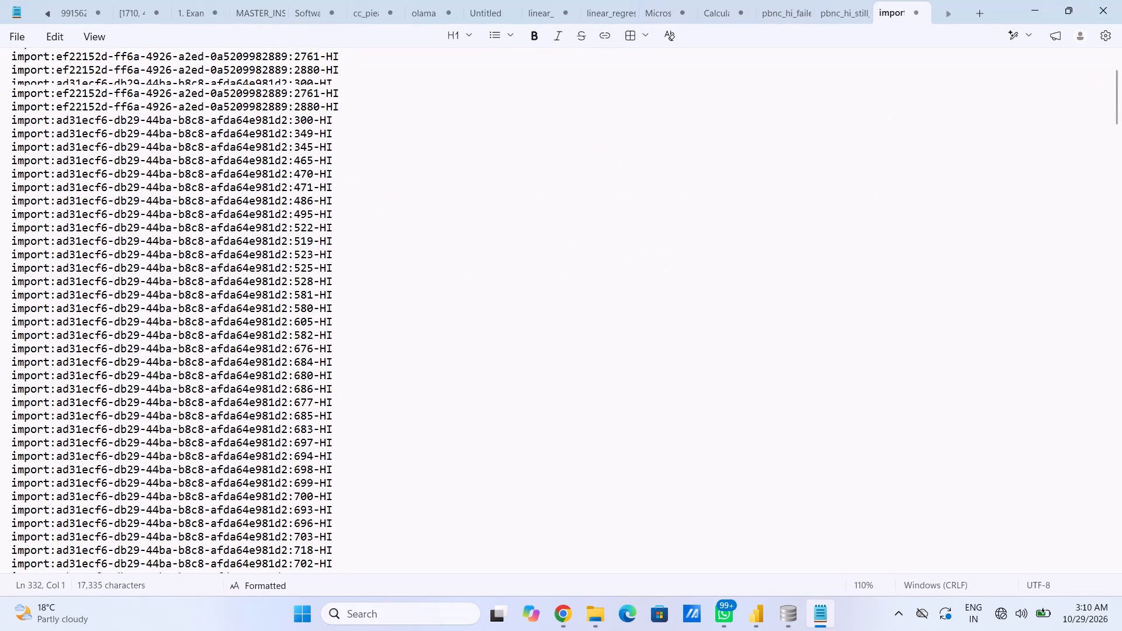
click(9, 40)
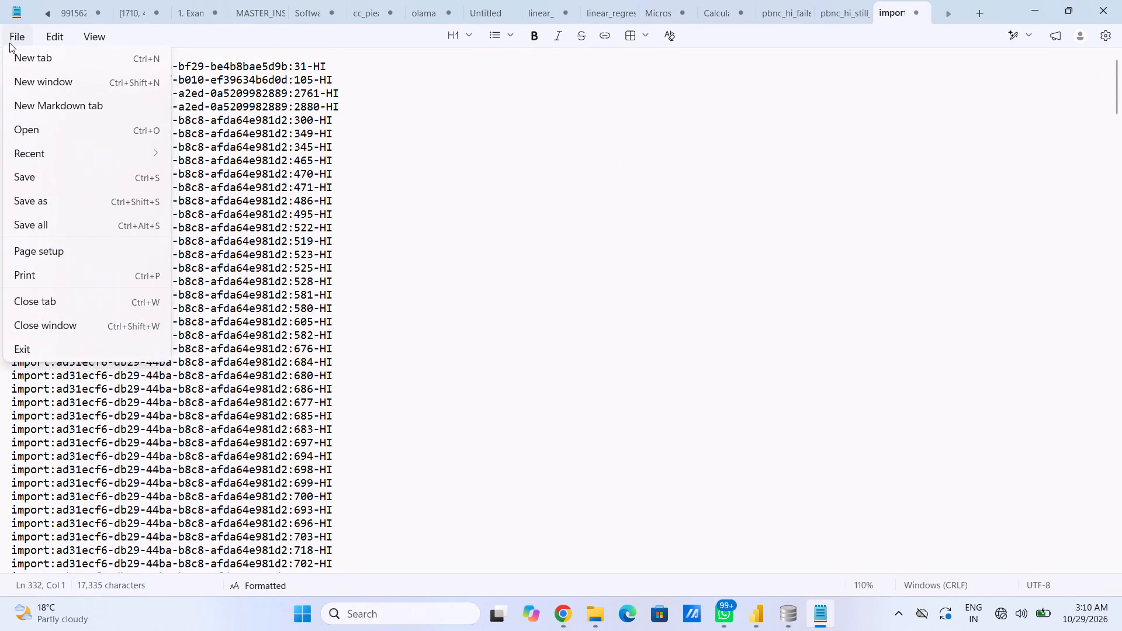
click(39, 206)
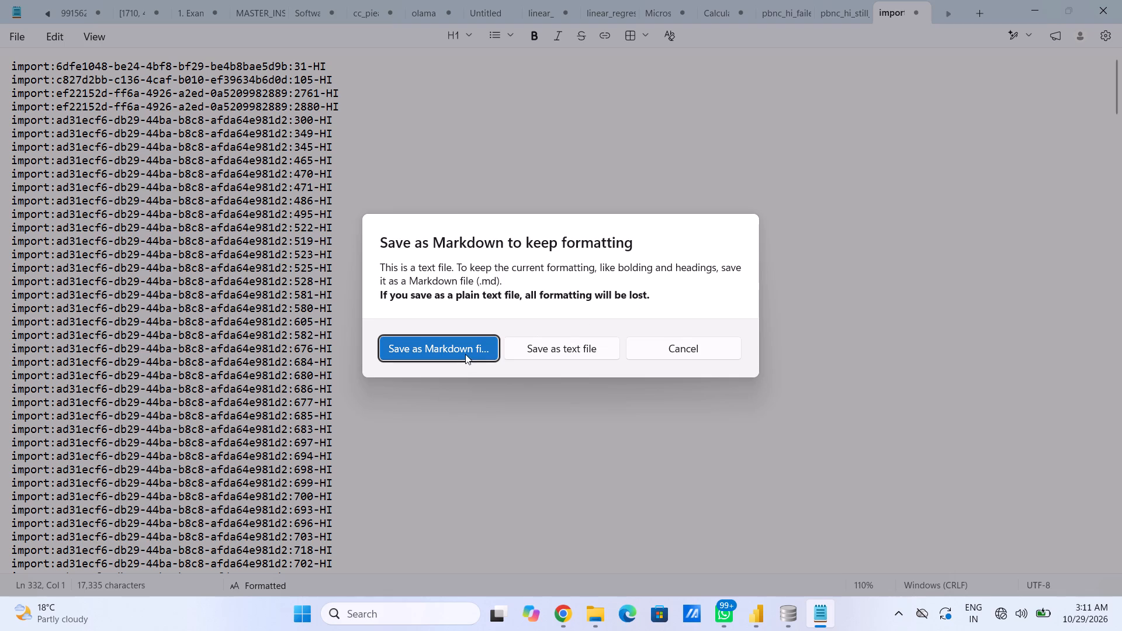
click(591, 343)
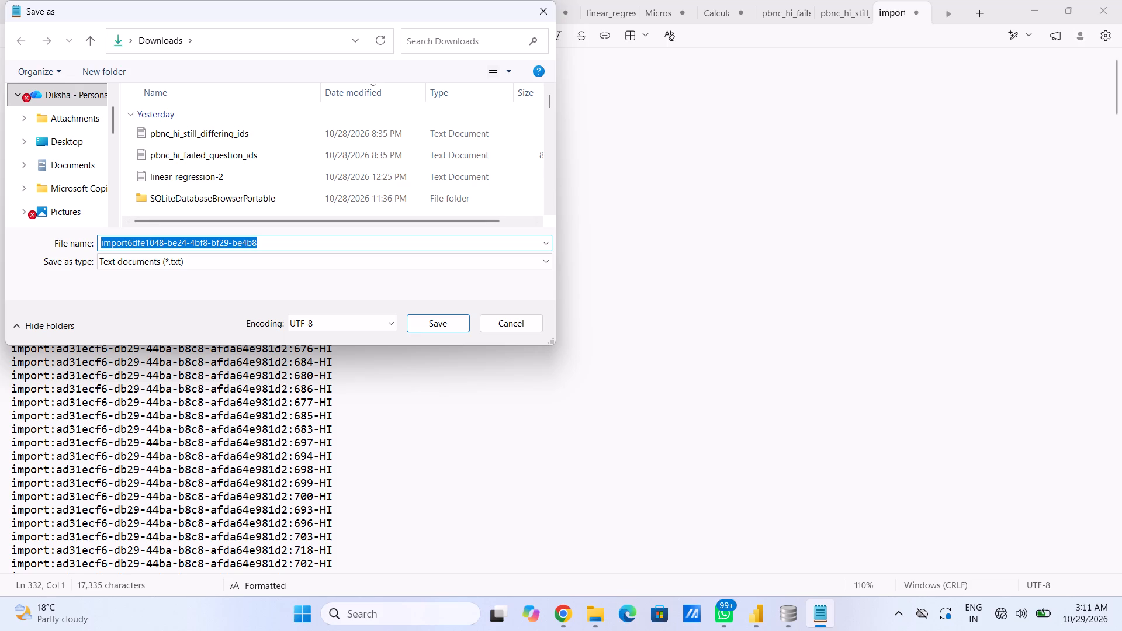
key(BackSpace)
text(First)
key(space)
text(1000 rows)
key(space)
text(check)
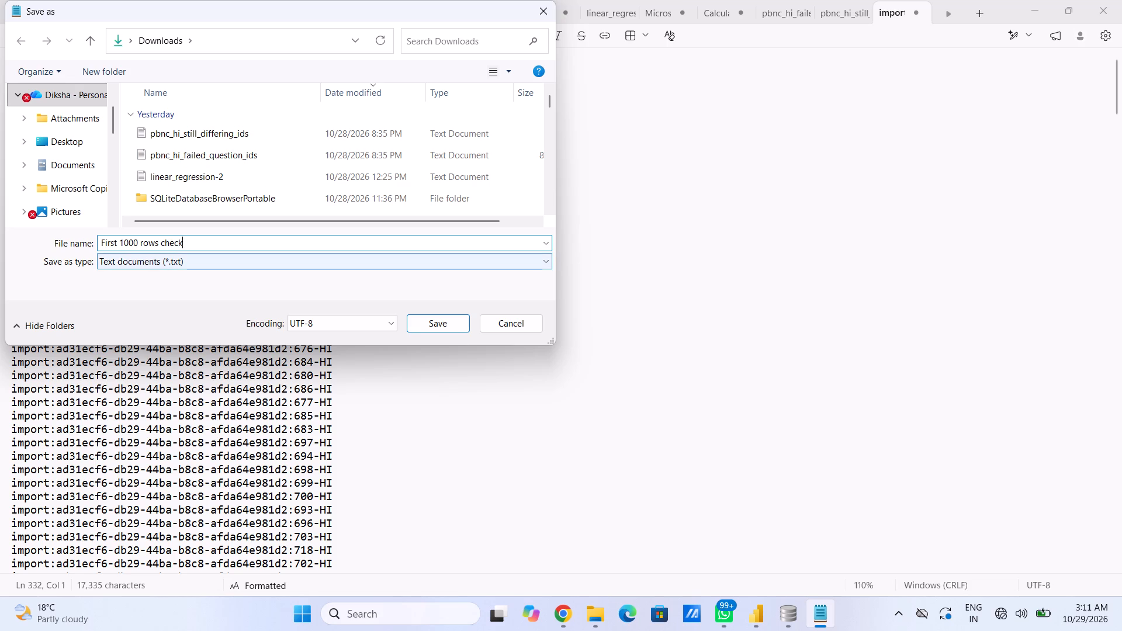
click(137, 244)
key(0)
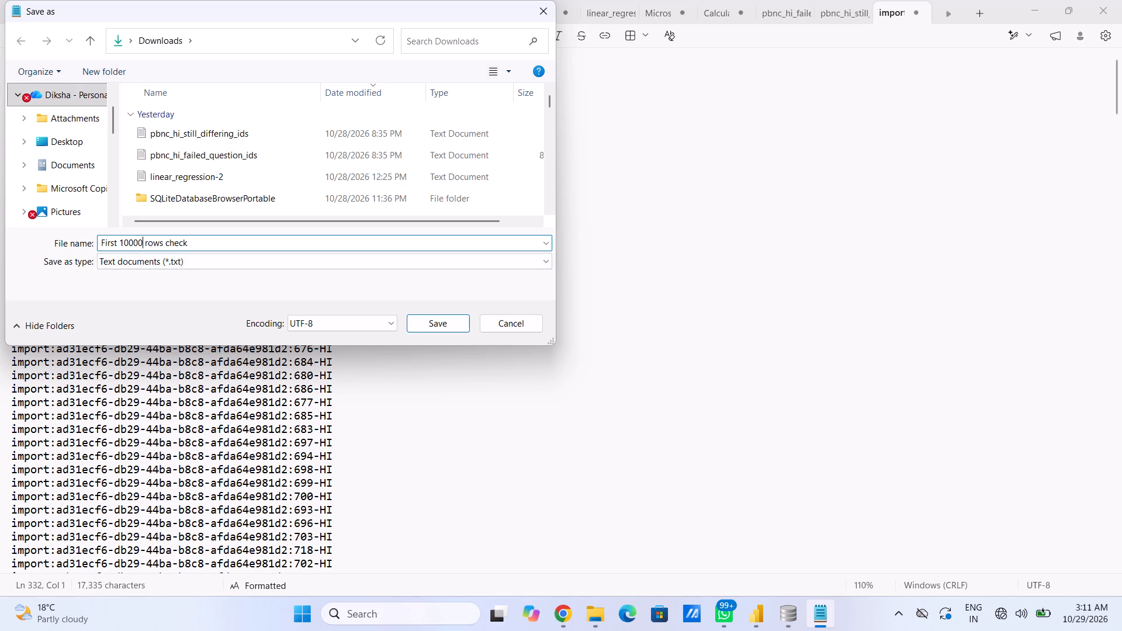
Complete saving the import ID list in Downloads as the UTF-8 text document "First 10000 rows check".
click(459, 317)
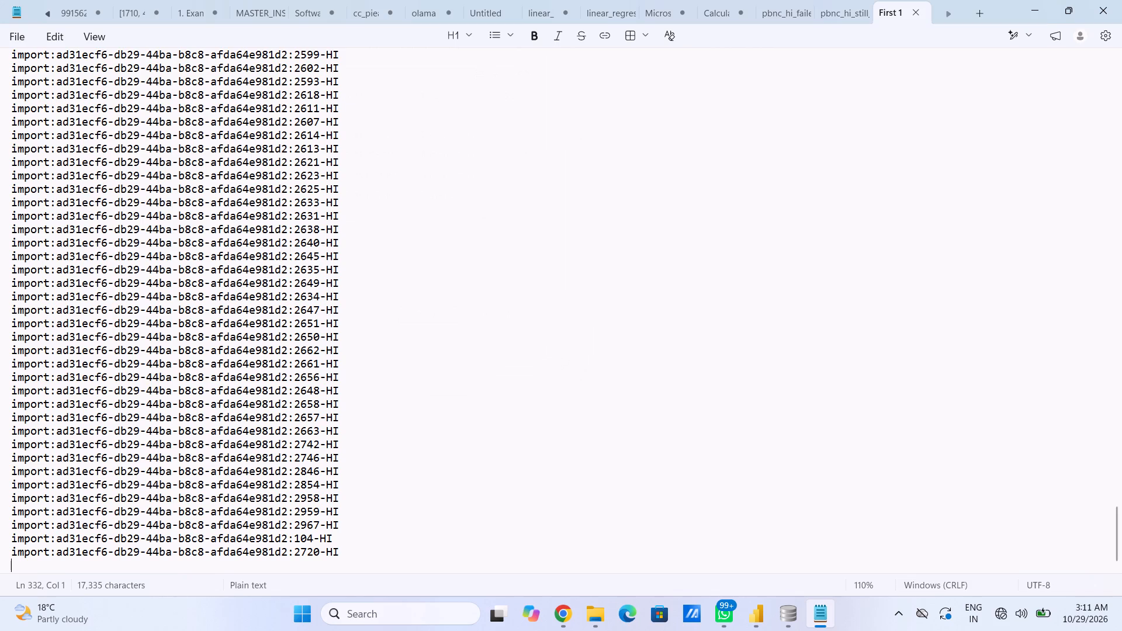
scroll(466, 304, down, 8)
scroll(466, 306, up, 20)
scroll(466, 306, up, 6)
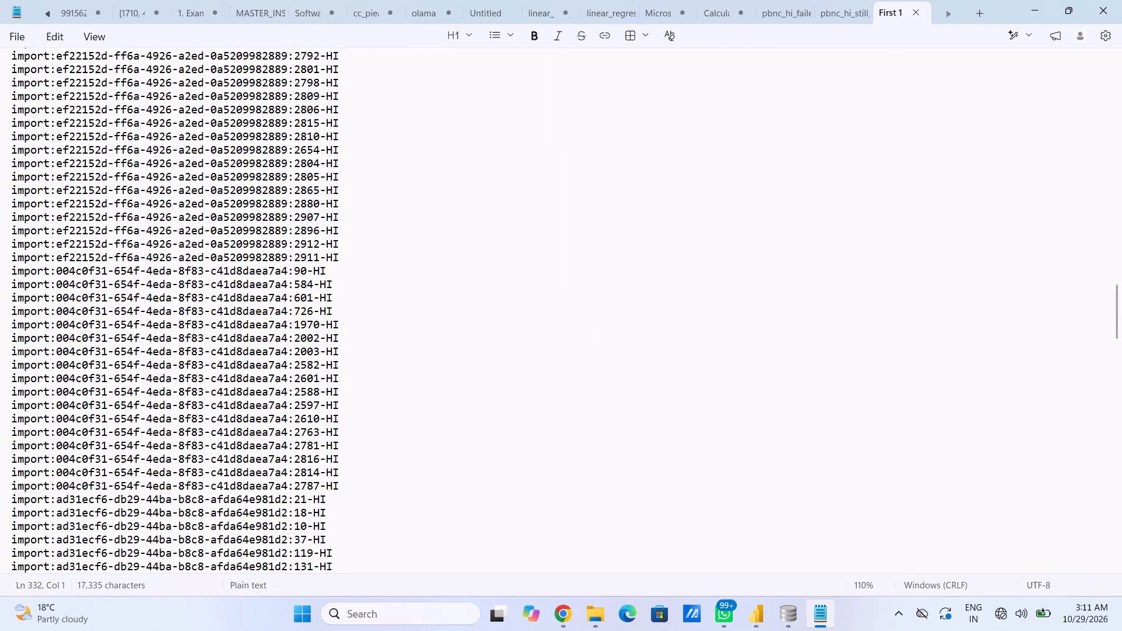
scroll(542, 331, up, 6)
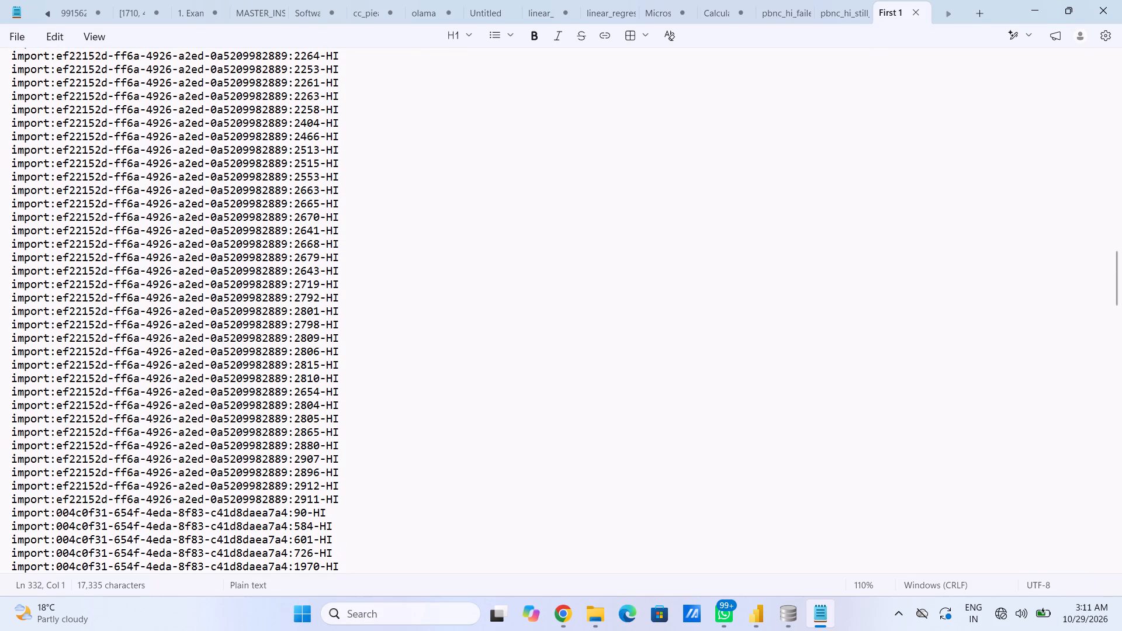